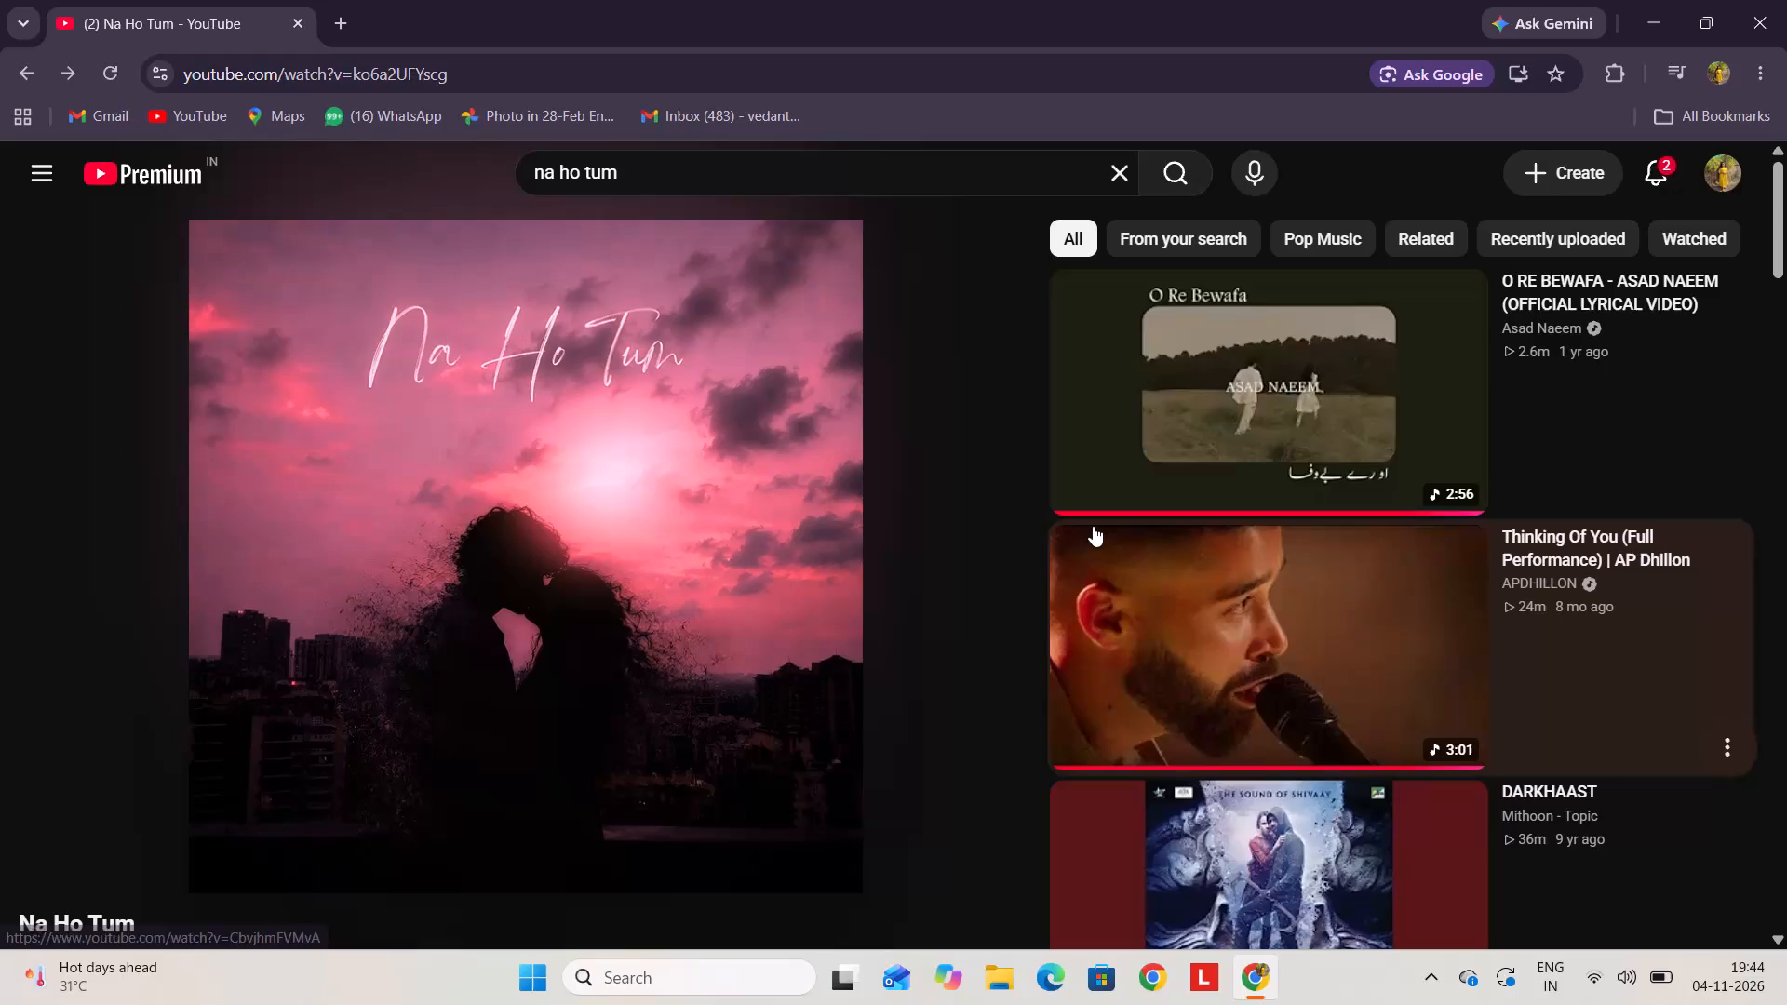
Start playback of the Na Ho Tum video and lower its volume.
right_drag(1093, 526, 1119, 526)
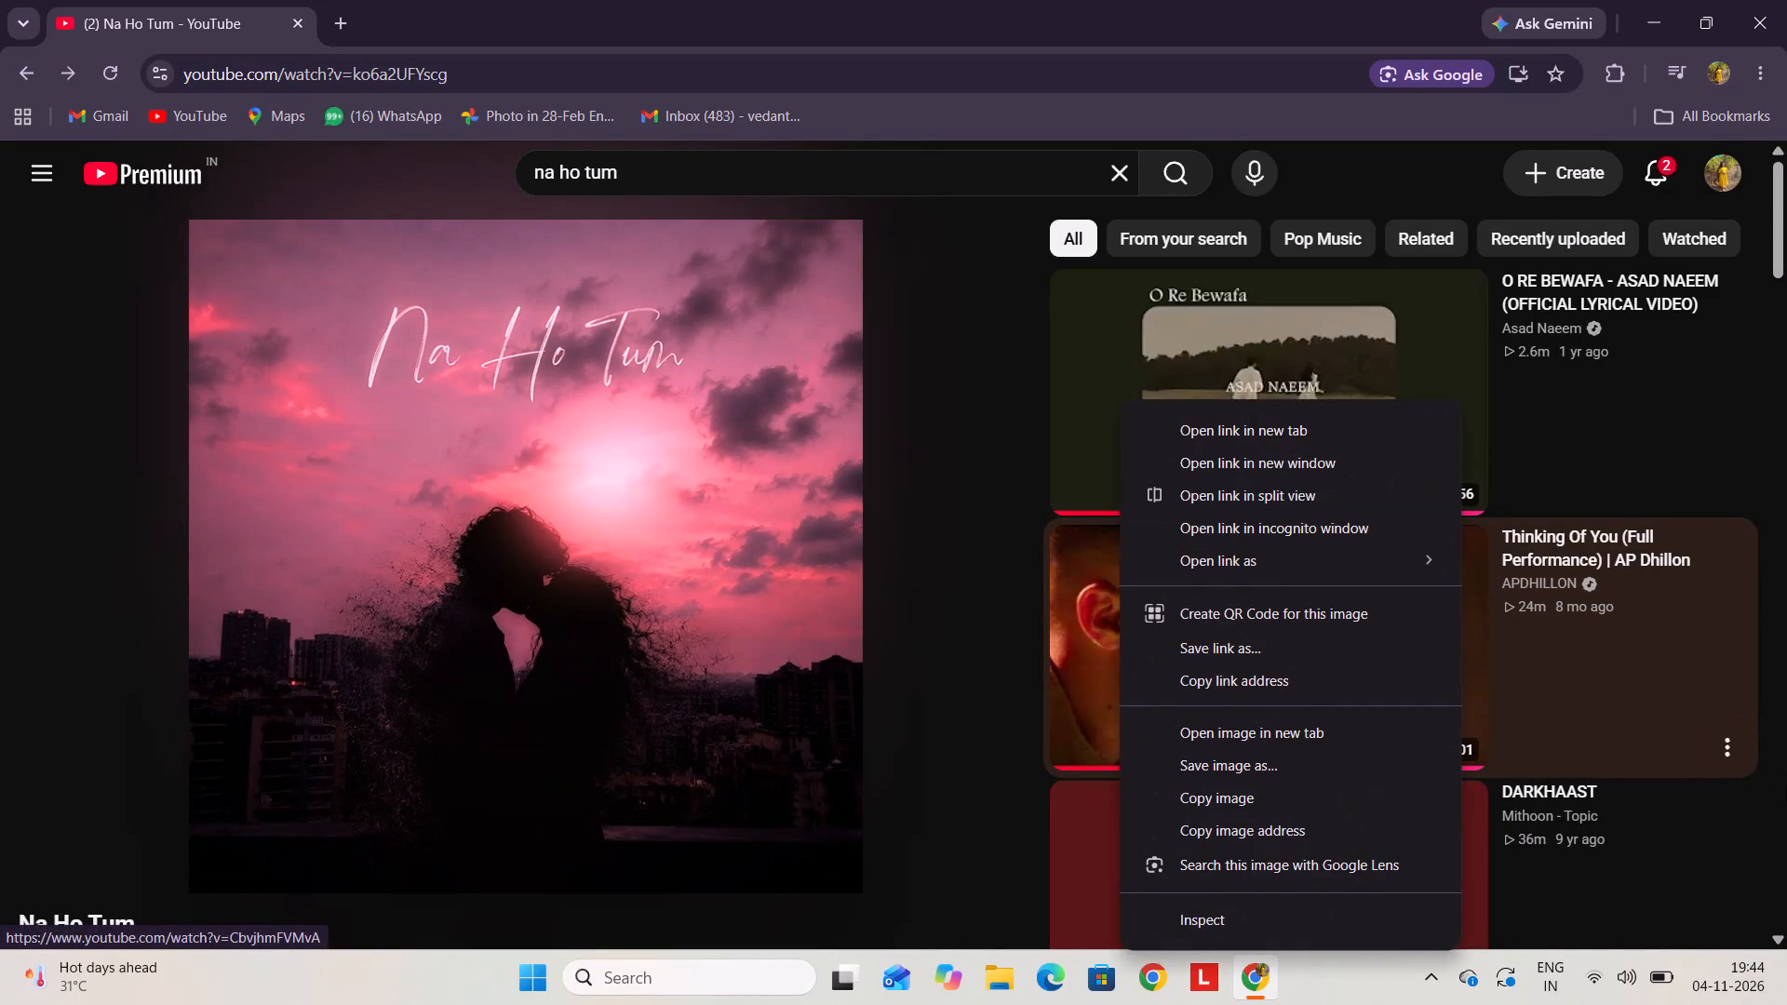
click(598, 480)
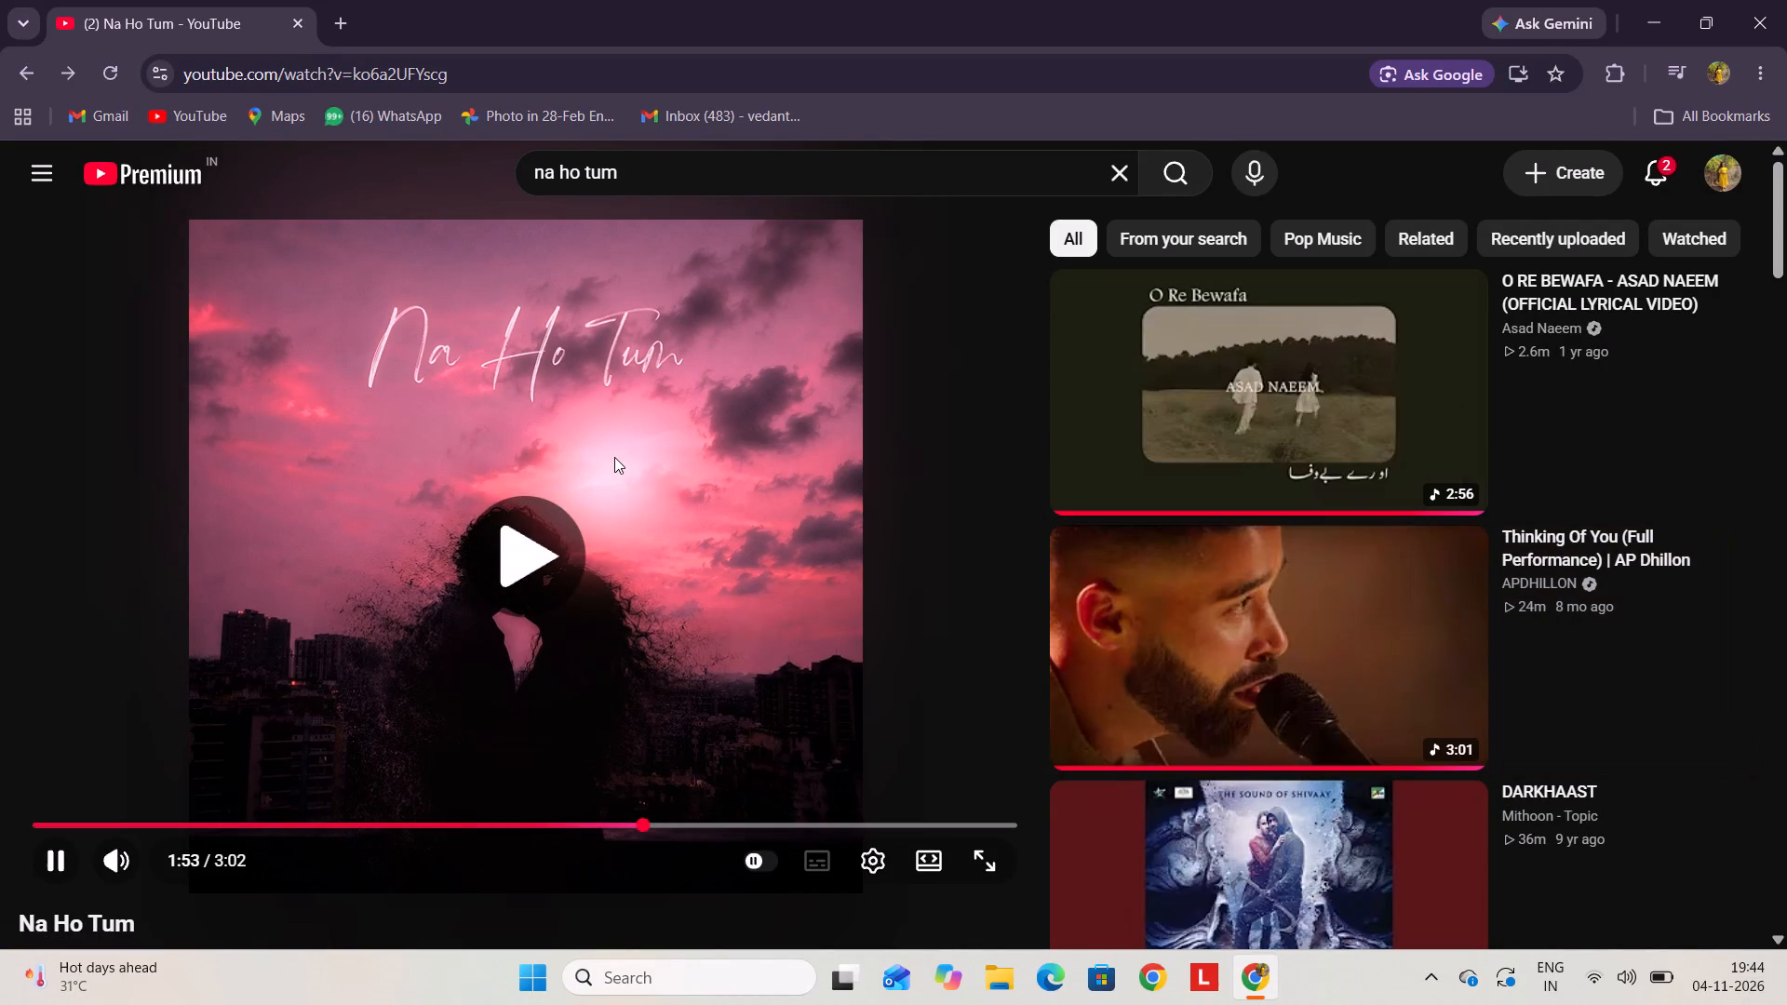
key(Down)
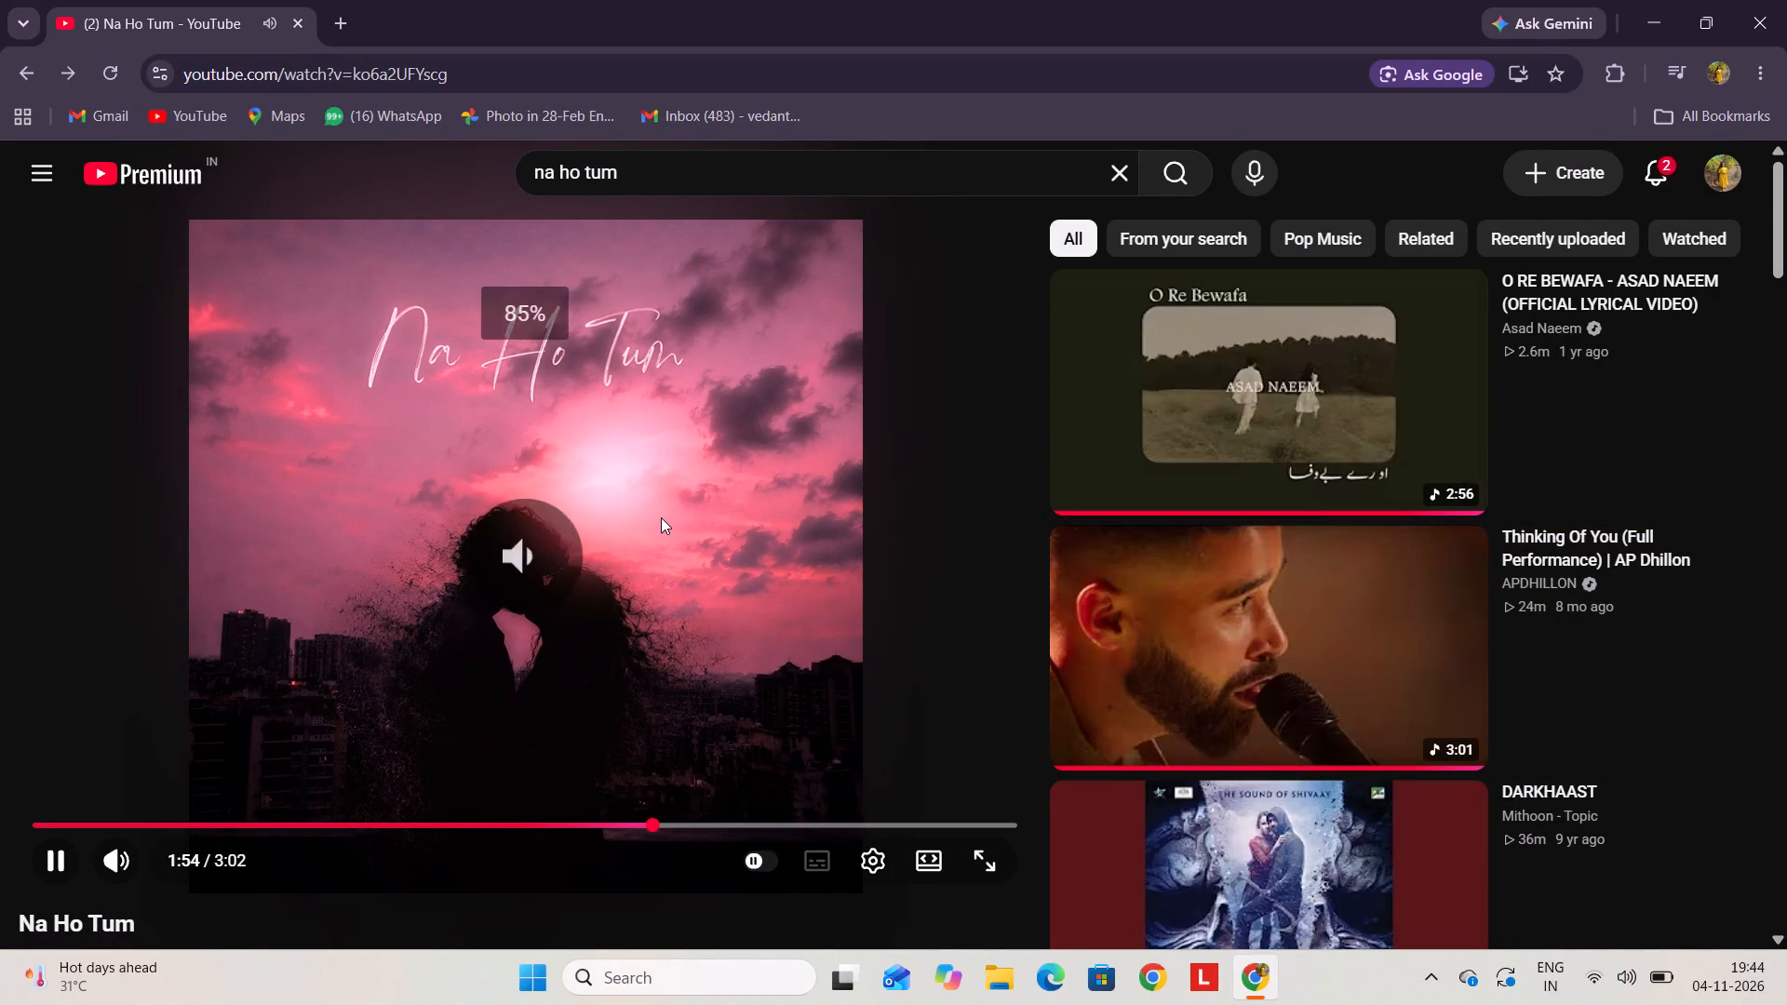
key(Down)
key(Down)
key(Down)
key(Down)
key(Down)
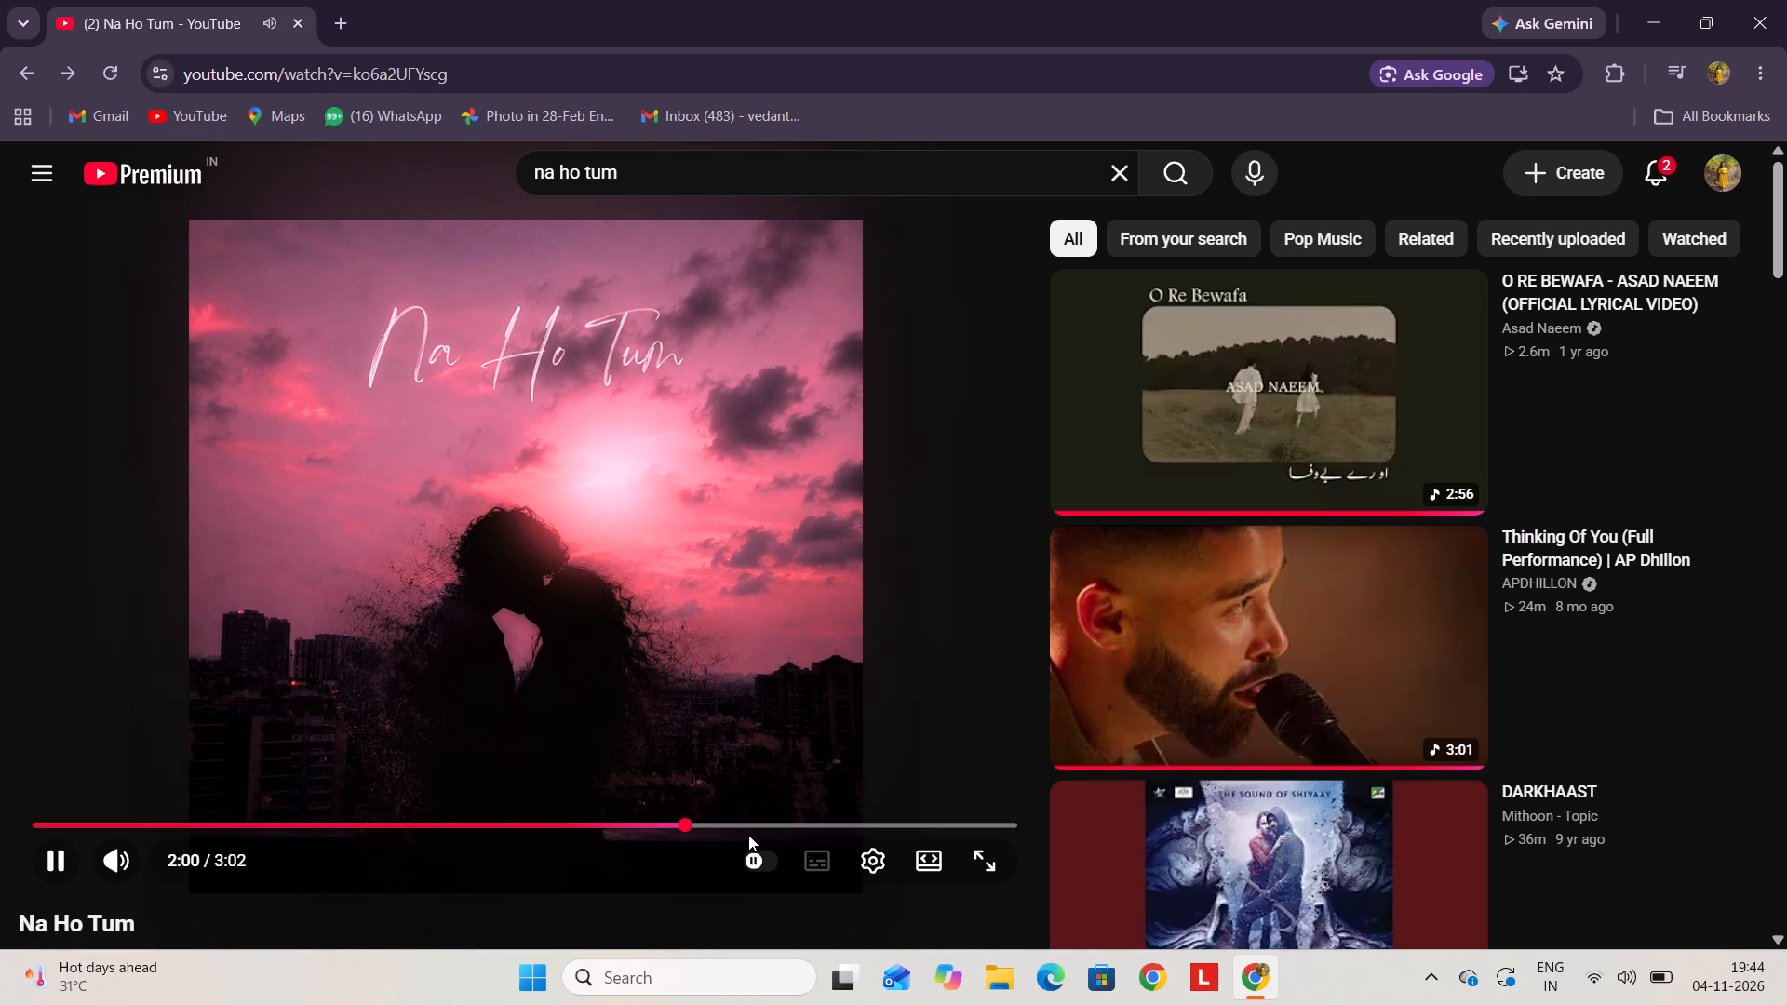
Skip ahead in the Na Ho Tum song to about 2:16 and on to about 2:29, keeping it playing.
click(583, 560)
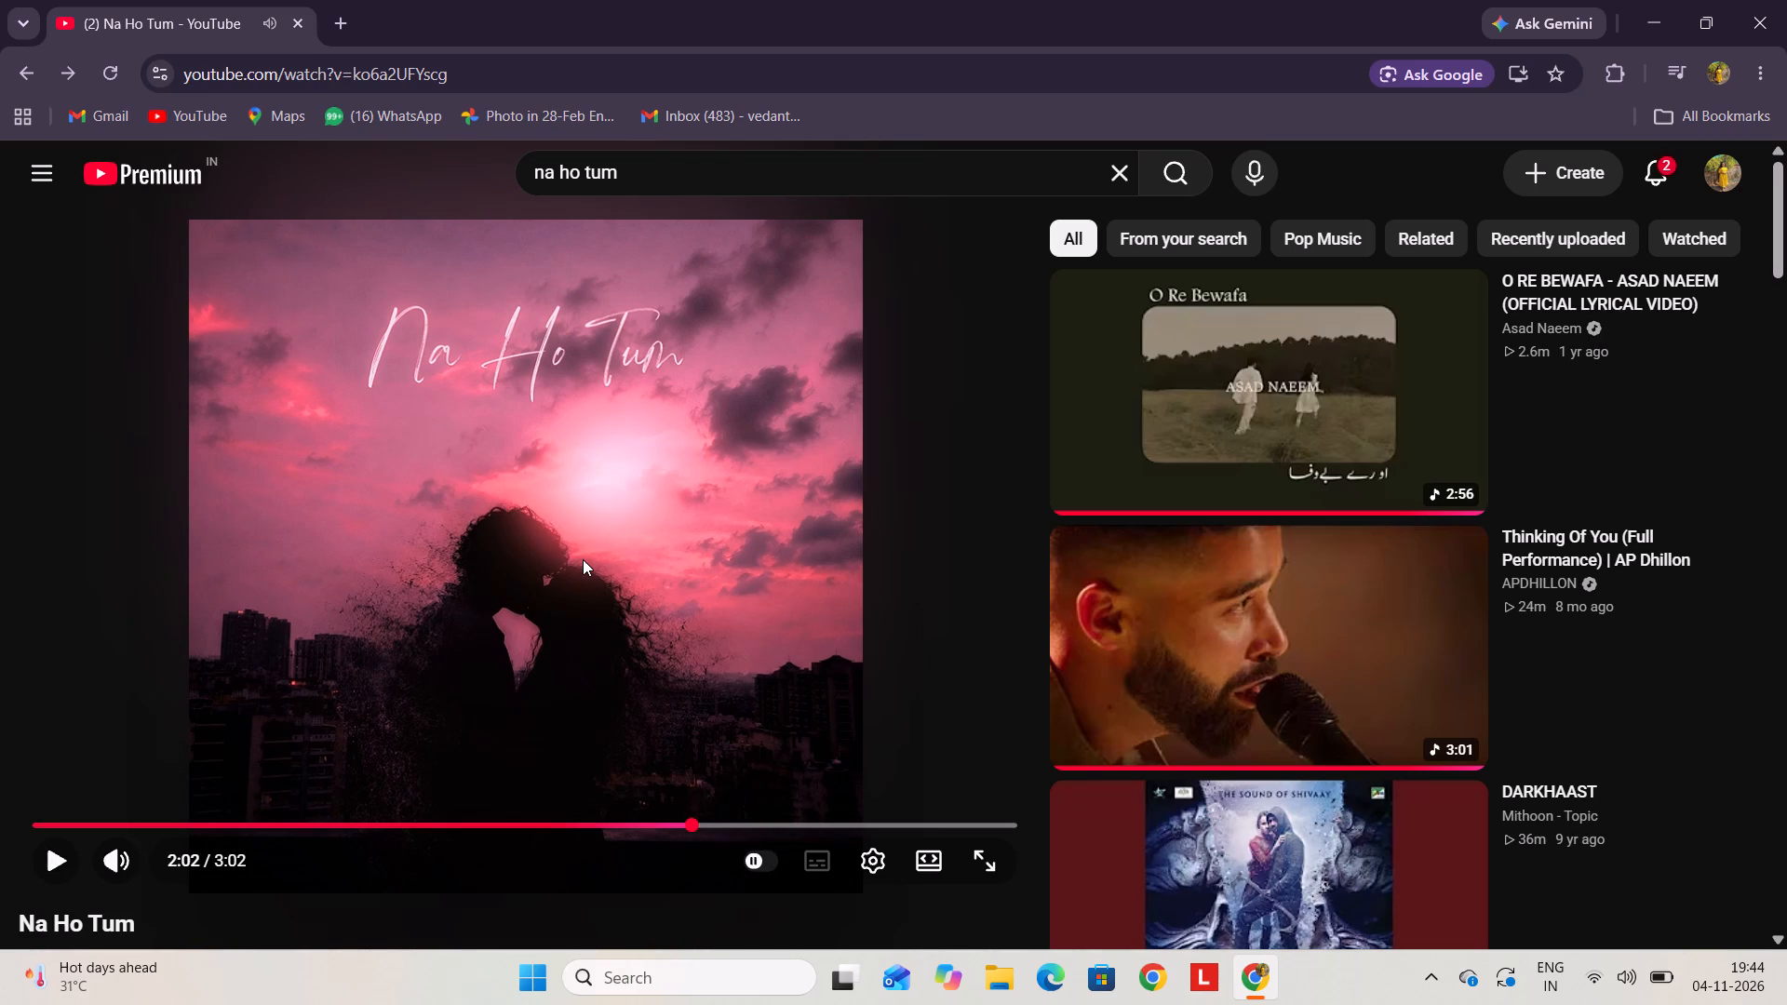
click(599, 563)
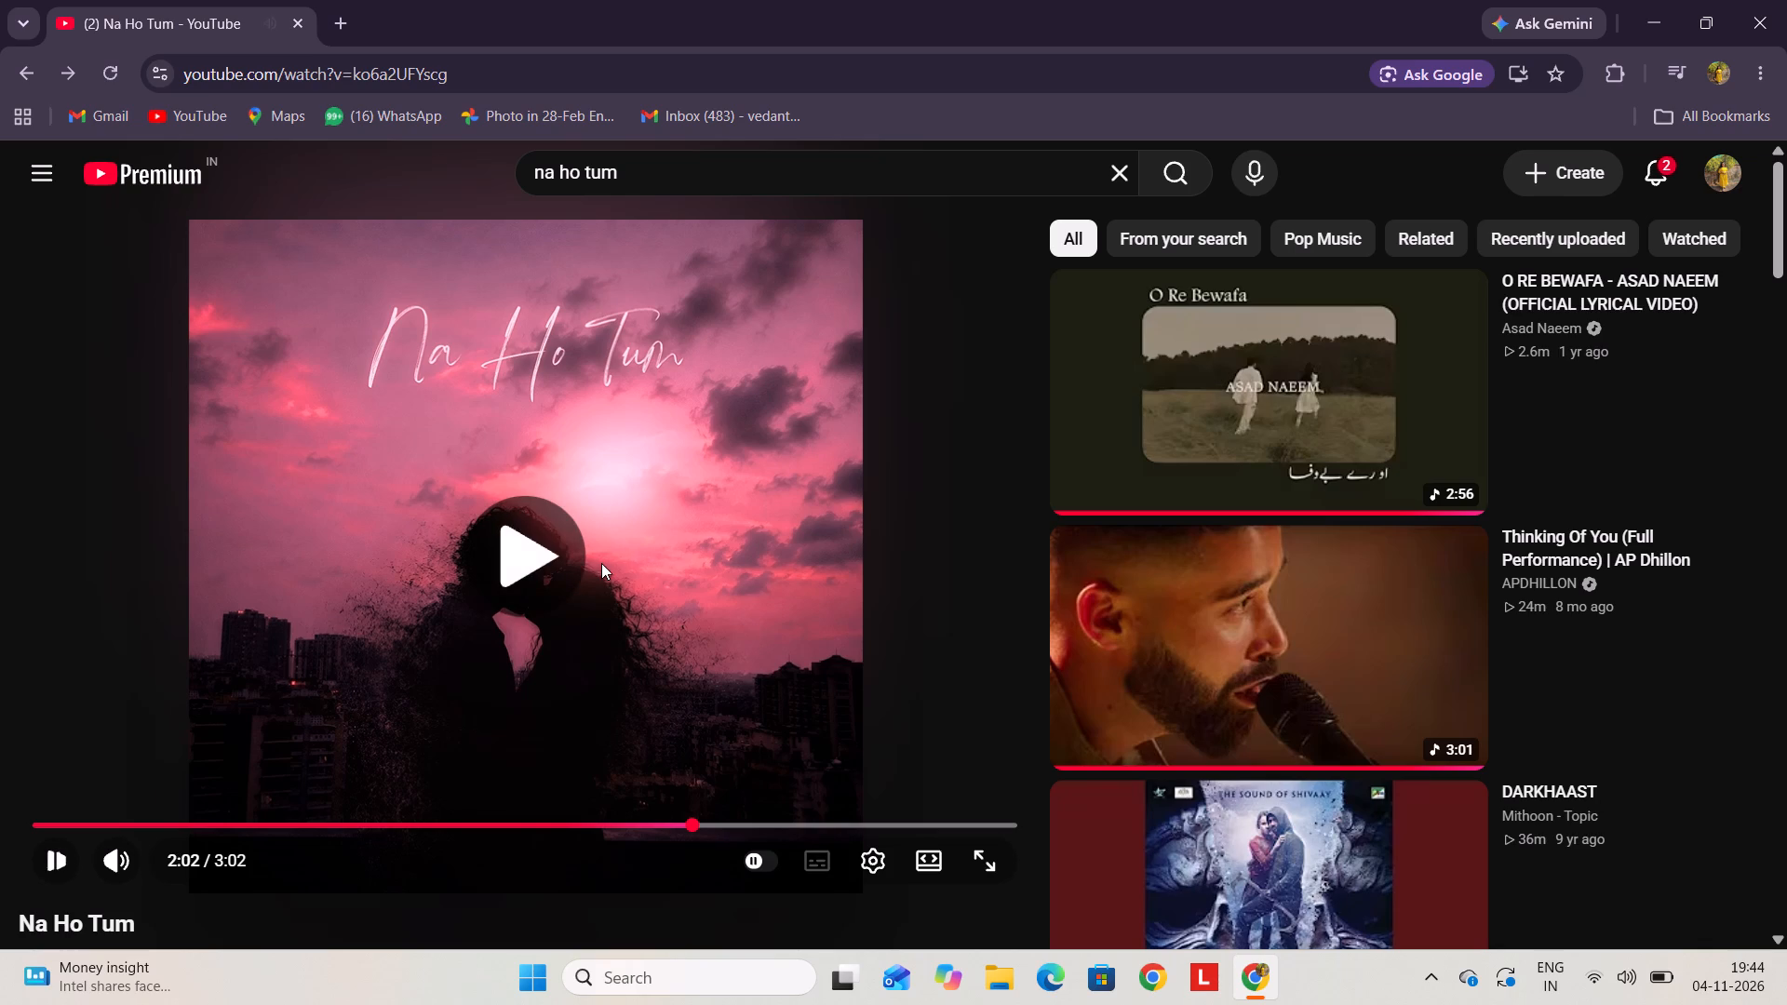
click(765, 821)
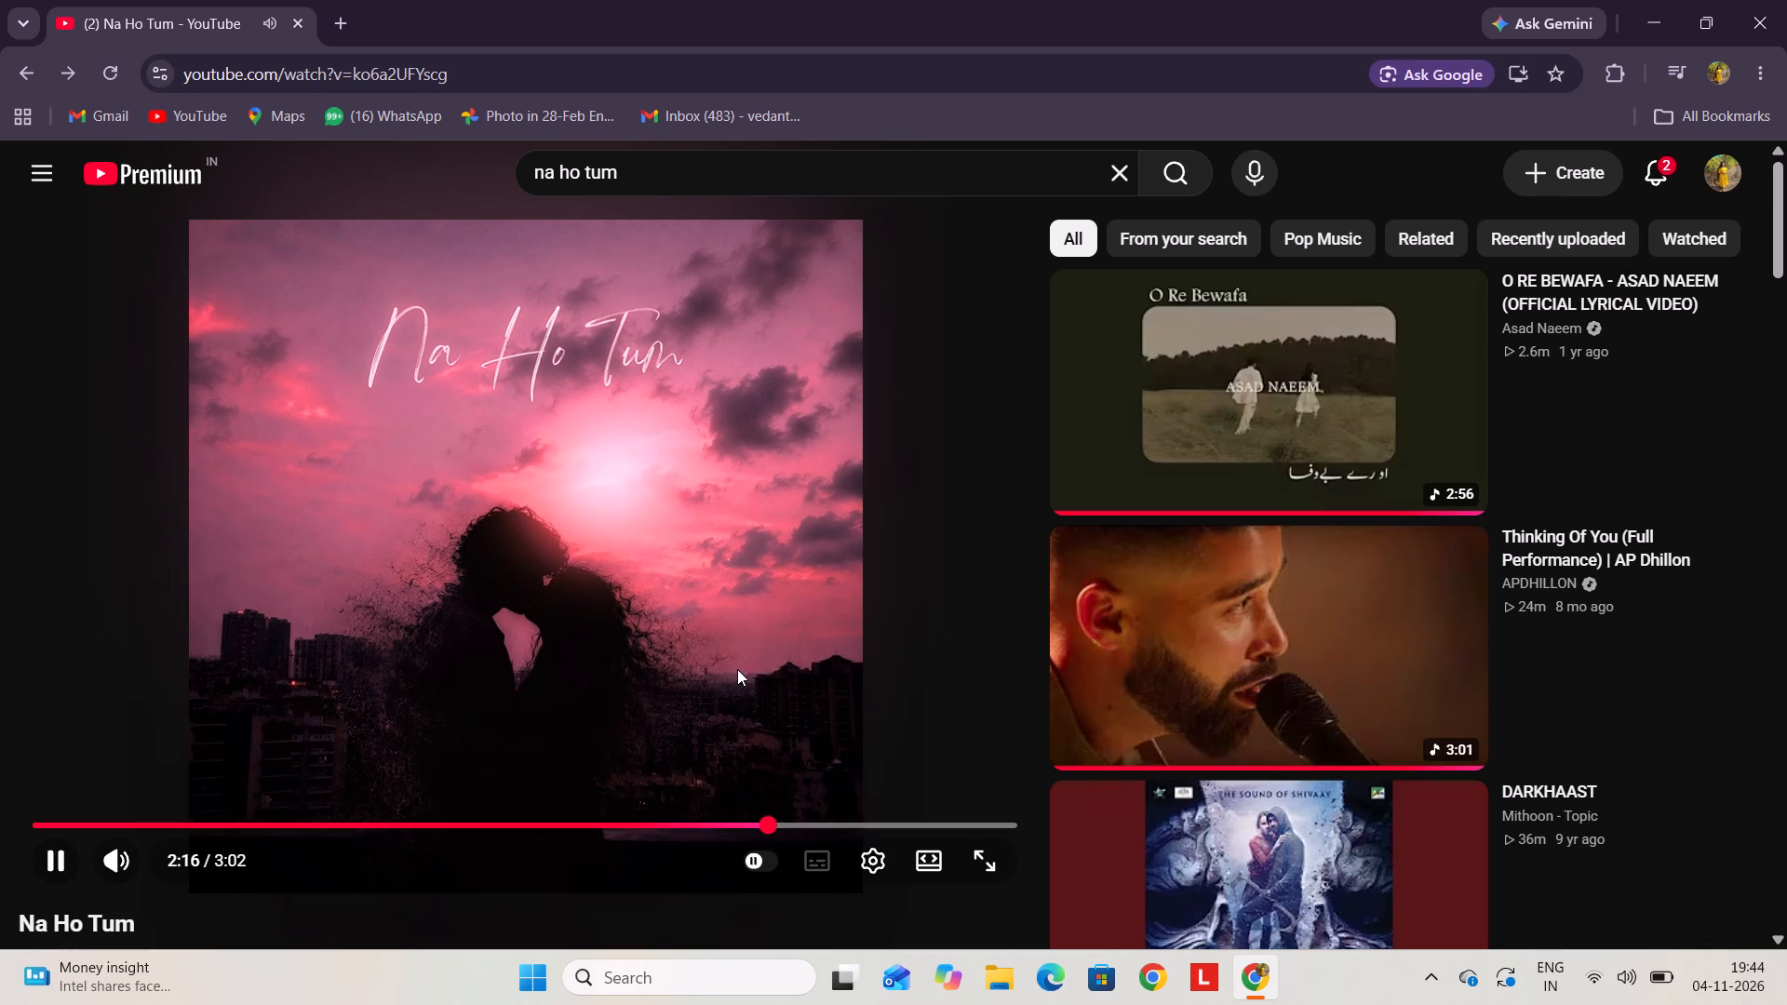
click(736, 665)
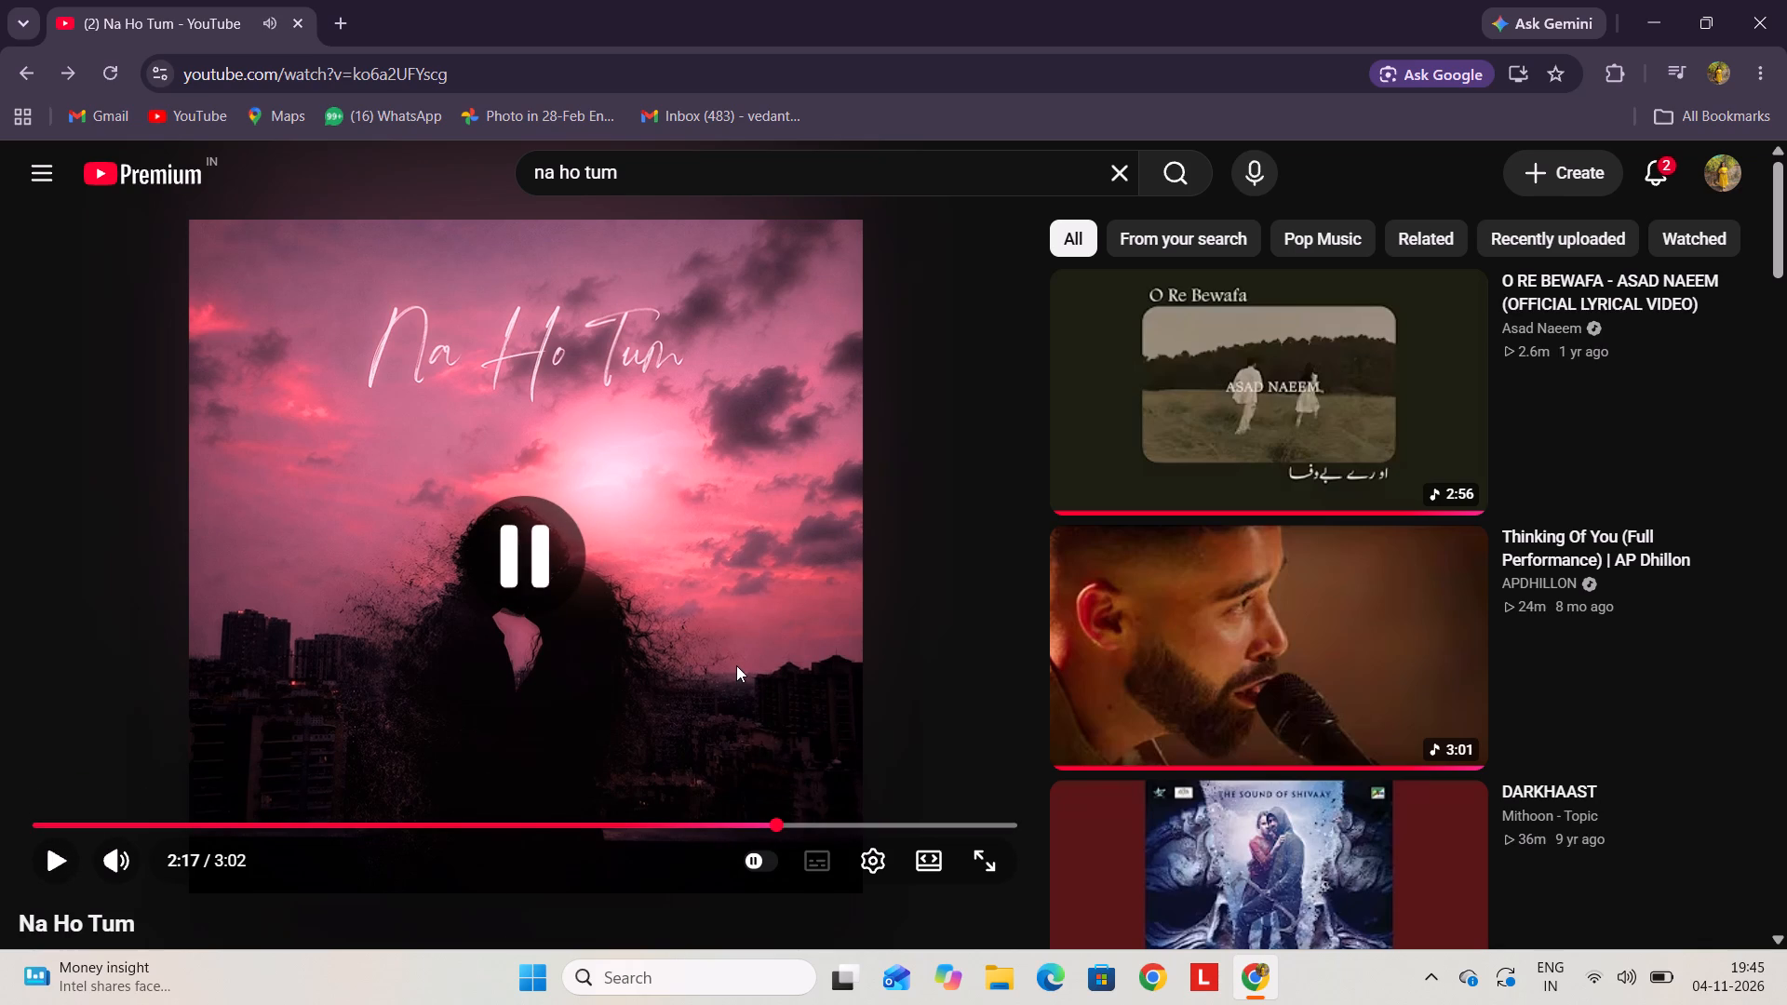
click(736, 665)
click(837, 827)
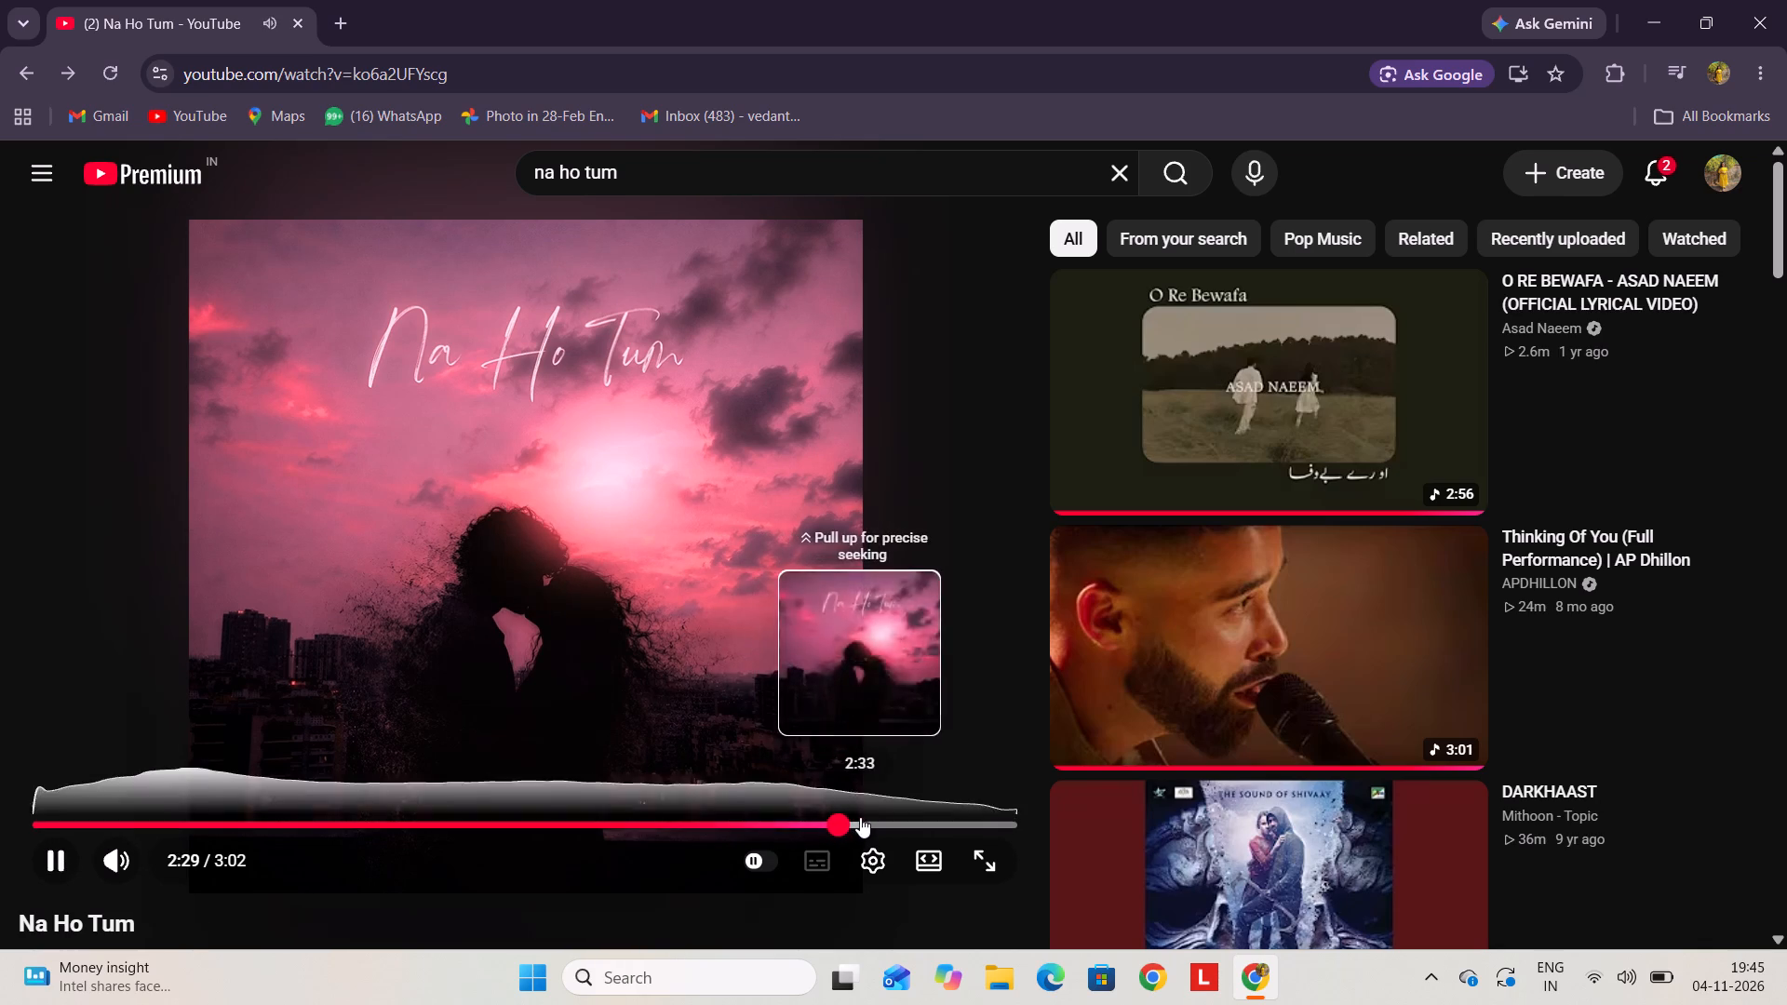
Search for "mumbai cha raja" and open the Aala Mazha Mumbai Cha Raja (Lyrical Video) by Dhruvan Moorthy.
click(748, 186)
drag(748, 185, 352, 181)
text(mumb)
key(Down)
key(Return)
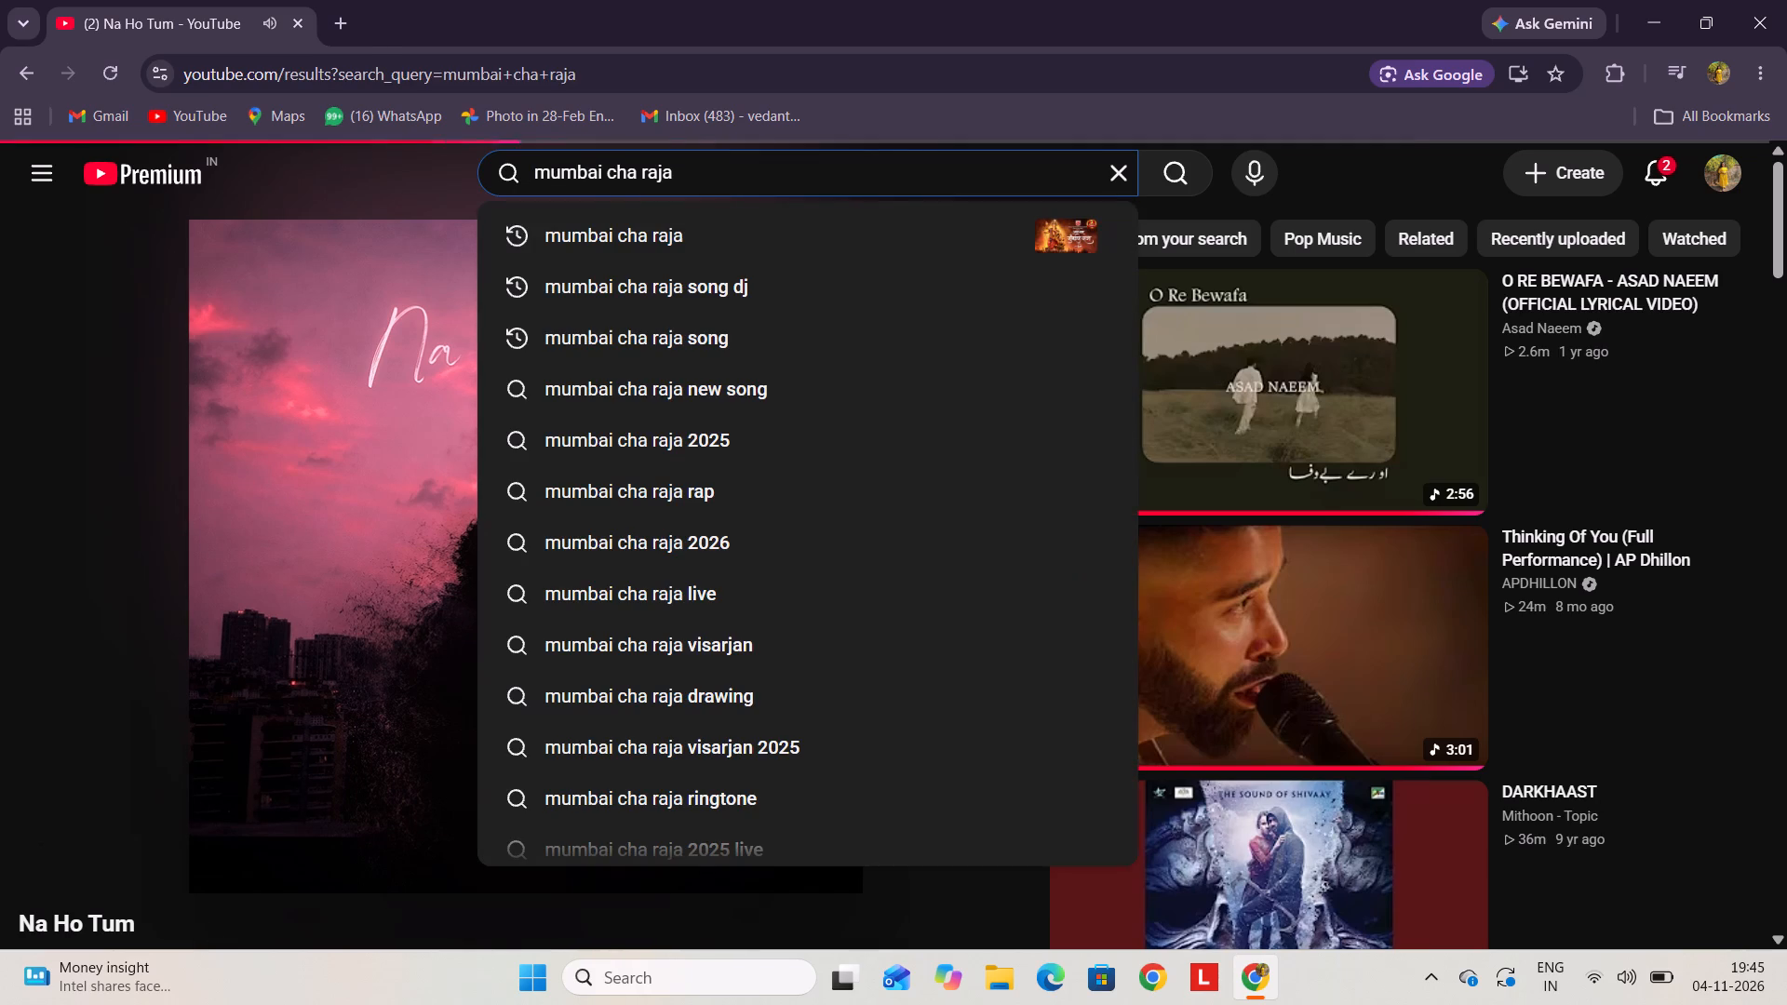
scroll(331, 219, up, 2)
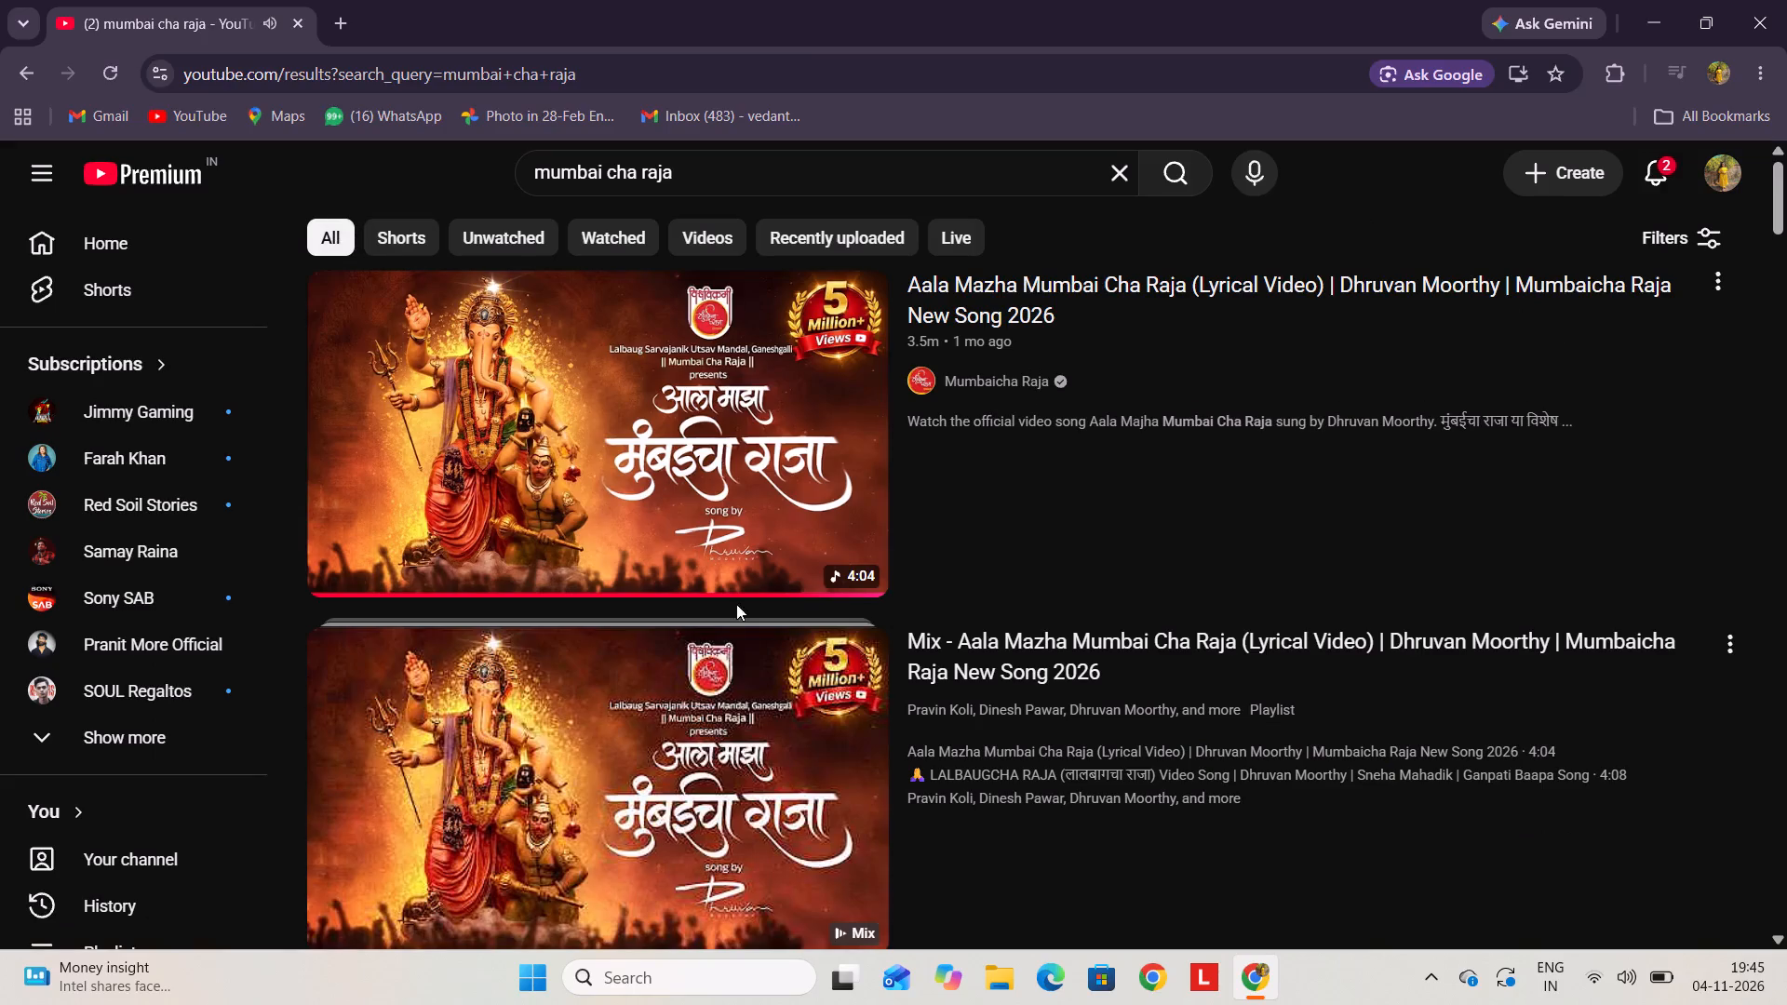
scroll(703, 463, up, 1)
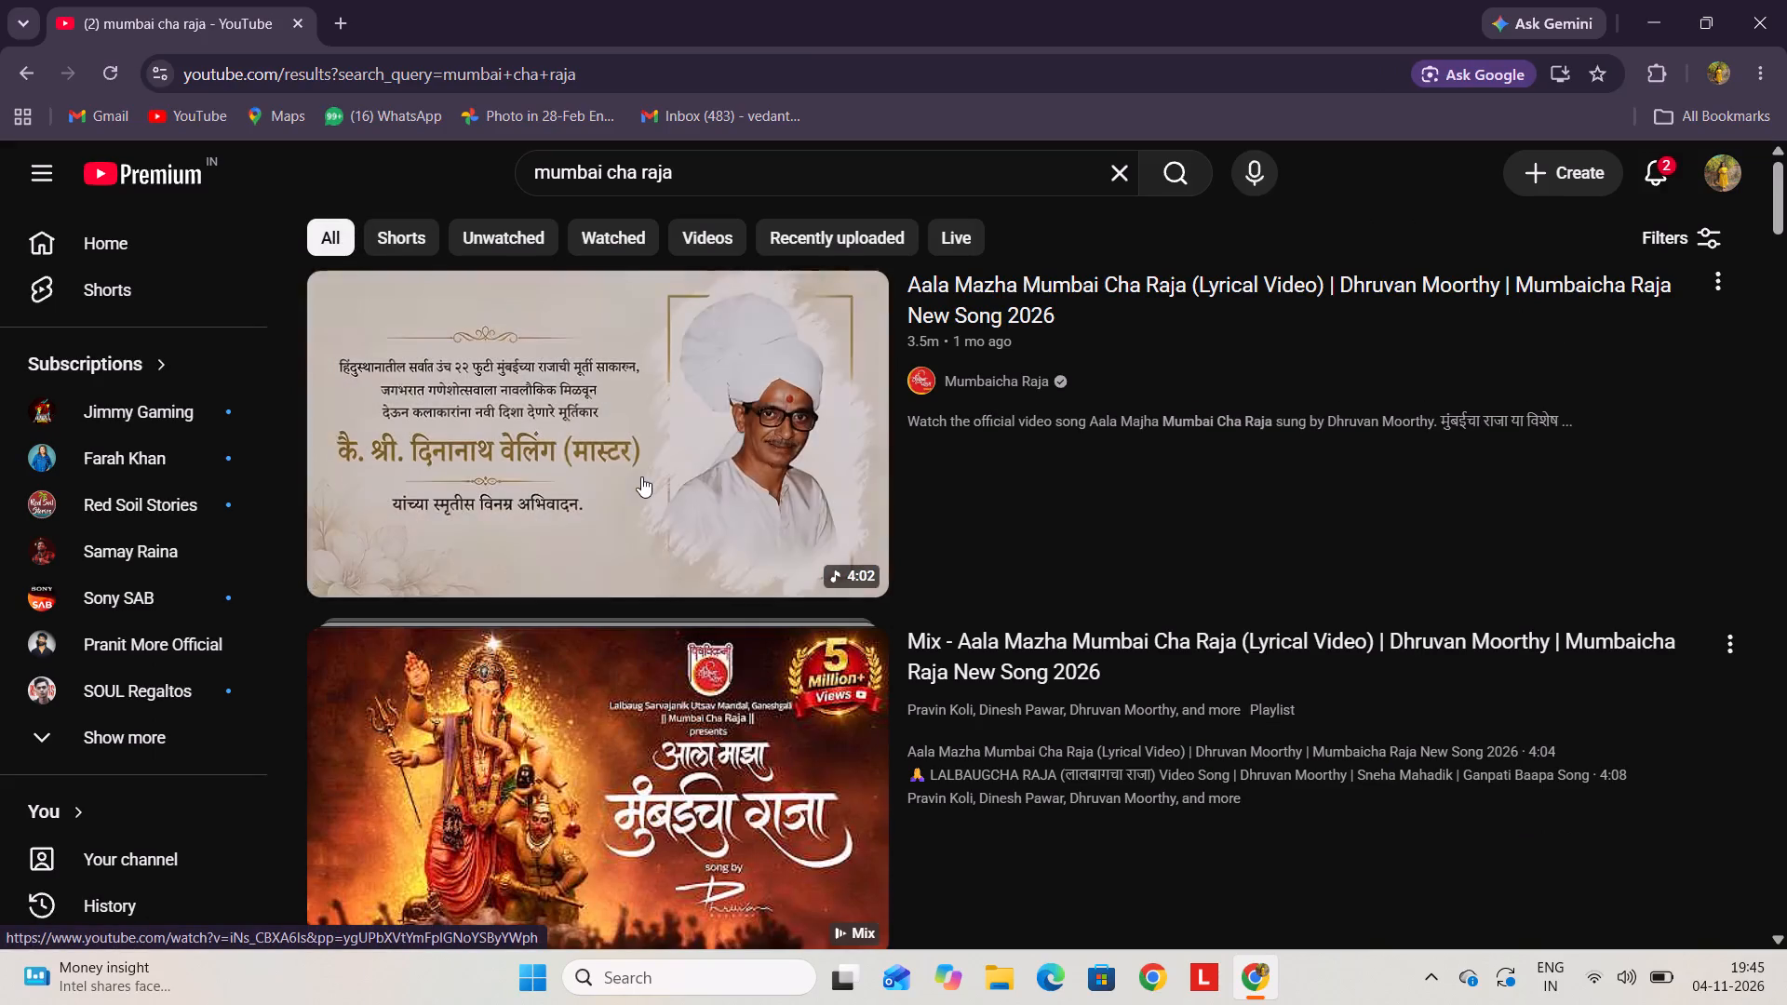
click(641, 476)
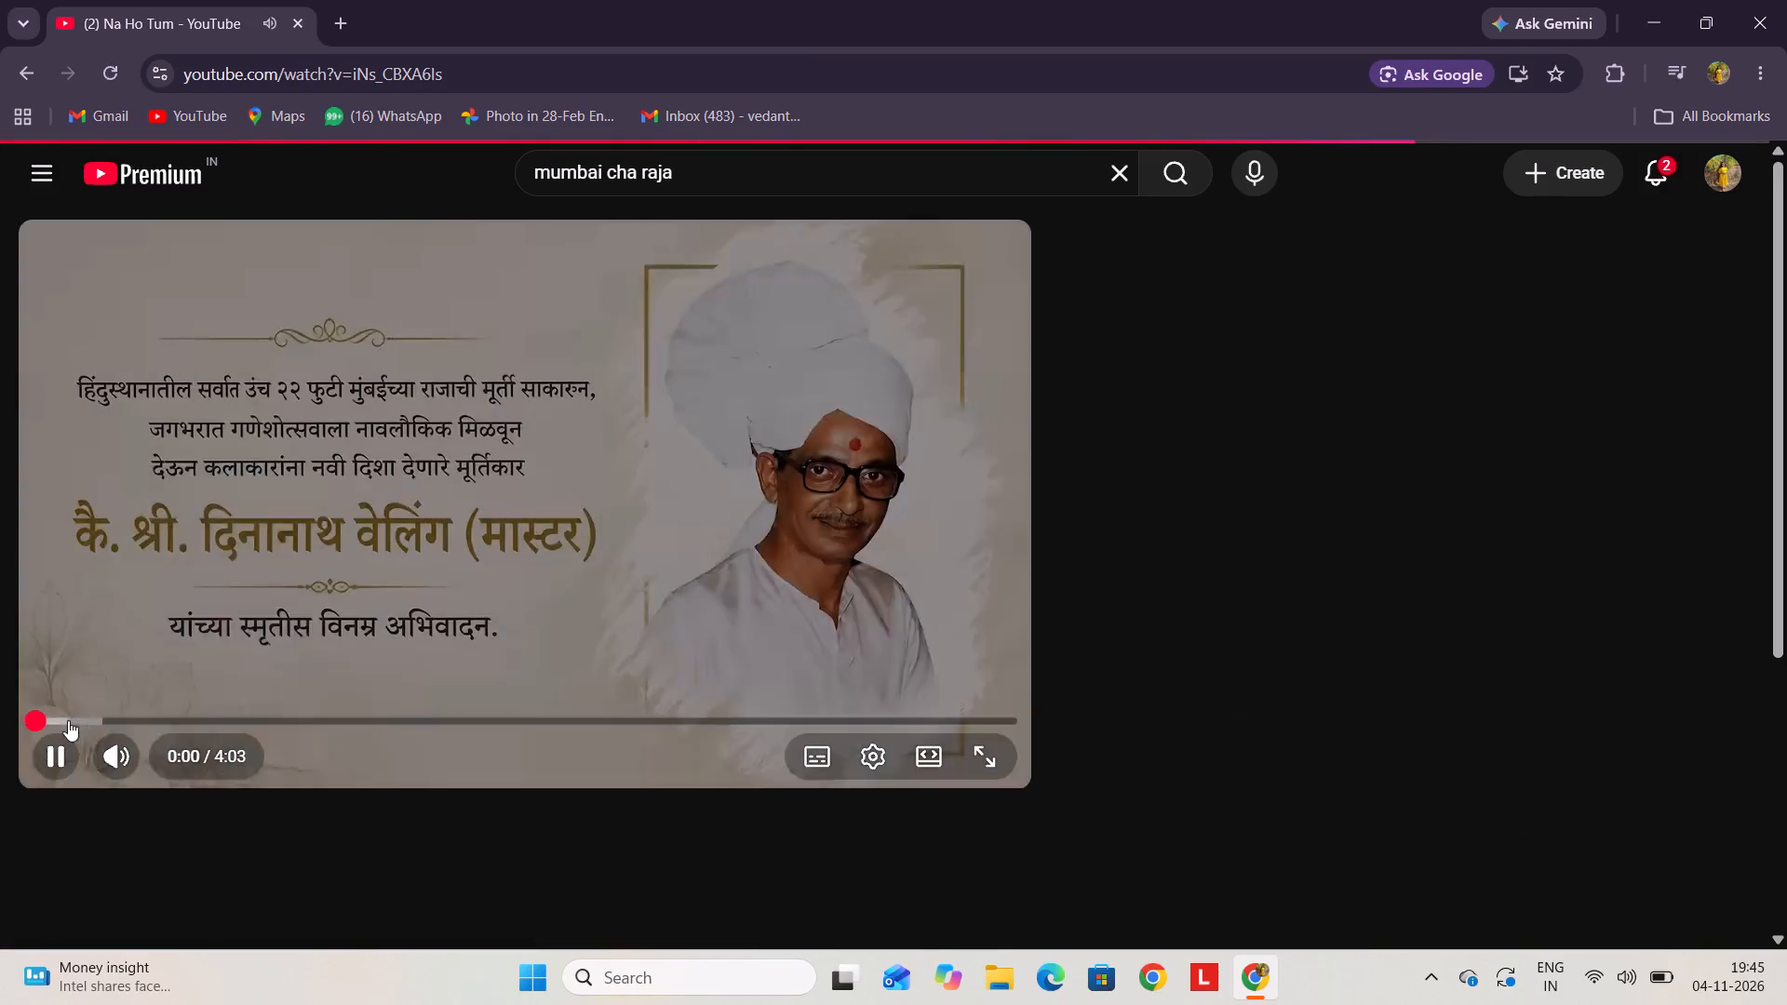
Raise the playback volume of the Aala Mazha Mumbai Cha Raja video.
key(Down)
key(Up)
key(Up)
key(Up)
key(Up)
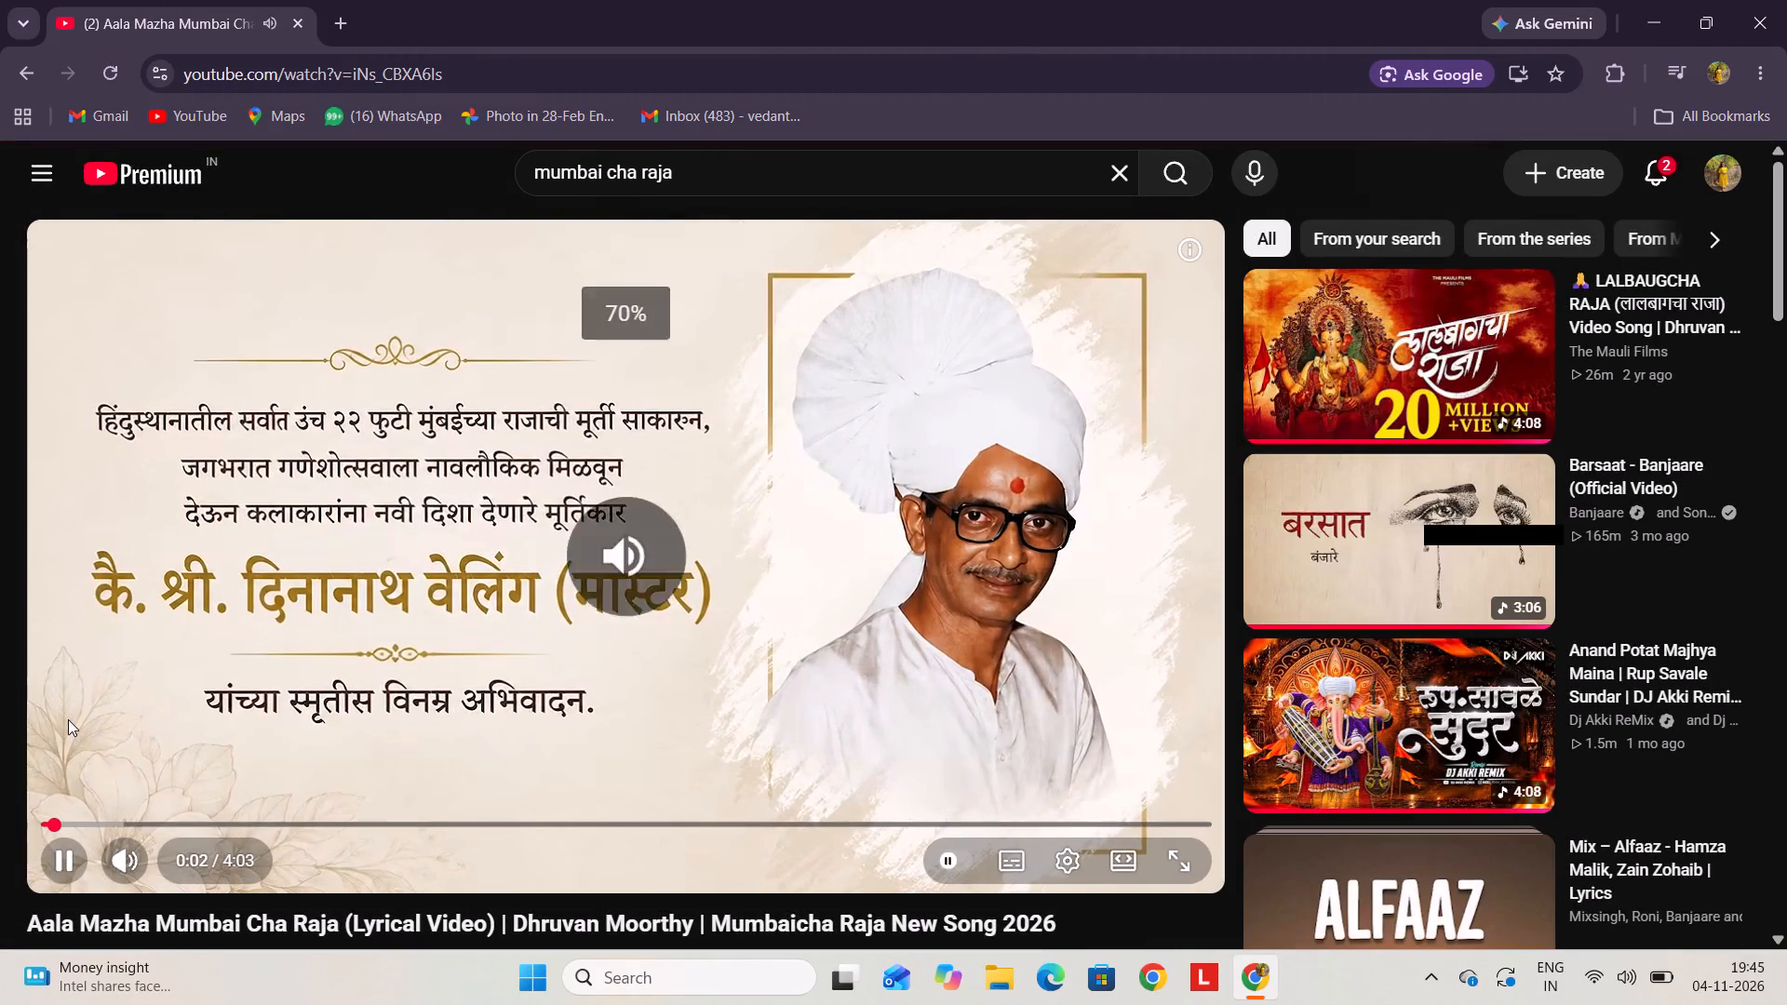
key(Up)
key(Up)
key(Up)
key(Up)
key(Up)
key(Up)
key(Up)
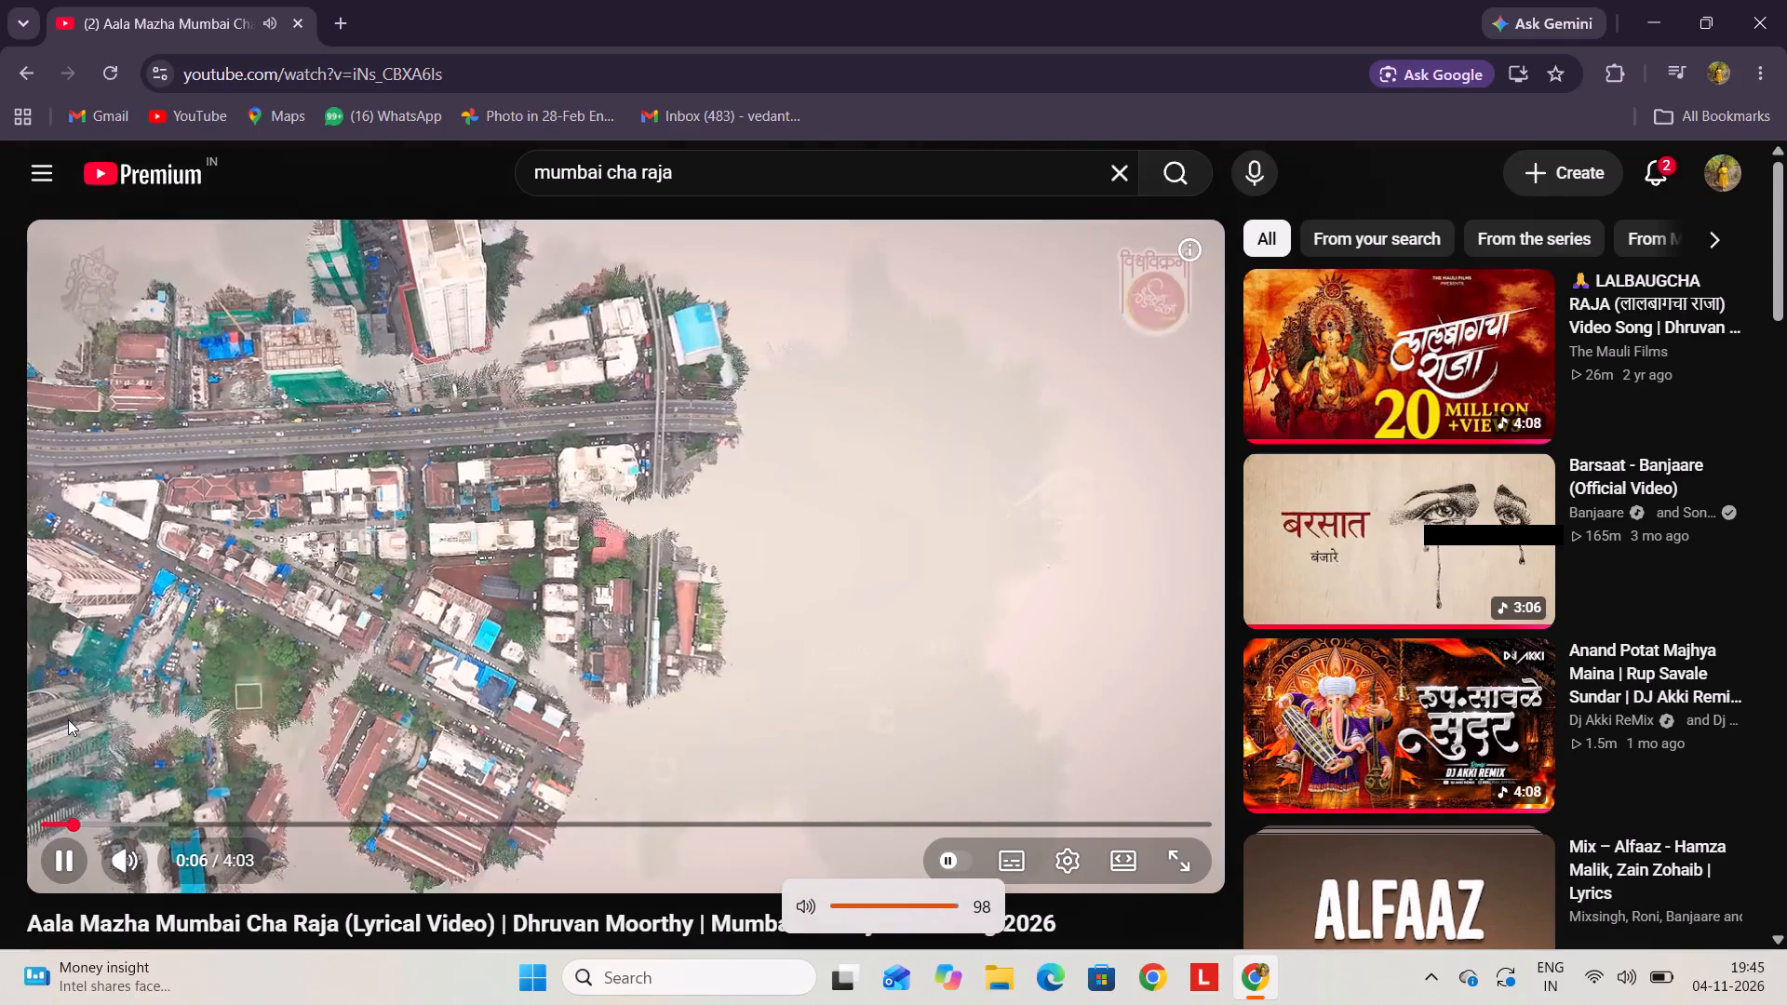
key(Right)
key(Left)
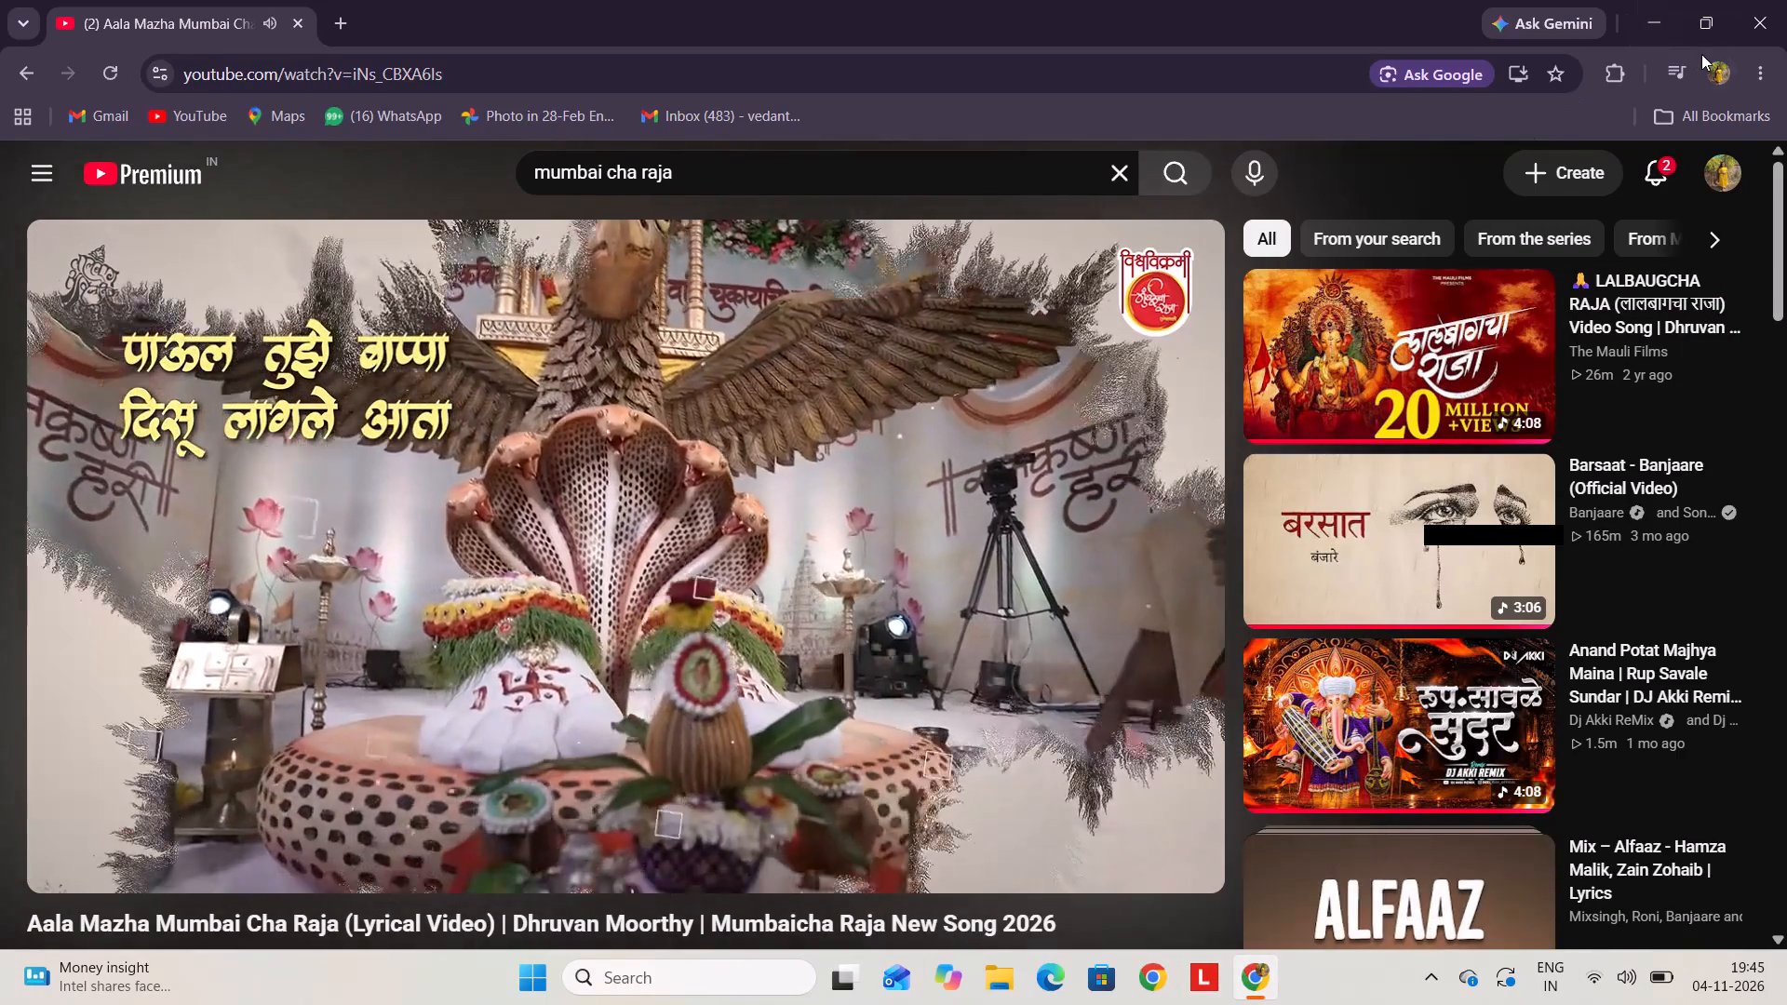
Open a separate Chrome window under the other browser profile, the one with the blue V avatar.
click(1712, 61)
click(1440, 608)
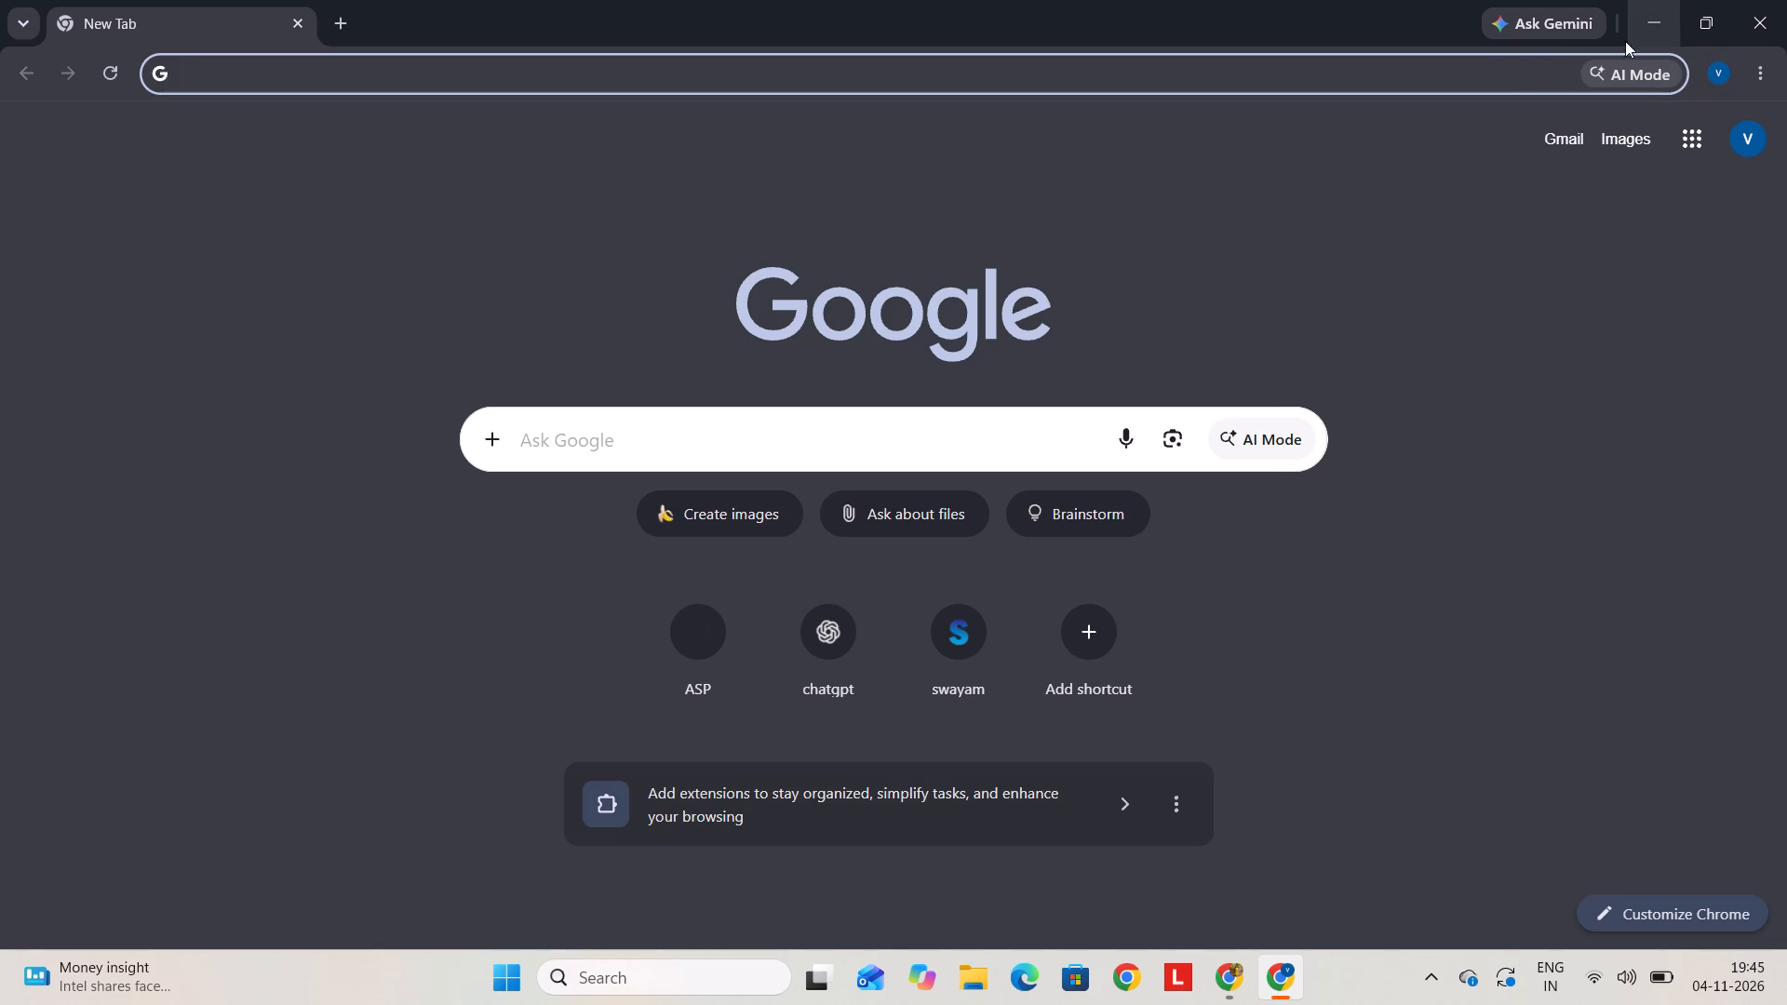
Switch back to the window playing the Mumbai Cha Raja video and minimize it.
key(alt+Tab)
click(1665, 3)
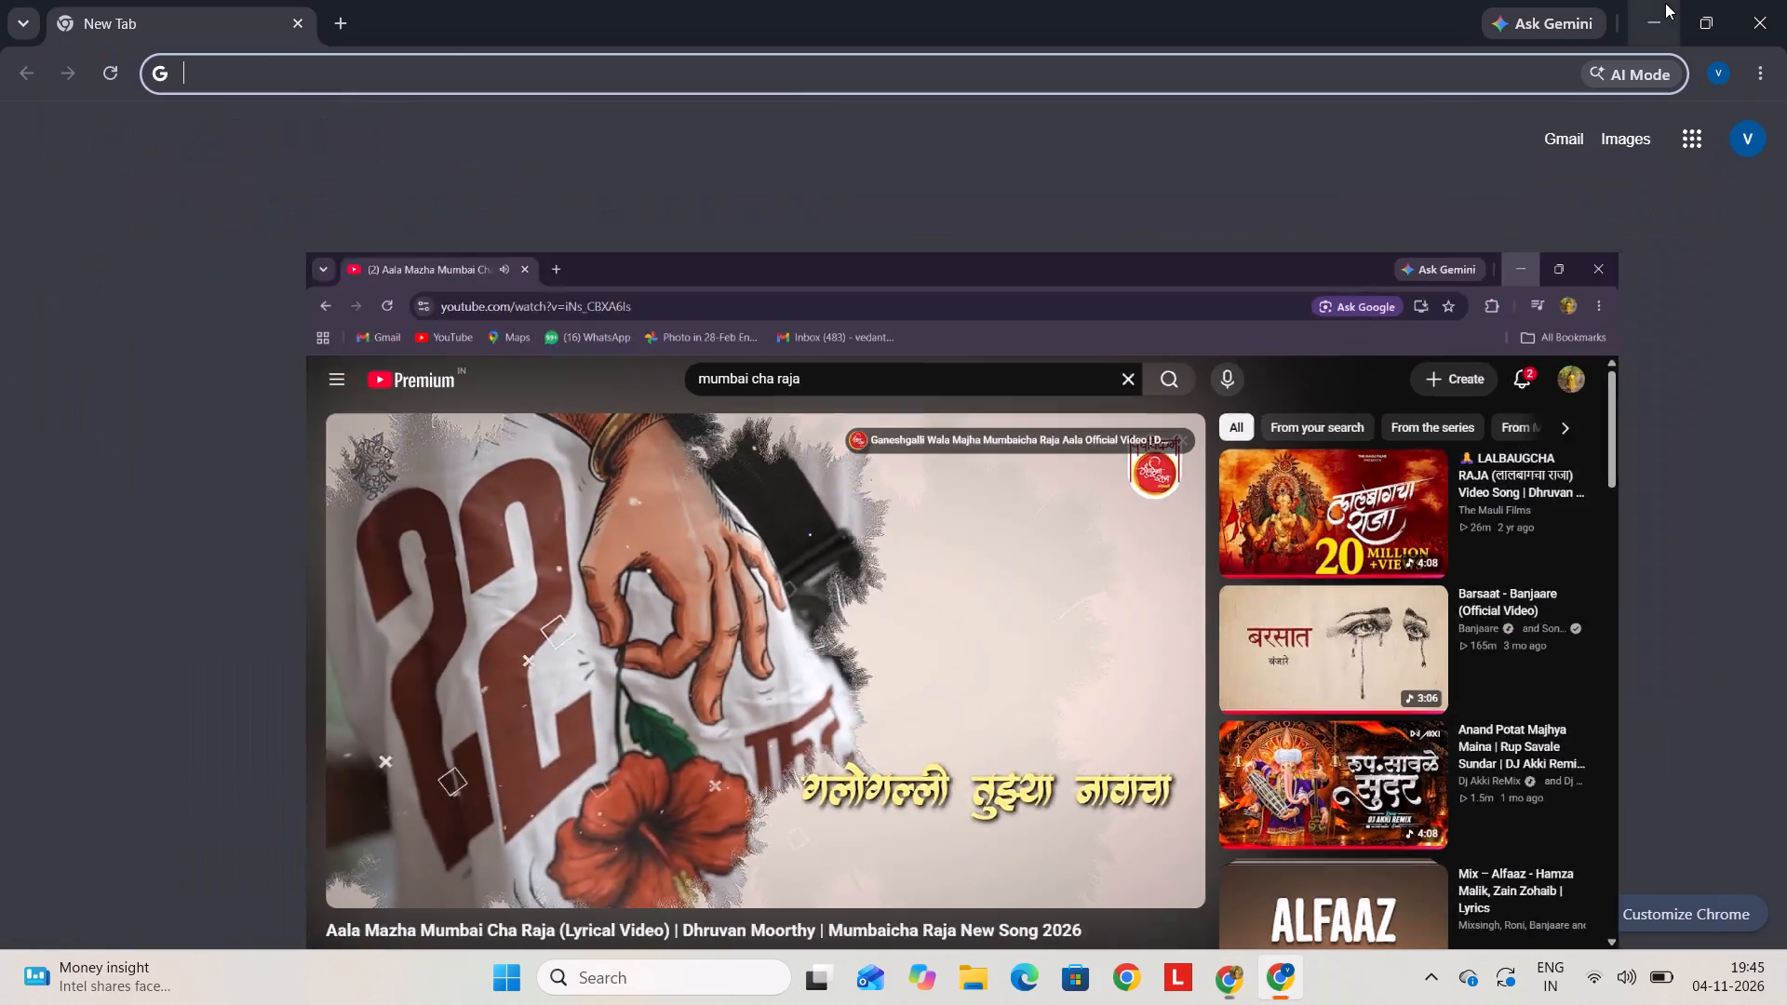
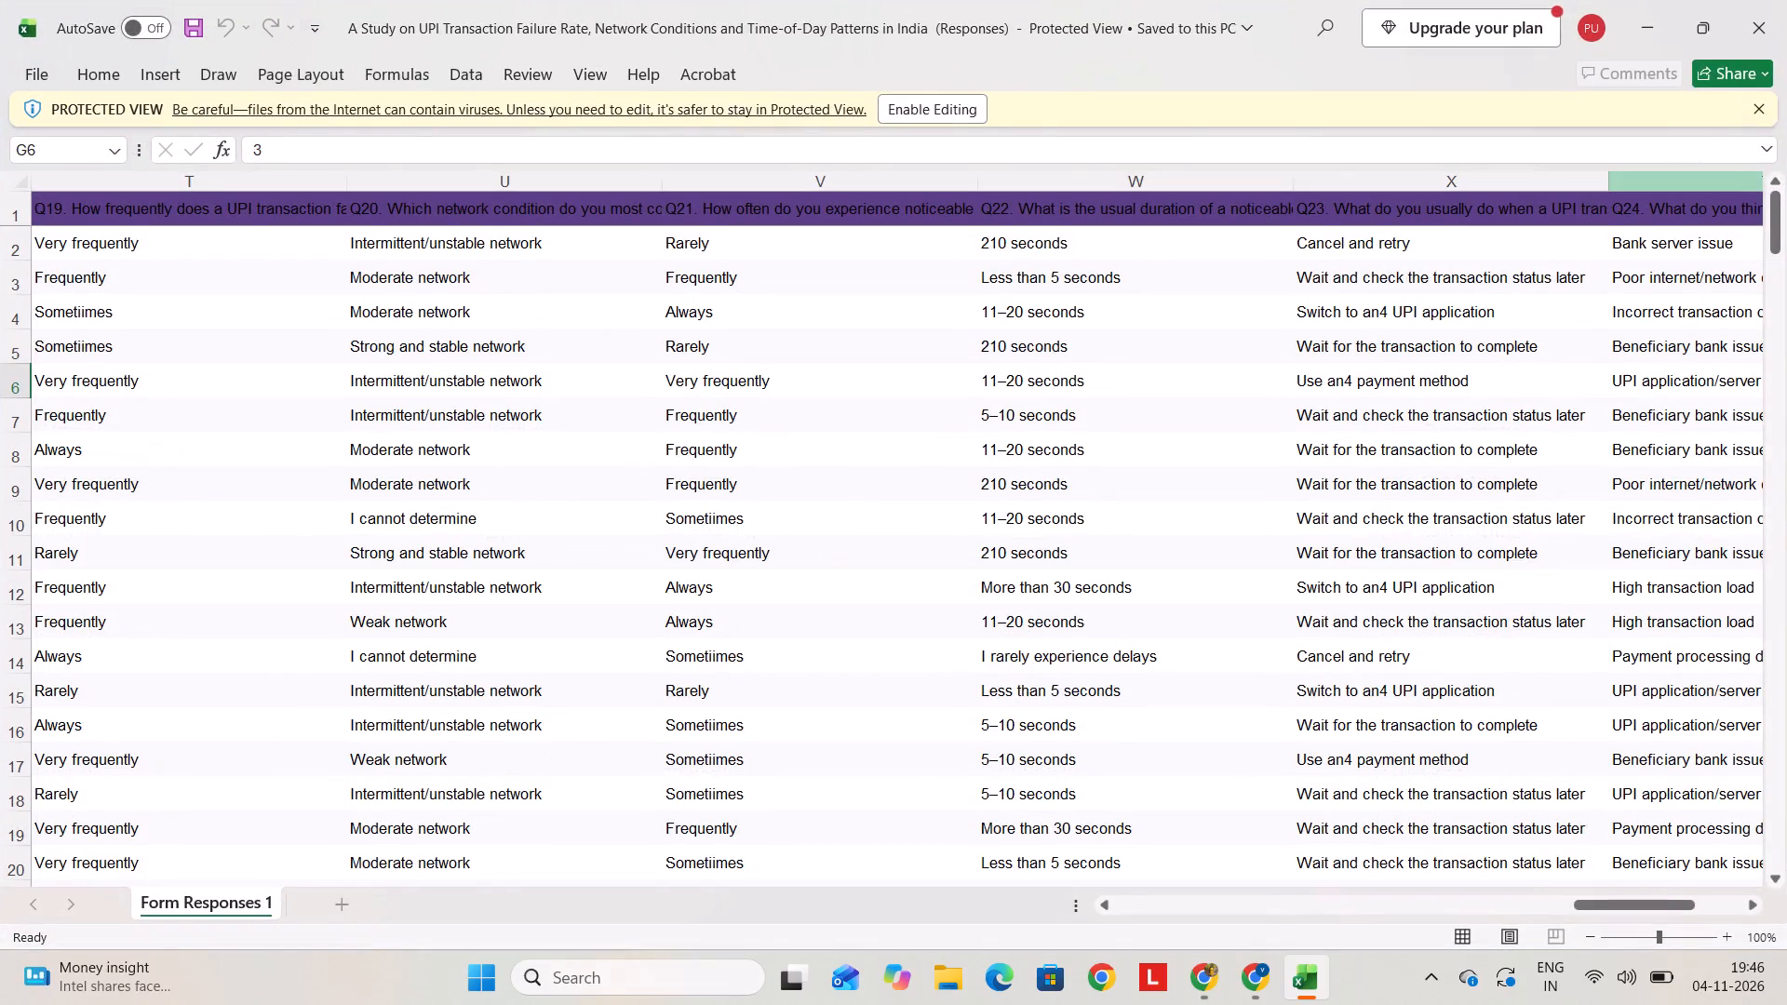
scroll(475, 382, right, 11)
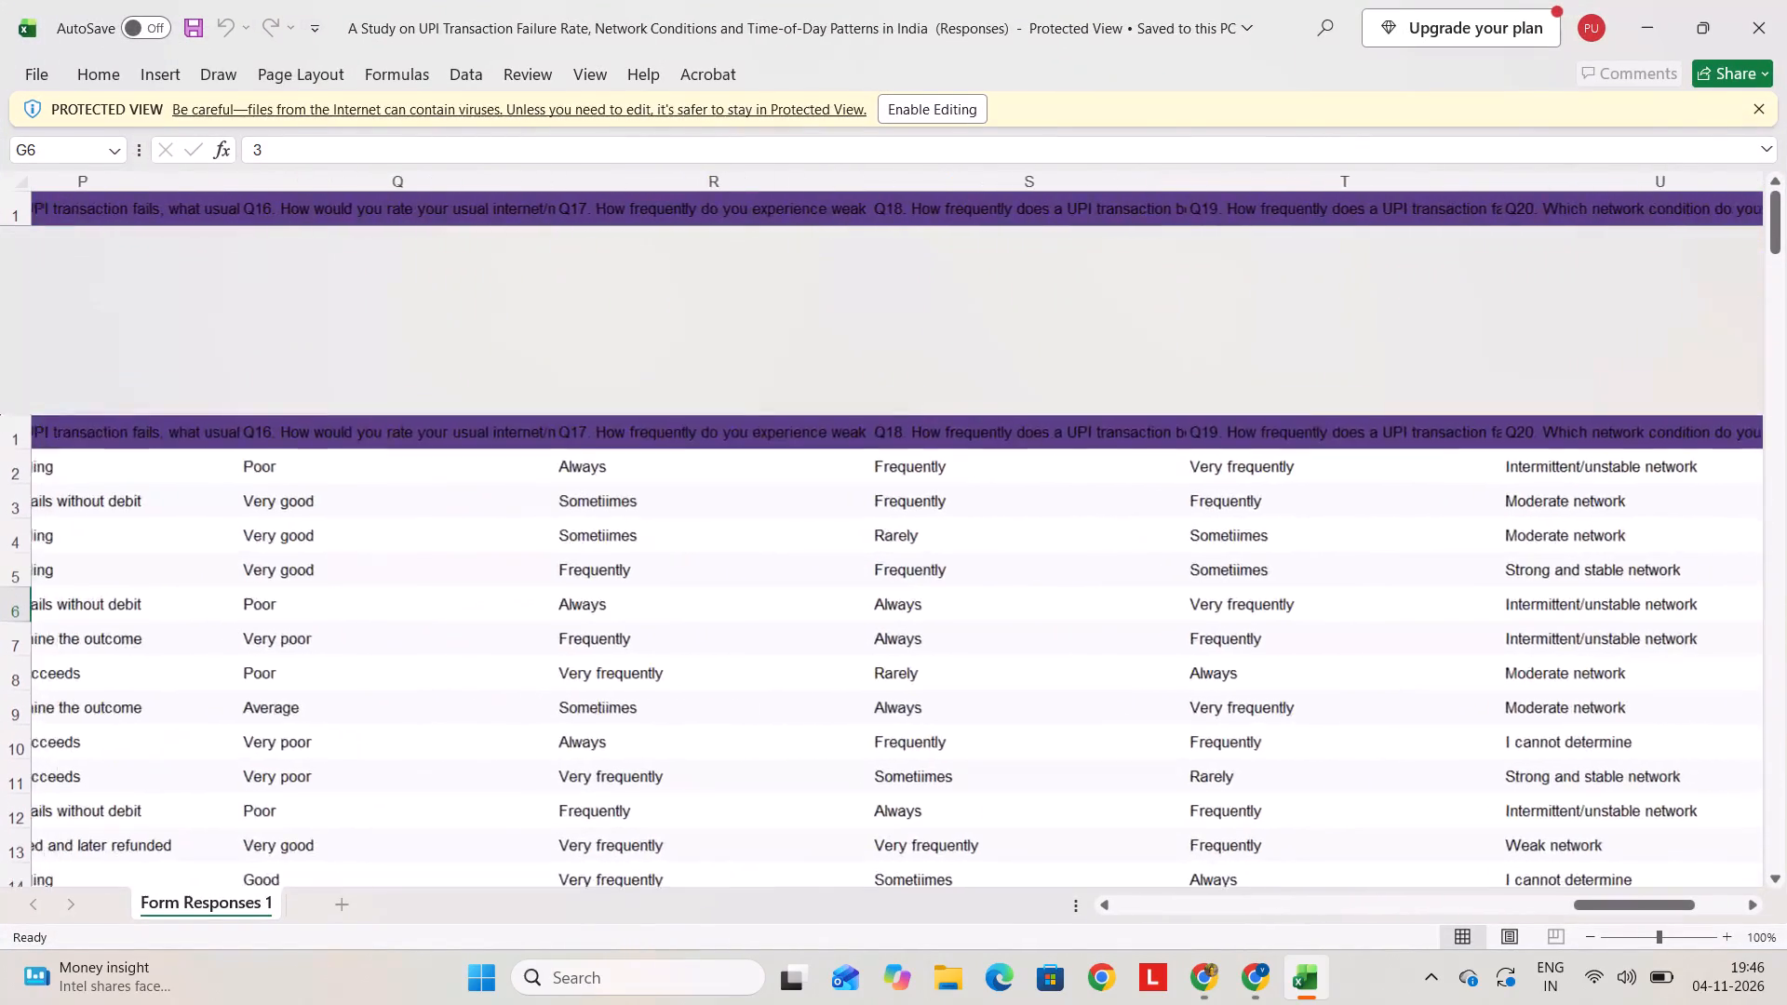
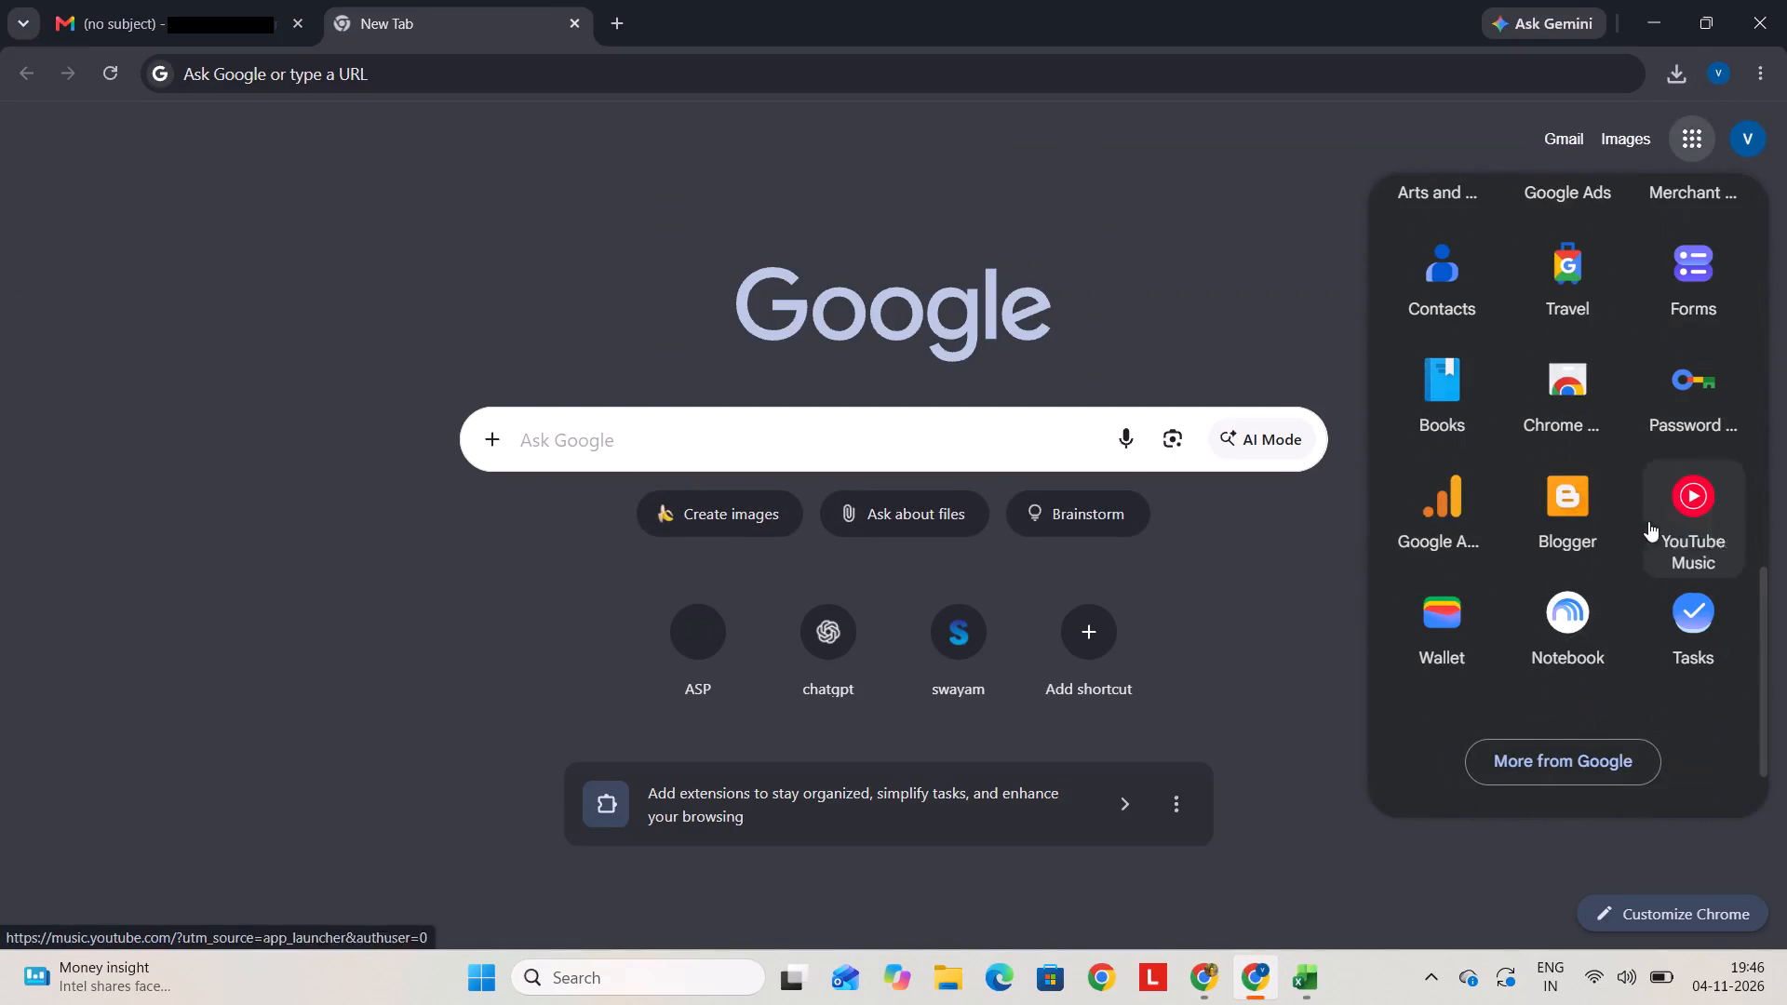
Open Google Forms from the Google apps list.
click(1672, 282)
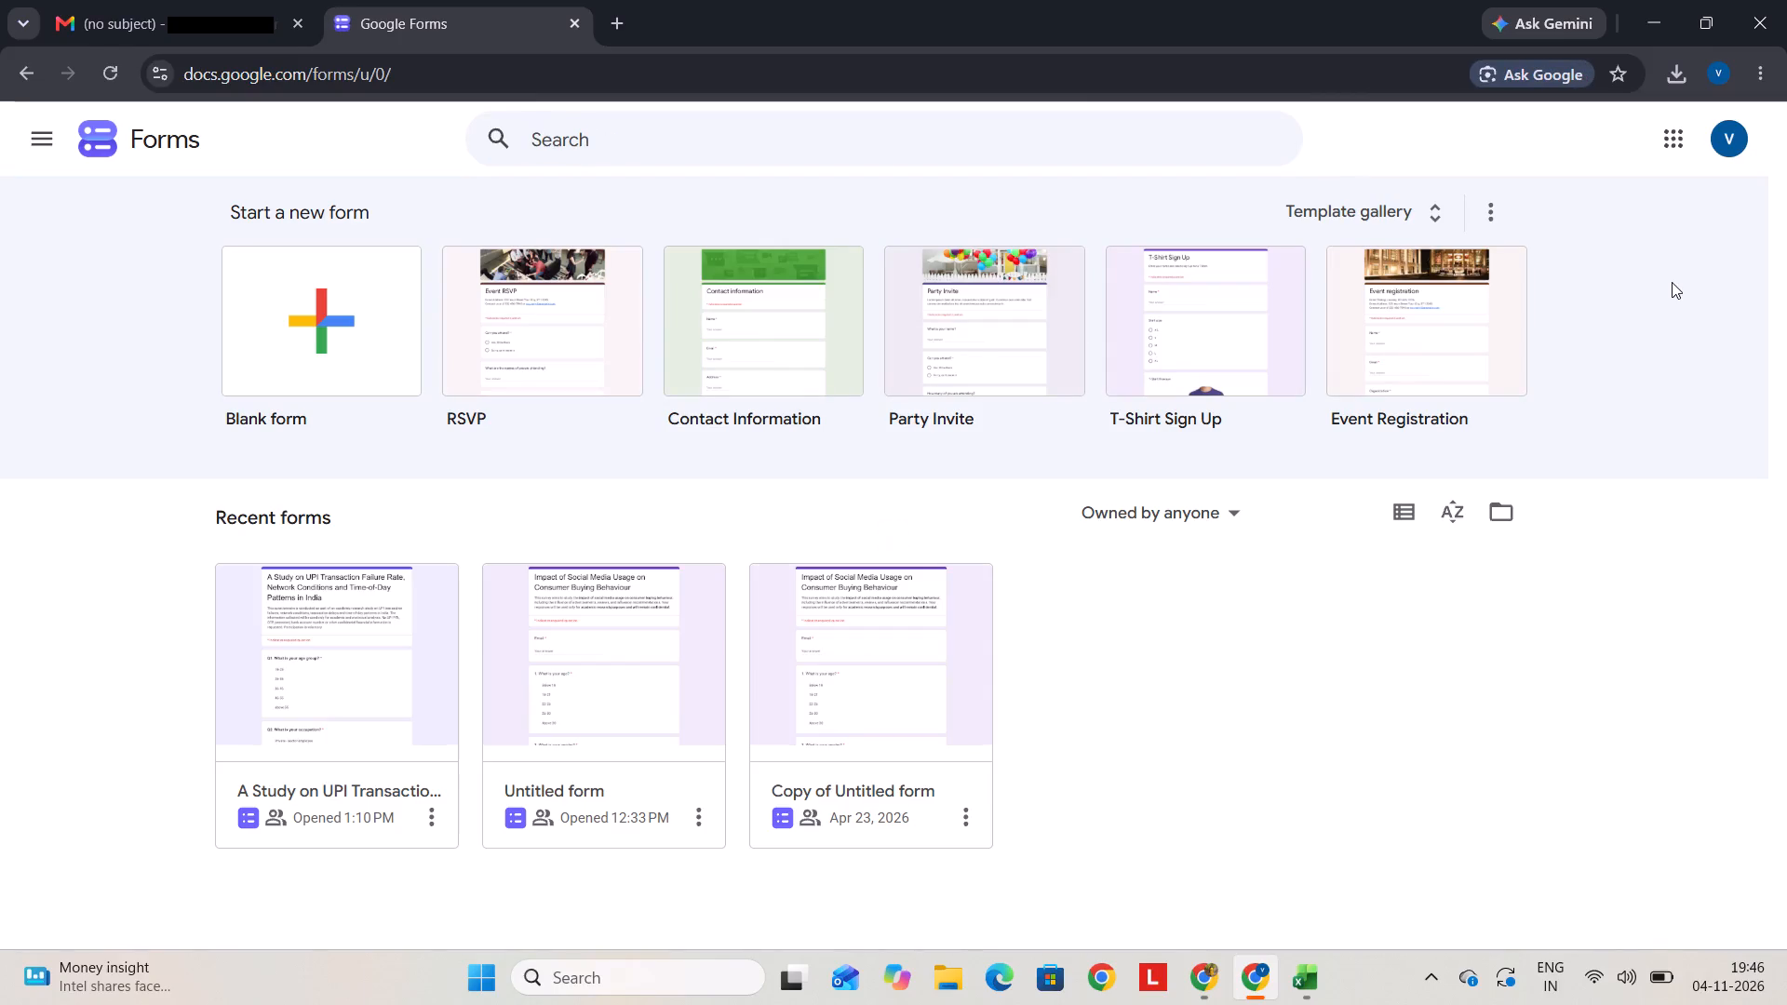
Switch to the YouTube window, toggle playback of the Aala Mazha Mumbai Cha Raja video, and return to Google Forms.
key(alt+Tab)
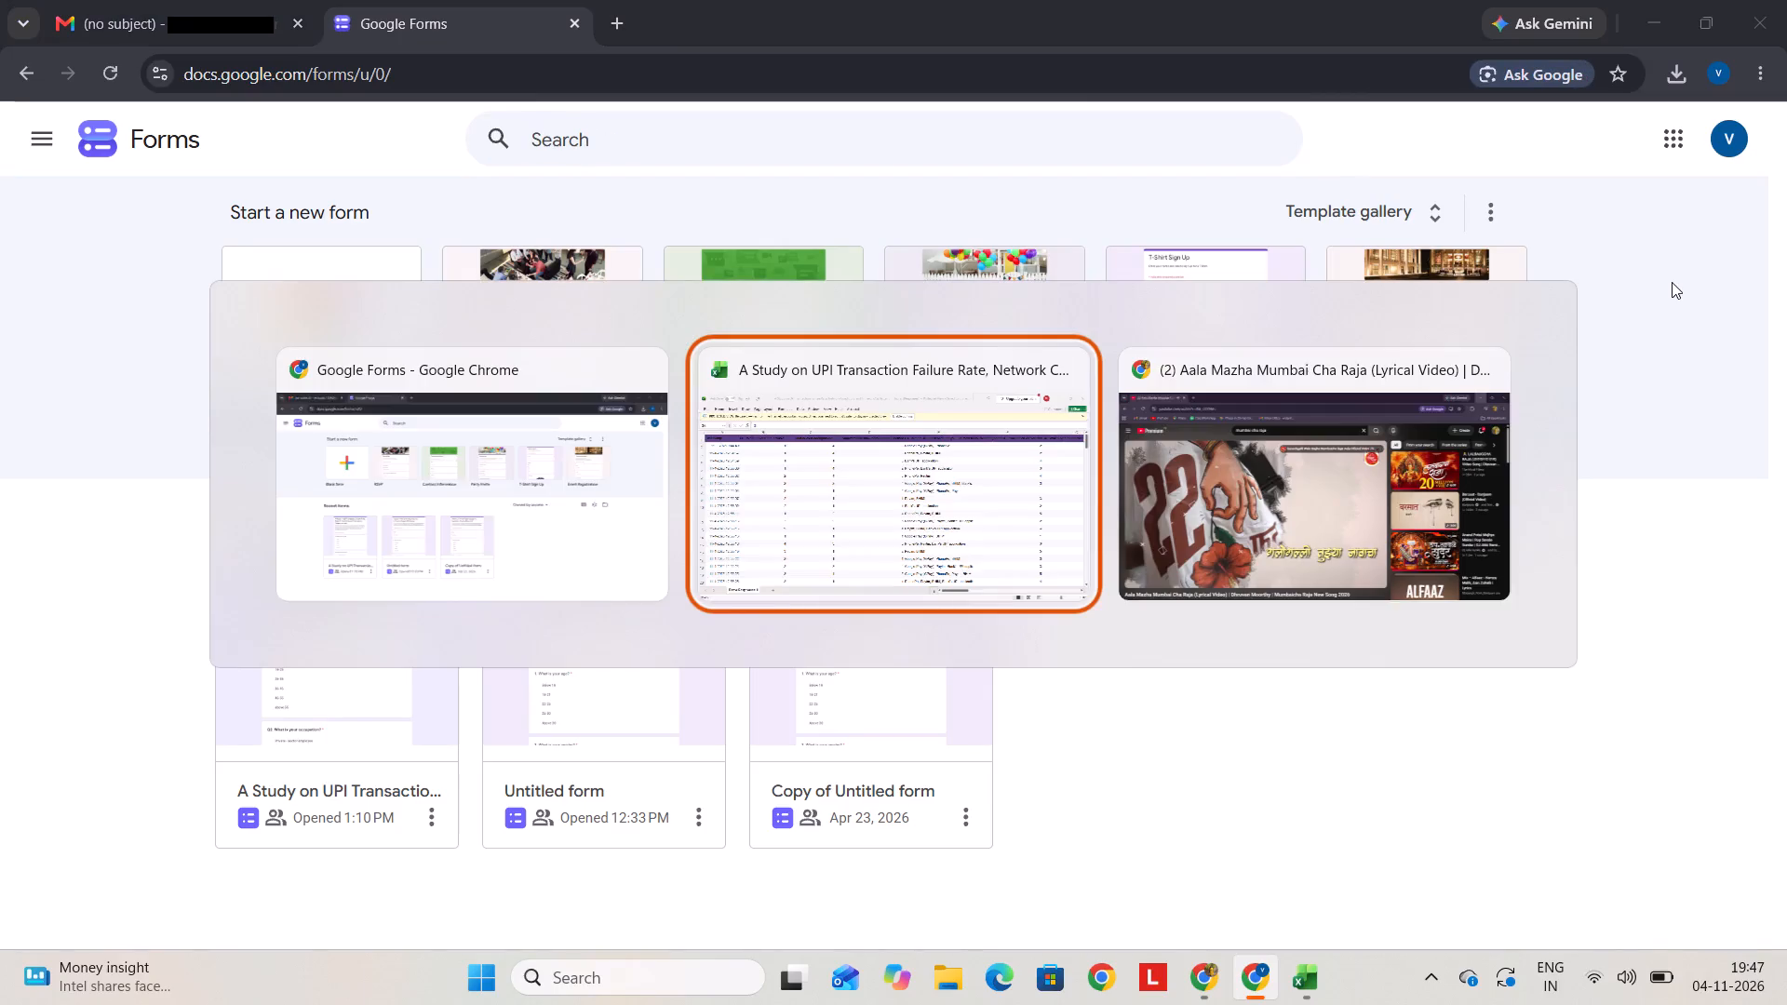
key(alt+Tab)
key(space)
key(alt+Tab)
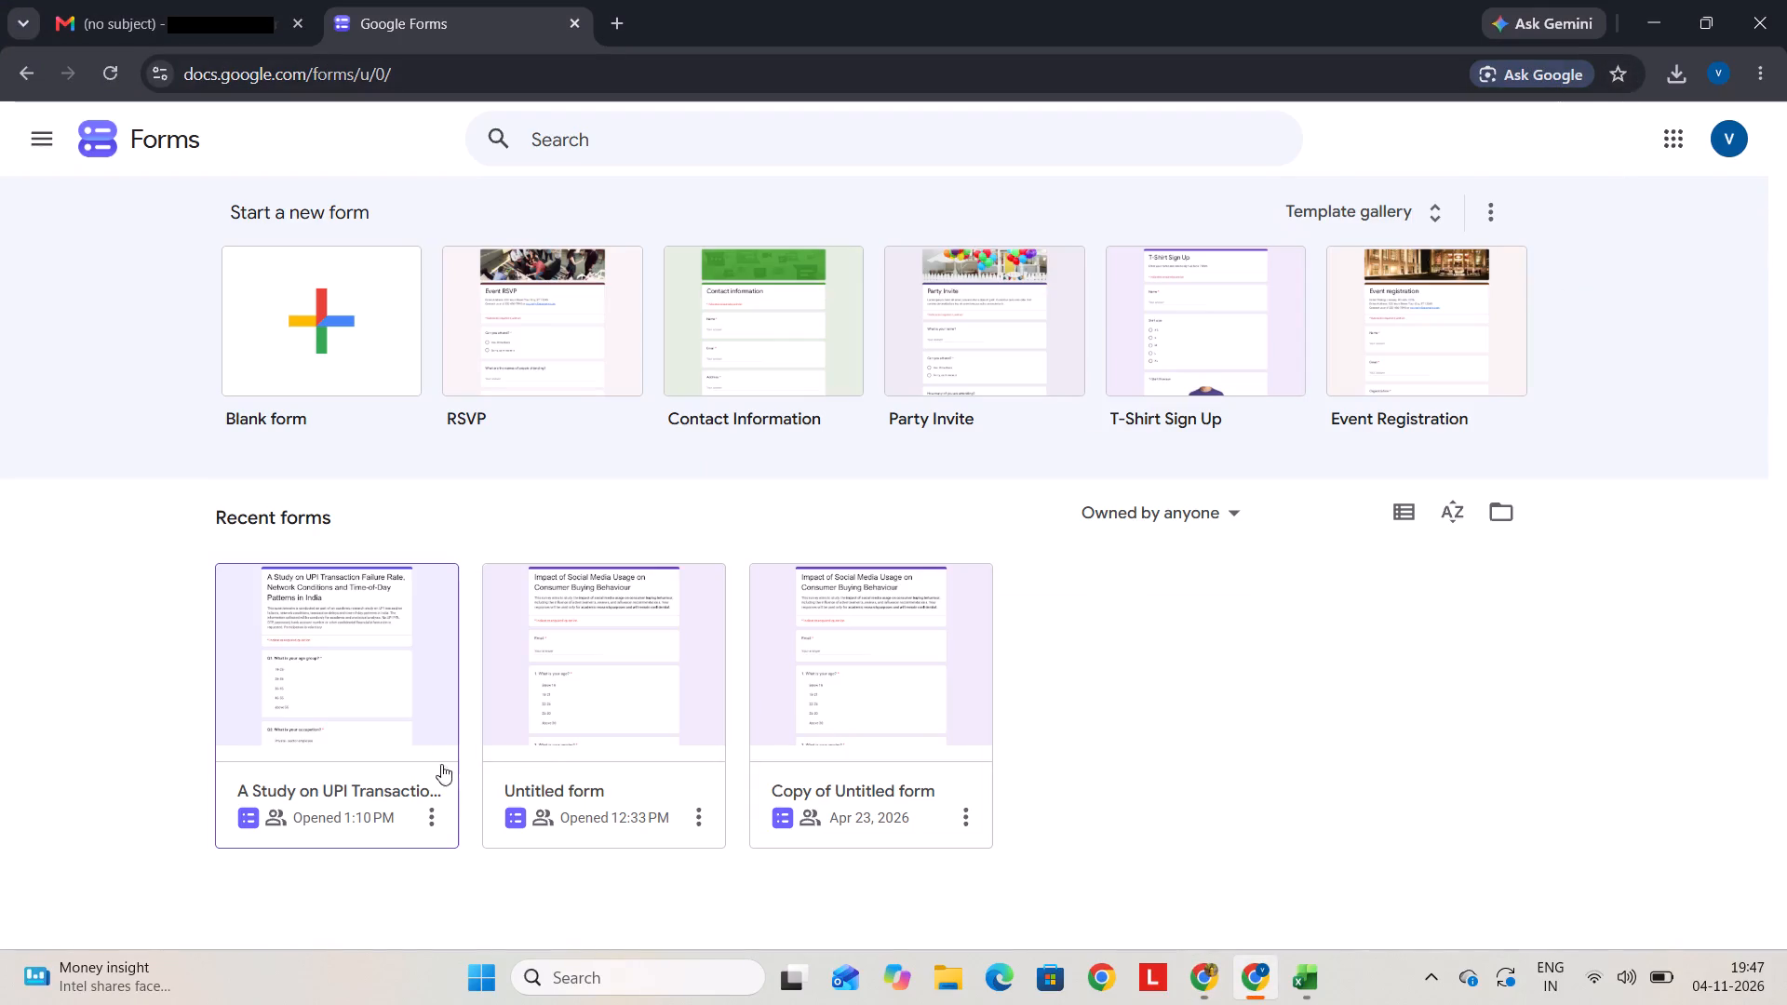
Open the responses summary of the UPI transaction failure study form and examine the charts down to Q4.
click(393, 658)
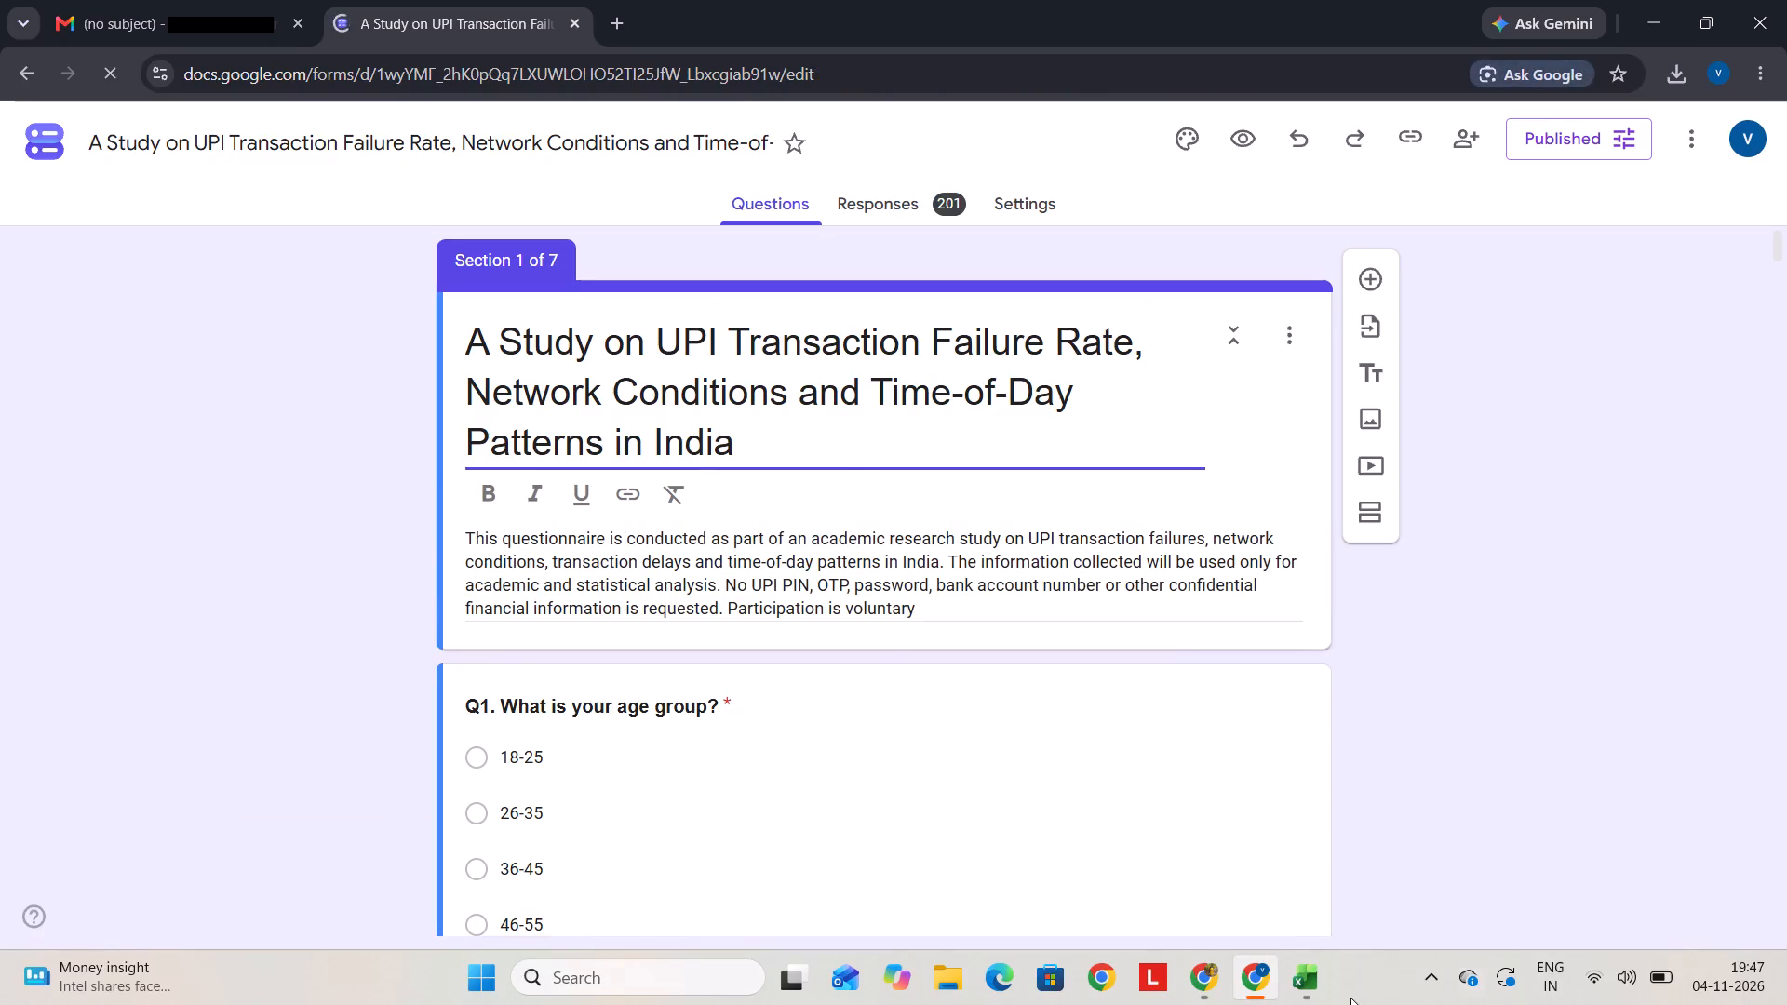
click(902, 201)
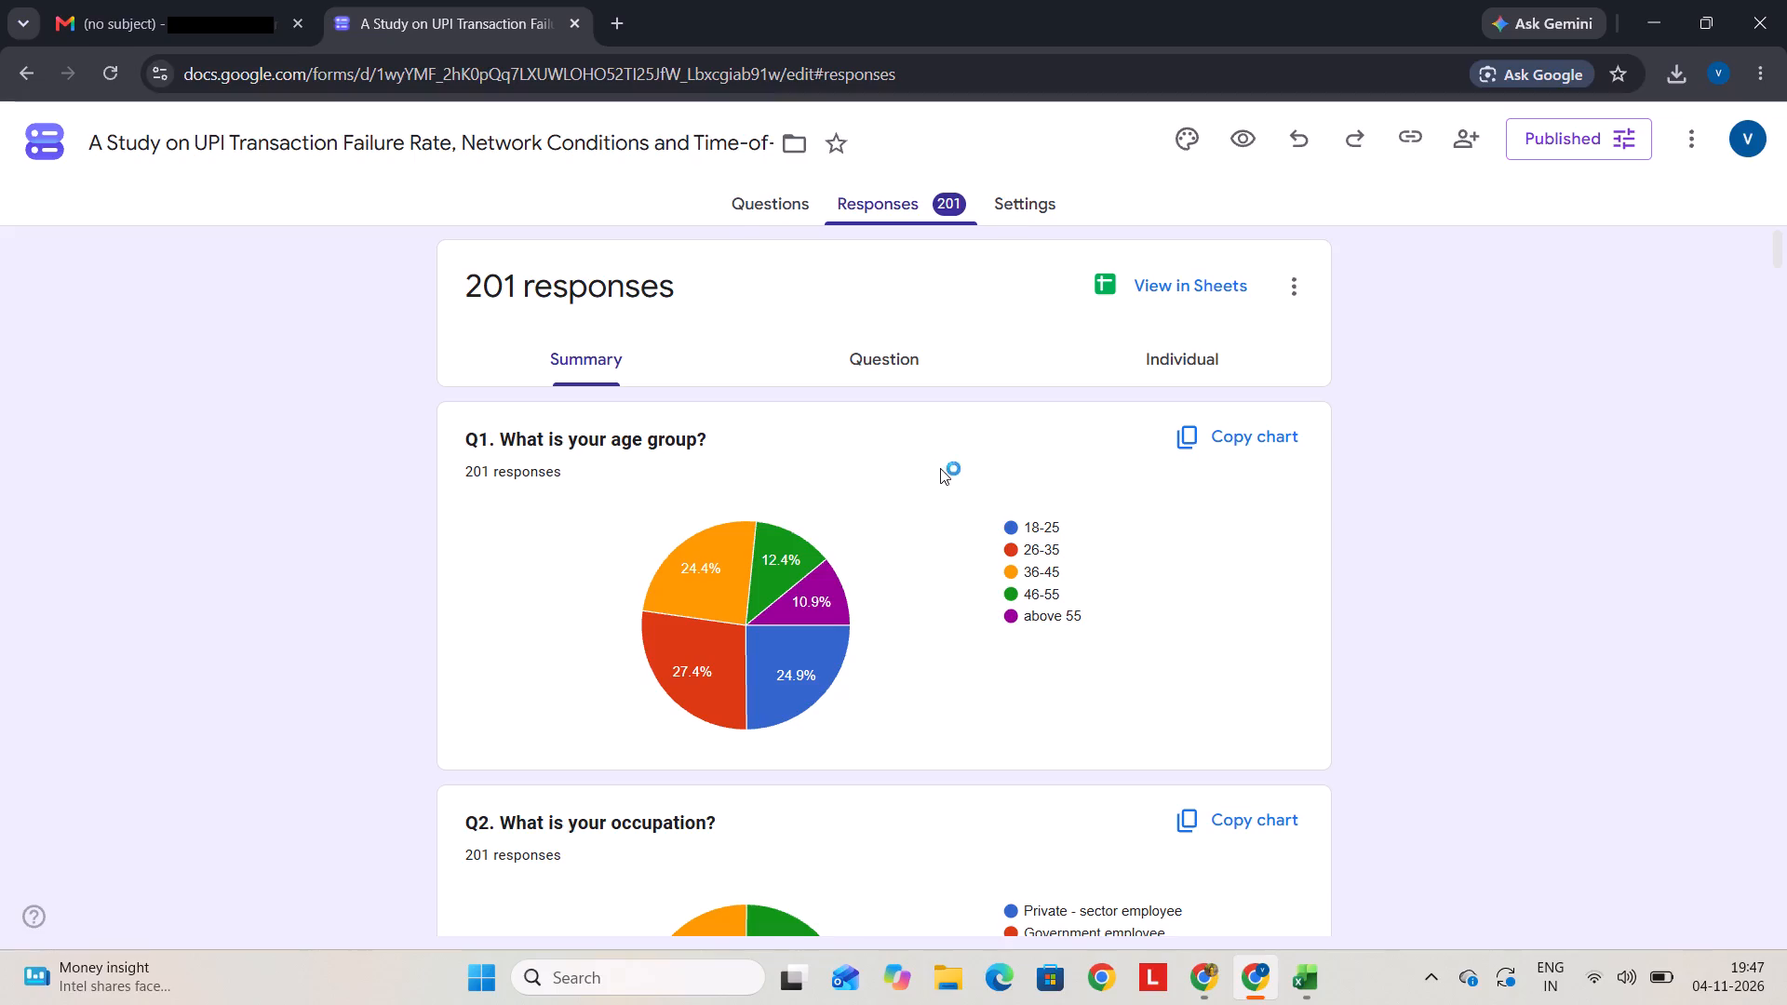
scroll(1002, 569, down, 5)
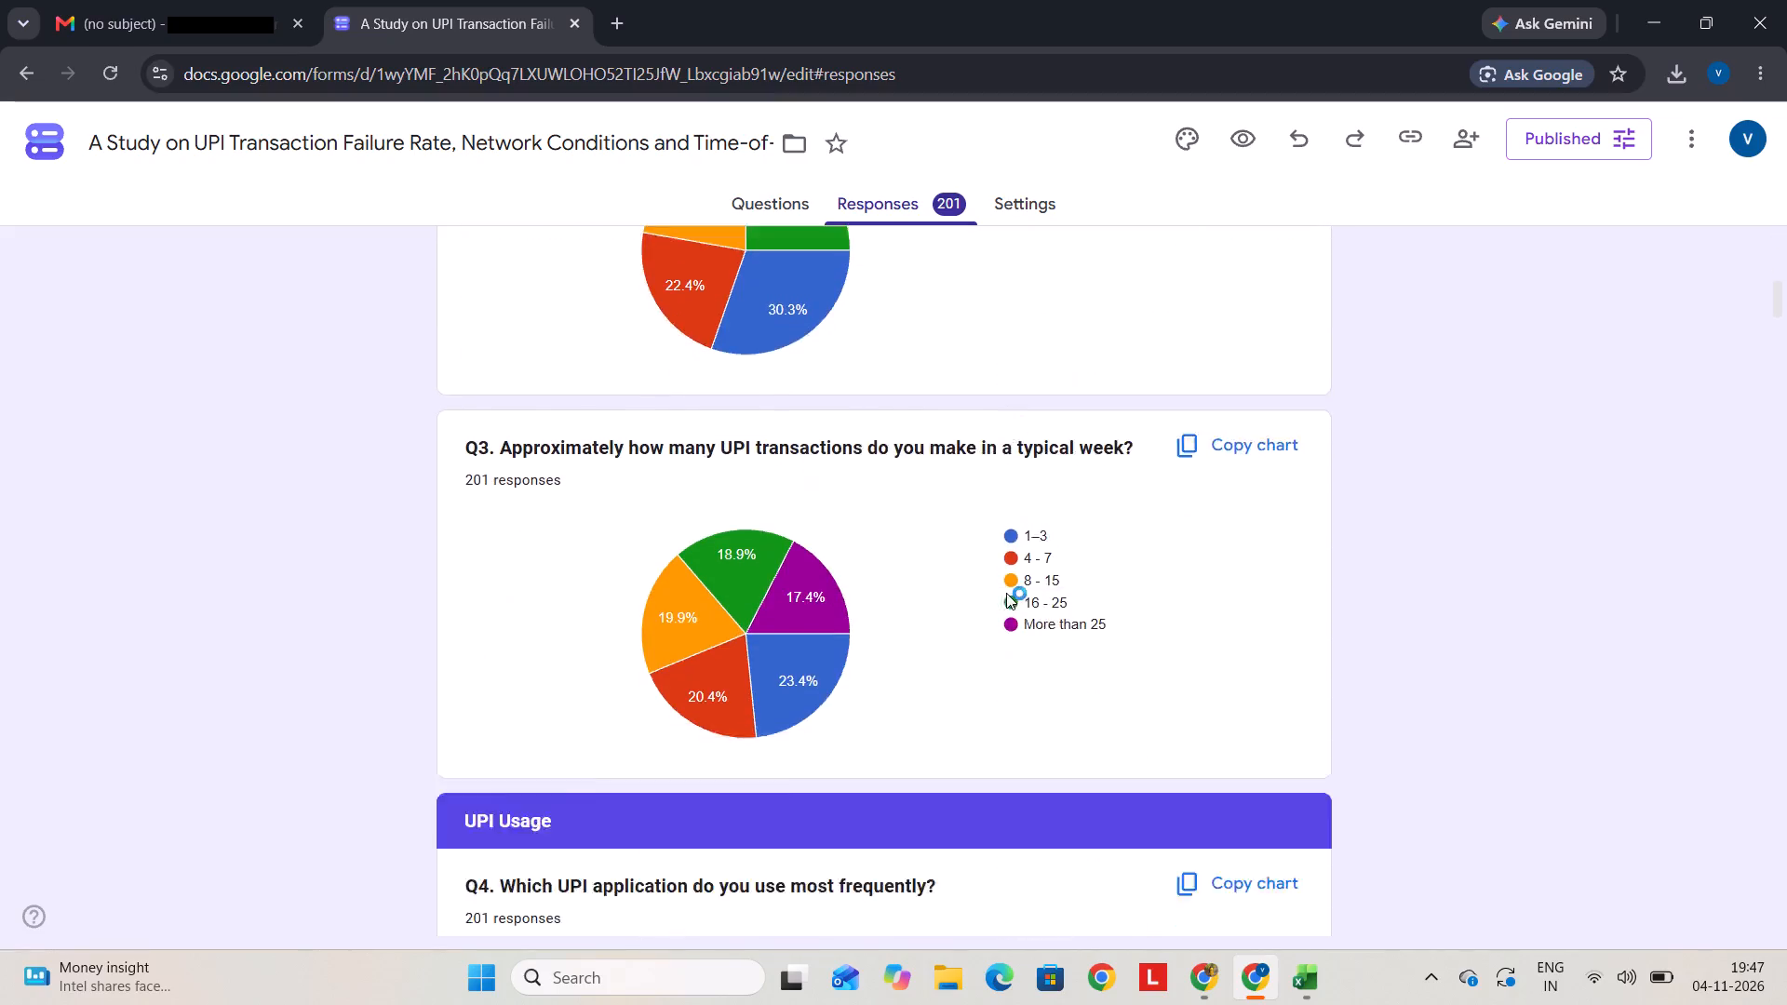
scroll(1006, 593, down, 4)
scroll(757, 640, down, 1)
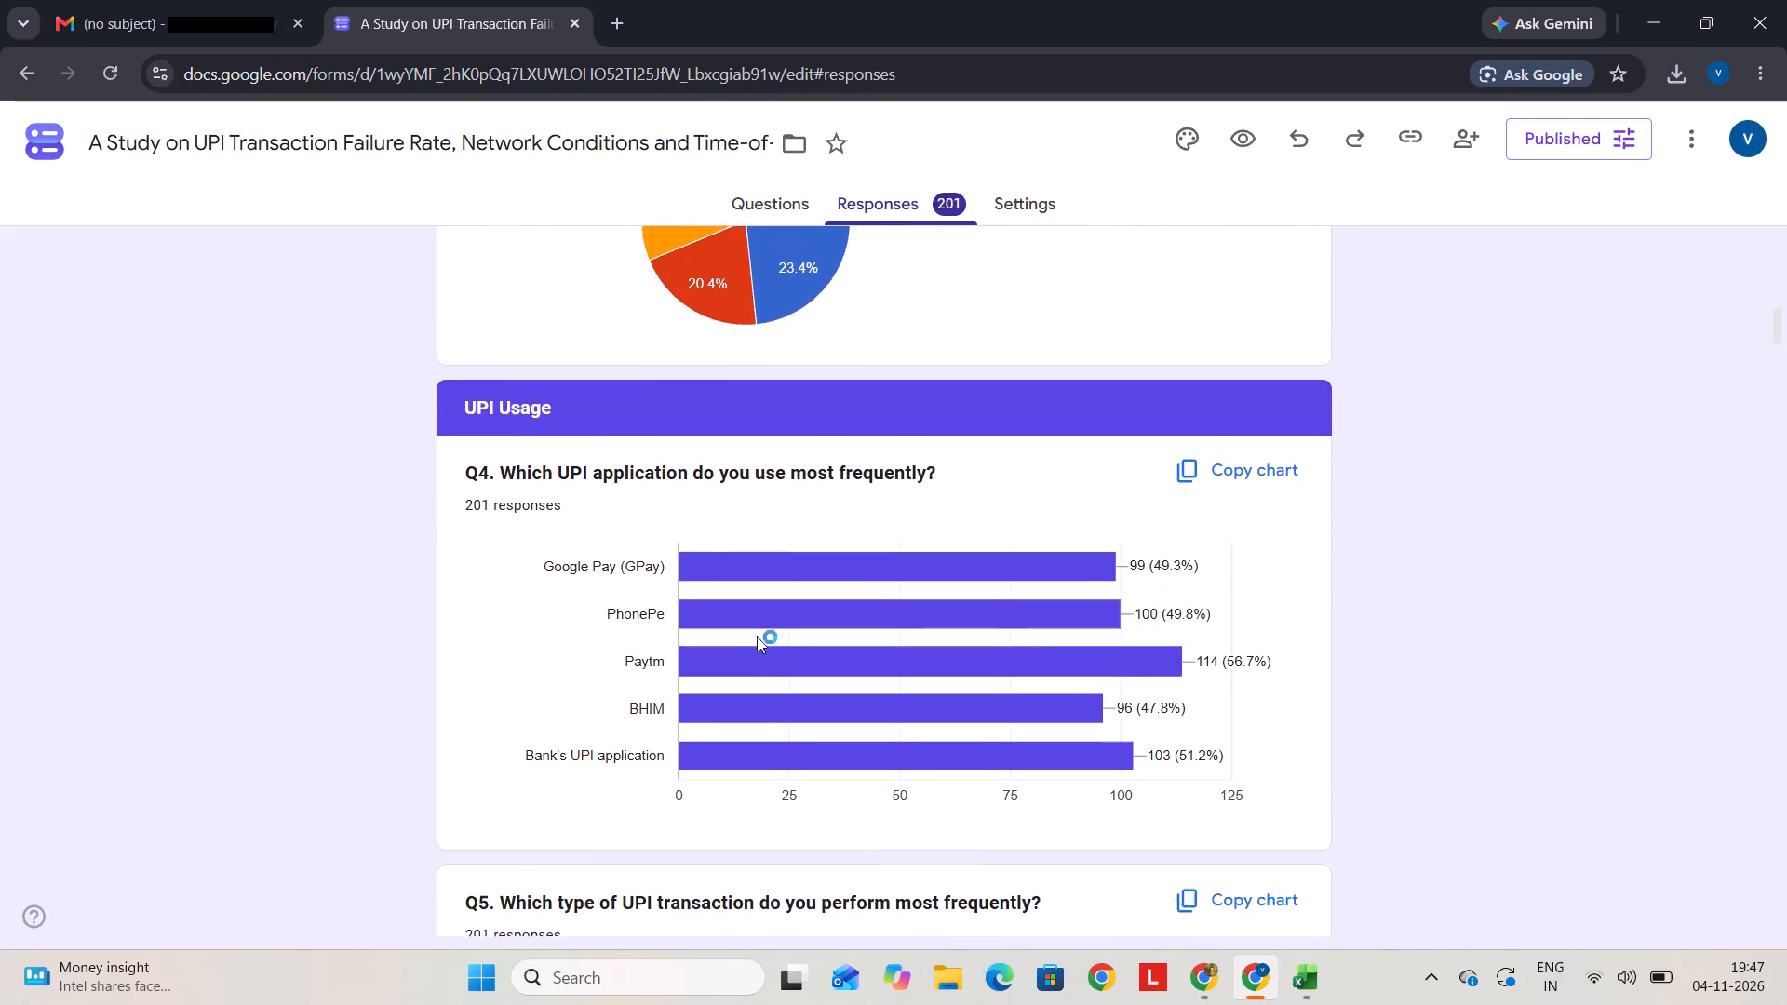
scroll(757, 636, down, 1)
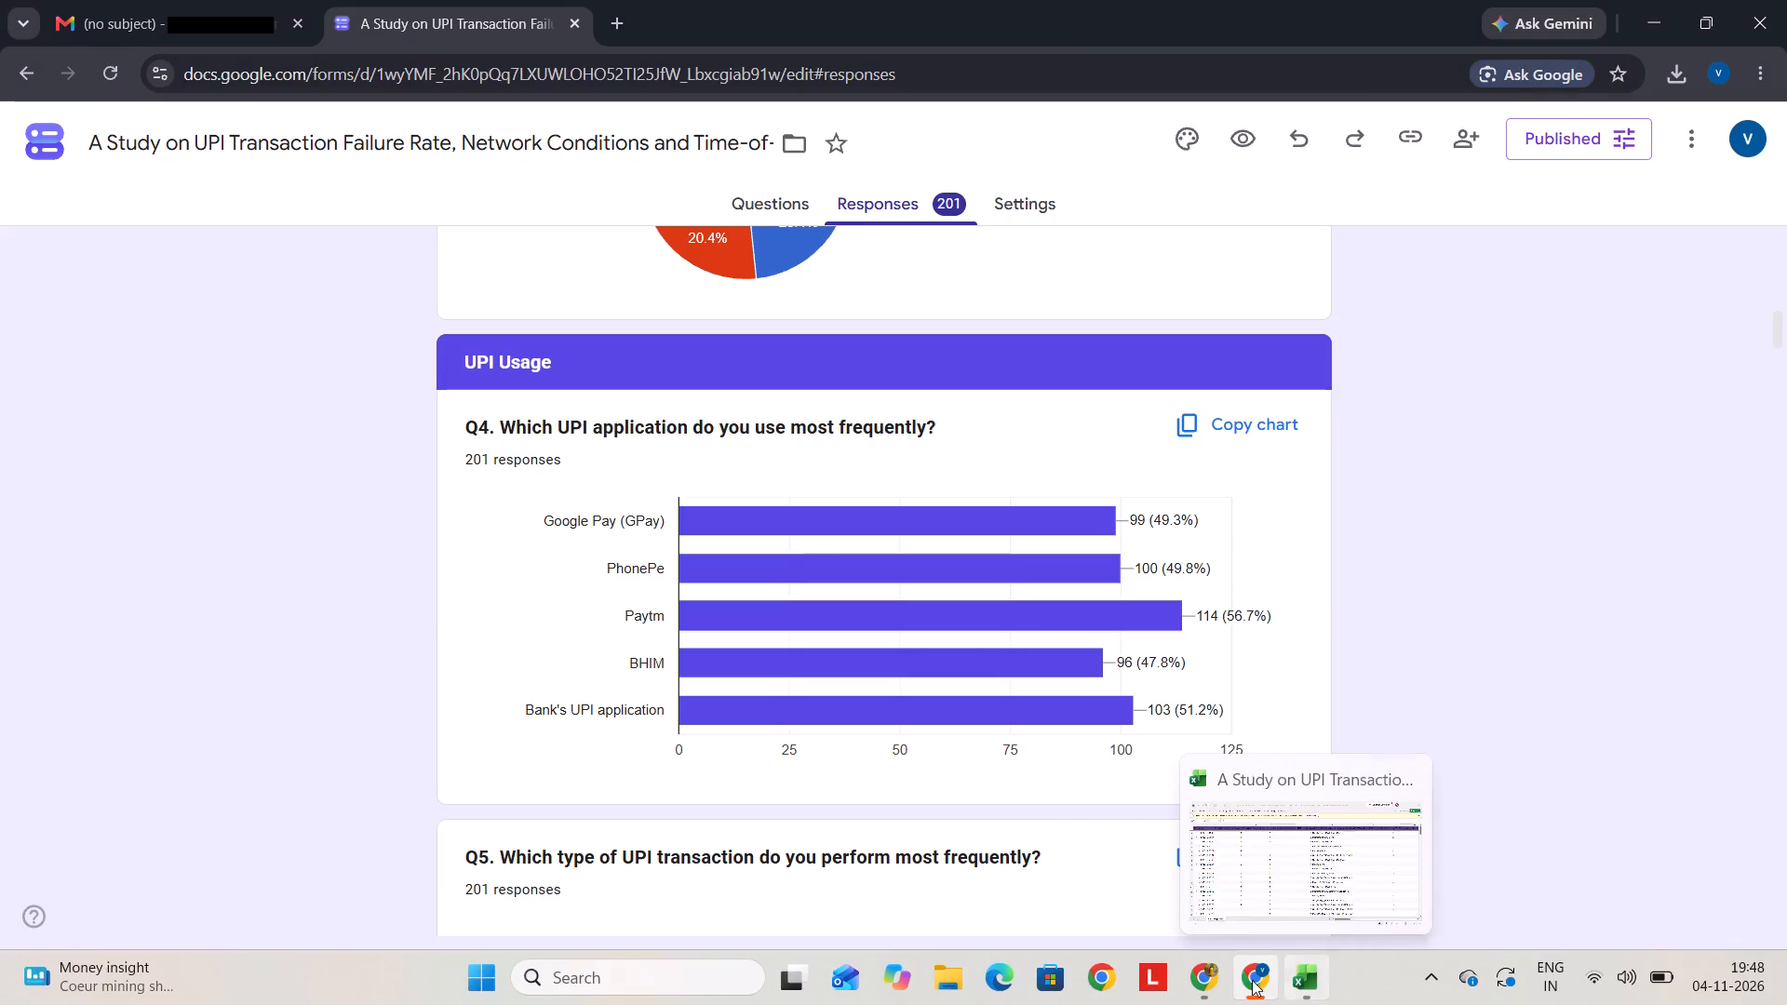
Switch to the UPI study responses workbook in Excel and enable editing.
click(1299, 972)
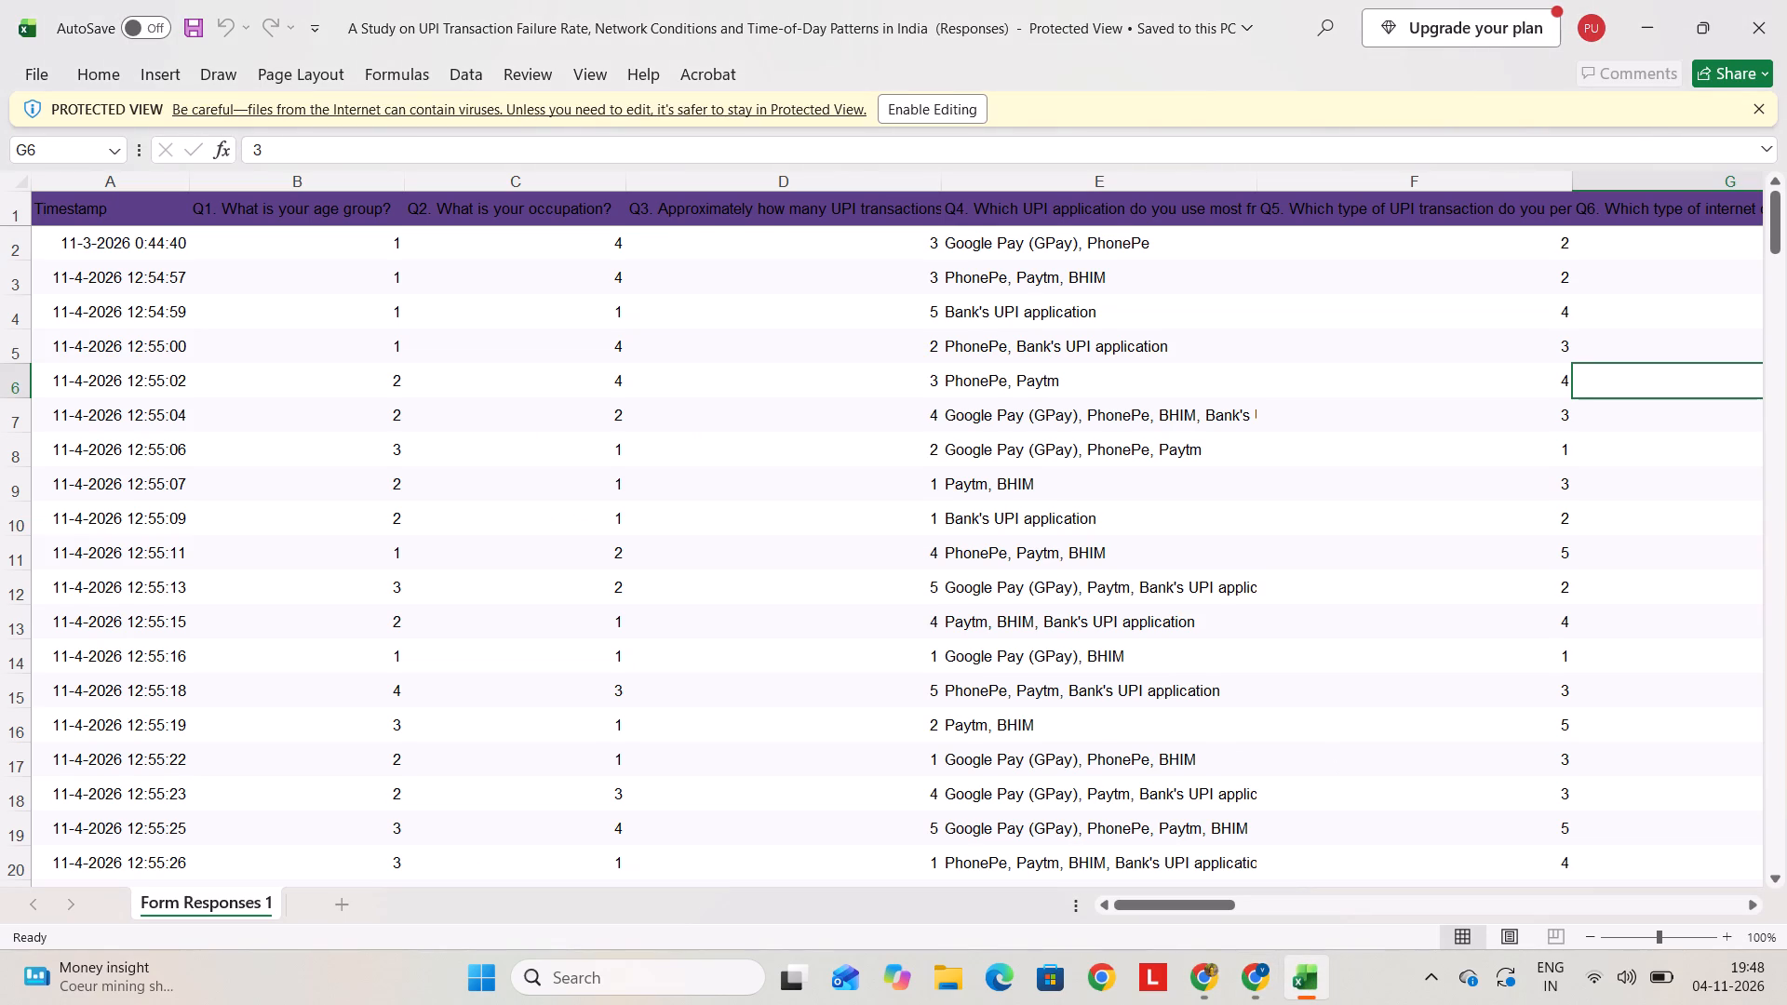
scroll(1076, 233, up, 2)
click(1041, 269)
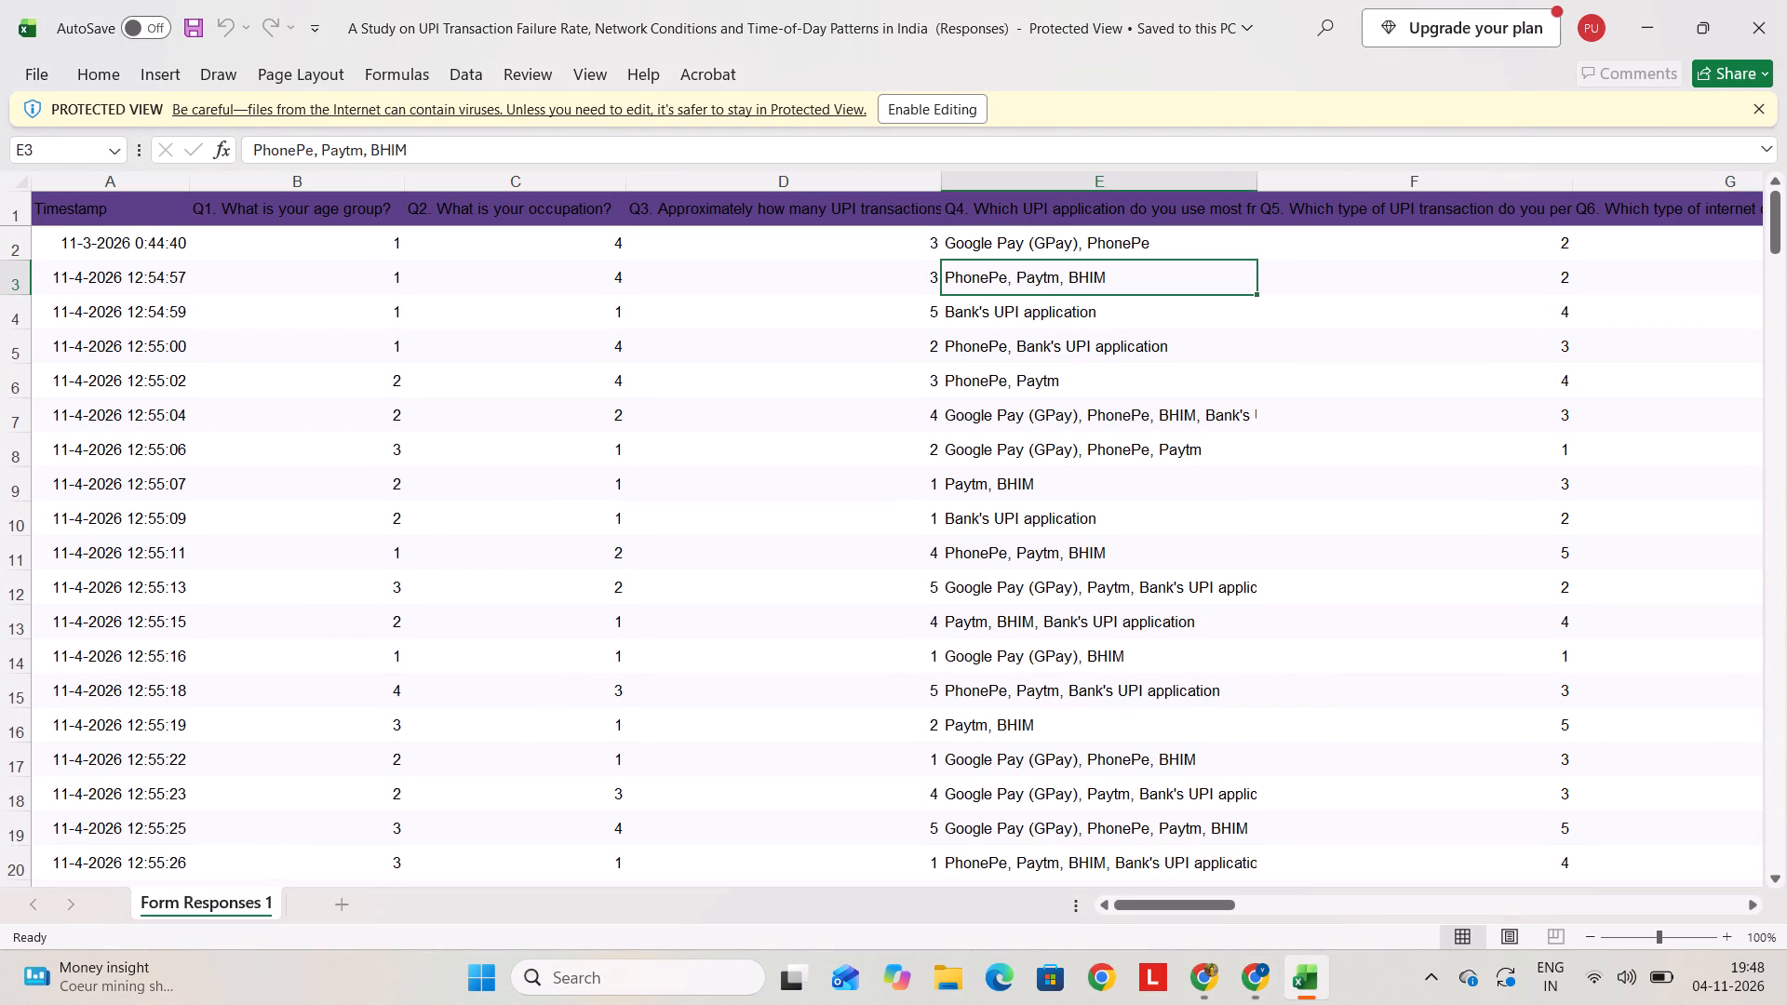
click(1036, 245)
key(alt+Tab)
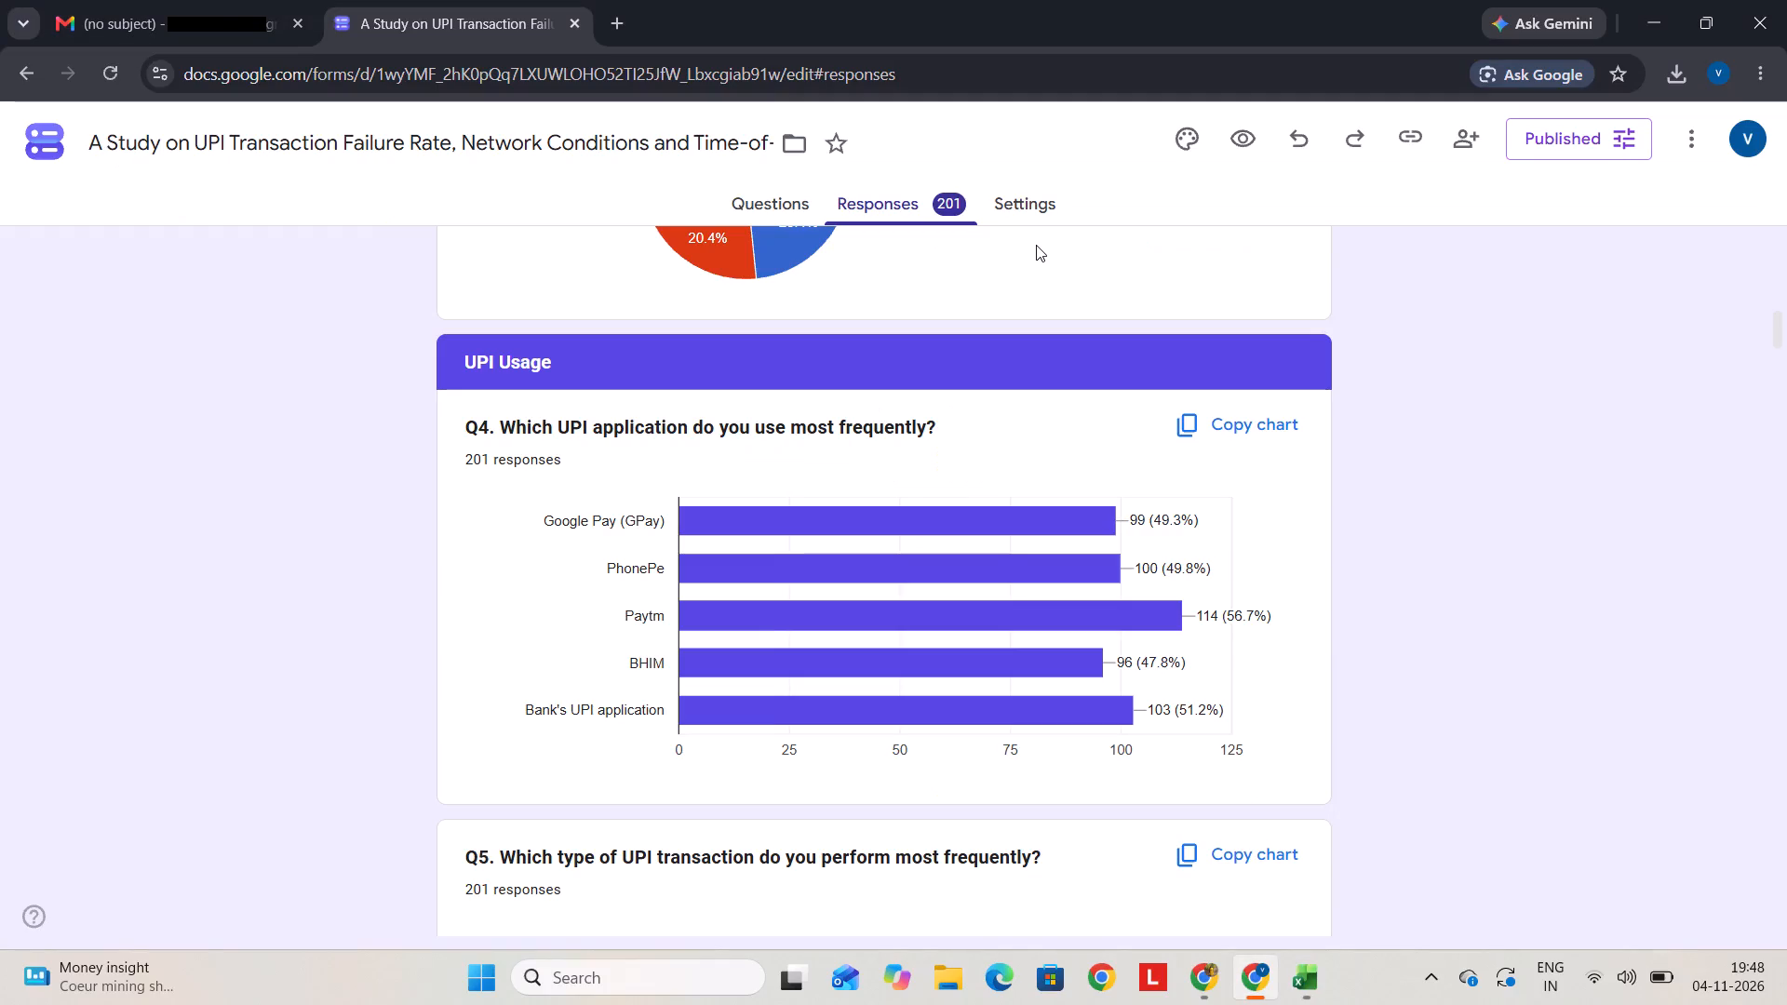
key(alt+Tab)
click(1036, 245)
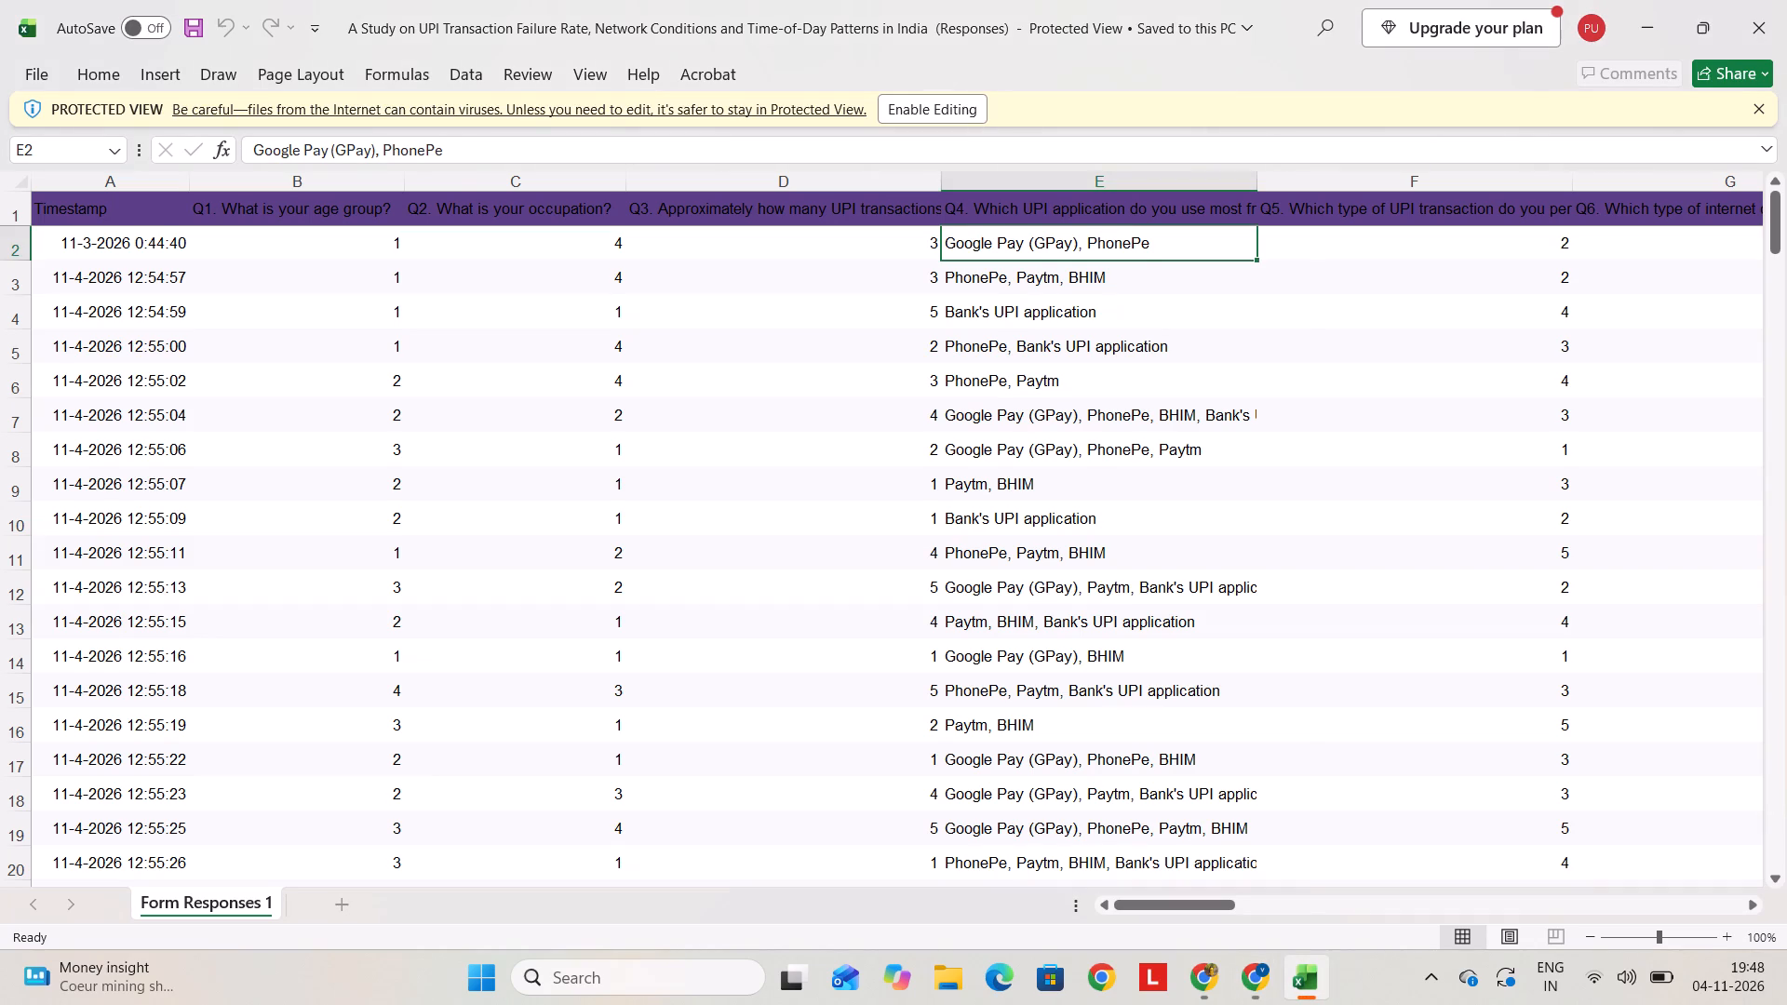
right_click(1036, 245)
click(1016, 232)
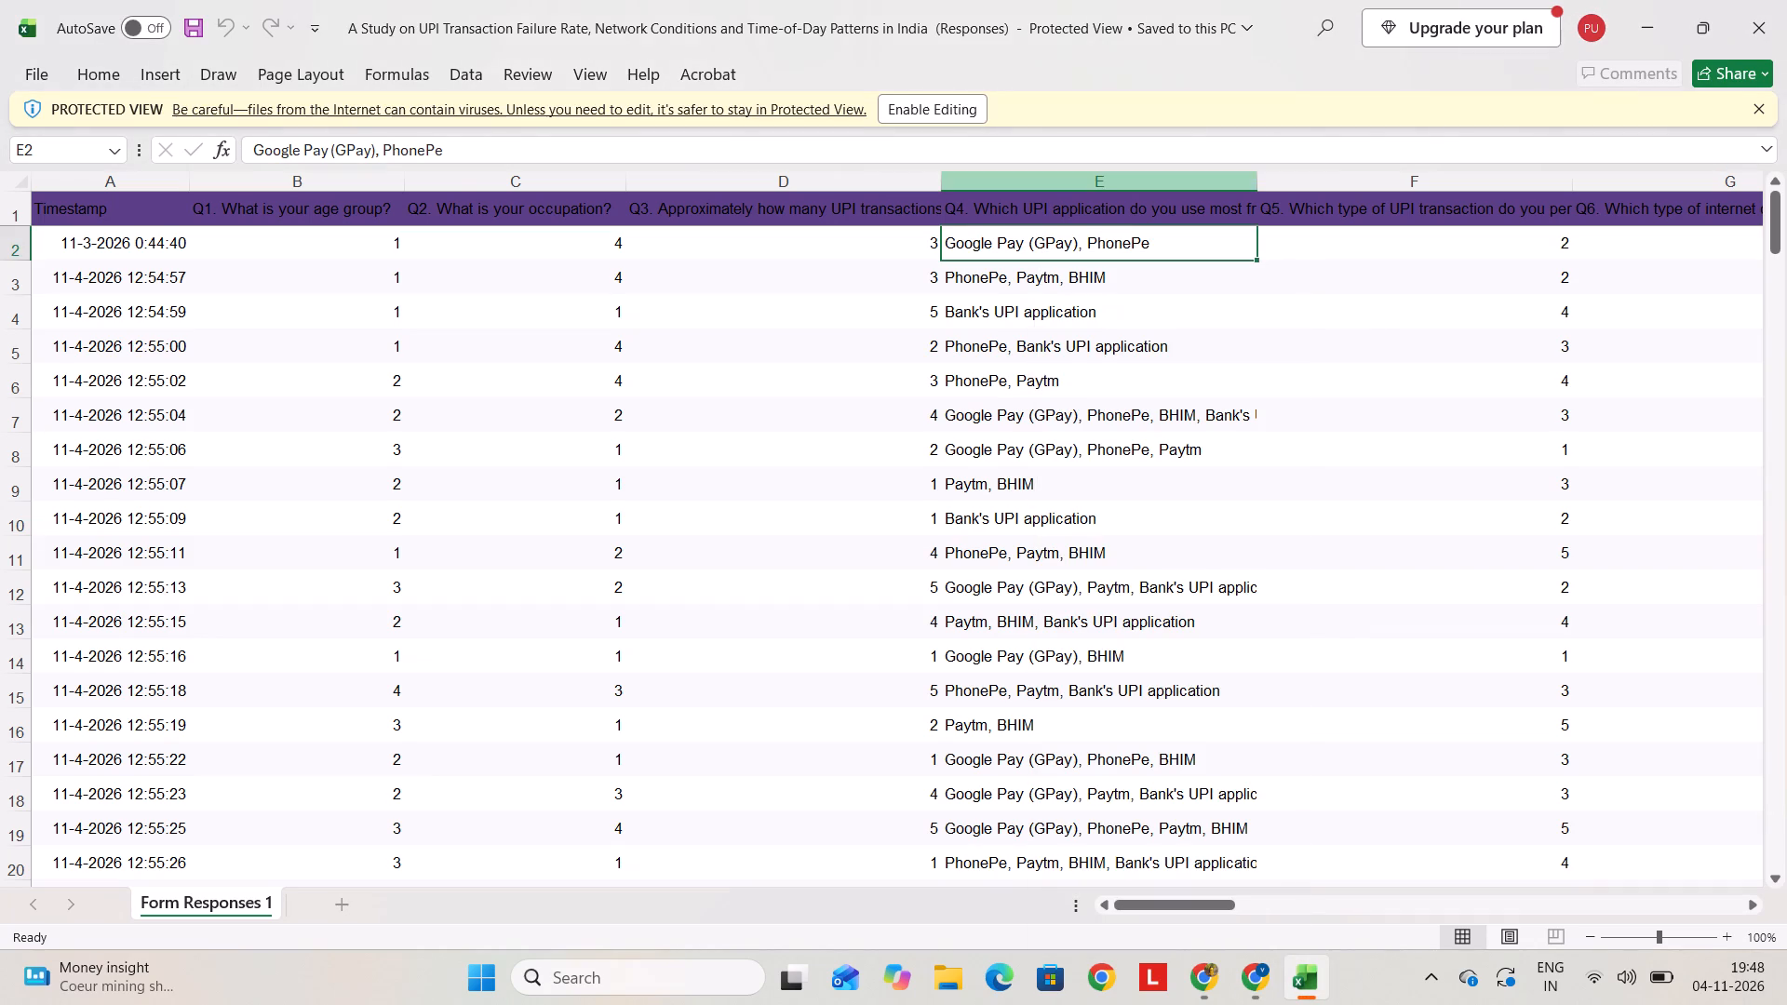
click(954, 112)
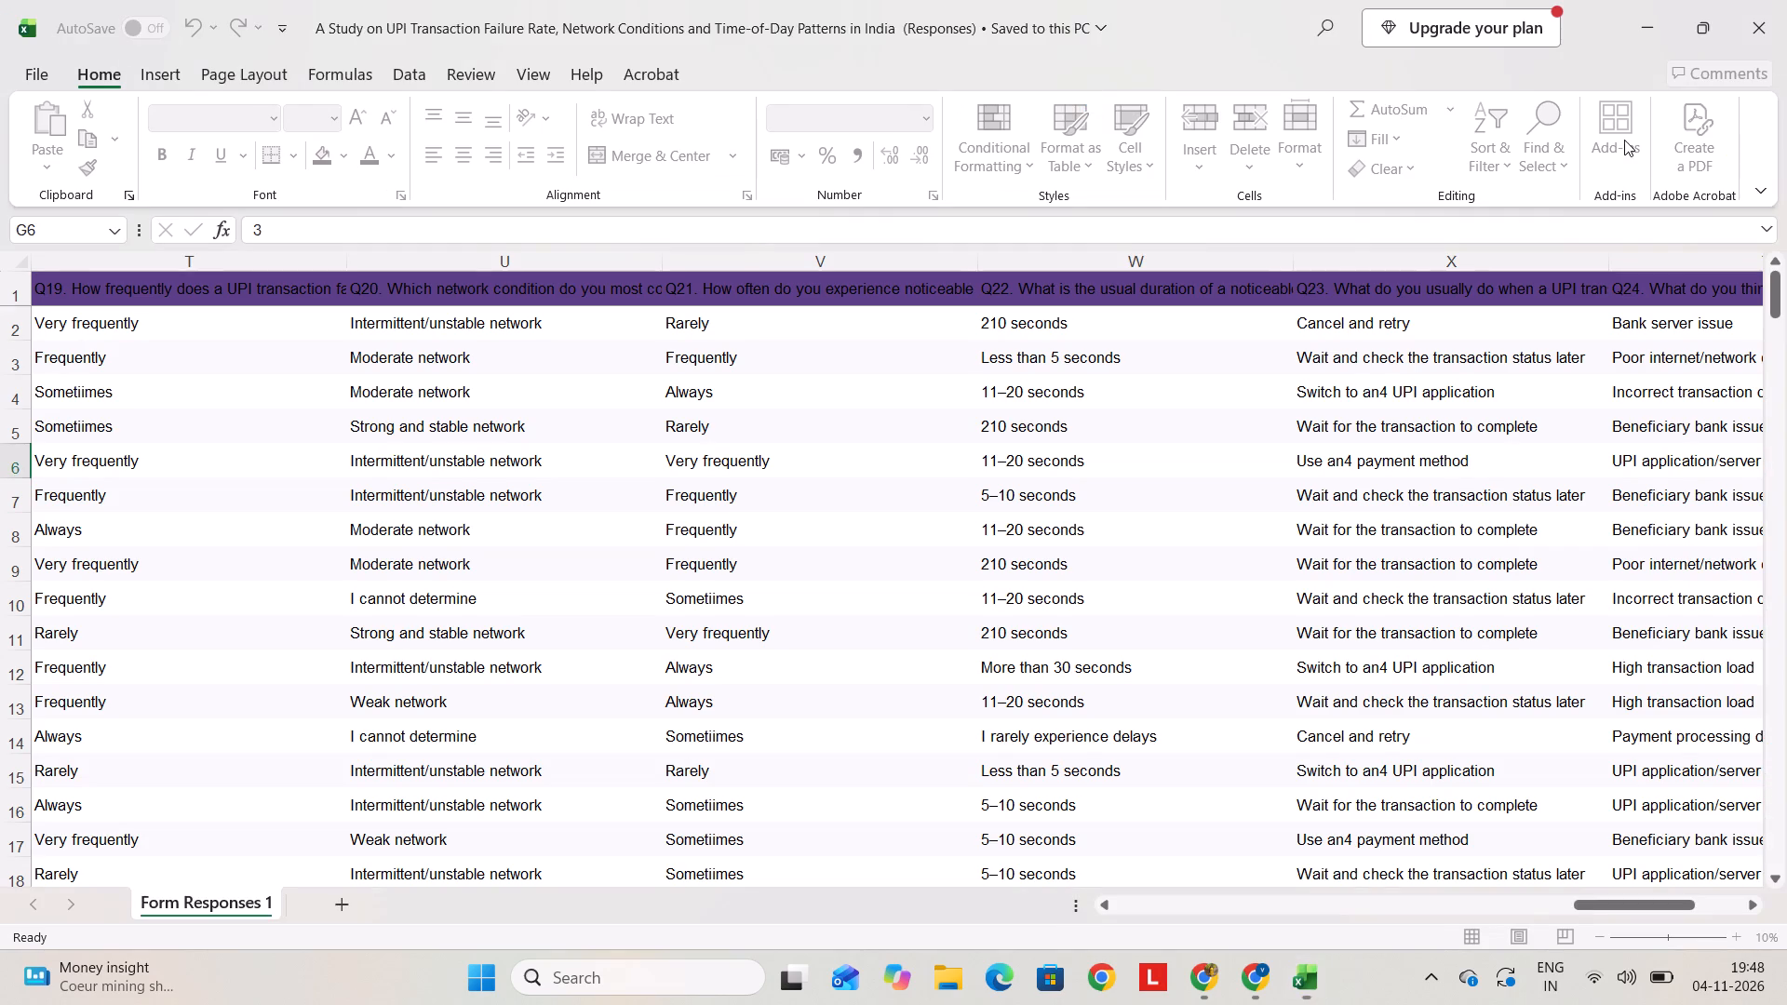
Replace every "Google Pay (GPay)" with 1 in the Form Responses 1 sheet, taking the search text from the first Q4 answer.
scroll(589, 384, right, 10)
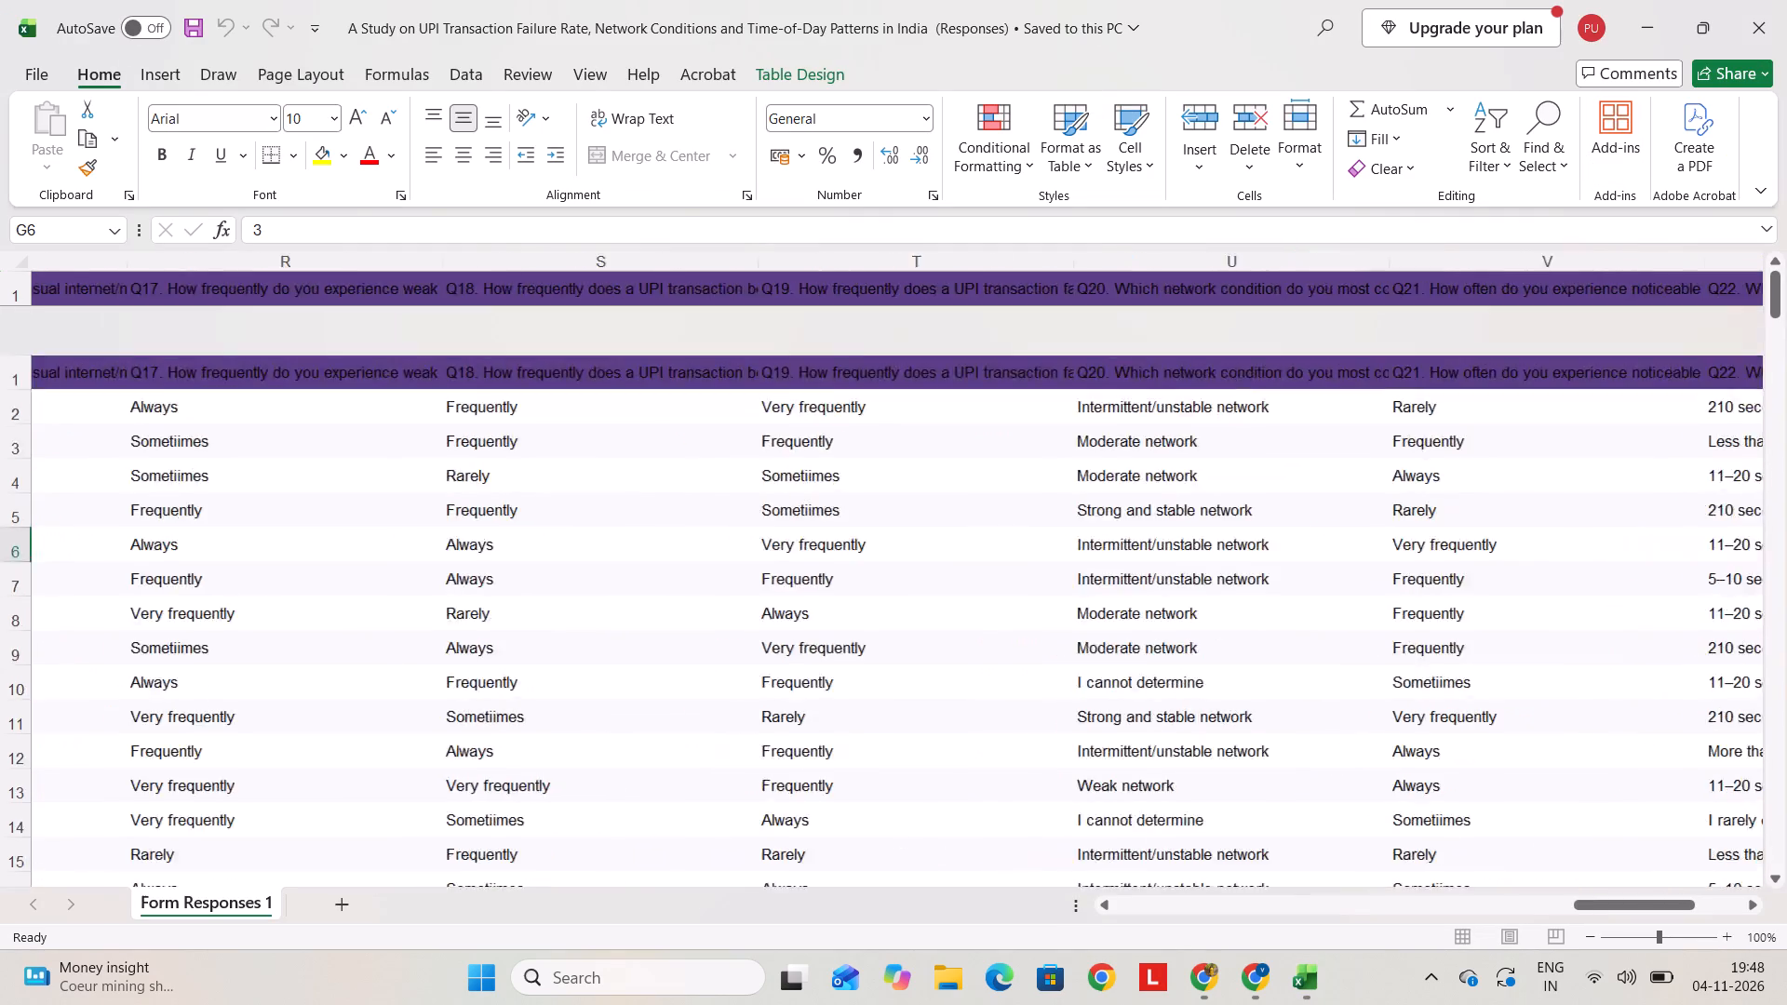
scroll(589, 384, right, 20)
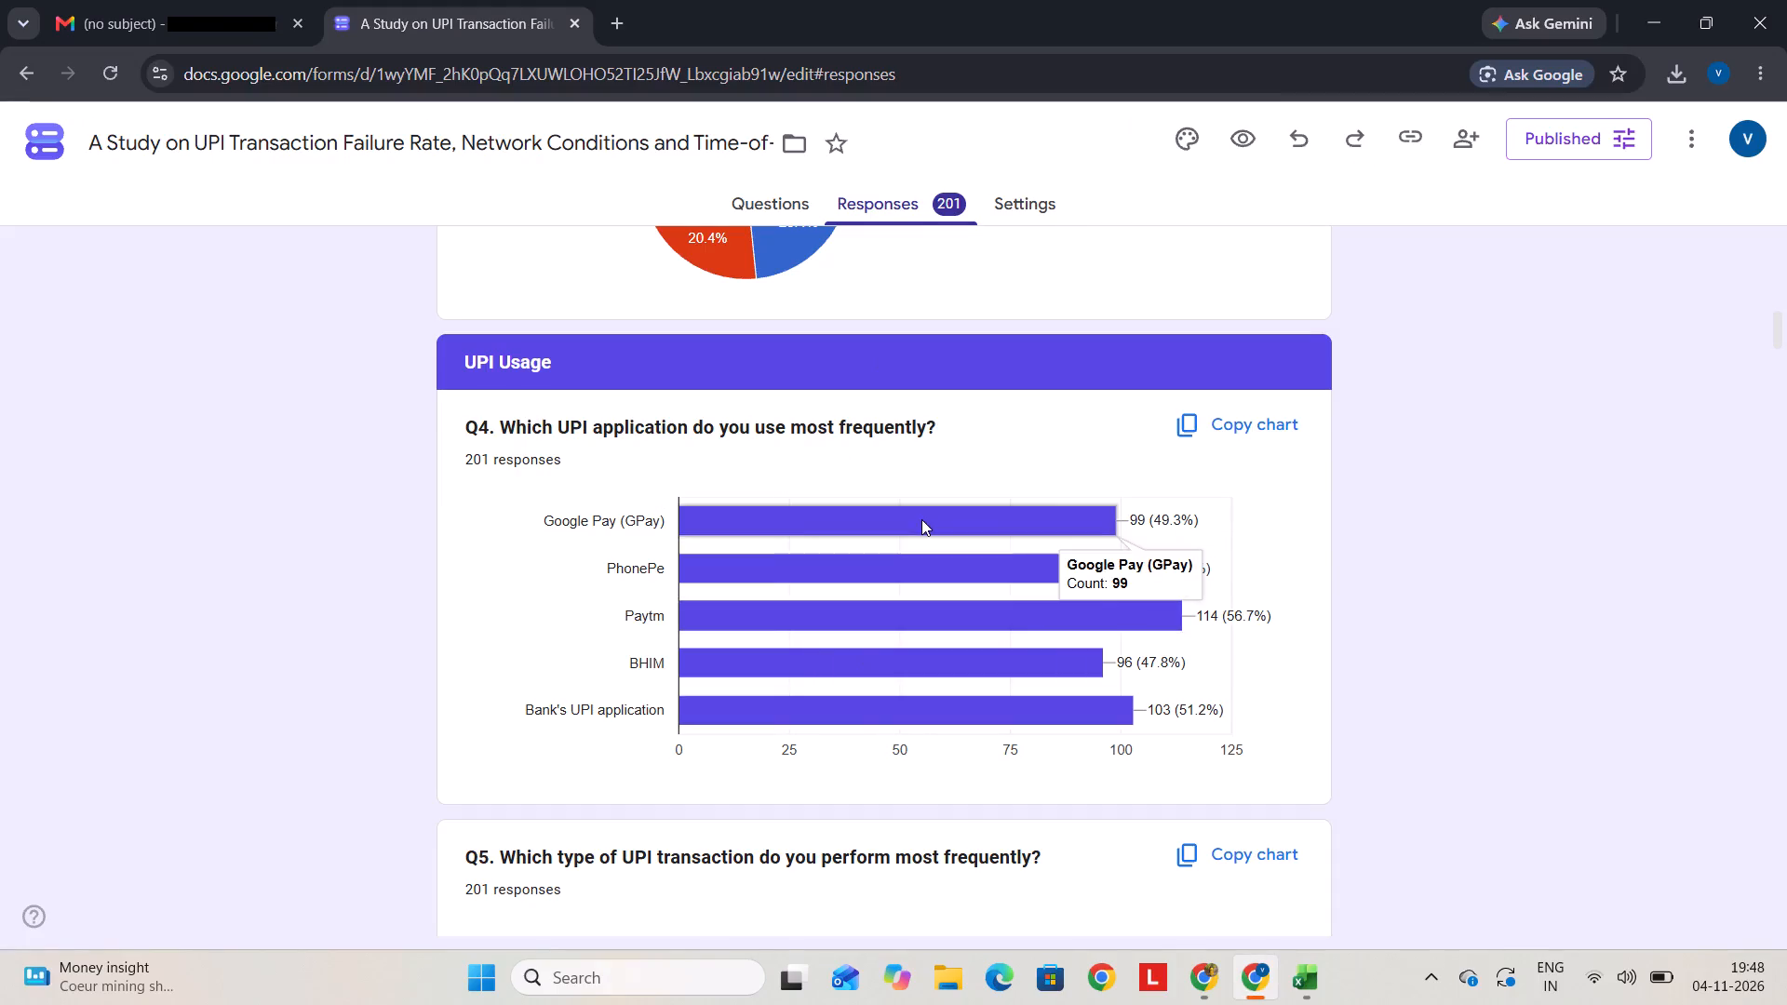
key(alt+Tab)
scroll(921, 519, right, 2)
scroll(829, 629, right, 6)
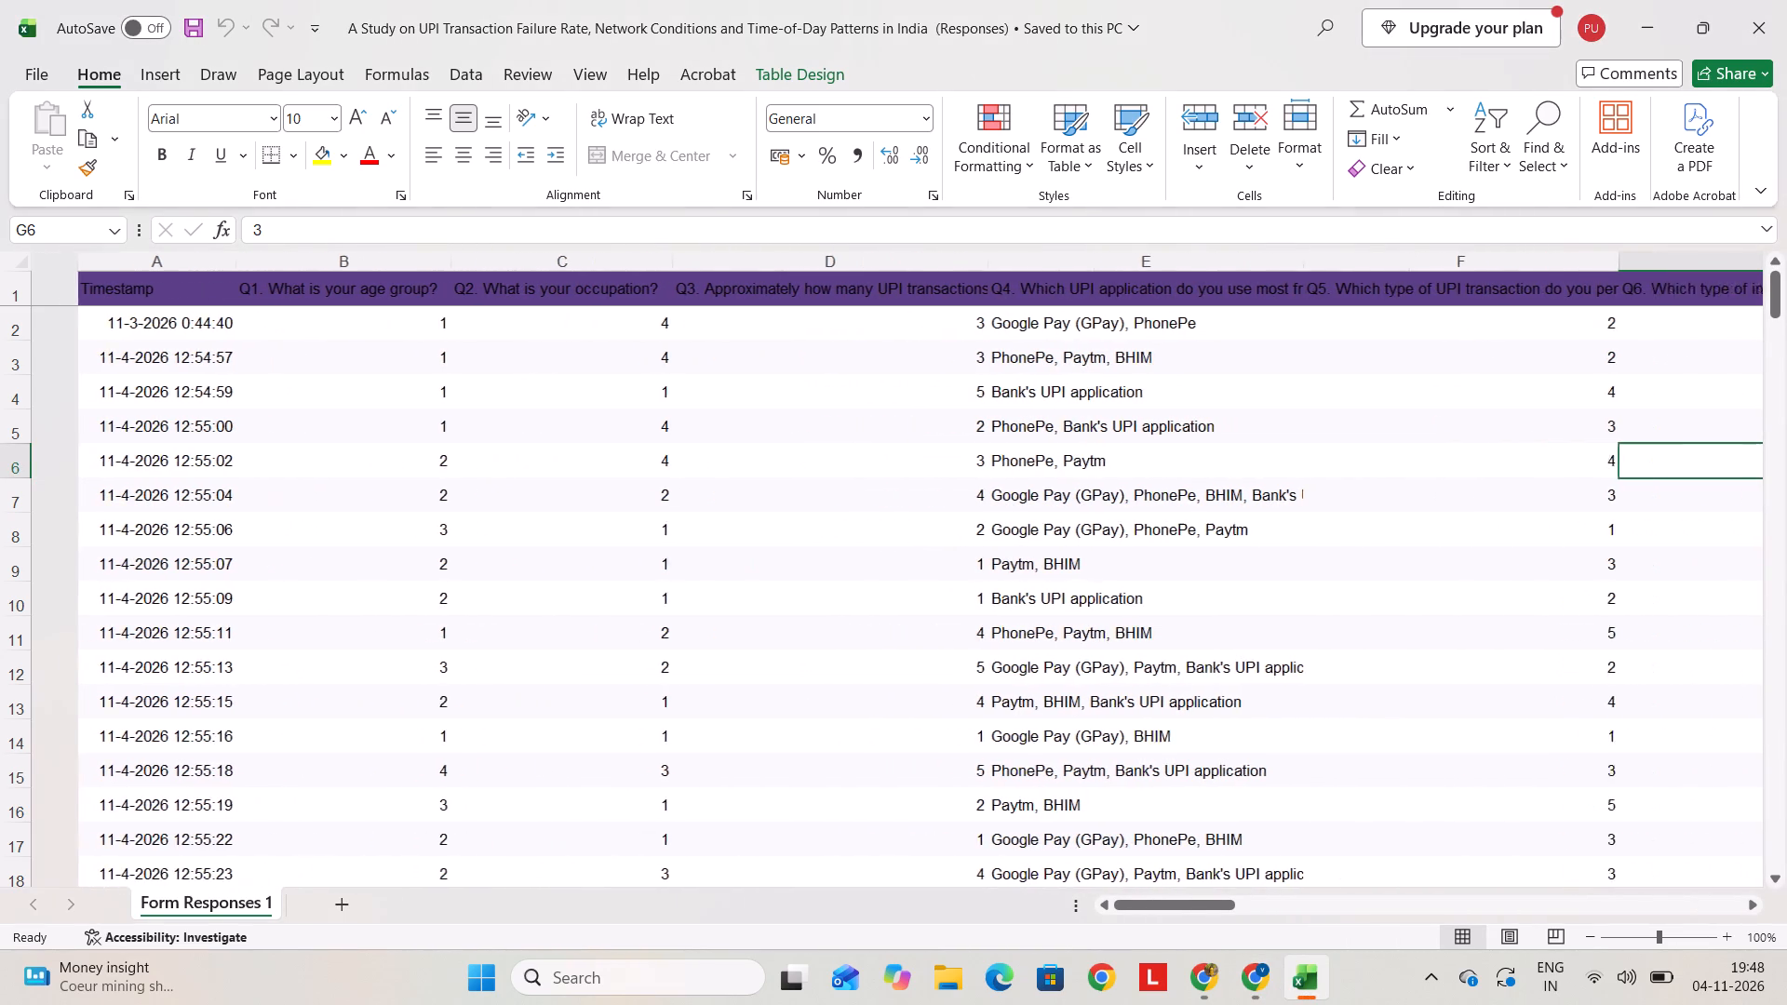
scroll(992, 320, left, 1)
click(992, 320)
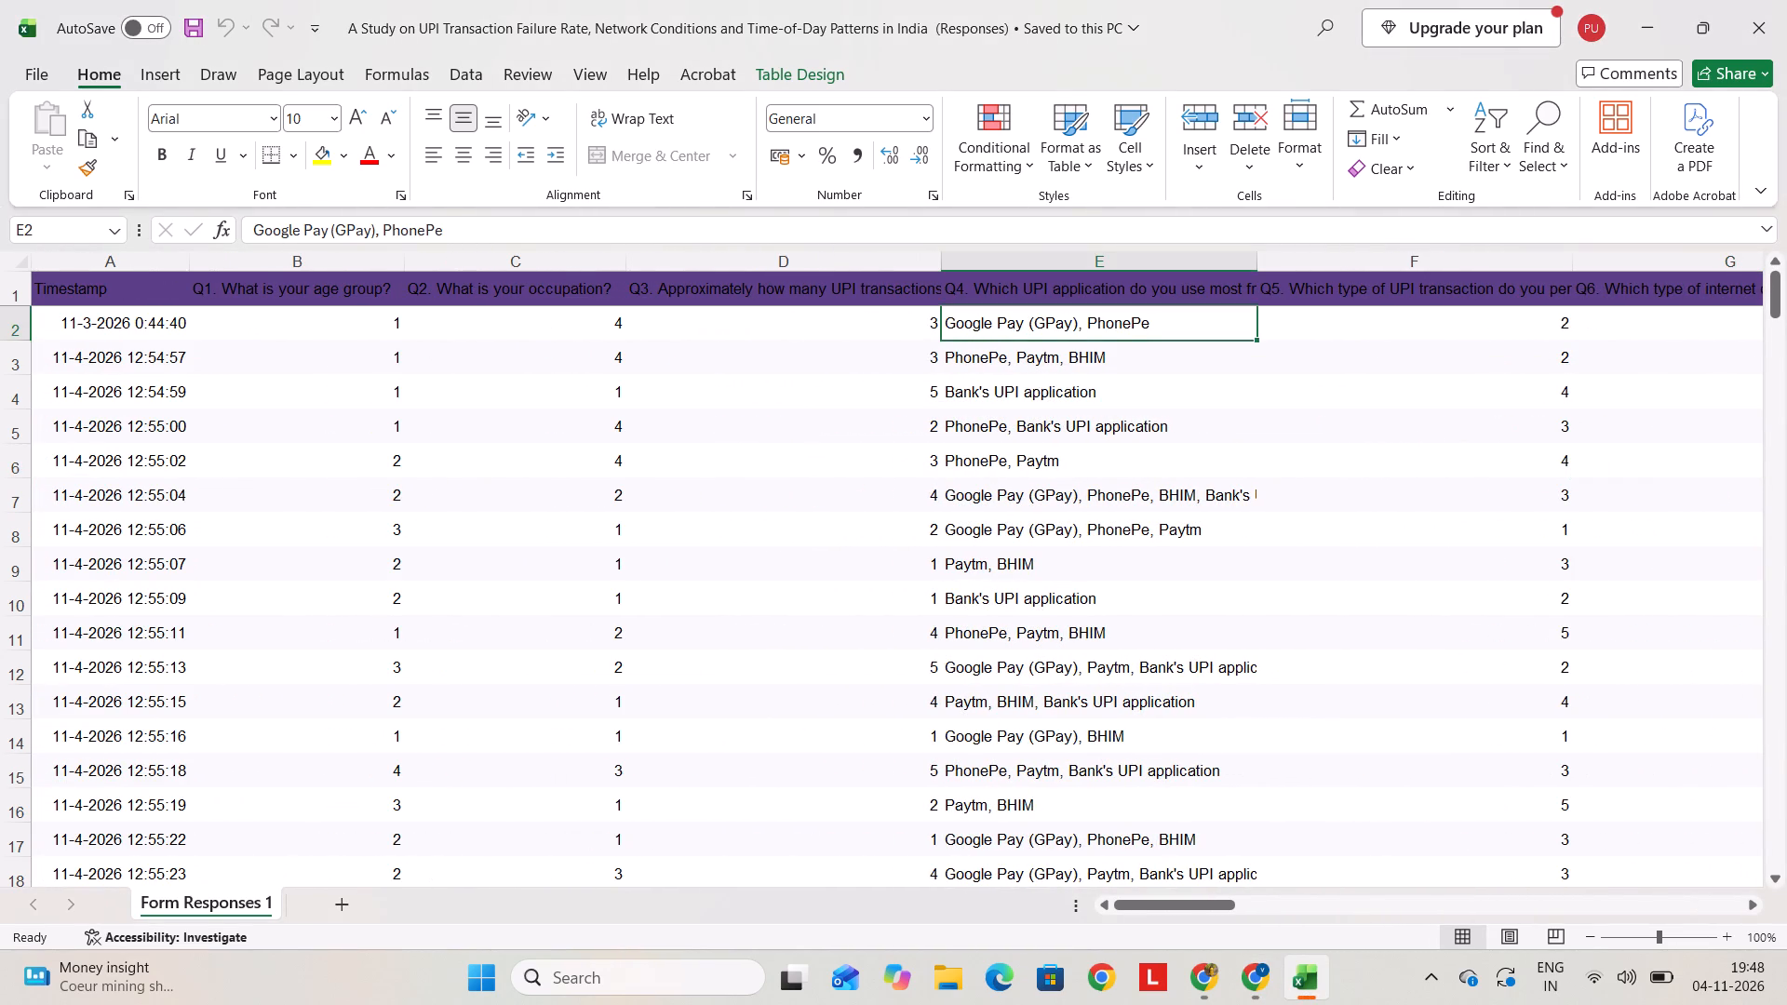
double_click(1091, 328)
click(1551, 134)
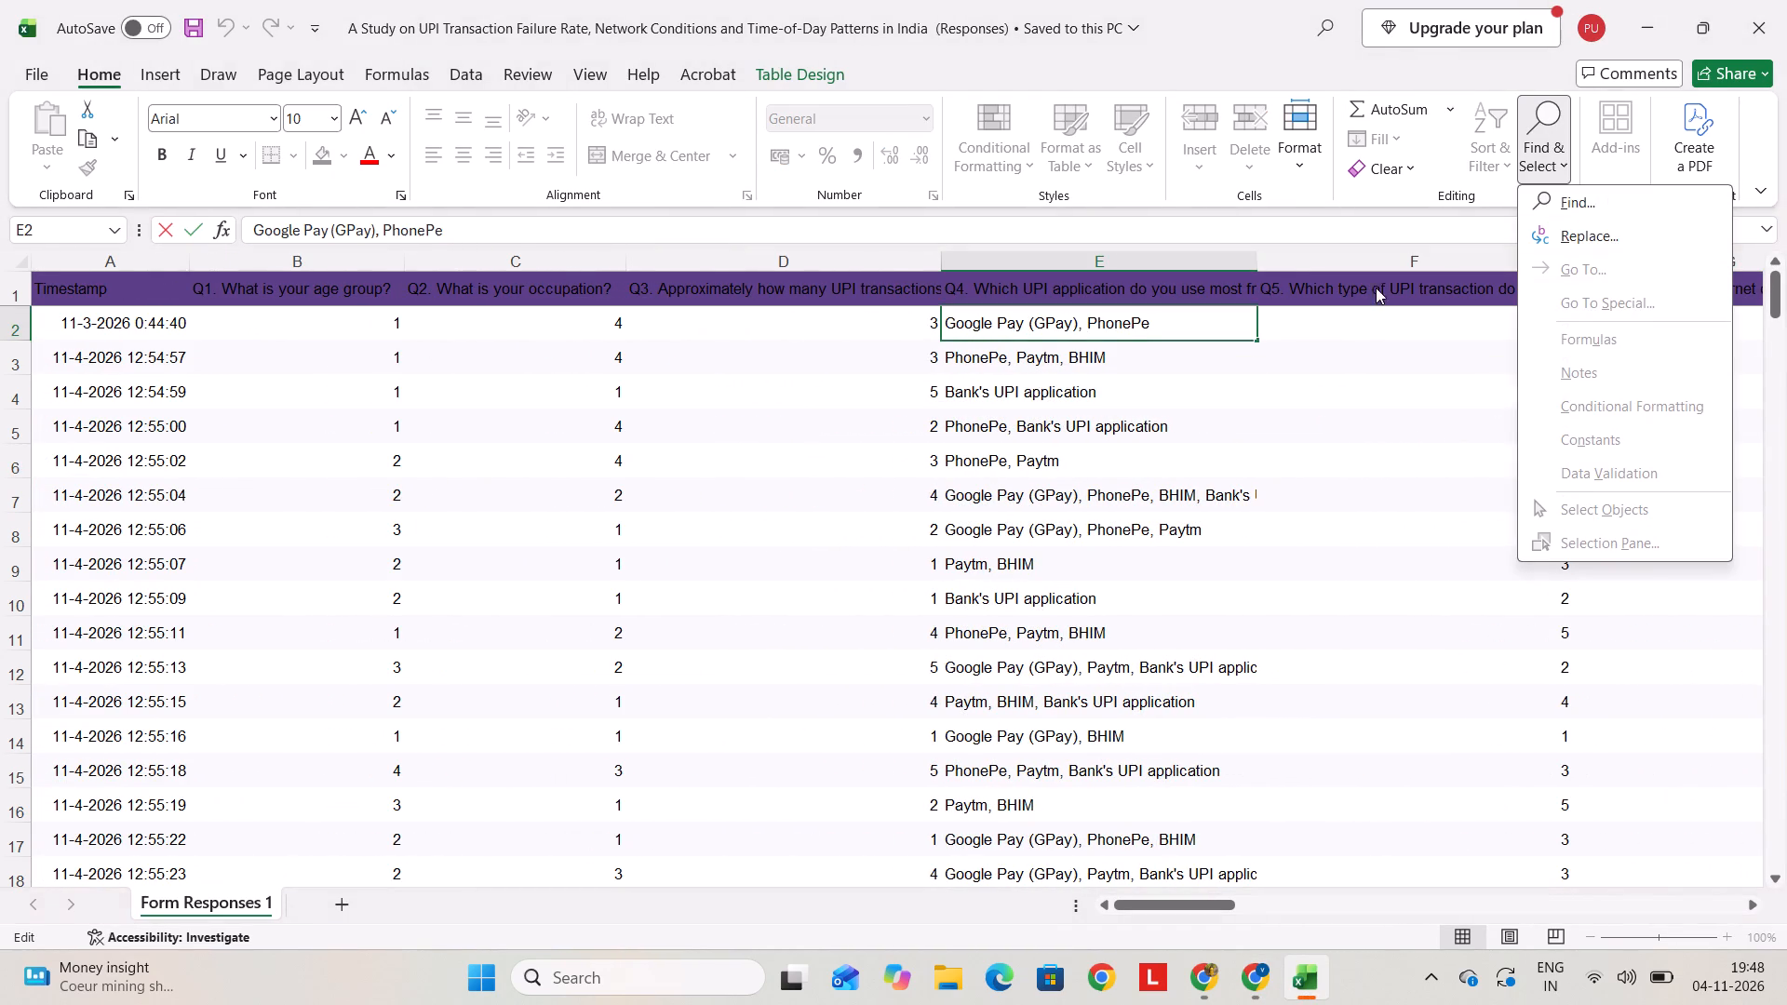
click(1624, 228)
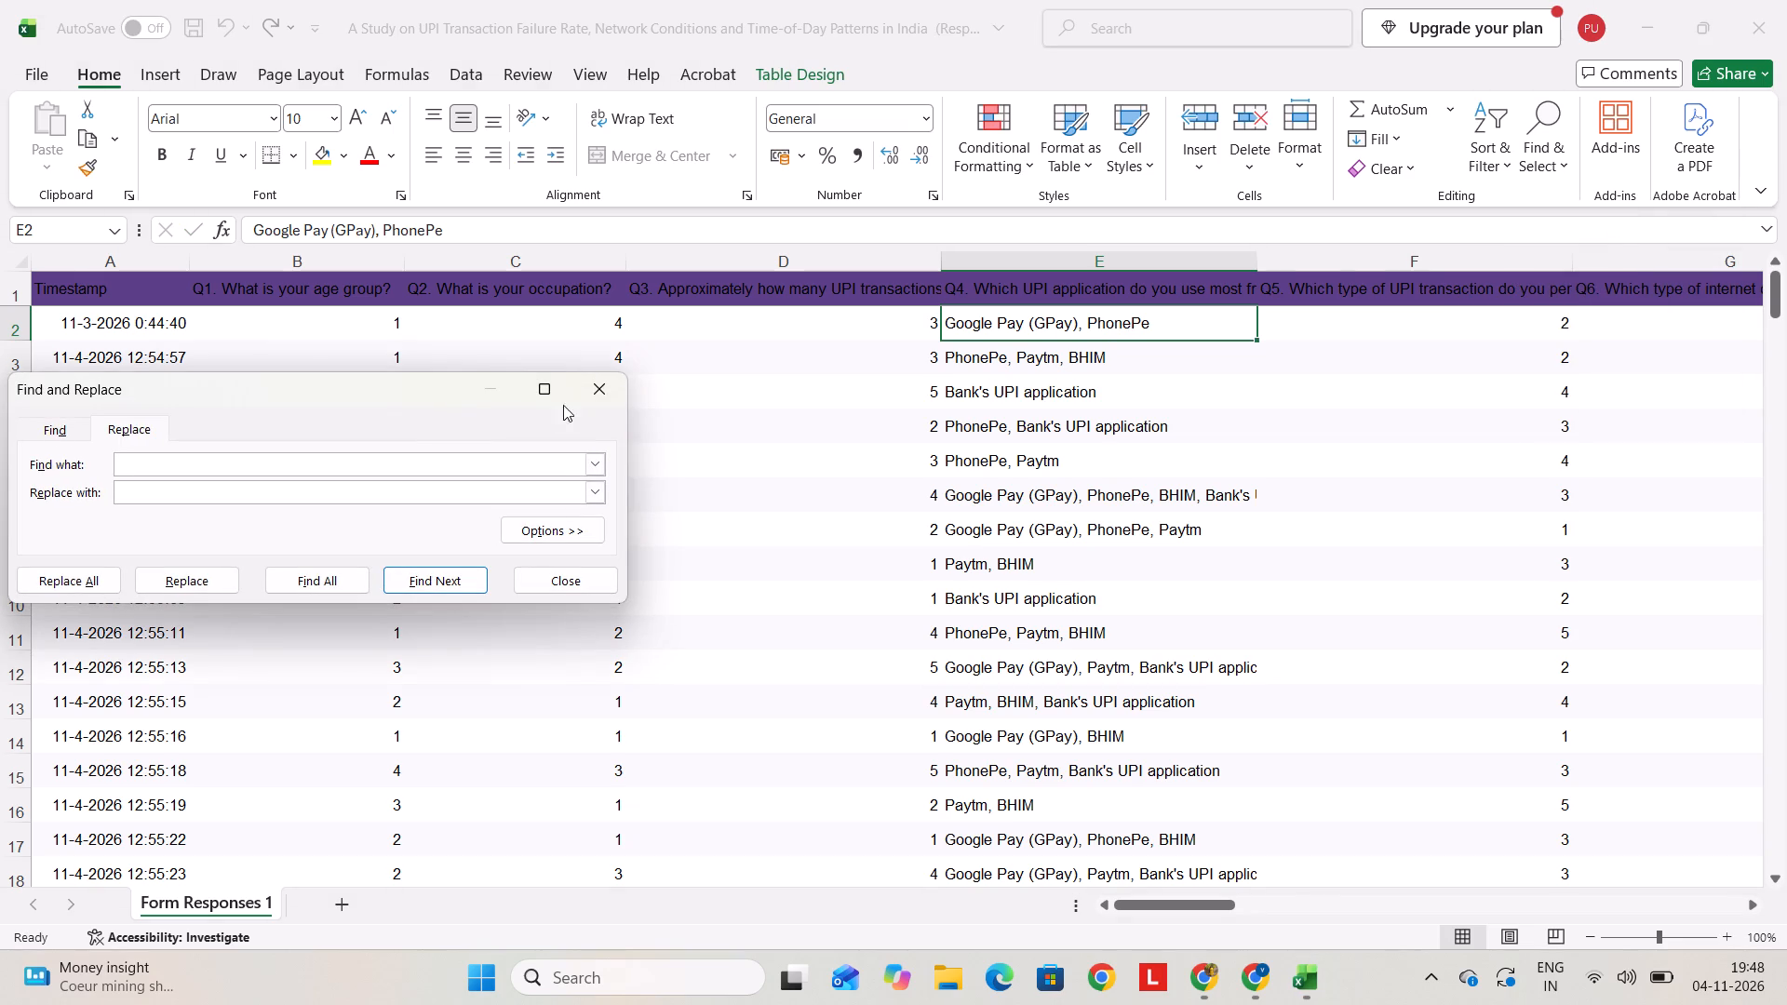
click(1078, 328)
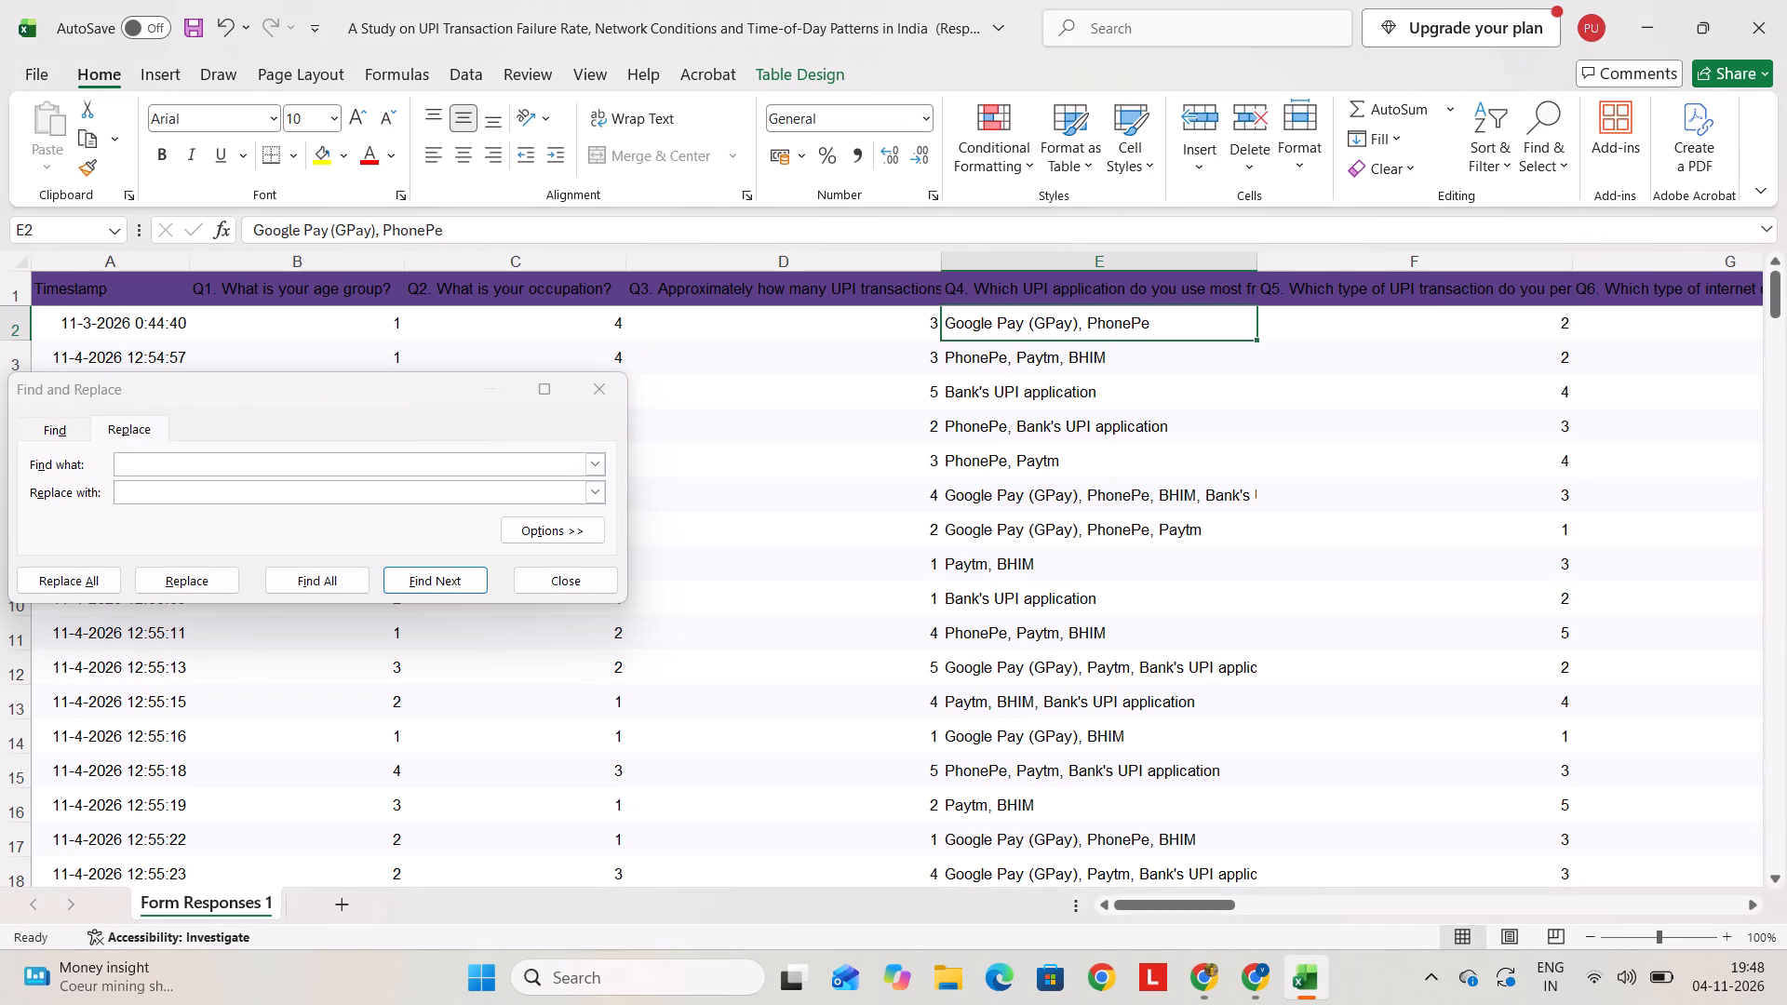
double_click(1078, 328)
drag(1078, 328, 993, 330)
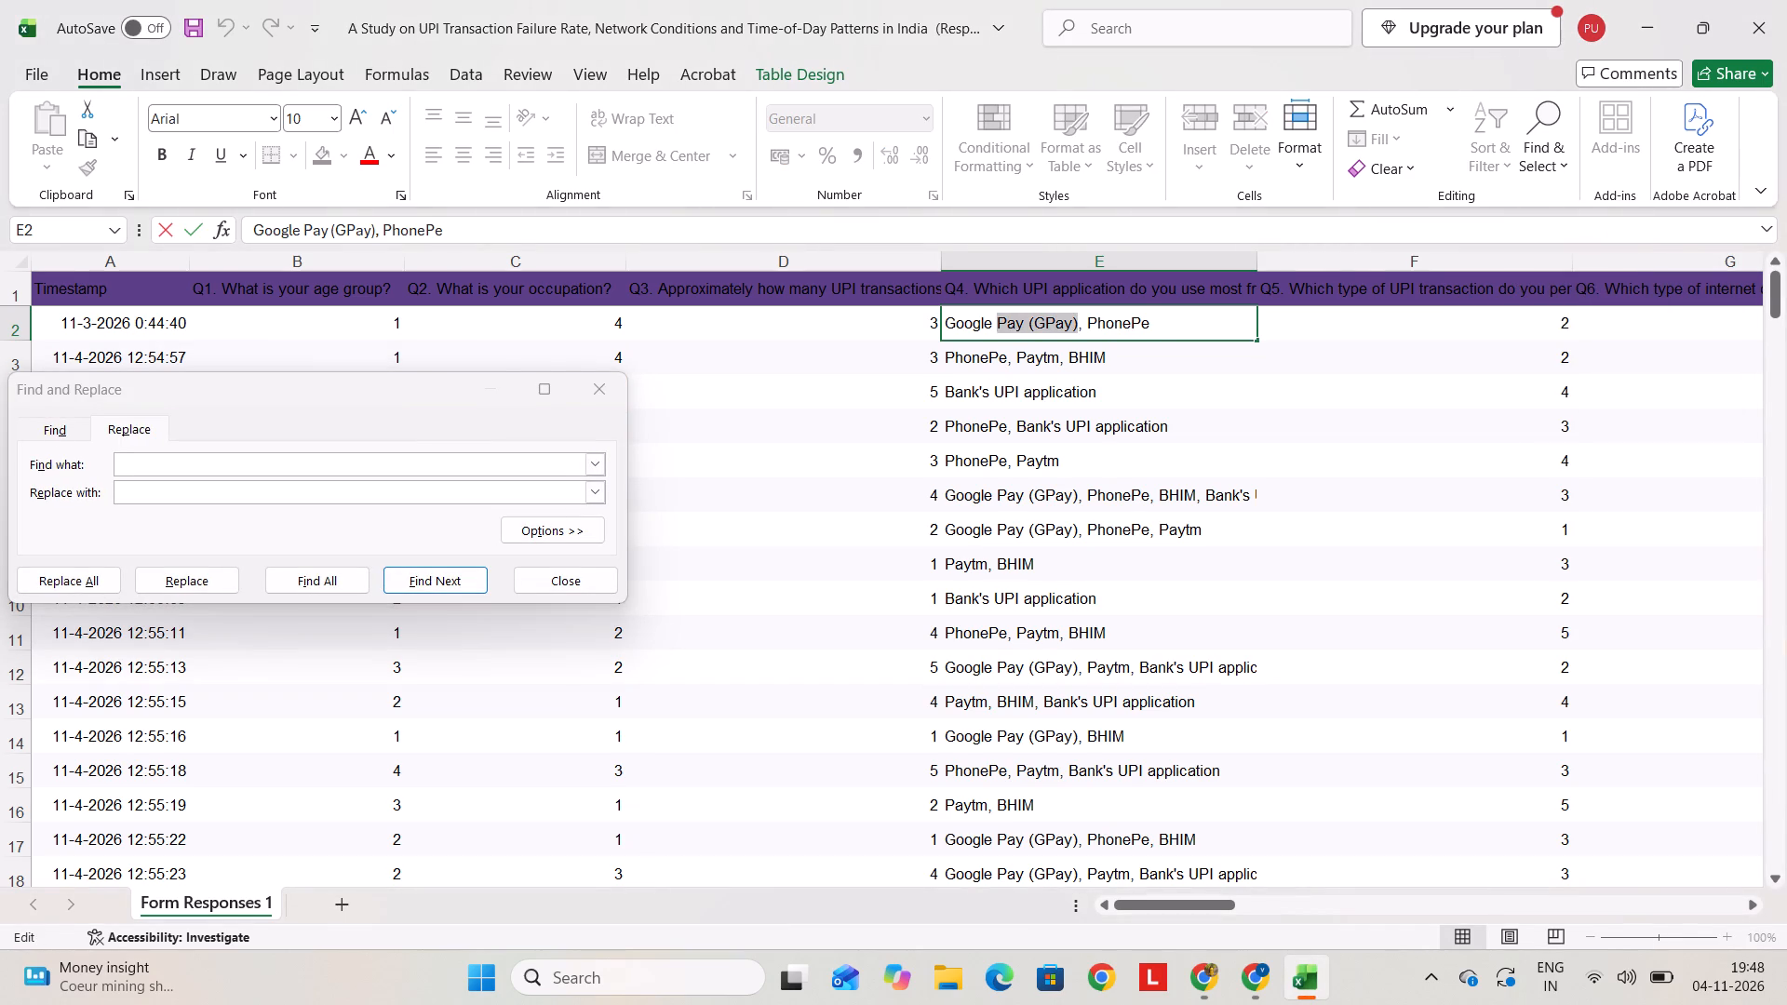
drag(993, 330, 938, 334)
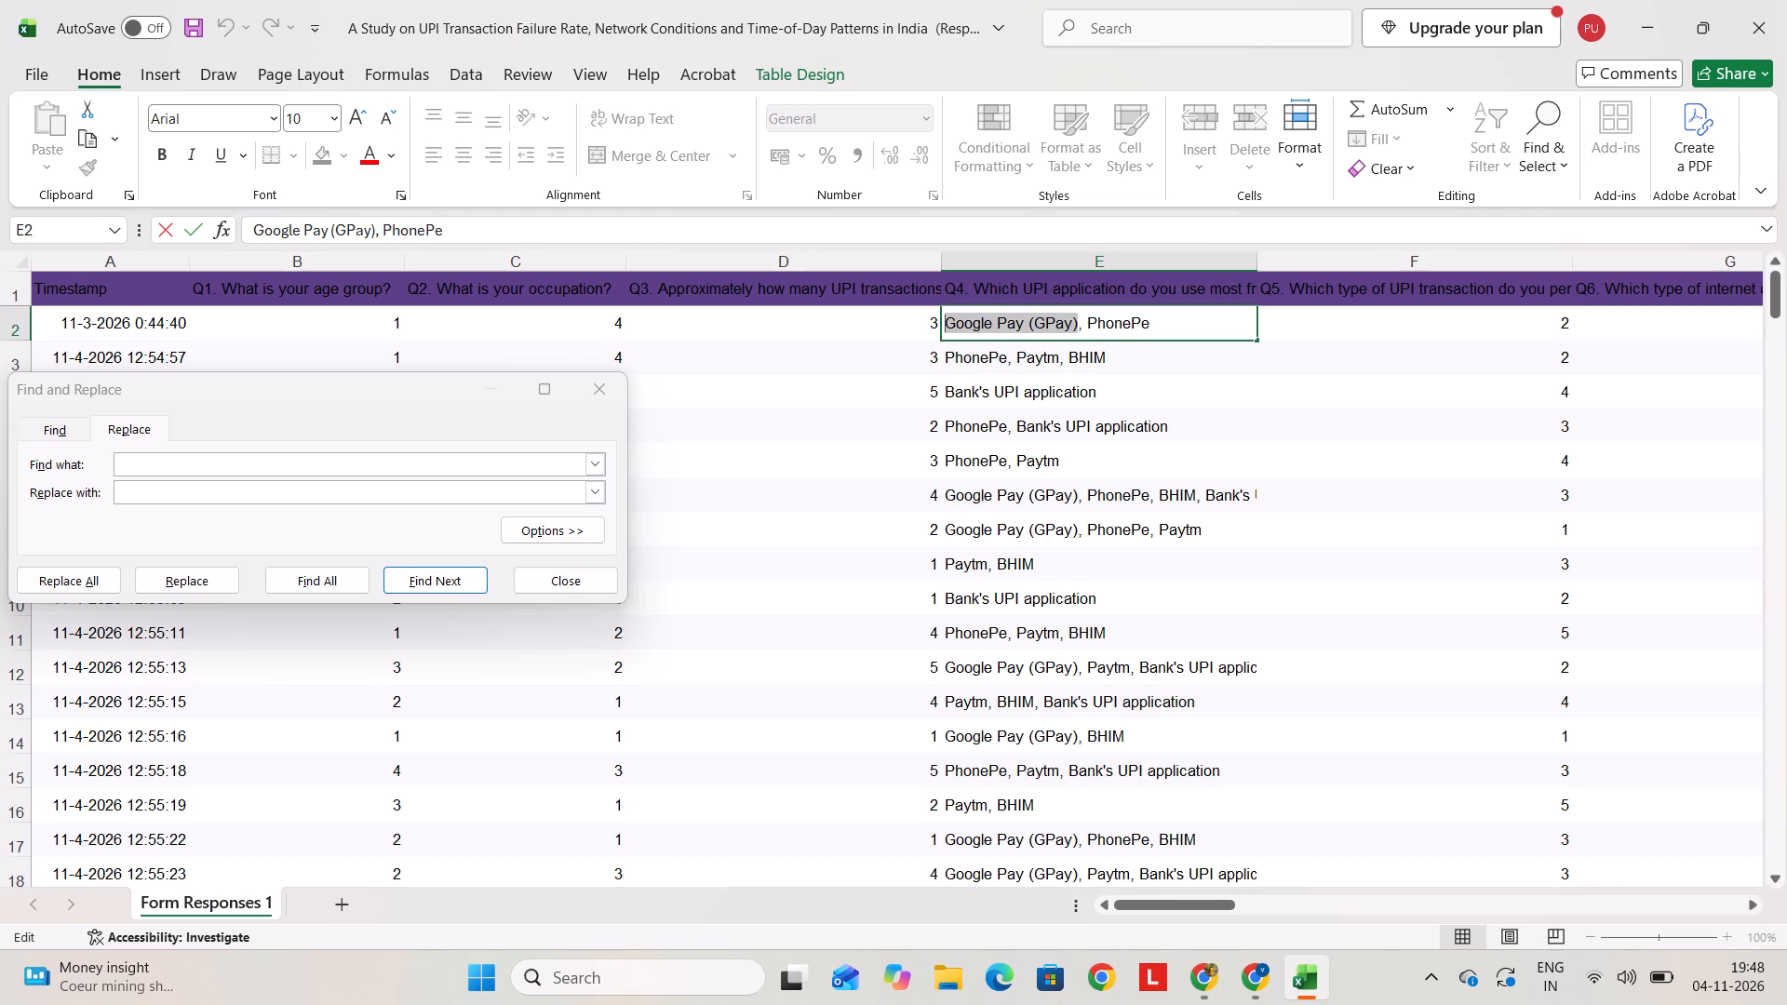
key(ctrl+c)
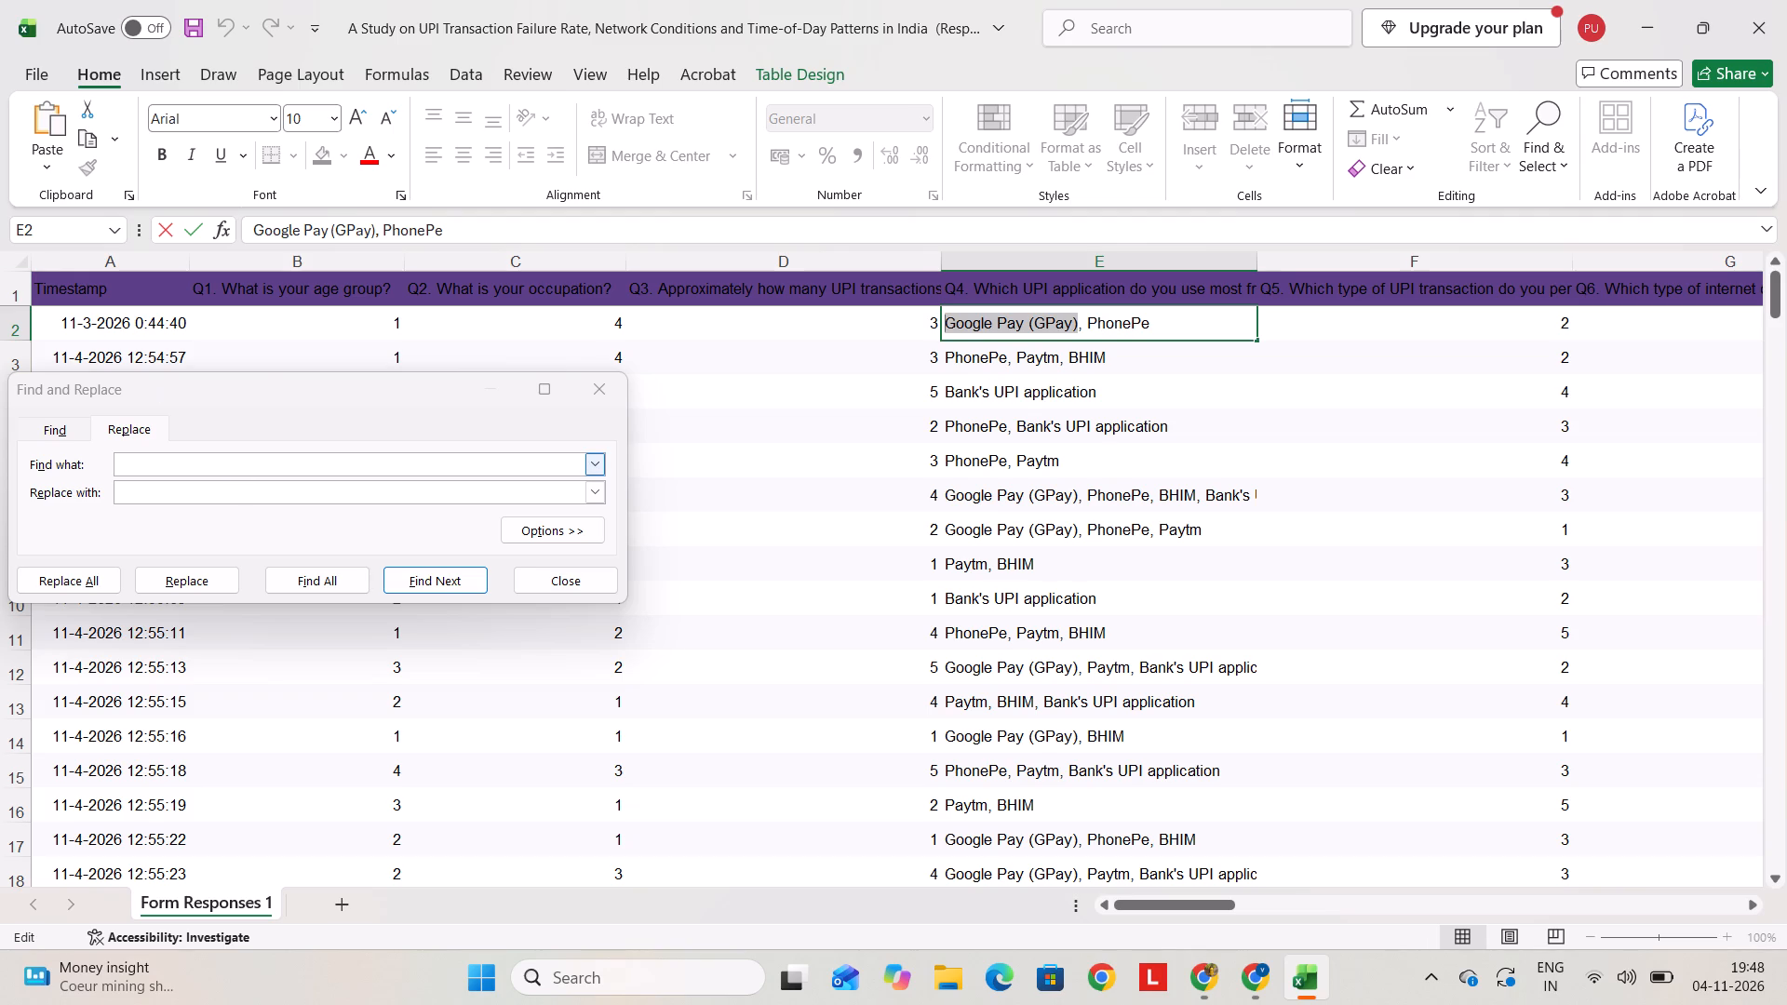
click(242, 462)
key(ctrl+v)
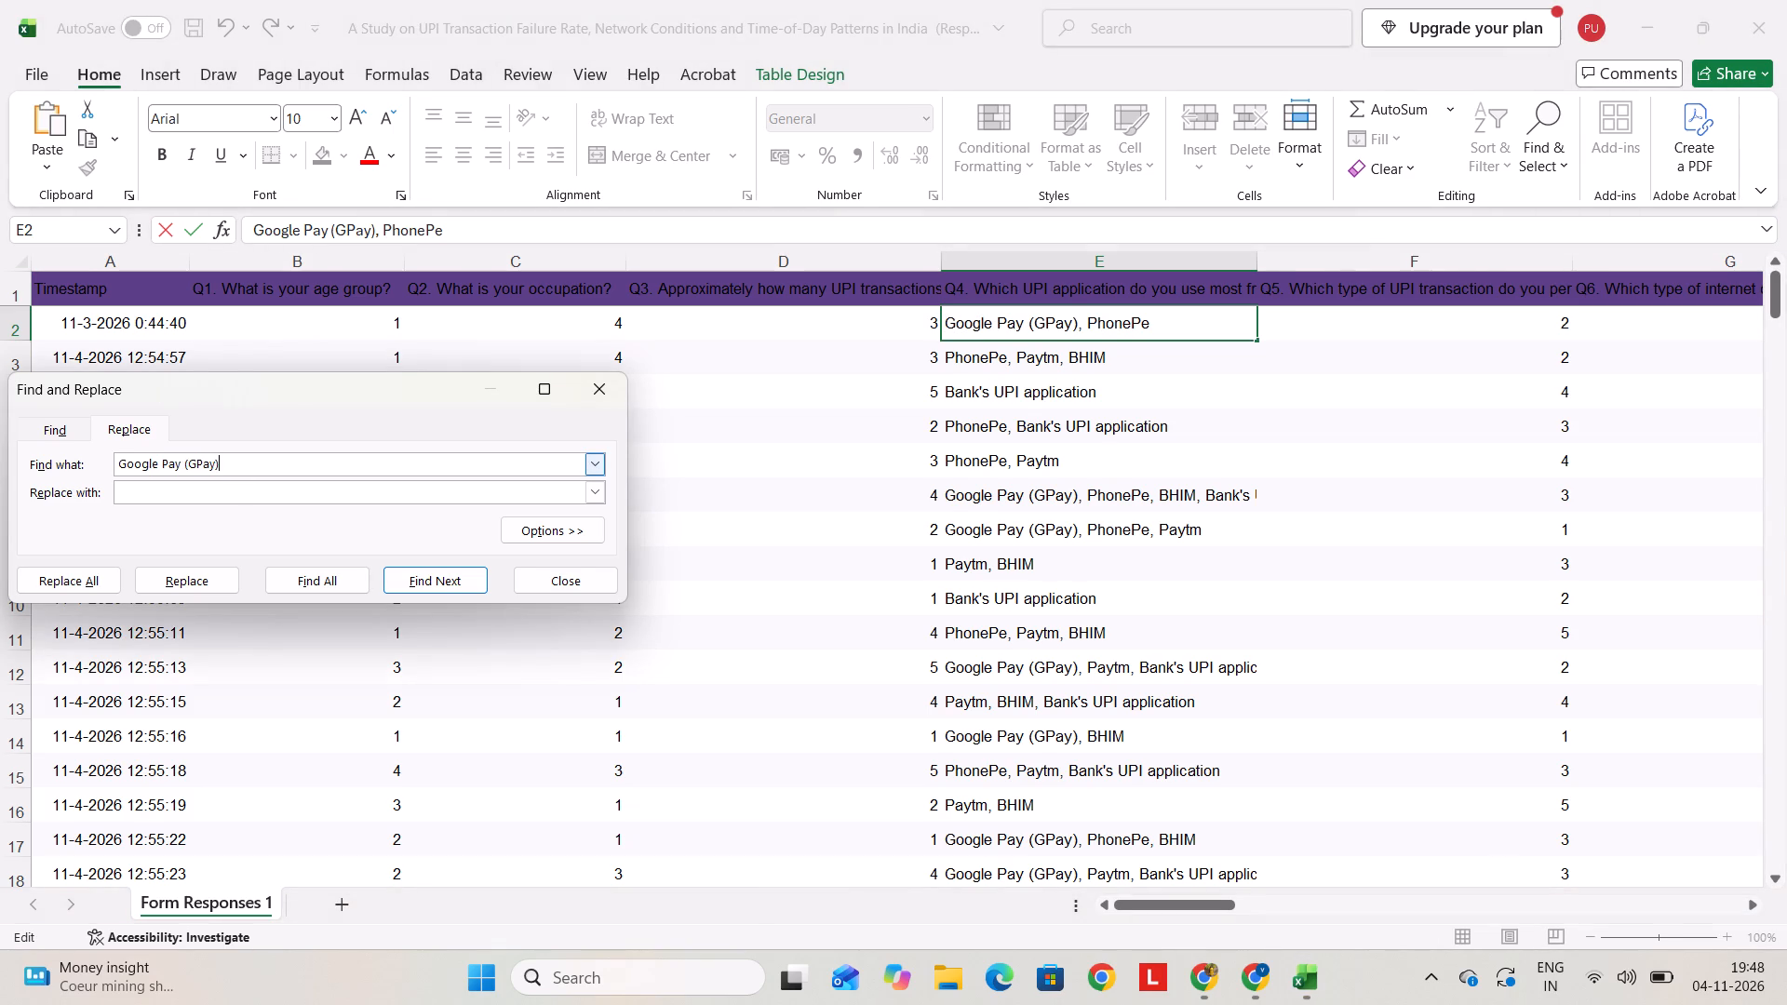
click(239, 489)
key(1)
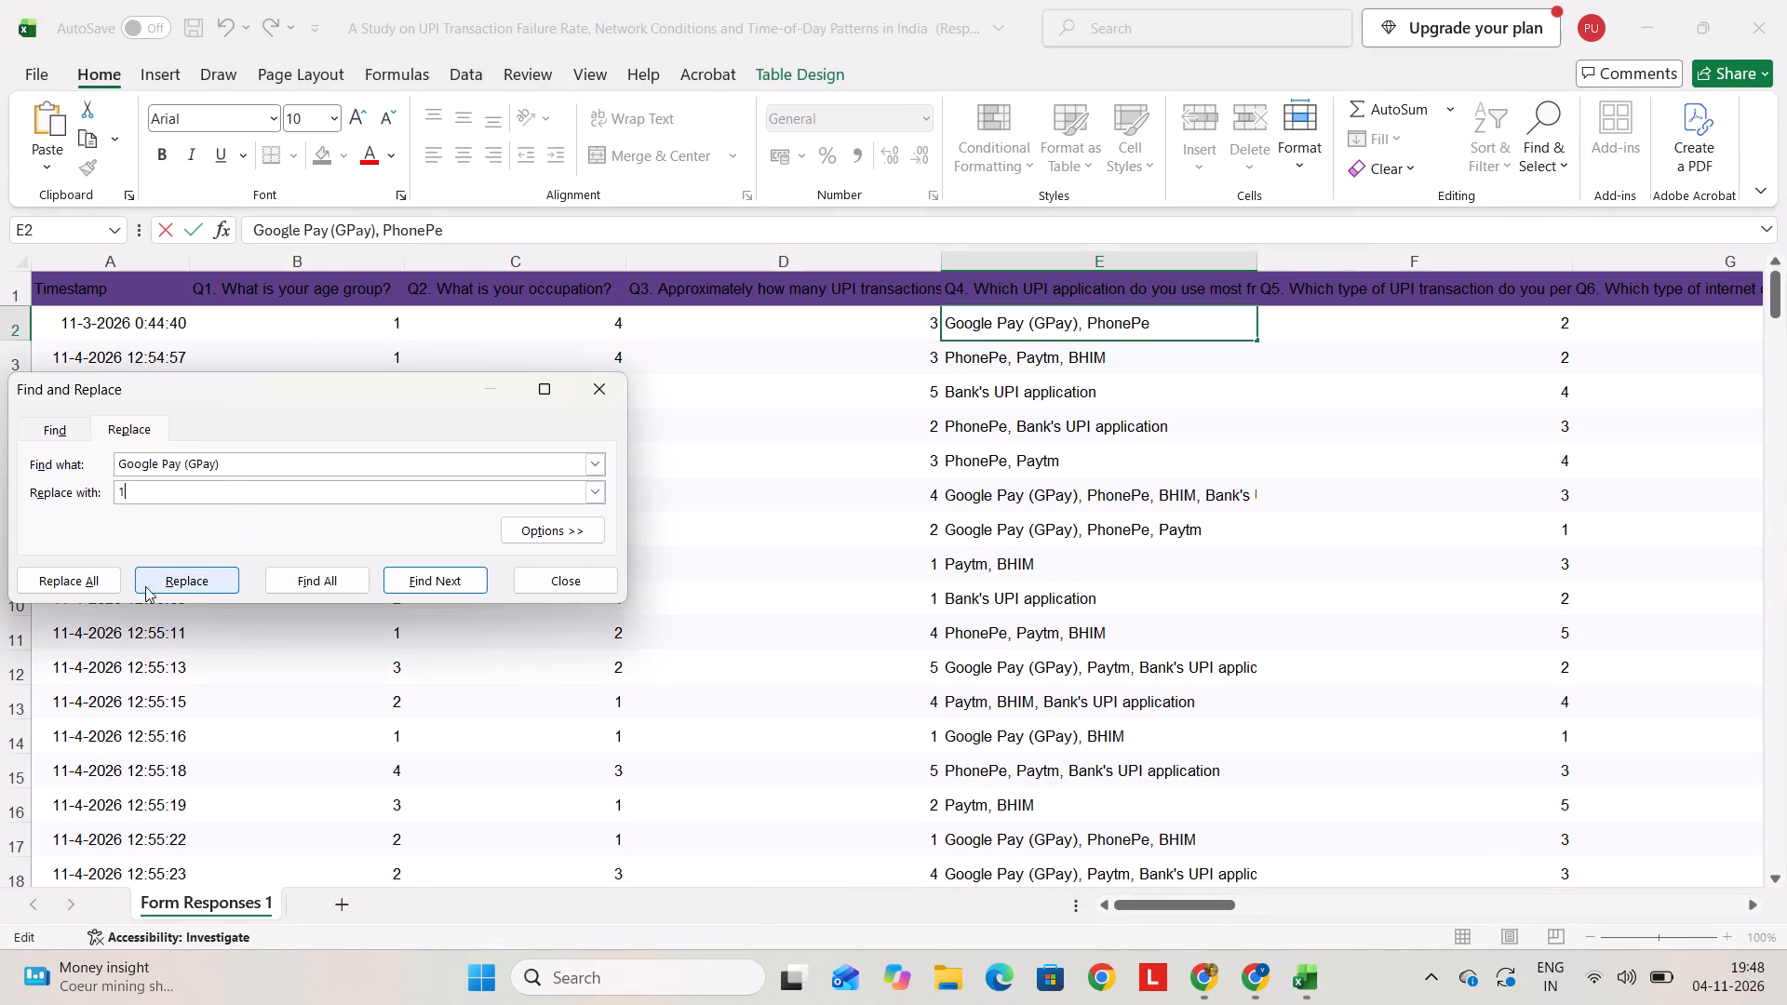
click(94, 583)
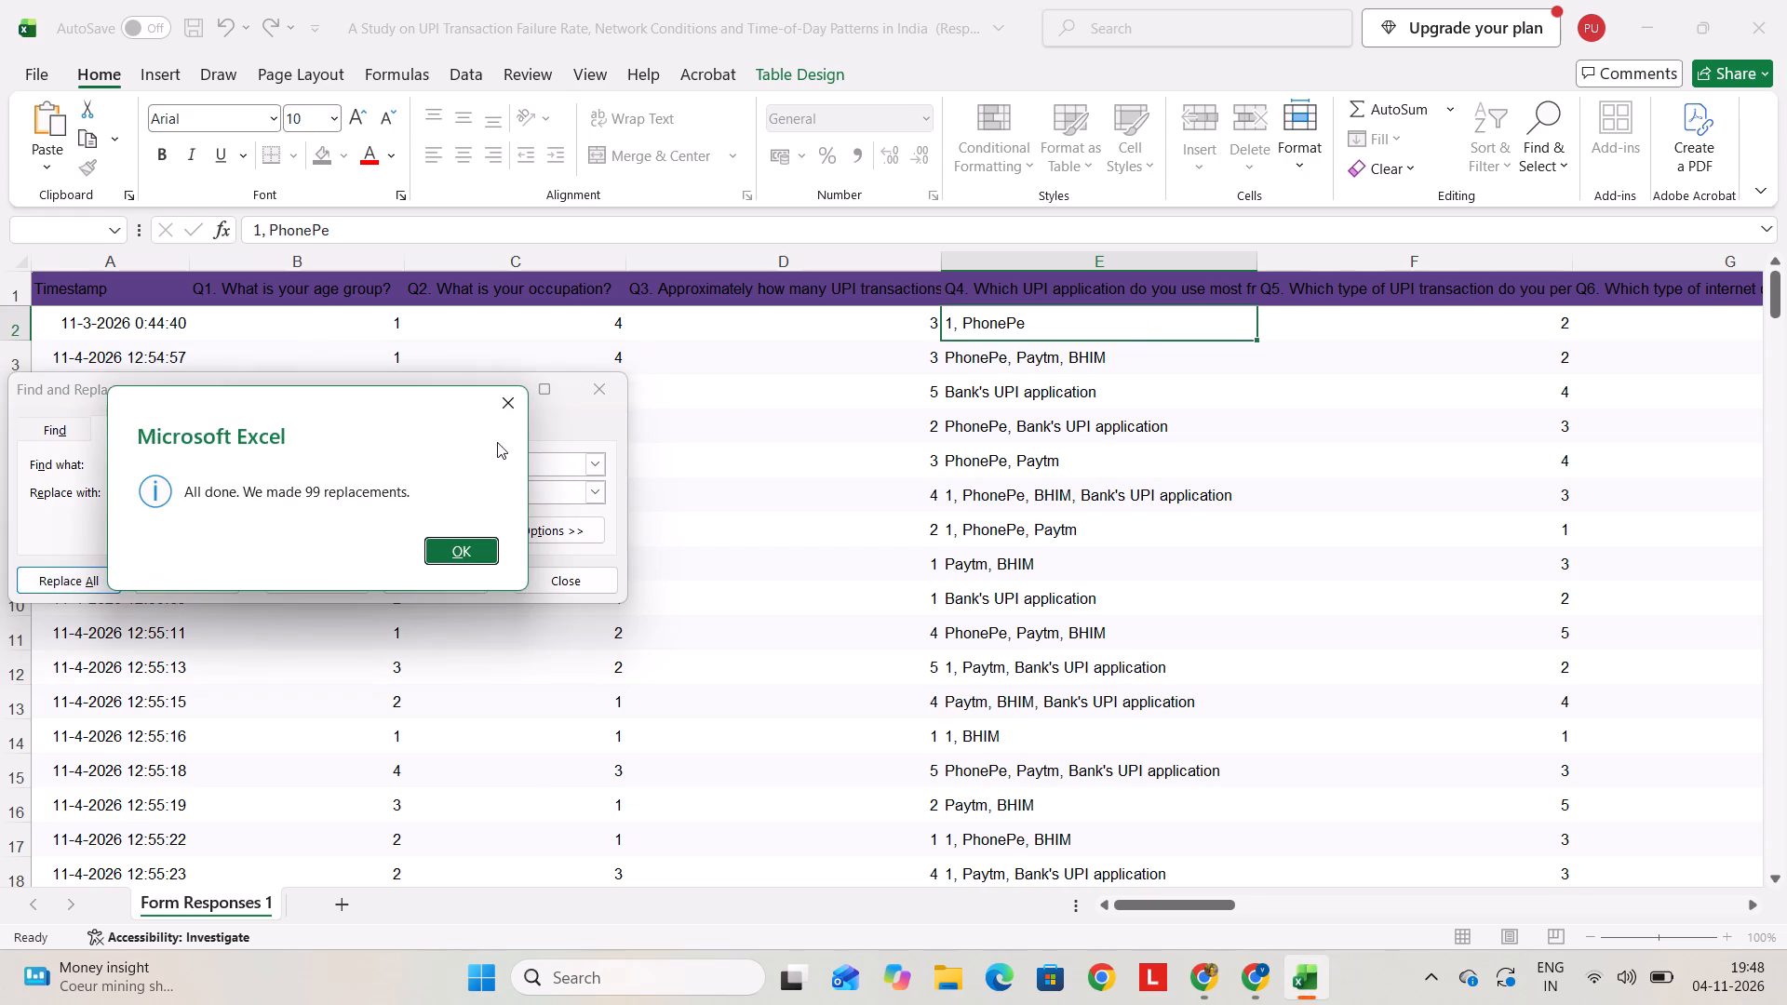
click(443, 542)
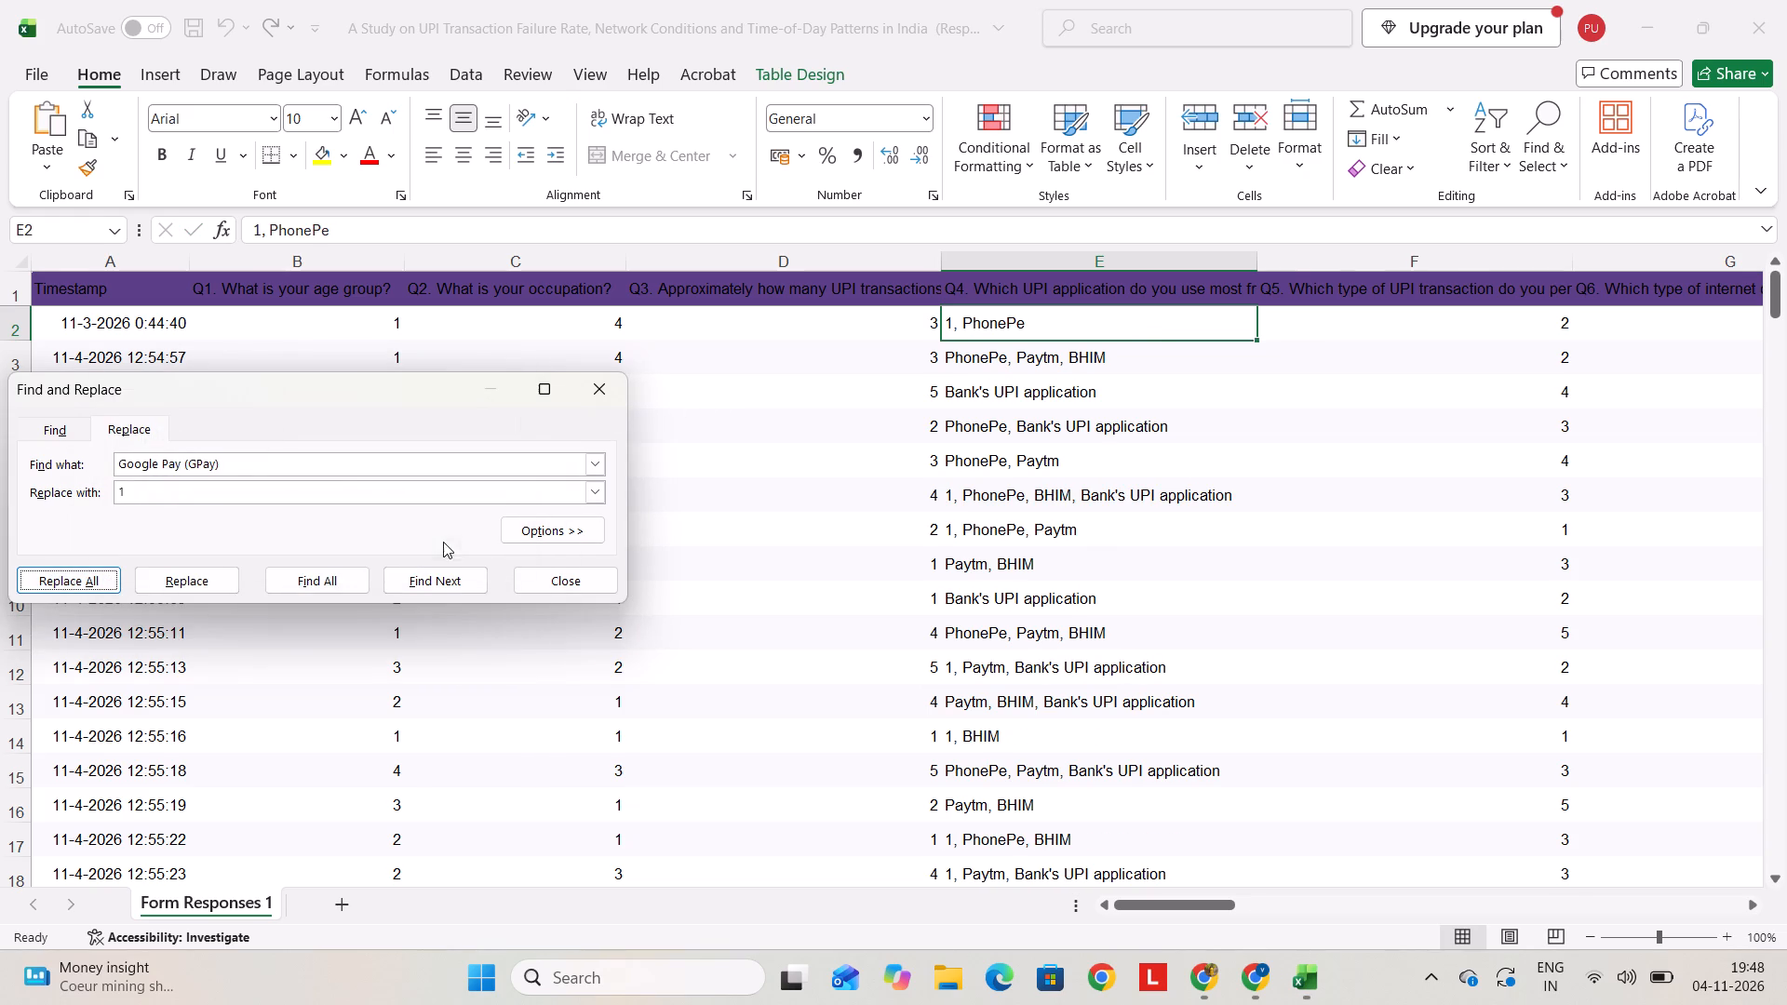
Replace every "PhonePe" with 2 in the Form Responses 1 sheet, taking the search text from the first Q4 answer in E2.
click(1038, 329)
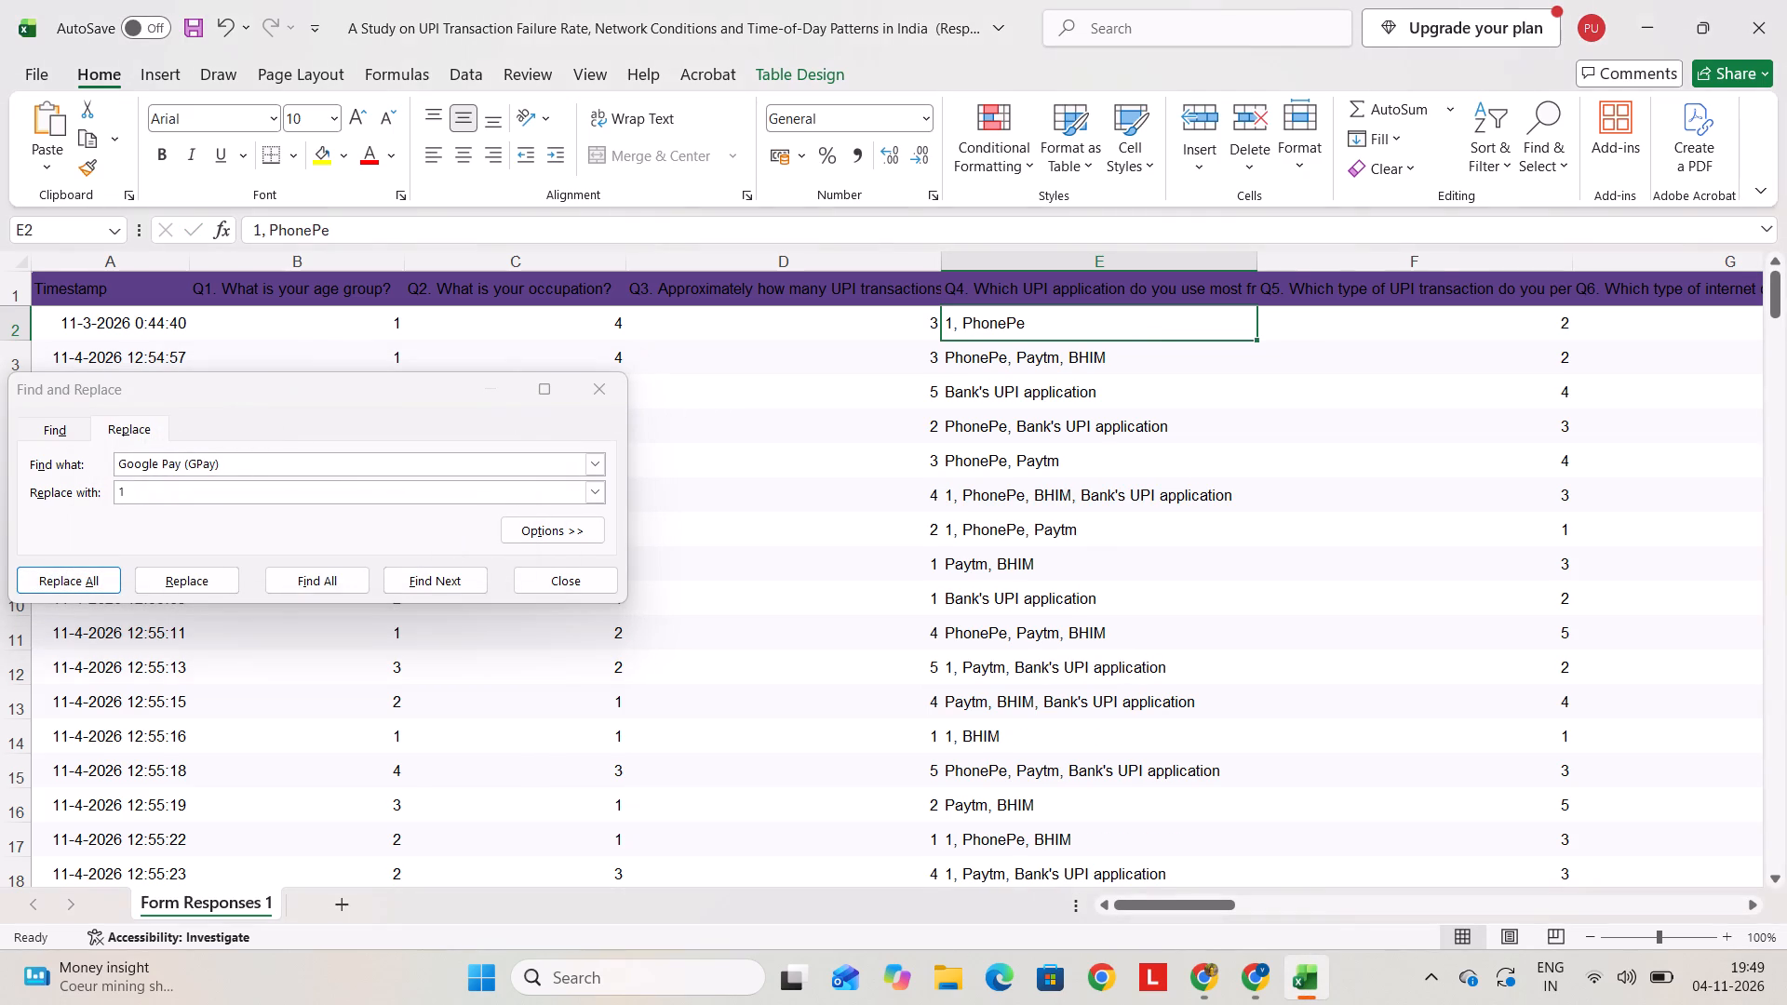
double_click(1038, 329)
drag(1038, 329, 970, 338)
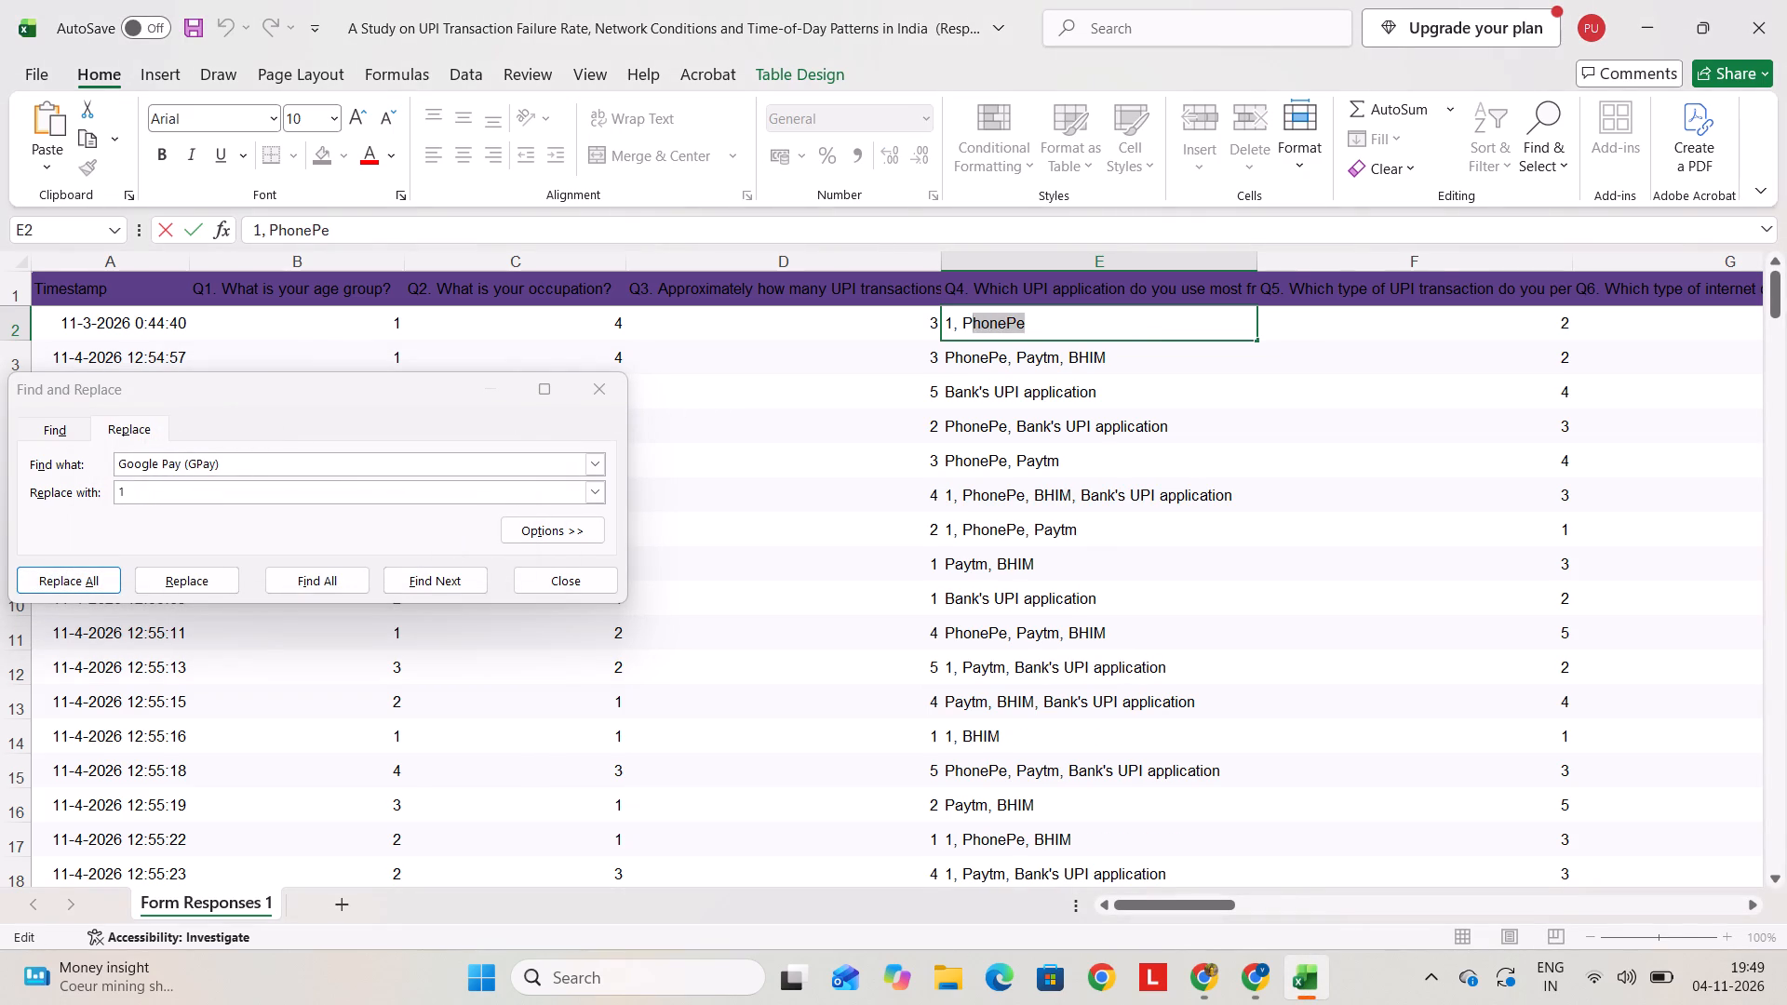
drag(970, 338, 959, 340)
drag(959, 340, 962, 340)
key(ctrl+c)
double_click(302, 461)
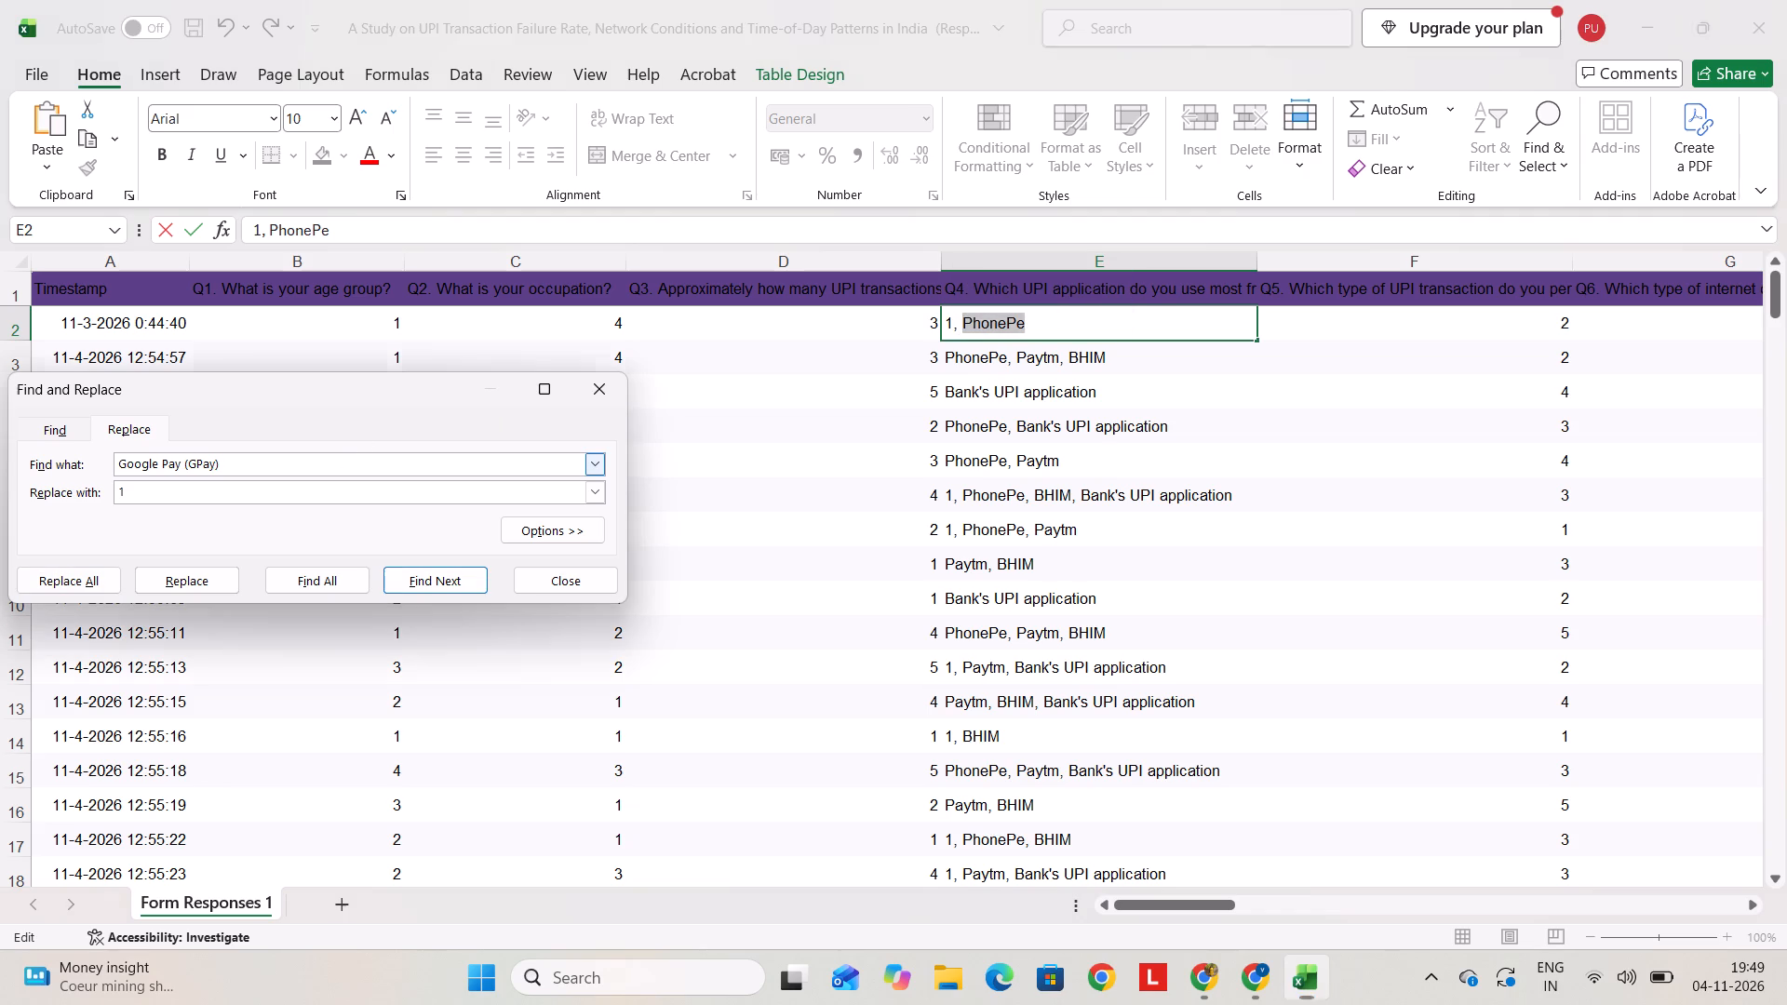
key(ctrl+a)
key(ctrl+v)
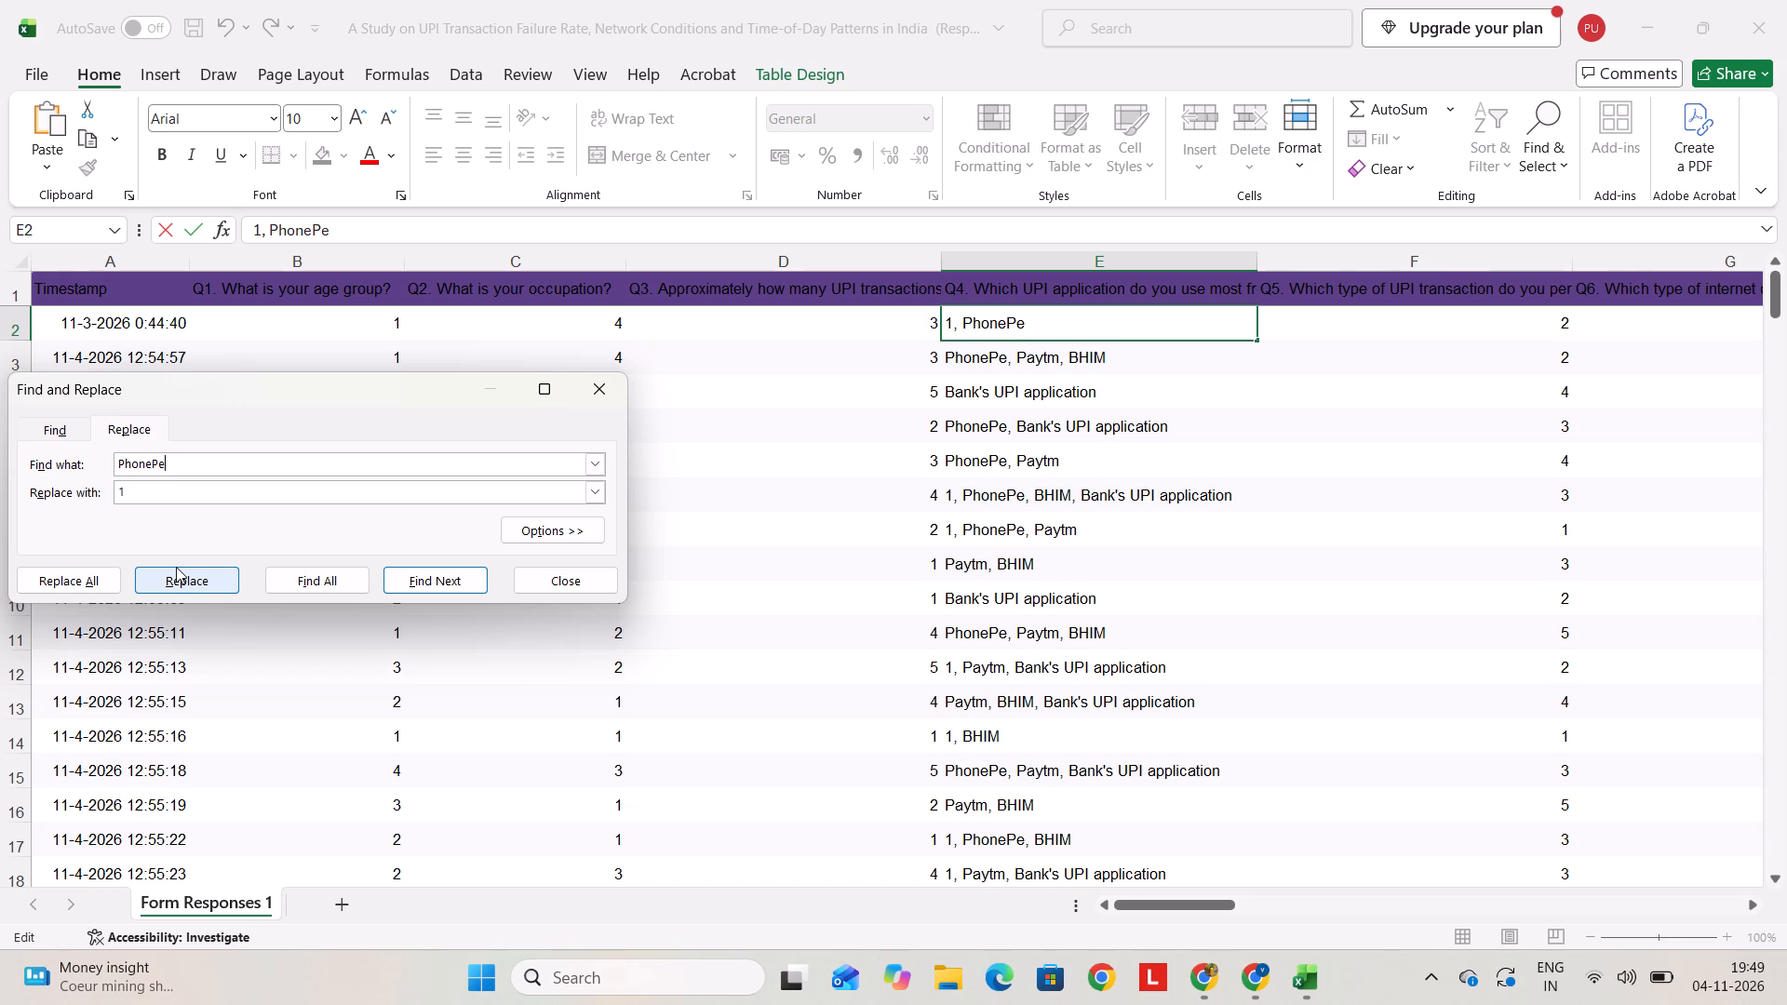
click(171, 495)
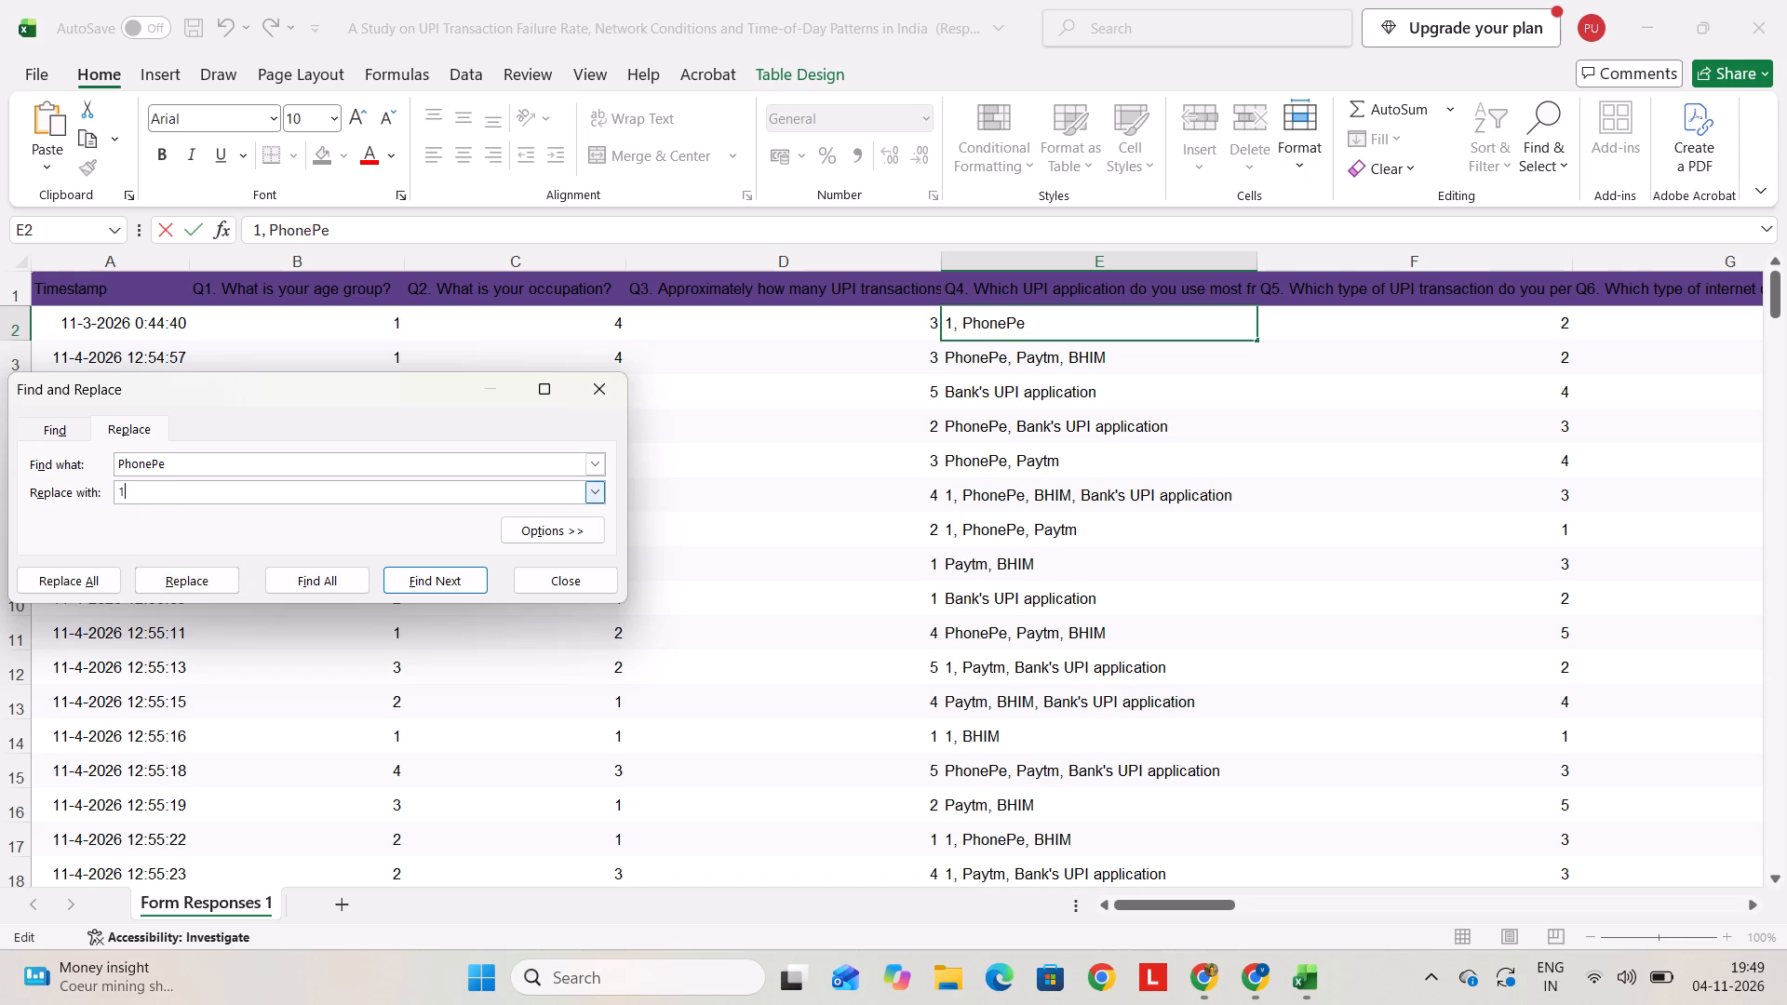
key(BackSpace)
key(2)
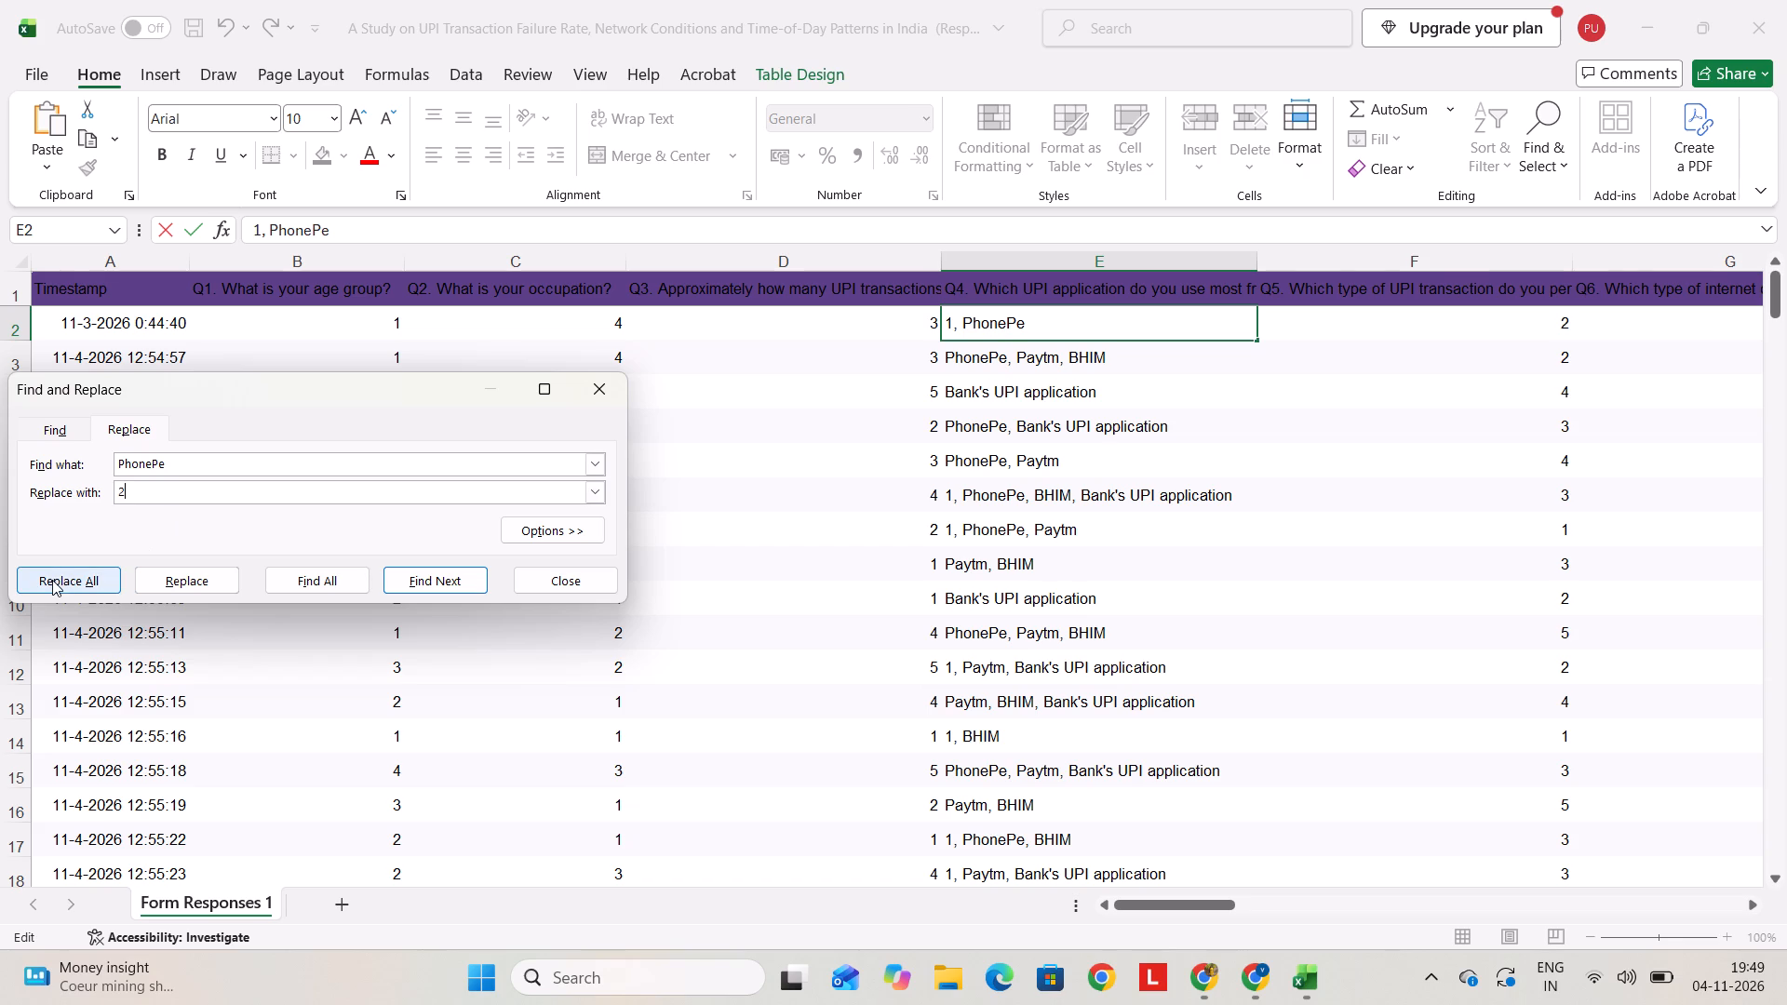
click(52, 580)
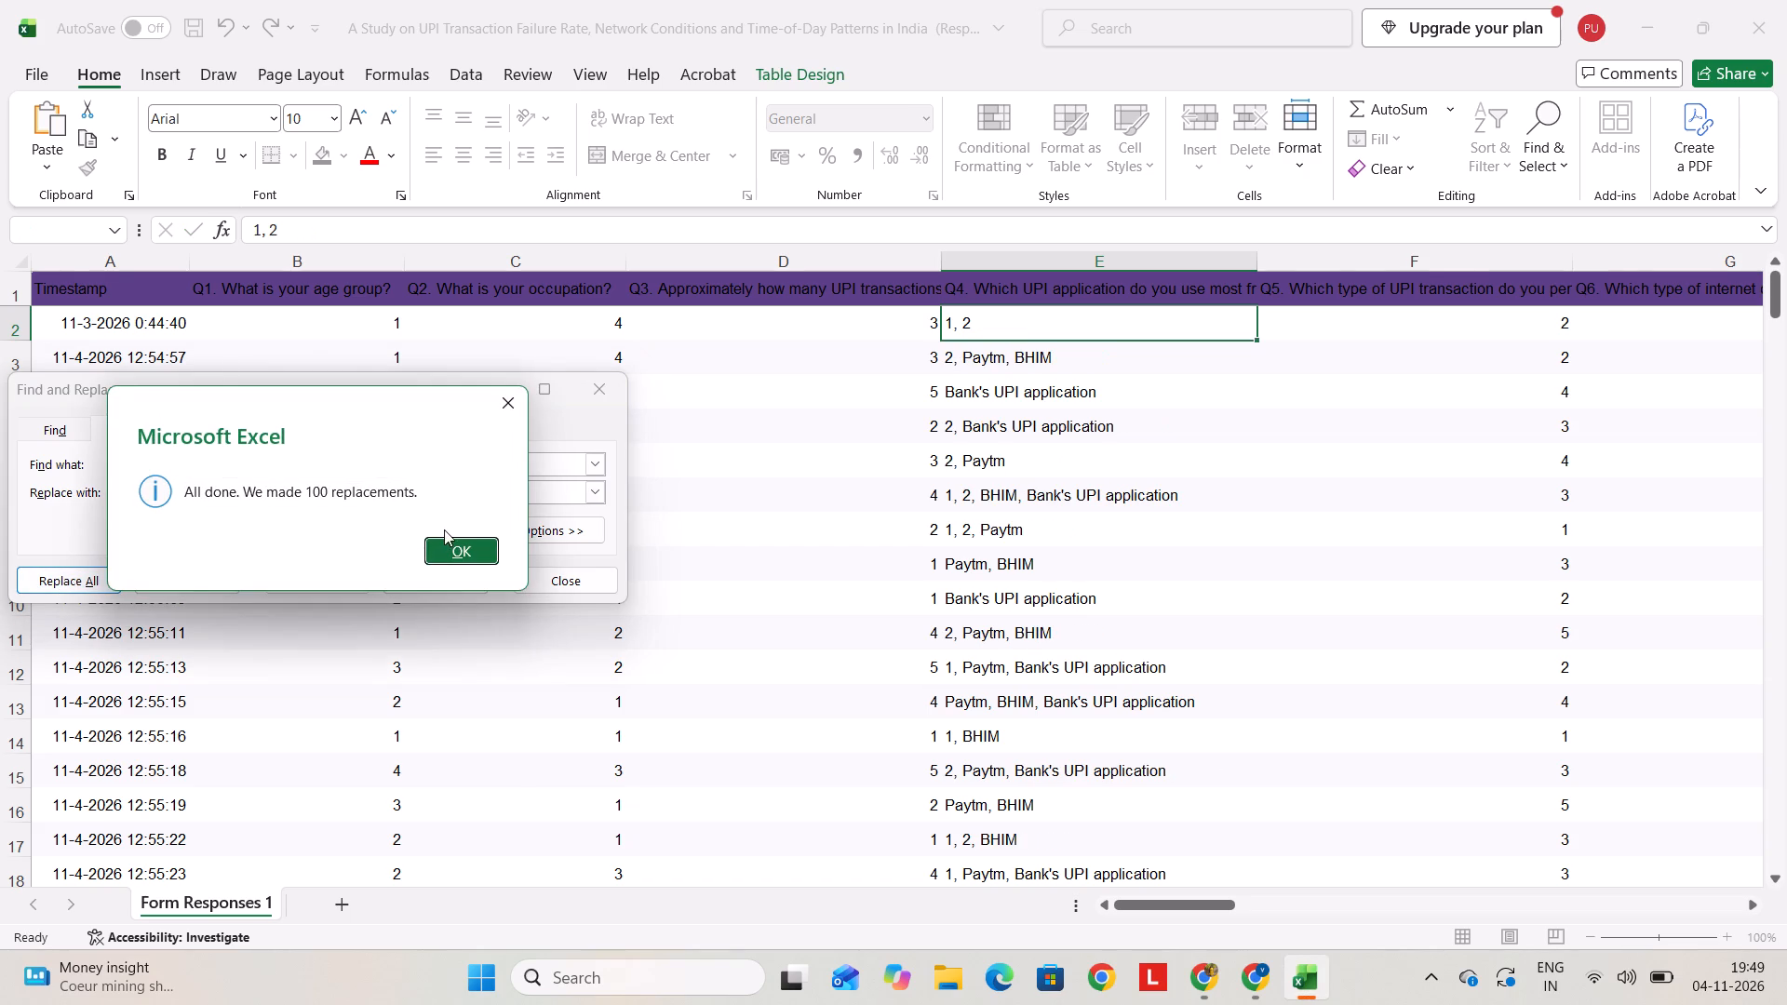
click(456, 557)
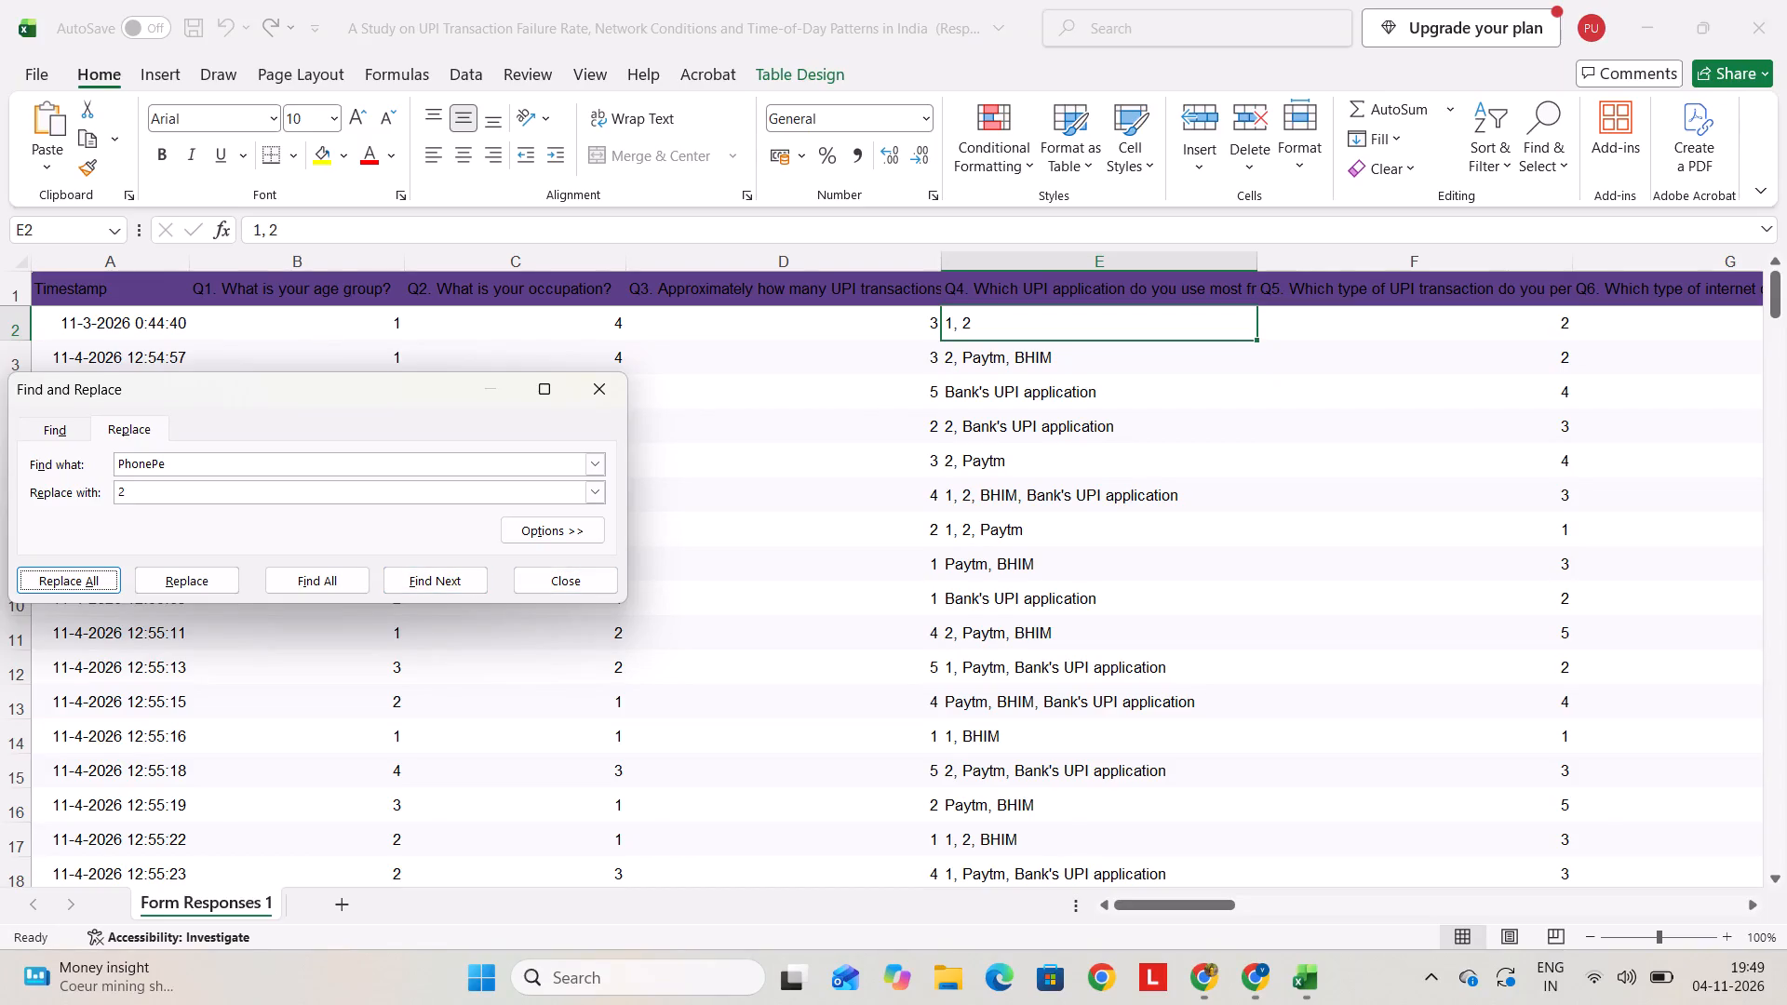
Consult the Q4 chart in Google Forms, return to Excel, and replace every "Paytm" with 3, taking the search text from cell E3.
key(alt+Tab)
key(alt+Tab)
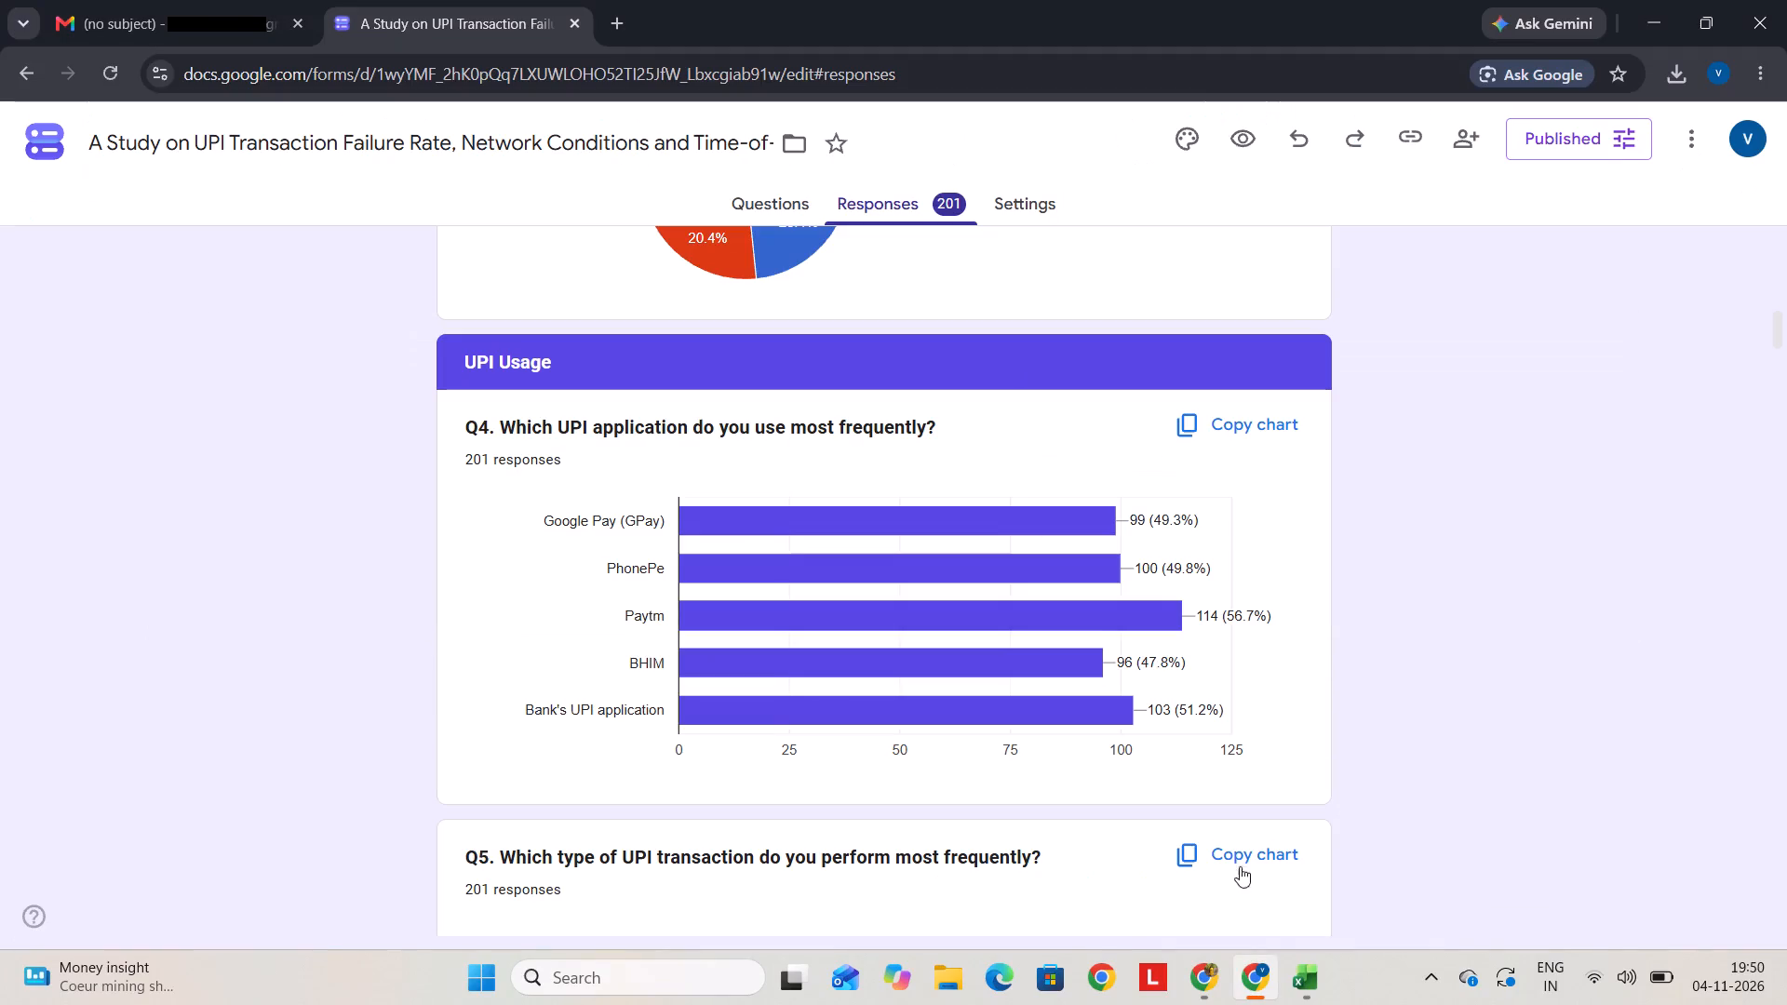
key(alt+Tab)
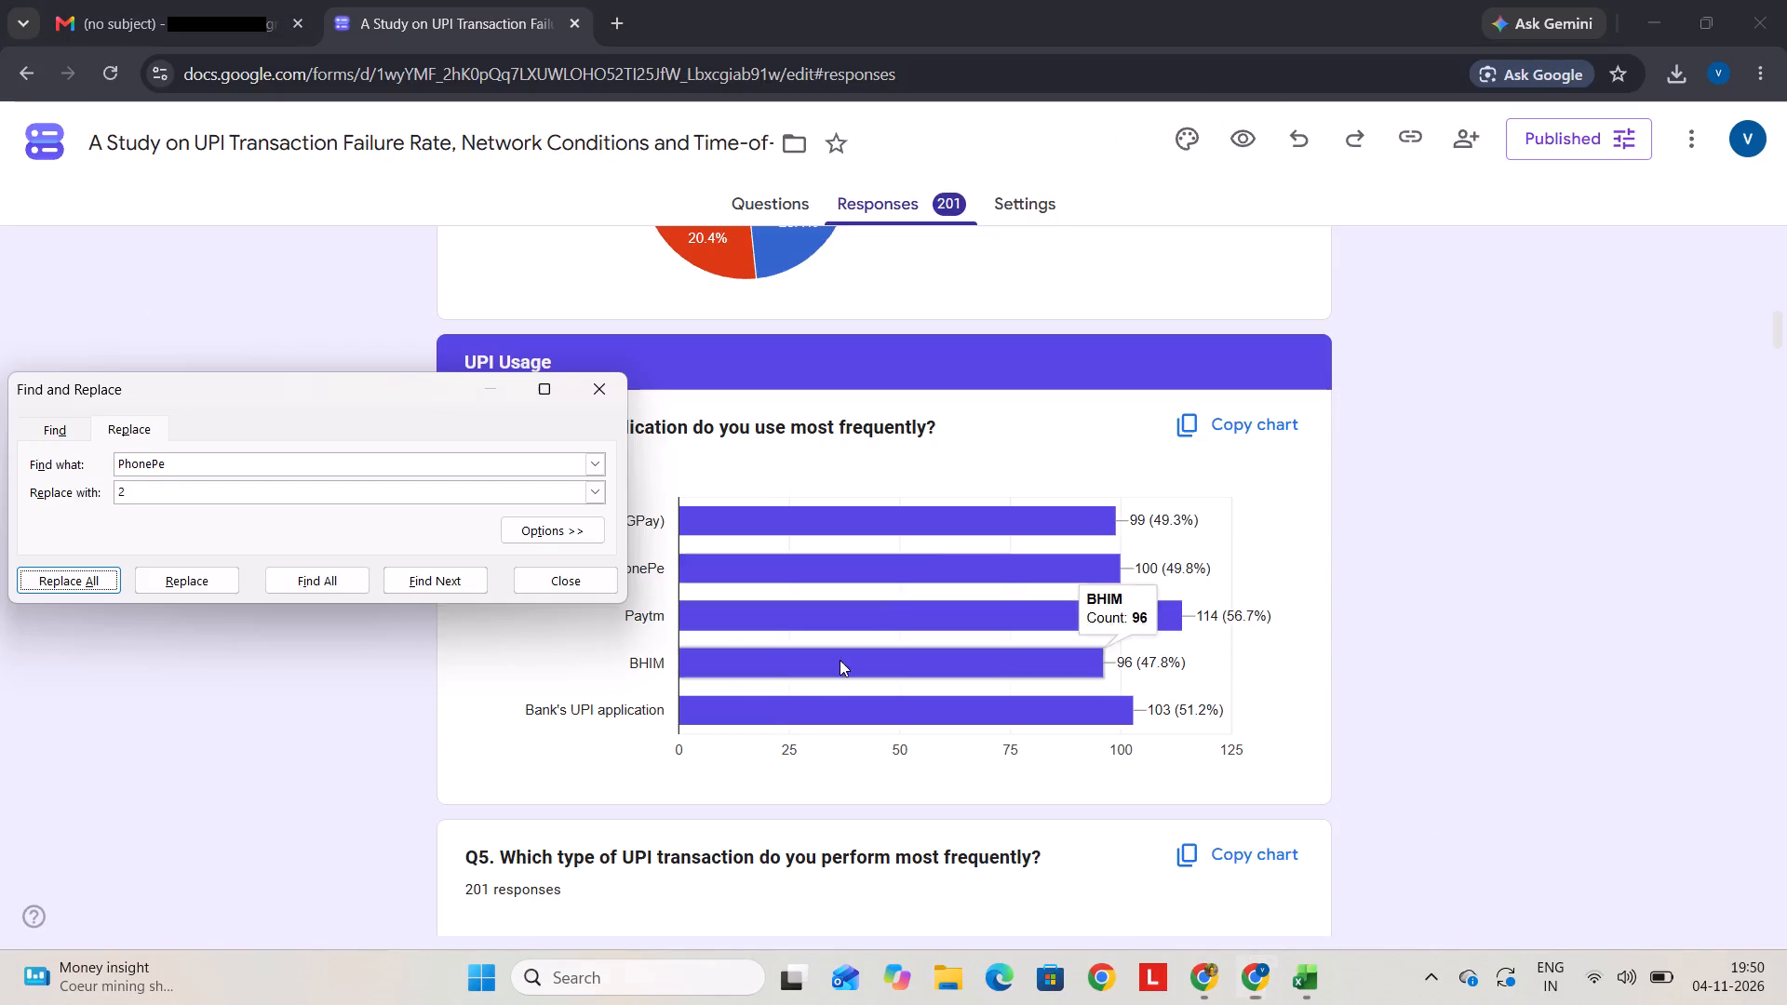
key(alt+Tab)
key(alt+Tab)
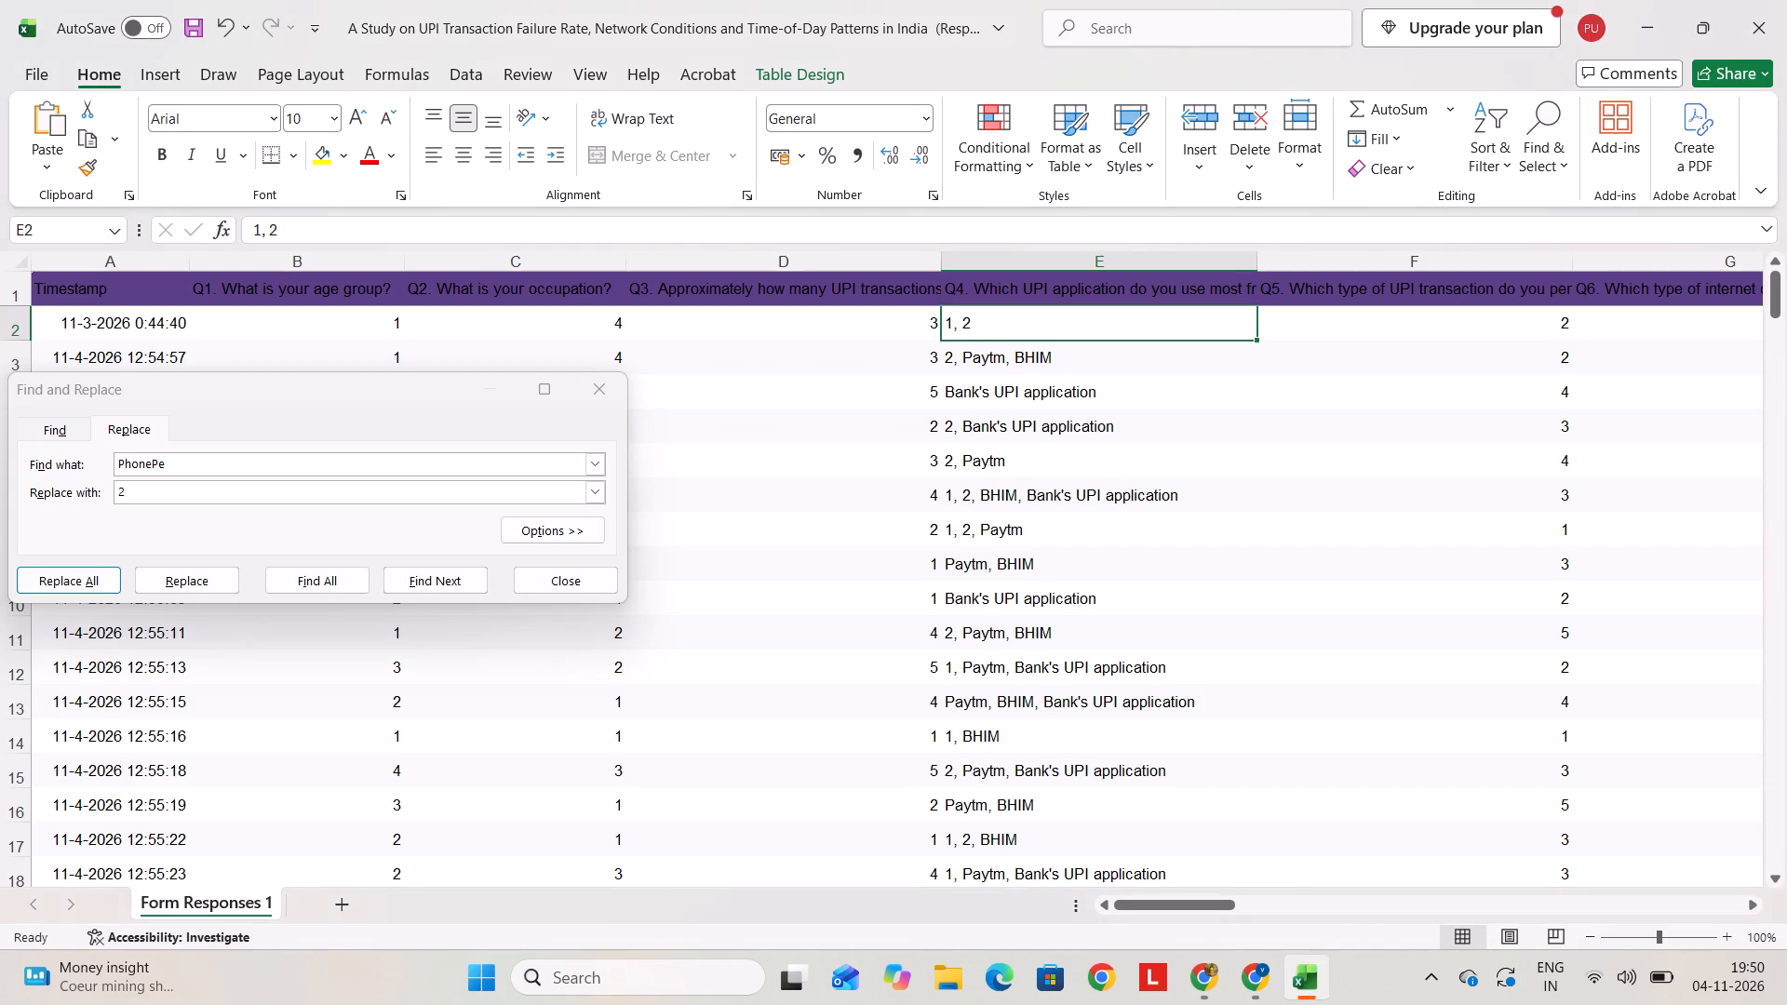
click(997, 357)
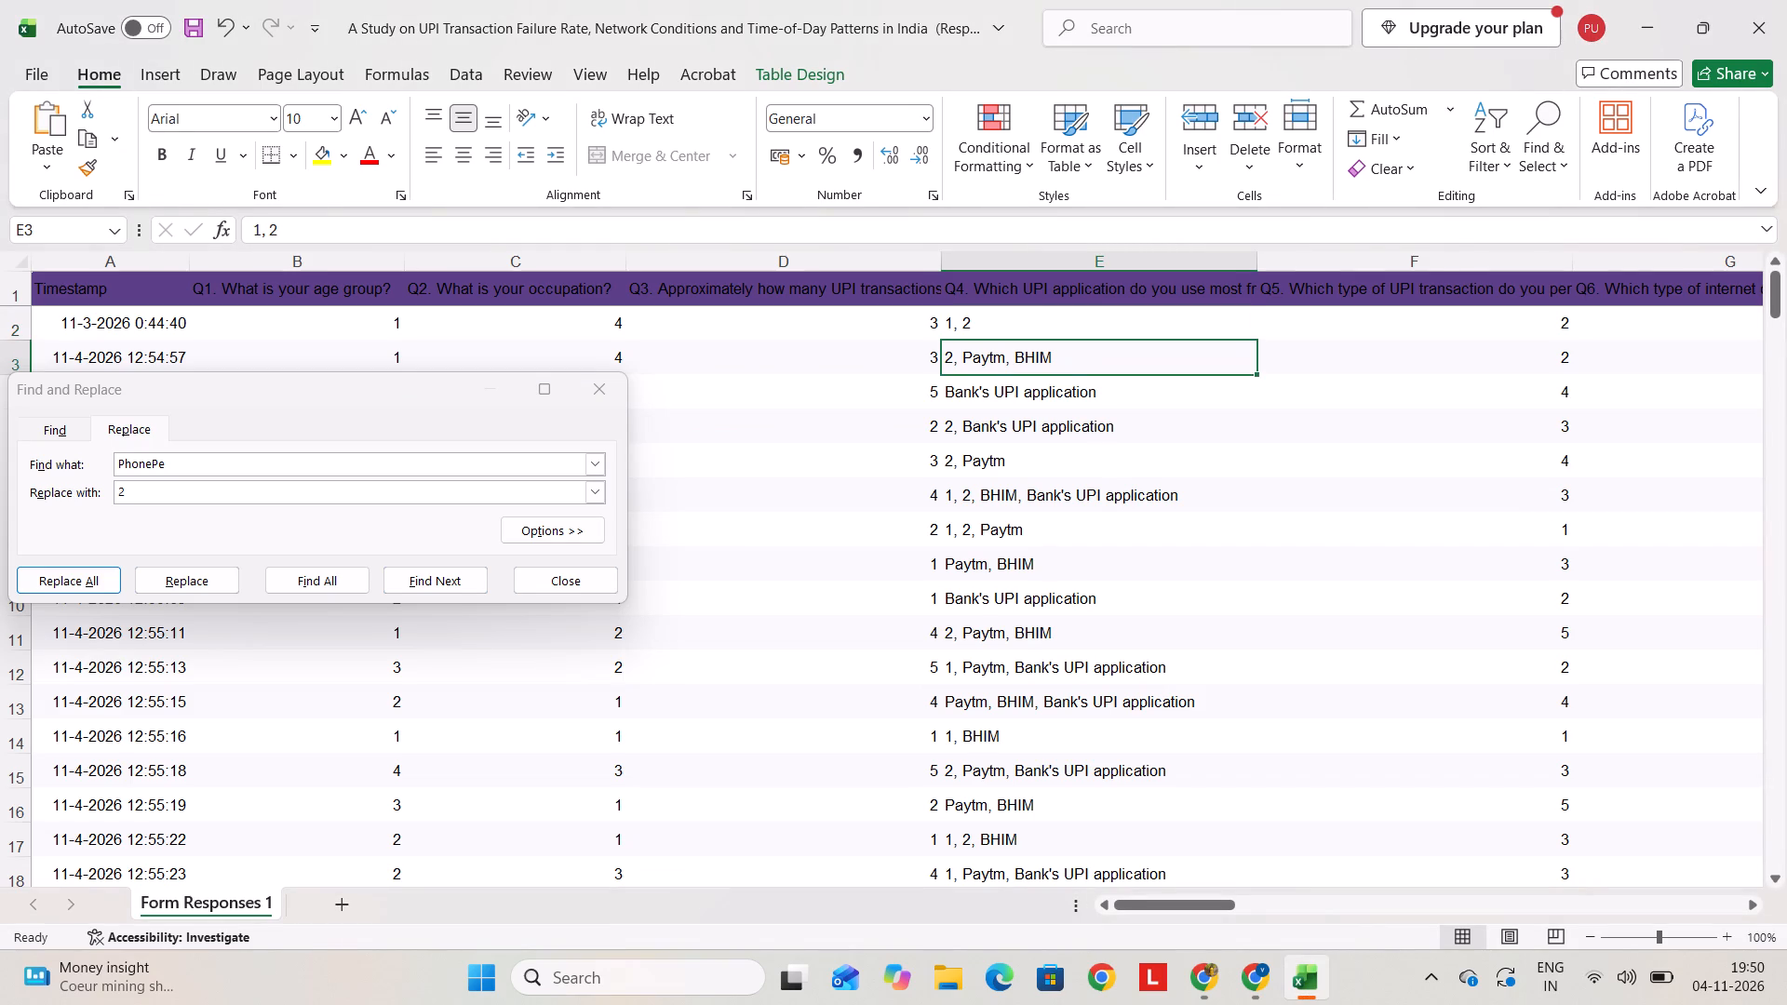
right_click(997, 357)
triple_click(997, 357)
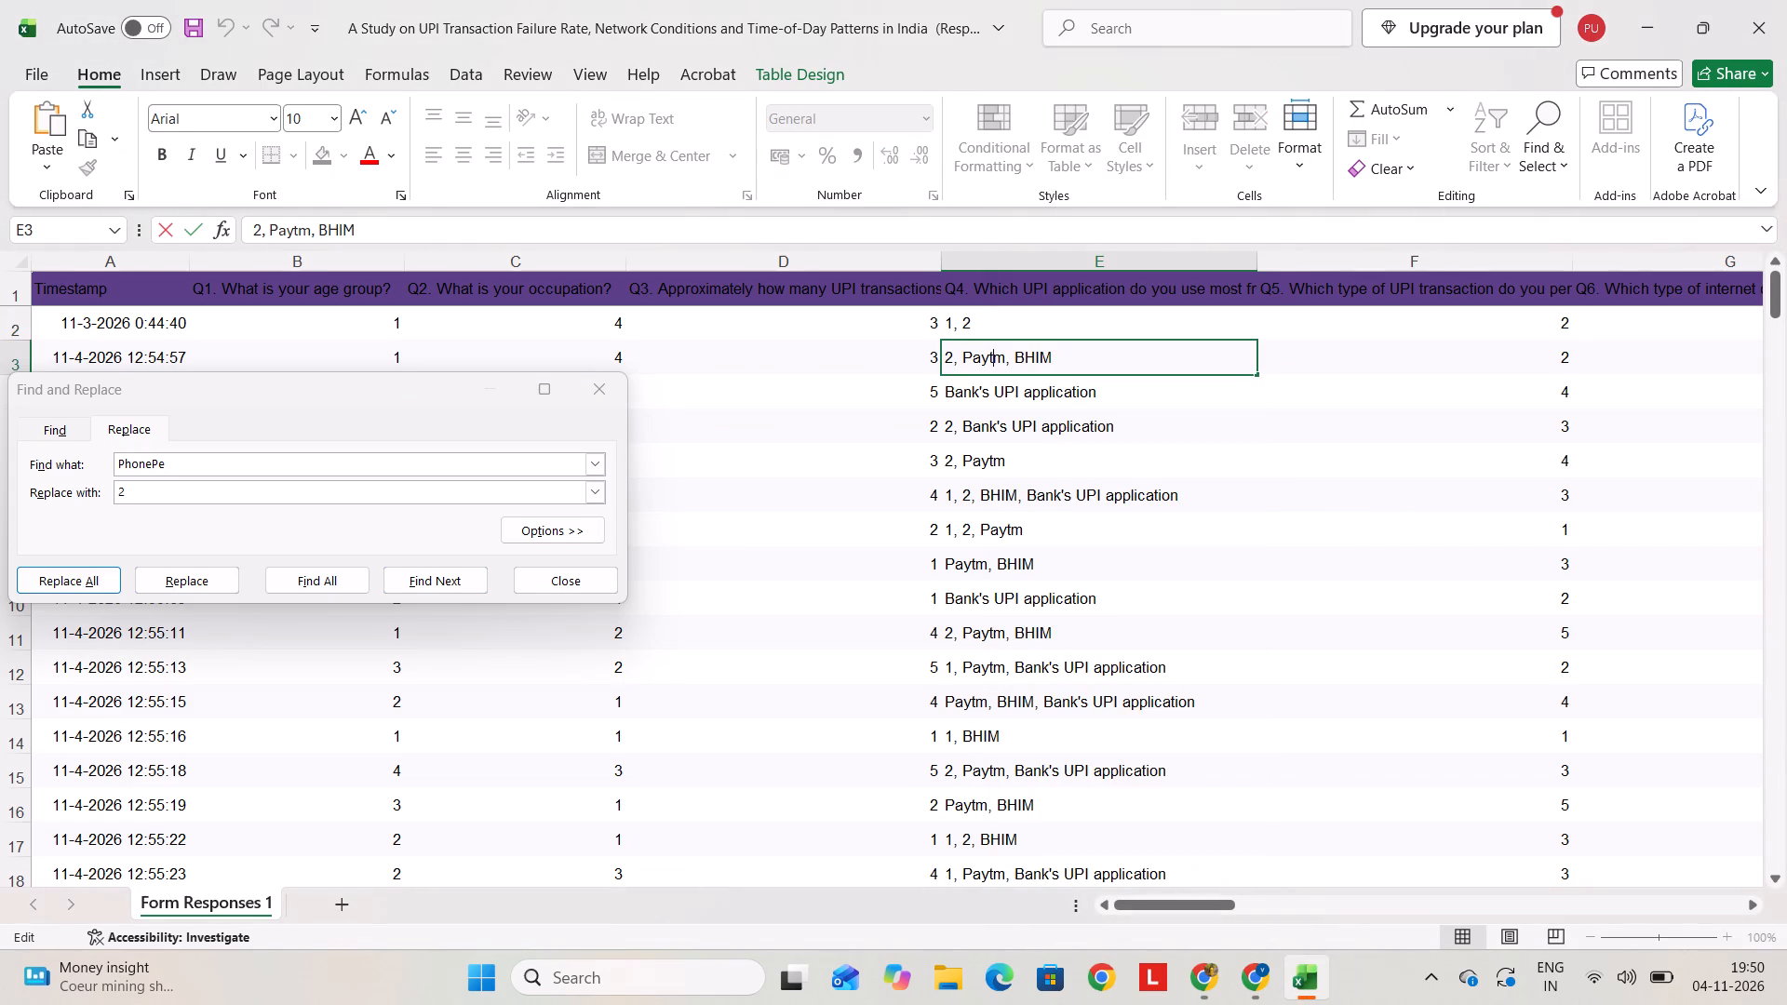
drag(1006, 357, 968, 358)
drag(968, 358, 964, 360)
key(ctrl+c)
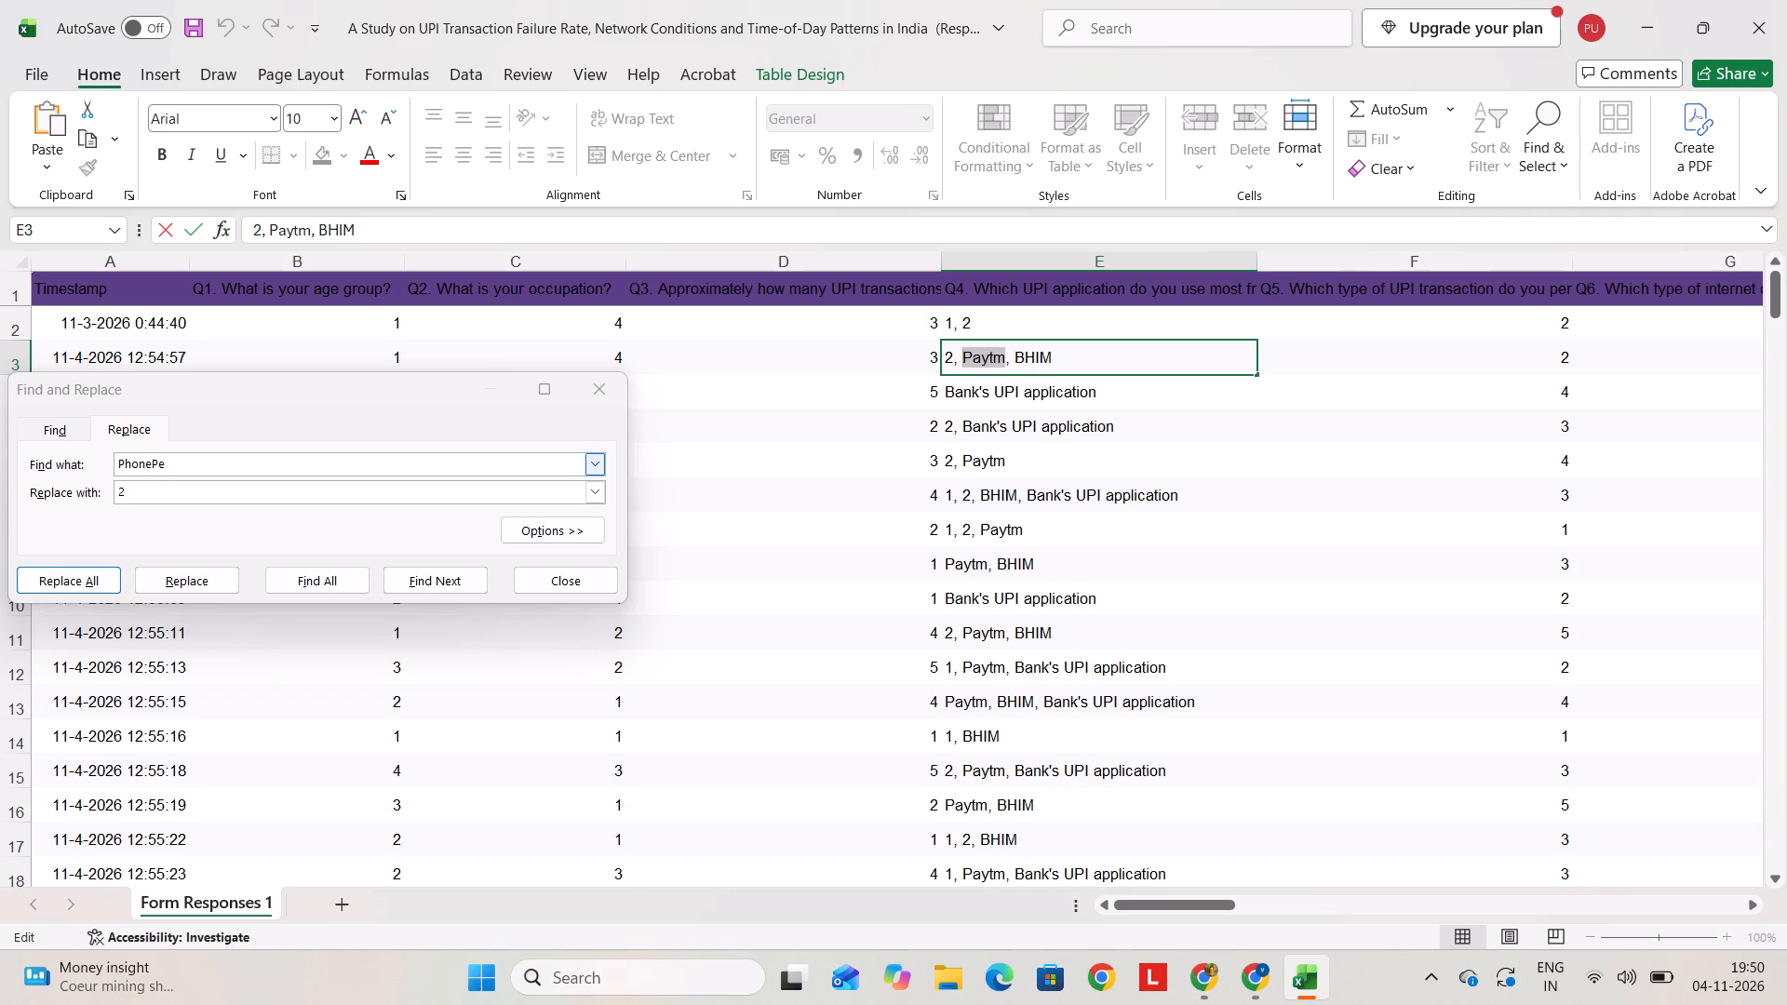
click(185, 461)
key(ctrl+a)
key(ctrl+v)
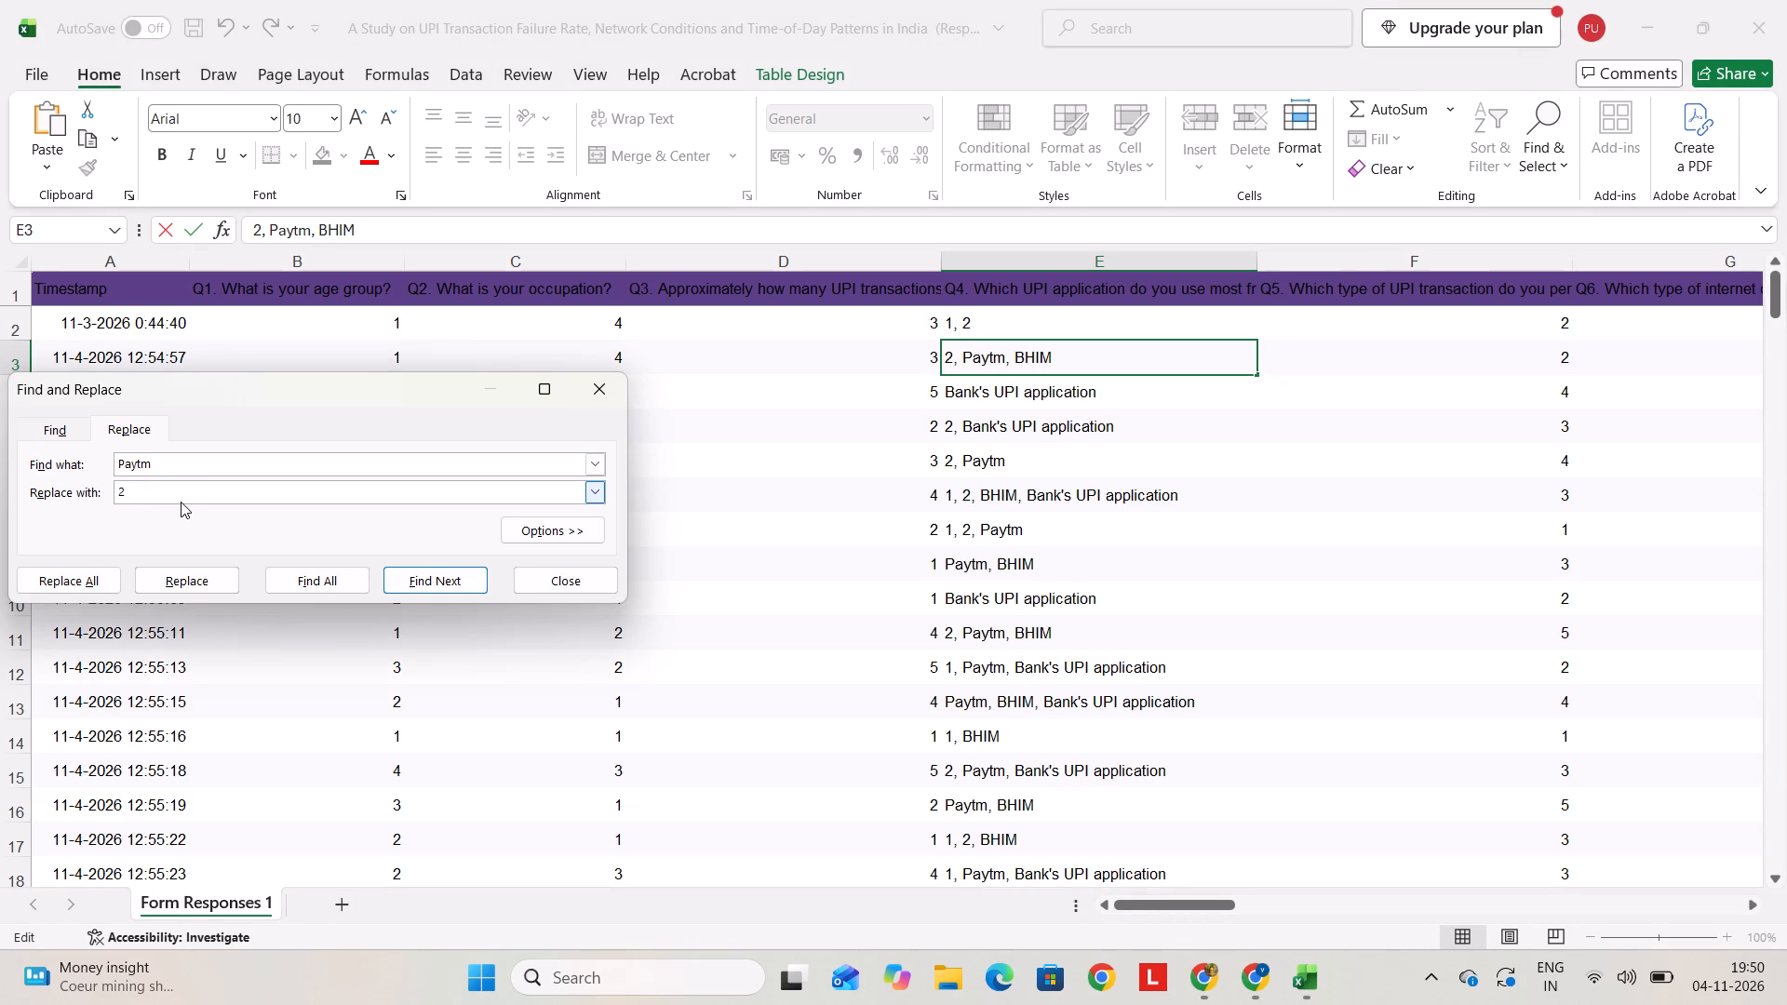
click(185, 492)
key(BackSpace)
key(3)
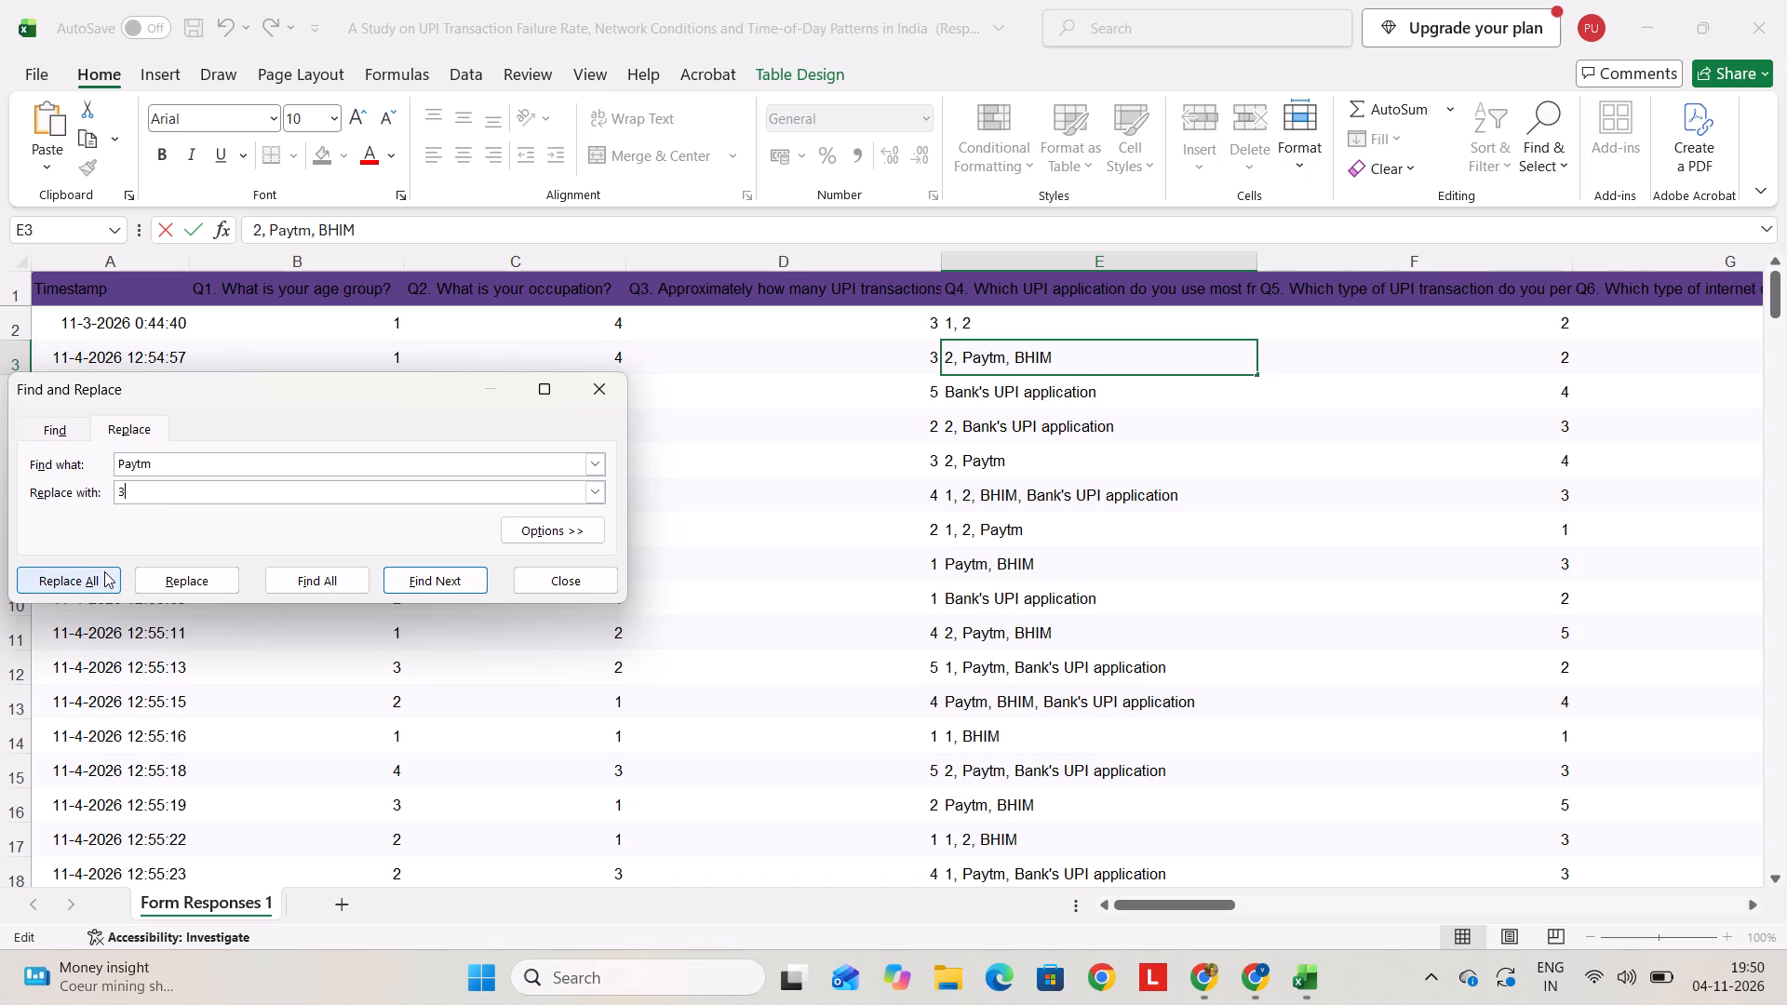
click(103, 574)
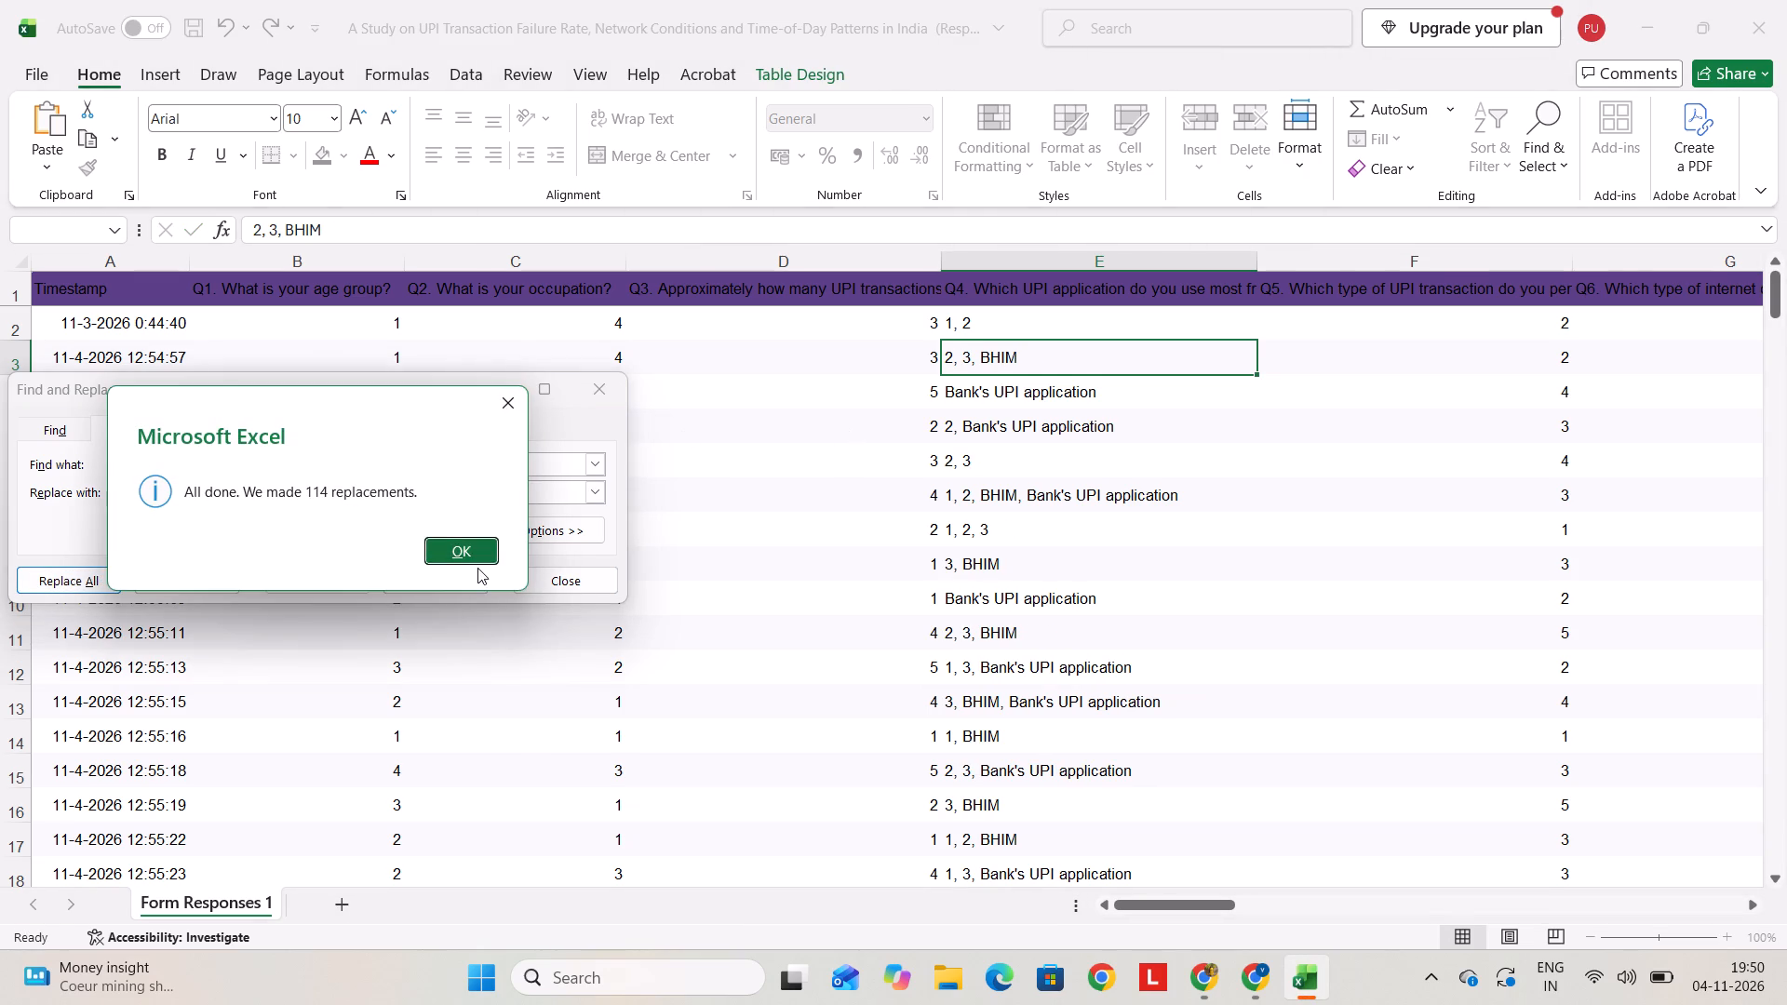
click(480, 555)
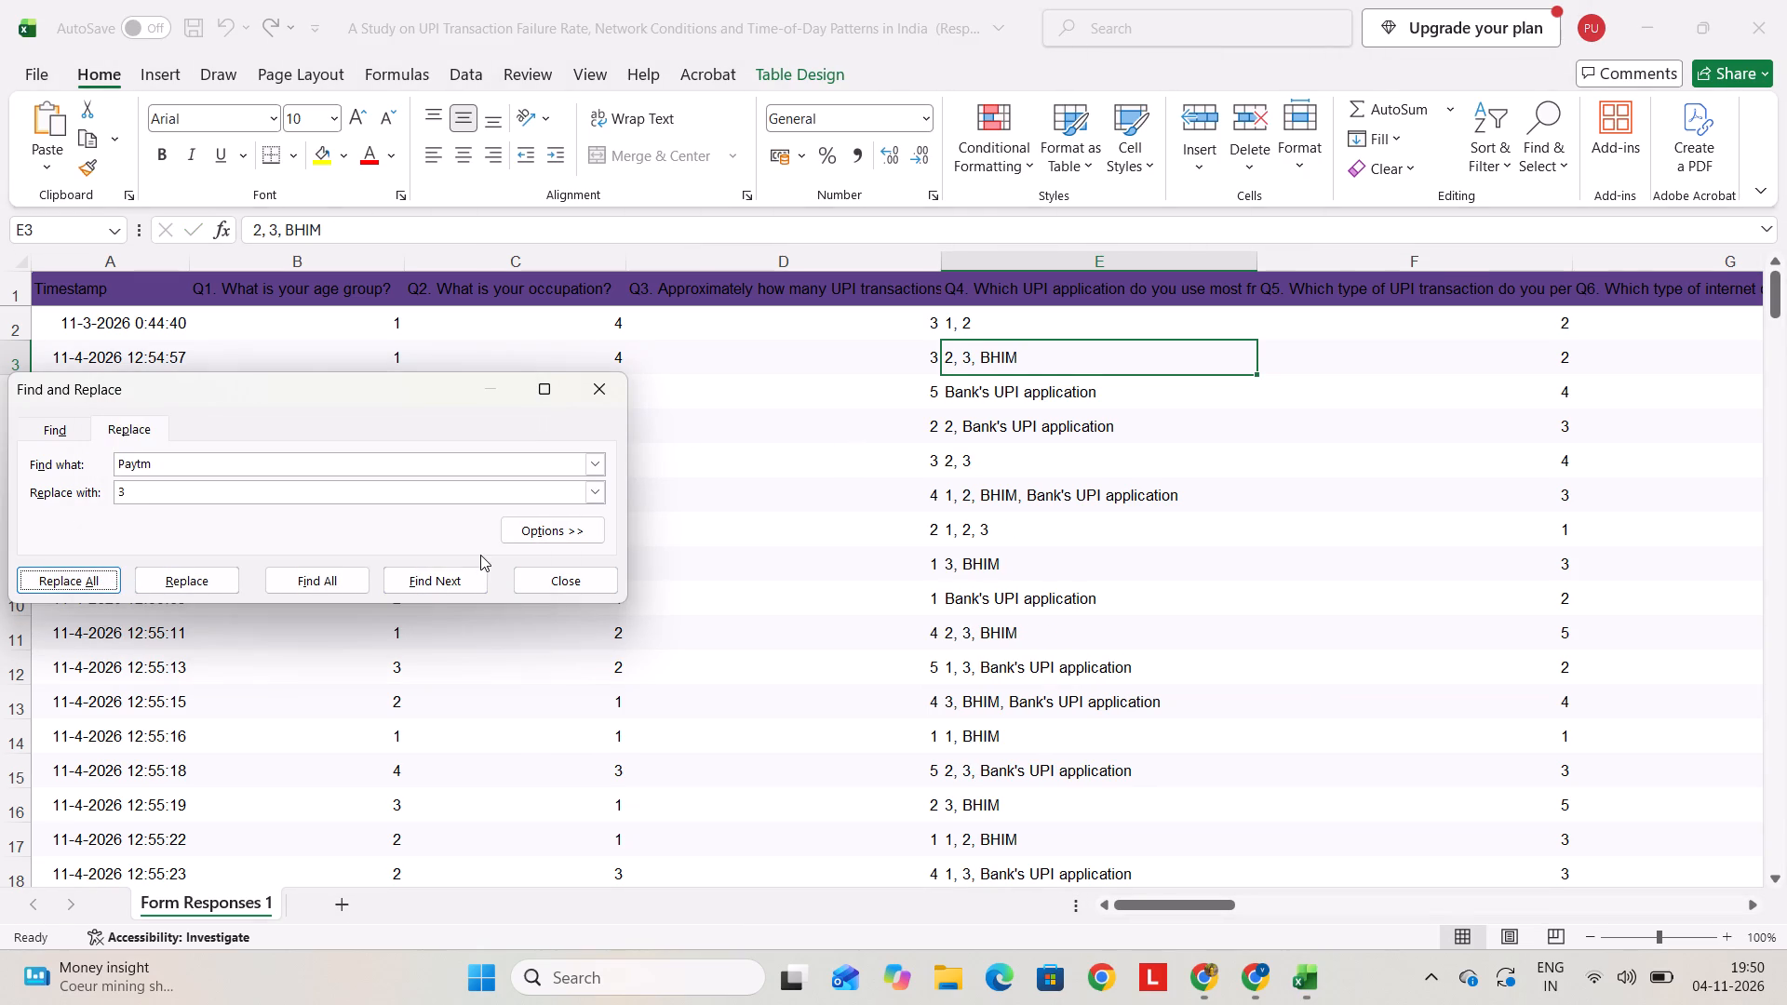
Replace every "BHIM" with 4 in the Form Responses 1 sheet, taking the search text from the Q4 answer in E3.
click(1057, 360)
double_click(1040, 360)
drag(1040, 360, 1022, 371)
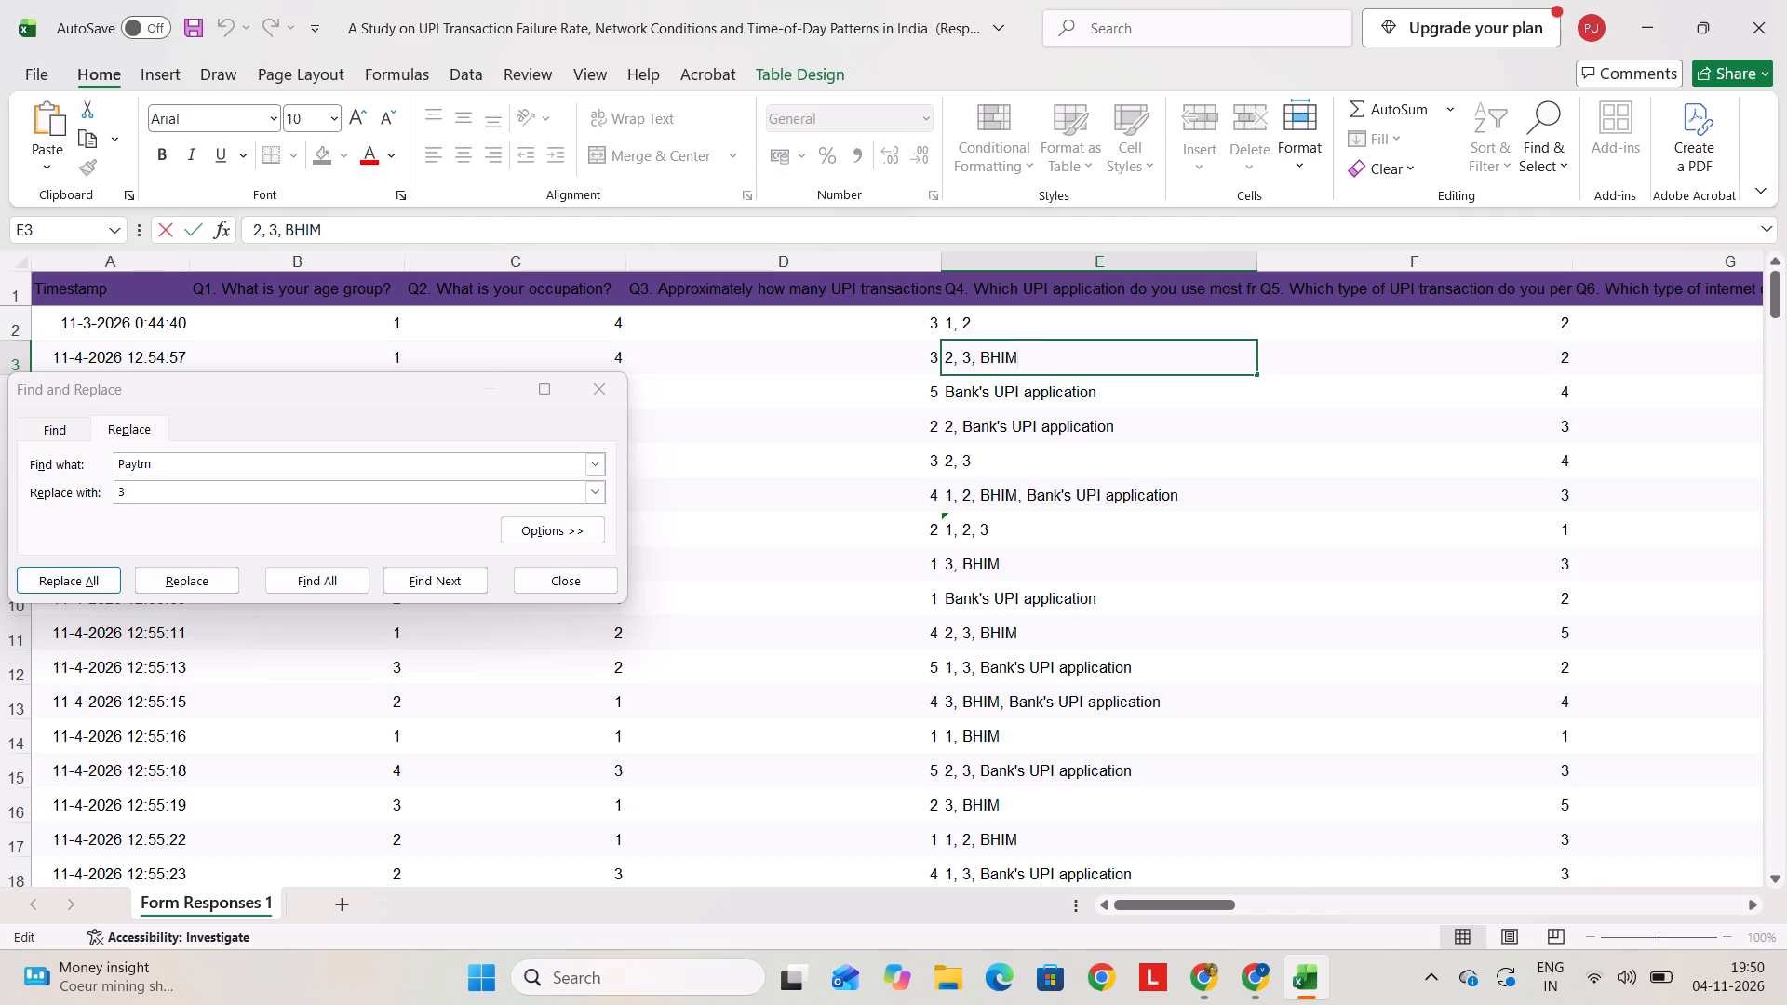
drag(1022, 371, 982, 371)
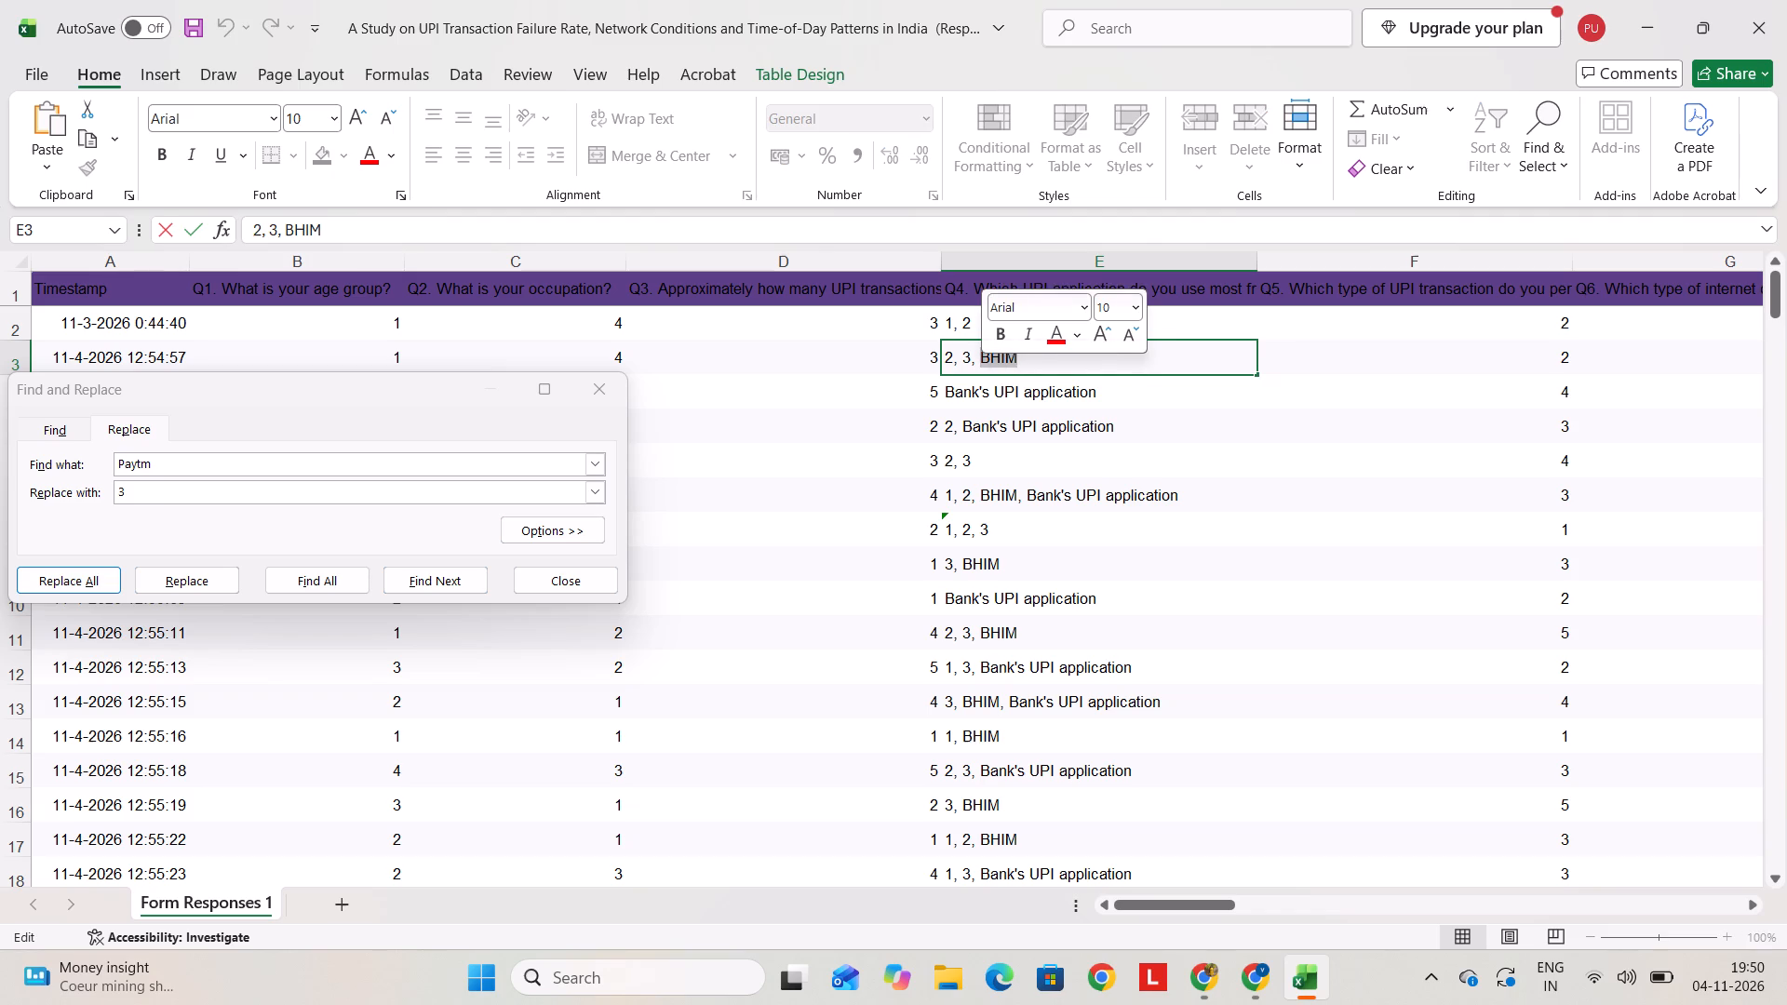
key(ctrl+c)
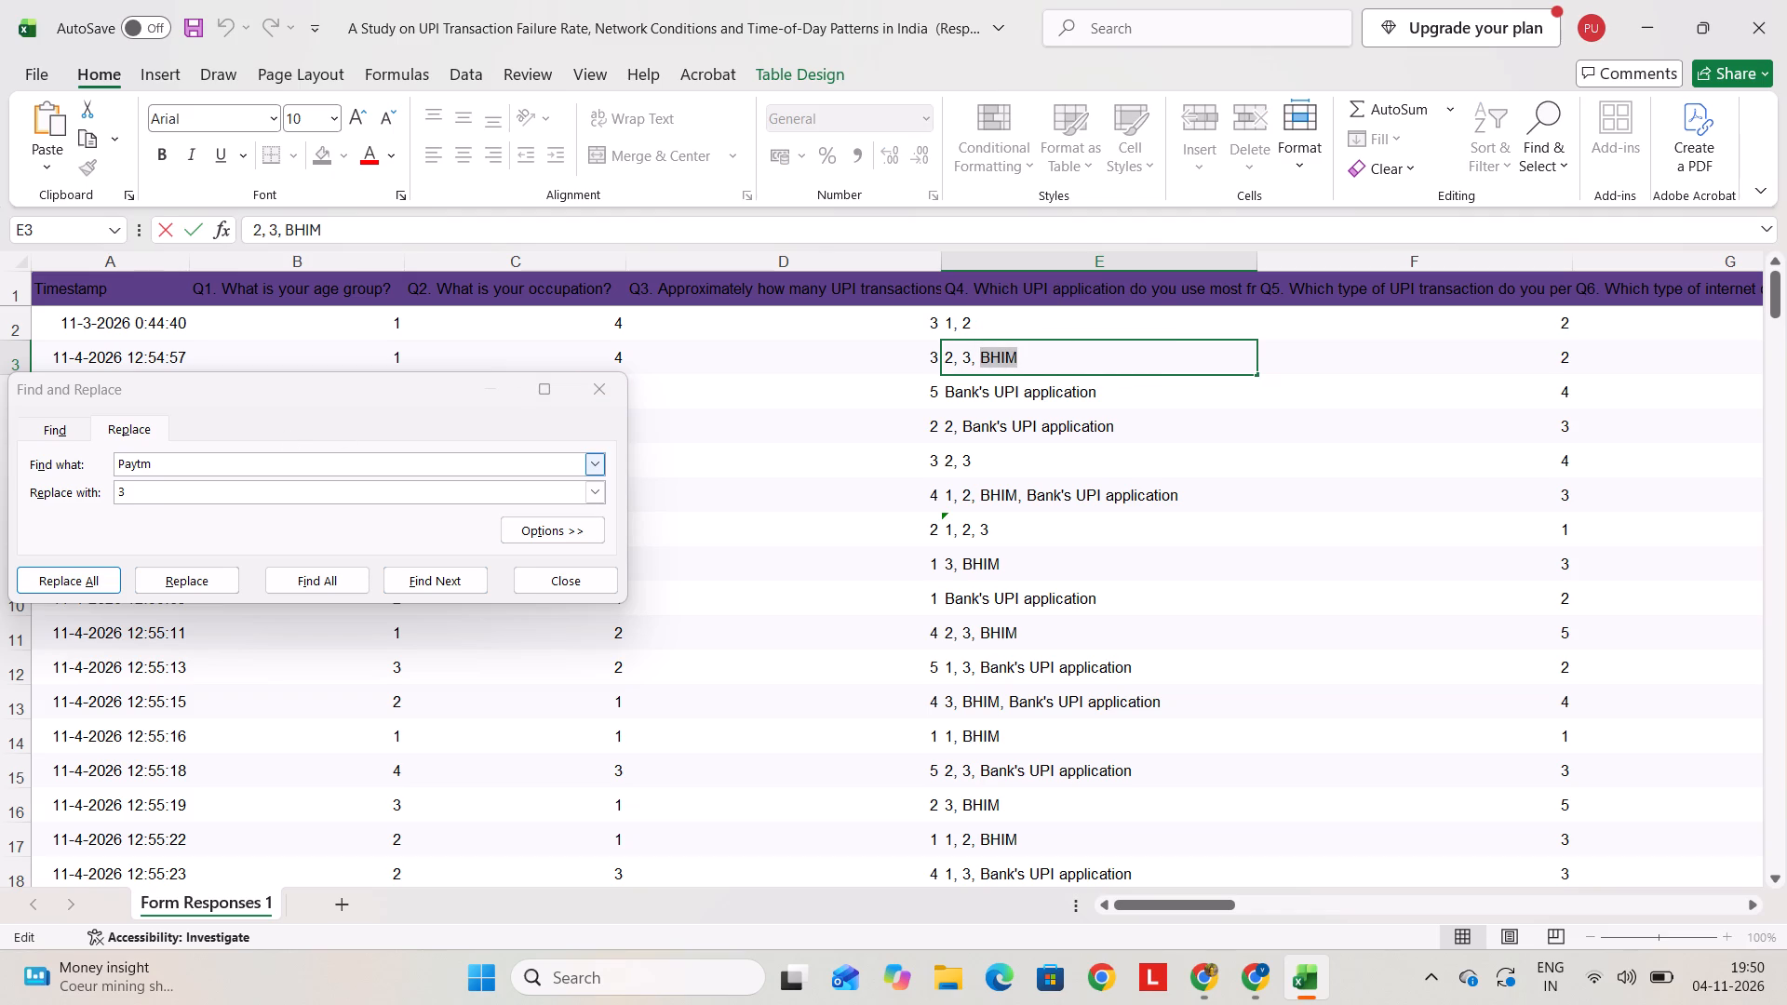
click(235, 461)
key(ctrl+a)
key(ctrl+v)
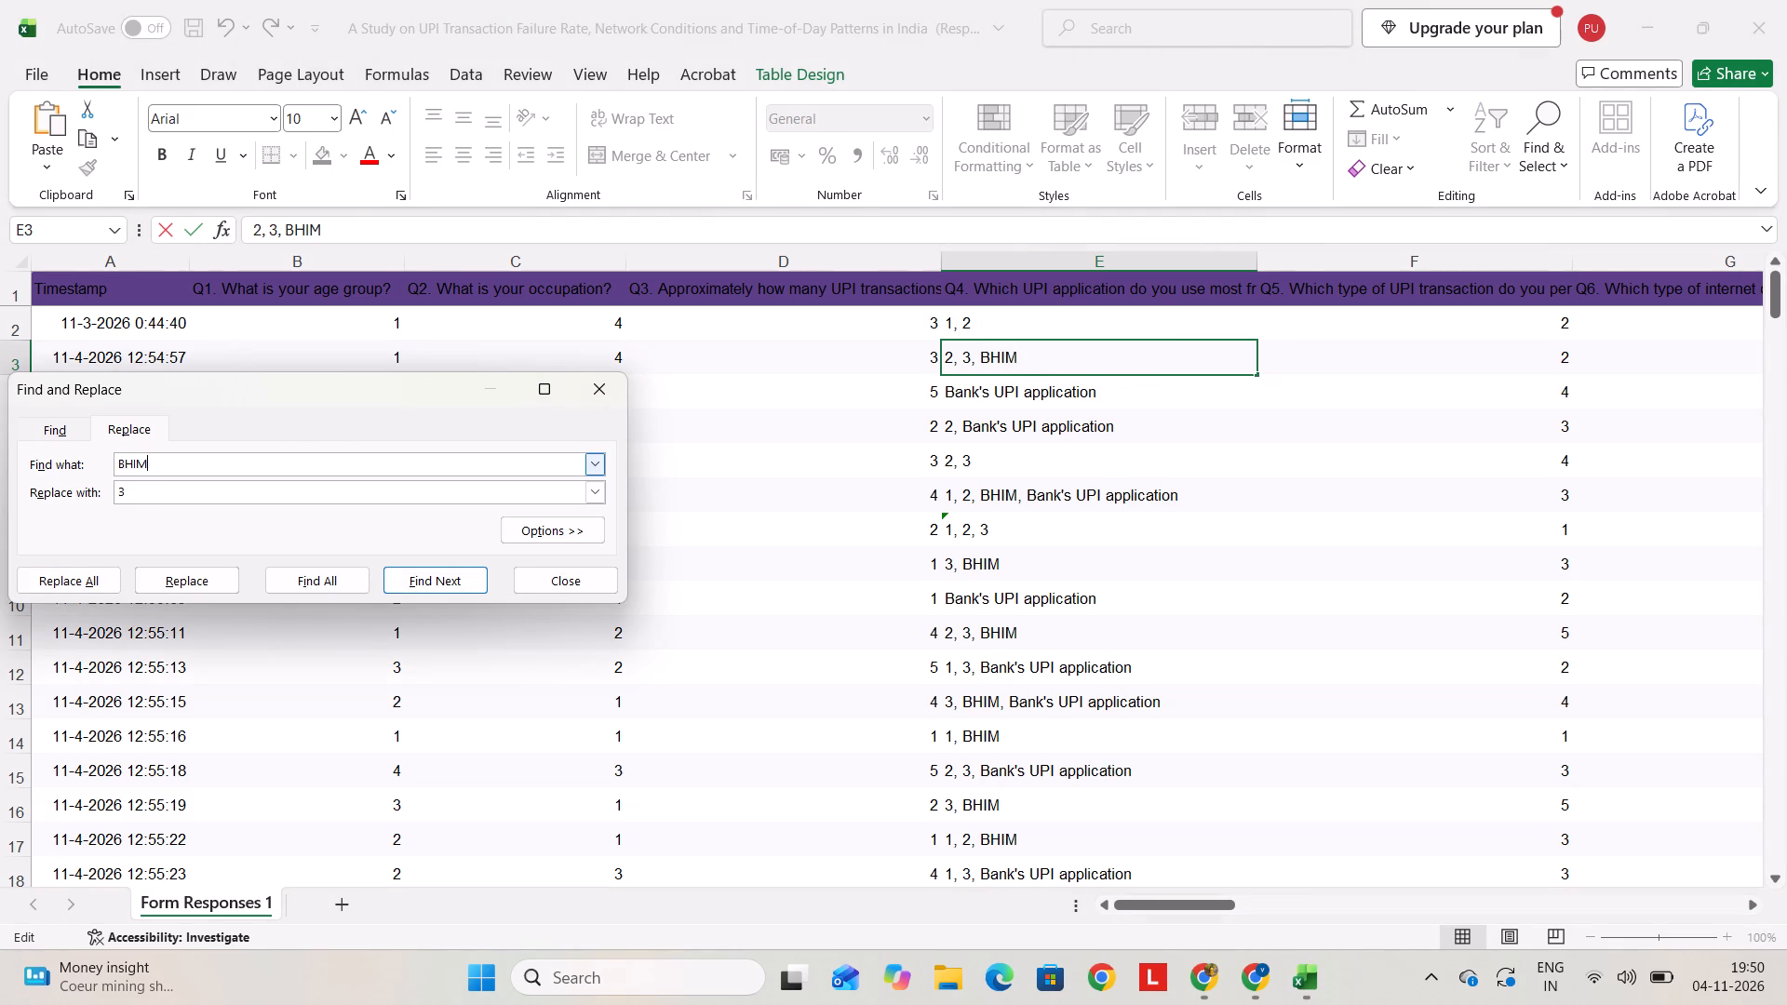
click(194, 489)
key(BackSpace)
key(4)
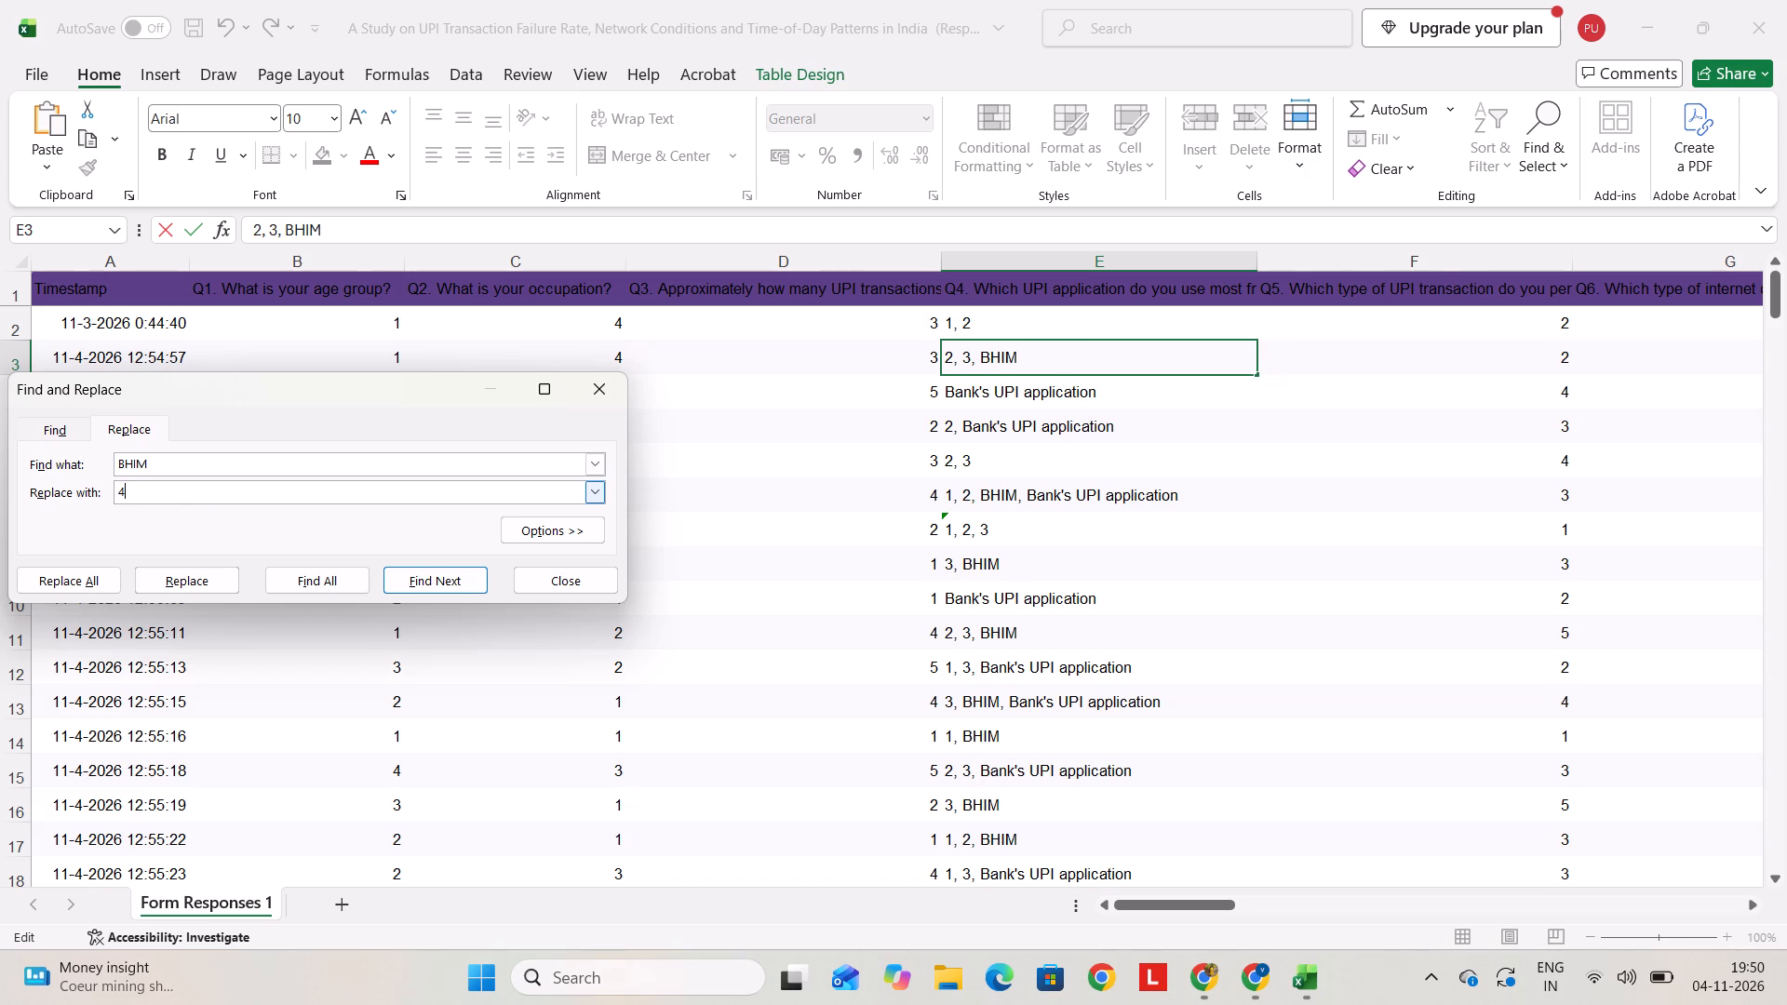
click(85, 589)
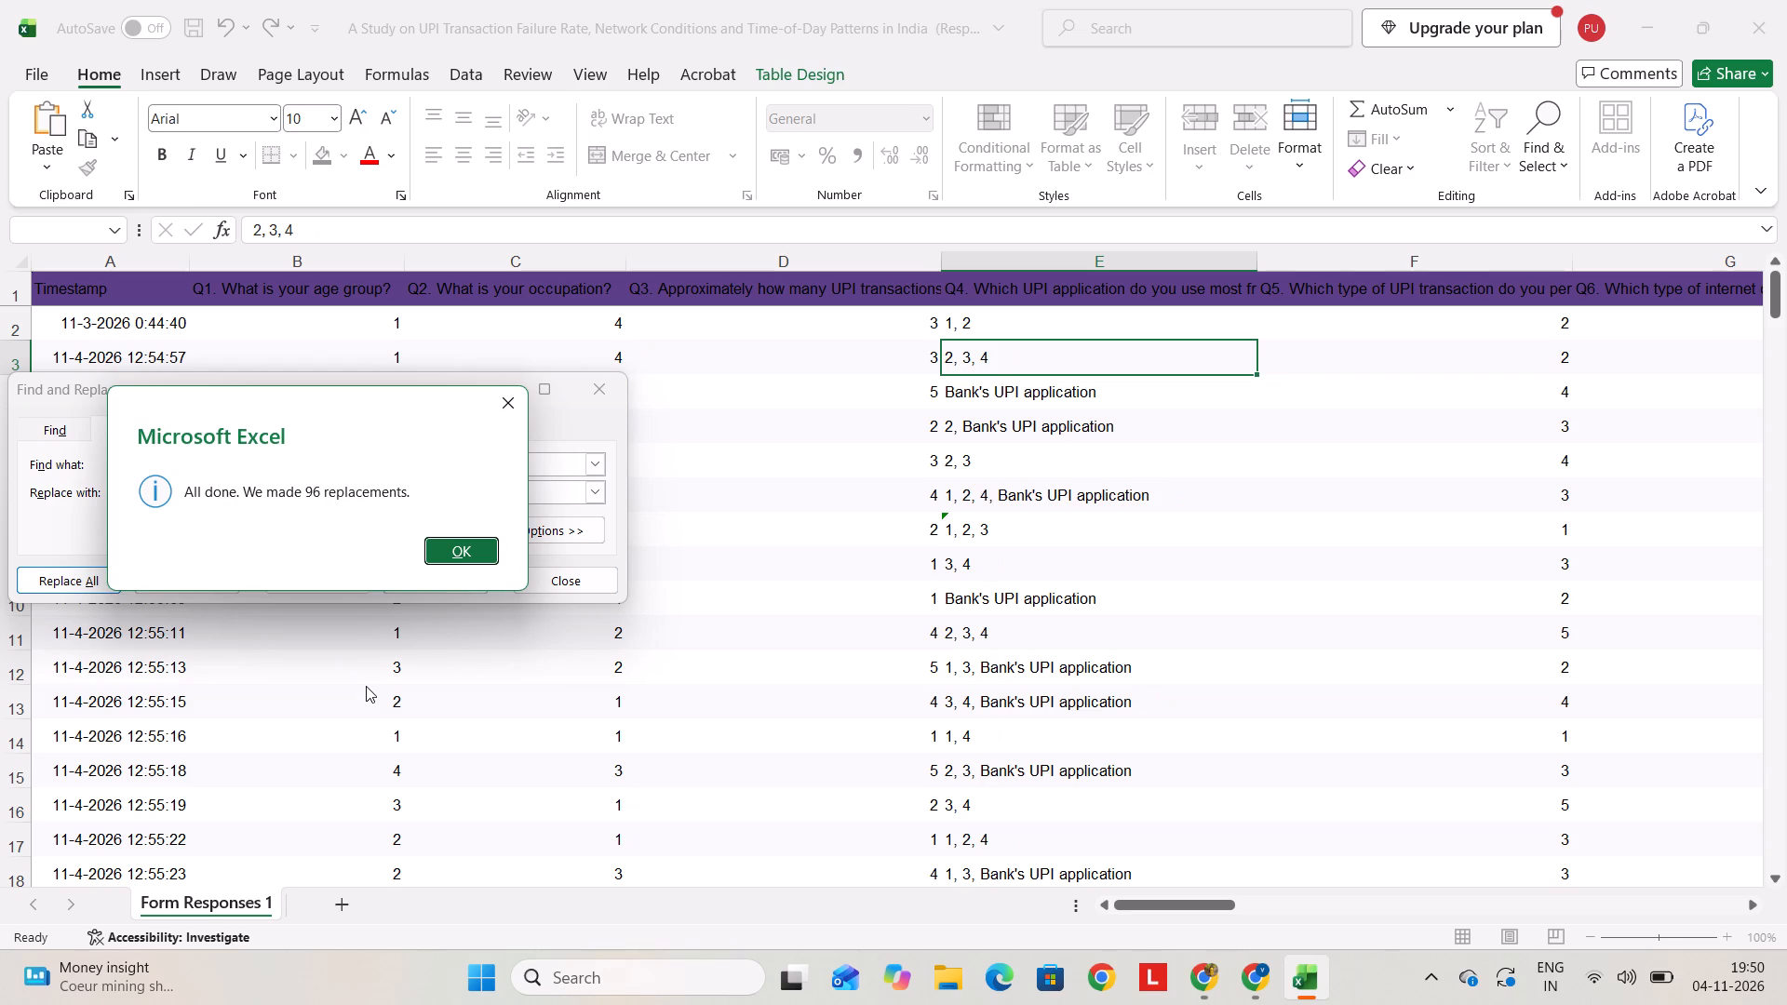
click(453, 551)
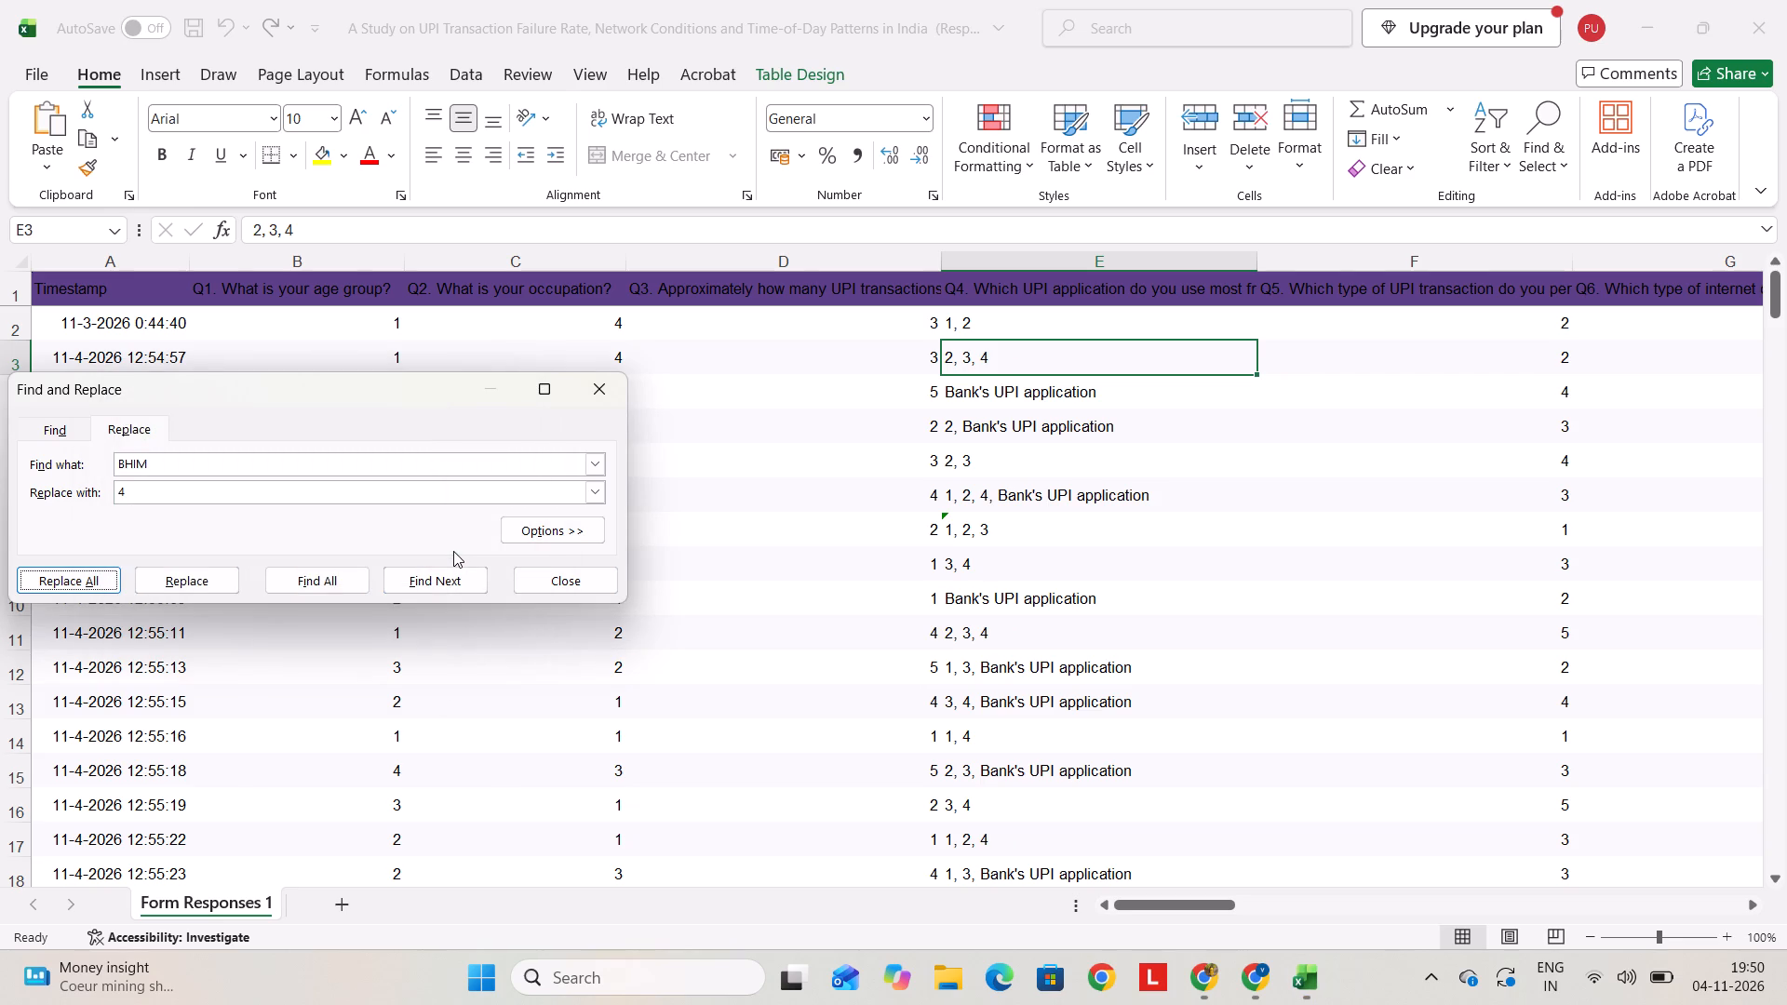
Switch to Google Forms to check the order of the Q4 UPI application options, and return to the Excel workbook.
key(alt+Tab)
key(alt+Tab)
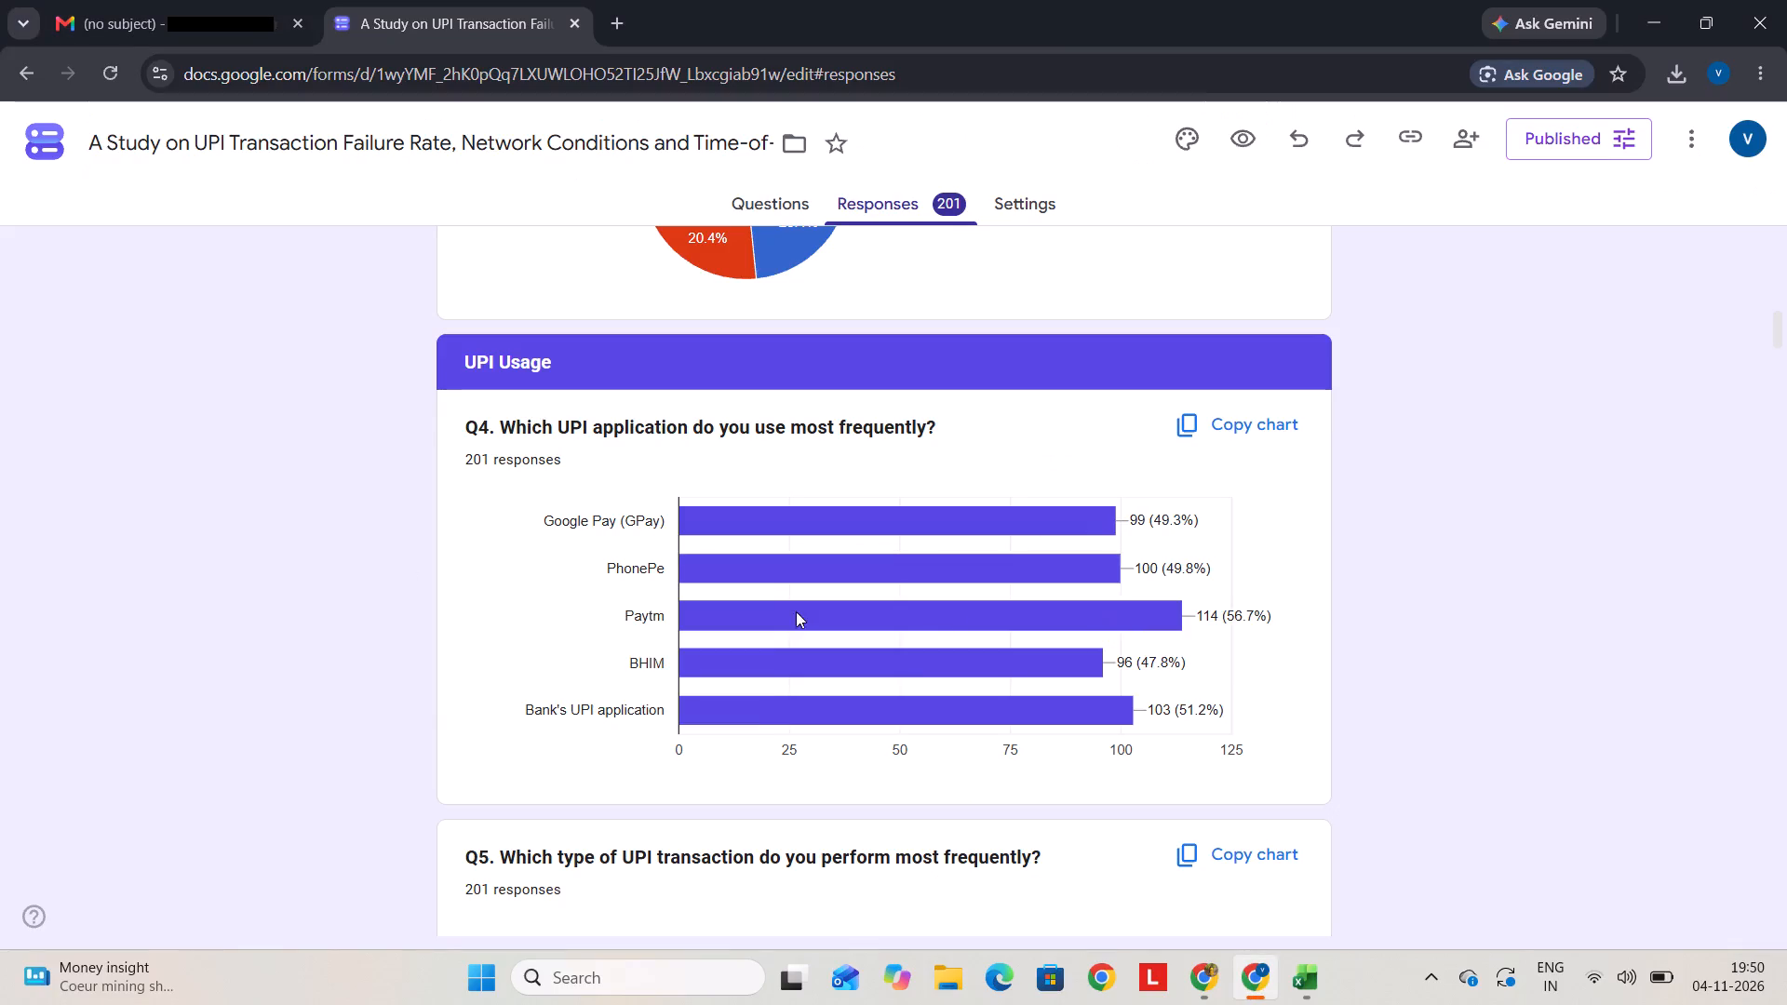
key(alt+Tab)
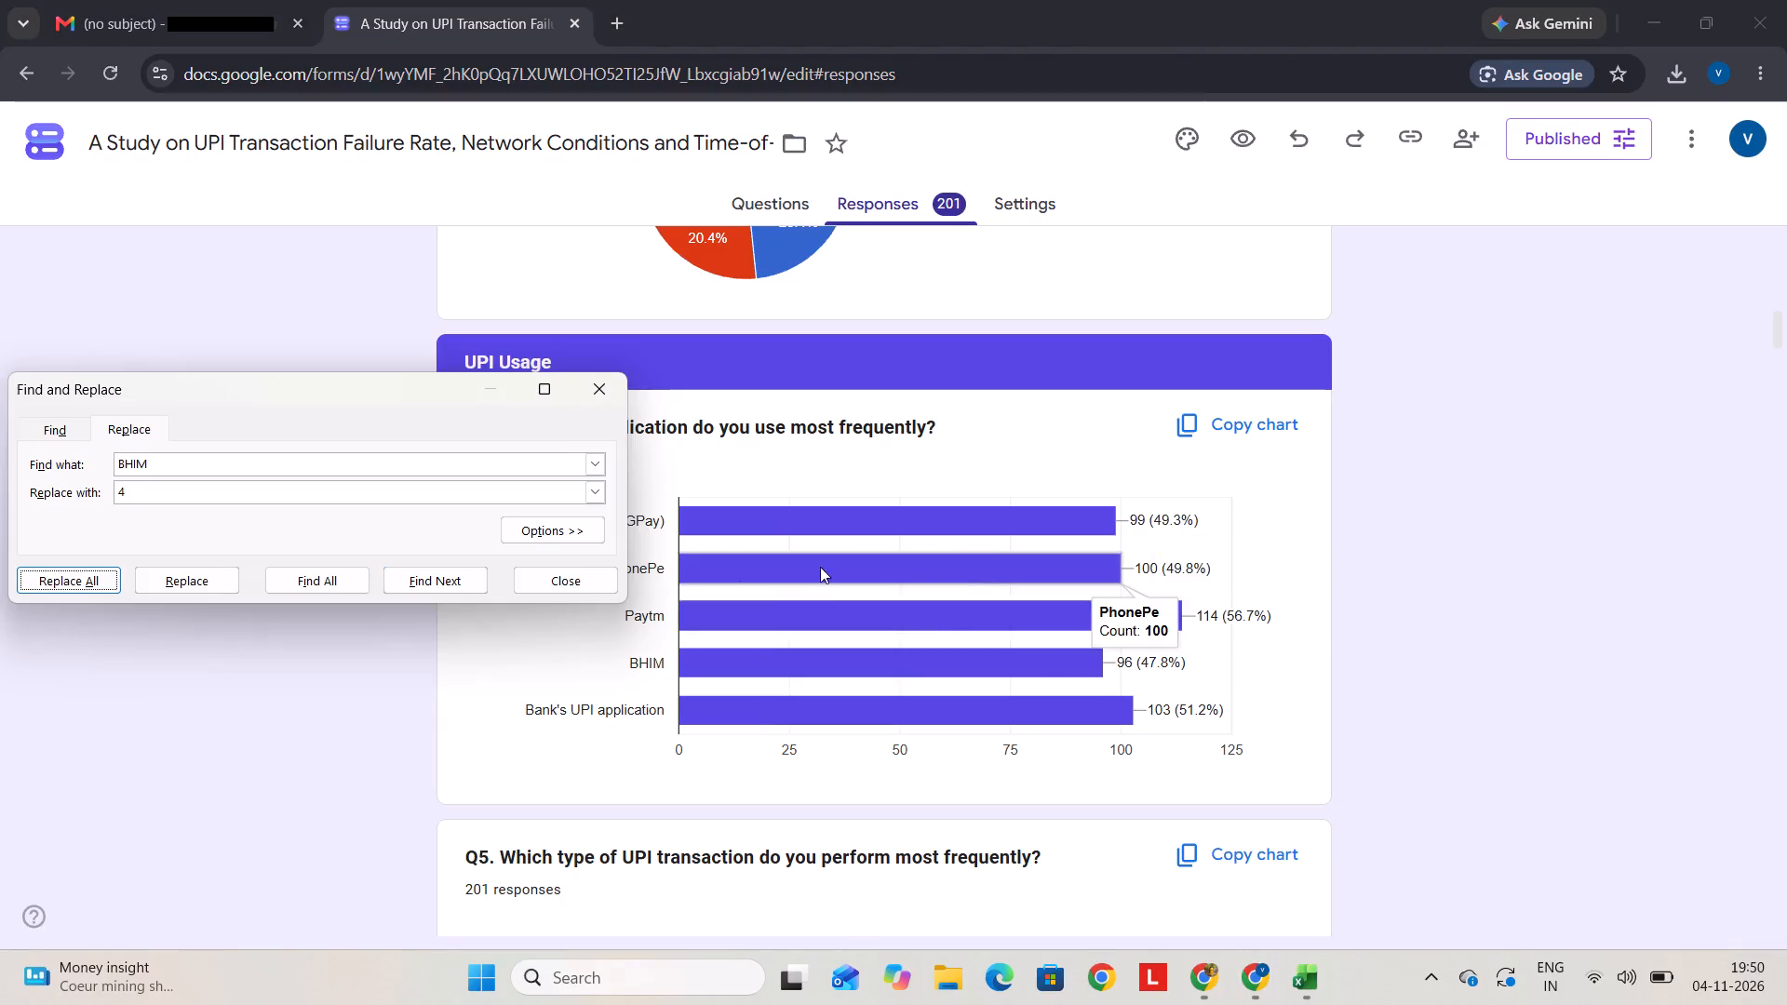
key(alt+Tab)
key(alt+Tab)
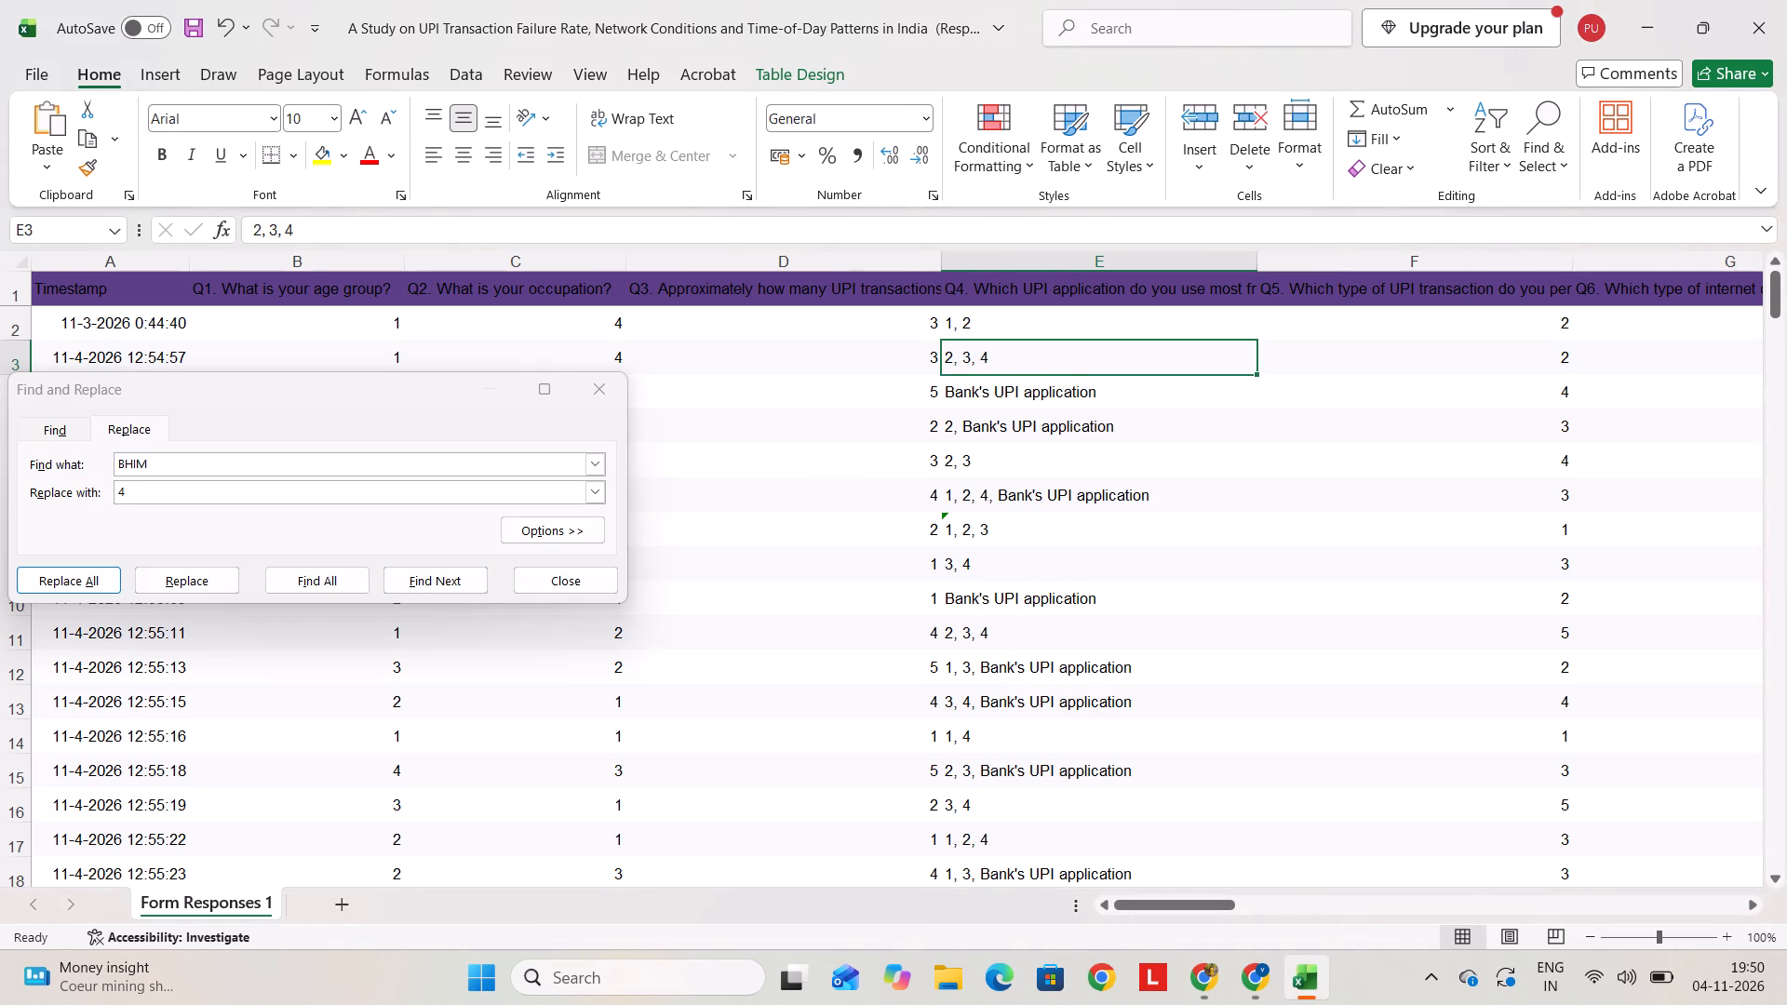
Replace every "Bank's UPI application" with 5 in the Form Responses 1 sheet, taking the search text from the Q4 answer in E4.
click(1096, 389)
double_click(1108, 389)
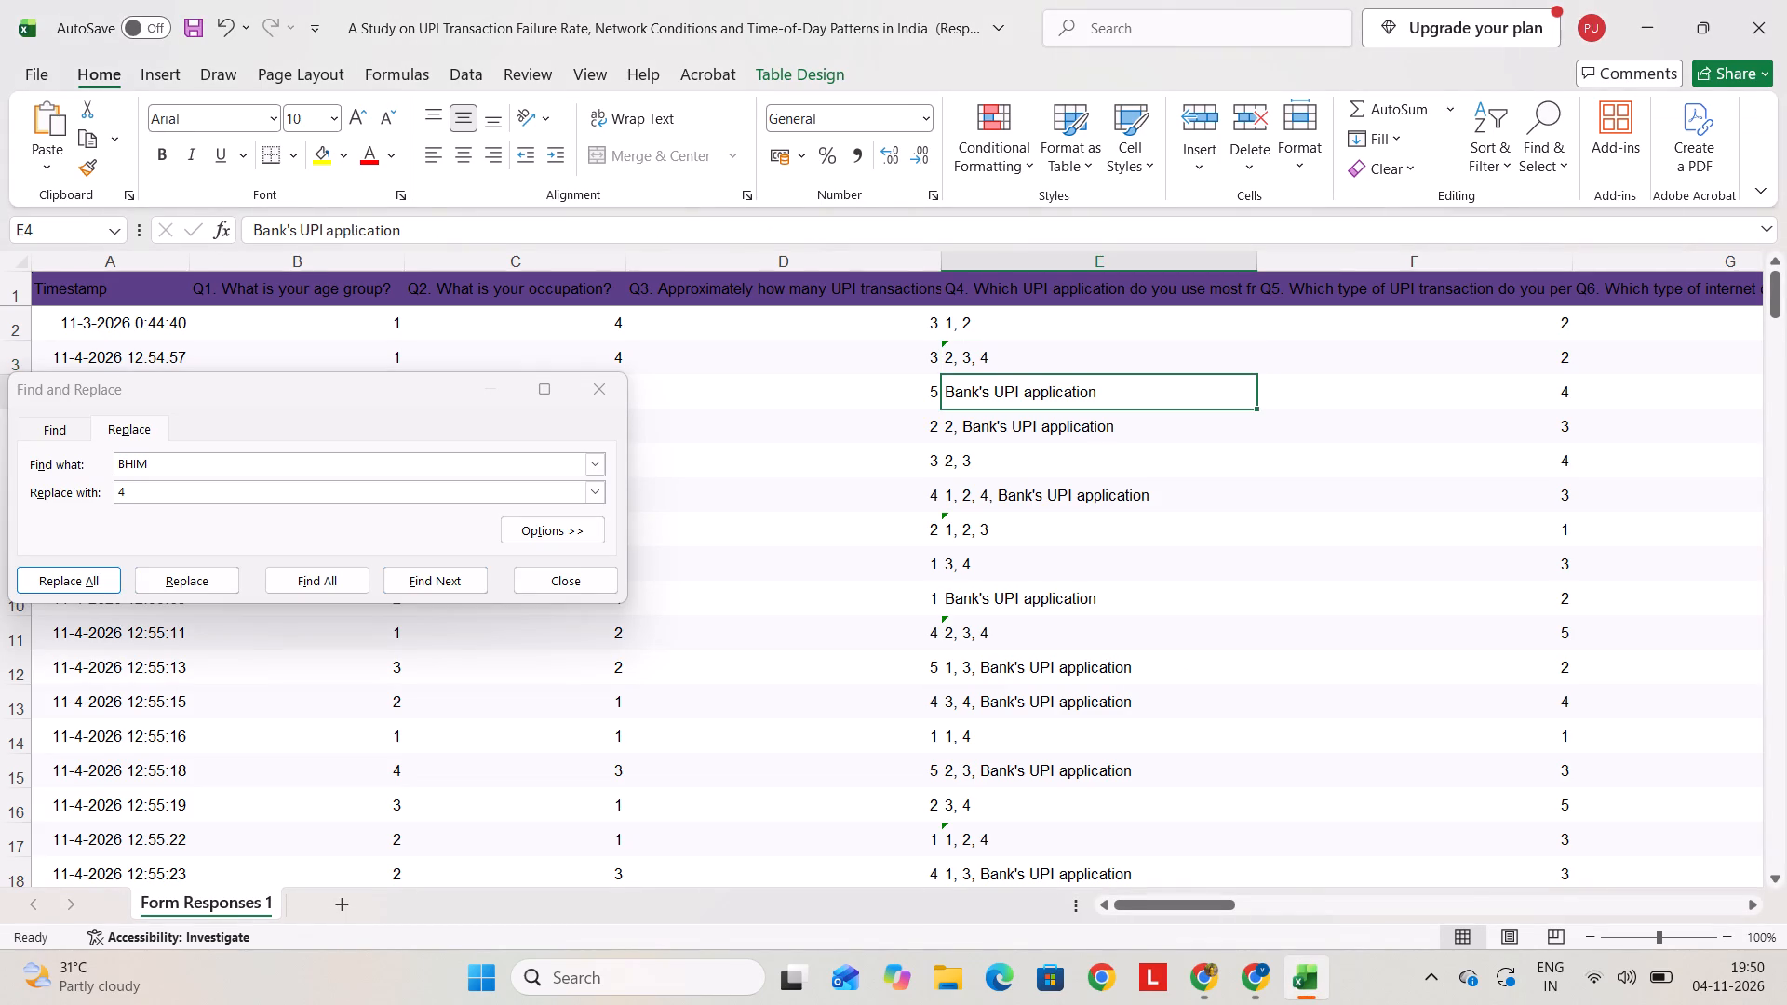
drag(1108, 389, 927, 400)
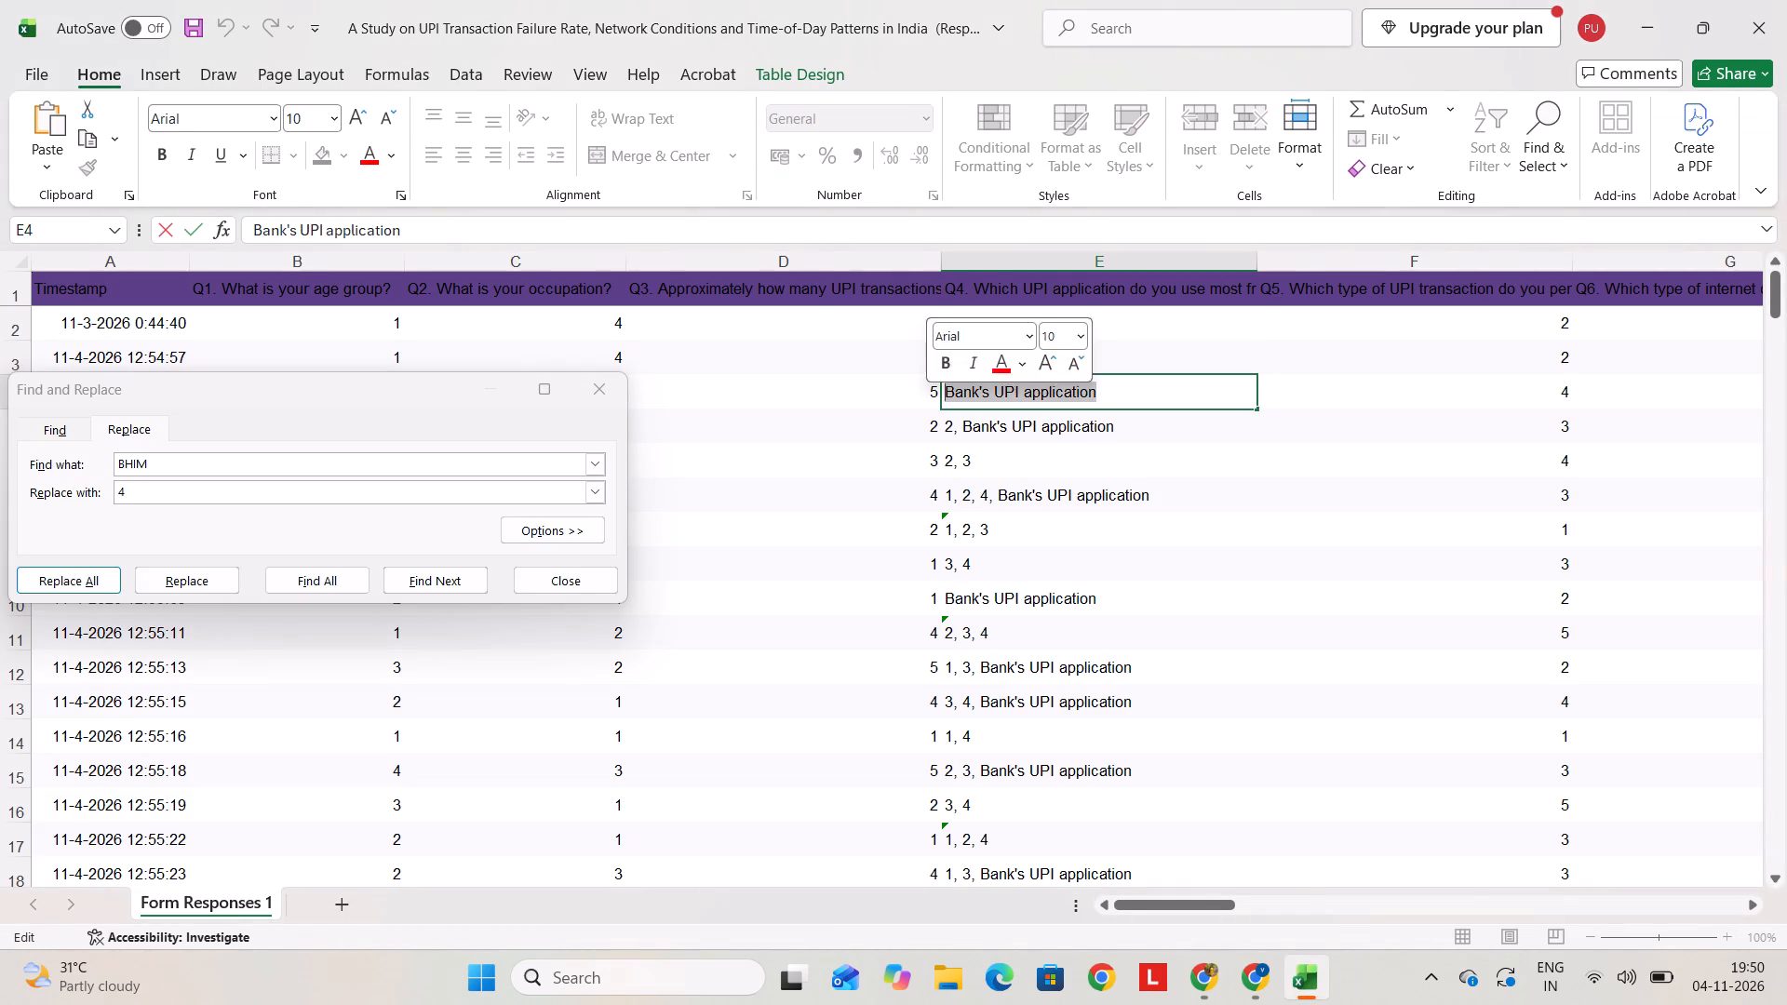
key(ctrl+c)
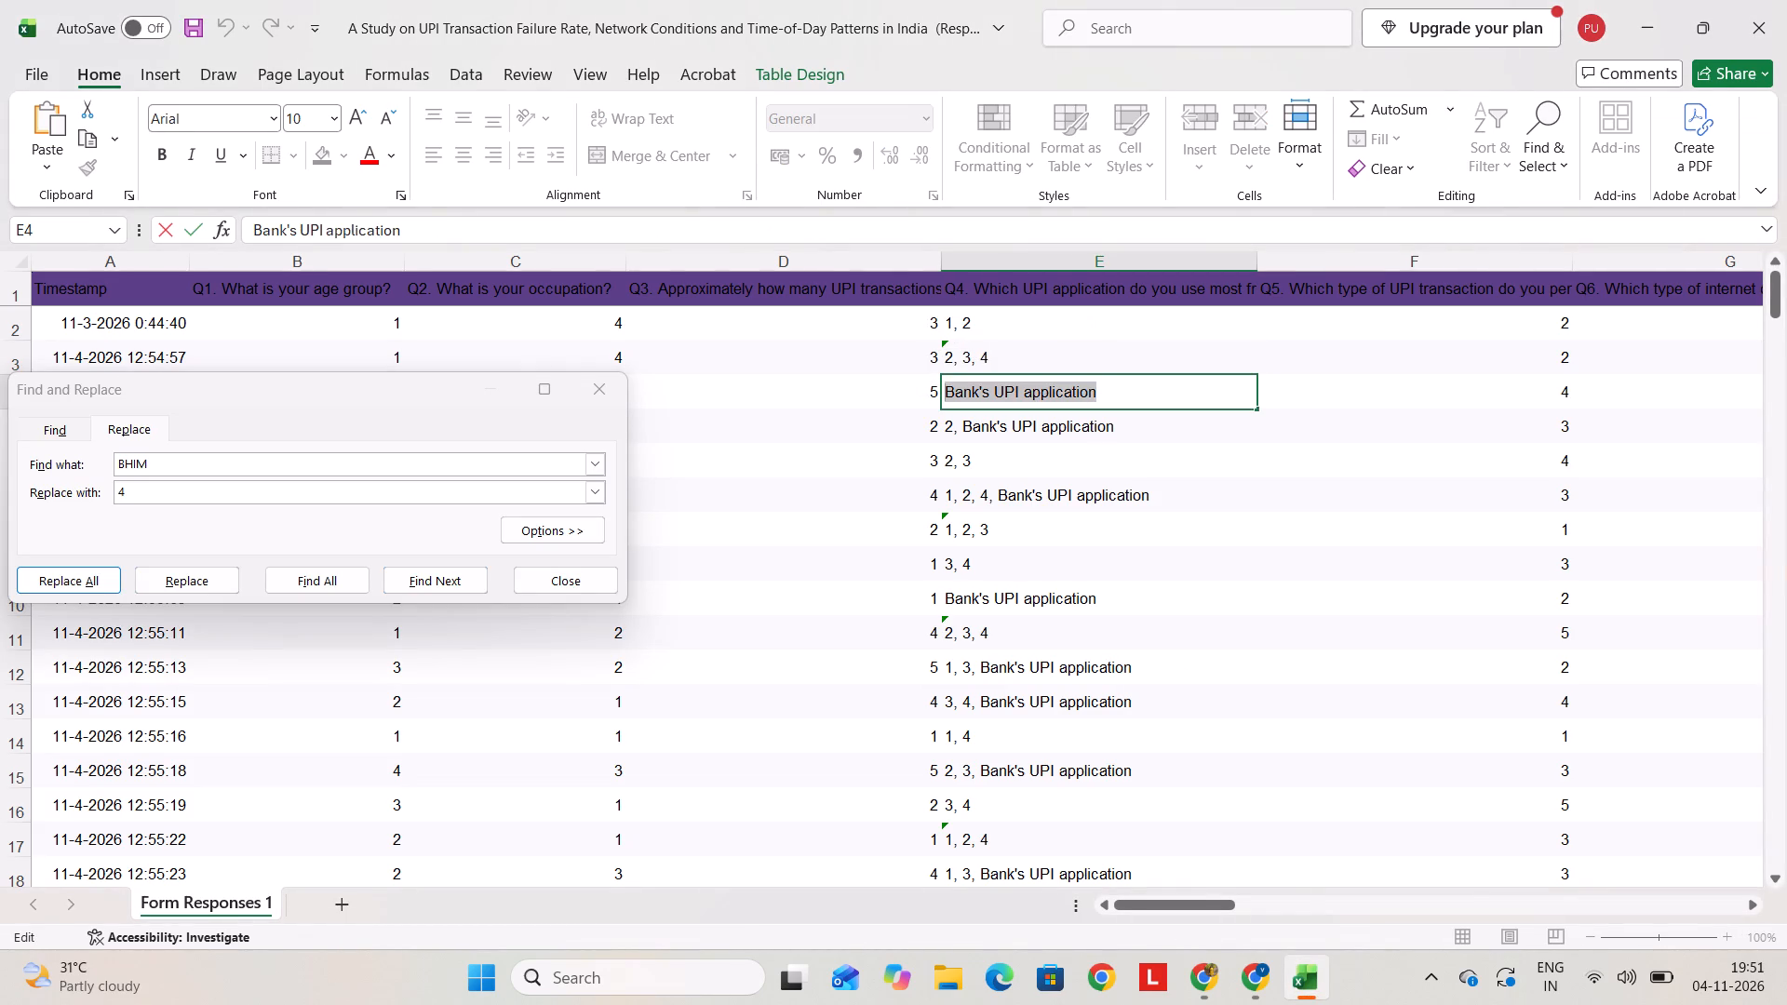
click(191, 466)
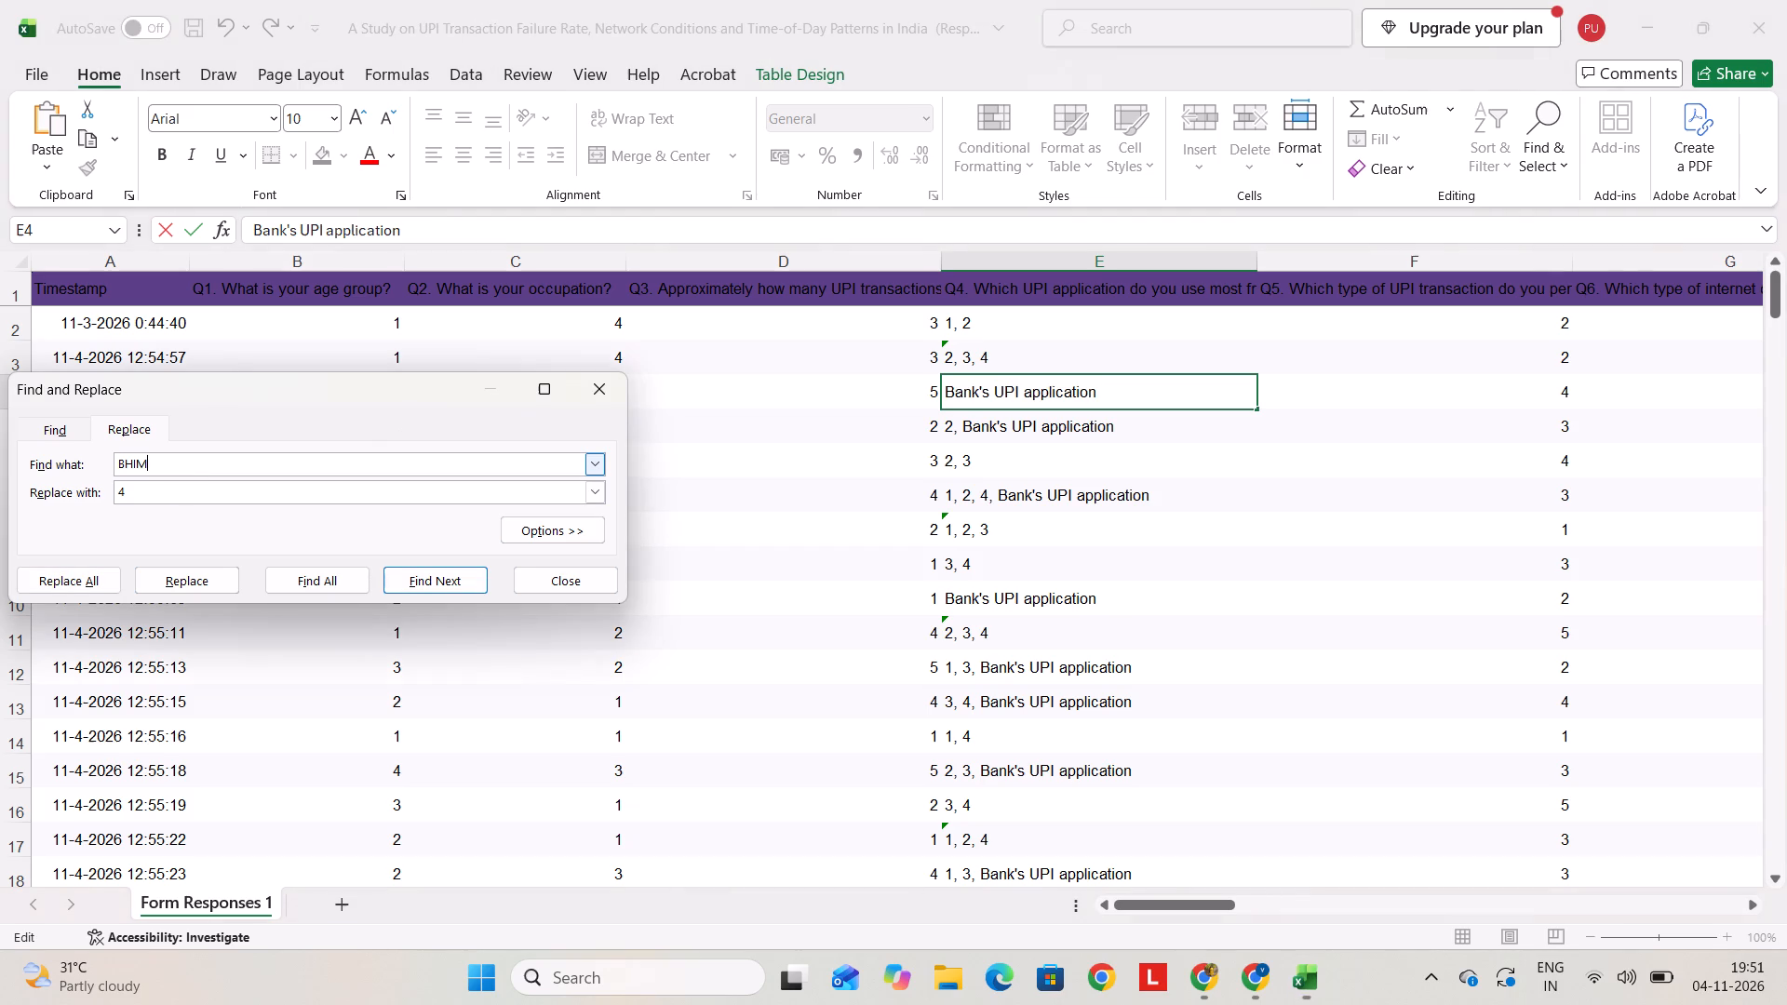
double_click(191, 466)
key(ctrl+v)
click(181, 496)
key(BackSpace)
key(5)
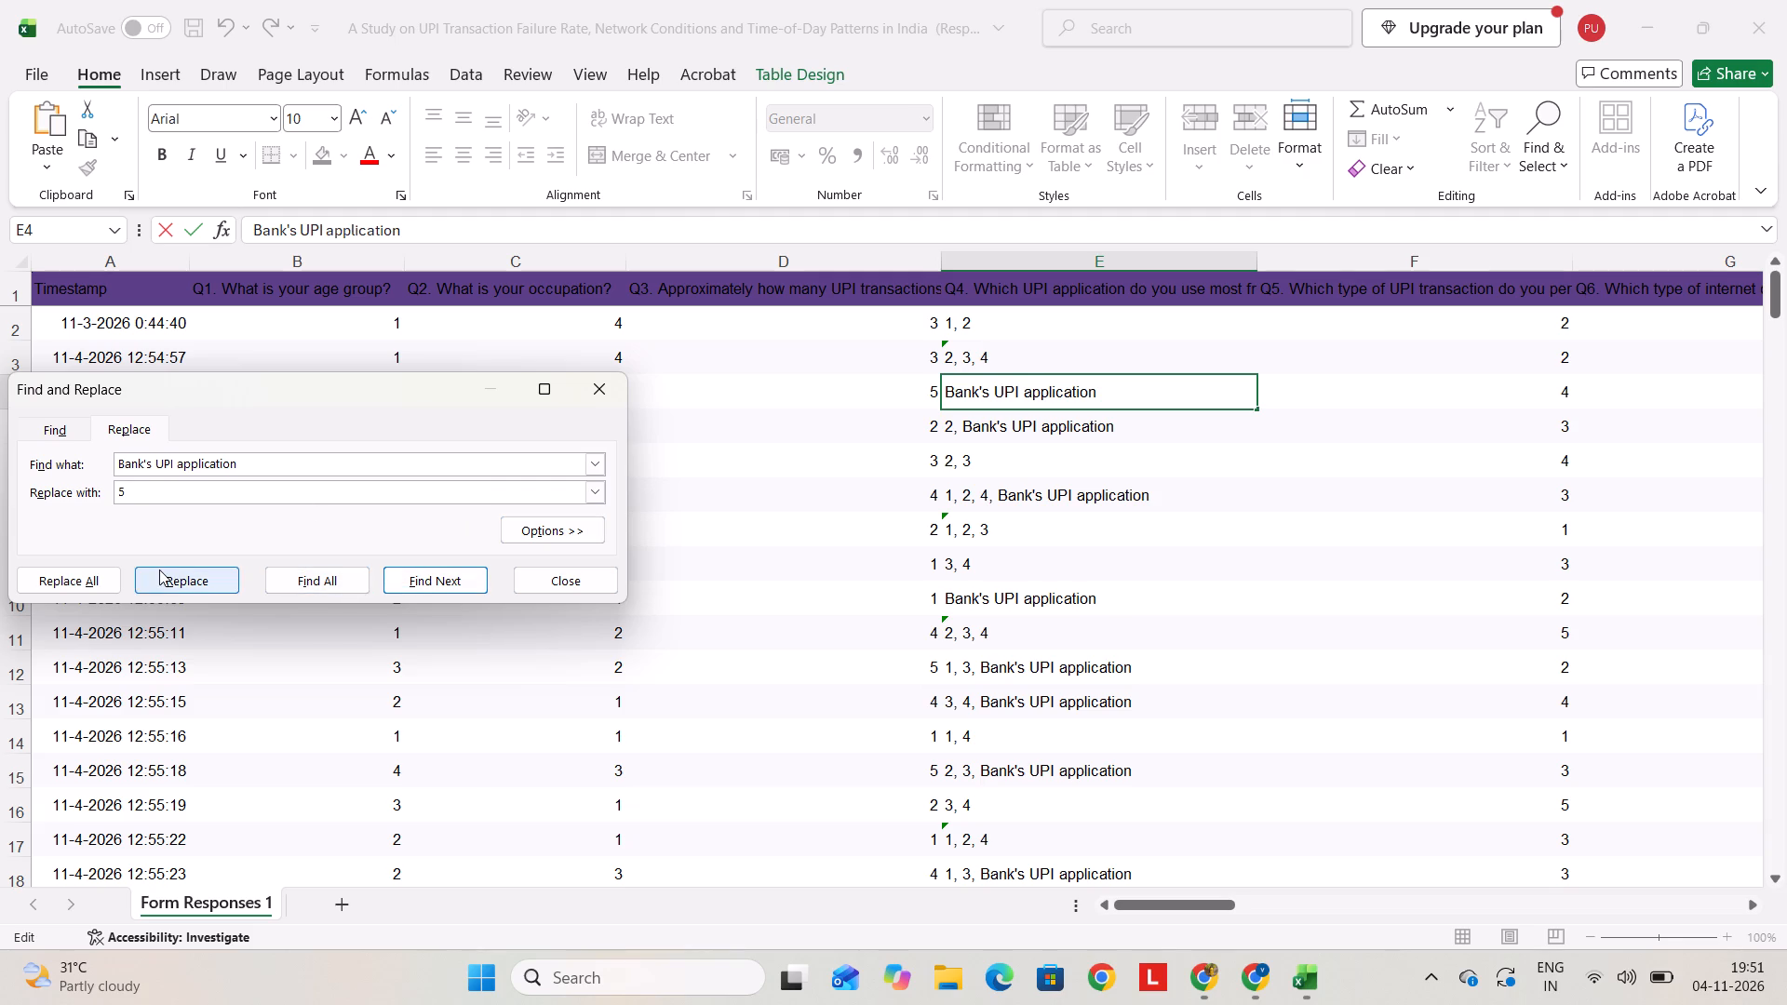
click(101, 576)
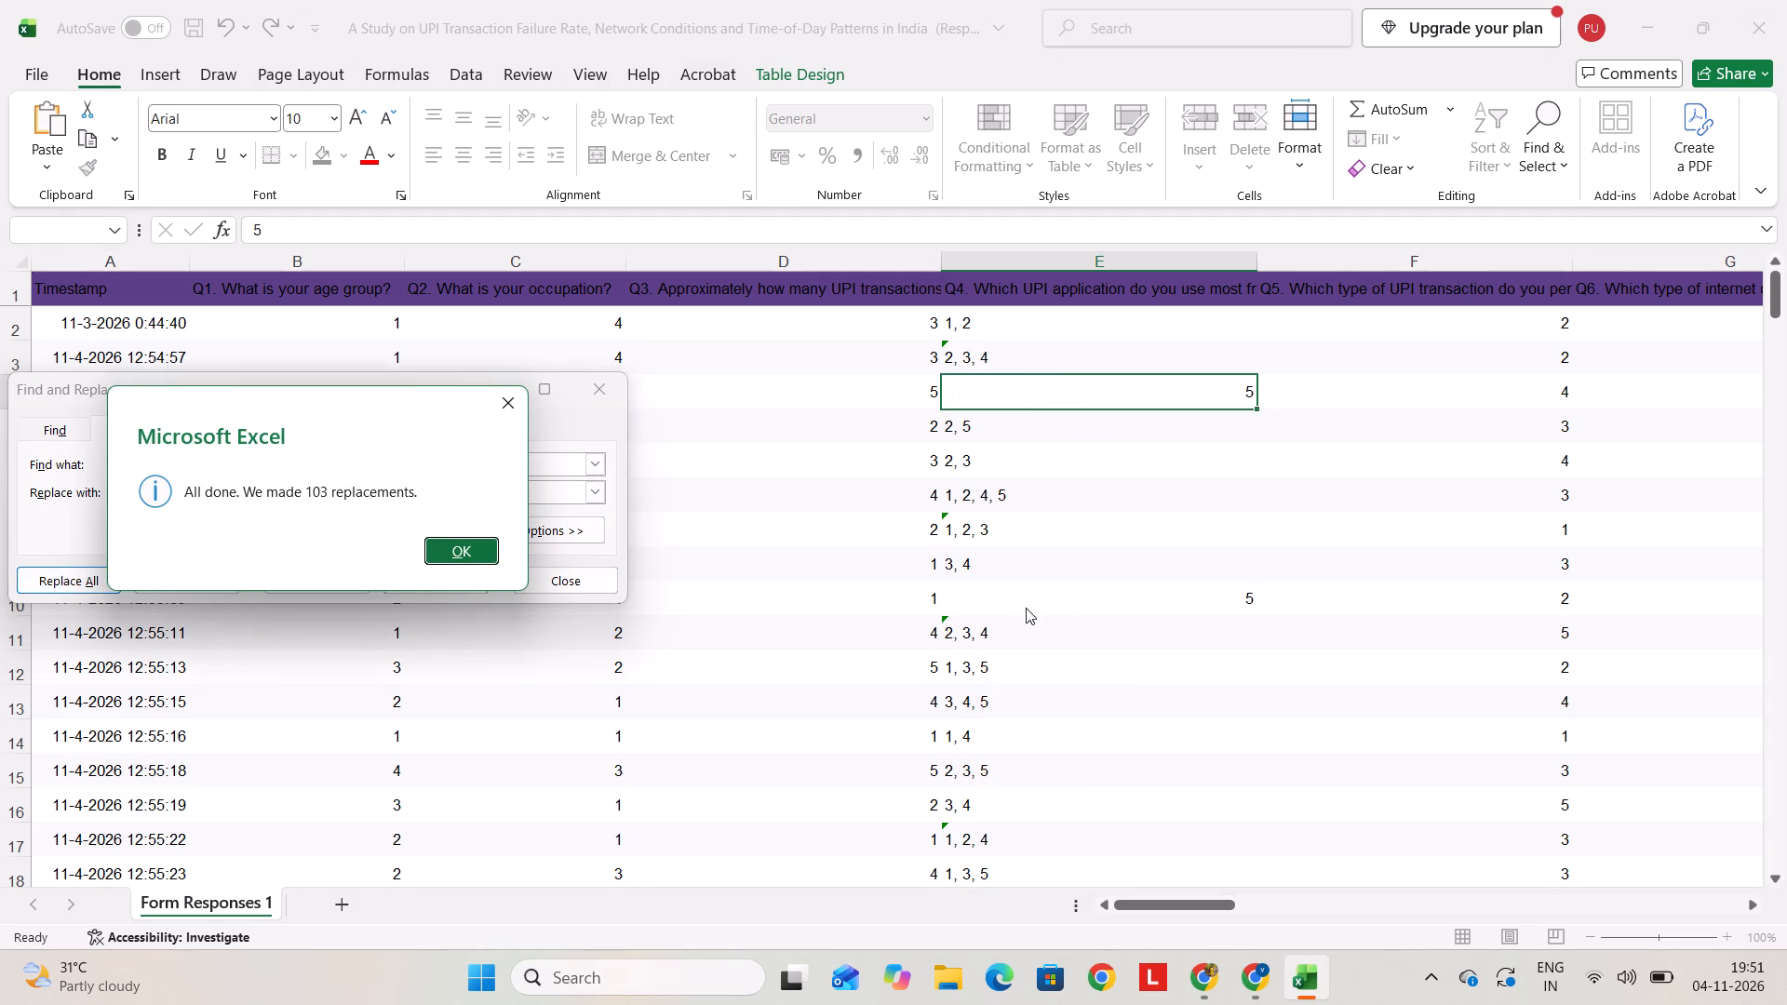
scroll(1047, 663, down, 1)
click(449, 541)
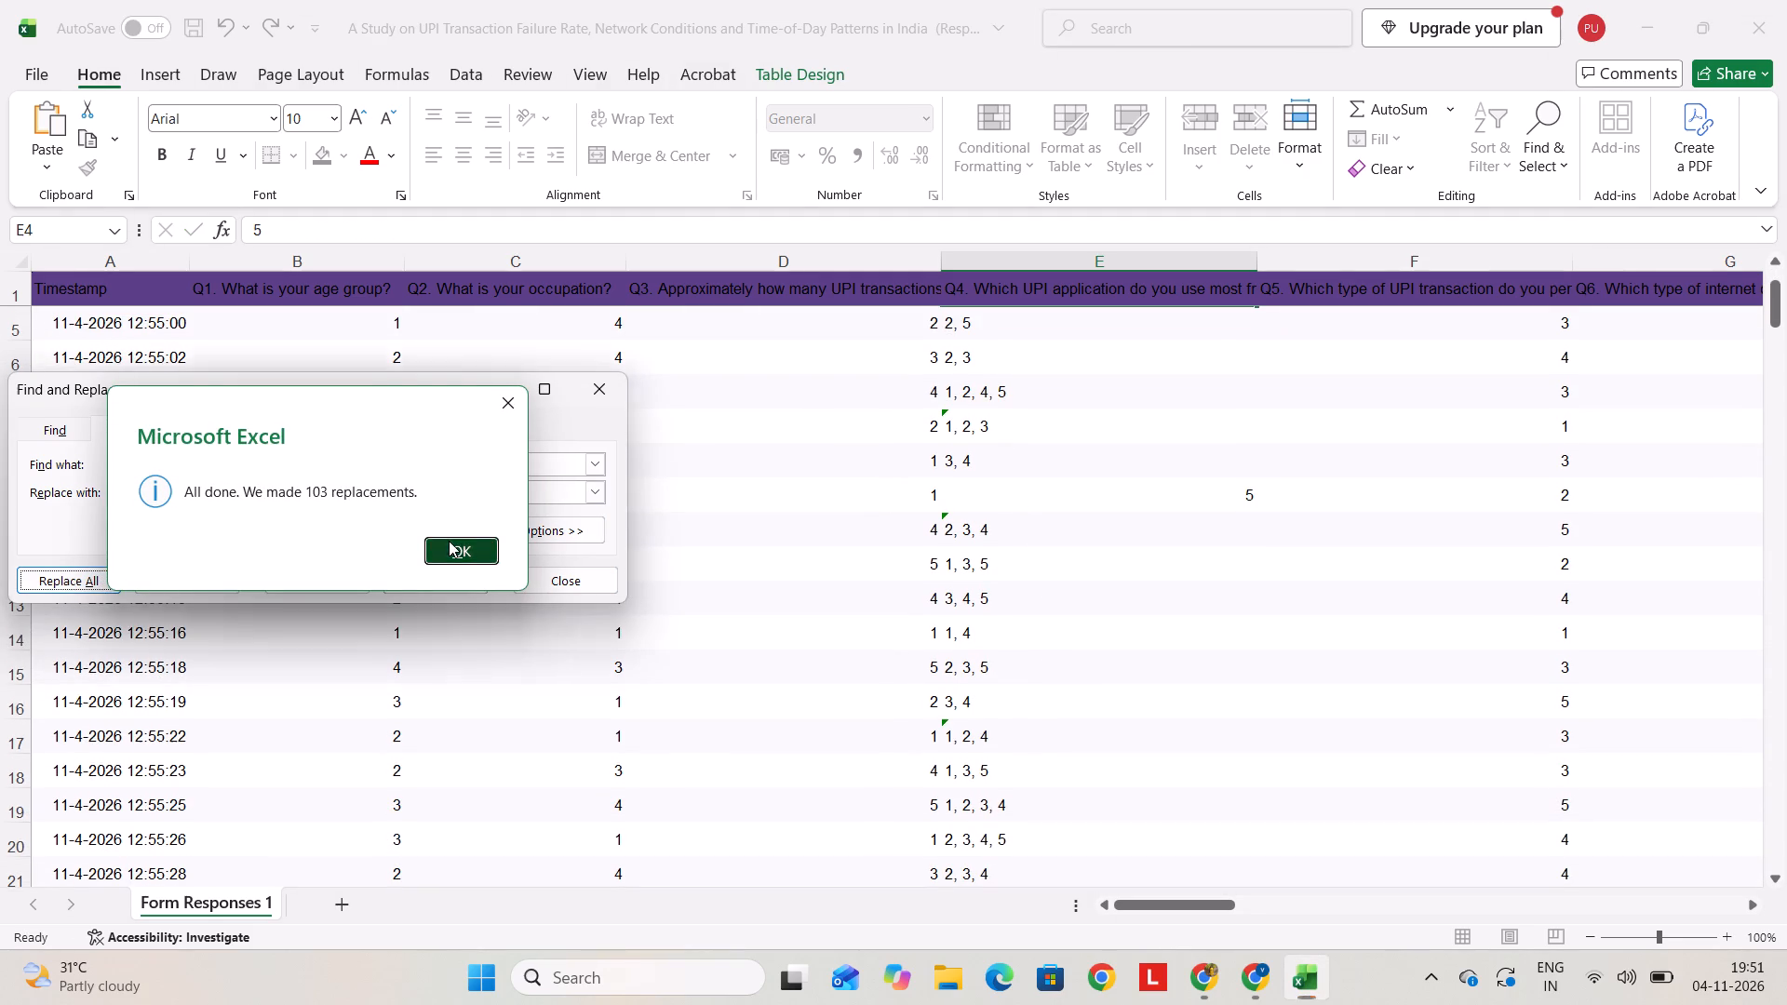
Find the next uncoded question columns, check the order of the Q7 time-period options in Google Forms, and return to the Excel workbook.
scroll(907, 602, up, 1)
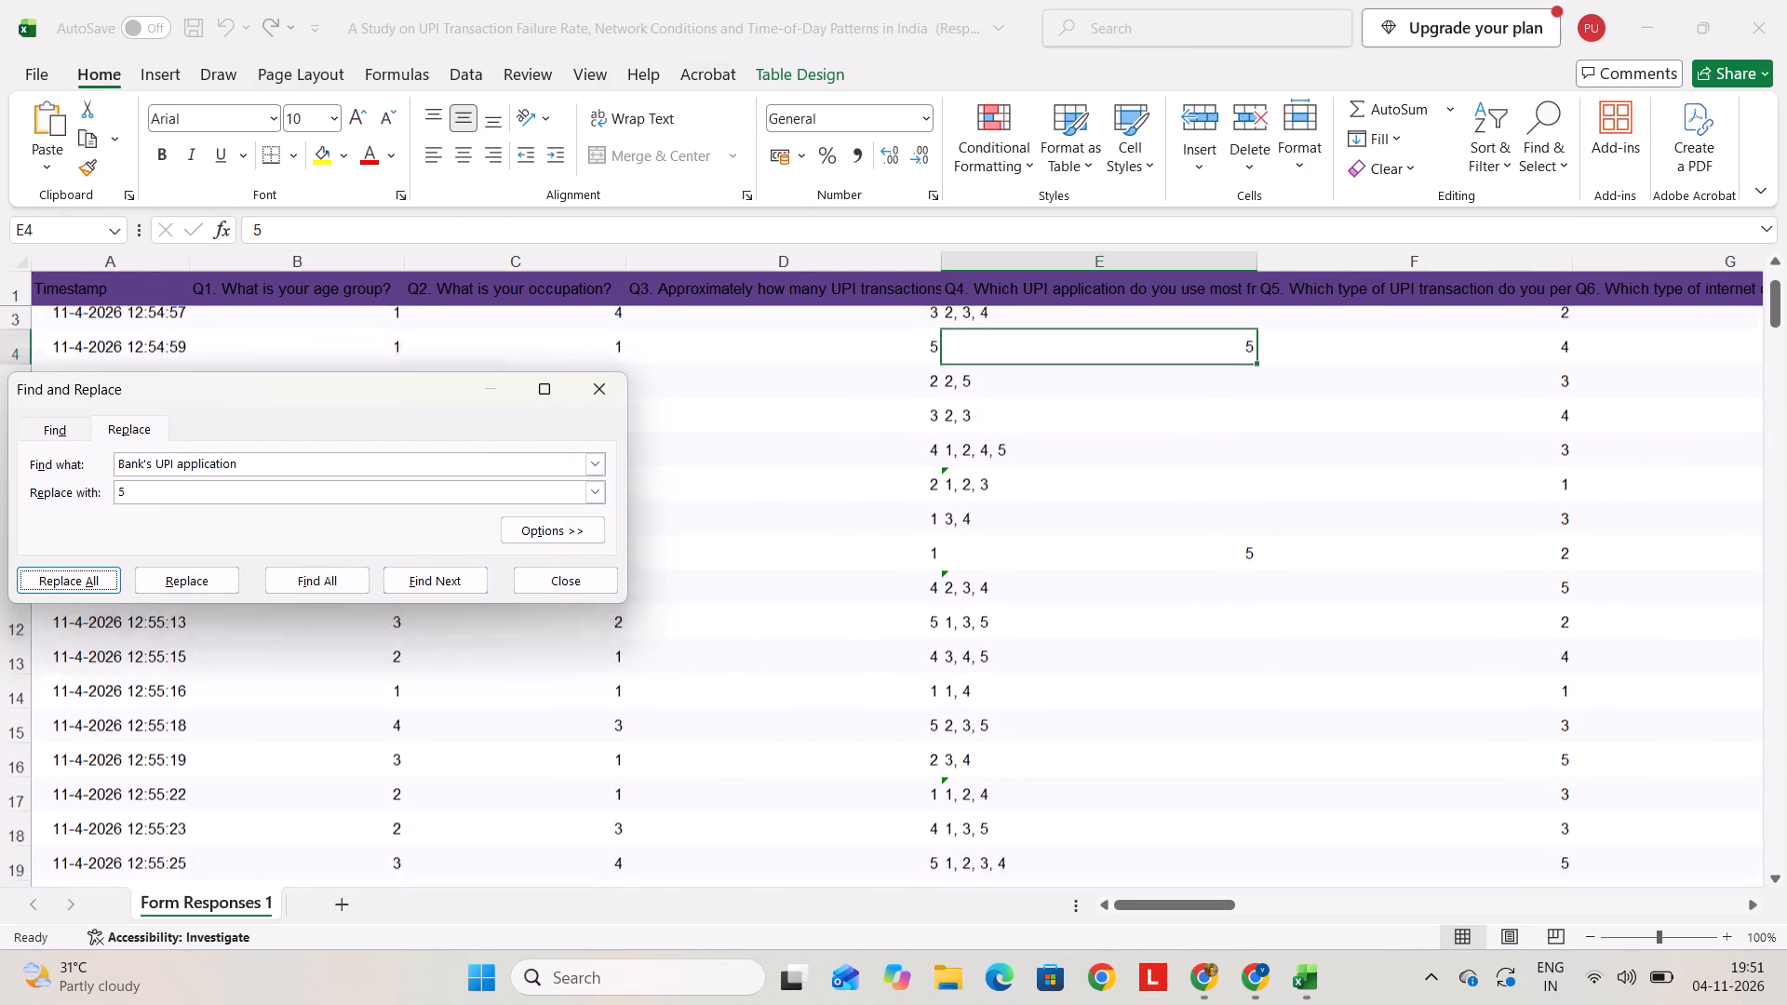
scroll(1095, 640, left, 4)
scroll(830, 646, left, 2)
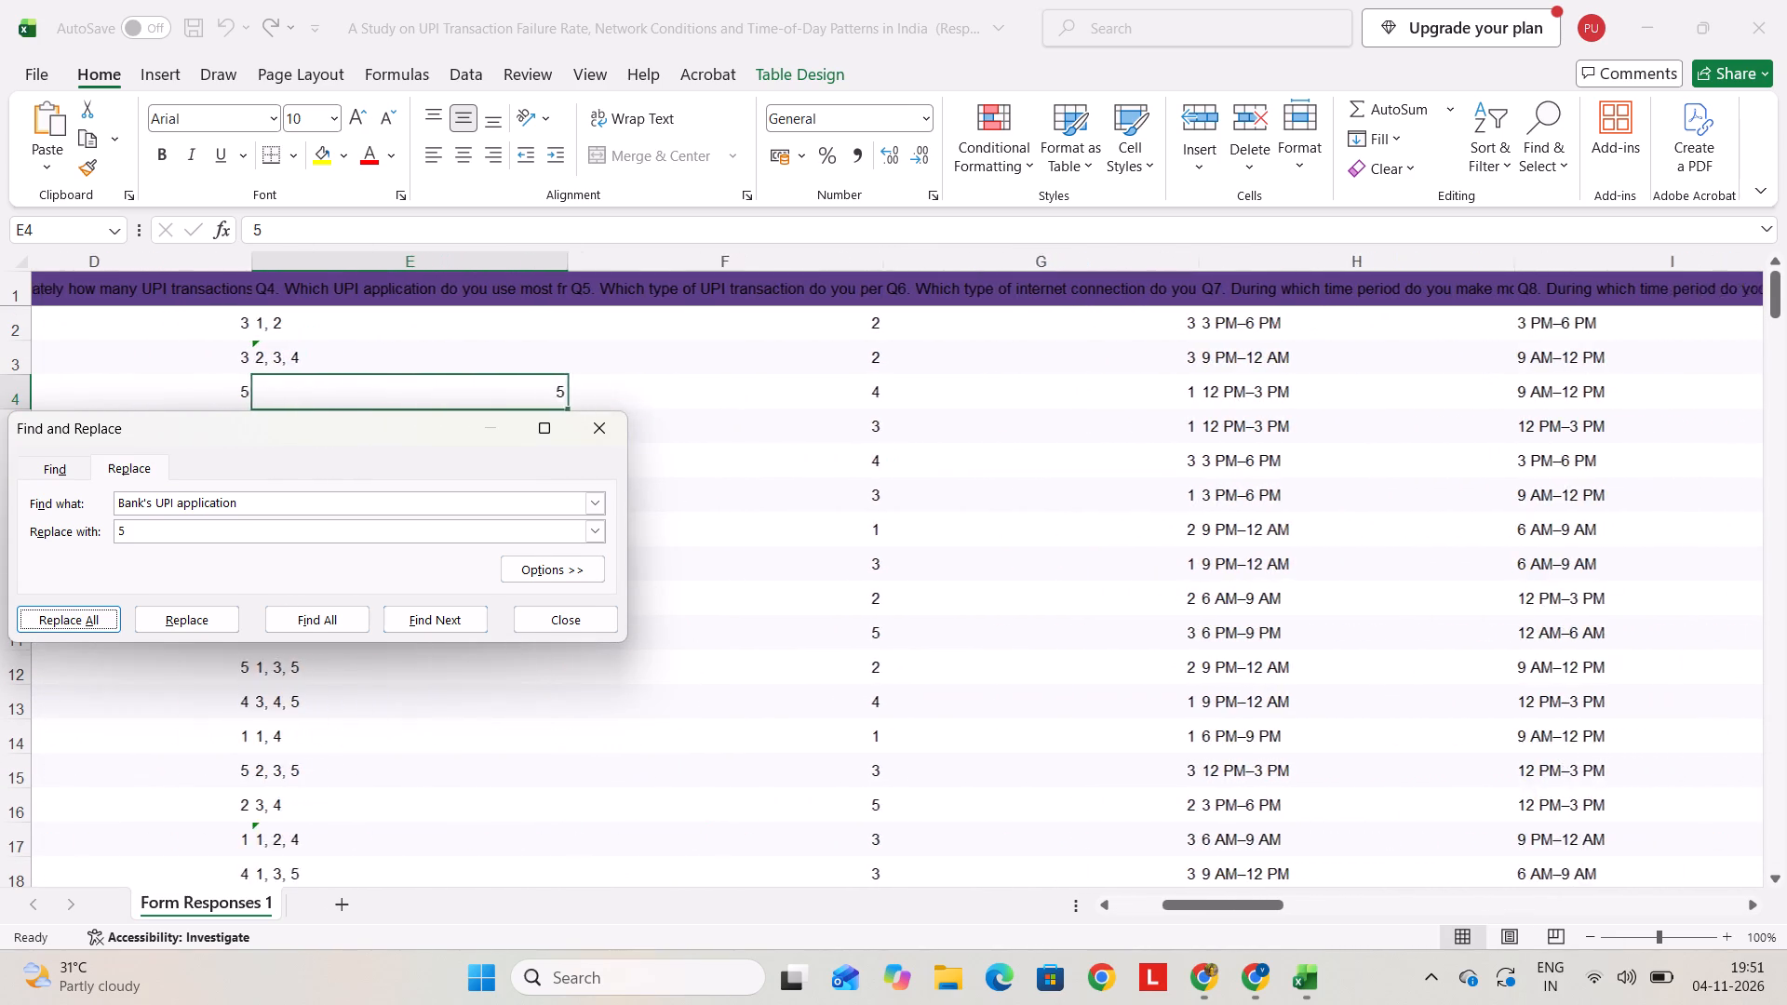
scroll(935, 677, left, 1)
scroll(1350, 633, up, 2)
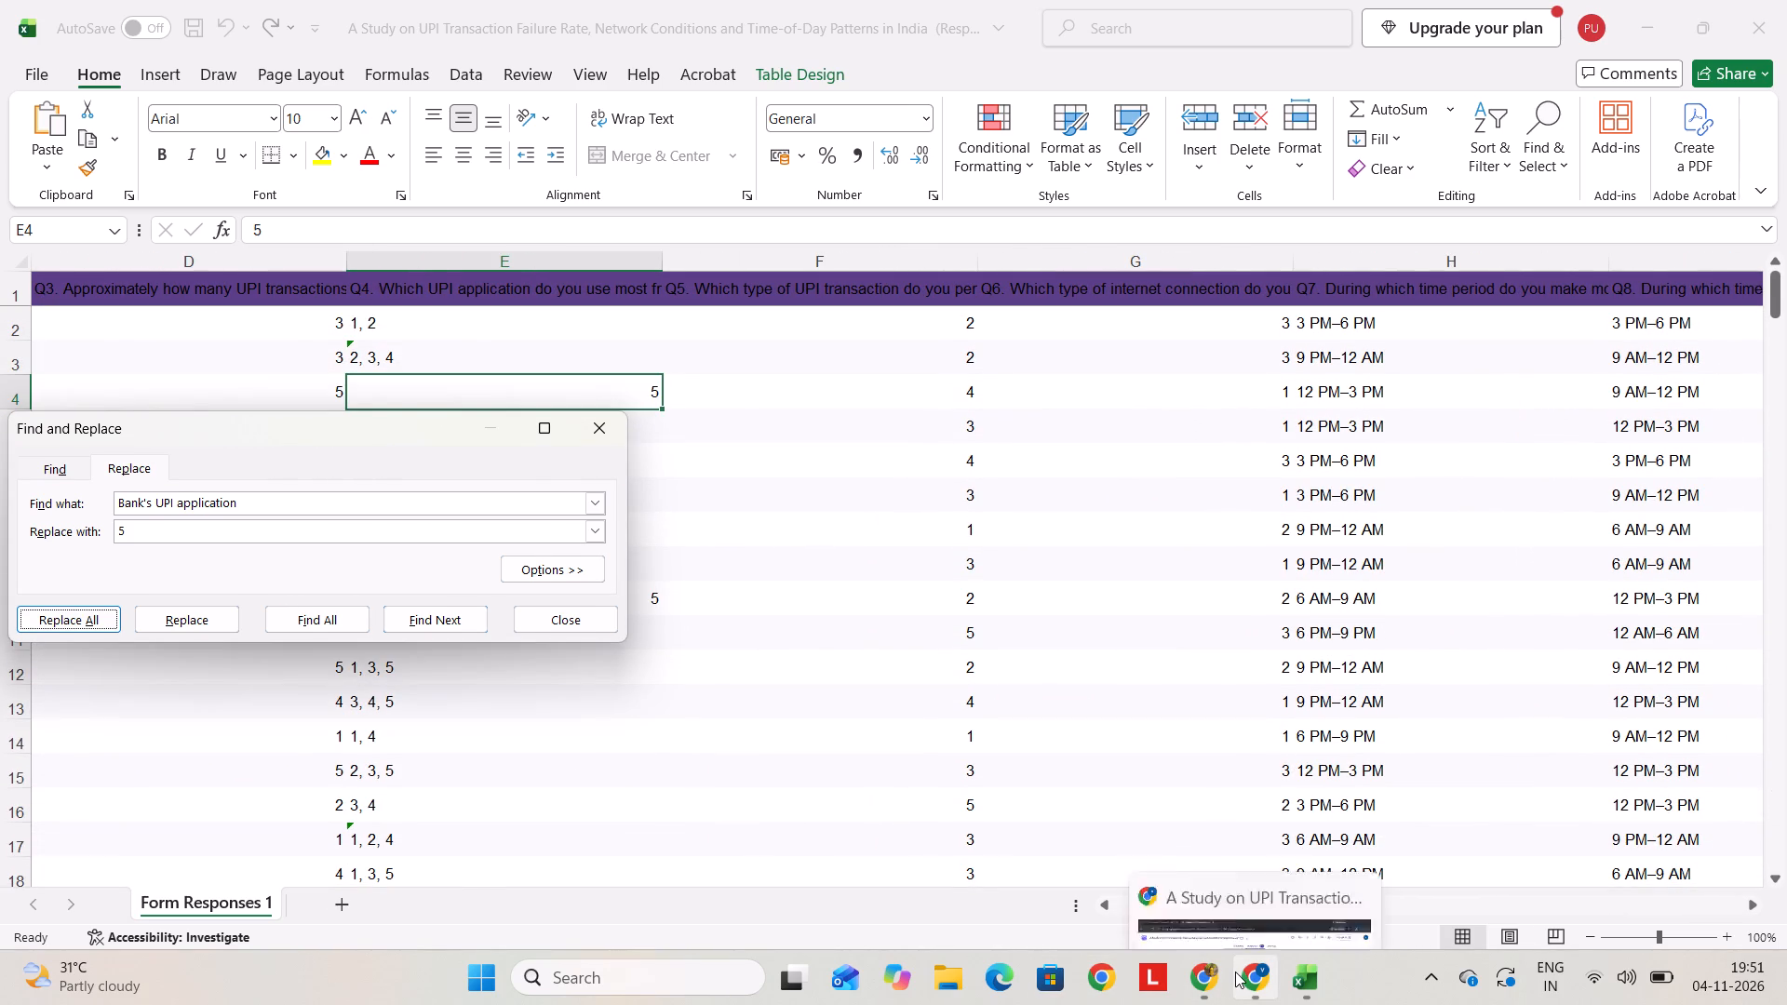
click(1249, 898)
scroll(985, 600, down, 2)
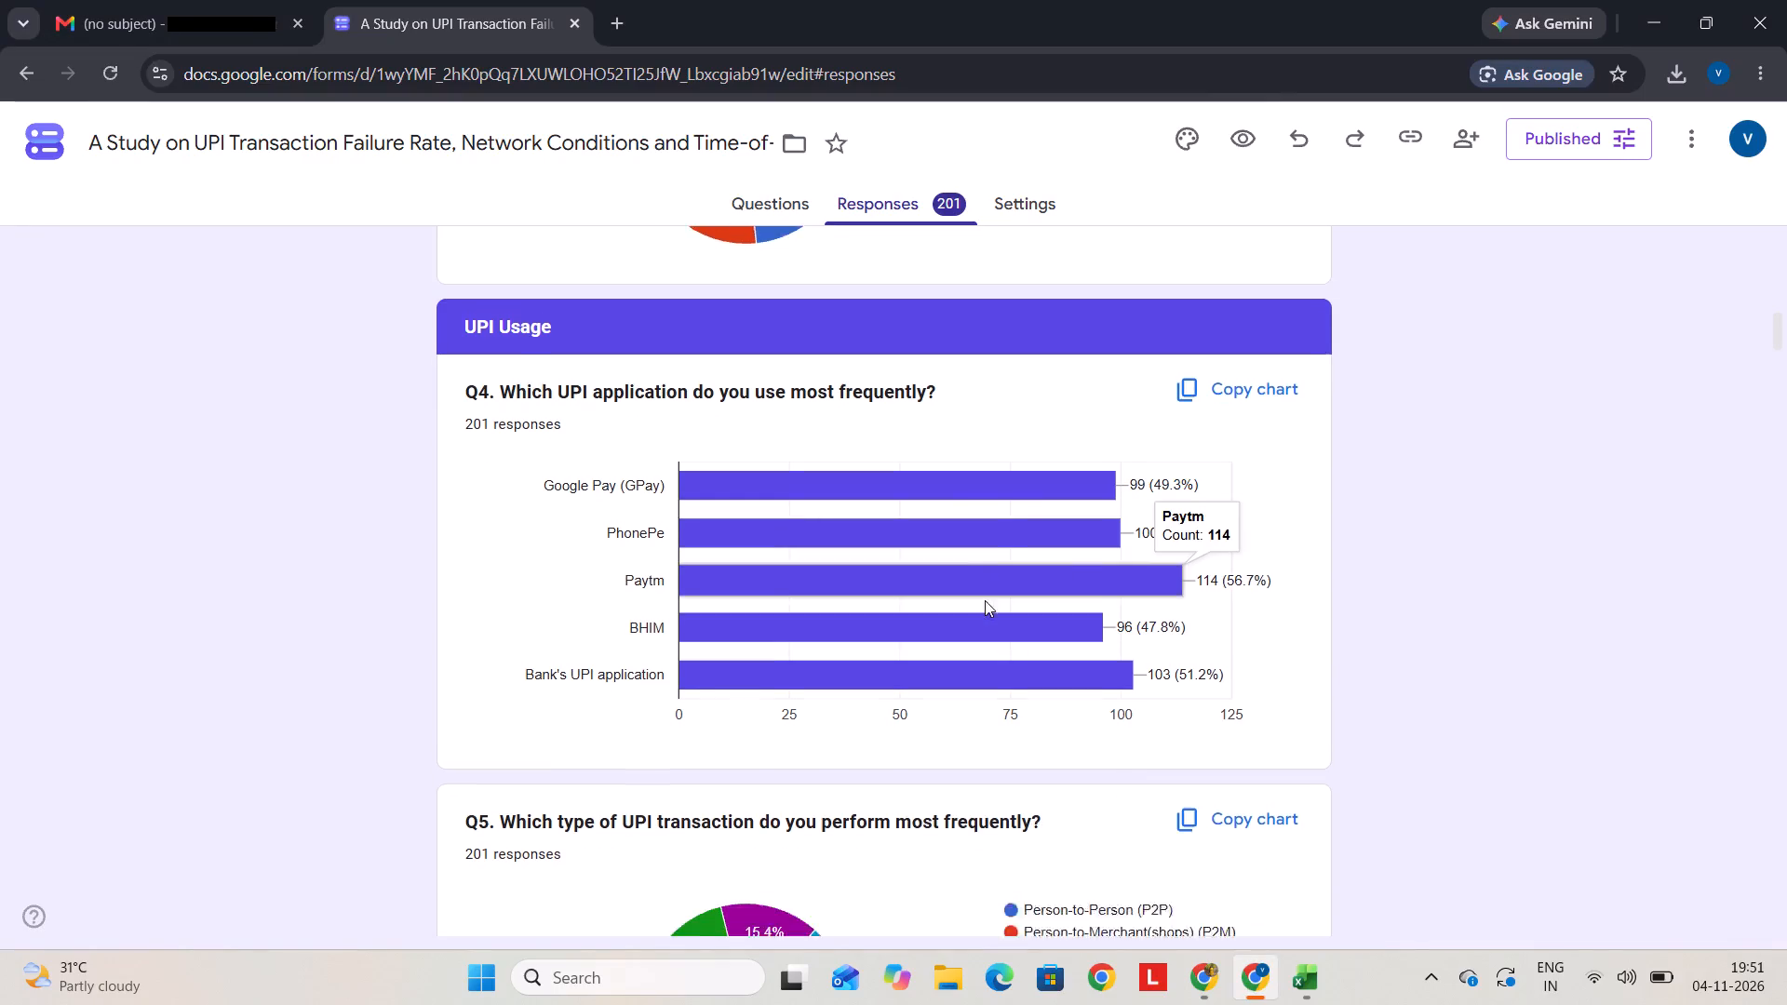
scroll(985, 600, down, 3)
scroll(1097, 552, down, 1)
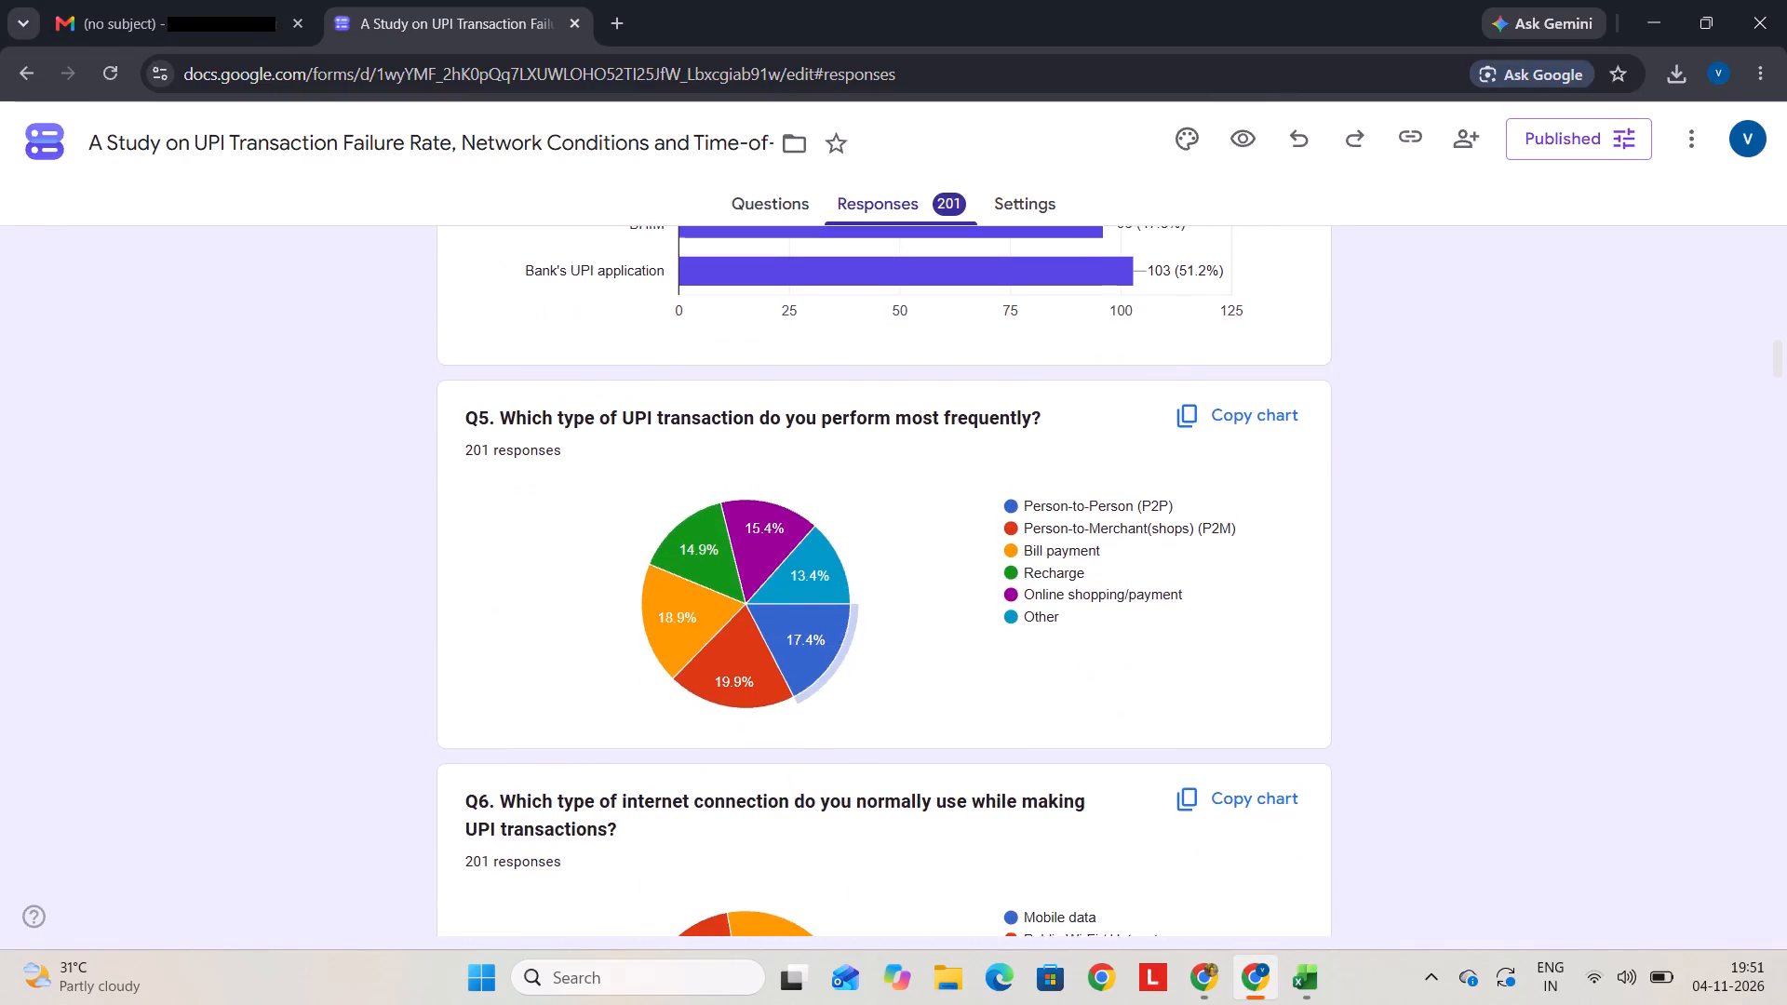
scroll(1098, 552, down, 1)
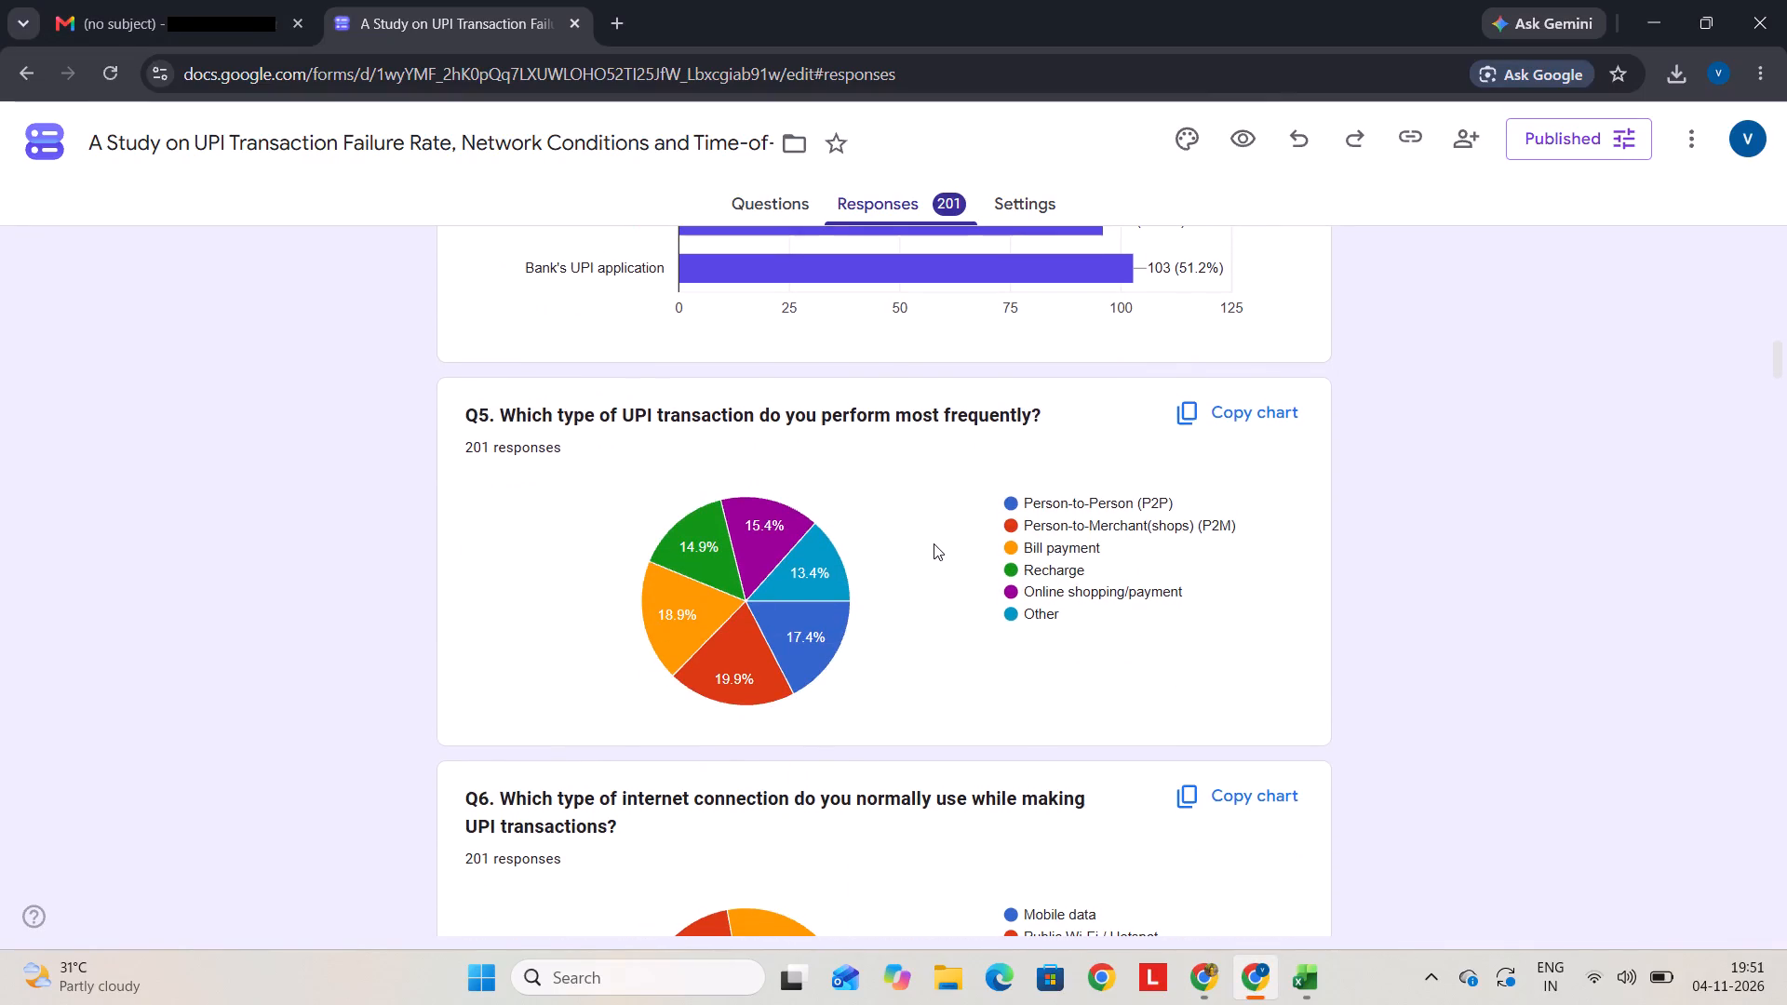
scroll(934, 543, down, 7)
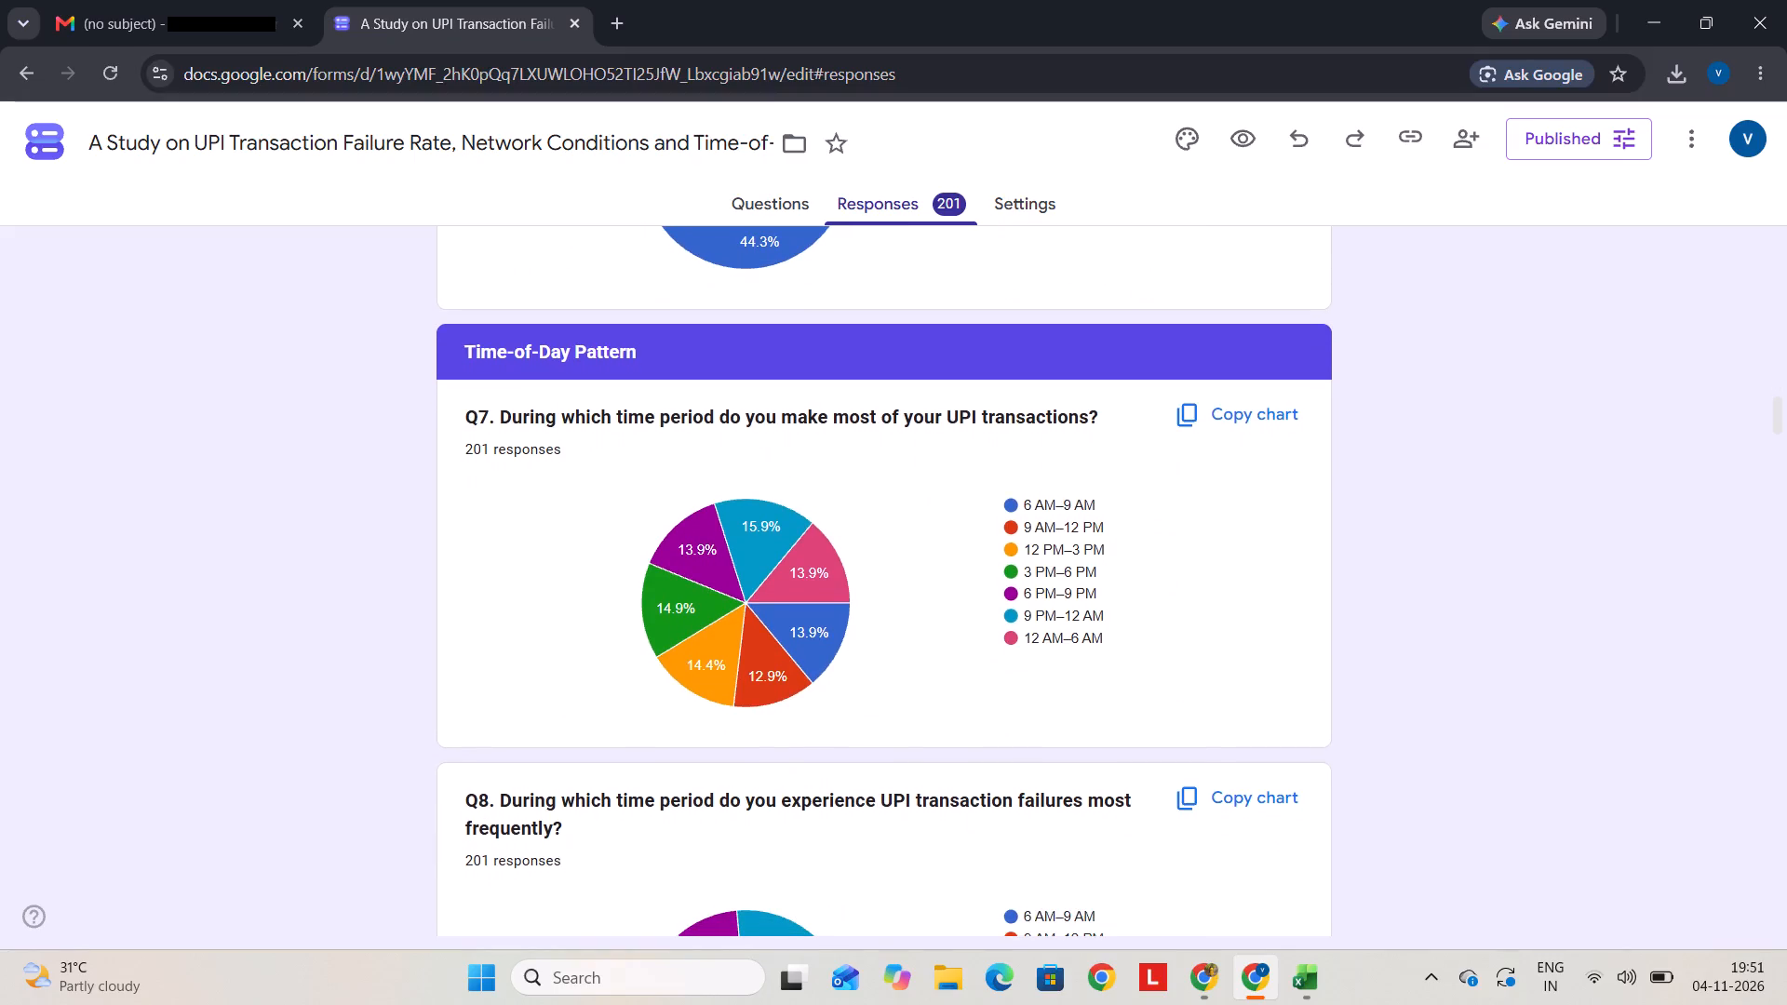
key(alt+Tab)
key(alt+Tab)
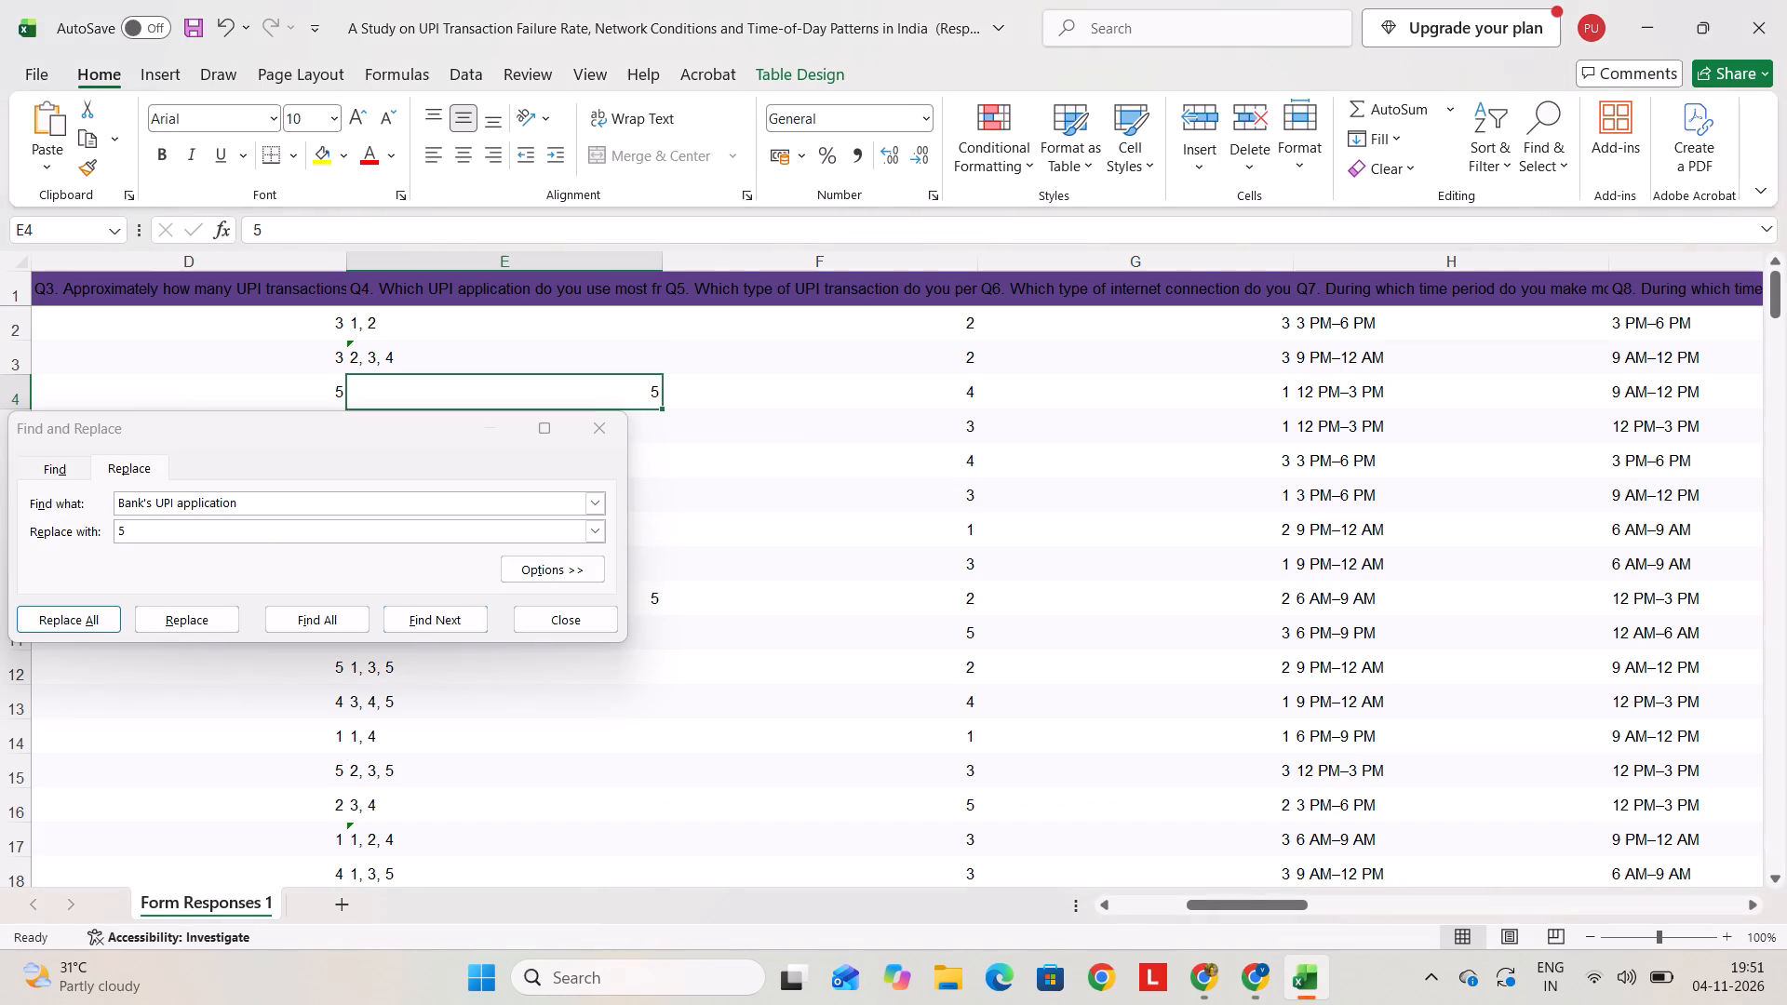
Replace every "6 AM–9 AM" with 1 in the Form Responses 1 sheet, taking the search text from the Q7 answer in H10.
scroll(1398, 365, down, 1)
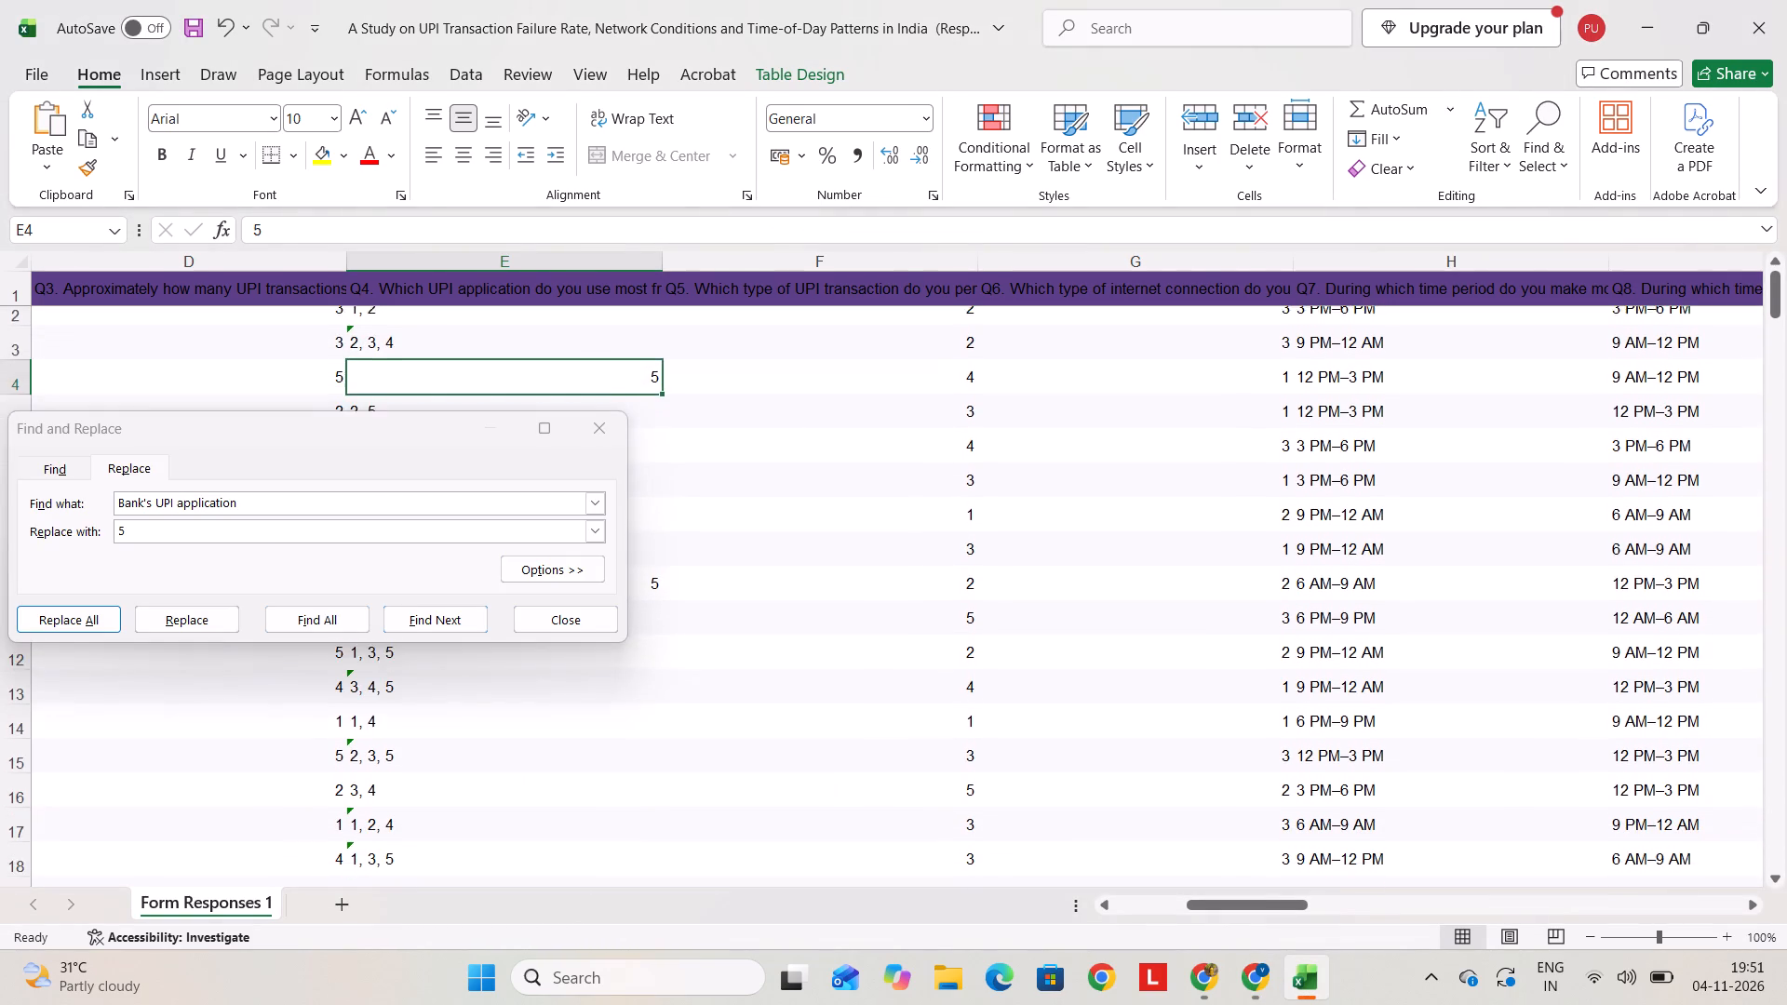
scroll(1395, 379, down, 1)
scroll(1391, 399, up, 1)
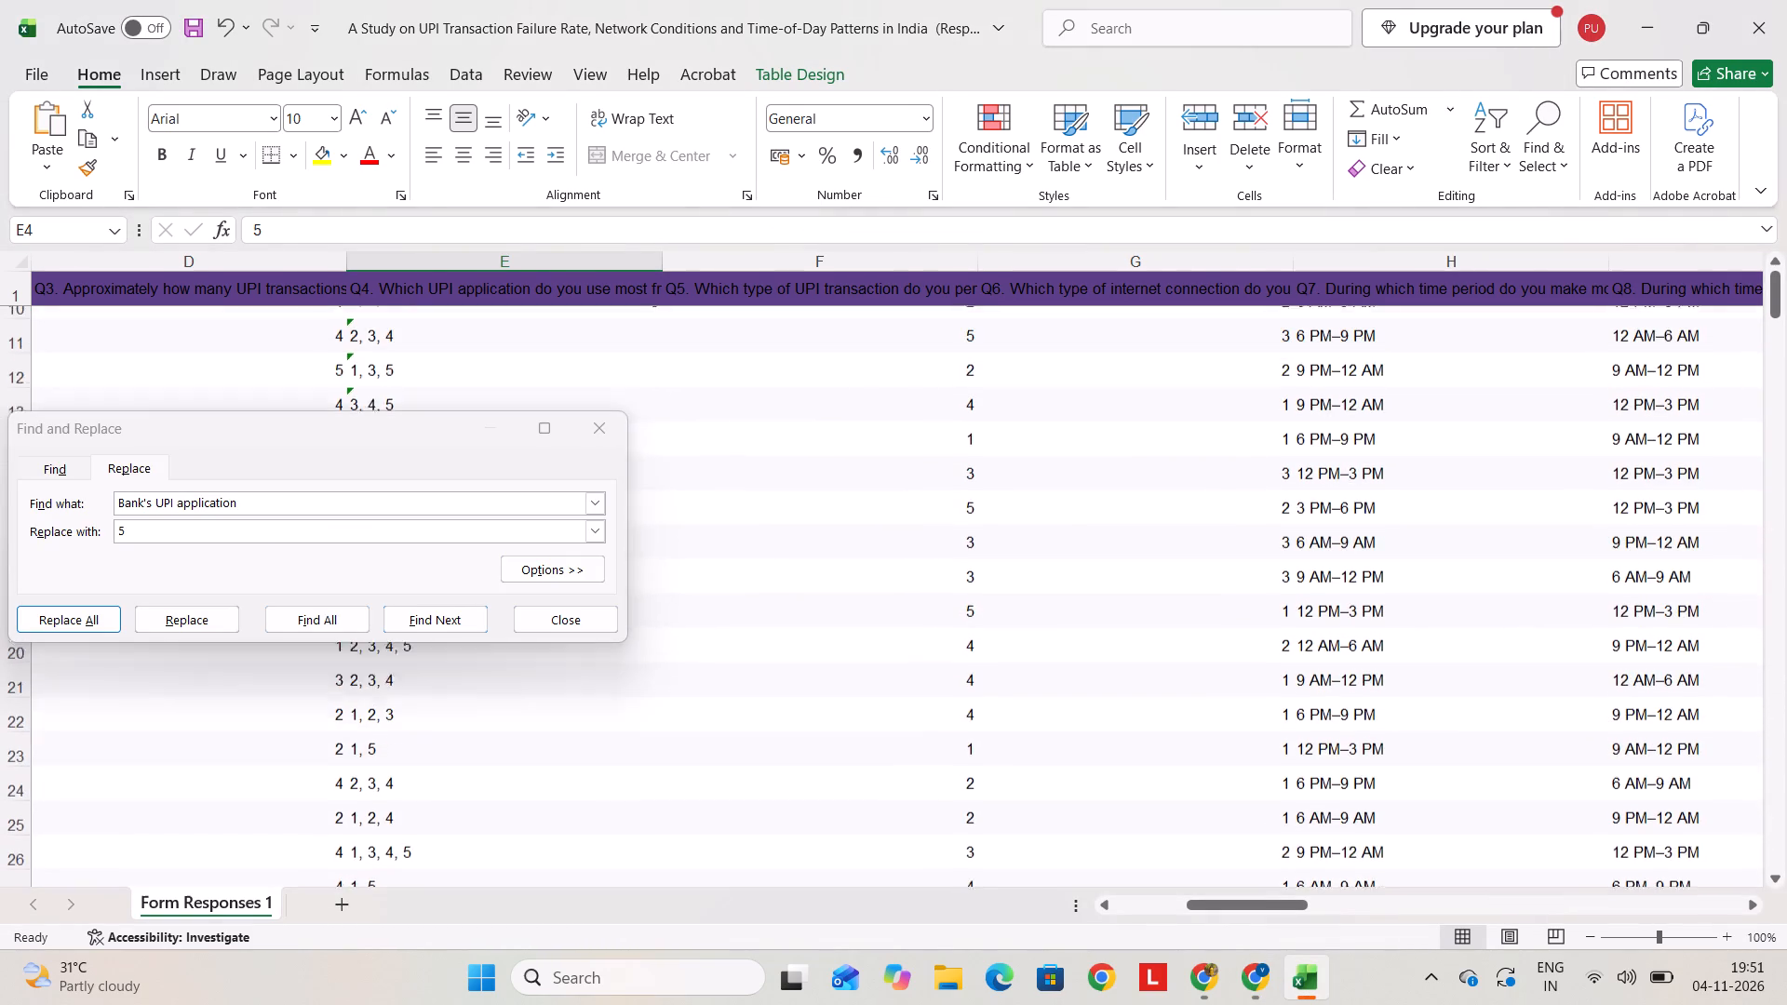
scroll(1391, 400, up, 1)
click(1399, 383)
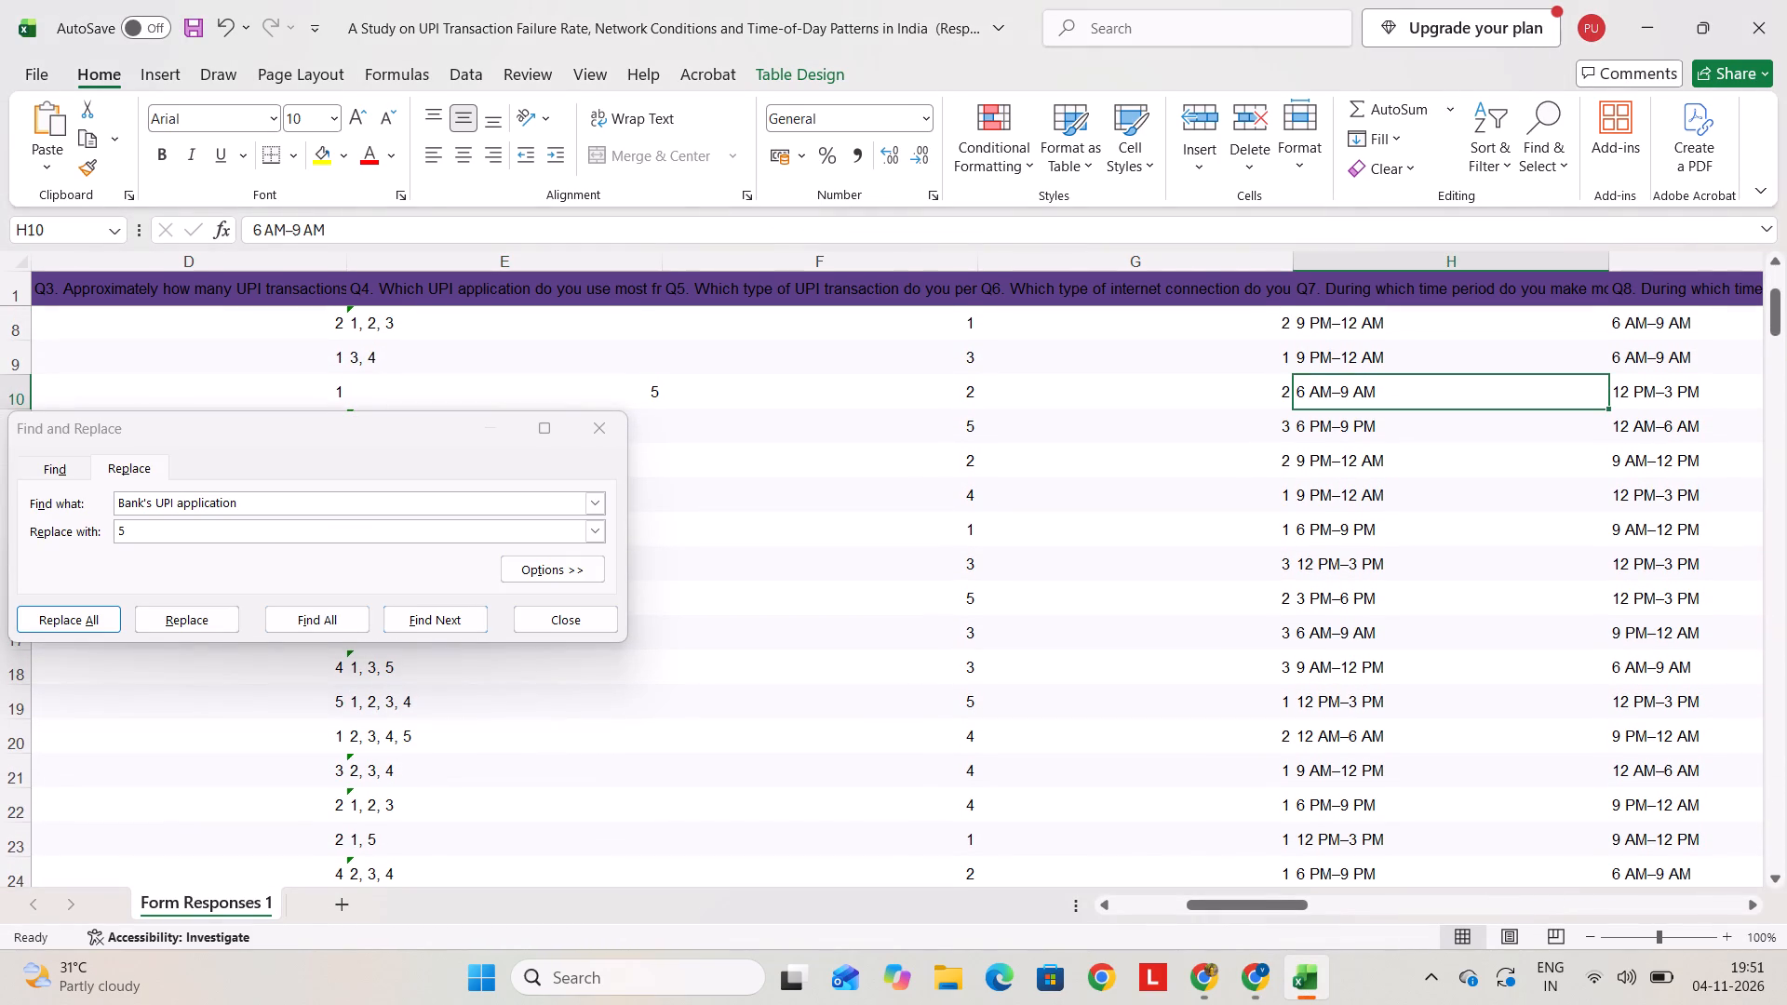
click(1394, 407)
double_click(1396, 393)
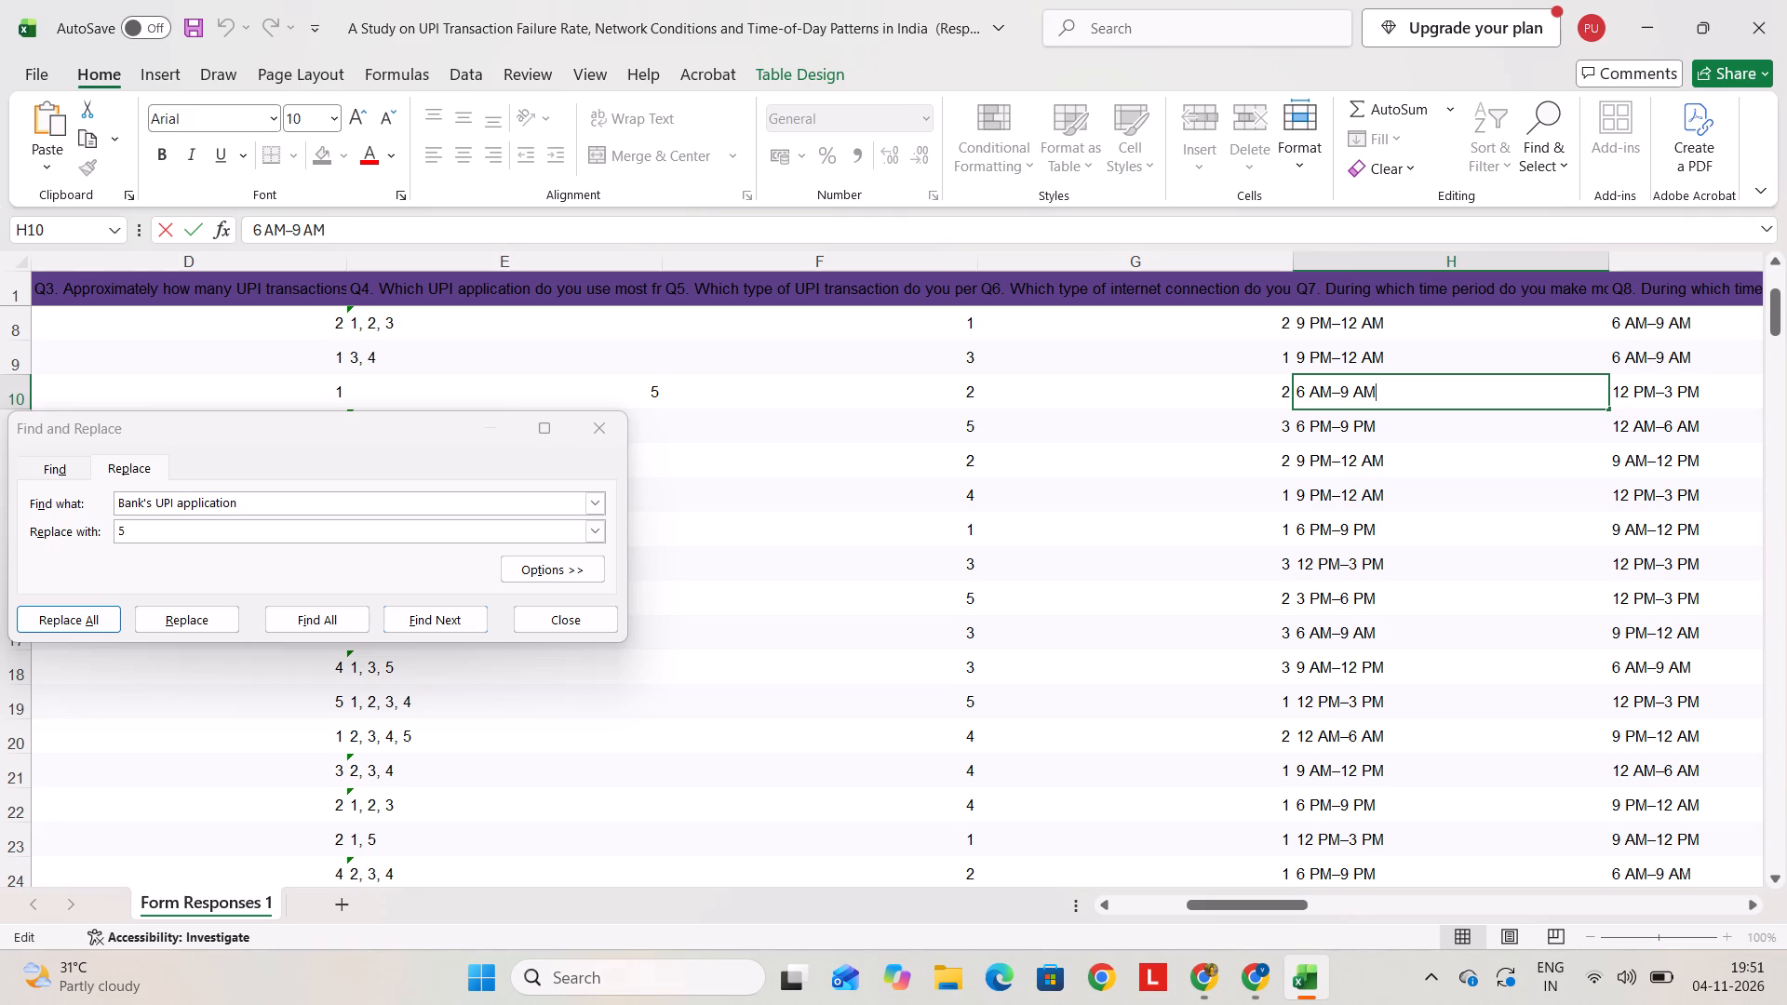
key(ctrl+a)
key(ctrl+c)
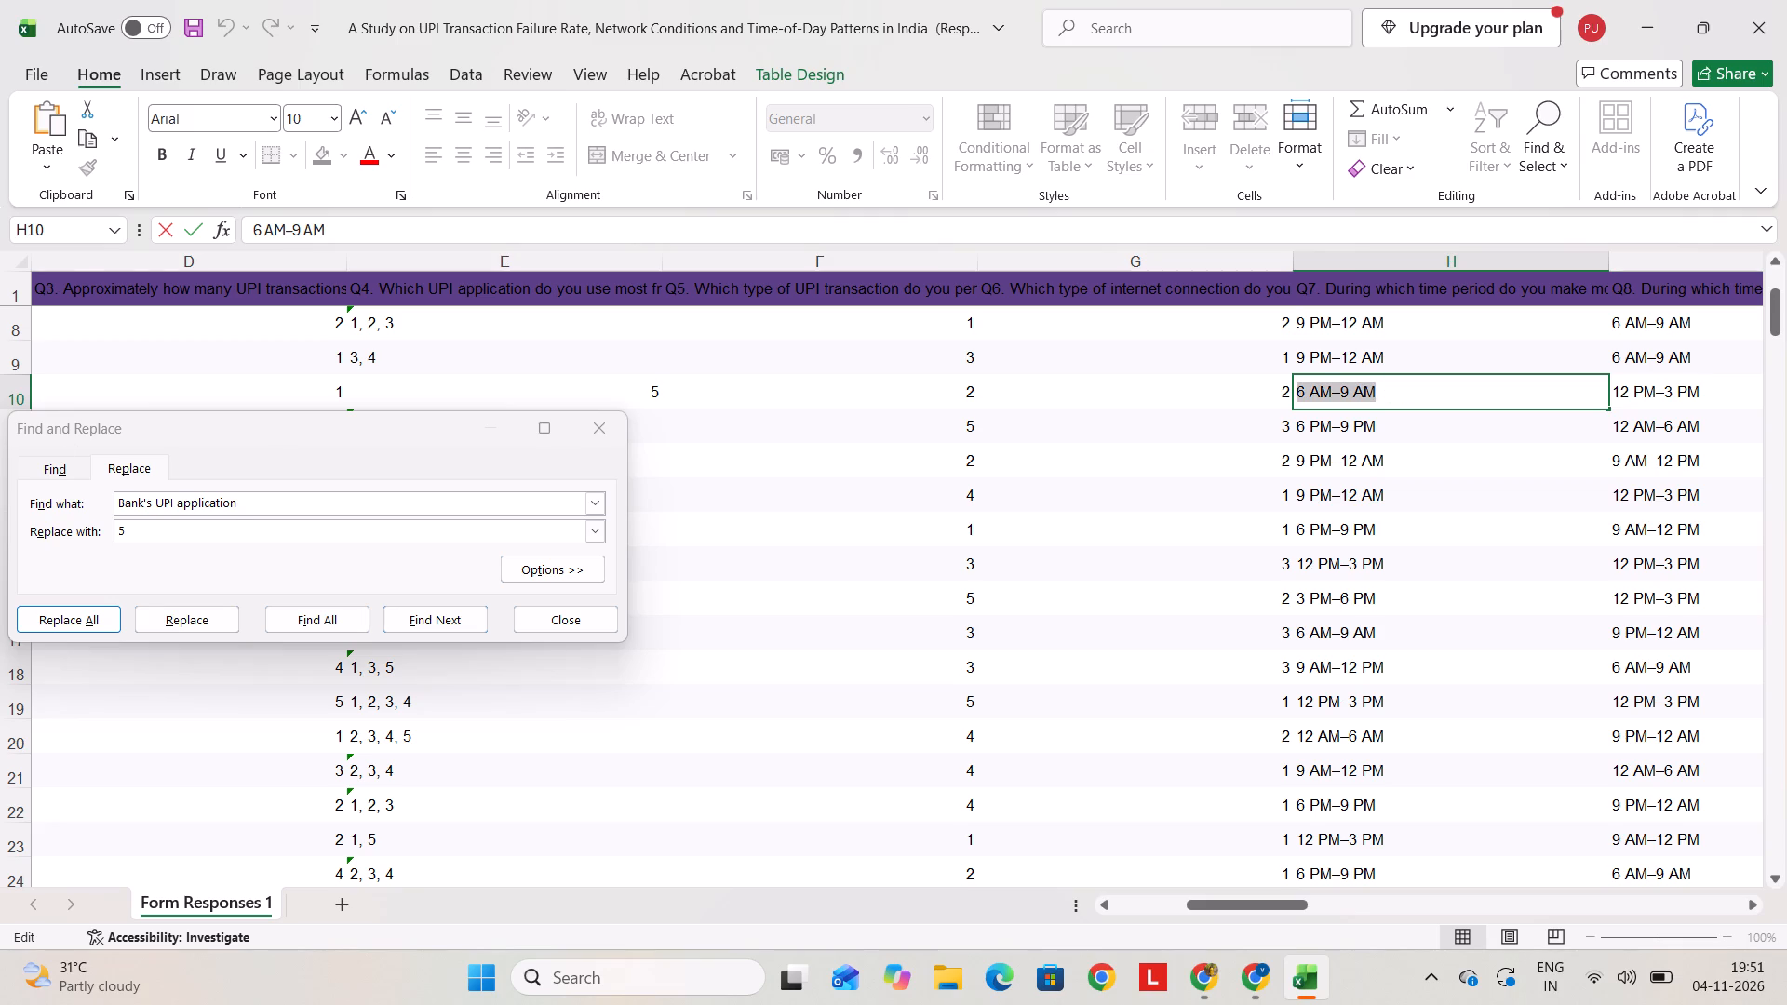
click(281, 499)
key(ctrl+a)
key(ctrl+v)
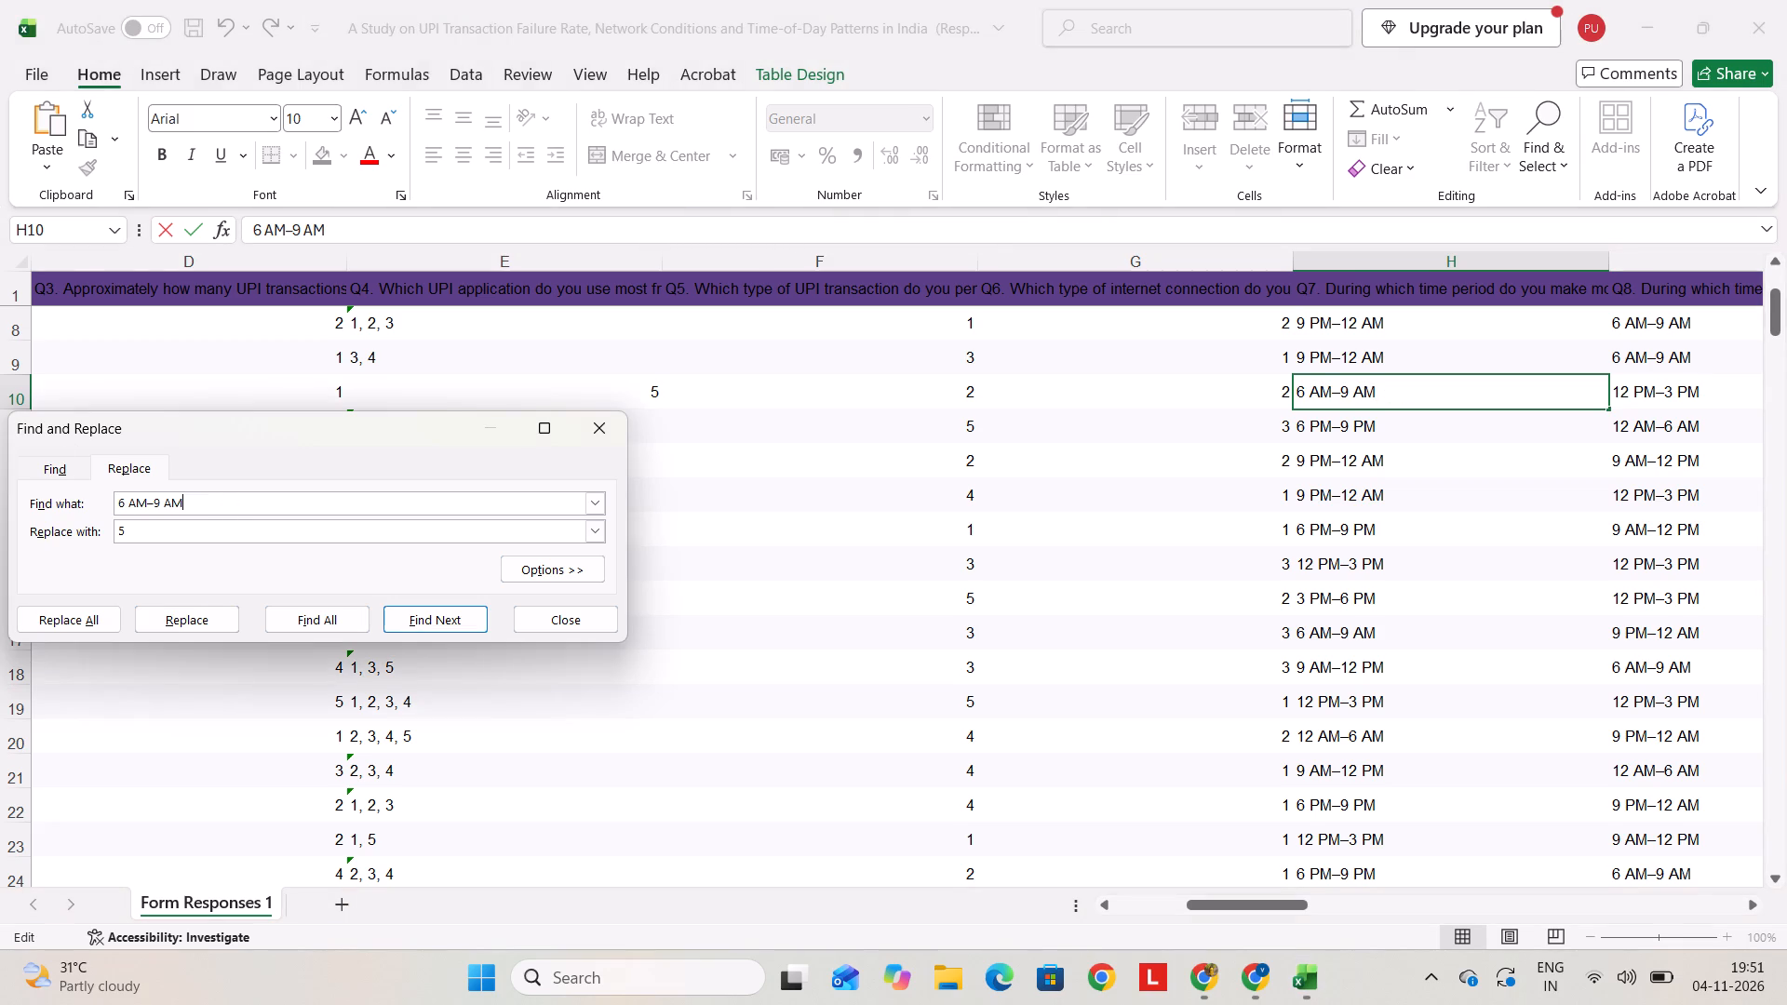
click(212, 538)
key(BackSpace)
key(1)
click(66, 623)
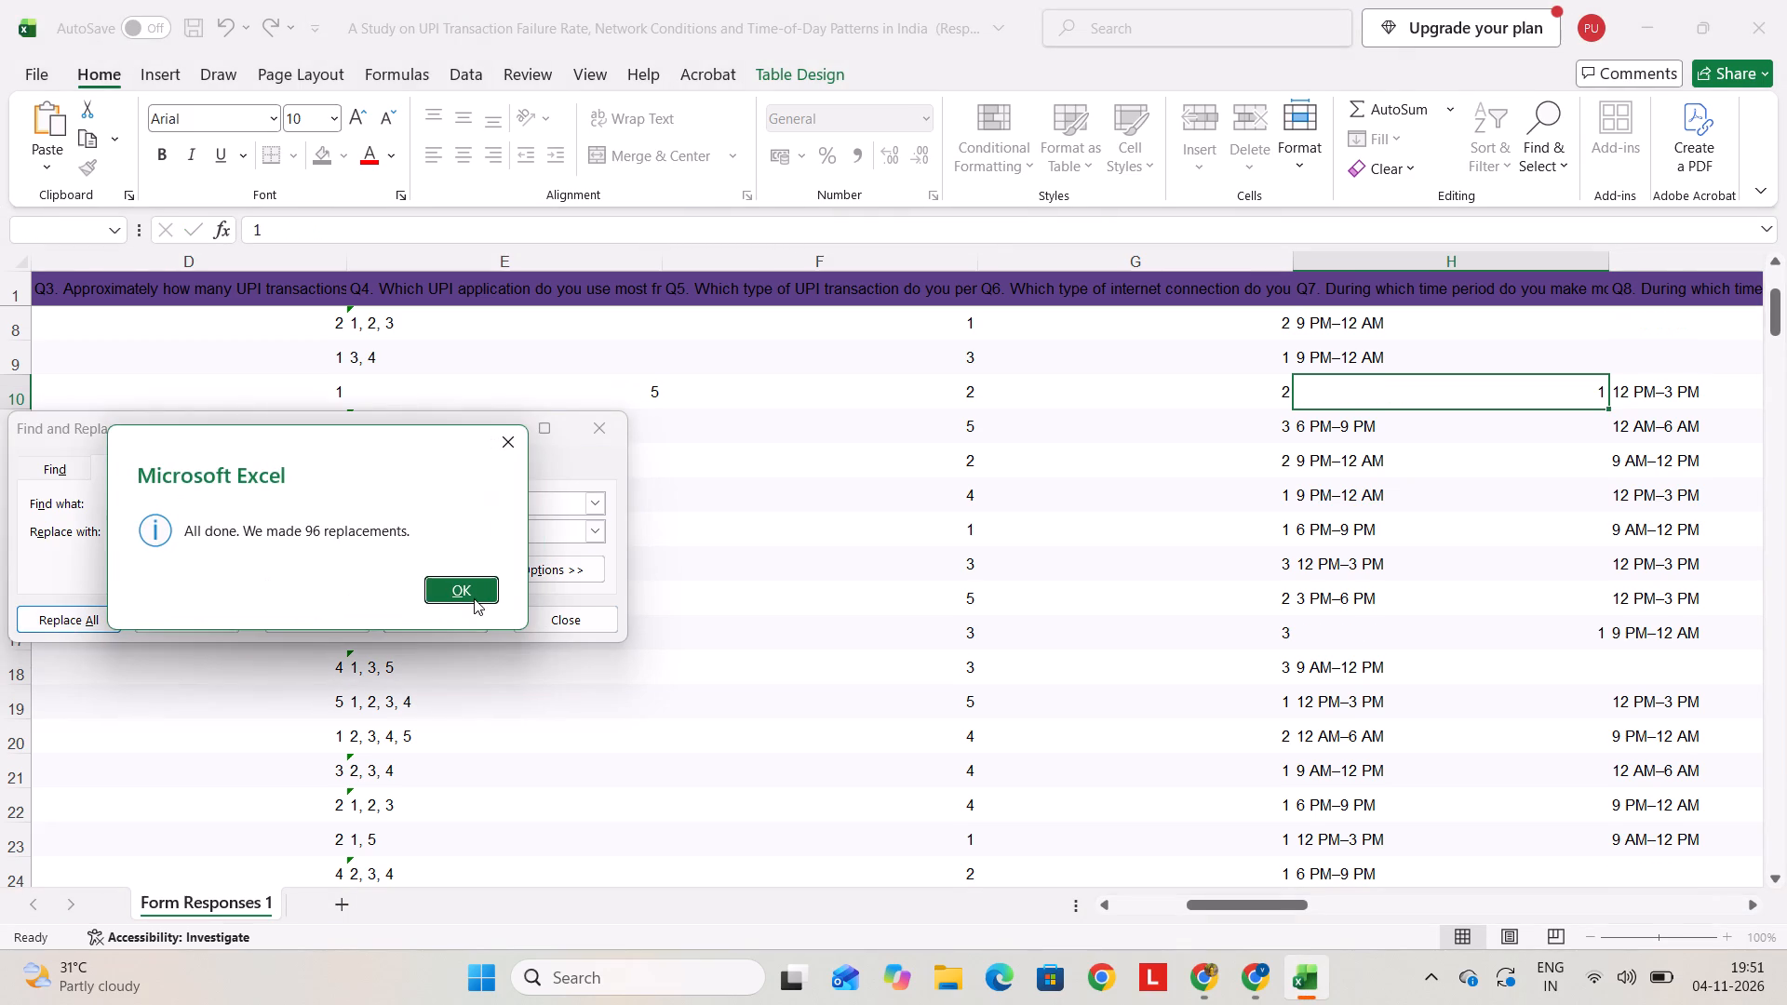
click(481, 583)
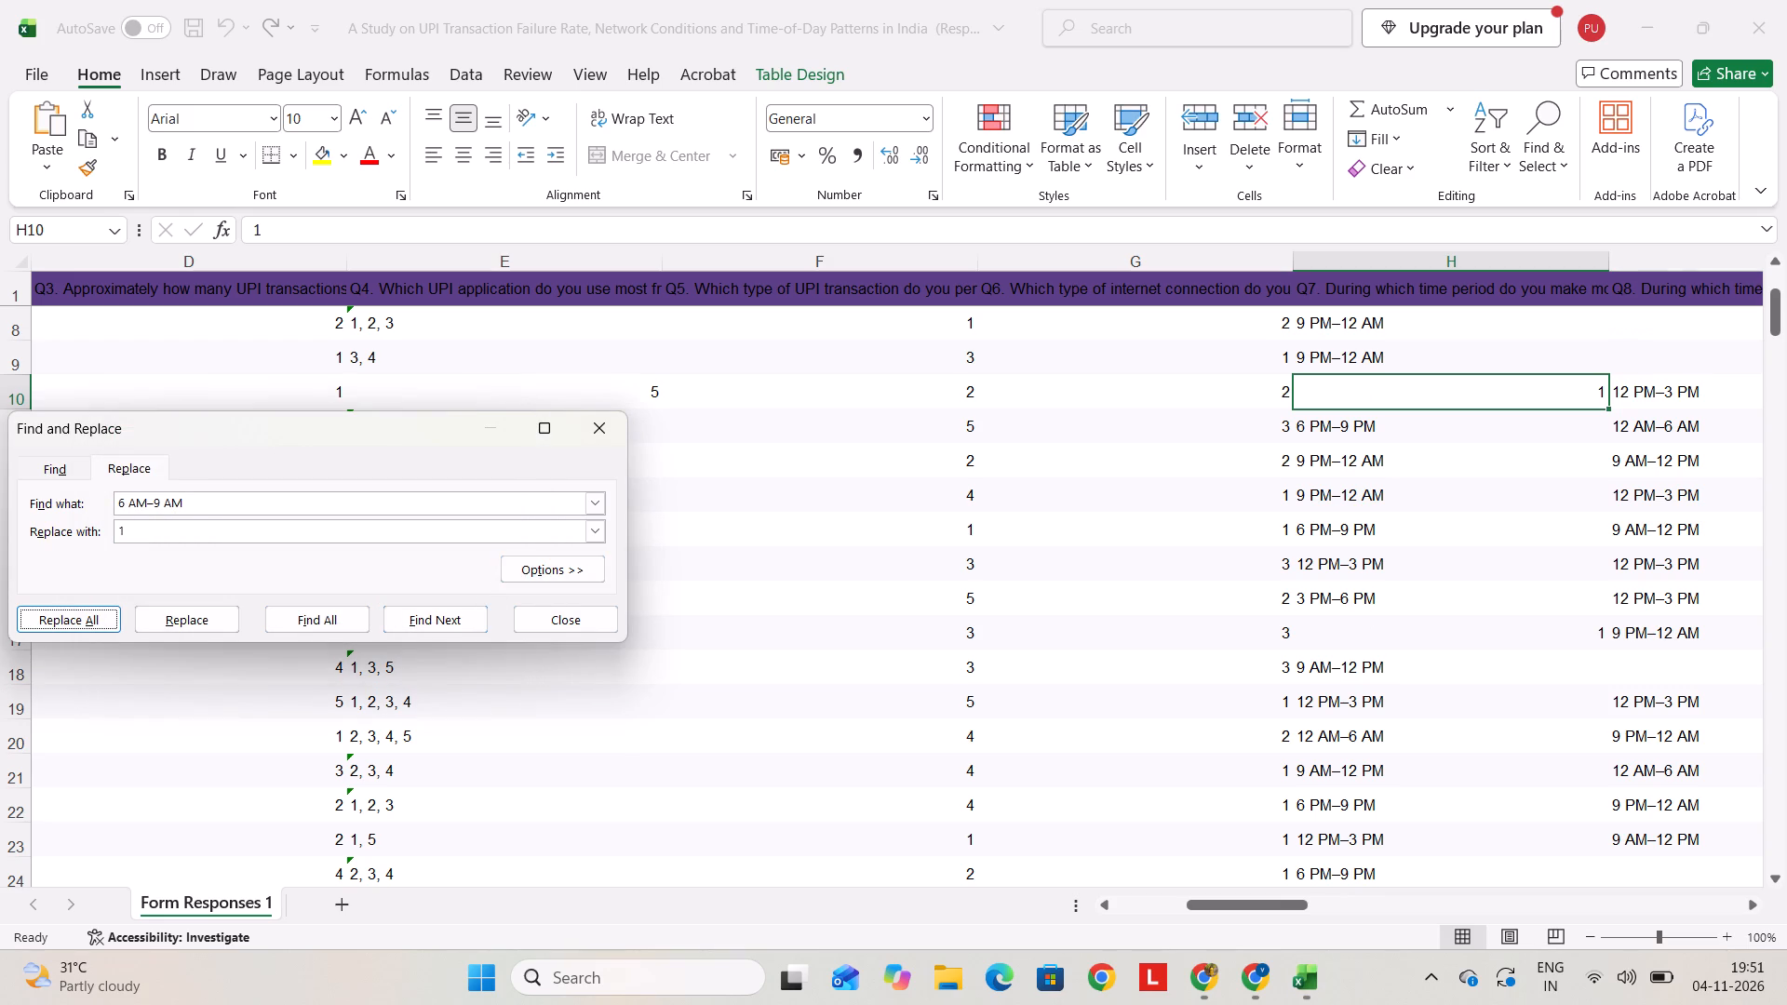
Replace every "9 AM–12 PM" with 2 in the Form Responses 1 sheet, taking the search text from the Q7 answer in H37.
scroll(1397, 630, down, 1)
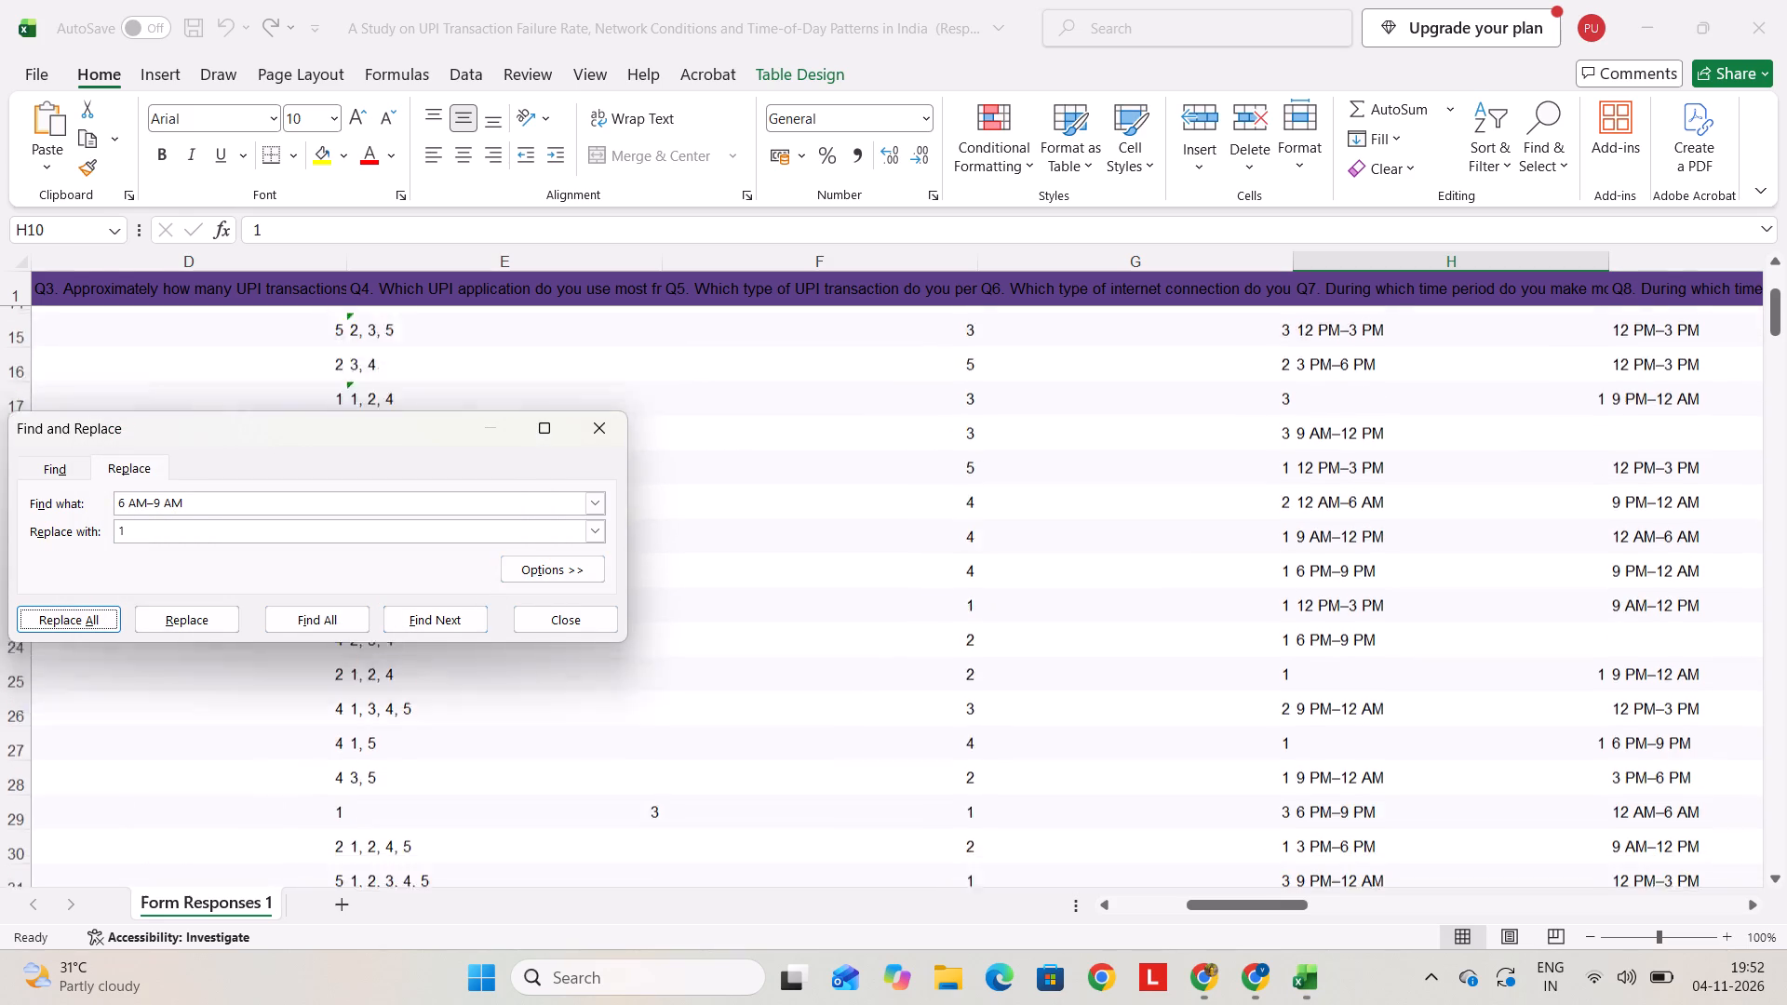
scroll(1397, 630, down, 4)
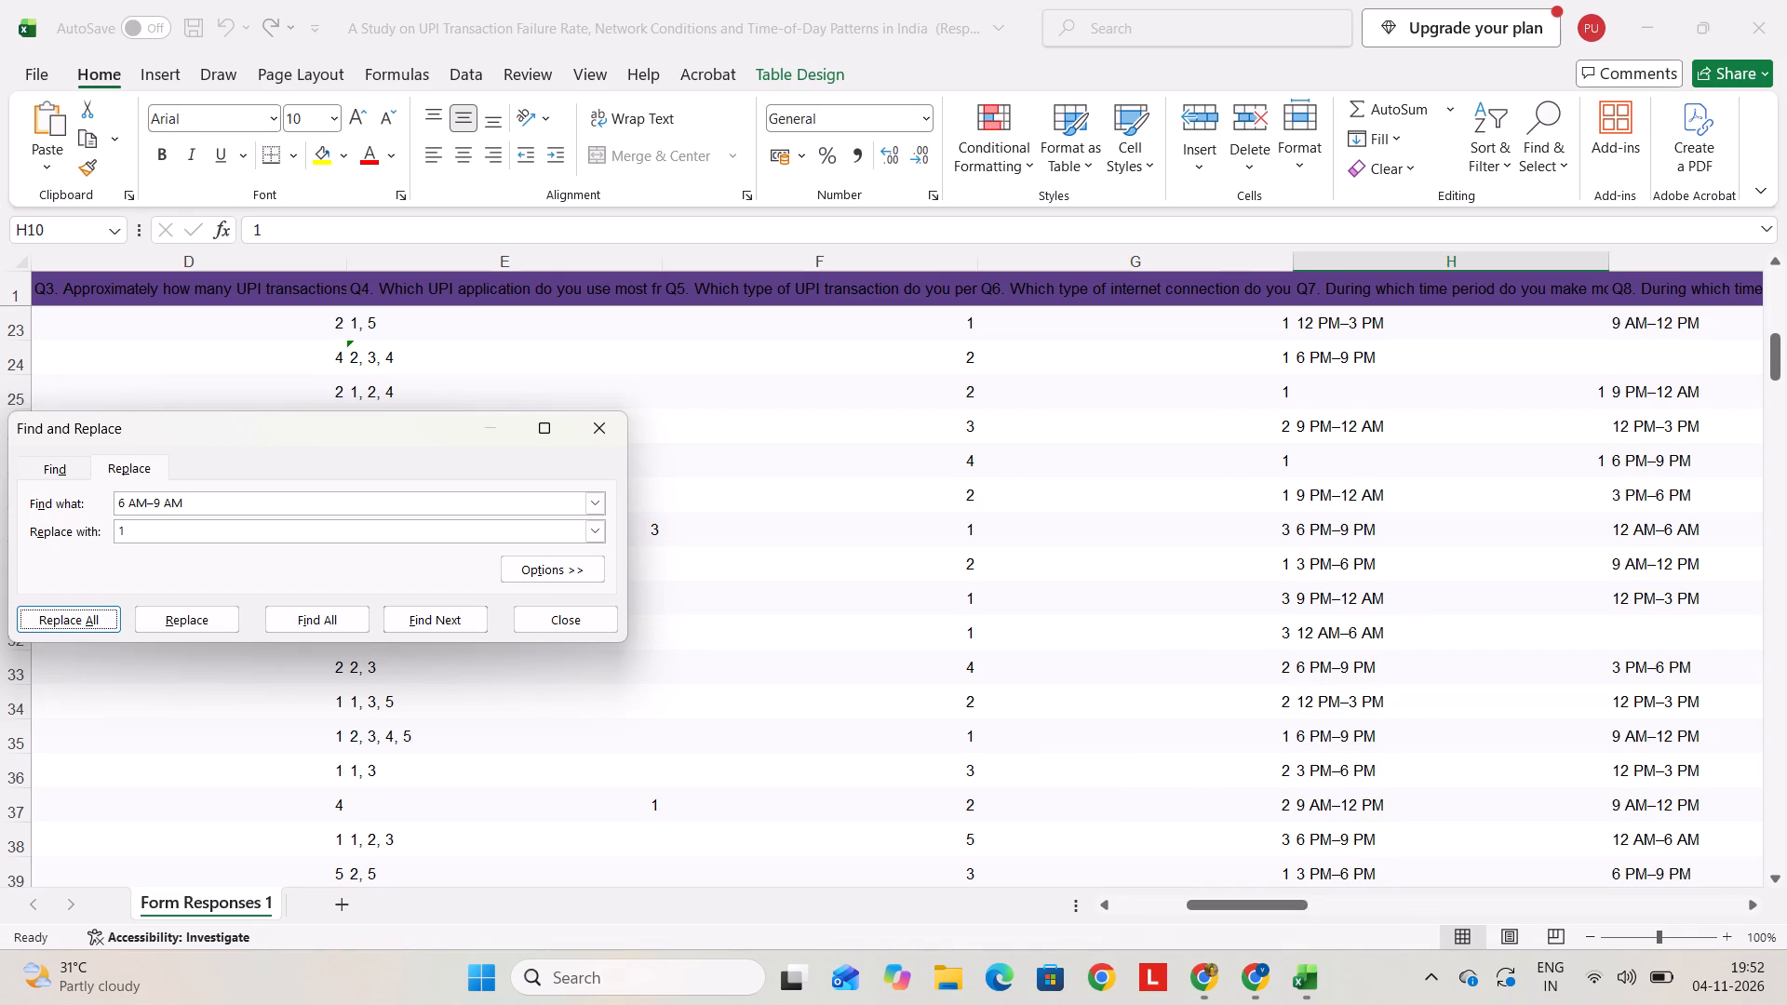
scroll(1385, 409, down, 2)
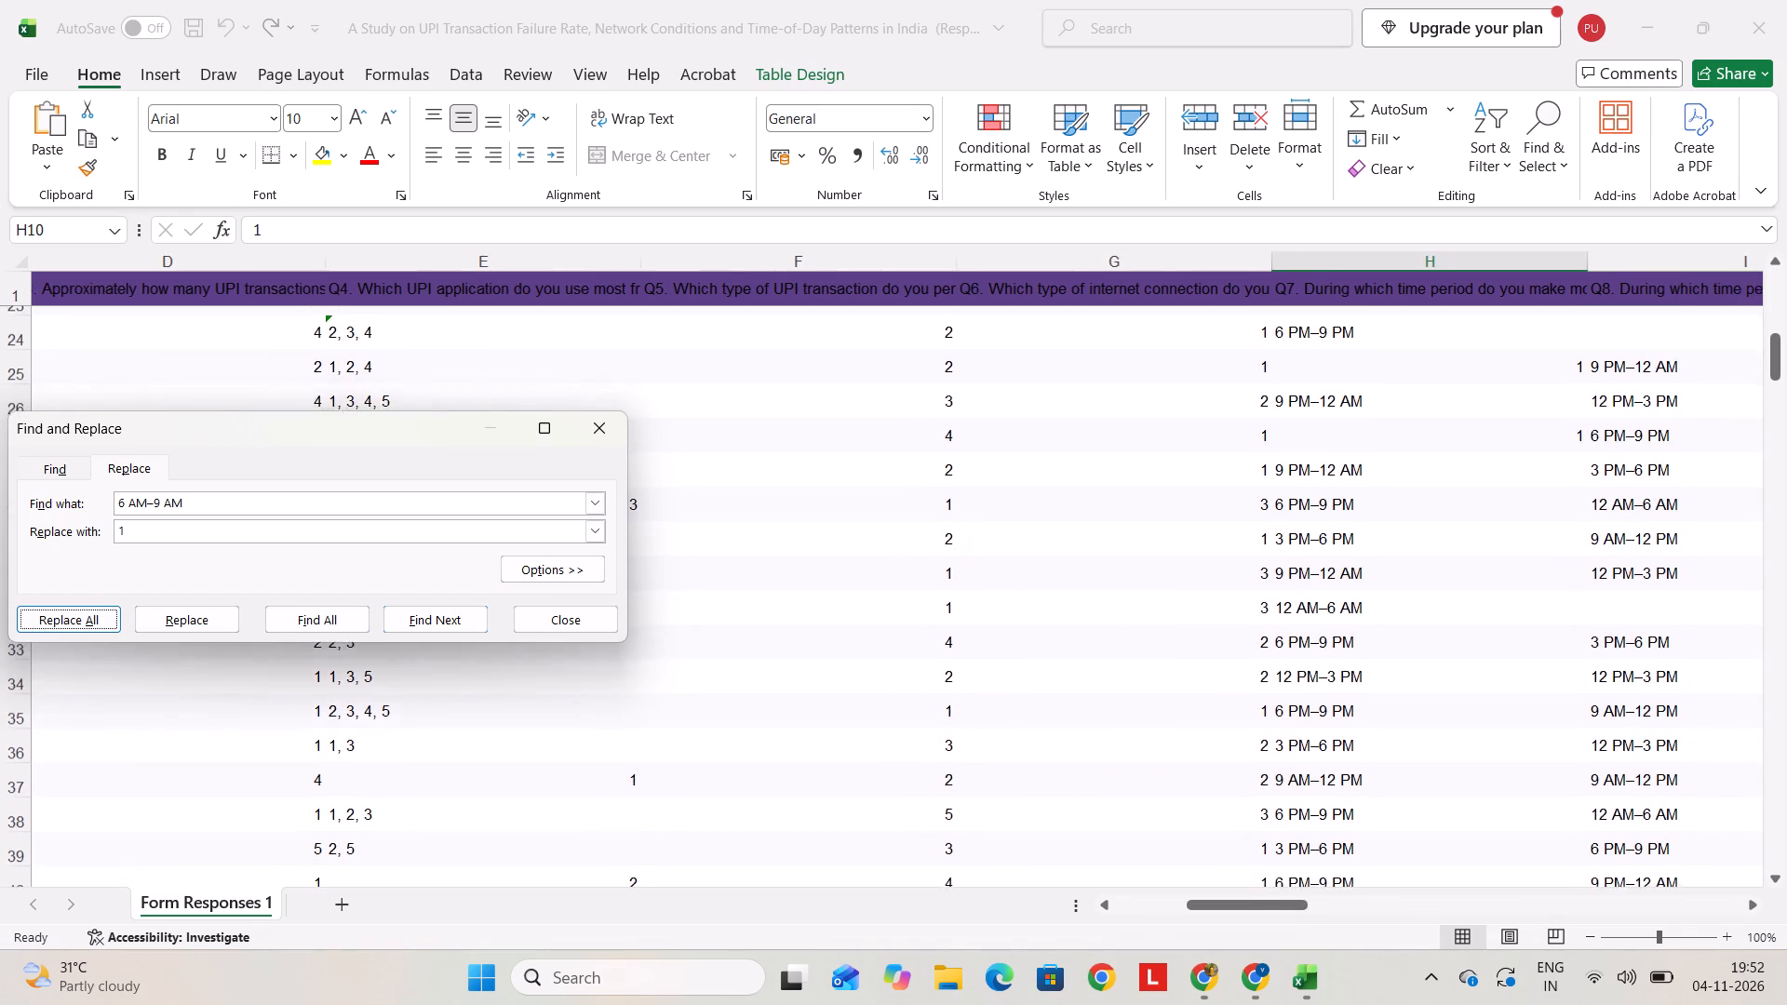
scroll(1385, 409, down, 1)
scroll(1373, 504, down, 1)
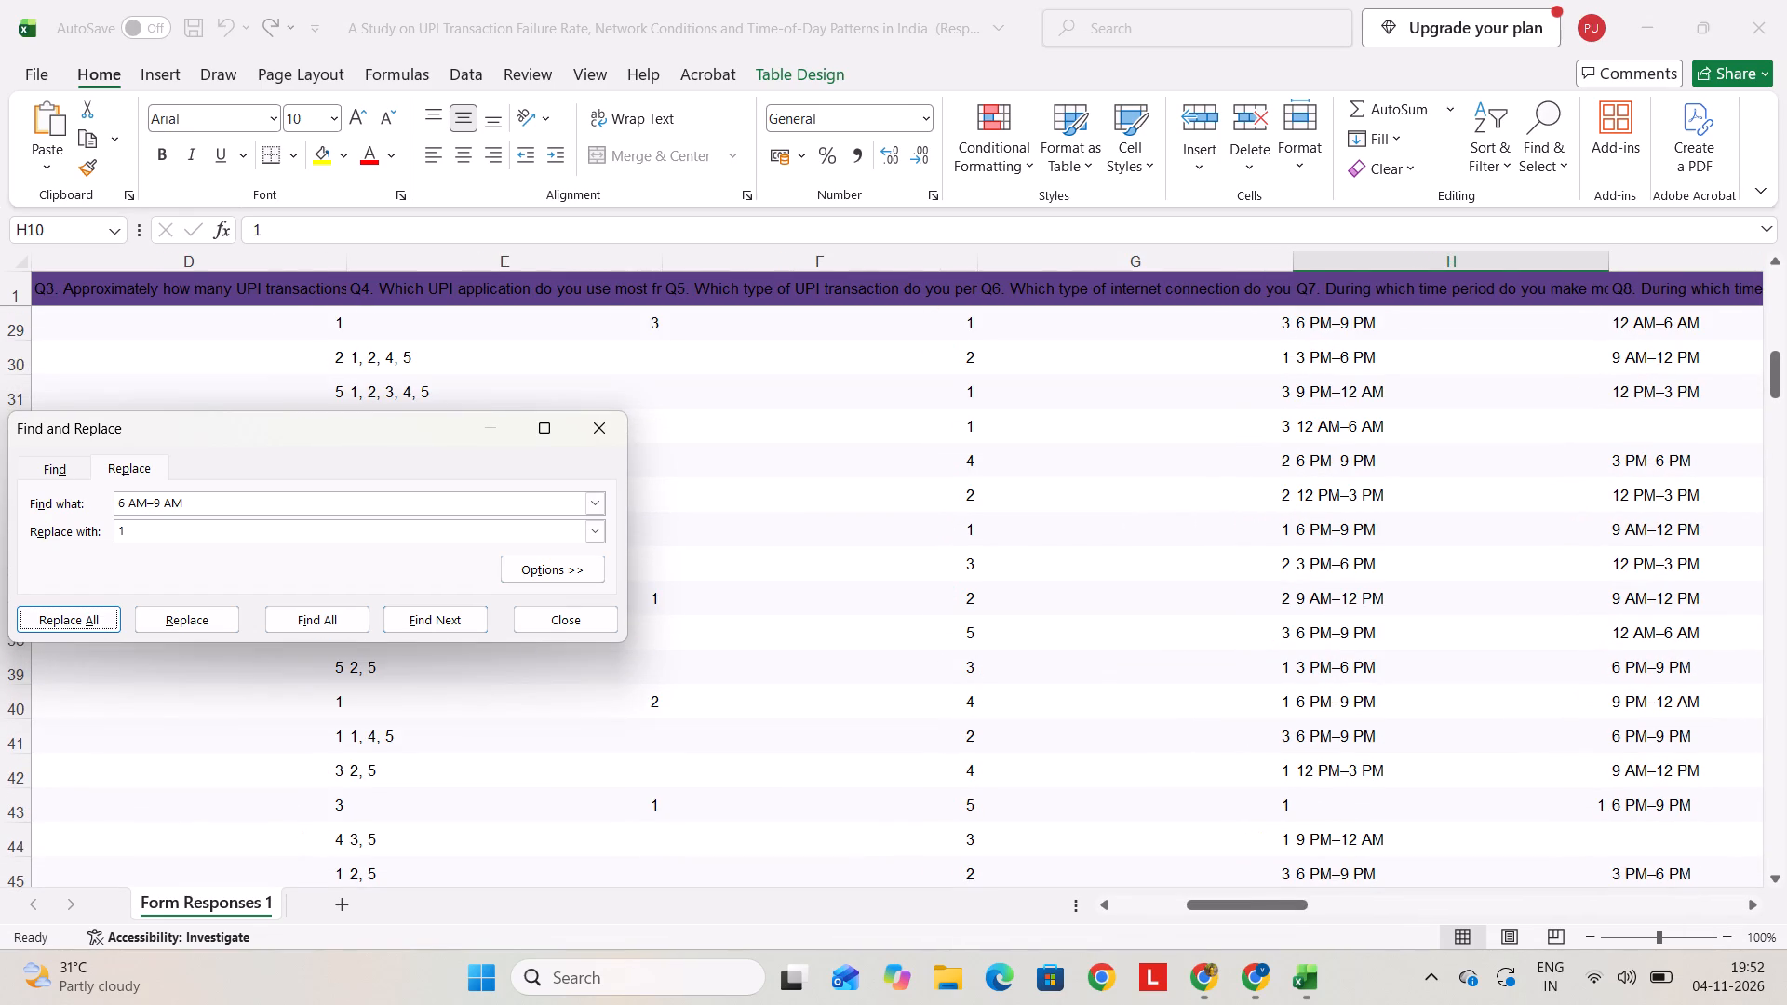
click(1392, 589)
click(1394, 592)
double_click(1394, 593)
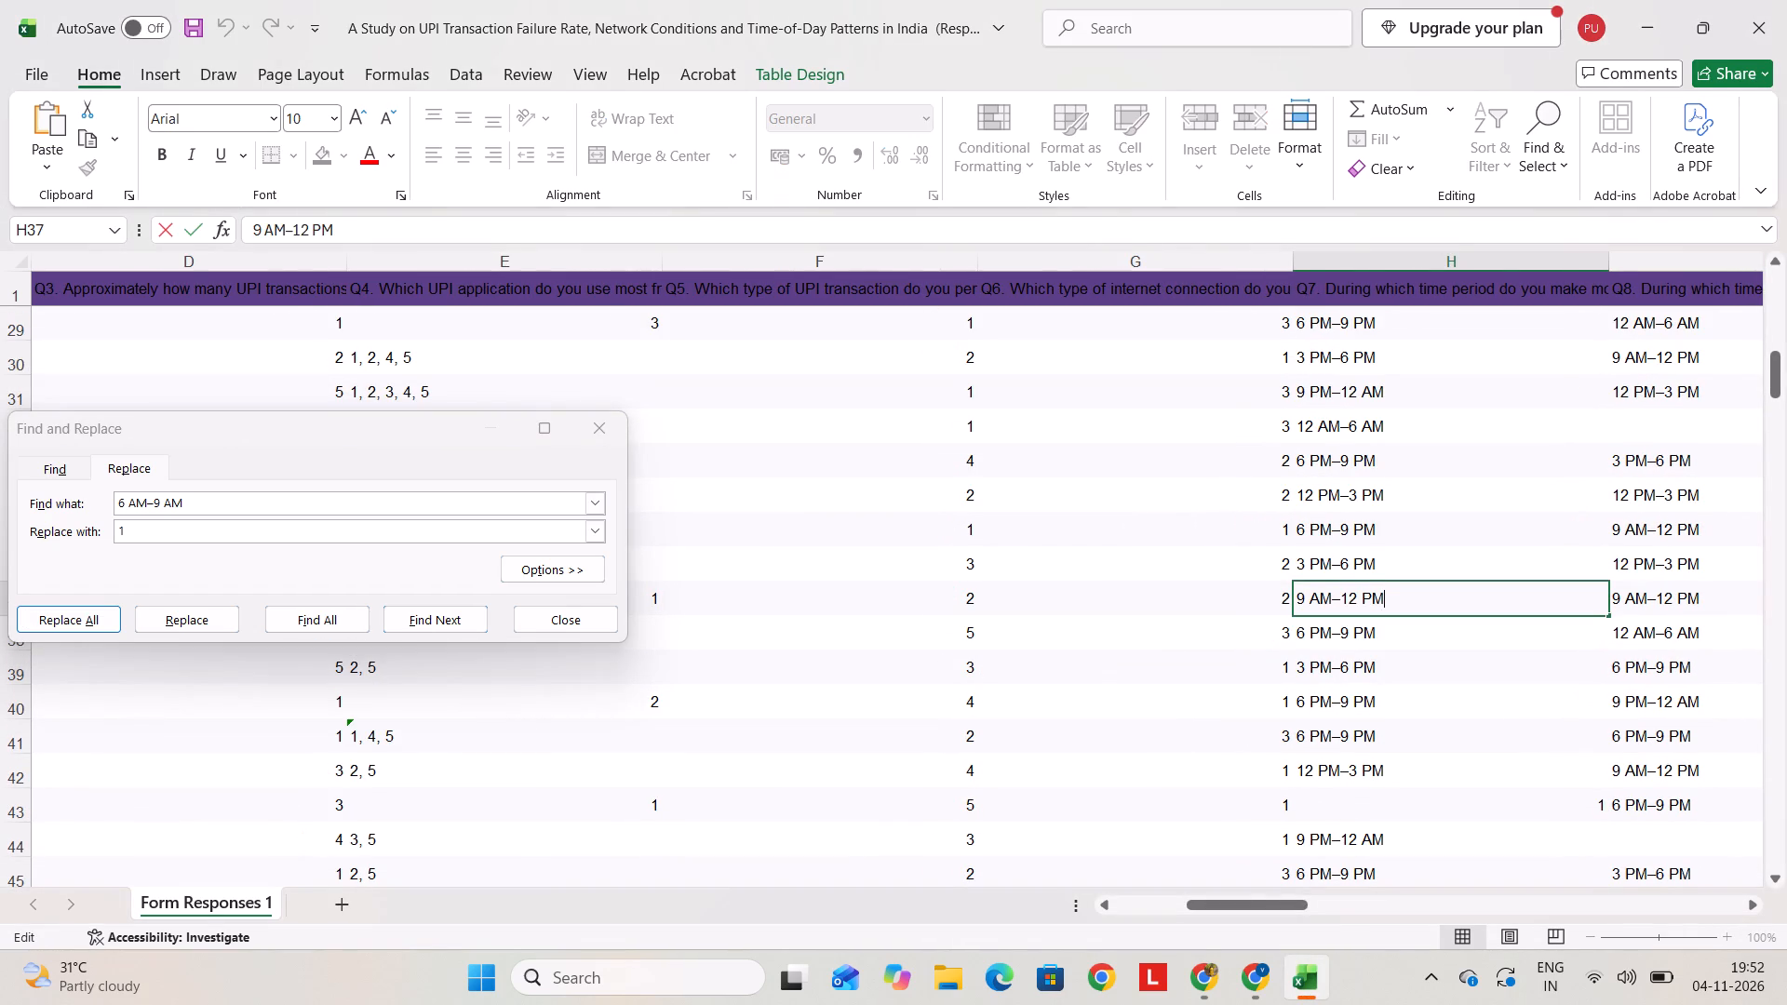
key(ctrl+a)
key(ctrl+c)
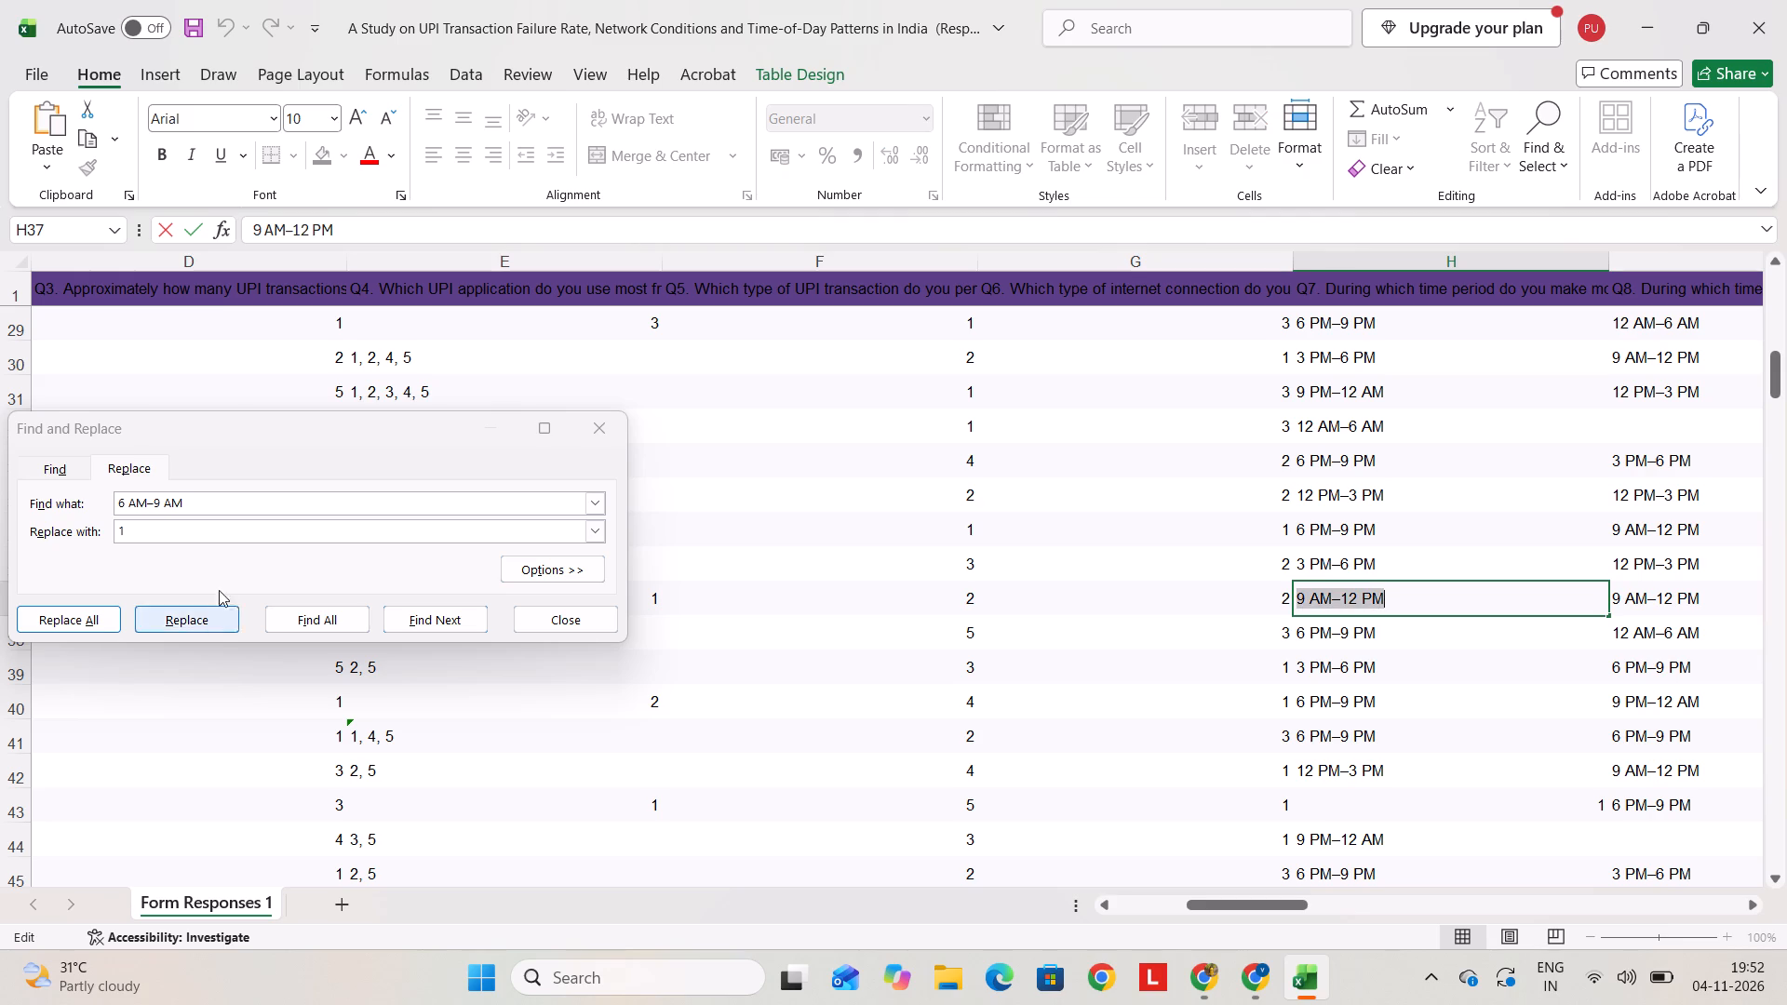
click(222, 502)
key(ctrl+a)
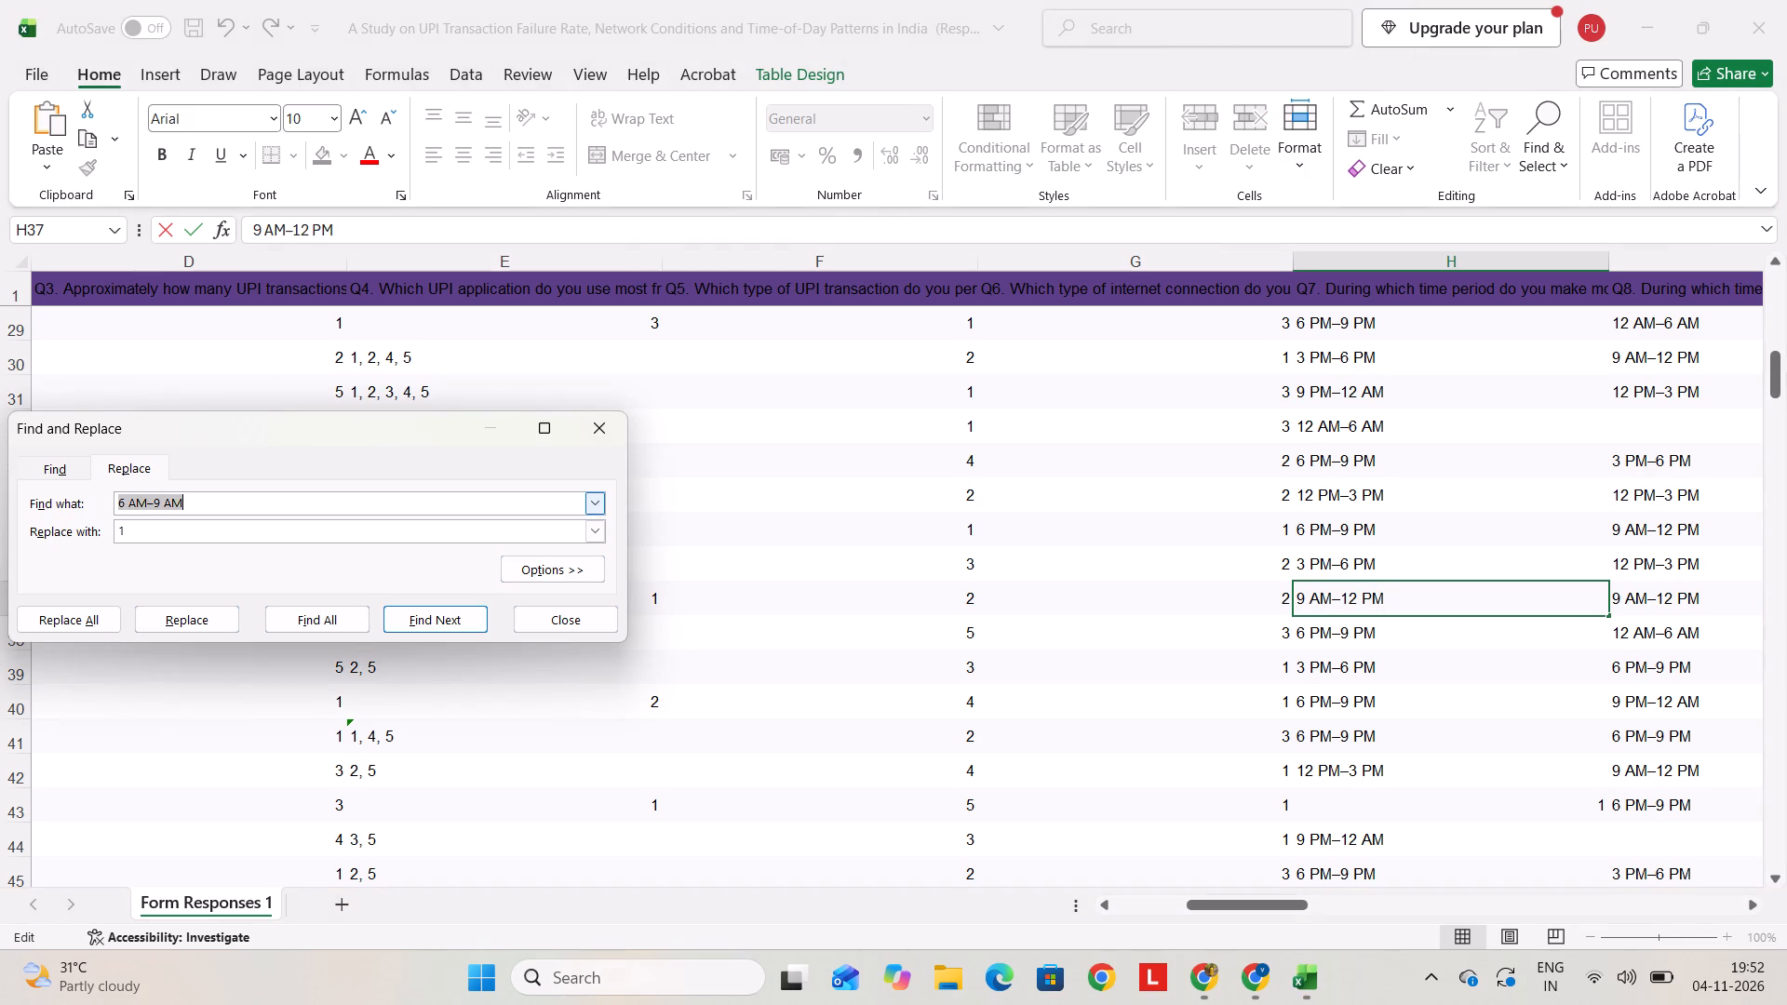
key(ctrl+v)
click(195, 528)
key(BackSpace)
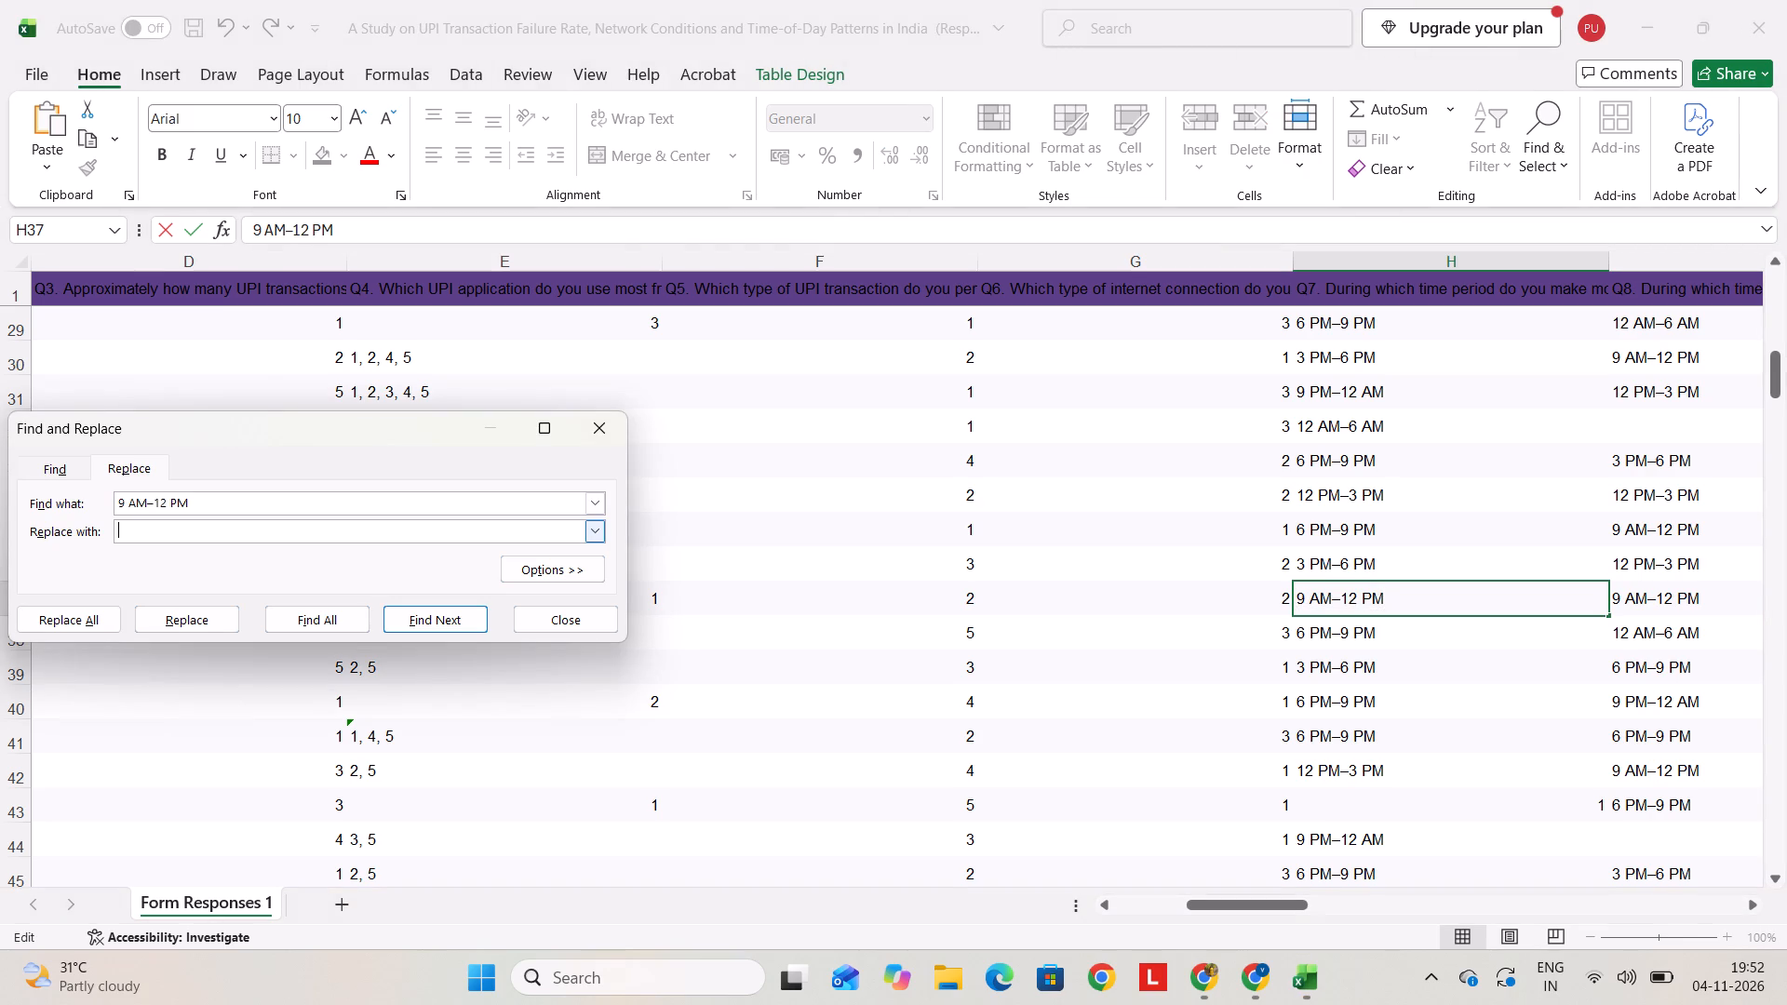
key(2)
click(92, 624)
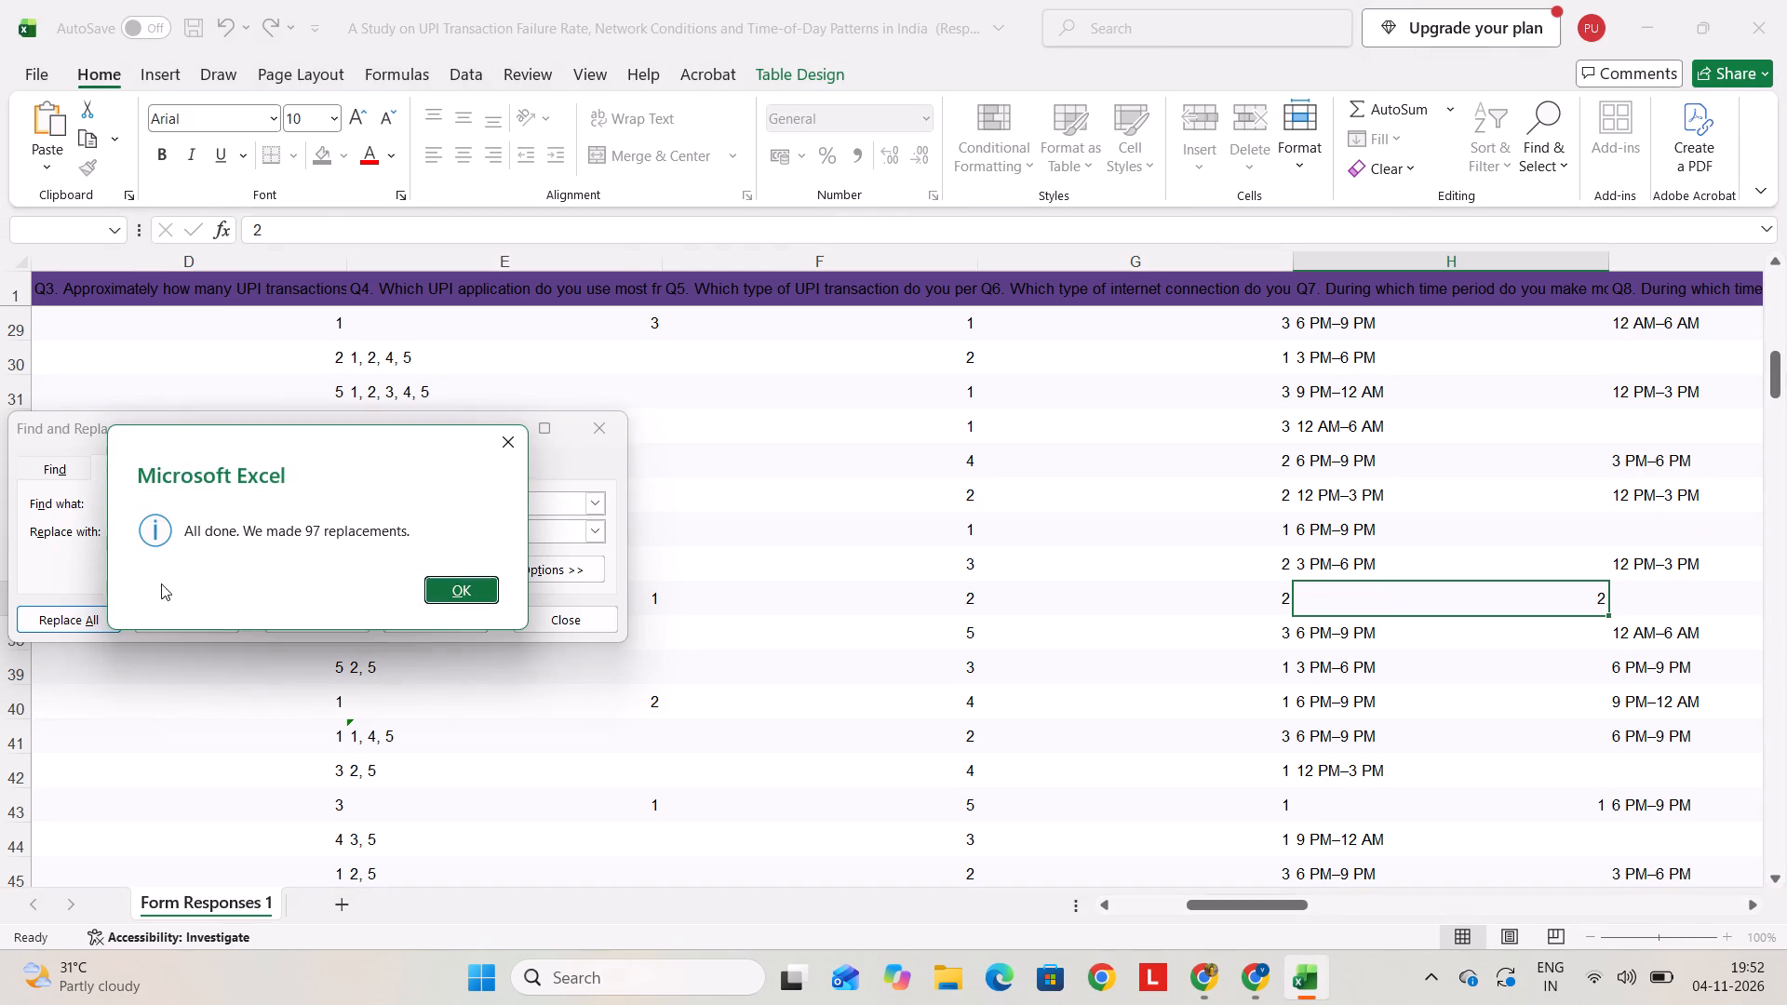
click(454, 583)
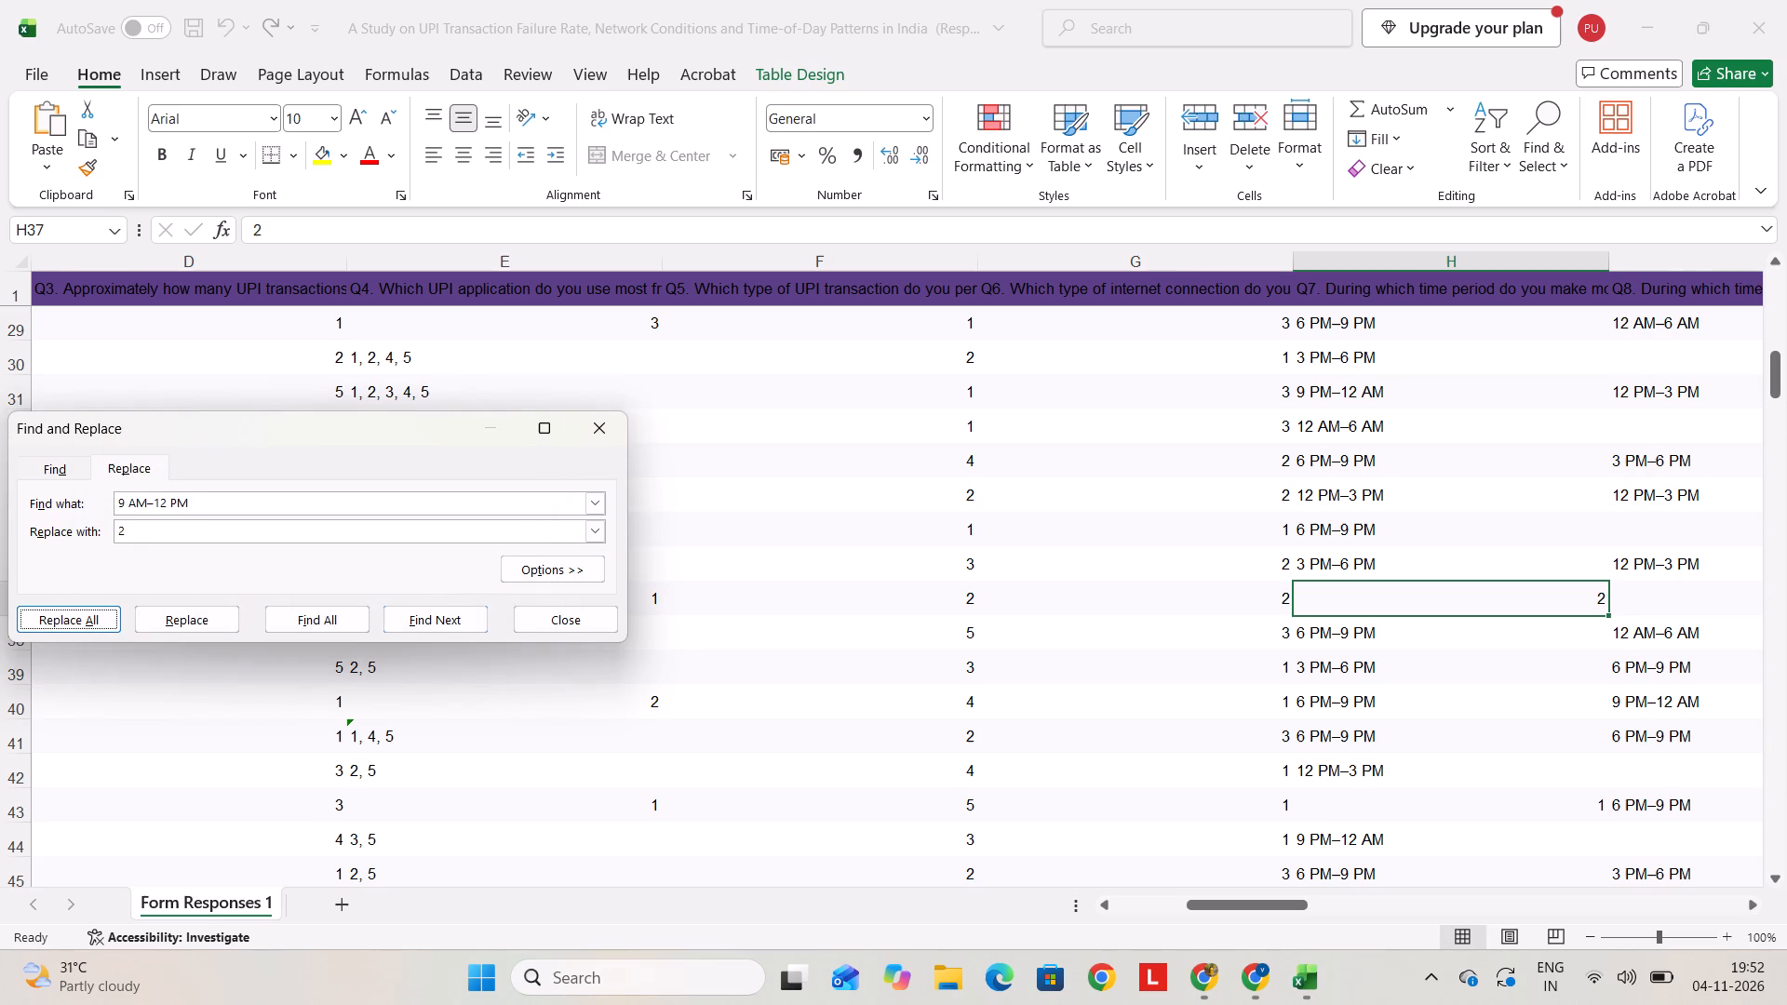
Replace every "12 PM–3 PM" with 3 in the Form Responses 1 sheet, taking the search text from the Q7 answer in H42.
click(1423, 768)
double_click(1423, 768)
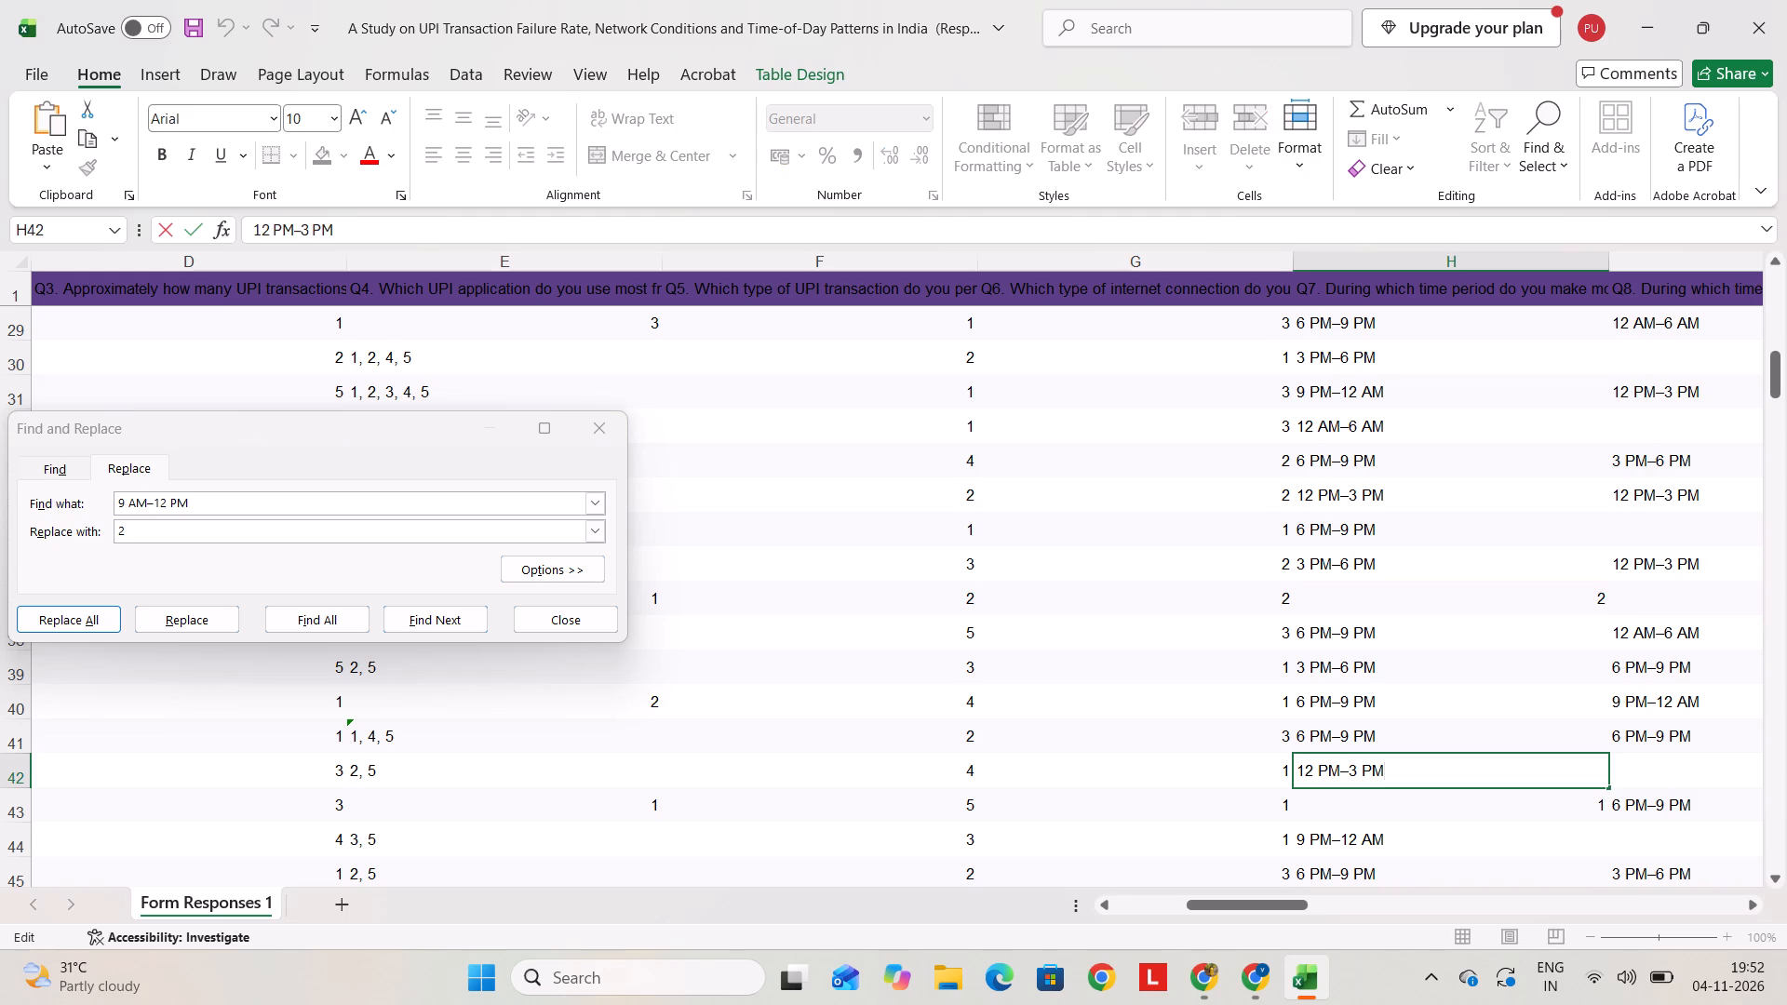
key(ctrl+a)
key(ctrl+c)
click(192, 500)
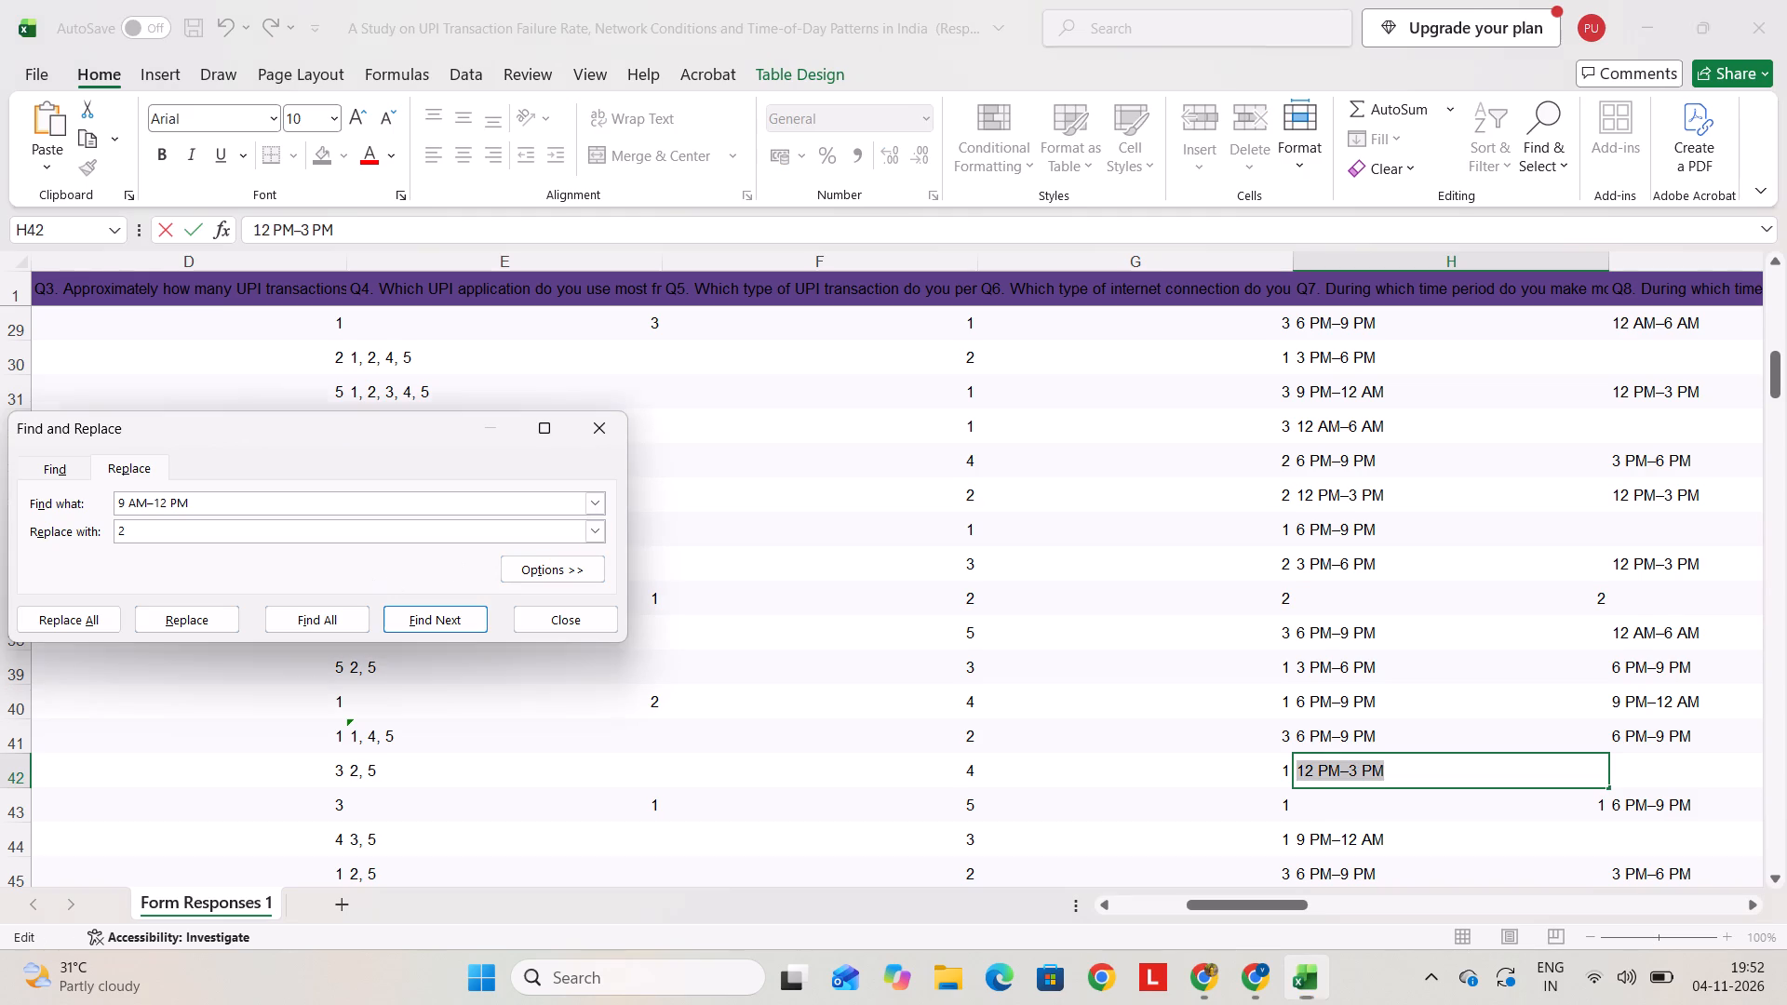
key(ctrl+a)
key(ctrl+v)
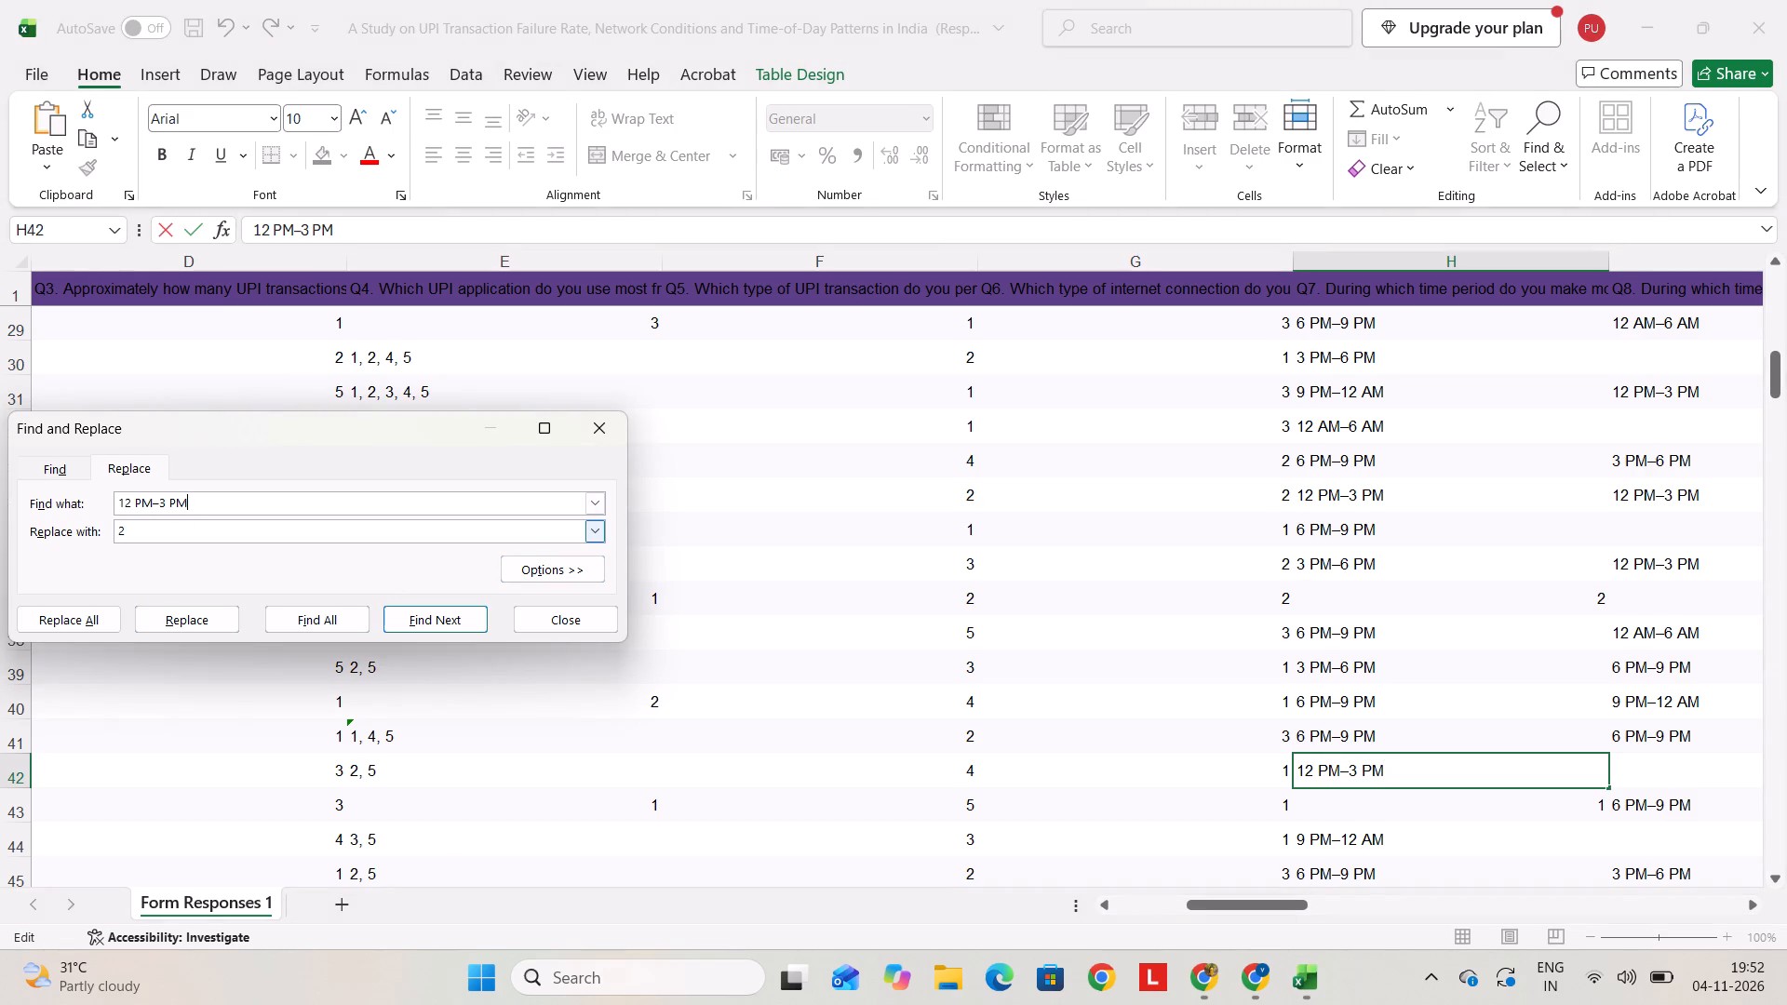
click(168, 529)
key(BackSpace)
key(3)
click(85, 620)
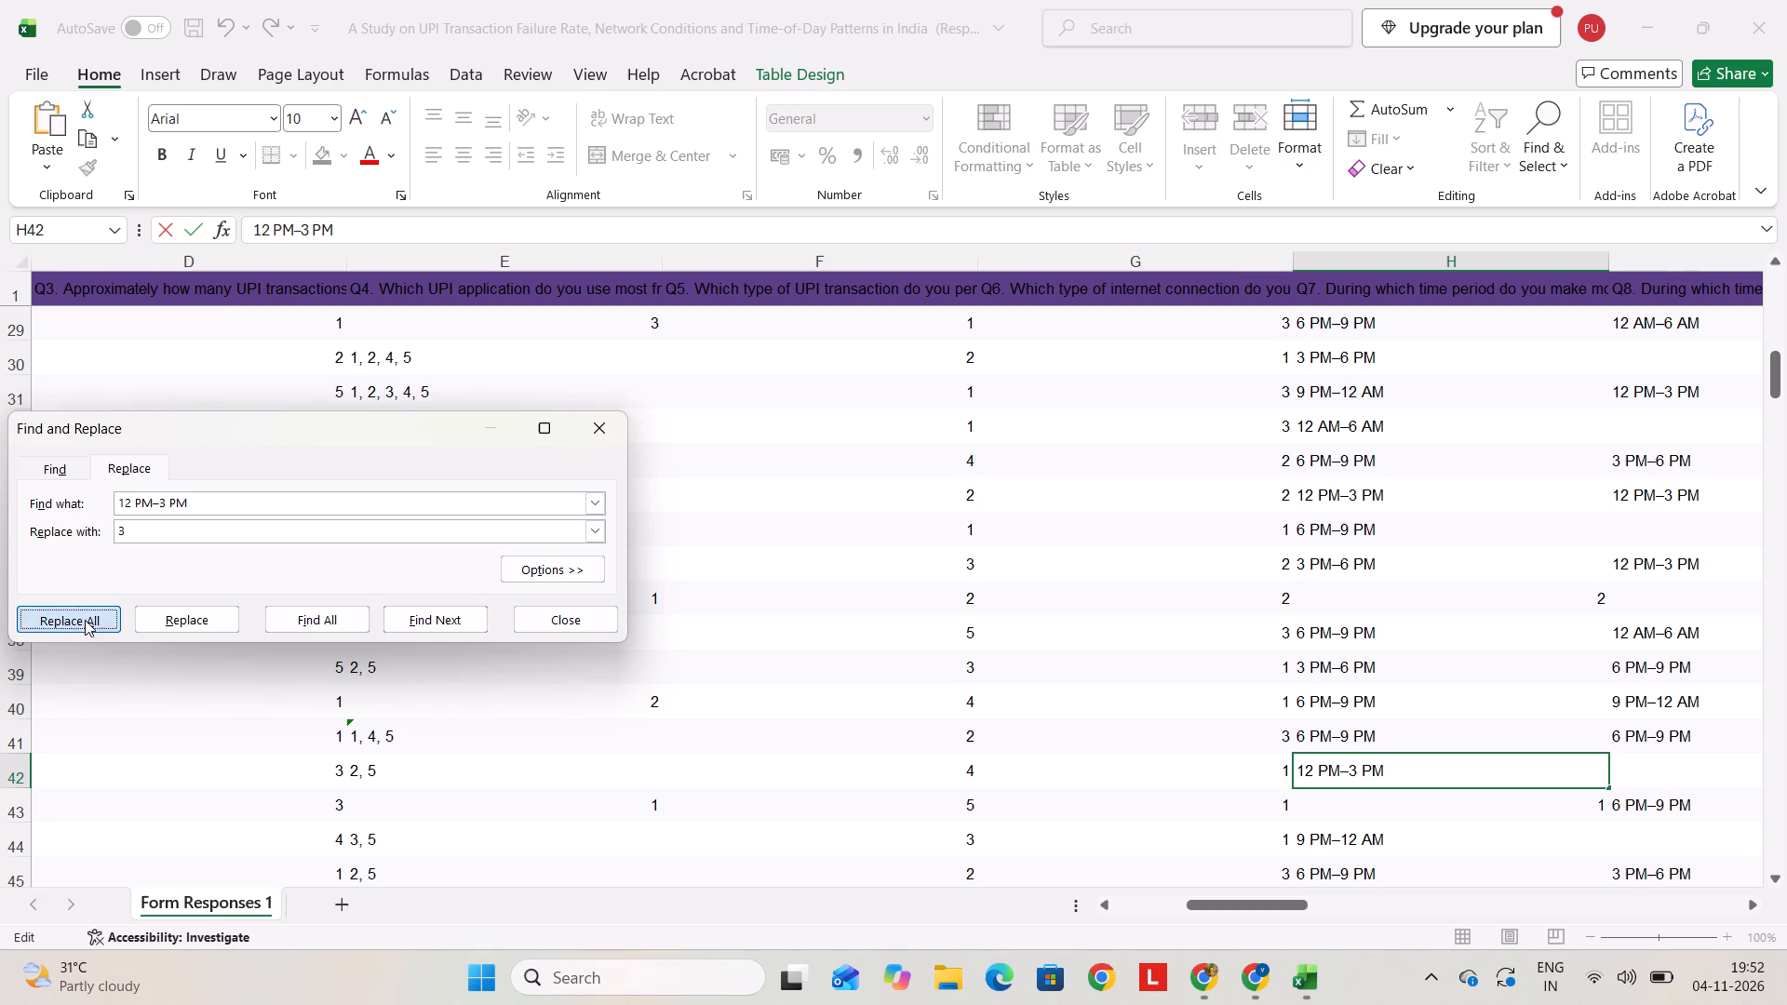
click(483, 589)
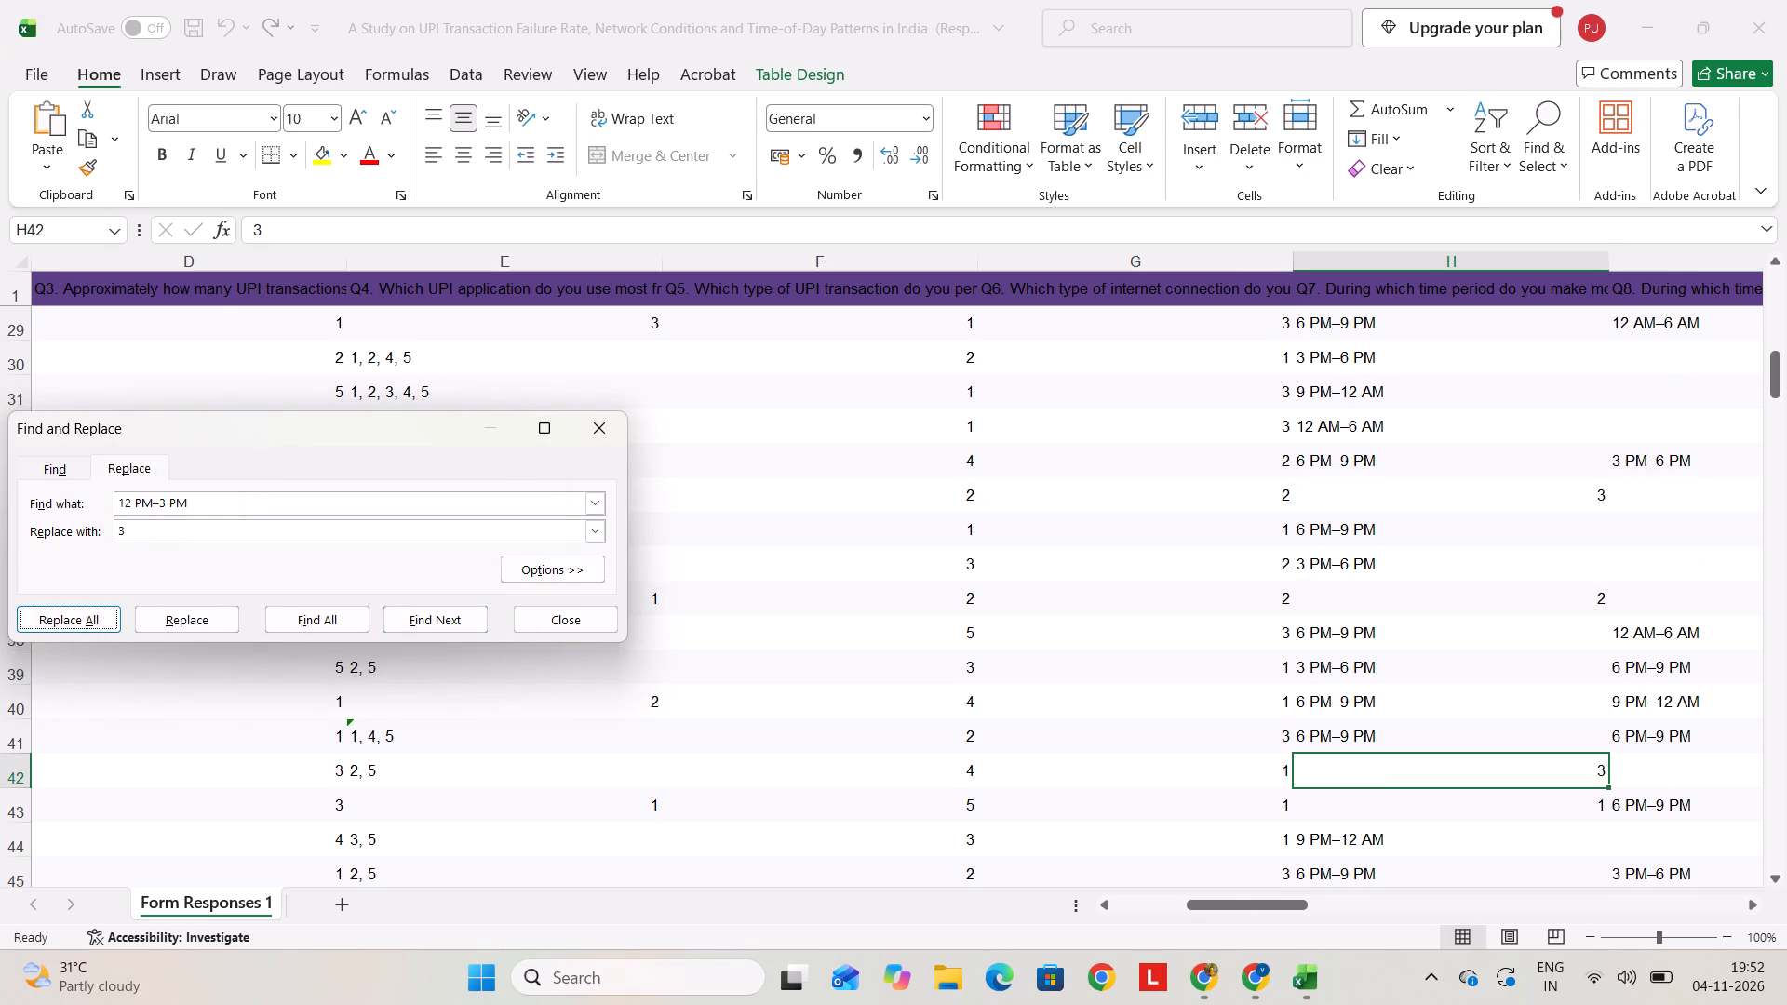
Replace every "3 PM–6 PM" with 4 in the Form Responses 1 sheet, taking the search text from the Q7 answer in H39.
click(1402, 670)
double_click(1402, 670)
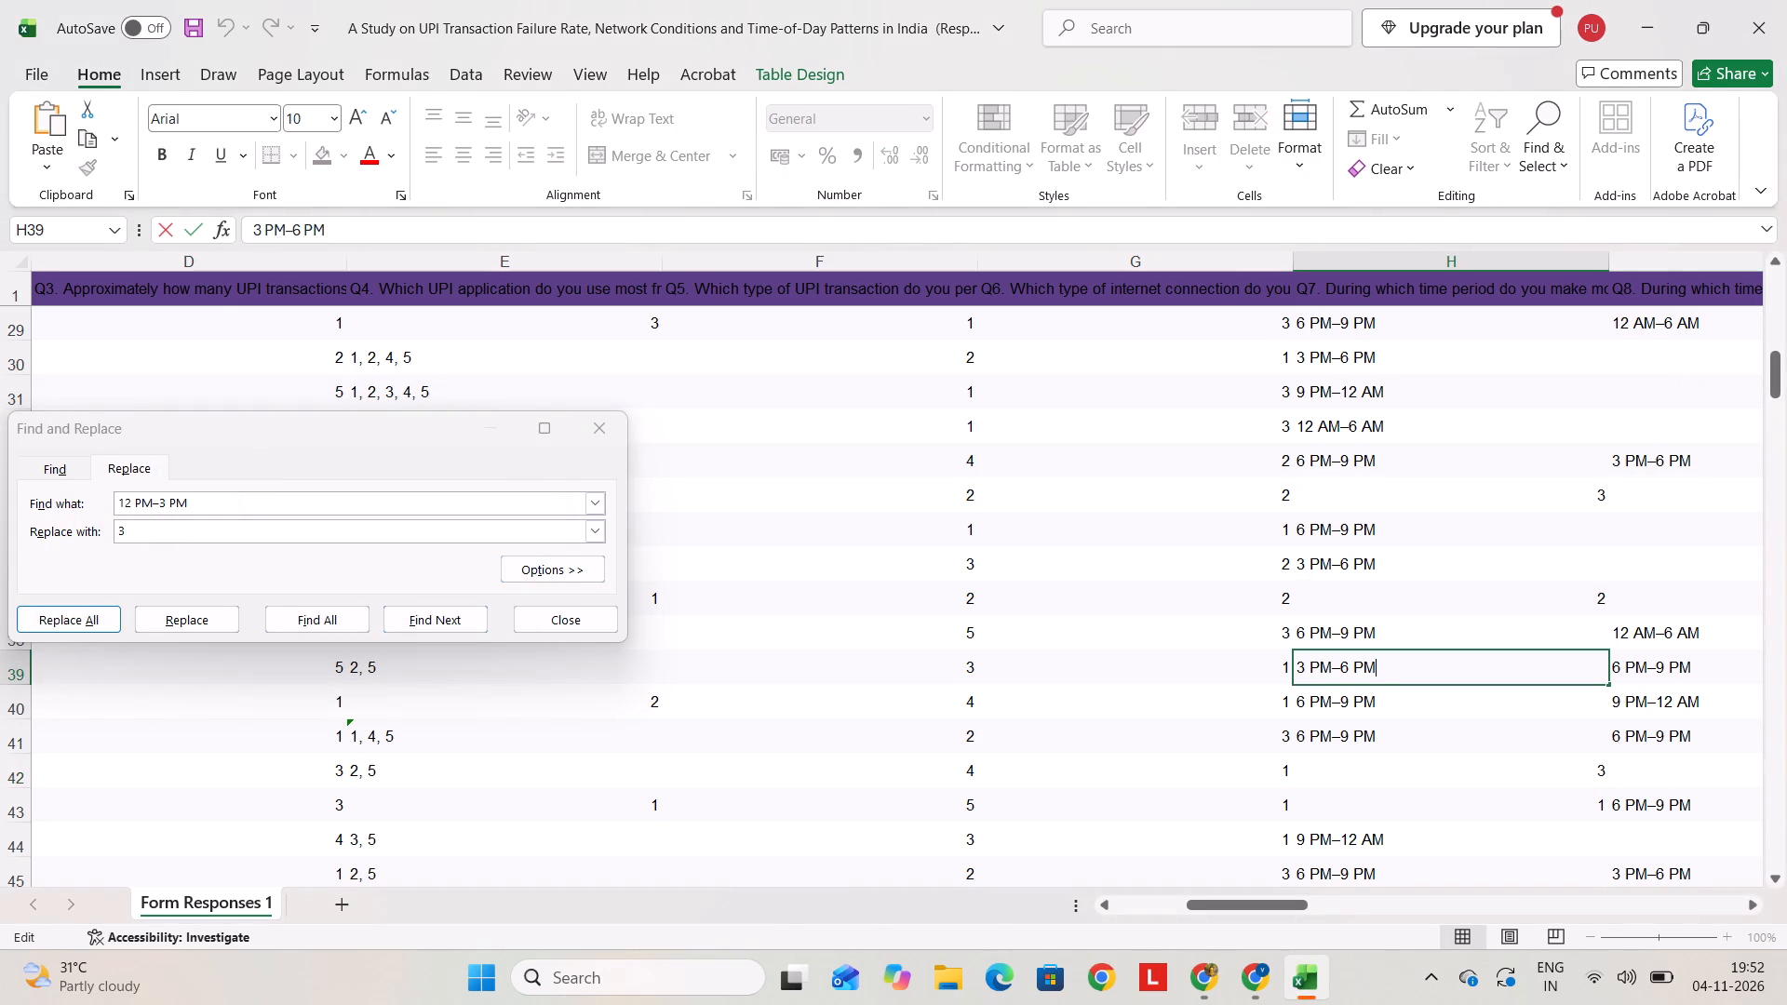
key(ctrl+a)
key(ctrl+c)
click(214, 500)
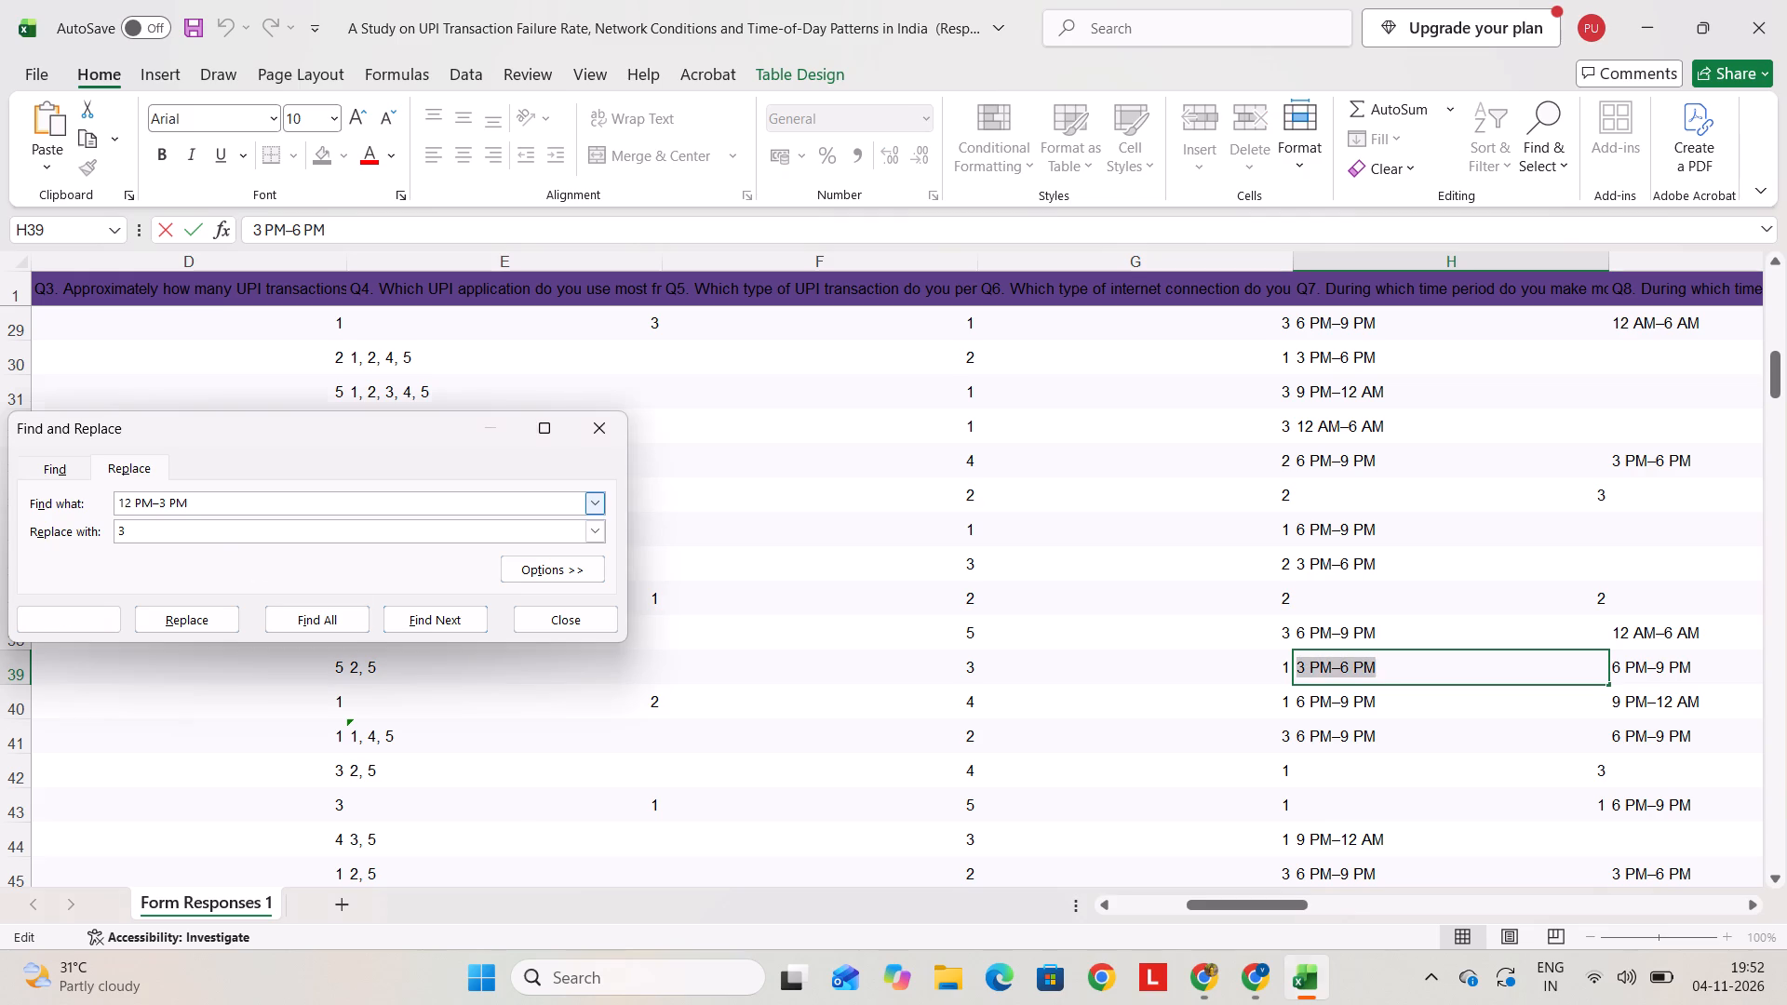
key(ctrl+a)
key(ctrl+v)
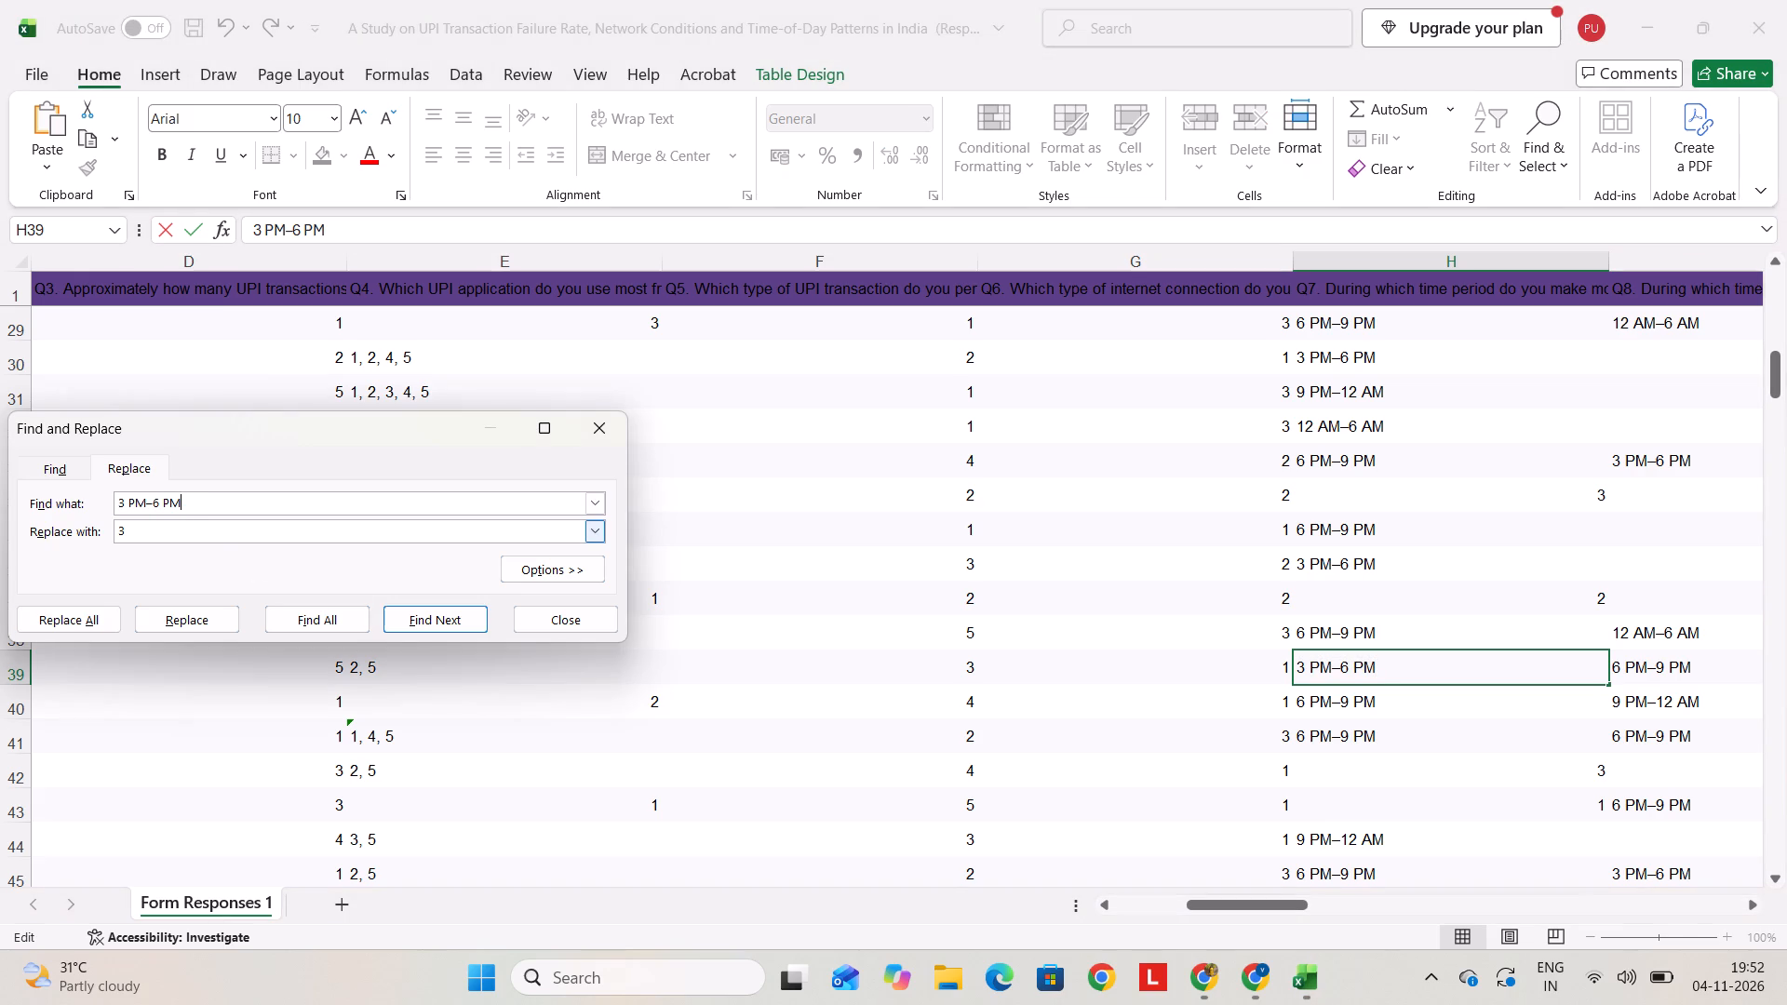
click(185, 534)
key(BackSpace)
key(4)
click(85, 611)
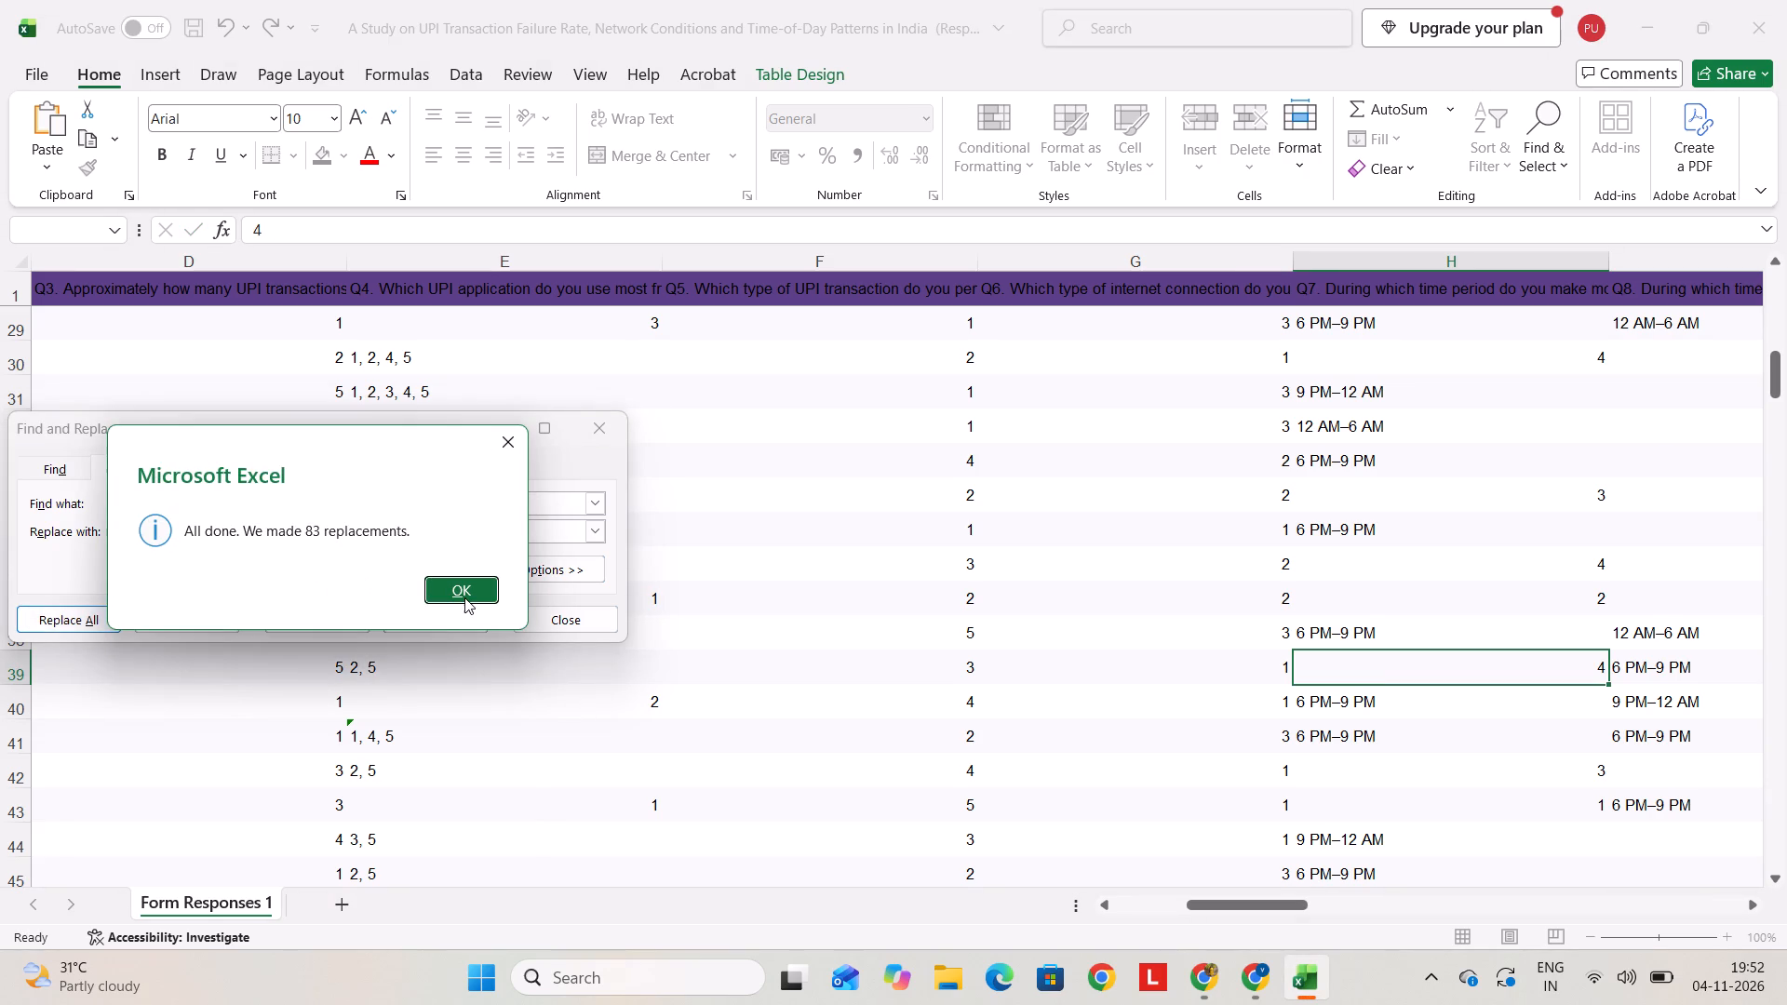
click(464, 597)
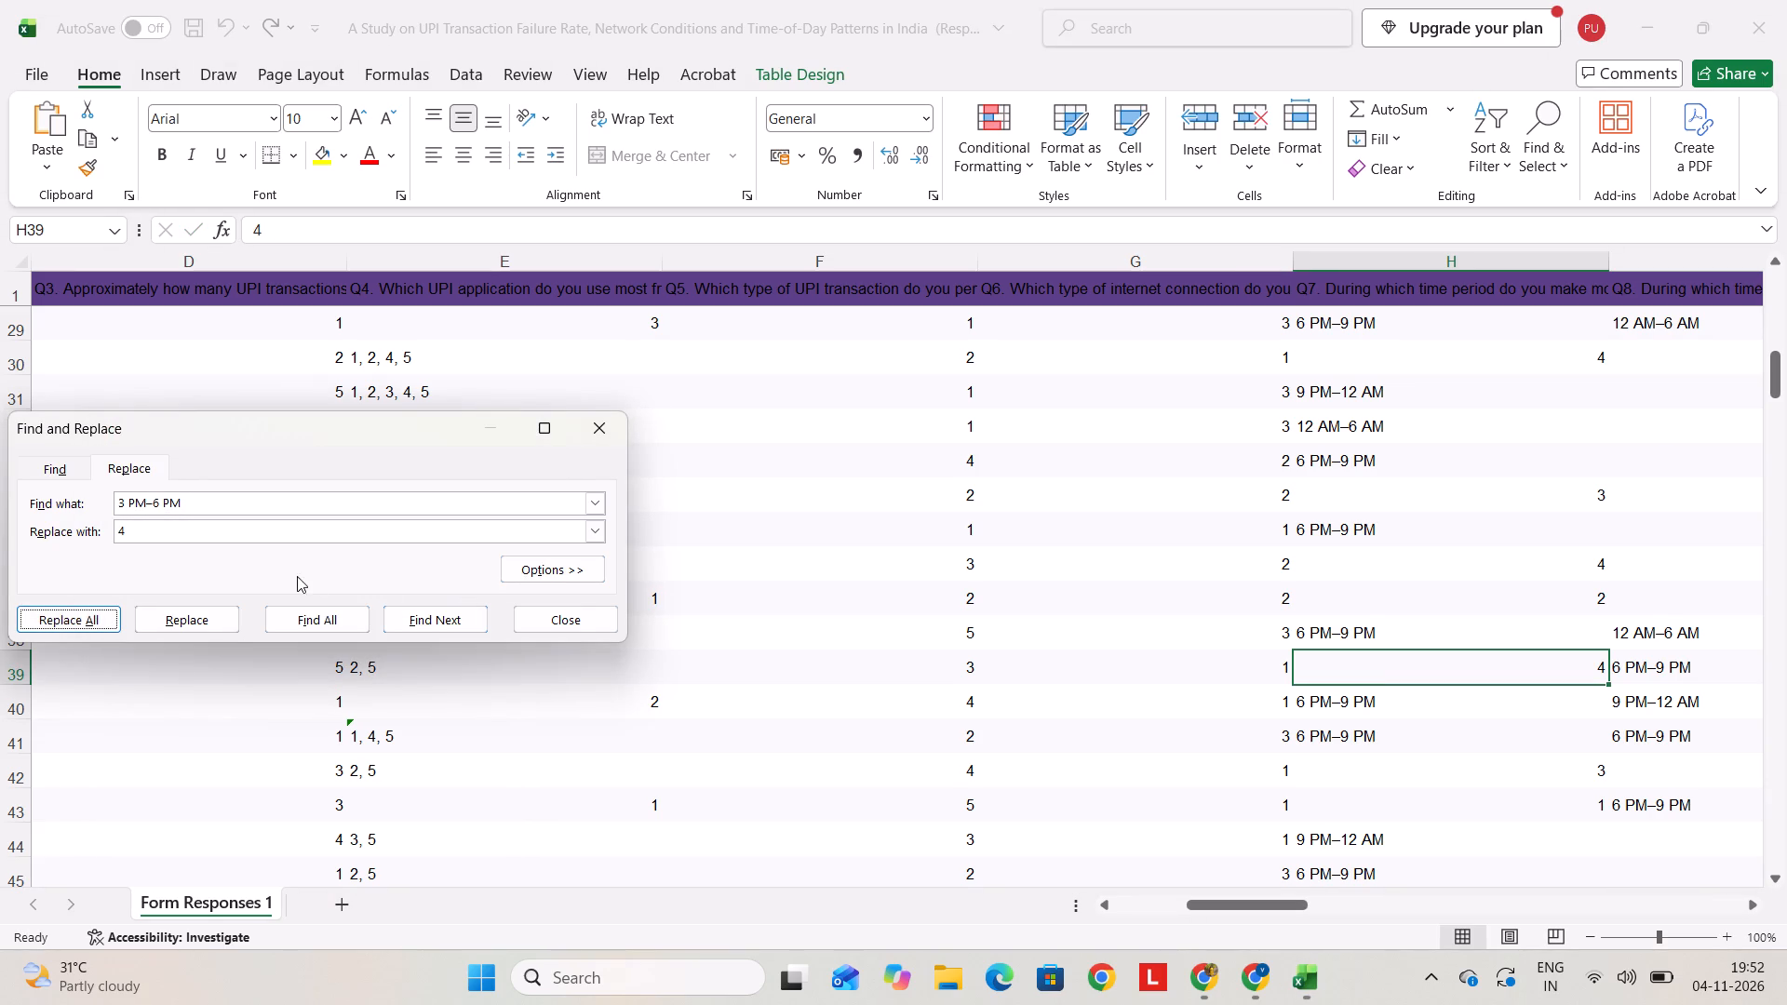
Replace every "6 PM–9 PM" with 5 in the Form Responses 1 sheet, taking the search text from the Q7 answer in H38.
click(1407, 635)
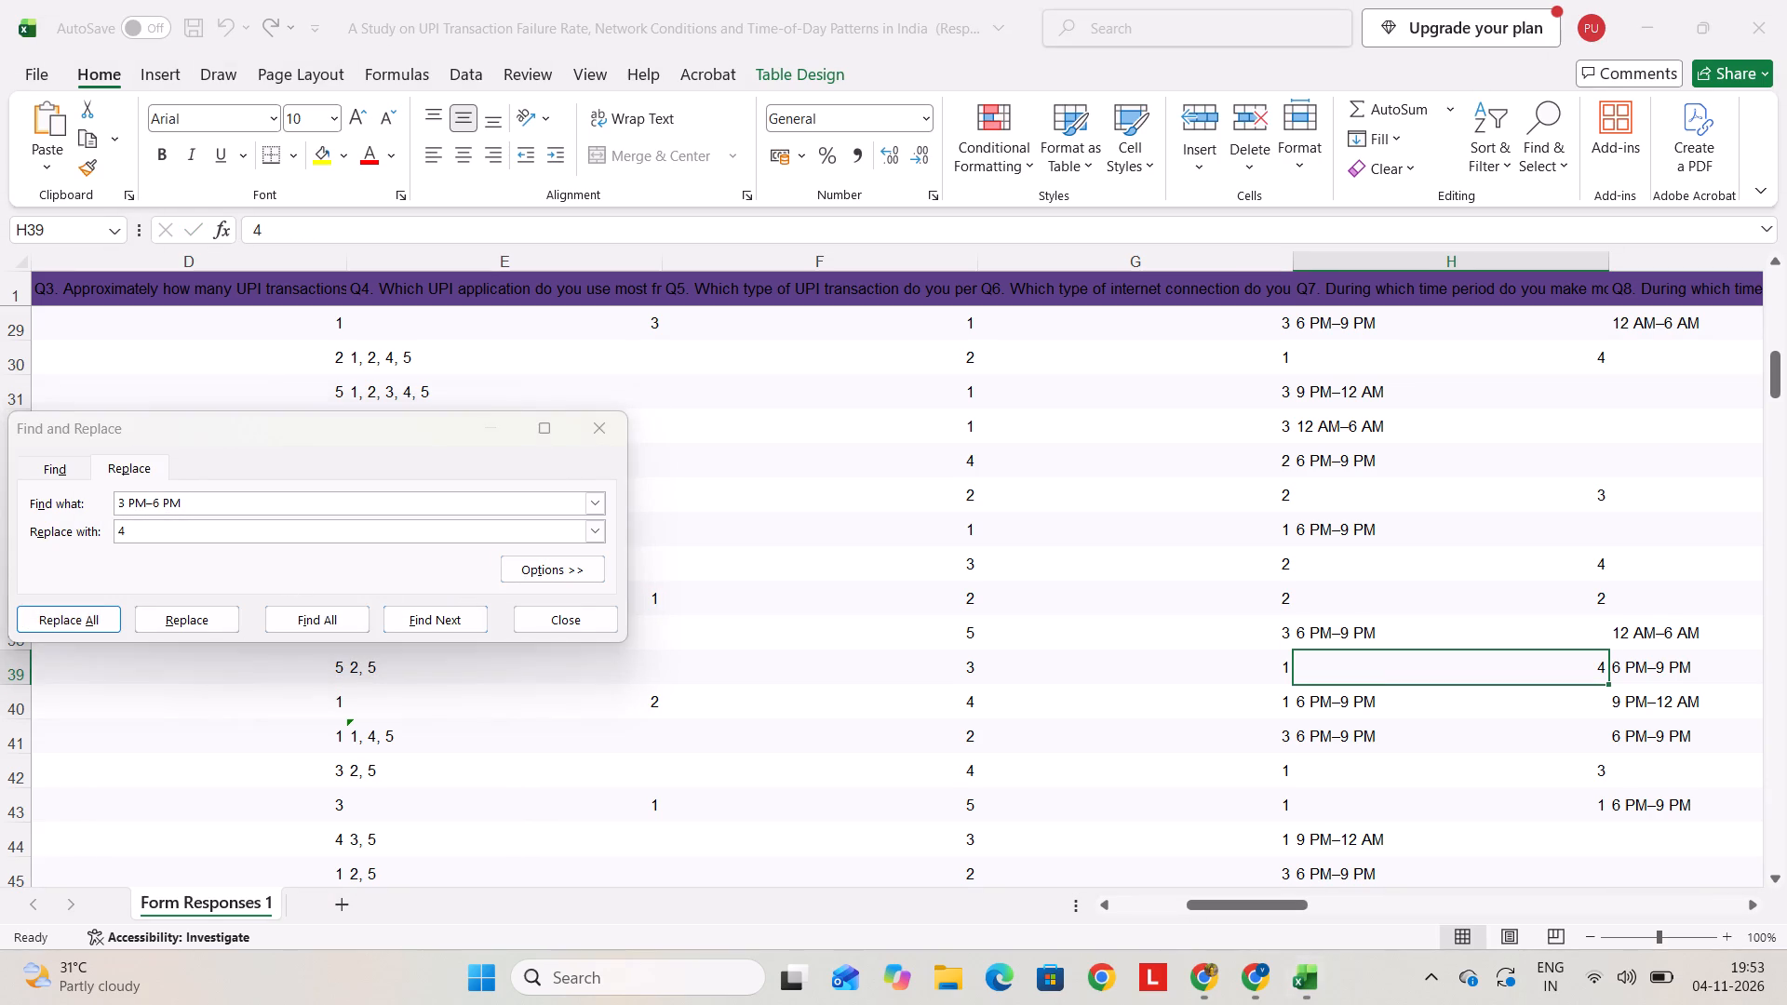
double_click(1407, 635)
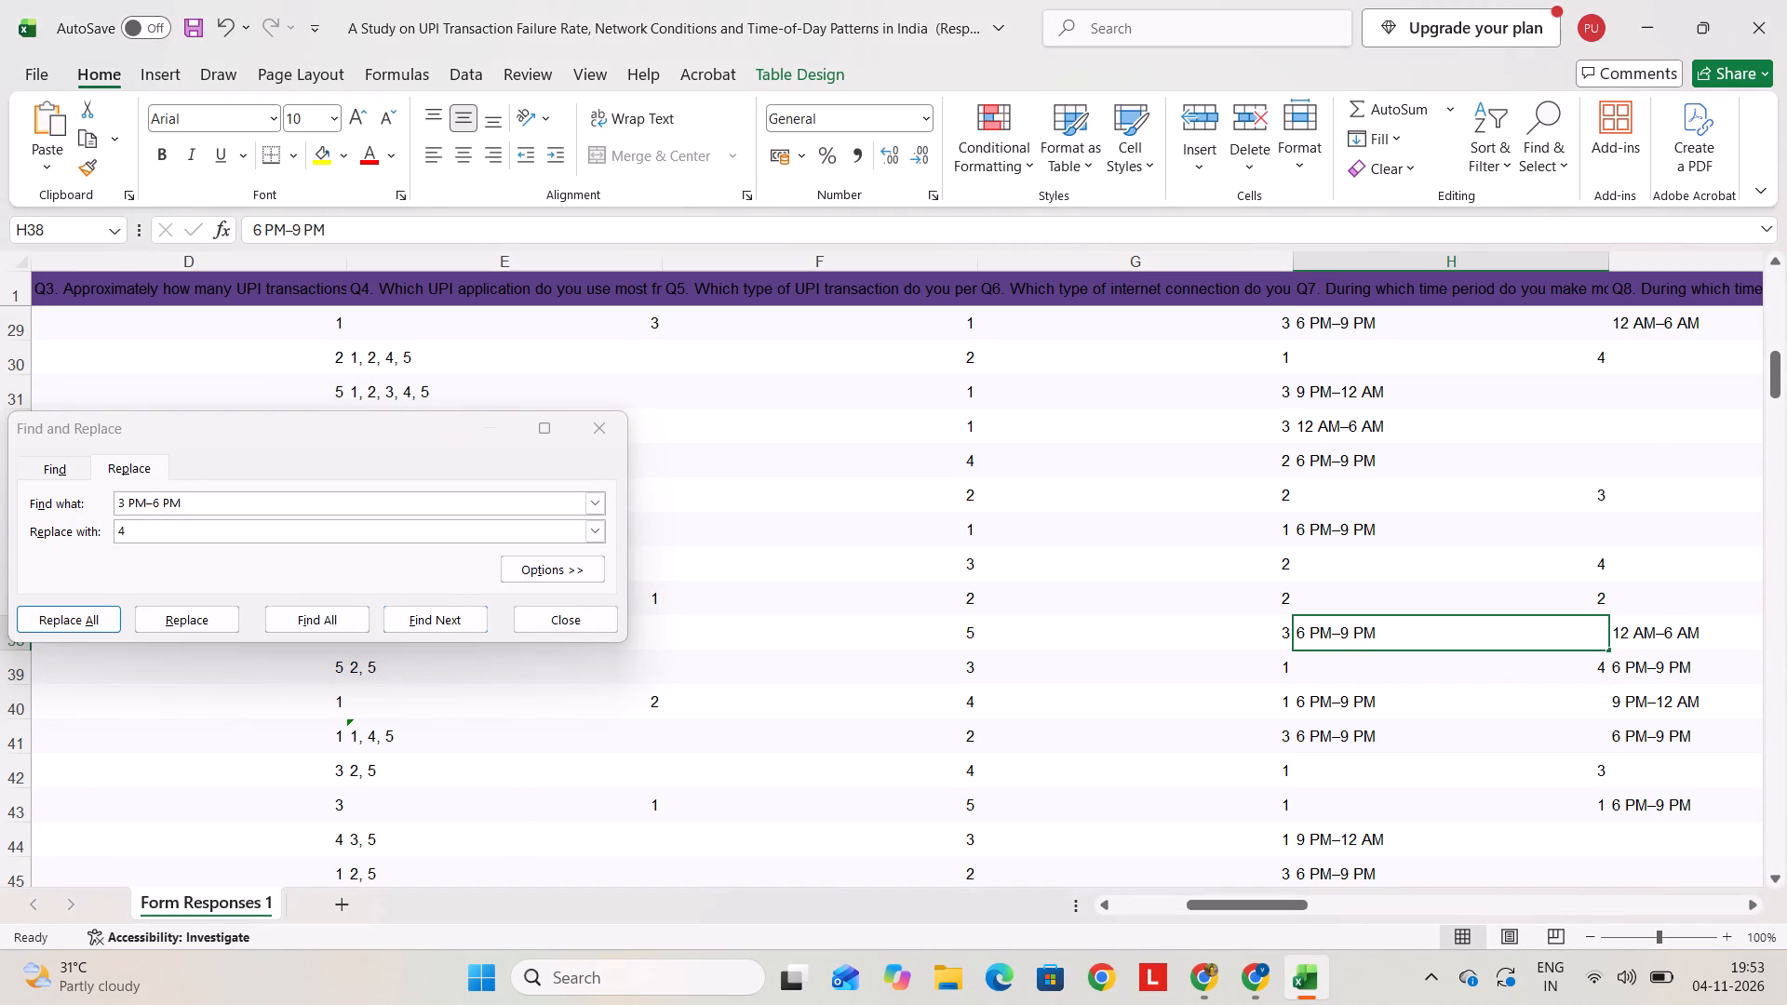
key(ctrl+a)
key(ctrl+v)
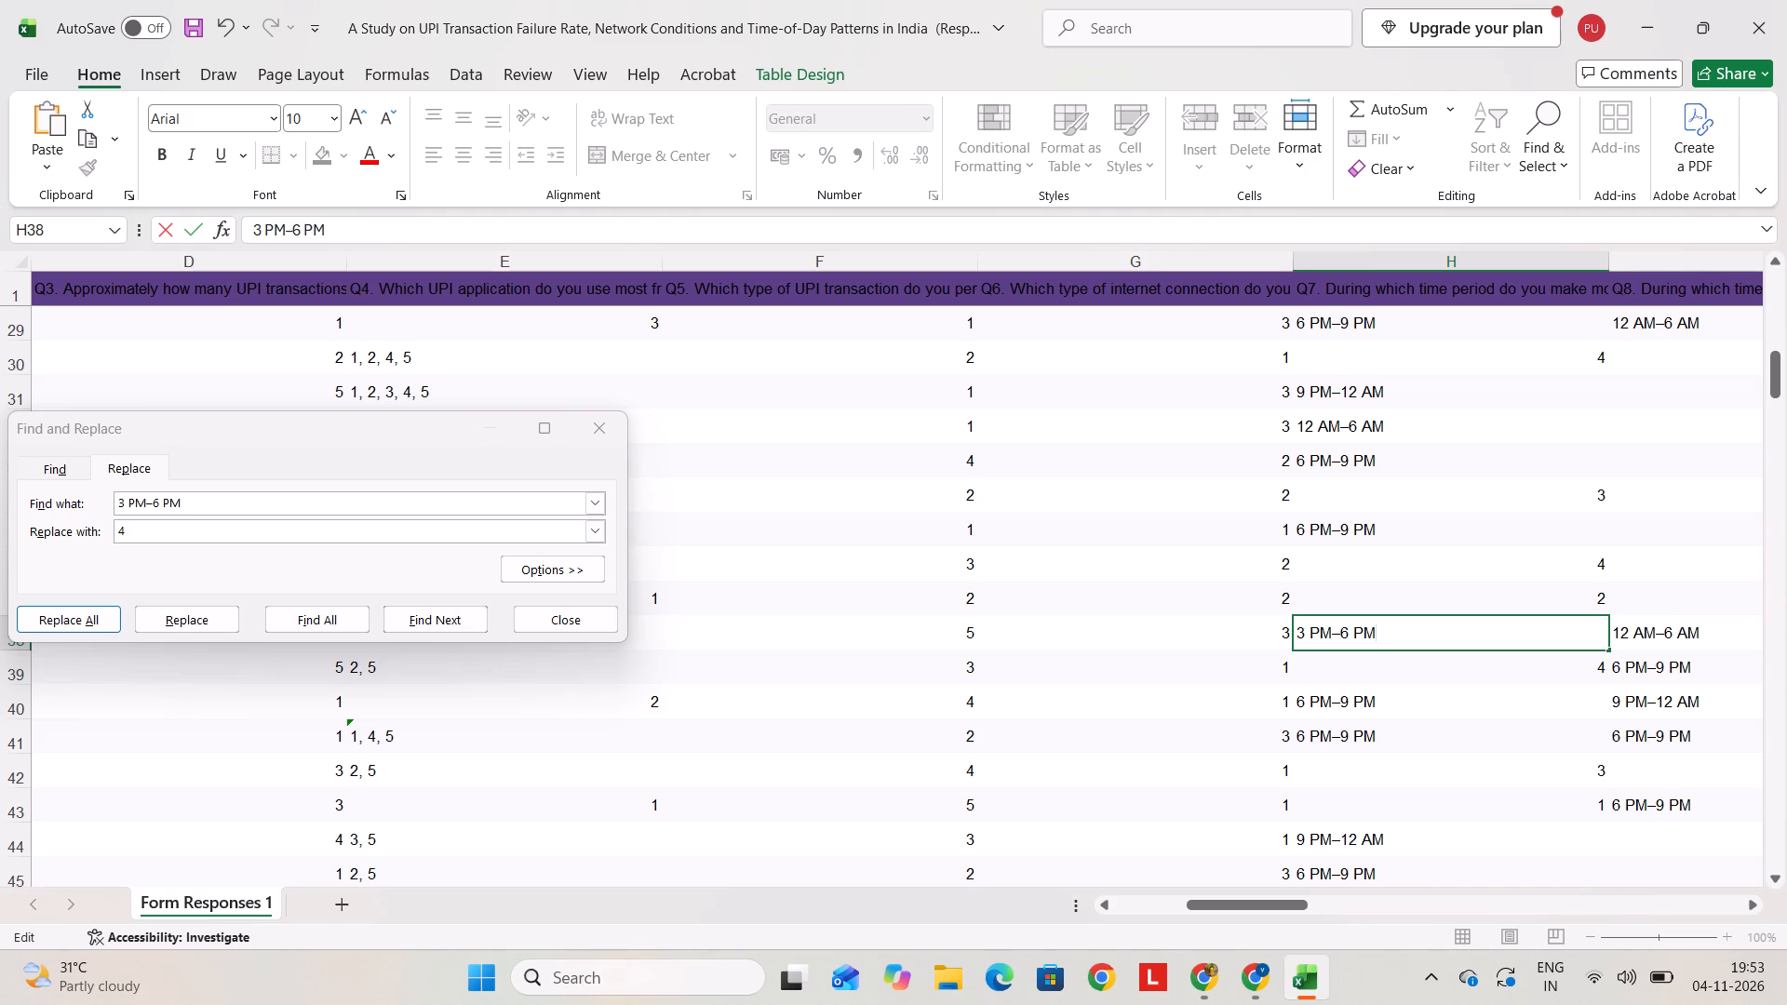
key(ctrl+z)
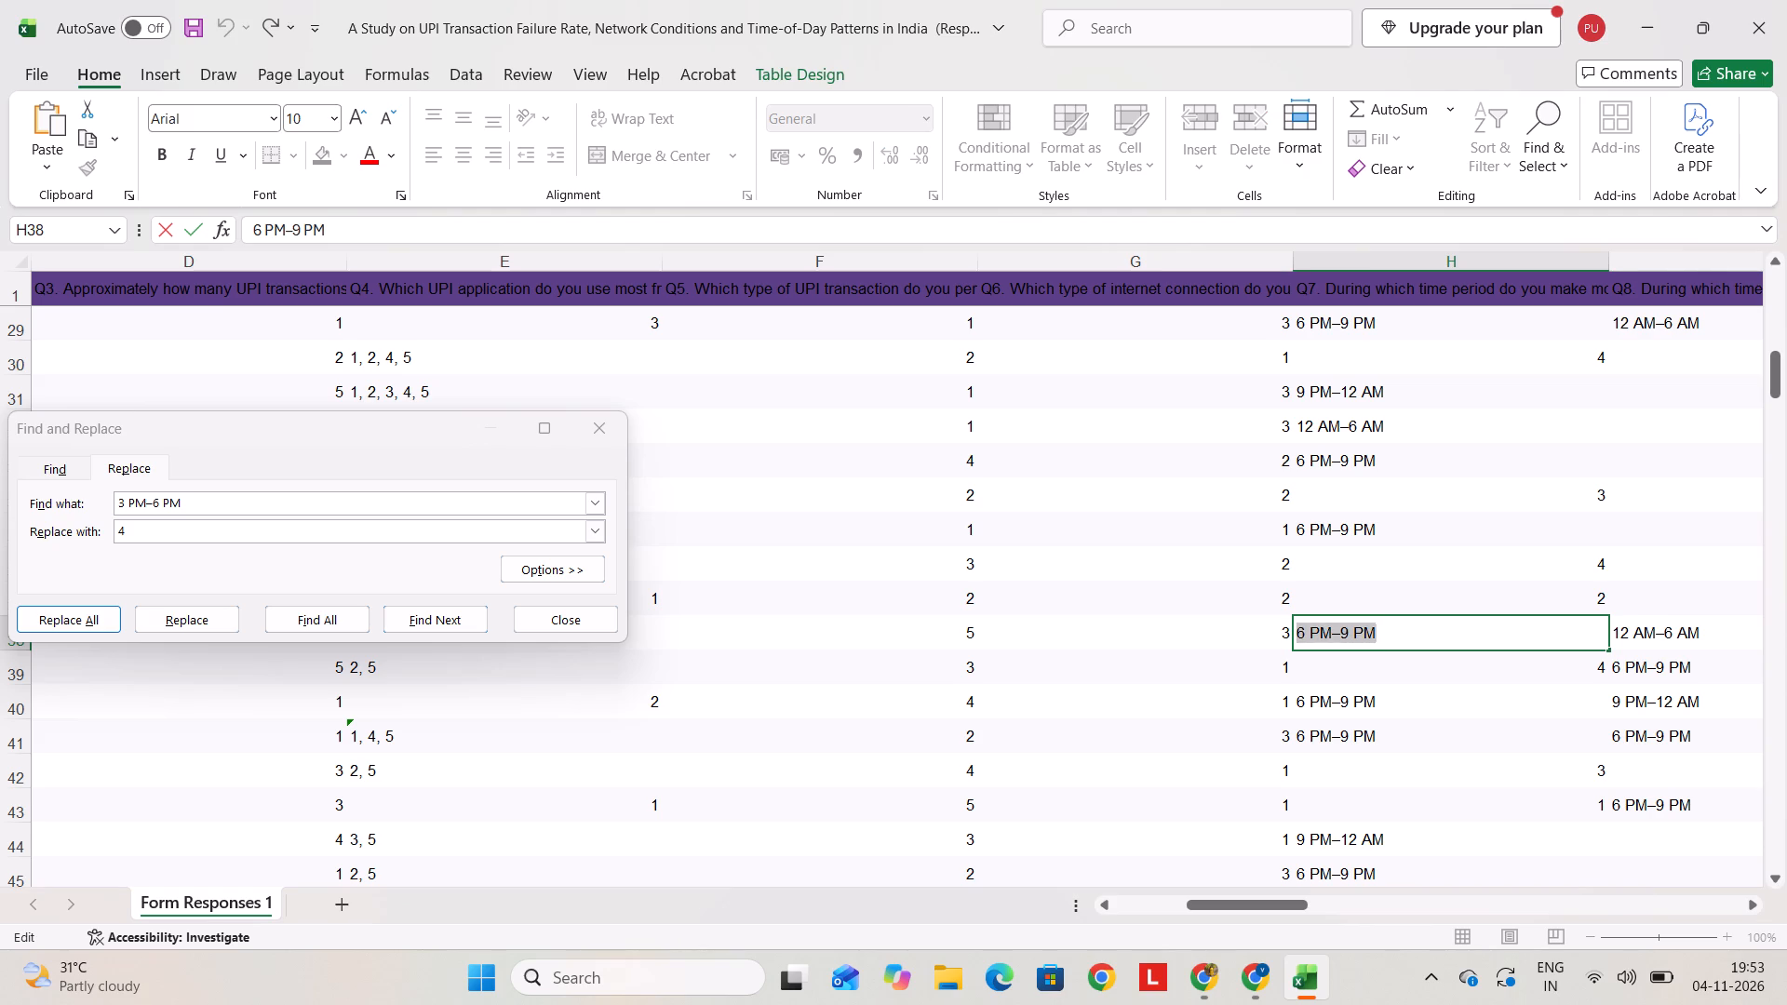
key(ctrl+c)
click(231, 499)
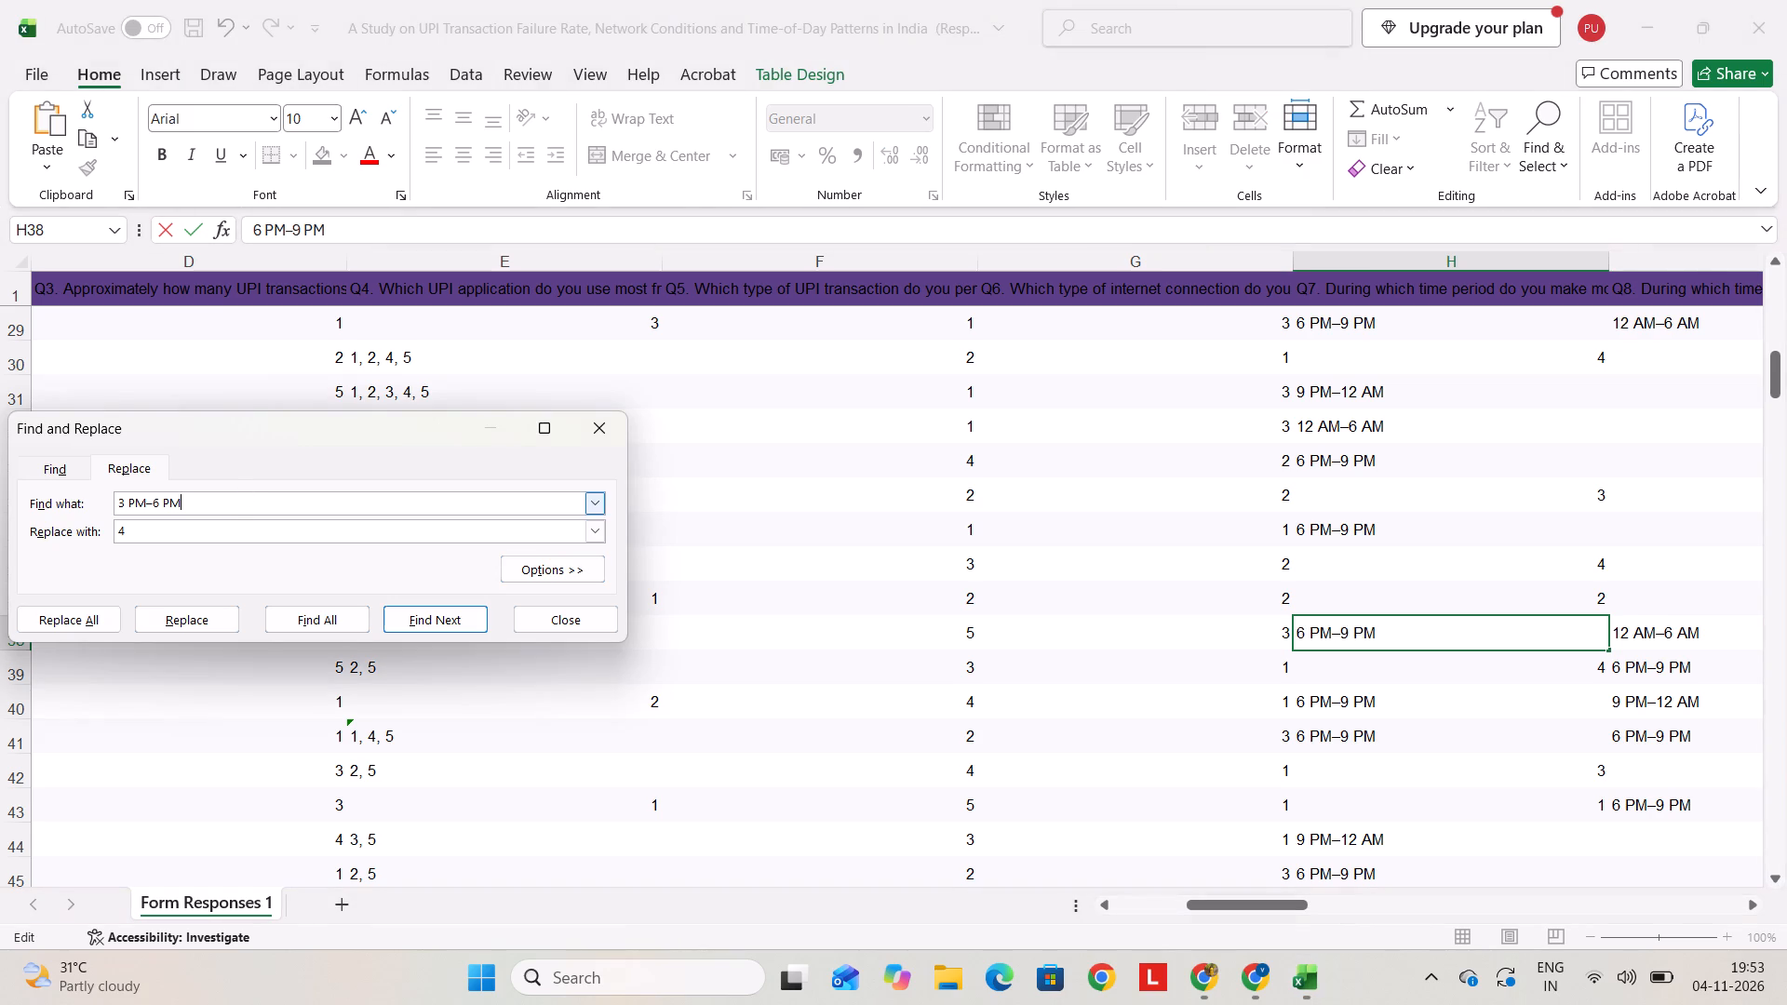
key(ctrl+a)
key(ctrl+v)
click(204, 527)
key(BackSpace)
key(5)
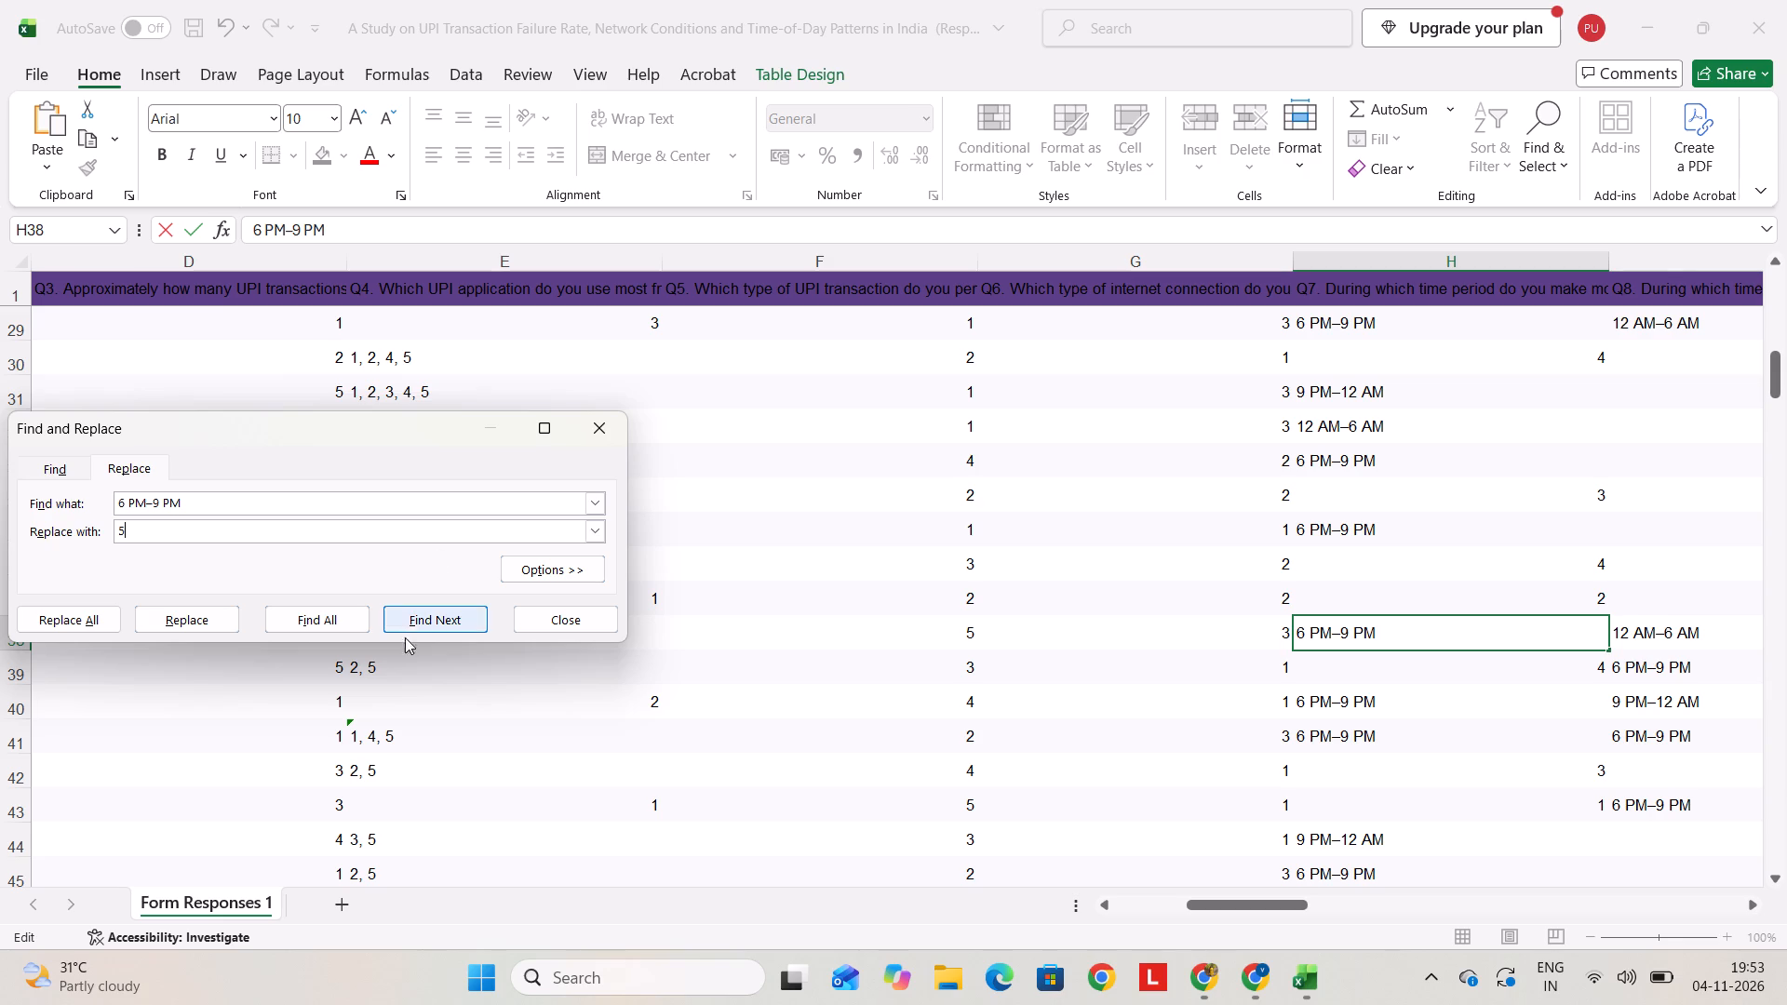
click(100, 629)
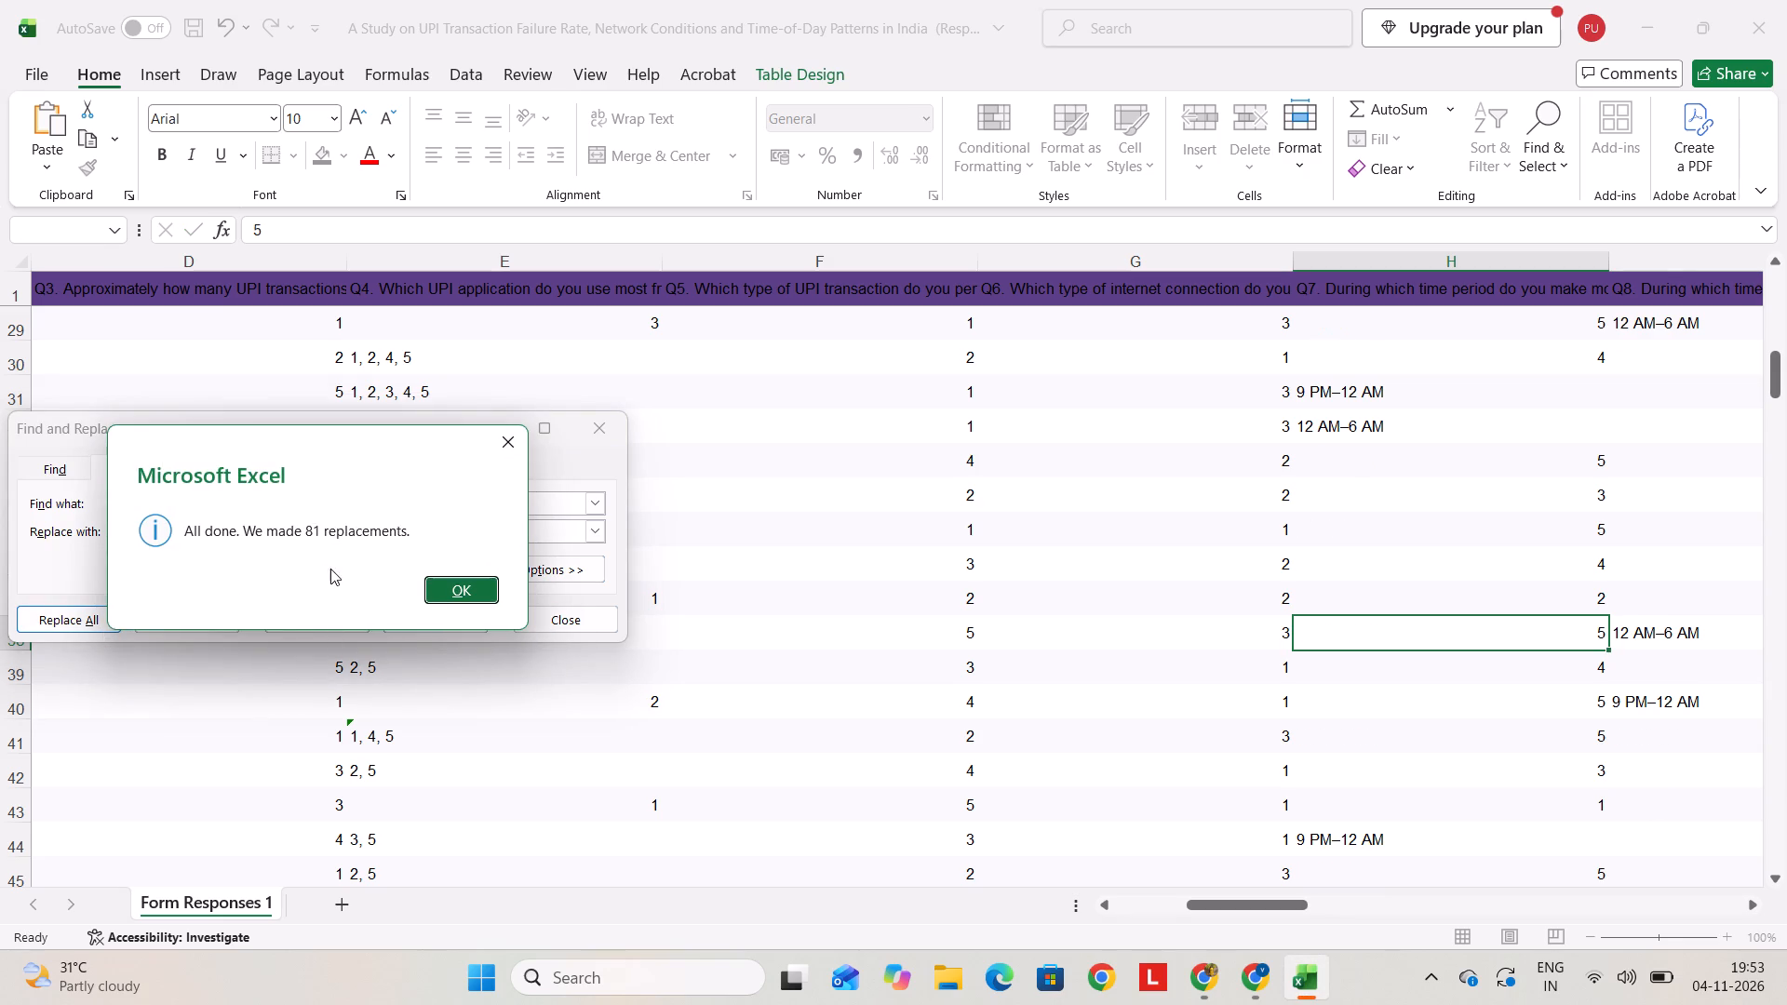
click(439, 589)
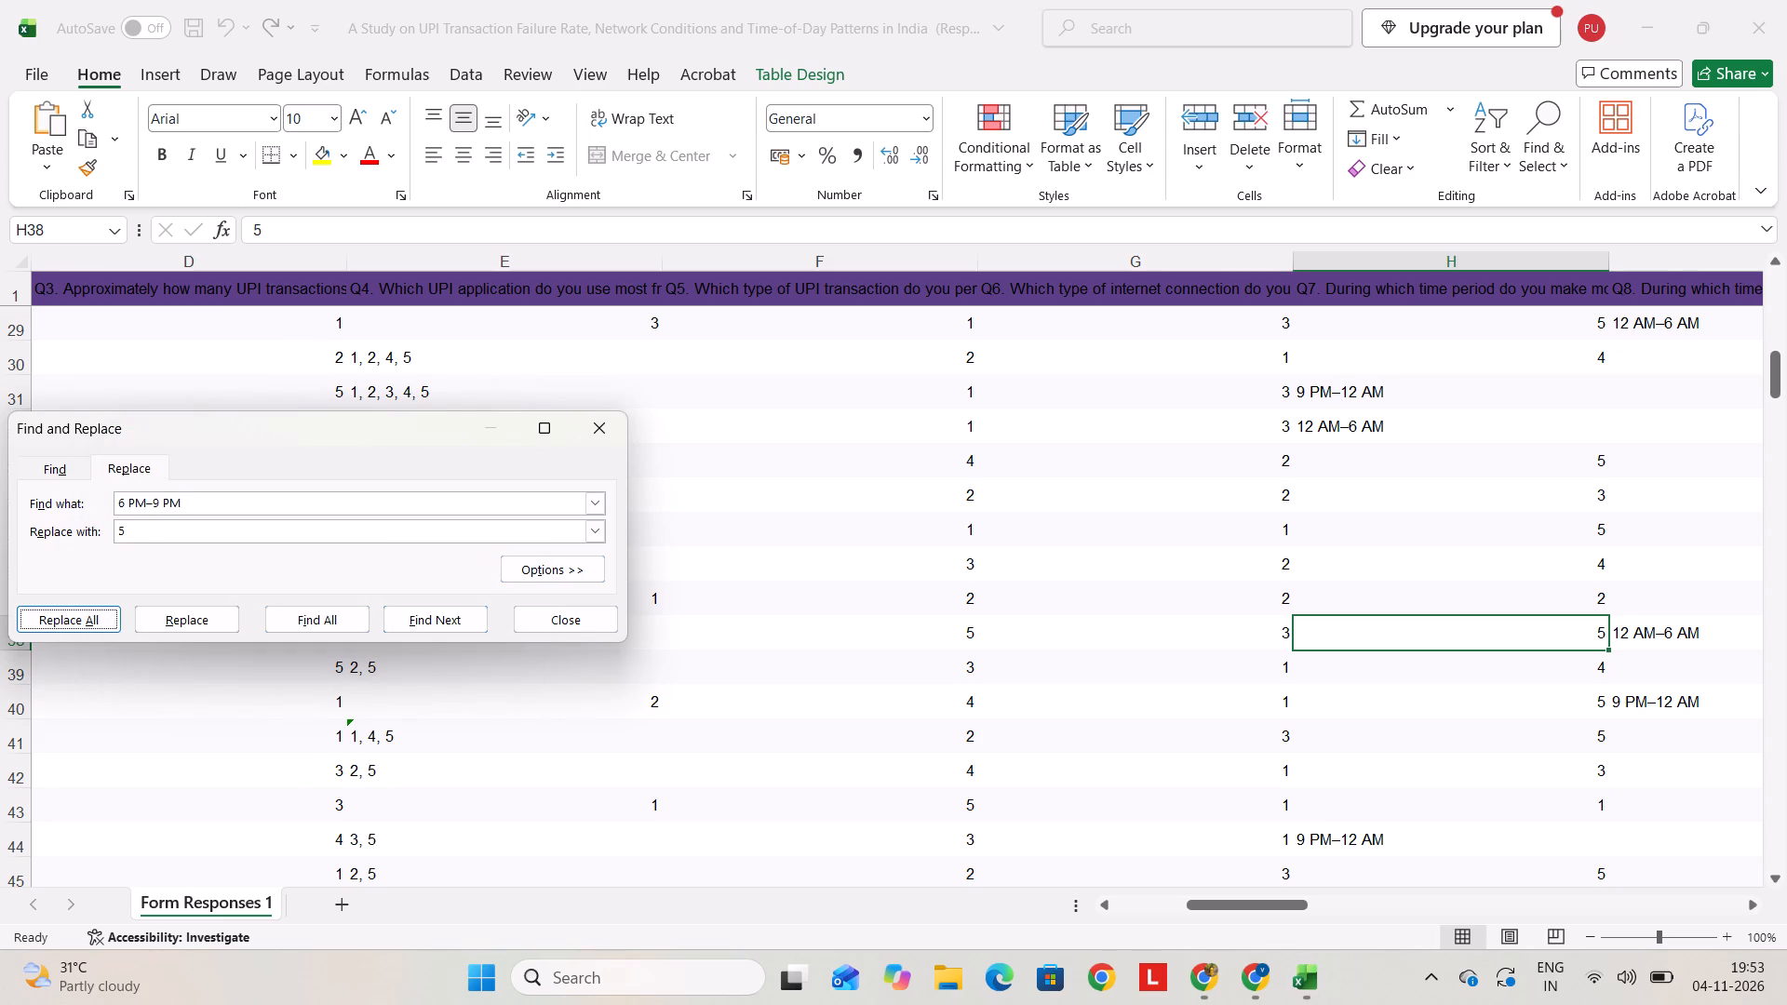
Look over the remaining uncoded time periods, check the Q7 option order in Google Forms, and return to the Excel workbook.
scroll(1343, 842, up, 4)
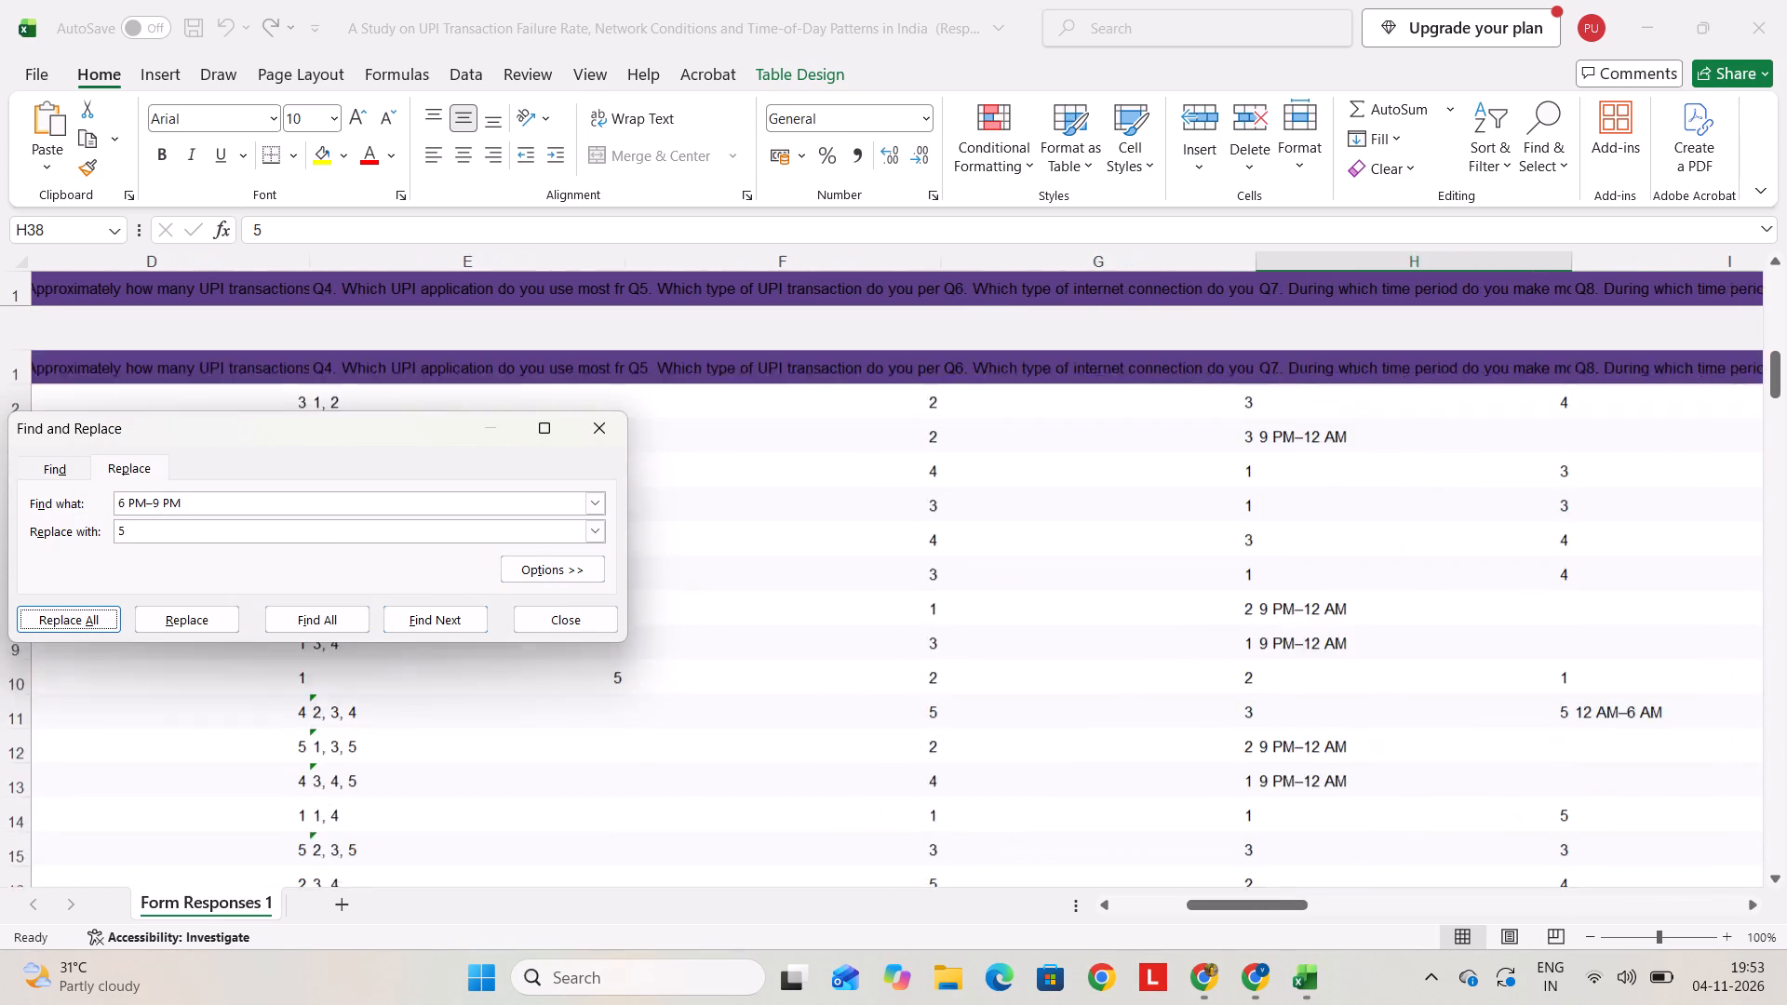
scroll(1270, 772, up, 4)
scroll(1143, 916, down, 11)
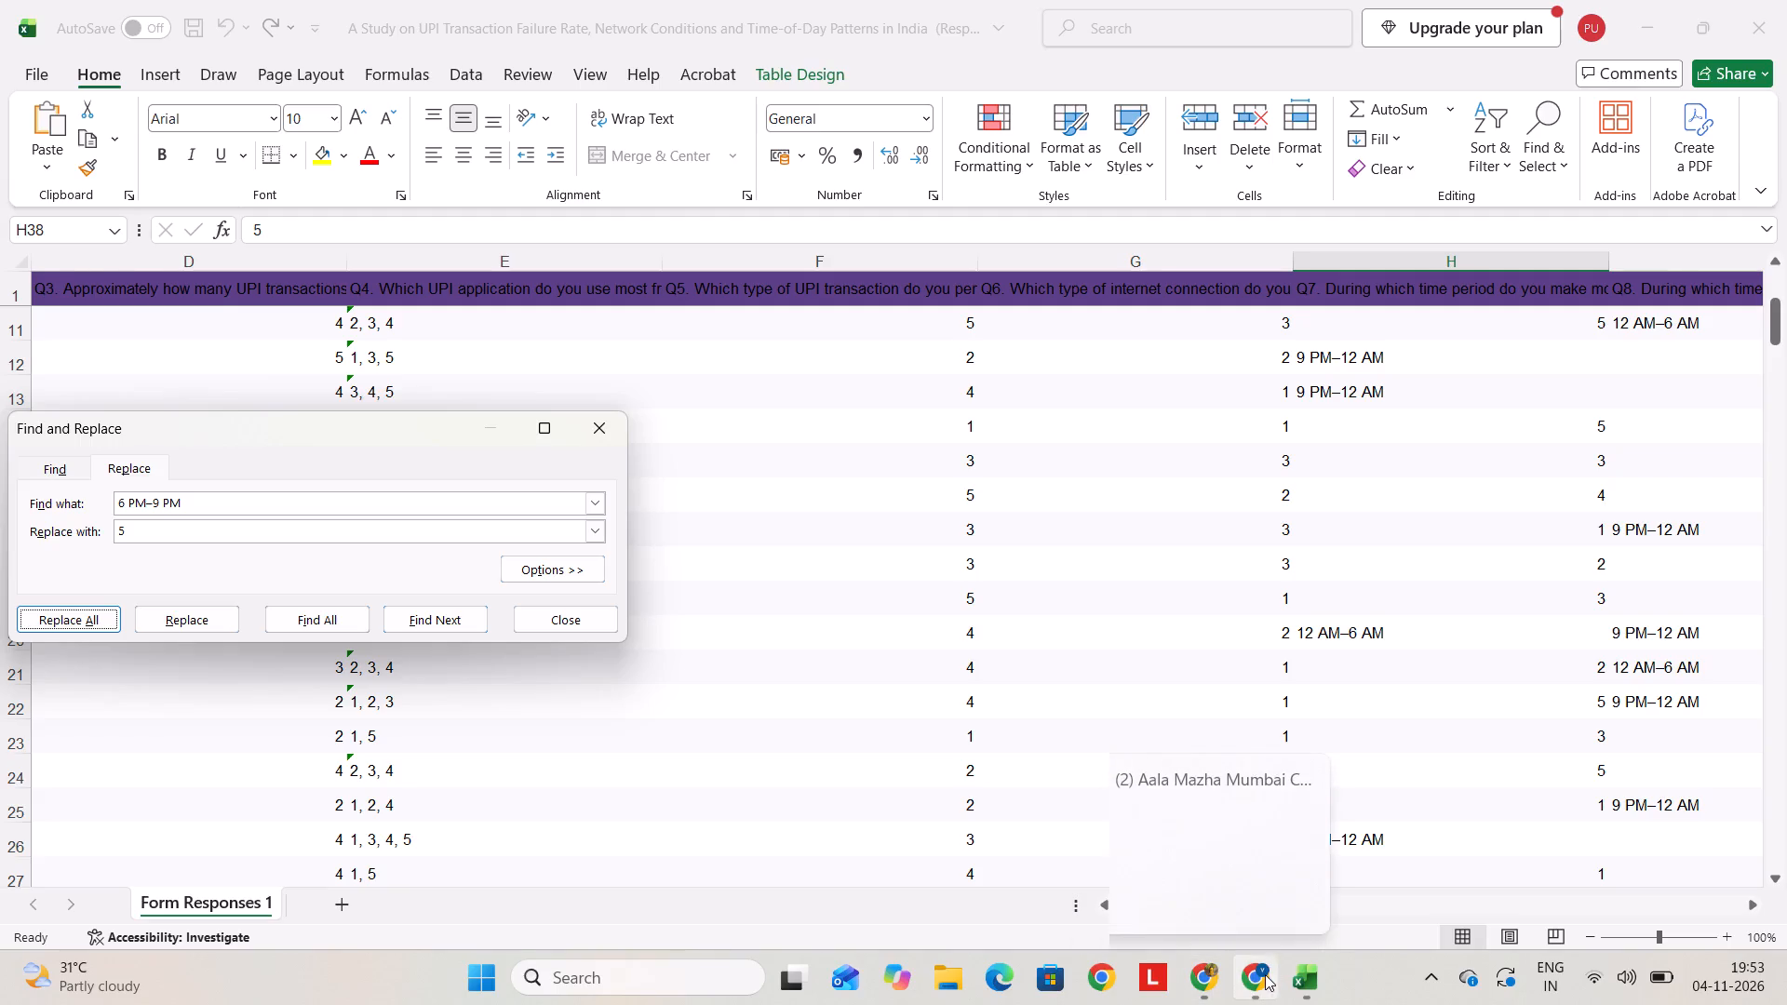
click(1281, 880)
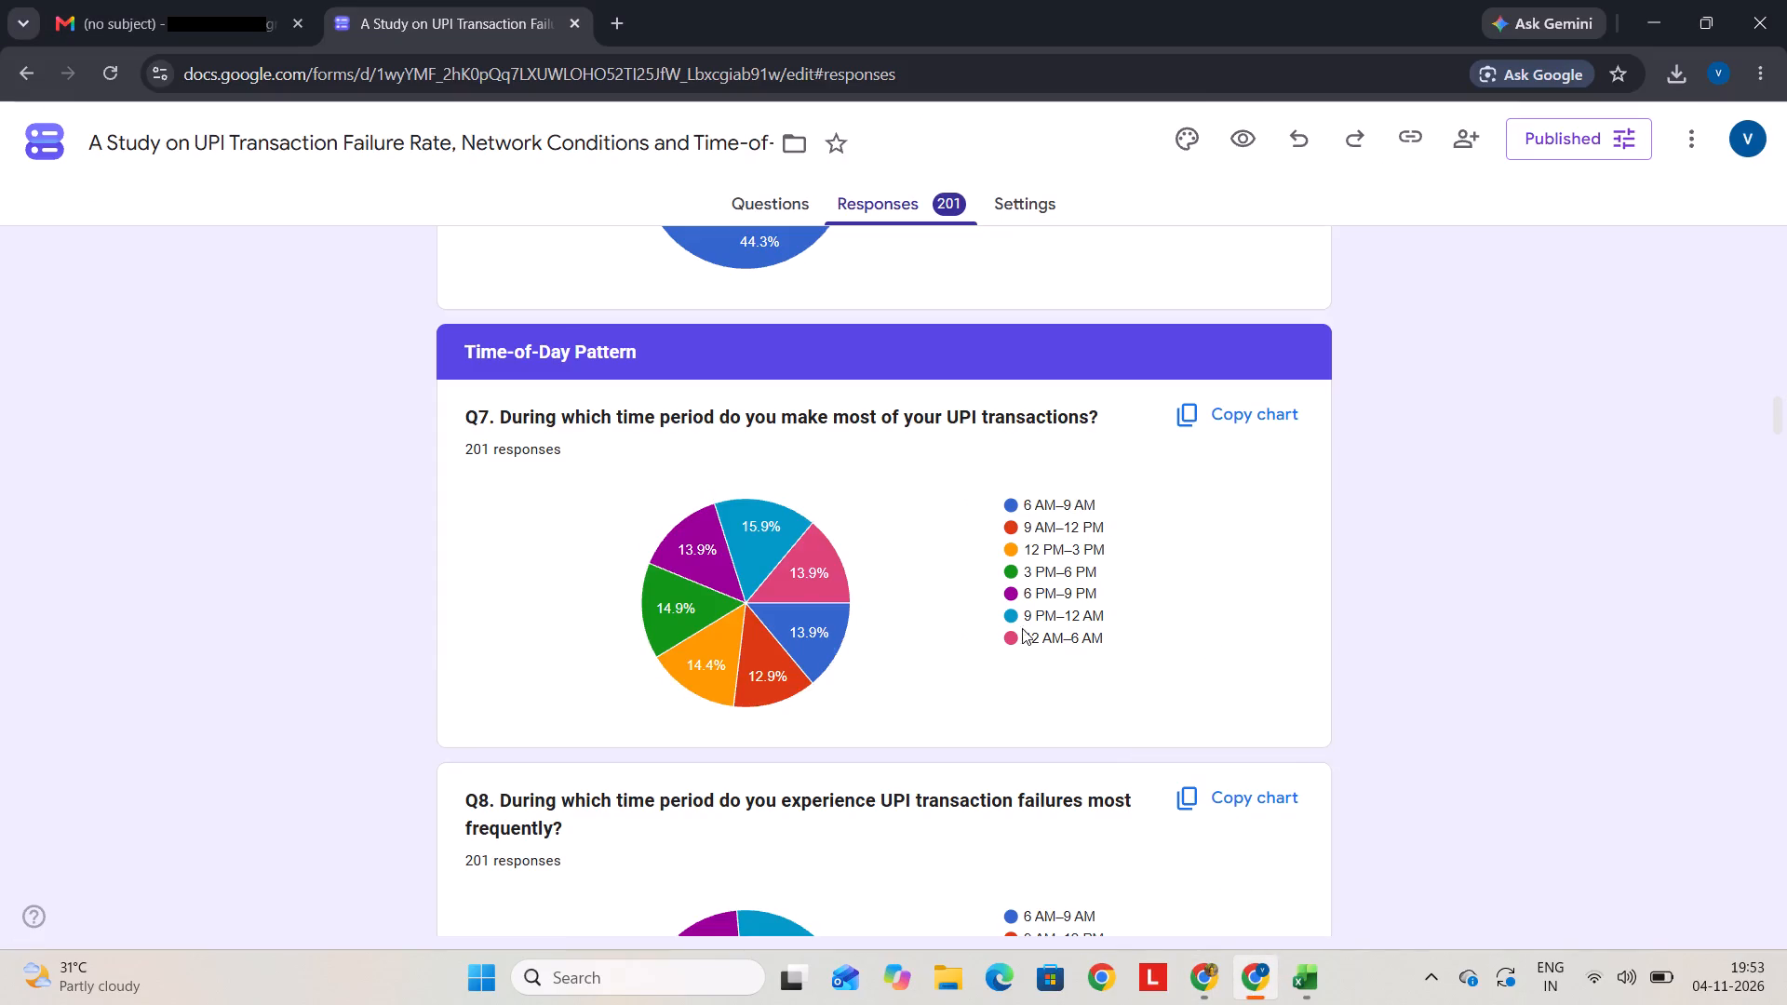
key(alt+Tab)
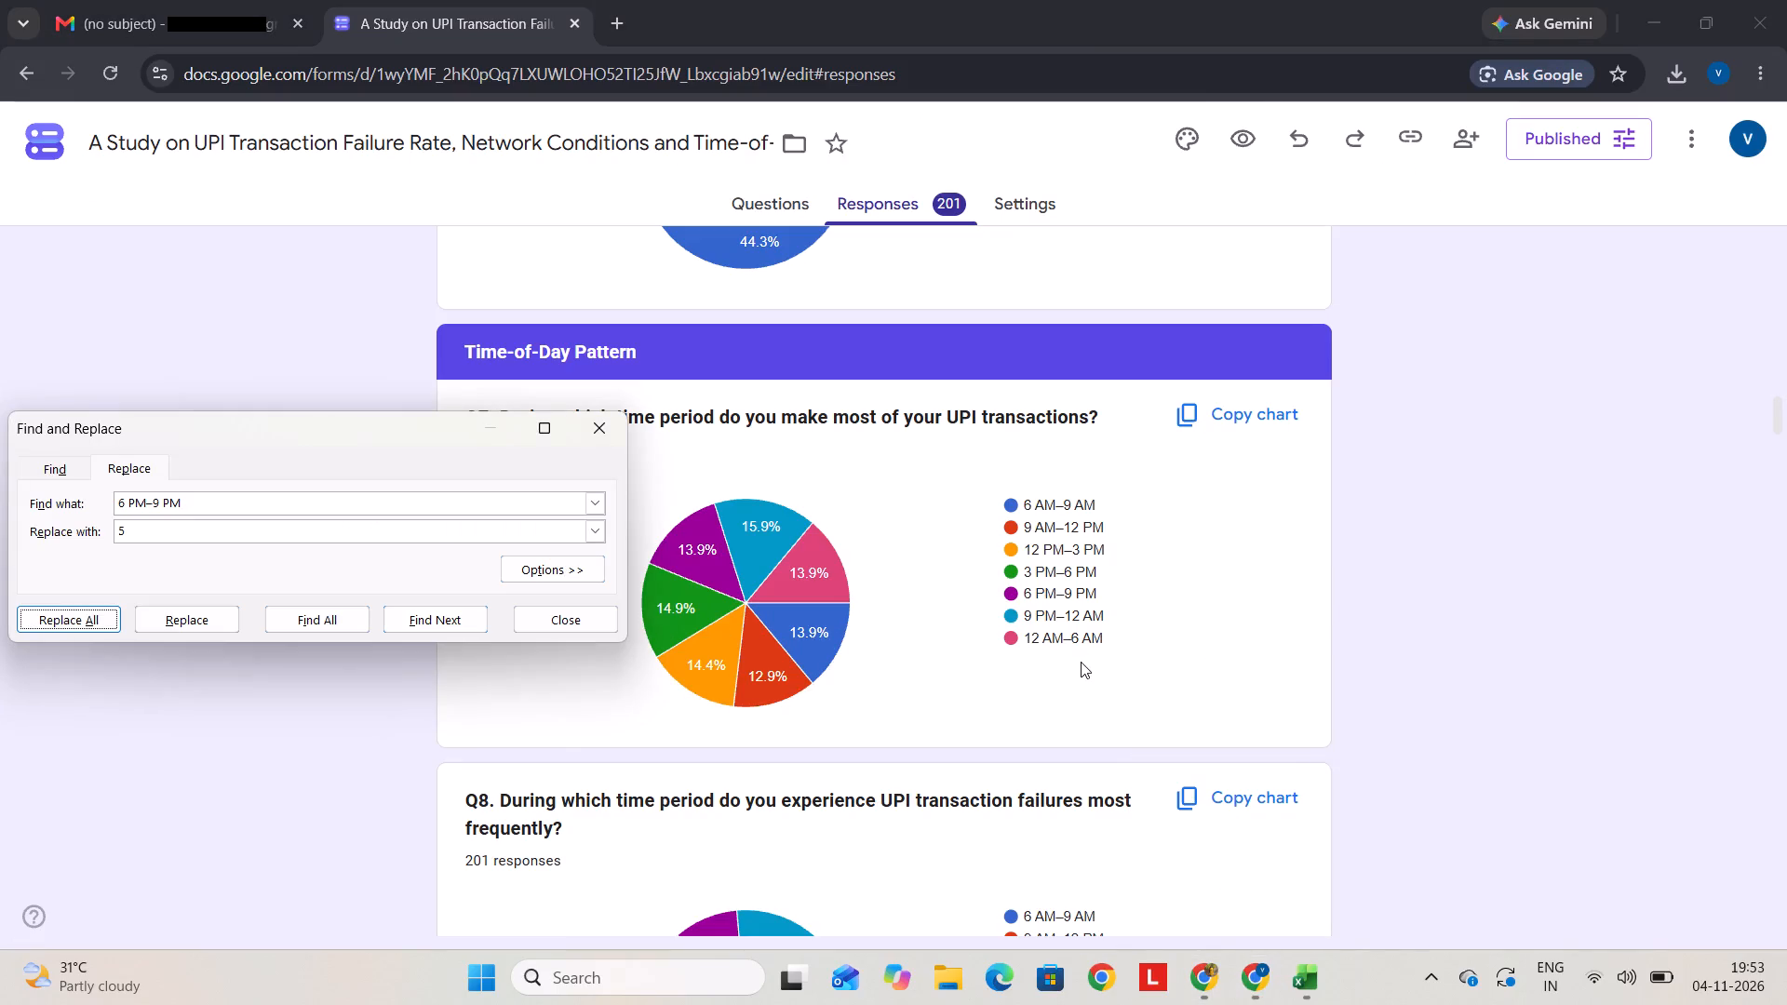
key(alt+Tab)
key(alt+Tab)
Replace every "9 PM–12 AM" with 6 in the Form Responses 1 sheet, taking the search text from the Q7 answer in H13.
scroll(1394, 422, up, 1)
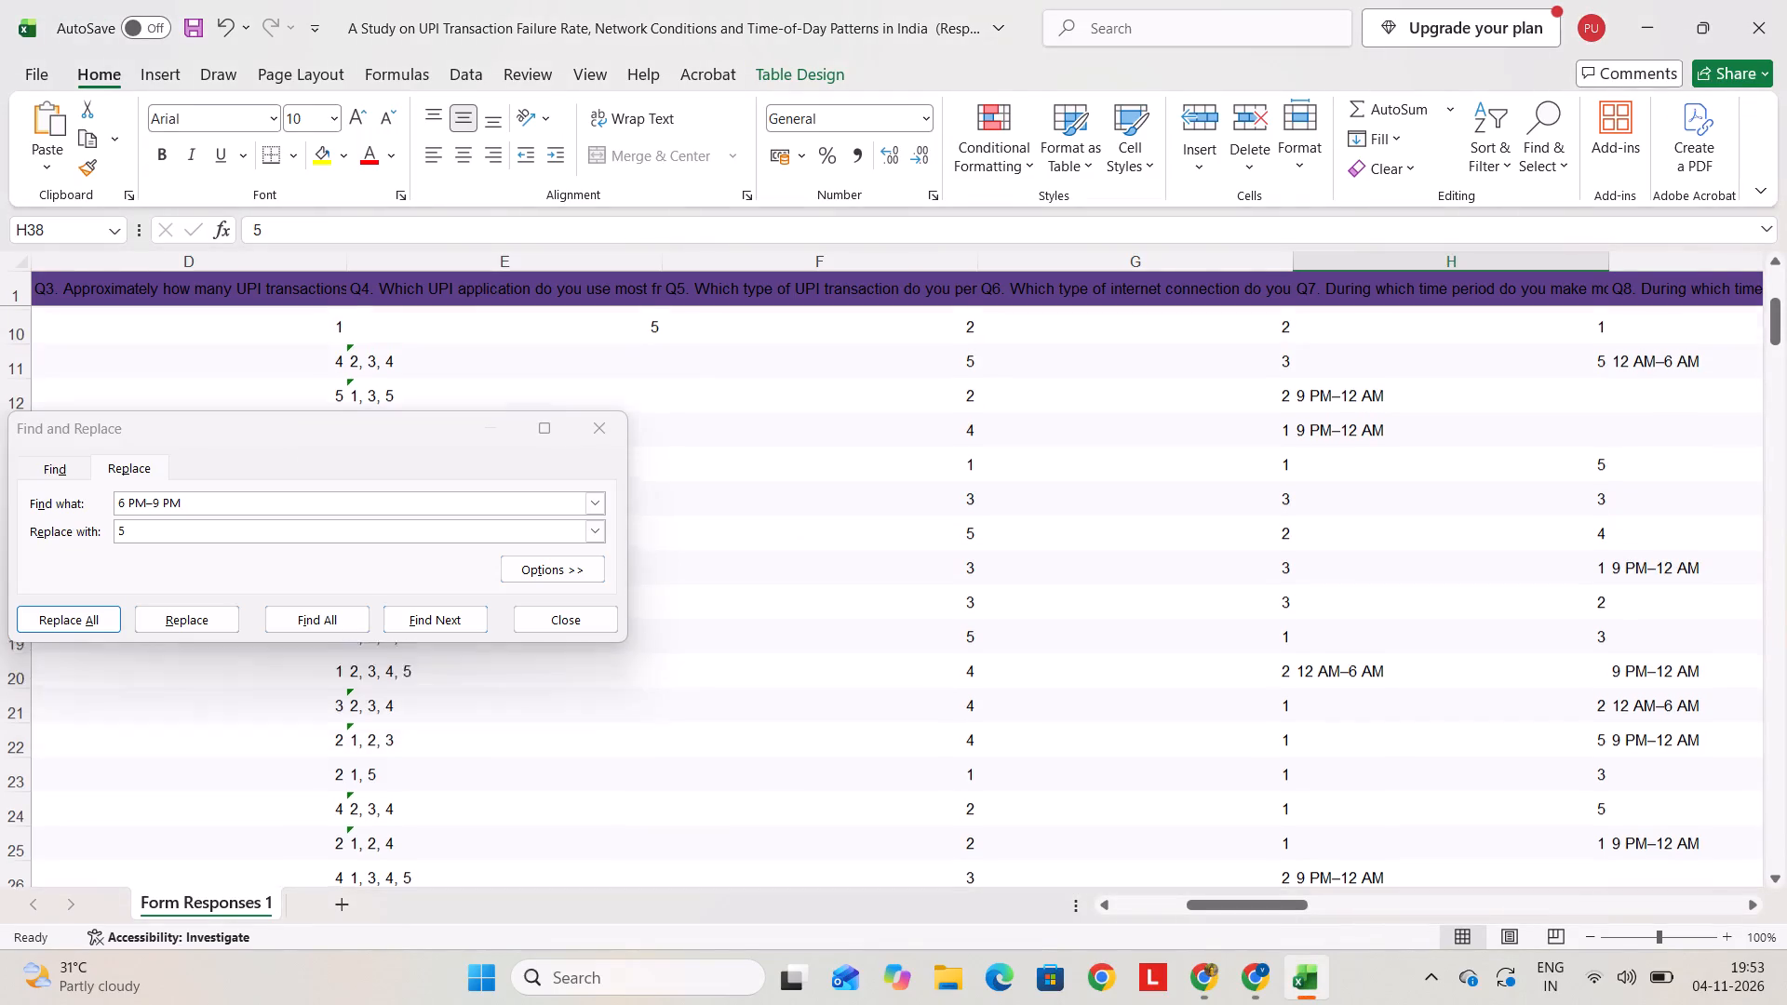
scroll(1394, 422, up, 1)
click(1402, 454)
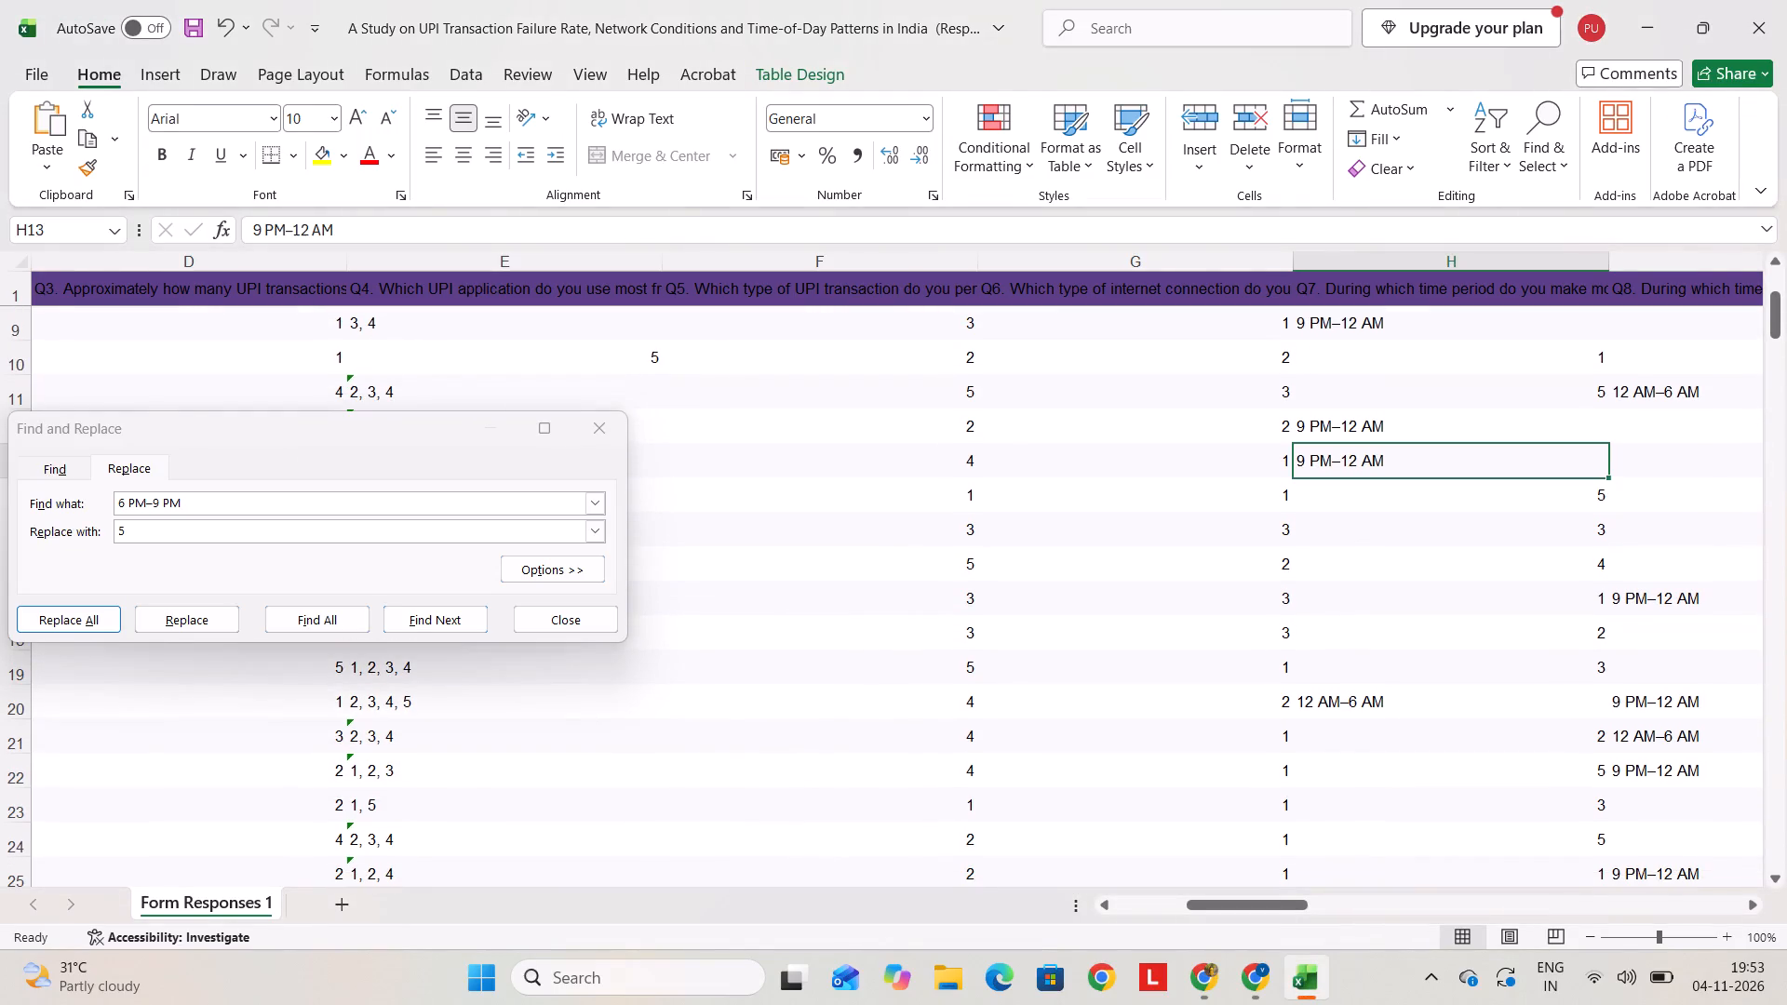
click(1402, 454)
key(ctrl+a)
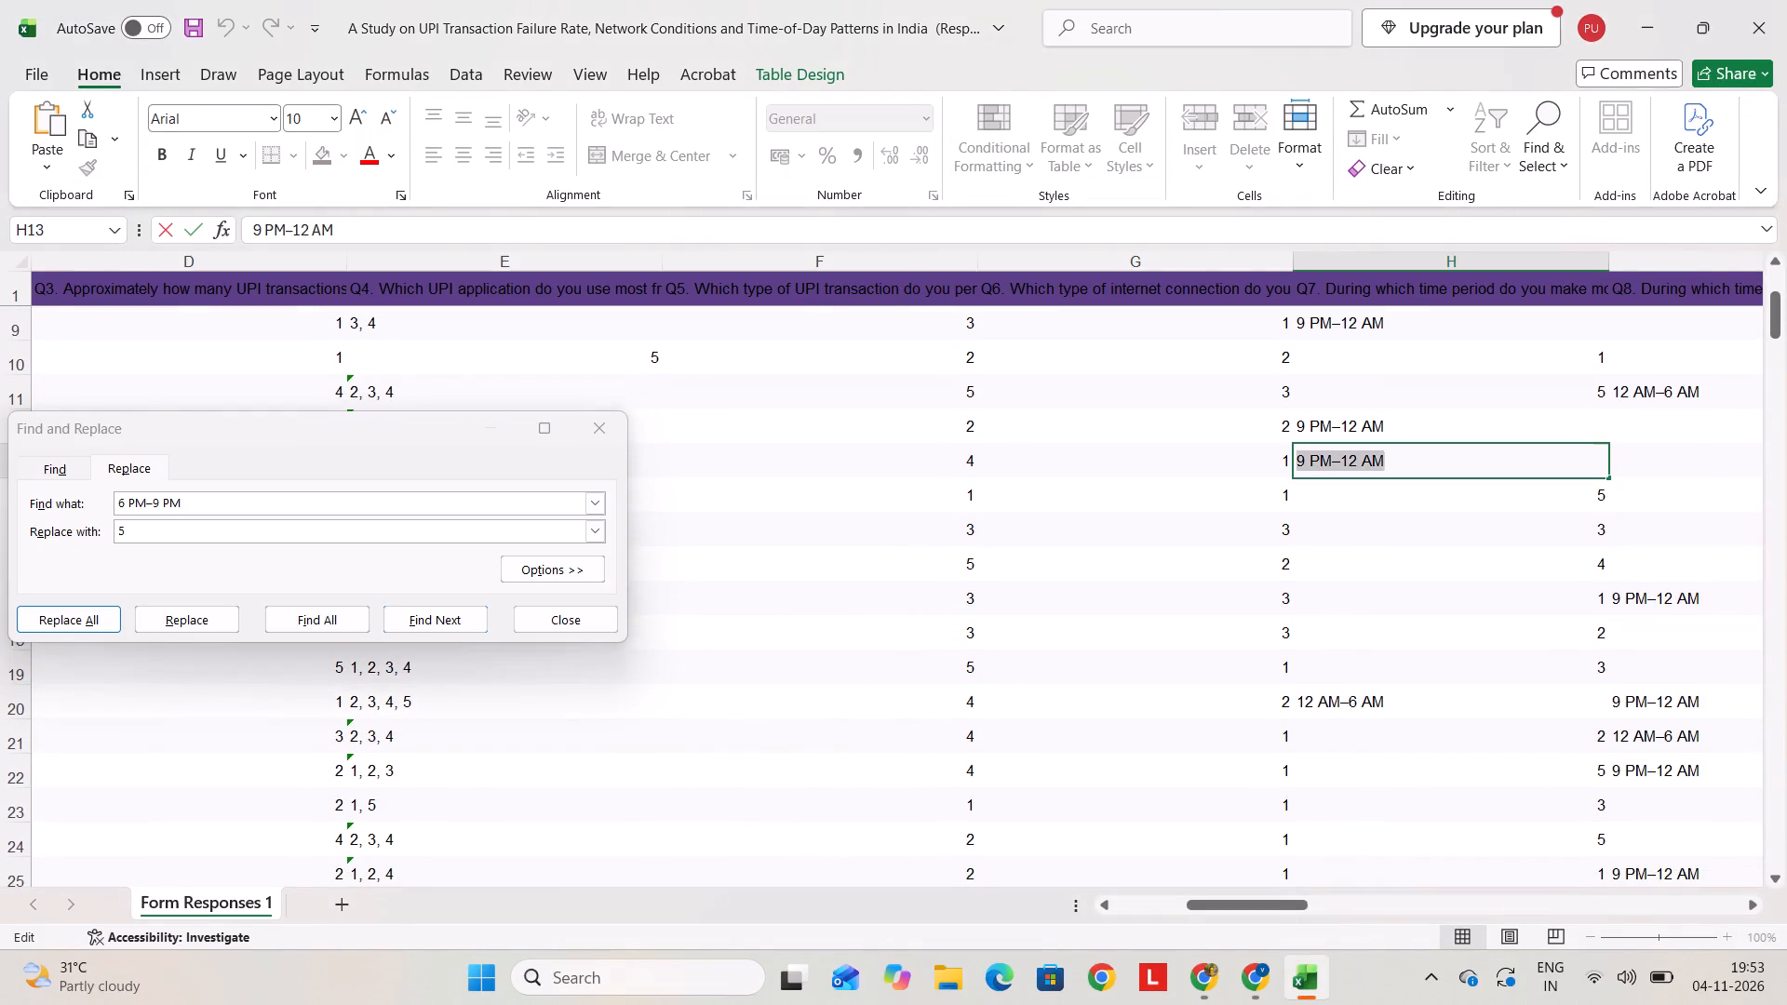
key(ctrl+c)
click(191, 506)
key(ctrl+a)
key(ctrl+v)
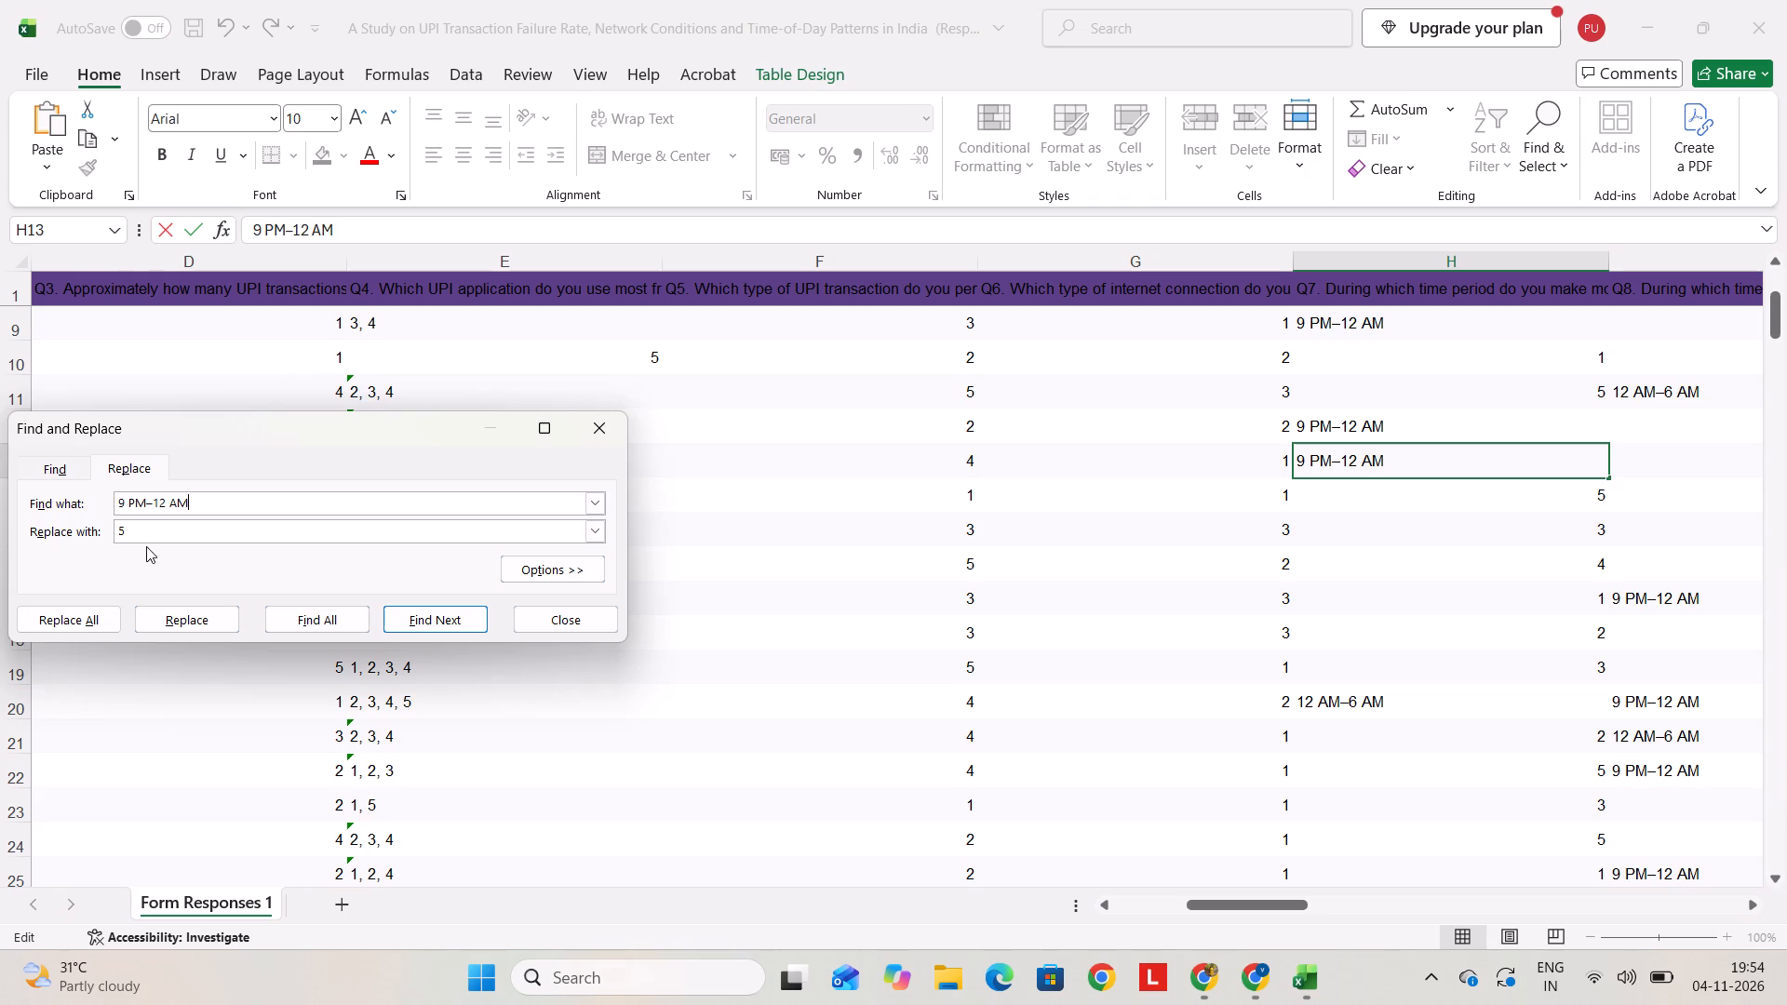
click(153, 533)
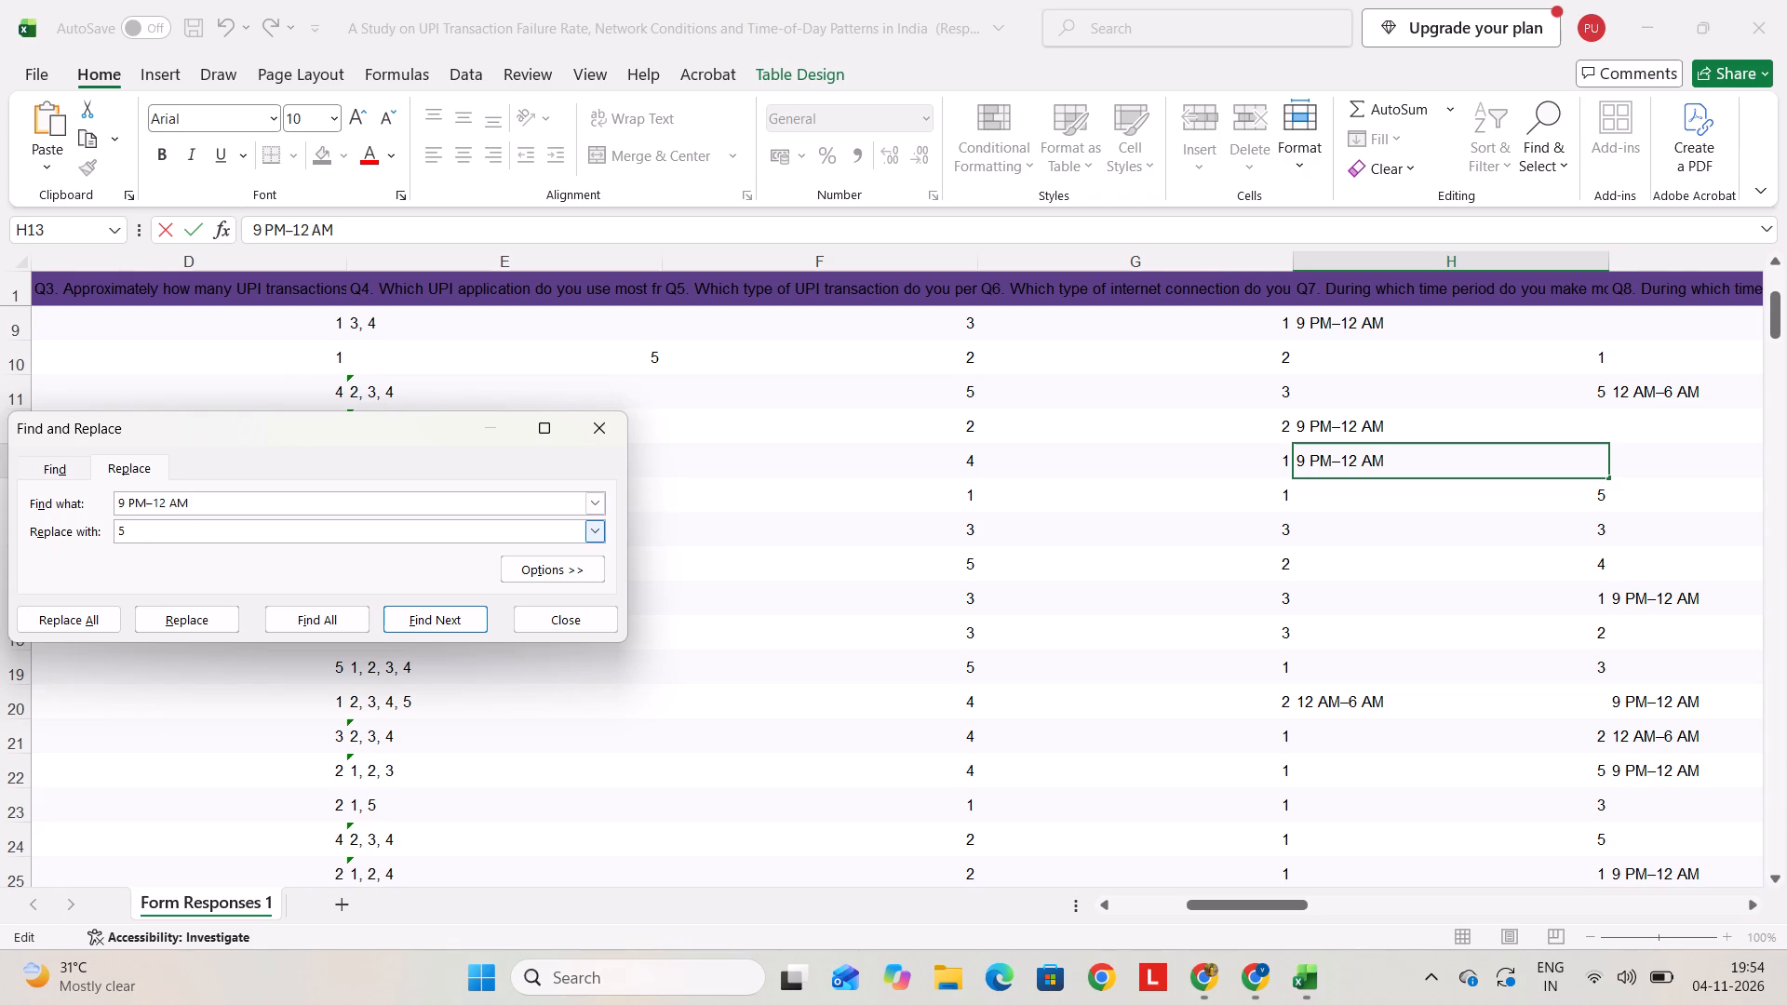
key(BackSpace)
key(6)
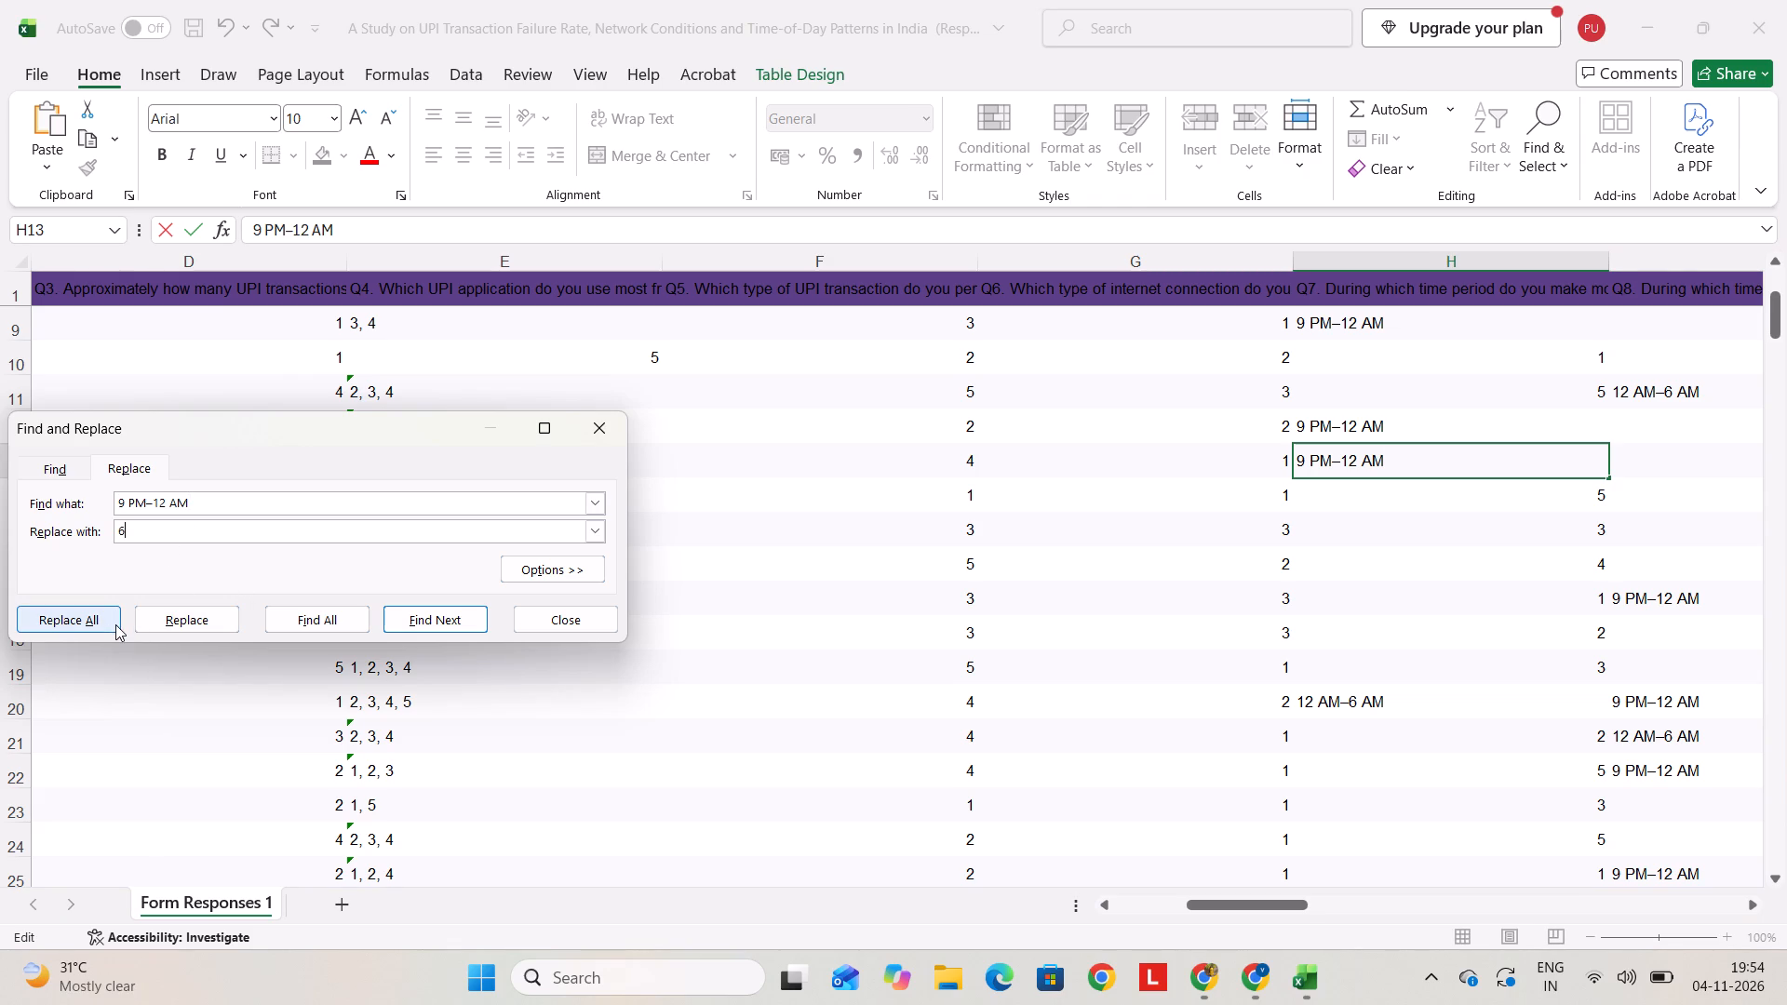
click(115, 624)
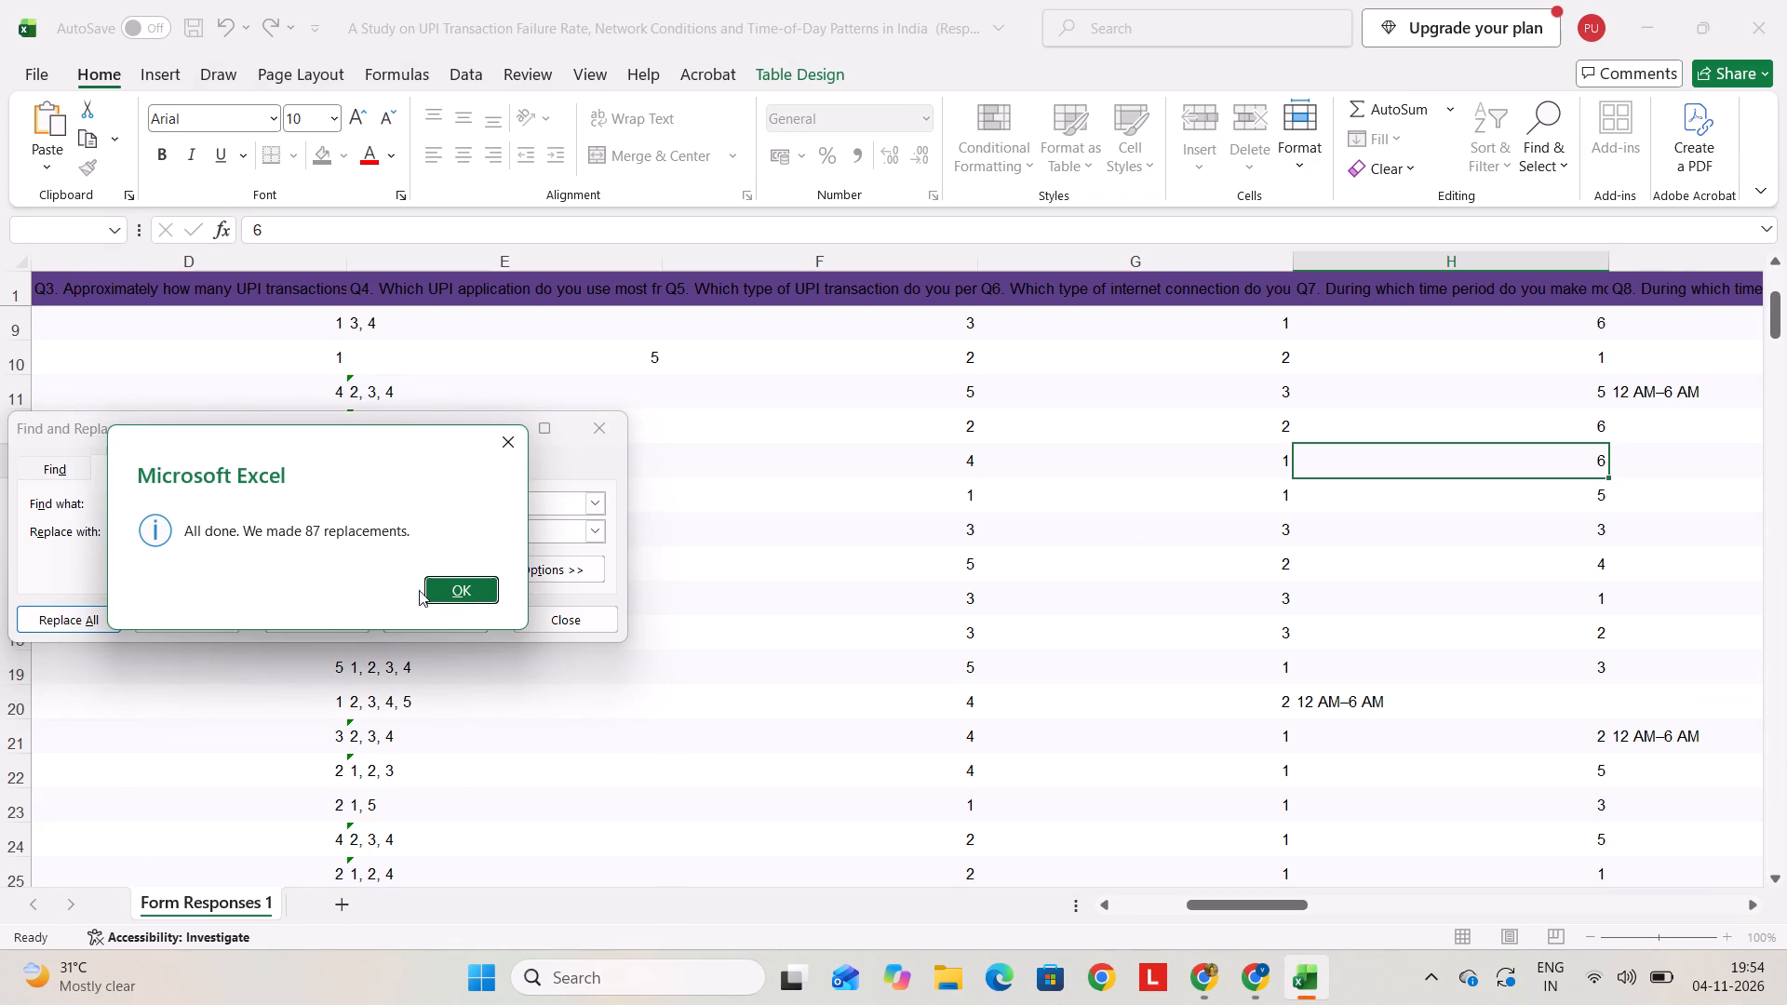
click(460, 587)
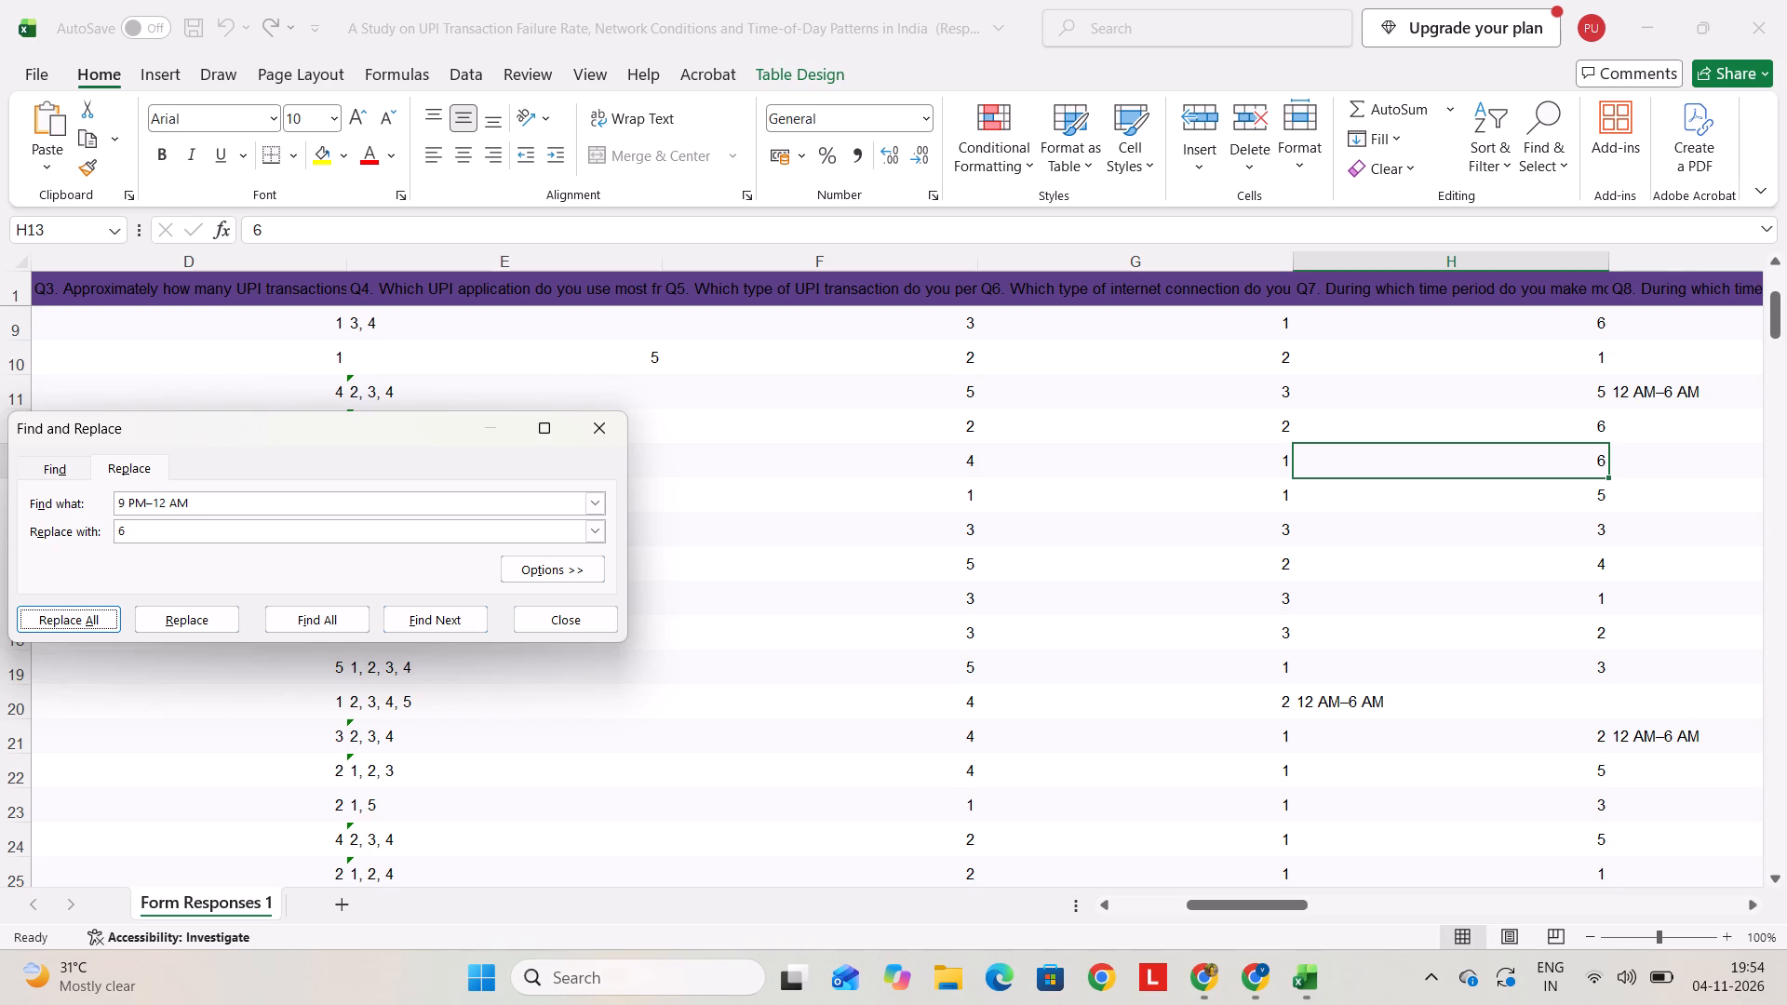
Replace every "12 AM–6 AM" with 7 in the Form Responses 1 sheet, taking the search text from the Q7 answer in H20.
click(1431, 708)
double_click(1431, 708)
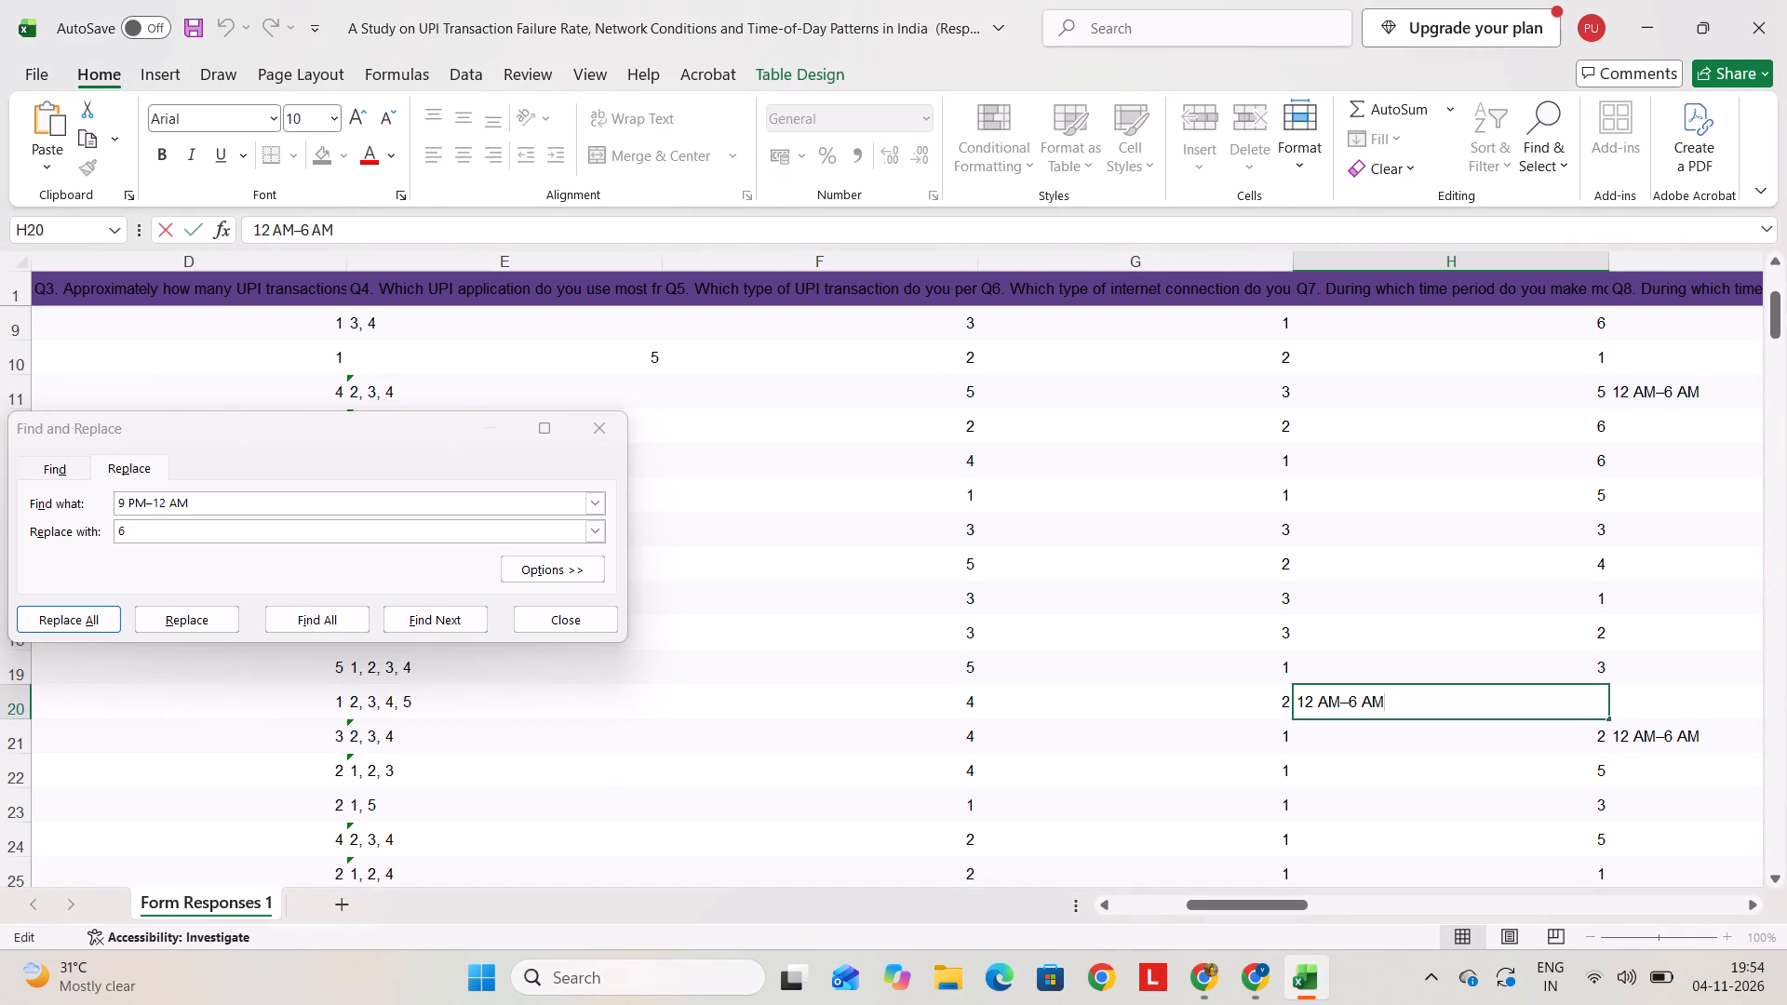
key(ctrl+a)
key(ctrl+c)
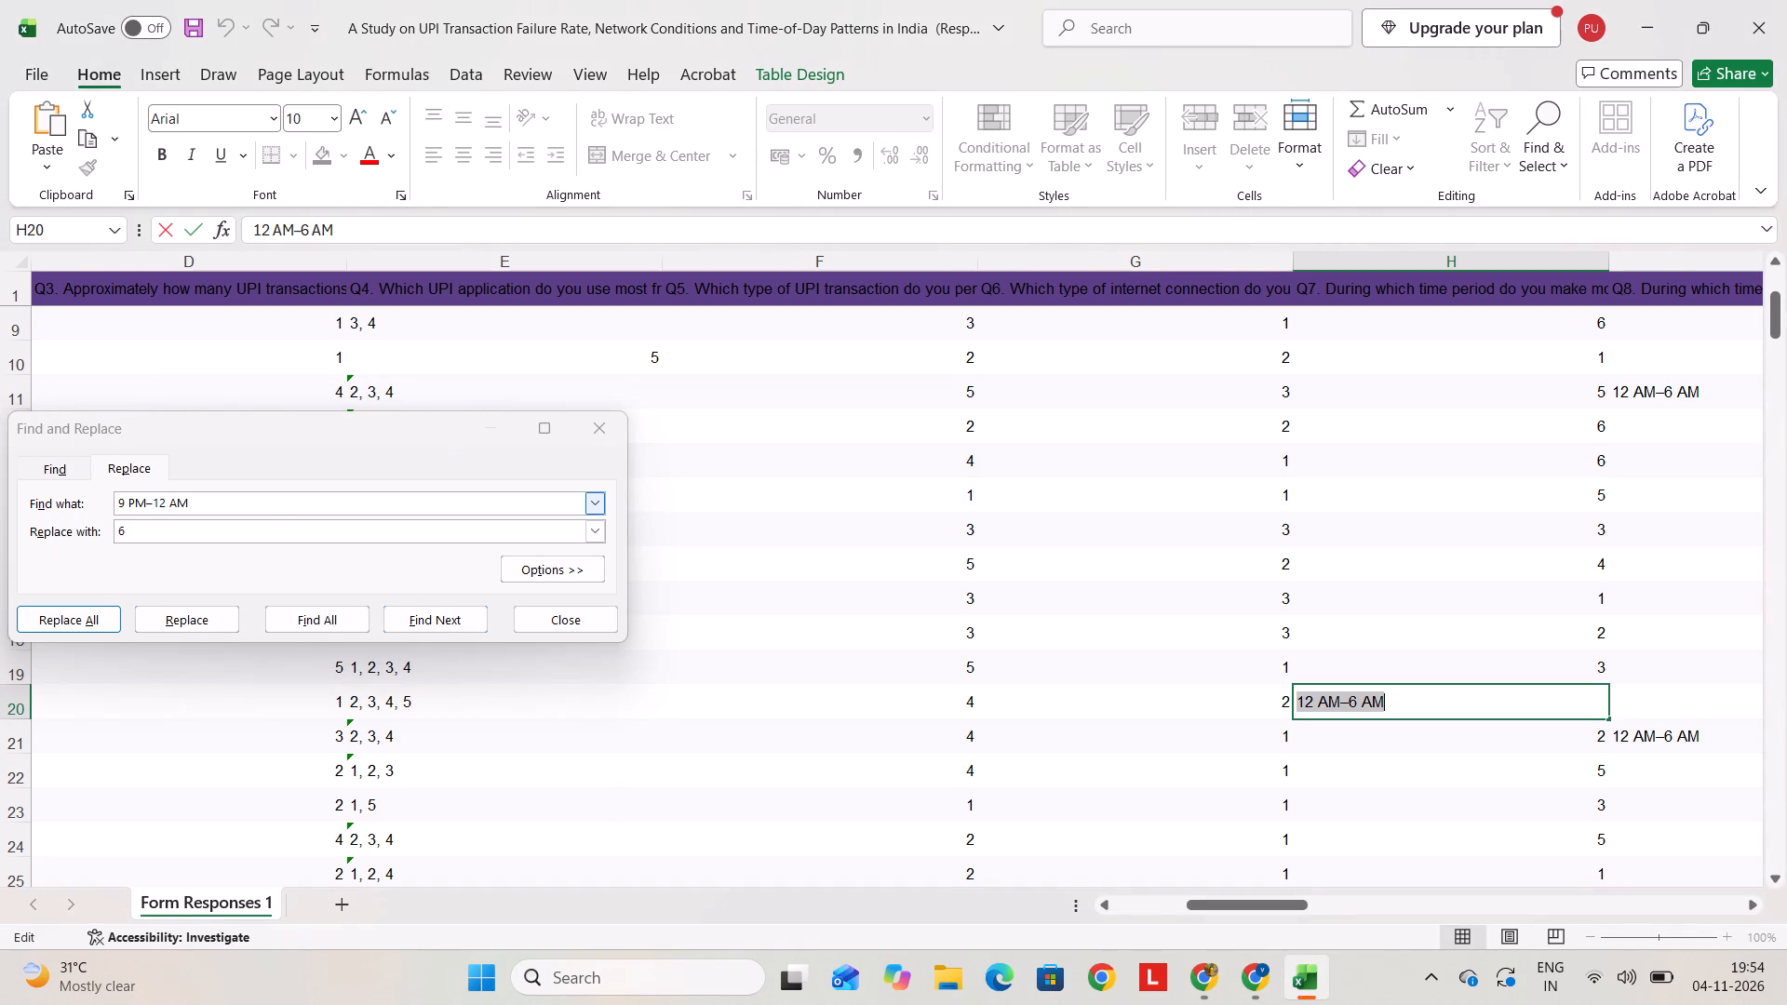
click(277, 503)
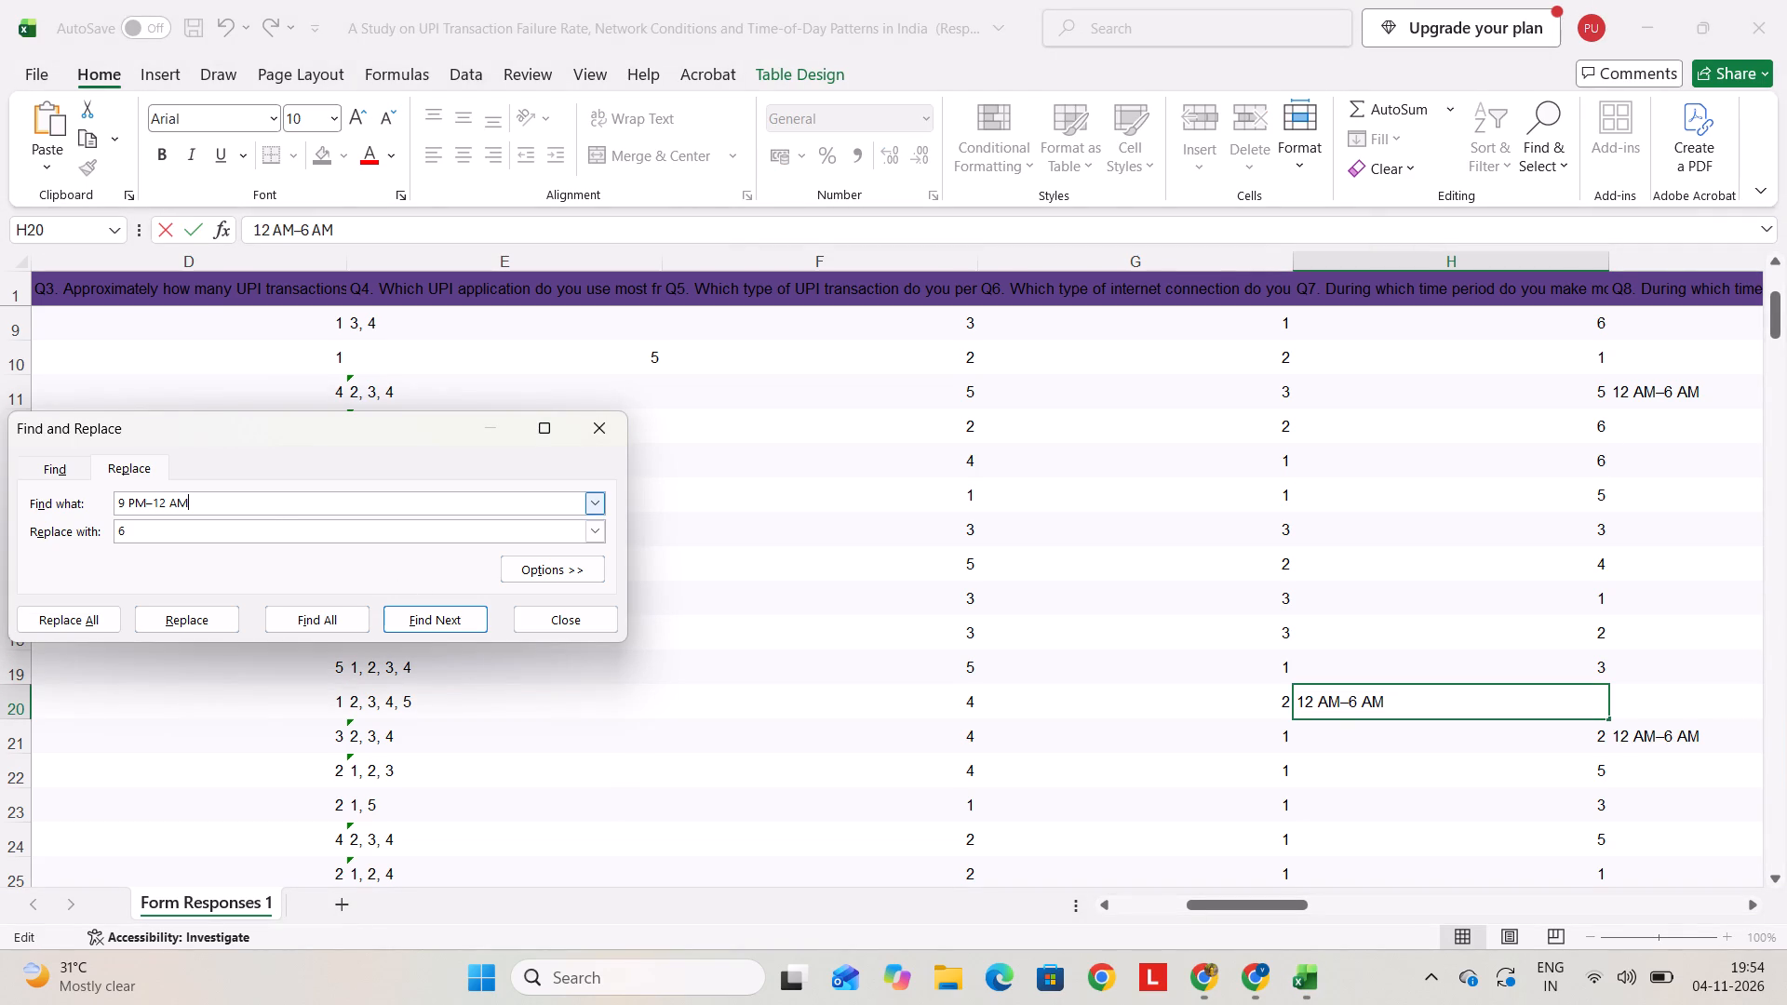
key(ctrl+a)
key(ctrl+v)
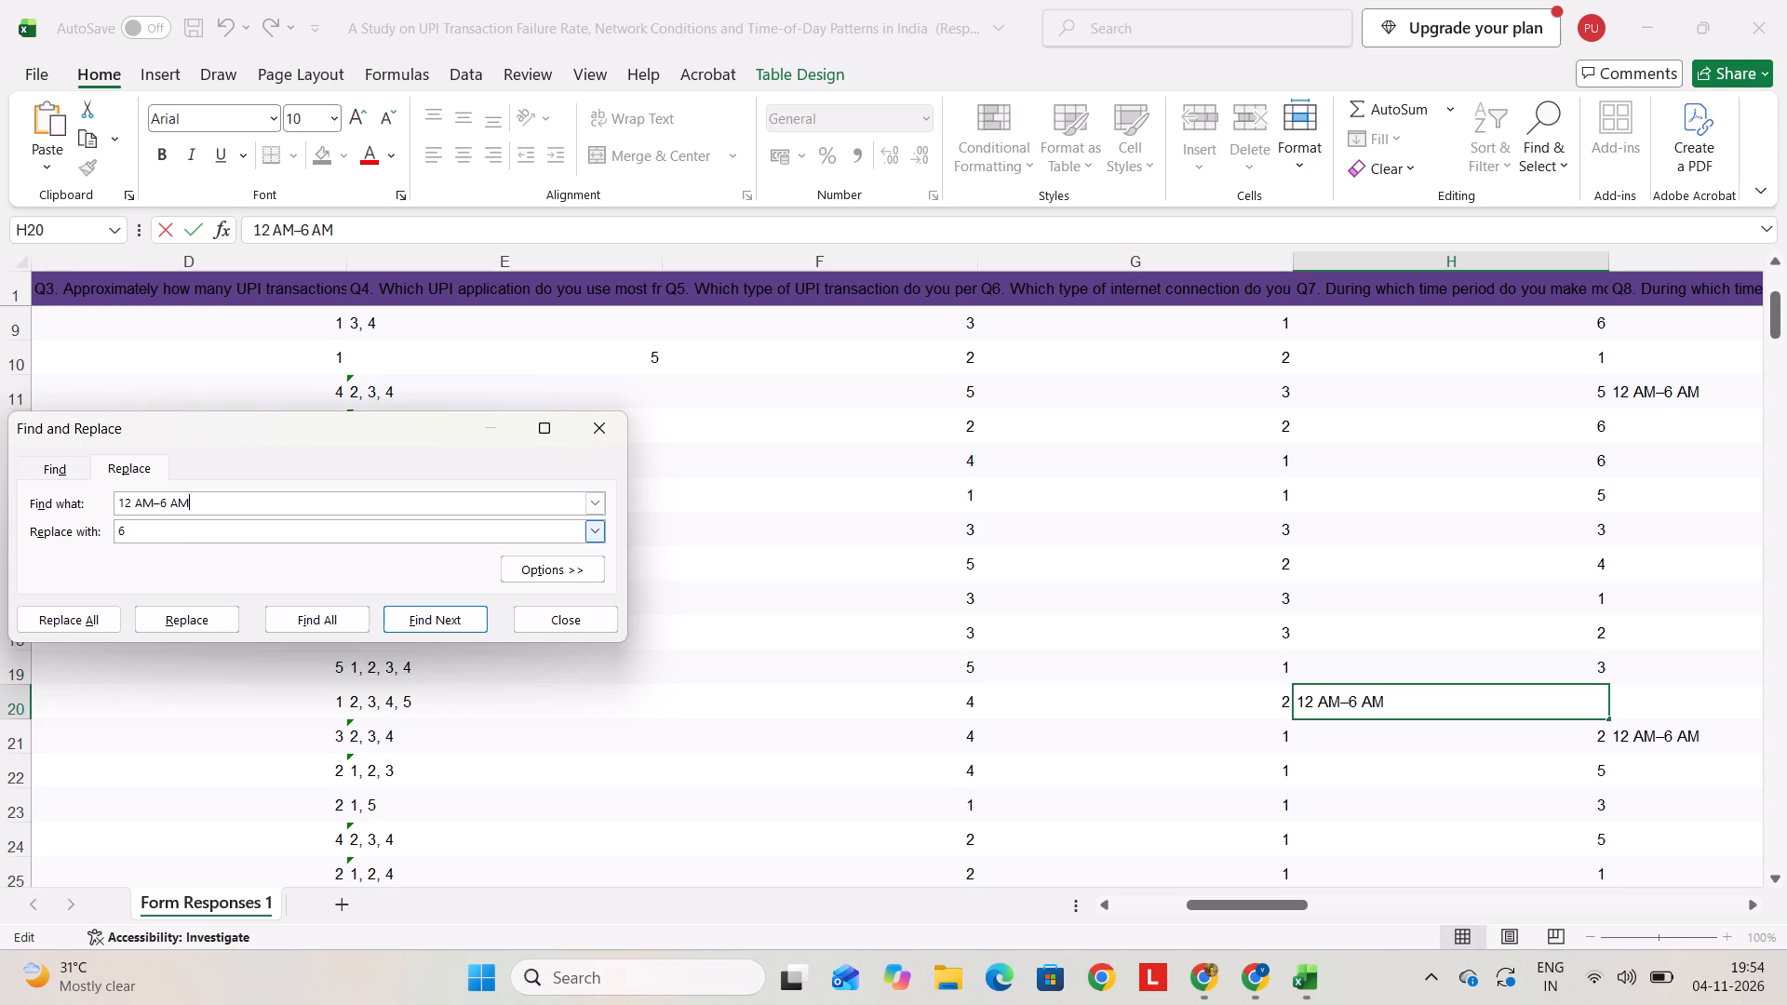
click(166, 531)
key(BackSpace)
key(7)
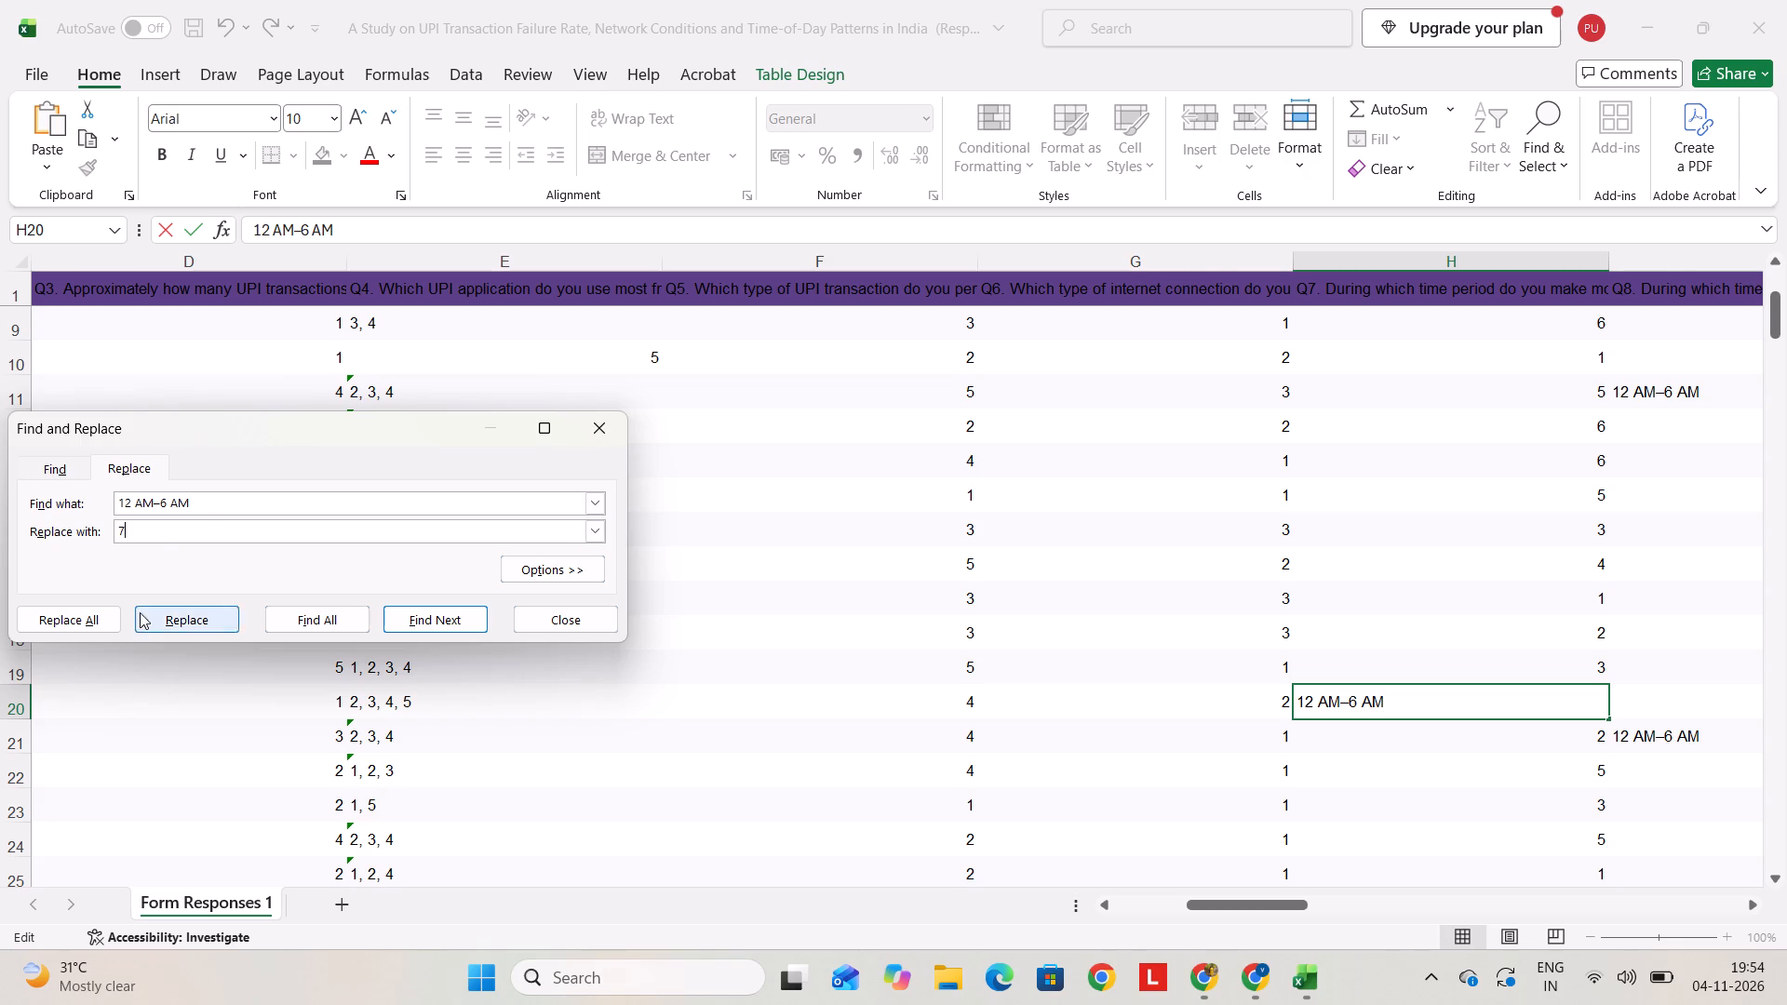
click(113, 628)
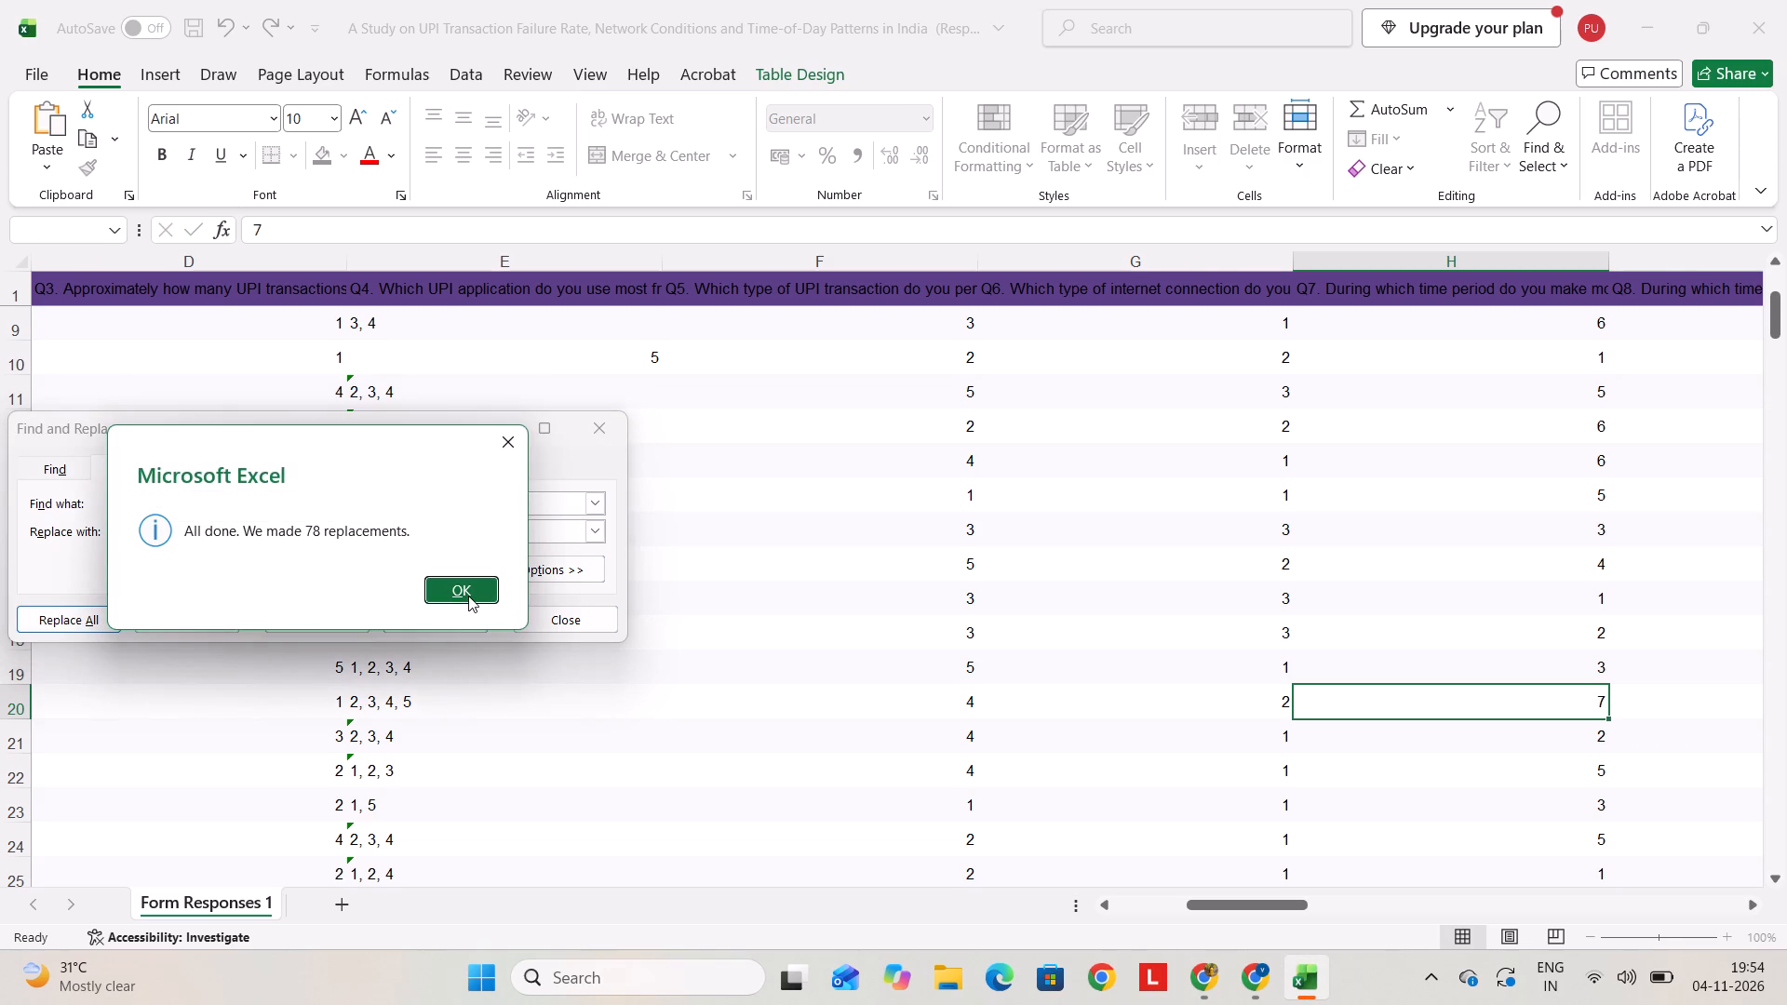
click(468, 596)
Look over the Q8 to Q13 columns, check the Q11 option order in the Google Forms summary, and return to the Excel workbook.
scroll(1393, 615, left, 1)
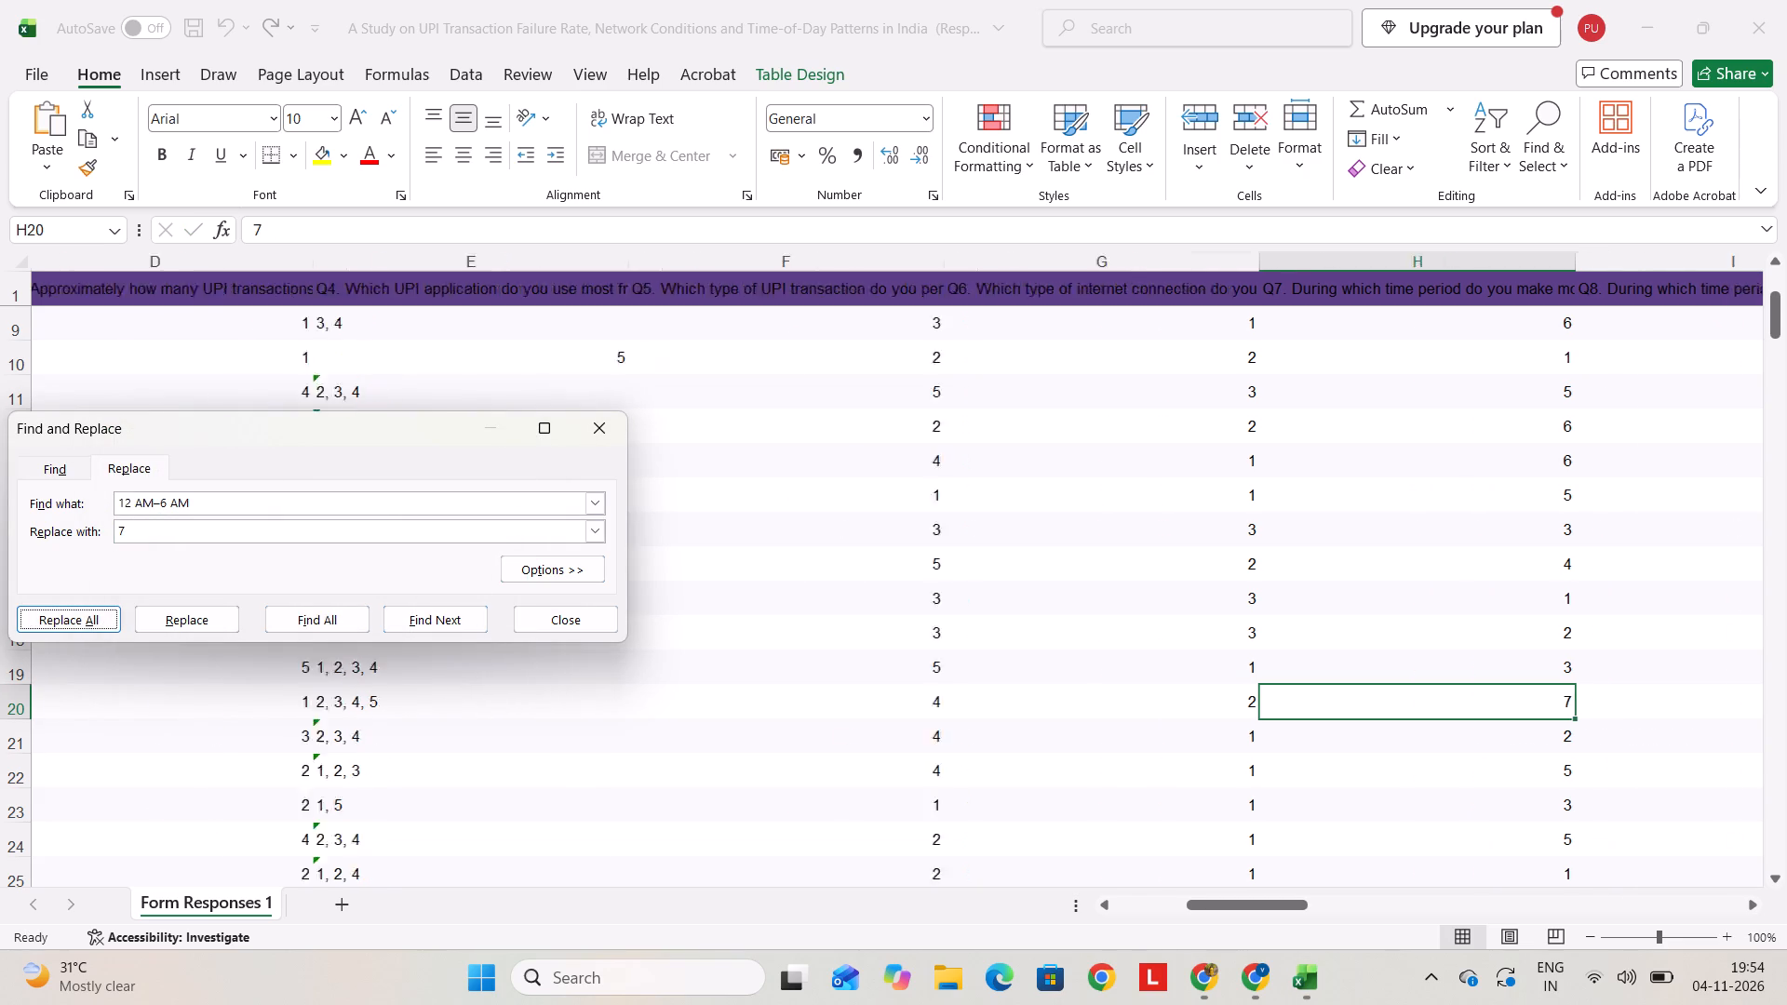
scroll(1393, 614, left, 7)
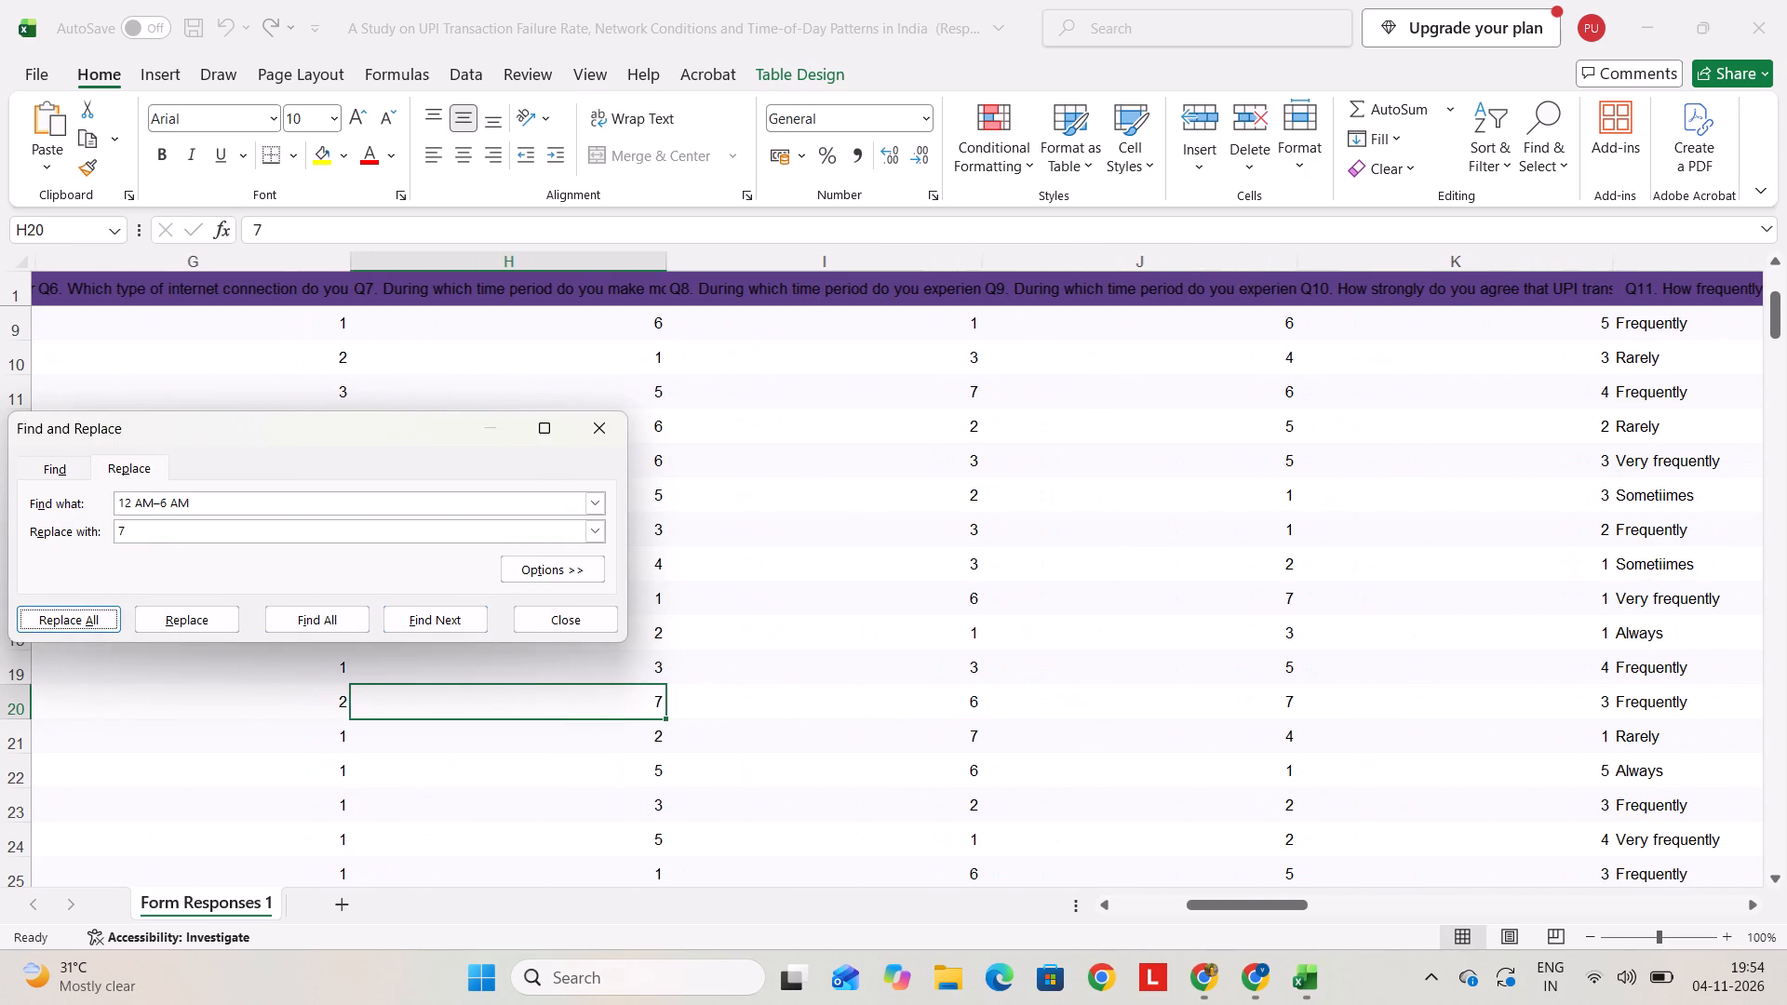
scroll(1393, 614, left, 1)
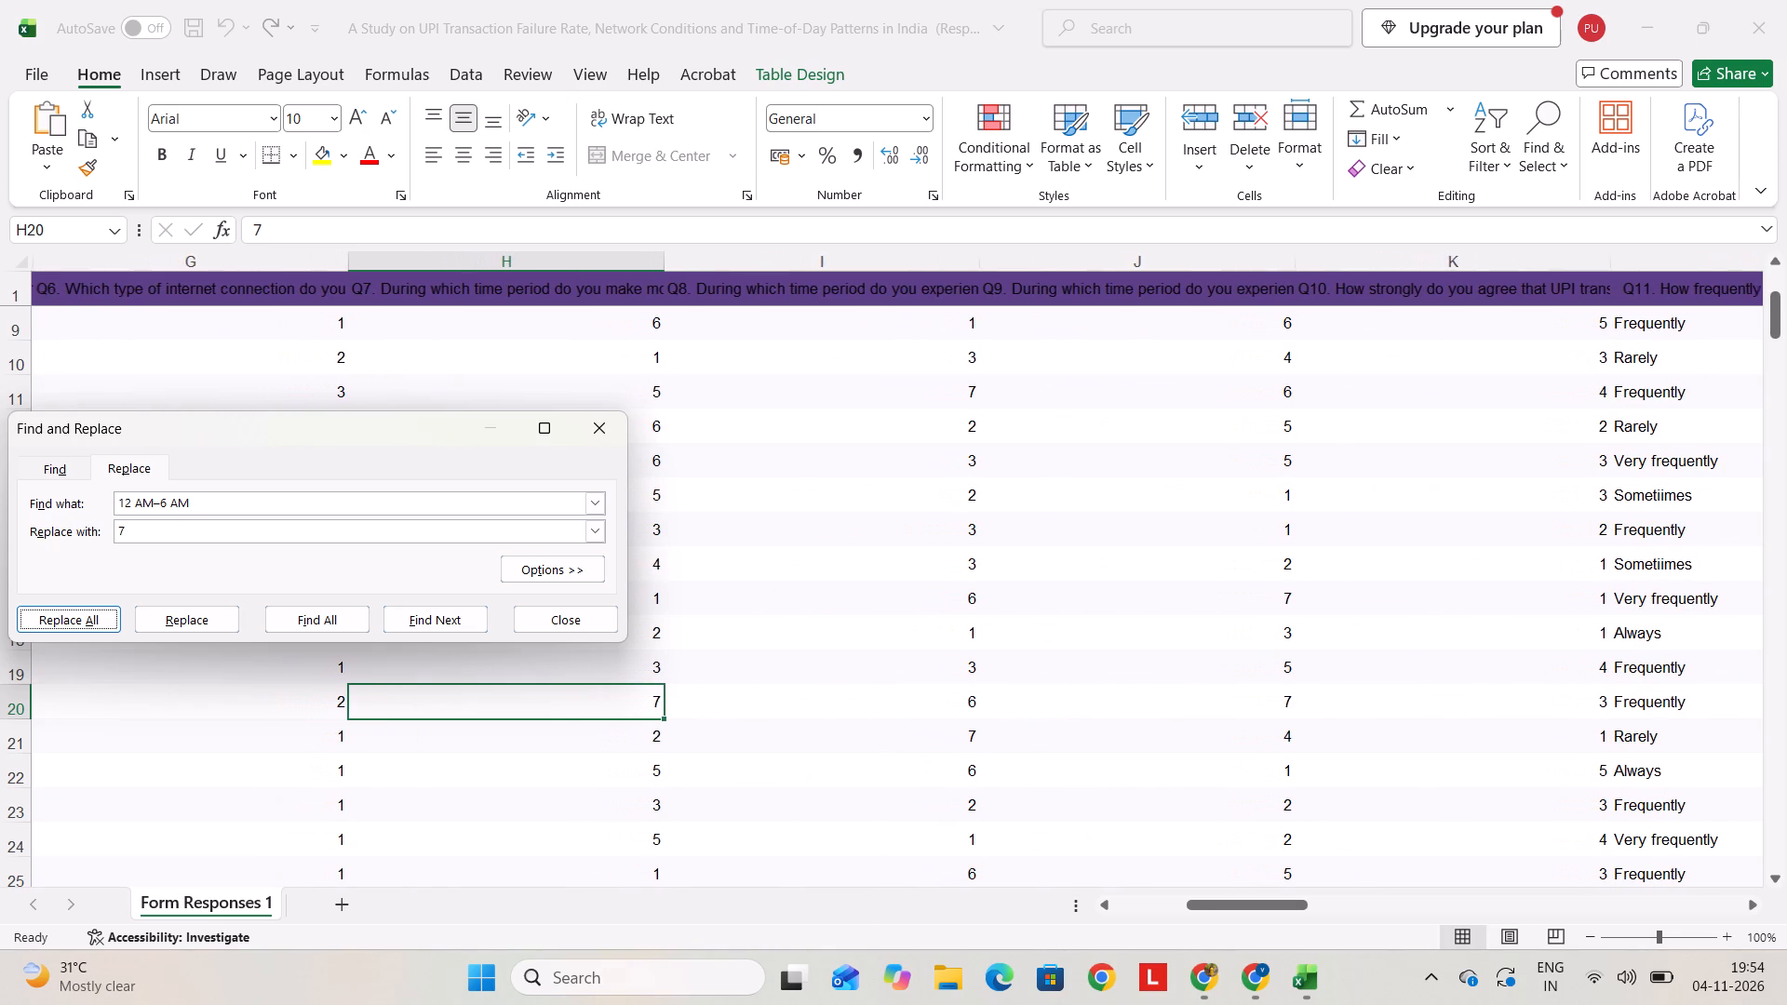
scroll(1385, 618, left, 1)
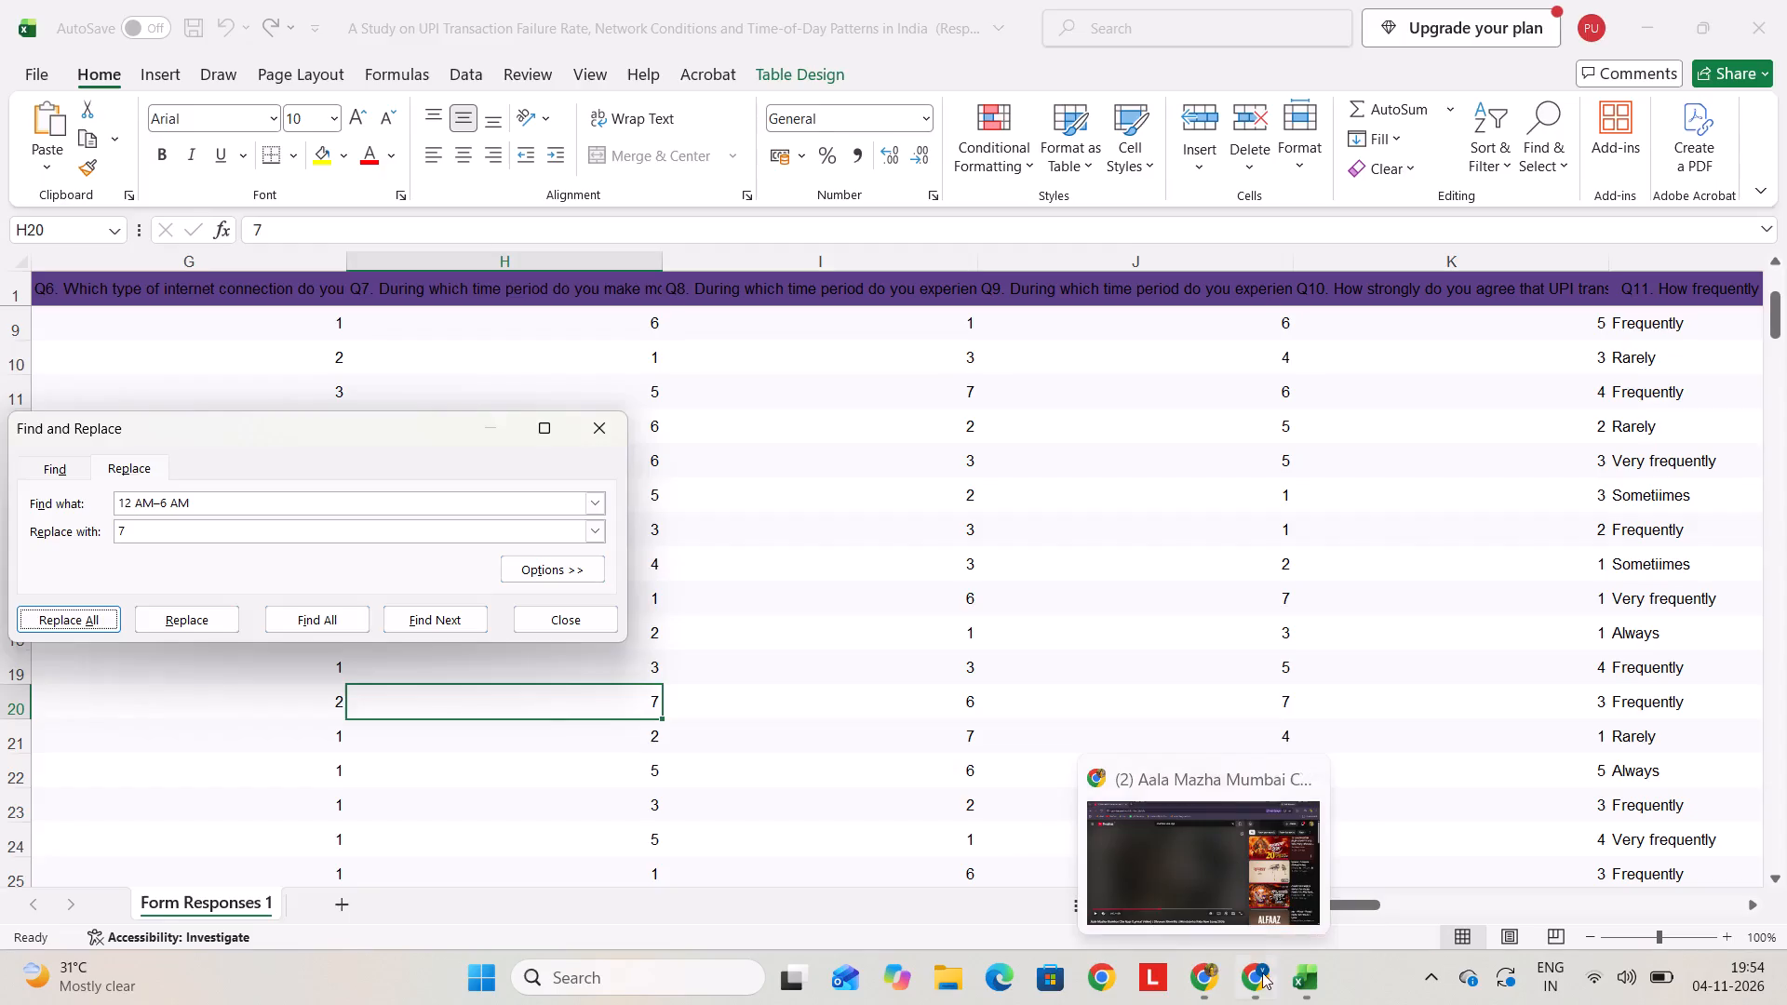
click(1263, 876)
scroll(1259, 878, down, 4)
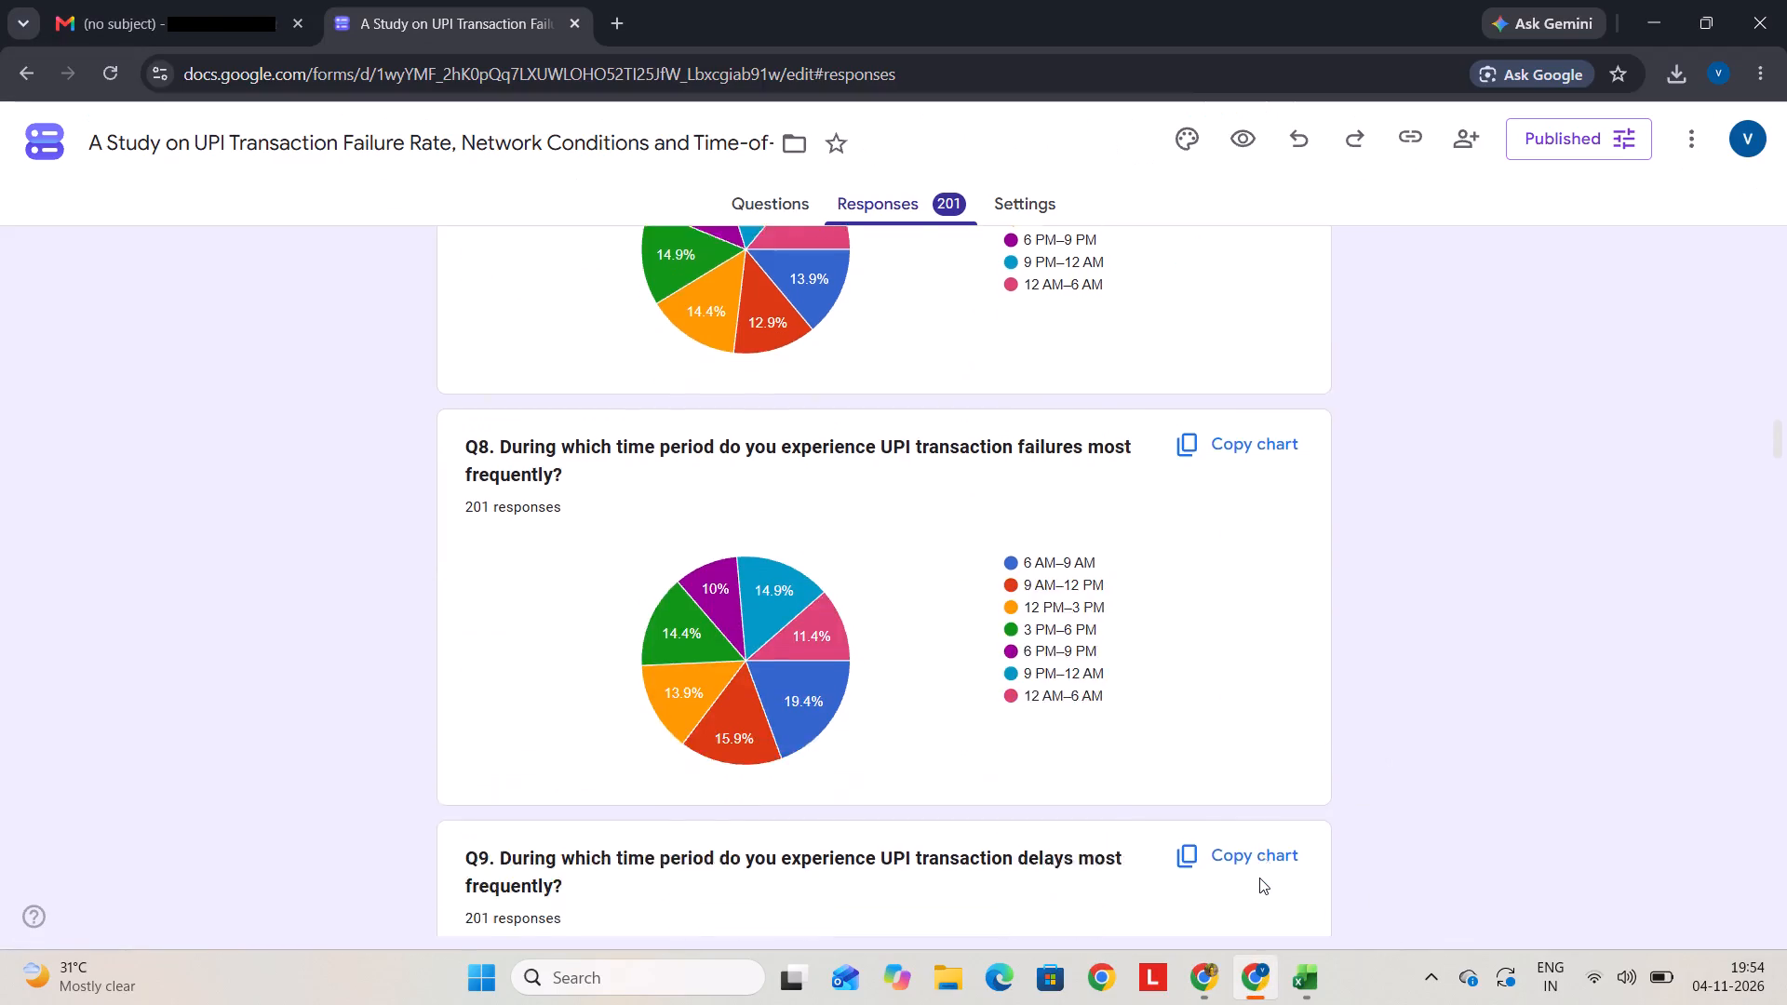
scroll(1259, 878, down, 6)
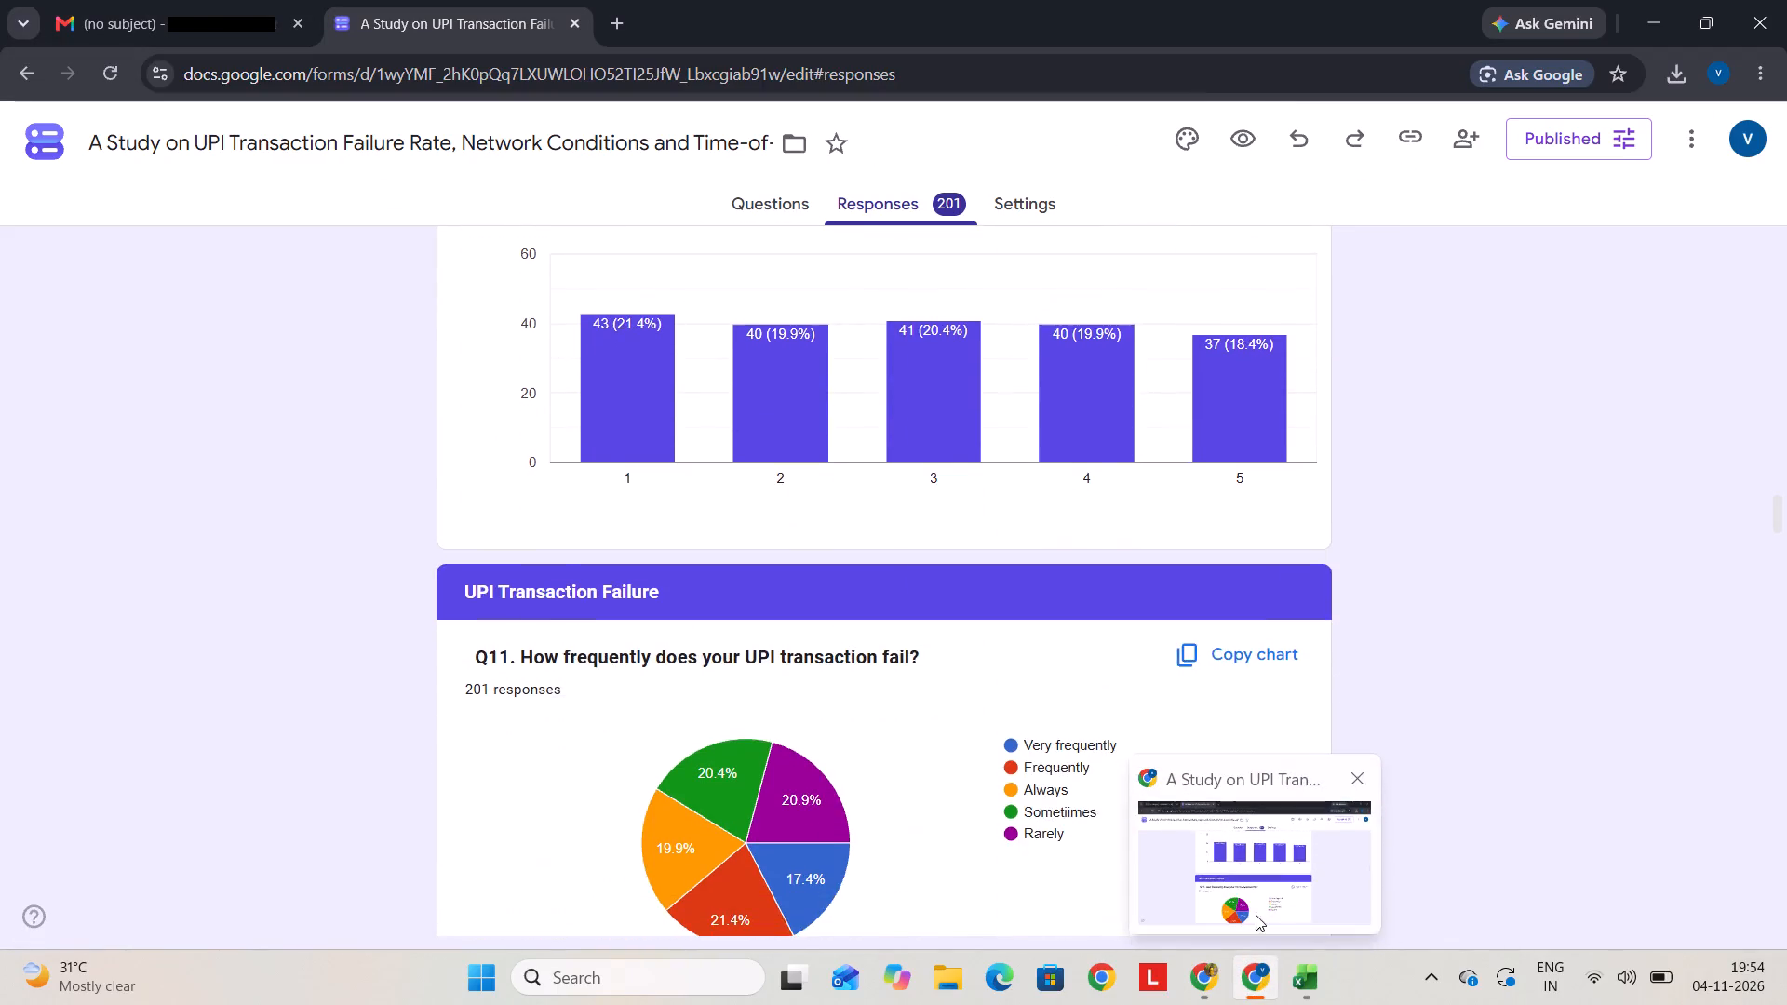
scroll(1256, 915, down, 1)
click(1284, 959)
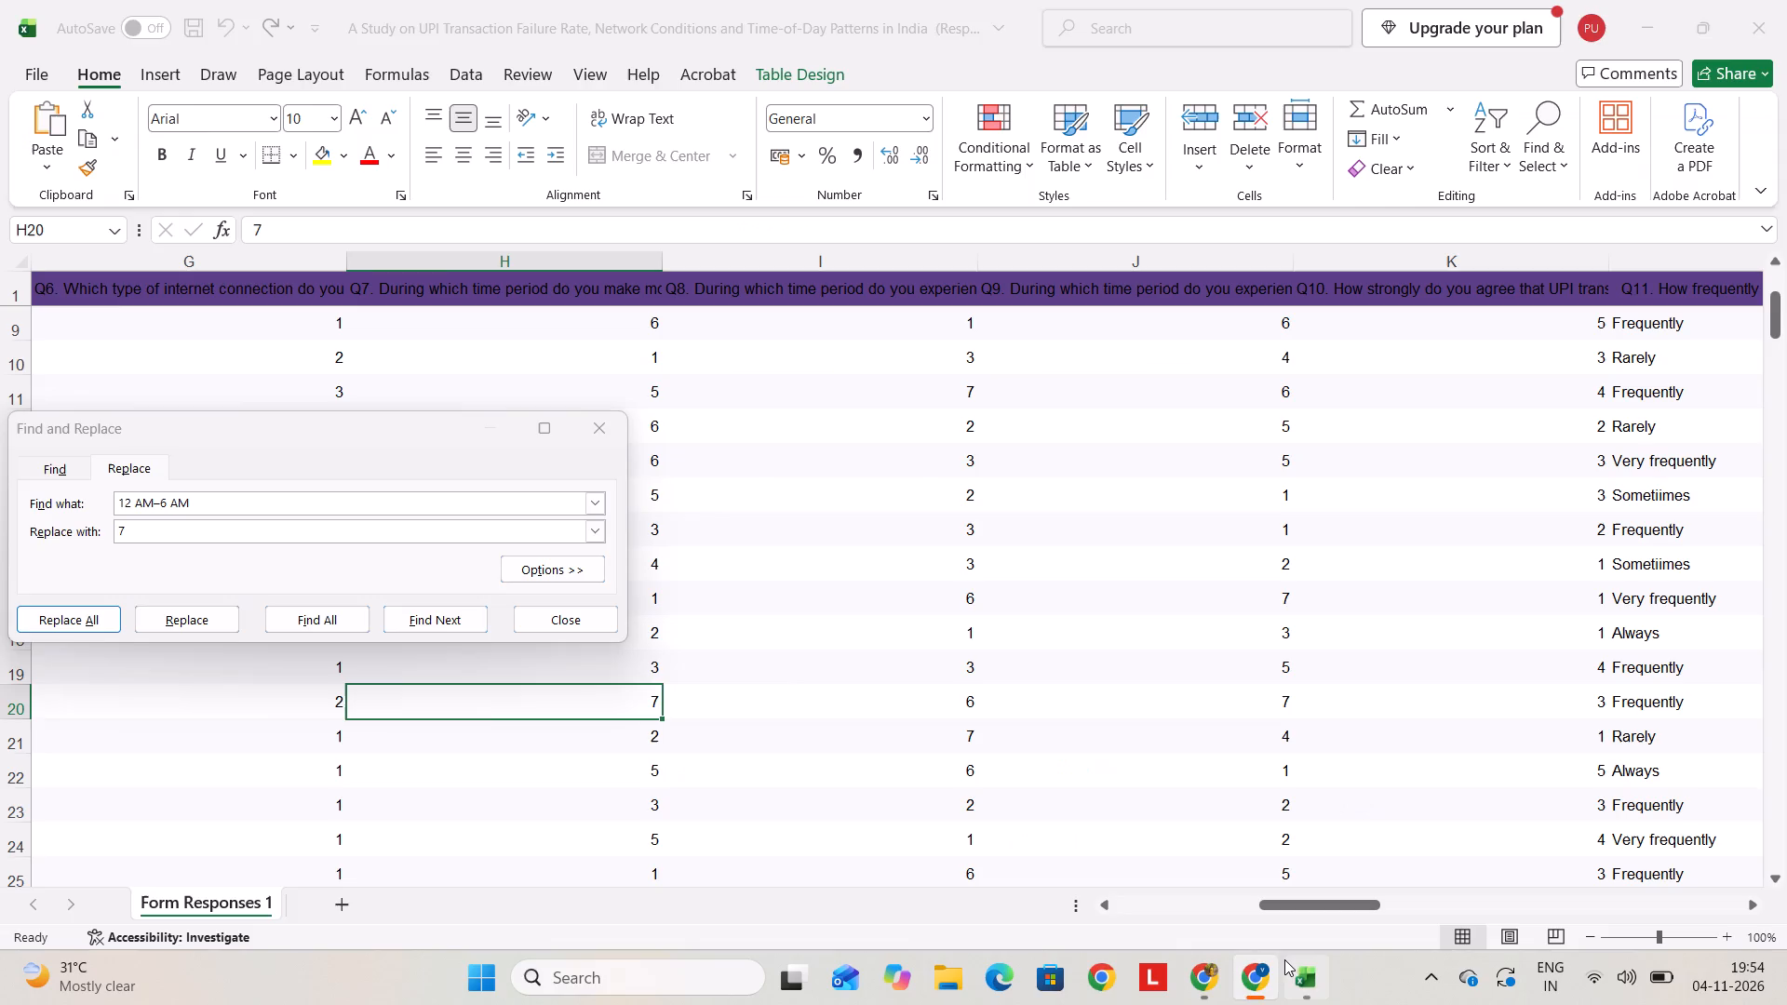
scroll(1252, 484, left, 3)
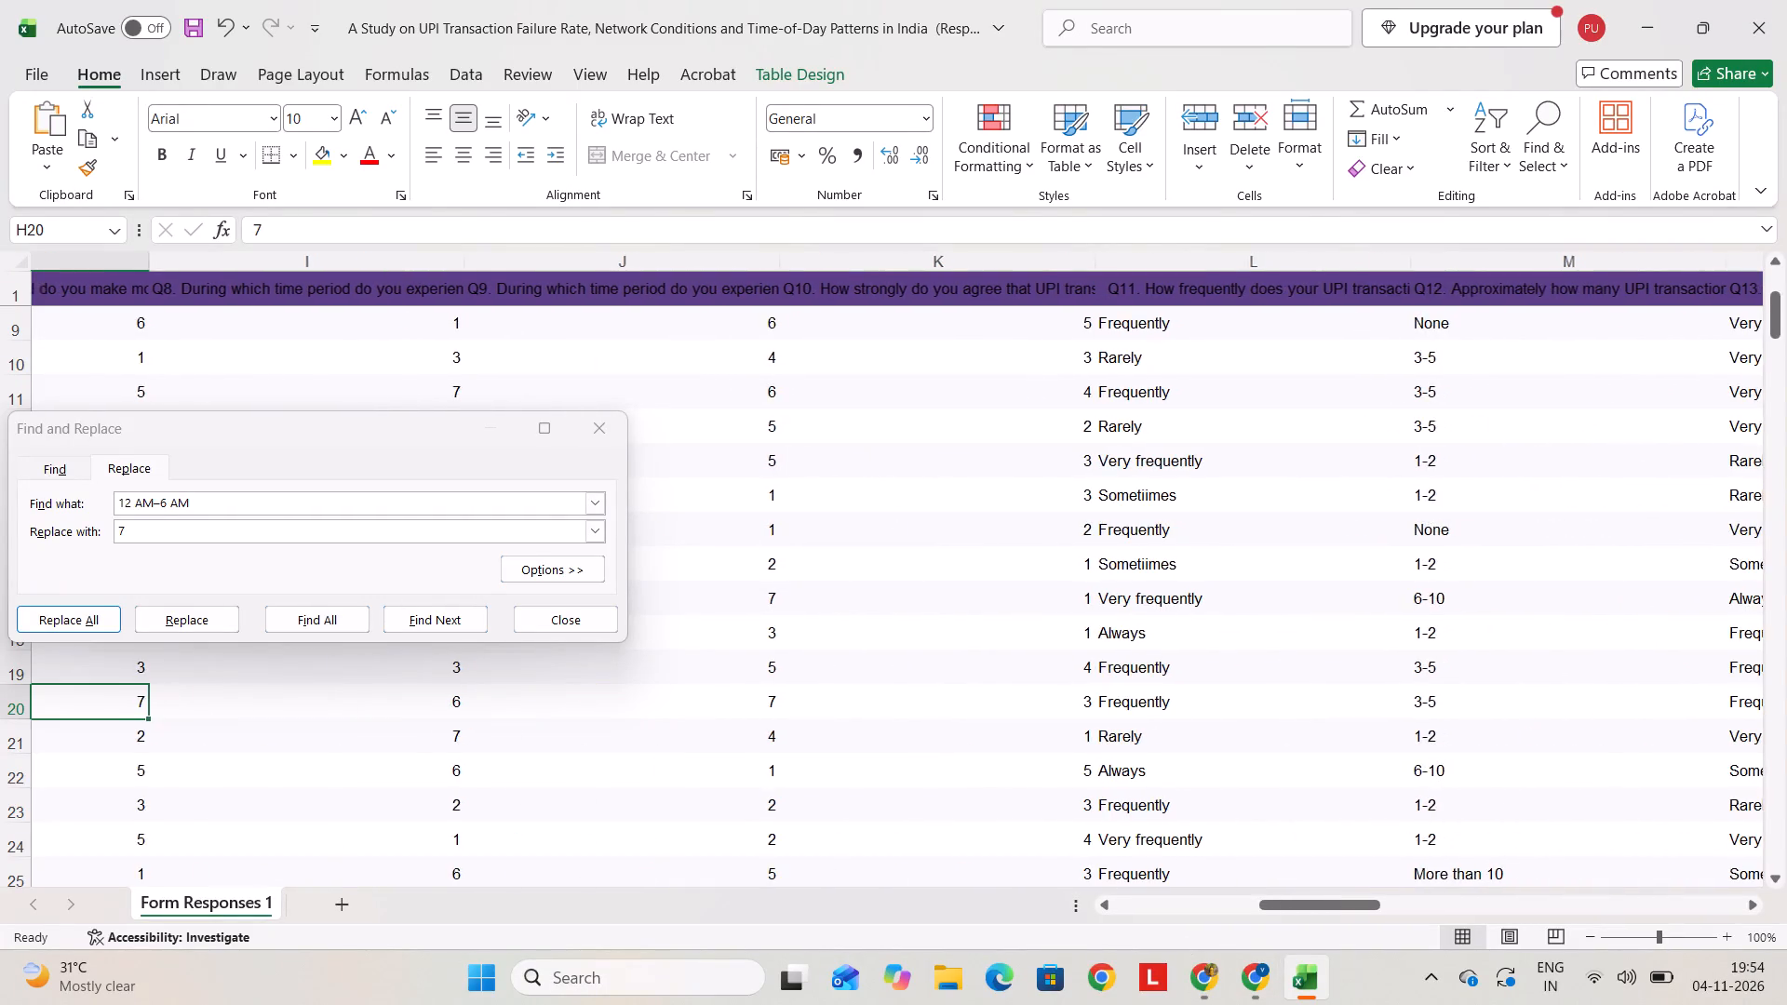
scroll(1252, 484, left, 1)
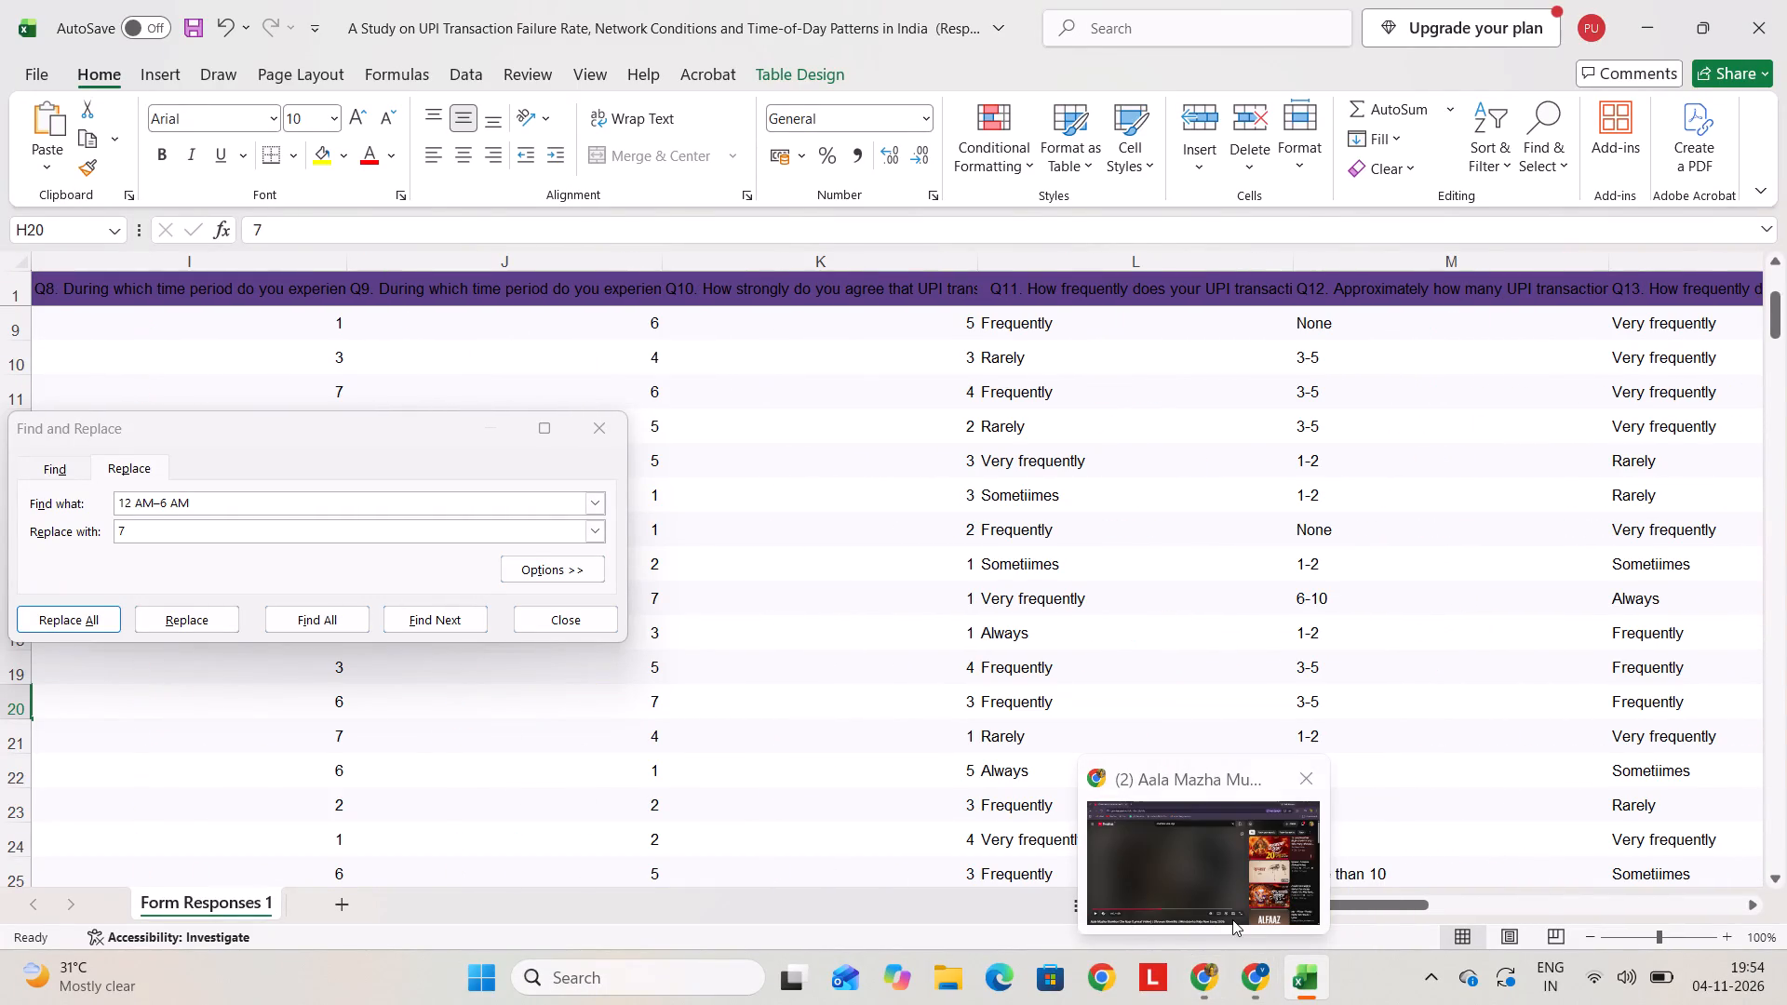
click(1281, 912)
scroll(1272, 911, down, 1)
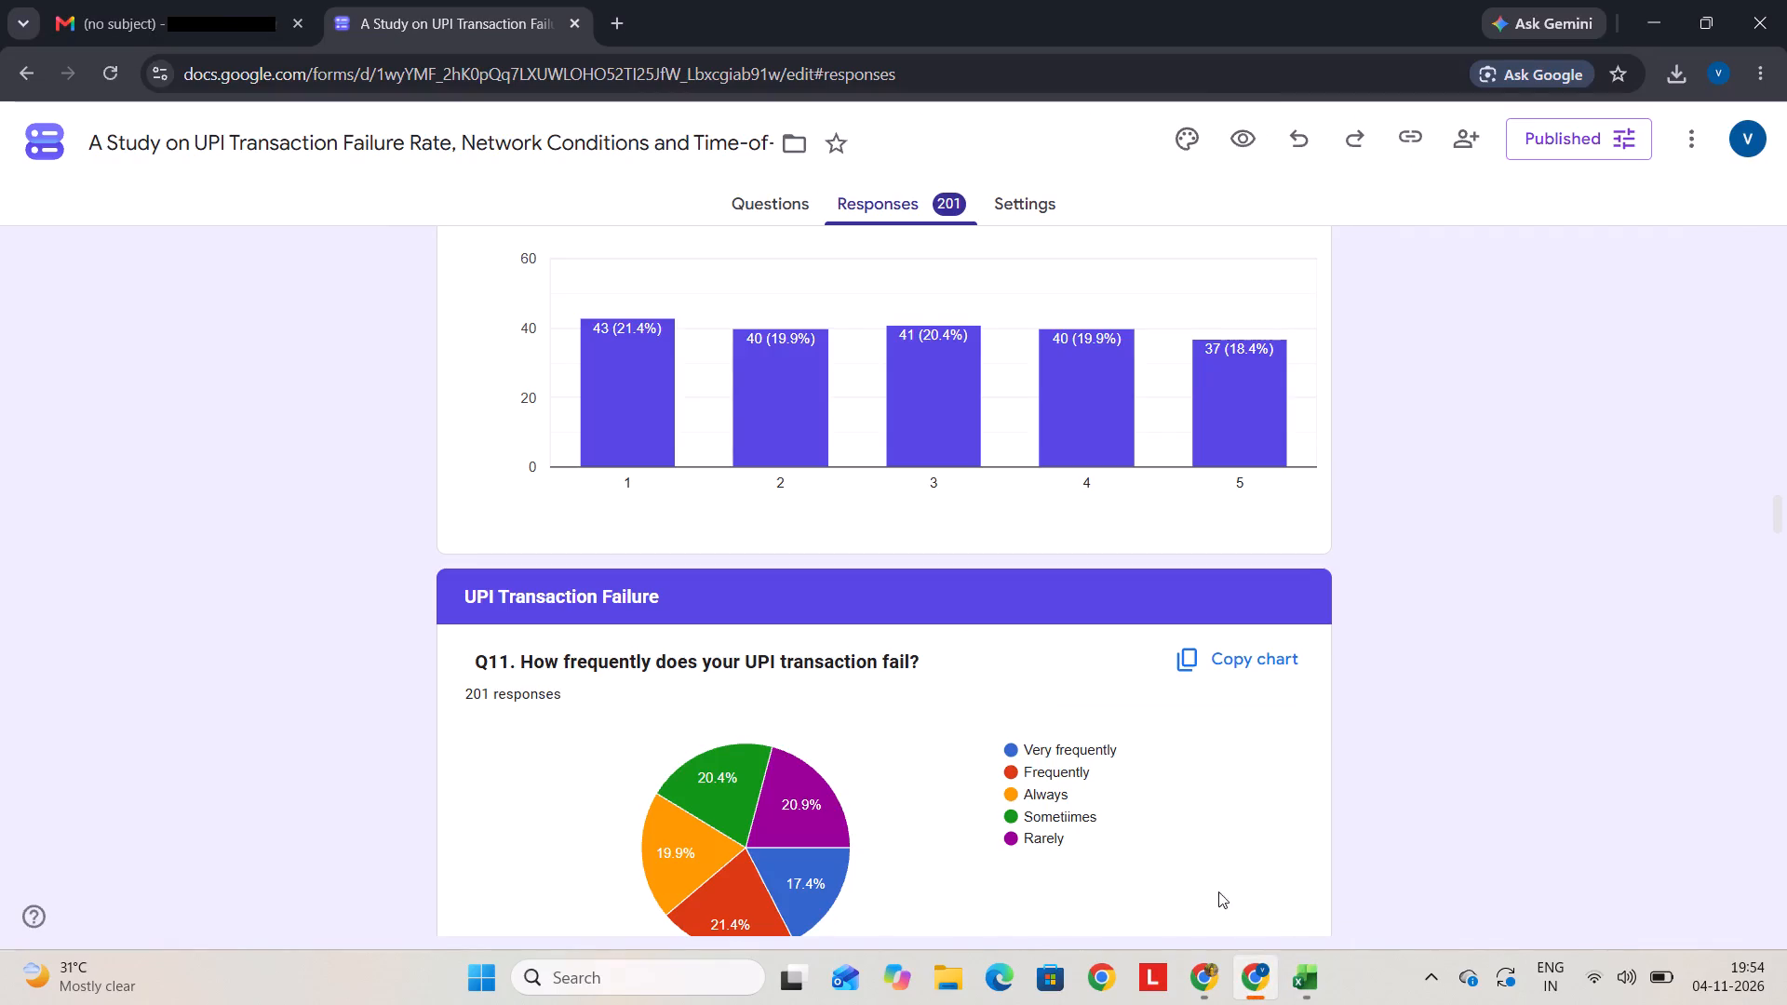
scroll(1218, 891, down, 5)
scroll(963, 478, down, 1)
drag(1171, 668, 1139, 730)
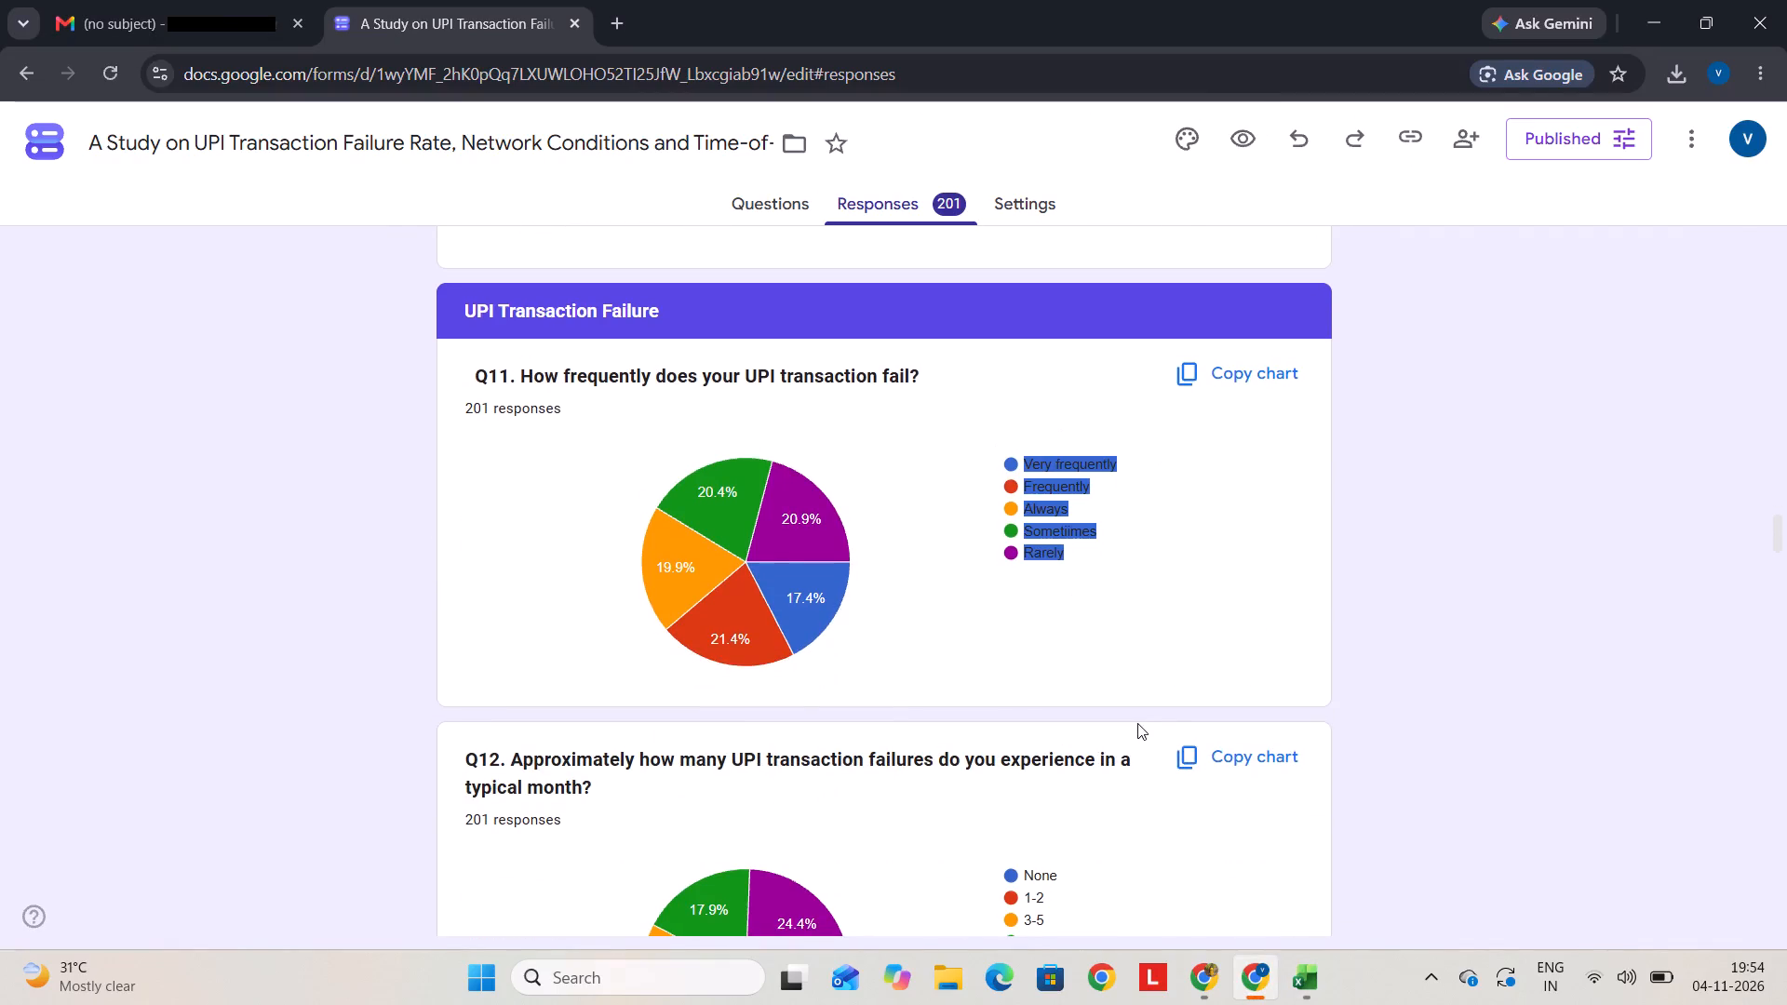
key(alt+Tab)
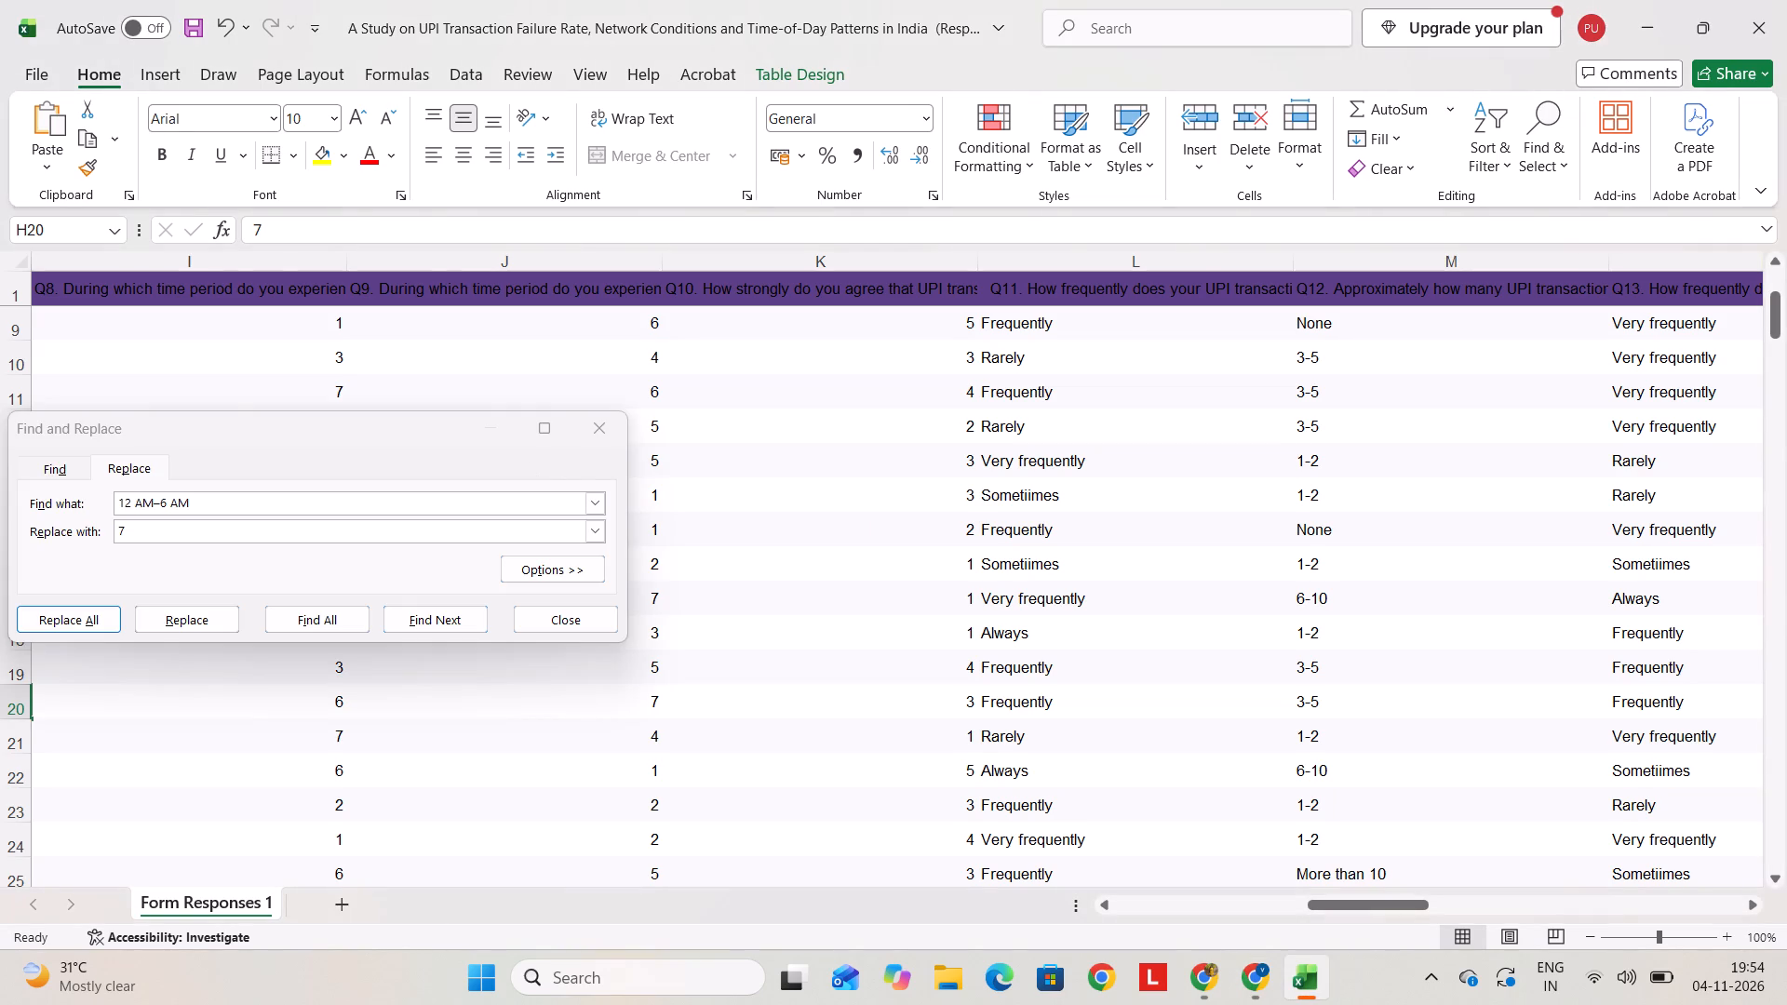
Replace every "Very frequently" with 1 in the Form Responses 1 sheet, taking the search text from the Q11 answer in L7.
scroll(1098, 470, up, 4)
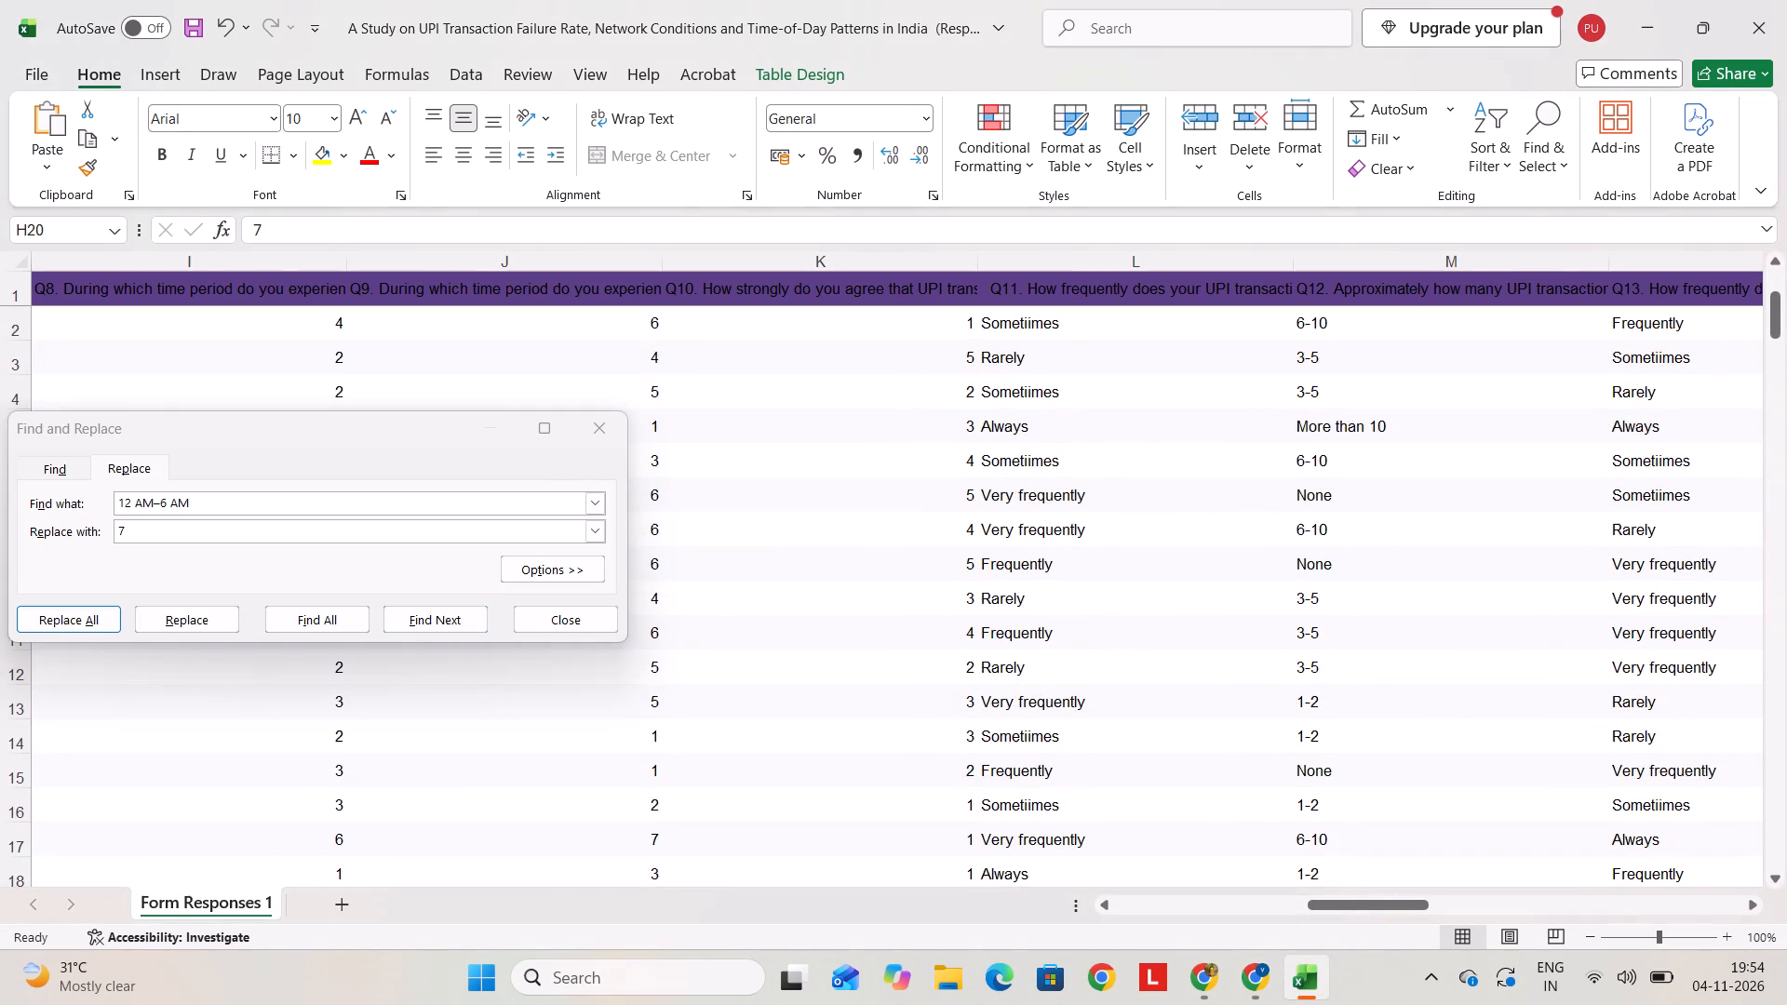
click(1140, 494)
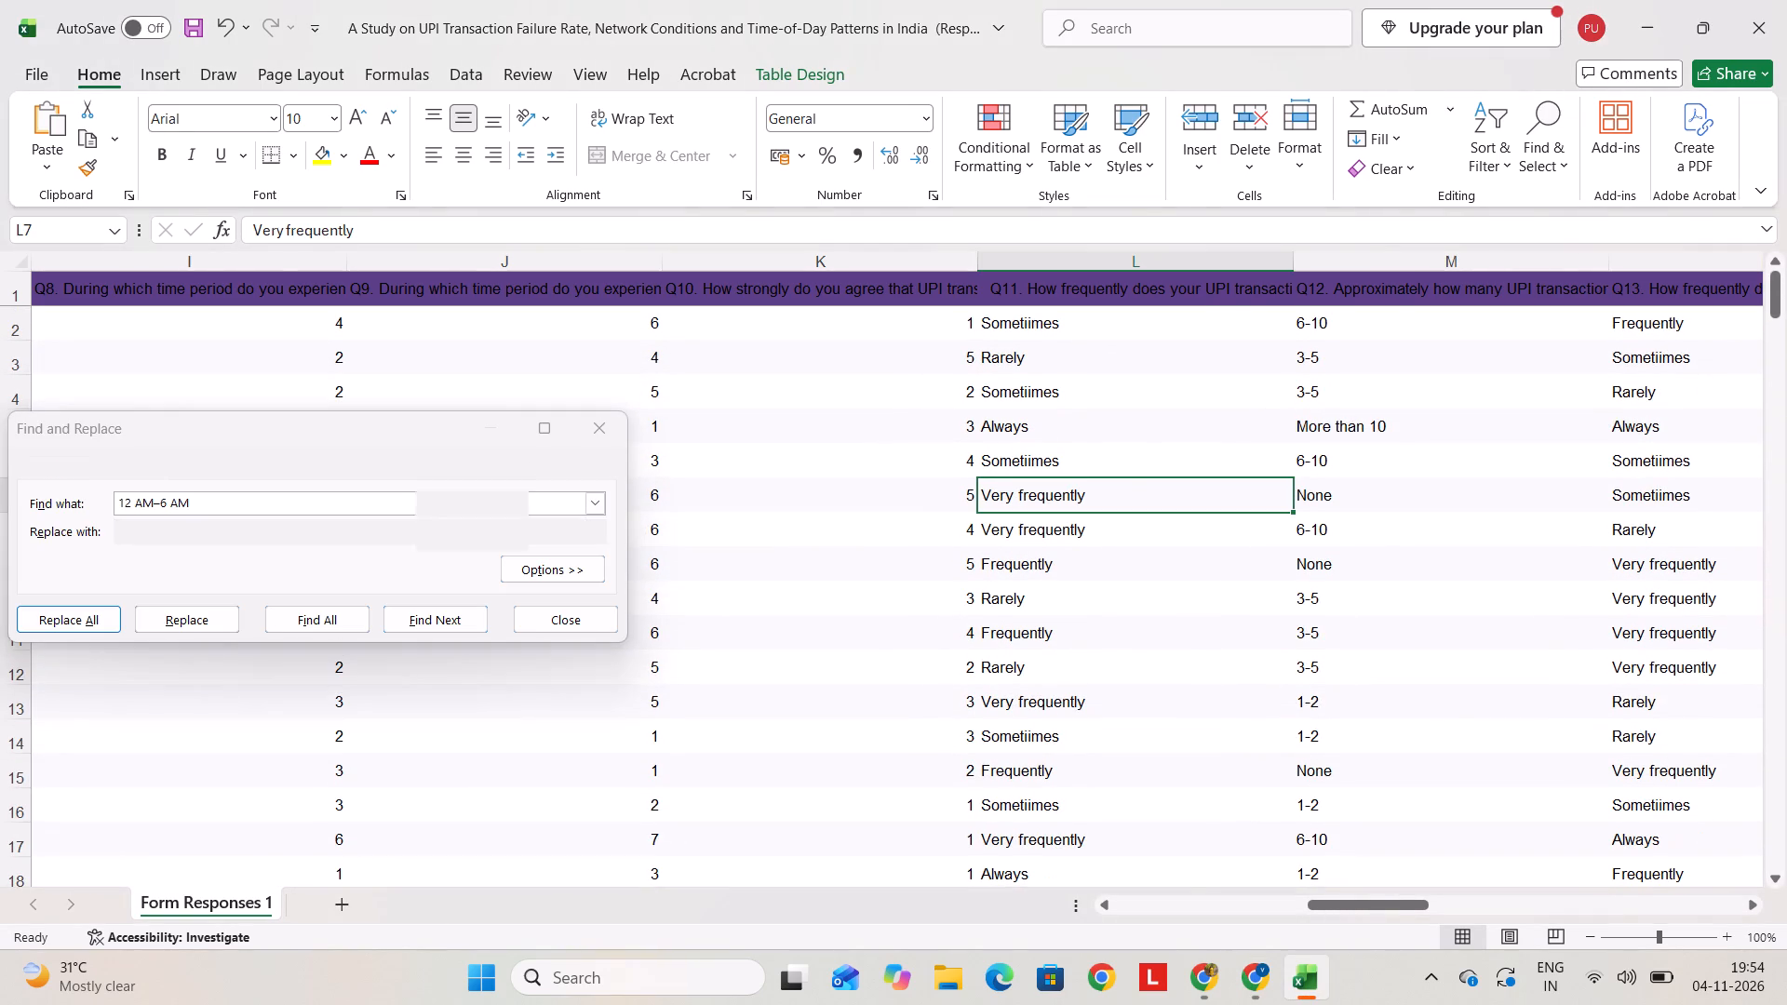
right_click(1140, 494)
double_click(1113, 494)
double_click(1113, 494)
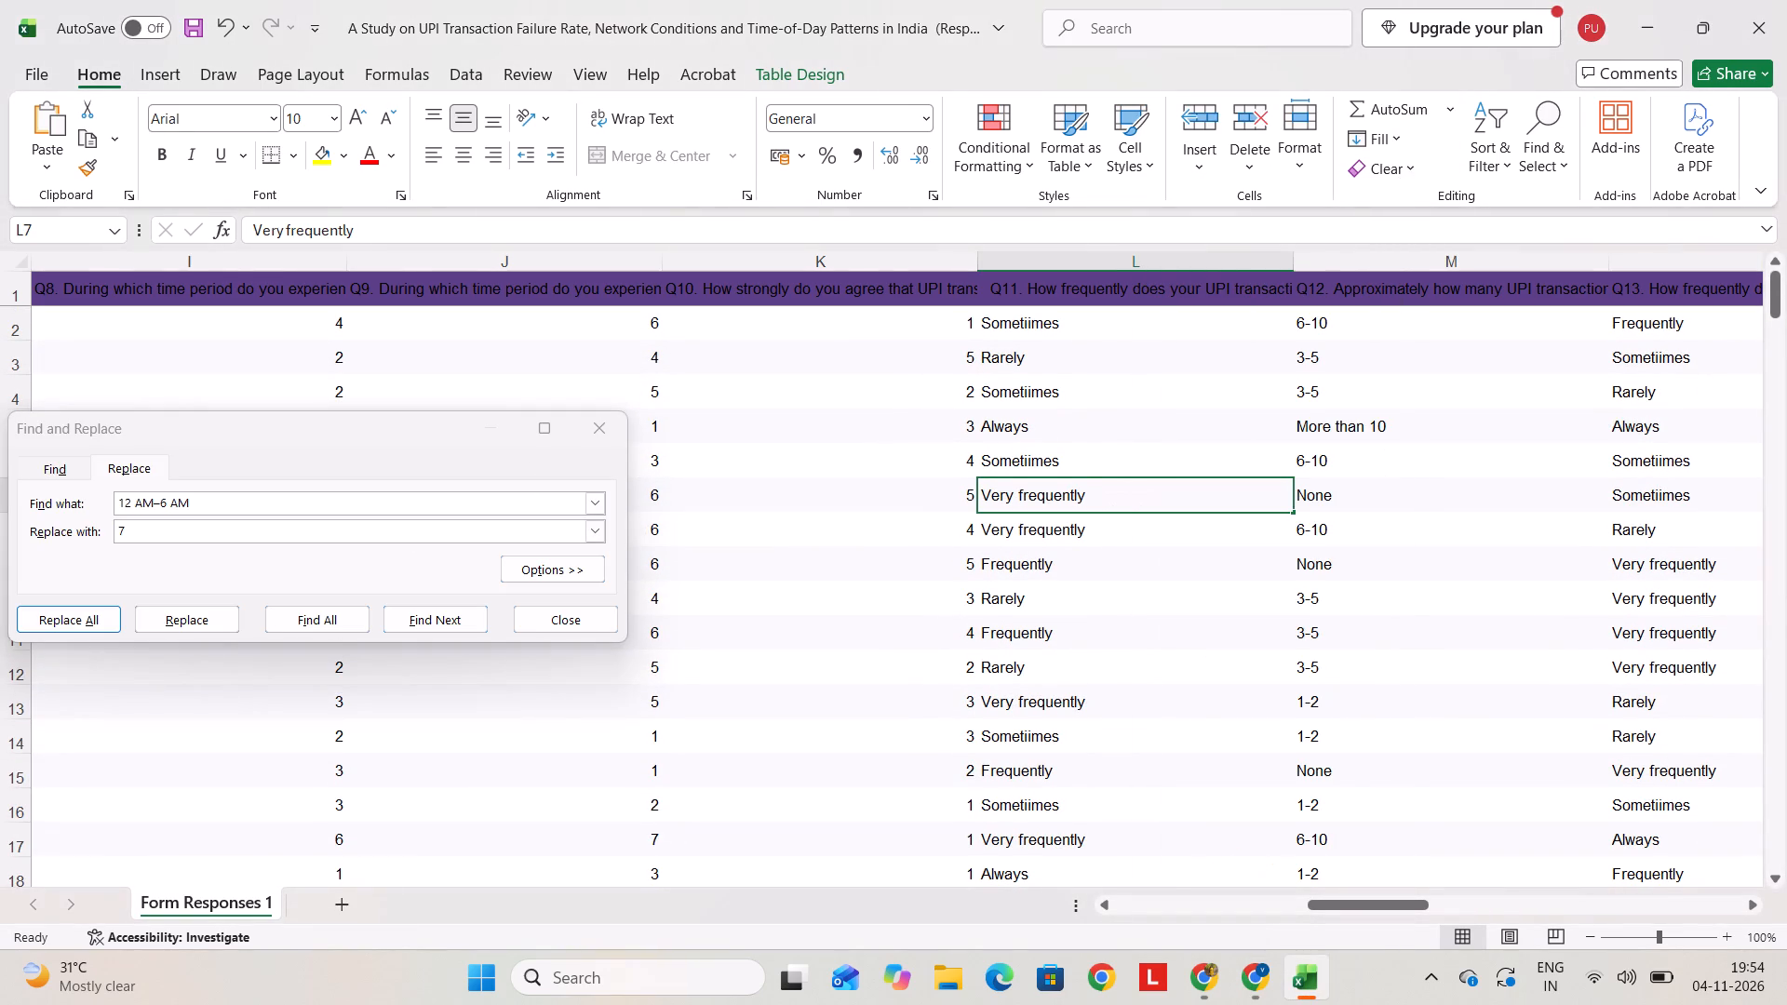
key(ctrl+a)
key(ctrl+c)
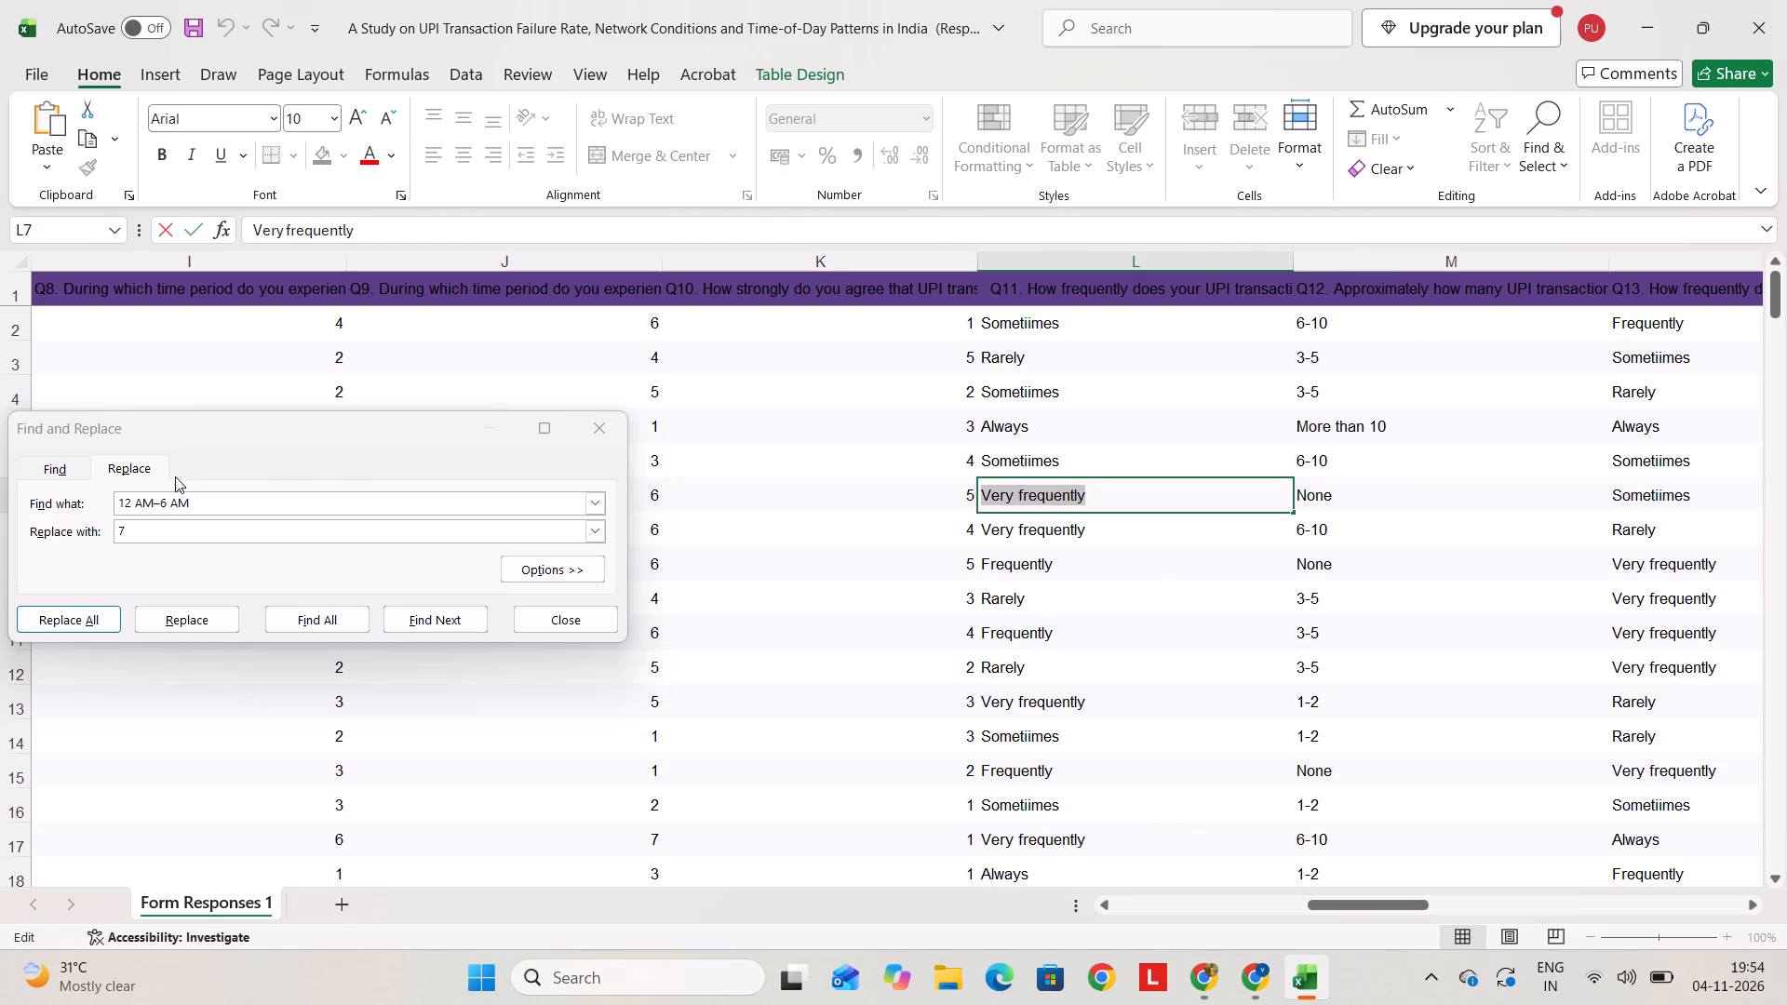
click(209, 489)
click(209, 491)
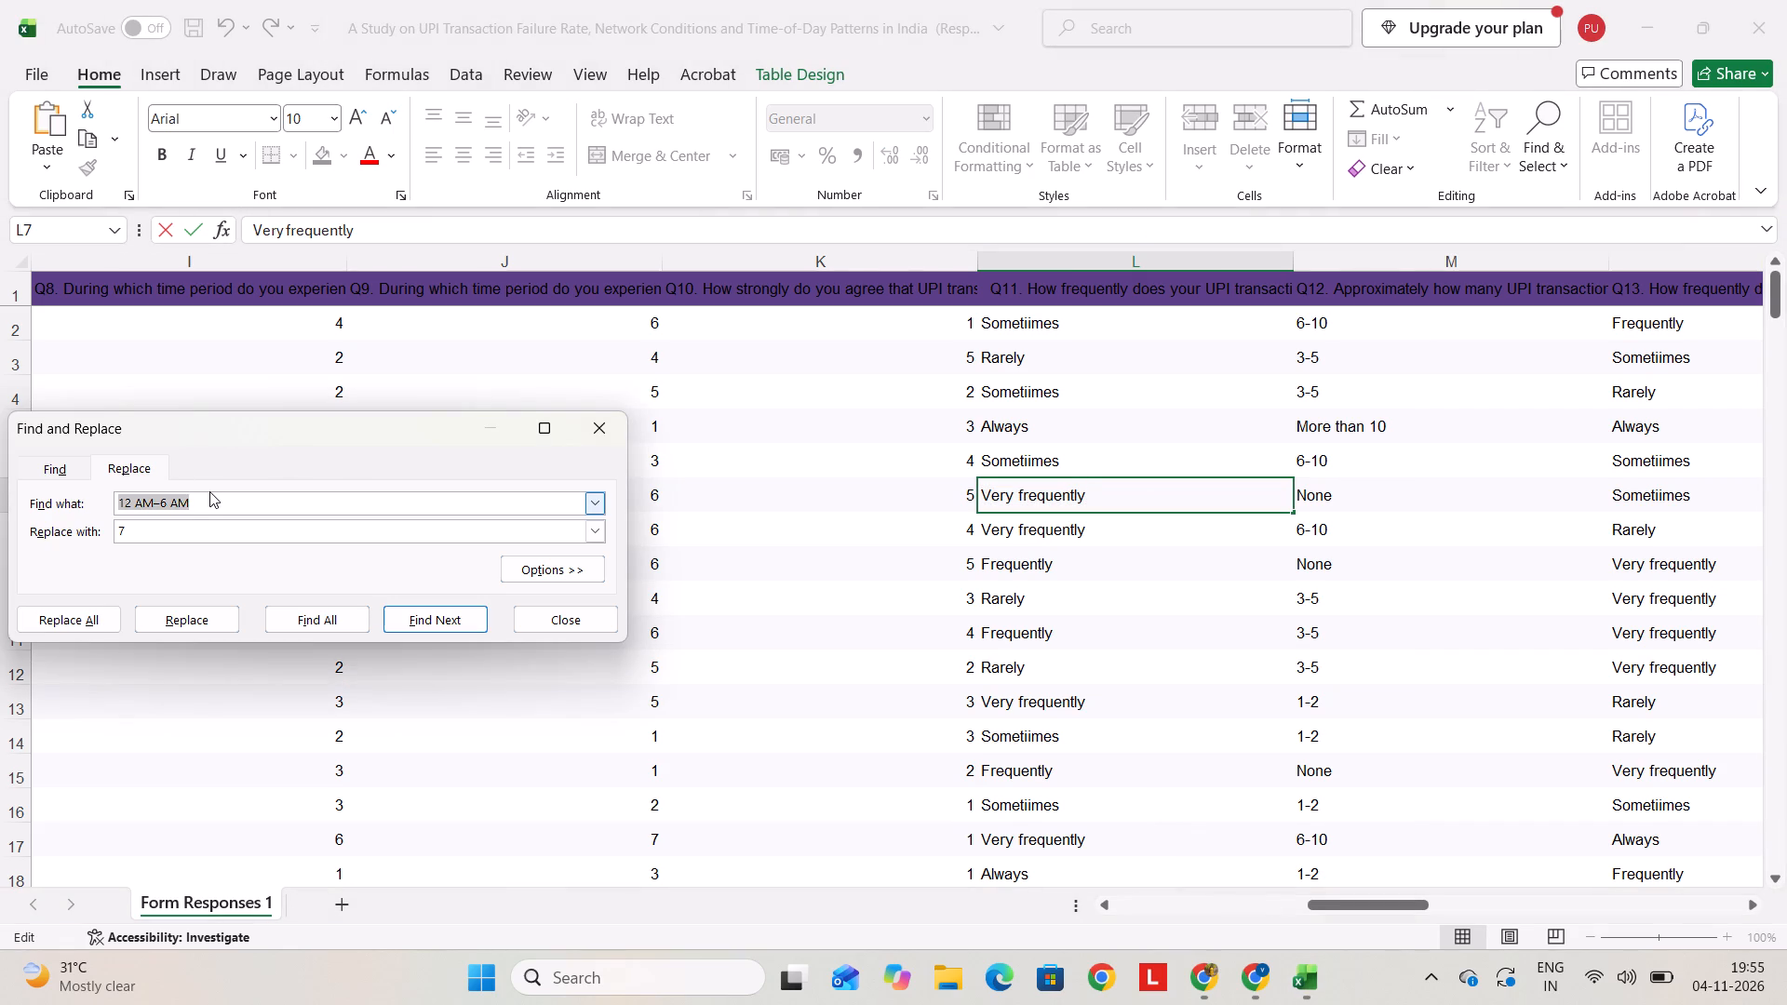
key(ctrl+v)
click(201, 527)
click(201, 527)
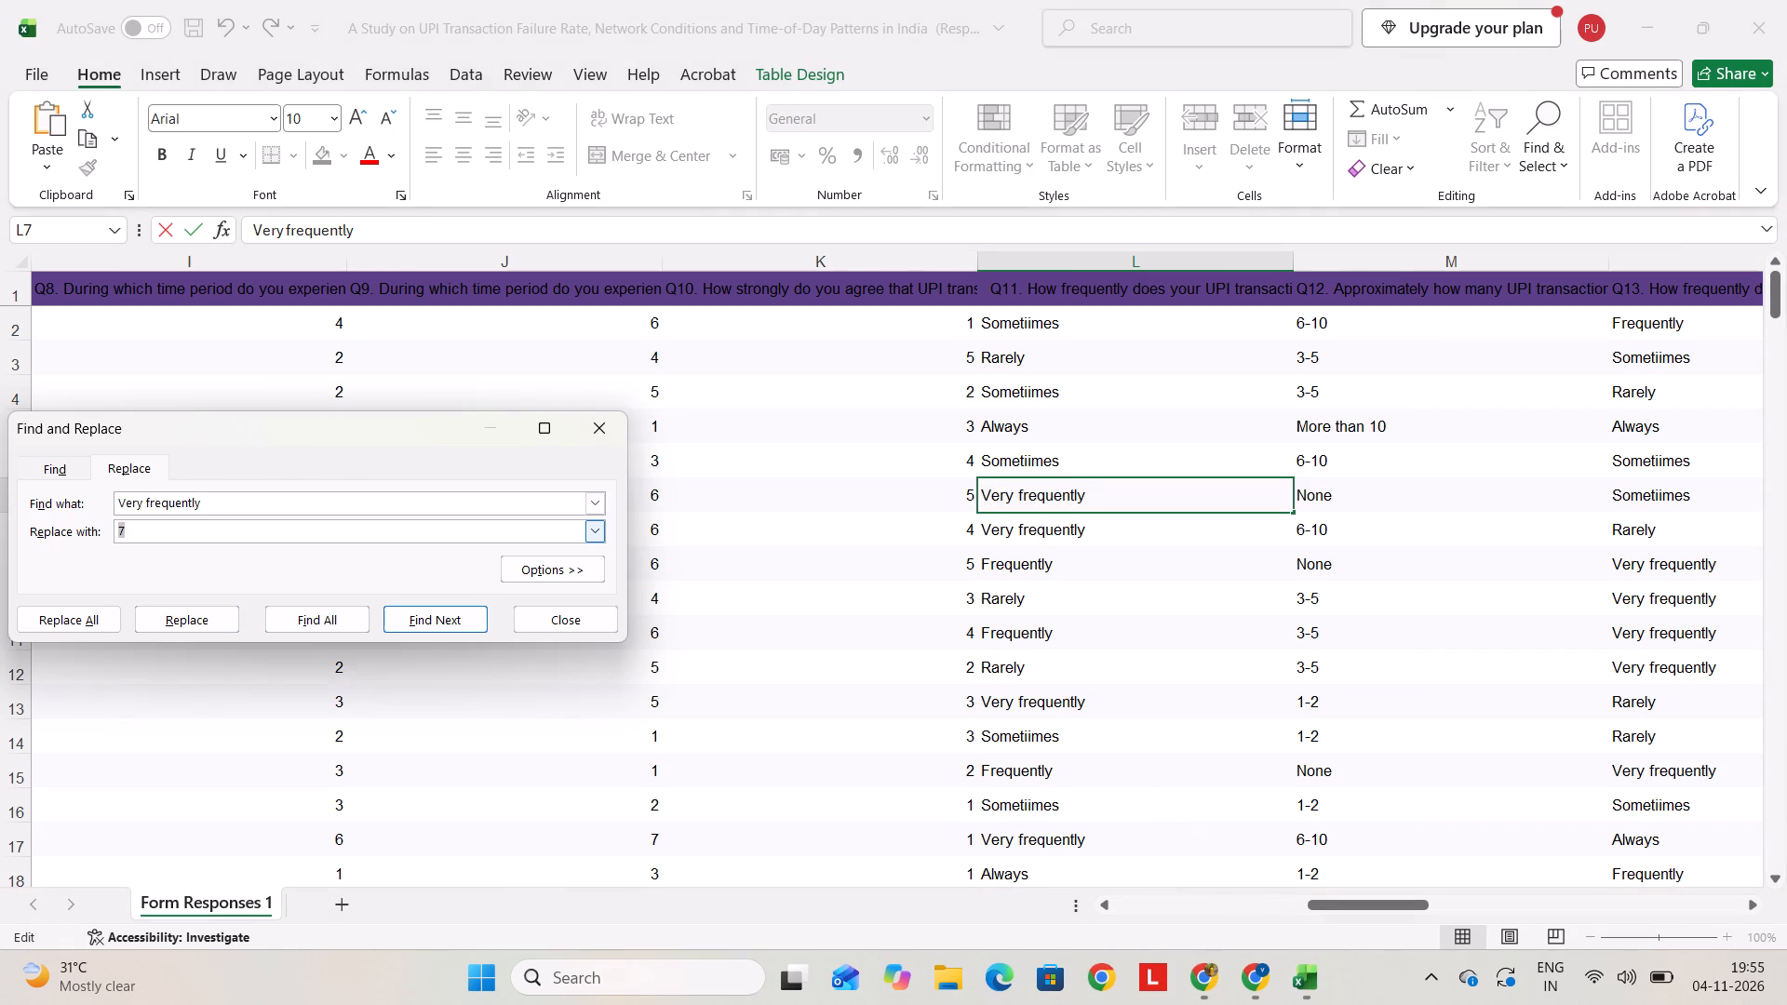
key(1)
click(84, 616)
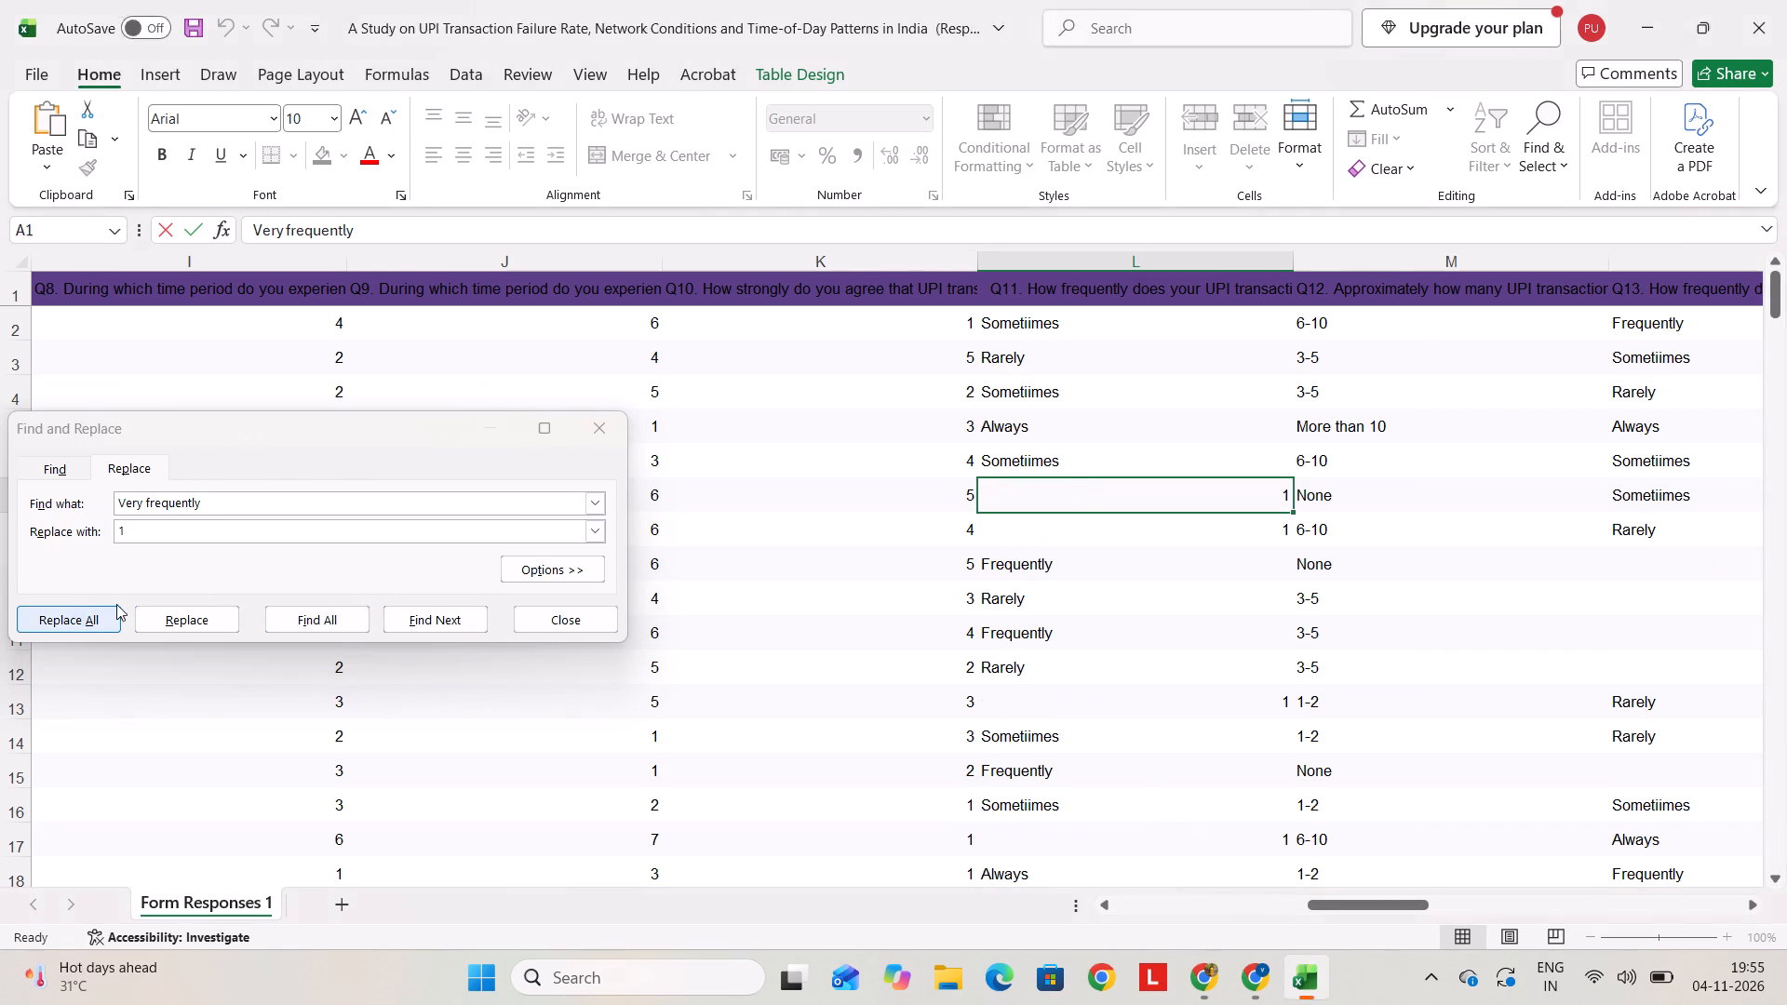
click(438, 593)
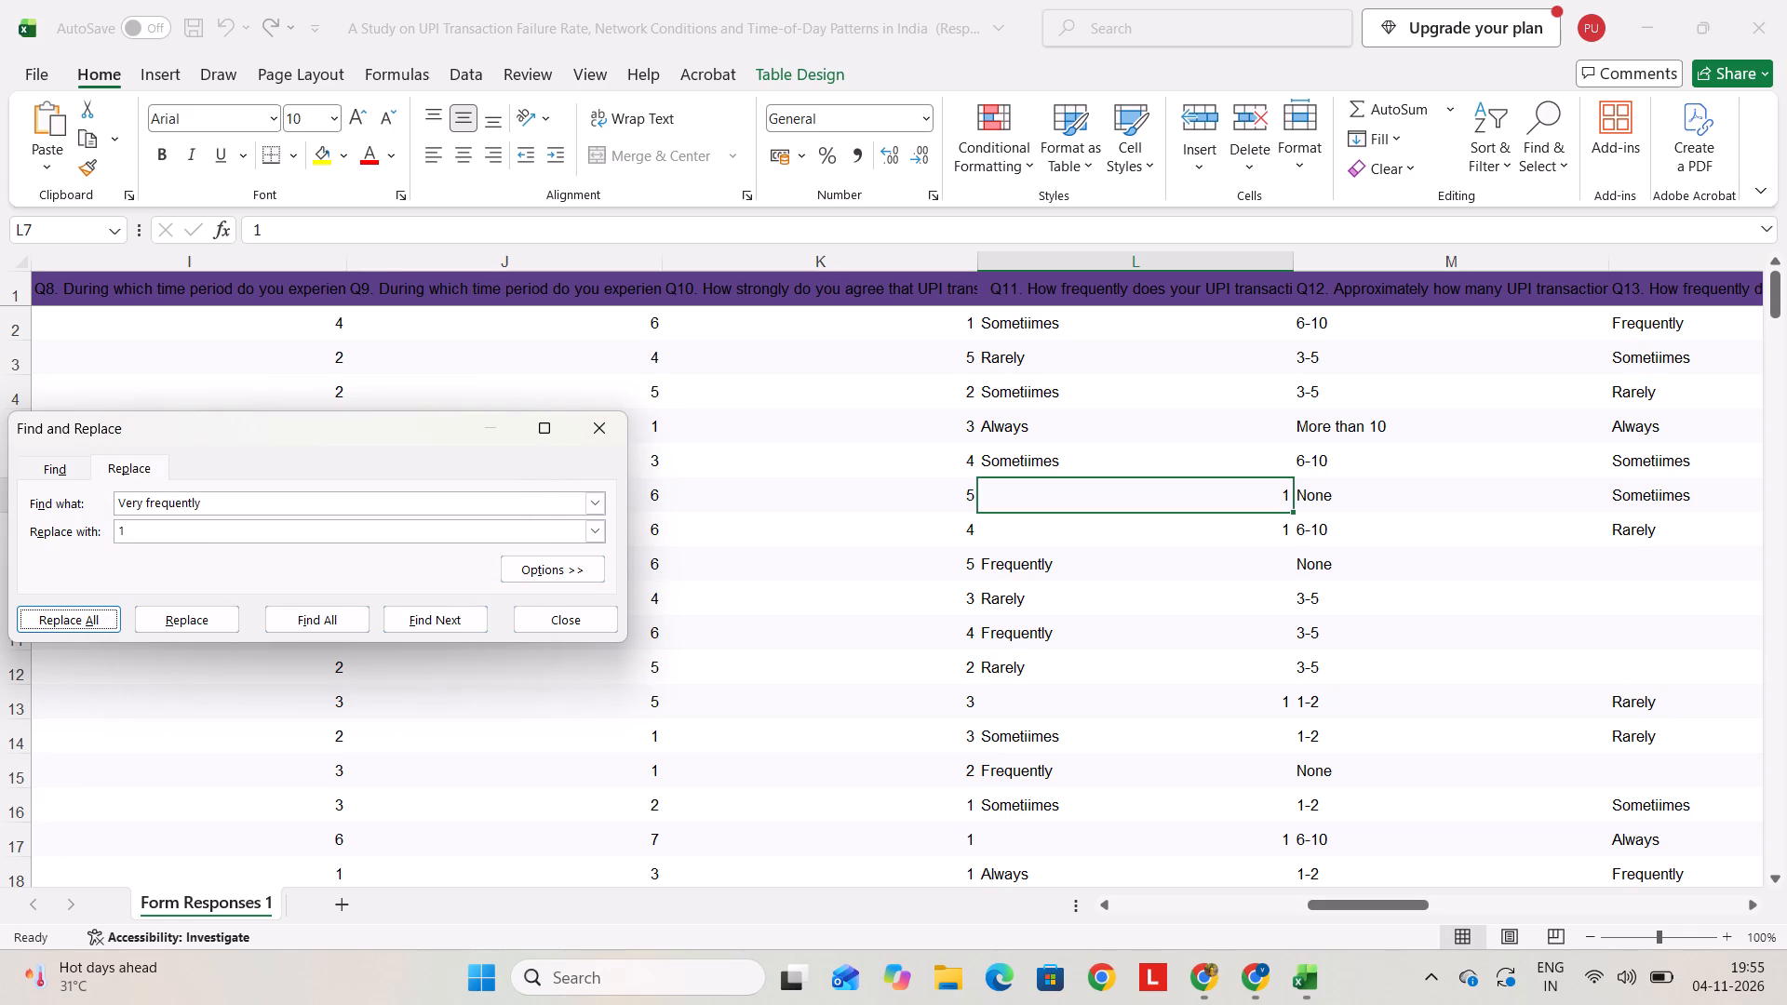
Replace every "Frequently" with 2 in the Form Responses 1 sheet, taking the search text from the Q11 answer in L9.
click(1104, 575)
double_click(1105, 573)
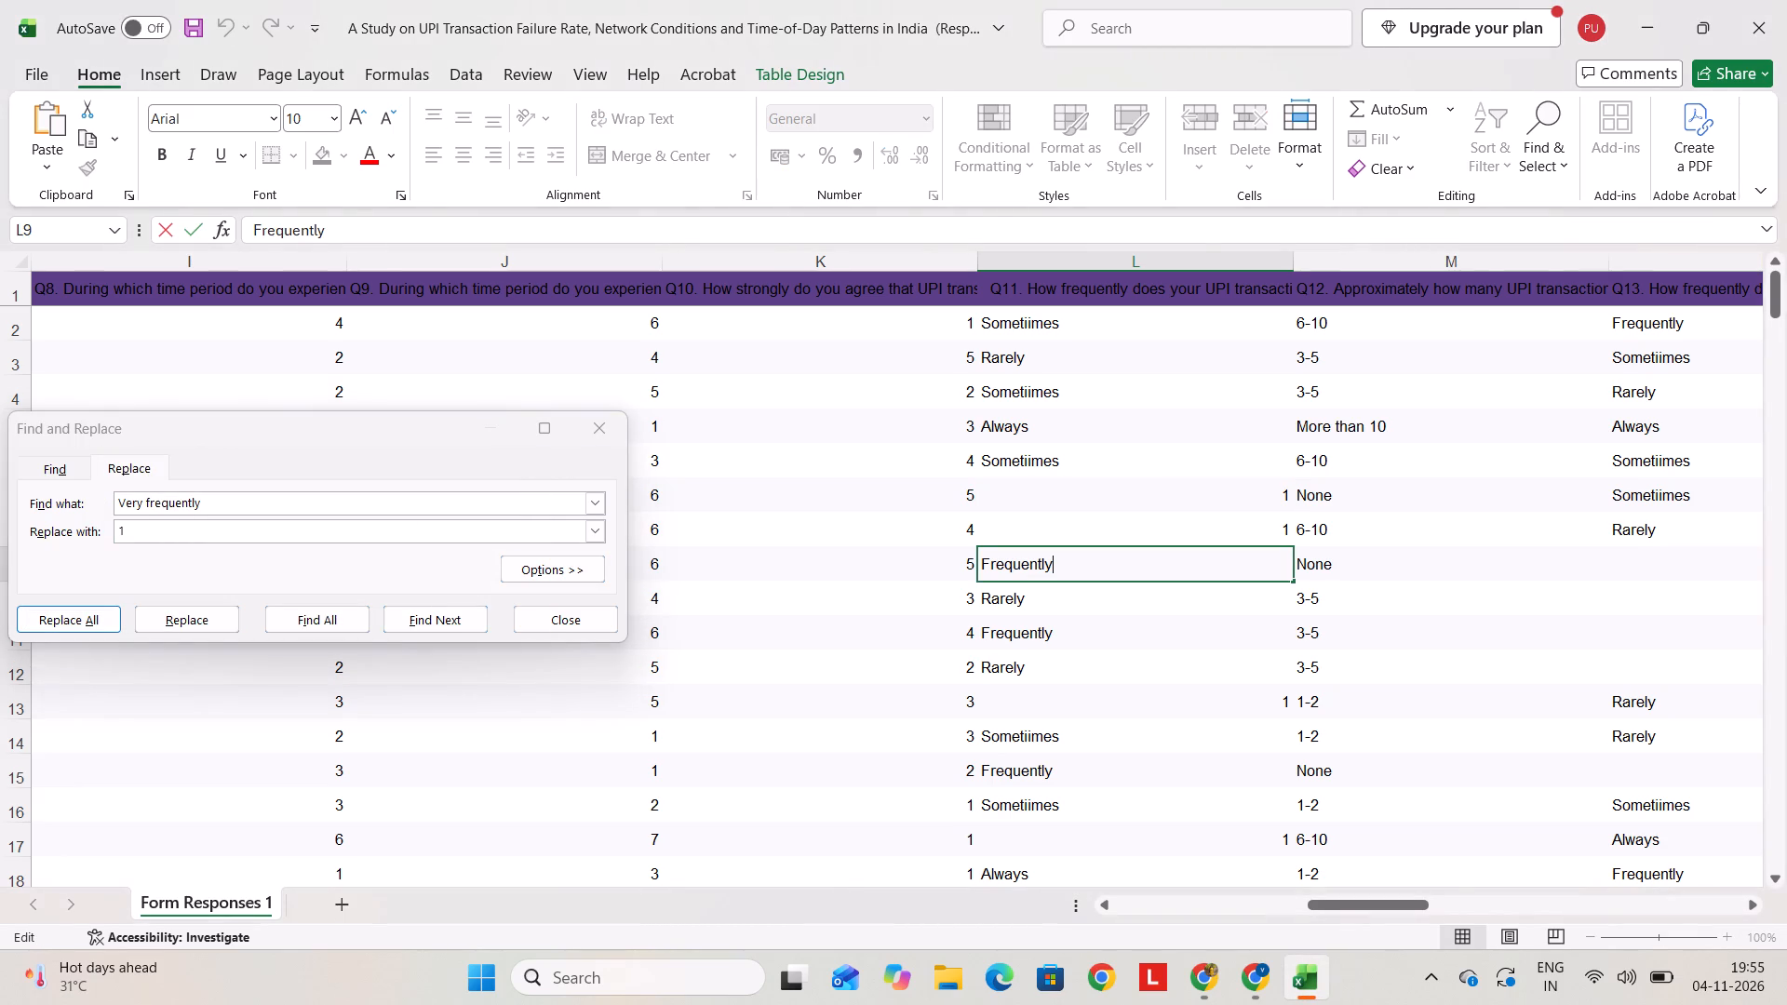
key(ctrl+a)
key(ctrl+c)
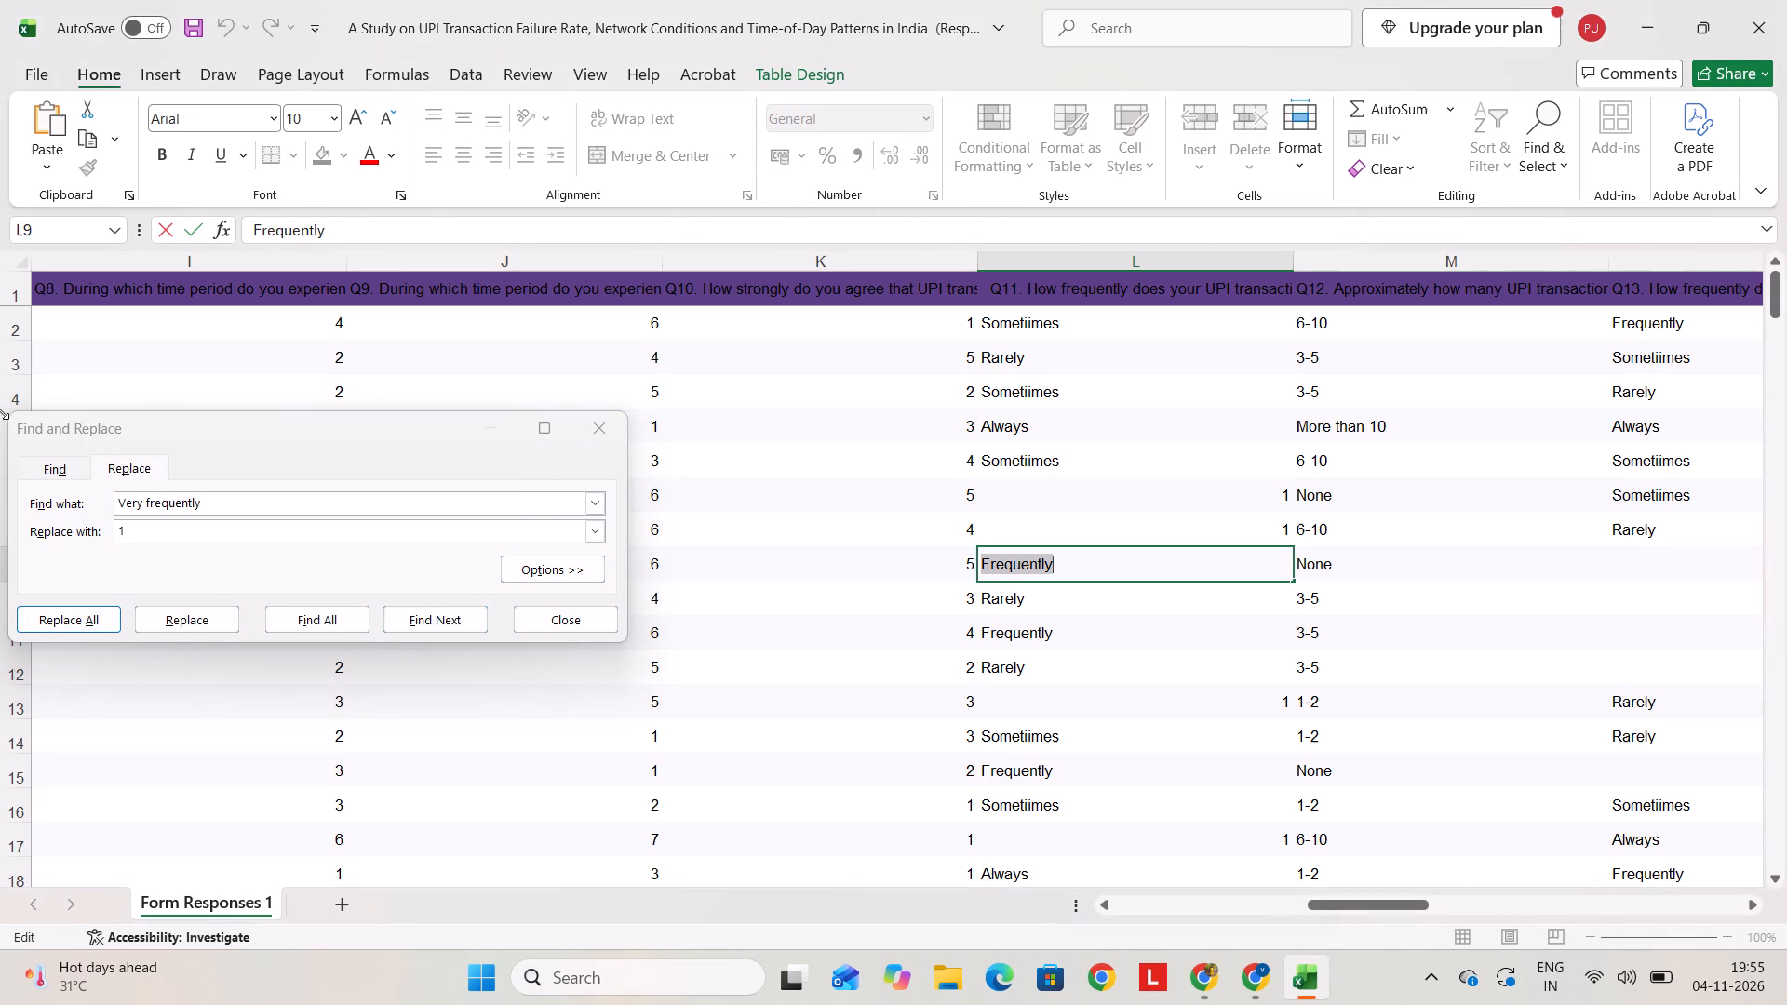
double_click(269, 502)
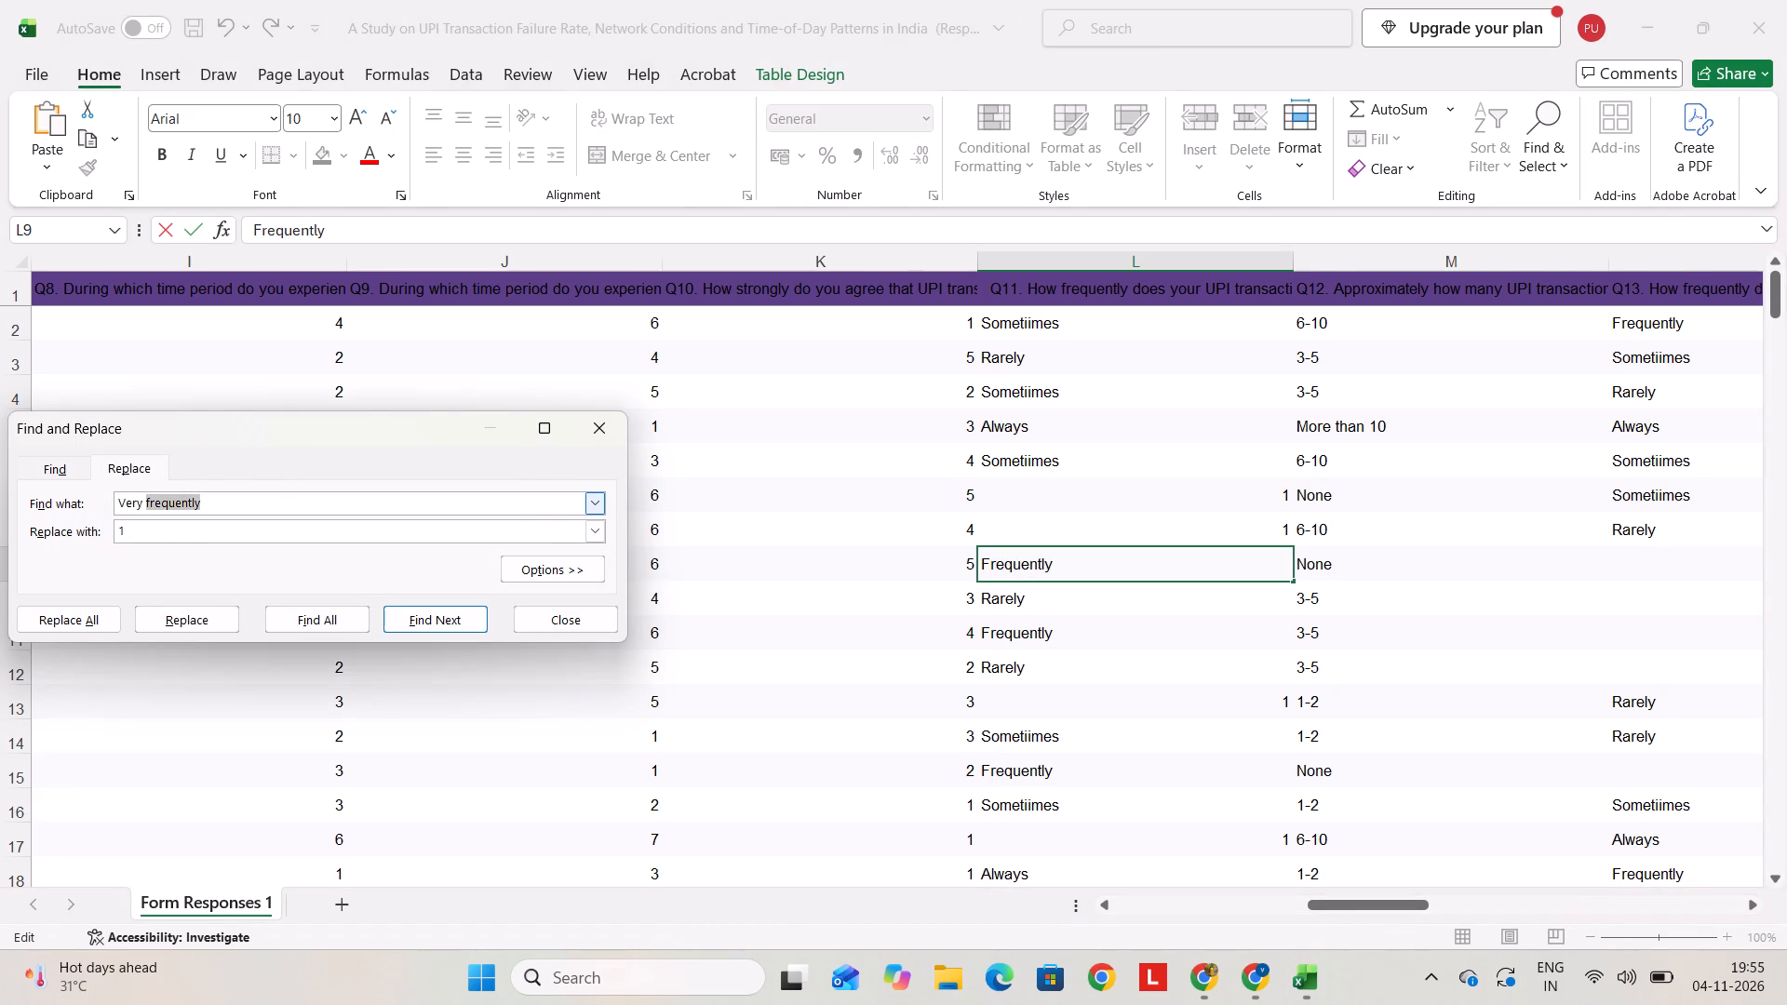
key(ctrl+a)
key(ctrl+v)
click(222, 530)
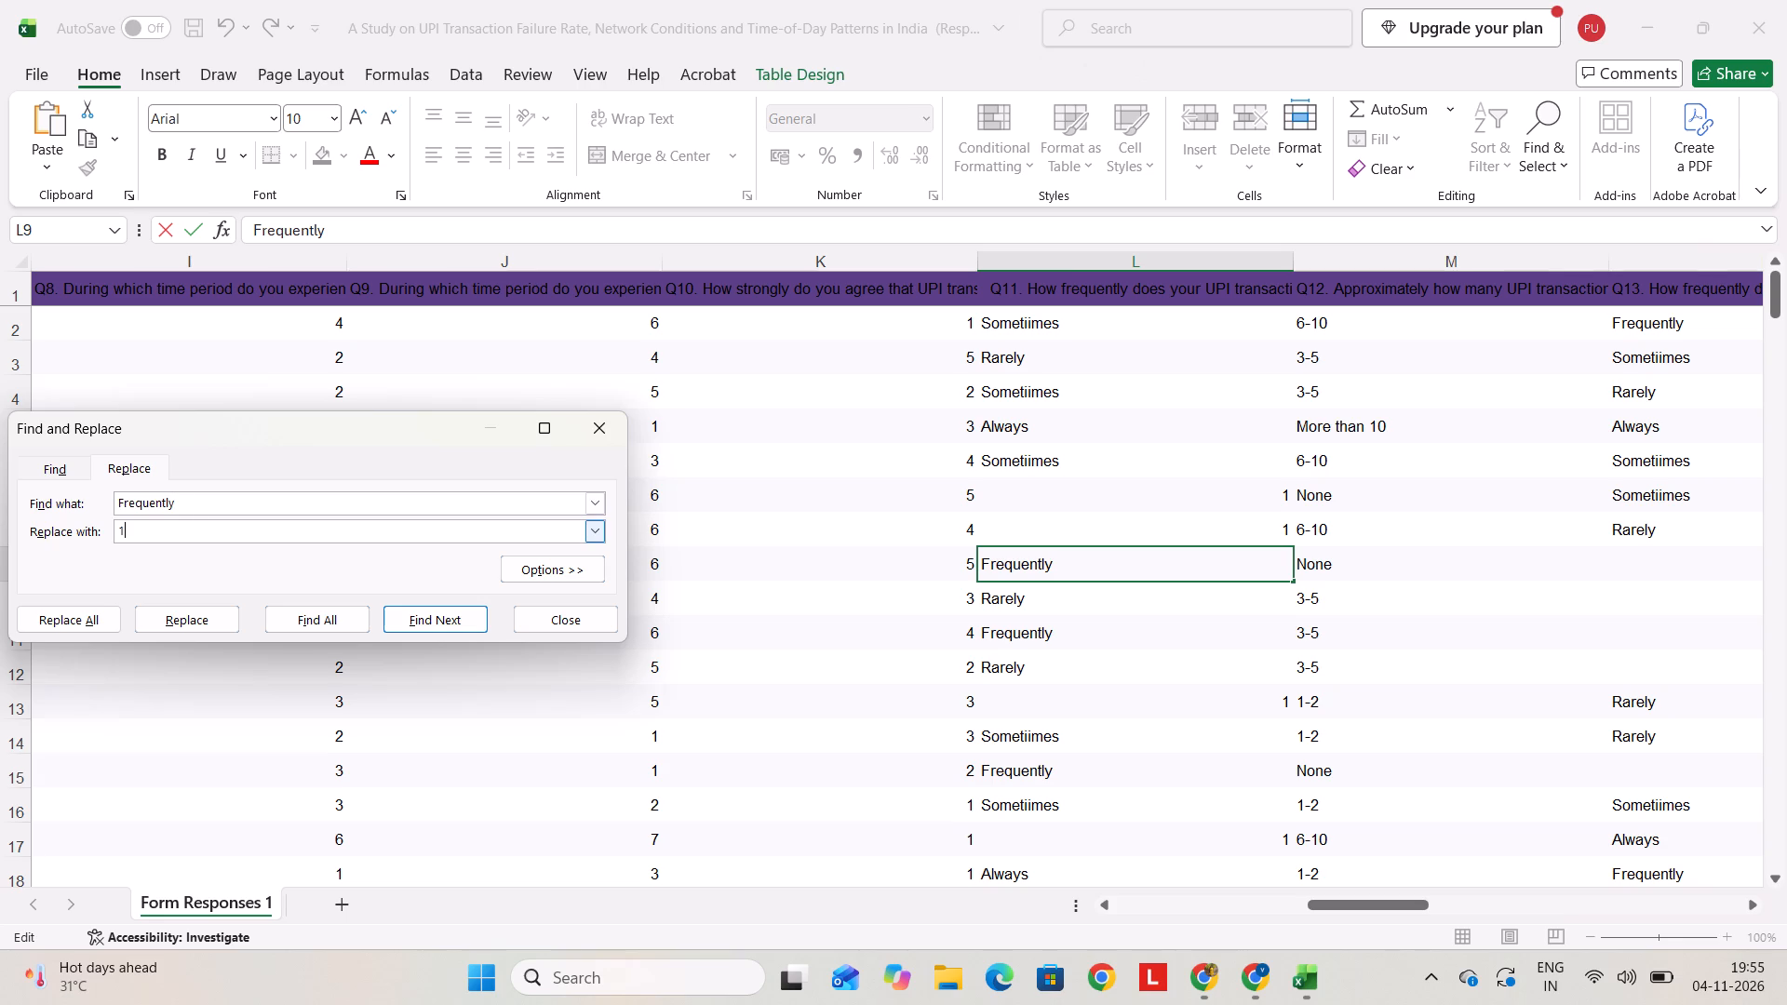
key(BackSpace)
key(2)
click(72, 617)
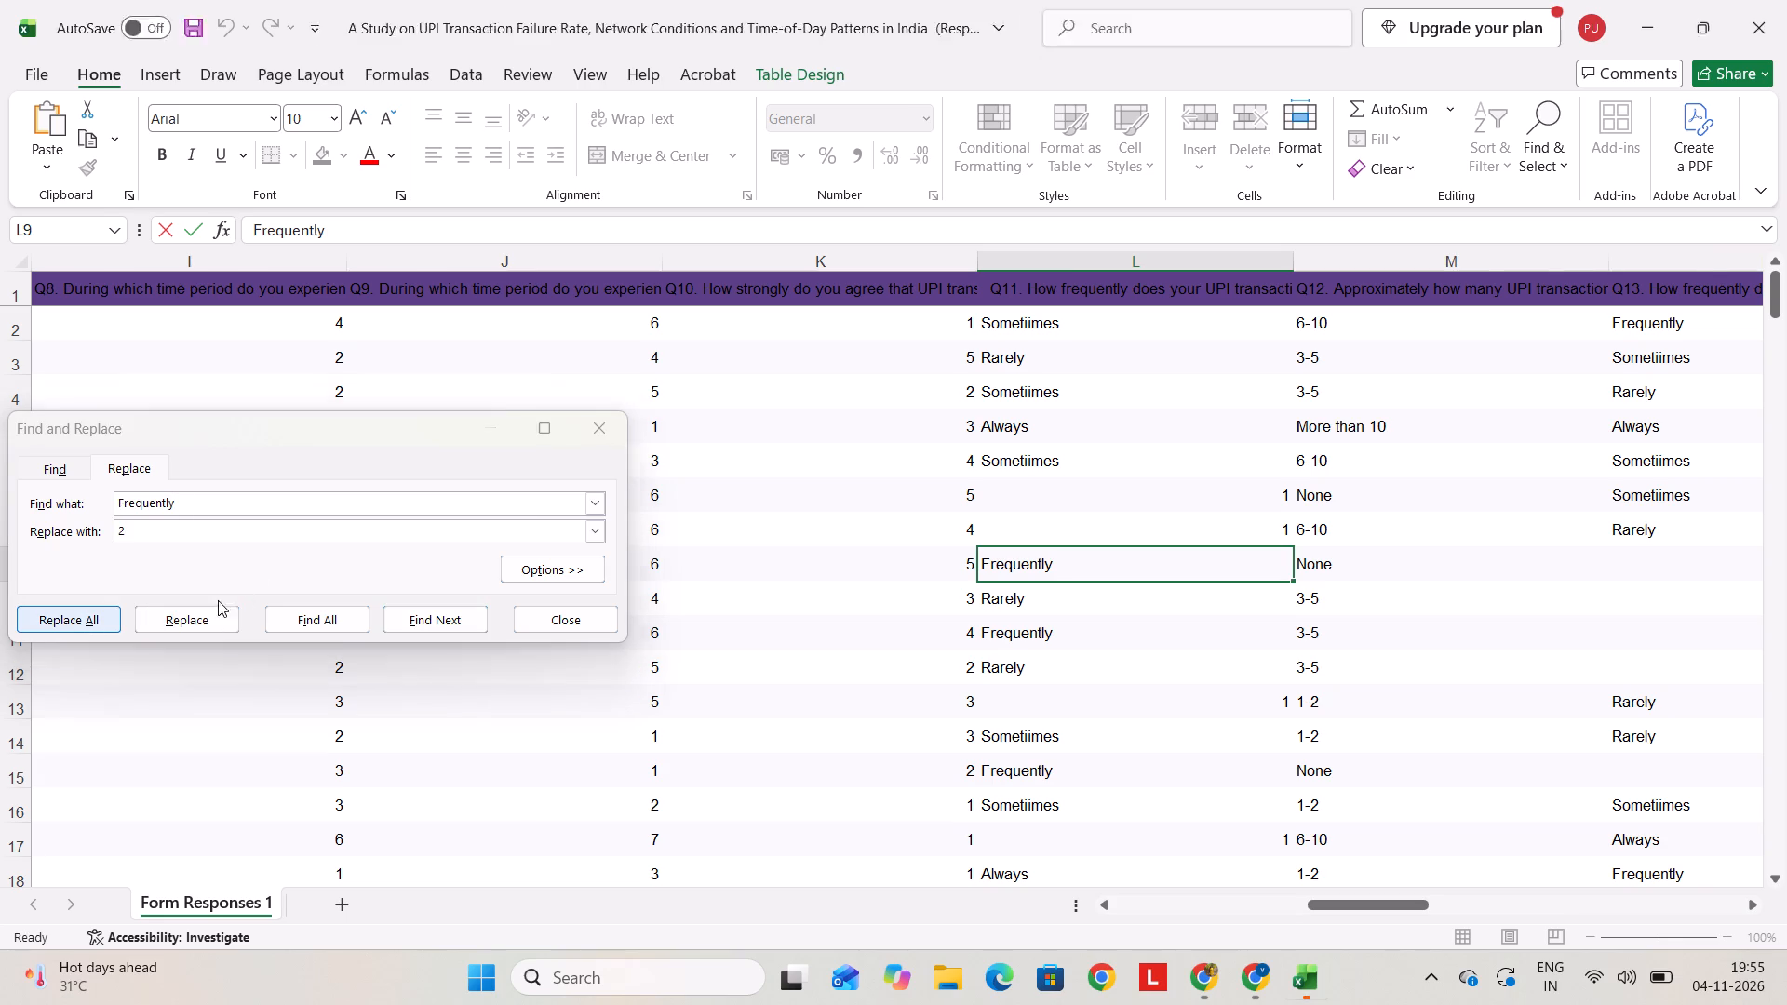
click(439, 587)
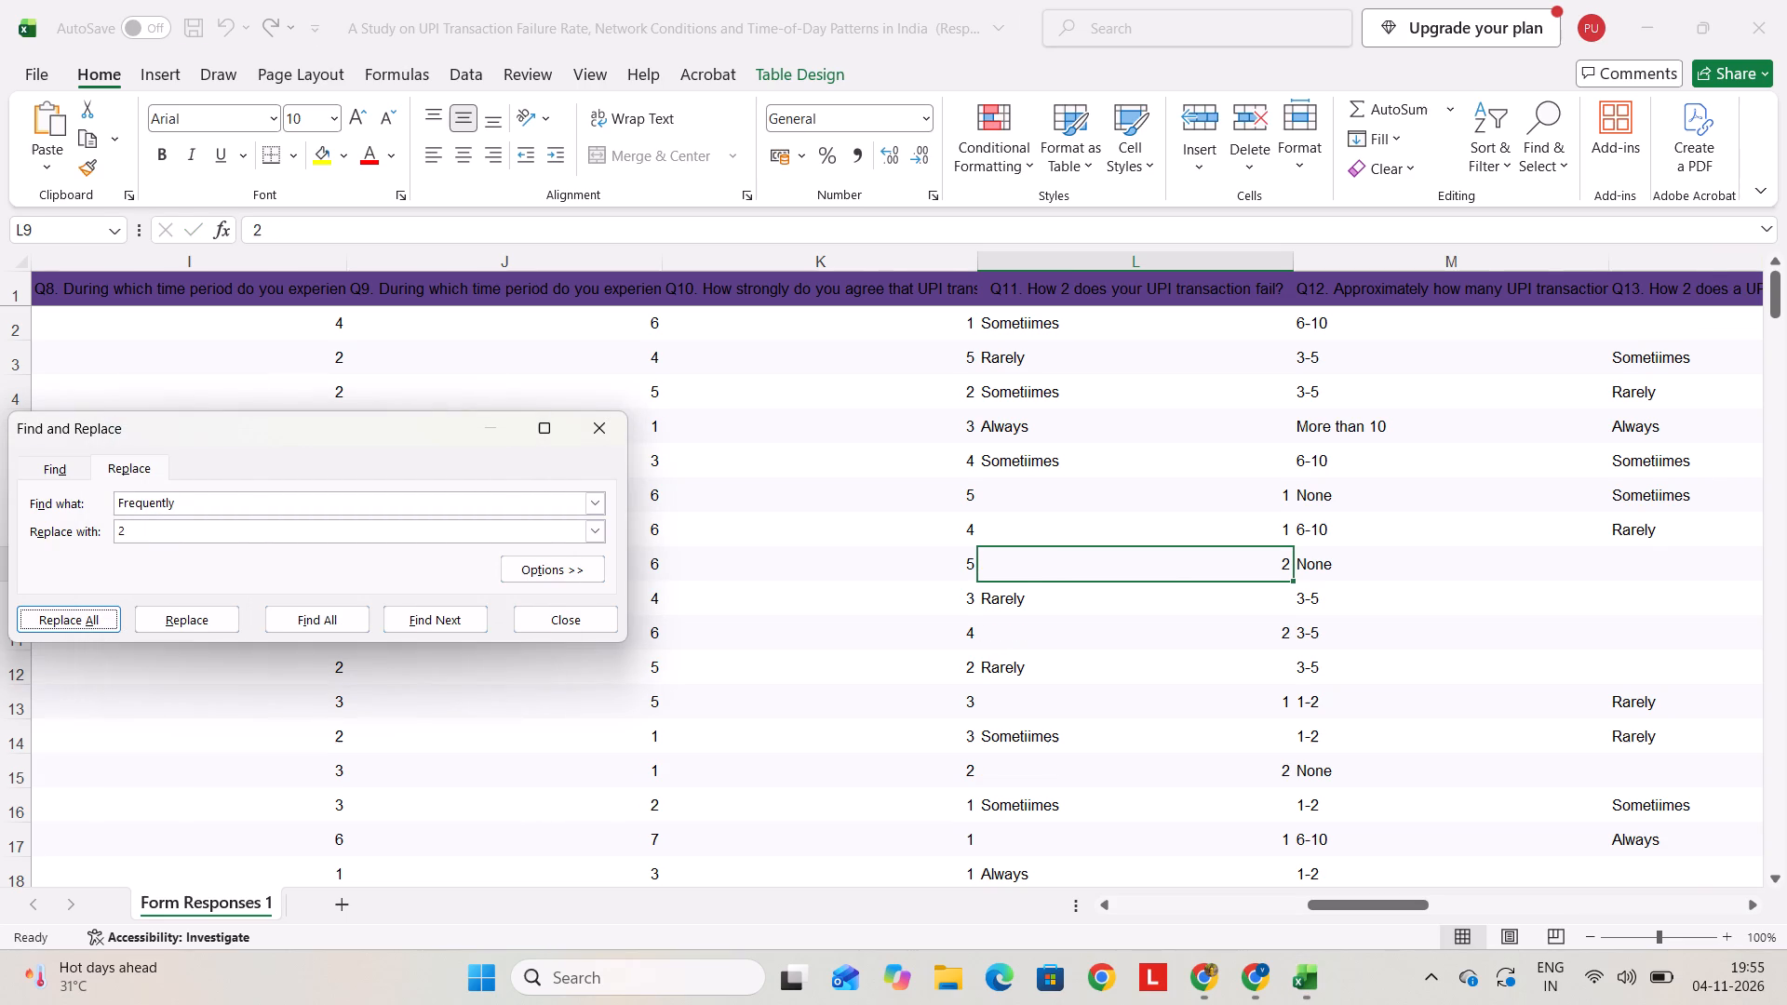
Replace every "Always" with 3 in the Form Responses 1 sheet, taking the search text from the Q11 answer in L5.
double_click(1062, 428)
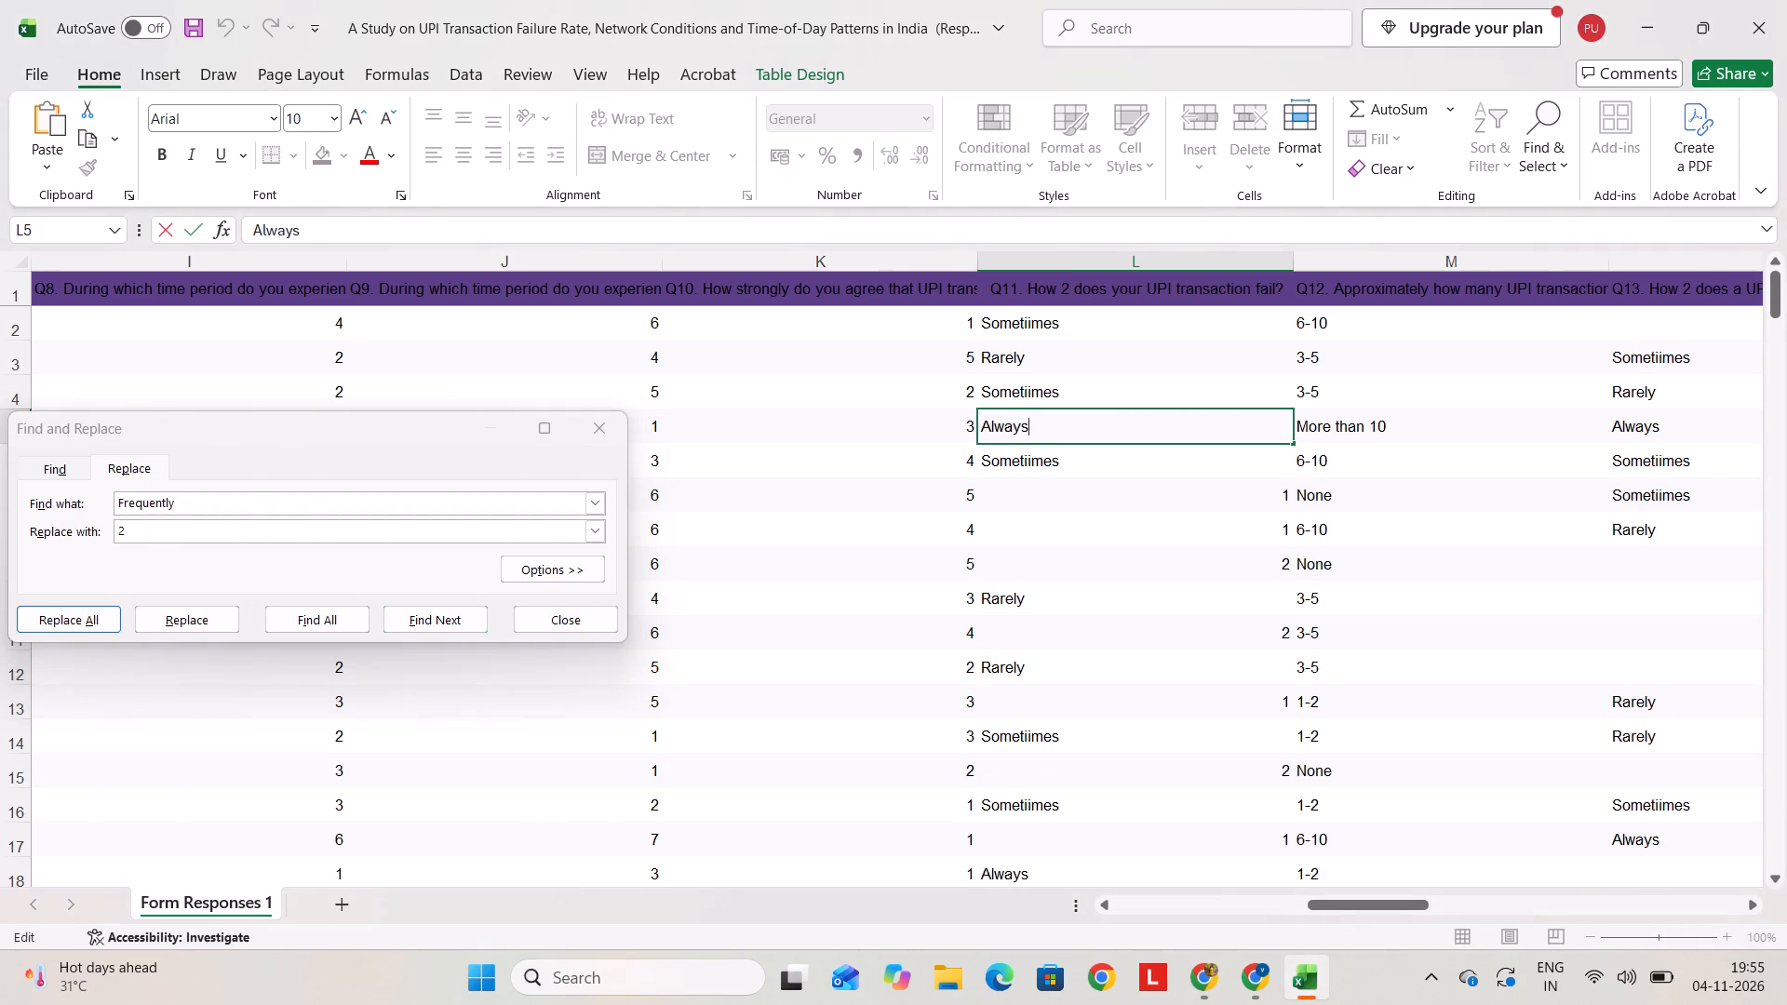
key(ctrl+a)
key(ctrl+c)
click(206, 509)
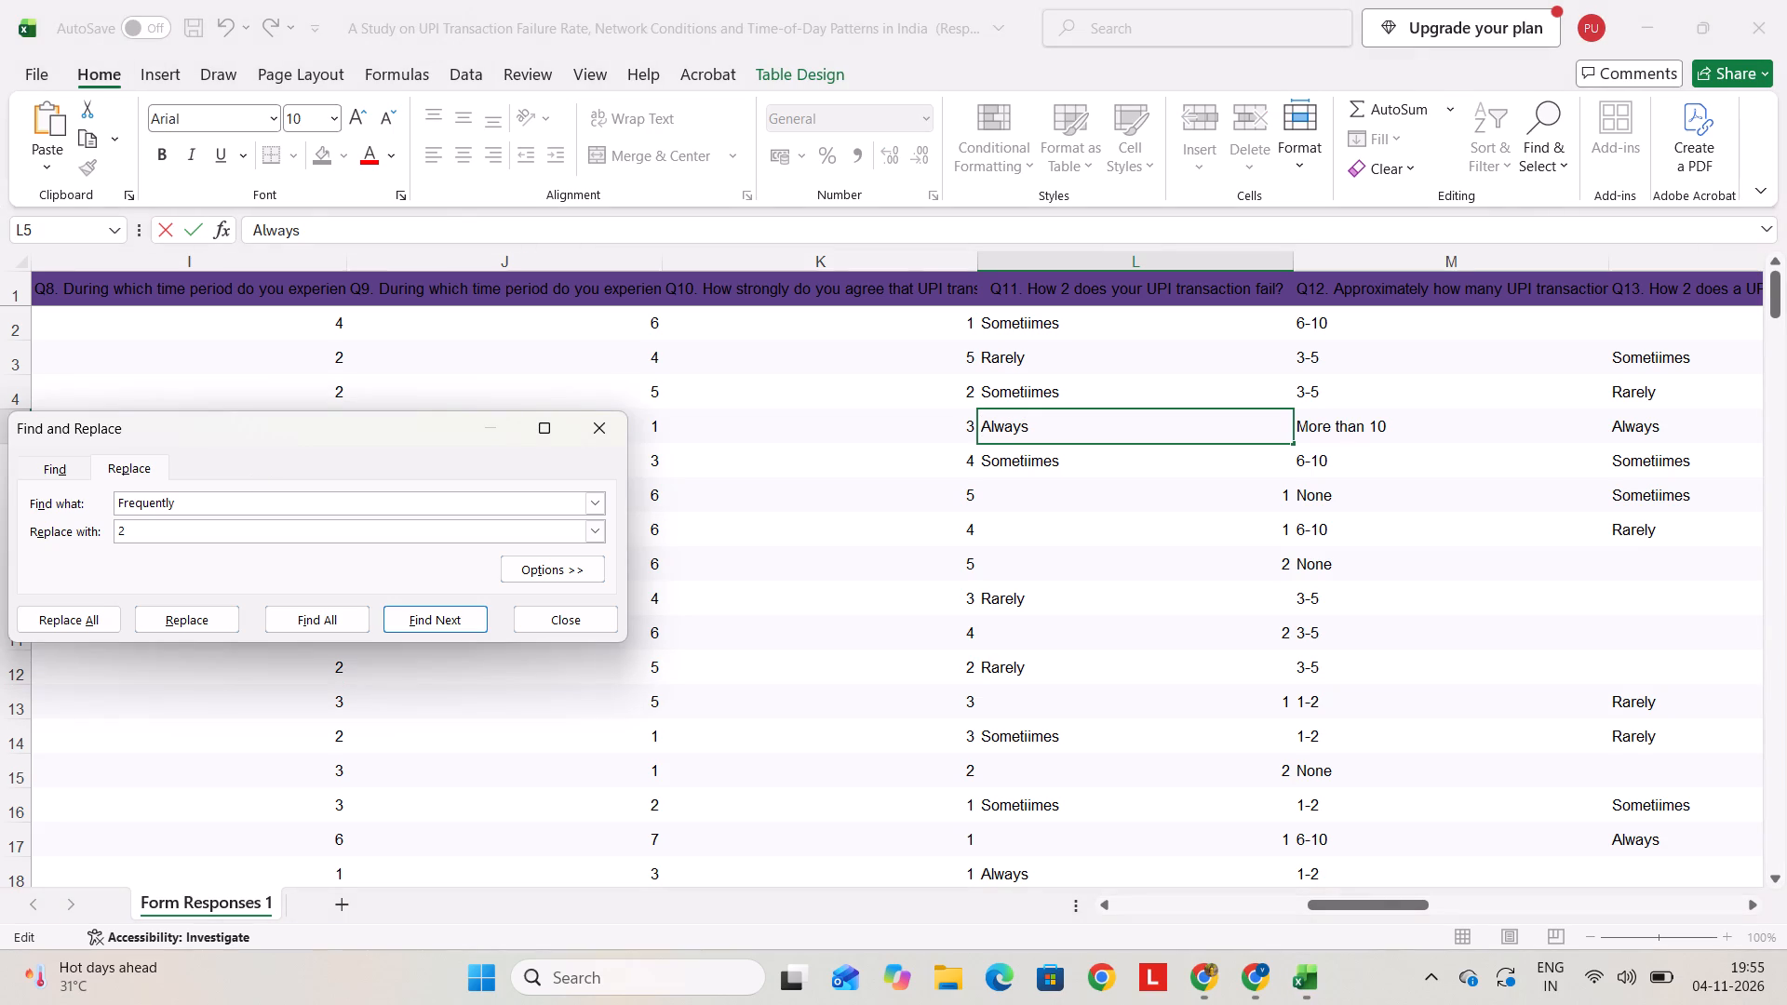
key(ctrl+a)
key(ctrl+v)
click(156, 531)
key(BackSpace)
key(3)
click(32, 613)
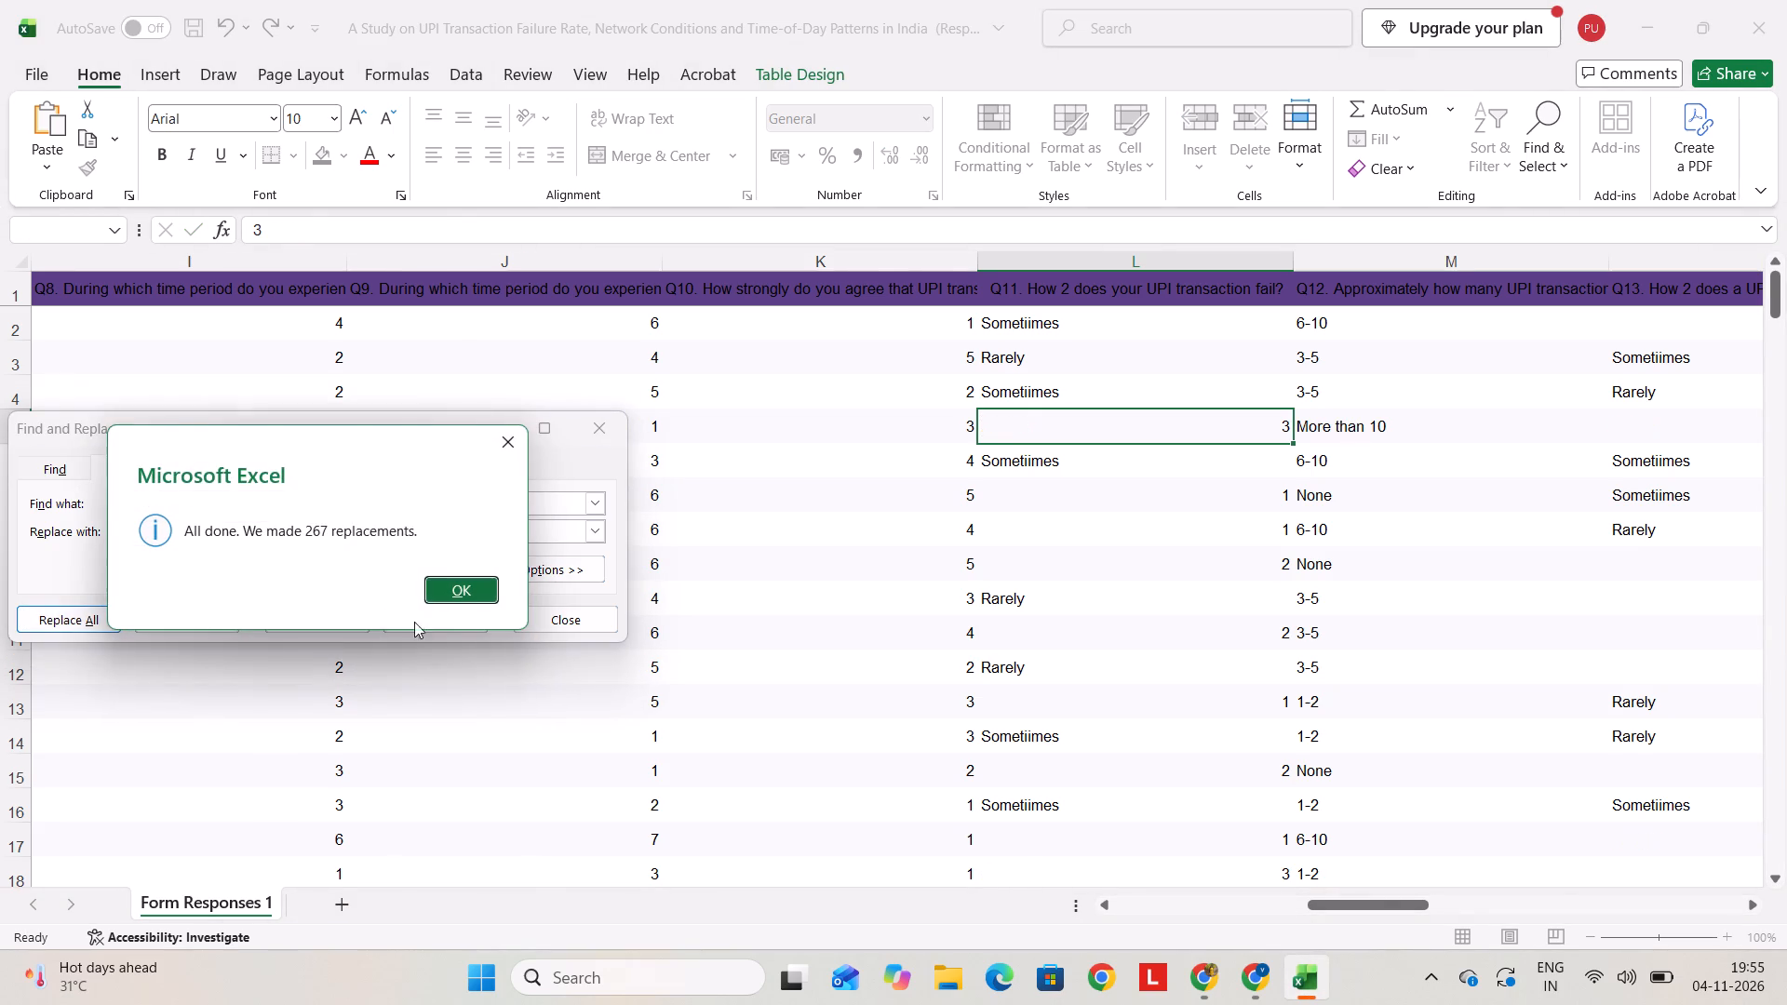
click(473, 593)
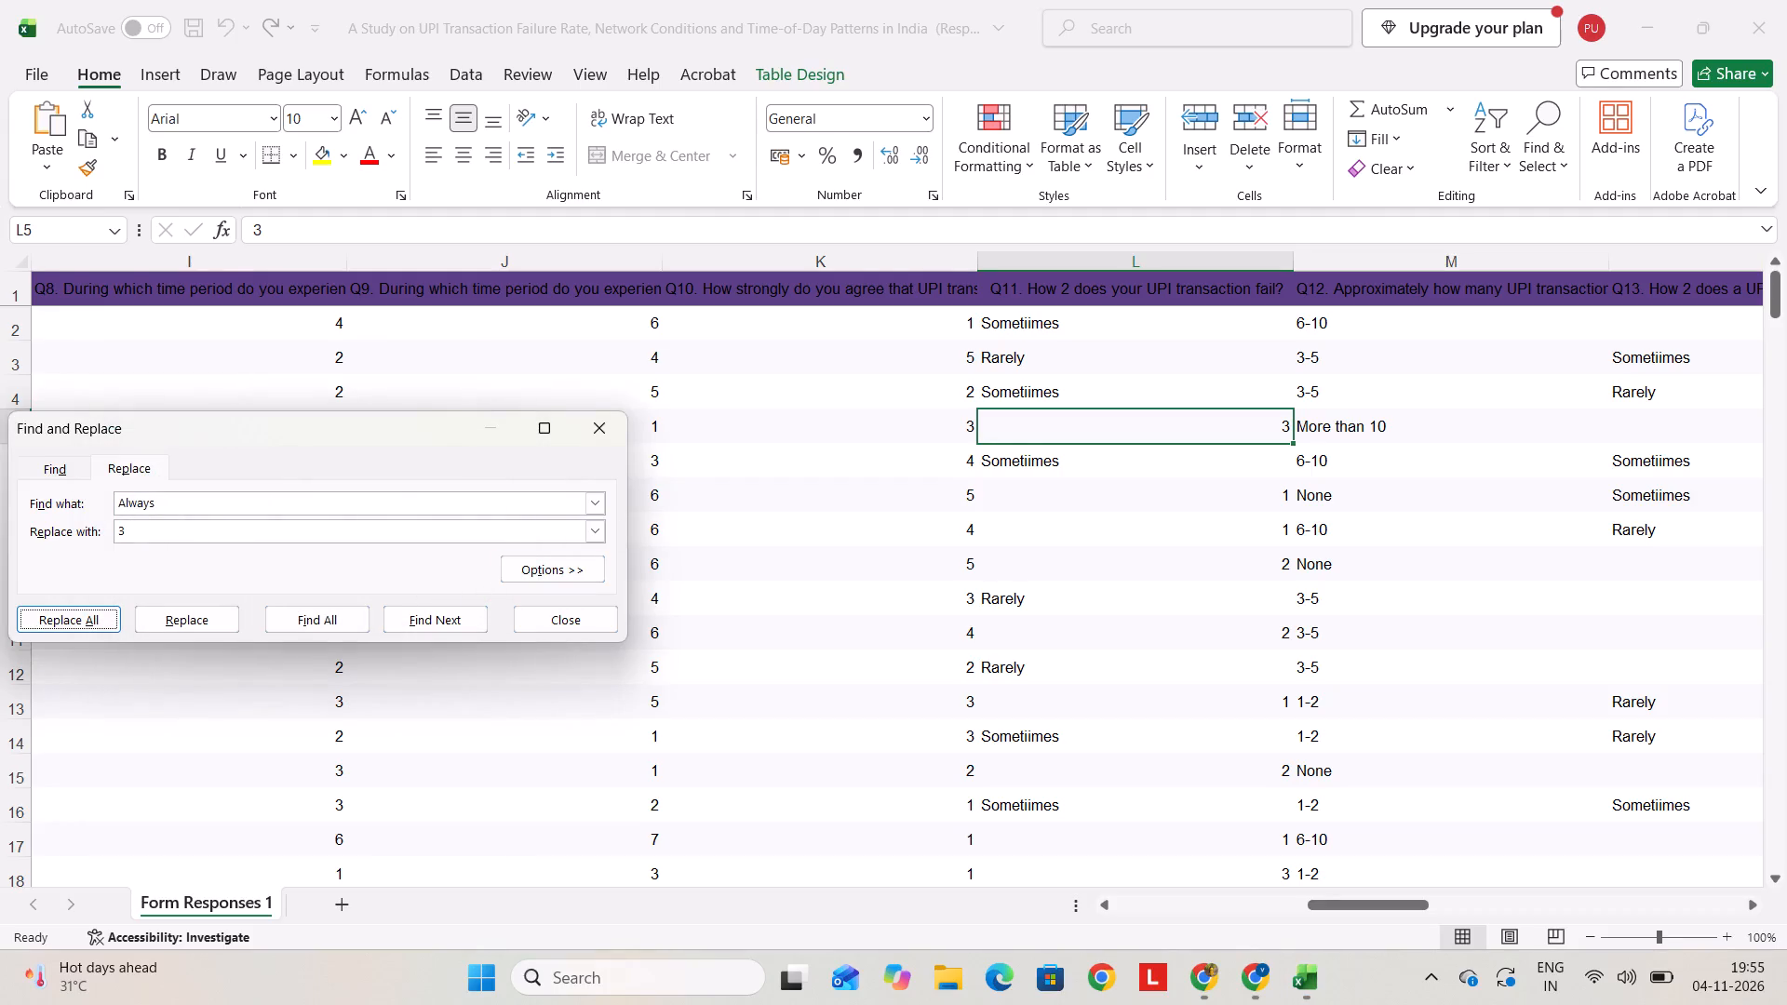
Replace every "Sometiimes" with 4 in the Form Responses 1 sheet, taking the search text from the Q11 answer in L4.
scroll(1117, 409, up, 1)
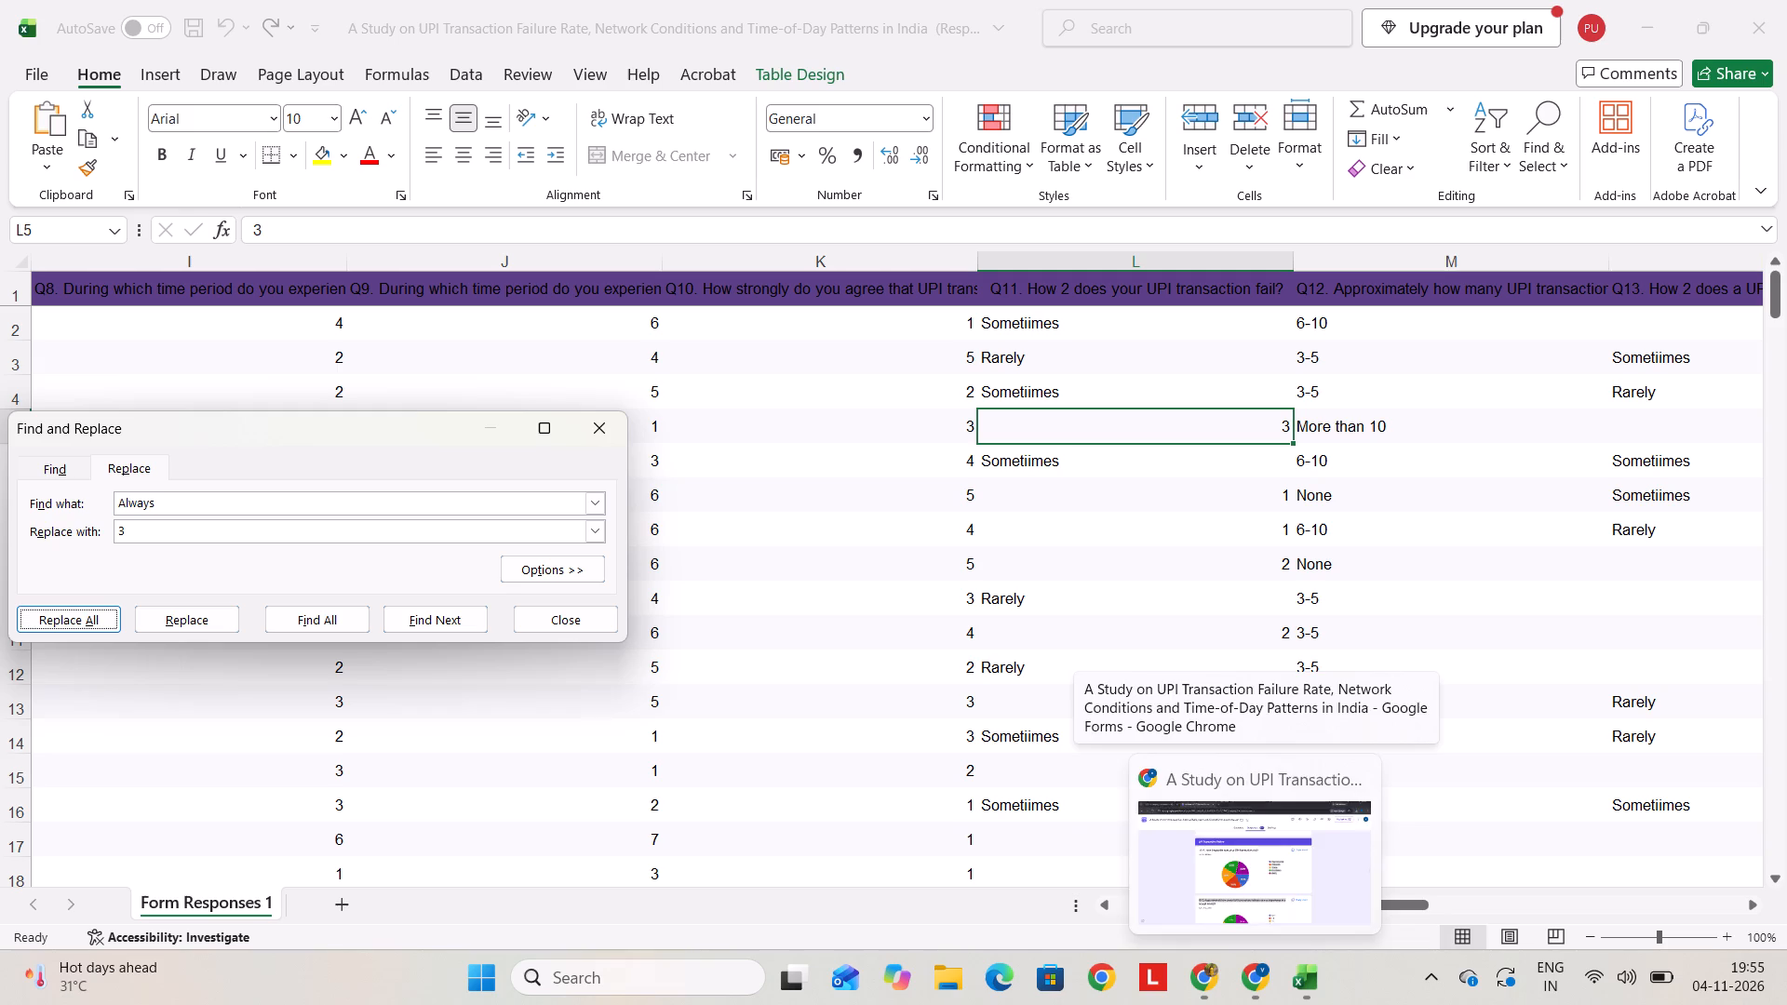
double_click(1148, 386)
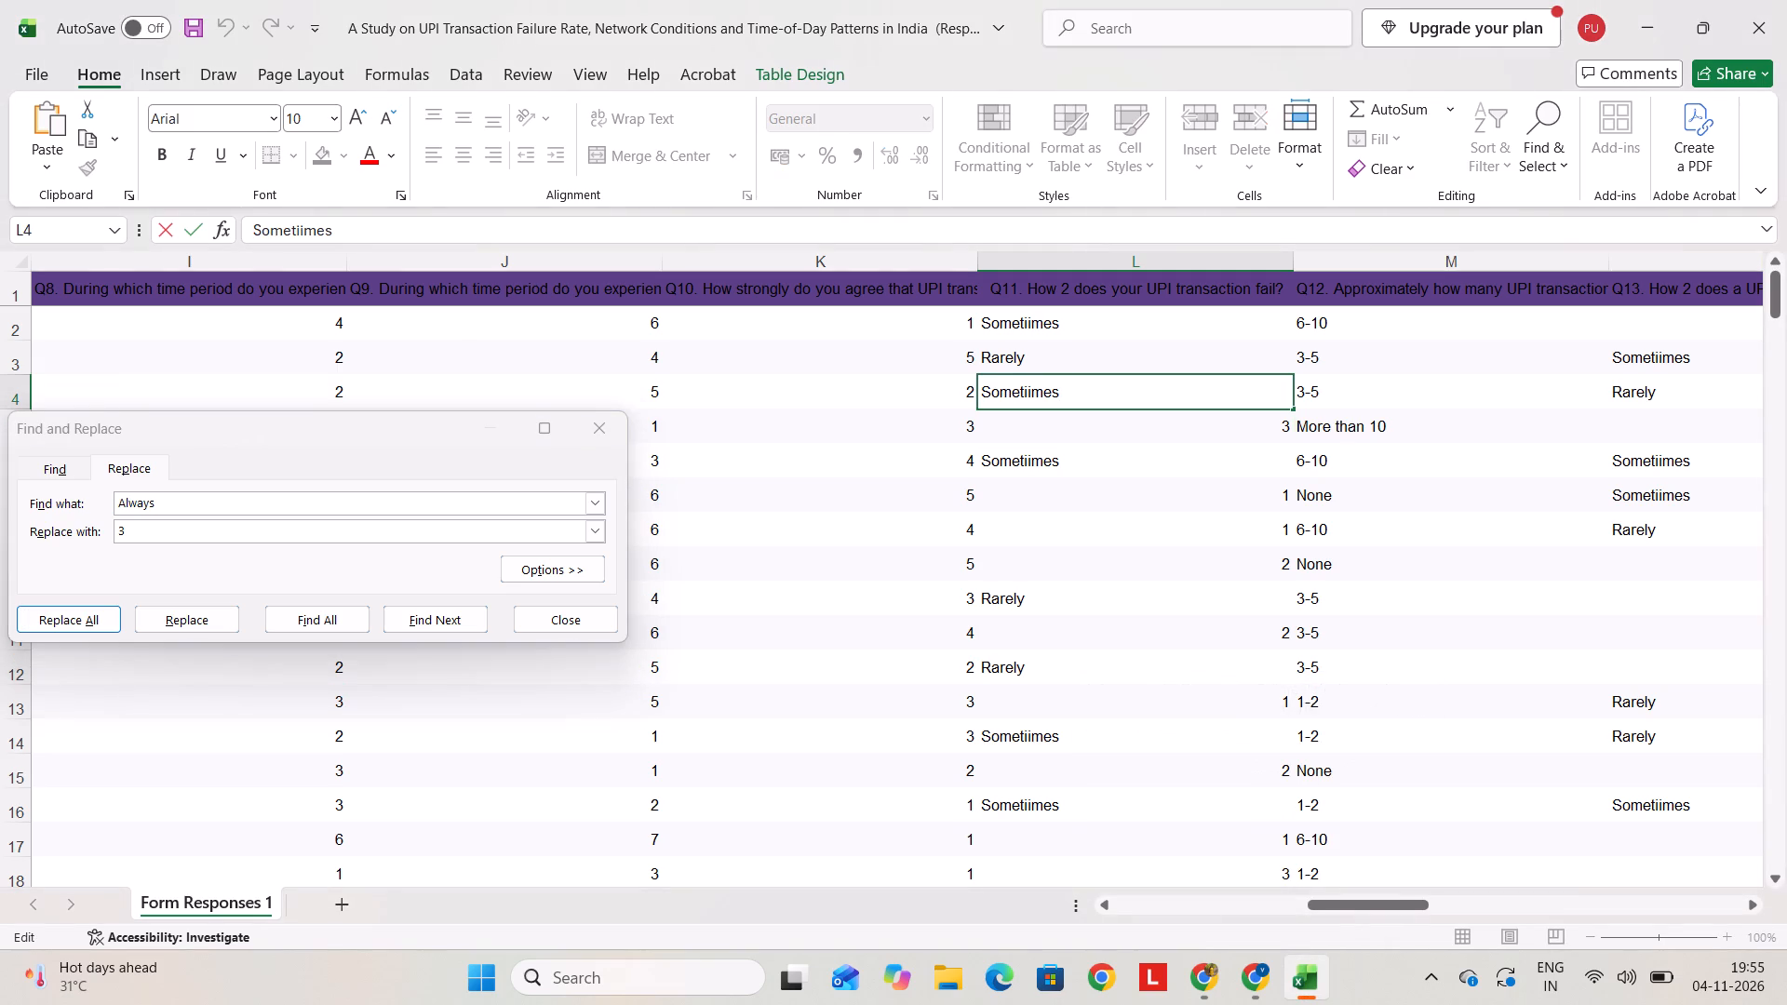
key(ctrl+a)
key(ctrl+c)
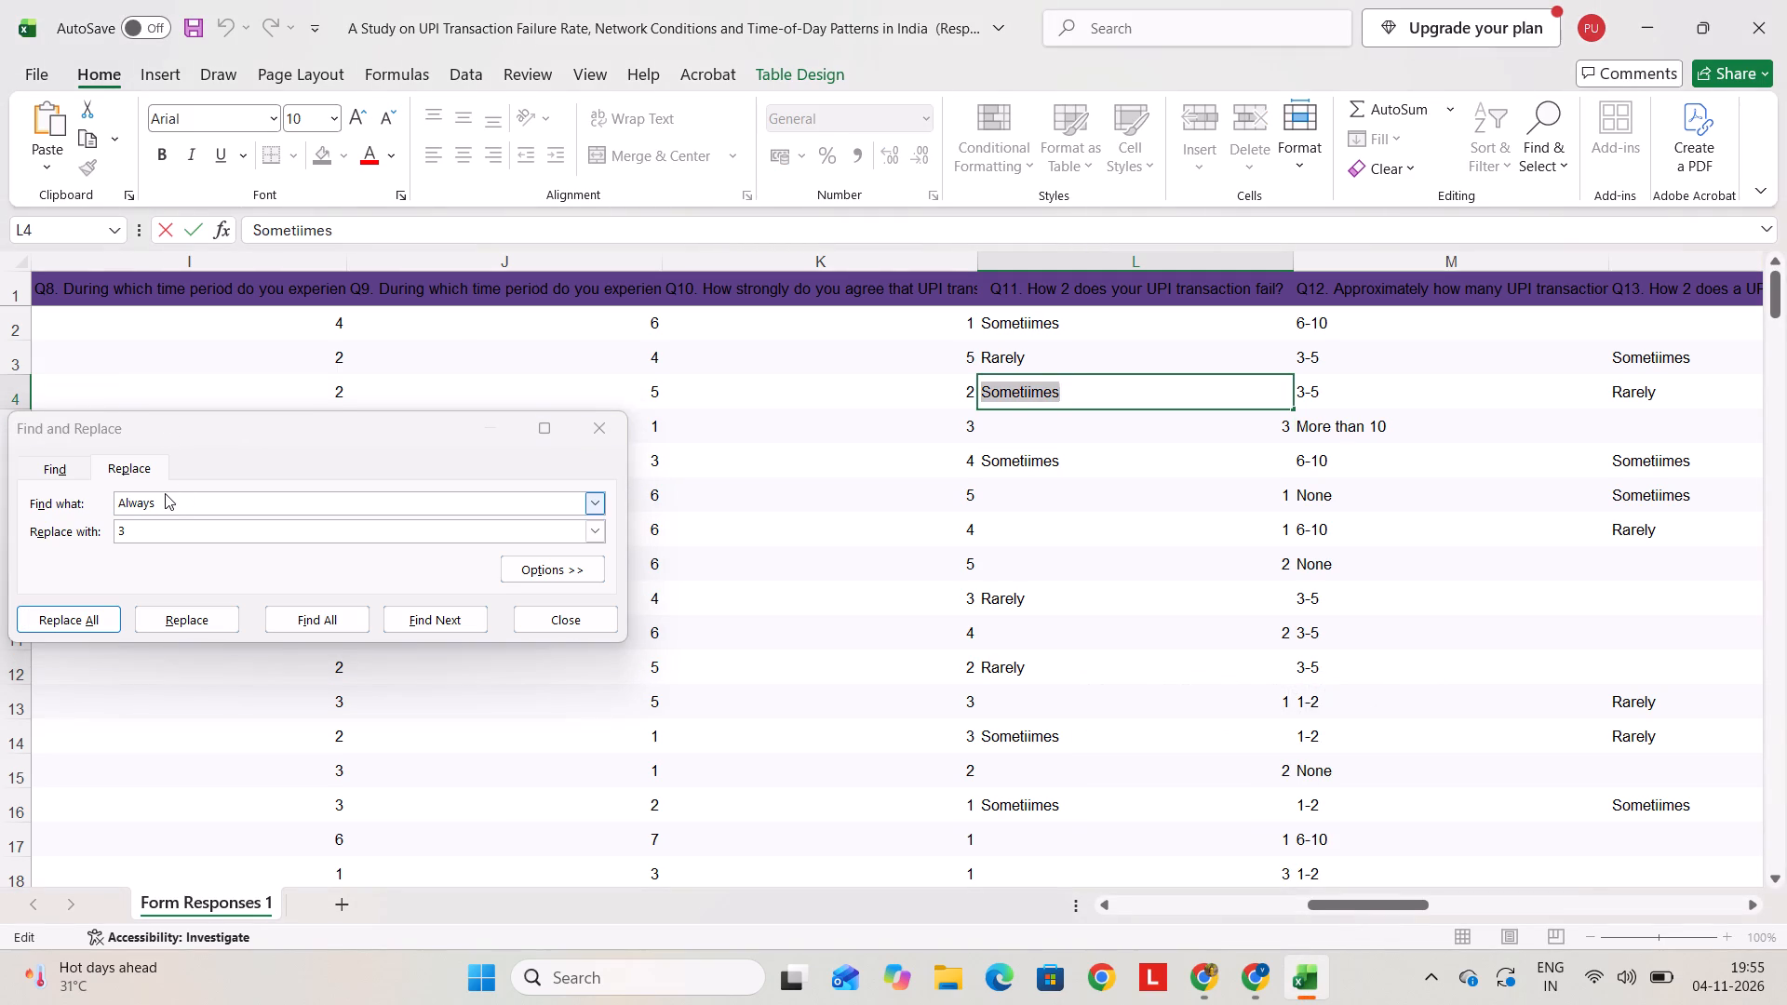
click(165, 493)
key(ctrl+v)
double_click(162, 524)
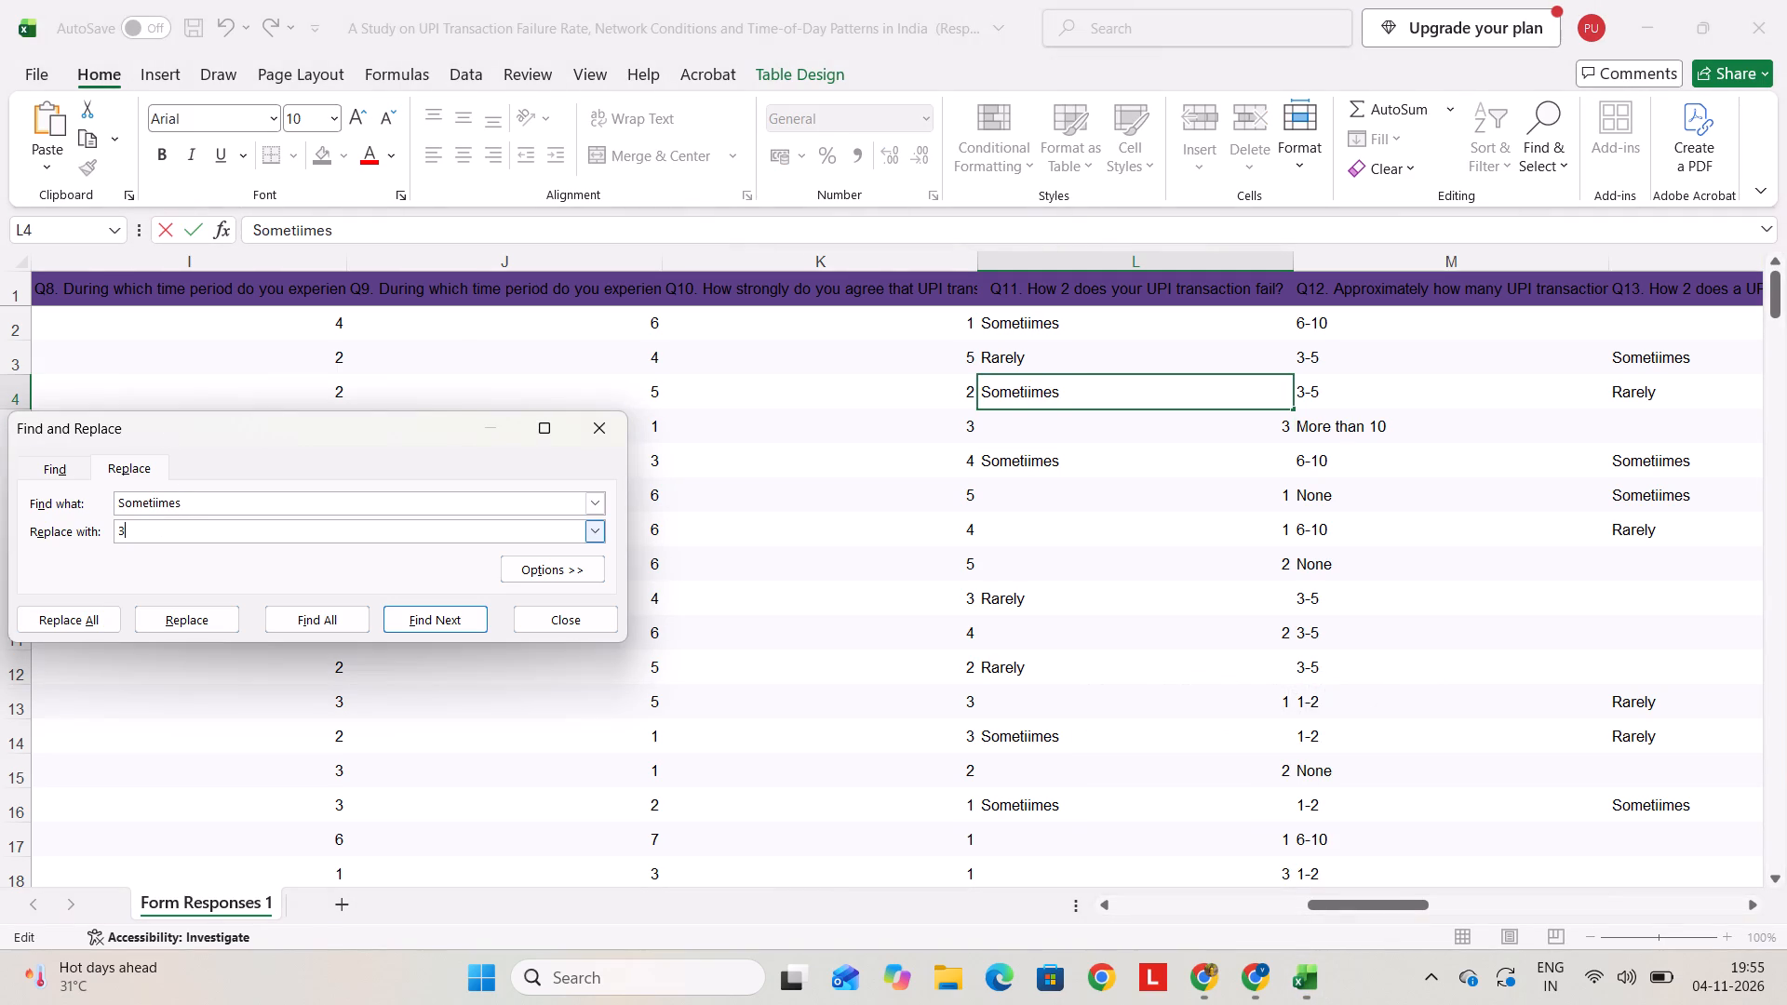
key(4)
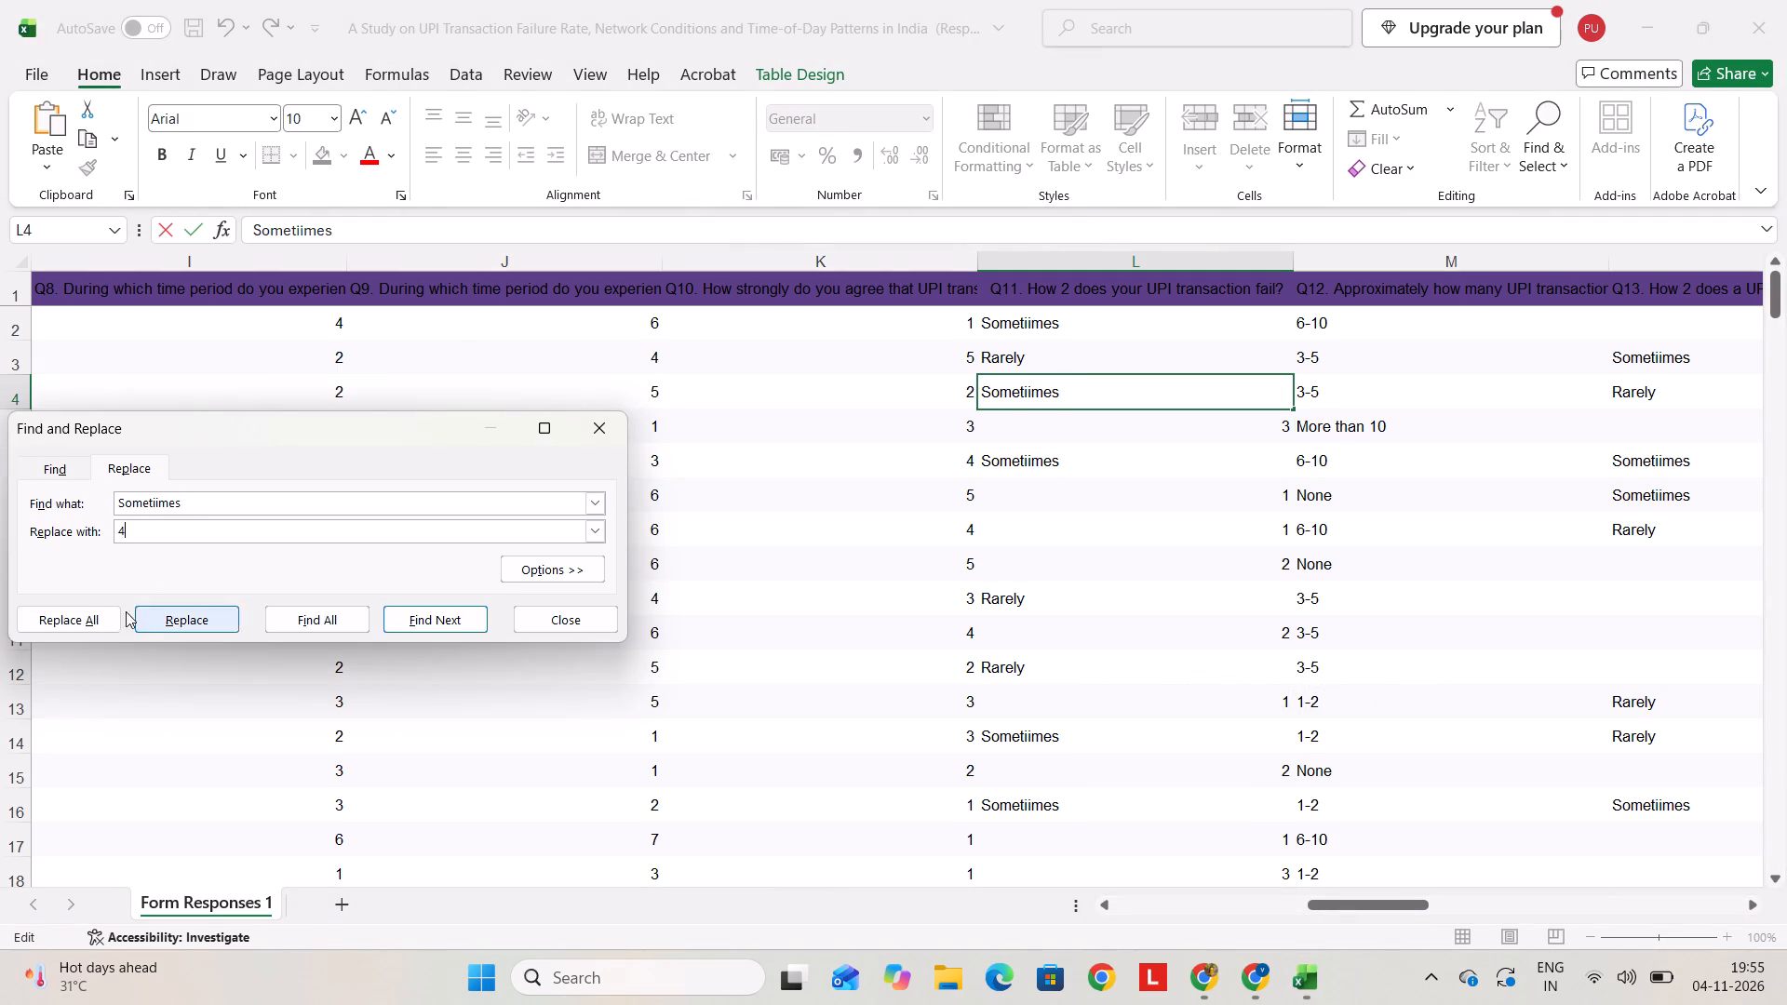
click(68, 614)
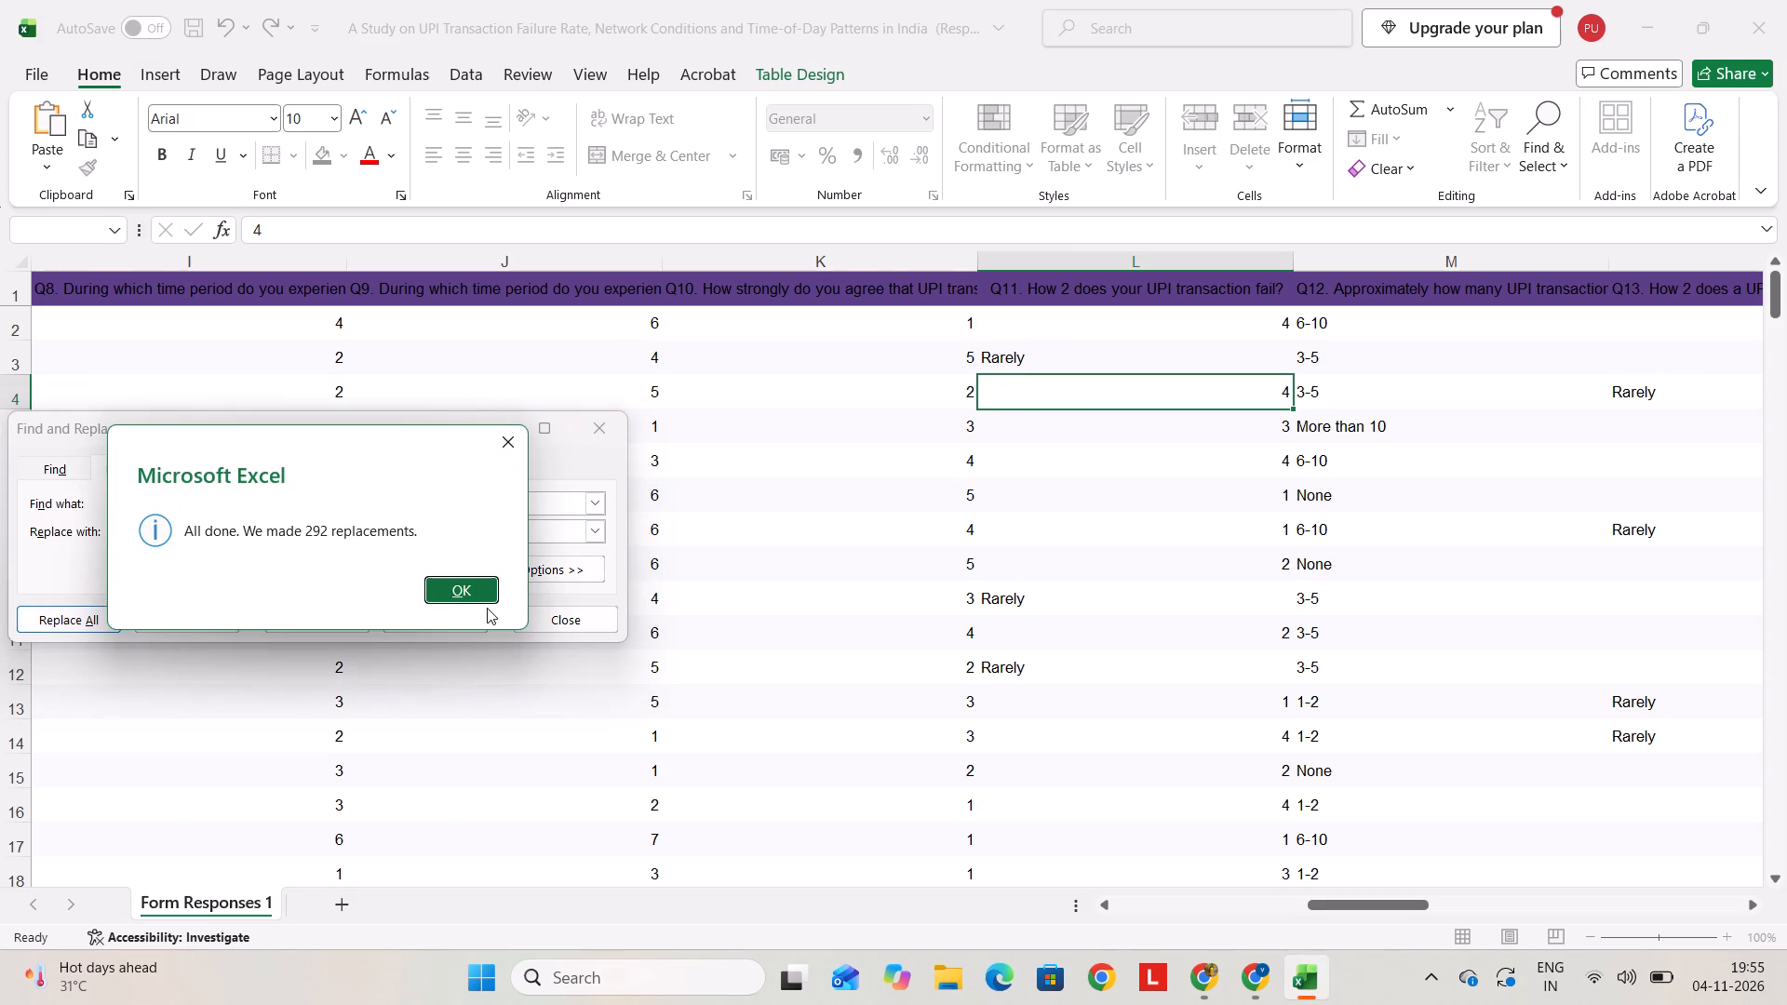
click(475, 585)
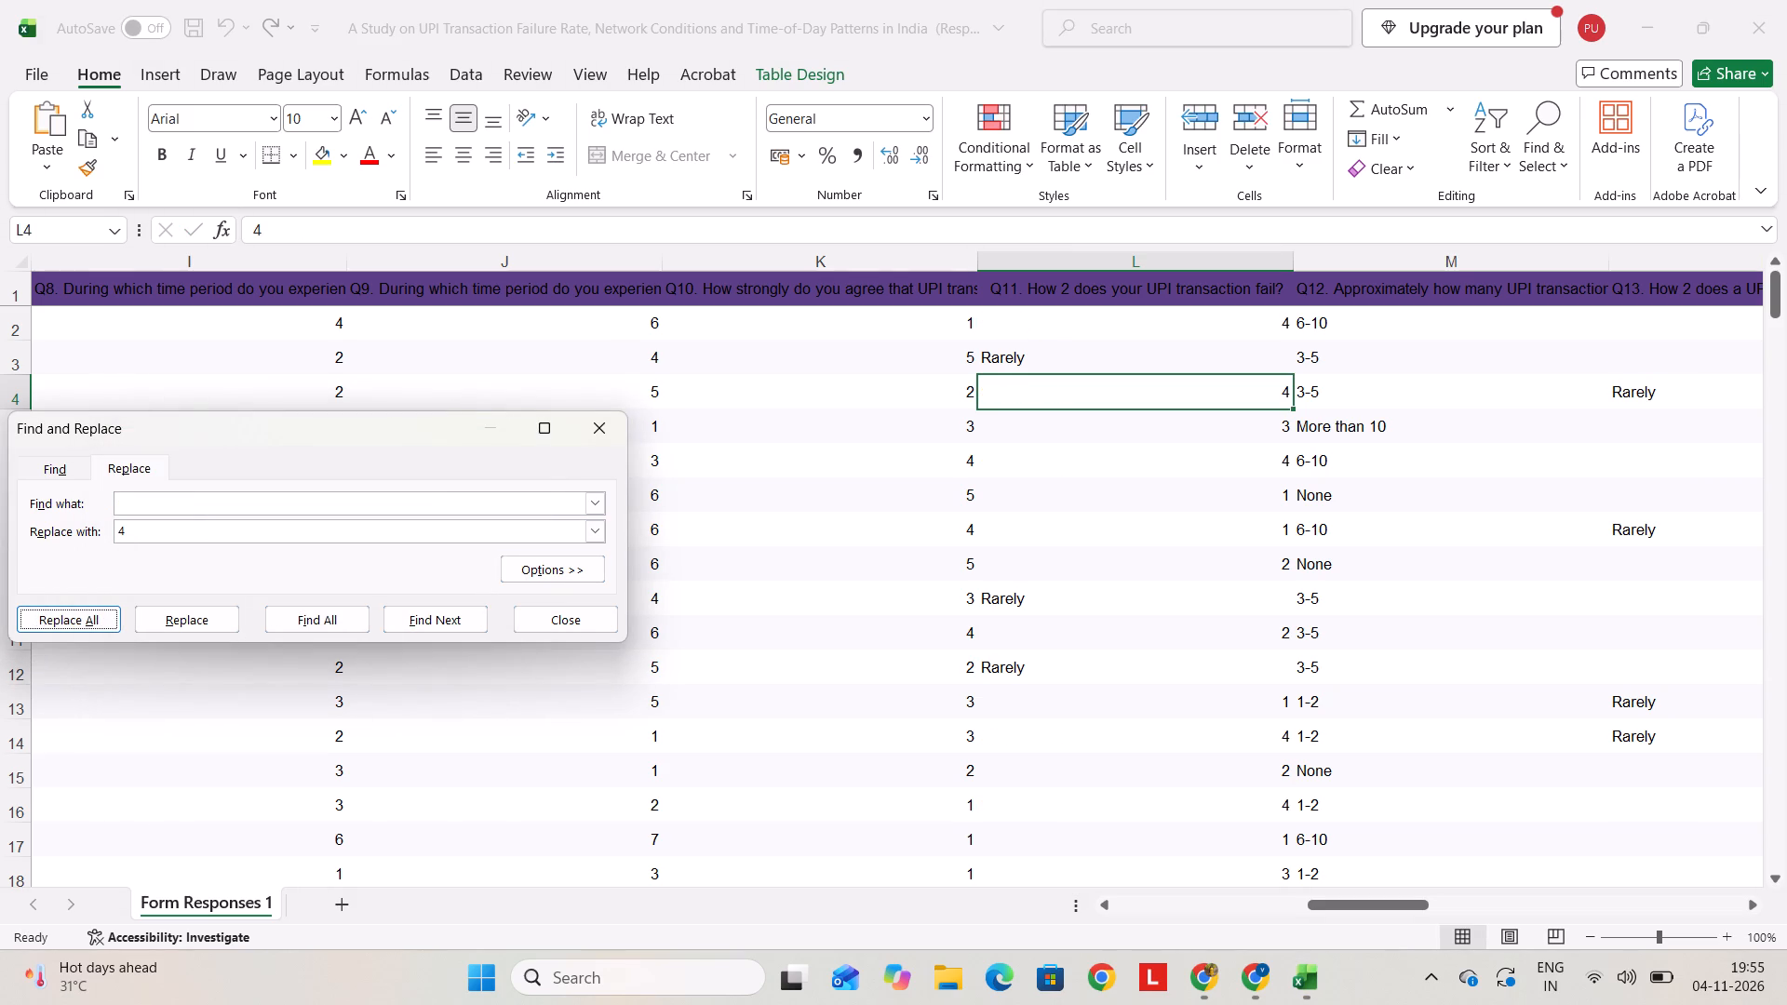
Replace every "Rarely" with 5 in the Form Responses 1 sheet, taking the search text from the Q11 answer in L3.
triple_click(1065, 352)
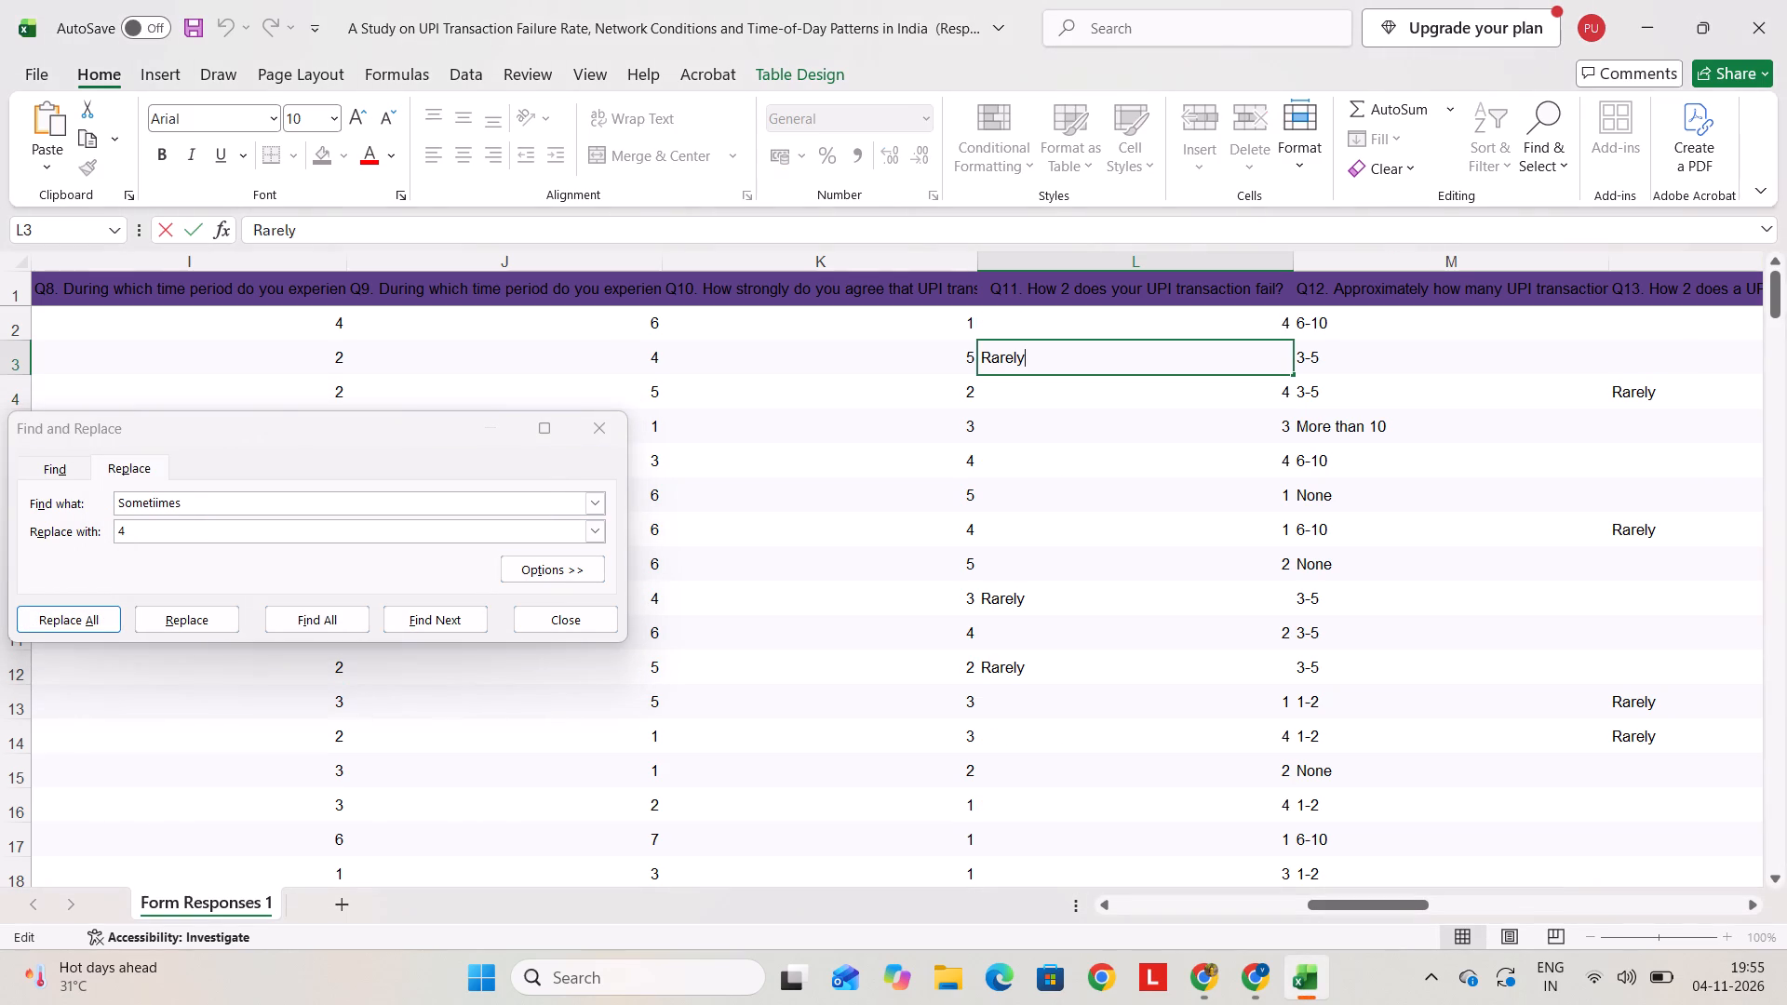
drag(1065, 352, 965, 368)
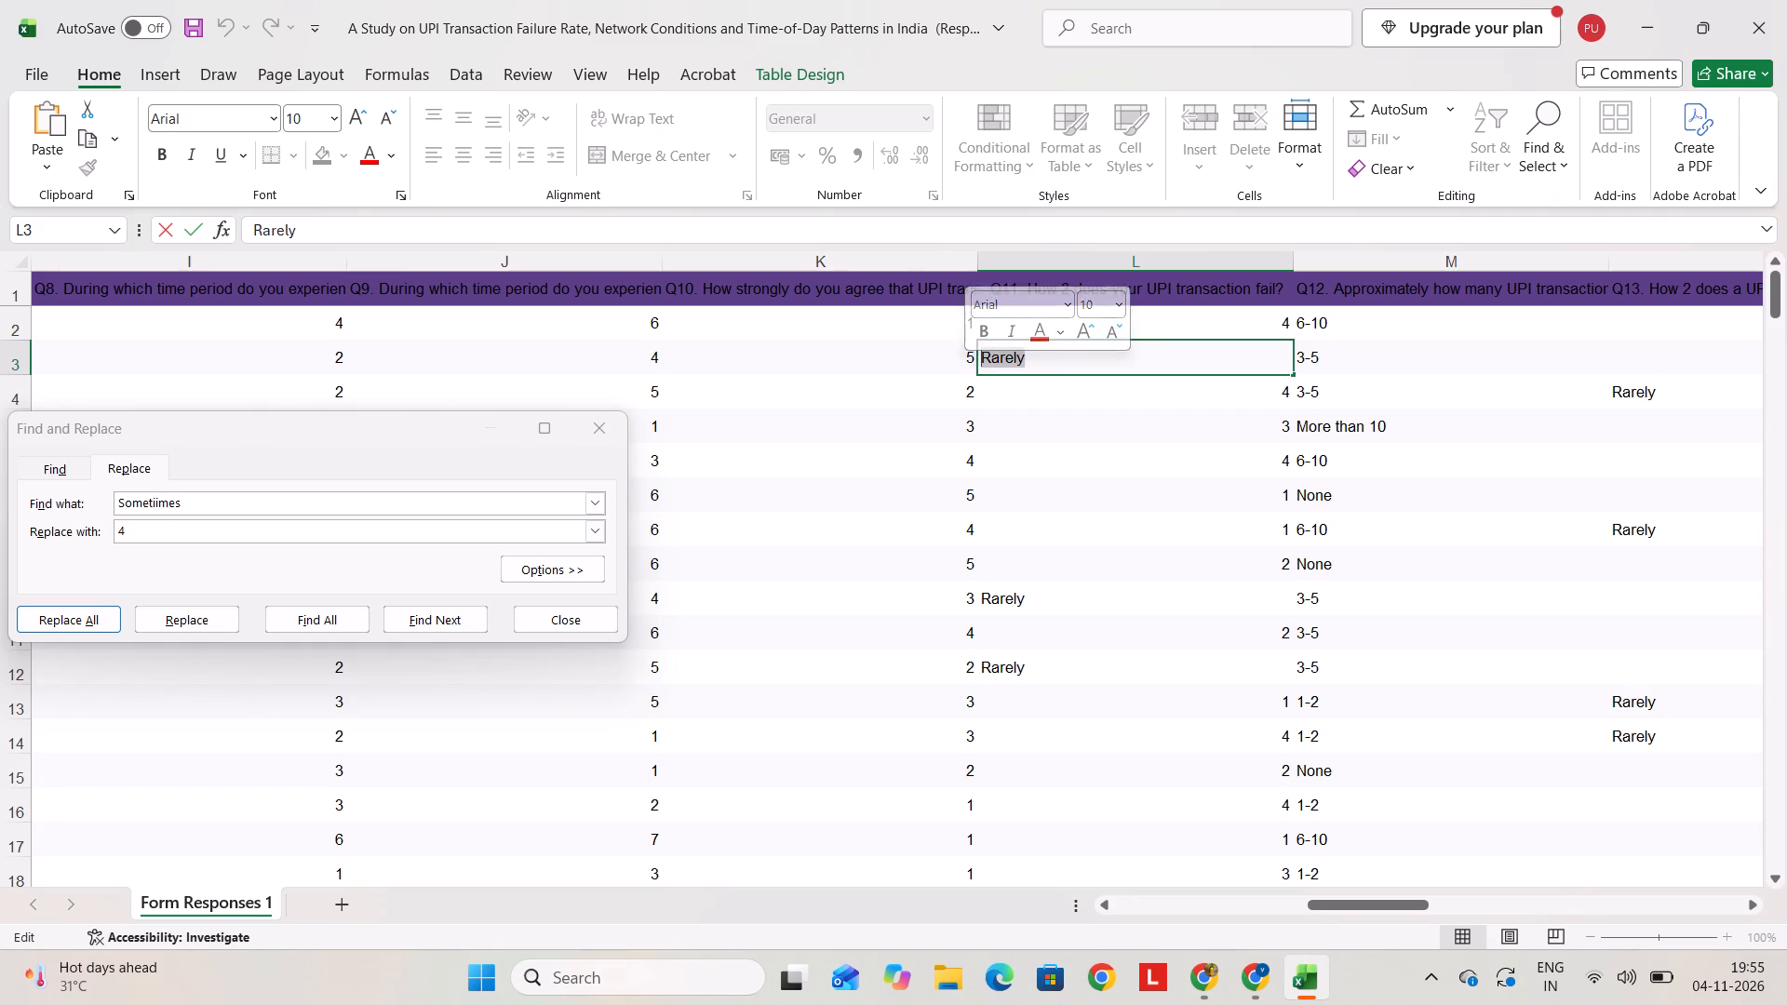
key(ctrl+c)
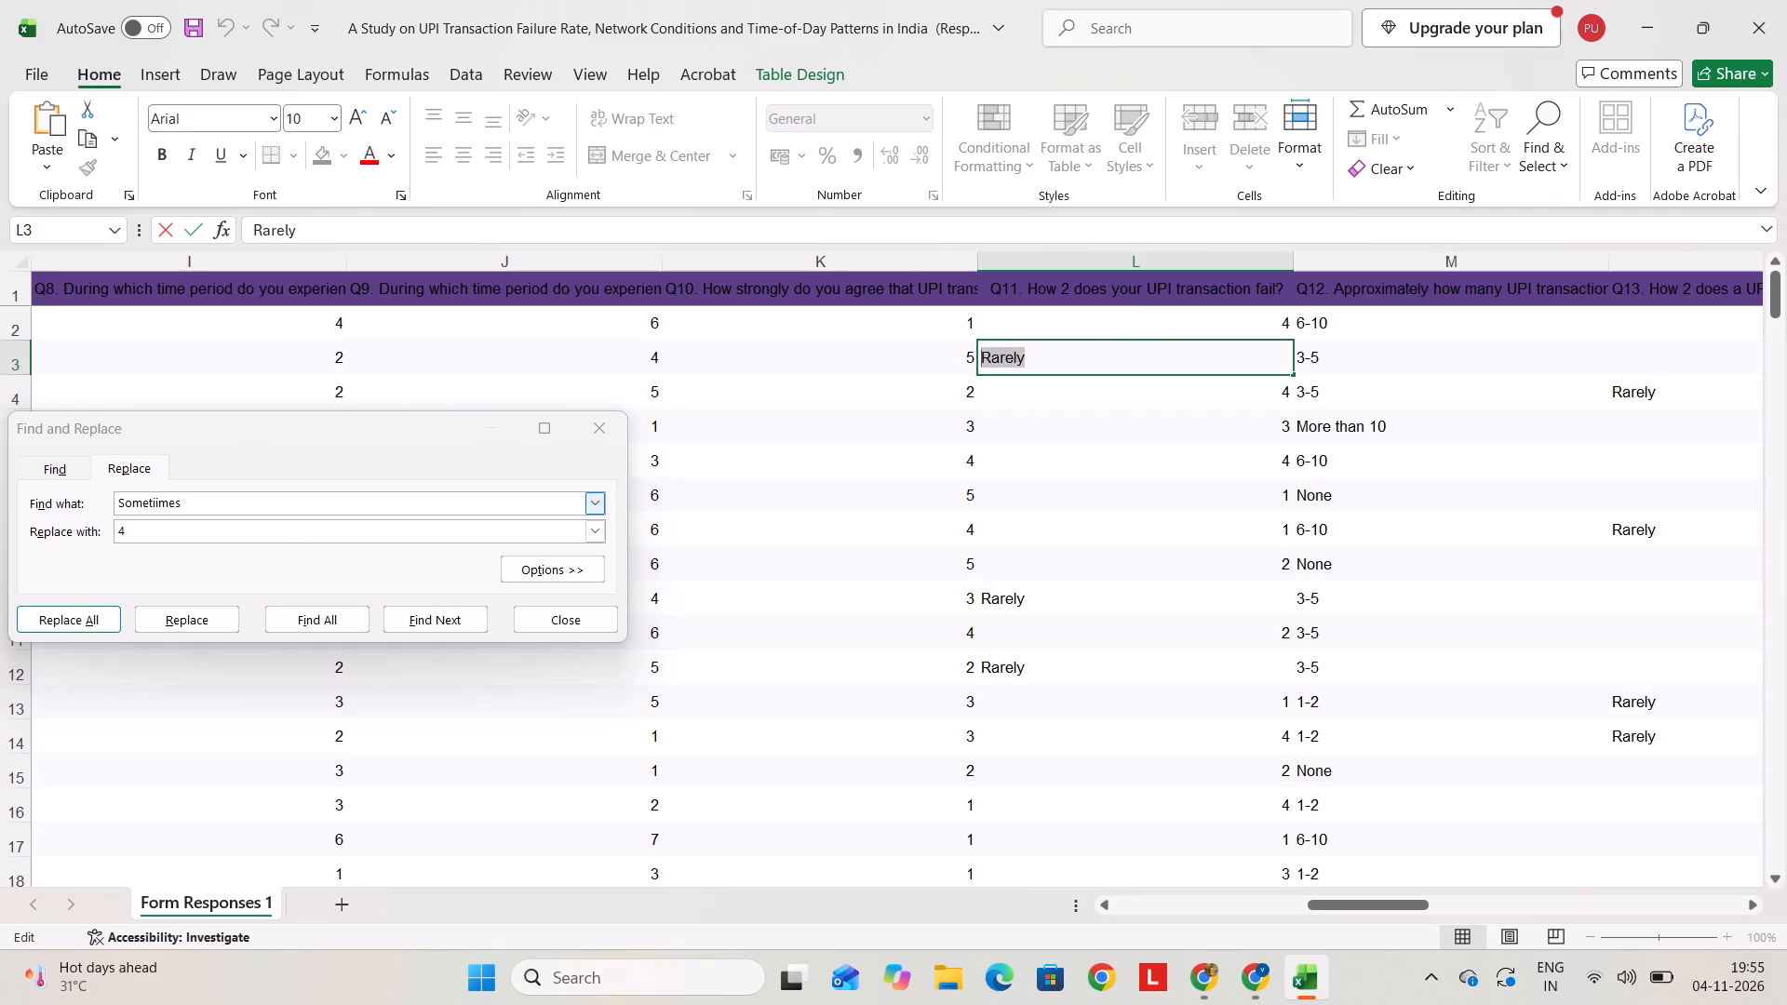
click(275, 497)
key(ctrl+a)
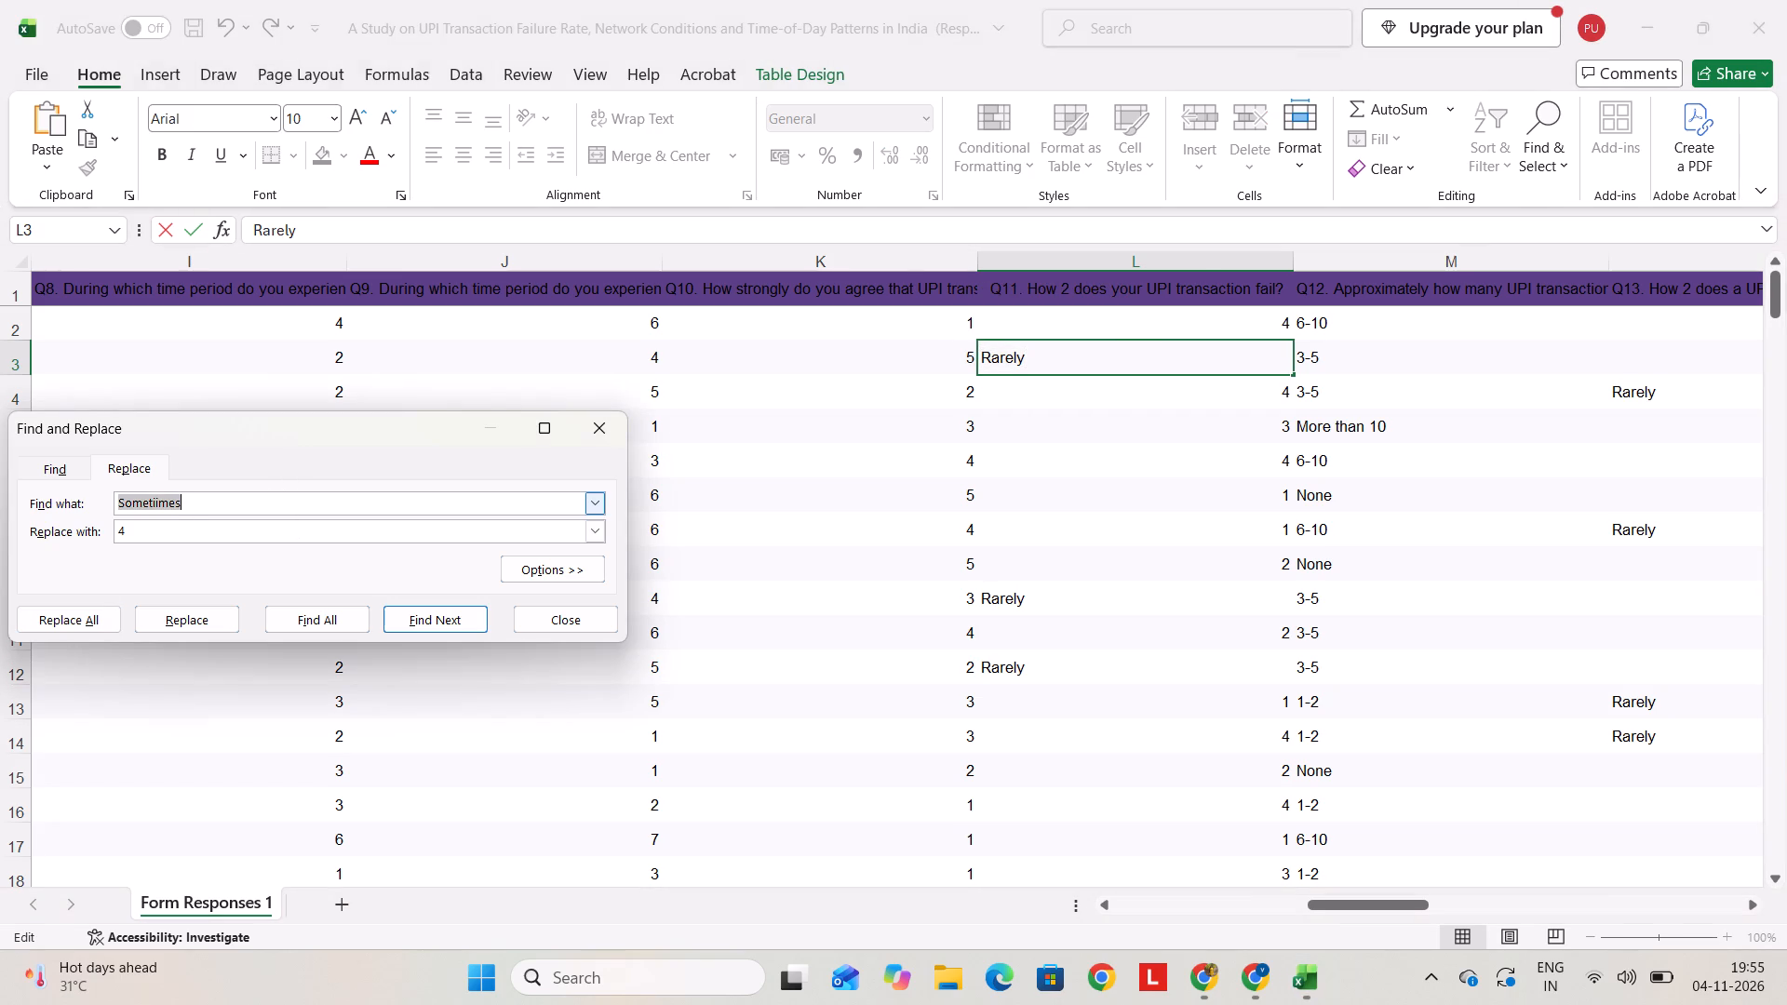
key(ctrl+v)
click(252, 539)
key(BackSpace)
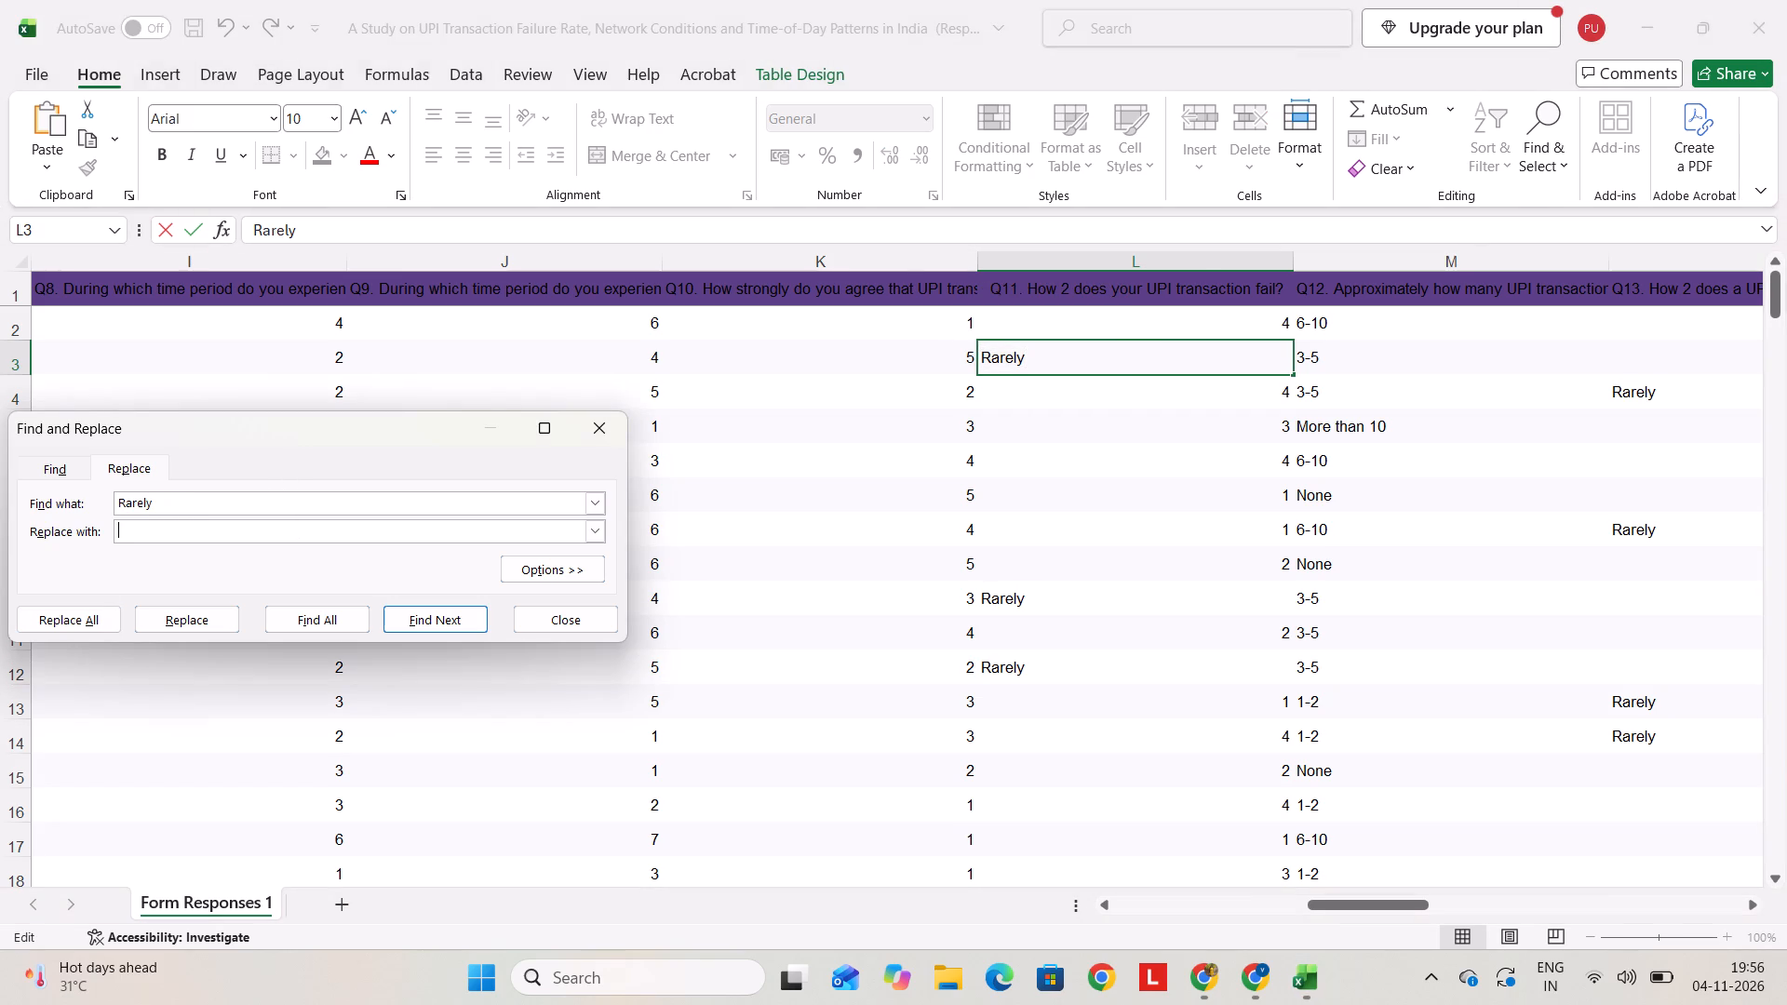
key(5)
drag(64, 613, 41, 598)
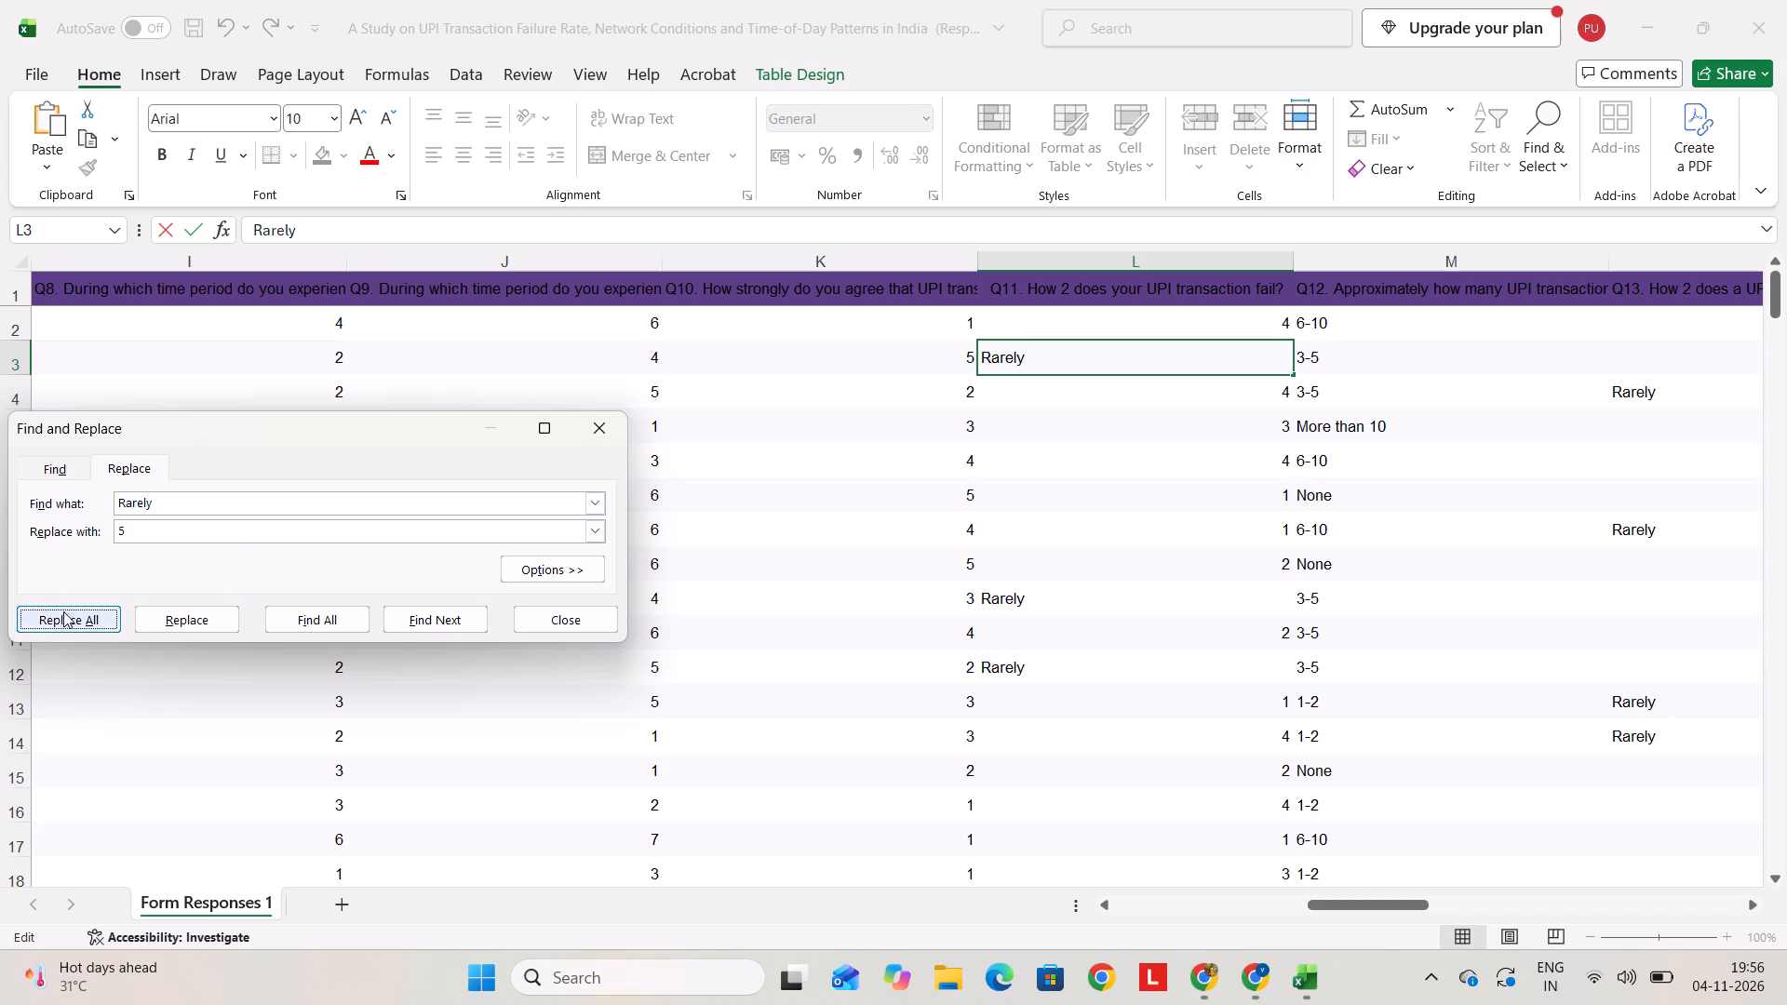
click(69, 613)
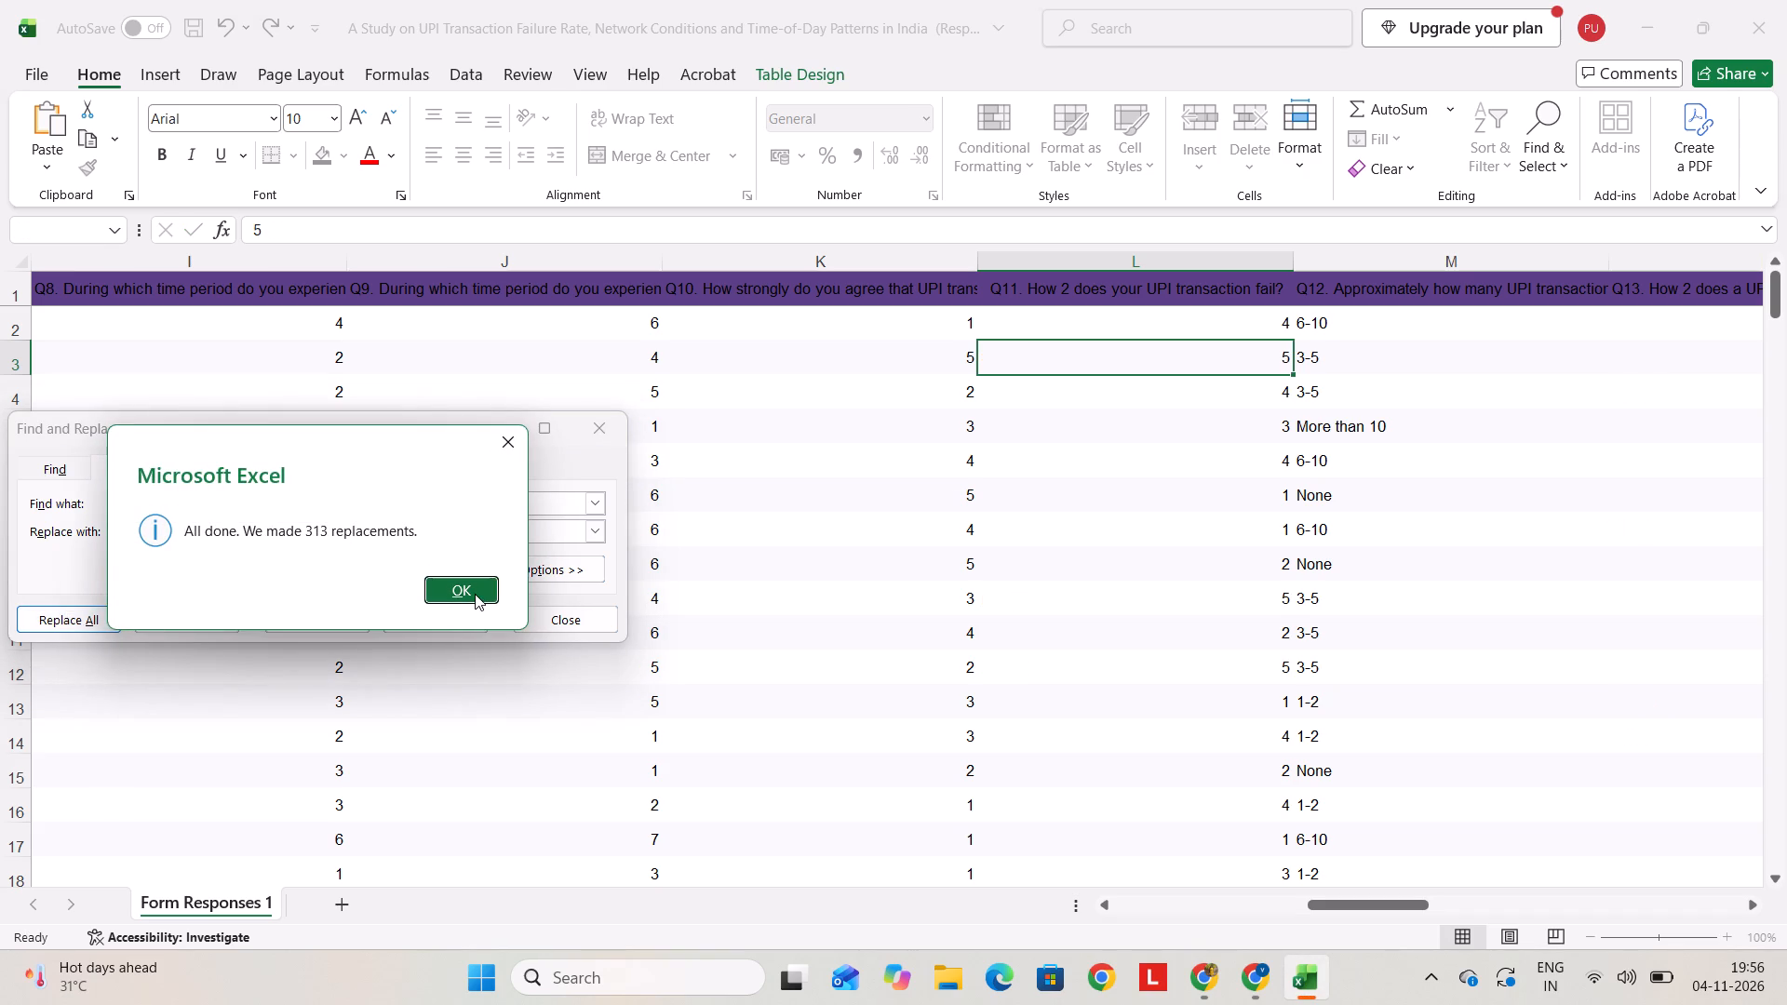
click(477, 592)
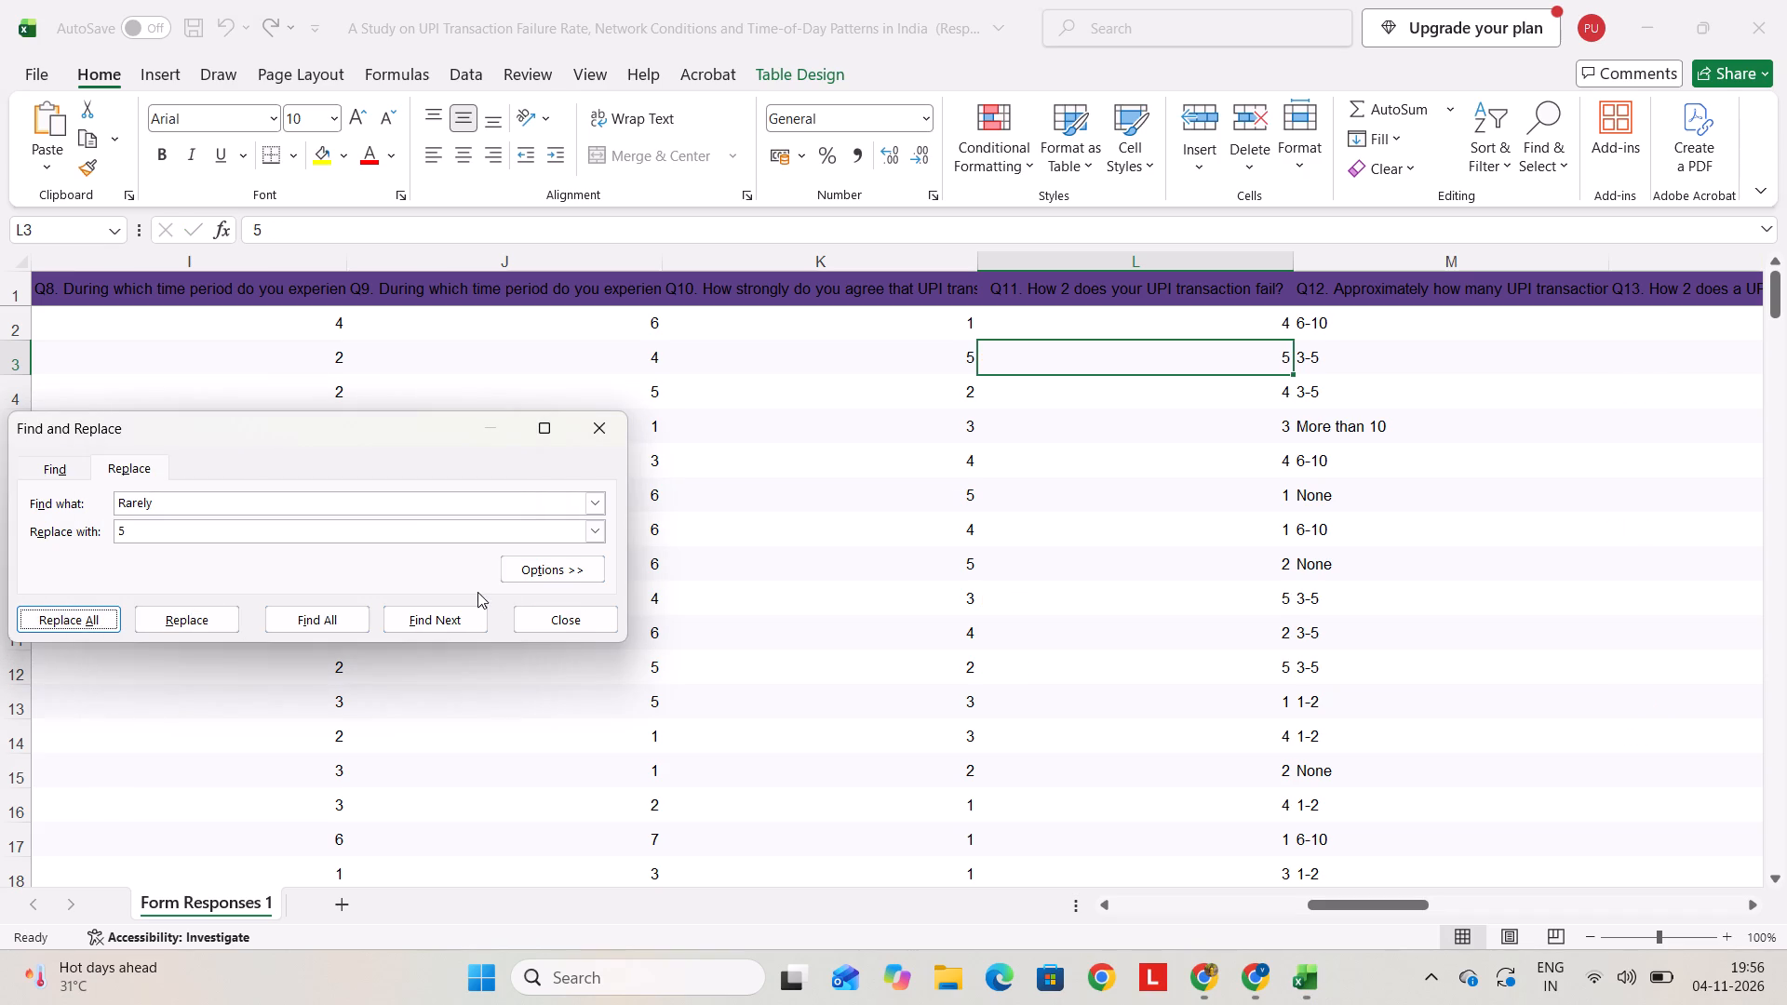
Look over the Q10 to Q15 columns, and switch to the Google Forms summary in Chrome to check the Q12 option order.
scroll(1213, 583, left, 1)
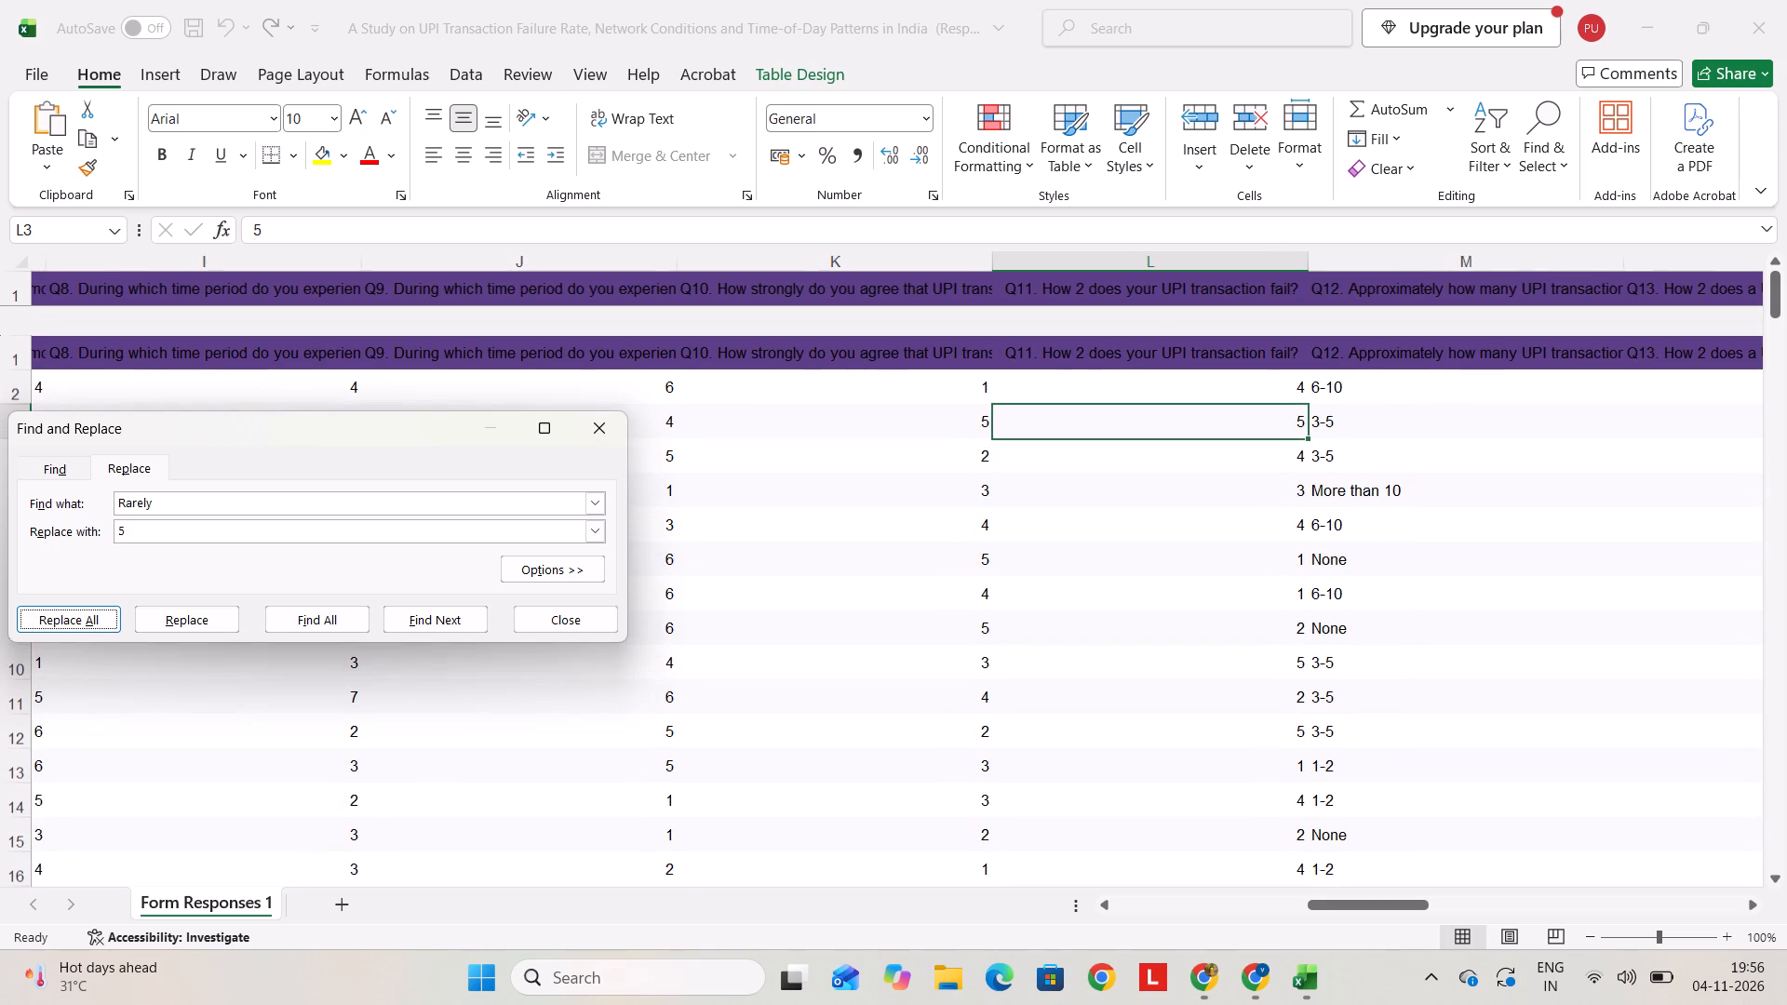
scroll(1208, 596, left, 2)
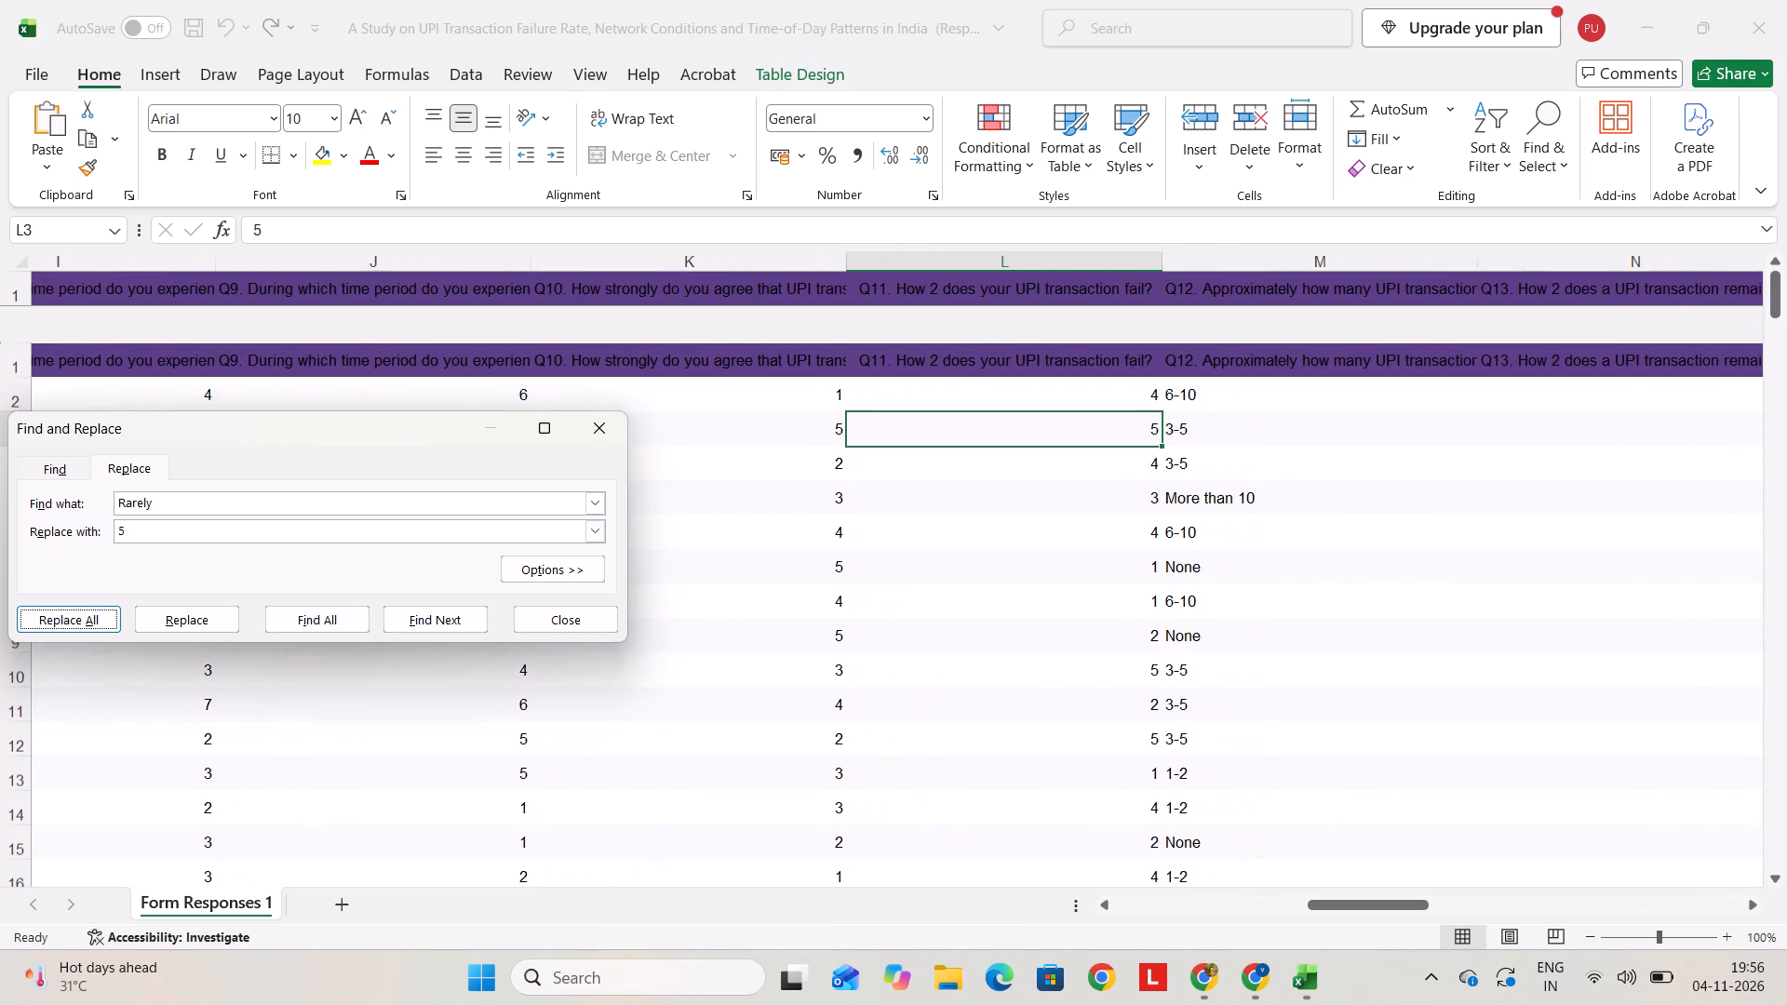
scroll(1204, 605, left, 1)
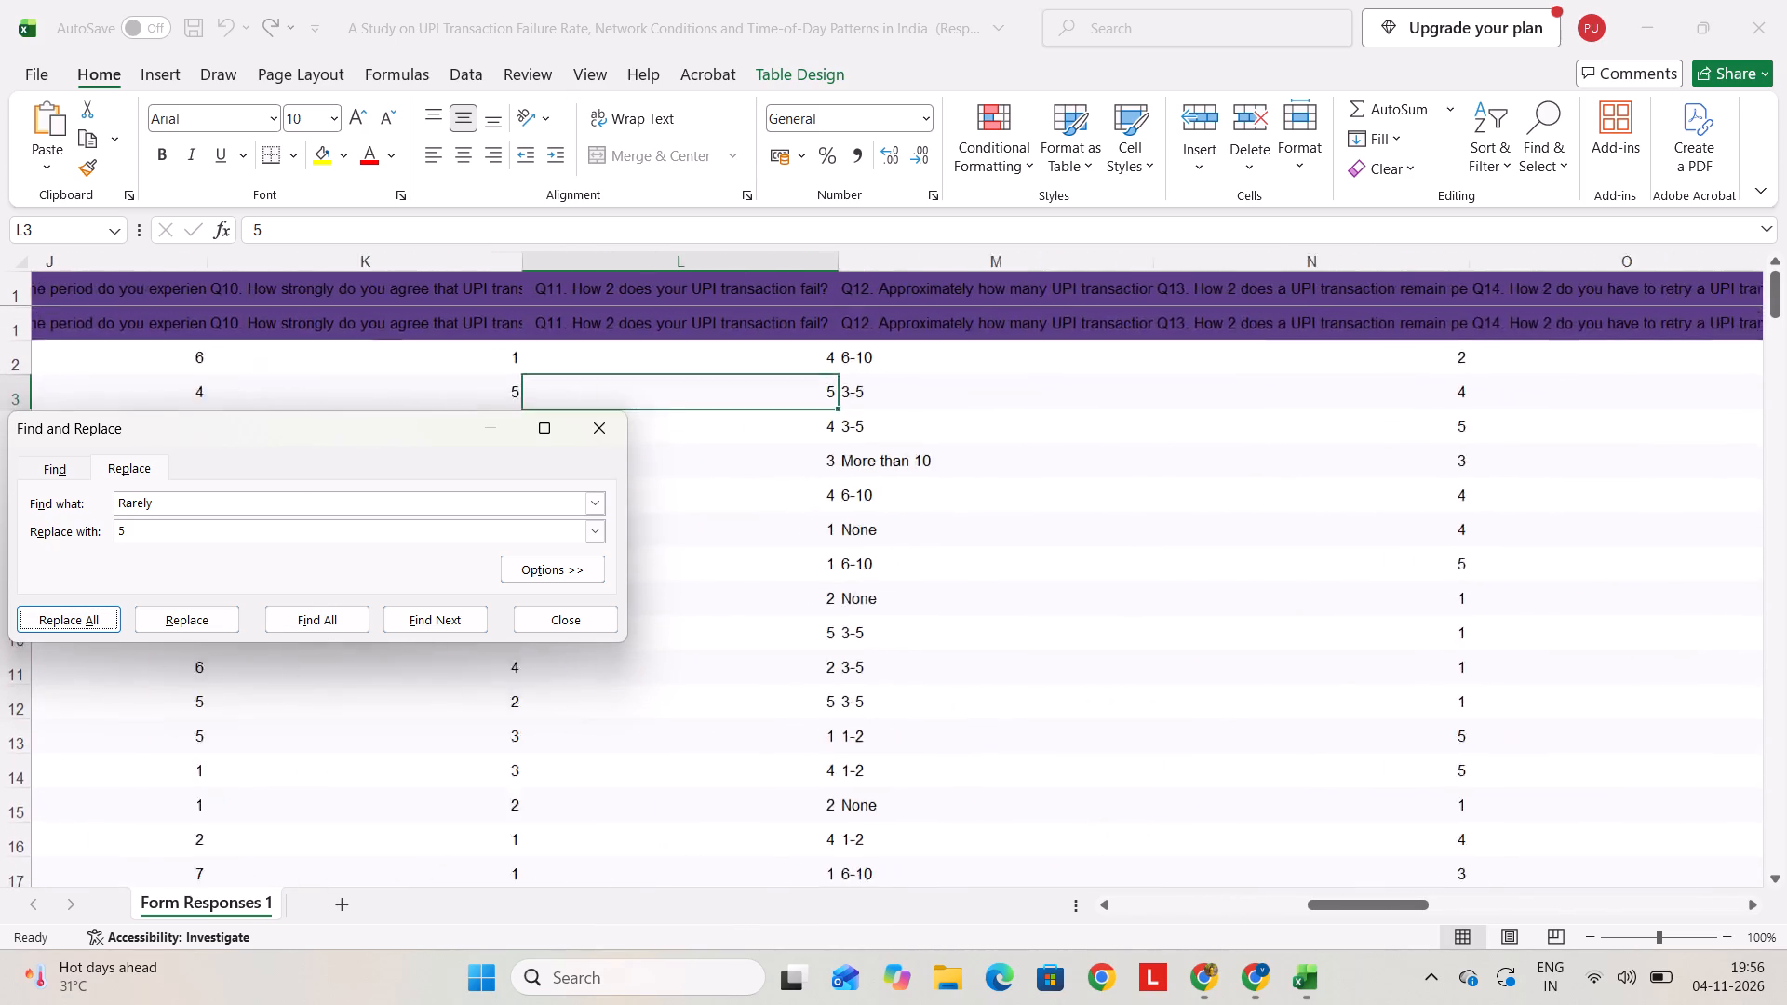
scroll(1199, 610, left, 1)
scroll(1199, 613, right, 3)
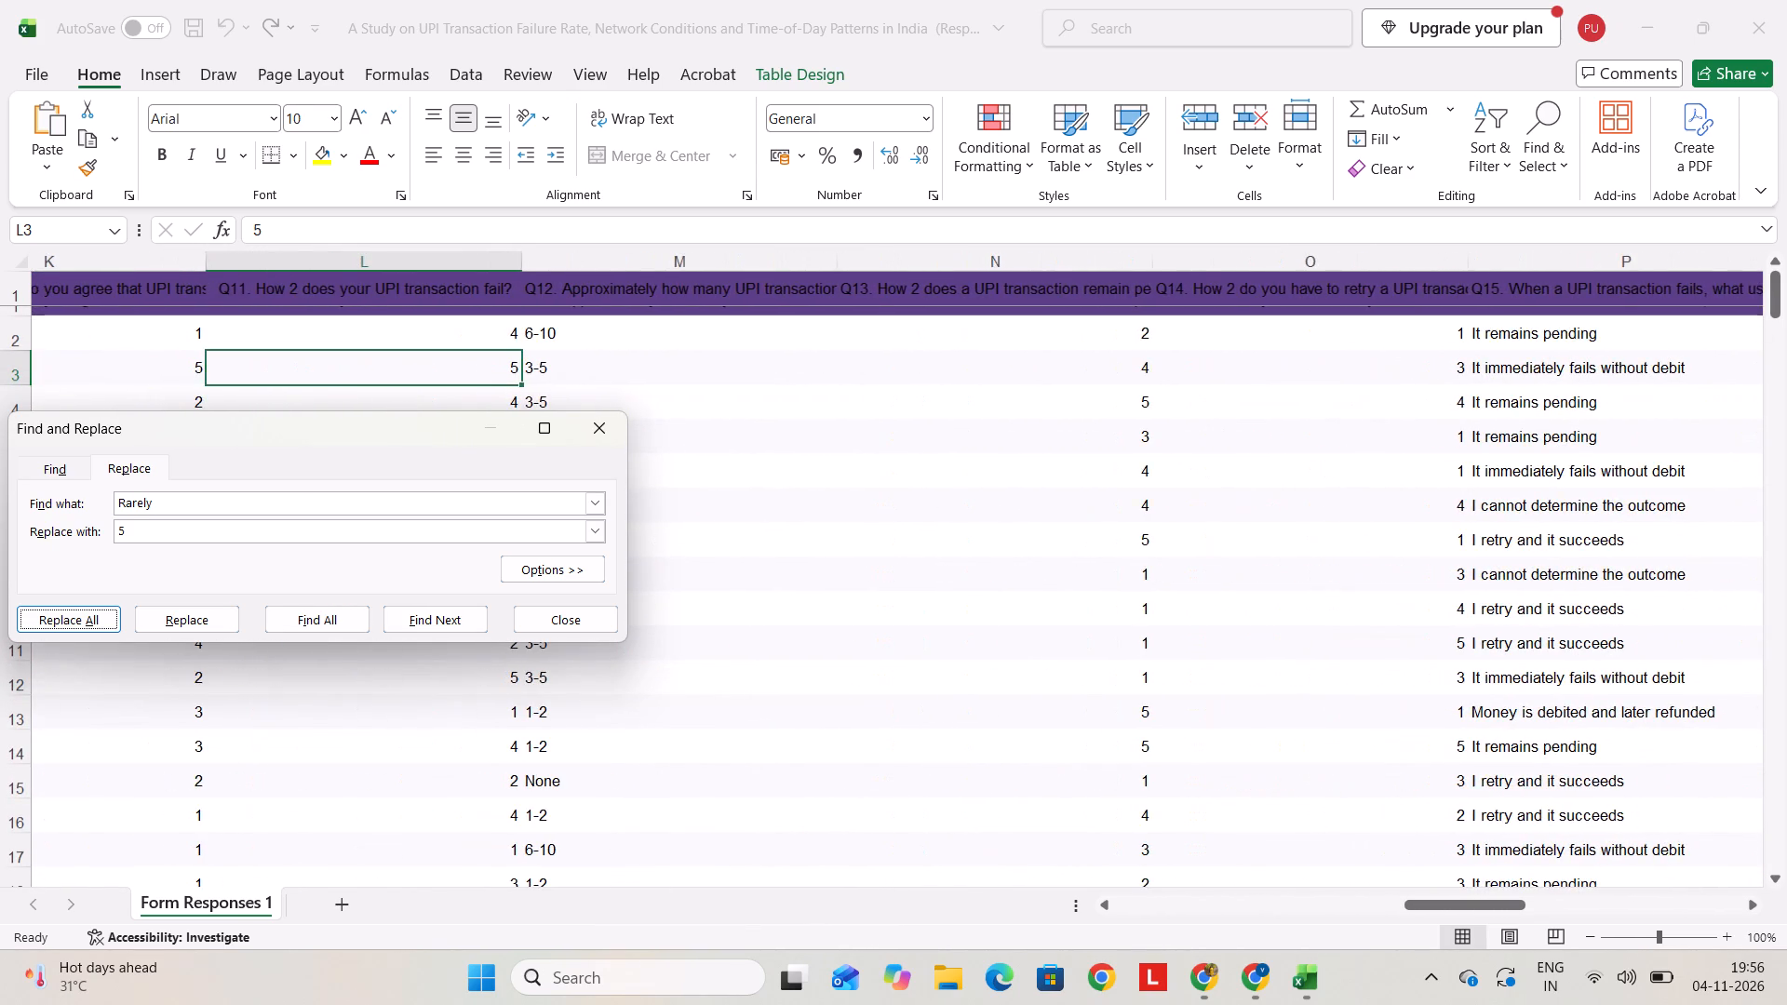
scroll(1199, 613, right, 1)
scroll(1248, 1004, right, 1)
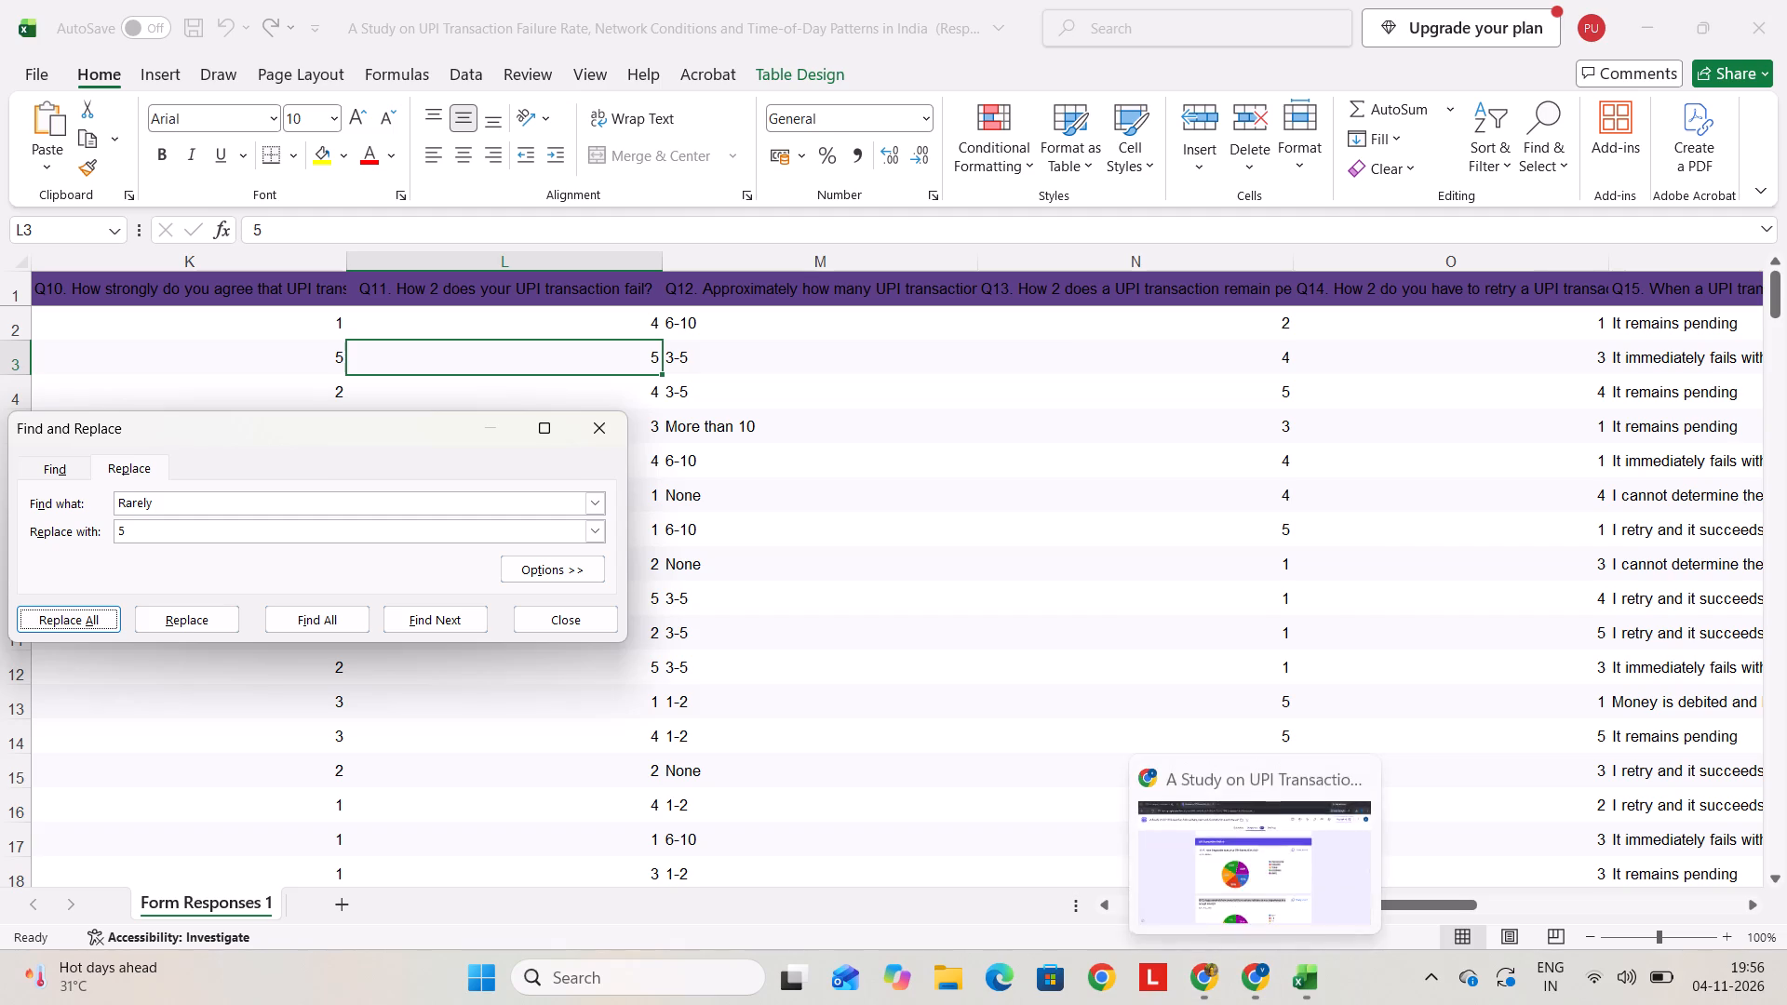
scroll(963, 440, right, 1)
scroll(922, 520, right, 1)
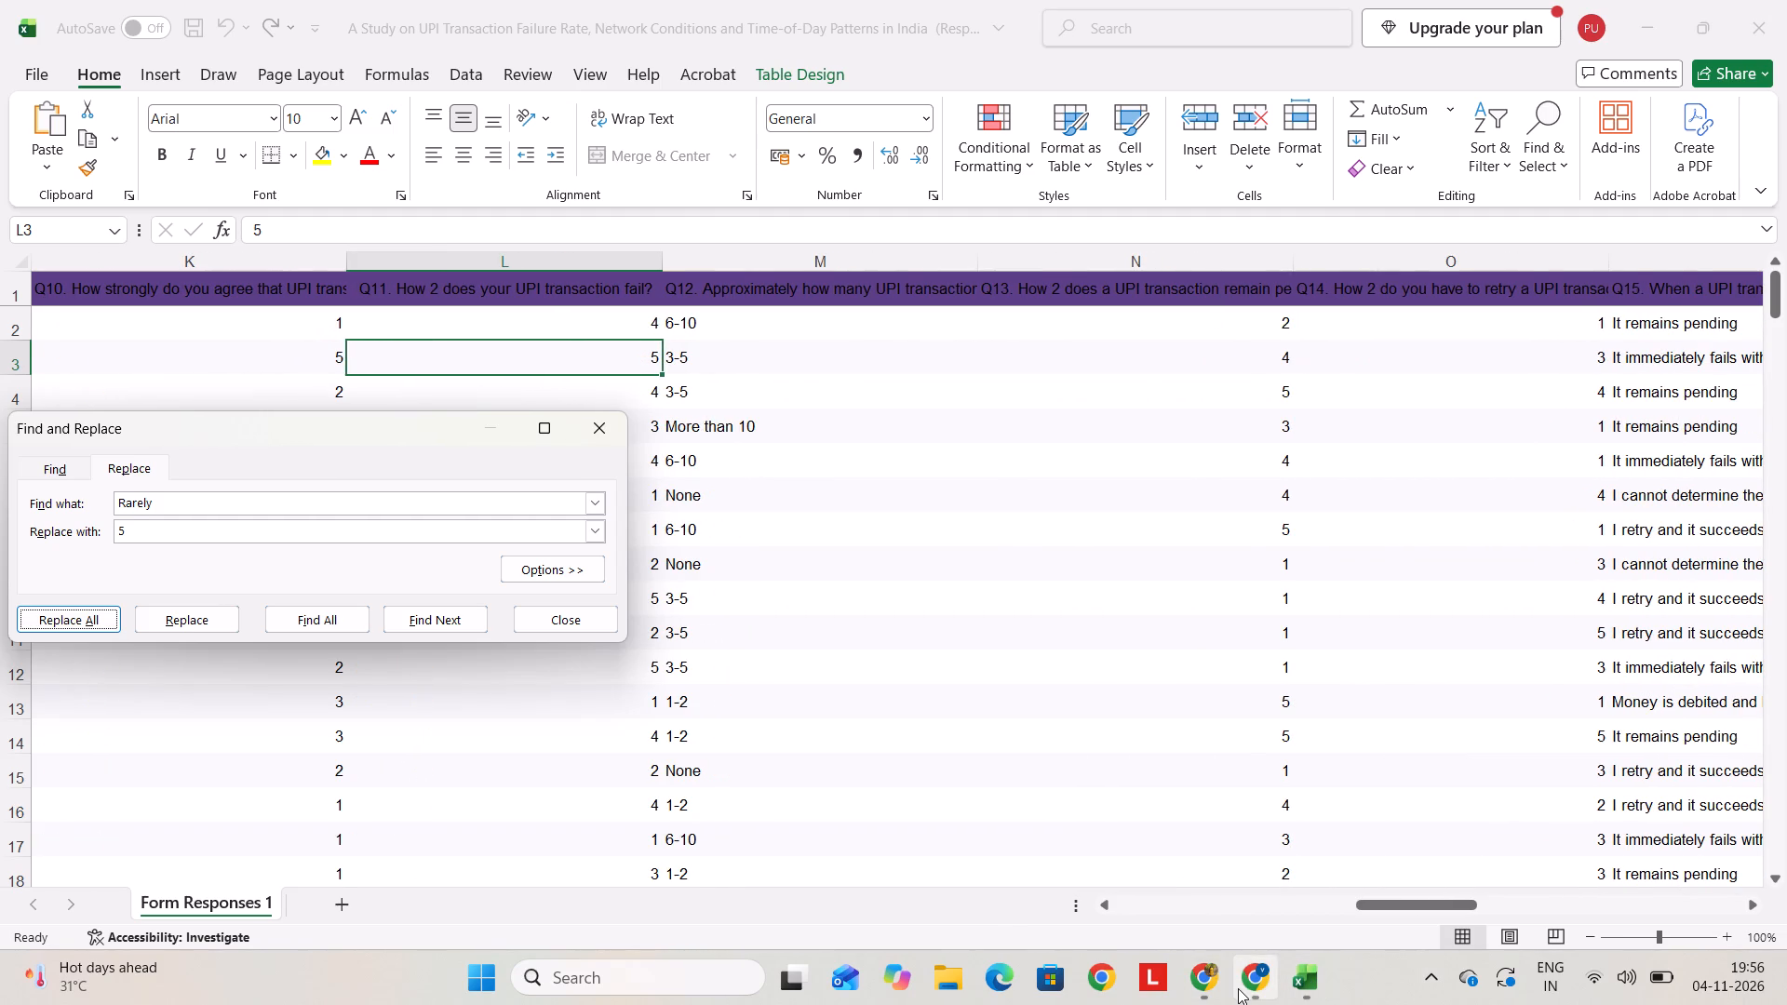
click(1238, 988)
click(1174, 648)
scroll(1173, 643, down, 1)
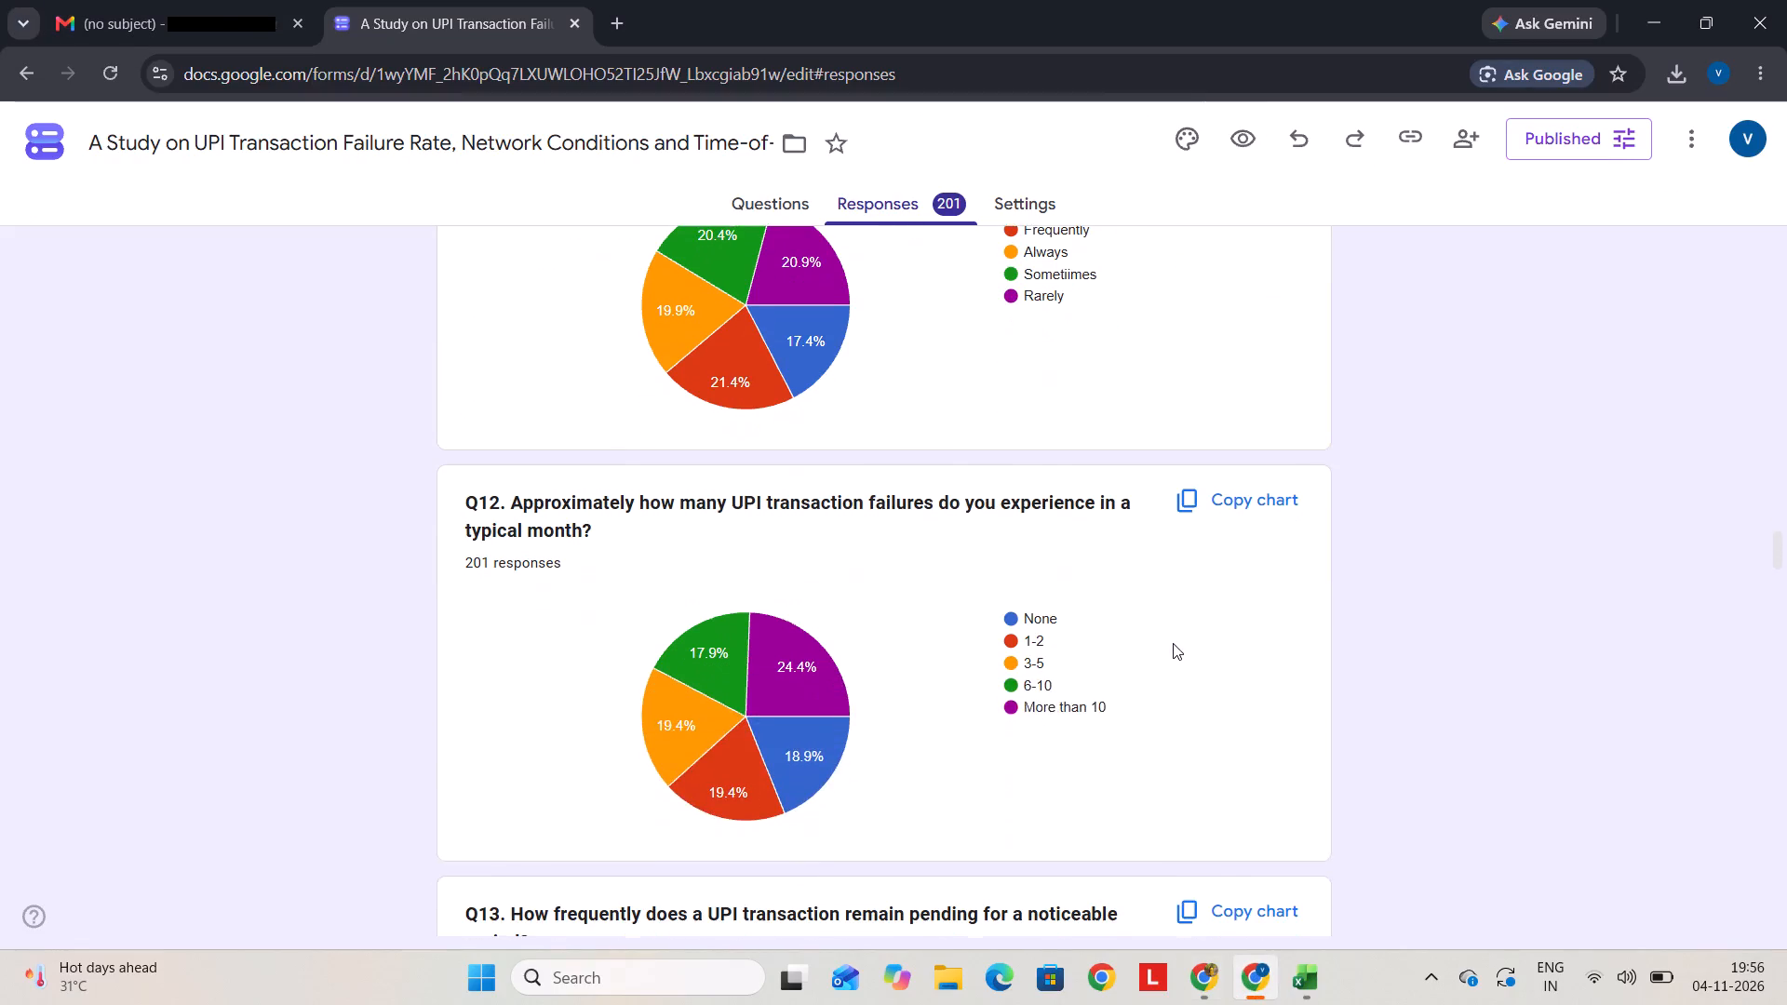
scroll(1173, 643, down, 1)
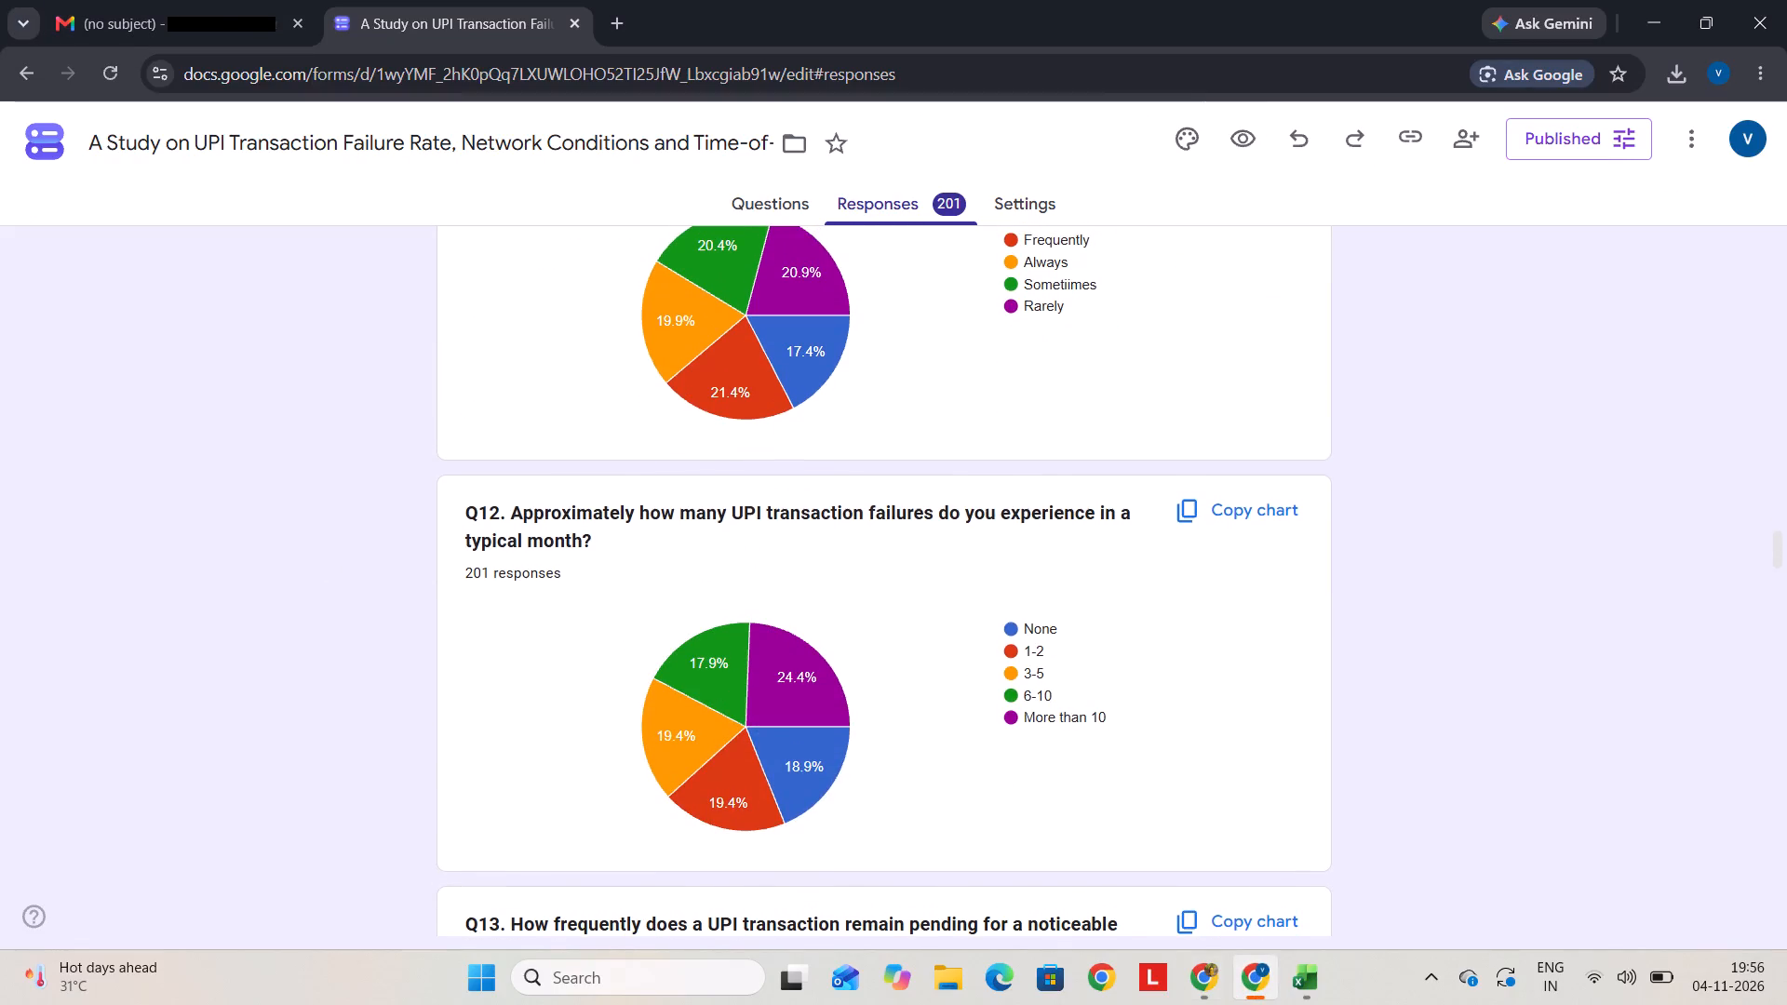
Switch back to the Excel sheet and replace every "None" with 1, taking the search text from the Q12 answer in M7.
scroll(1014, 639, down, 1)
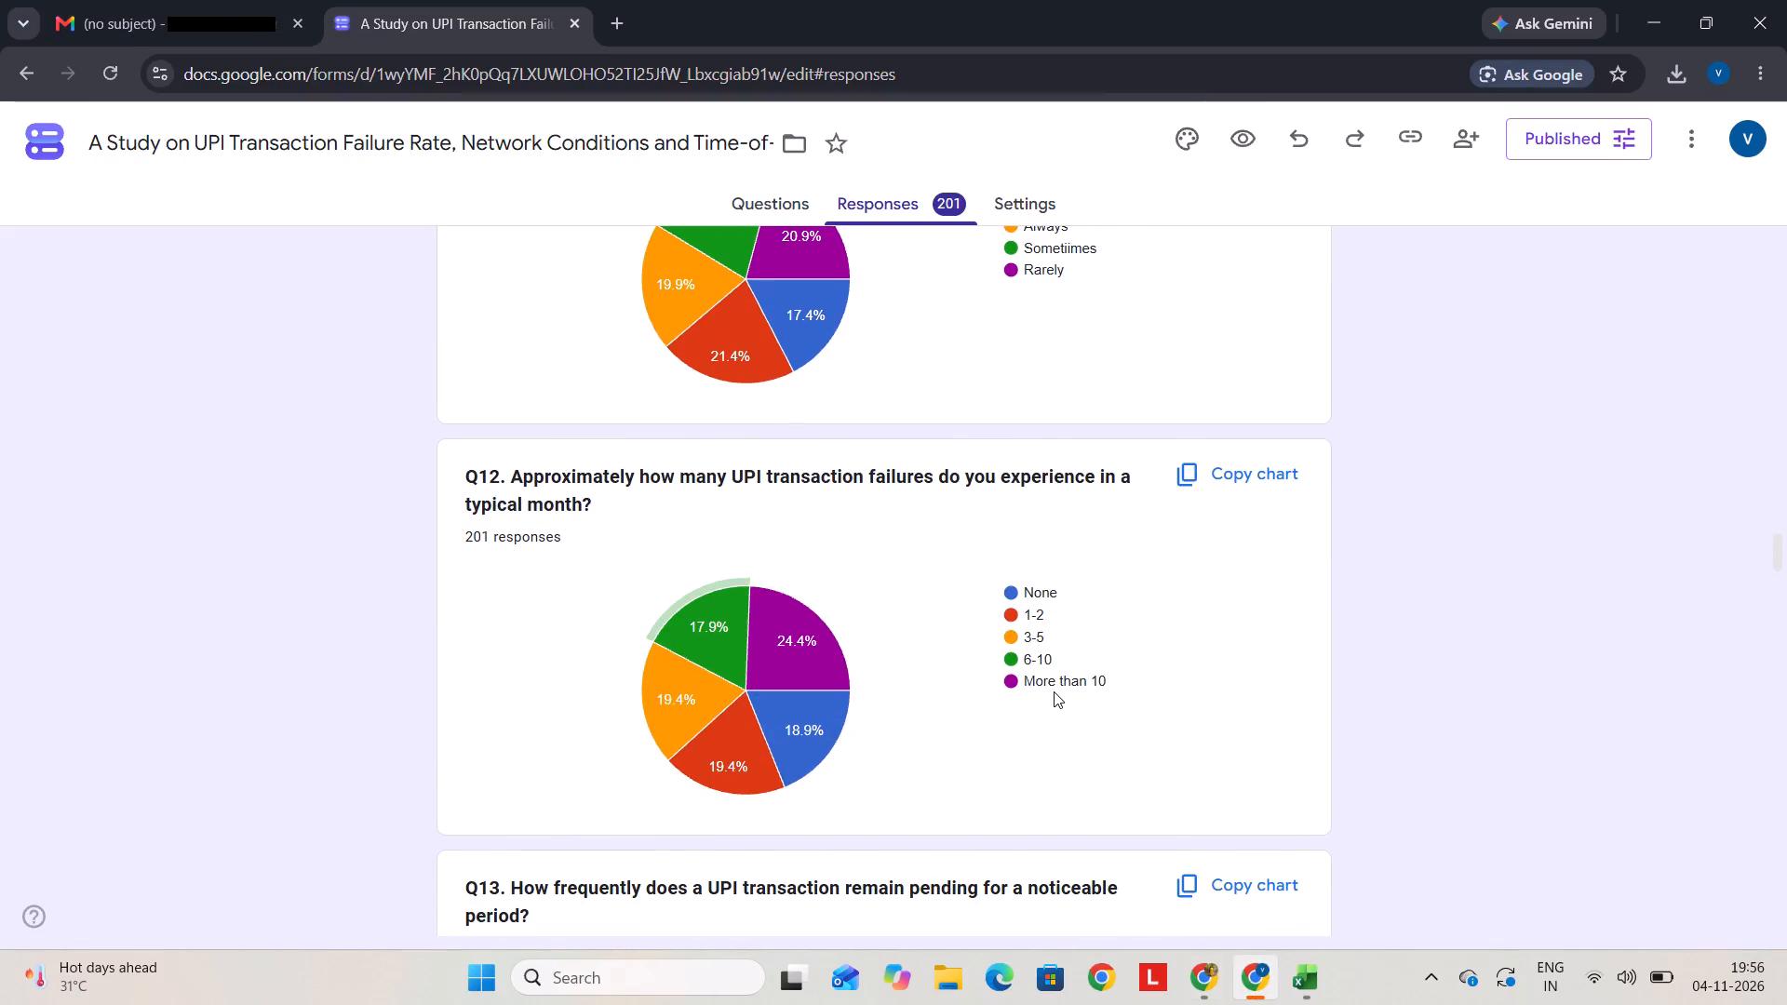
key(alt+Tab)
key(alt+Tab)
key(alt+Tab)
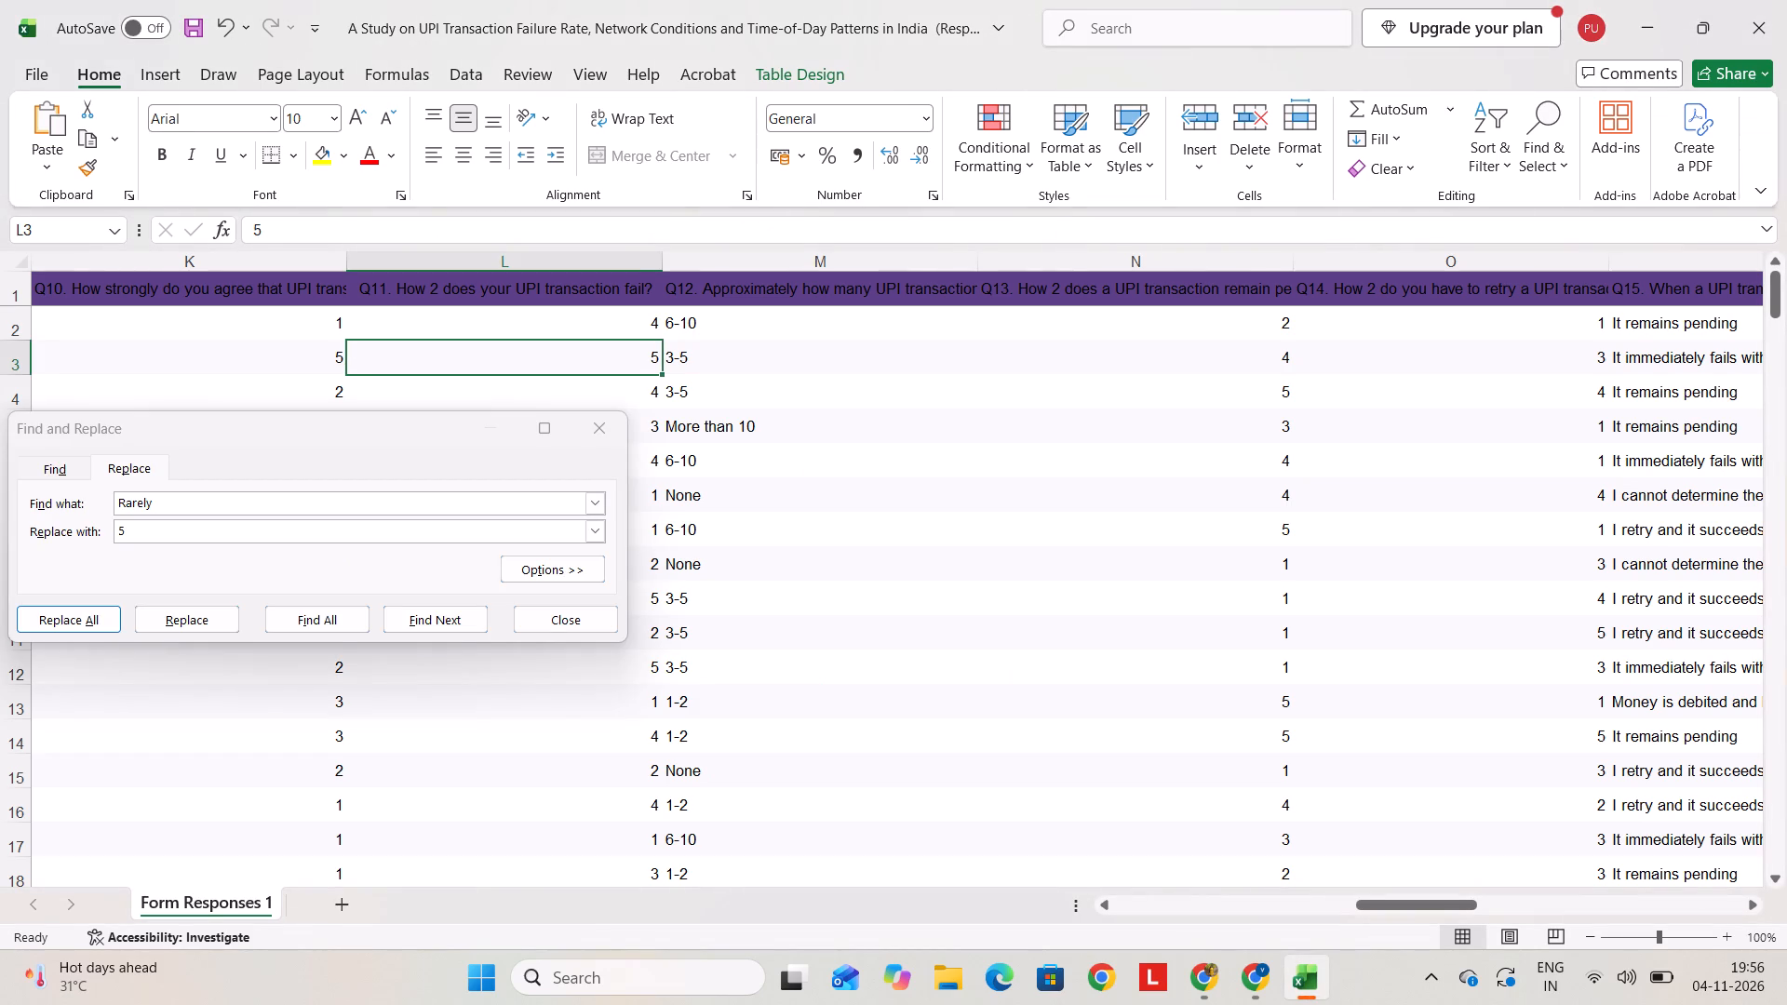
click(800, 495)
ctrl+double_click(800, 495)
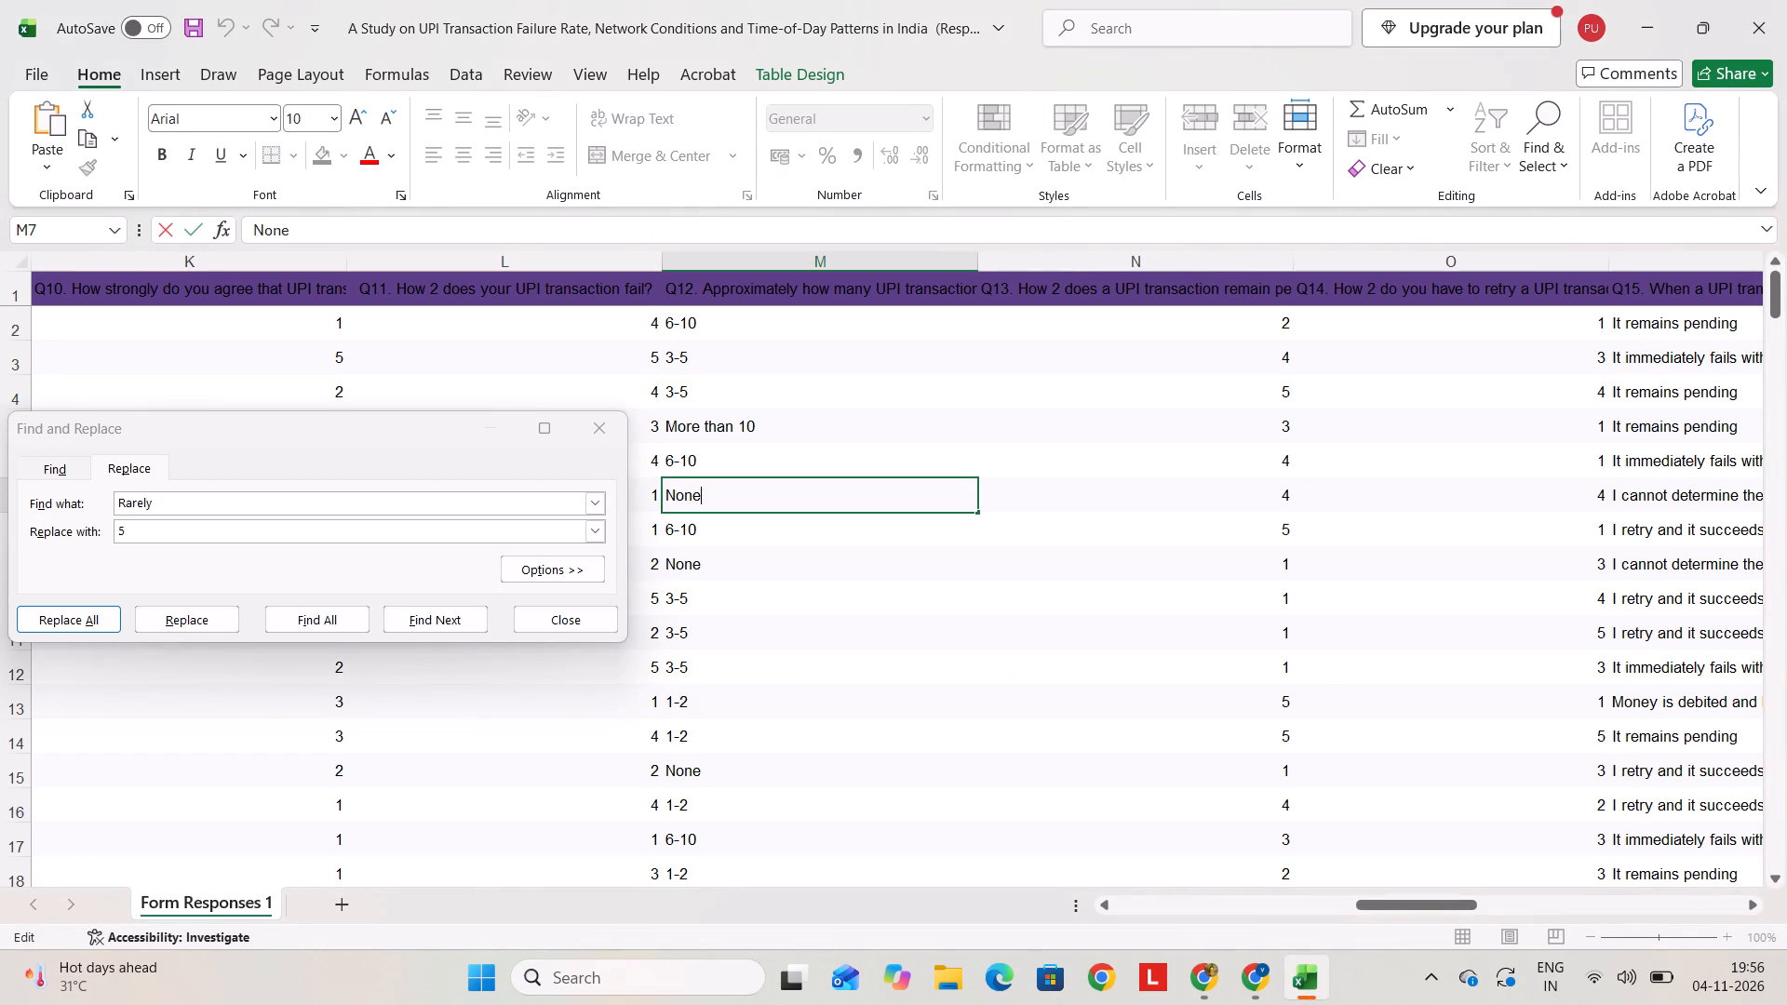
key(ctrl+a)
key(ctrl+c)
click(222, 494)
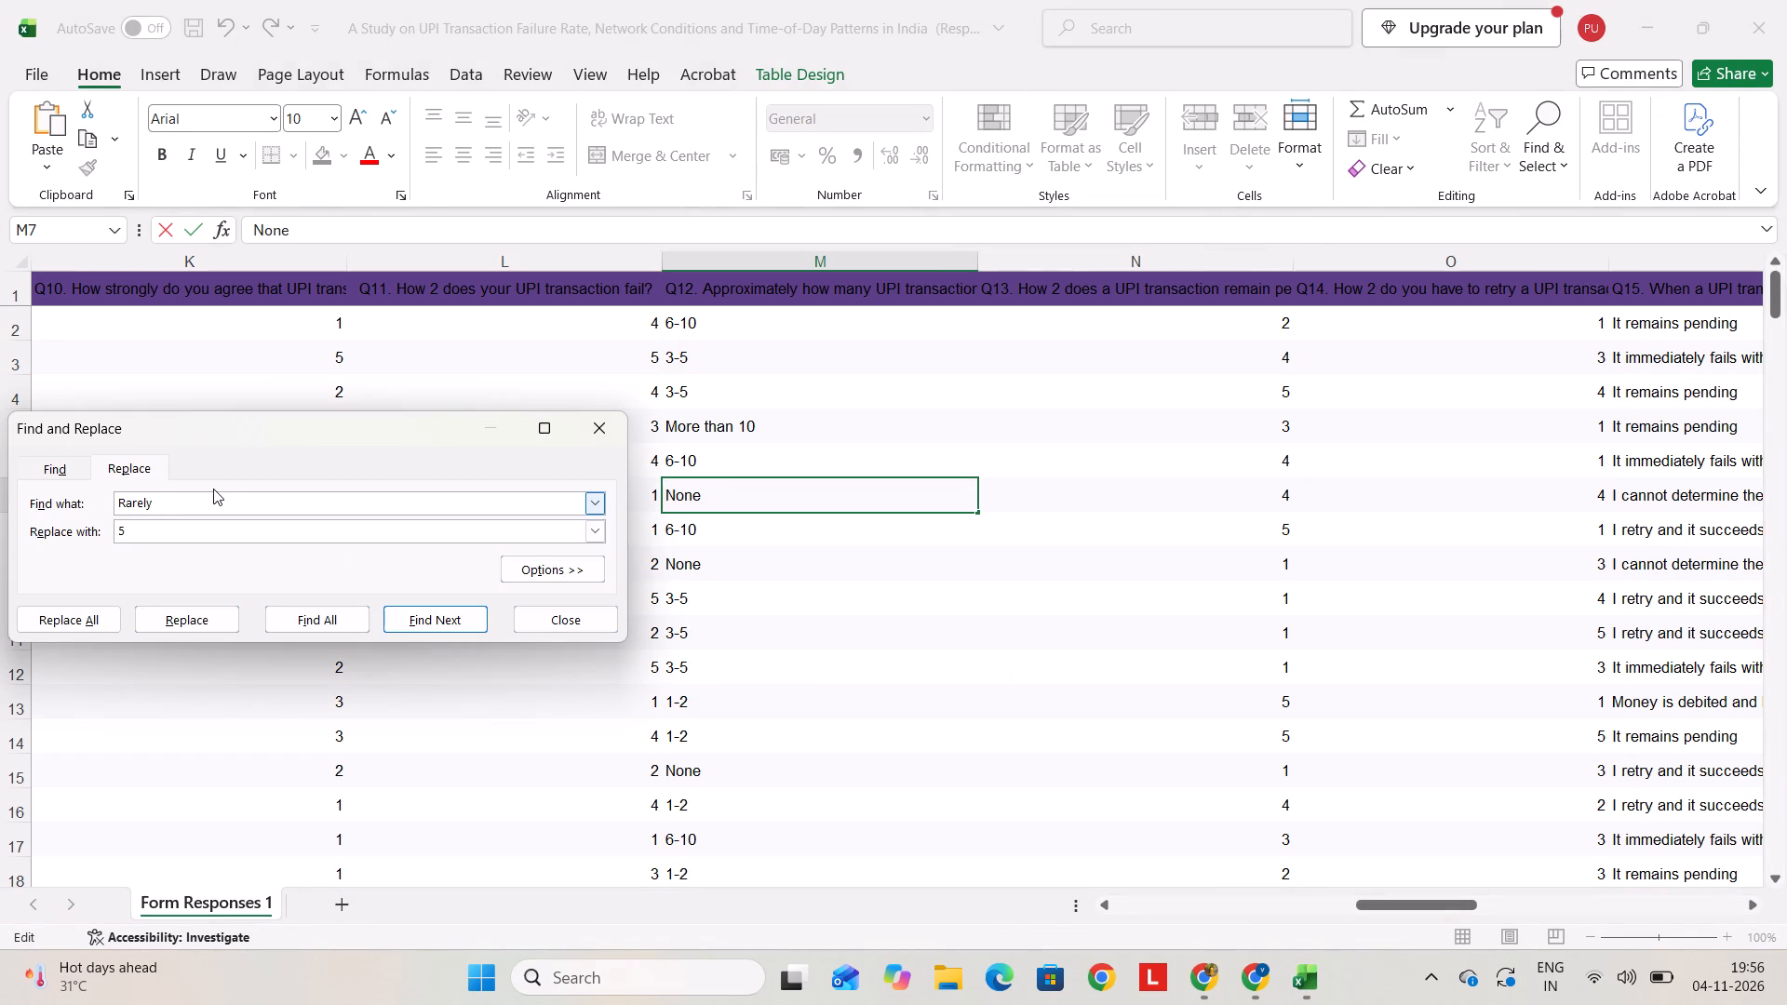
key(ctrl+a)
key(ctrl+v)
click(215, 525)
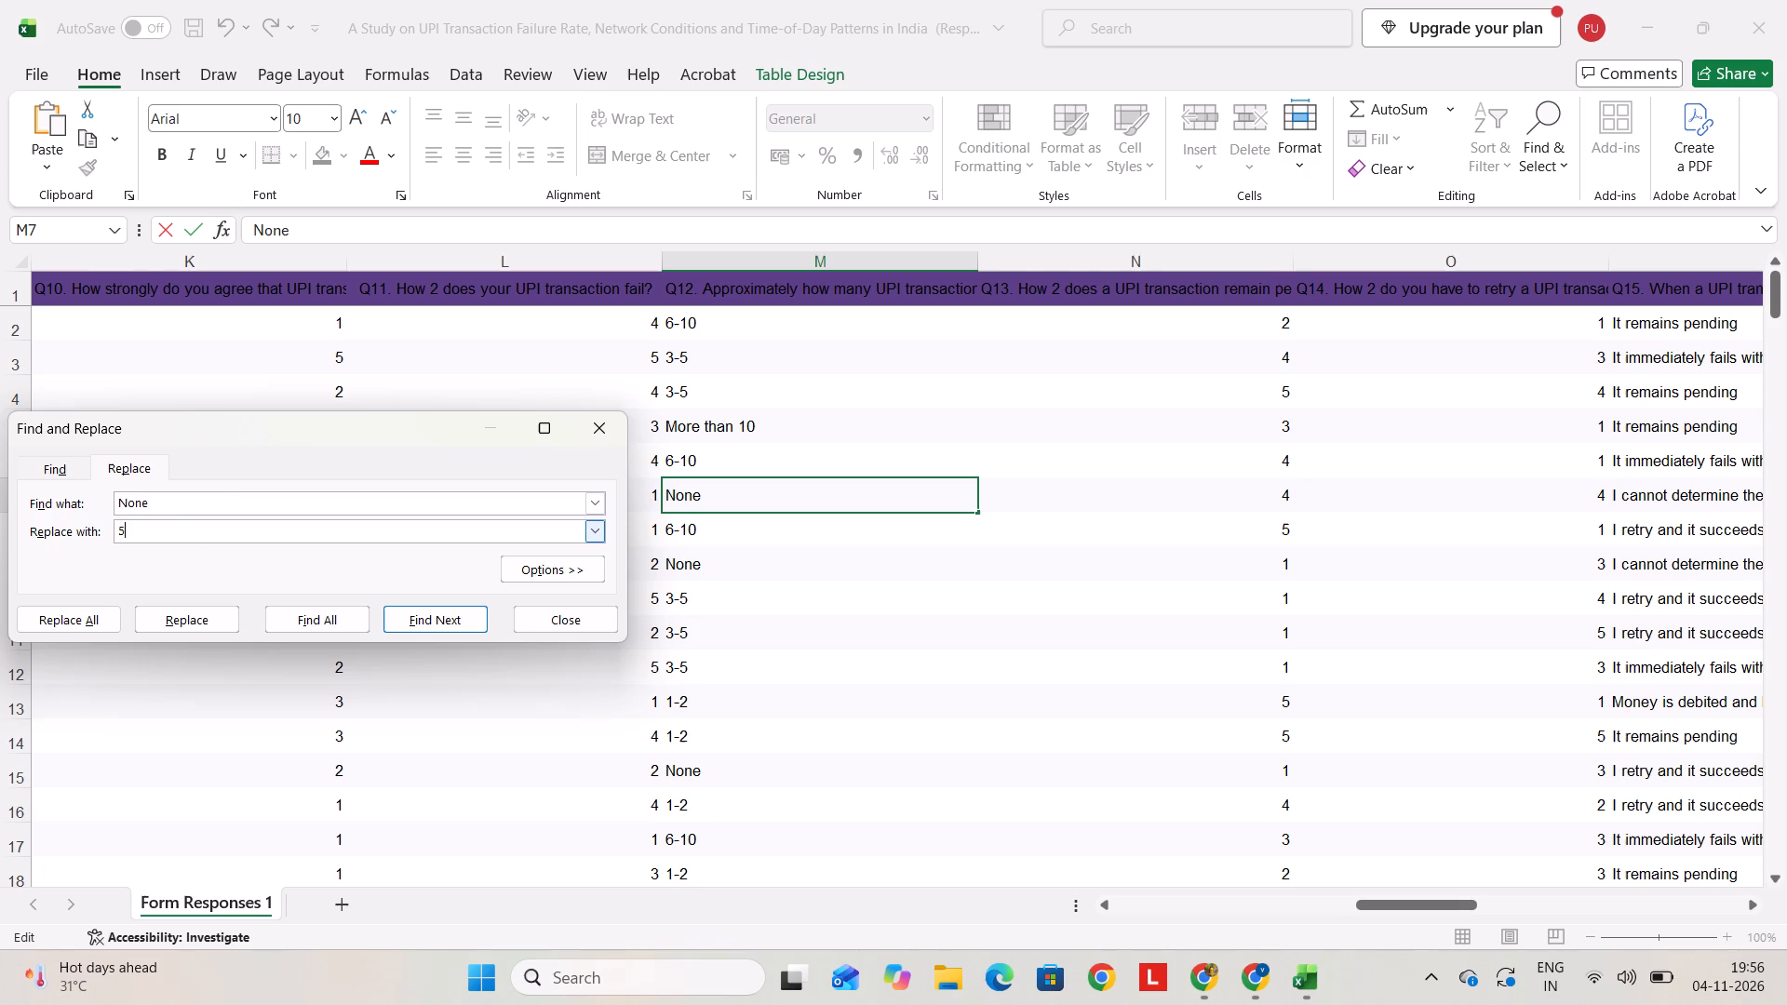
key(BackSpace)
key(1)
click(56, 618)
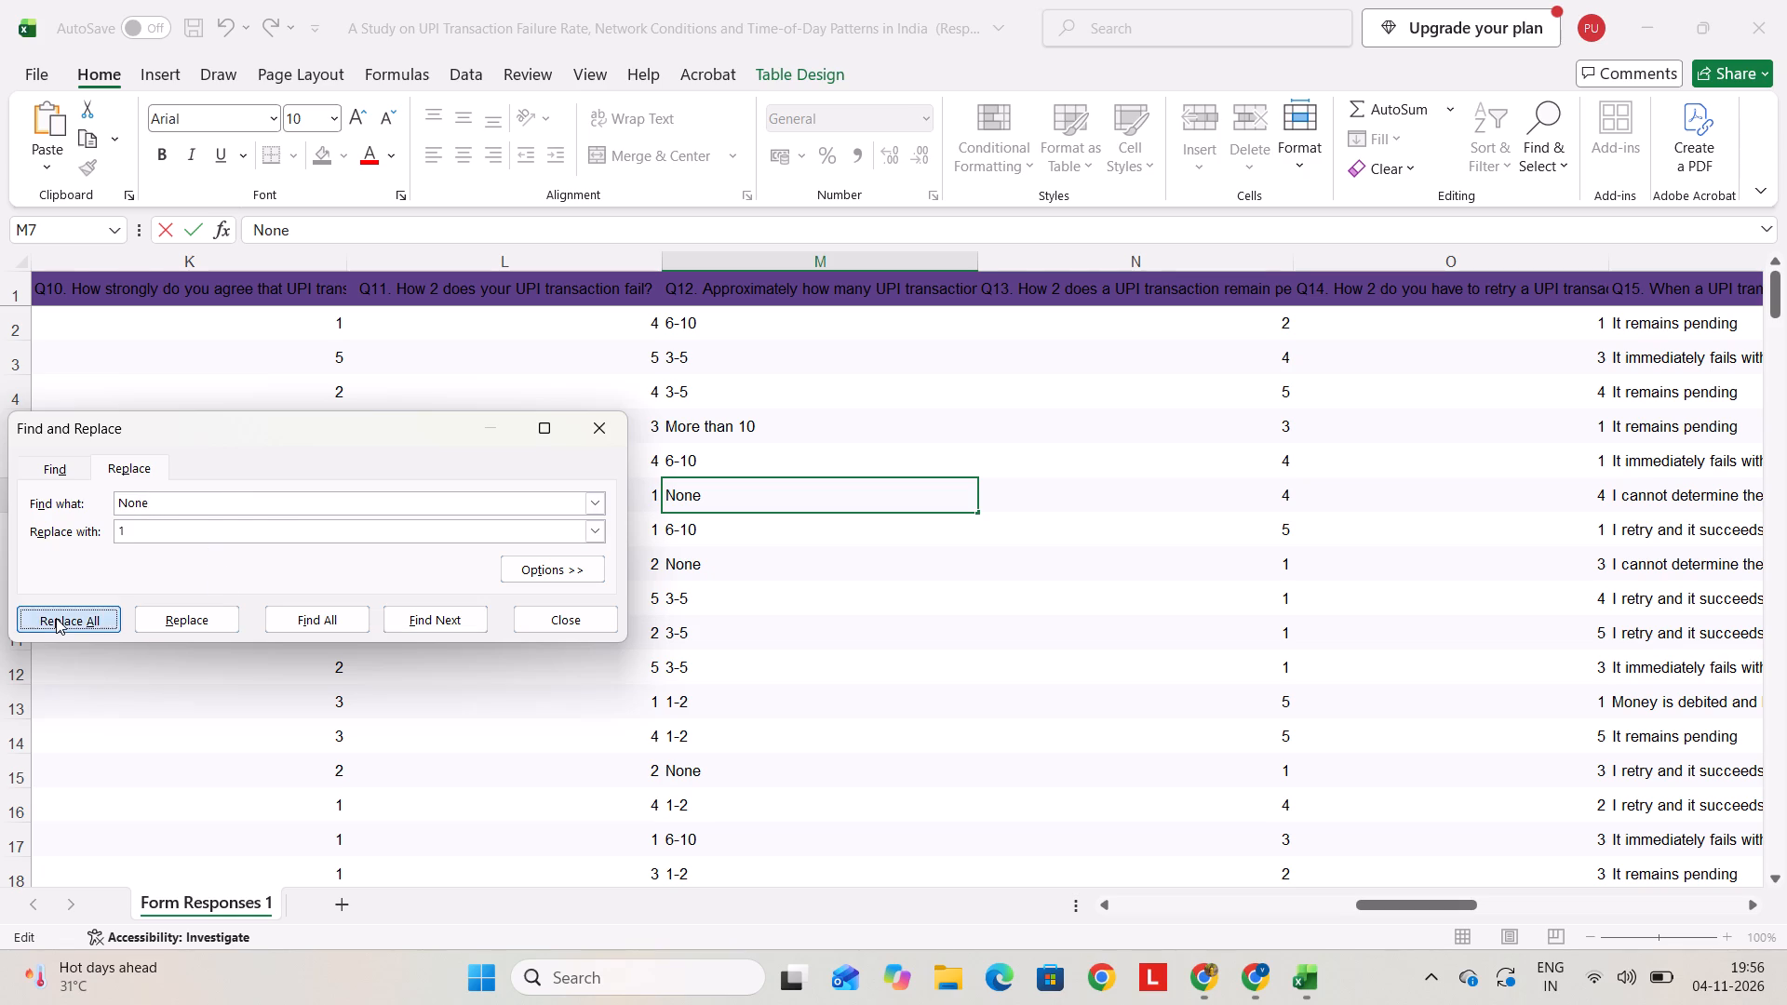
click(456, 596)
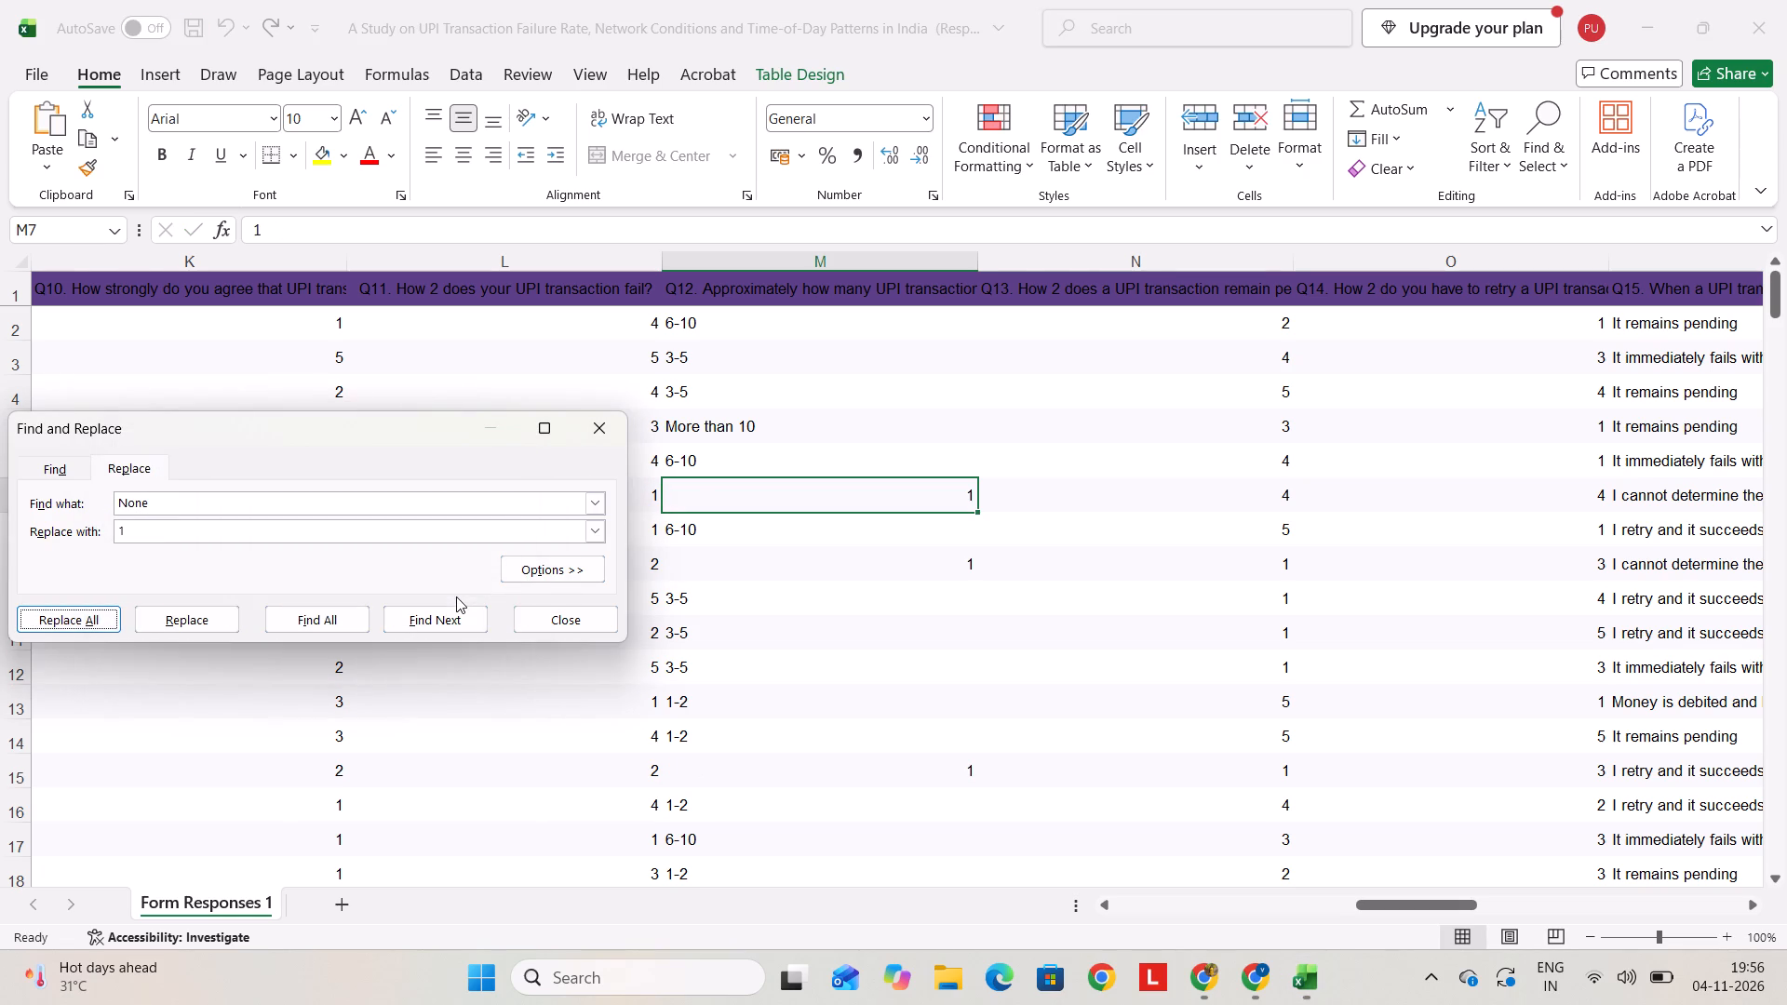
Try to replace every "'1-2" with 2 in the Form Responses 1 sheet, taking the search text from the Q12 answer in M13.
scroll(460, 595, up, 1)
scroll(718, 454, down, 1)
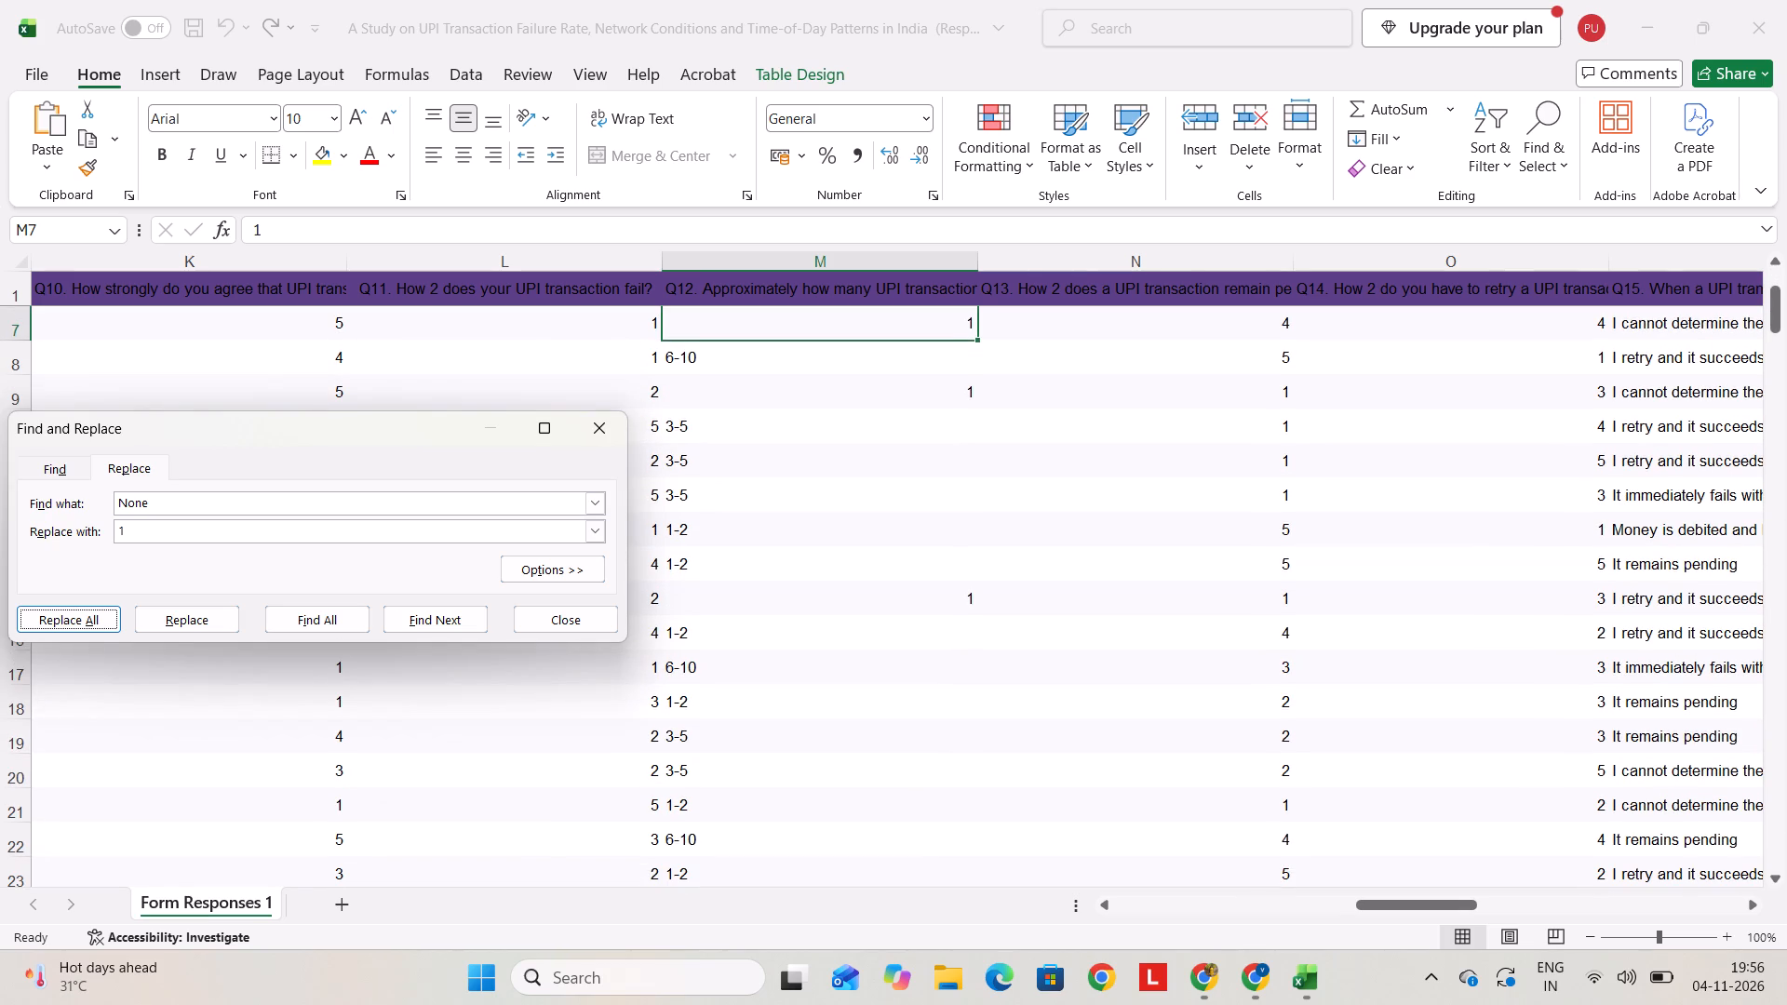
double_click(753, 529)
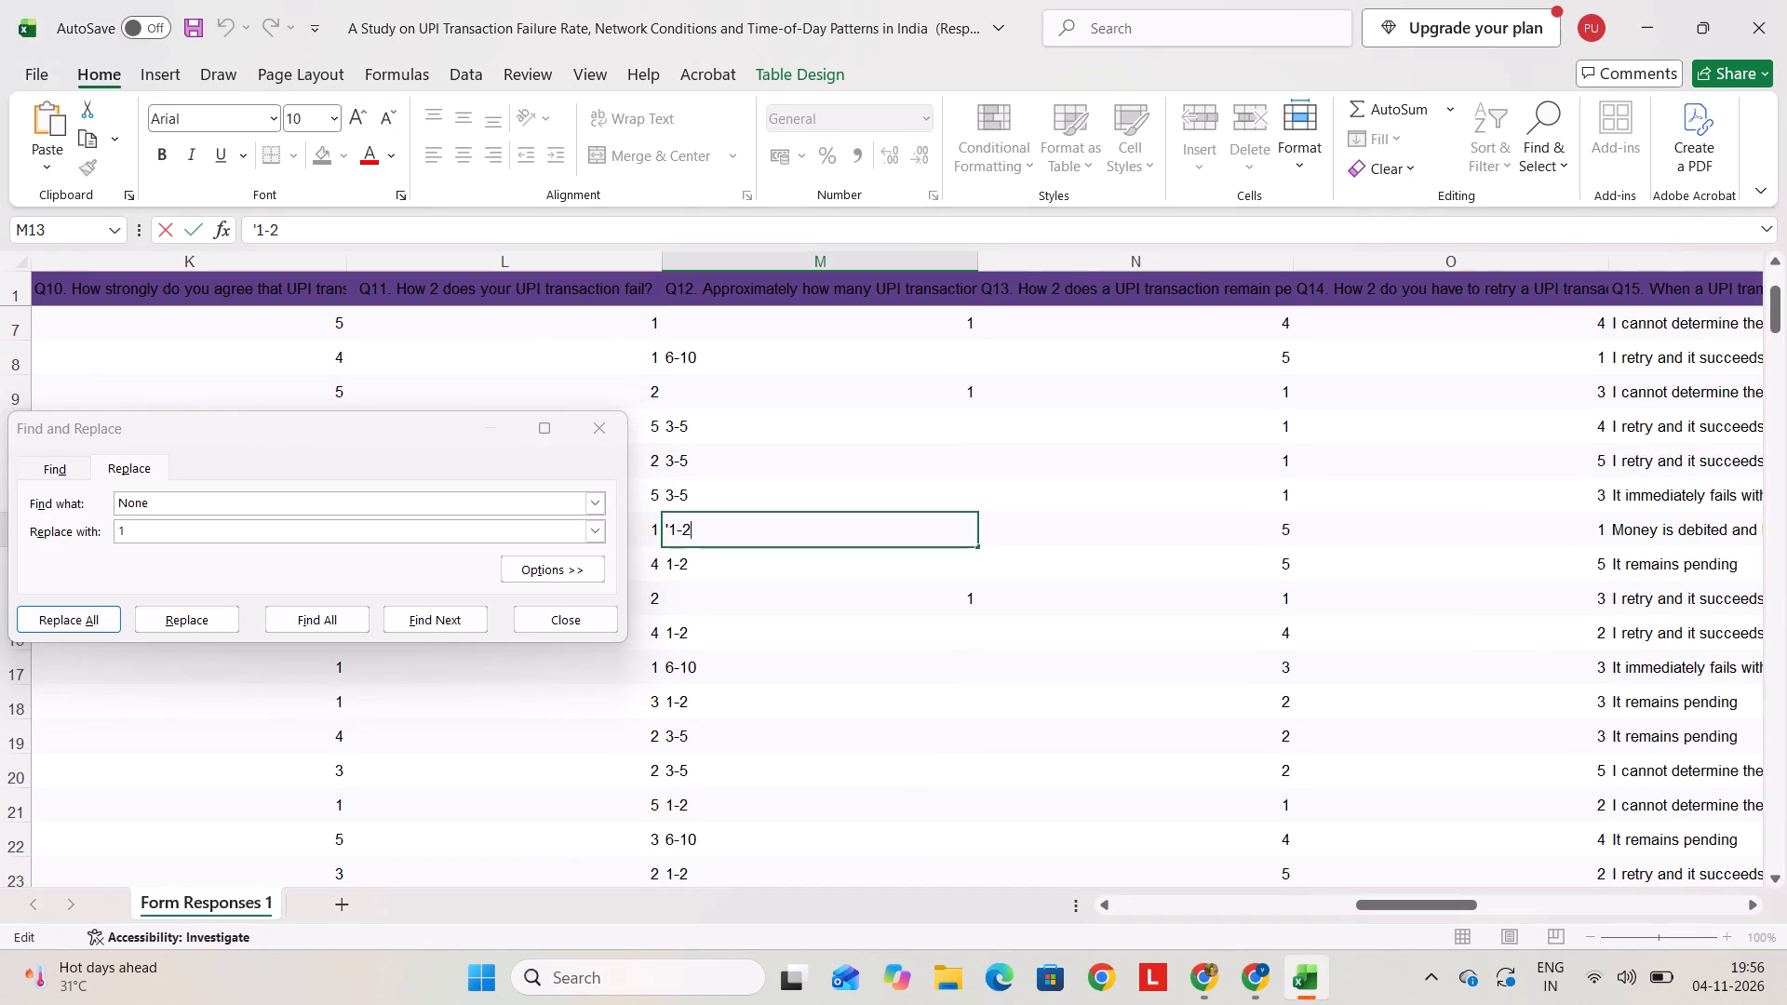
click(724, 529)
click(715, 585)
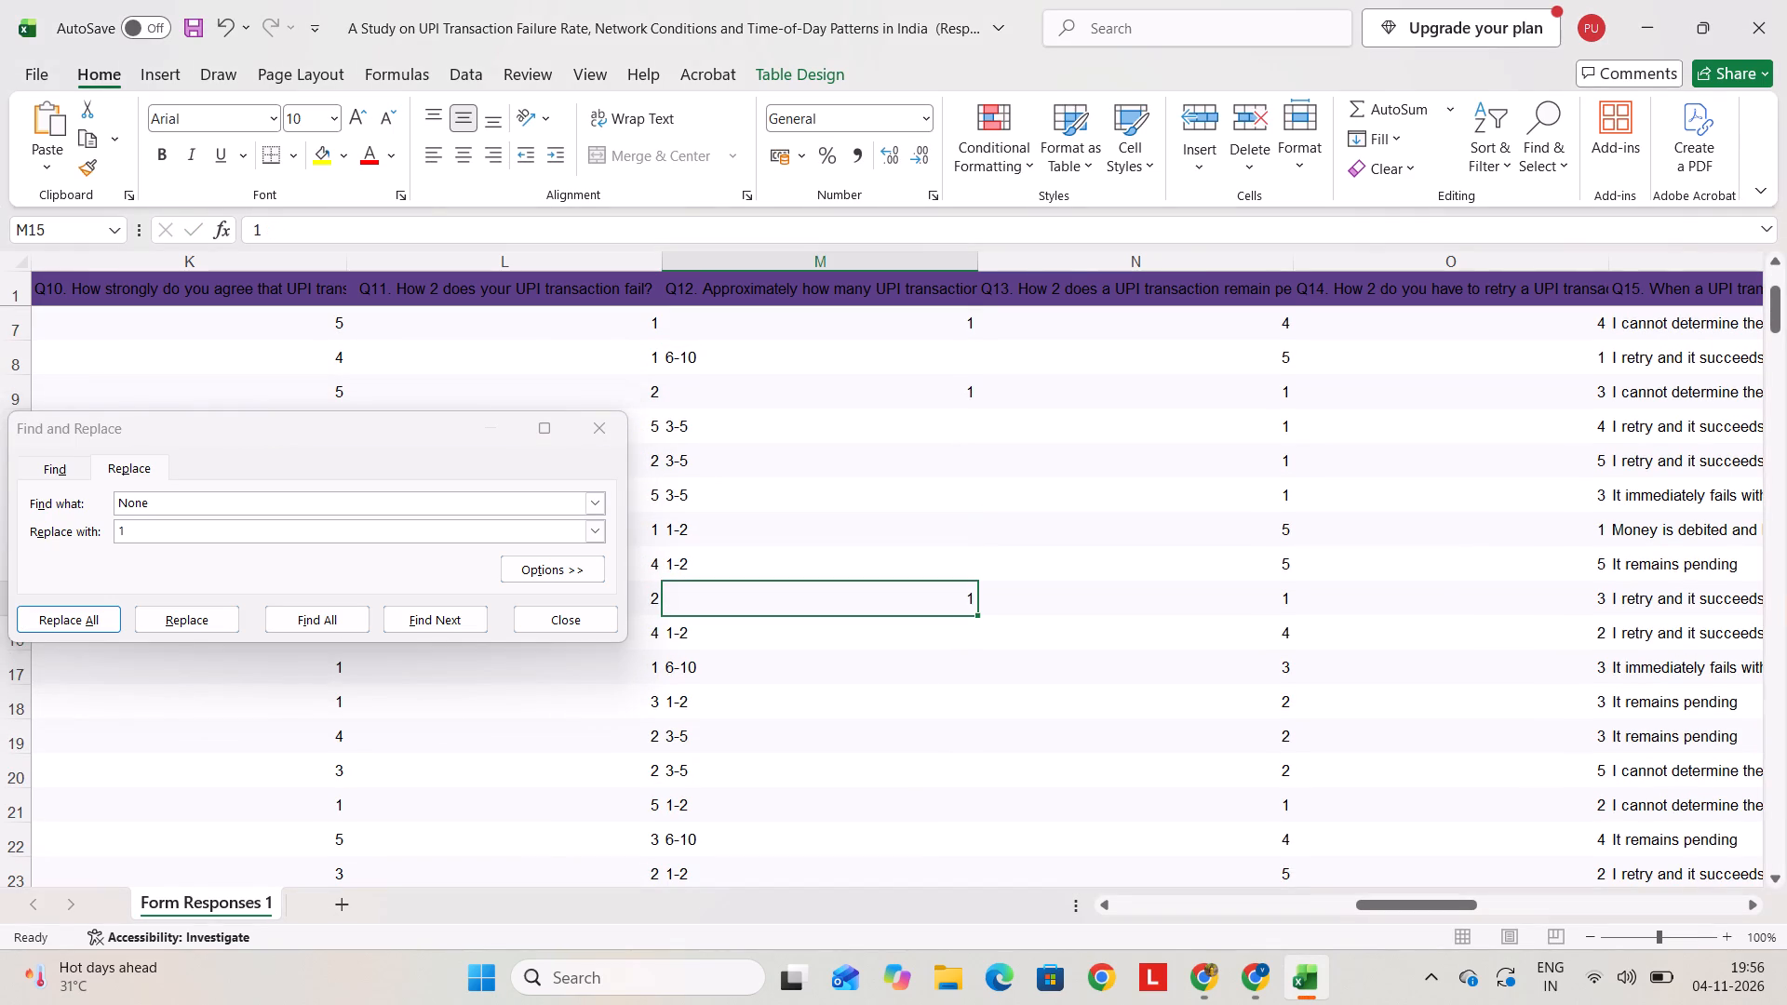
double_click(727, 530)
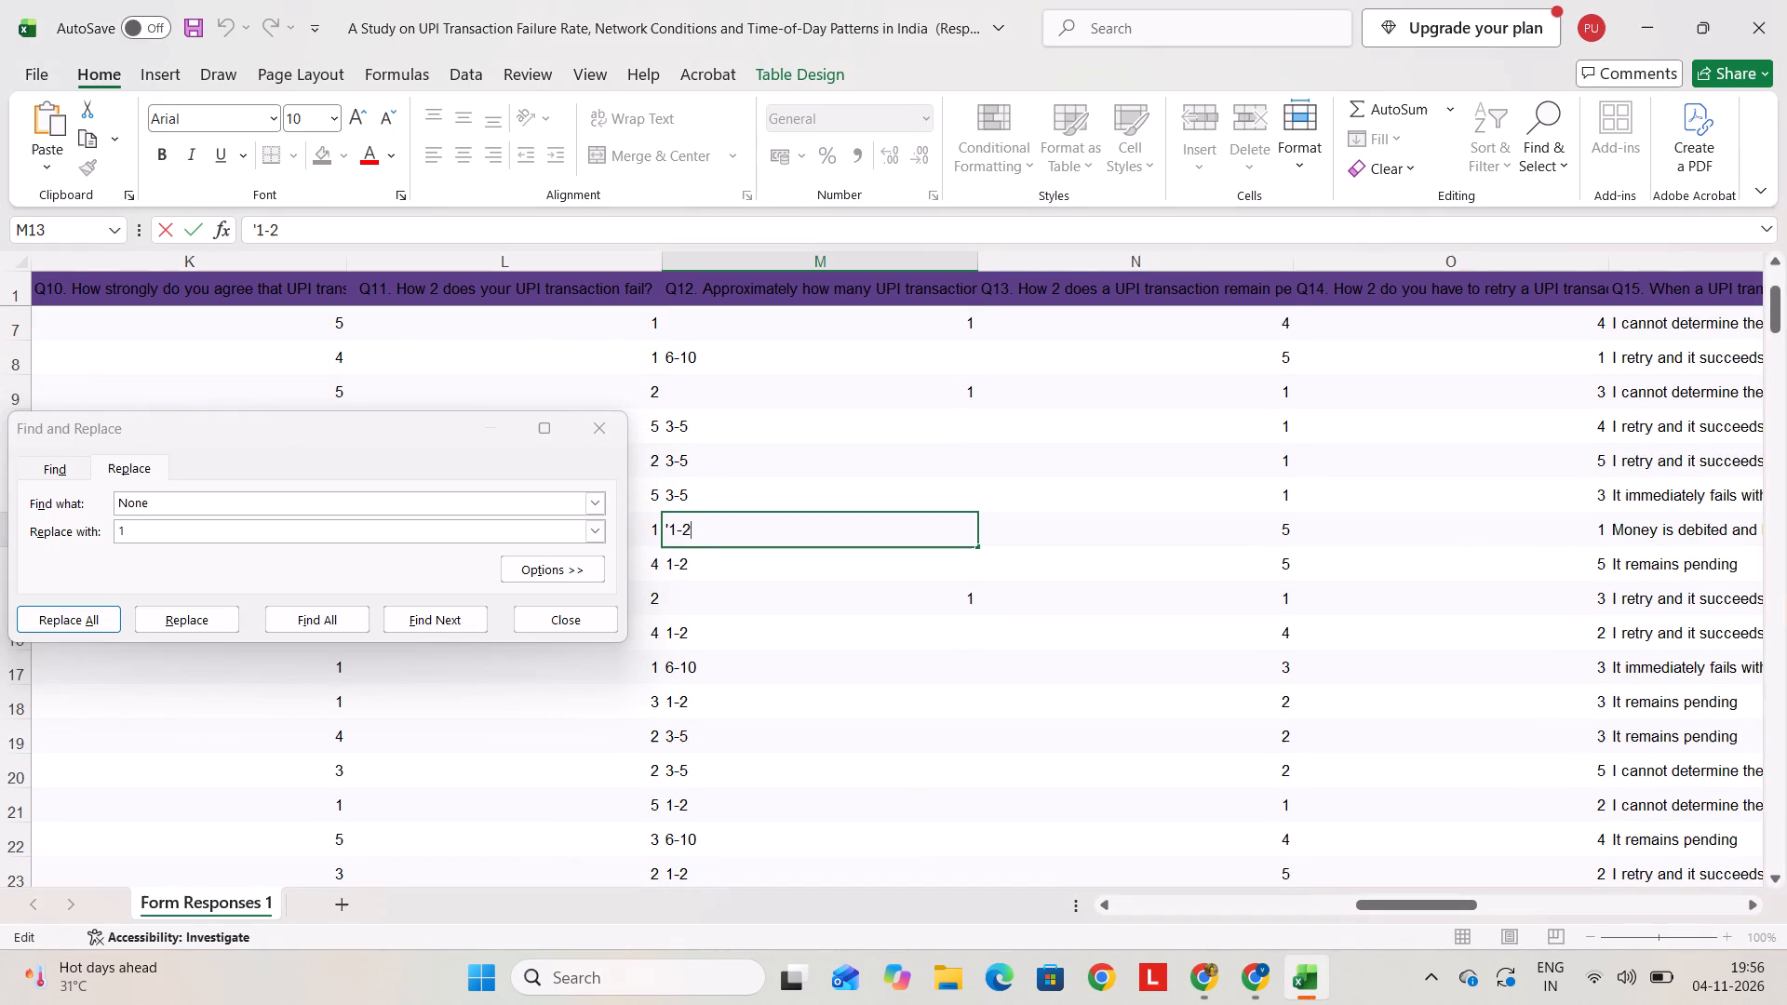
key(ctrl+a)
key(ctrl+c)
click(328, 493)
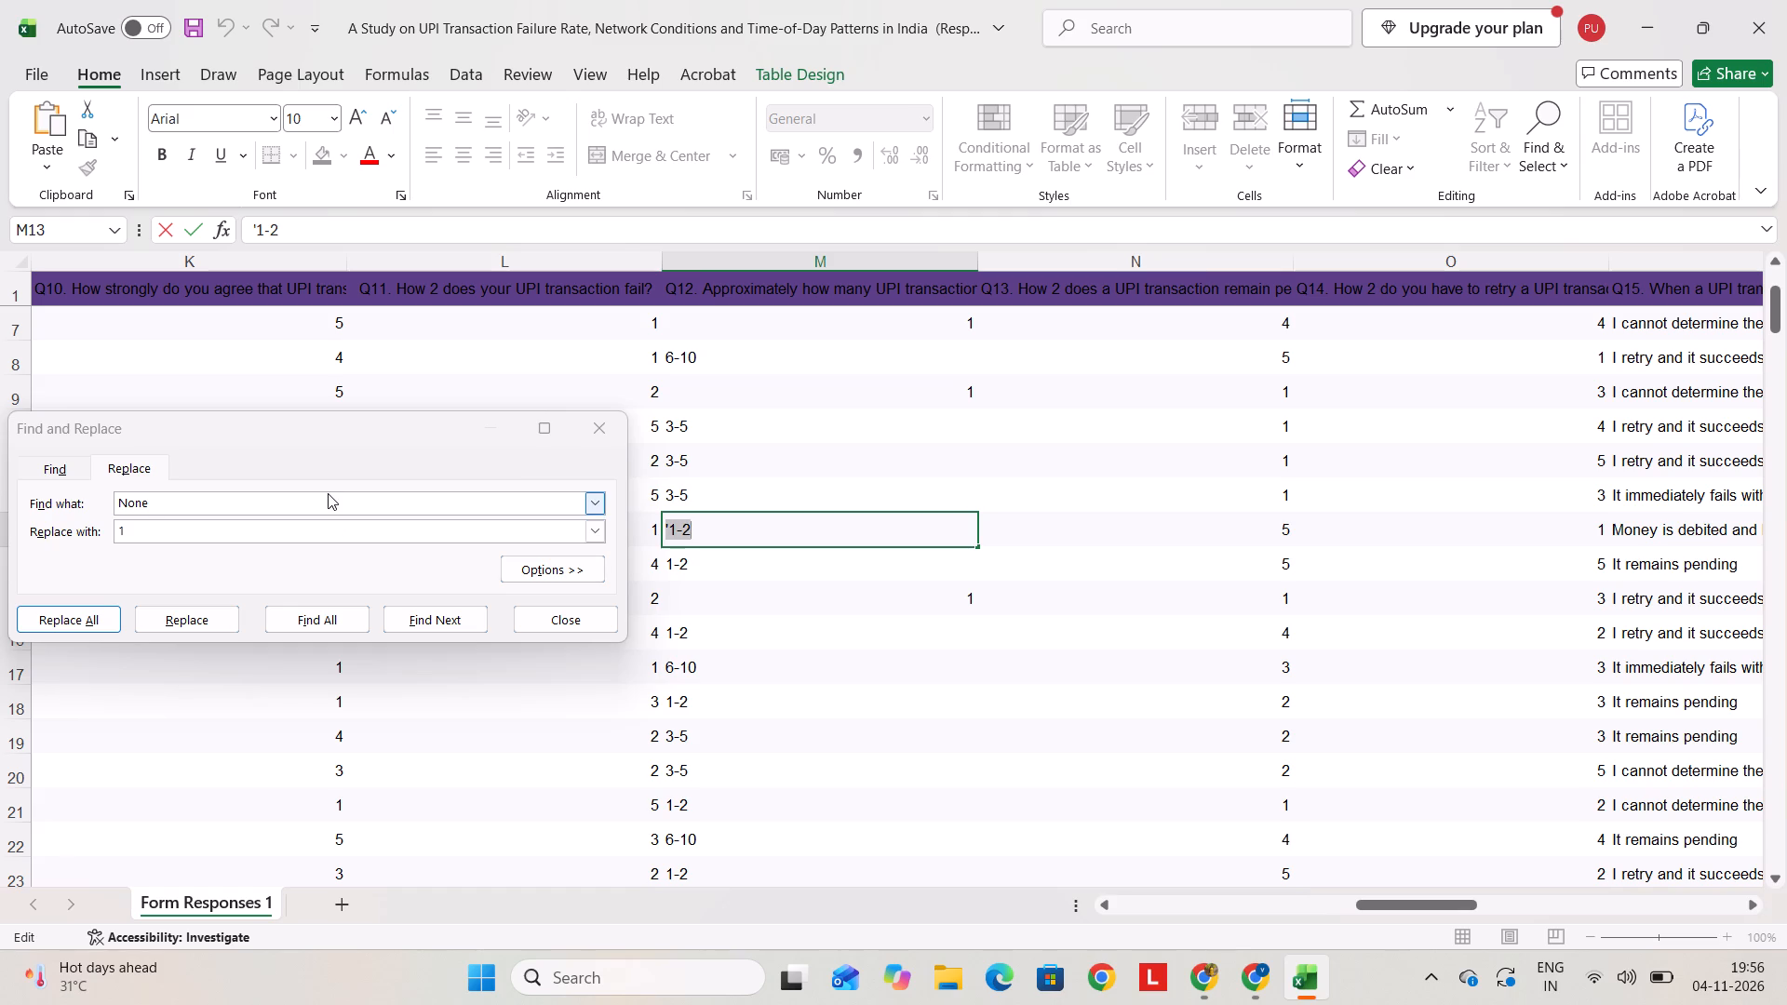
key(ctrl+v)
click(306, 529)
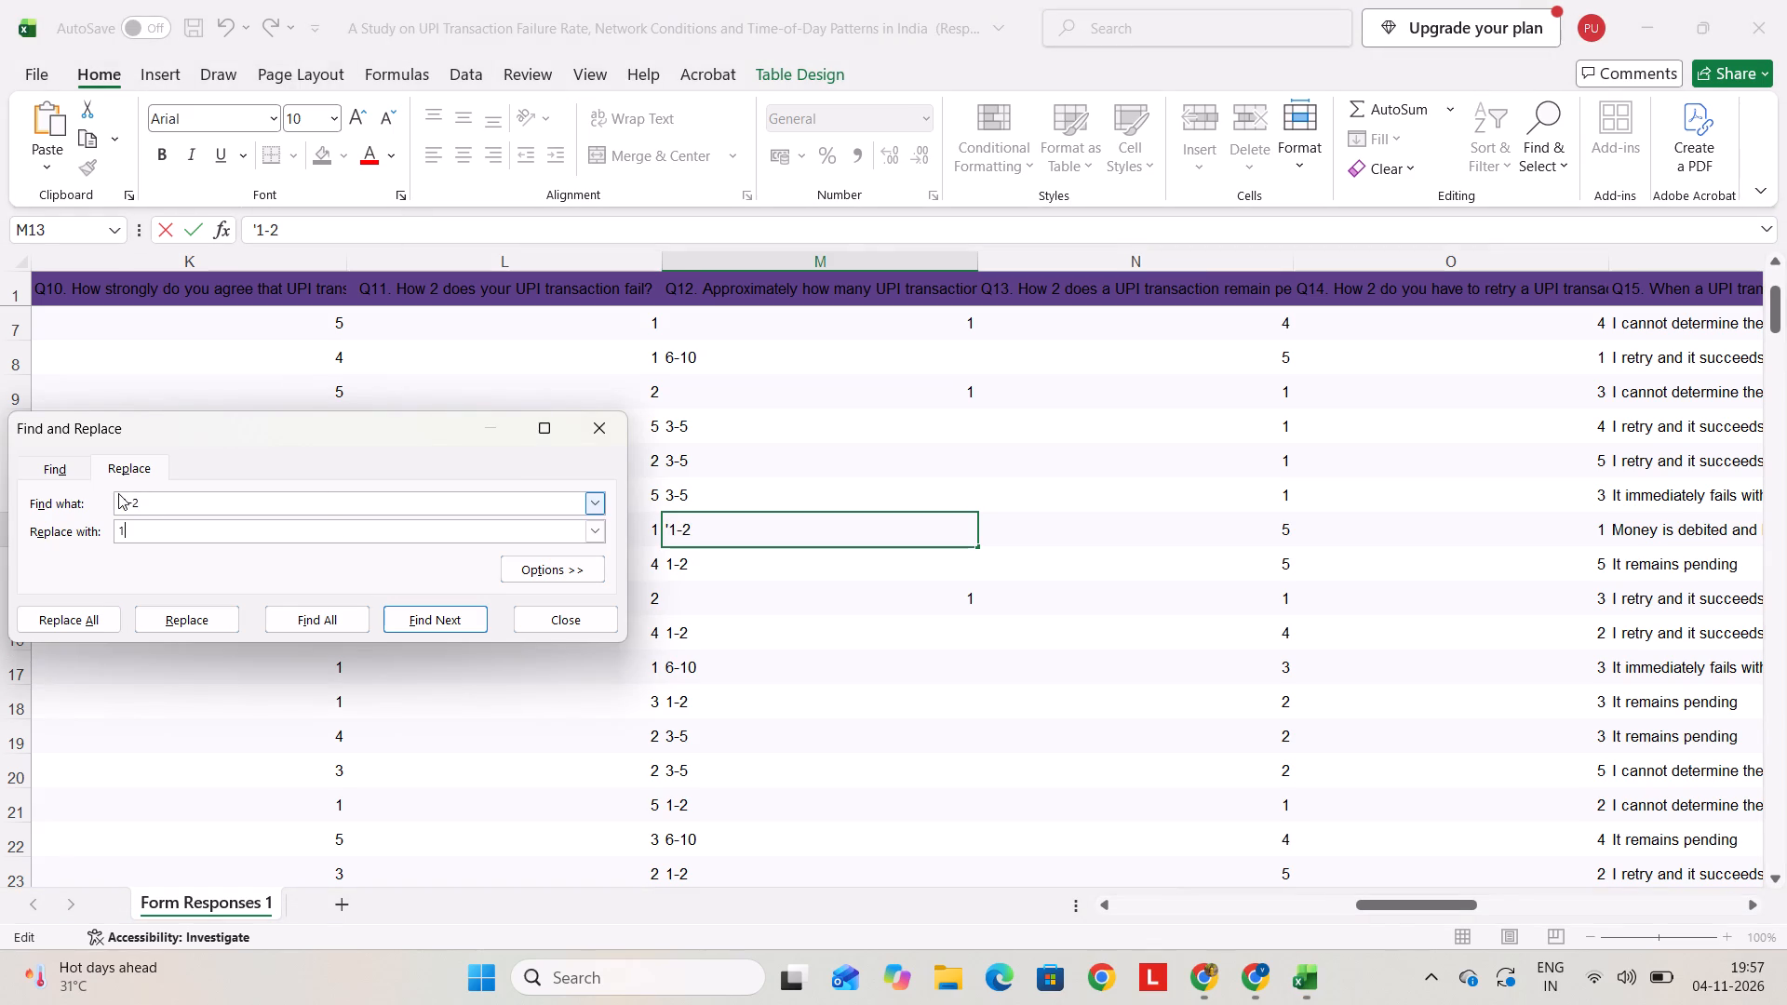
key(BackSpace)
key(2)
click(104, 617)
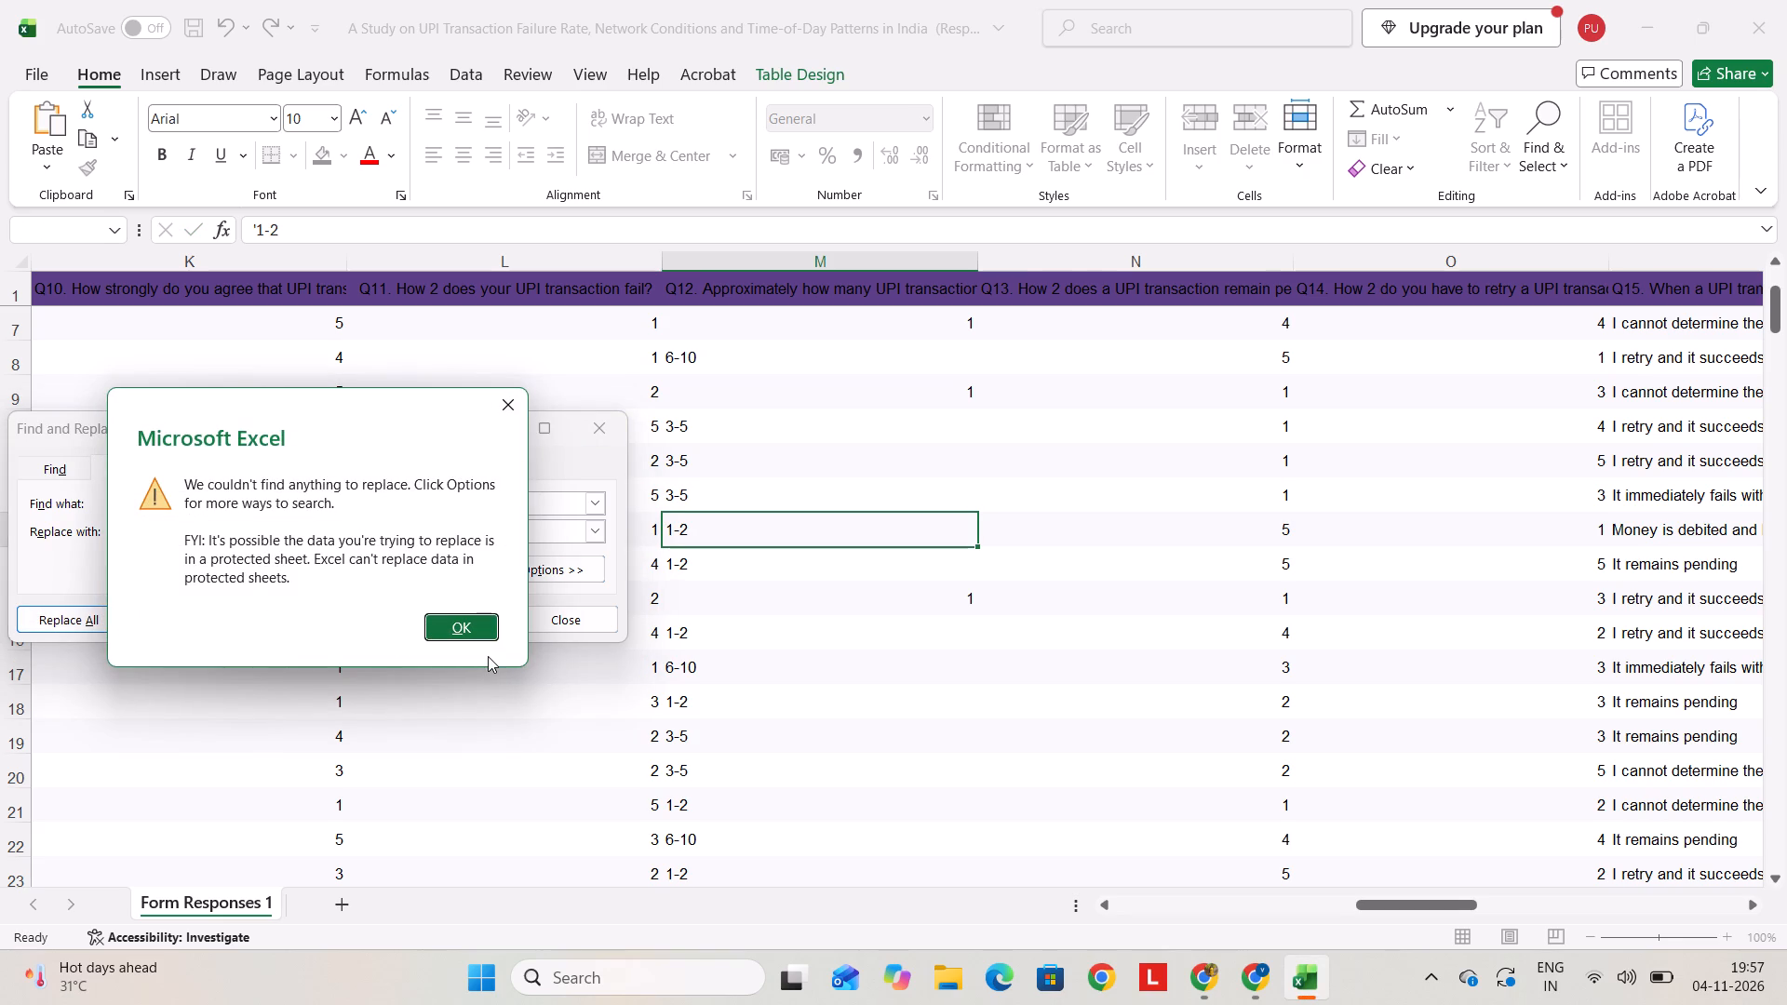
click(481, 640)
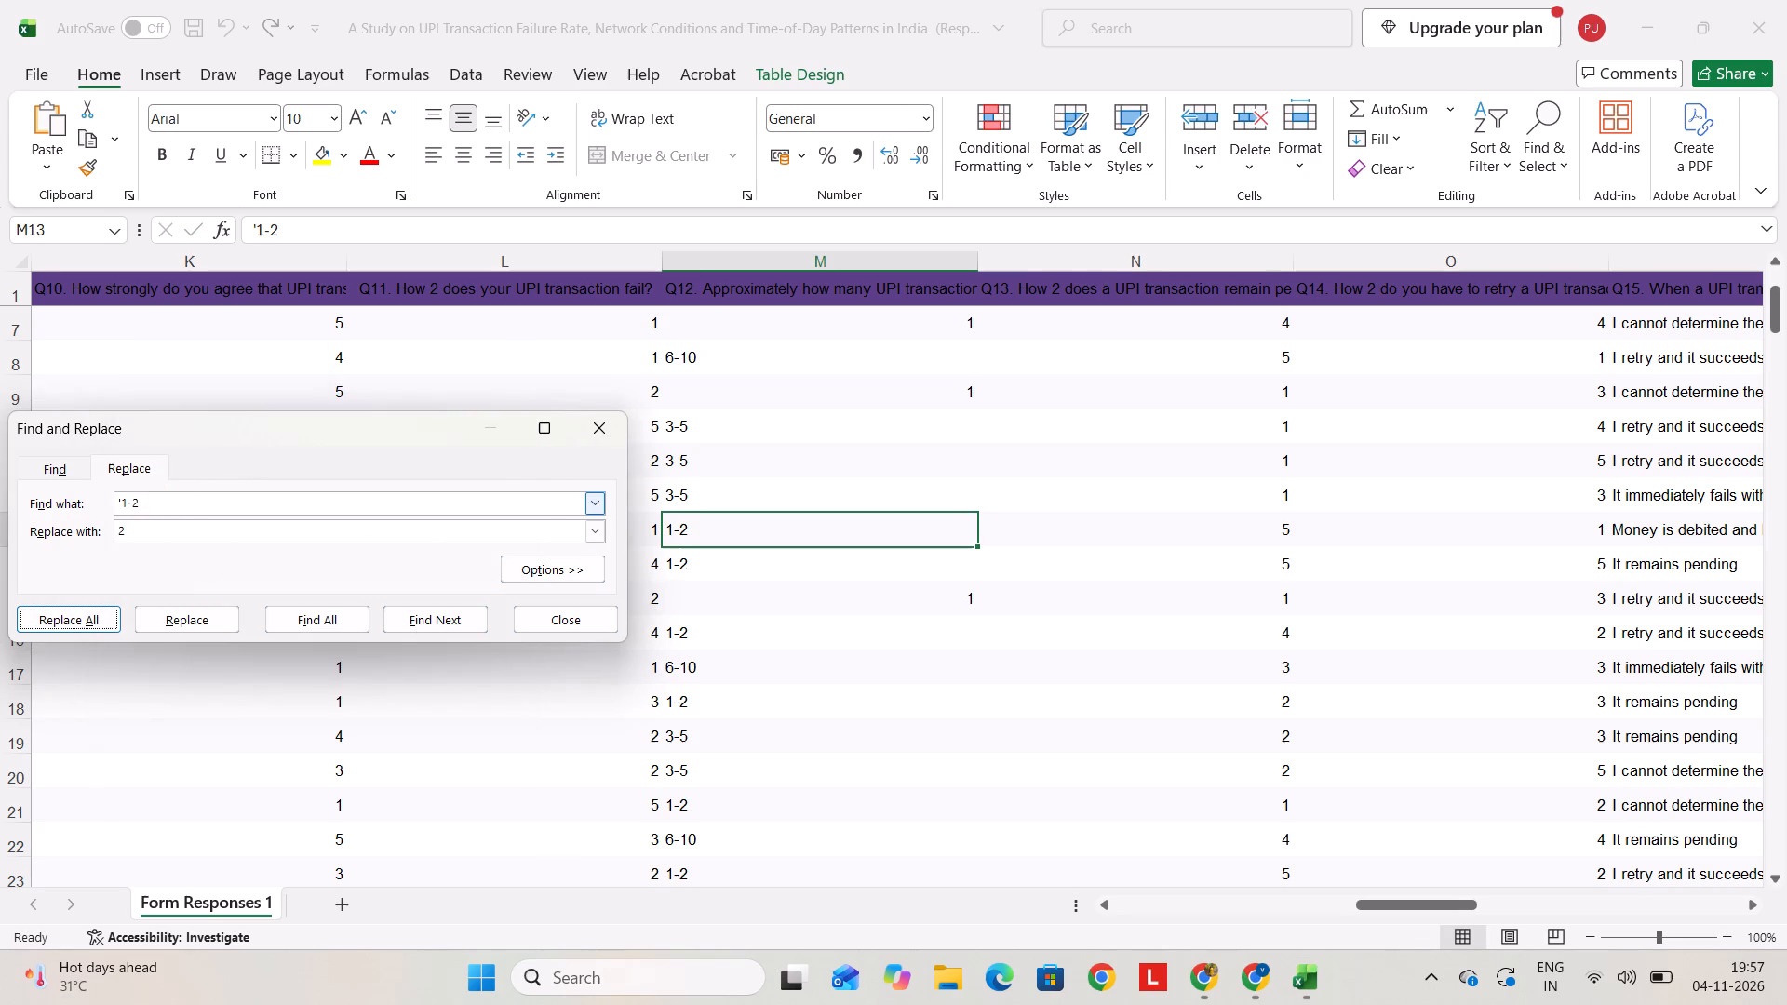
Remove the leading apostrophe from the search text and replace every "1-2" with 2 in the sheet.
click(117, 499)
click(123, 499)
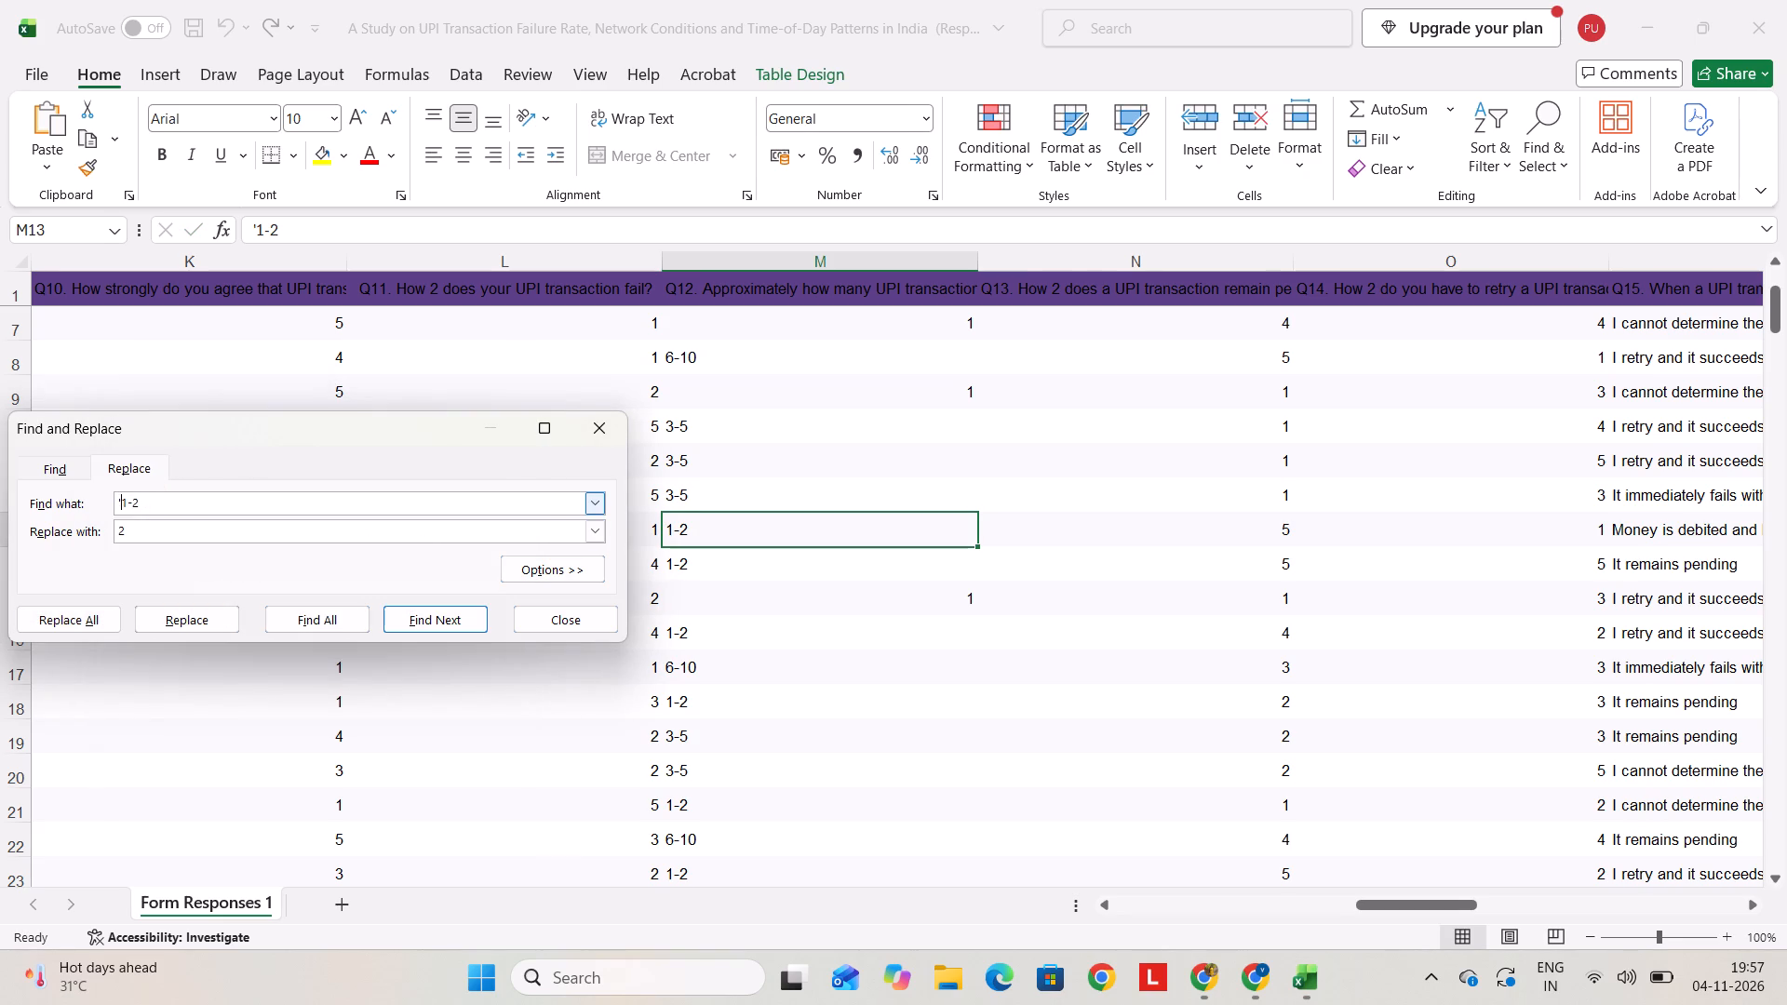
key(BackSpace)
click(100, 616)
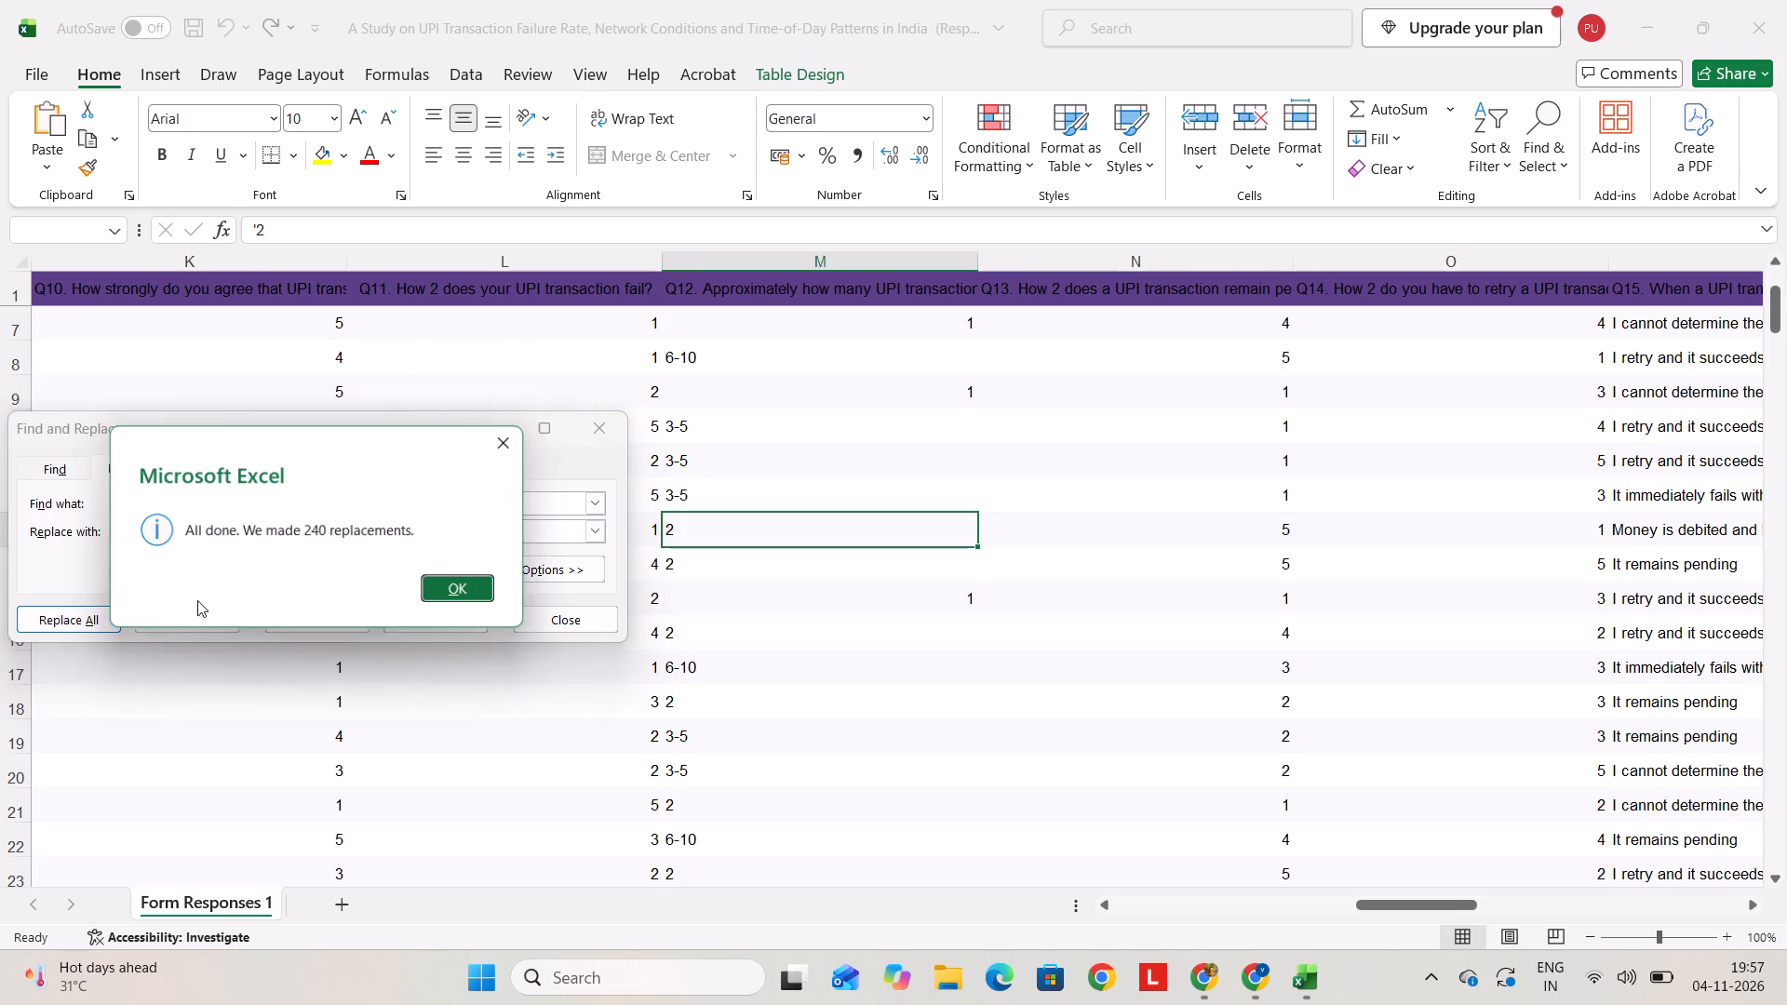
click(448, 594)
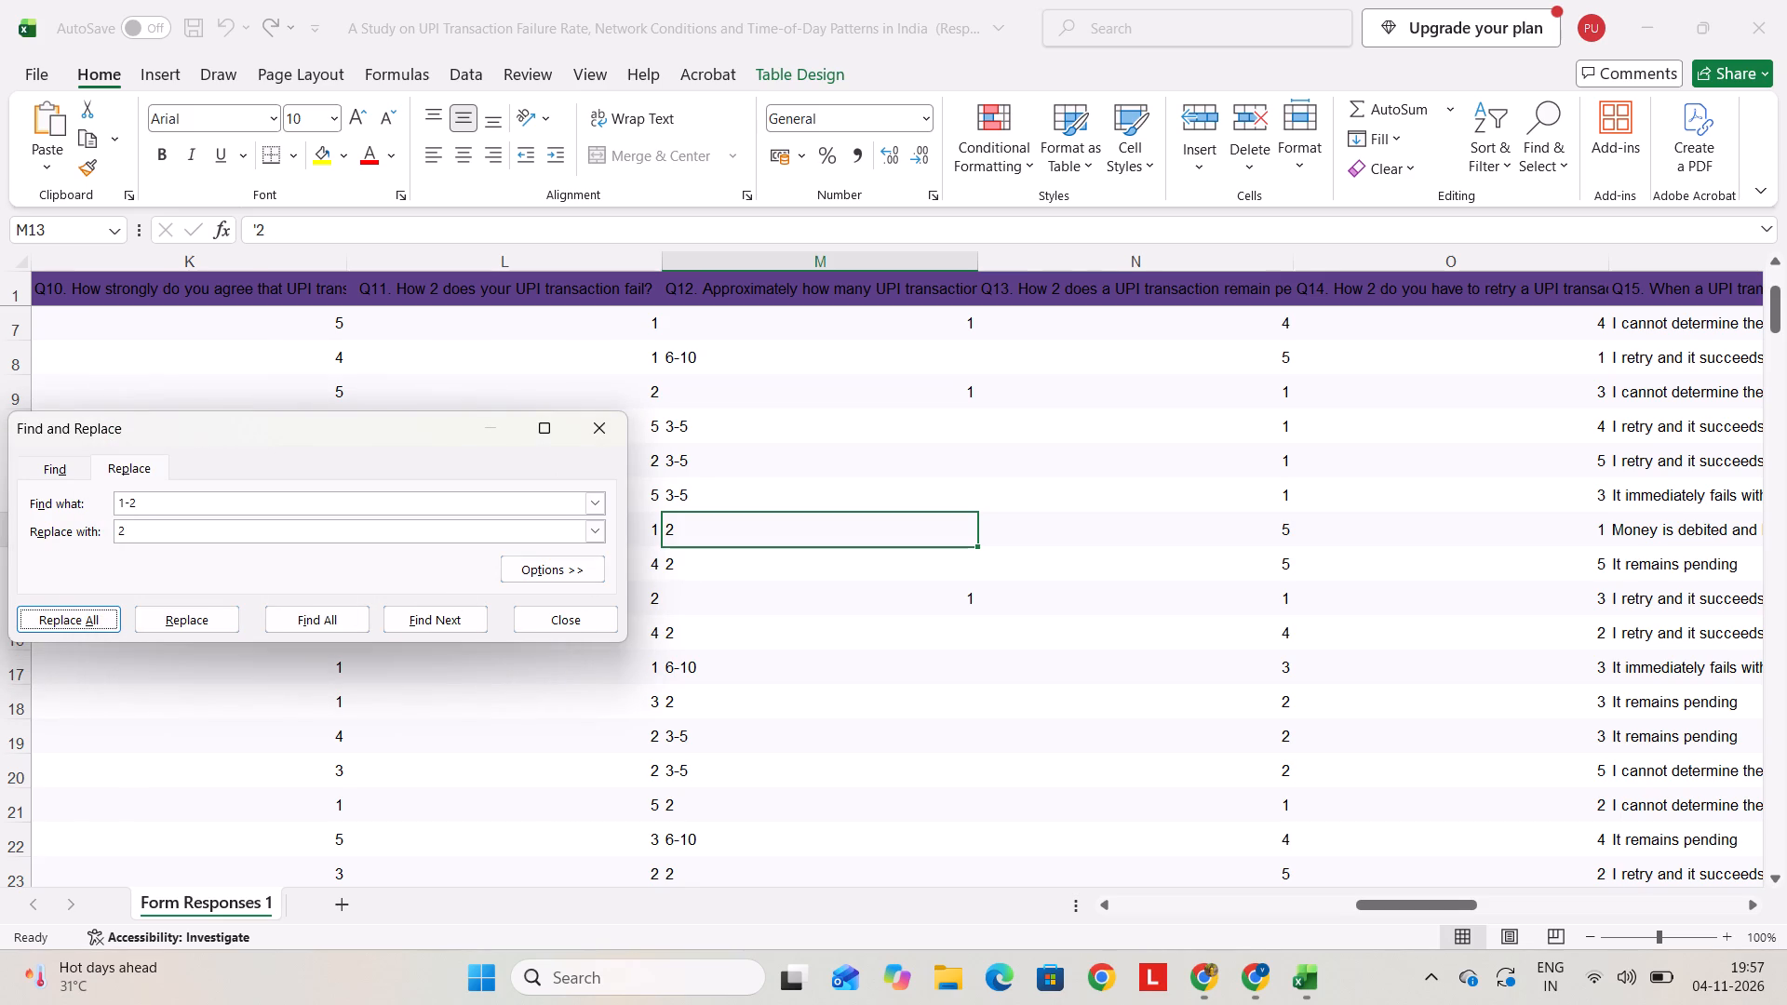
Remove the leading apostrophe from the 3-5 answer to Q12 in M12.
double_click(788, 492)
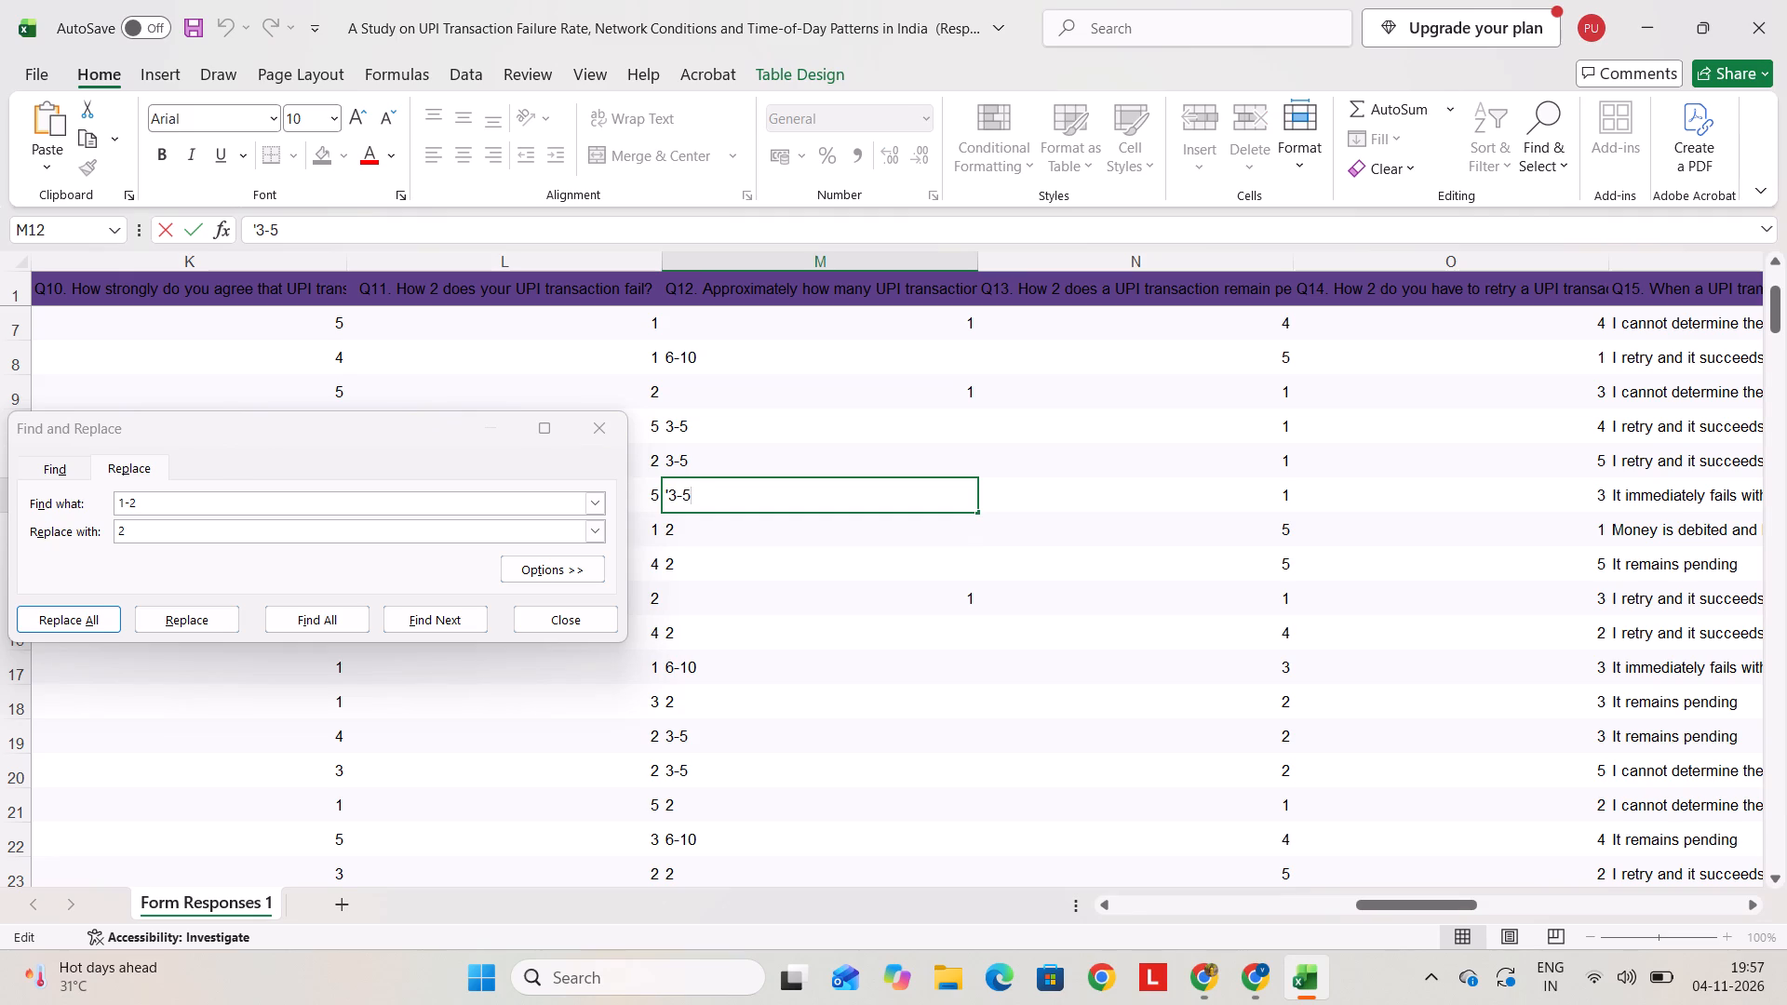
key(Left)
key(Left)
key(Left)
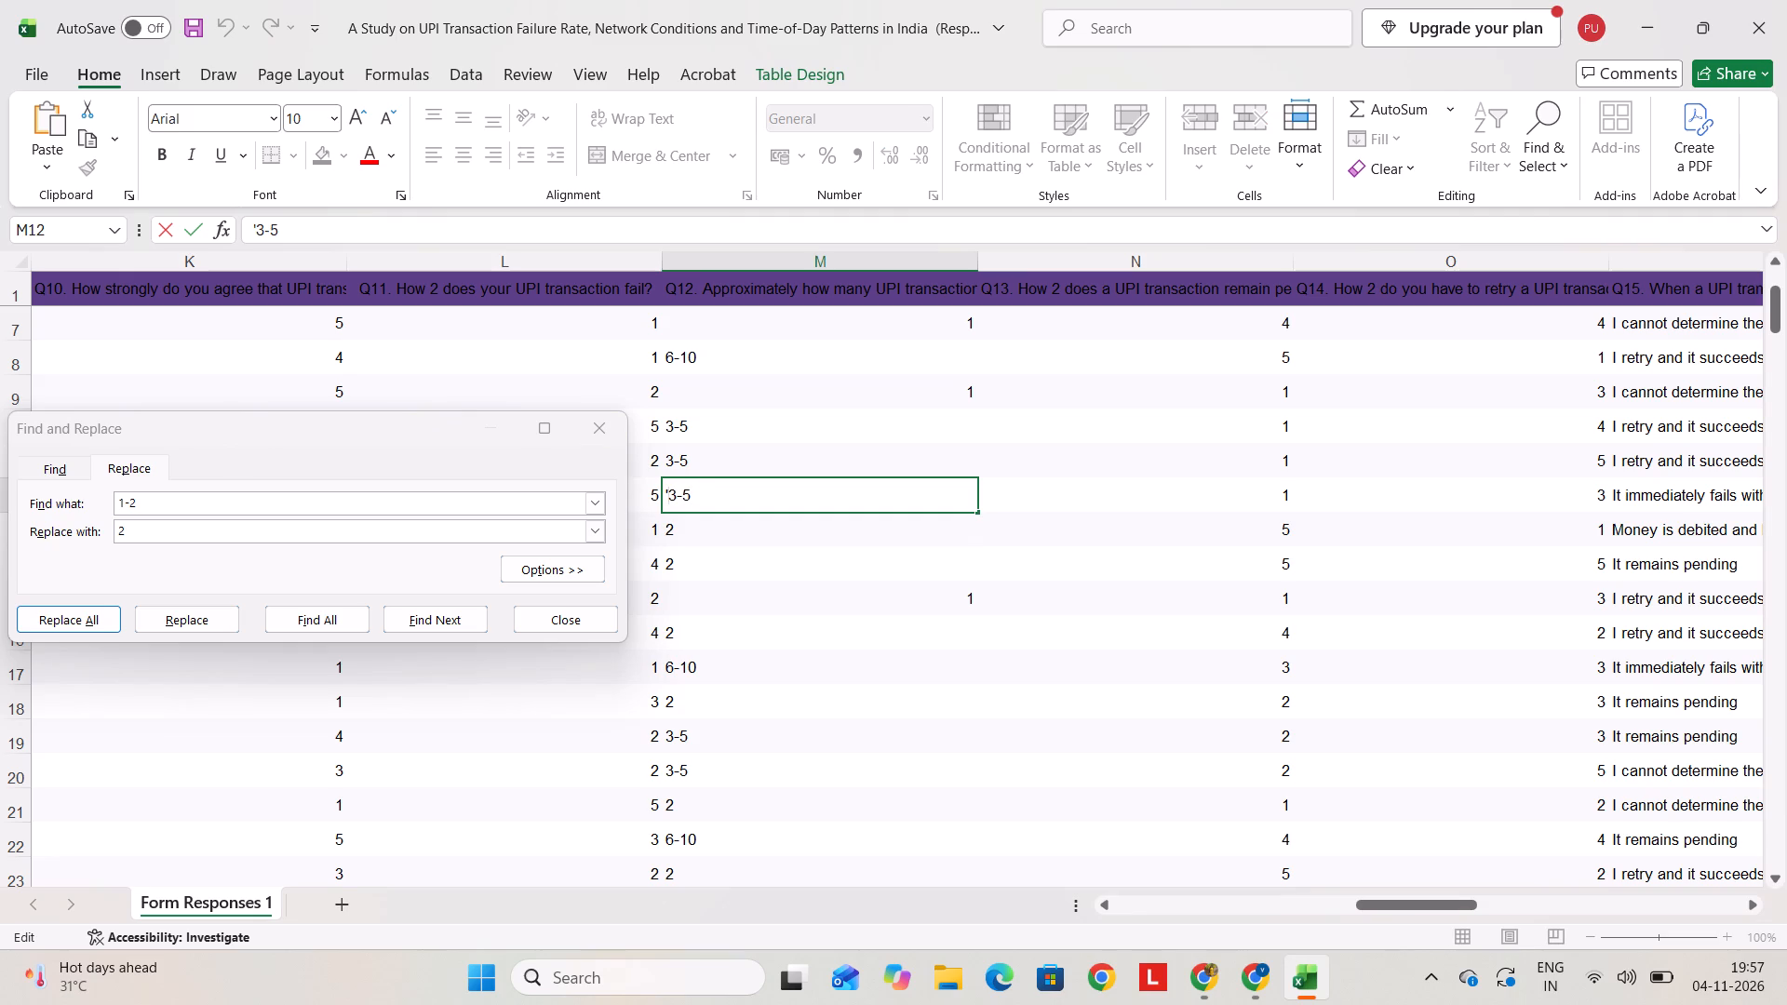
key(BackSpace)
Replace every "3-5" with 3 in the Form Responses 1 sheet, taking the search text from the Q12 answer in M12.
double_click(717, 490)
click(719, 491)
key(ctrl+a)
key(ctrl+c)
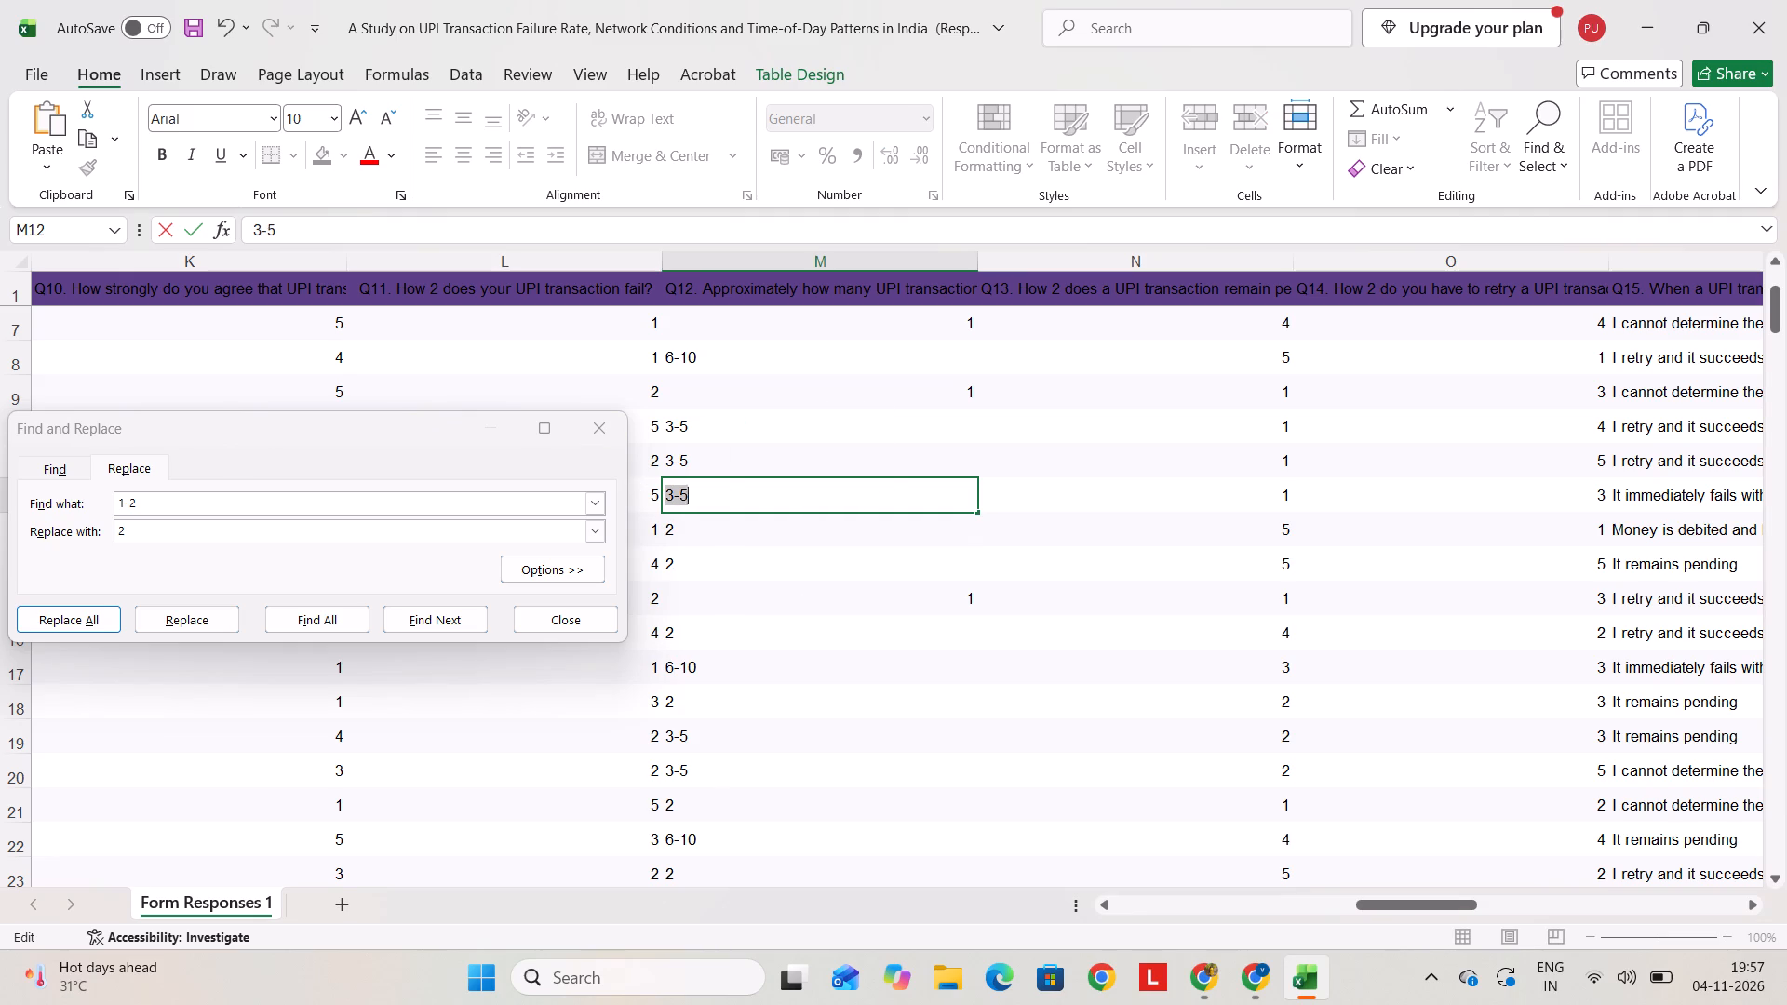
double_click(185, 505)
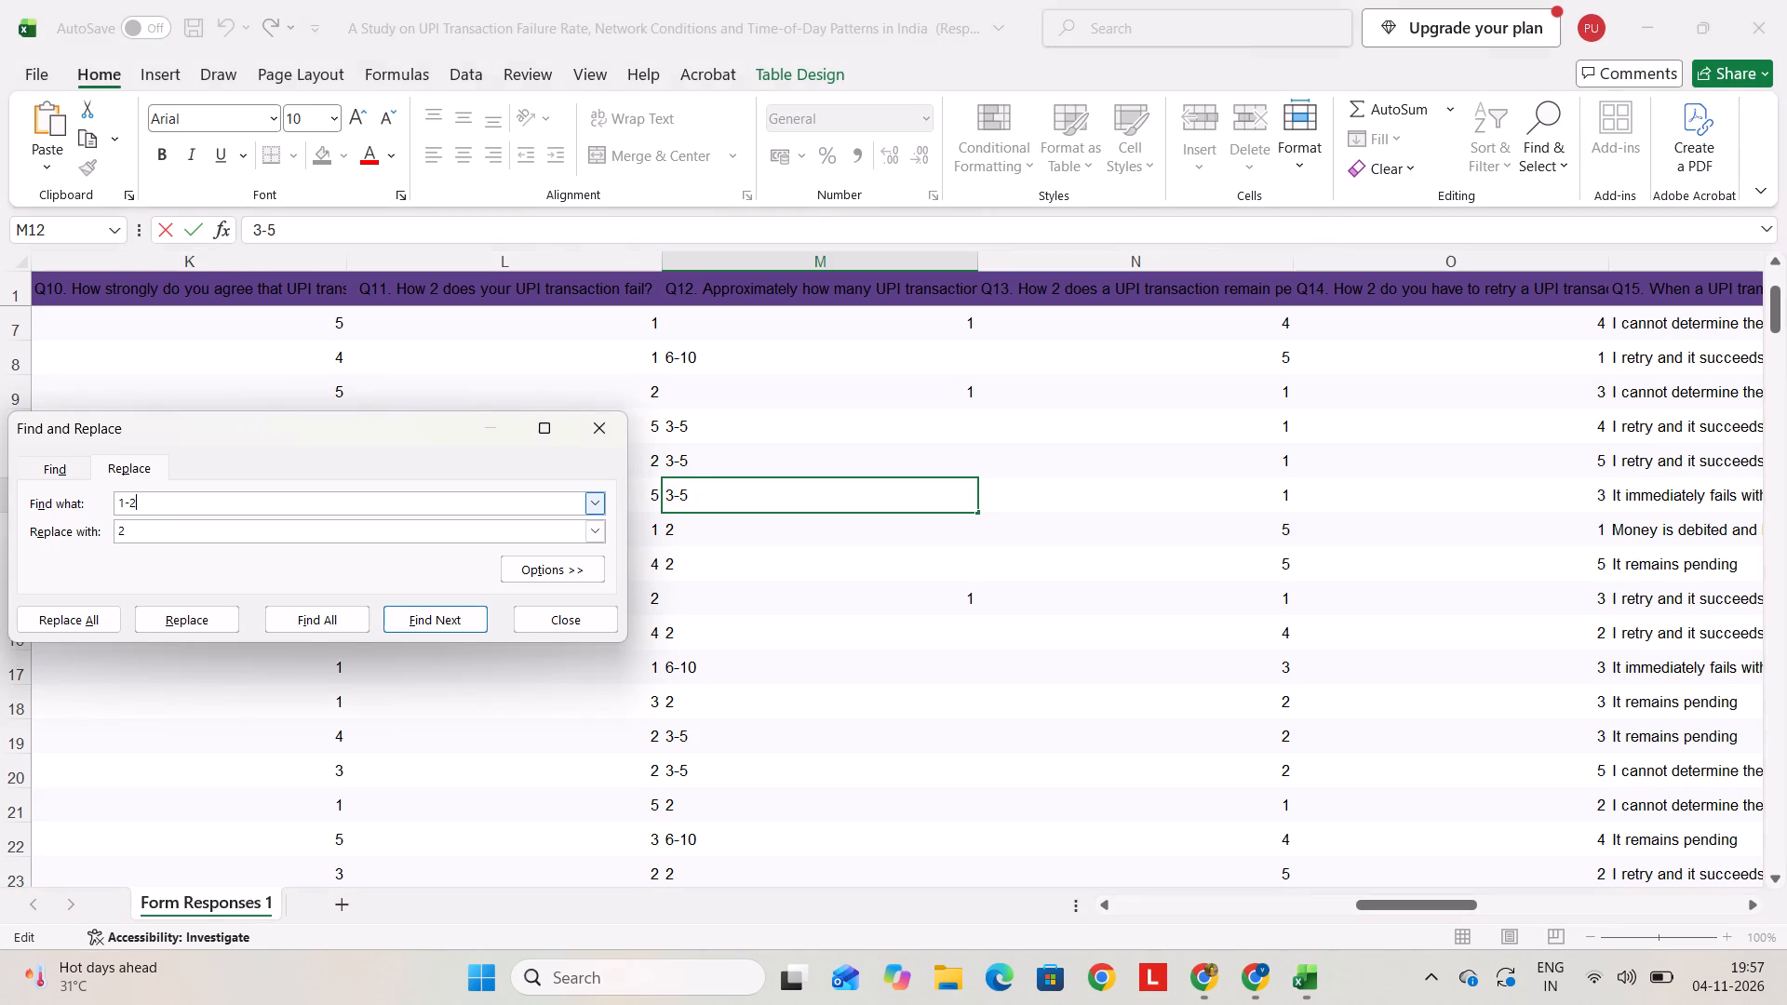
key(ctrl+a)
key(ctrl+v)
click(180, 531)
key(BackSpace)
key(3)
click(96, 629)
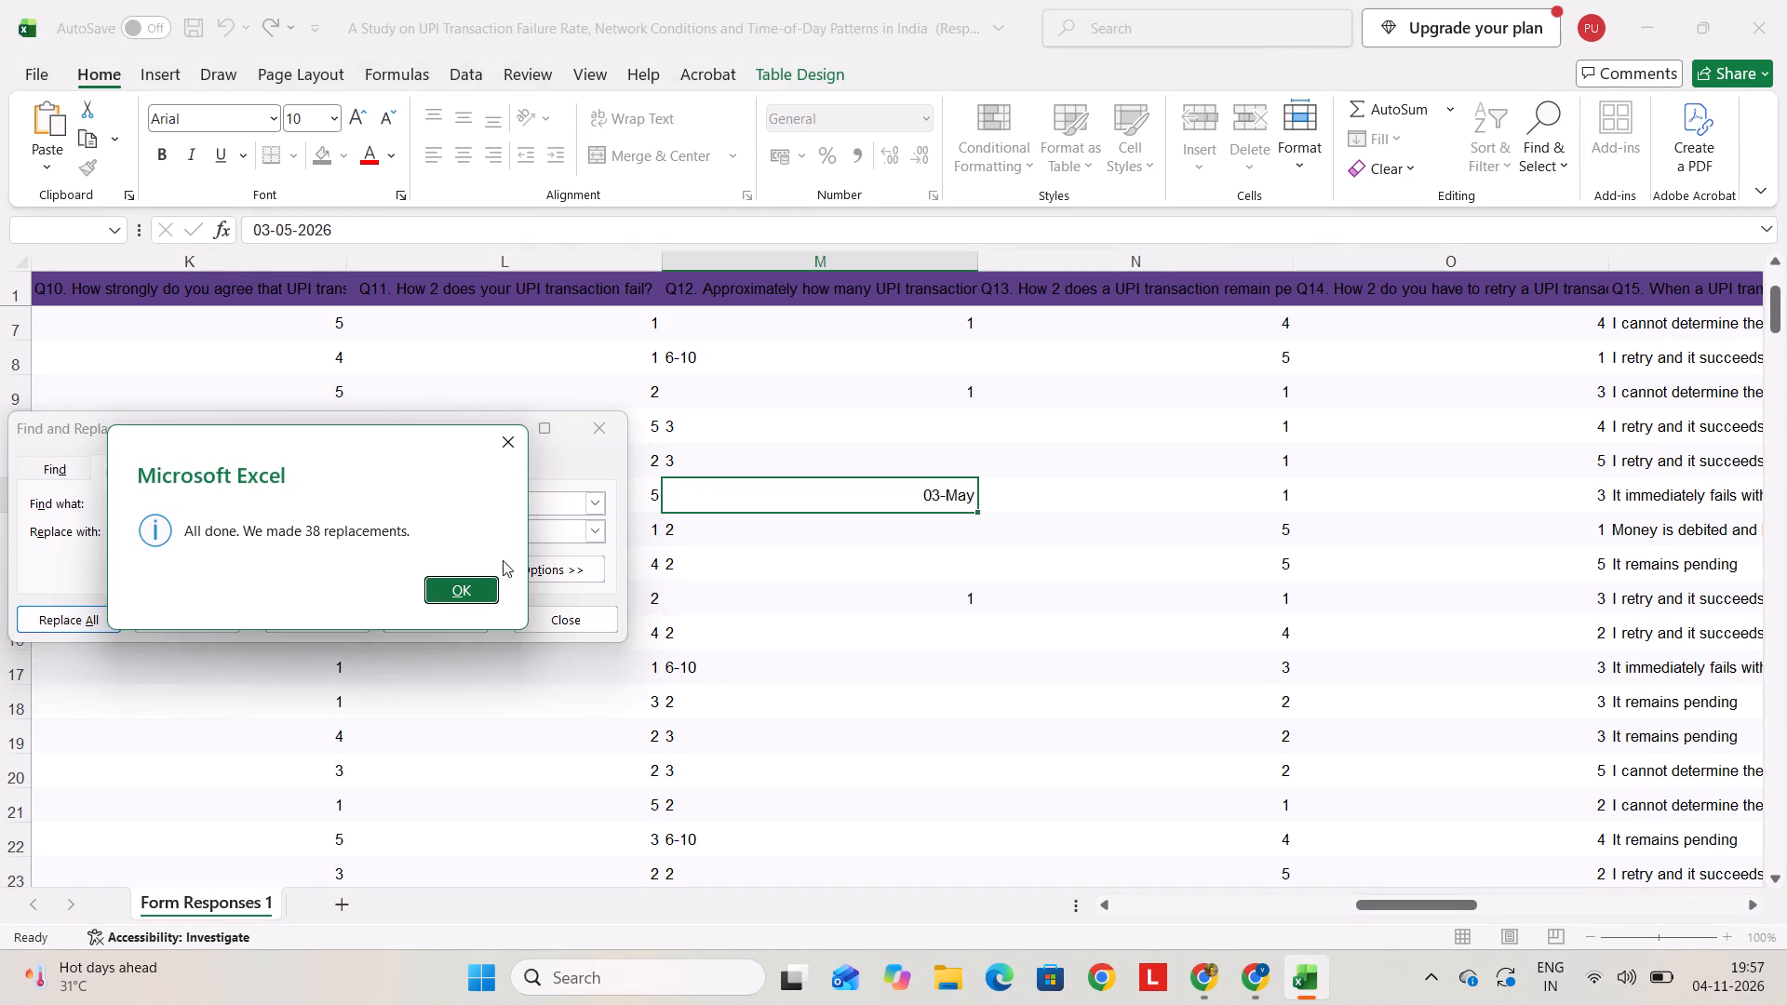
click(521, 453)
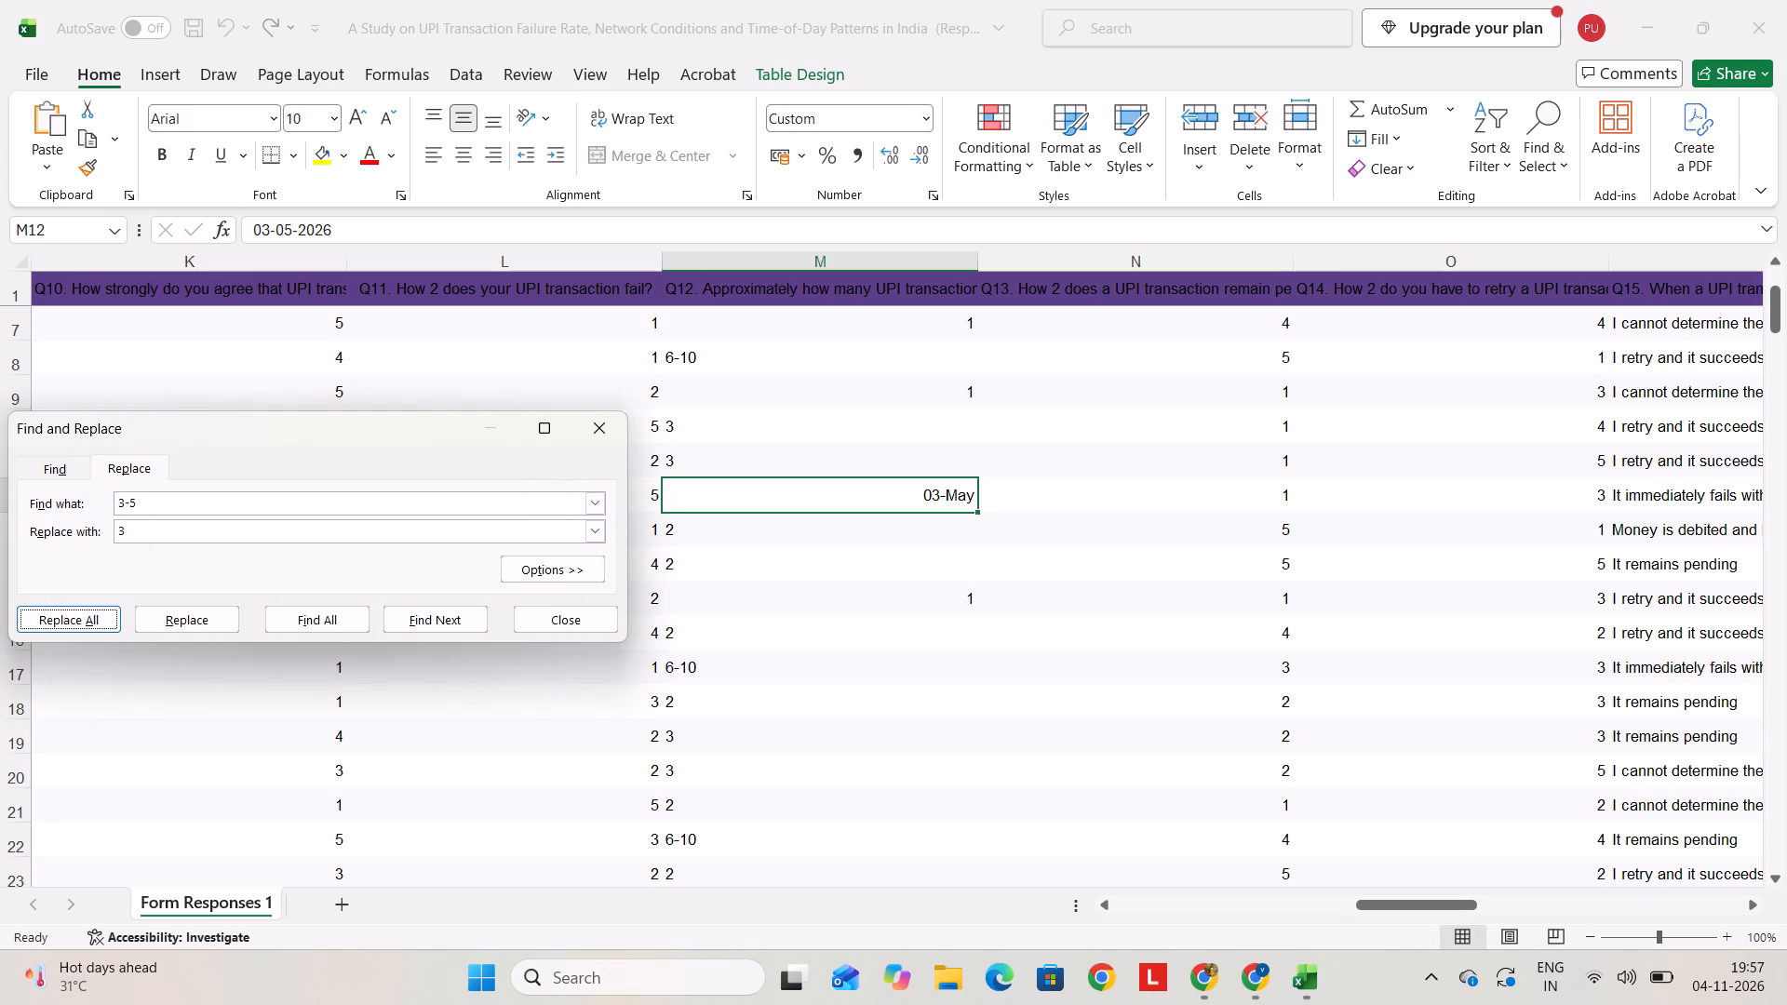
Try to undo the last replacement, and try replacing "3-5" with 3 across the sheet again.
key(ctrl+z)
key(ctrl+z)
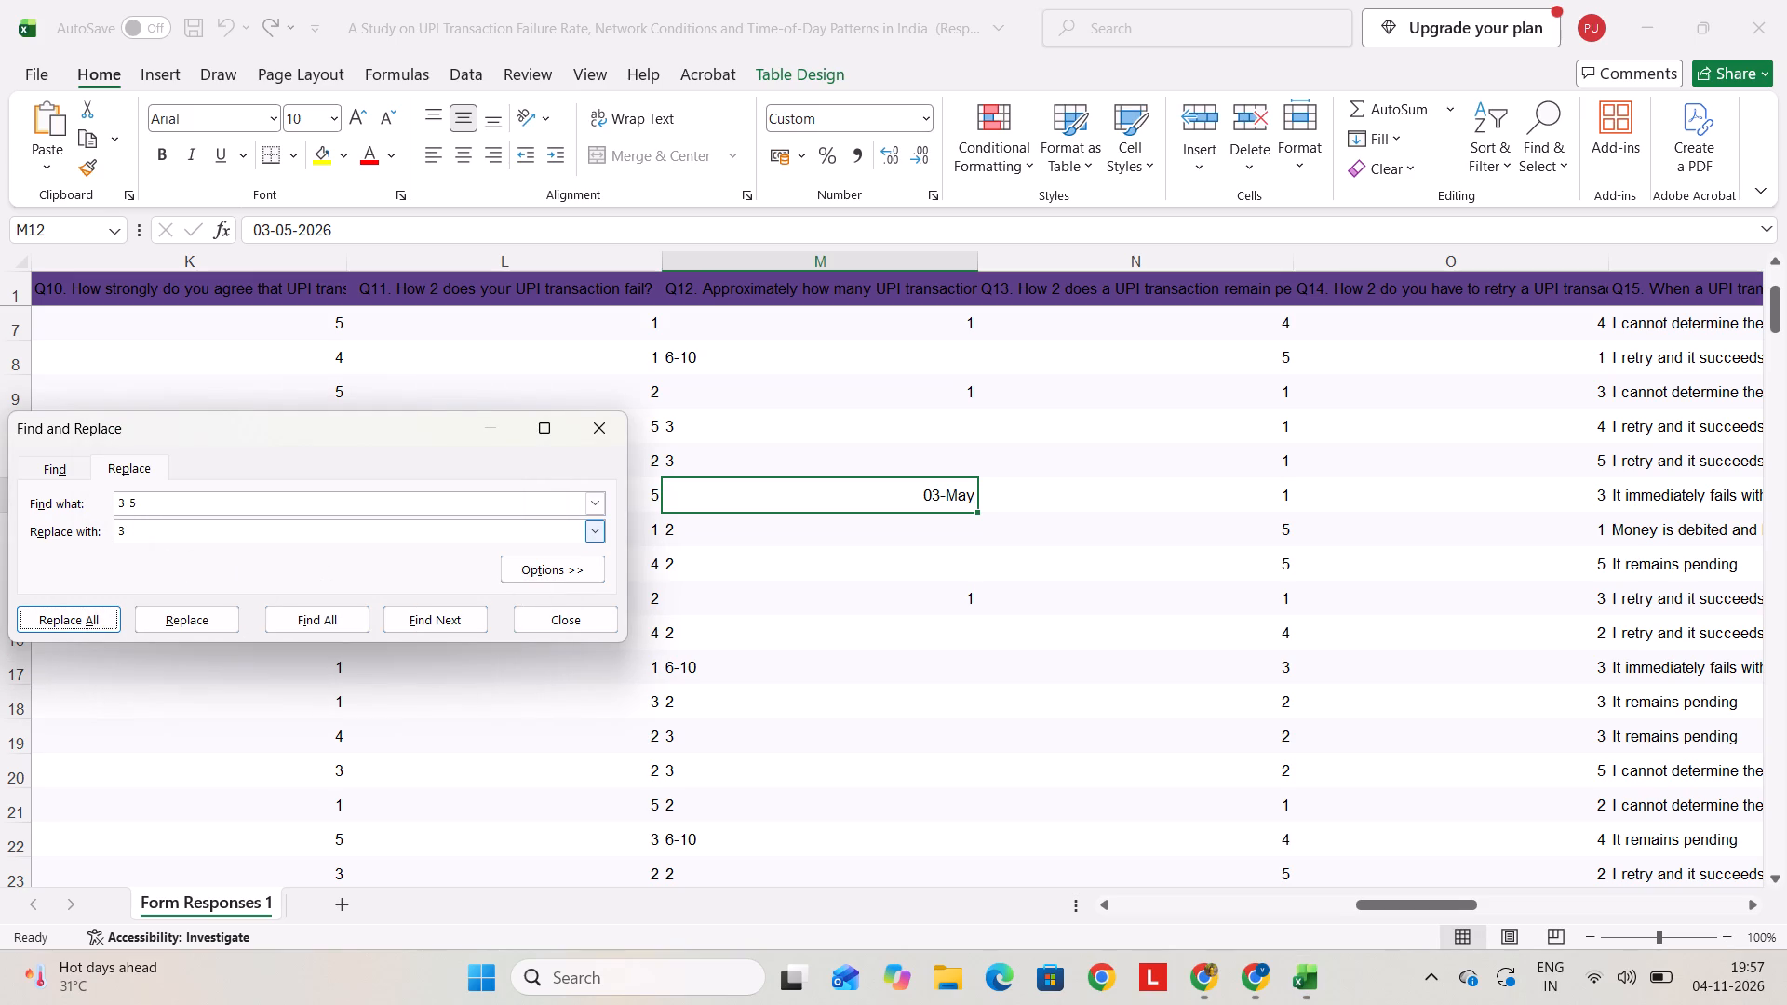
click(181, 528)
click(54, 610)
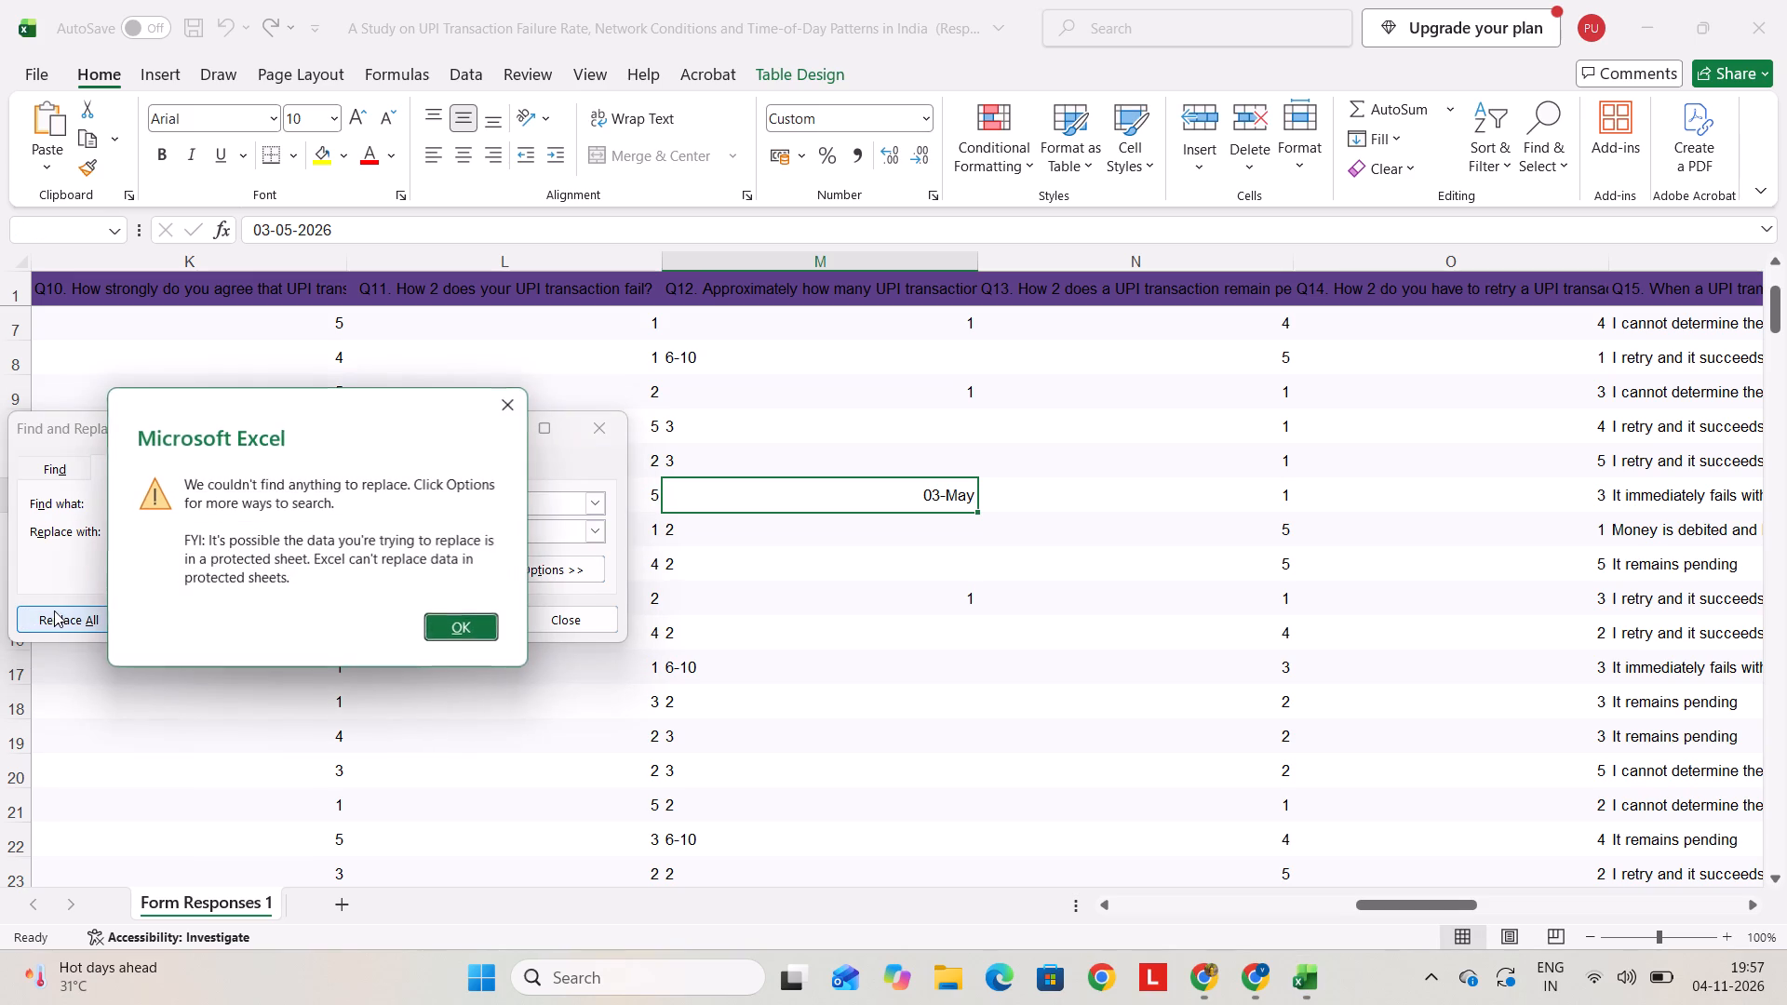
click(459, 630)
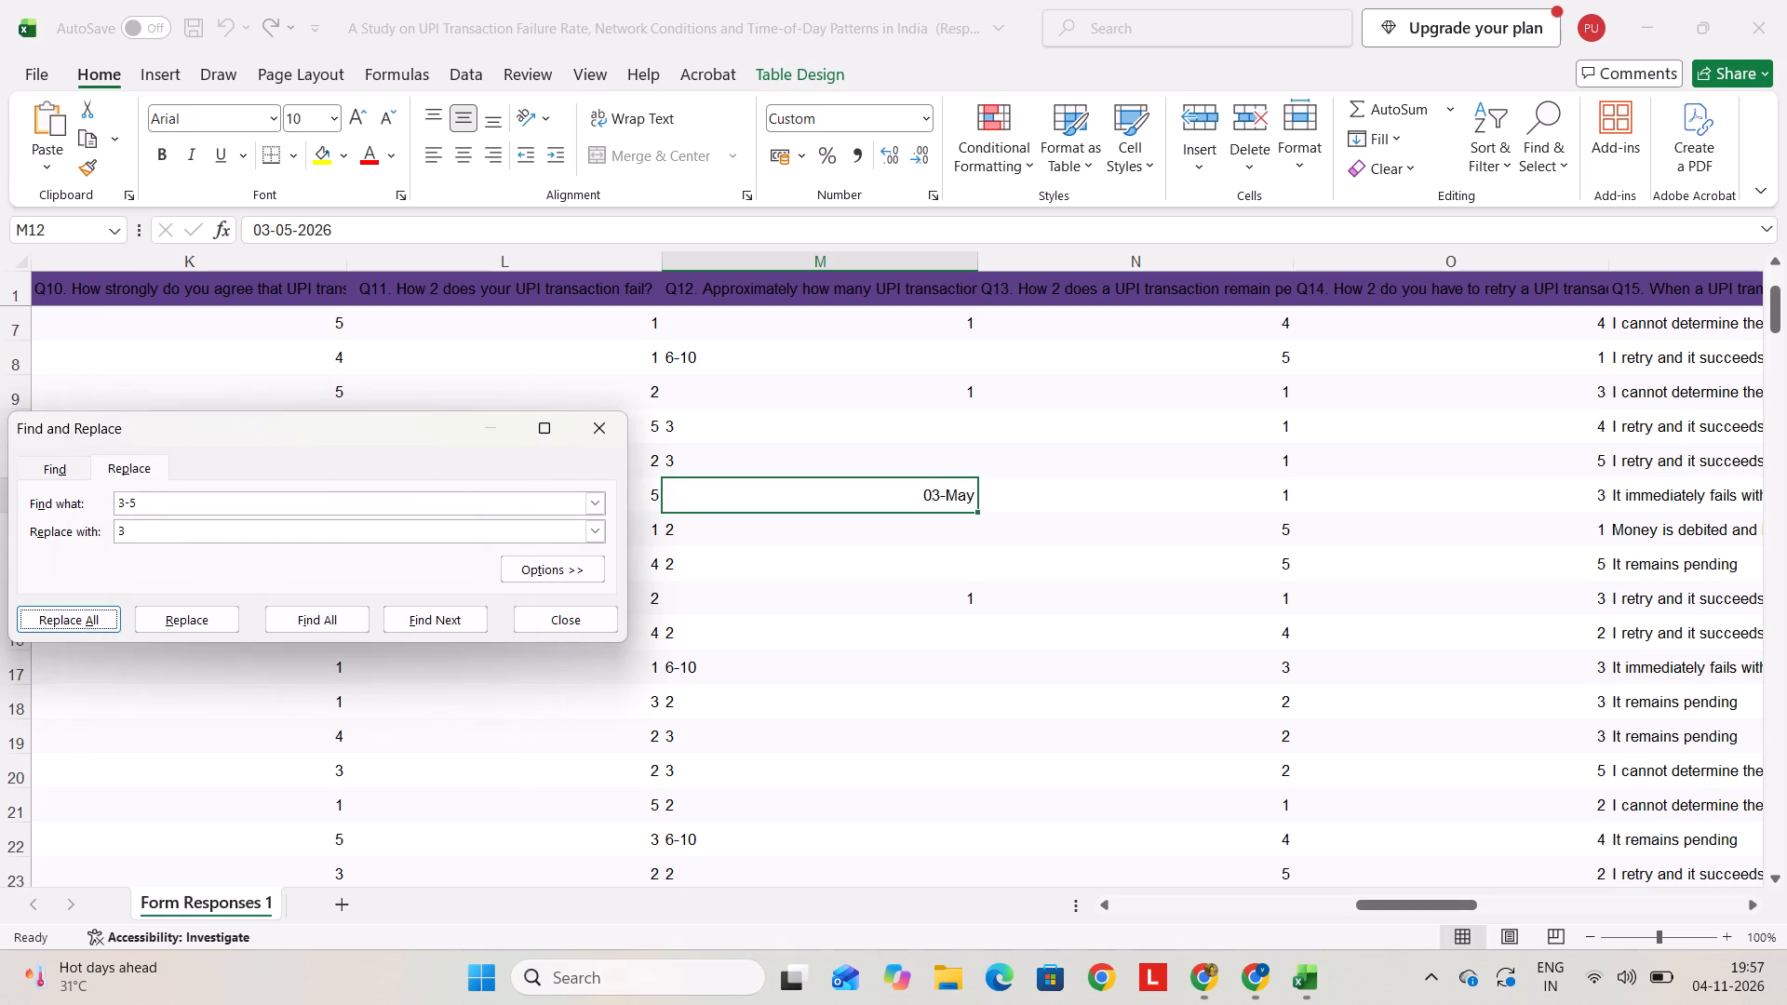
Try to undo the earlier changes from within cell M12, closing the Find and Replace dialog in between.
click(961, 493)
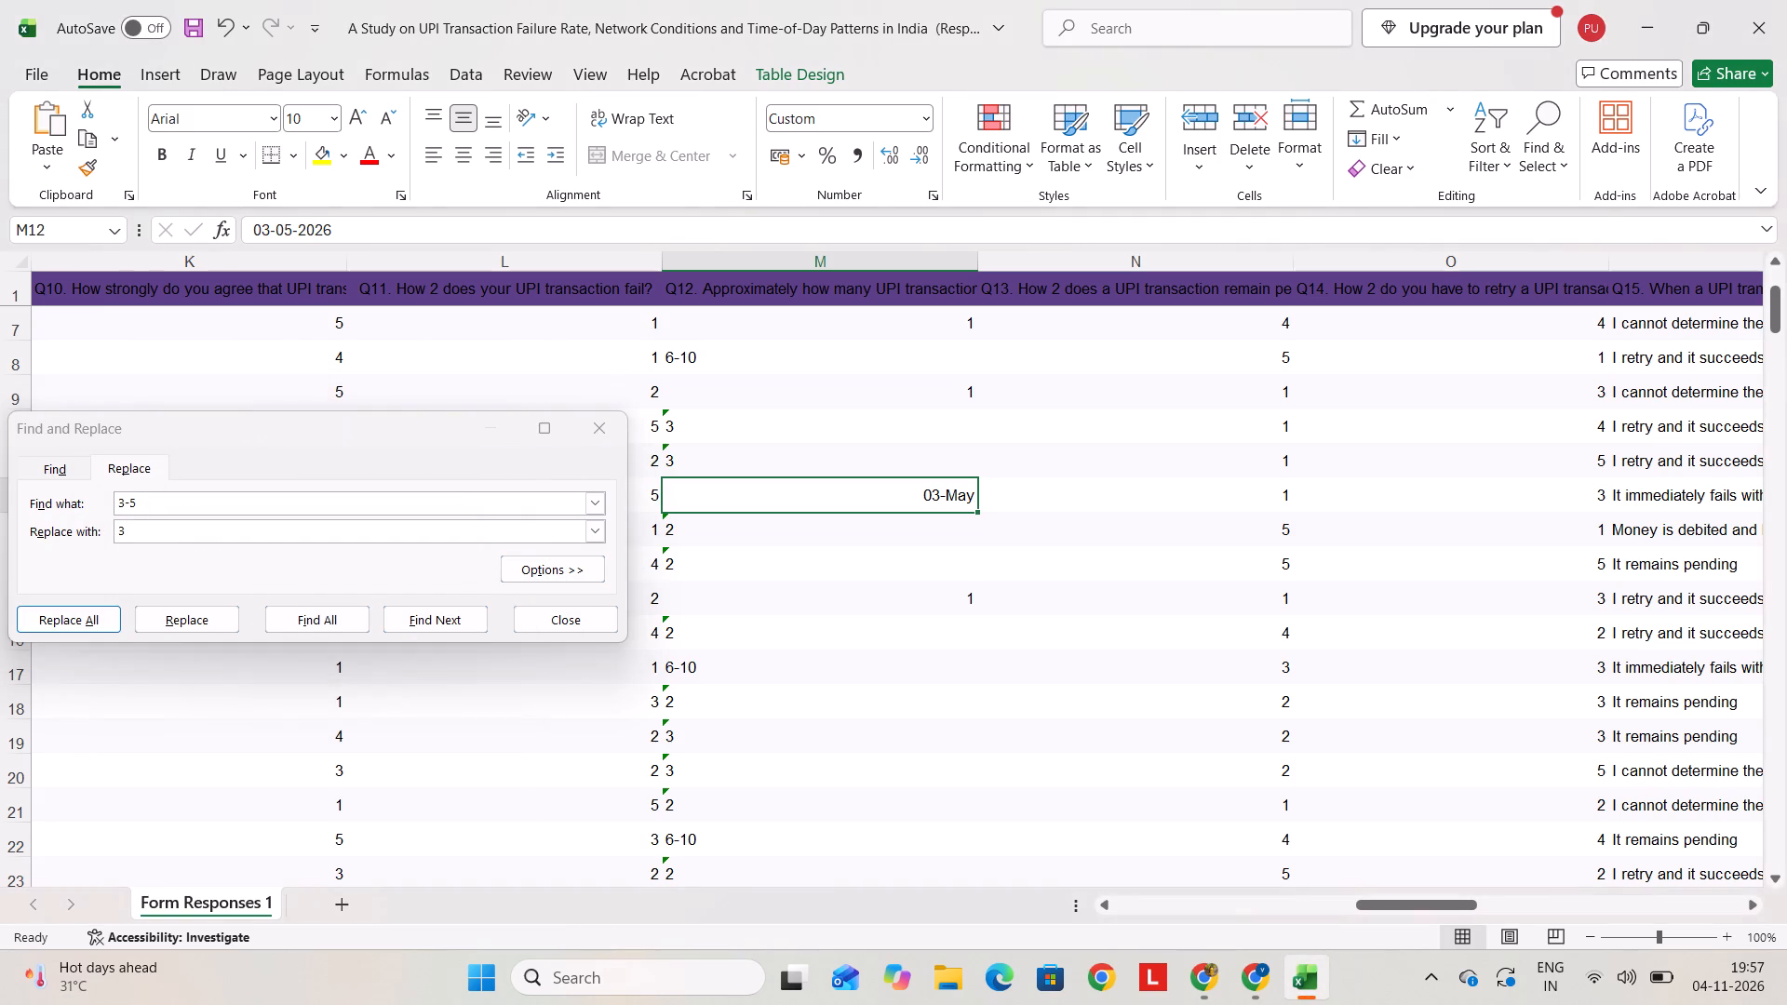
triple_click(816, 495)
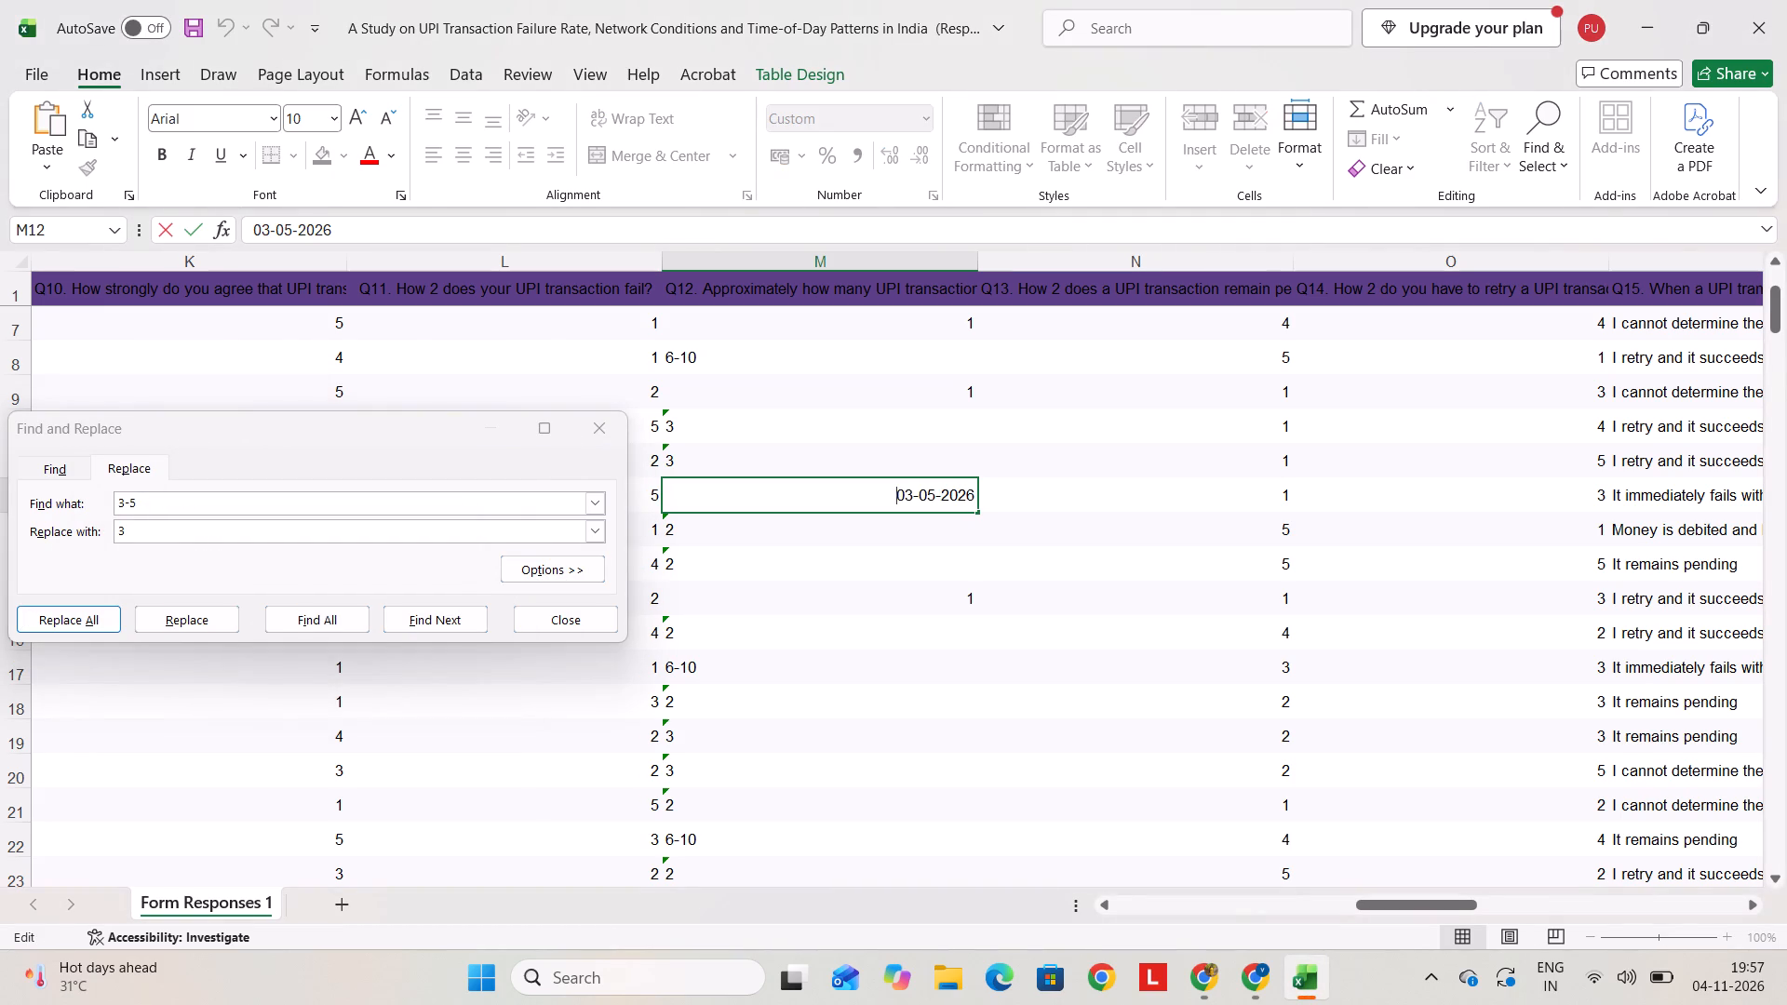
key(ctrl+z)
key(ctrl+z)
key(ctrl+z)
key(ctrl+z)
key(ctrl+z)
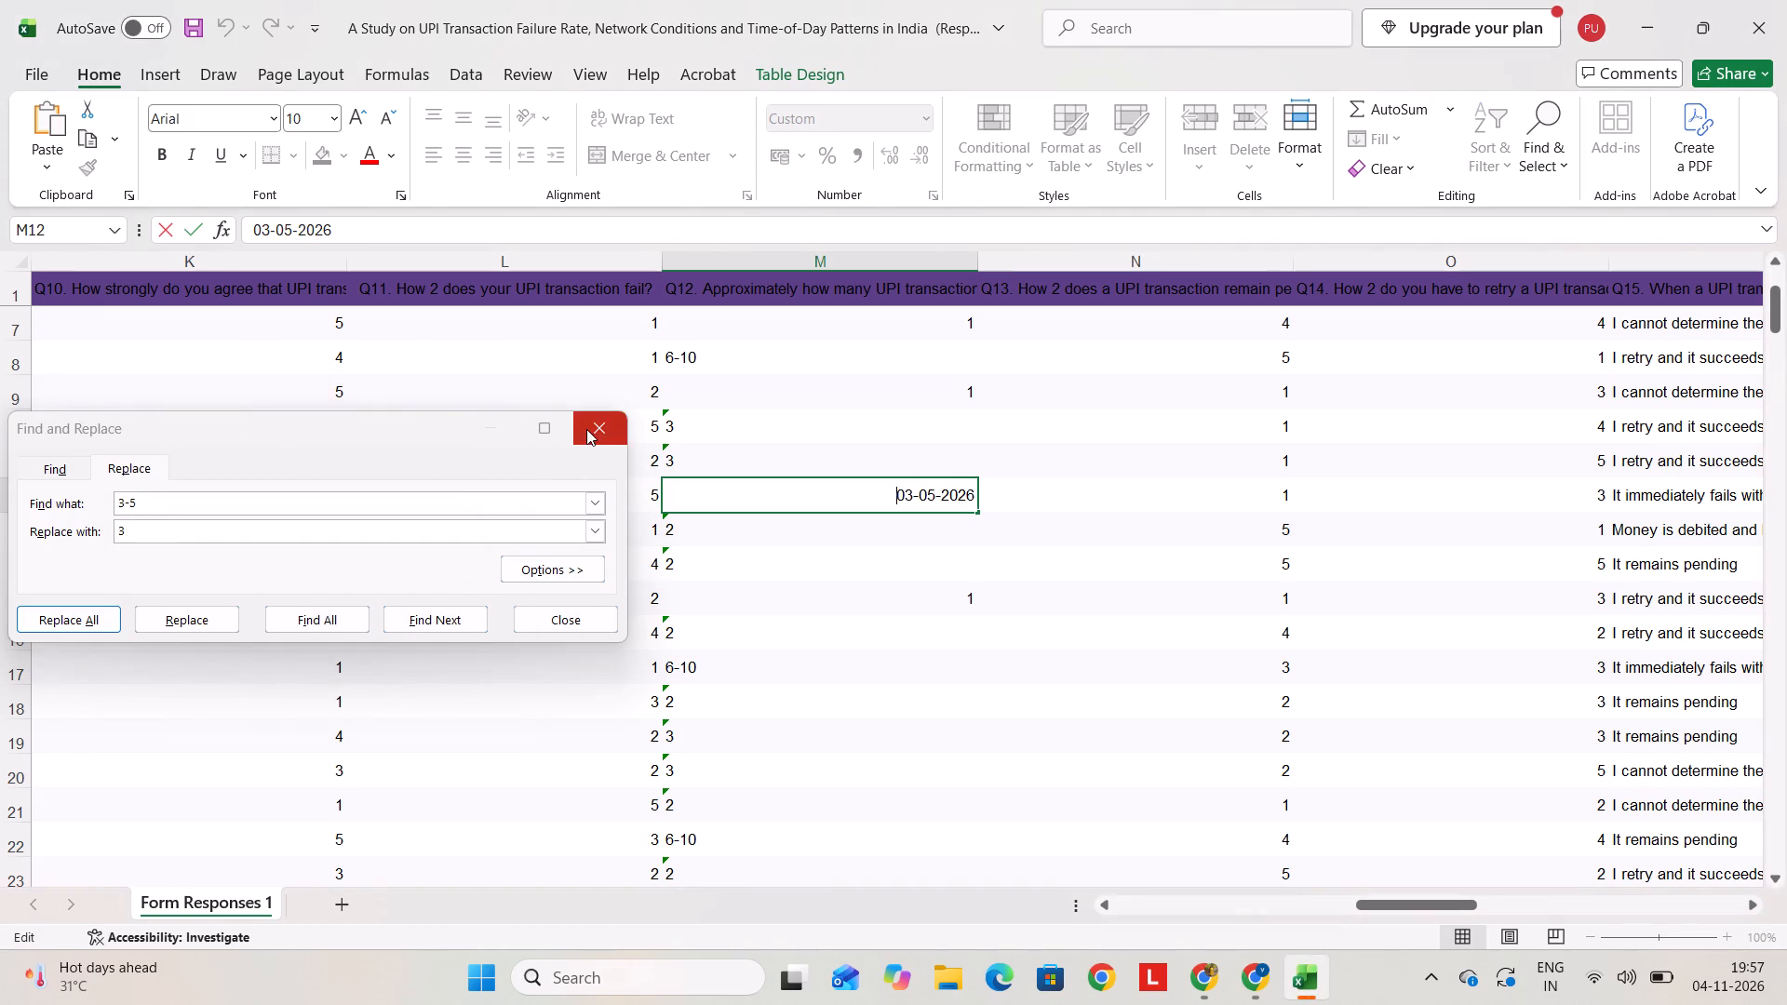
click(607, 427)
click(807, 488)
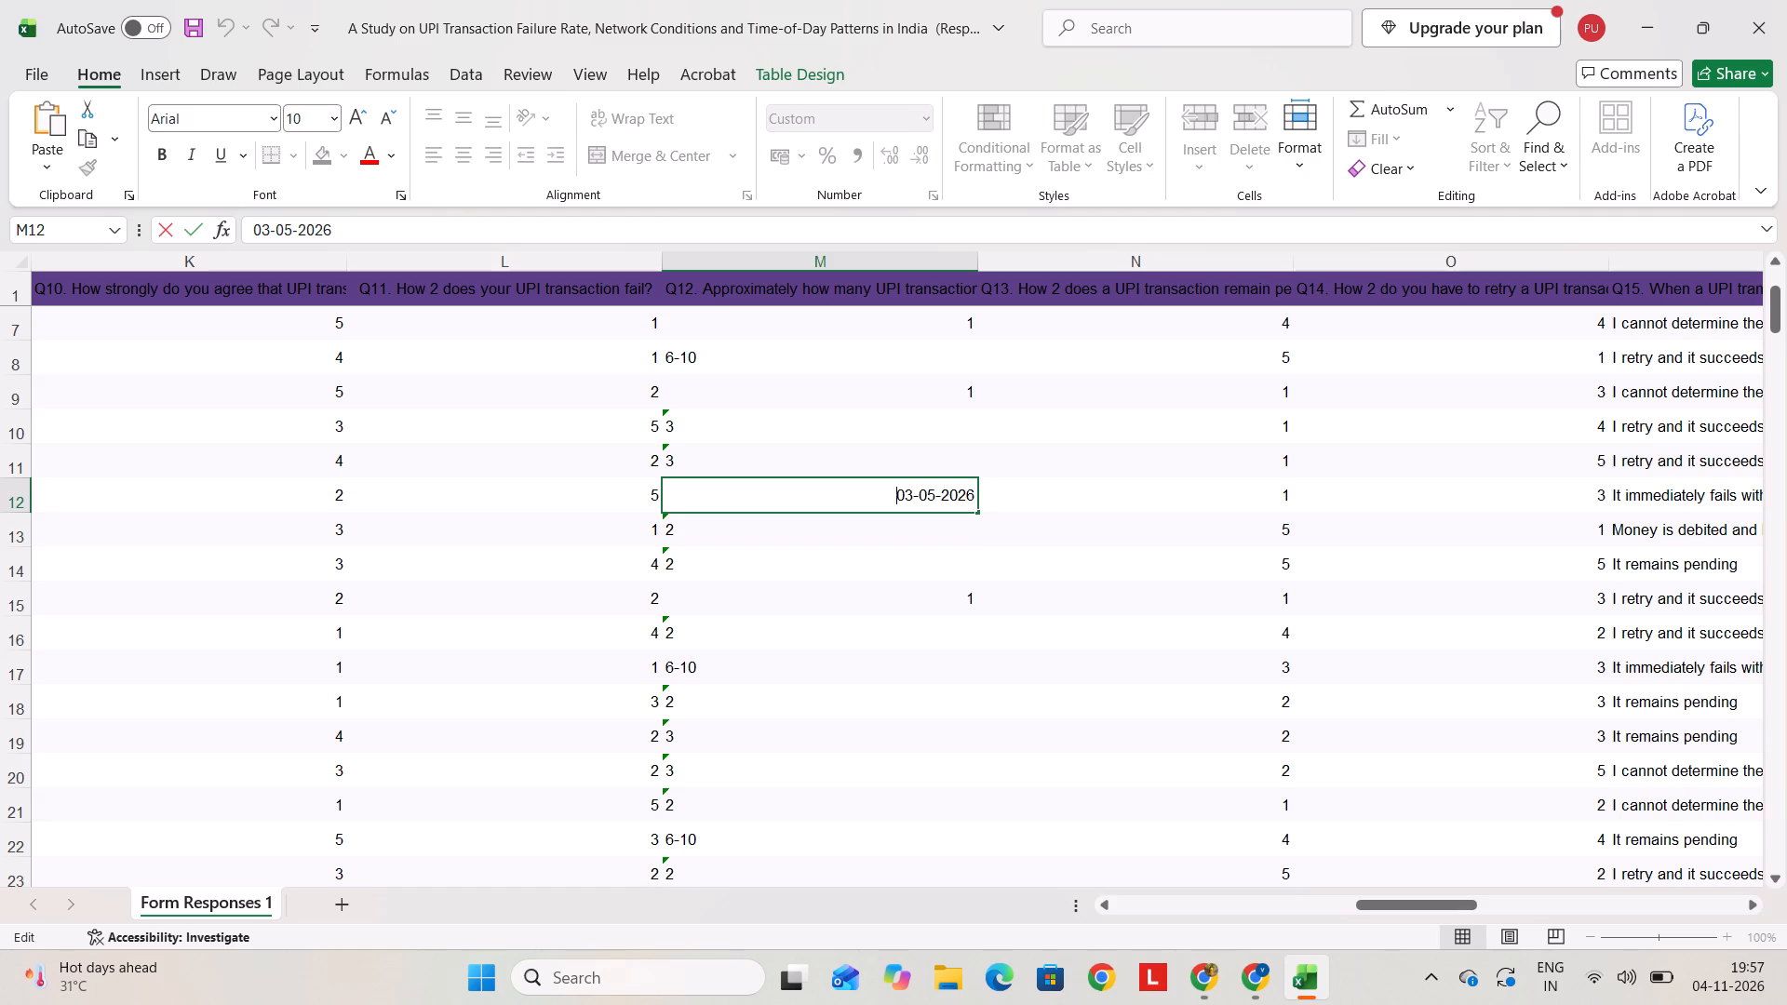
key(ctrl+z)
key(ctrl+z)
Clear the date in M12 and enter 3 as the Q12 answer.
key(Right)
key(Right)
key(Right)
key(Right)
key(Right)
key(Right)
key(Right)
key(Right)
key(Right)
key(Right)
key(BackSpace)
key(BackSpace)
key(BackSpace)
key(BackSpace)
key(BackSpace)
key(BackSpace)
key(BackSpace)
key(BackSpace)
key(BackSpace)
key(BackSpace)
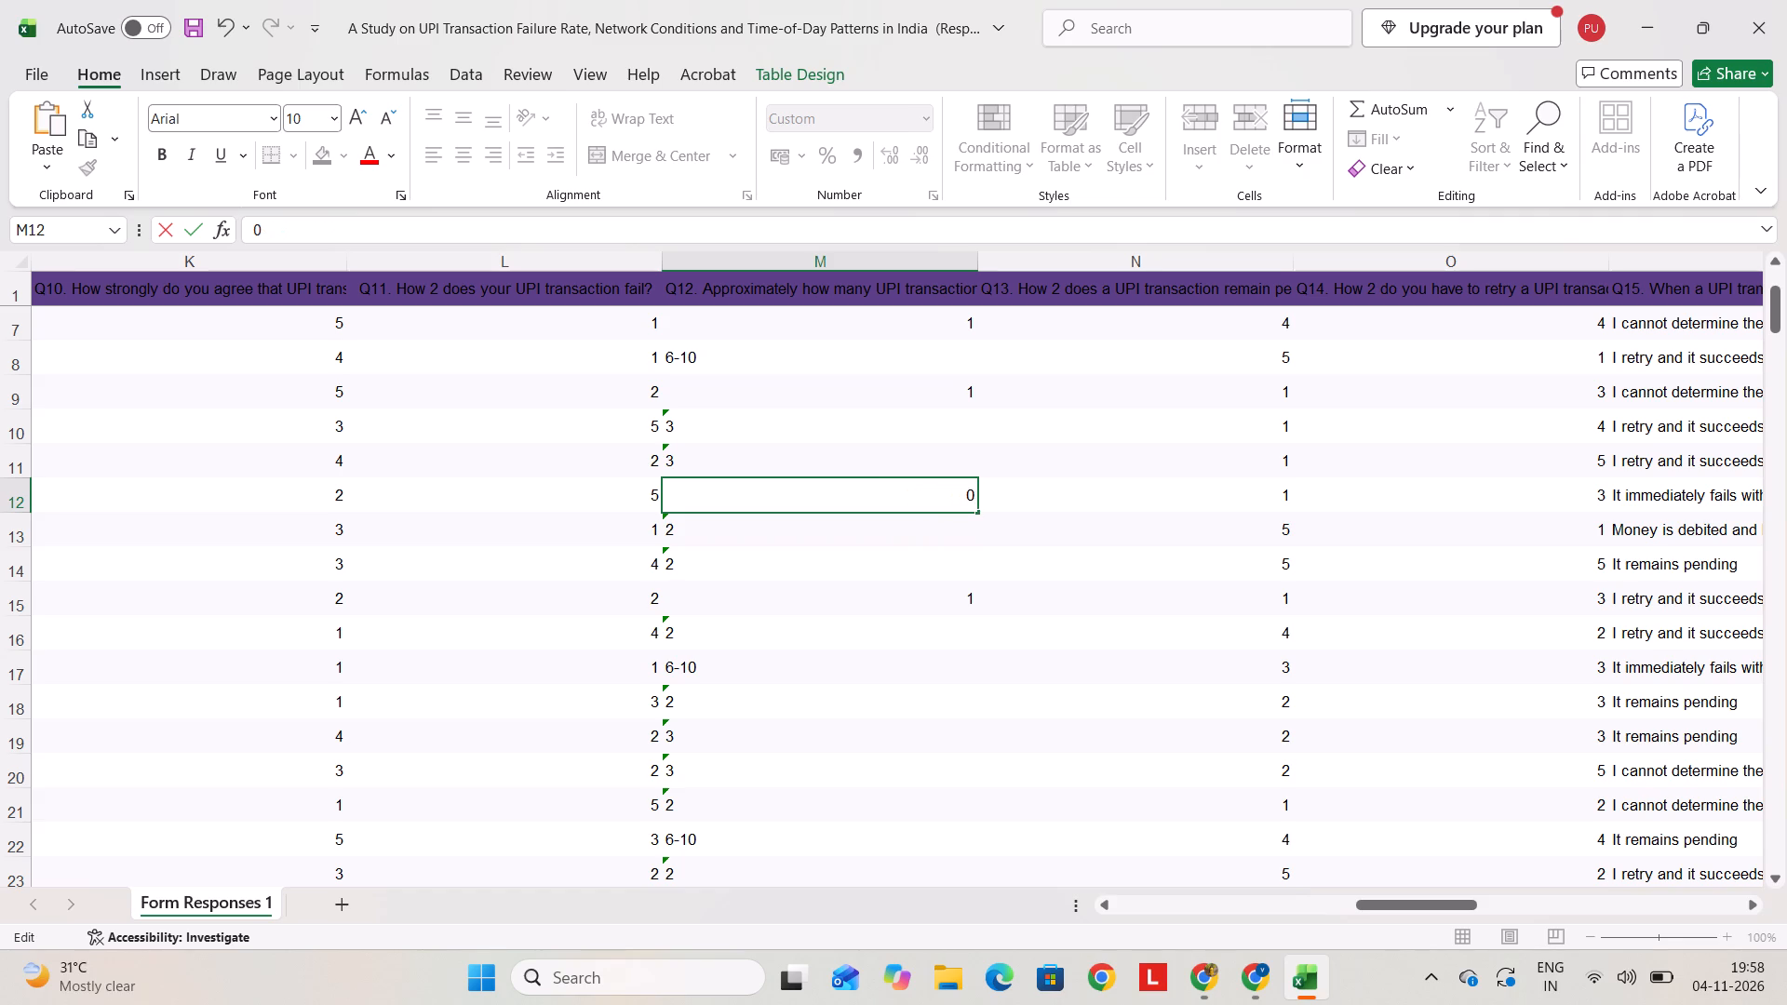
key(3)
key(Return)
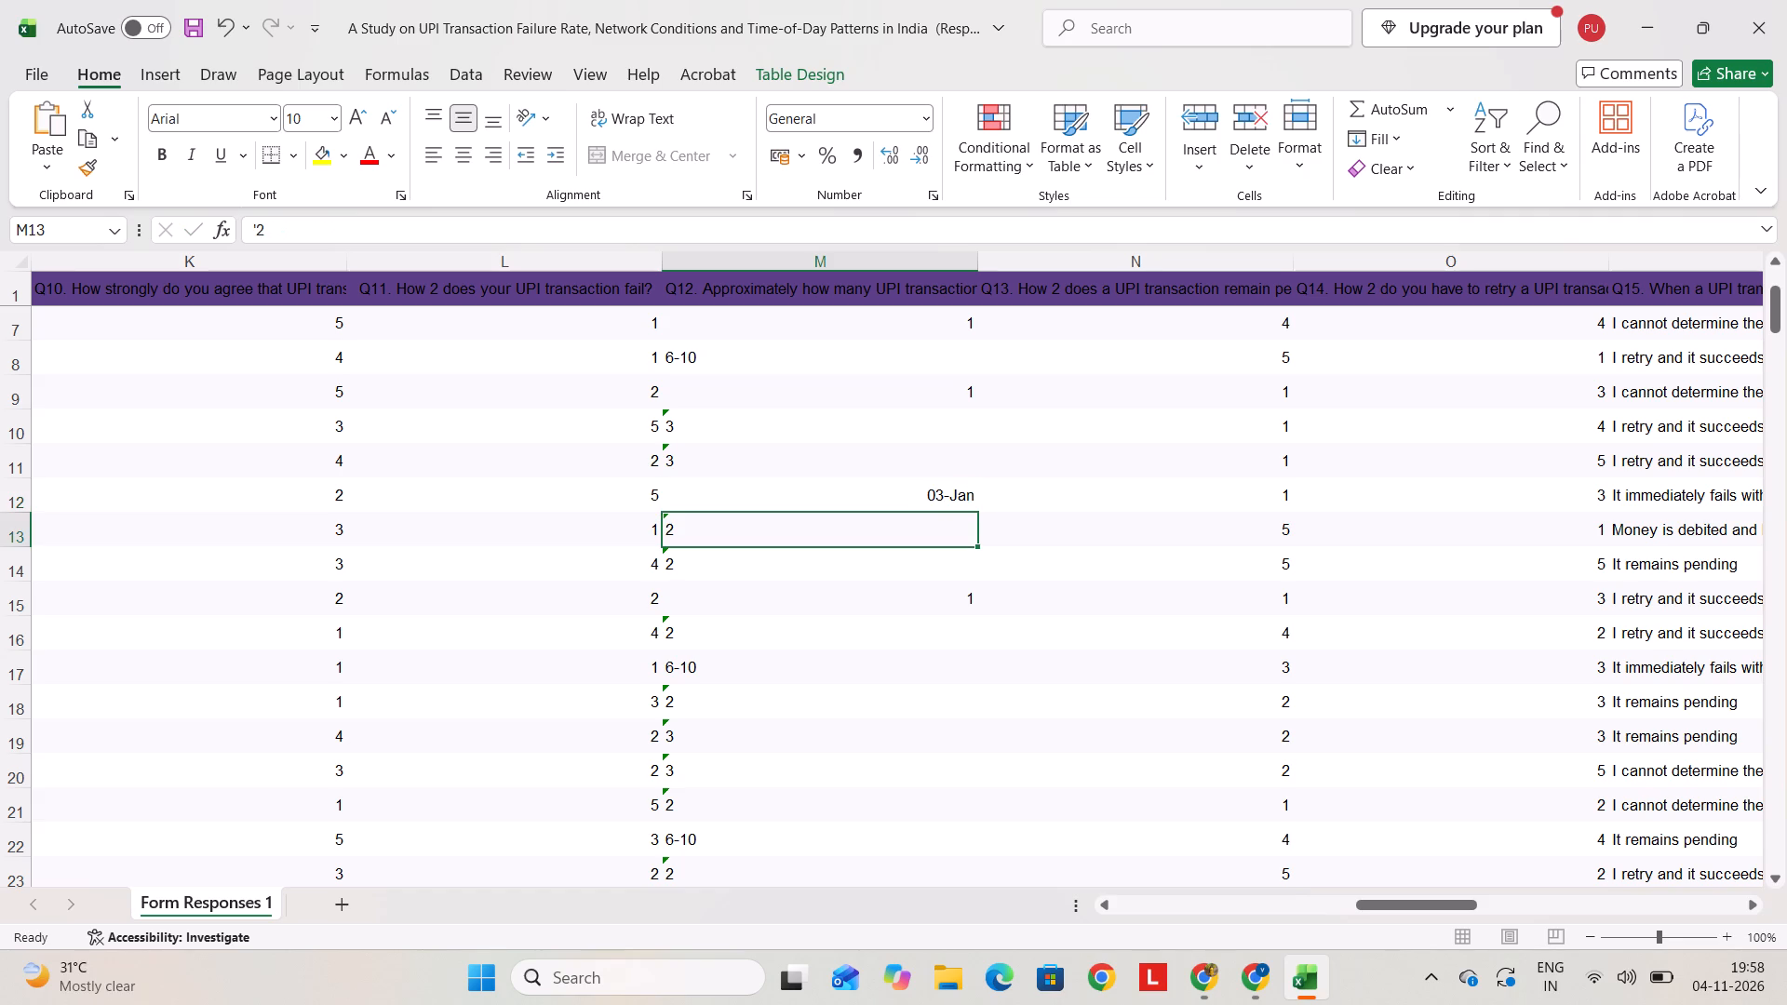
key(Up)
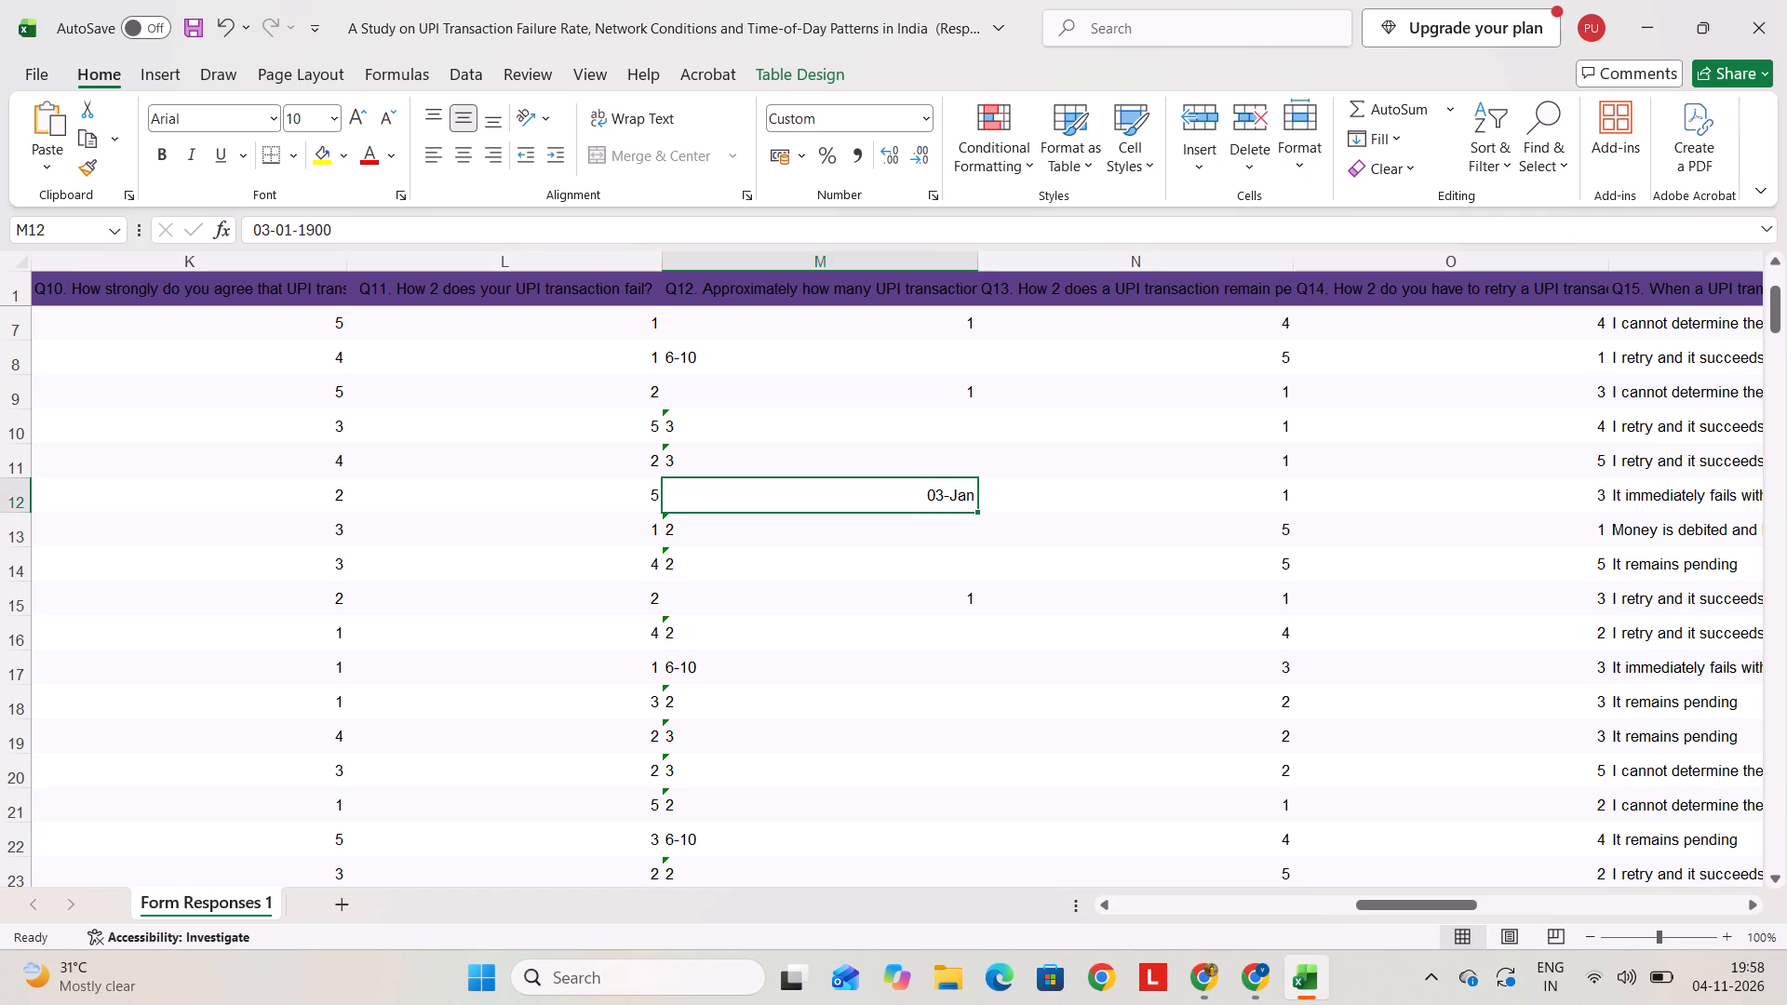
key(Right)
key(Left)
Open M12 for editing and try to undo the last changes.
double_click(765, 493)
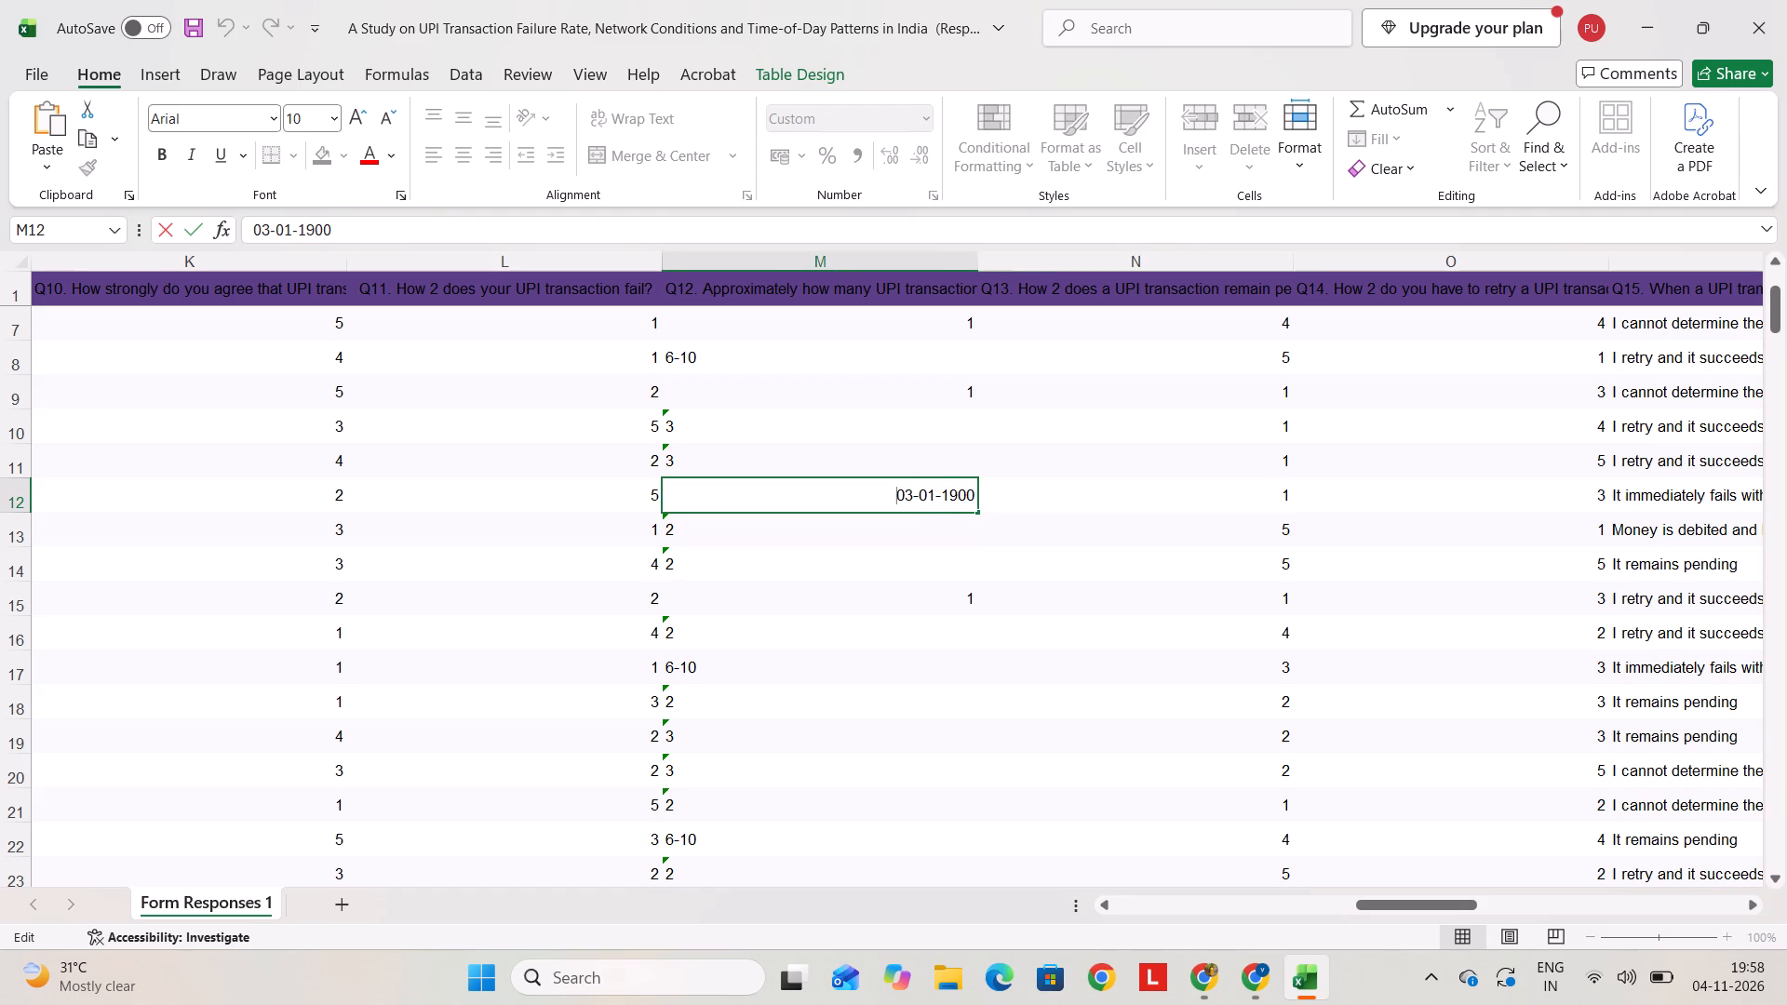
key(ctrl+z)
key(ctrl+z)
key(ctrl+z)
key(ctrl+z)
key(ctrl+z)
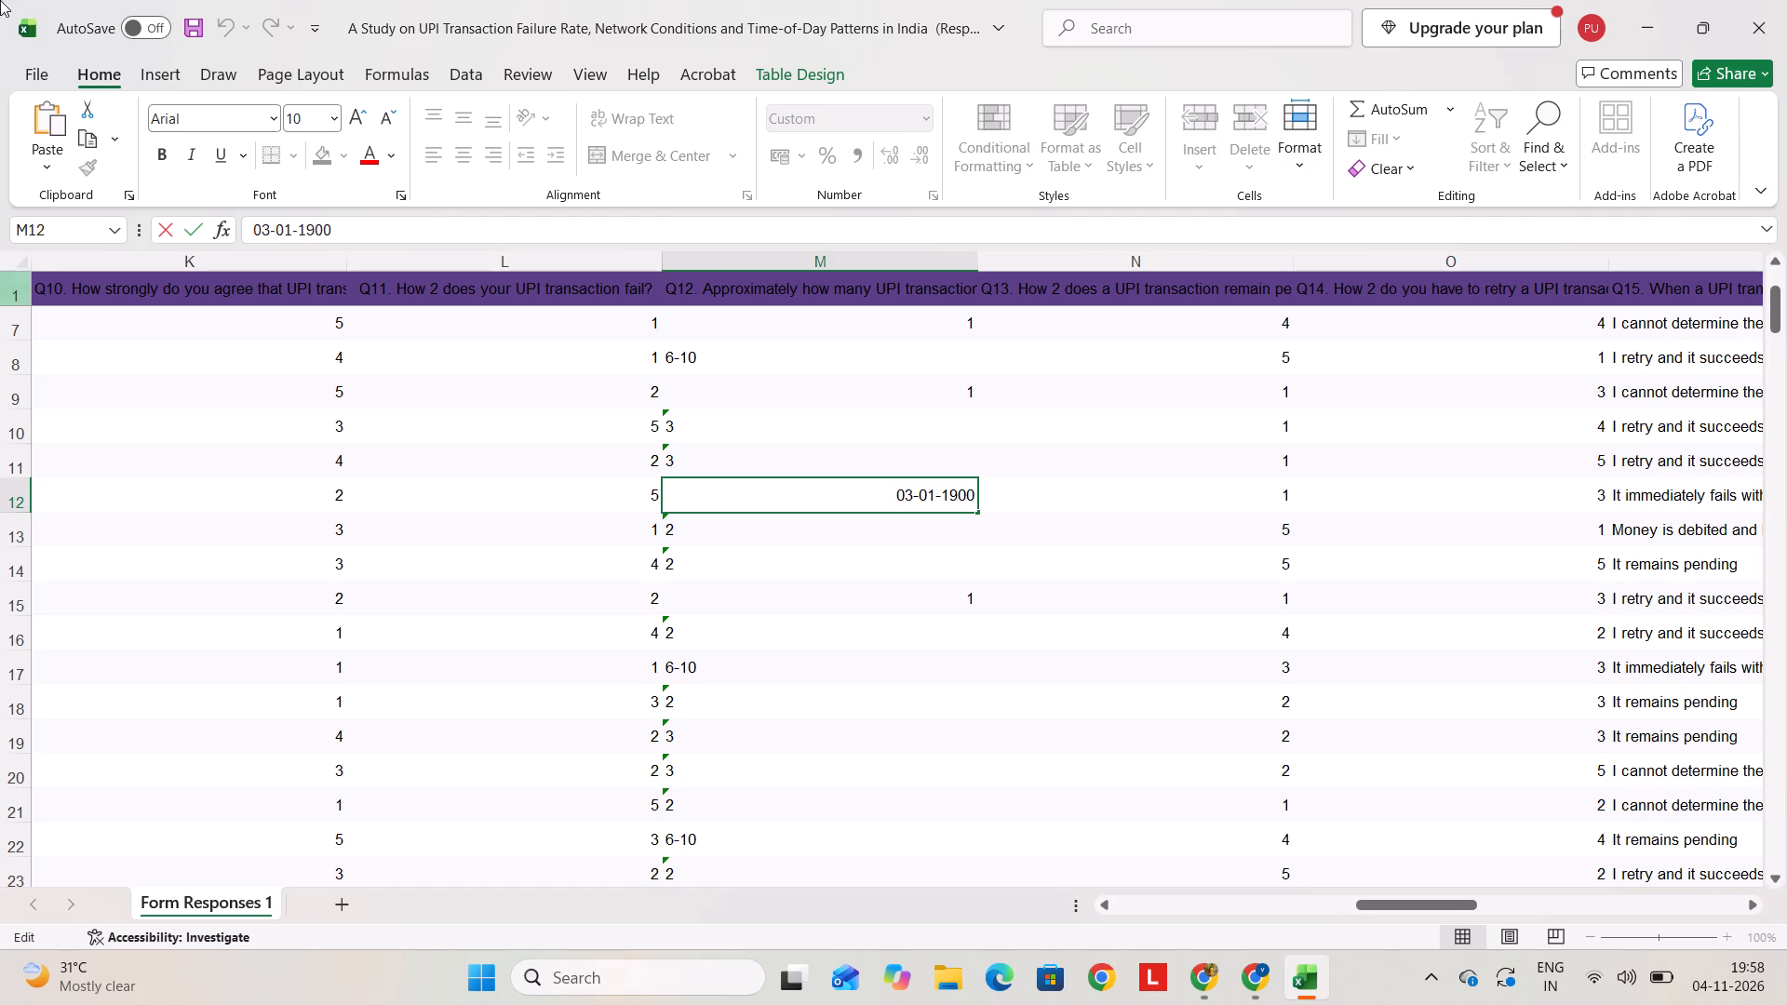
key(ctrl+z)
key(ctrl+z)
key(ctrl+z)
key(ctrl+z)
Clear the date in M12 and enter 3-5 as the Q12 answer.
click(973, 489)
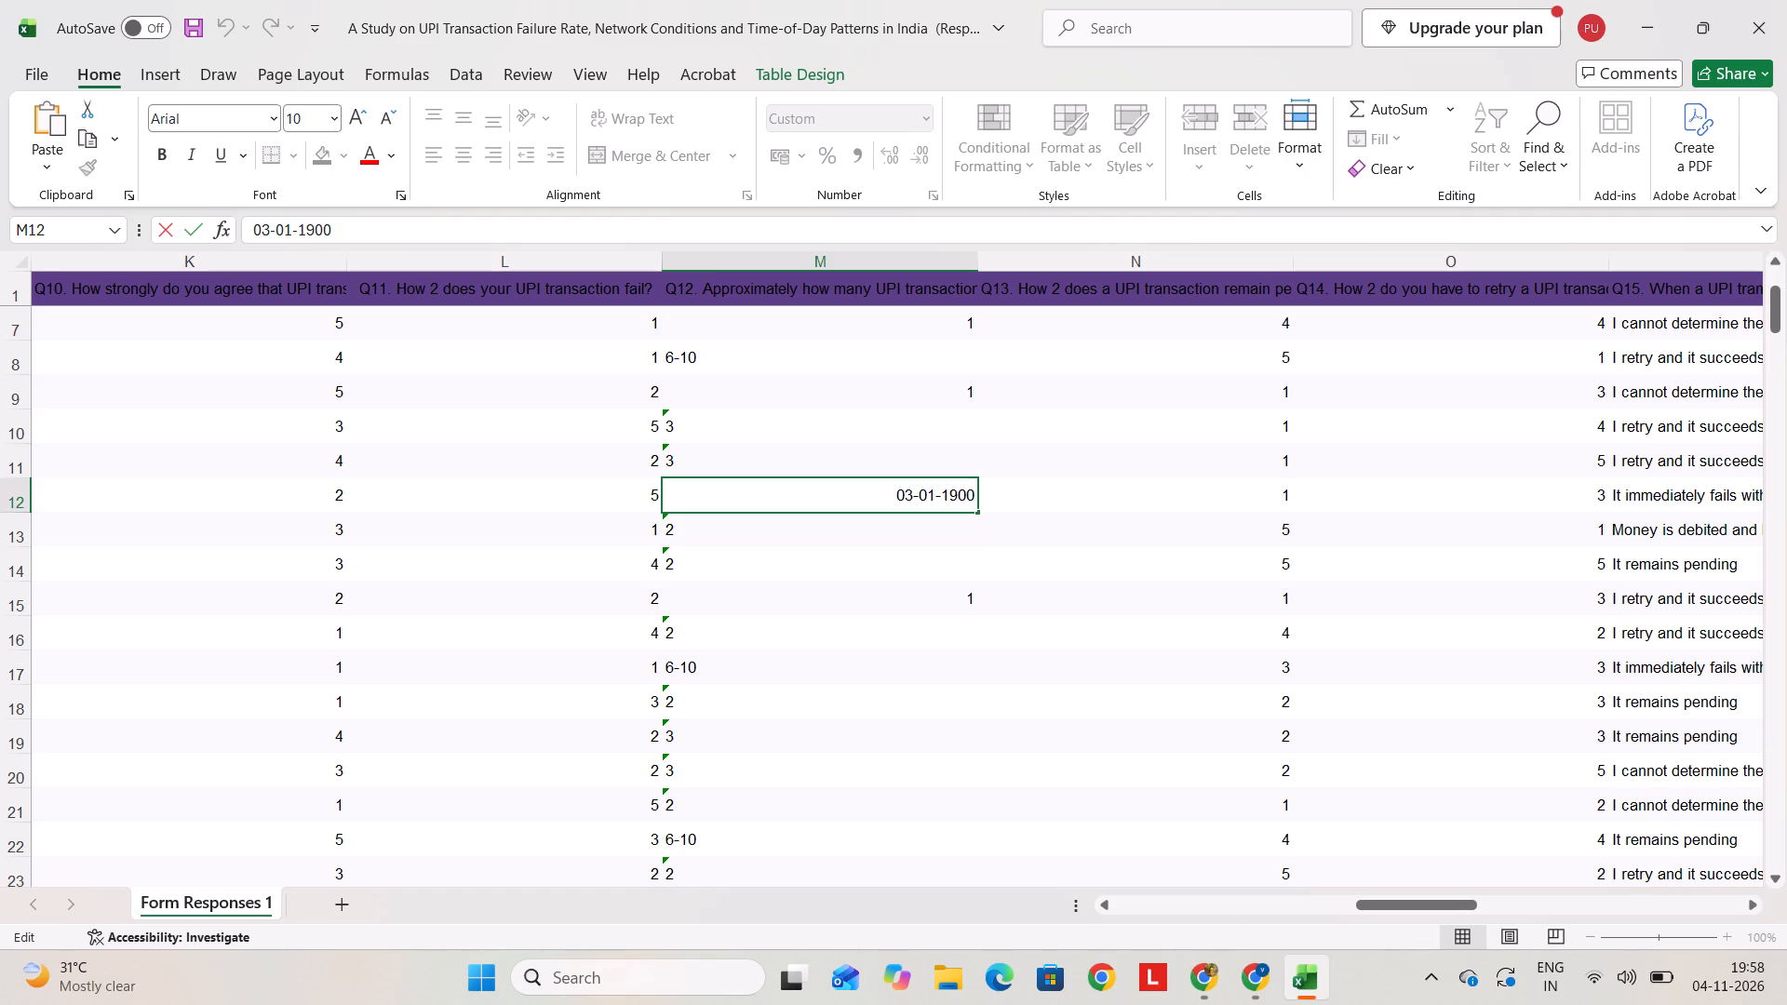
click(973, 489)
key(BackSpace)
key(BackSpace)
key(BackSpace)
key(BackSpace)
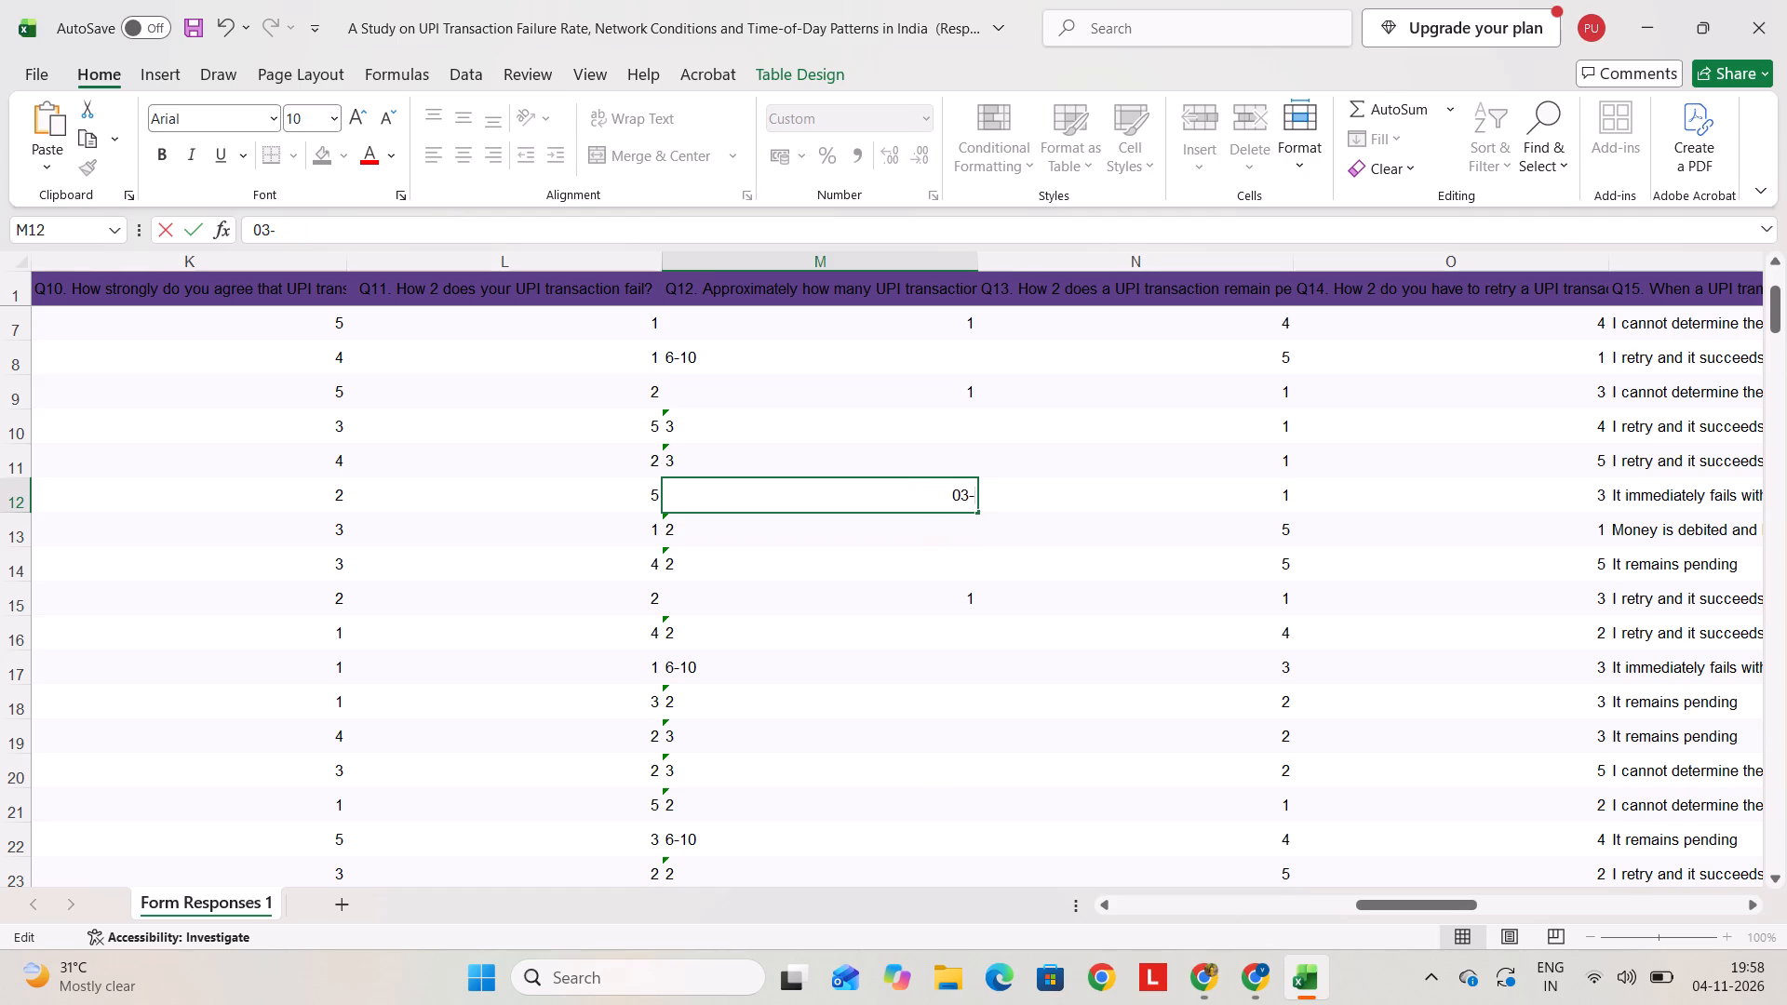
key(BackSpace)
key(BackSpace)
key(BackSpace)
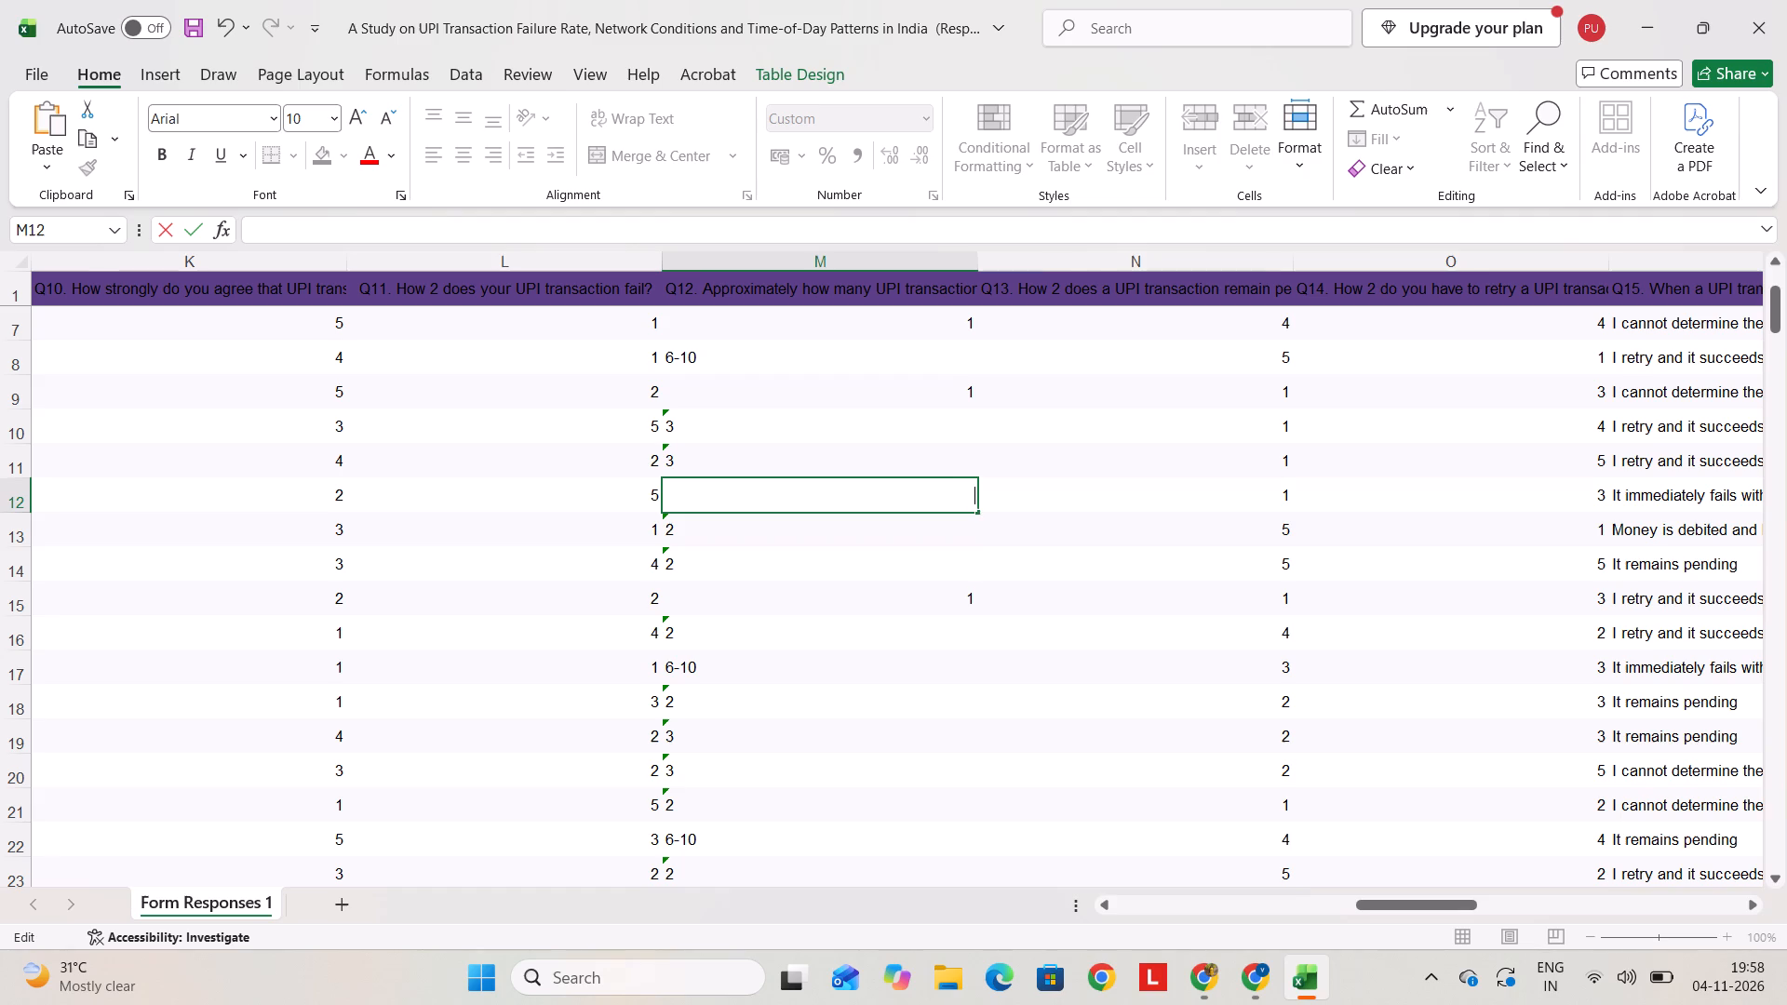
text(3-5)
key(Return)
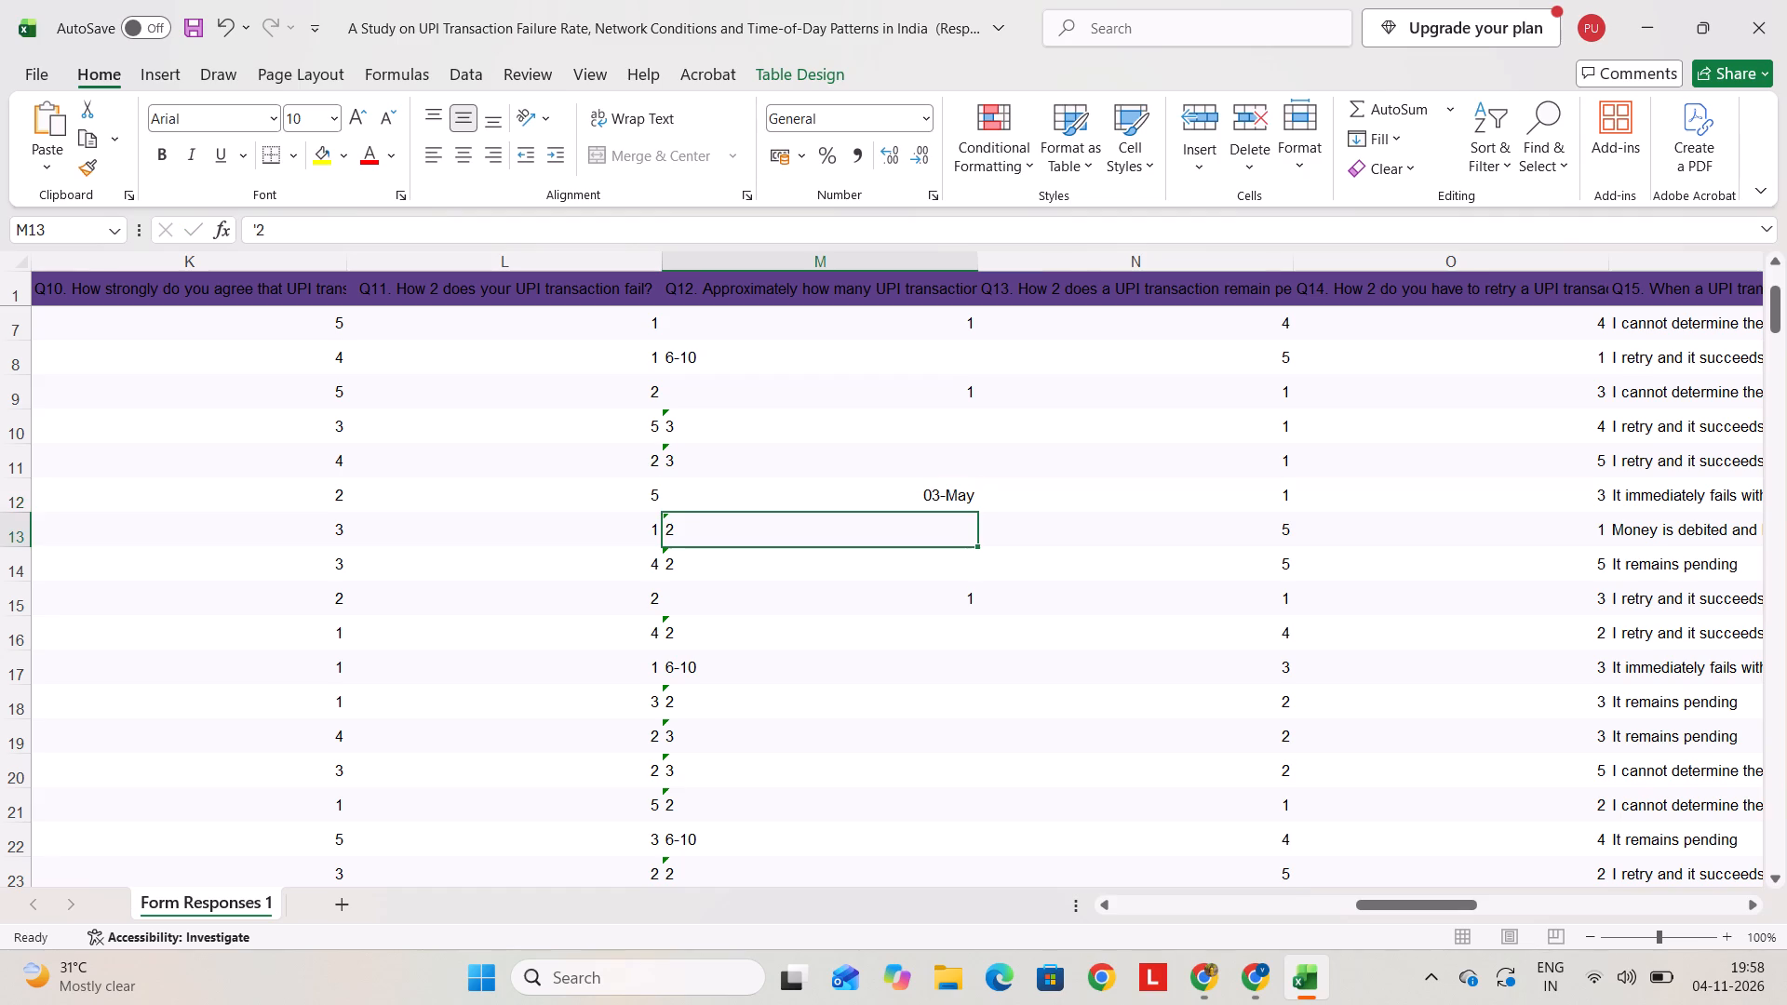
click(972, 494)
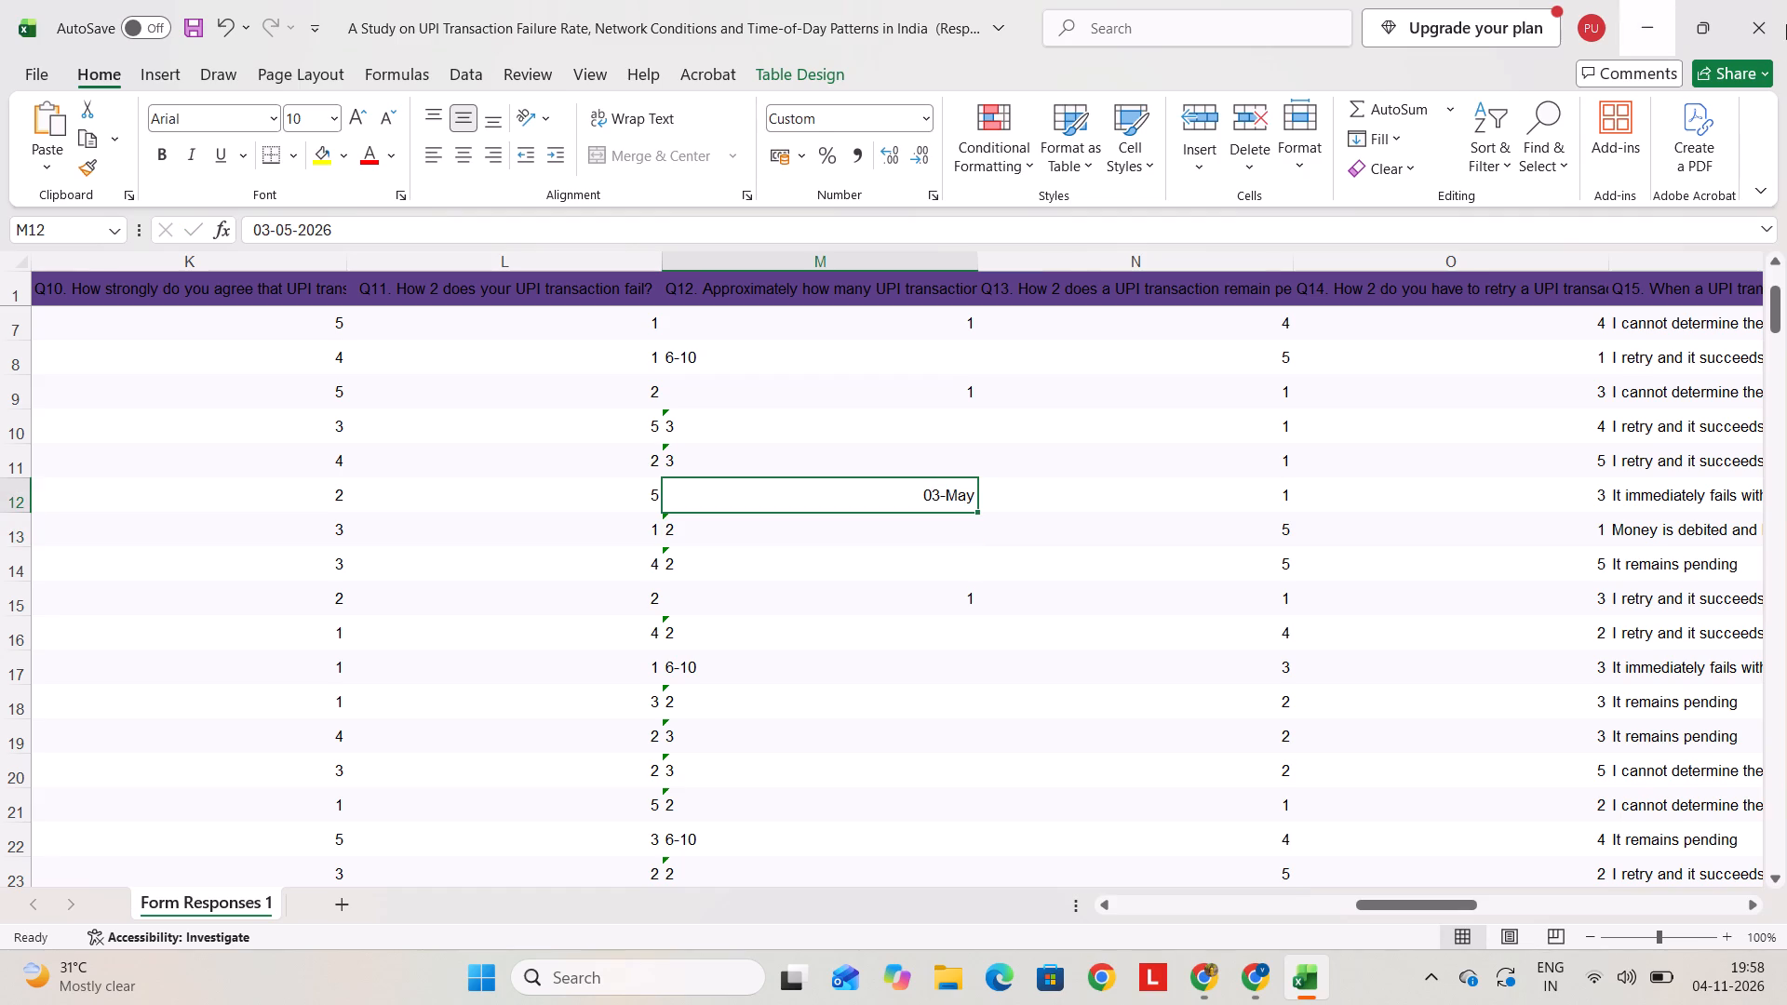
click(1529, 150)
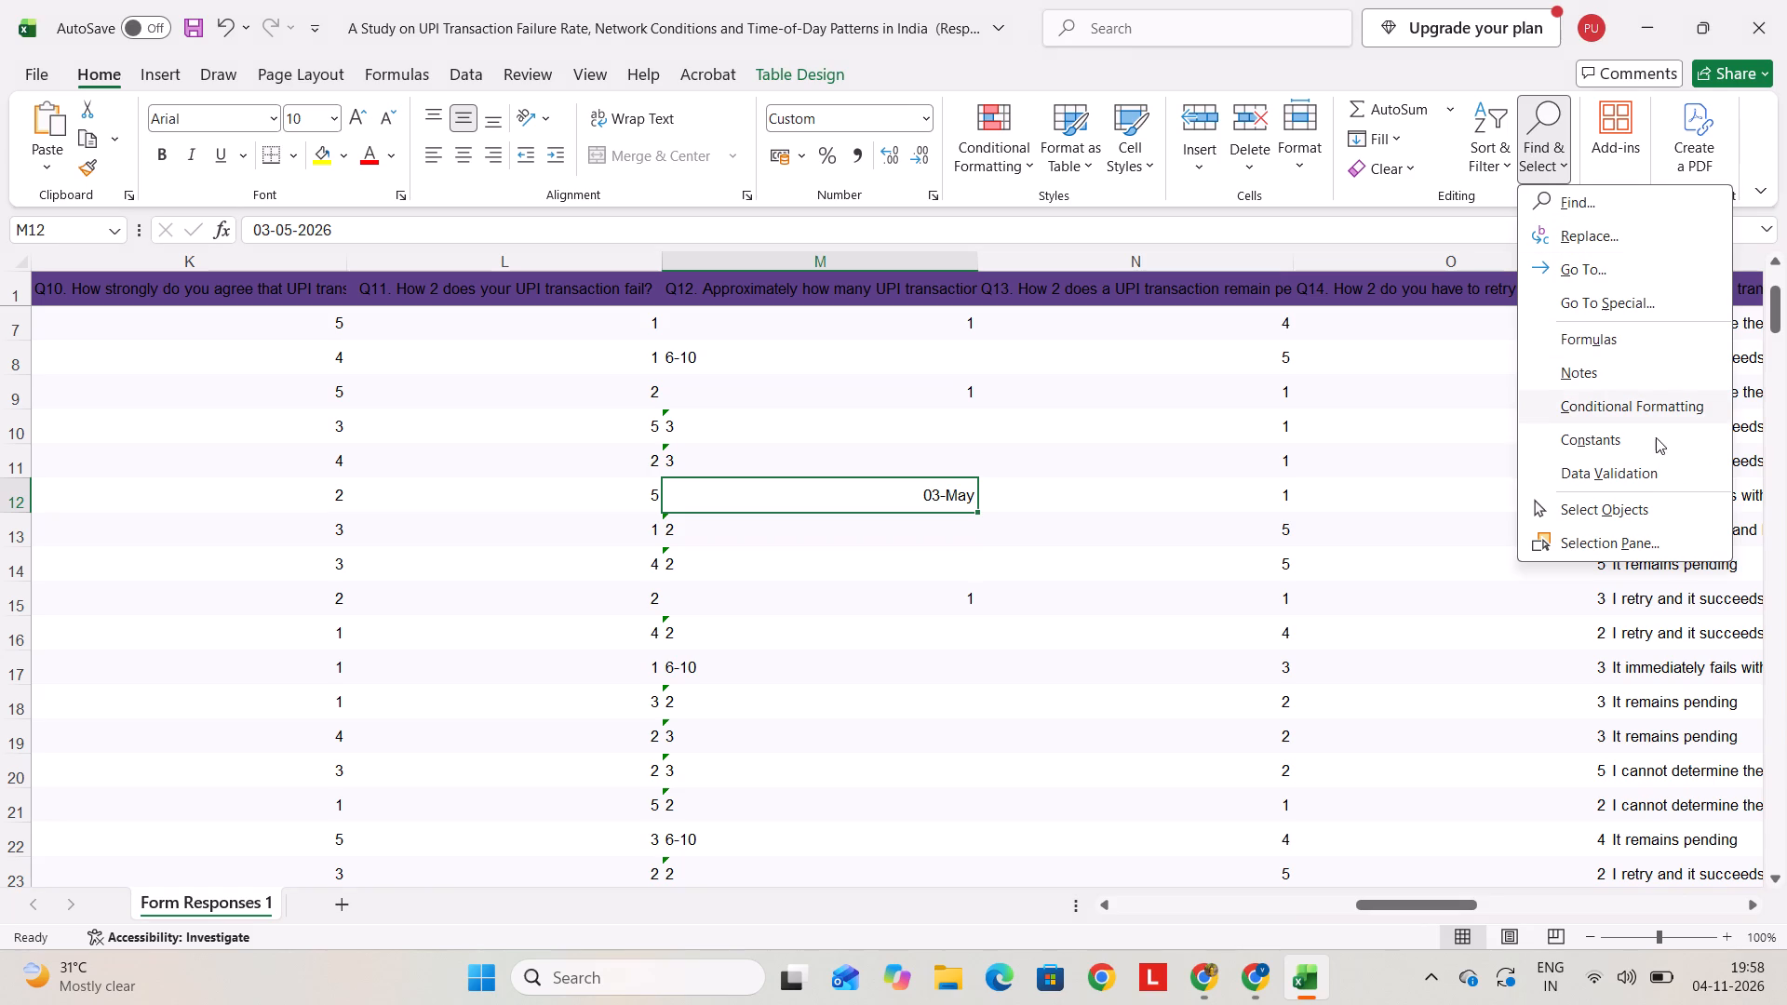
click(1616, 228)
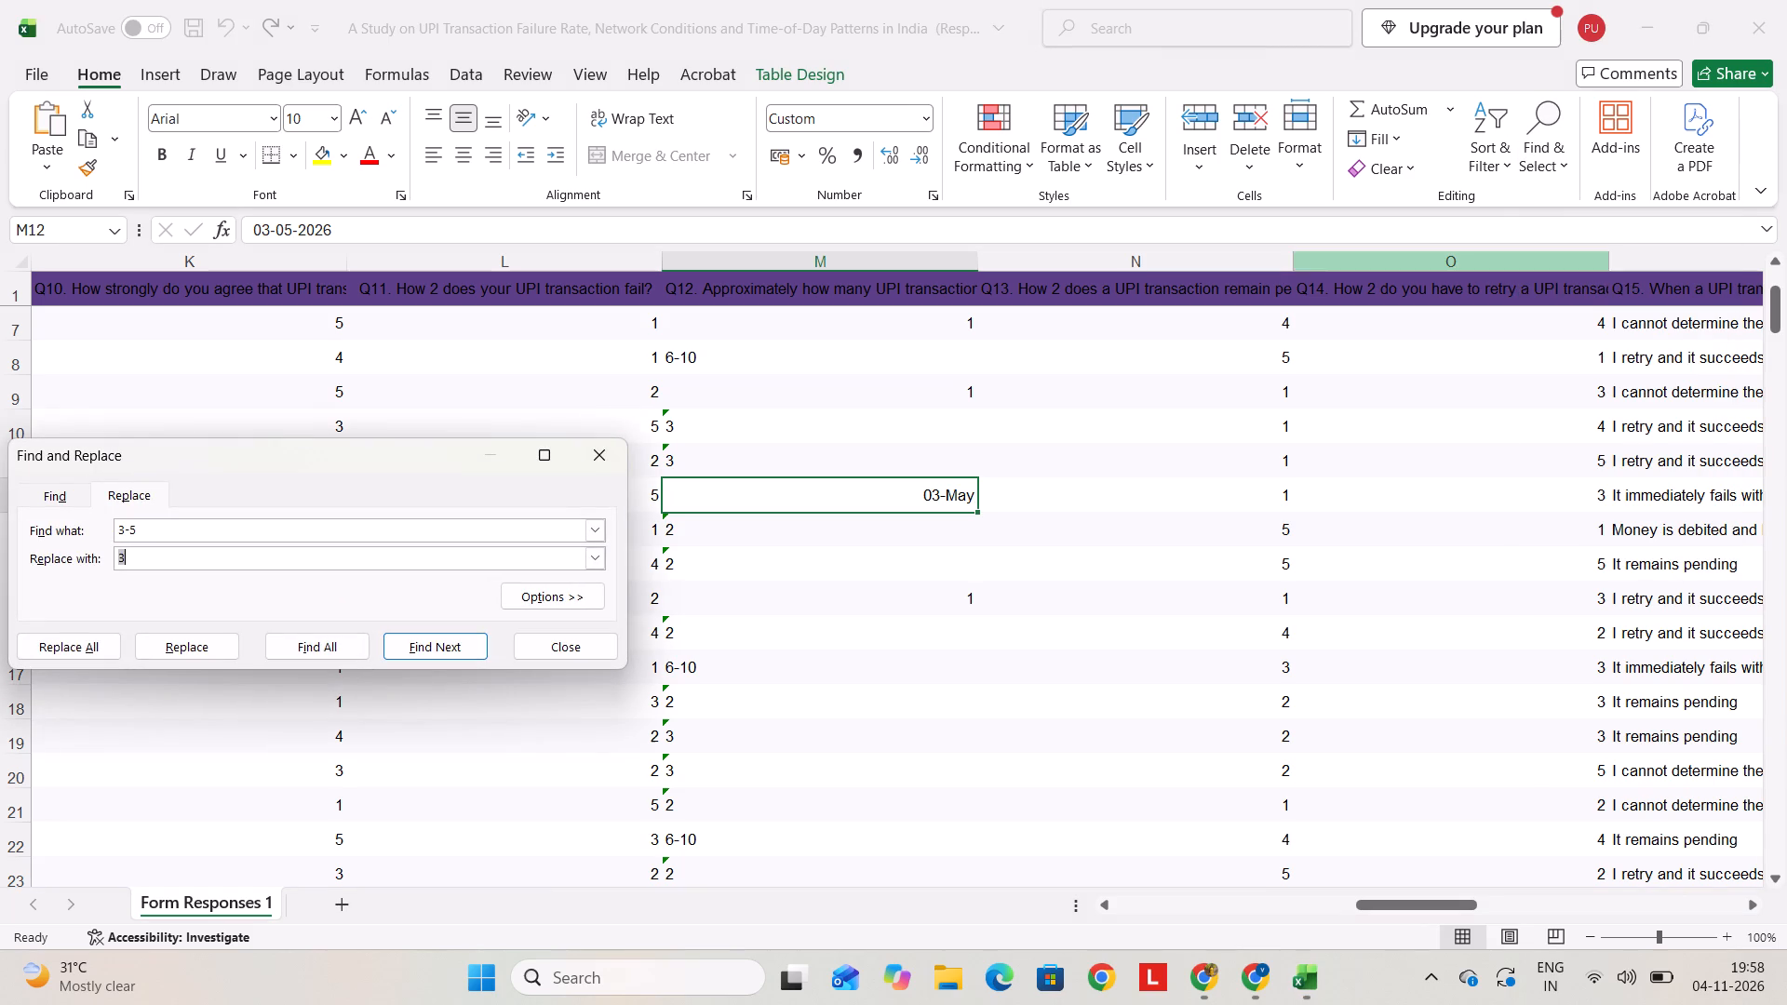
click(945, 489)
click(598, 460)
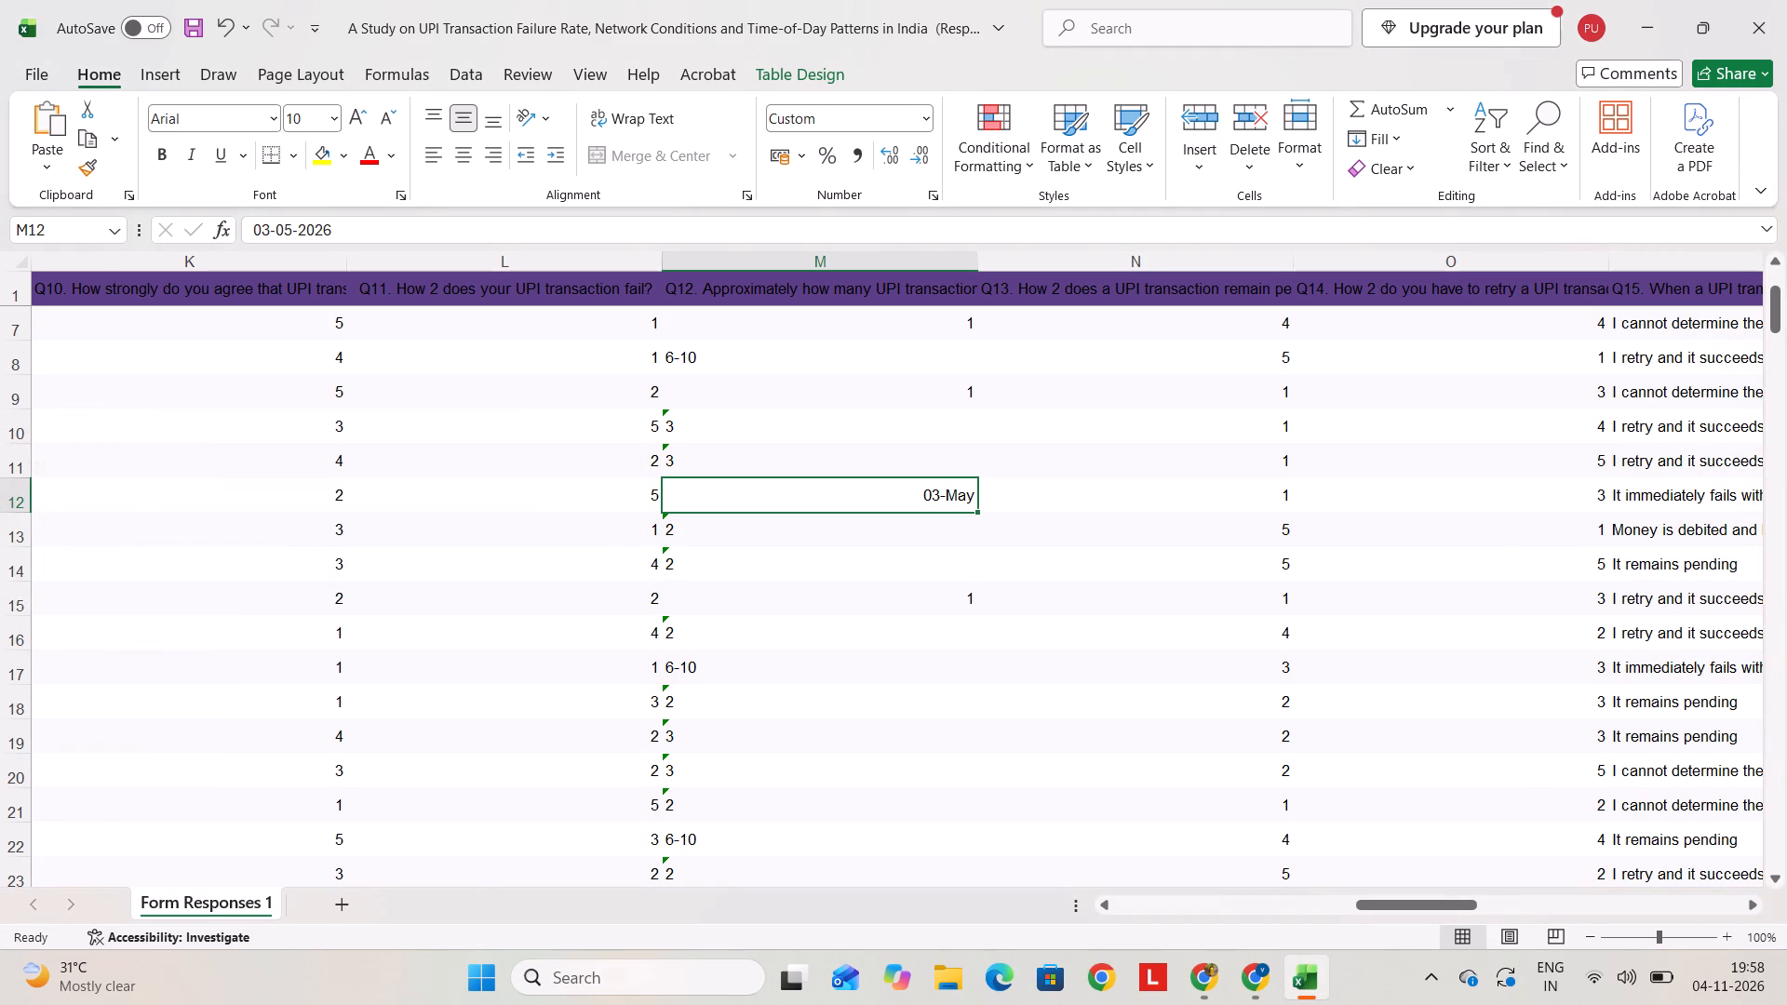
Undo the manual entries in M12, the apostrophe removal there, and the "3-5" and "1-2" replacements in the Q12 column.
click(886, 540)
key(ctrl+z)
key(ctrl+z)
key(ctrl+z)
key(ctrl+z)
key(ctrl+z)
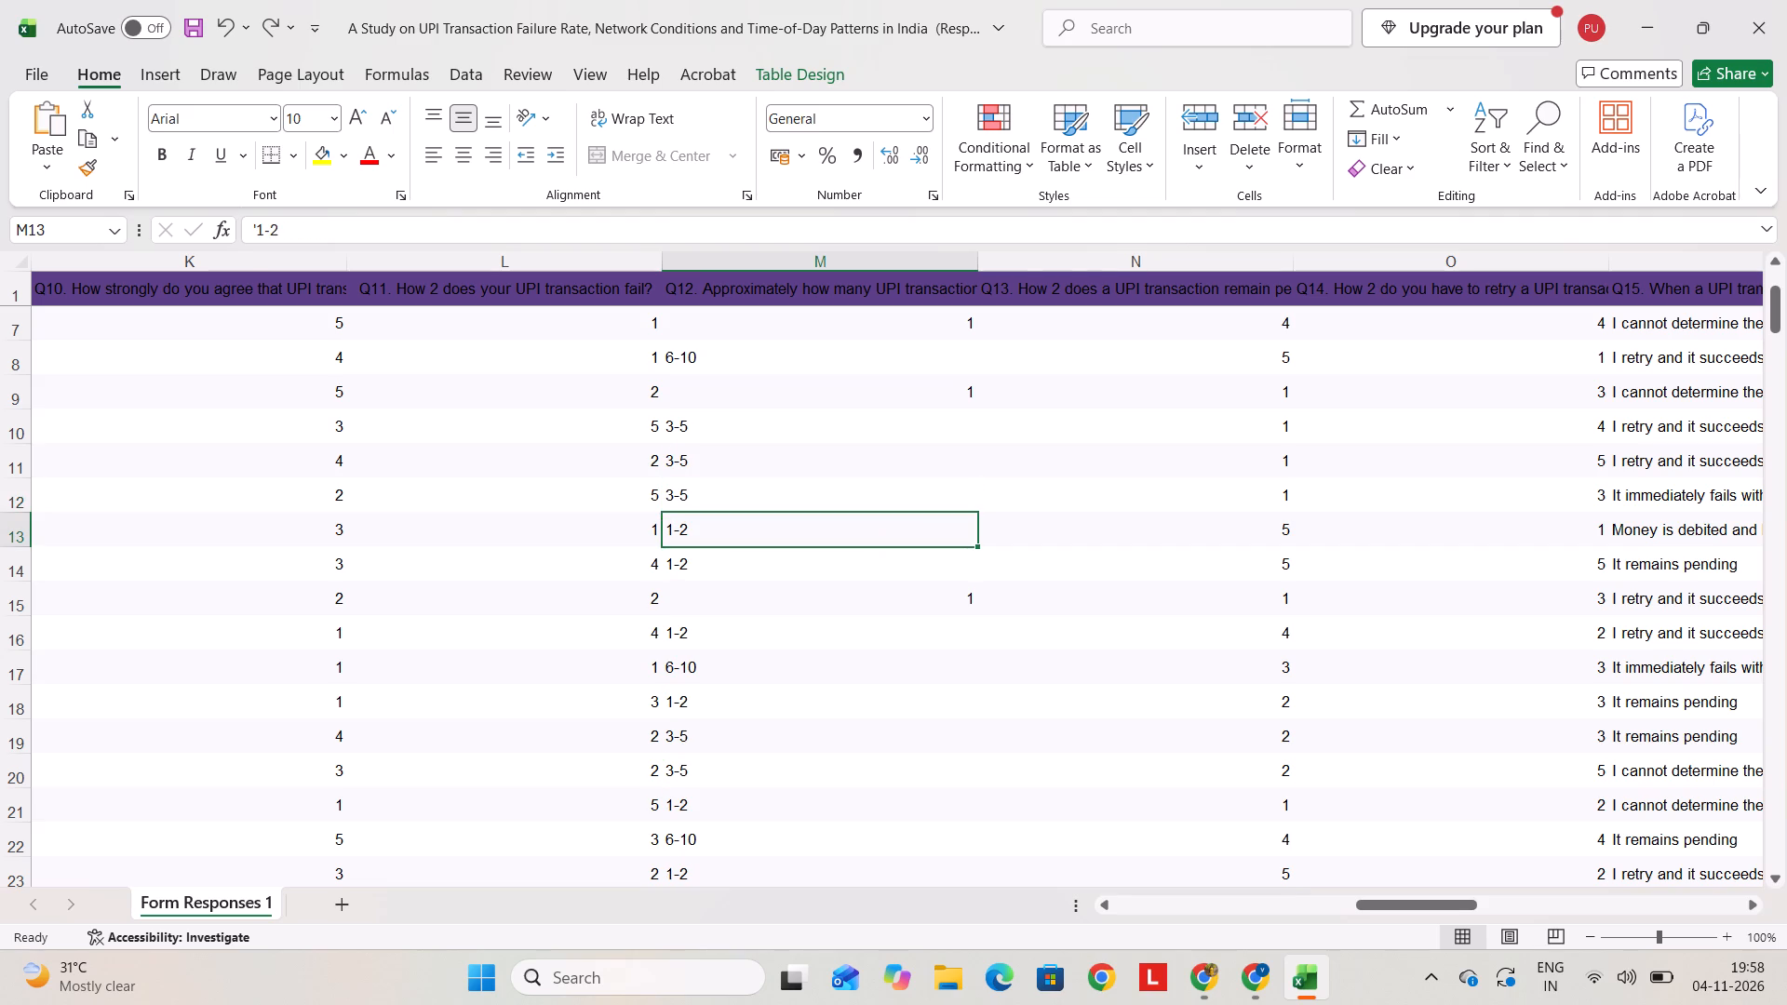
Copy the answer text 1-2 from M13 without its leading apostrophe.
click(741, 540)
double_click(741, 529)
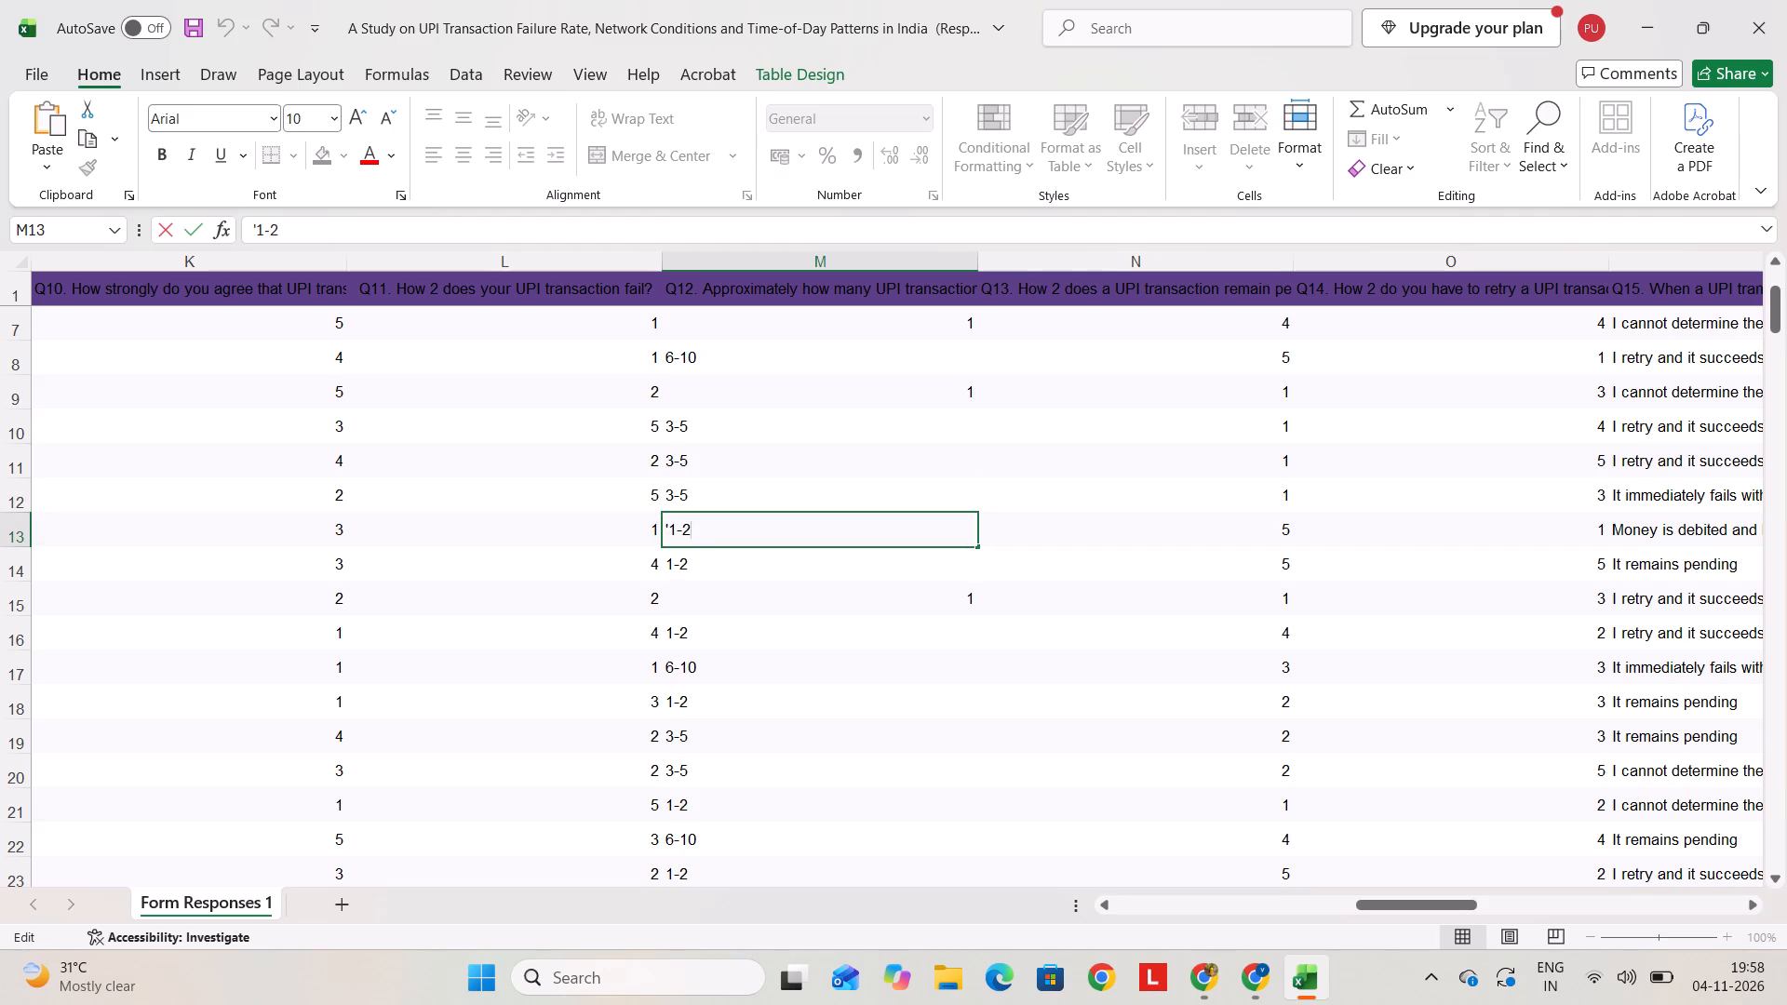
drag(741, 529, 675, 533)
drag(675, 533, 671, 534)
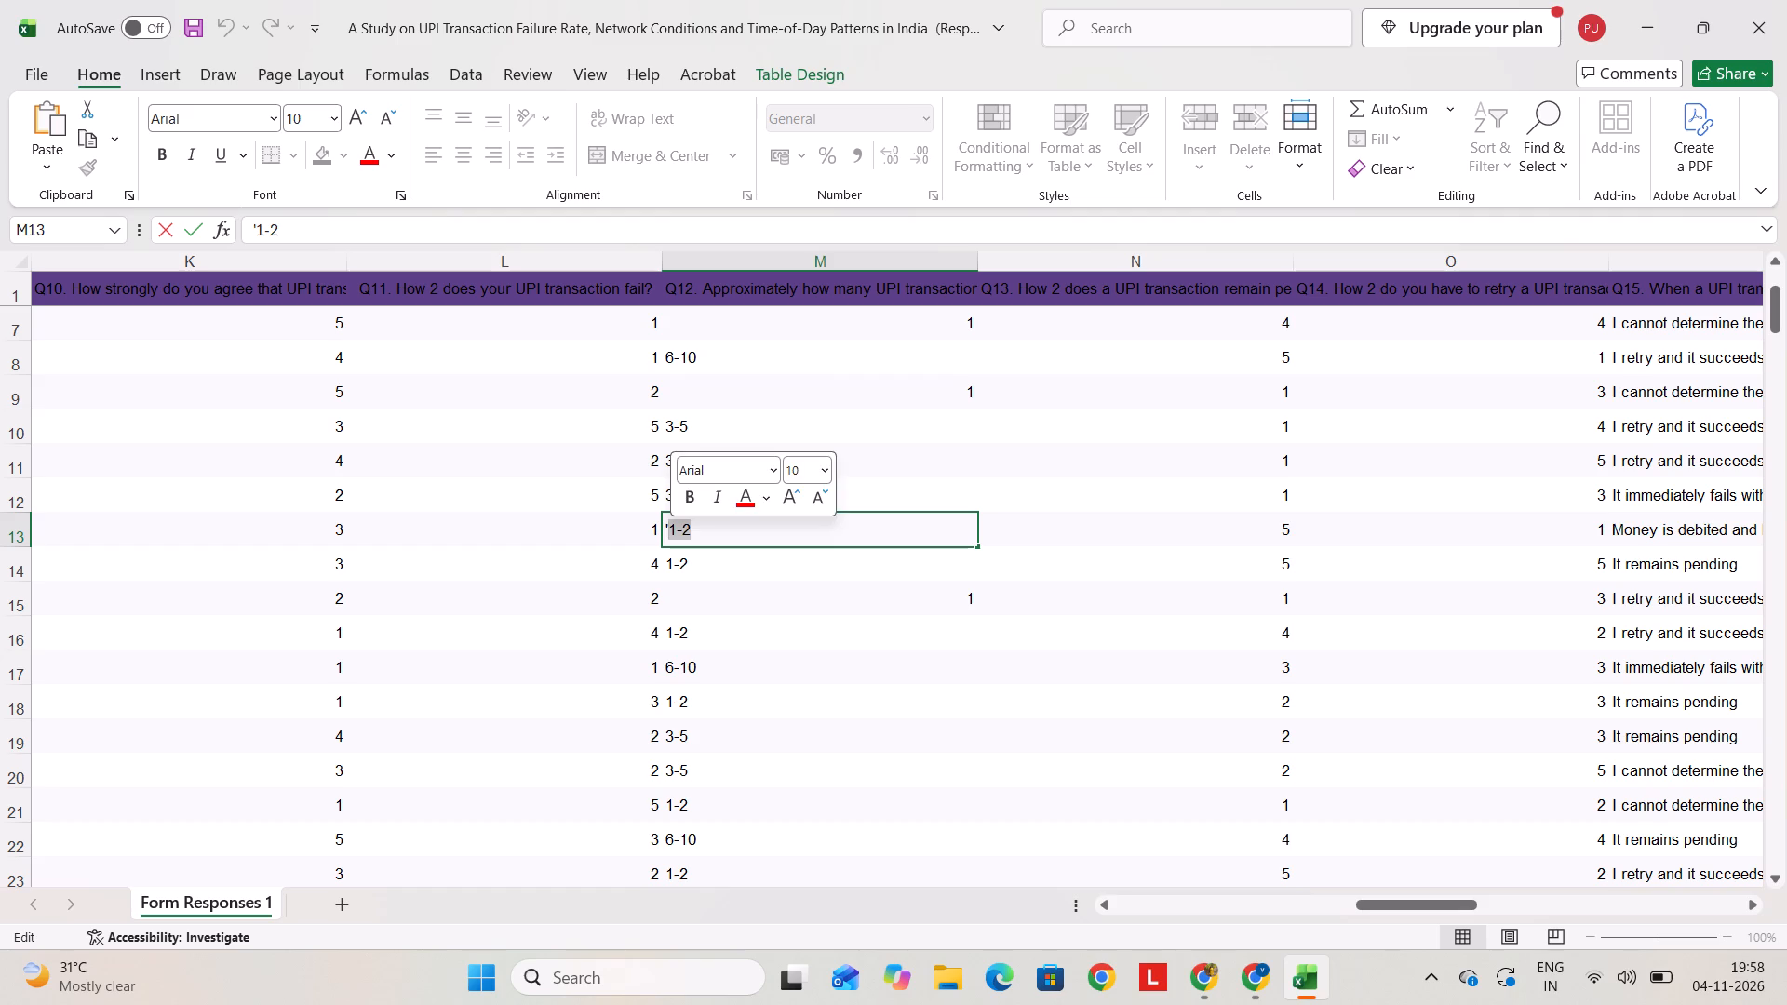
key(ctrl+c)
Replace every "3-5" with 3 across the Form Responses 1 sheet.
click(1523, 118)
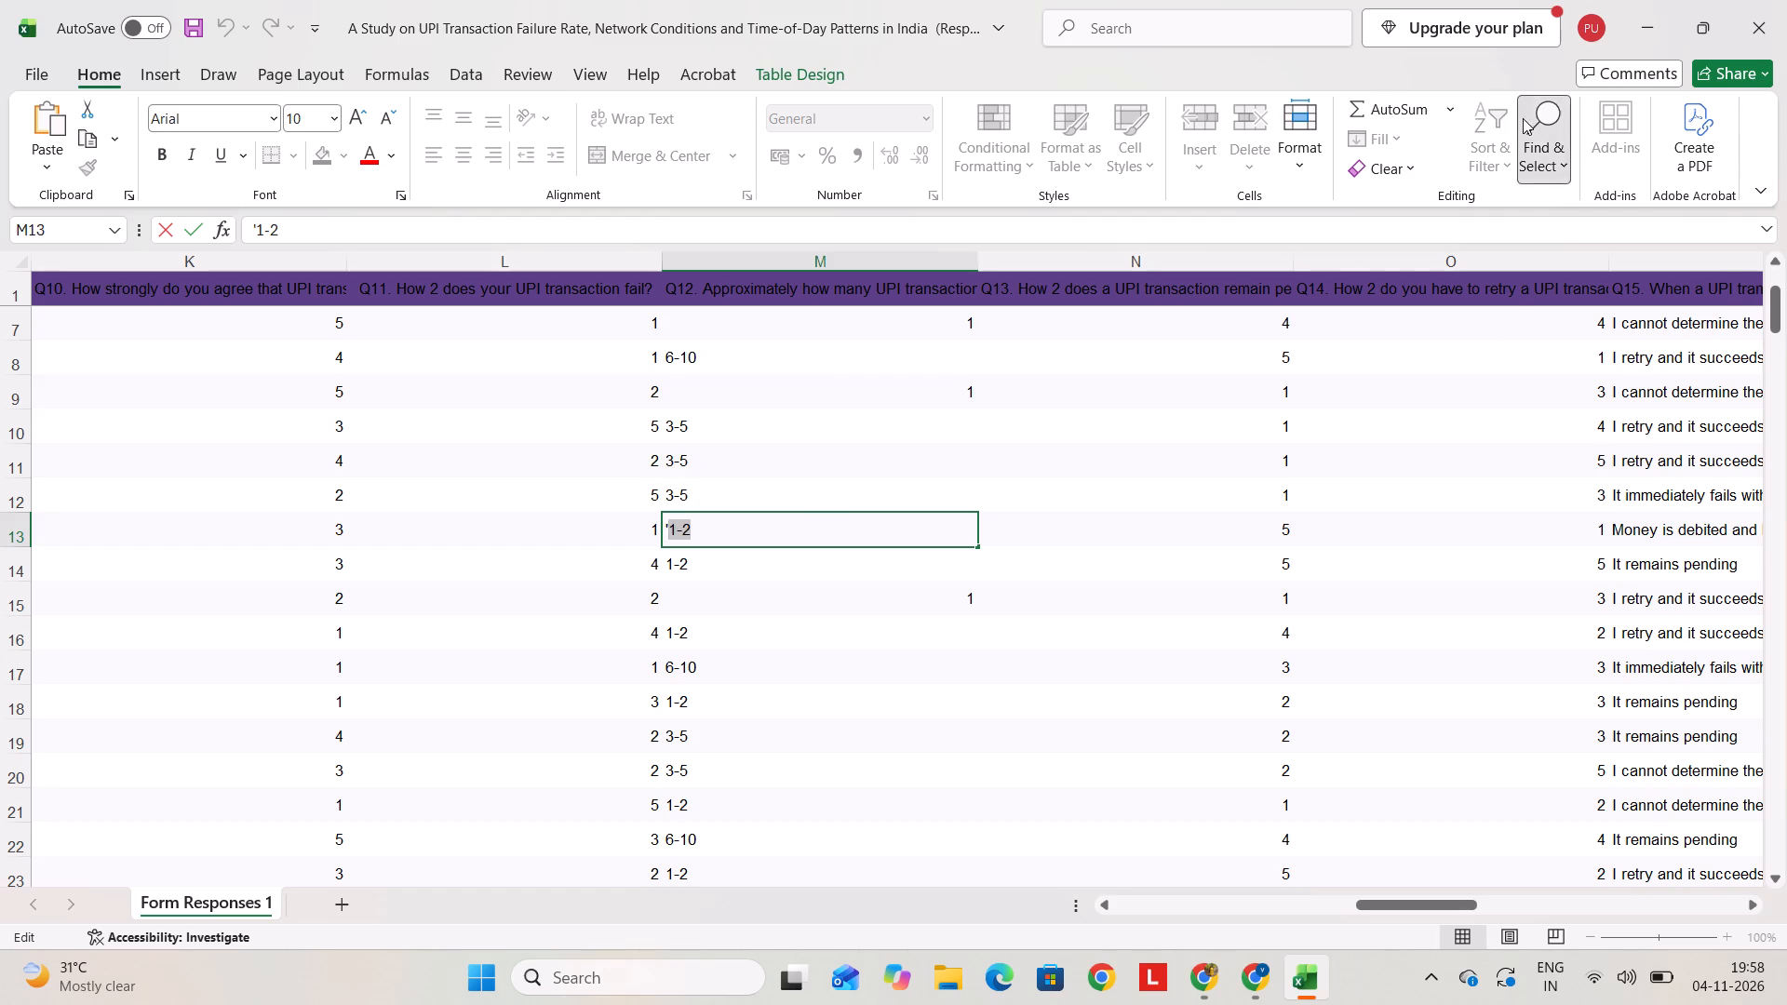
click(1579, 241)
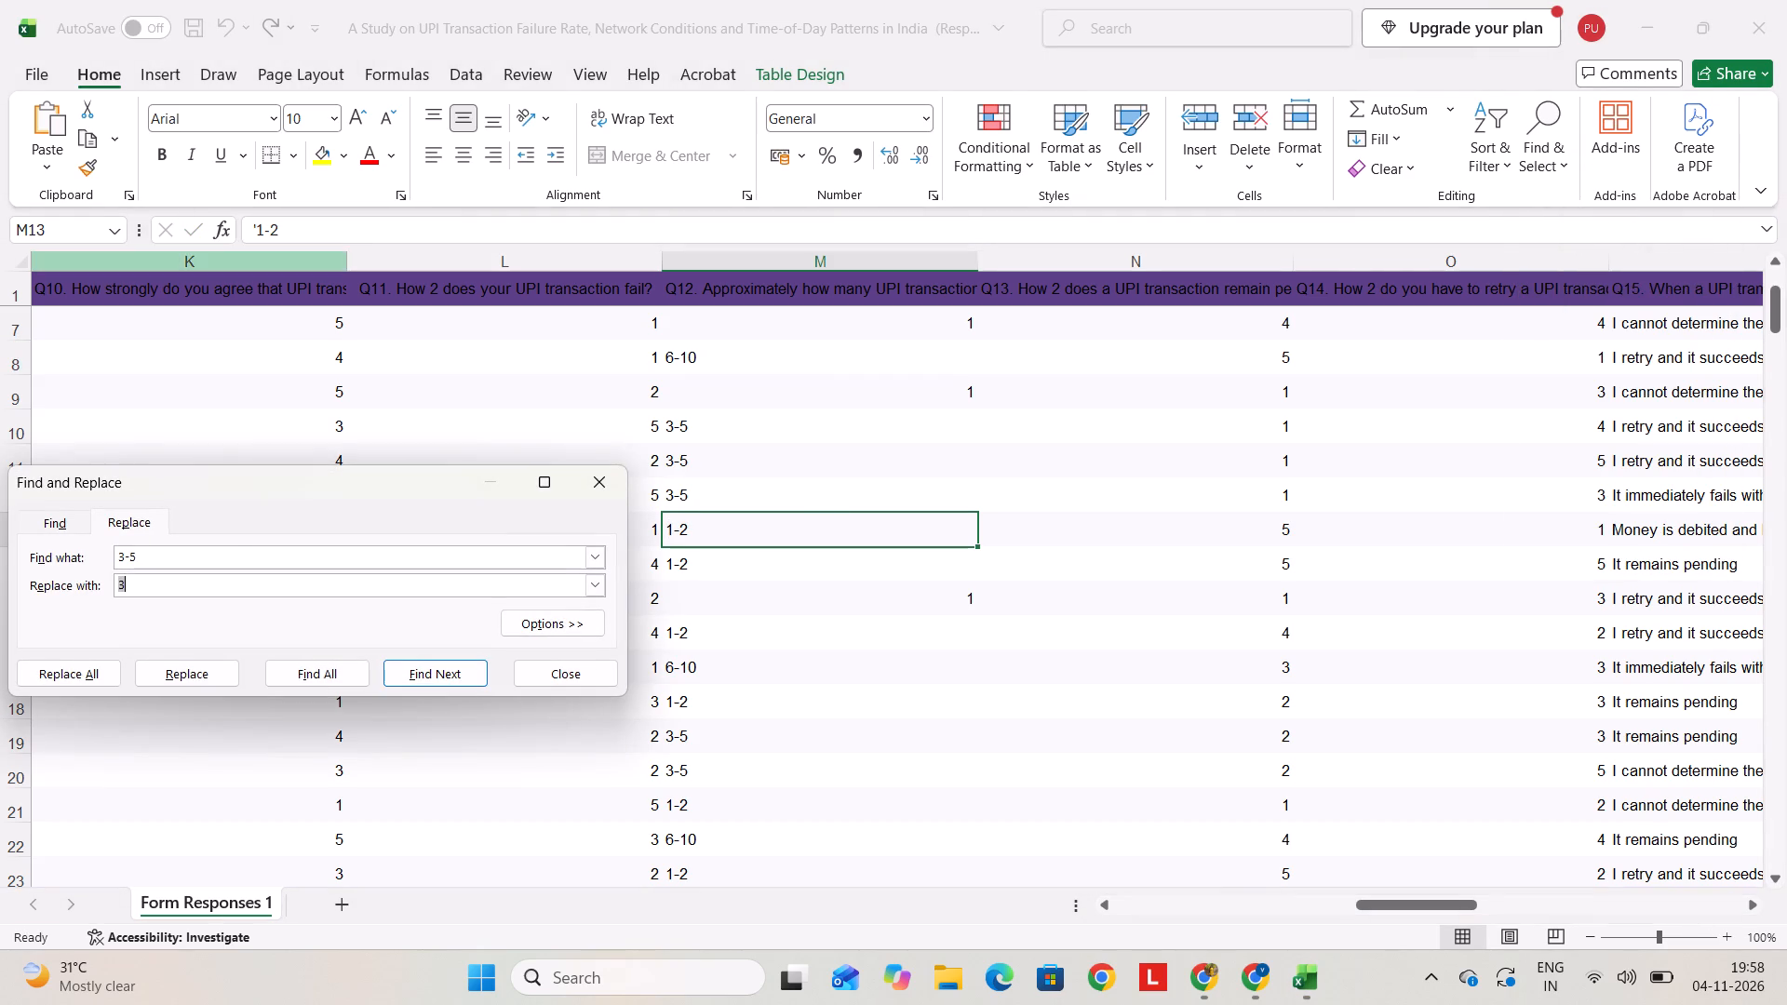
click(168, 557)
click(168, 557)
drag(168, 557, 87, 557)
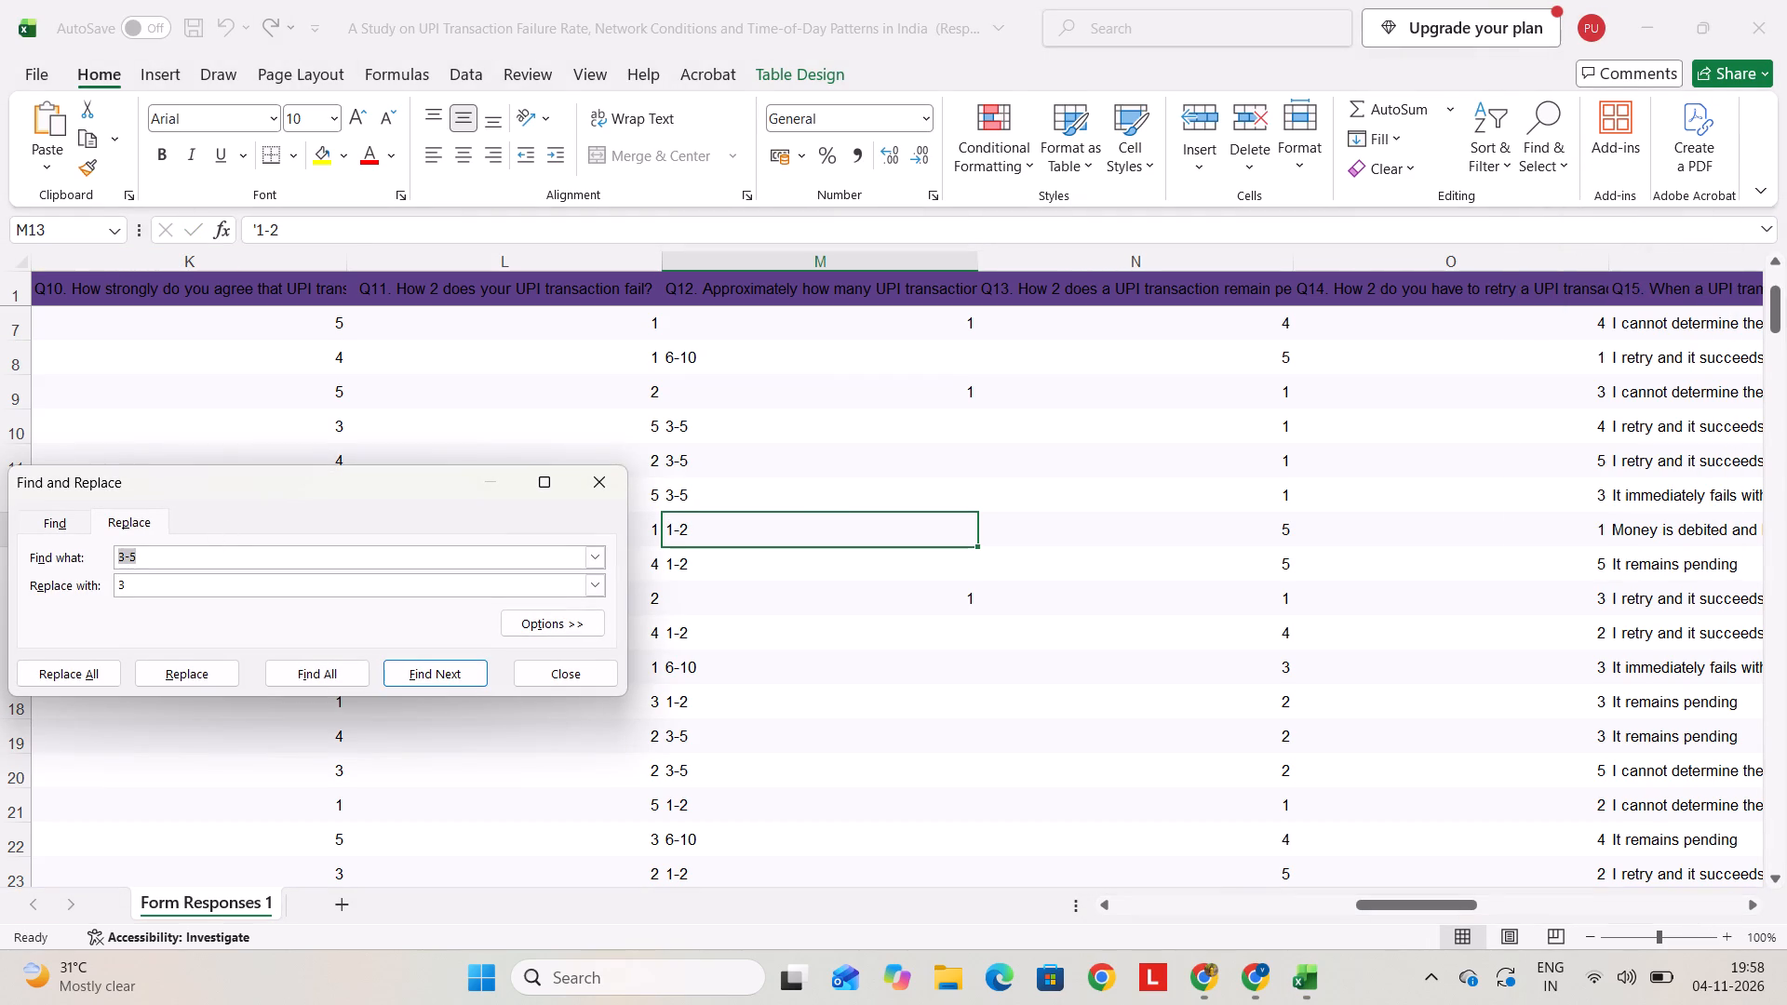
drag(87, 557, 126, 575)
click(198, 582)
click(85, 665)
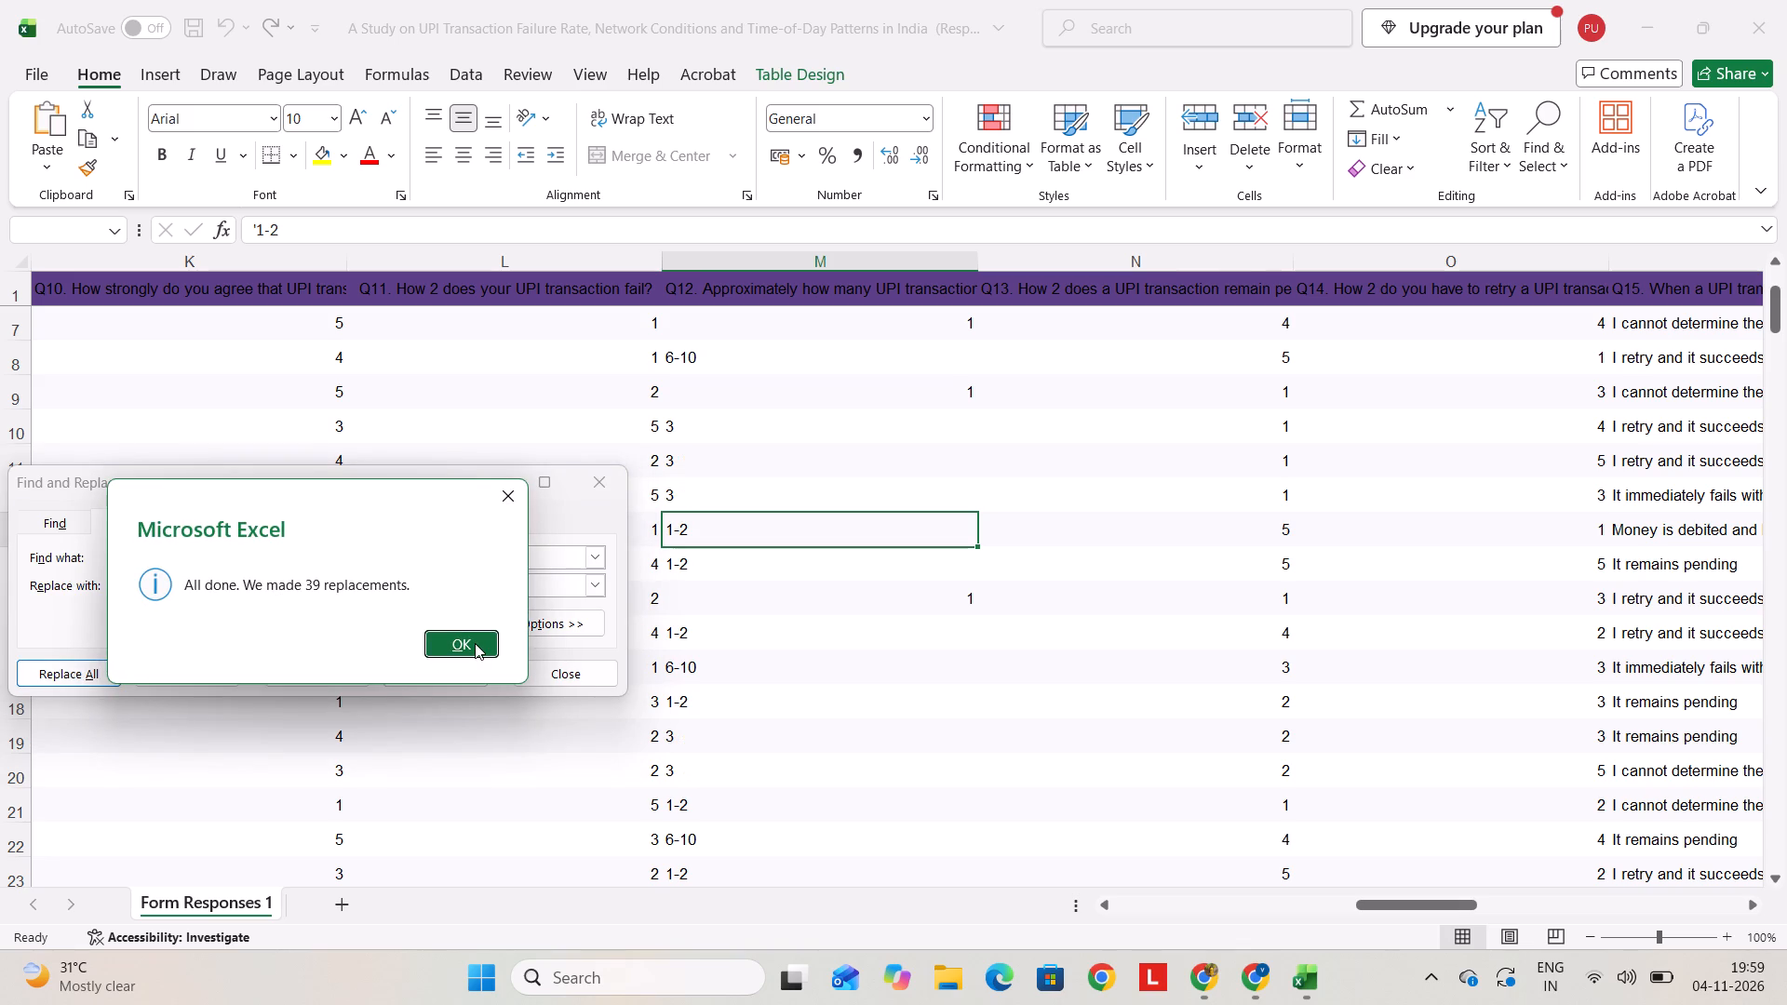
click(475, 643)
Replace every "1-2" with 2 across the Form Responses 1 sheet, taking the search text from M13 without its apostrophe.
drag(217, 544, 136, 565)
drag(145, 558, 49, 546)
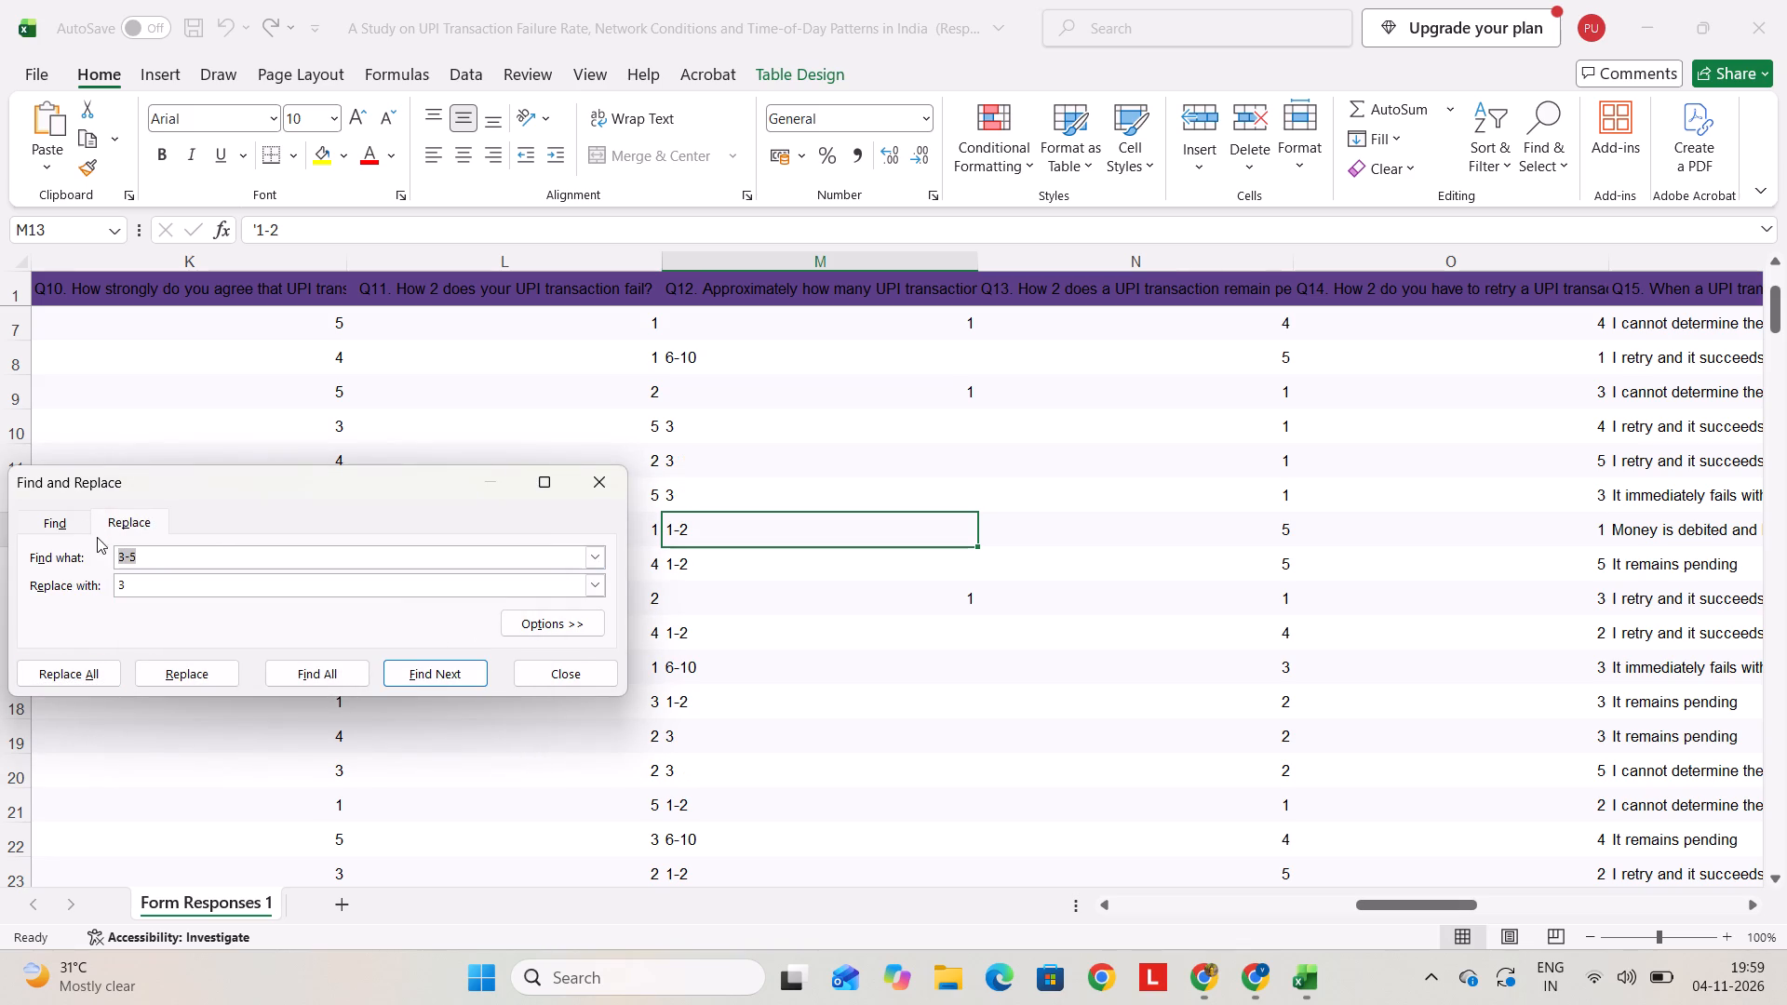
key(ctrl+c)
key(ctrl+v)
click(728, 529)
double_click(728, 529)
click(728, 529)
drag(728, 529, 669, 527)
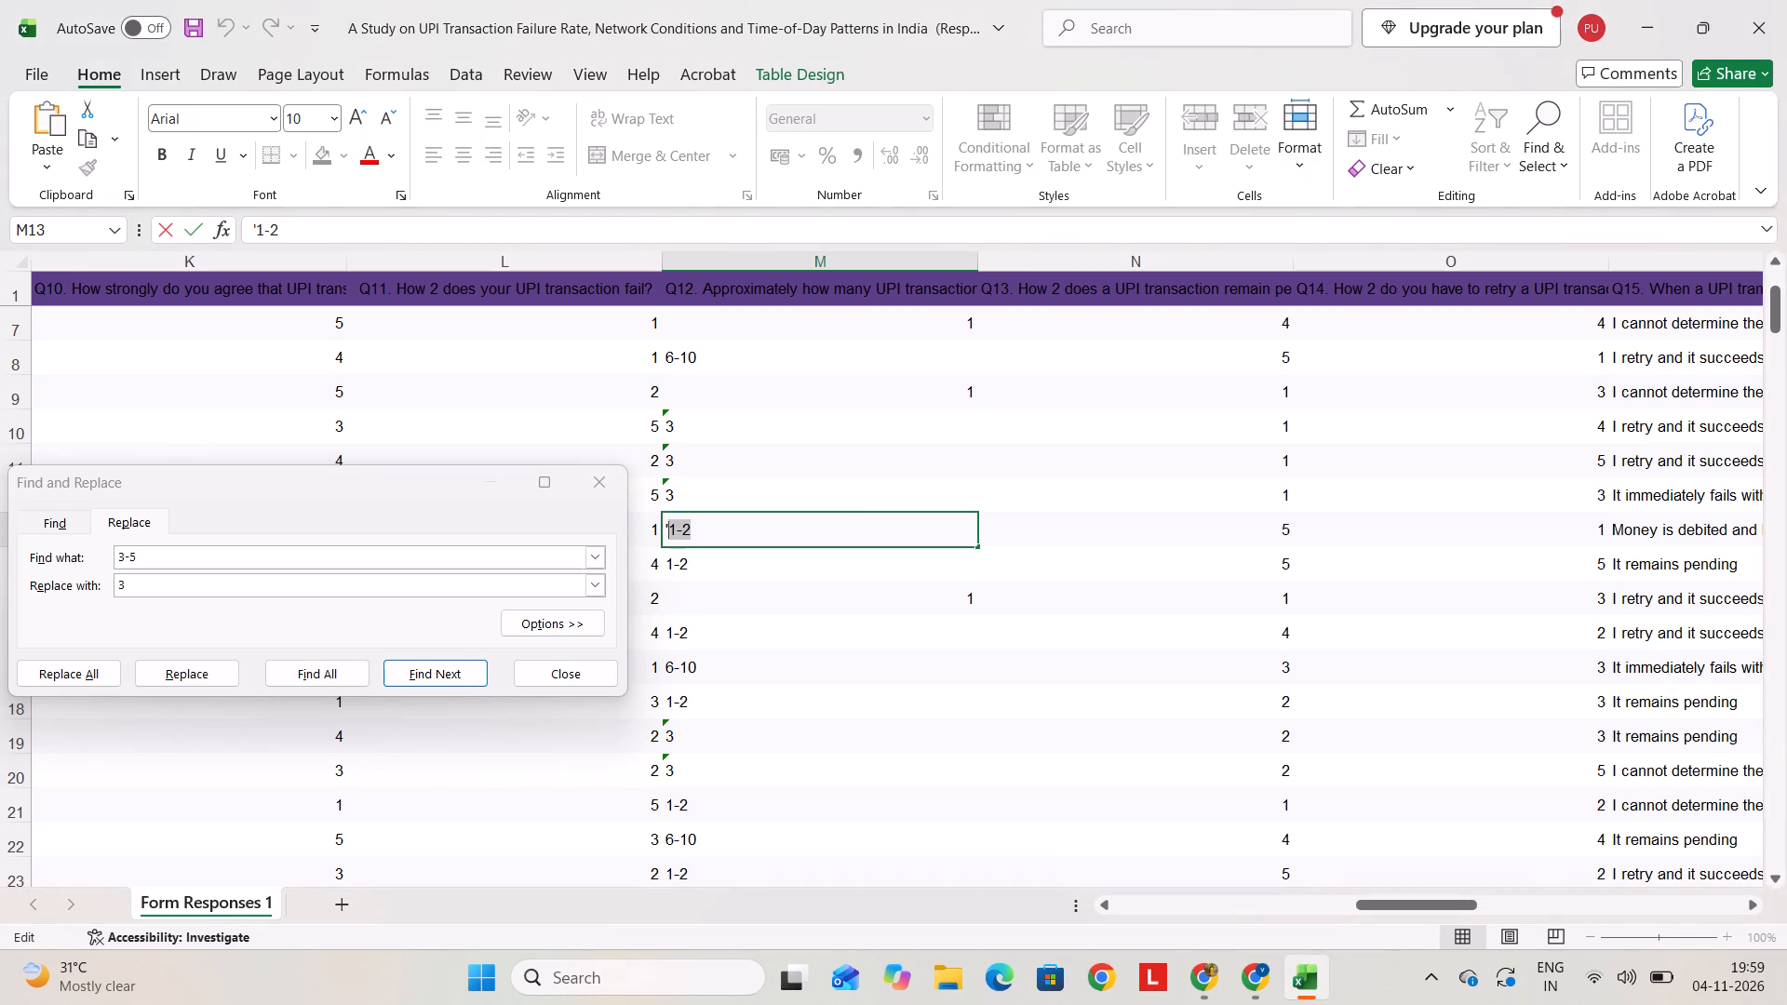
key(ctrl+c)
click(180, 549)
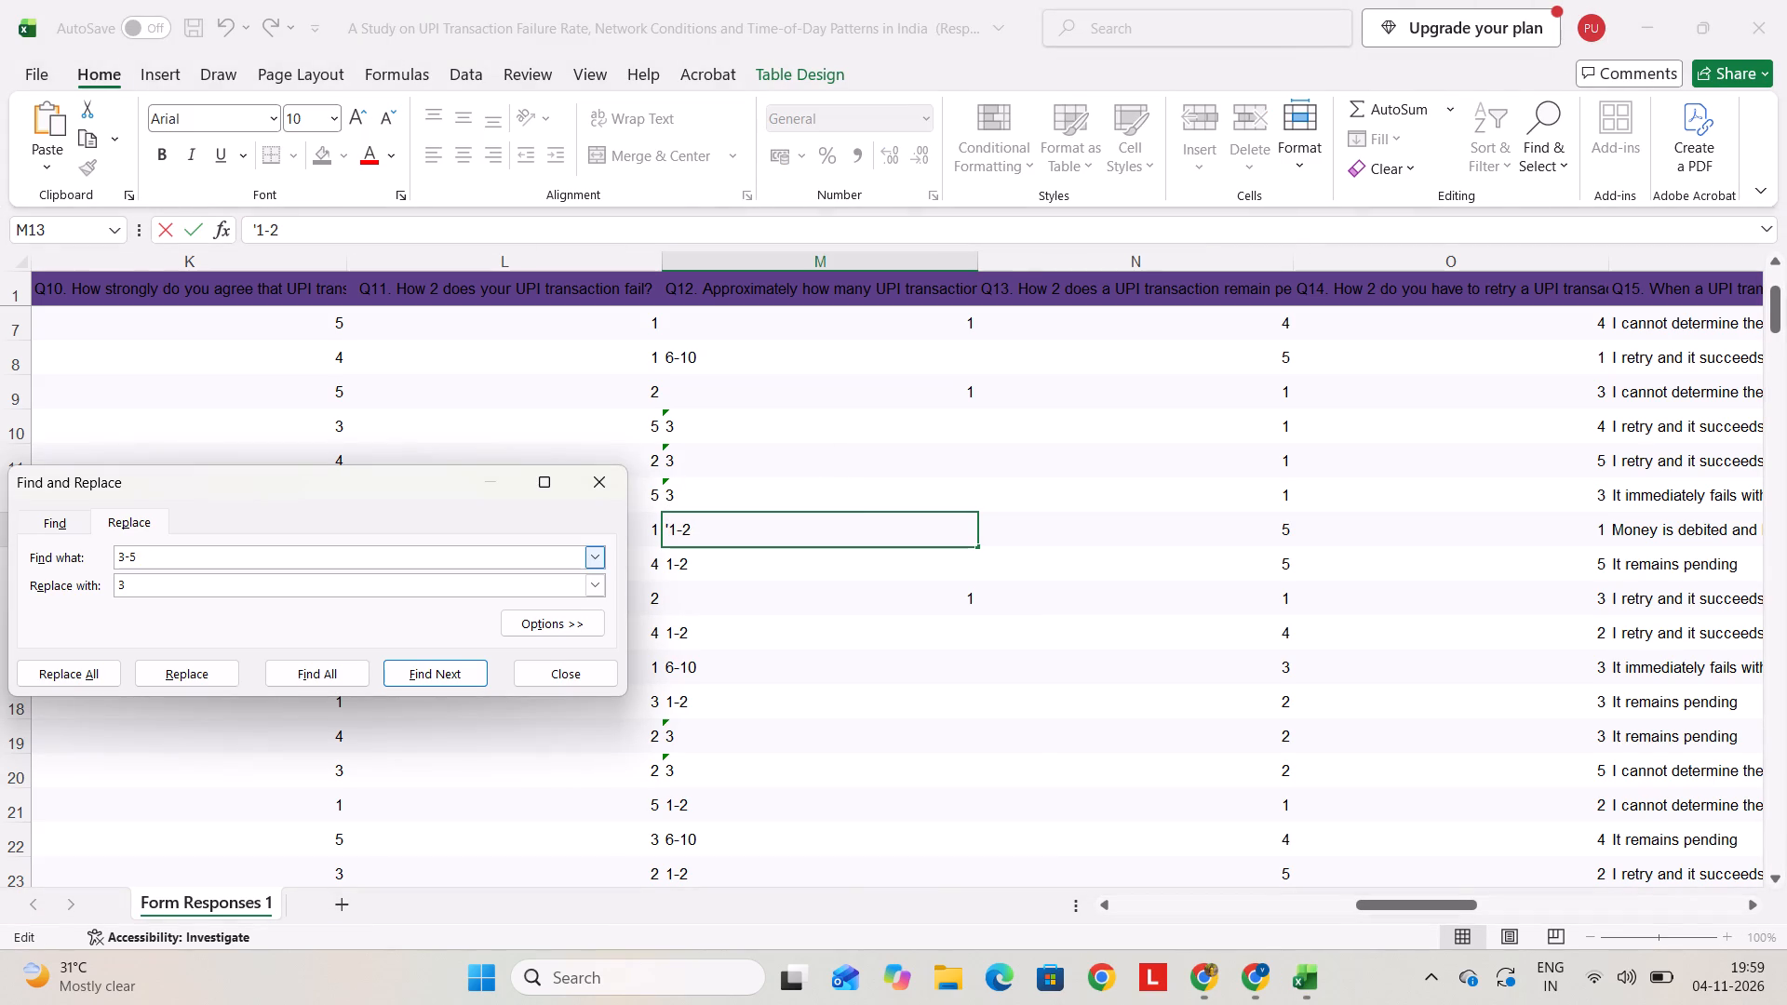
key(ctrl+a)
key(ctrl+v)
click(146, 577)
key(BackSpace)
key(2)
click(102, 666)
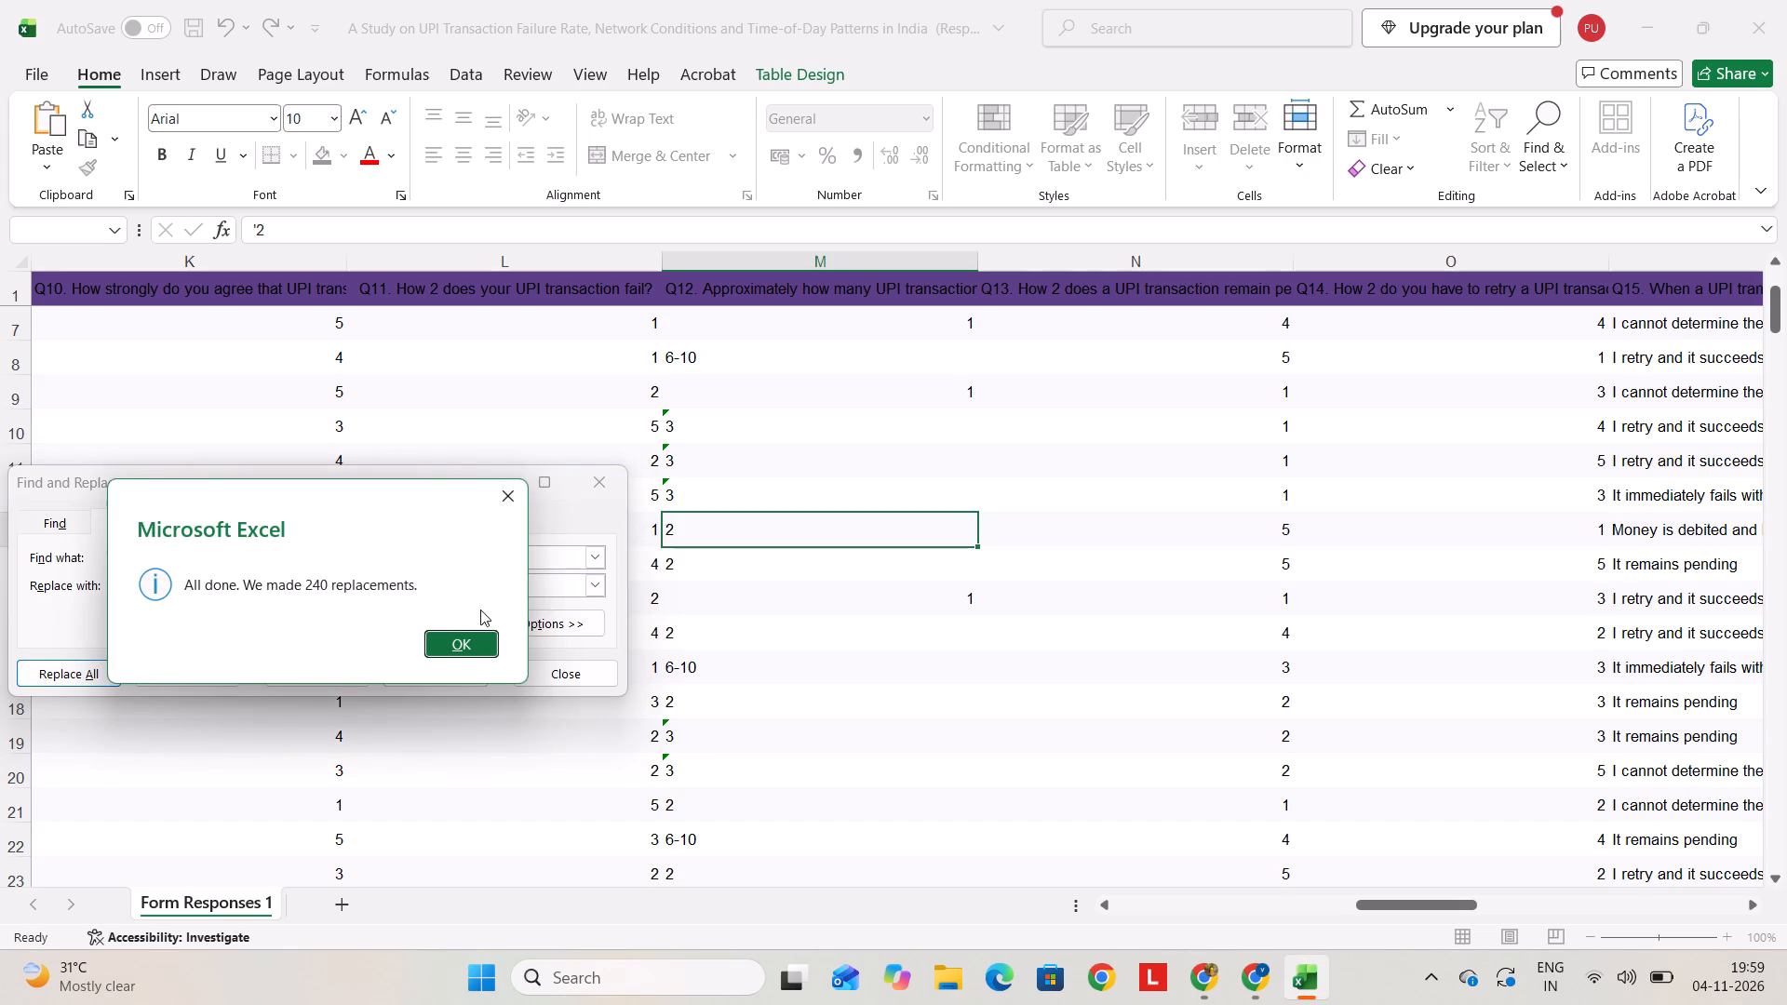
click(485, 644)
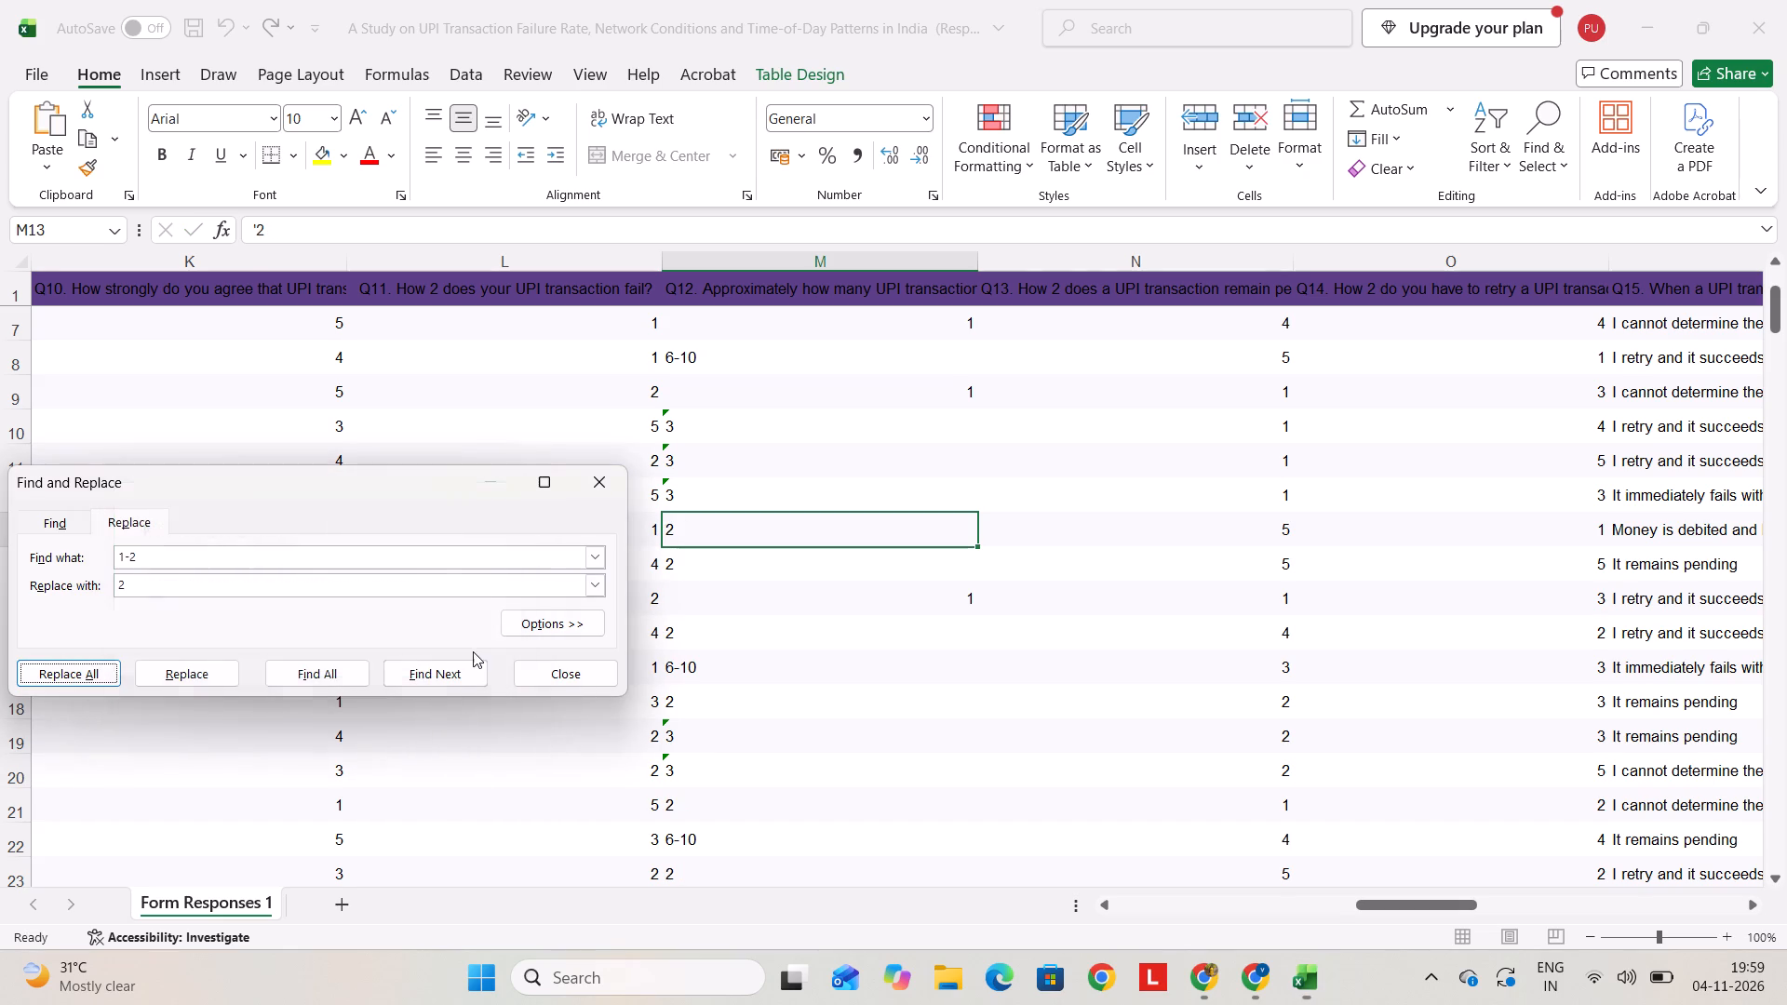
Replace every "6-10" with 4 across the sheet, taking the search text from M2 without its apostrophe.
scroll(800, 456, up, 3)
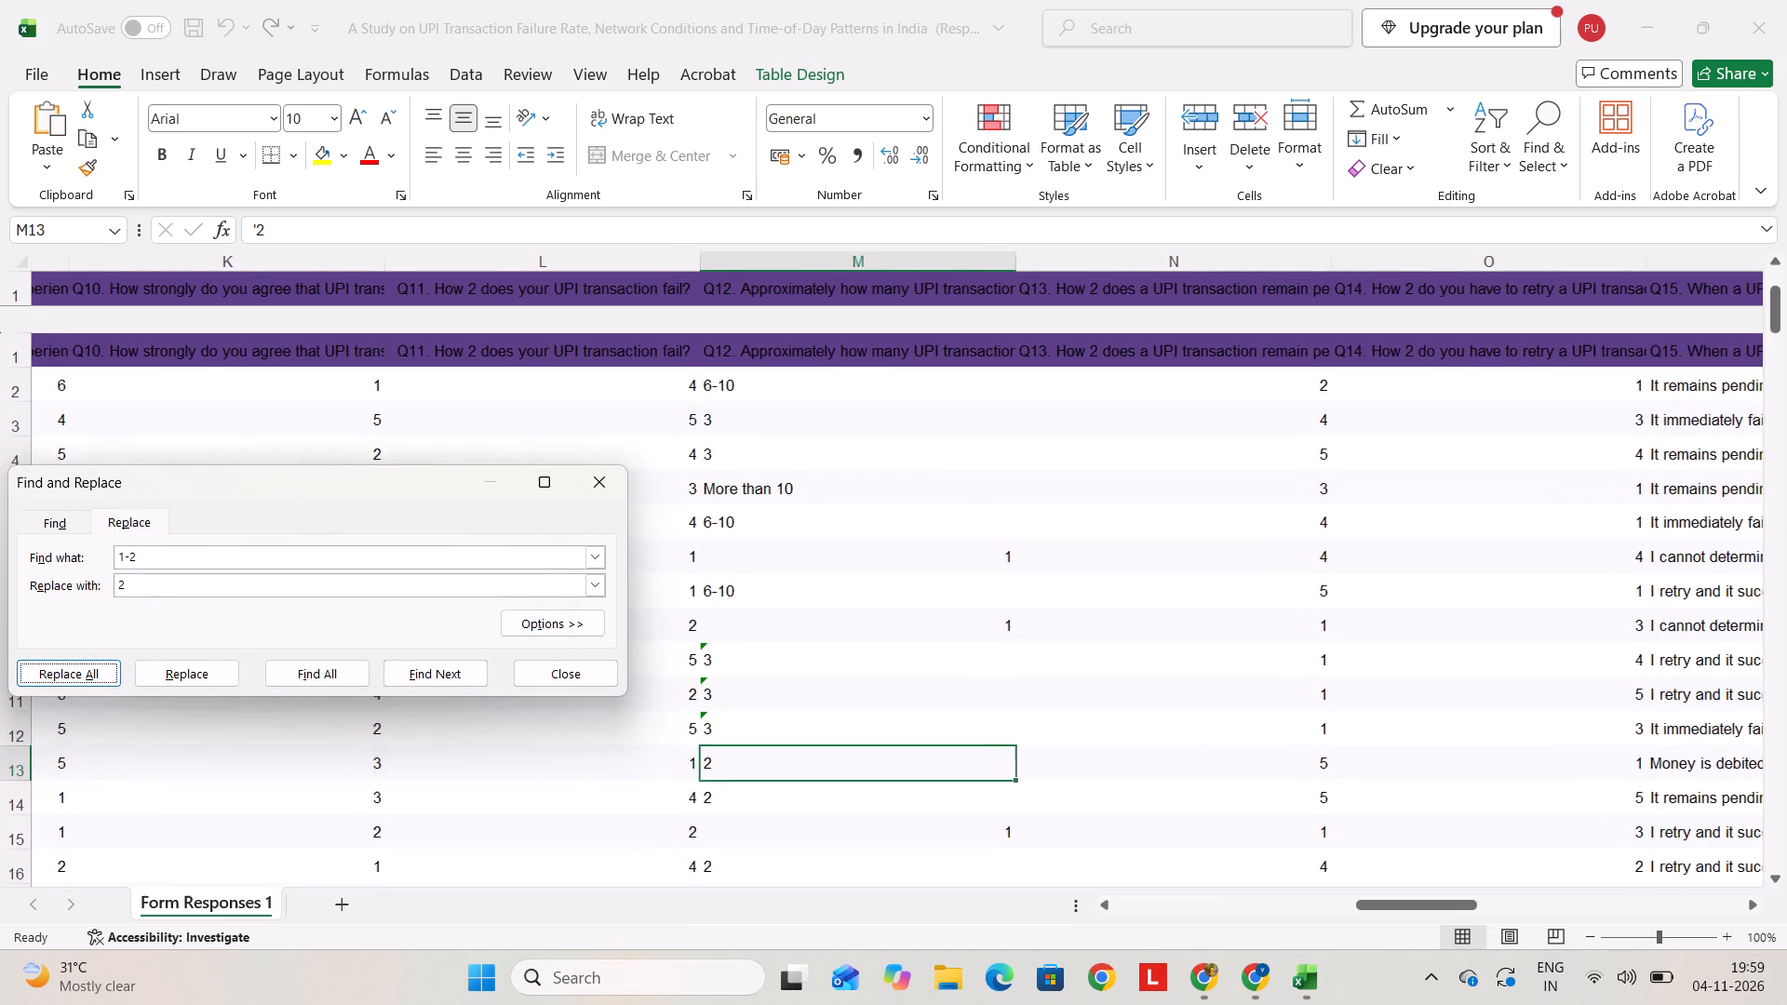
scroll(797, 431, up, 1)
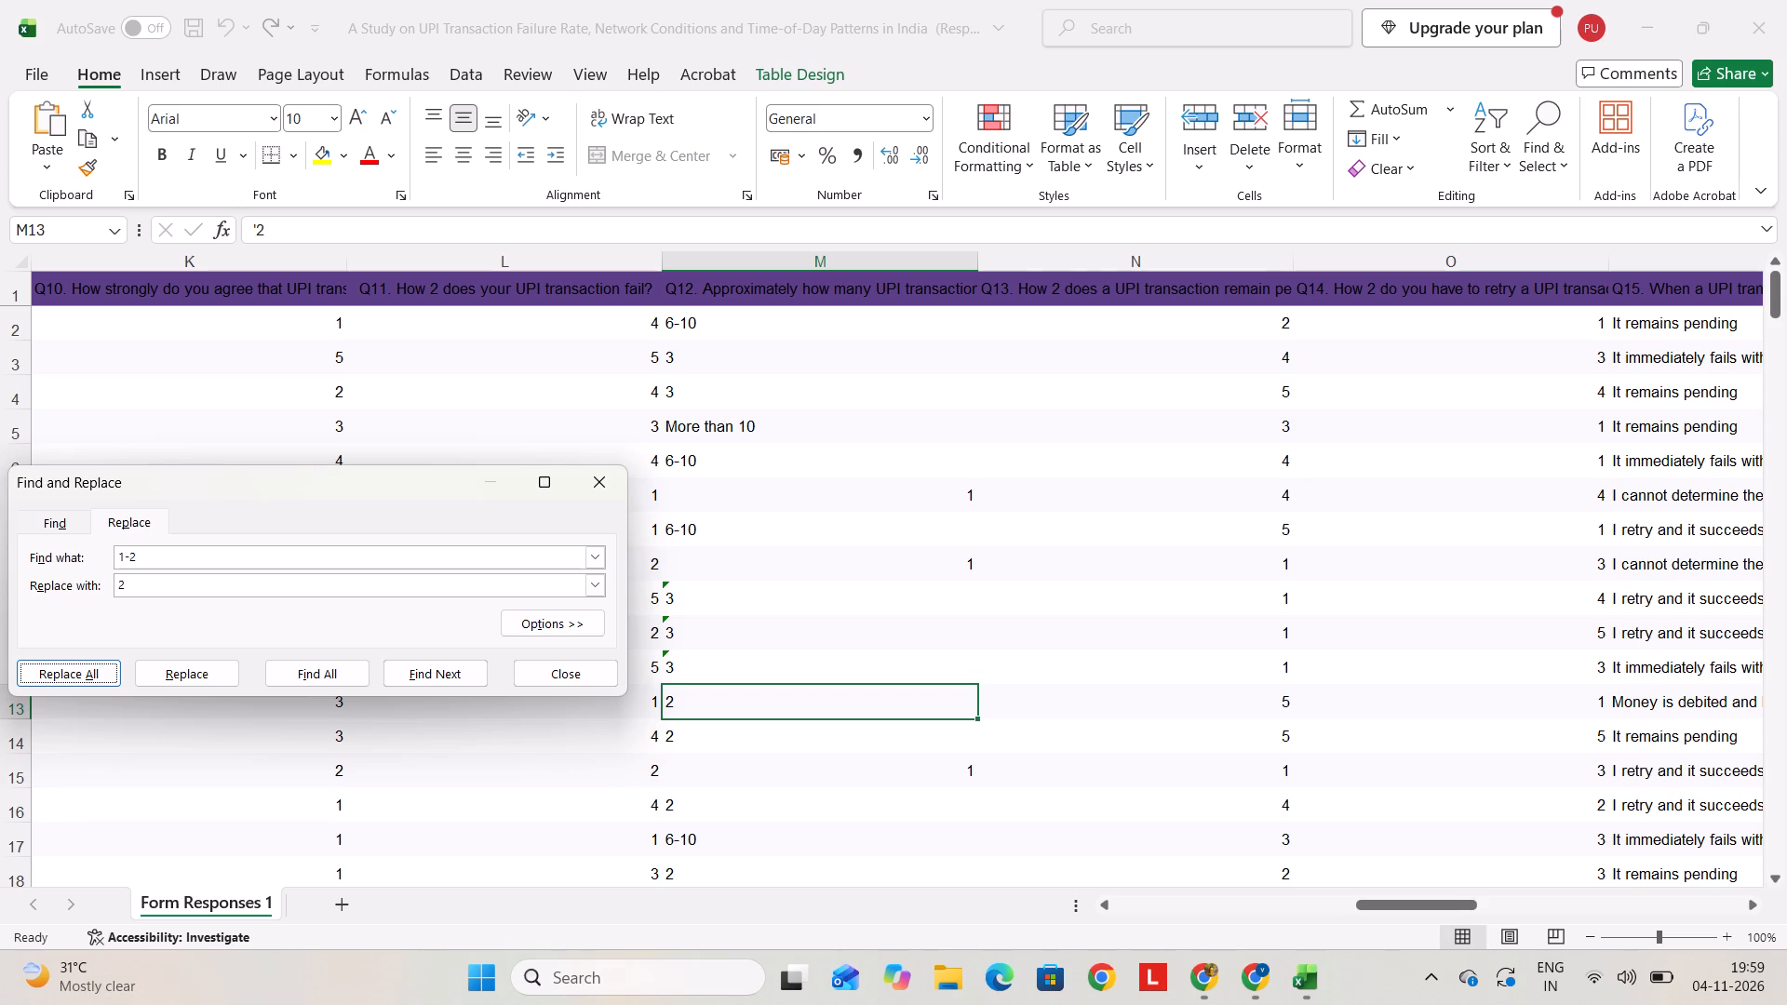
click(710, 320)
click(710, 320)
drag(711, 320, 676, 317)
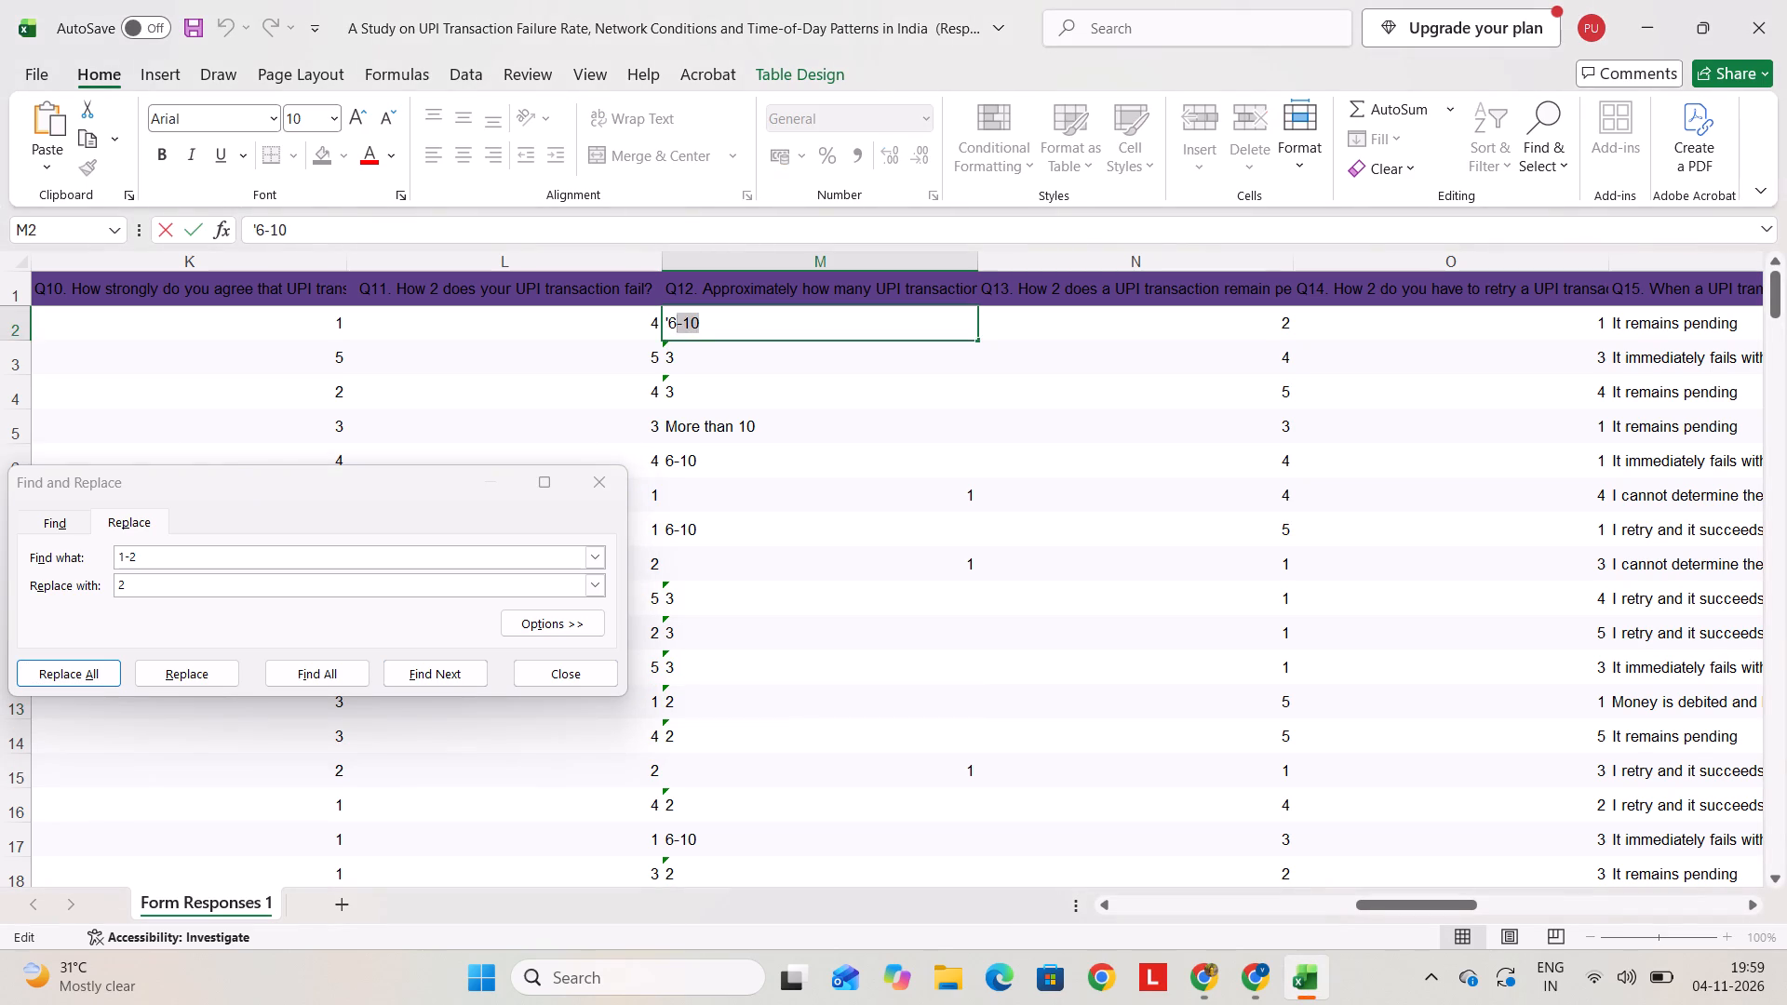
drag(676, 317, 669, 317)
key(ctrl+c)
click(187, 555)
drag(187, 555, 131, 555)
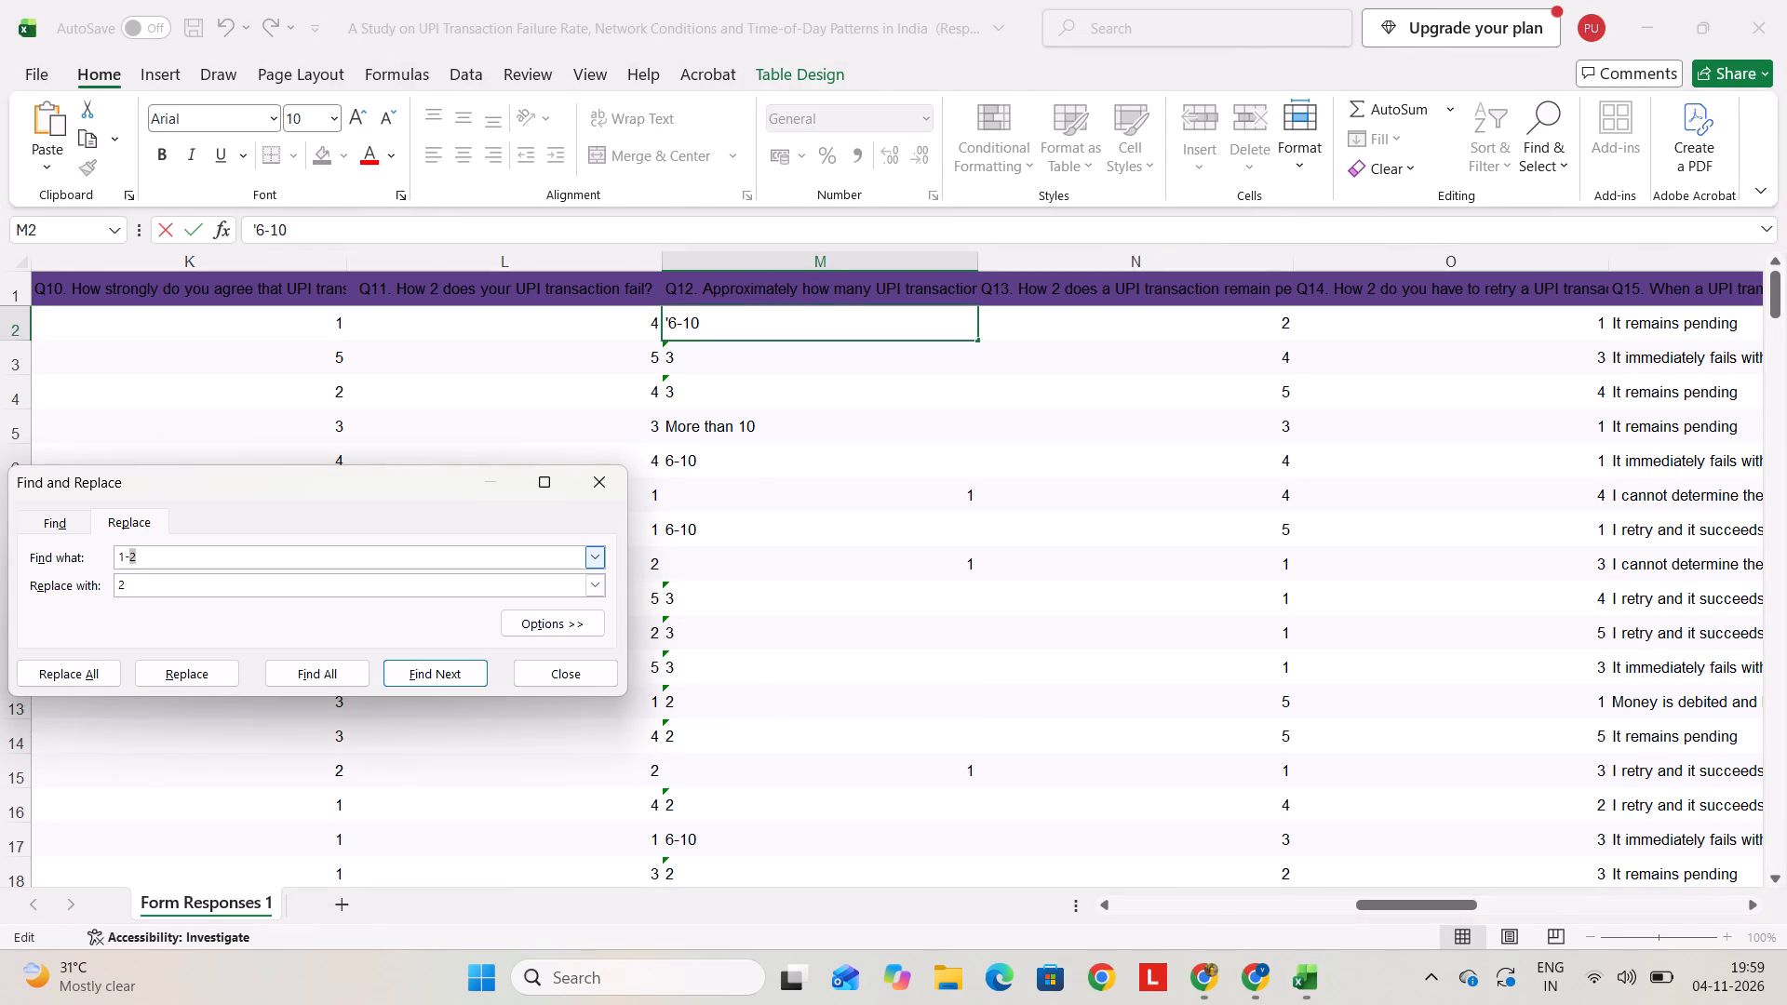
drag(131, 555, 94, 554)
key(ctrl+v)
click(156, 593)
key(BackSpace)
key(4)
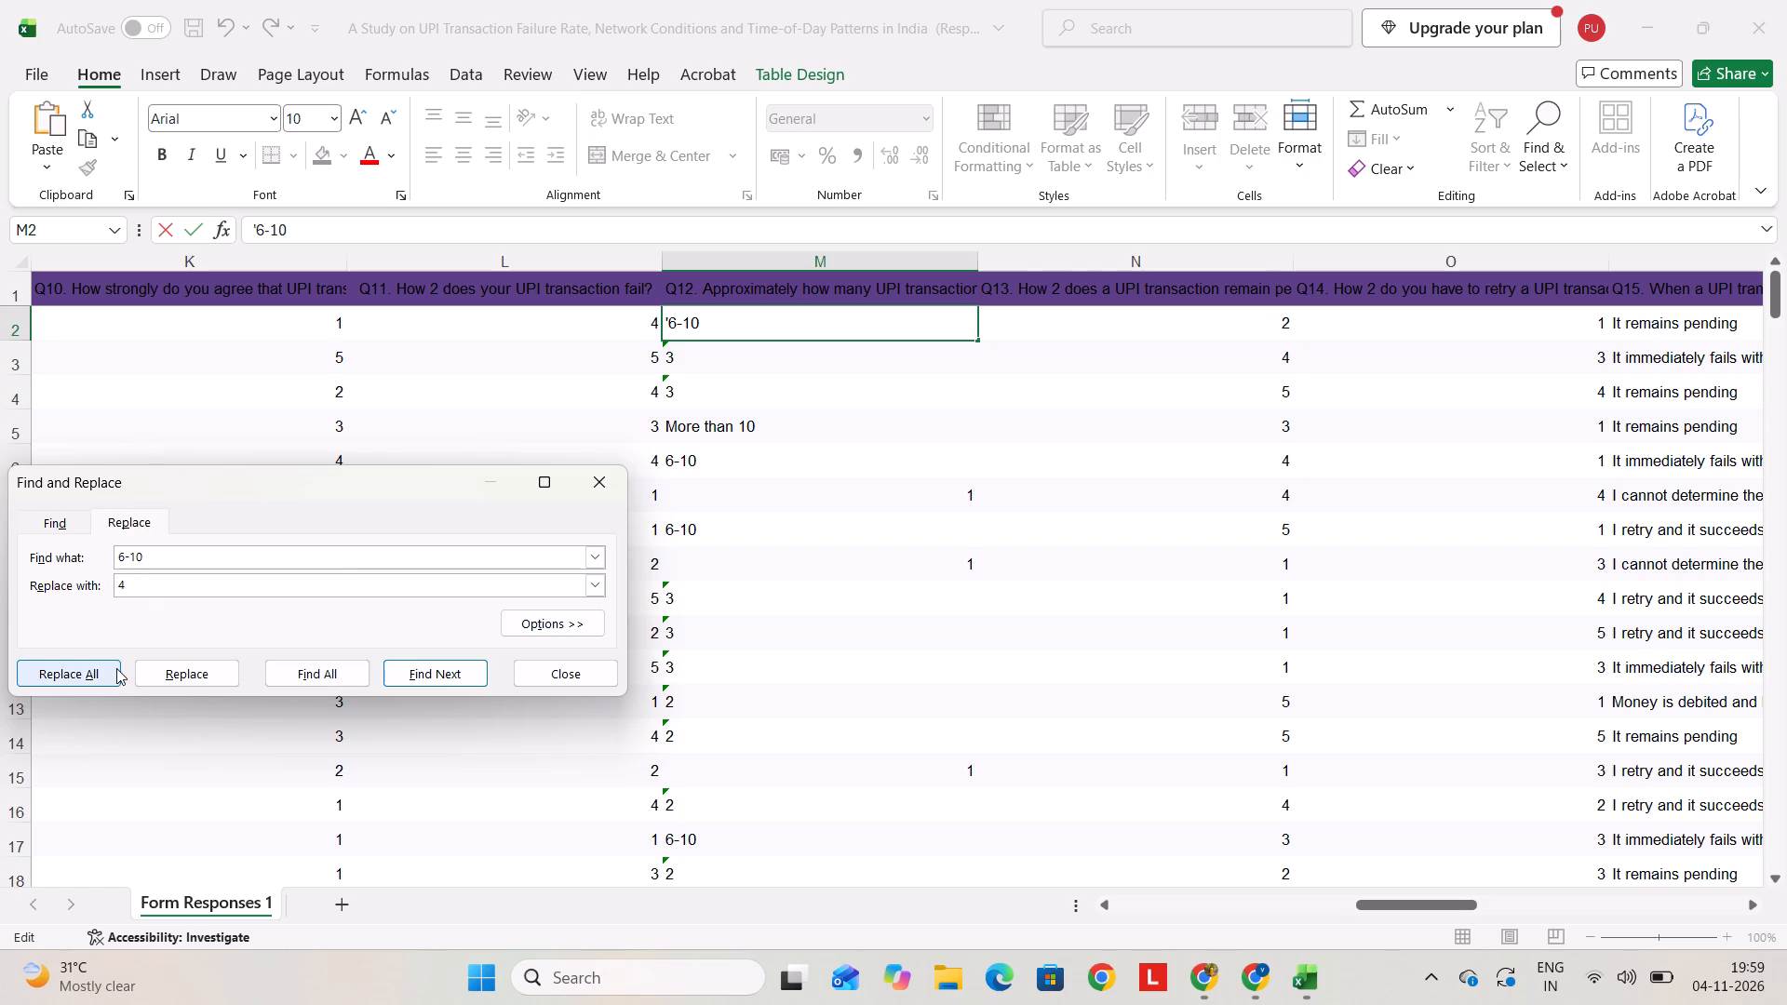
click(116, 668)
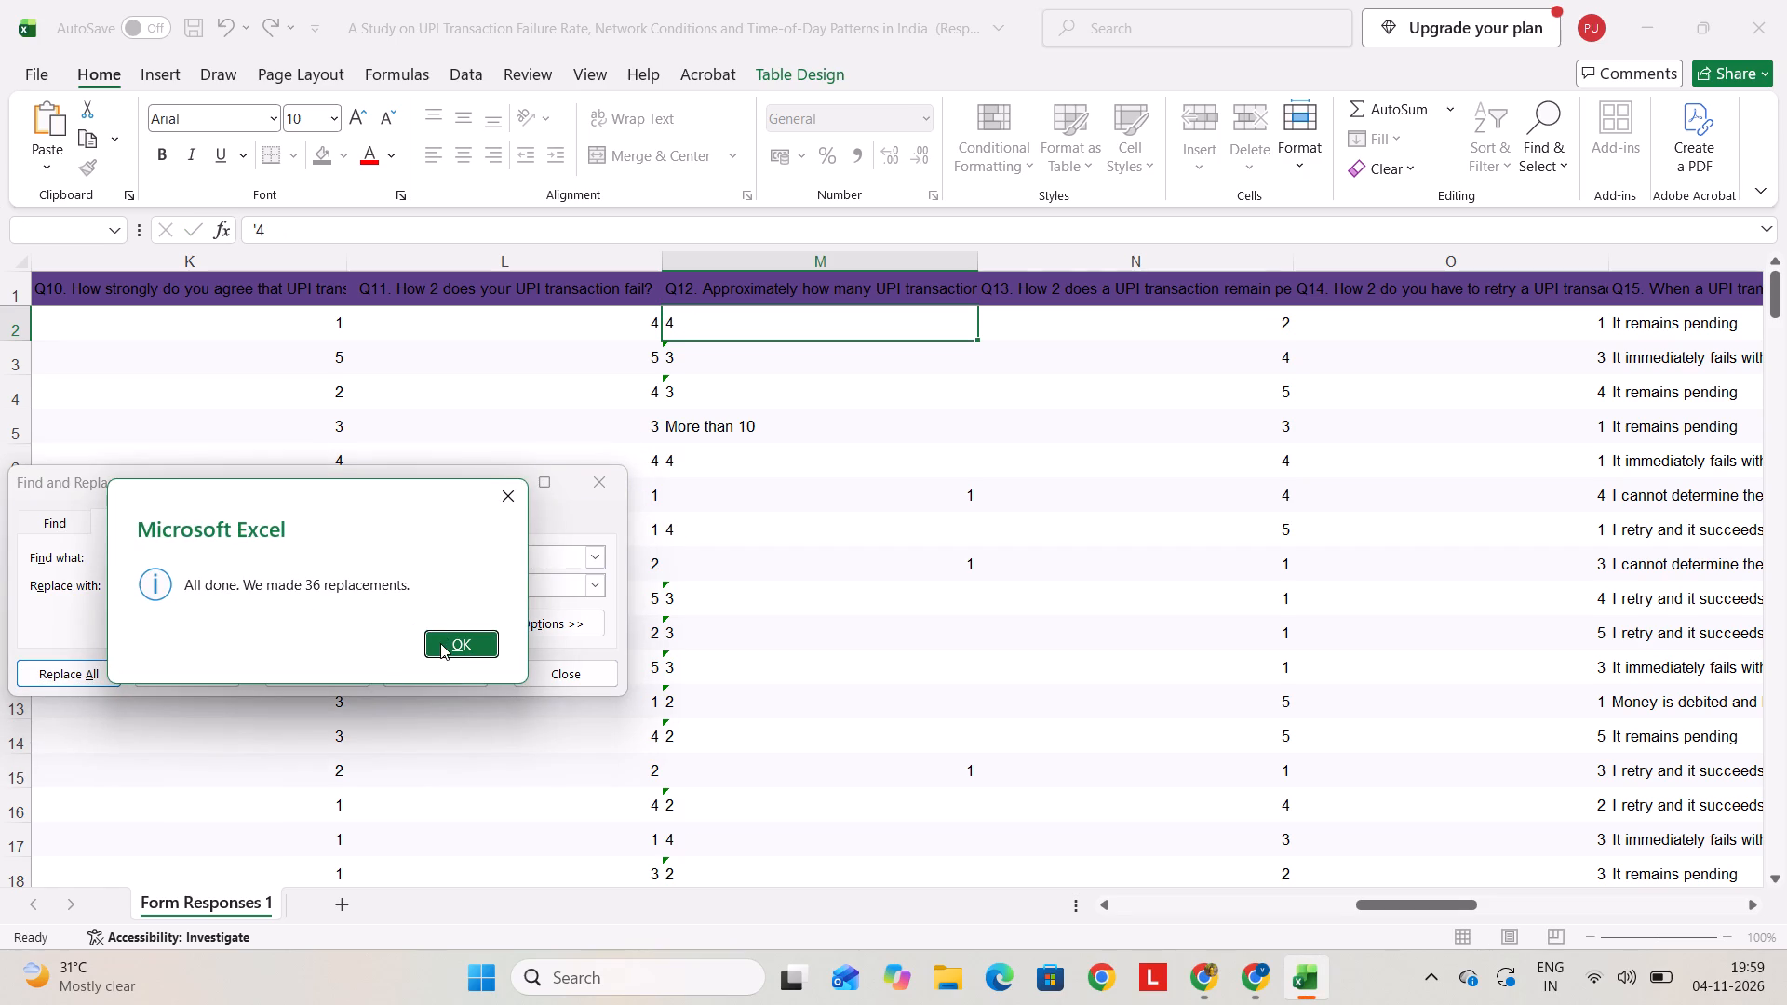
click(440, 643)
Replace every "More than 10" with 5 across the sheet, taking the search text from M5.
click(781, 422)
drag(781, 422, 760, 426)
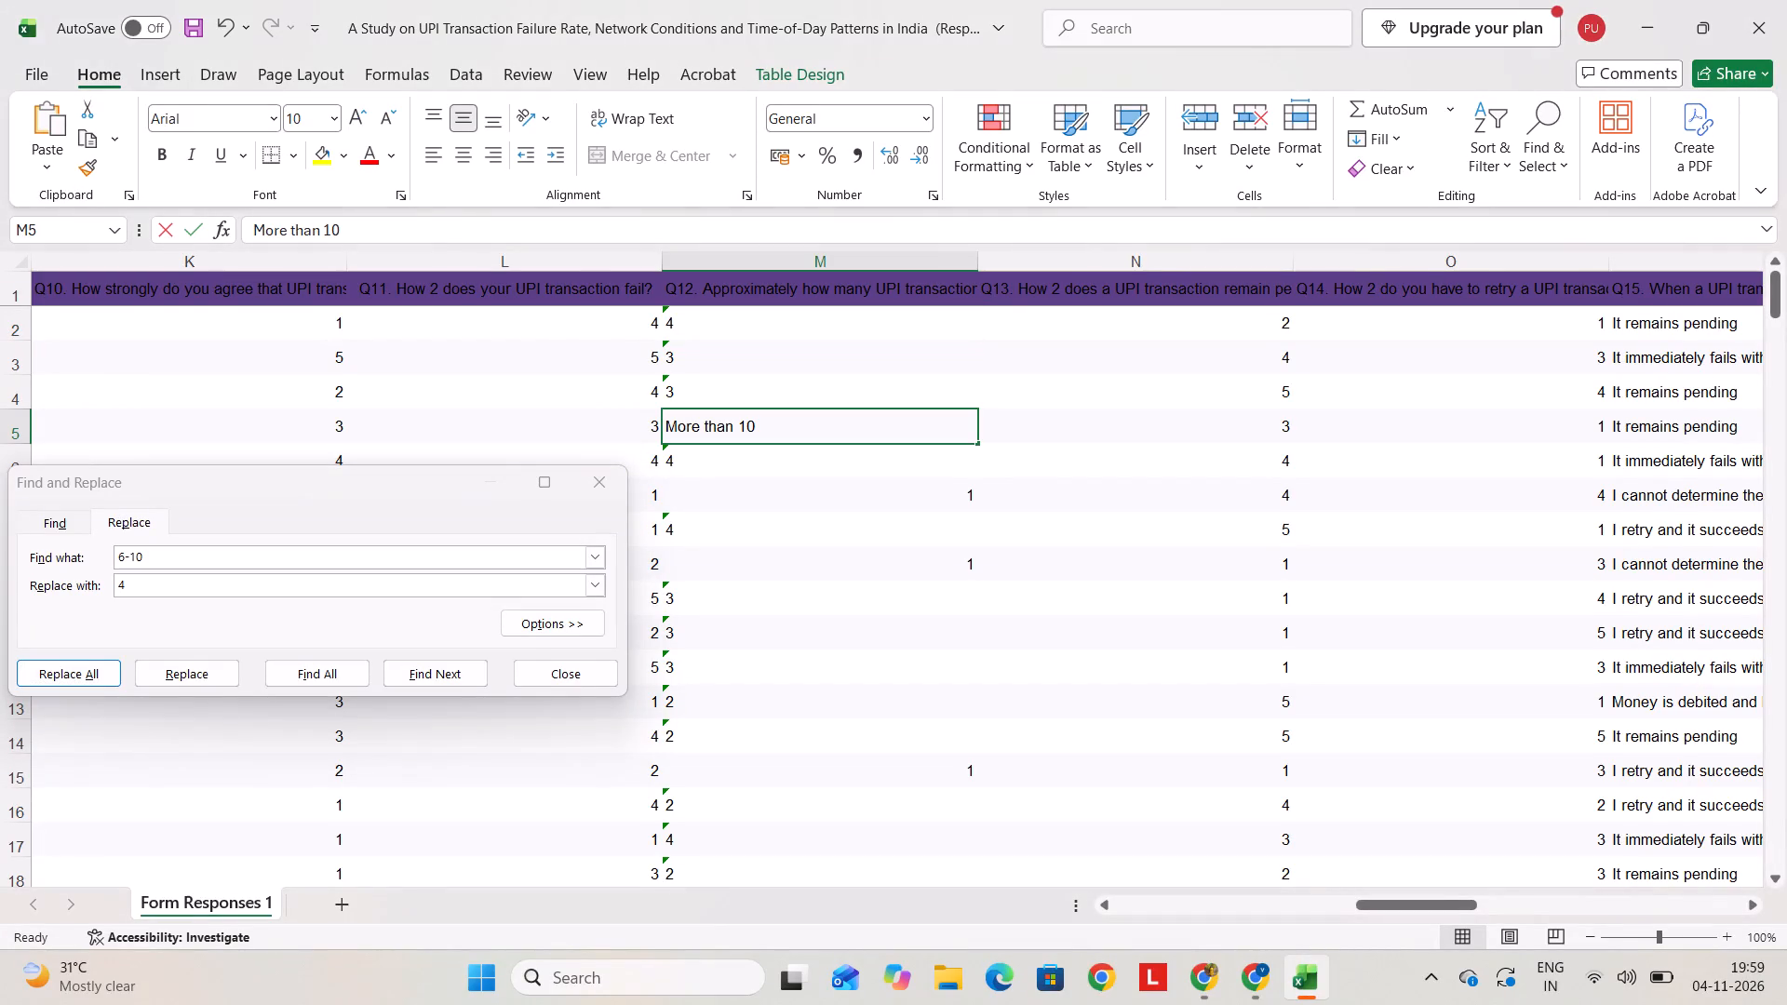
drag(760, 426, 660, 430)
key(ctrl+c)
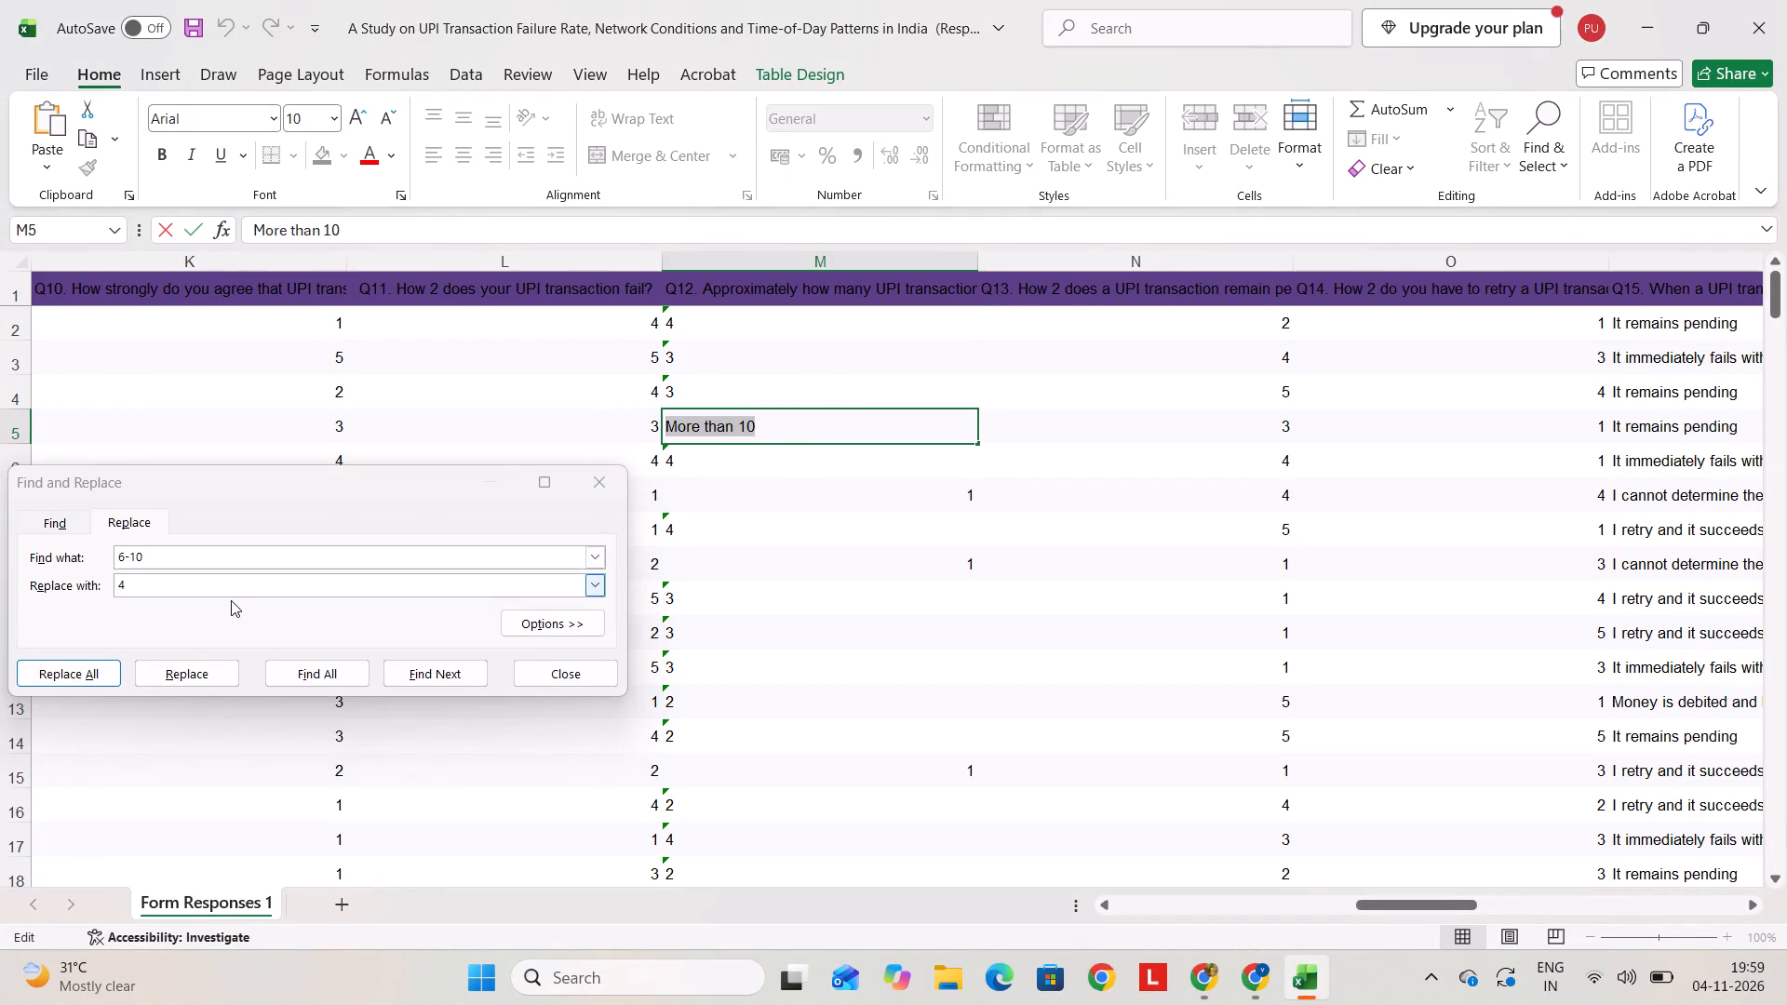
click(240, 556)
key(ctrl+a)
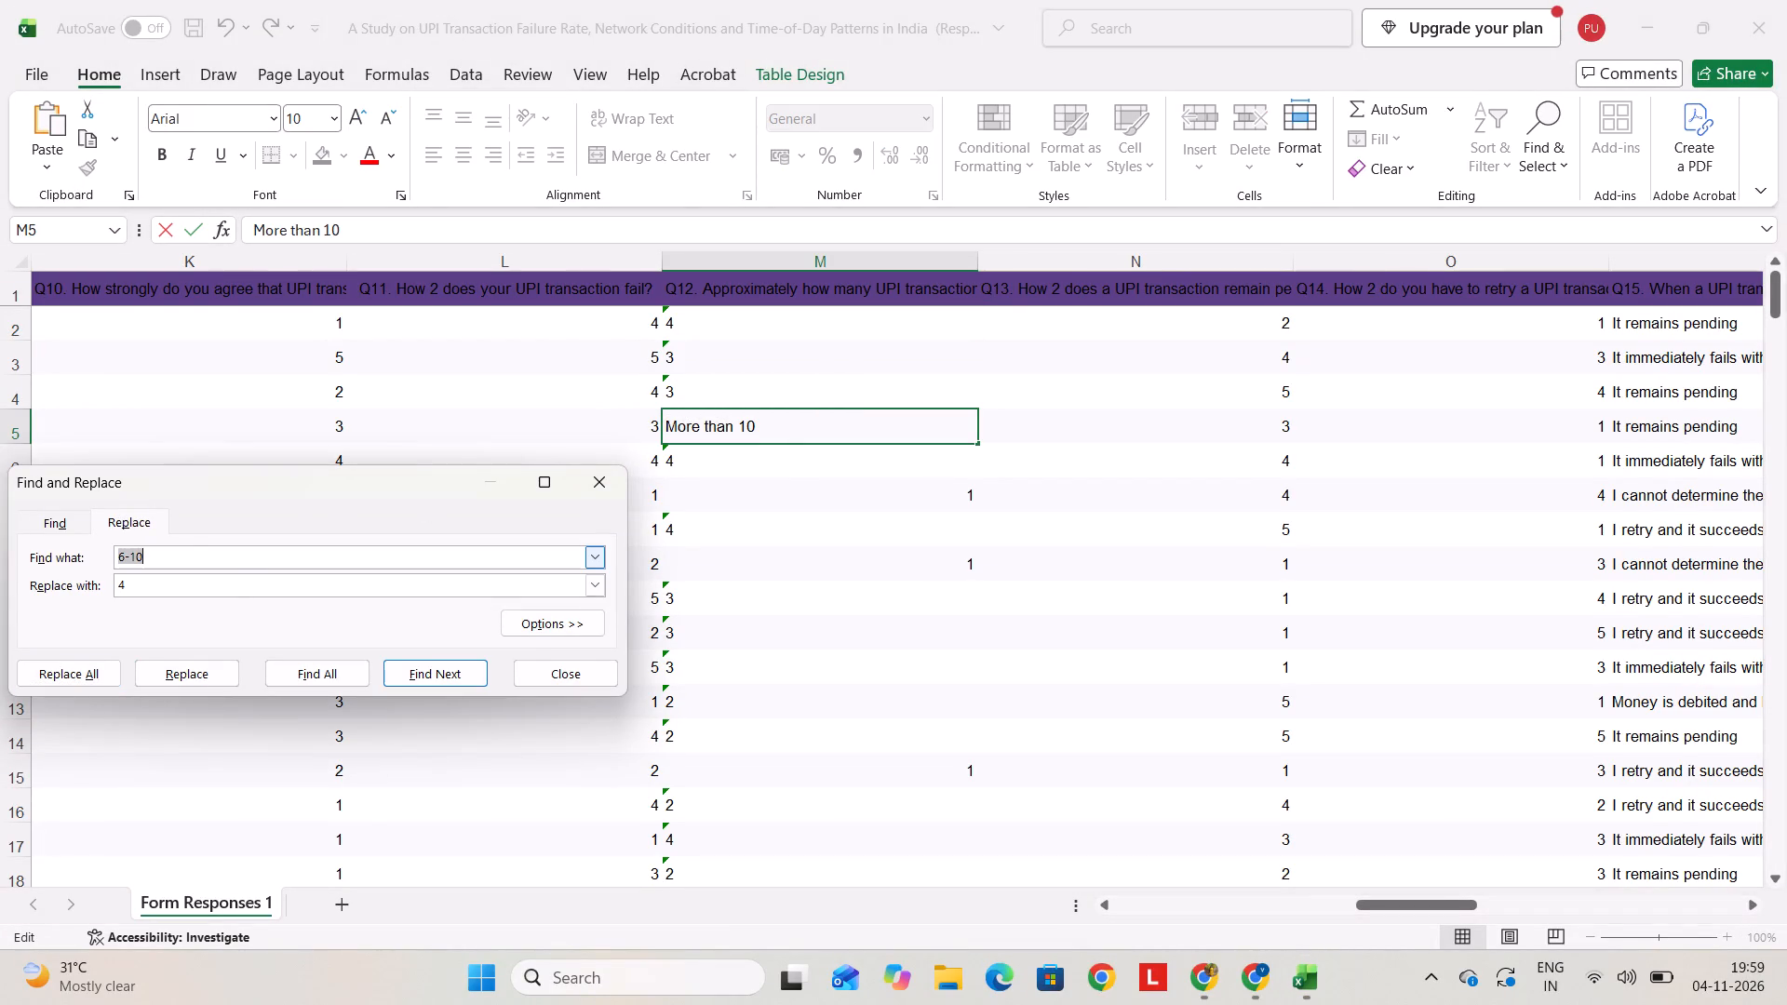
key(ctrl+v)
click(229, 588)
key(BackSpace)
key(5)
click(101, 668)
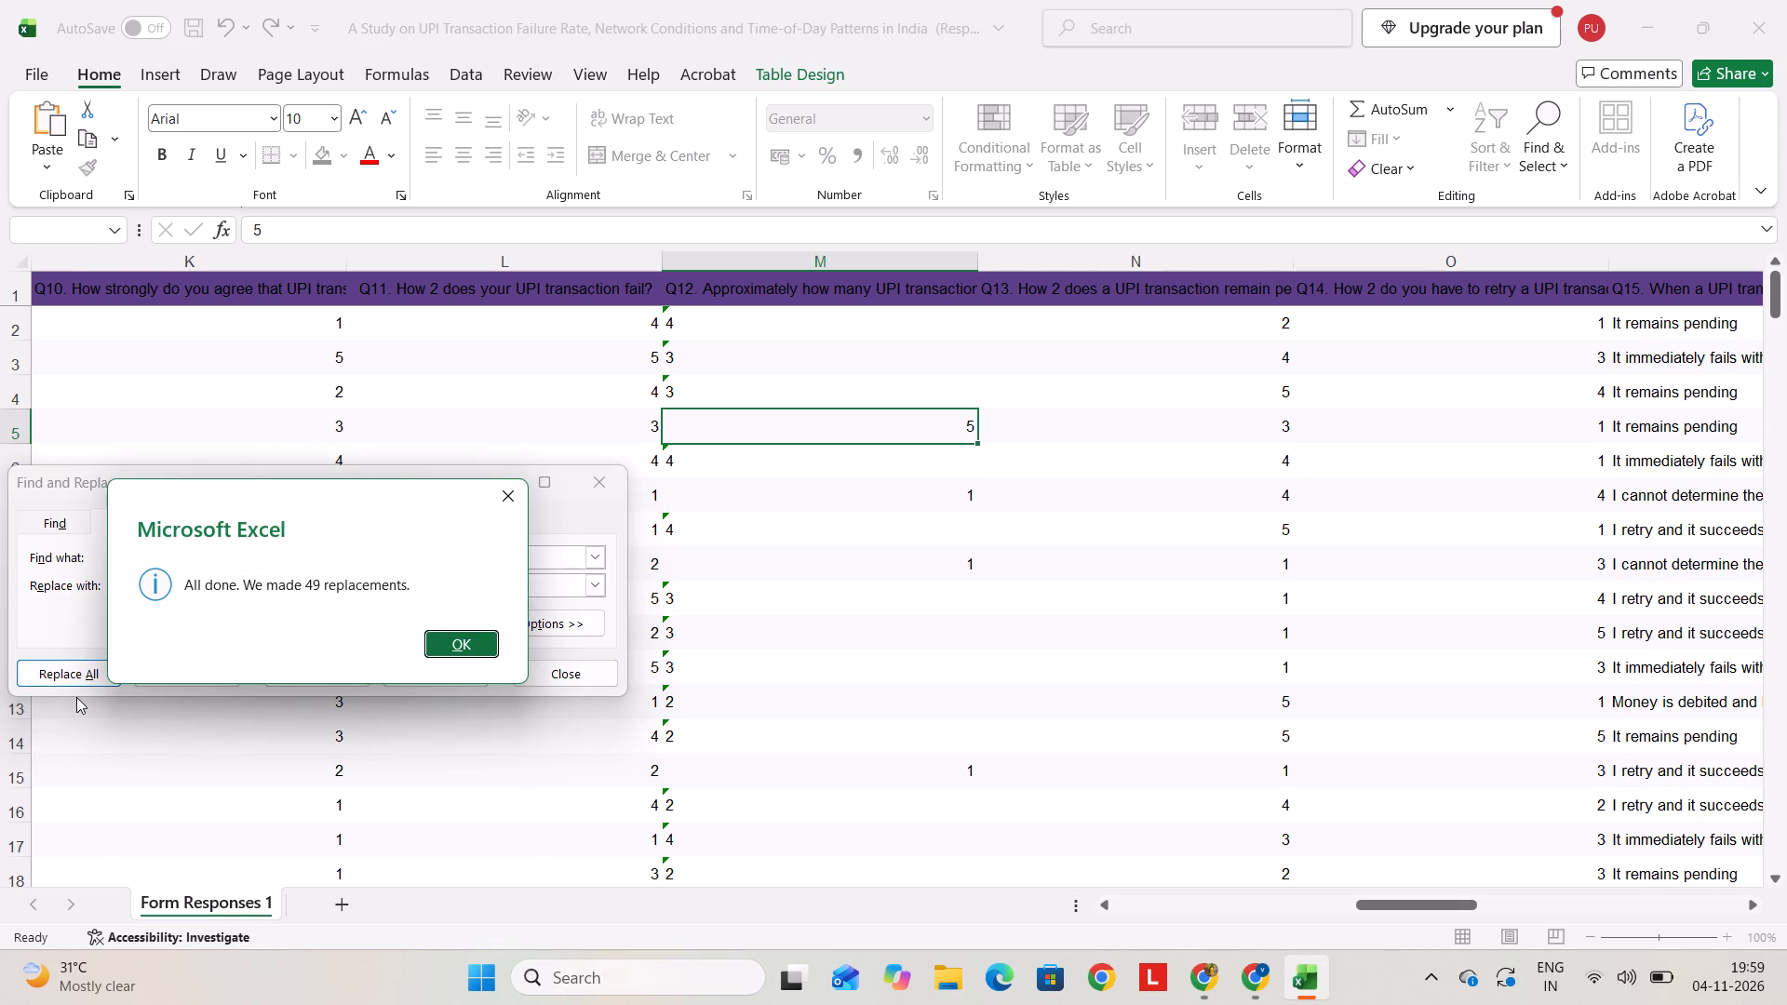
click(462, 639)
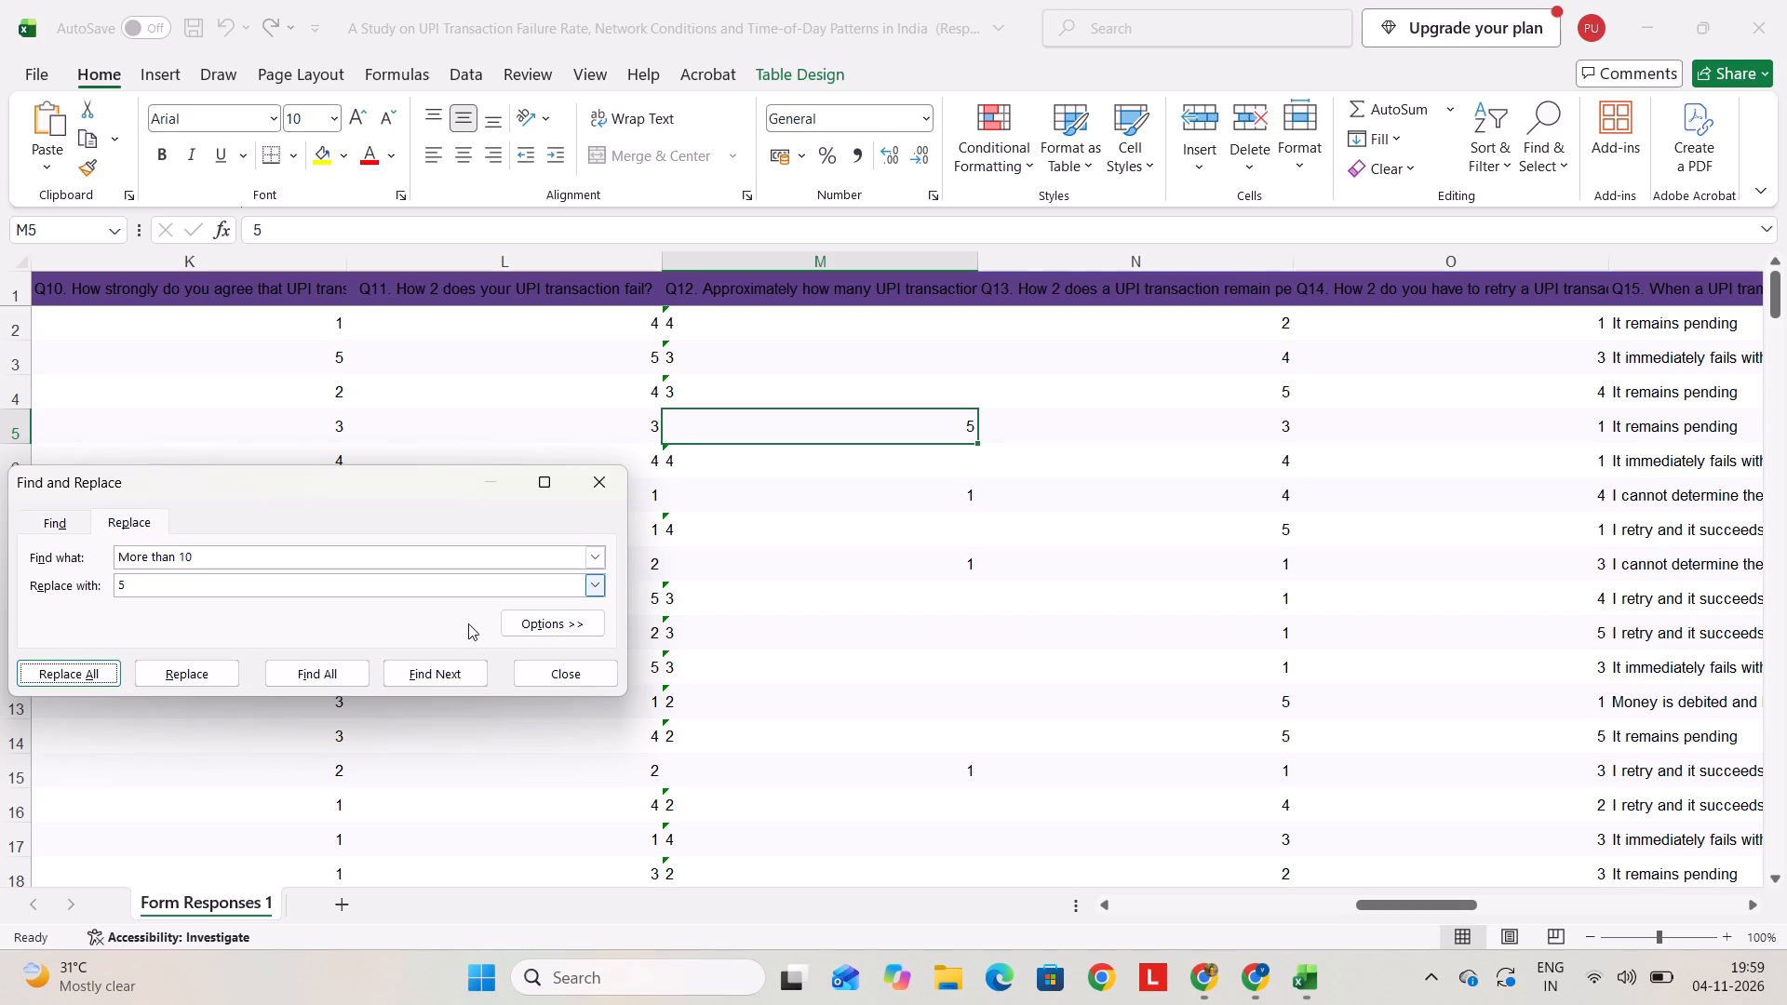
Convert the Q12 codes stored as text in cells M10, M11, M12, M2 and M3 to numbers.
click(840, 590)
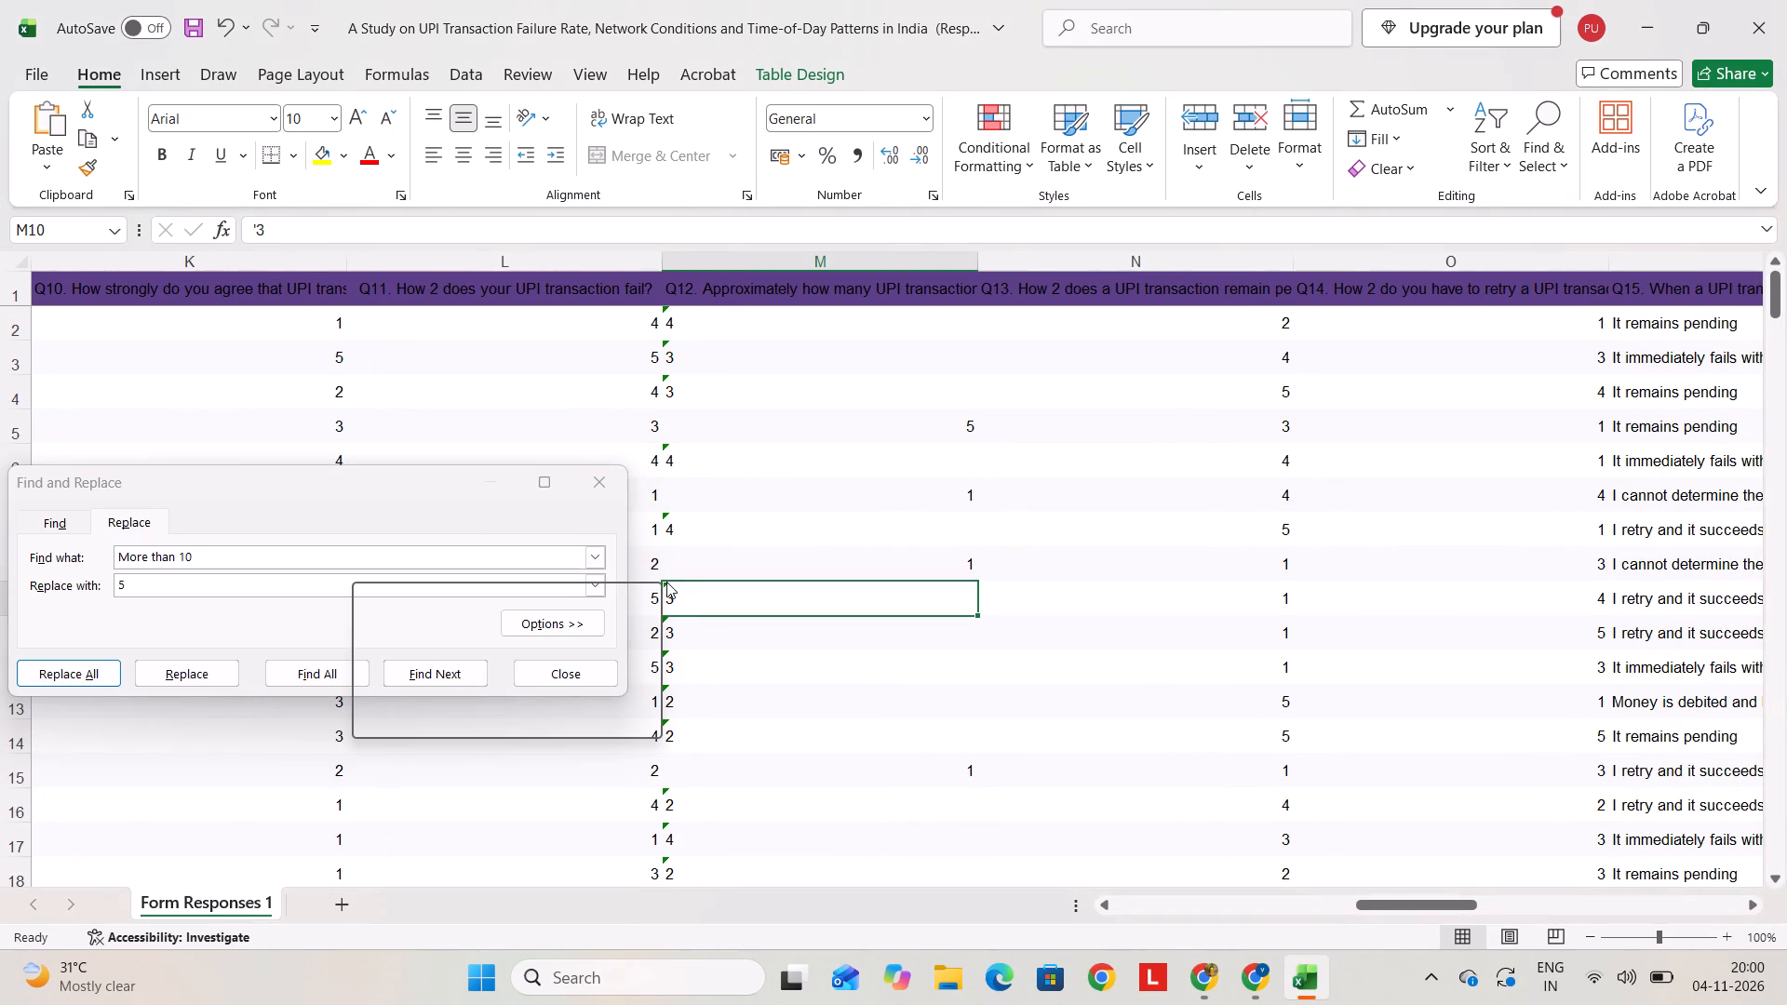
click(452, 676)
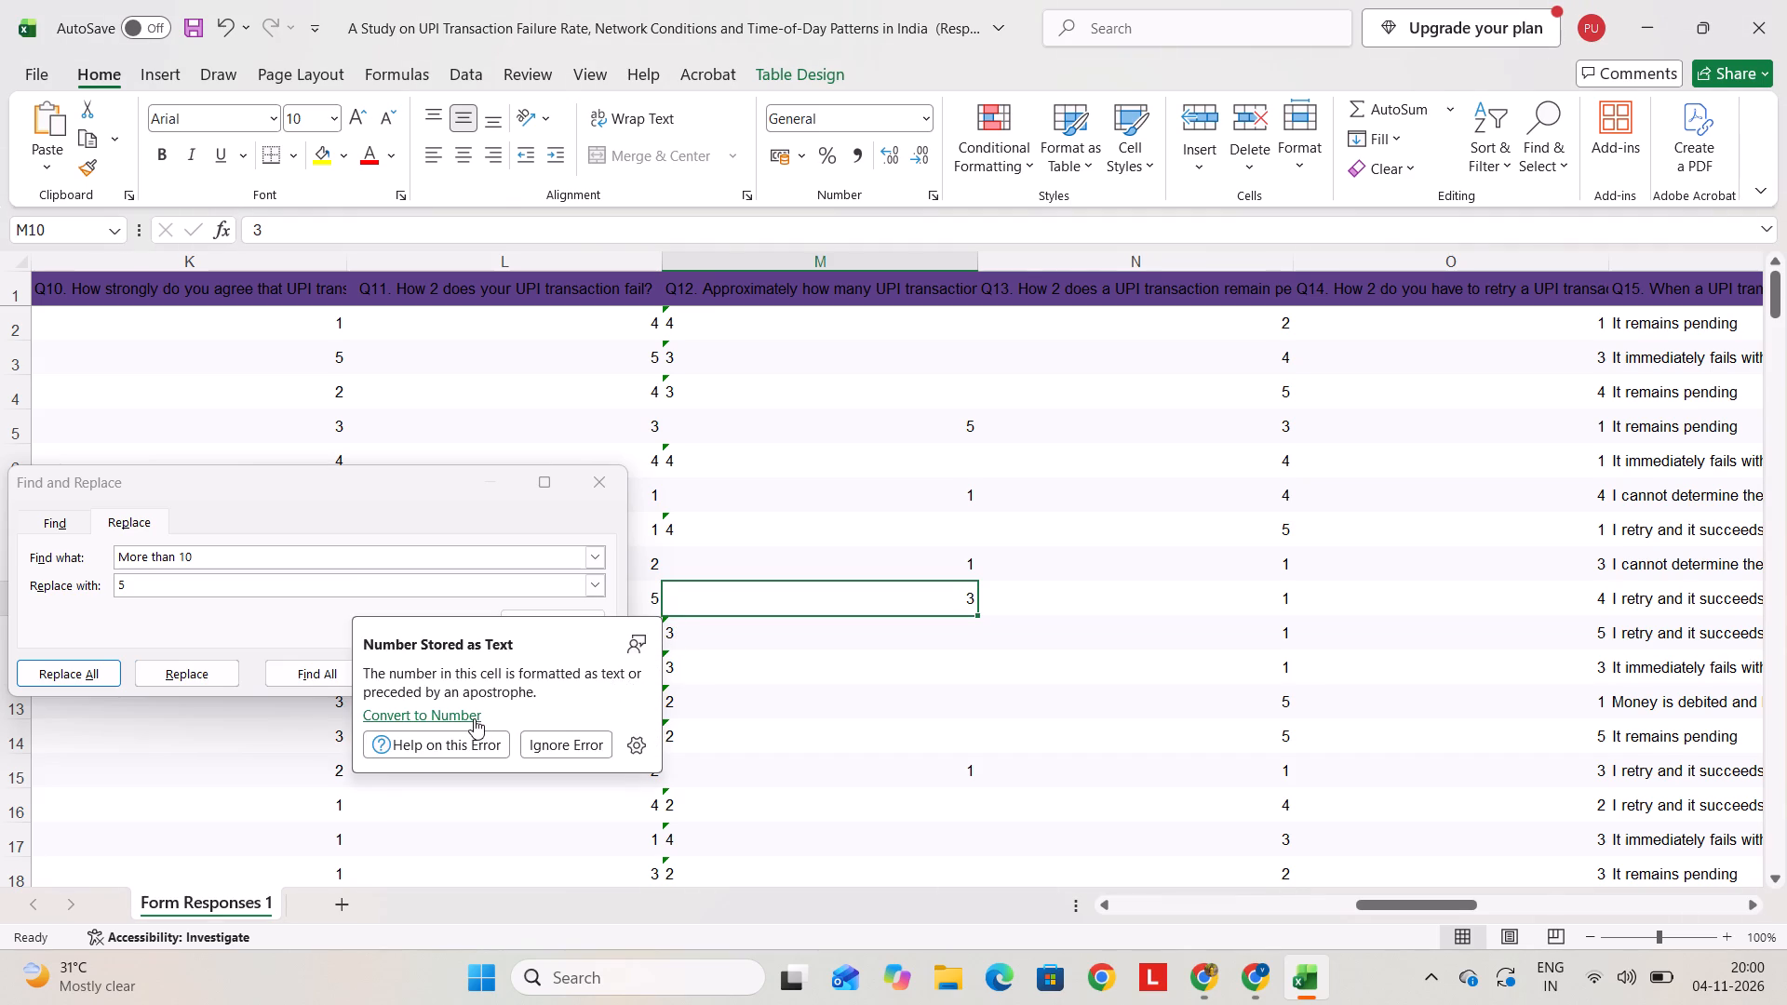
click(473, 718)
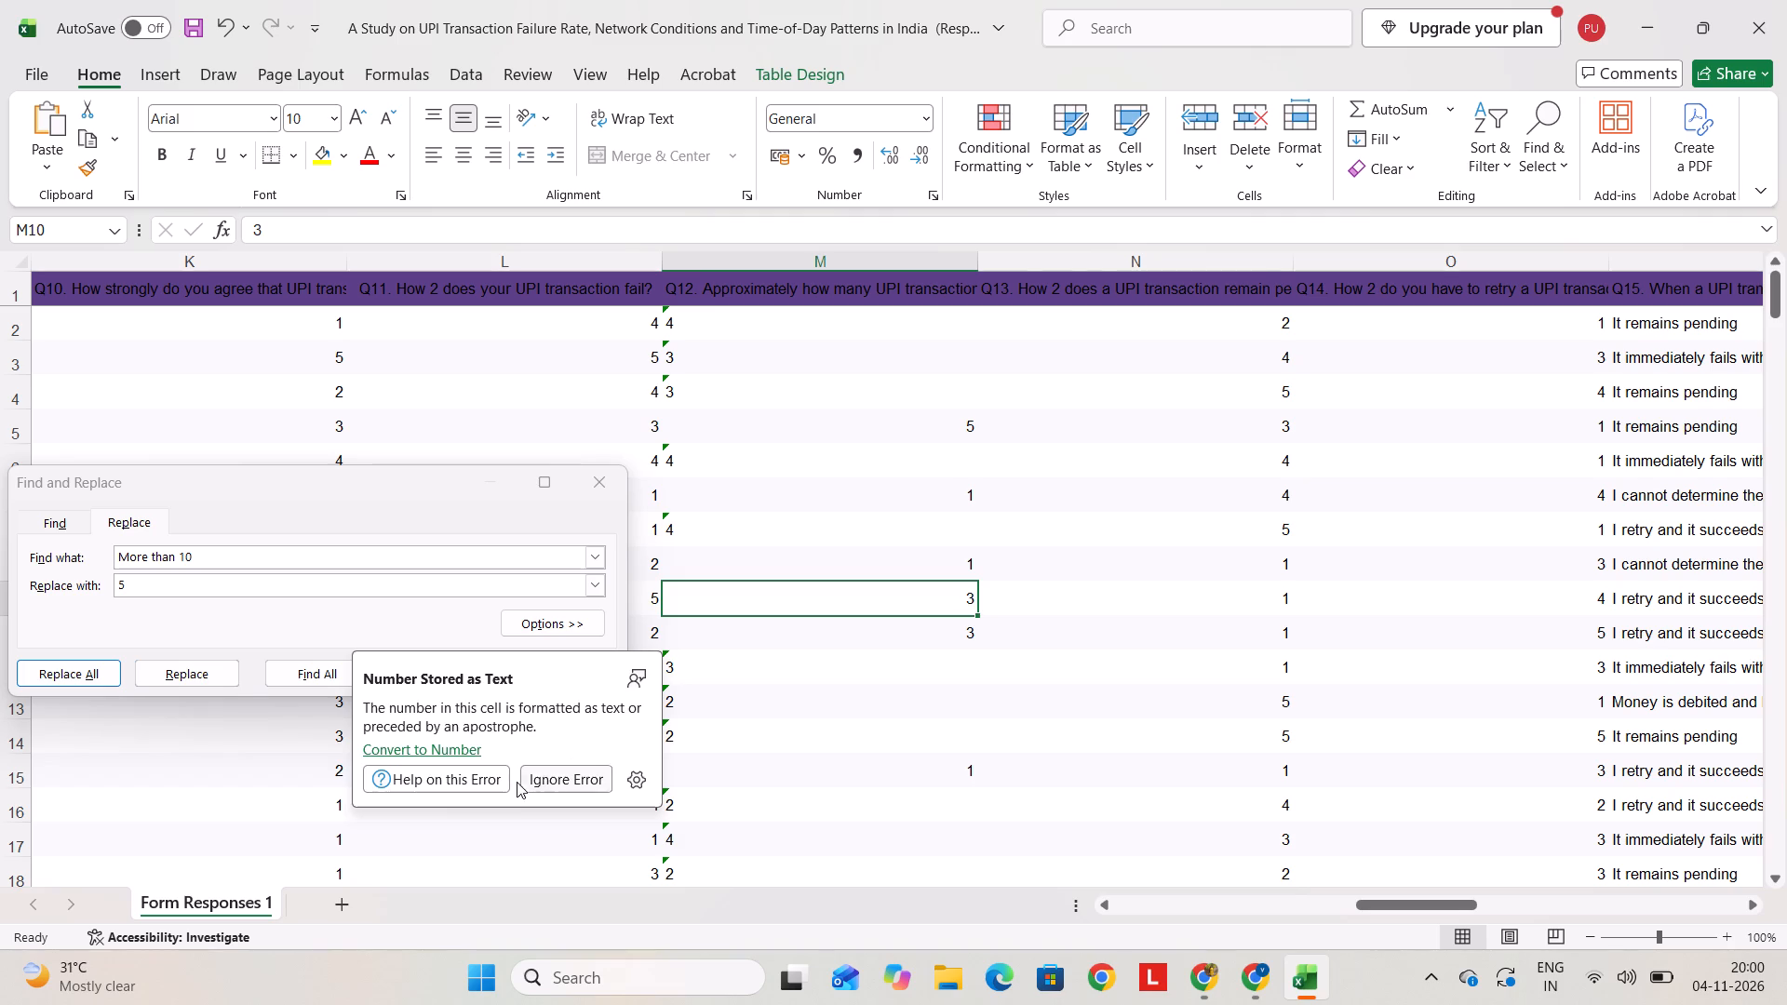
click(448, 749)
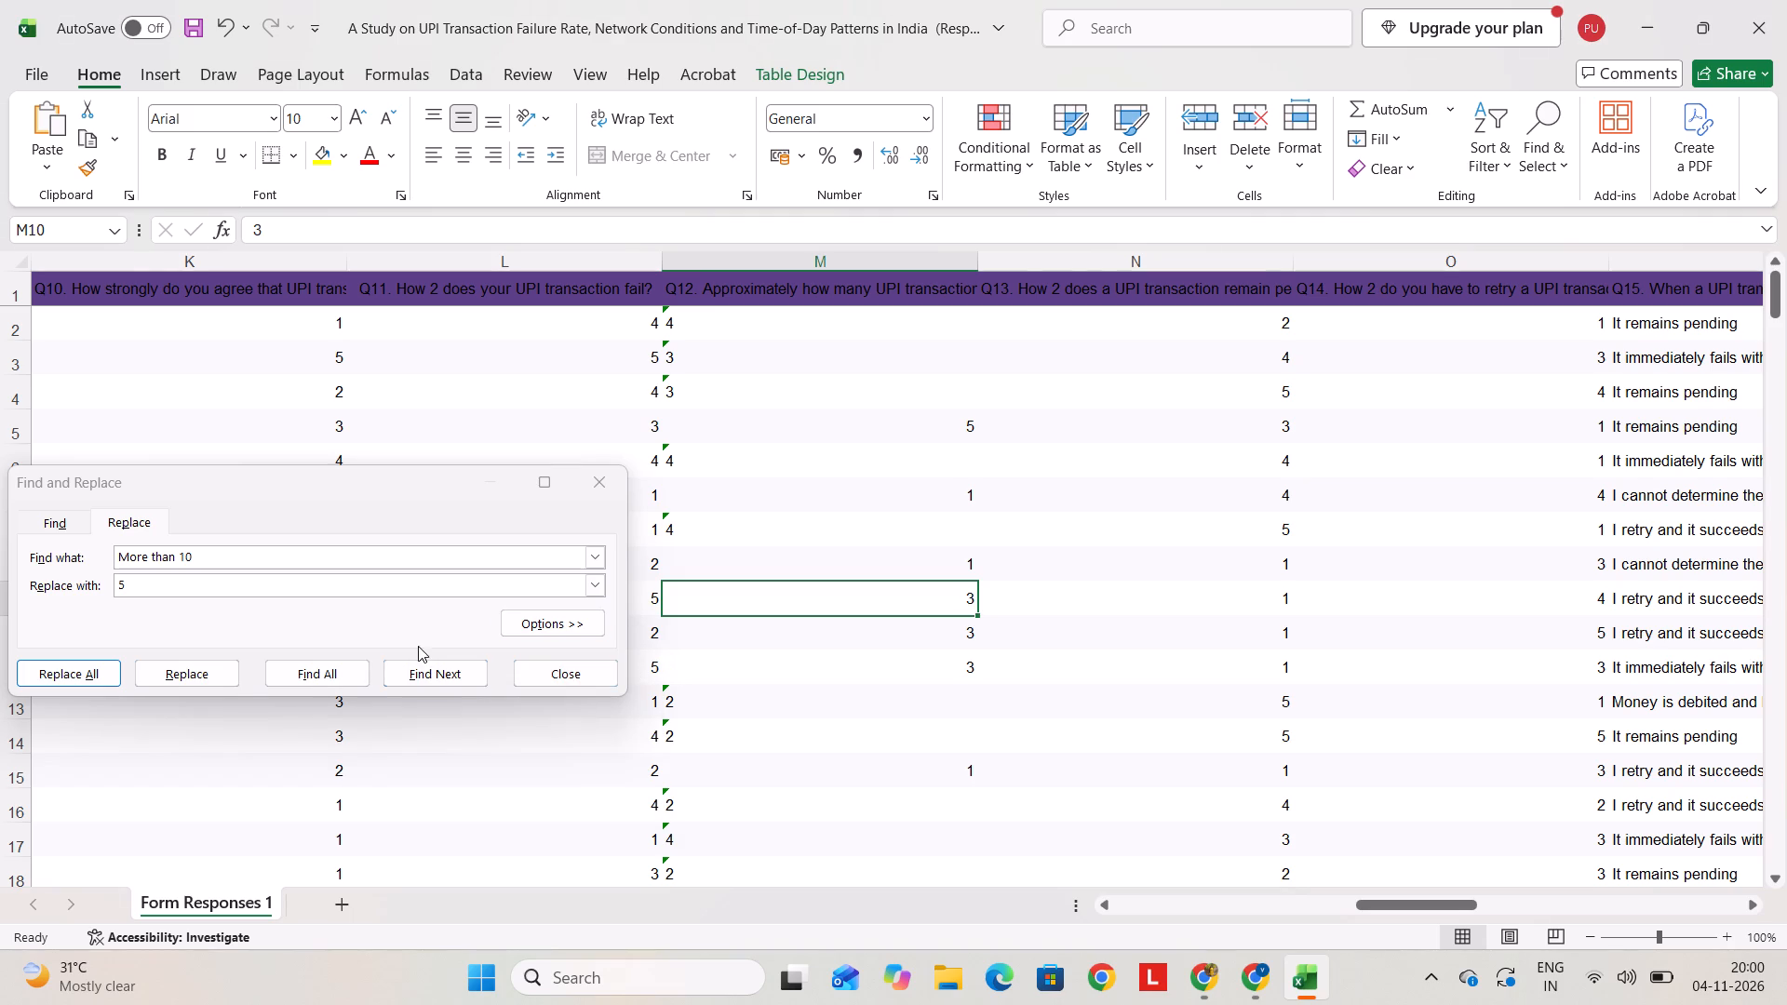
scroll(674, 365, up, 6)
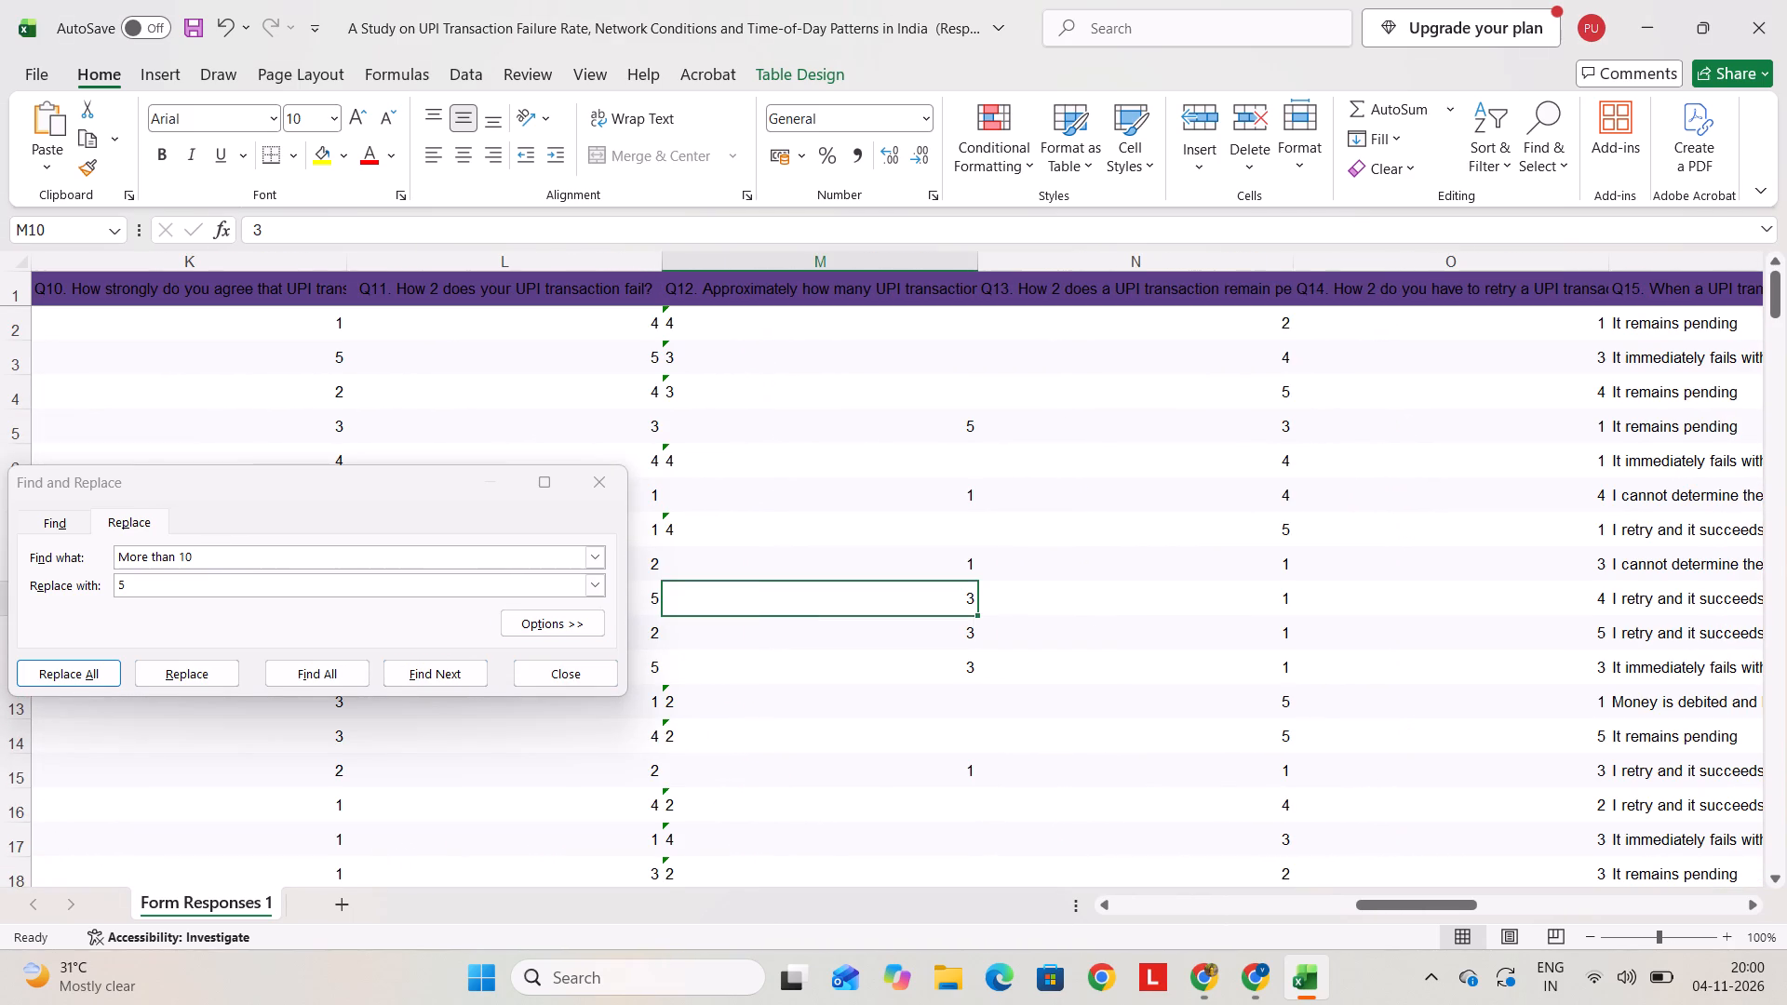
click(743, 330)
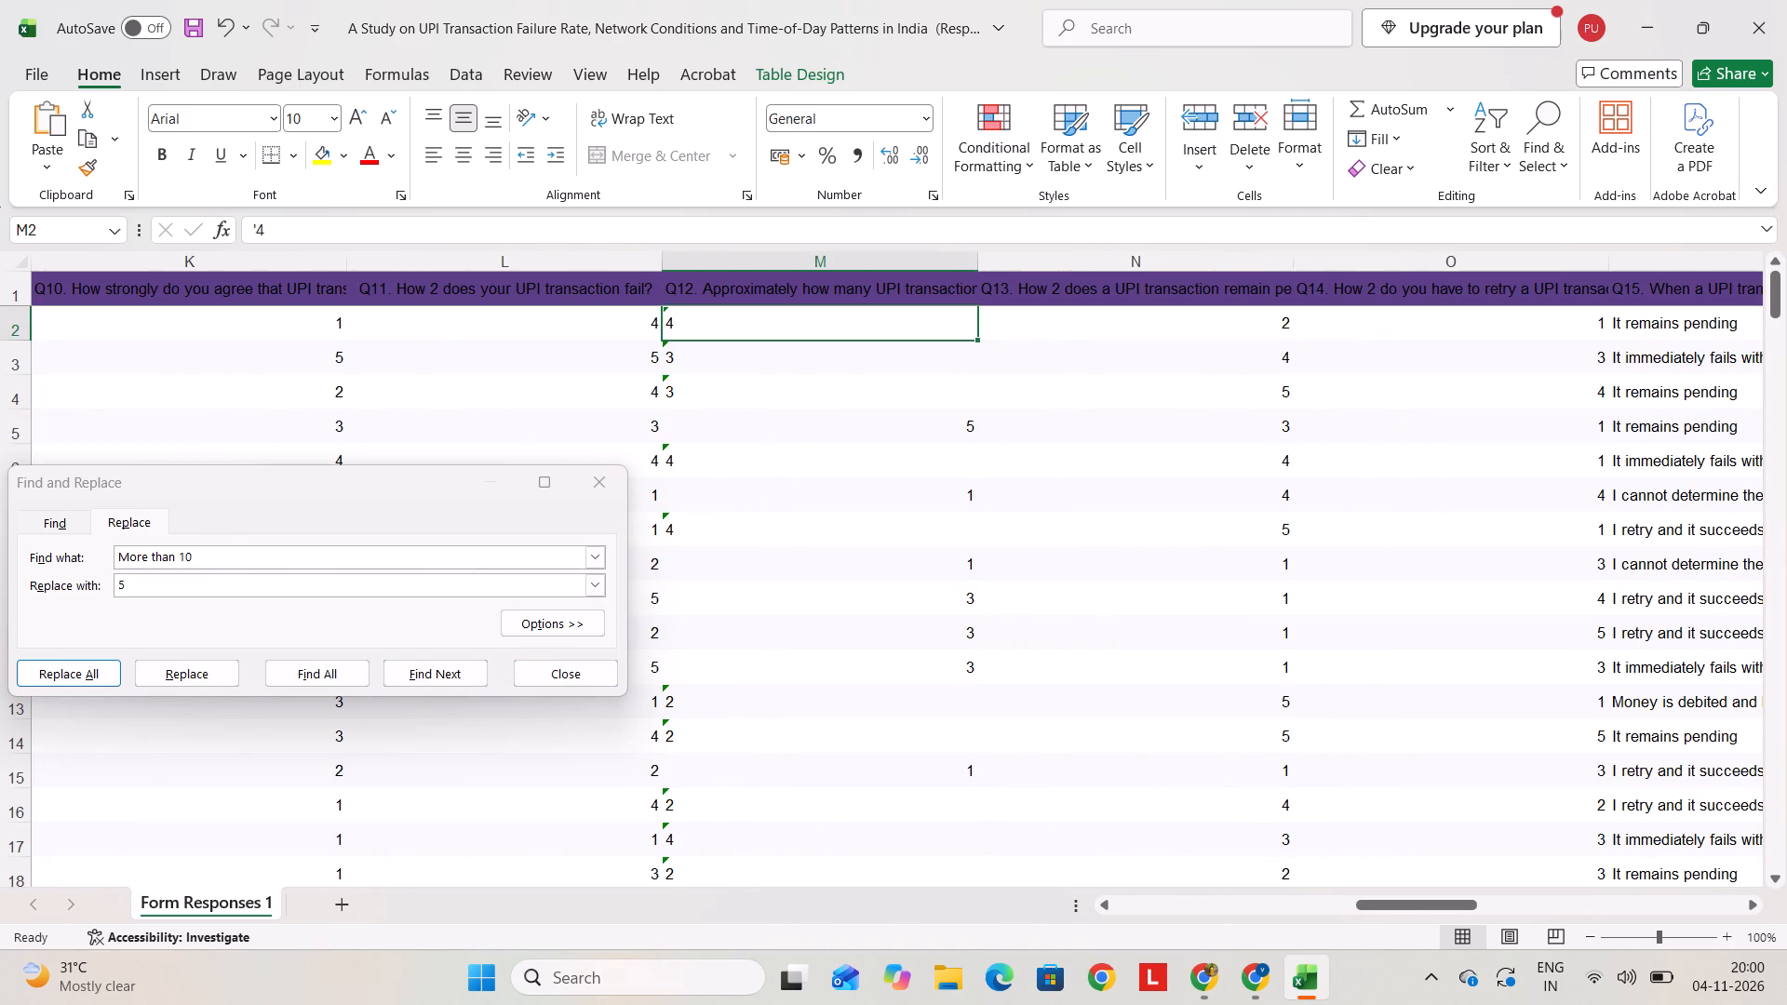
drag(664, 306, 726, 347)
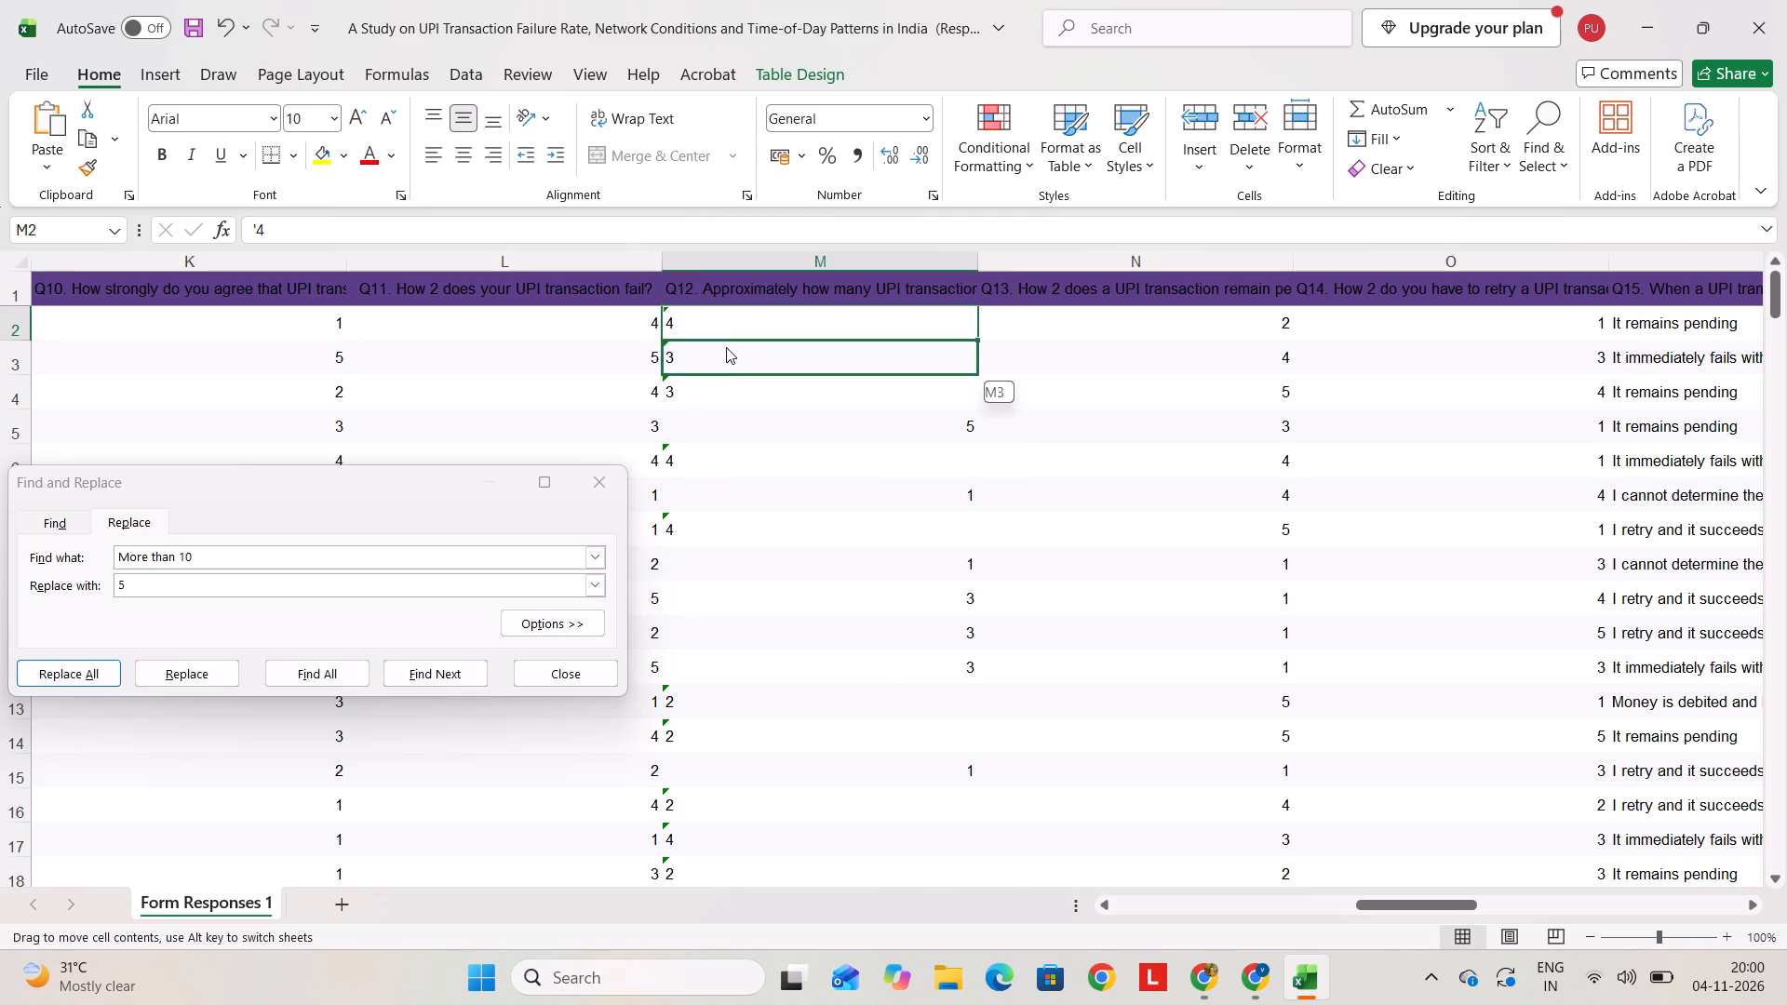
drag(726, 347, 719, 309)
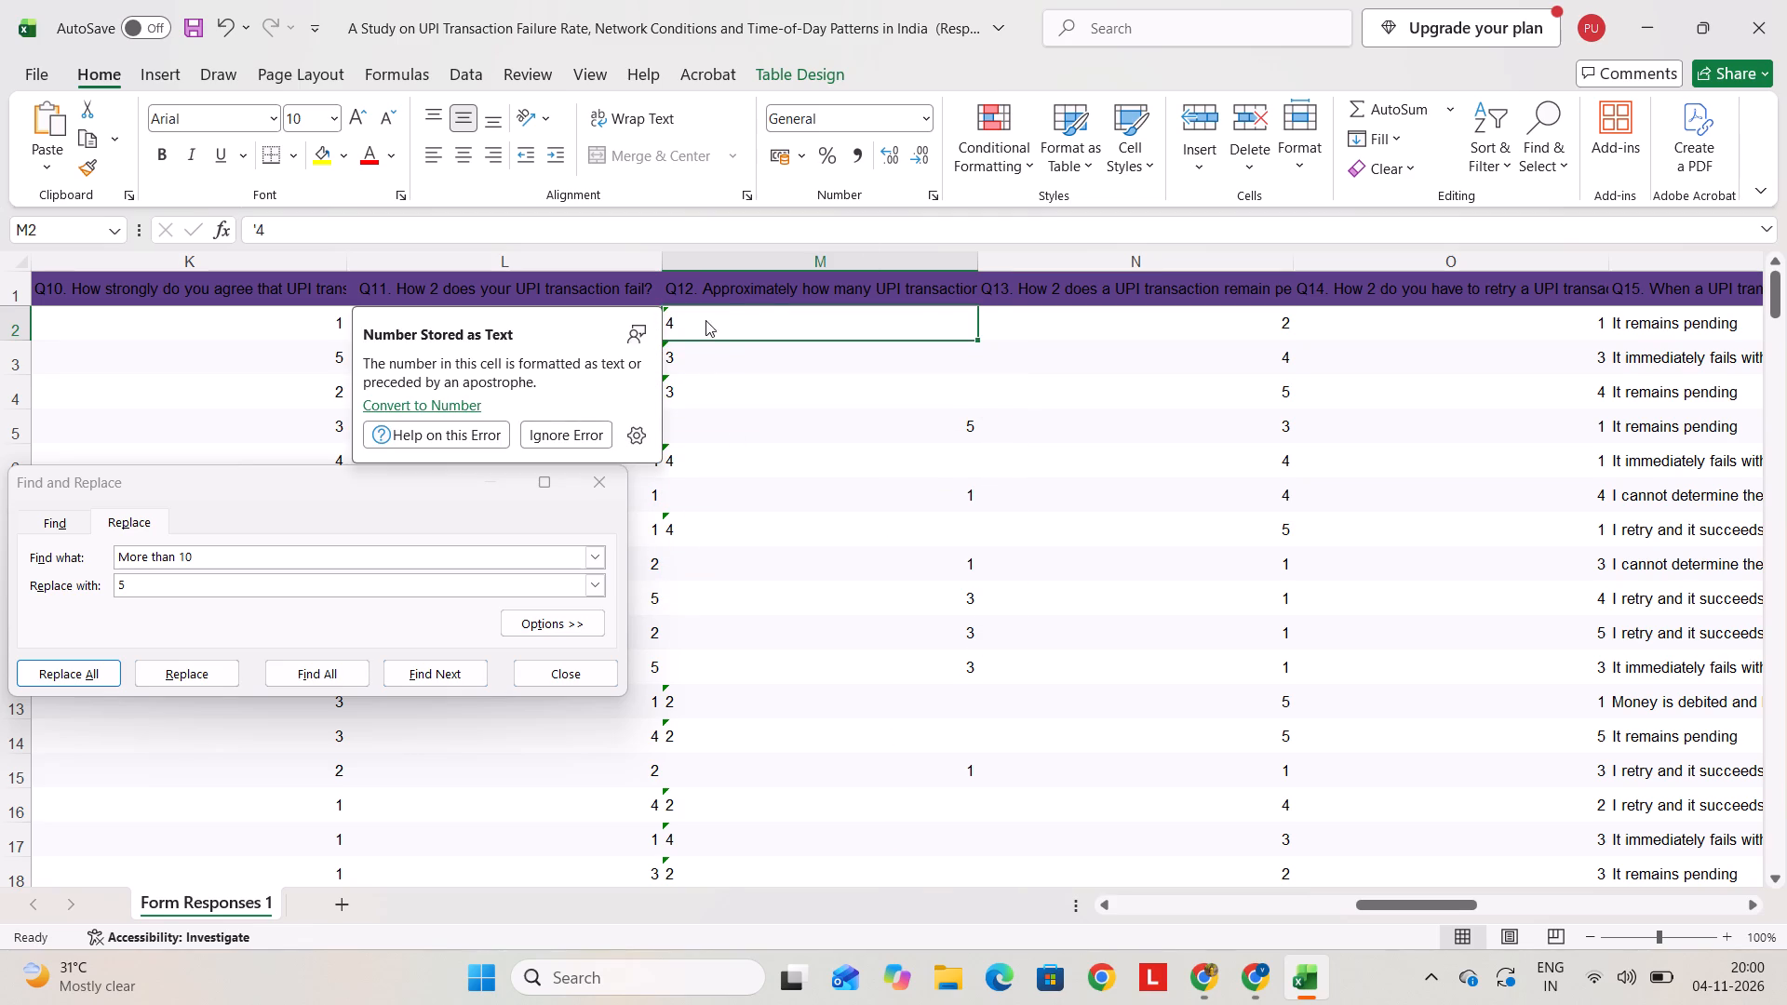
click(438, 402)
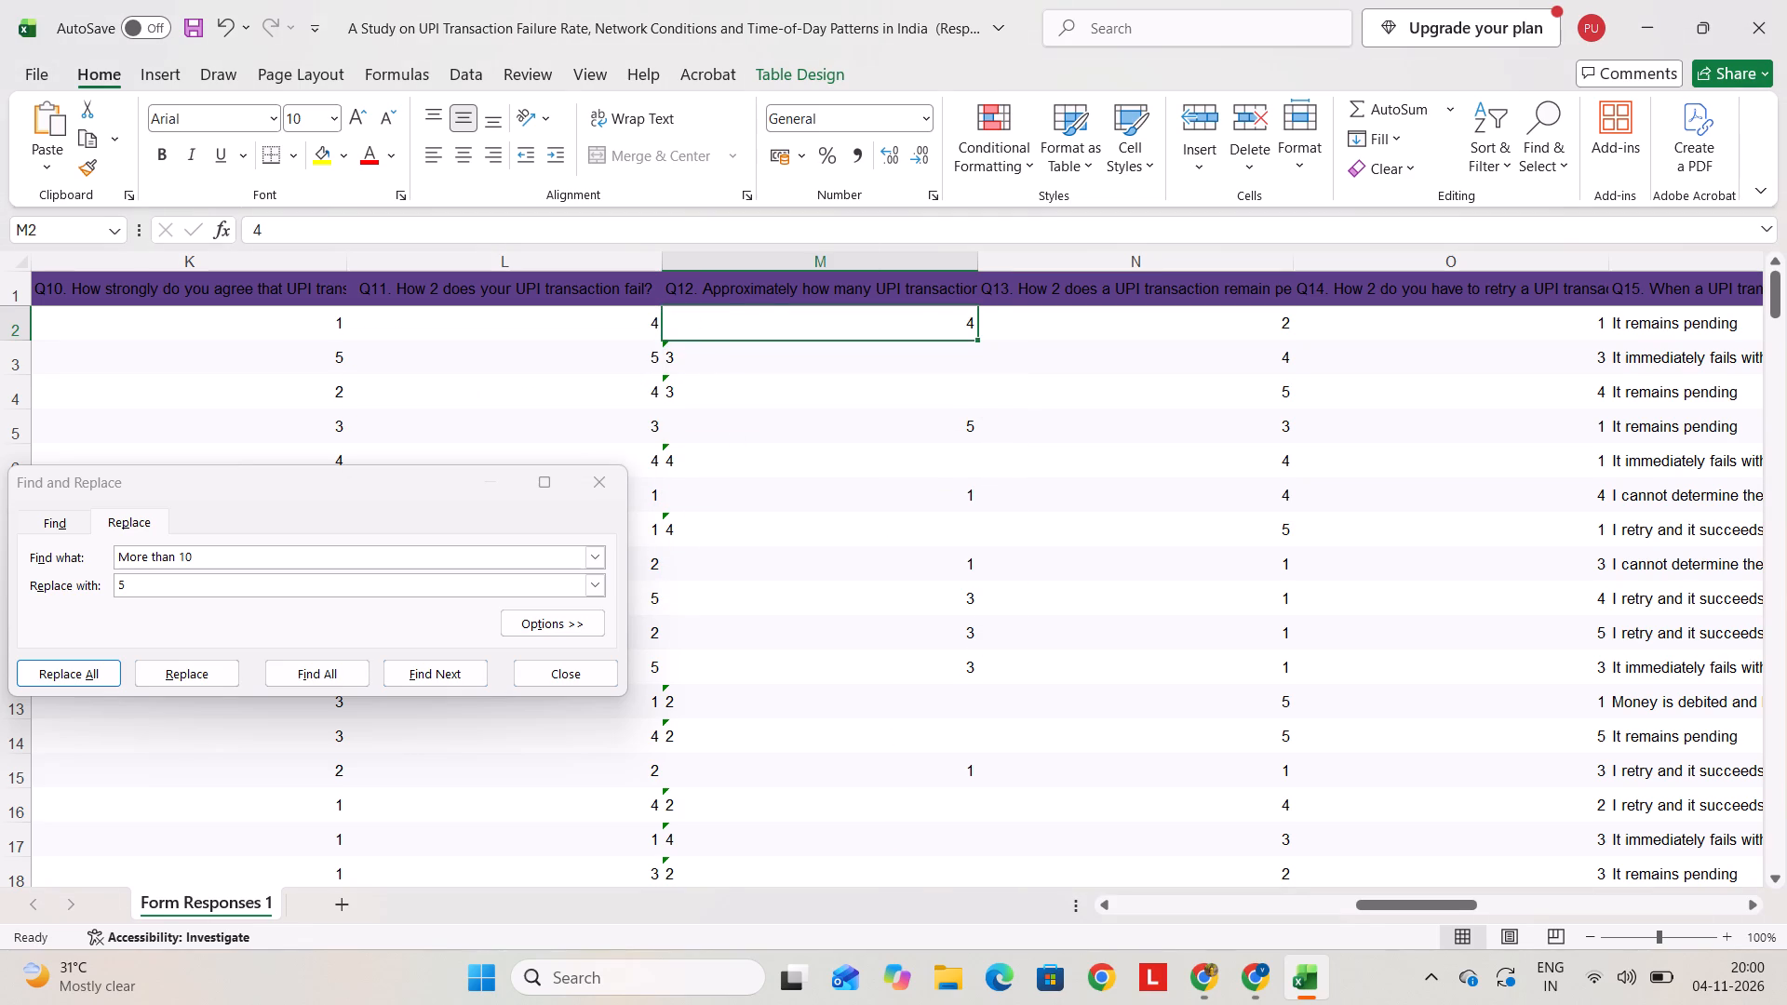
click(668, 354)
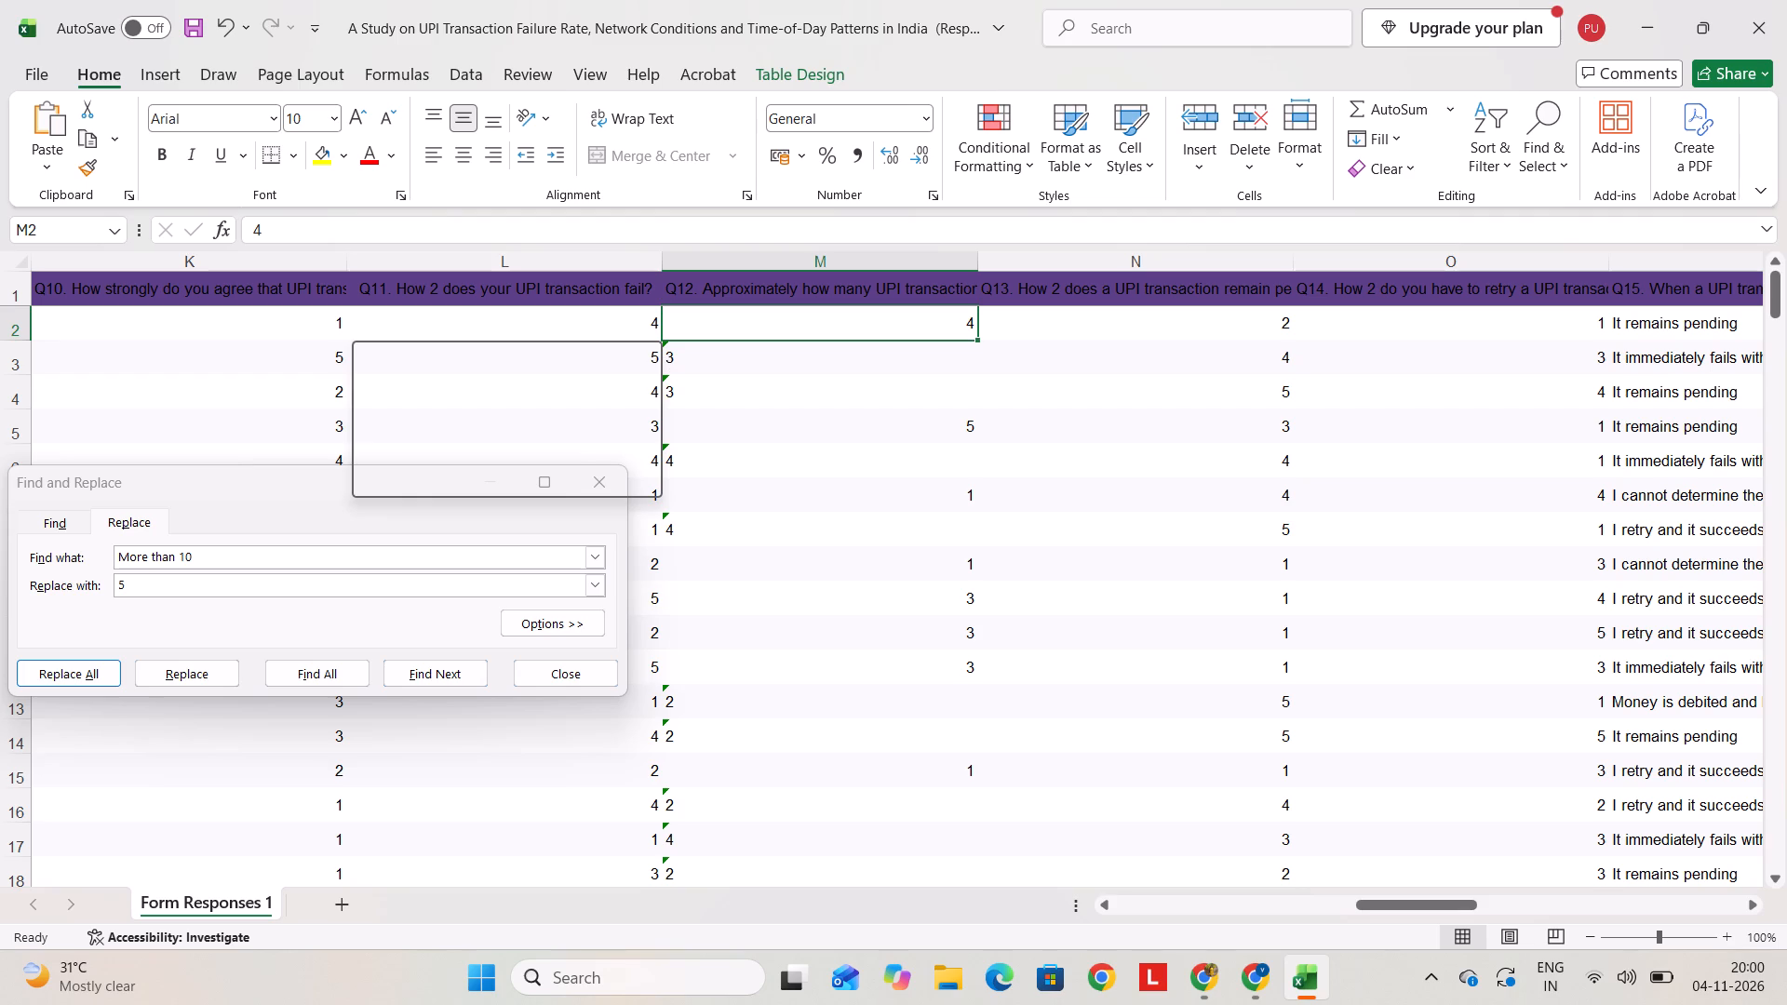
click(669, 344)
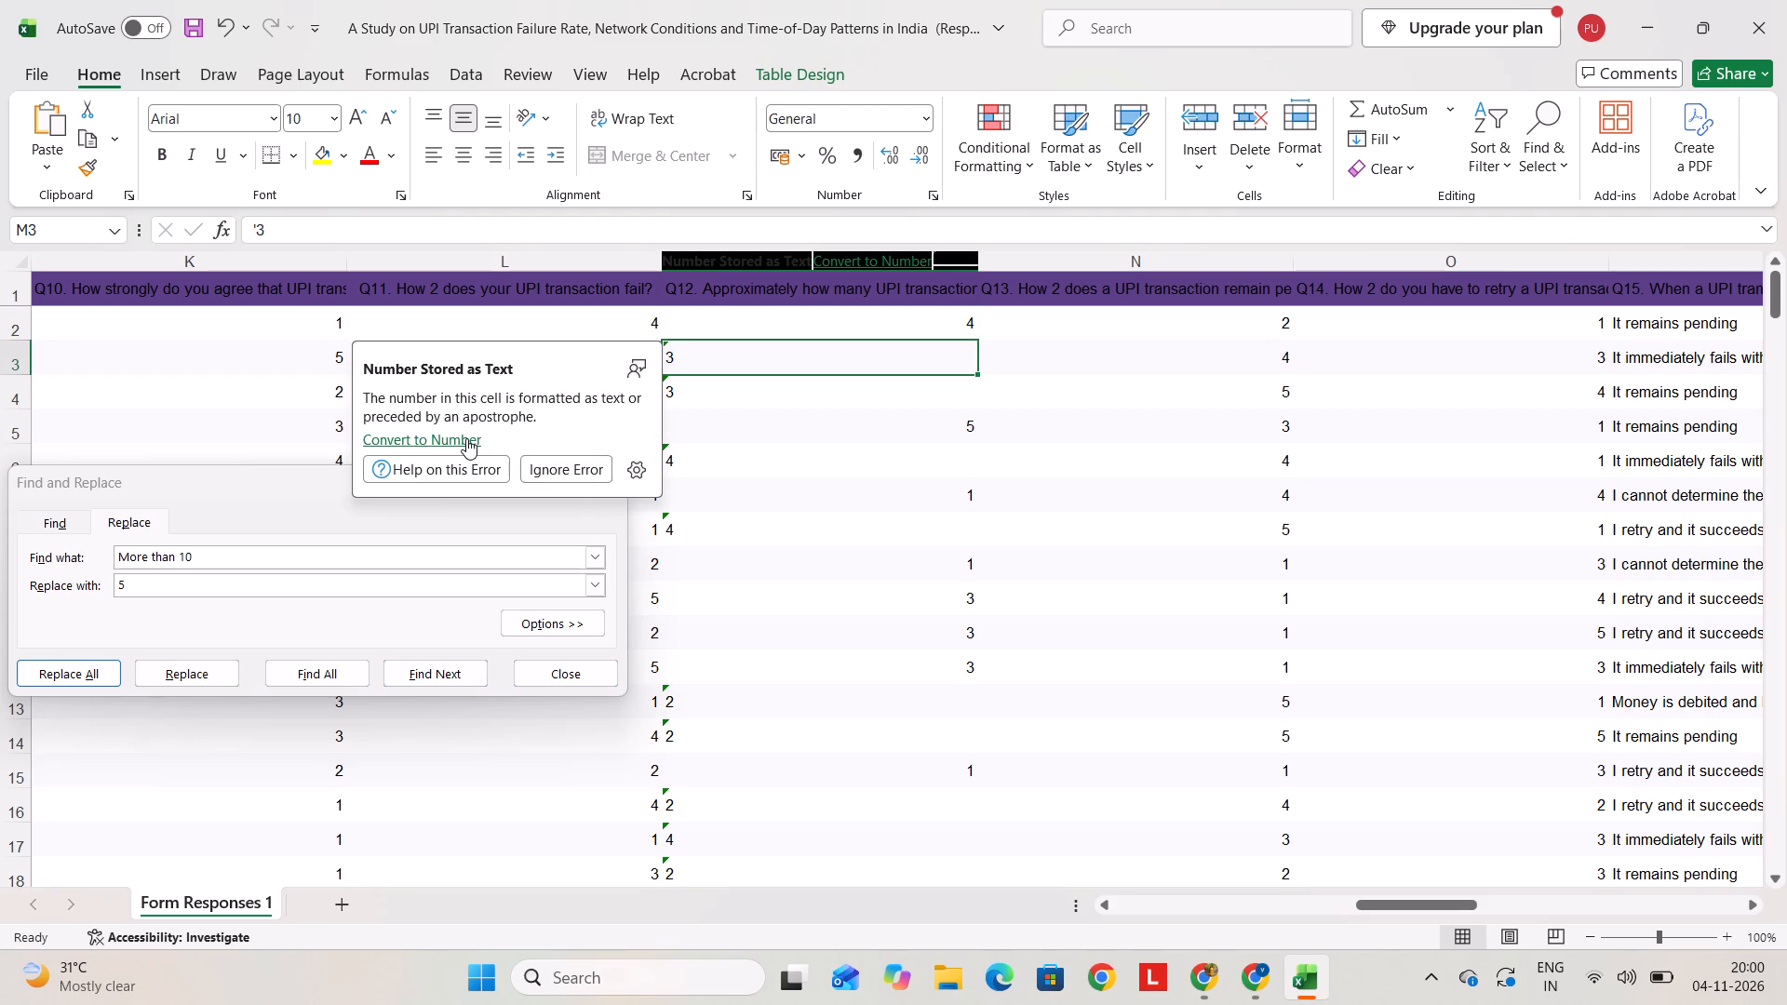
click(466, 438)
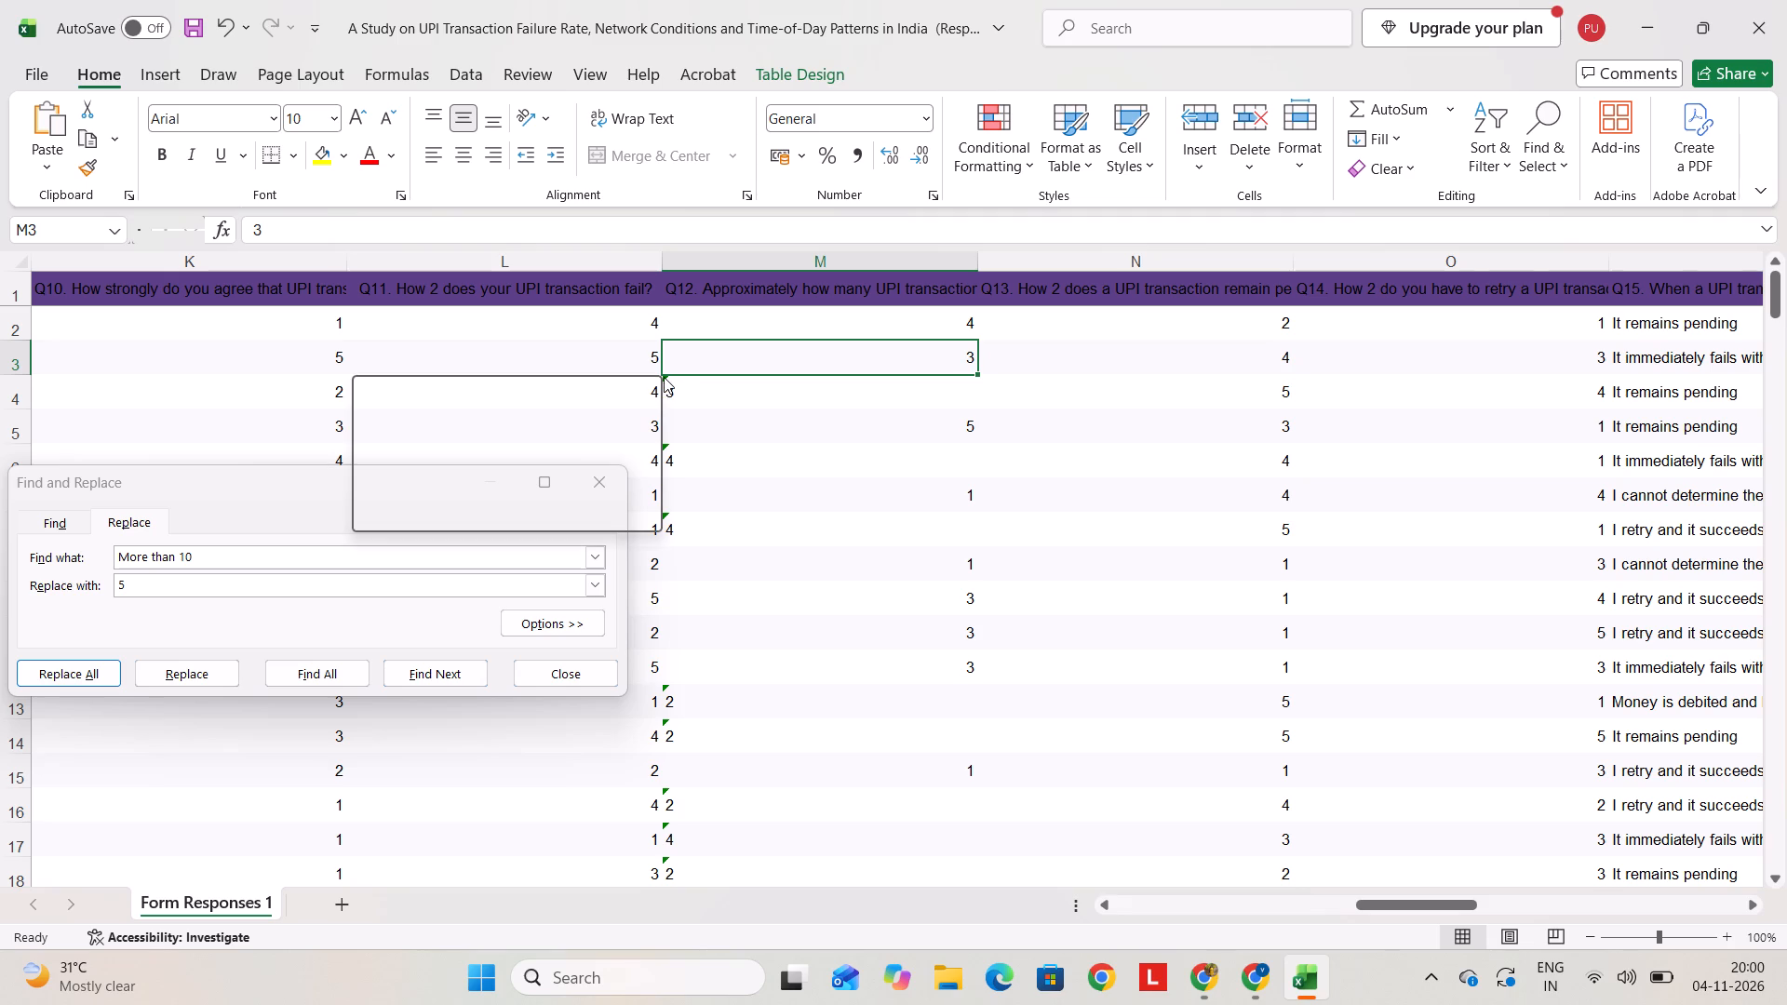
click(664, 377)
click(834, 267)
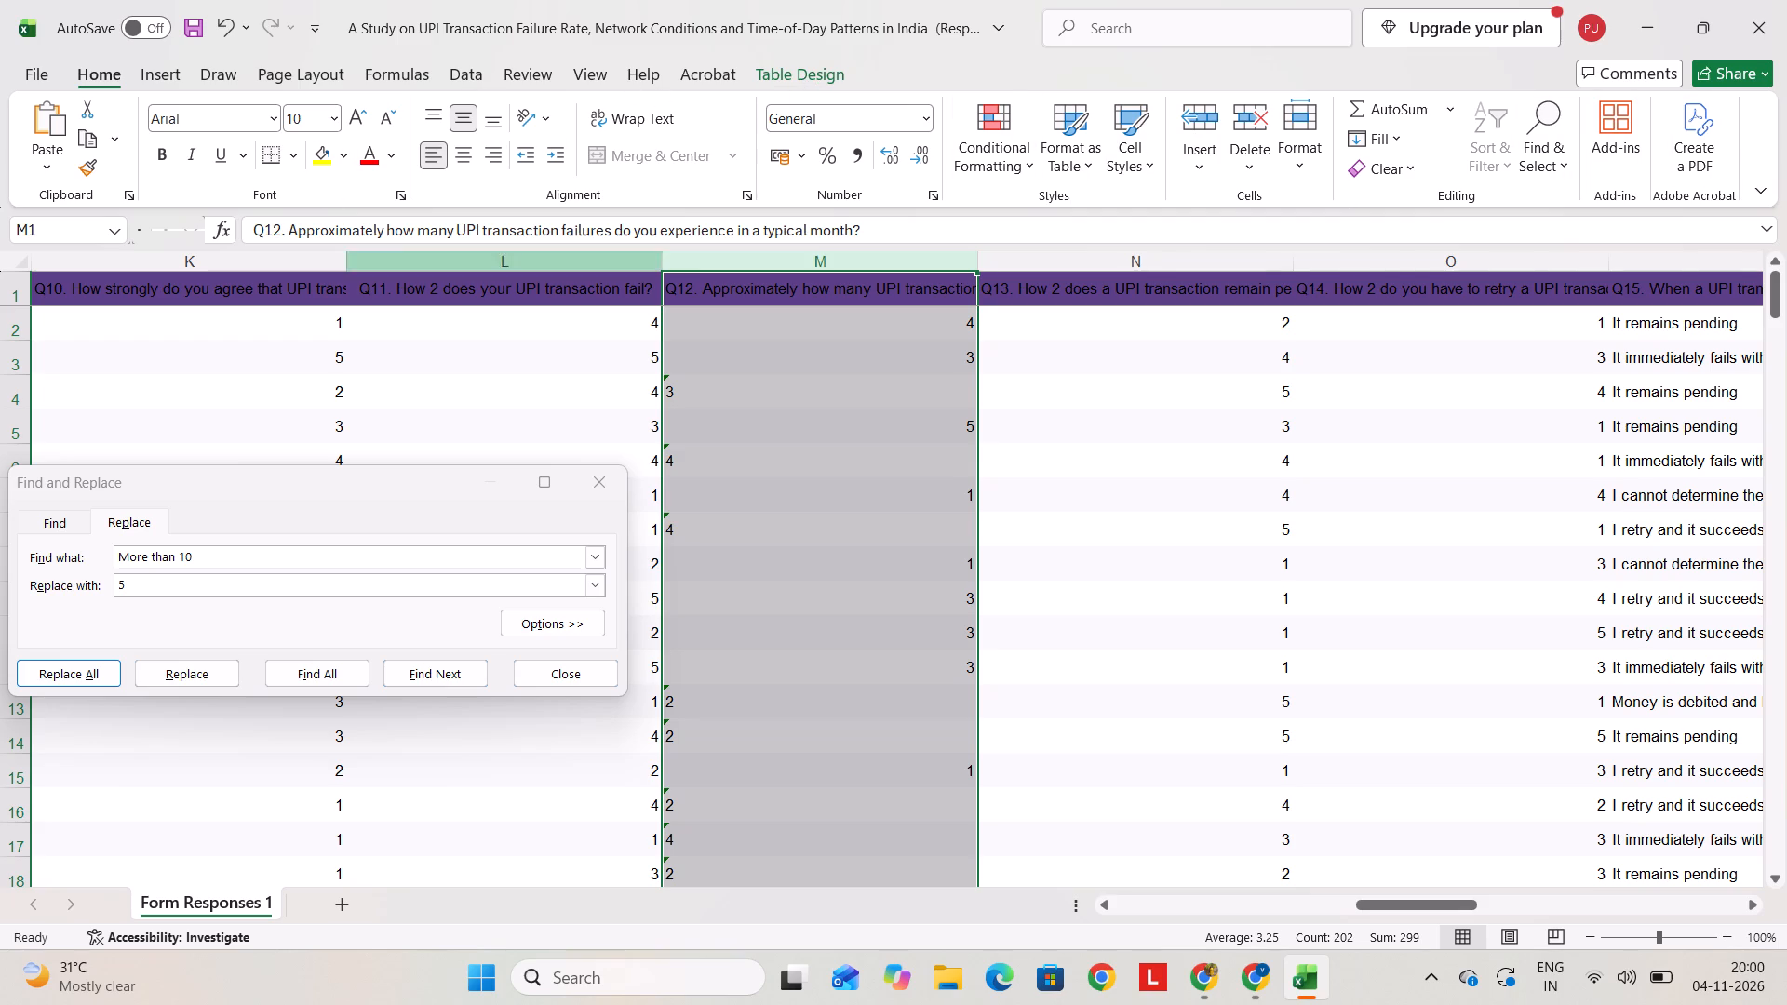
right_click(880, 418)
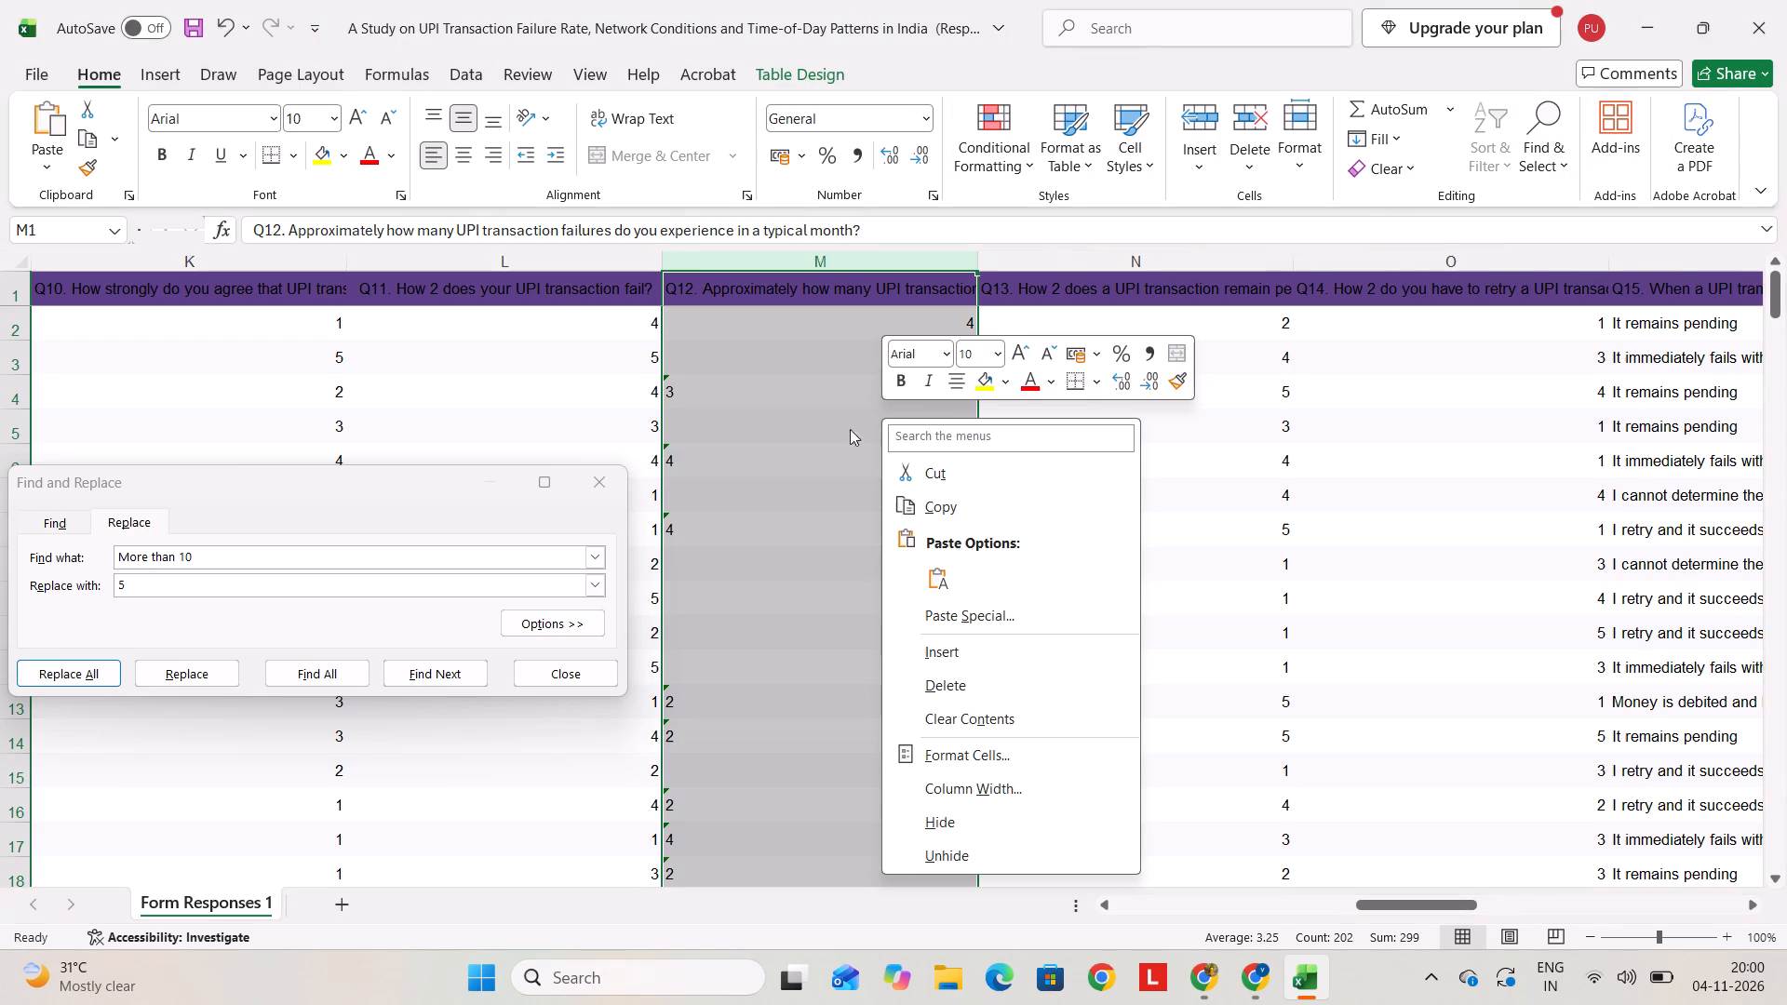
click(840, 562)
Look through the Q12 column and its neighbouring columns for codes still stored as text and answers not yet coded.
scroll(759, 516, down, 5)
scroll(761, 519, right, 4)
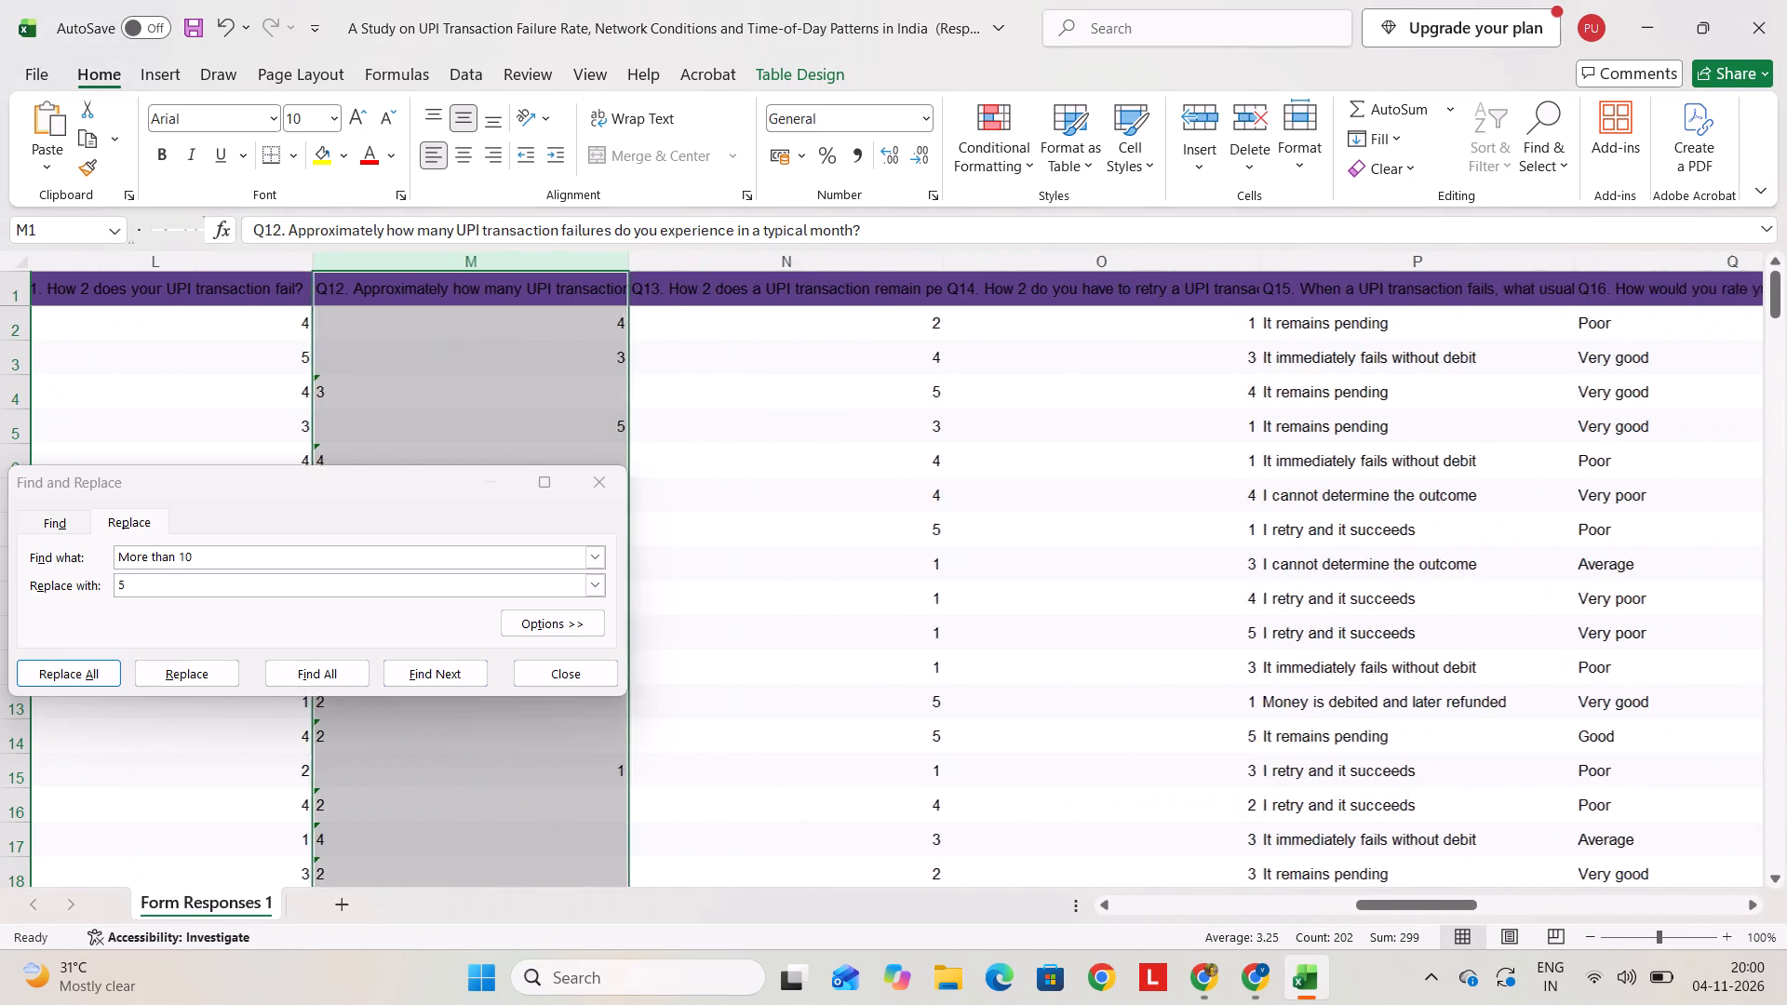
scroll(761, 519, right, 5)
scroll(1283, 610, left, 8)
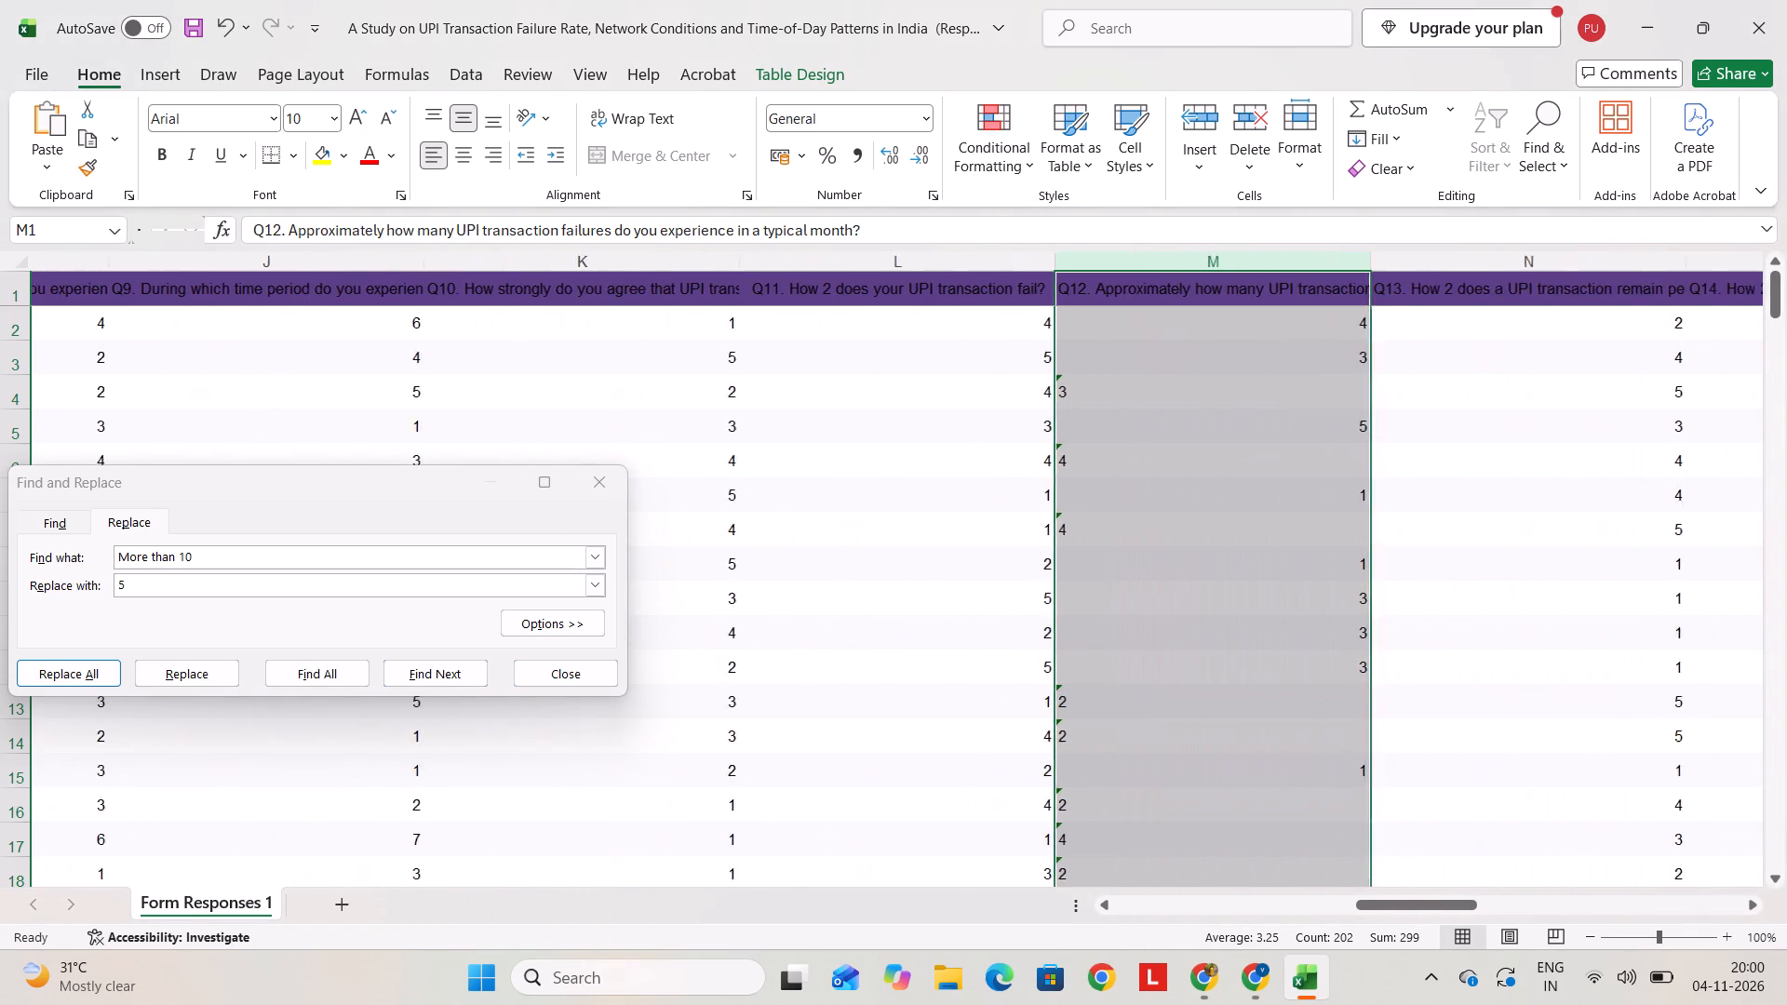
scroll(1160, 538, down, 5)
scroll(1176, 710, down, 5)
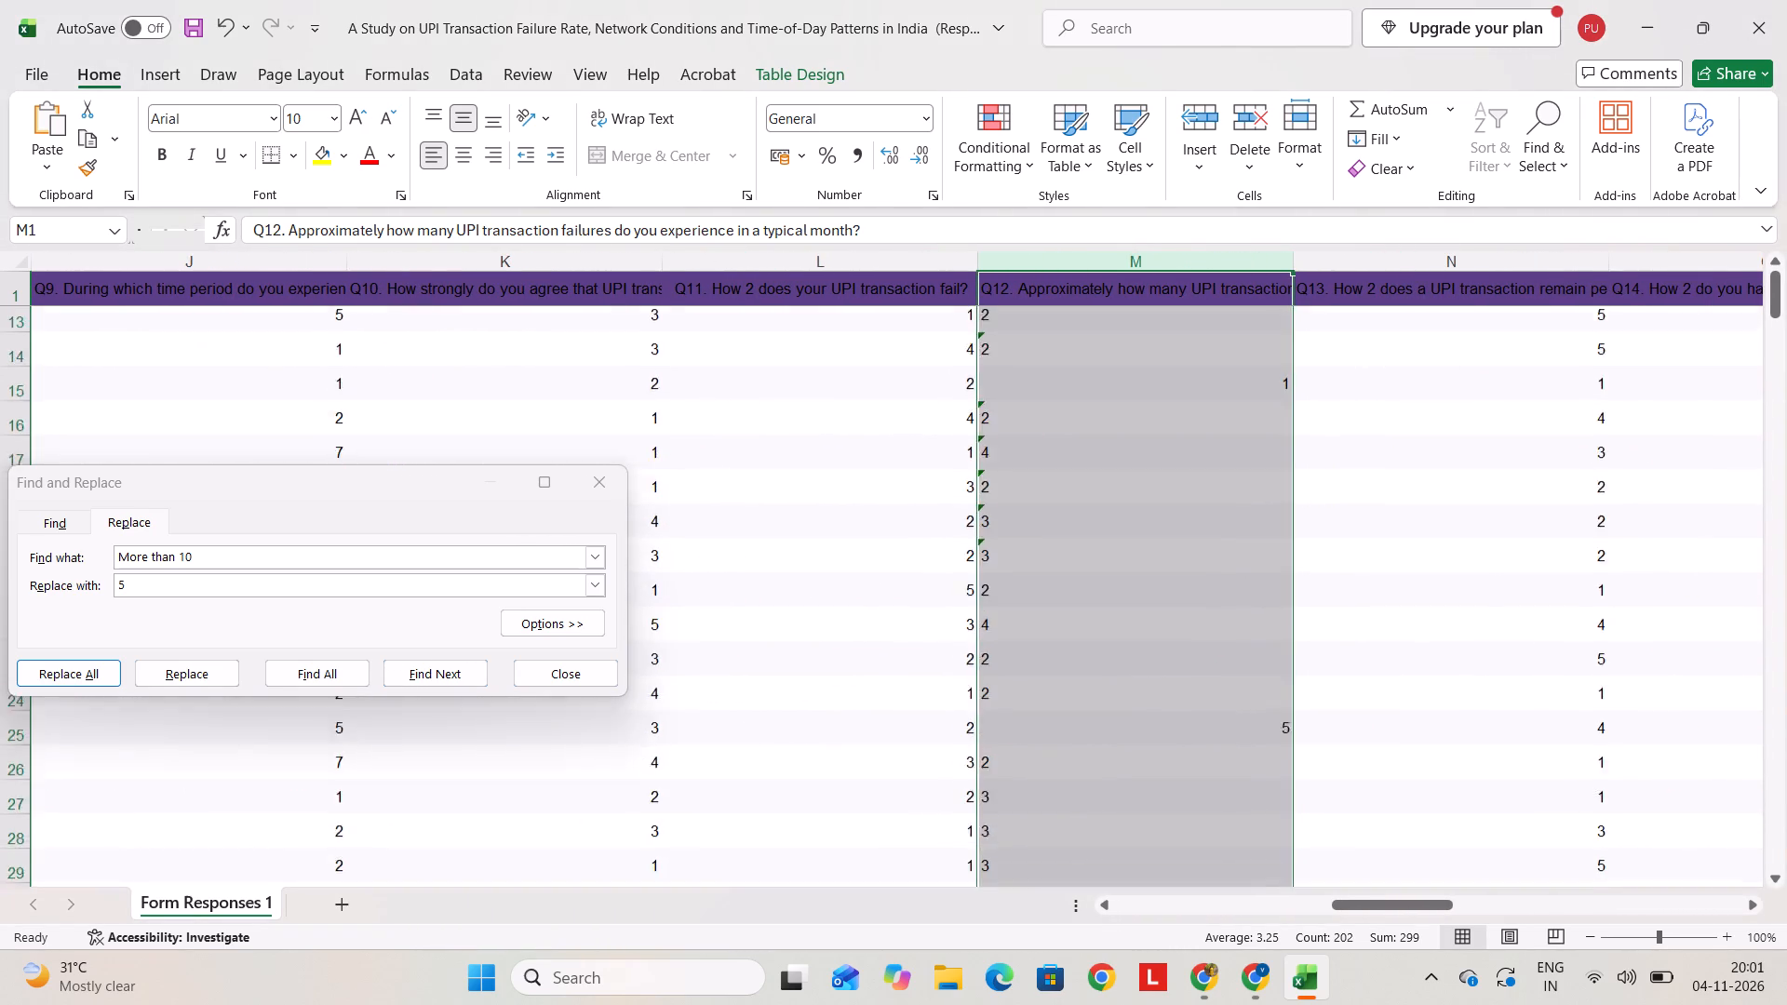
scroll(1176, 710, down, 7)
scroll(1176, 710, up, 4)
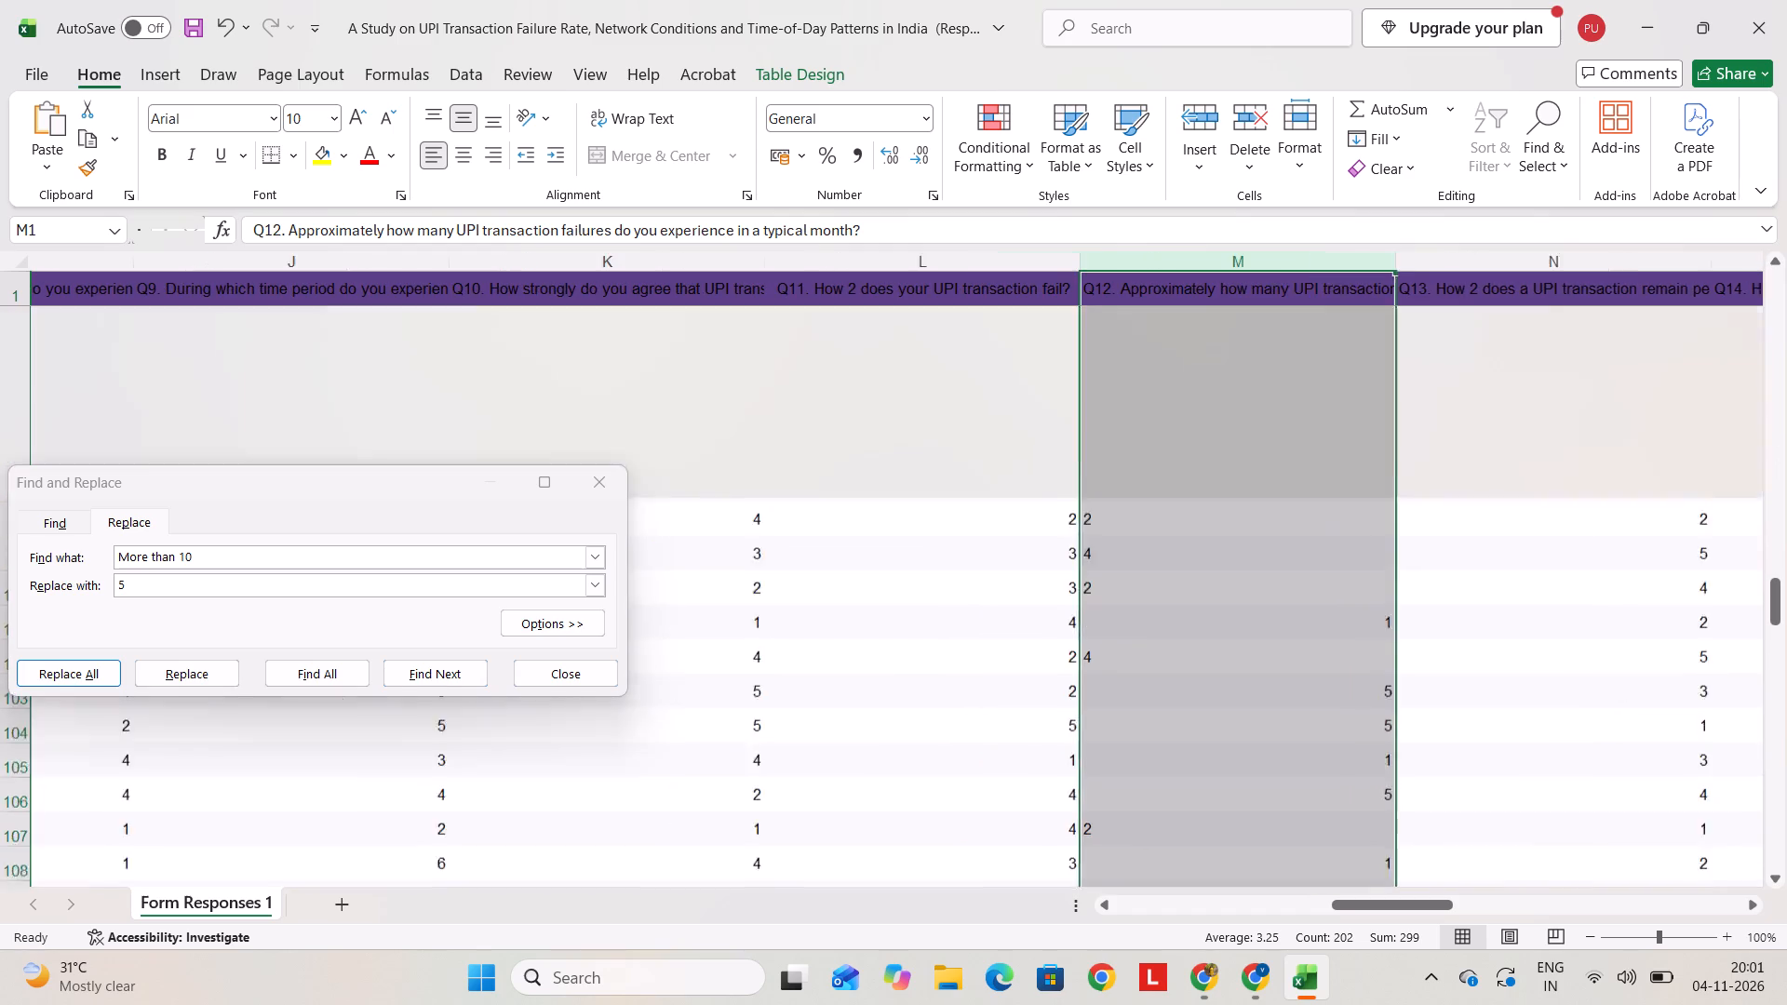
scroll(1176, 710, up, 12)
scroll(1176, 710, left, 1)
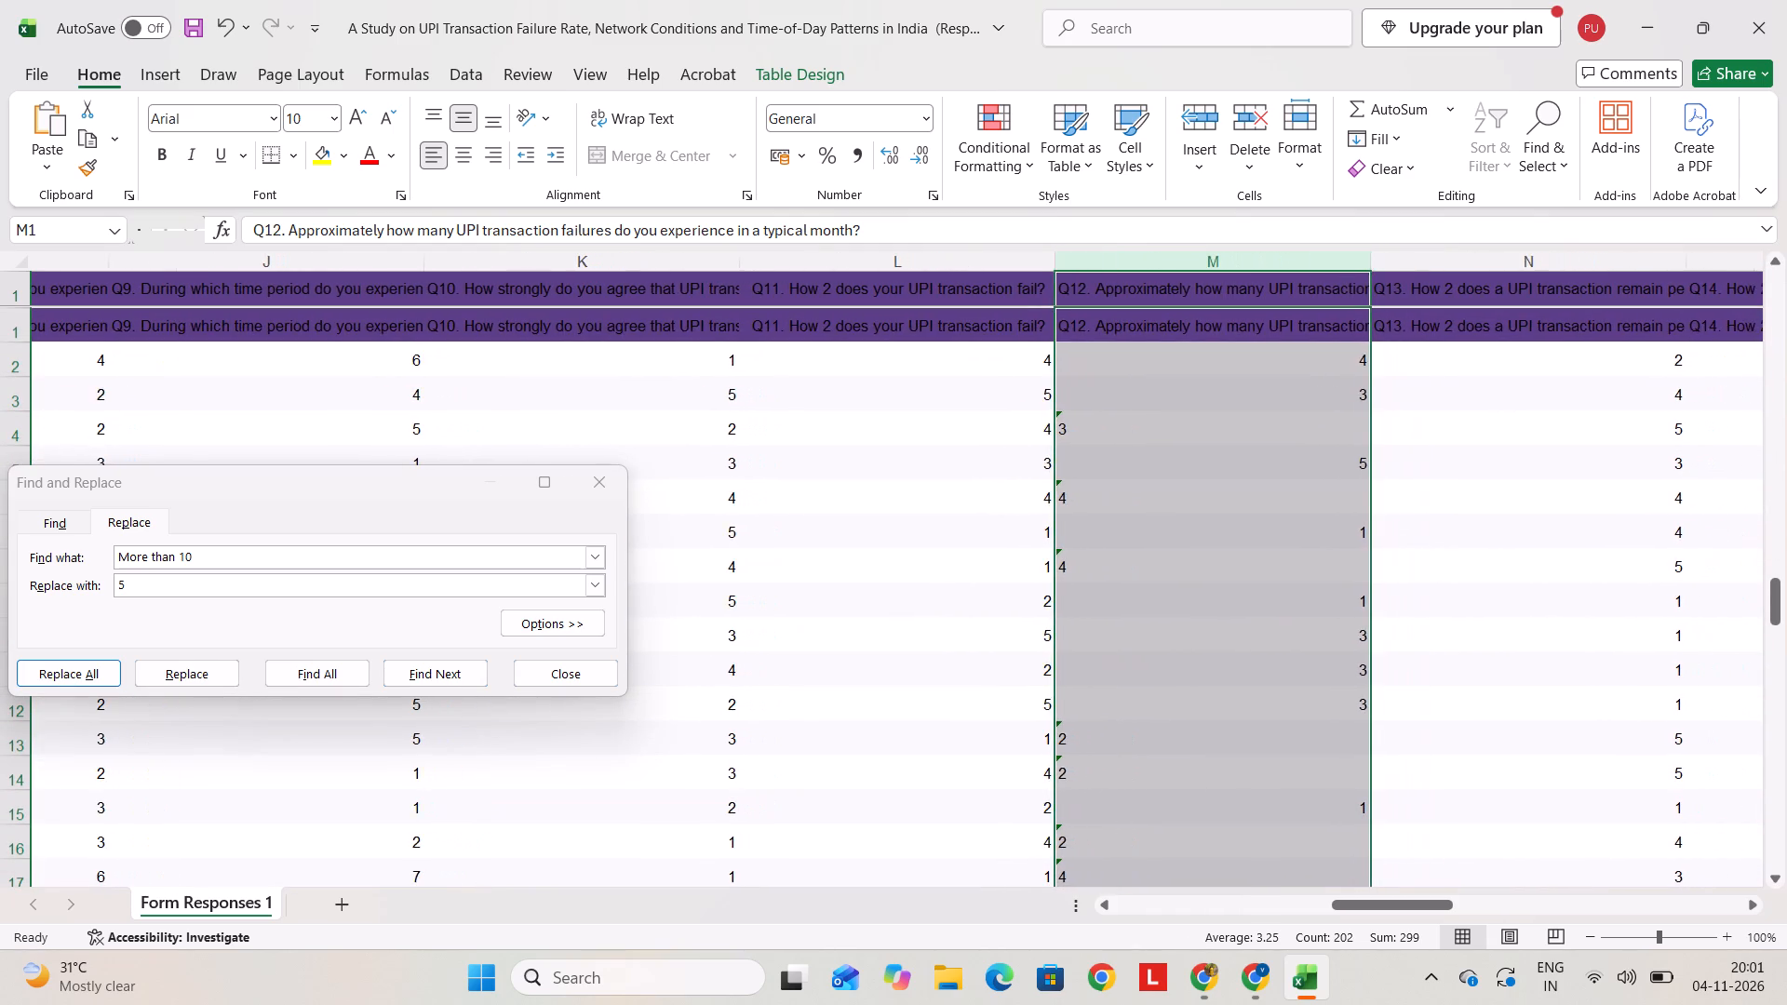
scroll(1139, 436, left, 1)
click(1139, 435)
scroll(1055, 431, left, 1)
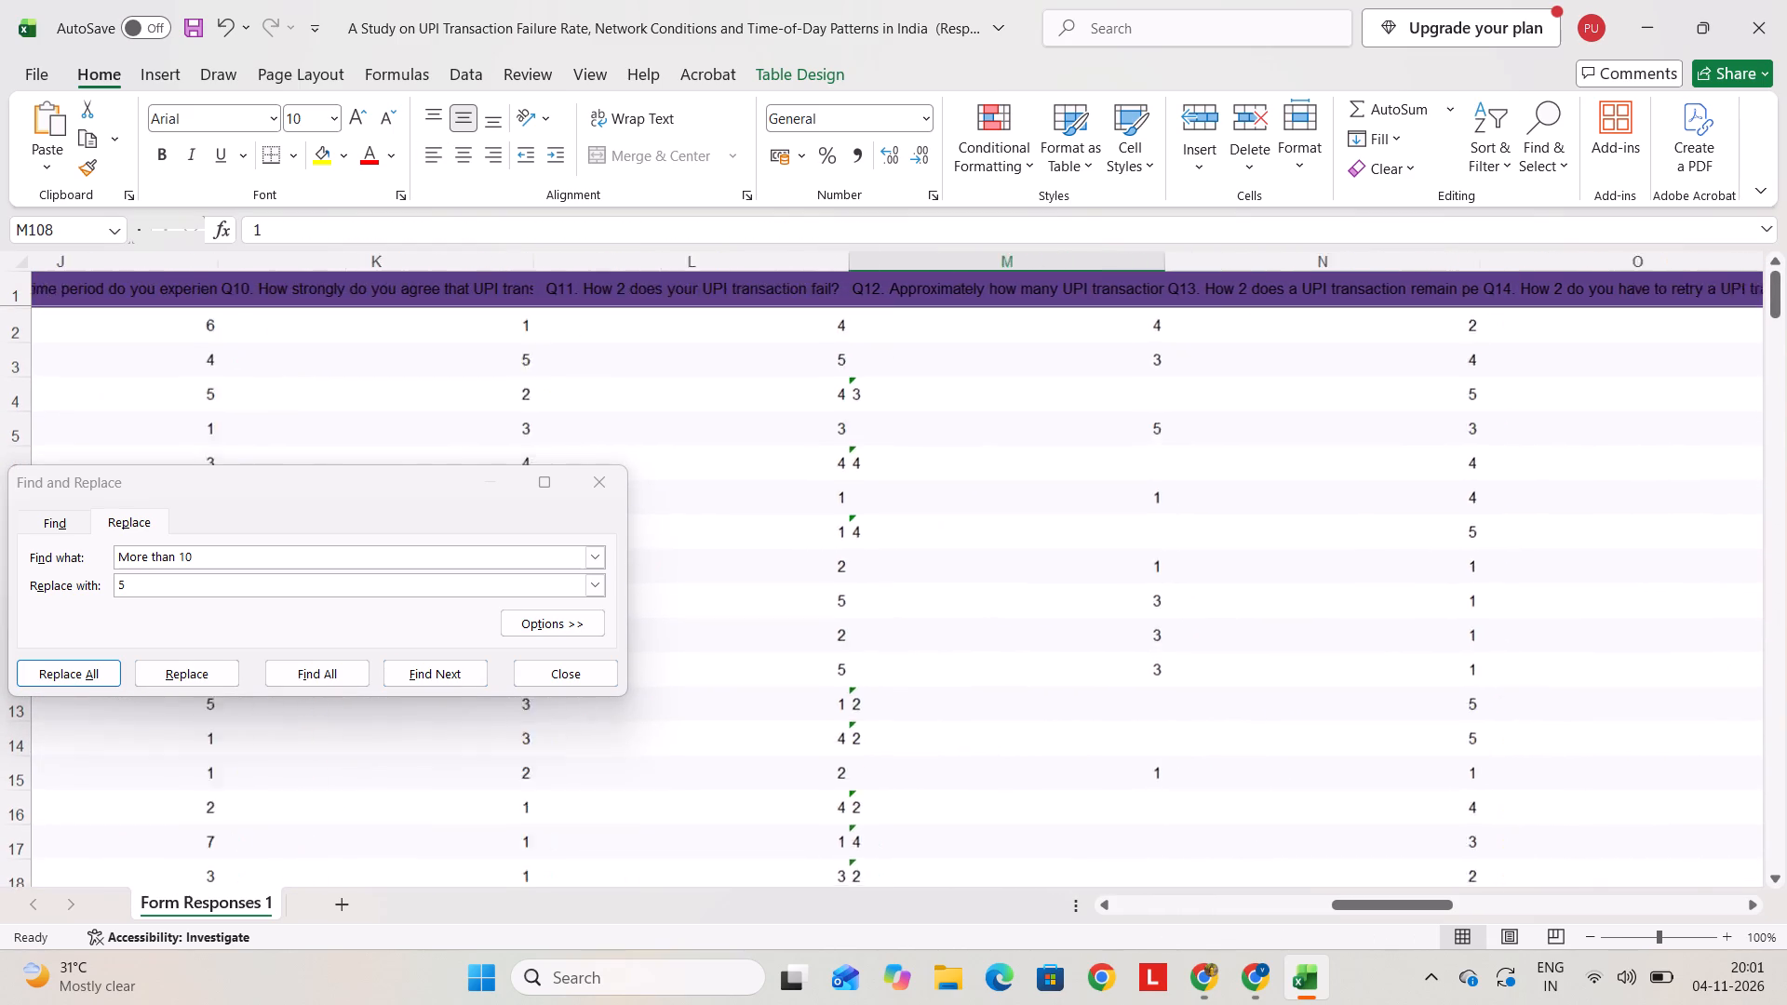
scroll(1052, 435, left, 2)
scroll(1052, 437, up, 1)
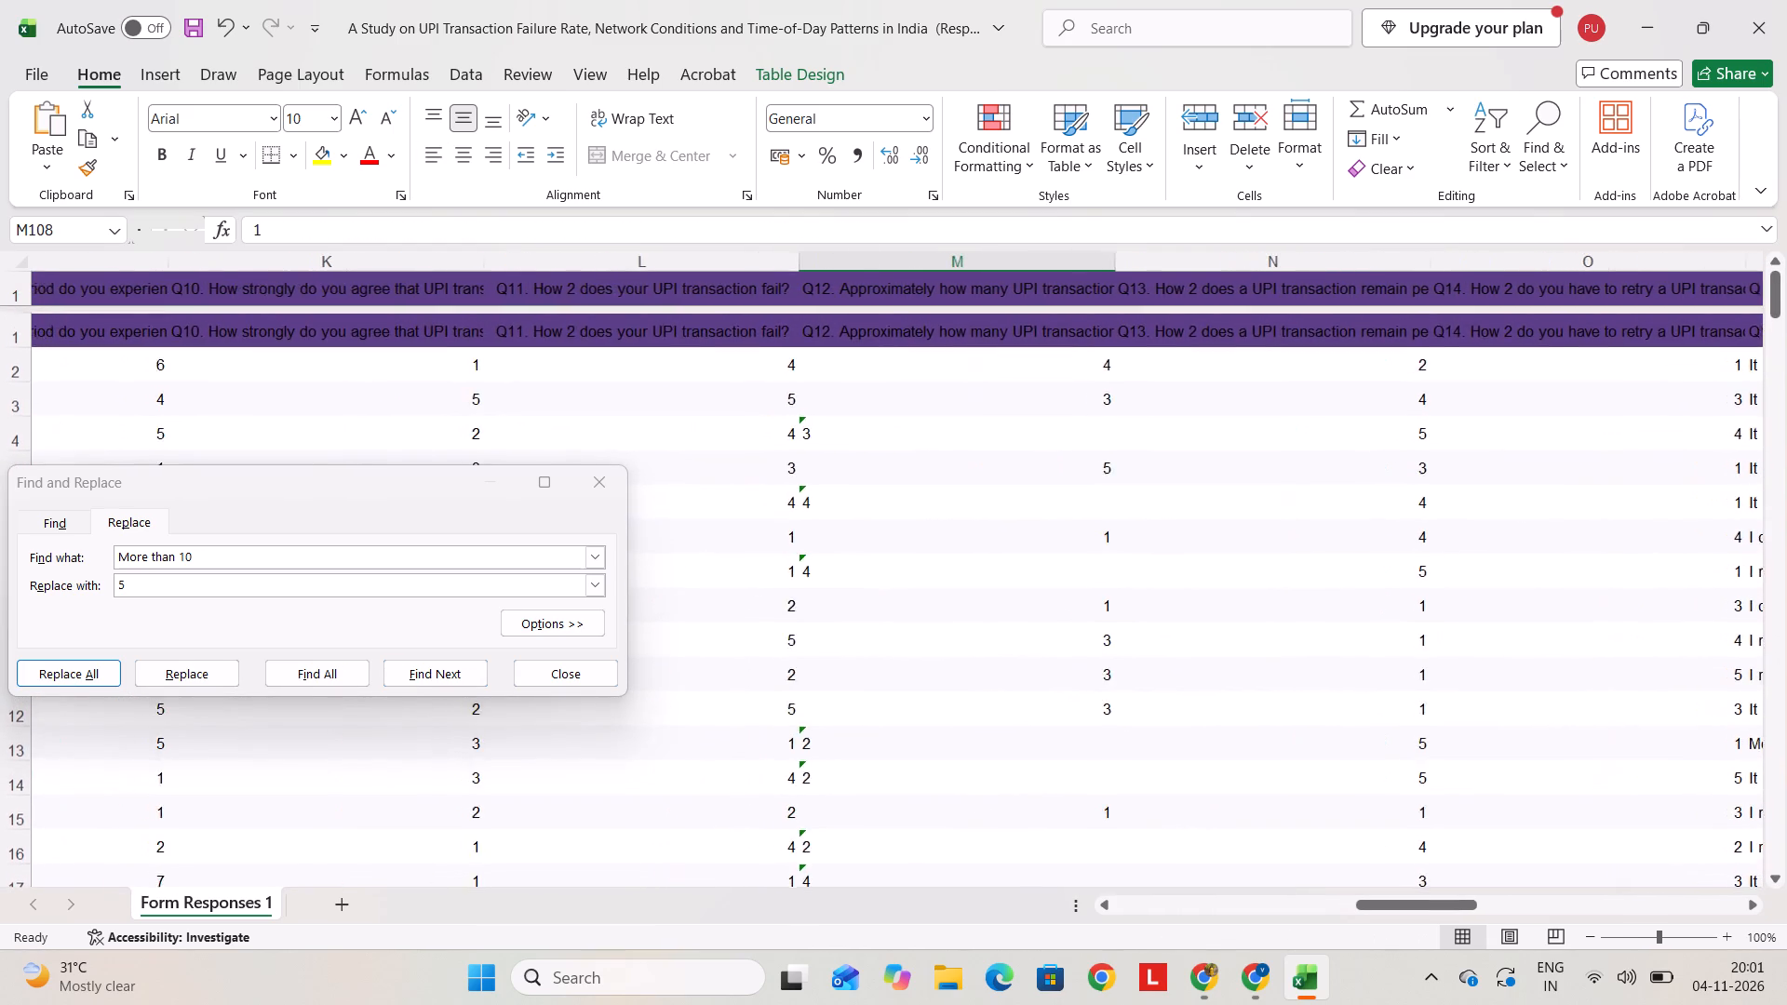
scroll(1210, 492, up, 1)
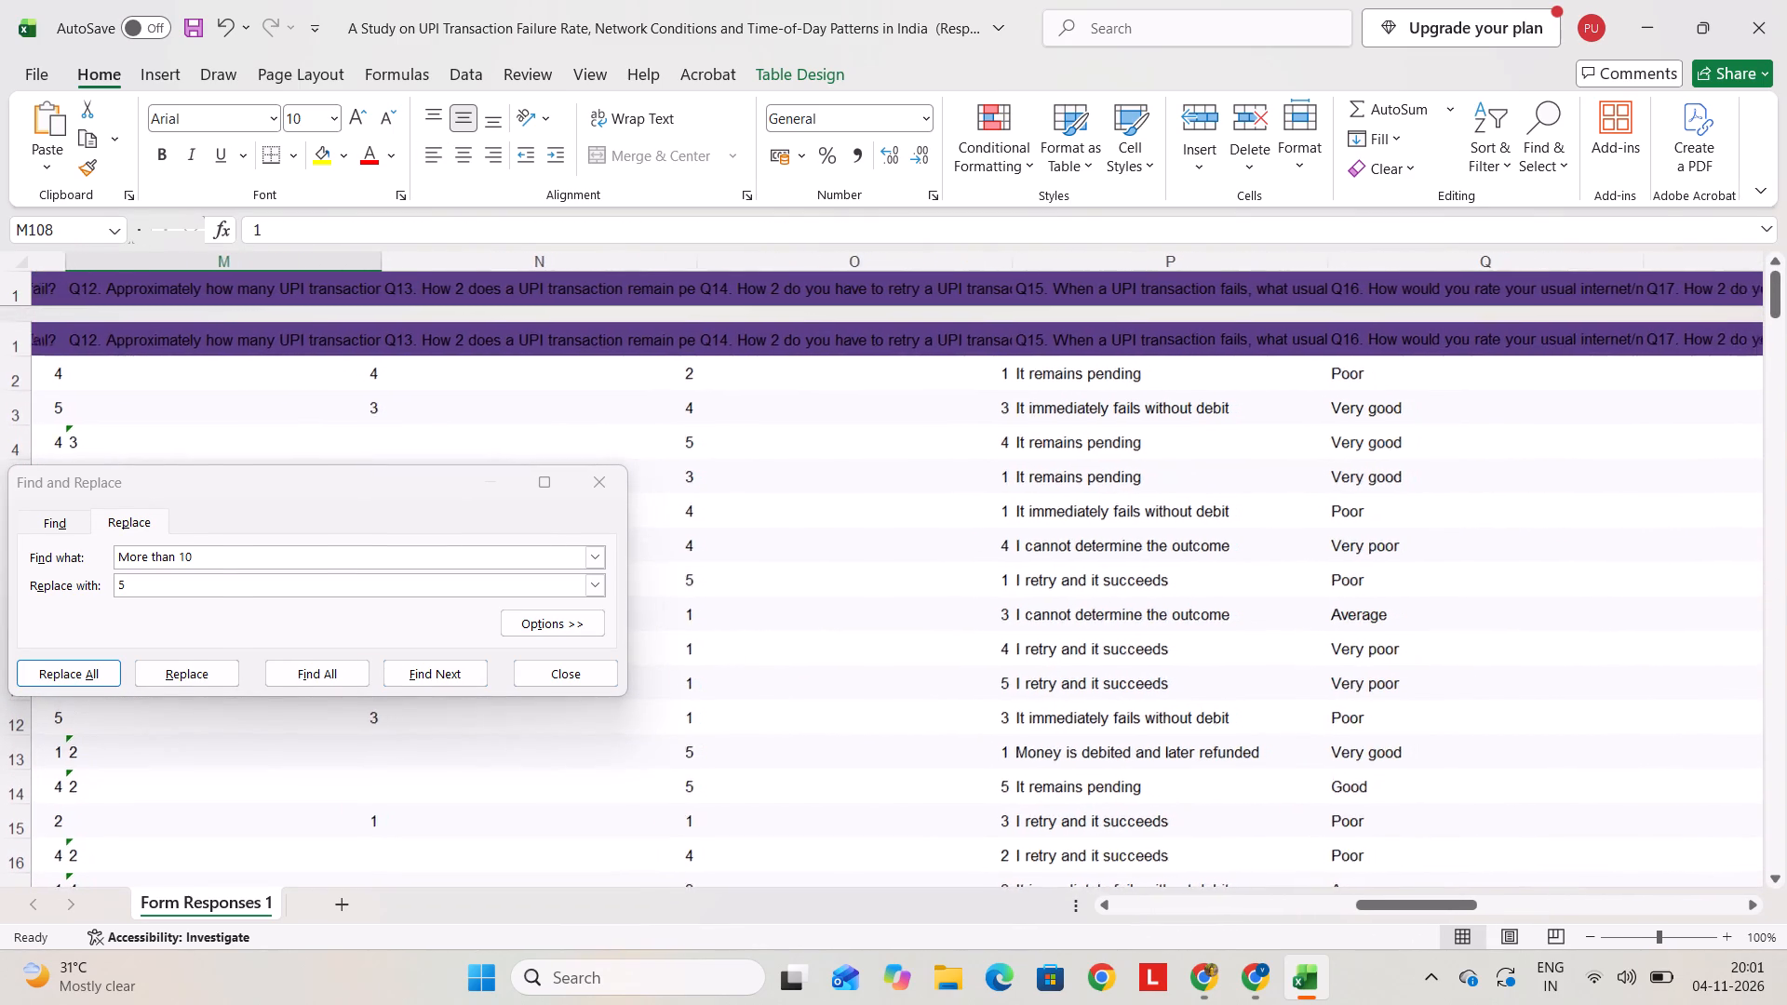
scroll(1213, 502, up, 1)
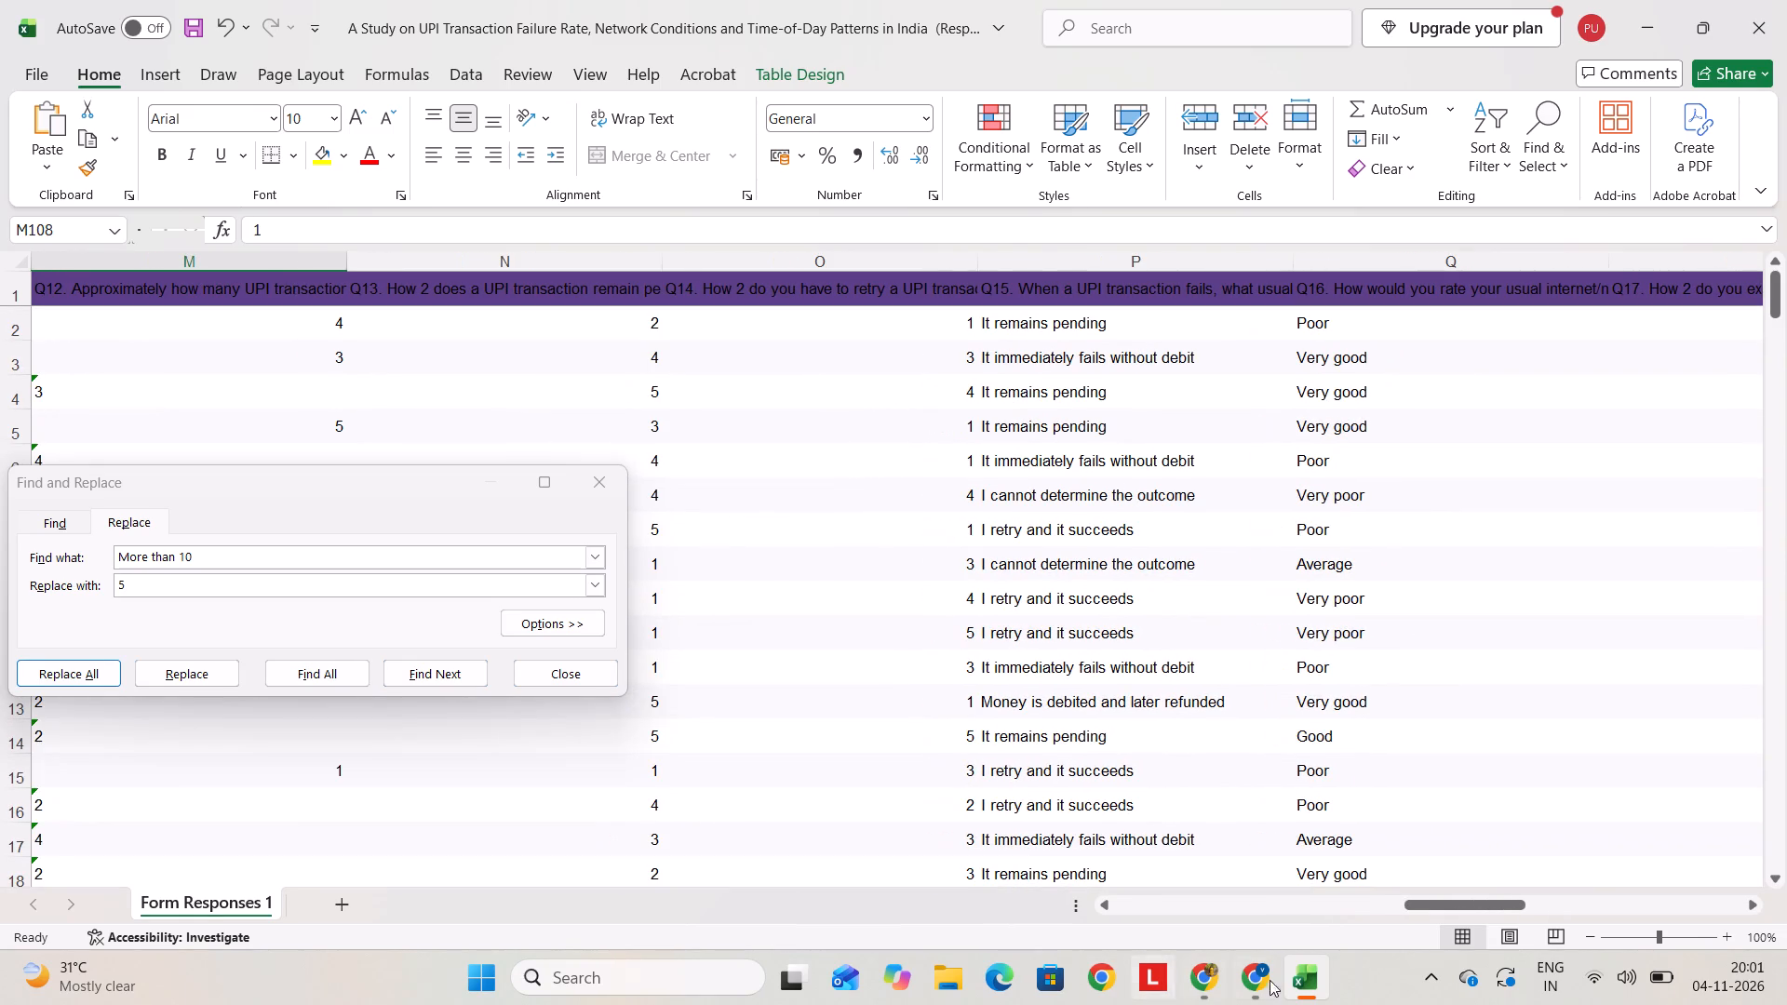
Switch to the Google Forms responses in Chrome and check the order of the Q15 answer options, then return to Excel.
click(1260, 994)
scroll(1107, 580, down, 2)
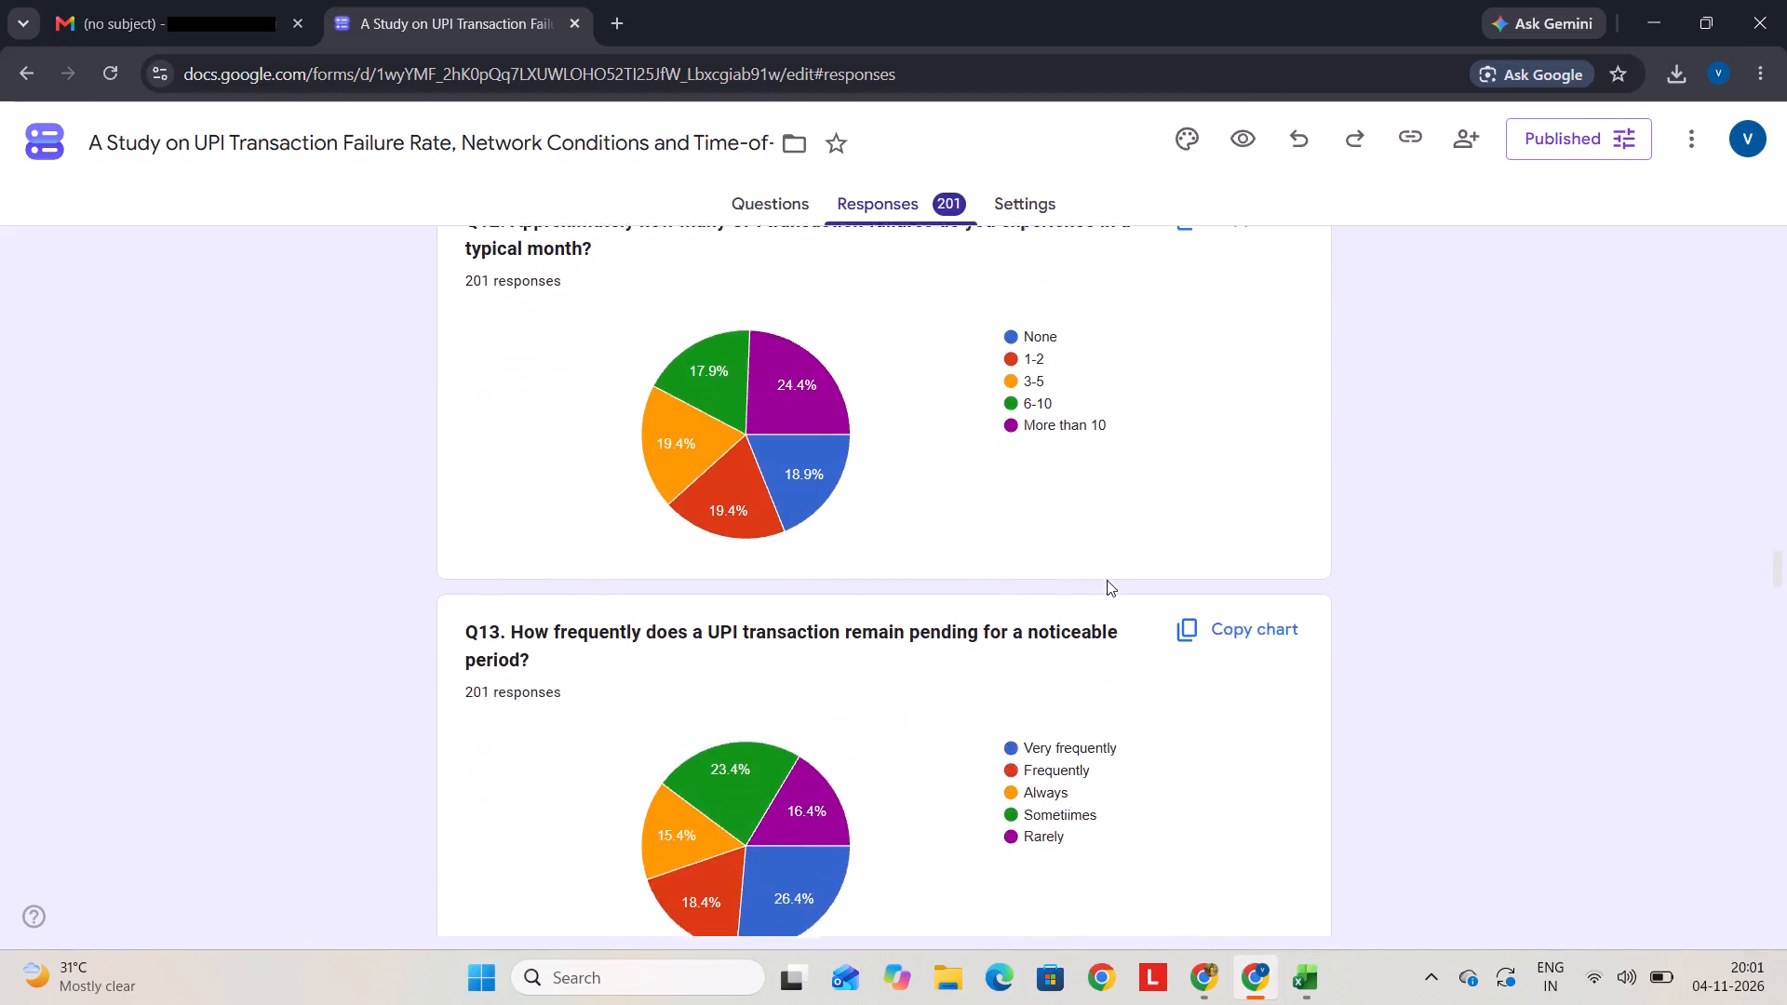
scroll(1107, 580, down, 6)
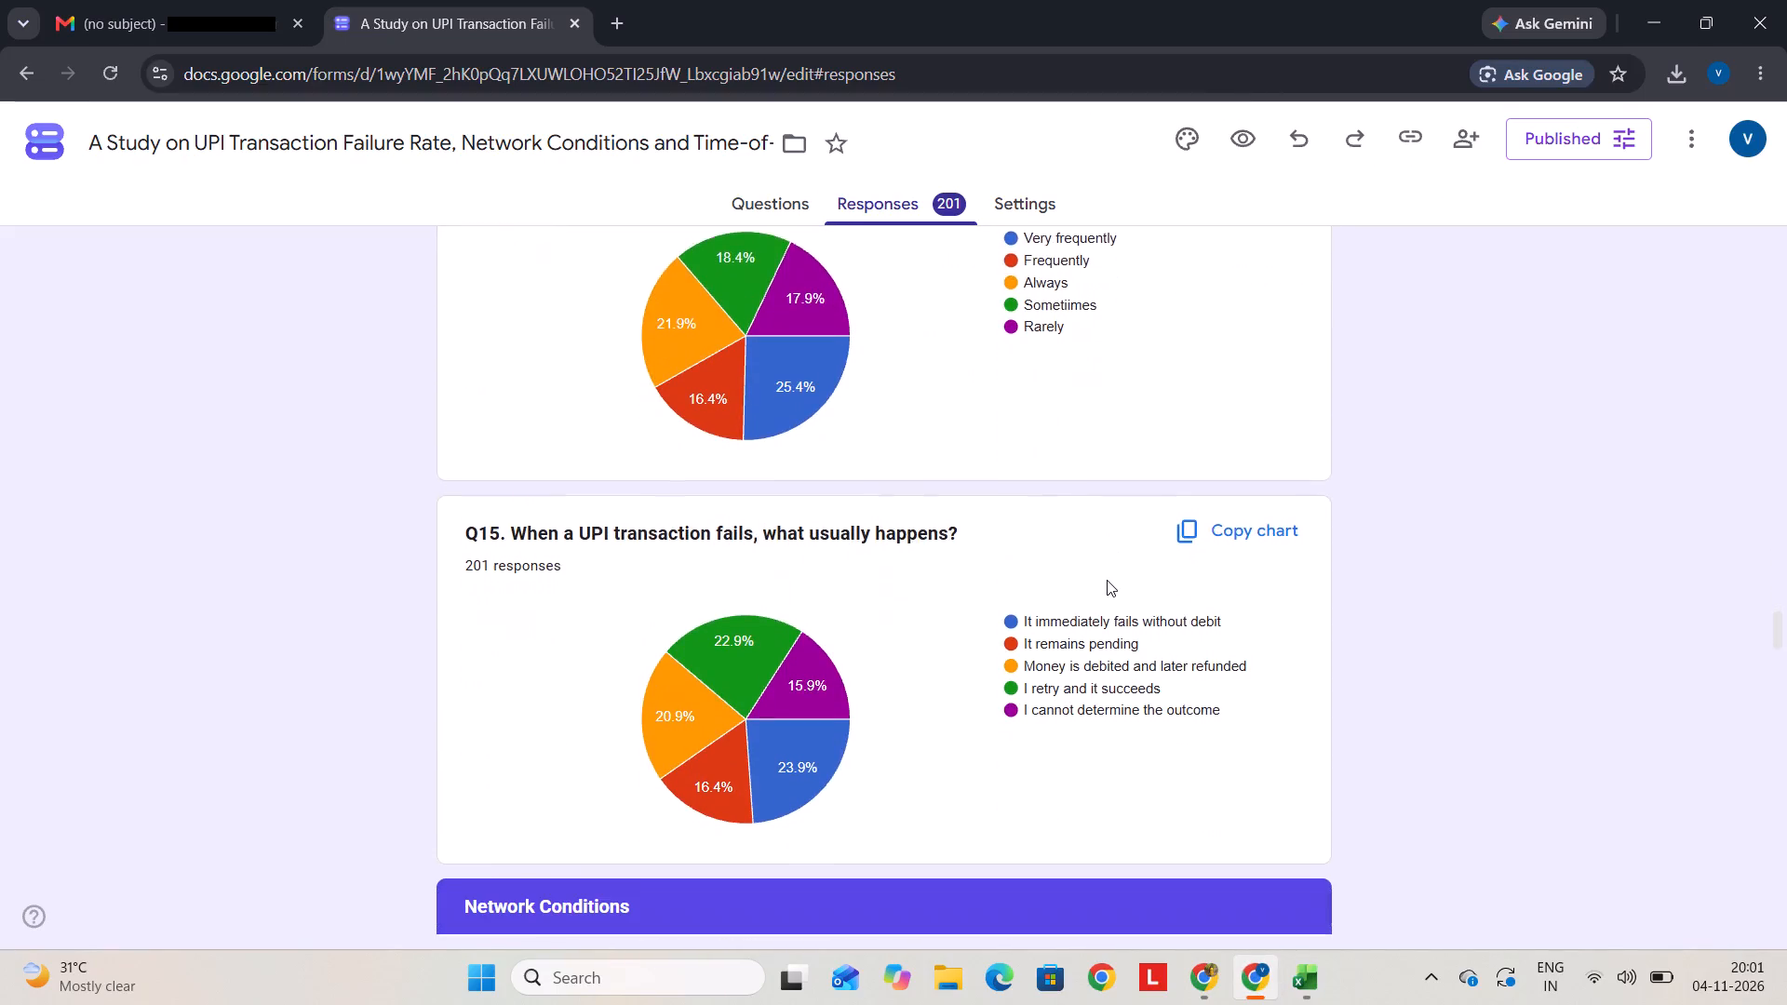
scroll(1107, 580, down, 2)
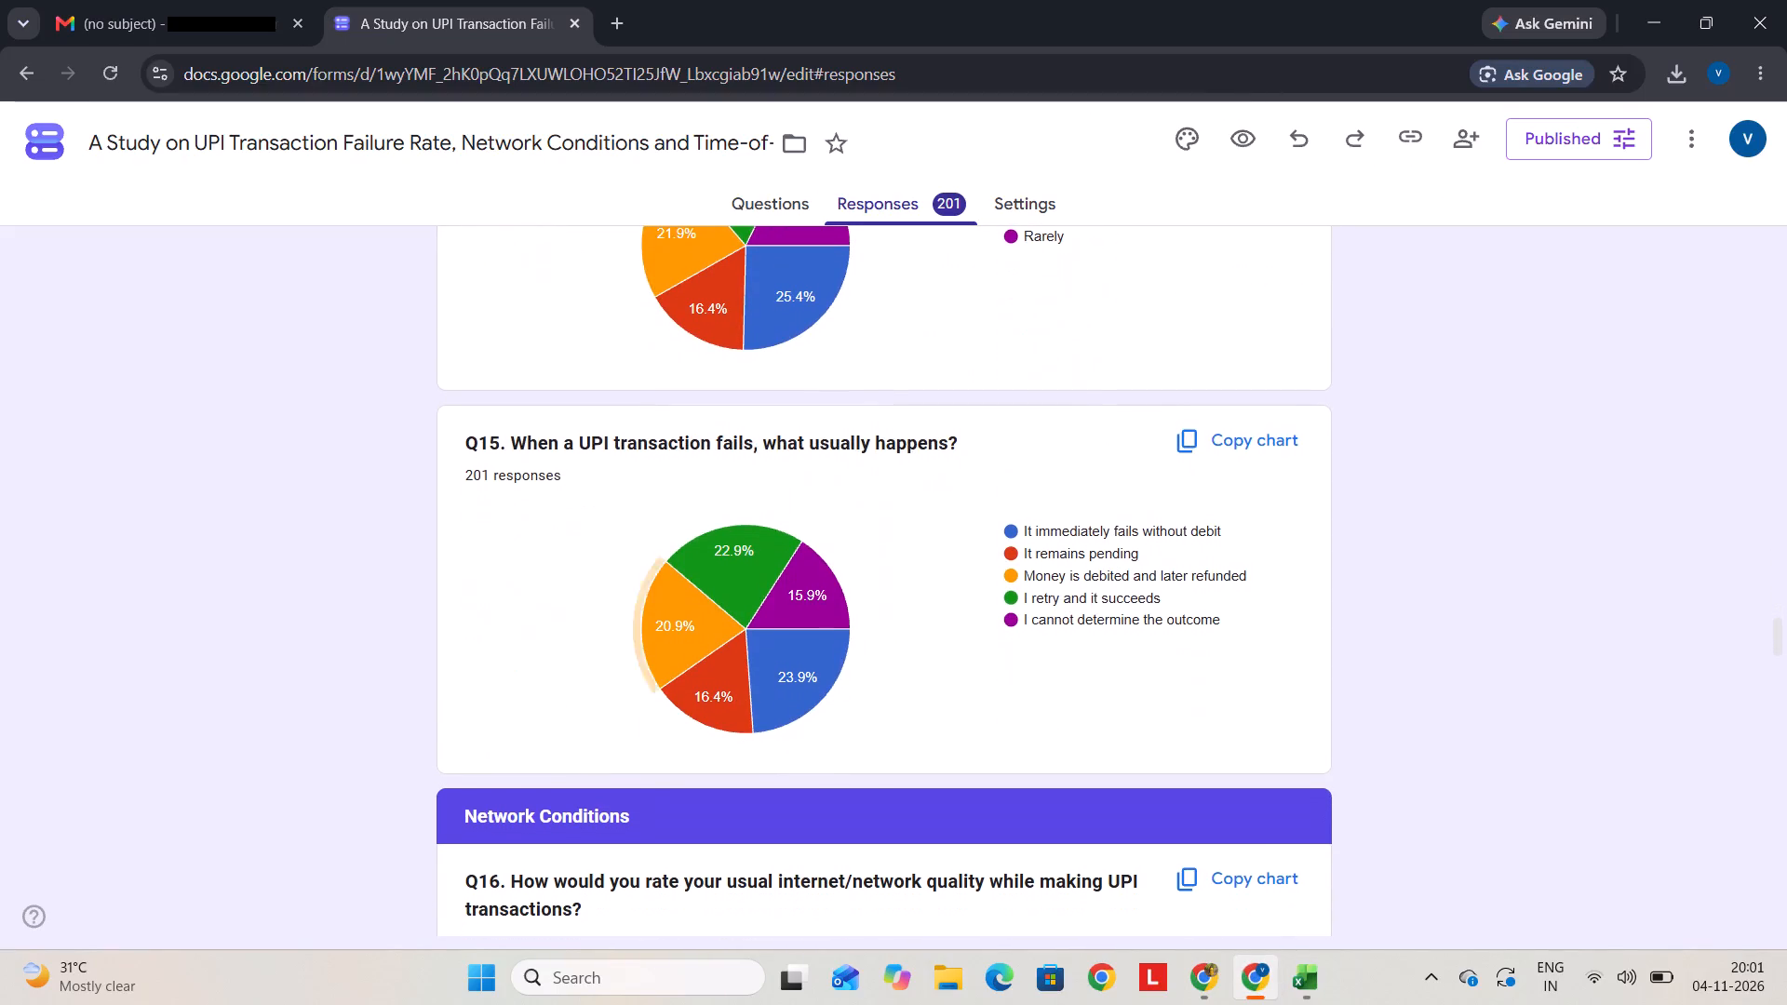
key(alt+Tab)
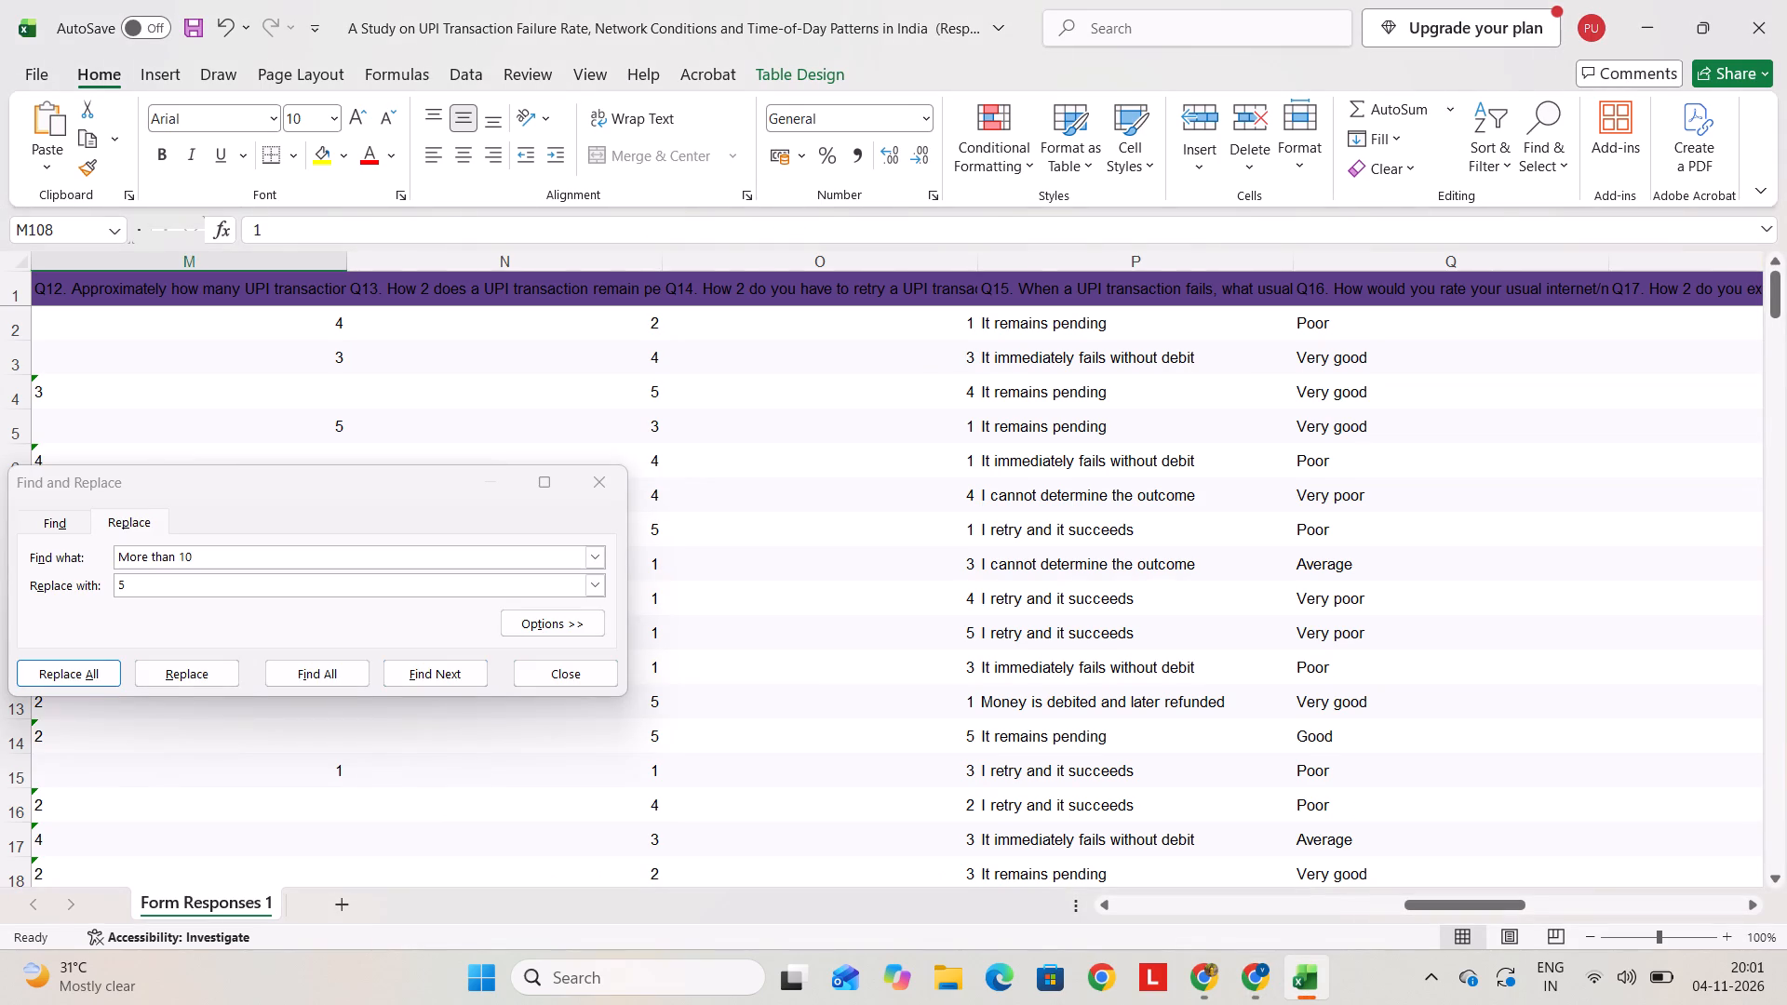
In Excel, replace every "It immediately fails without debit" with 1 across the sheet, taking the search text from P3.
click(1209, 355)
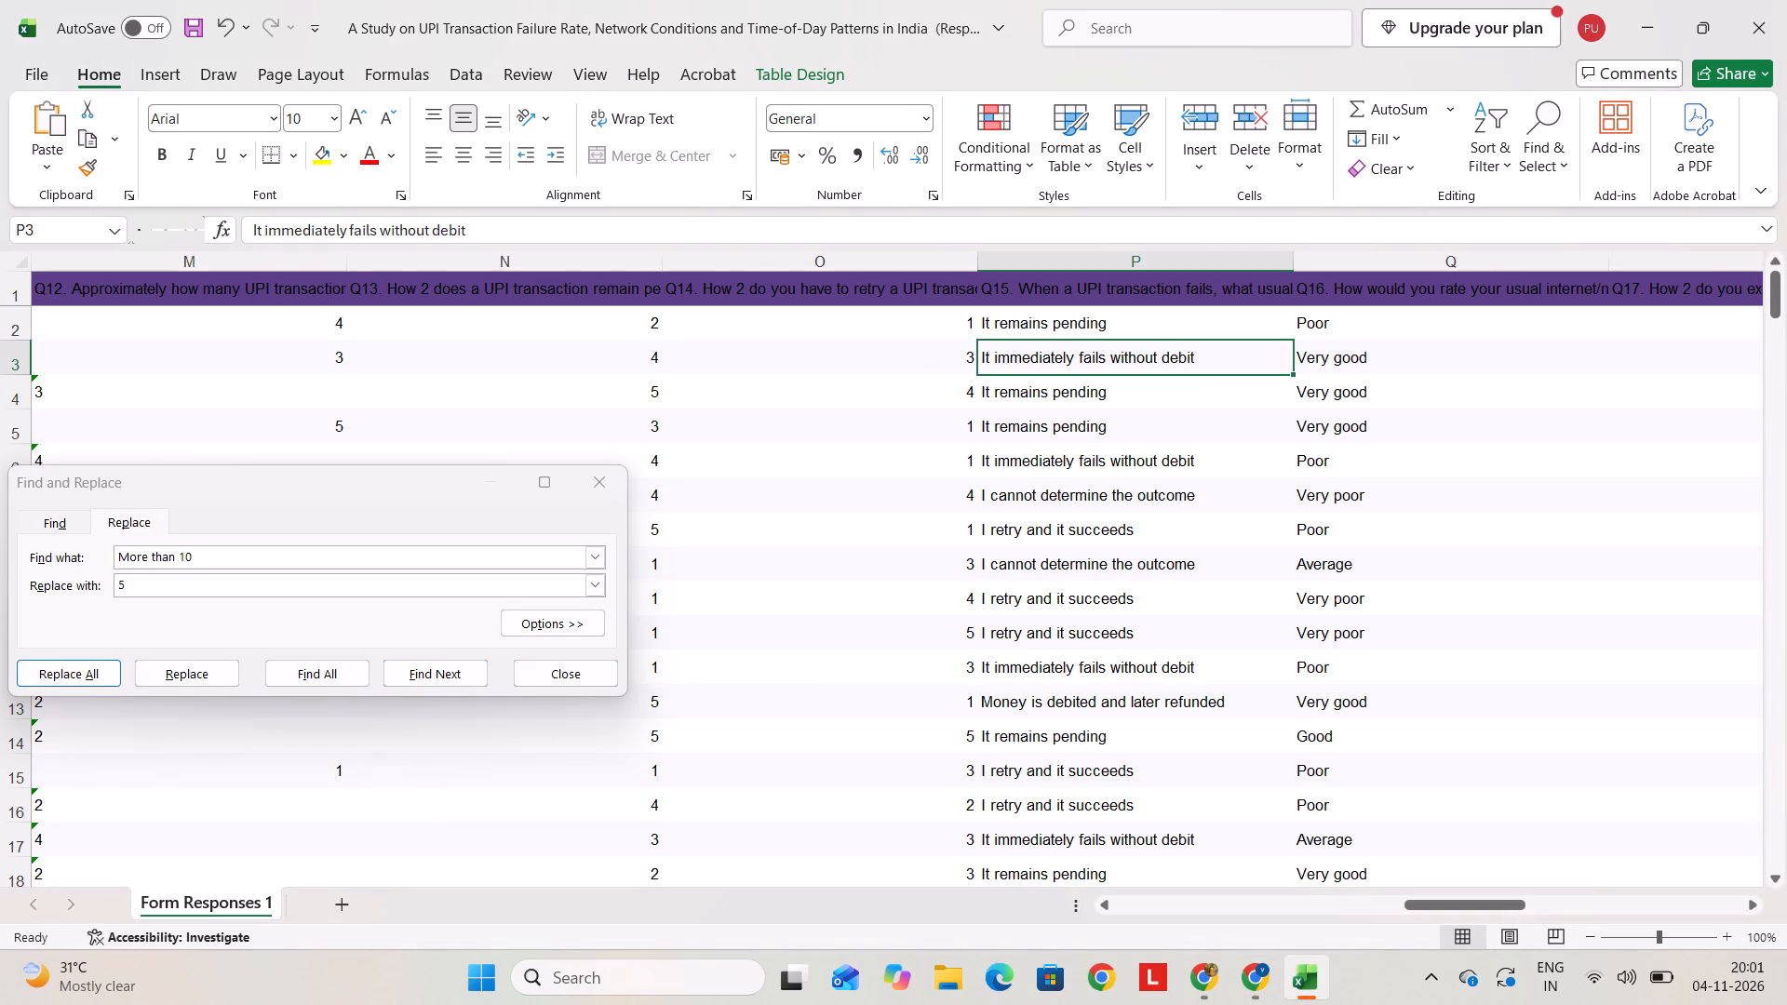
double_click(1209, 355)
key(ctrl+a)
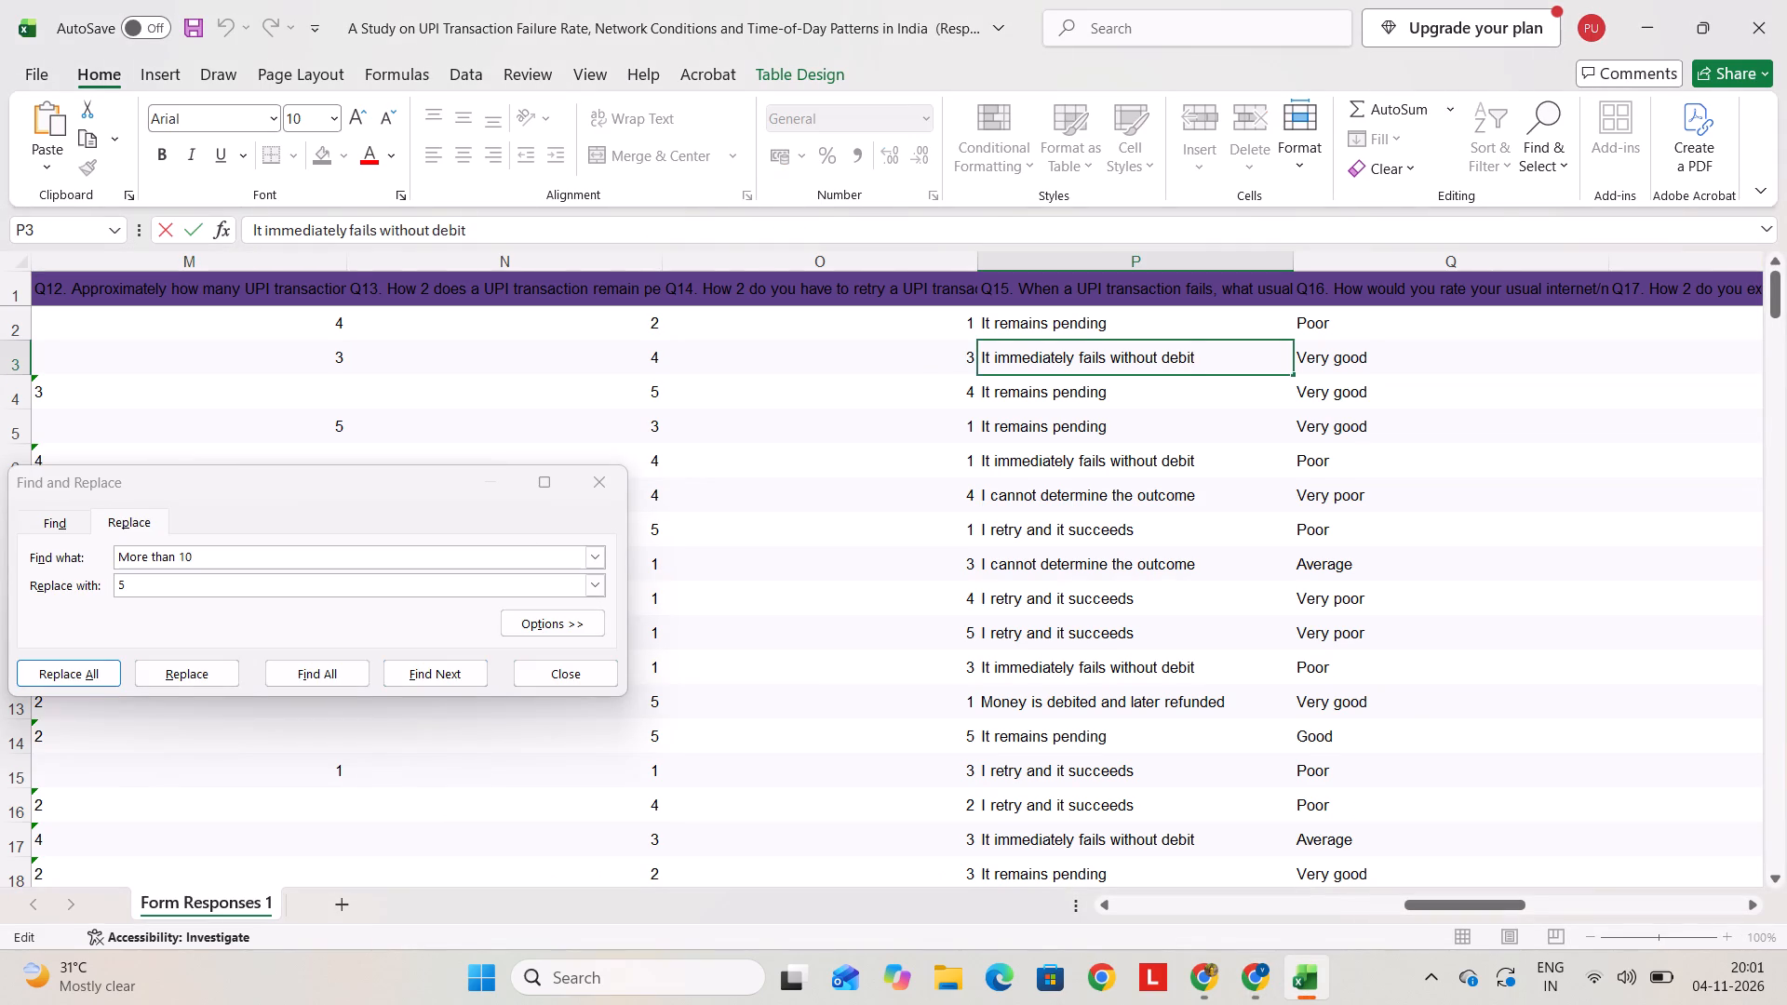
key(ctrl+c)
click(246, 558)
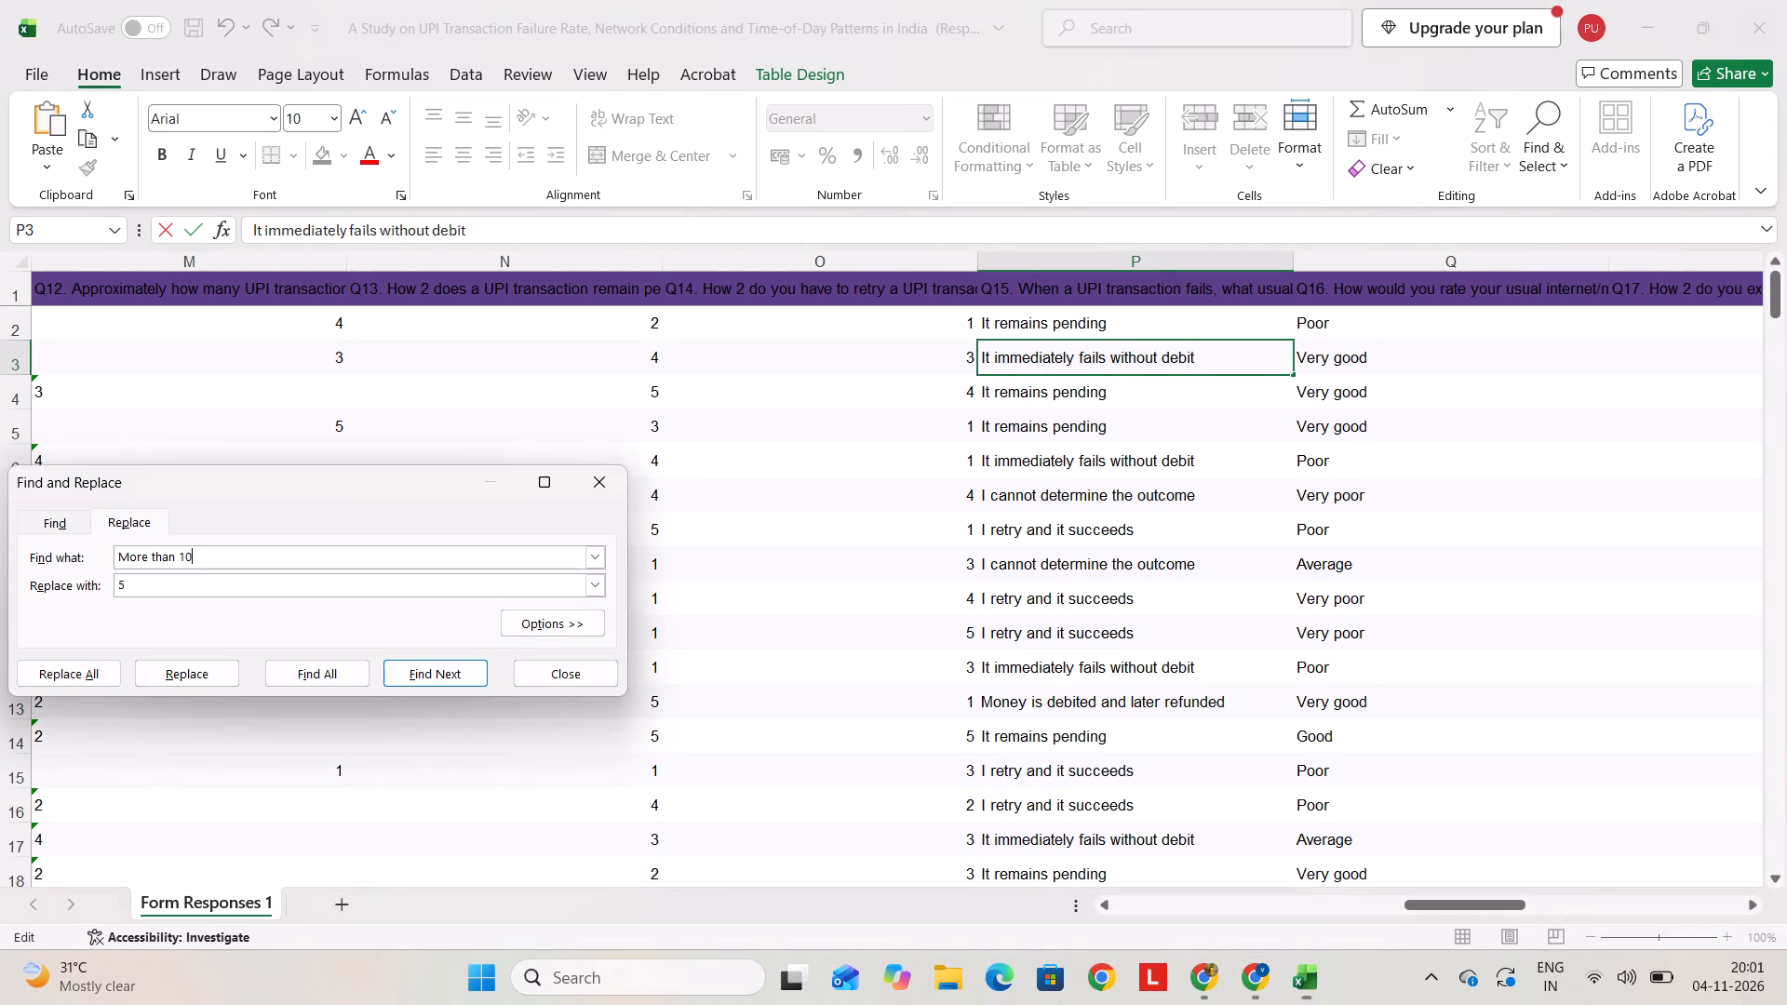
key(ctrl+a)
key(ctrl+v)
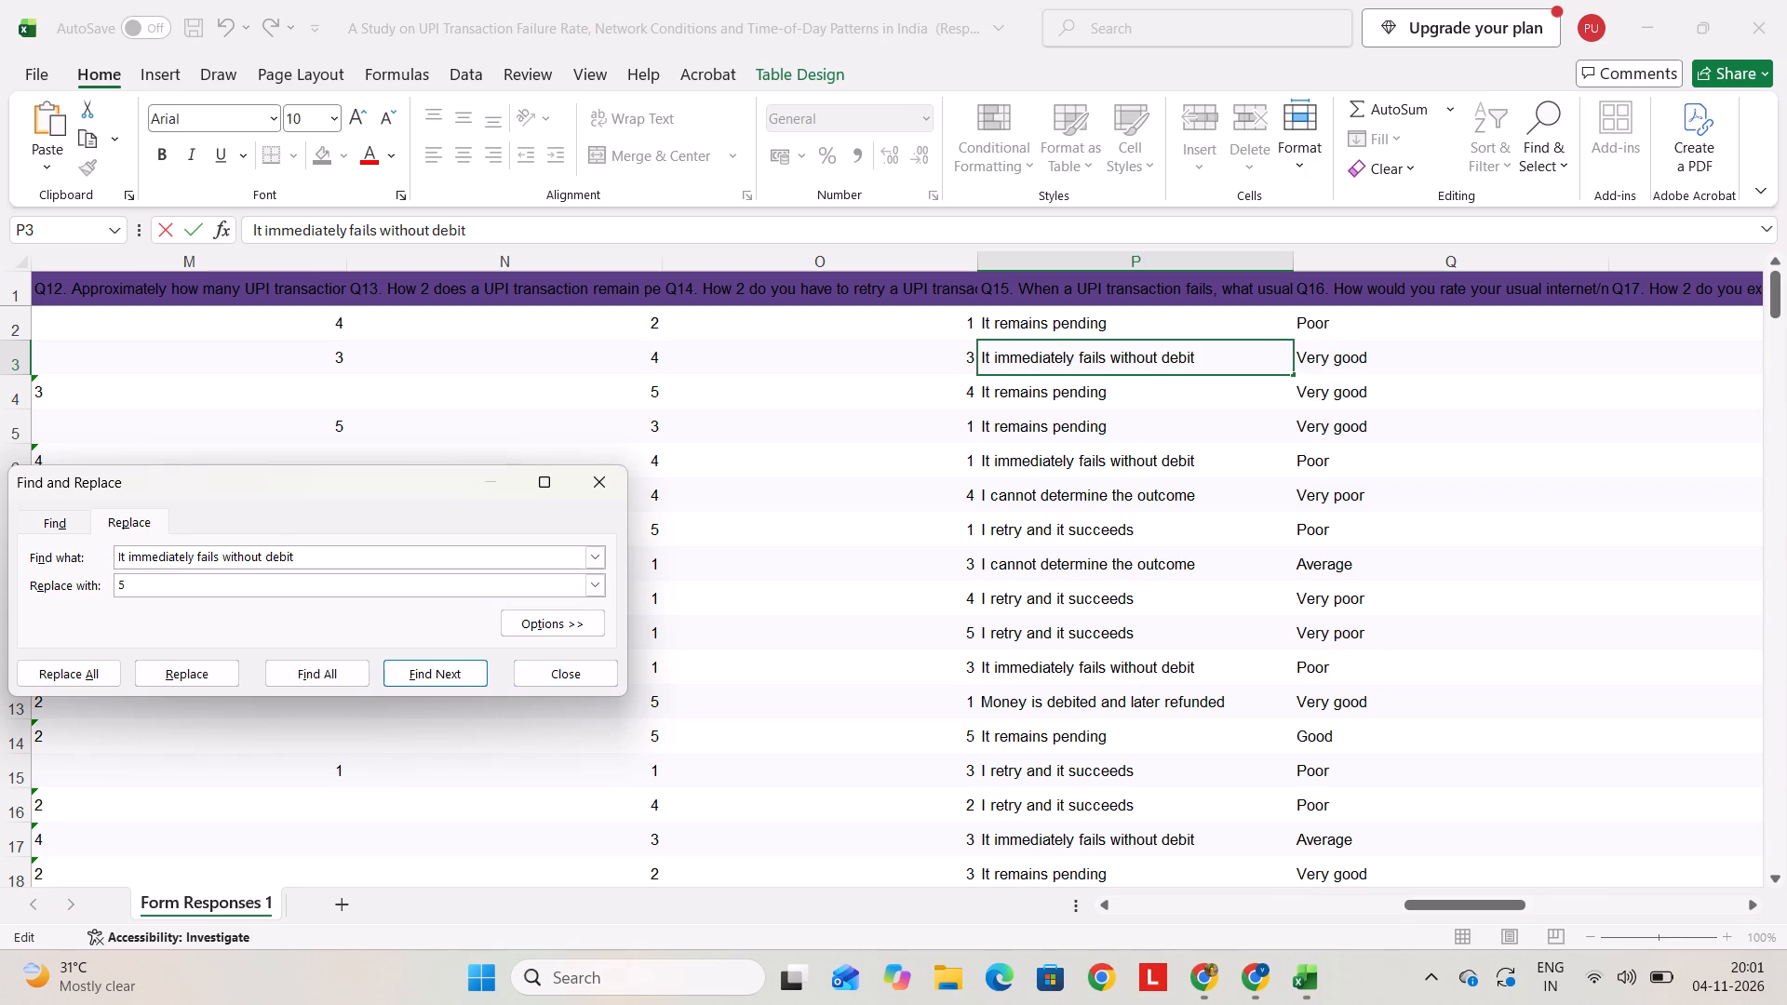
click(215, 583)
double_click(215, 583)
key(1)
click(80, 680)
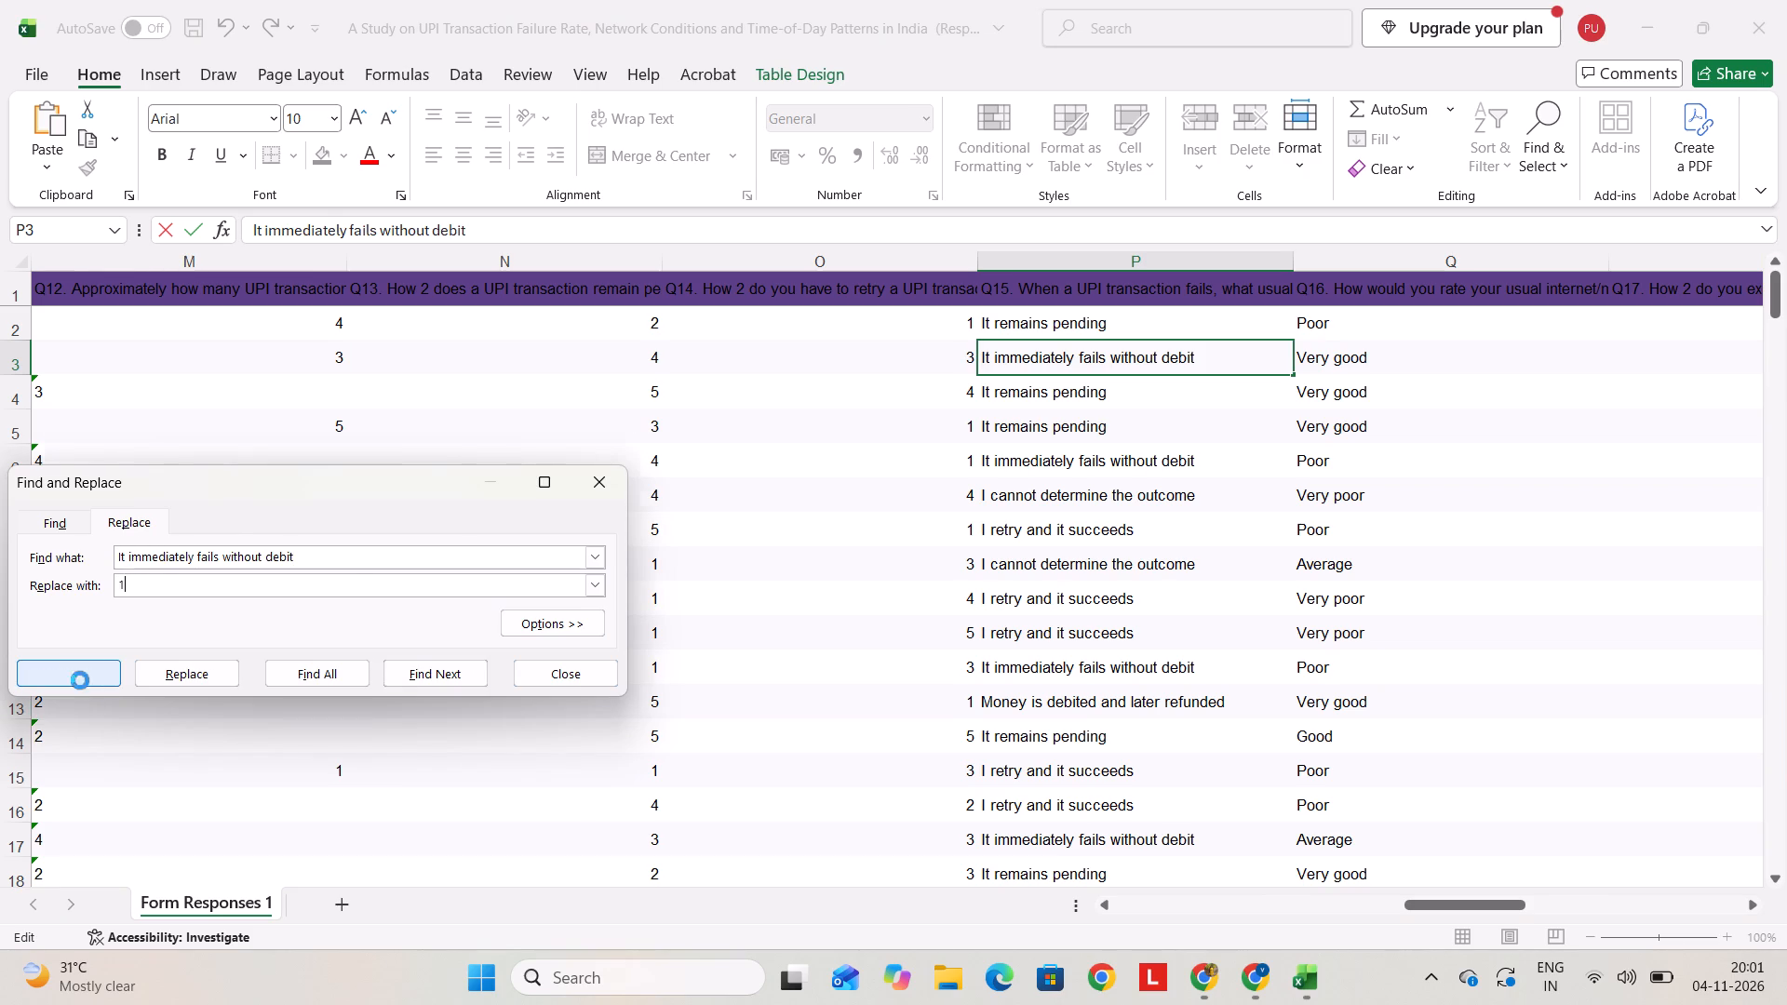
click(464, 638)
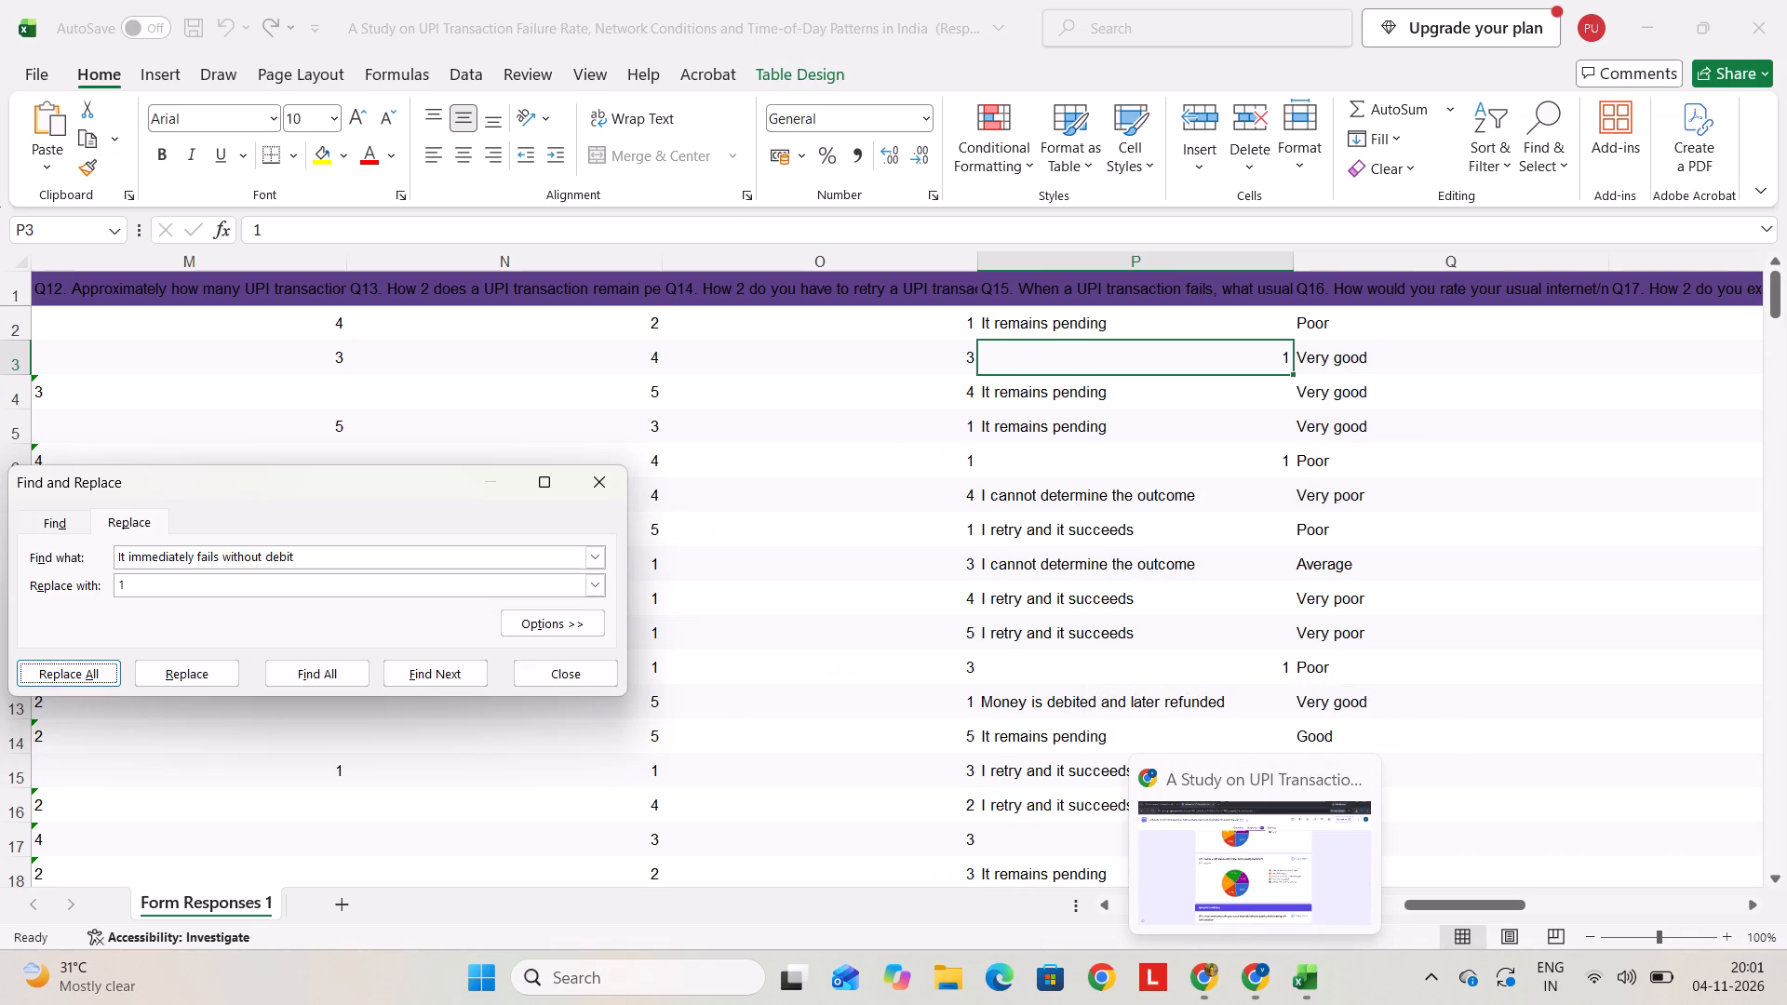
Replace every "It remains pending" with 2 across the sheet, taking the search text from P4.
triple_click(1130, 395)
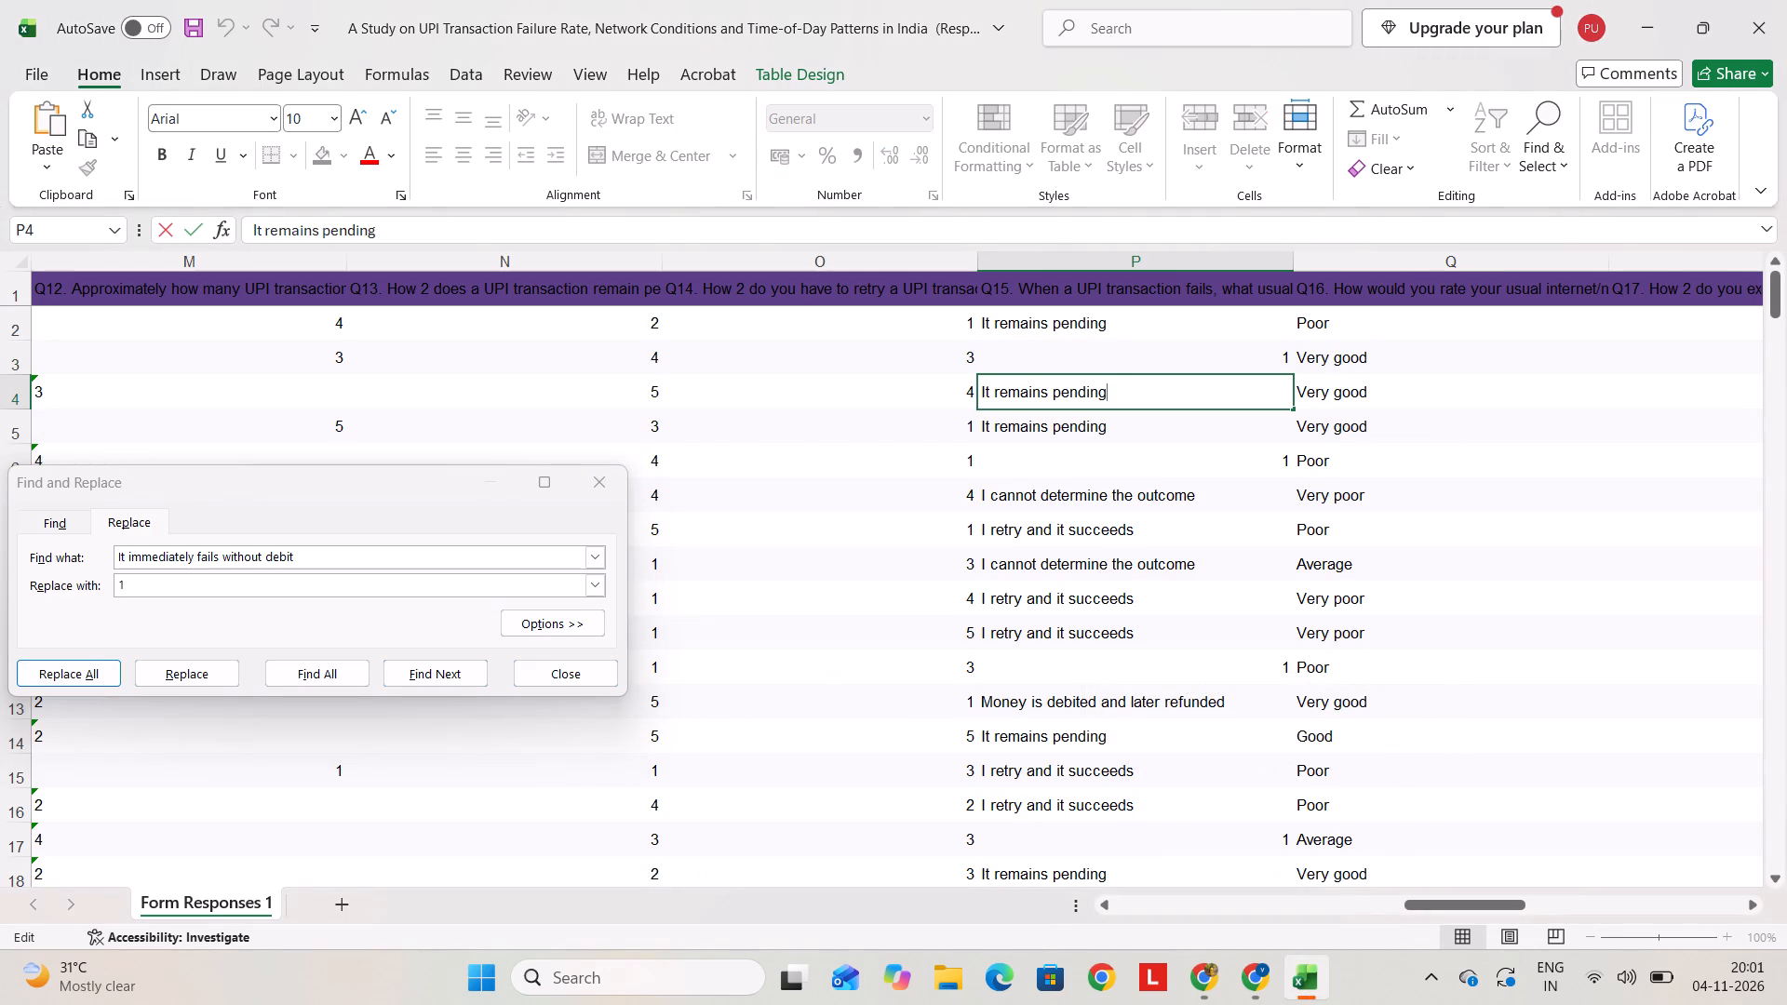
key(ctrl+a)
key(ctrl+c)
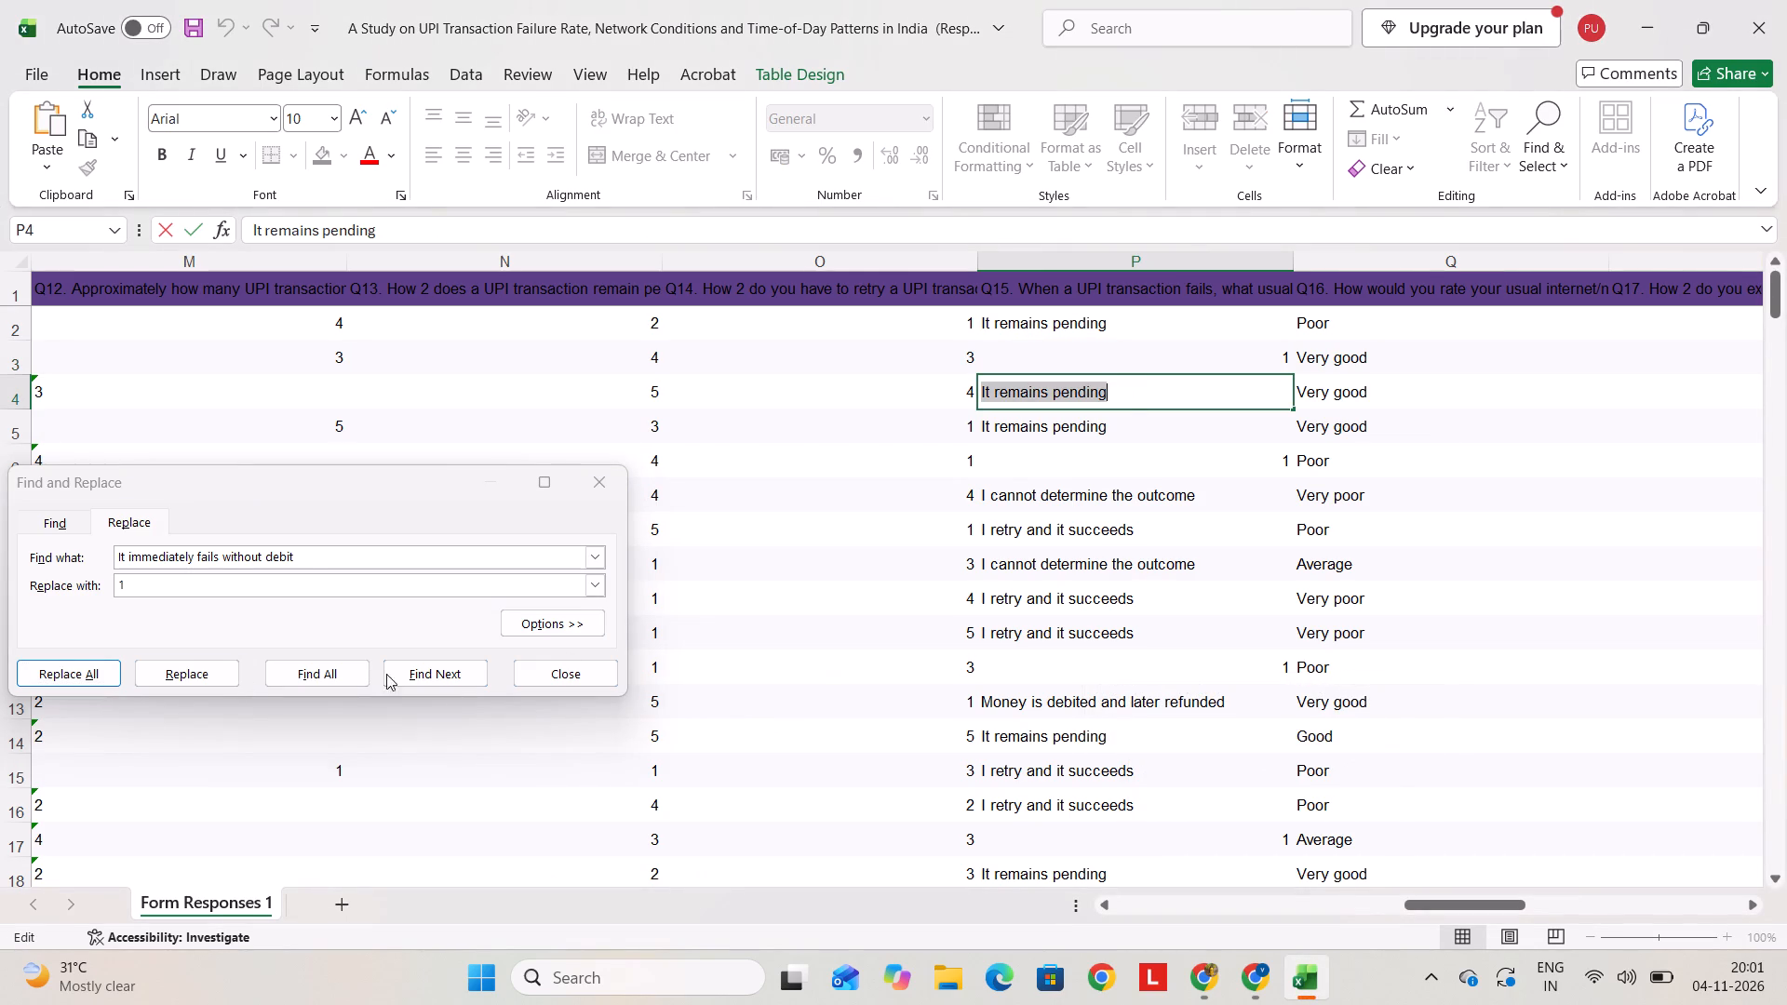
click(302, 546)
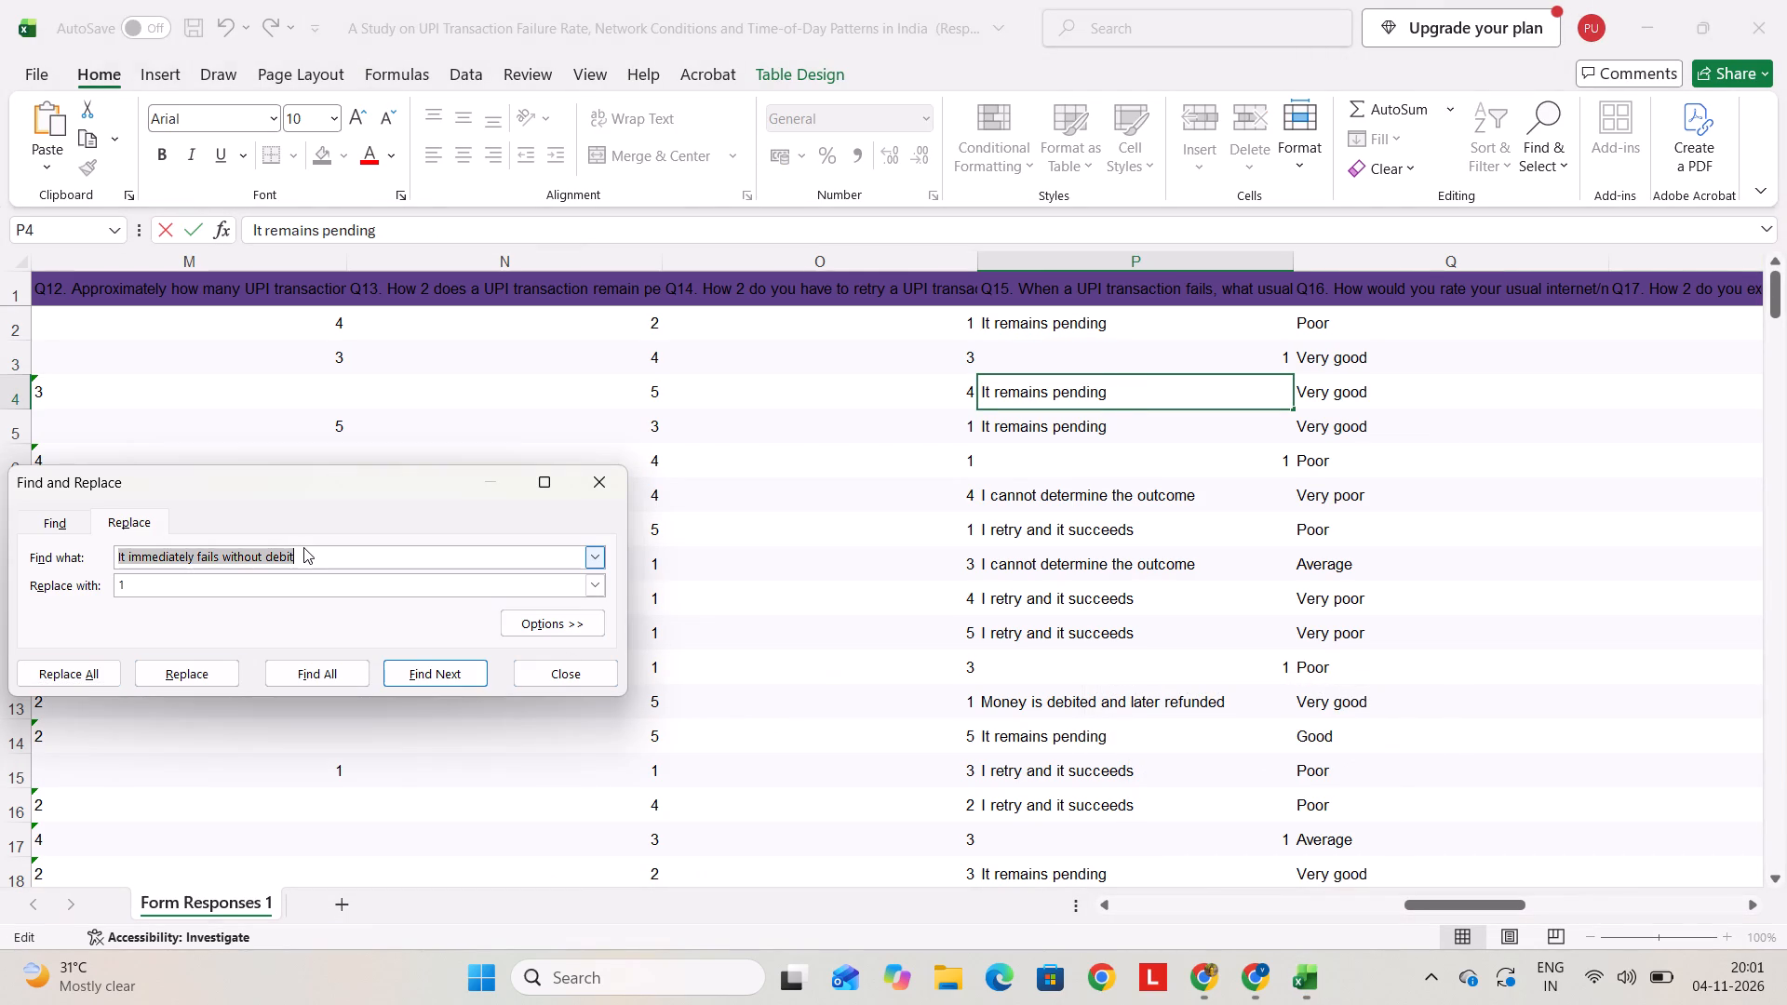
key(ctrl+v)
double_click(219, 586)
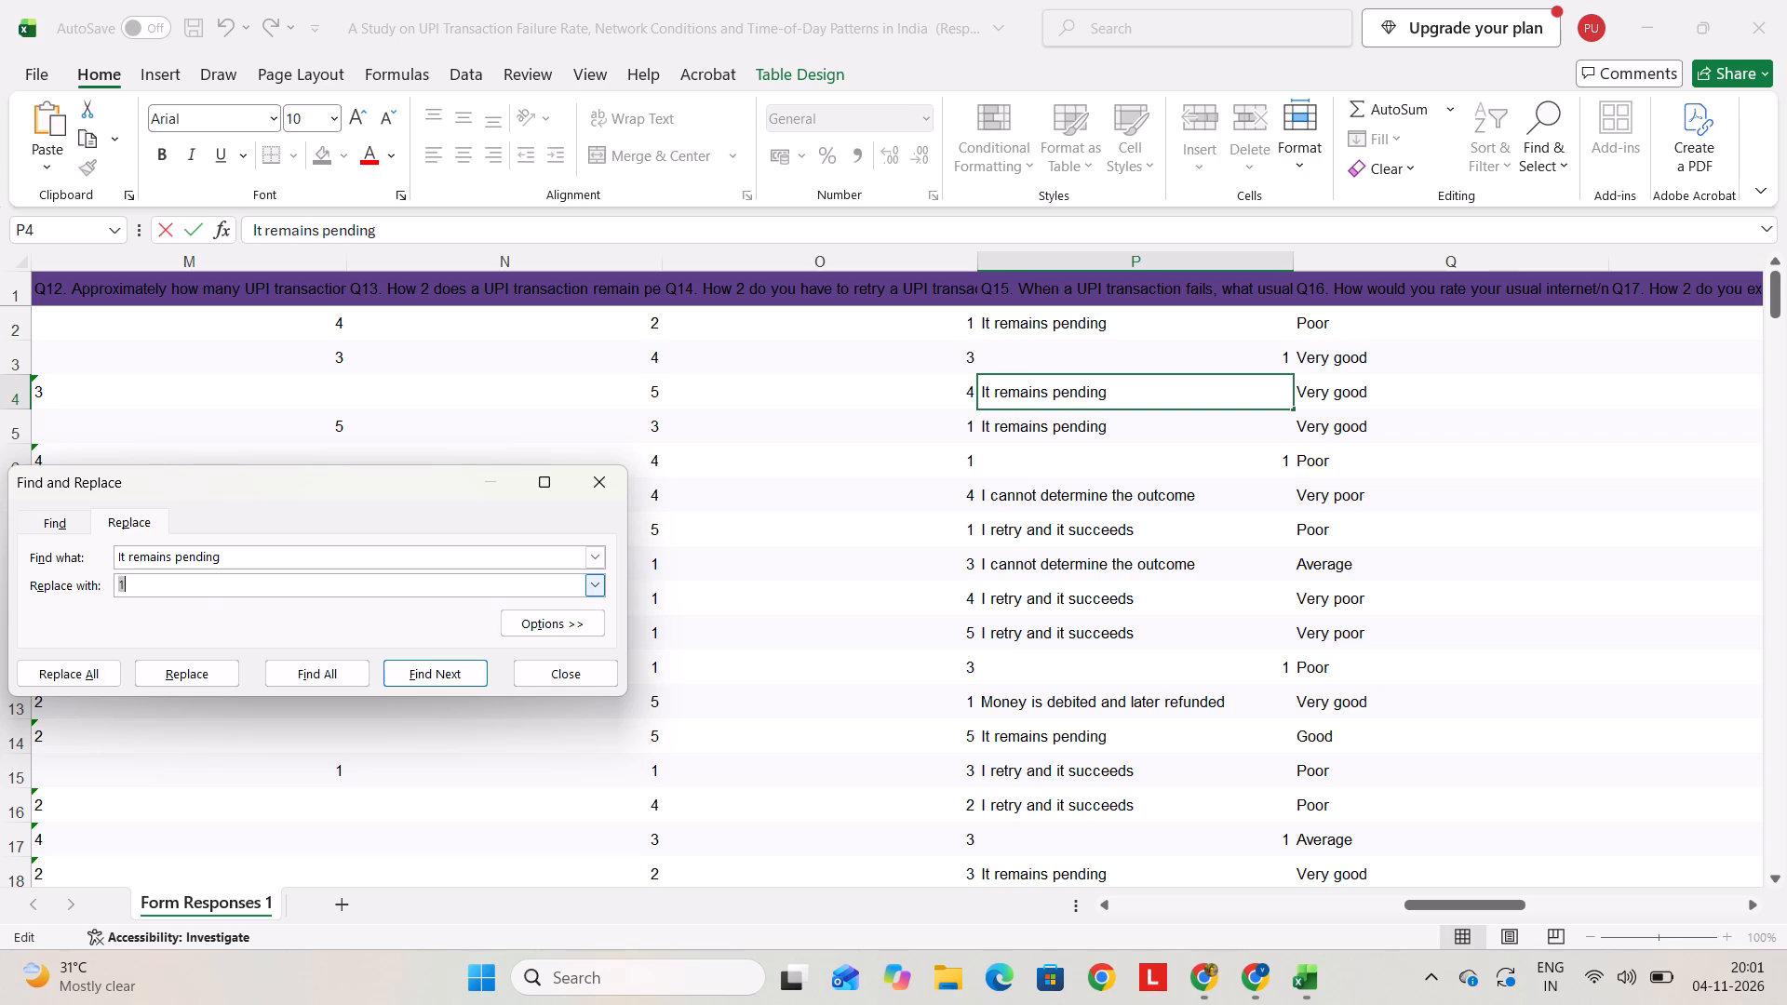
key(2)
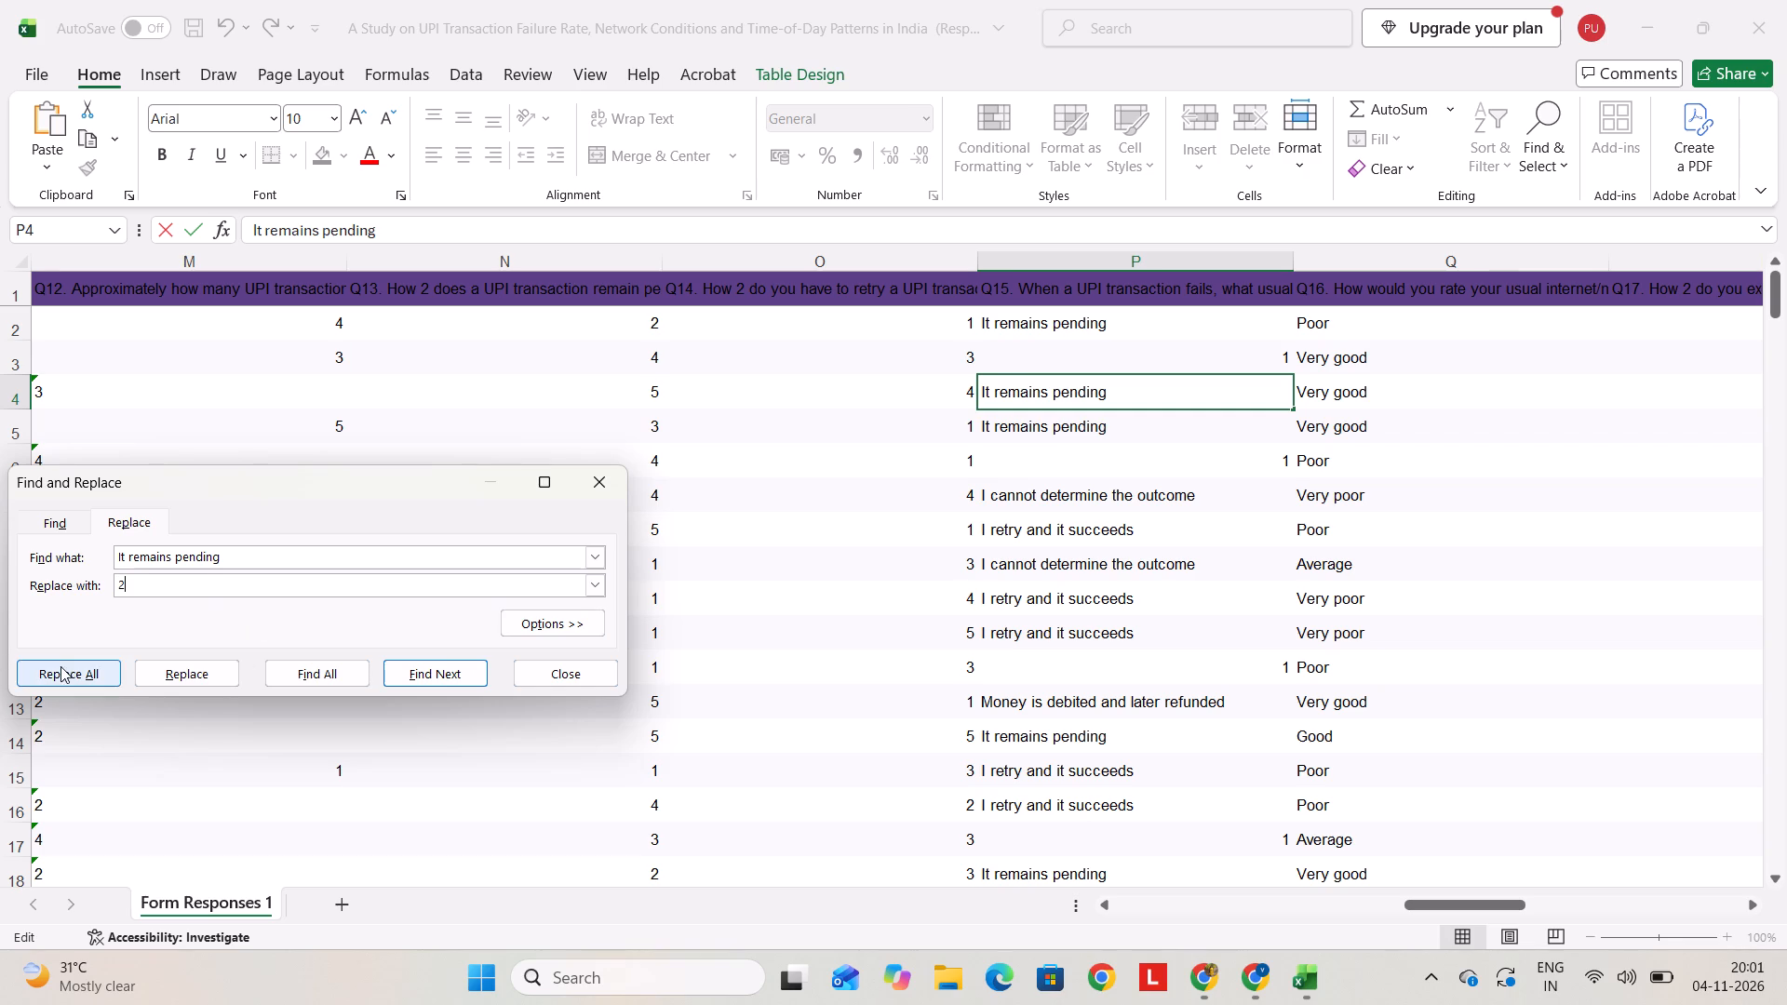
click(60, 666)
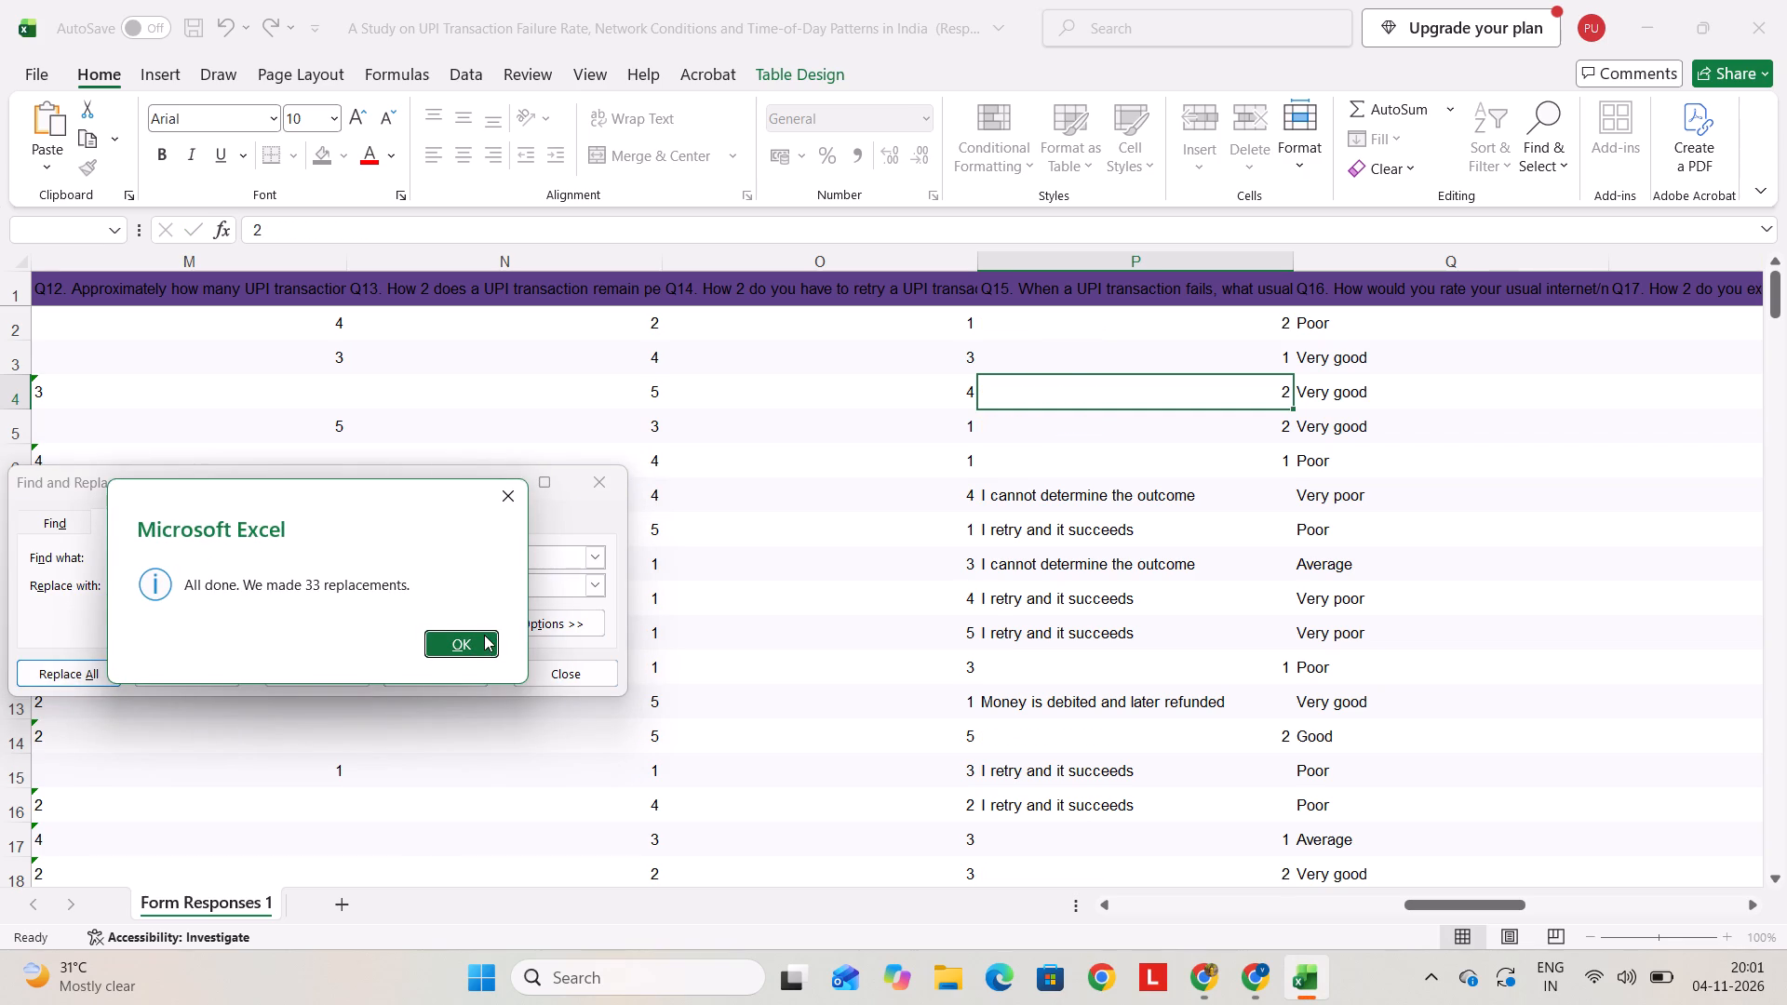
click(482, 643)
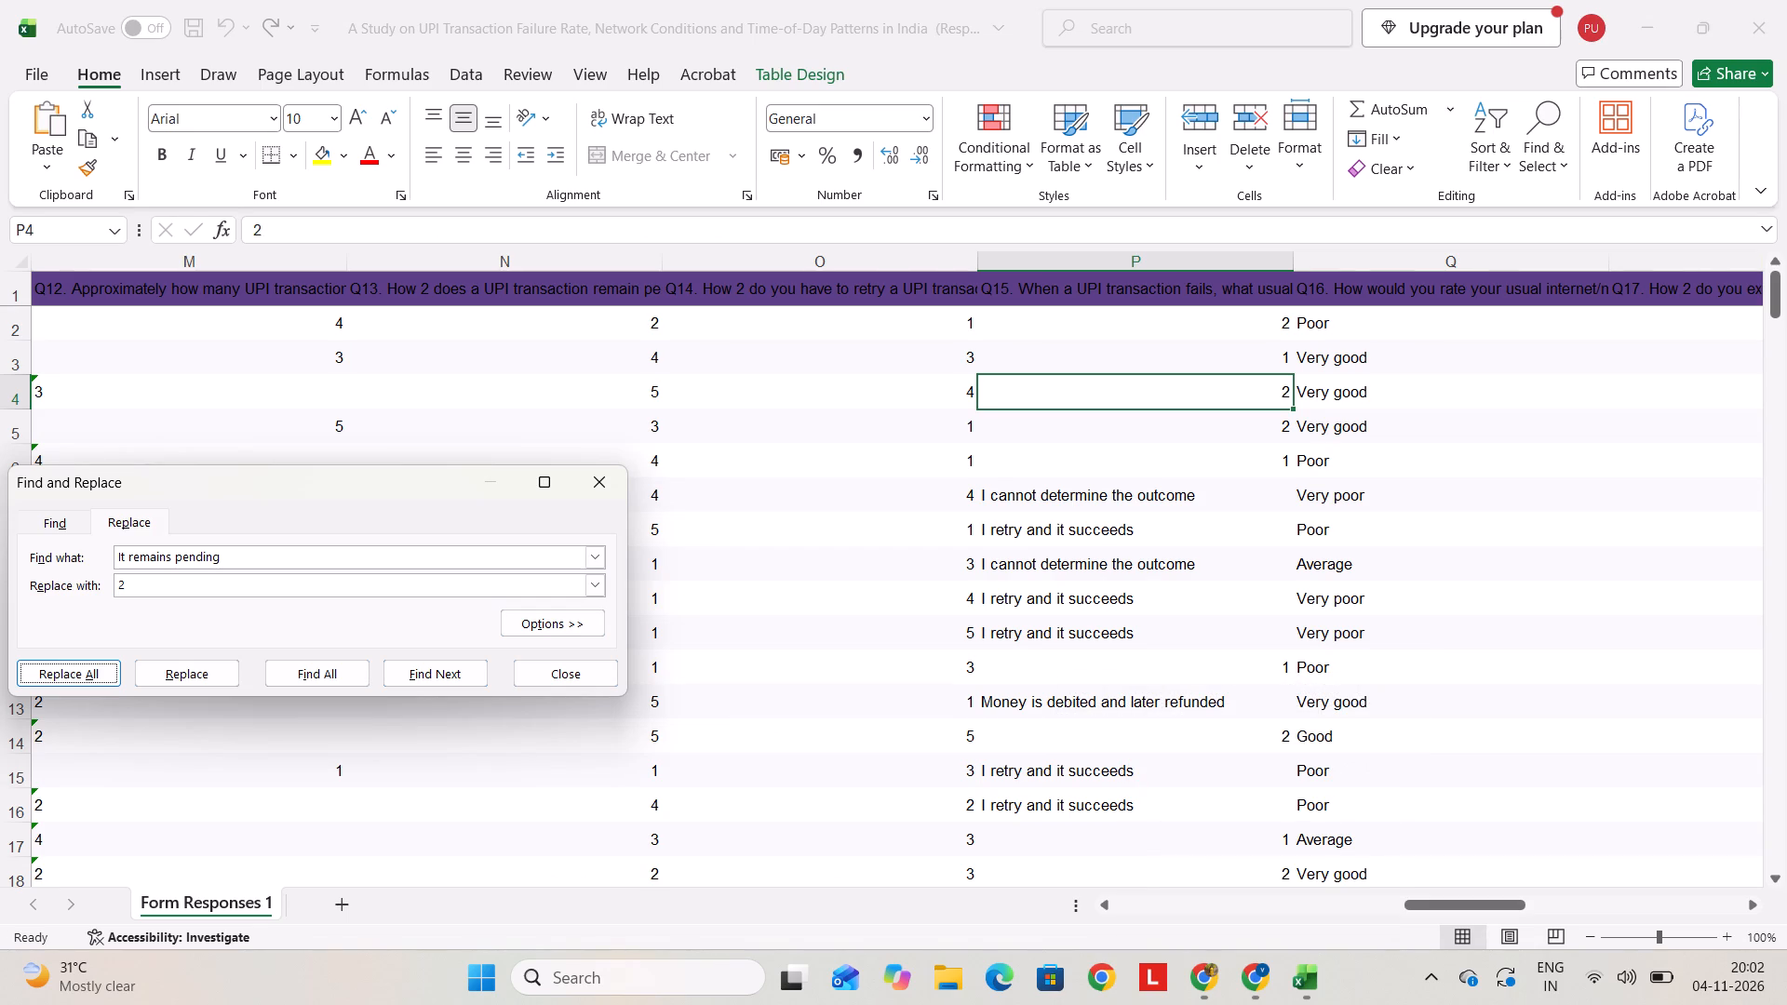
Replace every "Money is debited and later refunded" with 3 across the sheet, taking the search text from P13.
click(1226, 708)
double_click(1226, 708)
drag(1229, 708, 934, 693)
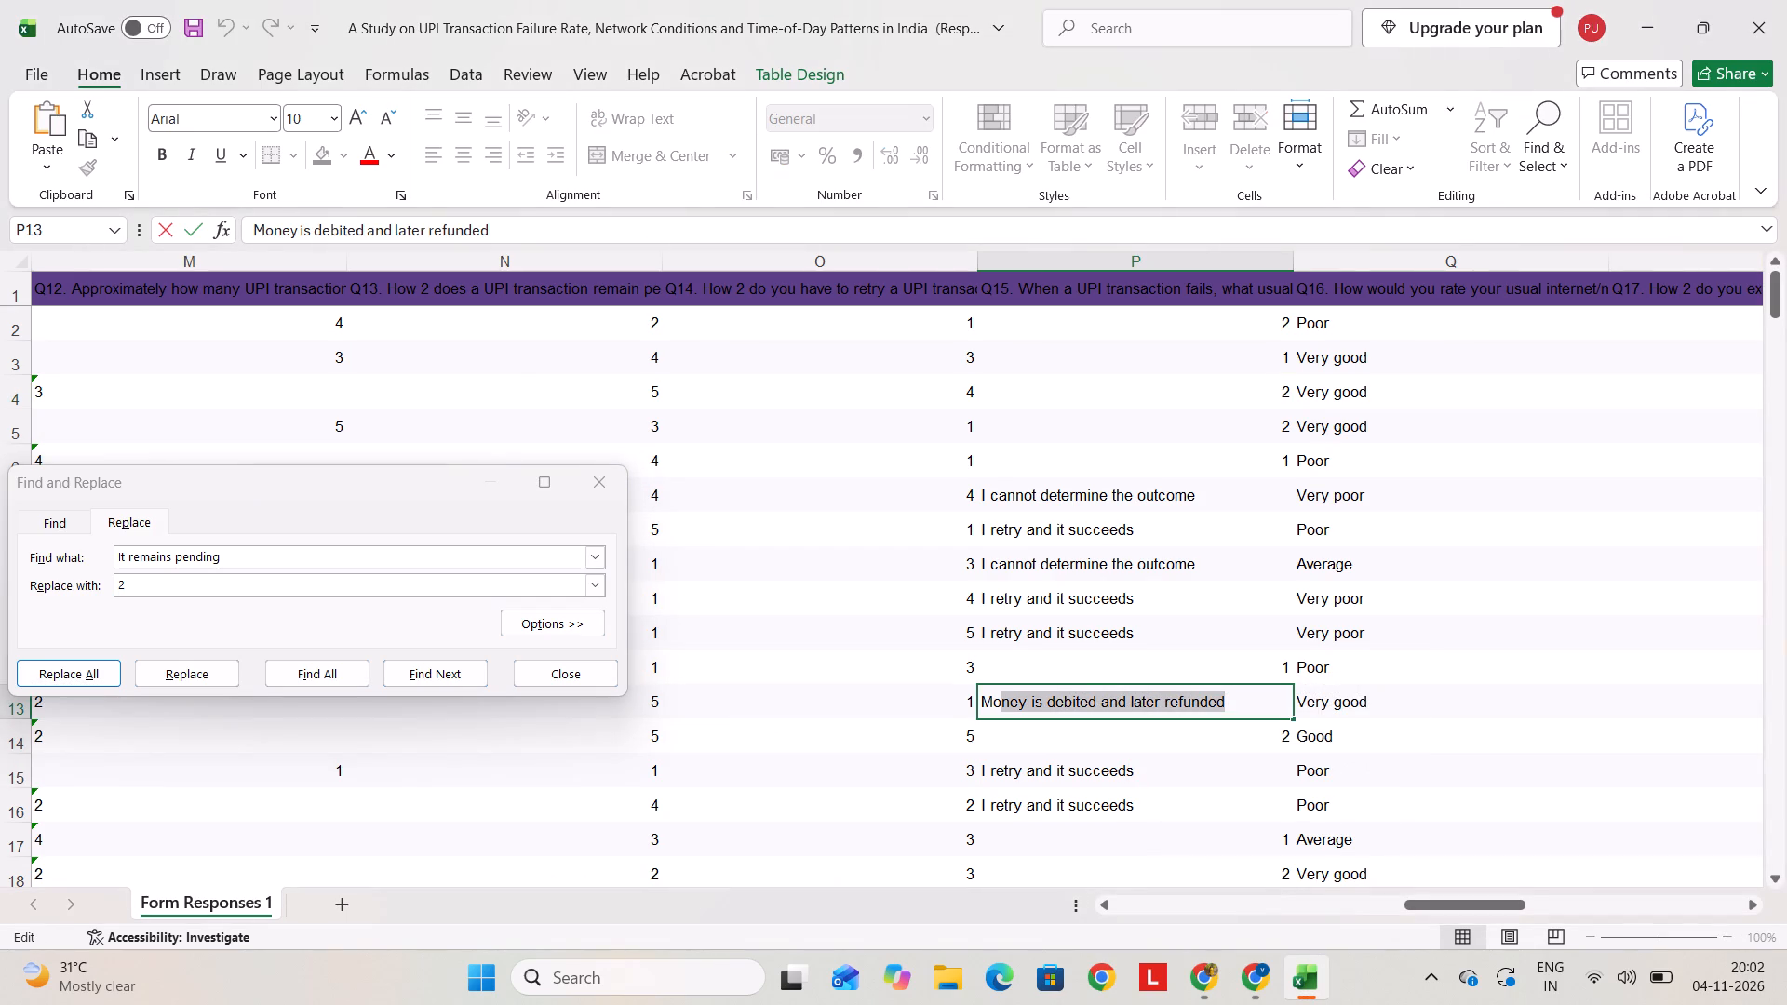
drag(934, 693, 927, 694)
key(ctrl+c)
double_click(291, 559)
key(ctrl+a)
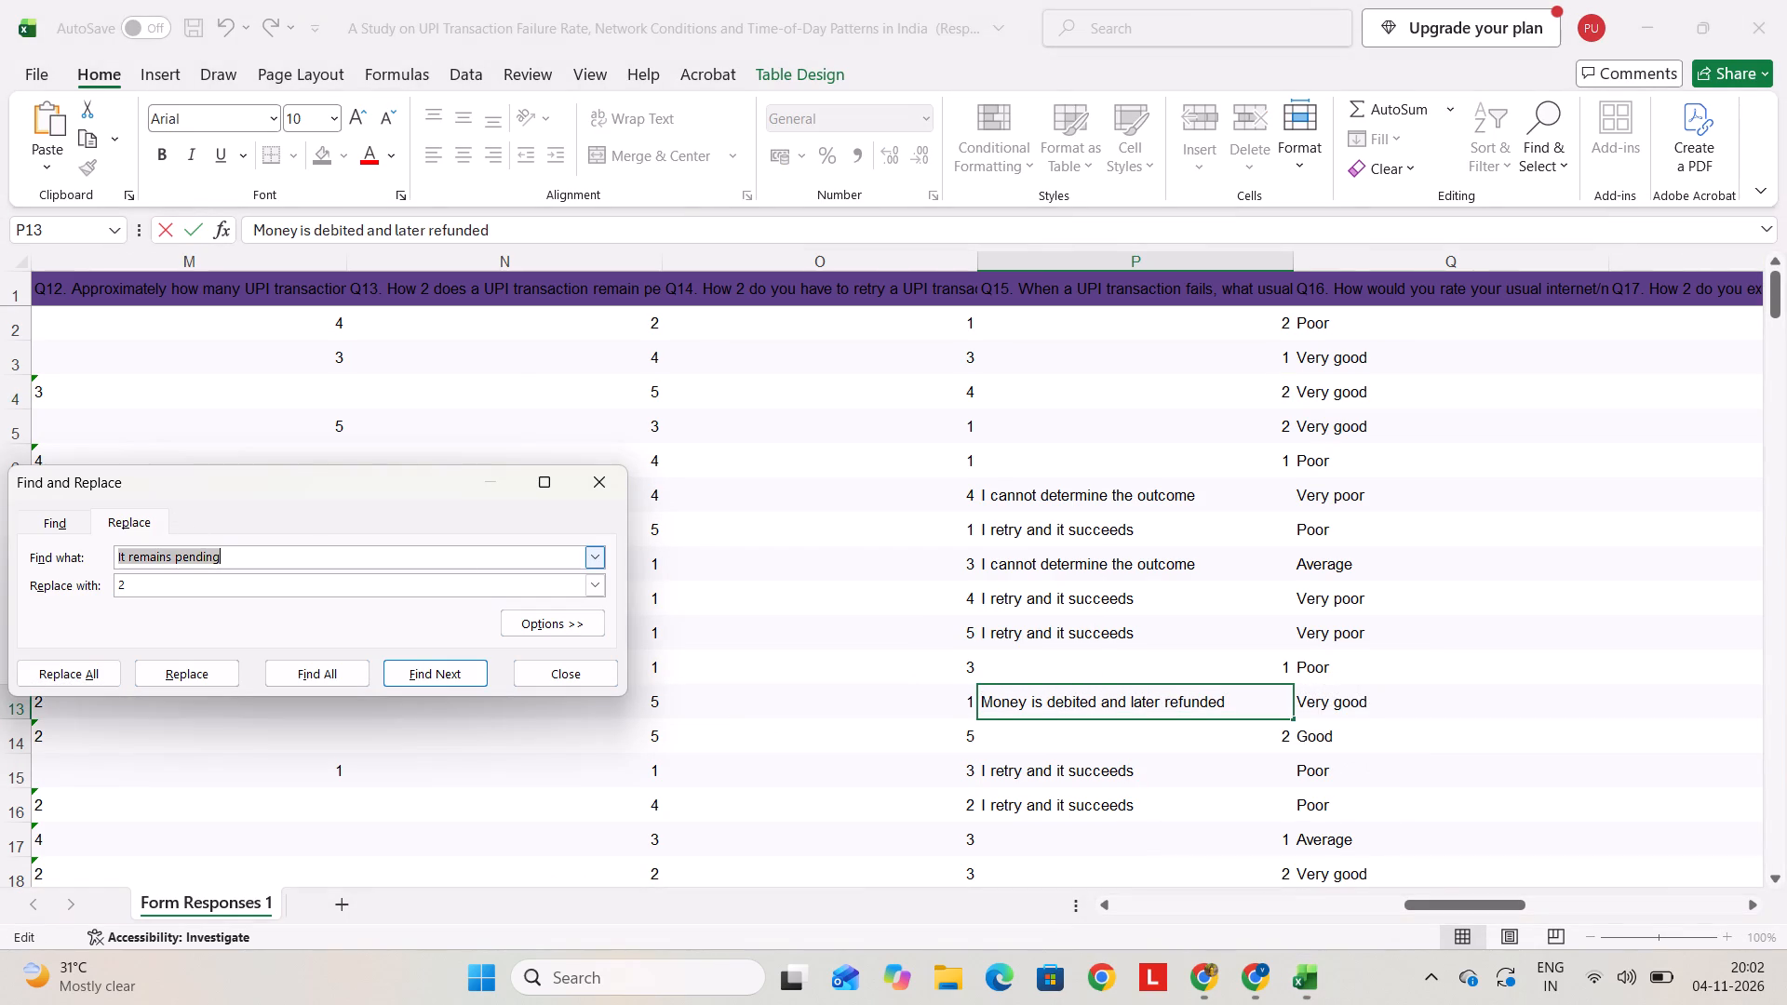
key(ctrl+v)
double_click(286, 585)
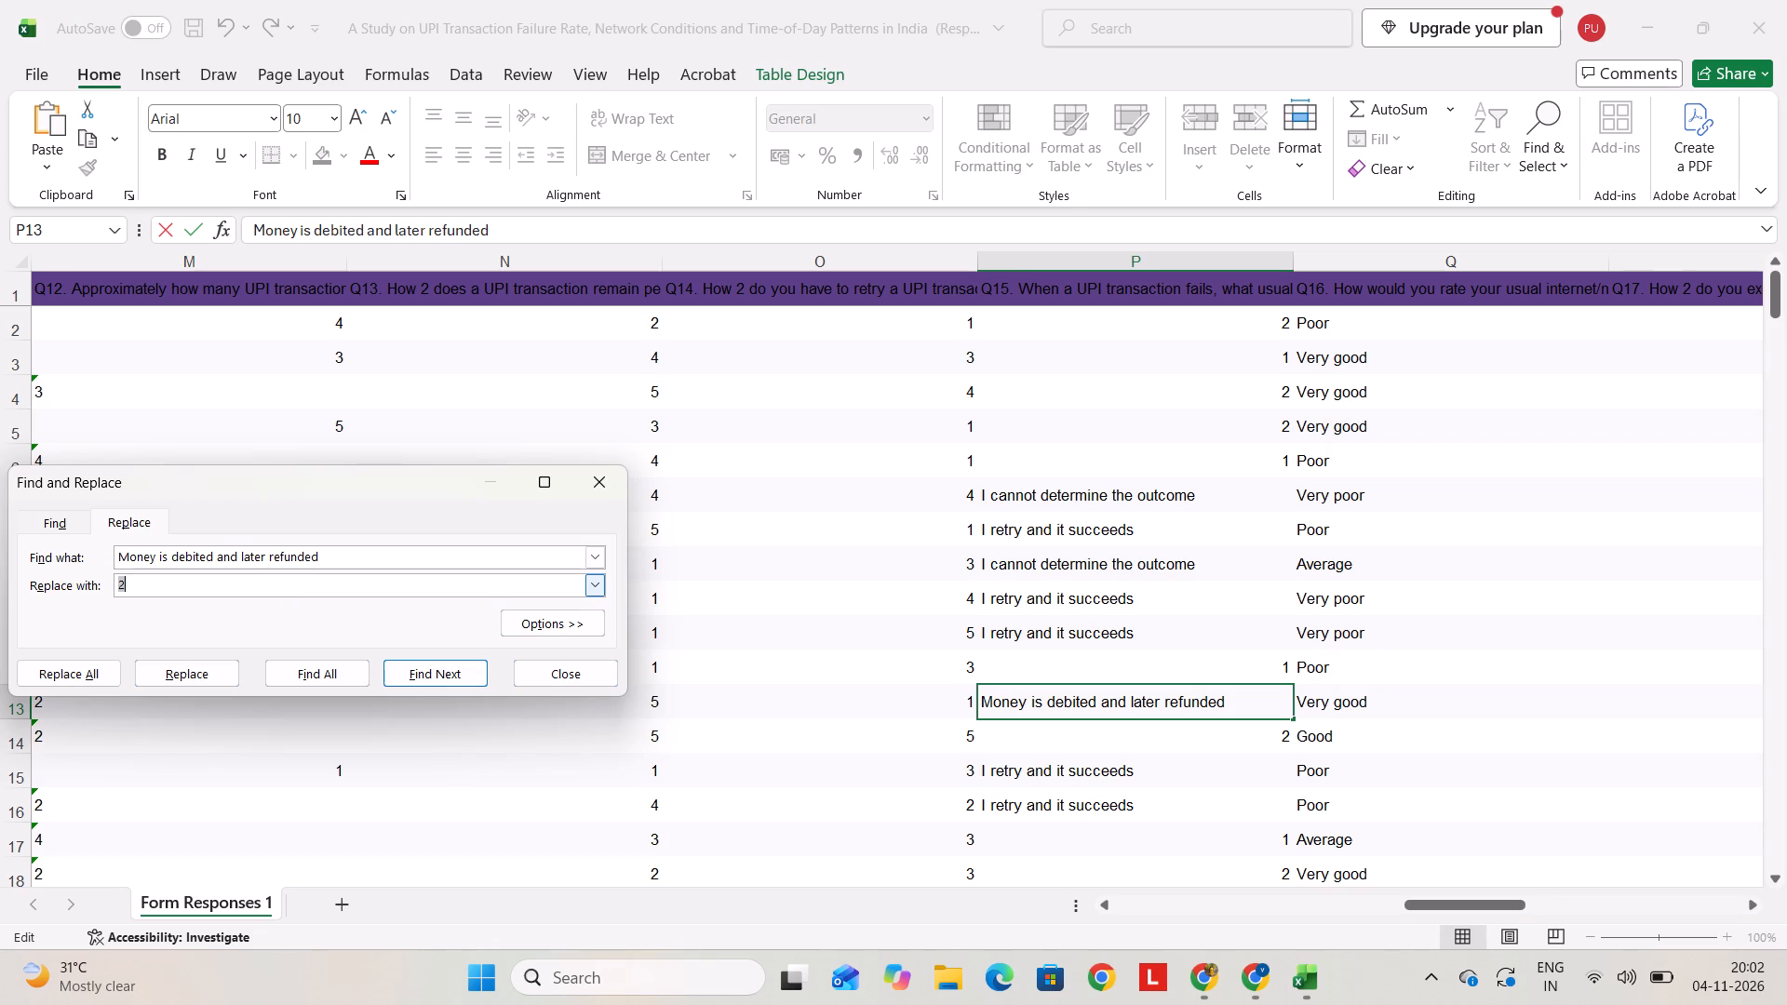
key(3)
click(73, 681)
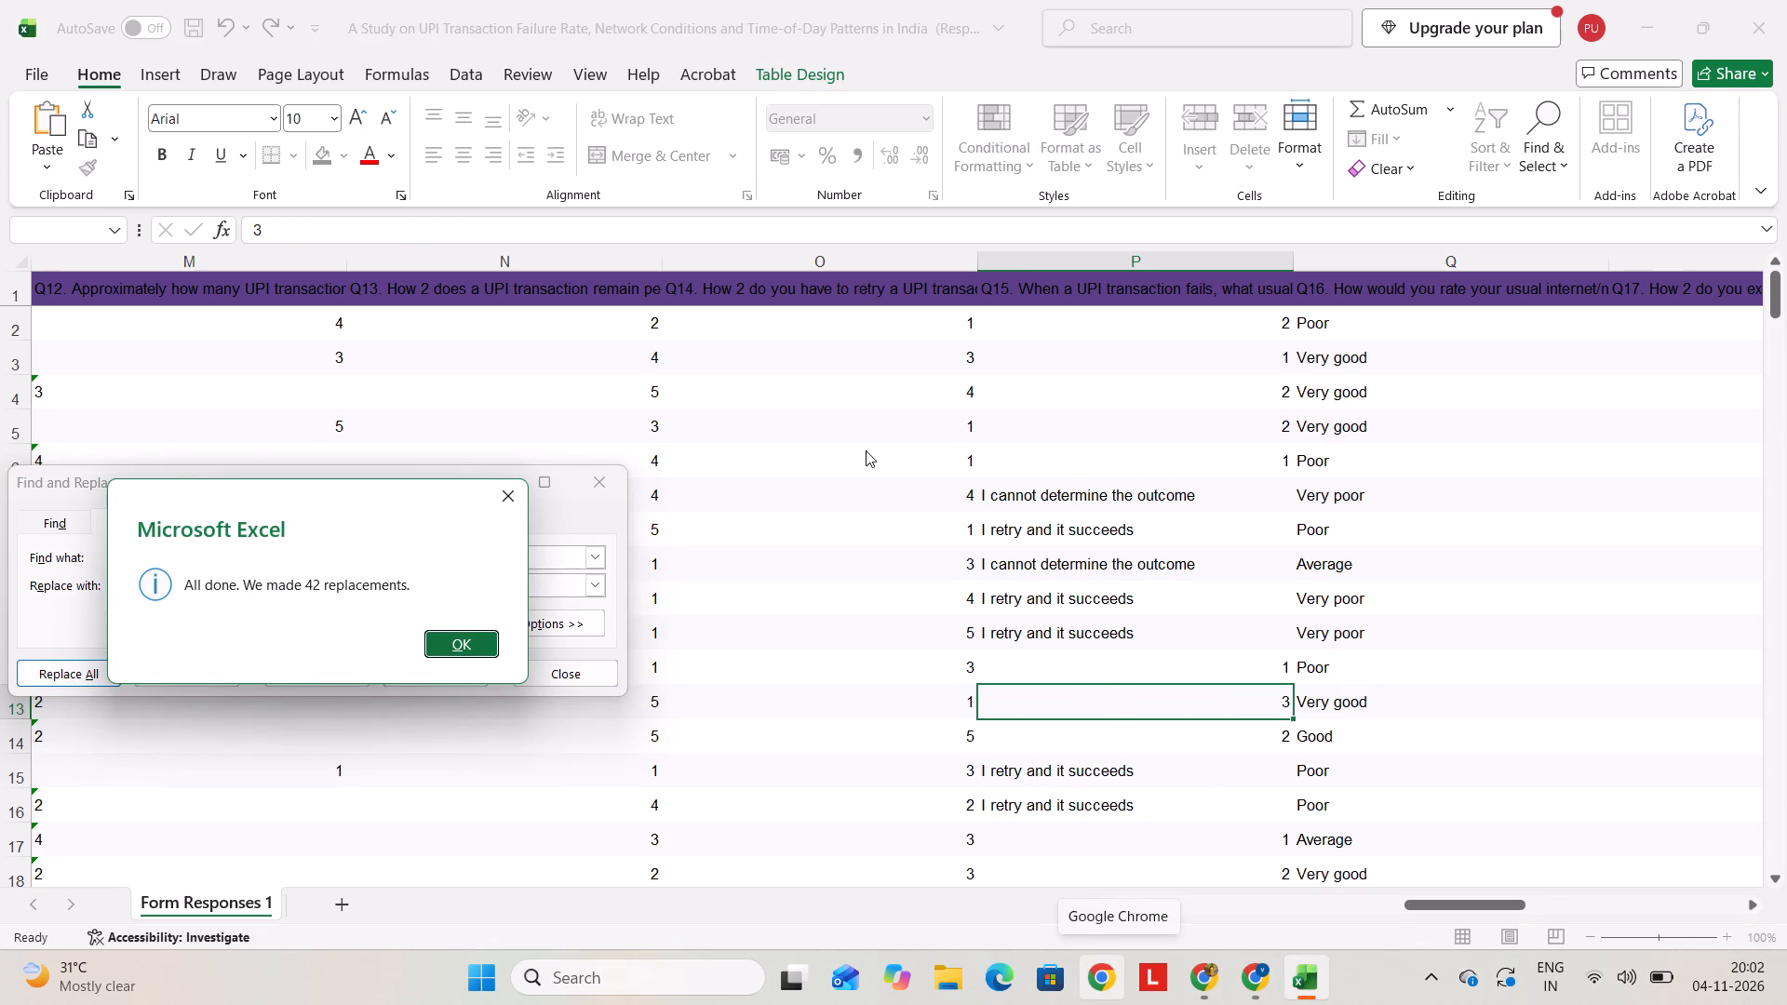
click(484, 644)
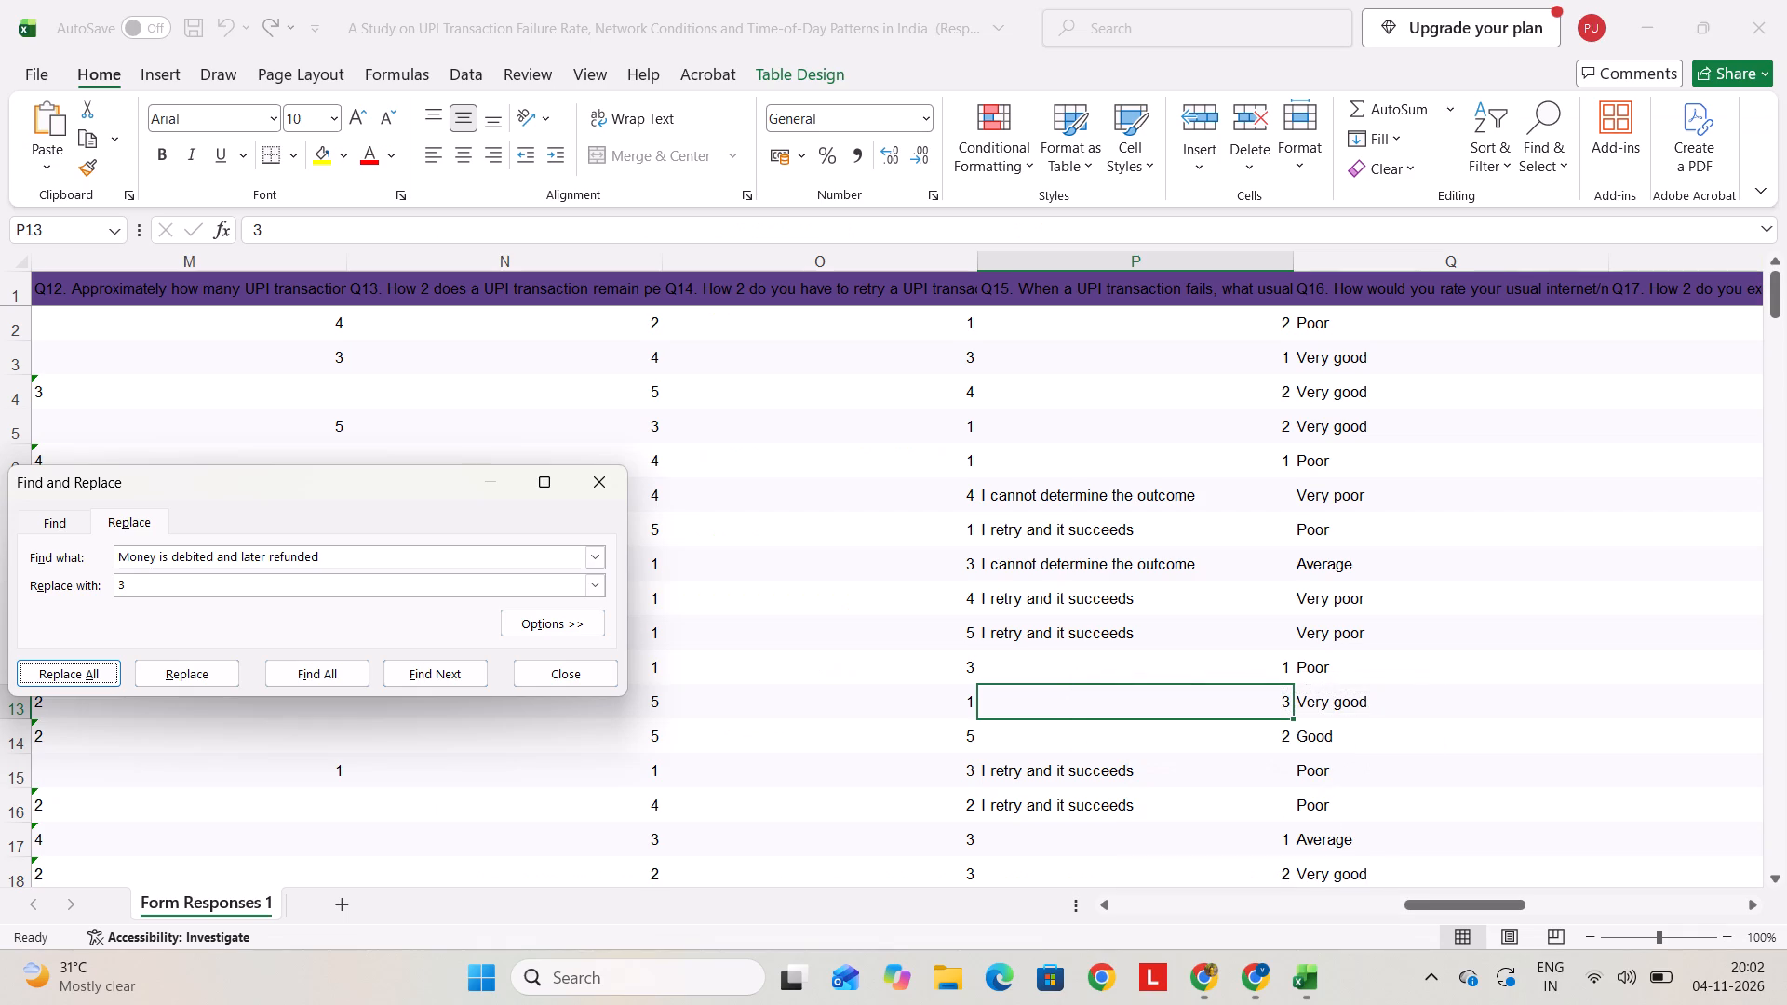
Replace every "I retry and it succeeds" with 4 across the sheet, taking the search text from P8.
click(1198, 535)
double_click(1198, 535)
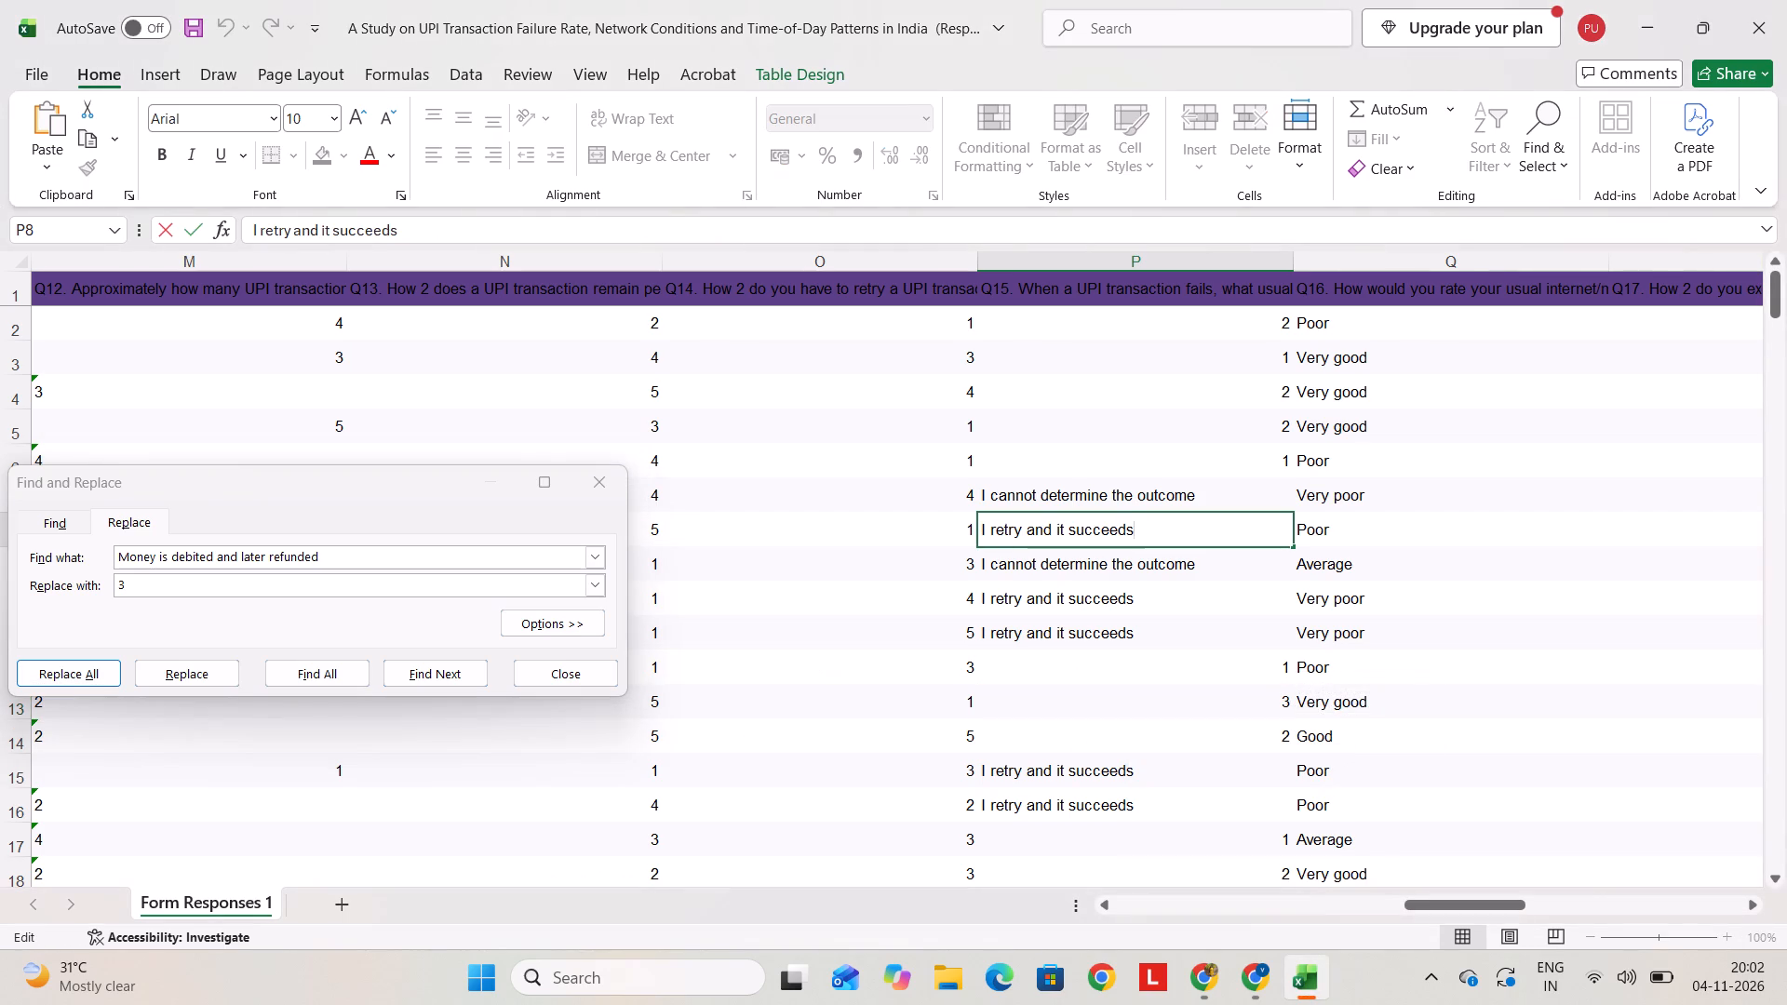
key(ctrl+a)
key(ctrl+c)
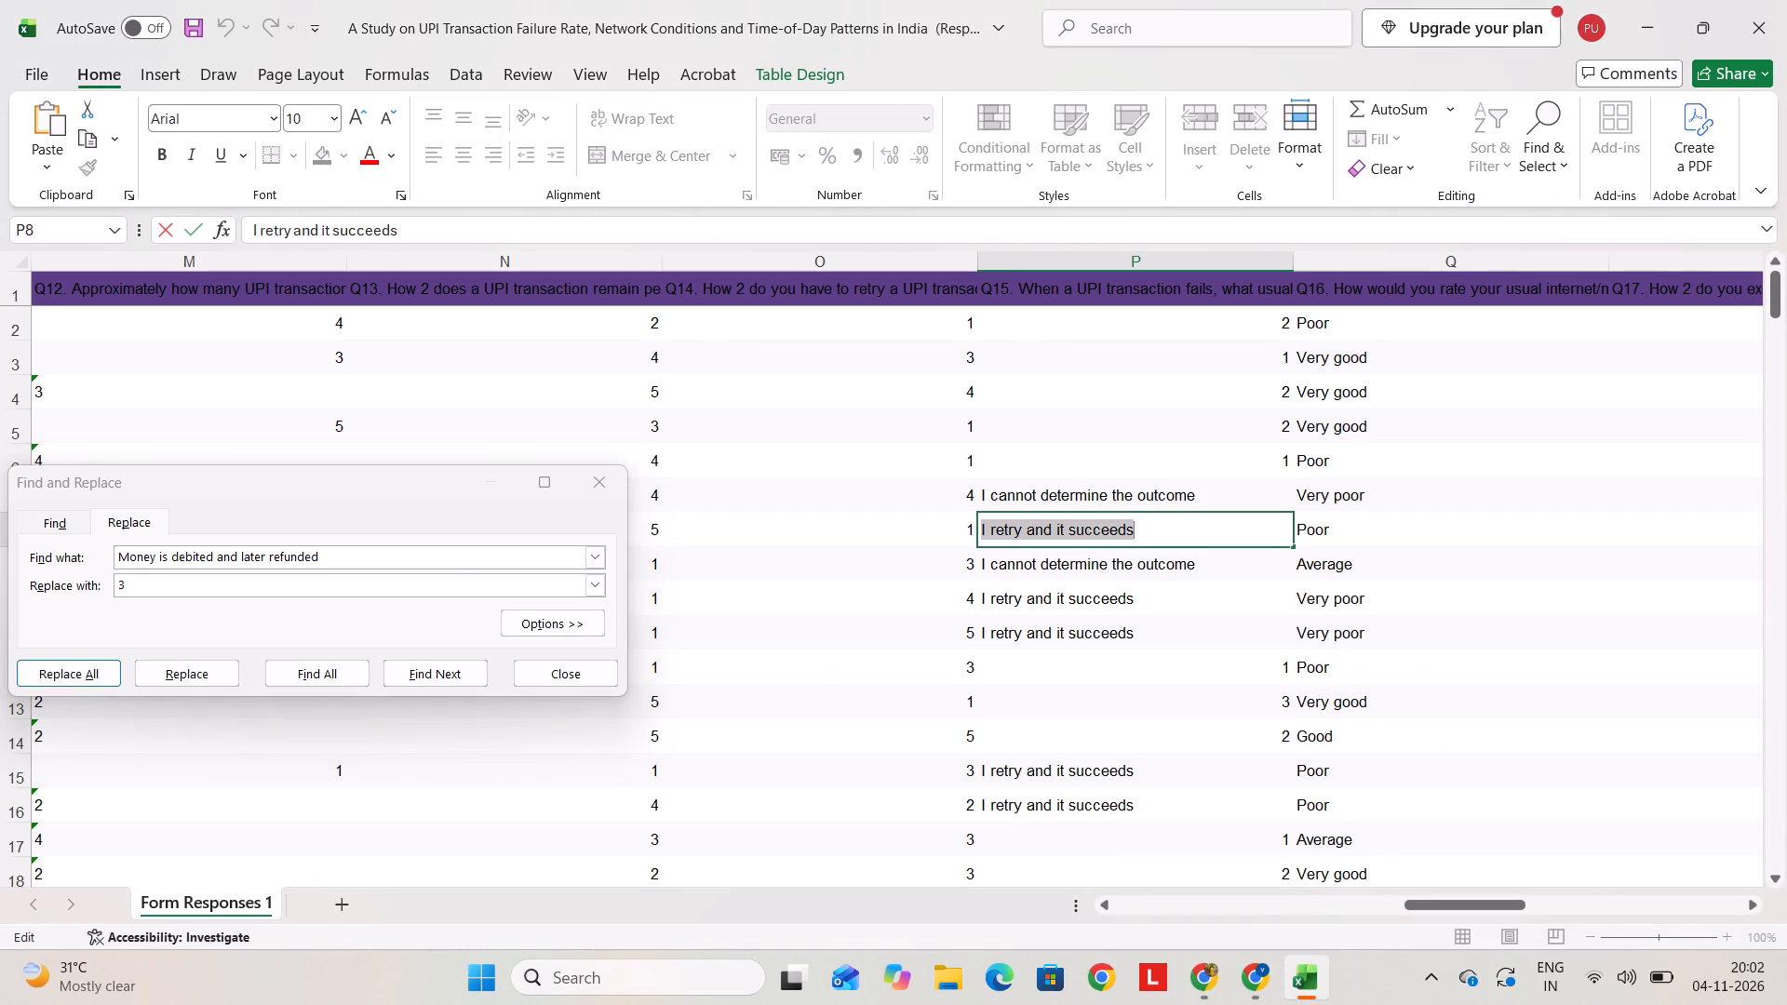
click(346, 552)
key(ctrl+a)
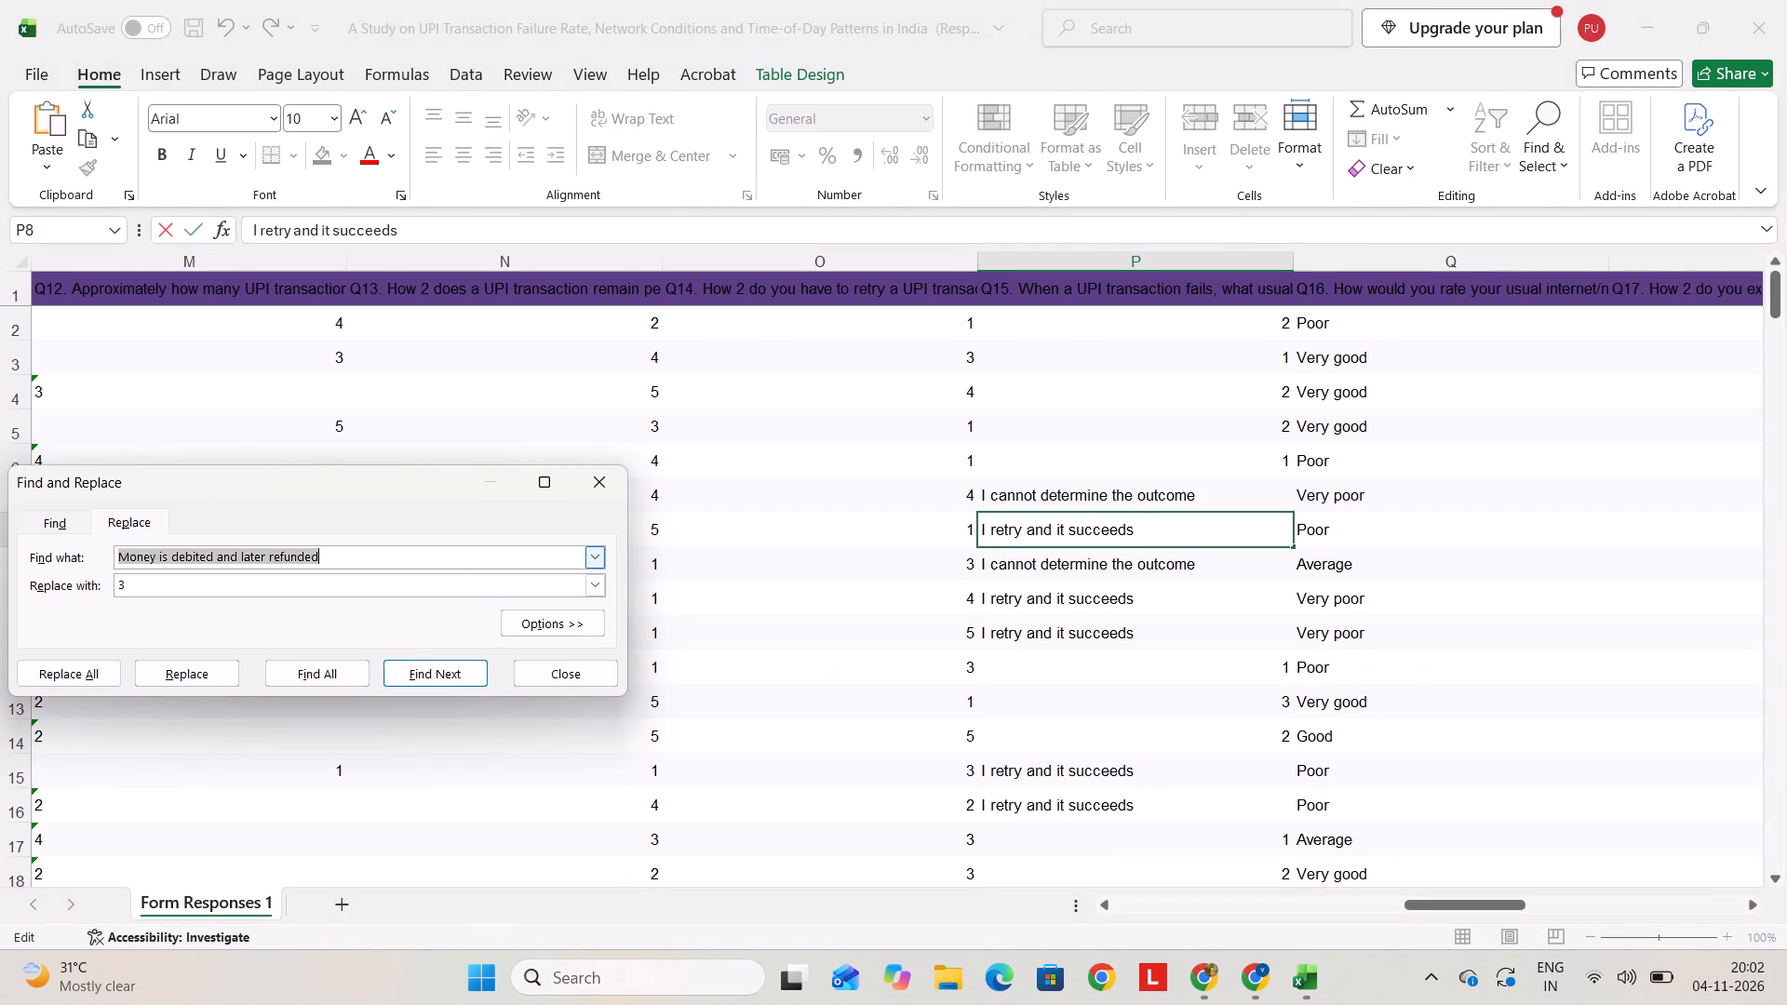
key(ctrl+v)
double_click(283, 585)
key(4)
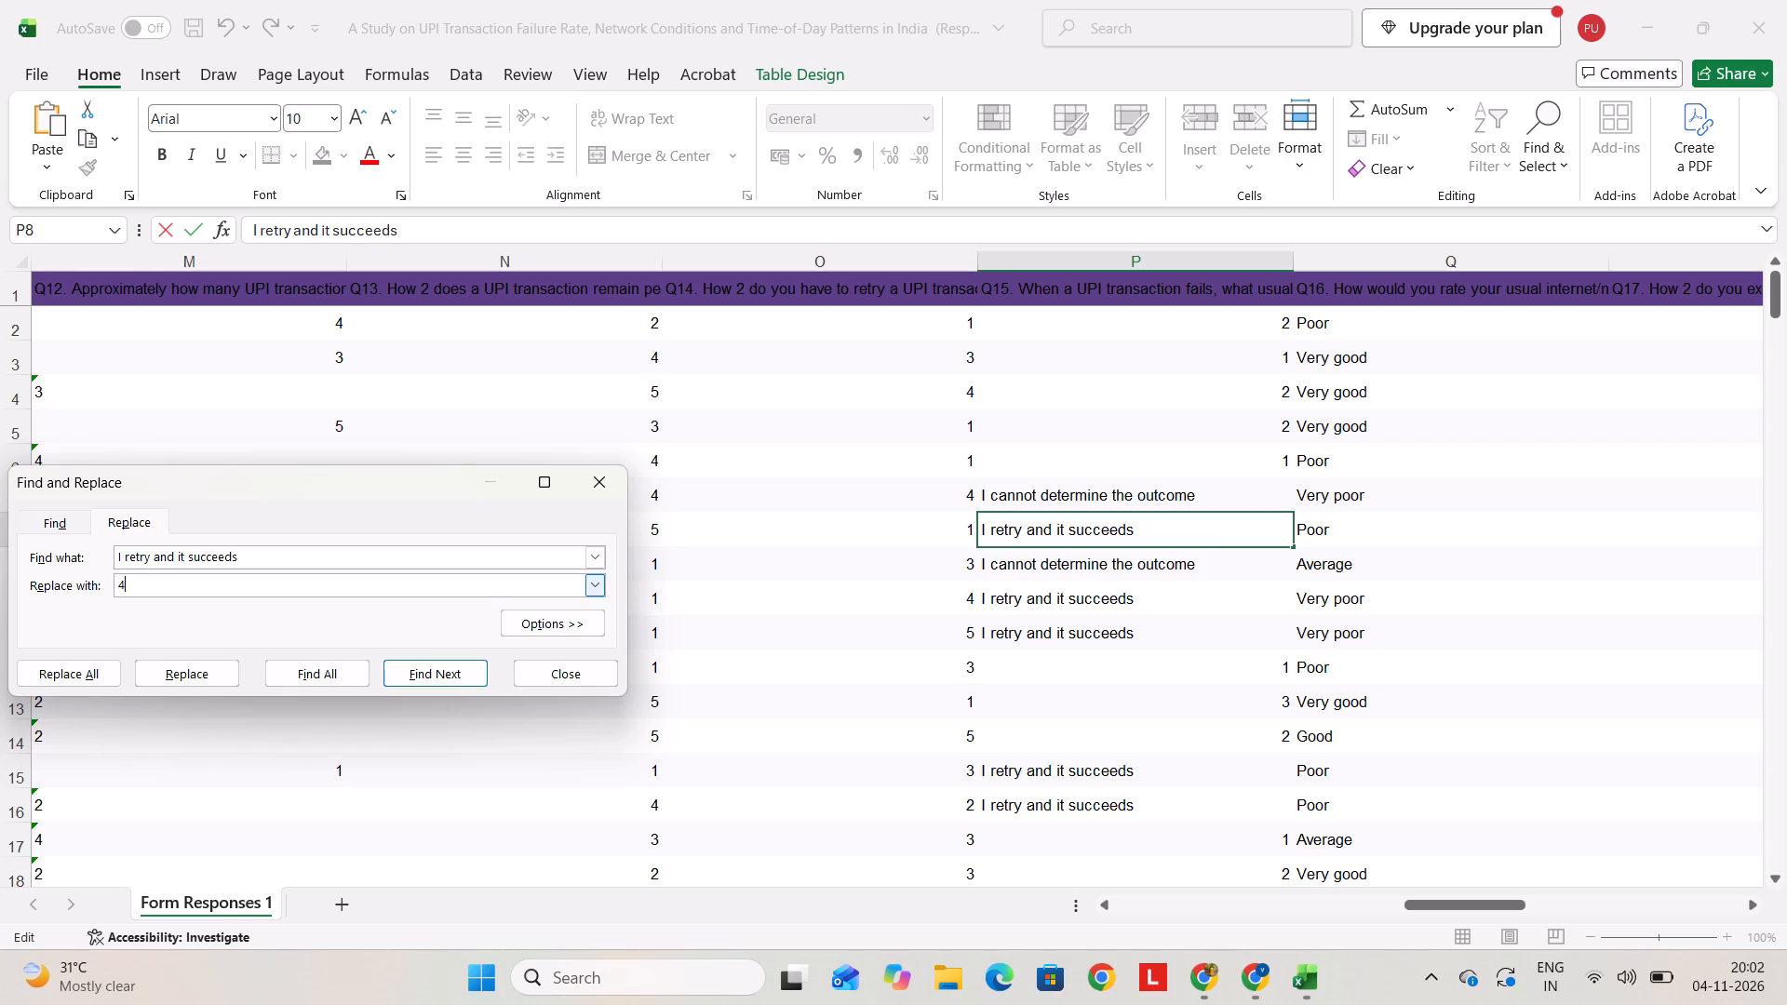
click(62, 675)
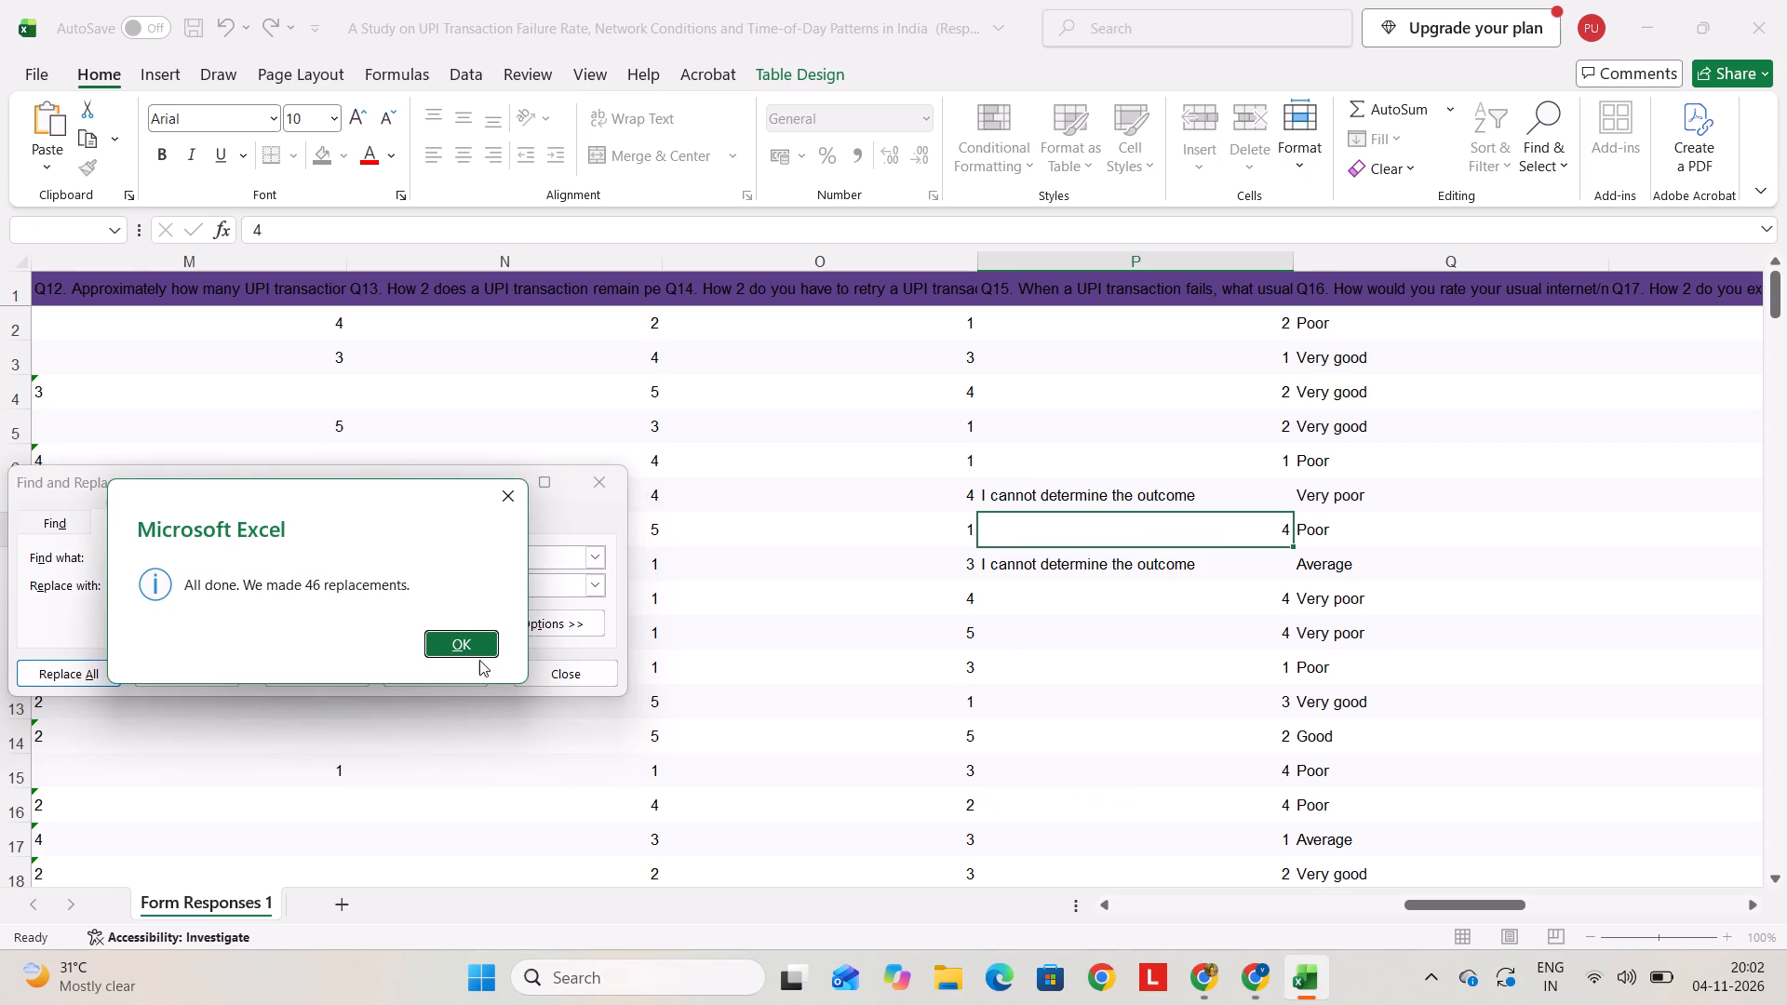
click(482, 642)
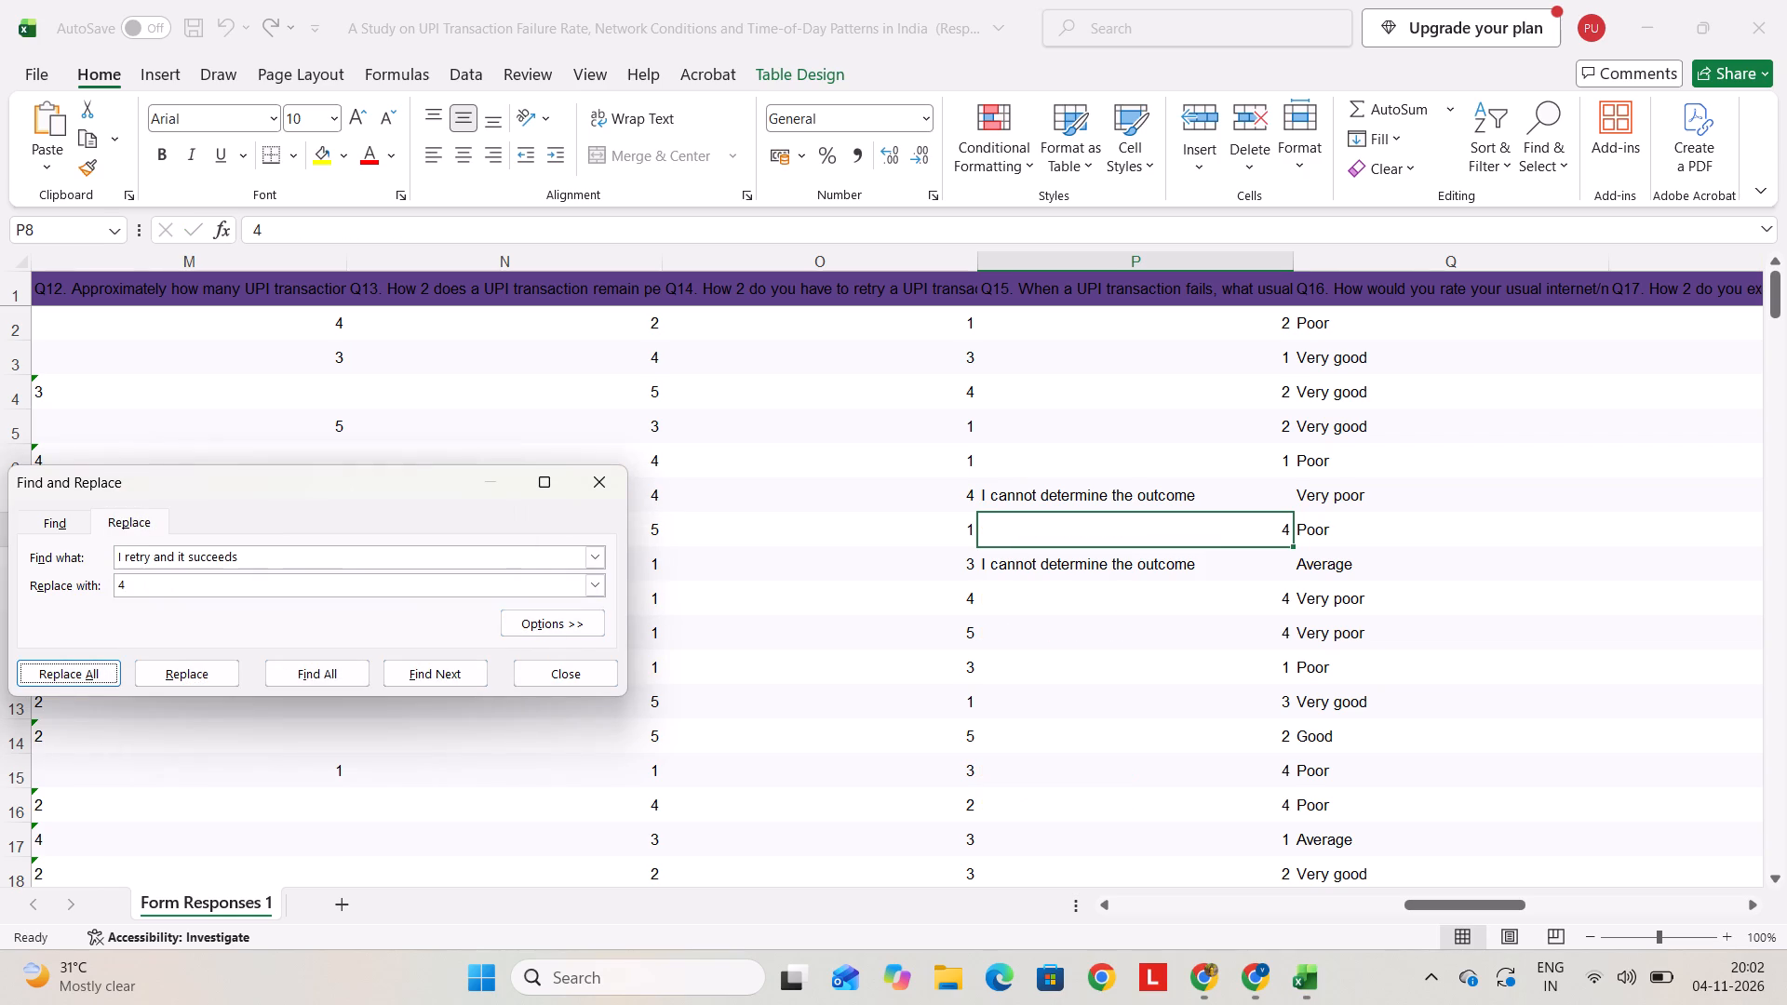
Replace every "I cannot determine the outcome" with 5 across the sheet, taking the search text from P9.
click(1209, 569)
double_click(1209, 569)
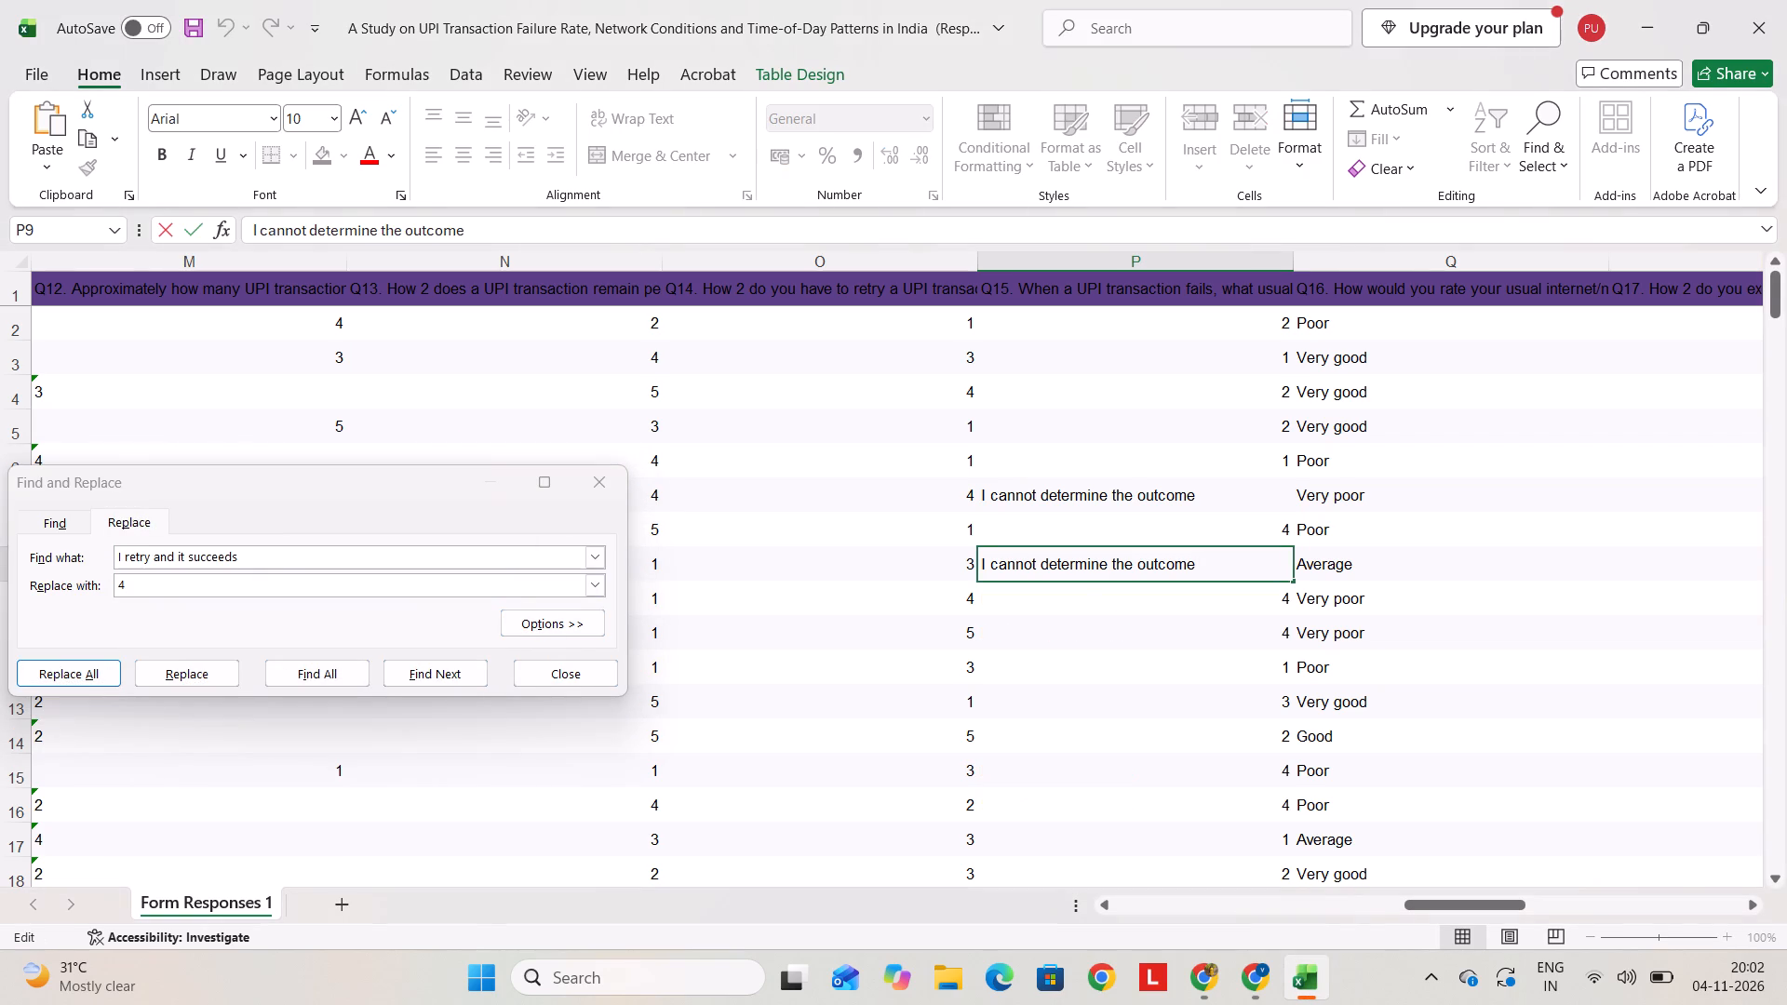
key(ctrl+a)
key(ctrl+c)
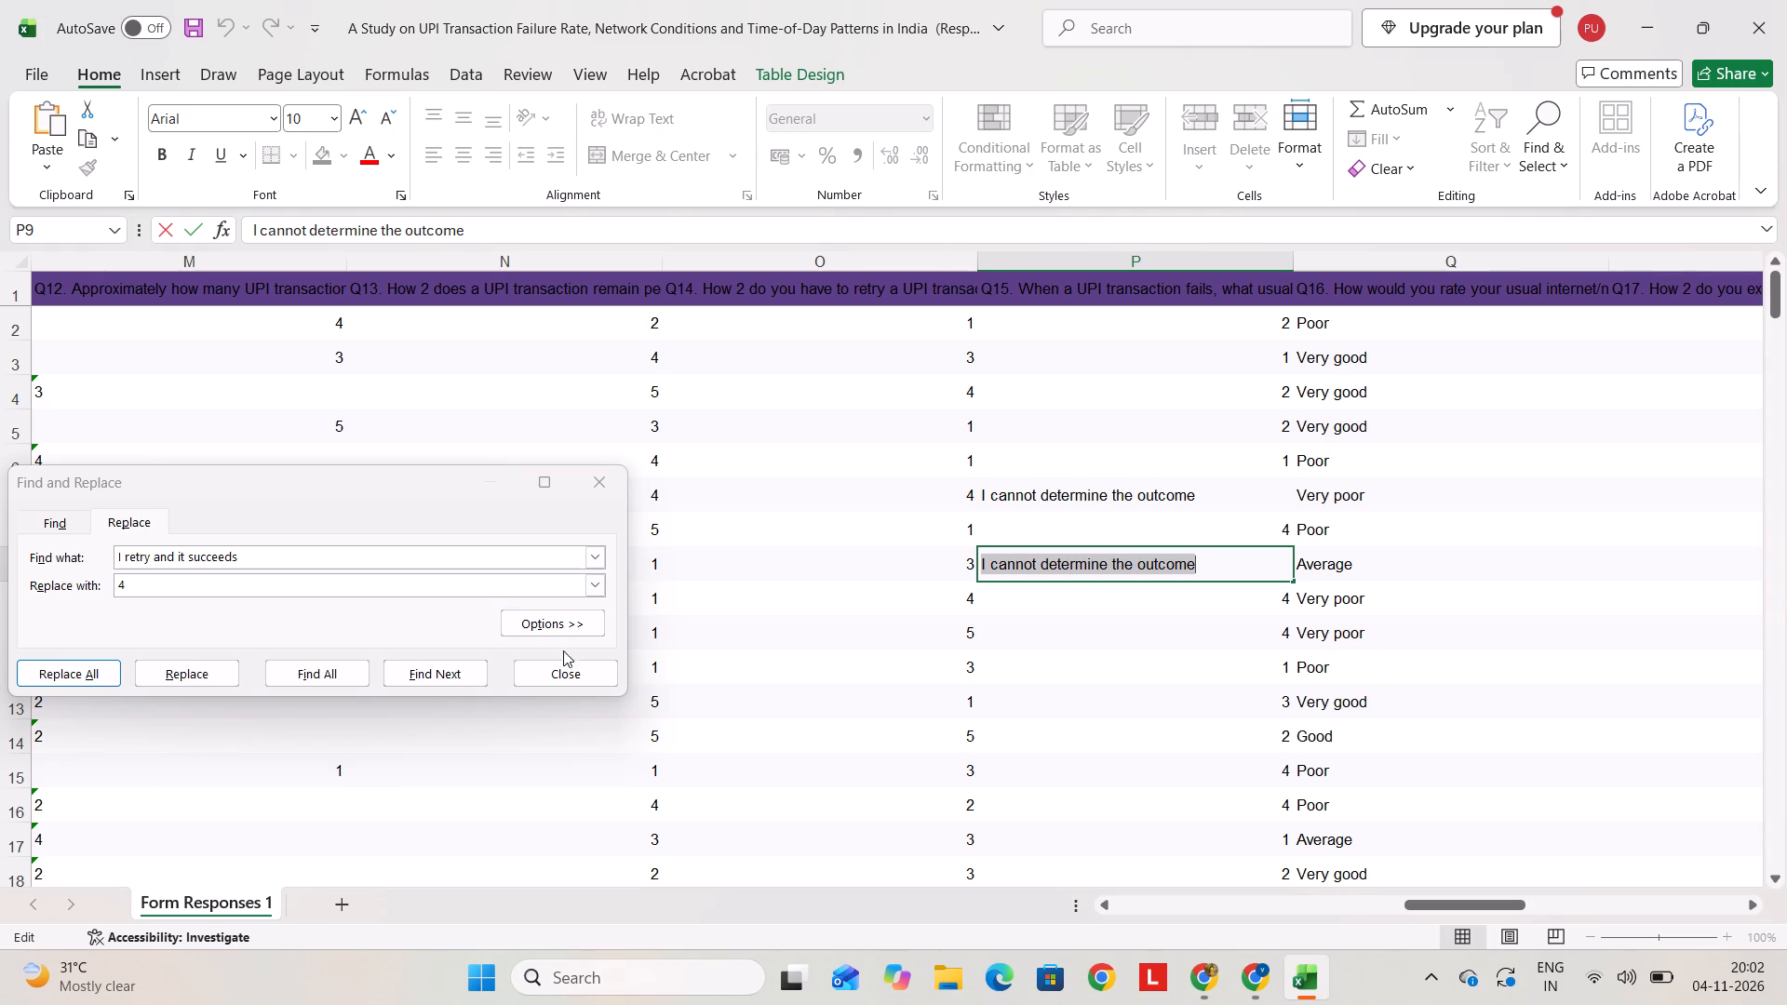
click(244, 552)
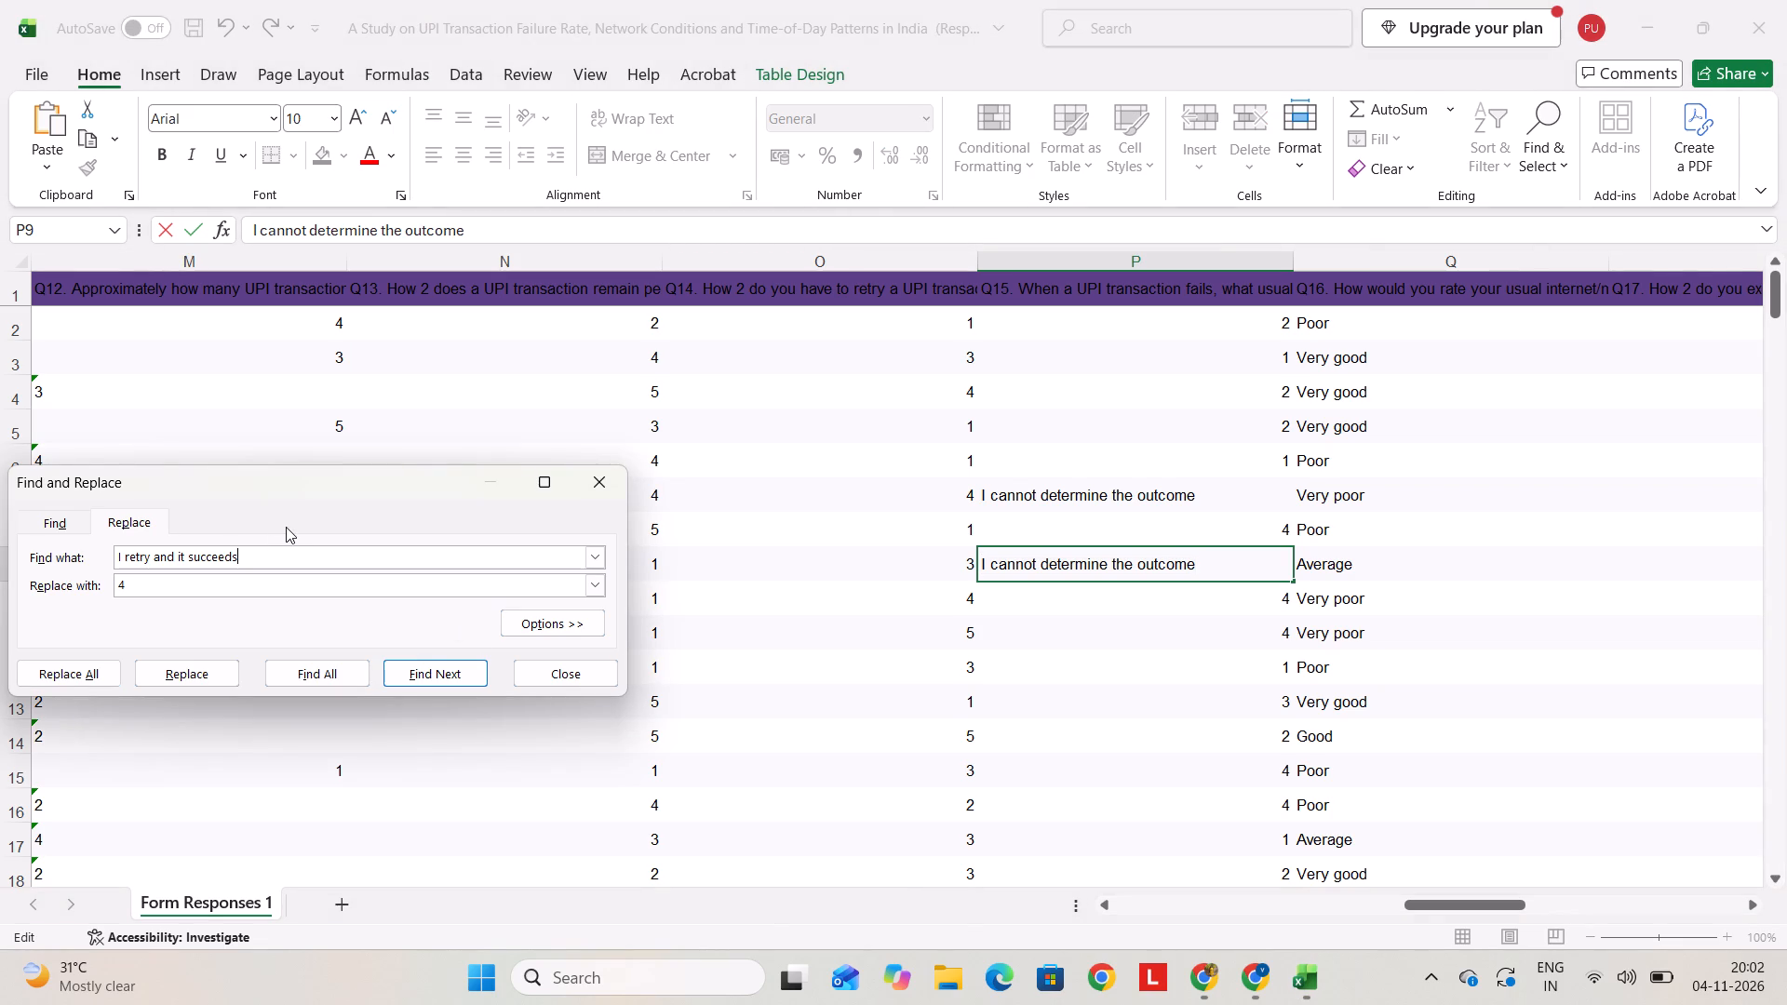
key(ctrl+a)
key(ctrl+v)
double_click(200, 589)
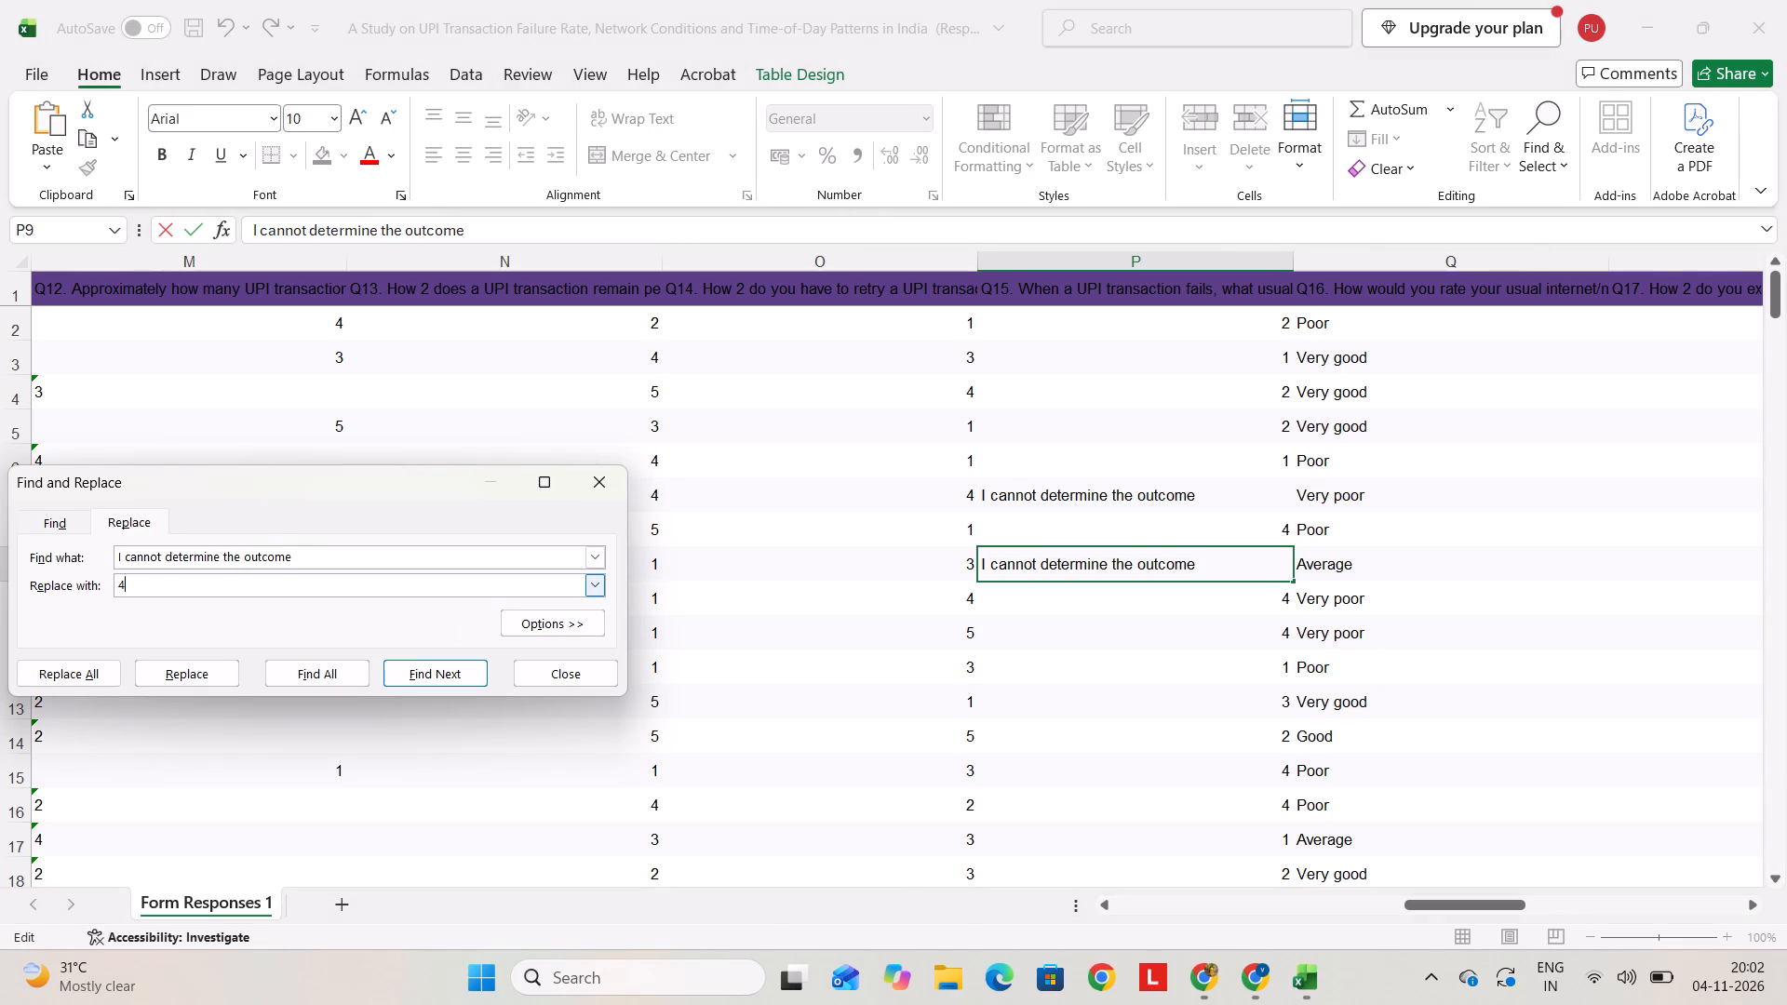
key(5)
click(89, 669)
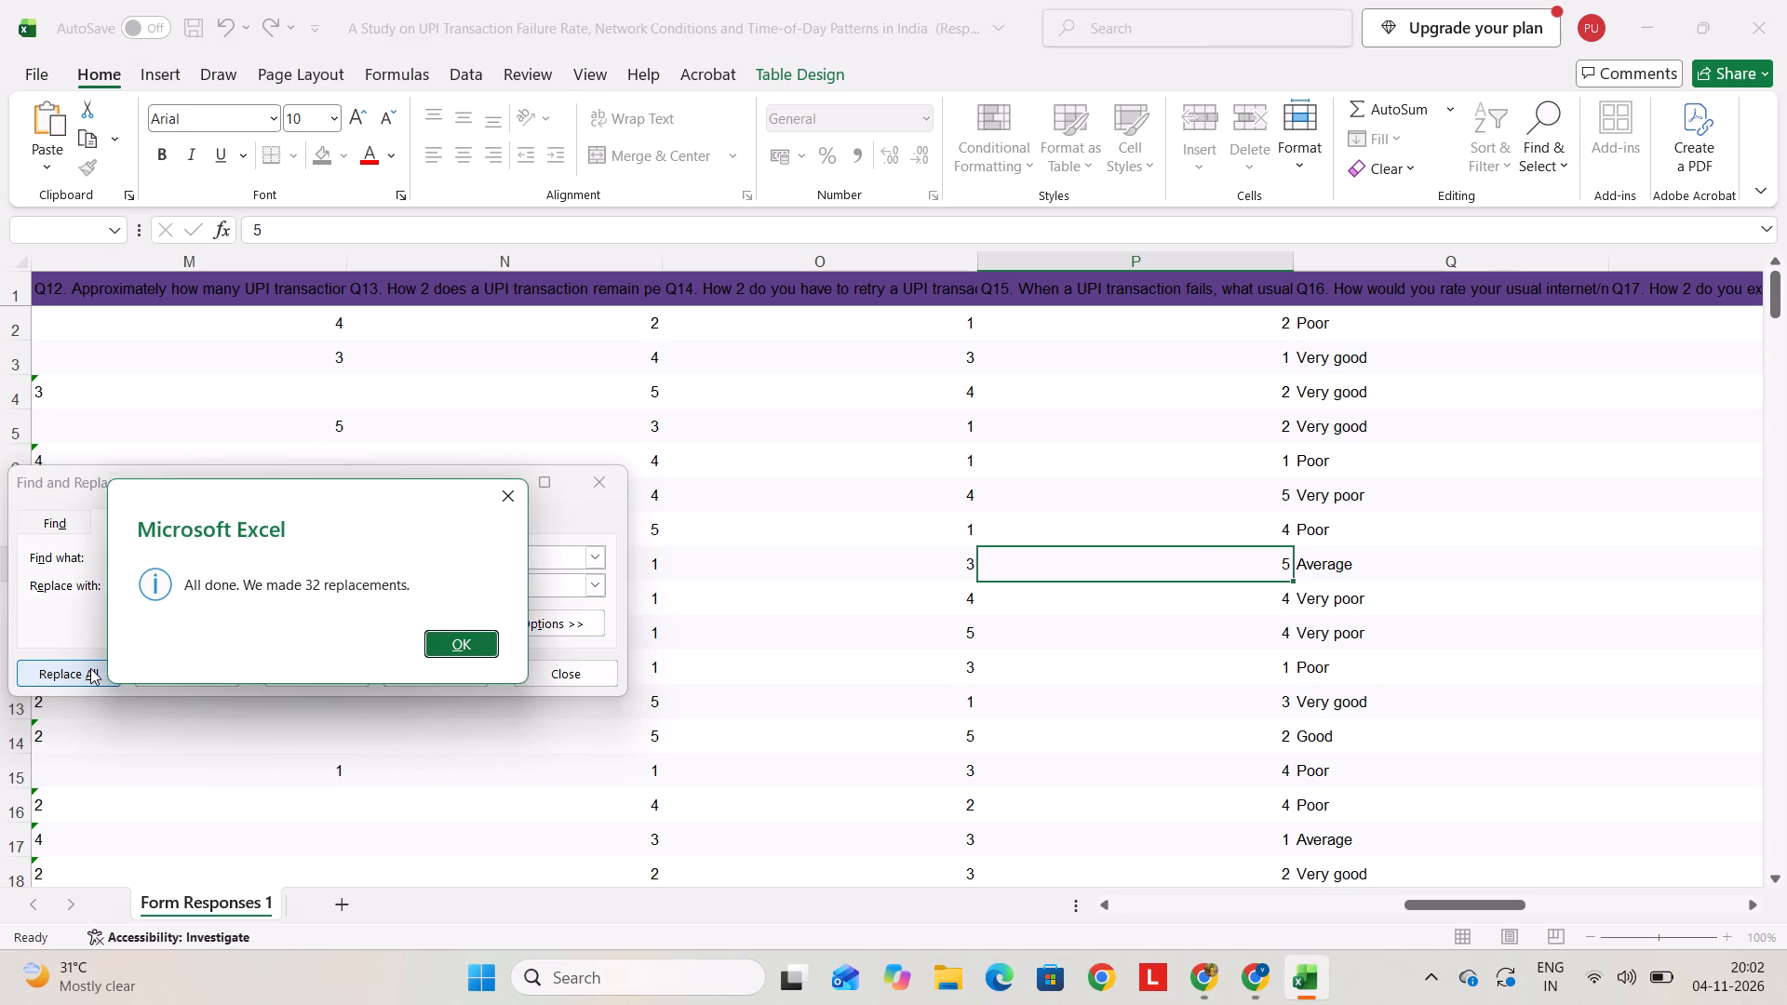
click(434, 636)
Look through the Q15 column and the columns up to Q25 for answers not yet coded, ending at Q16.
scroll(1066, 526, down, 2)
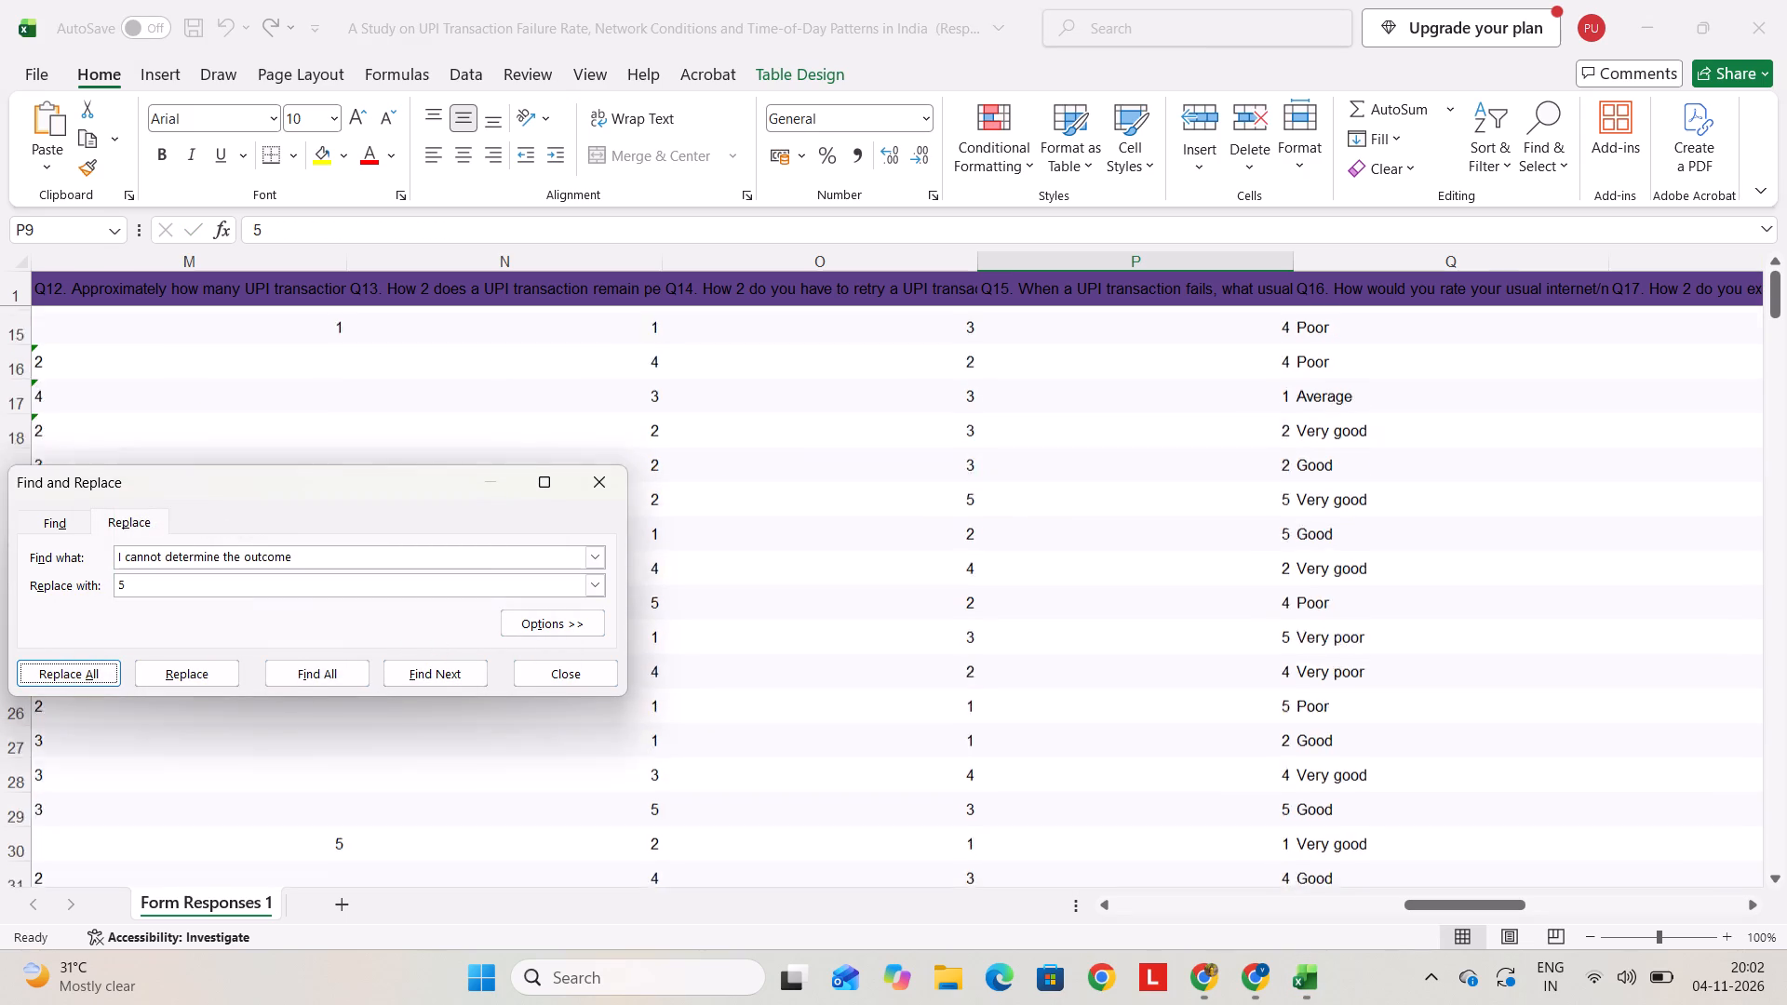
scroll(1066, 526, down, 2)
scroll(1332, 531, left, 13)
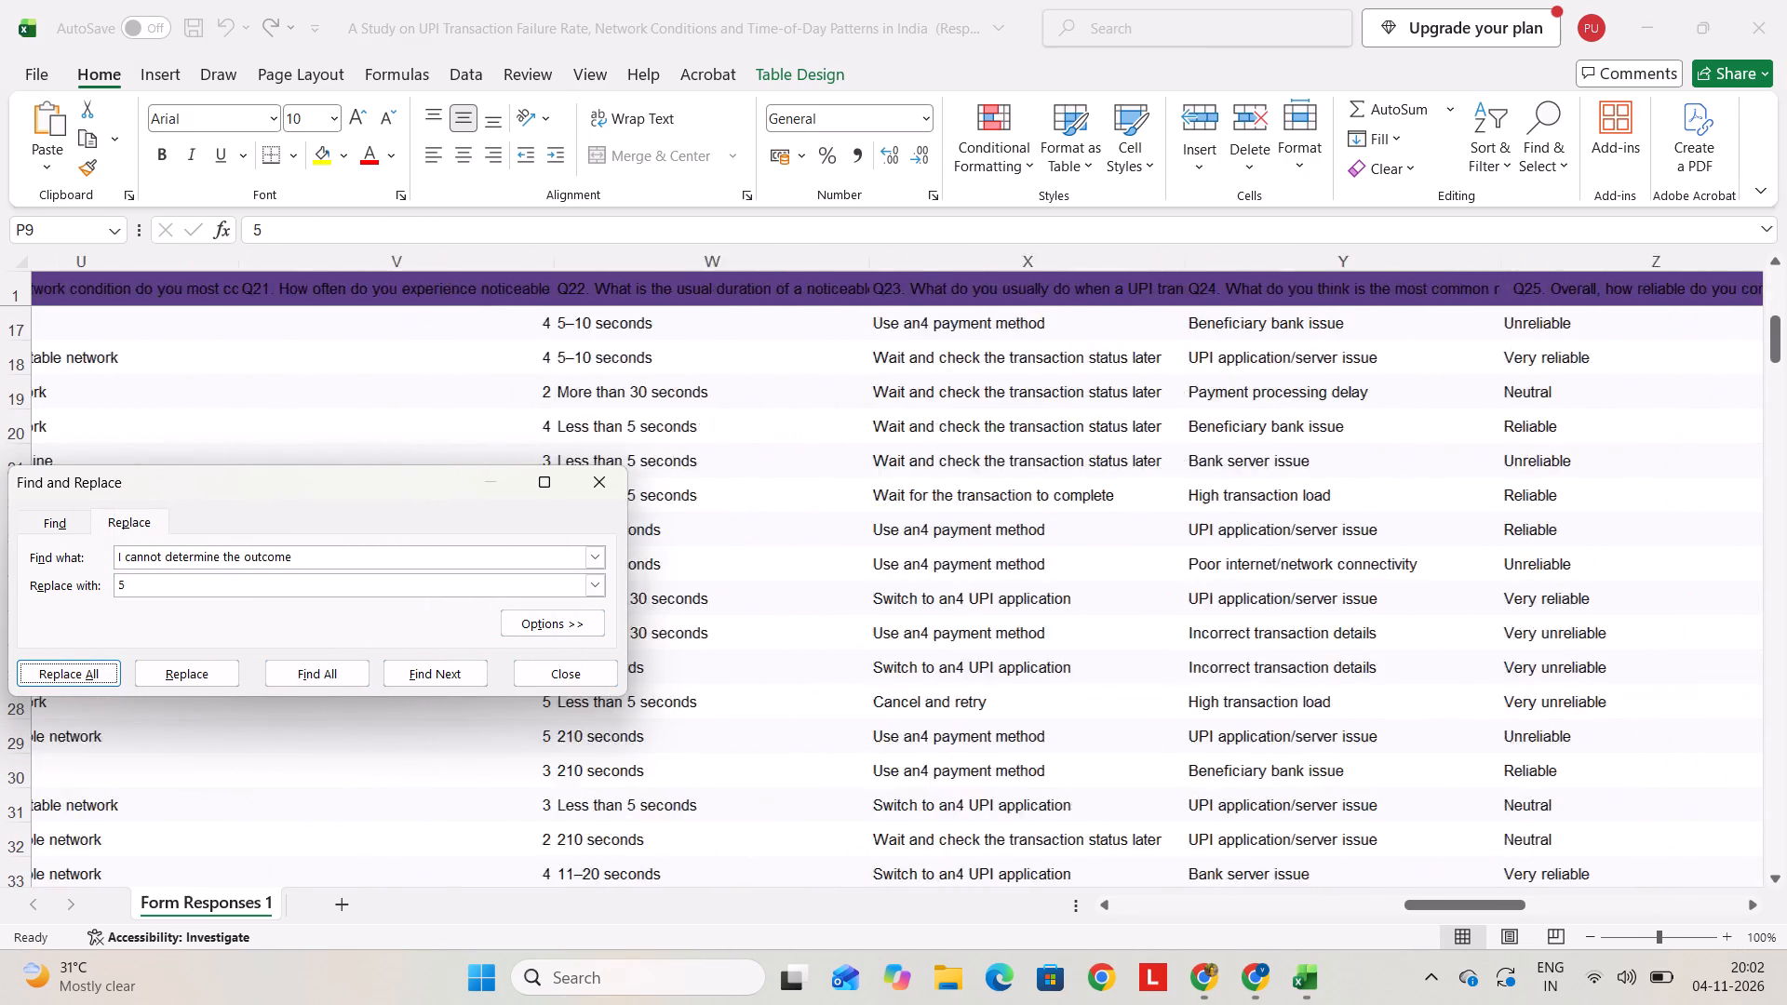
scroll(1347, 552, left, 8)
scroll(1347, 552, right, 14)
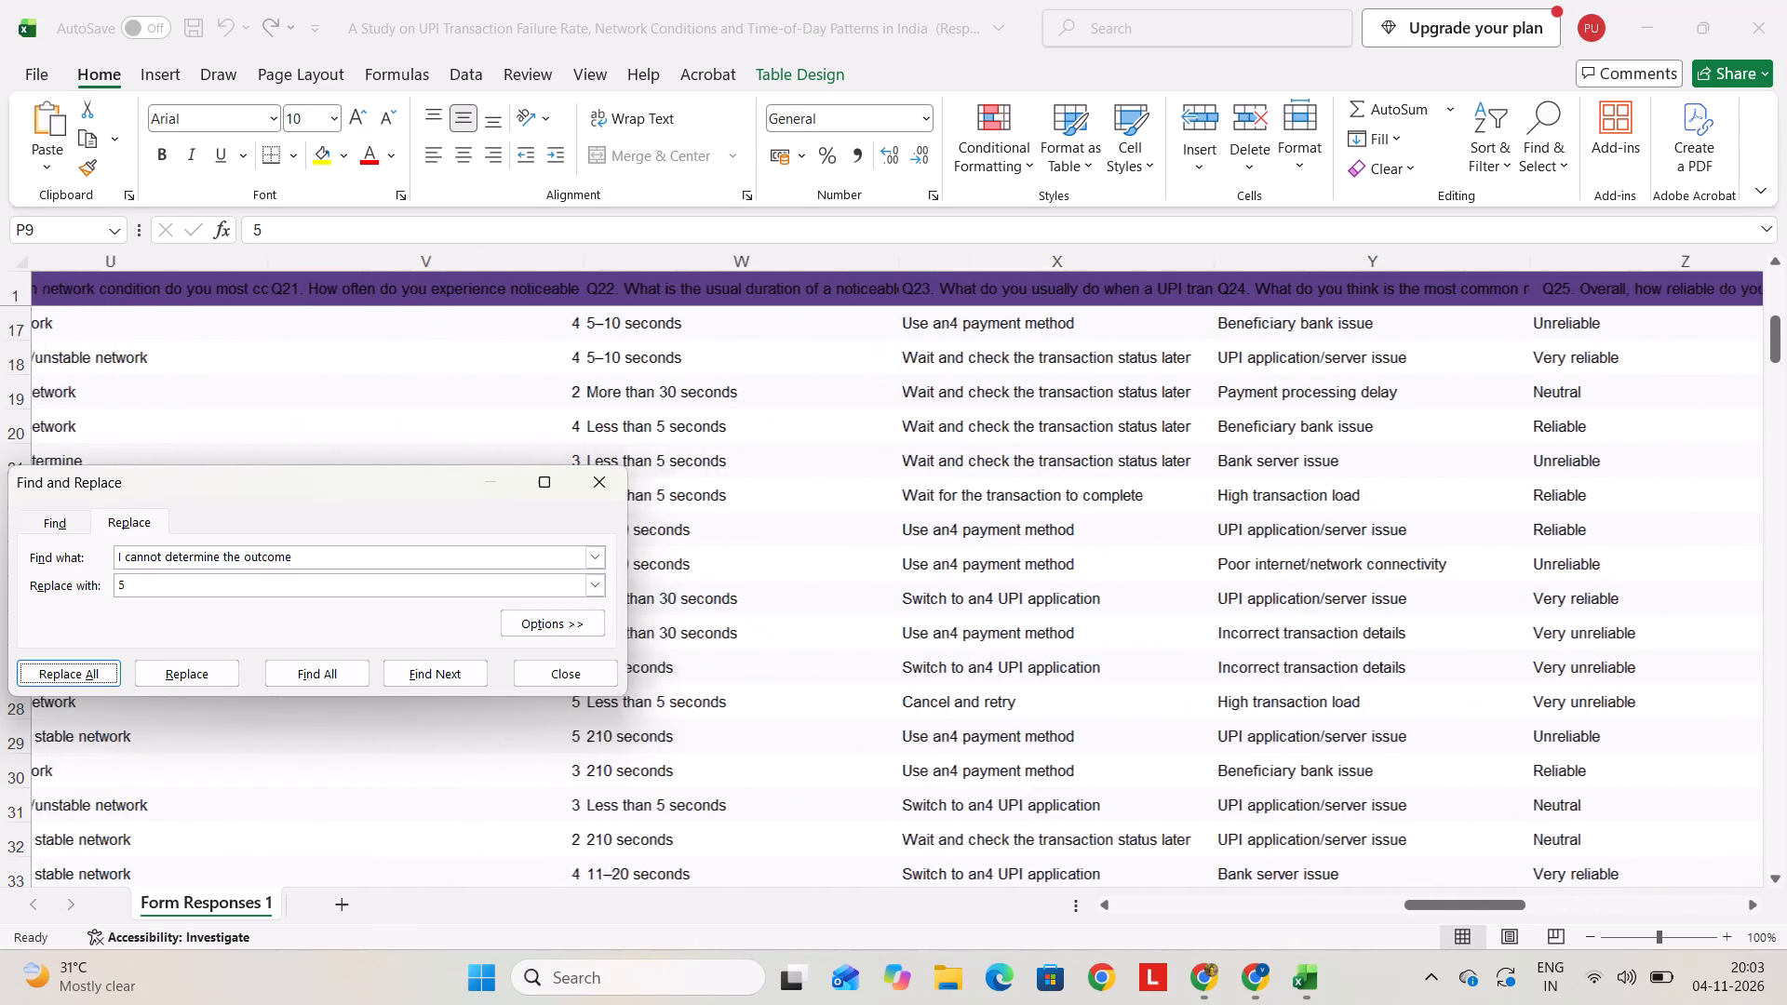
scroll(1322, 554, right, 8)
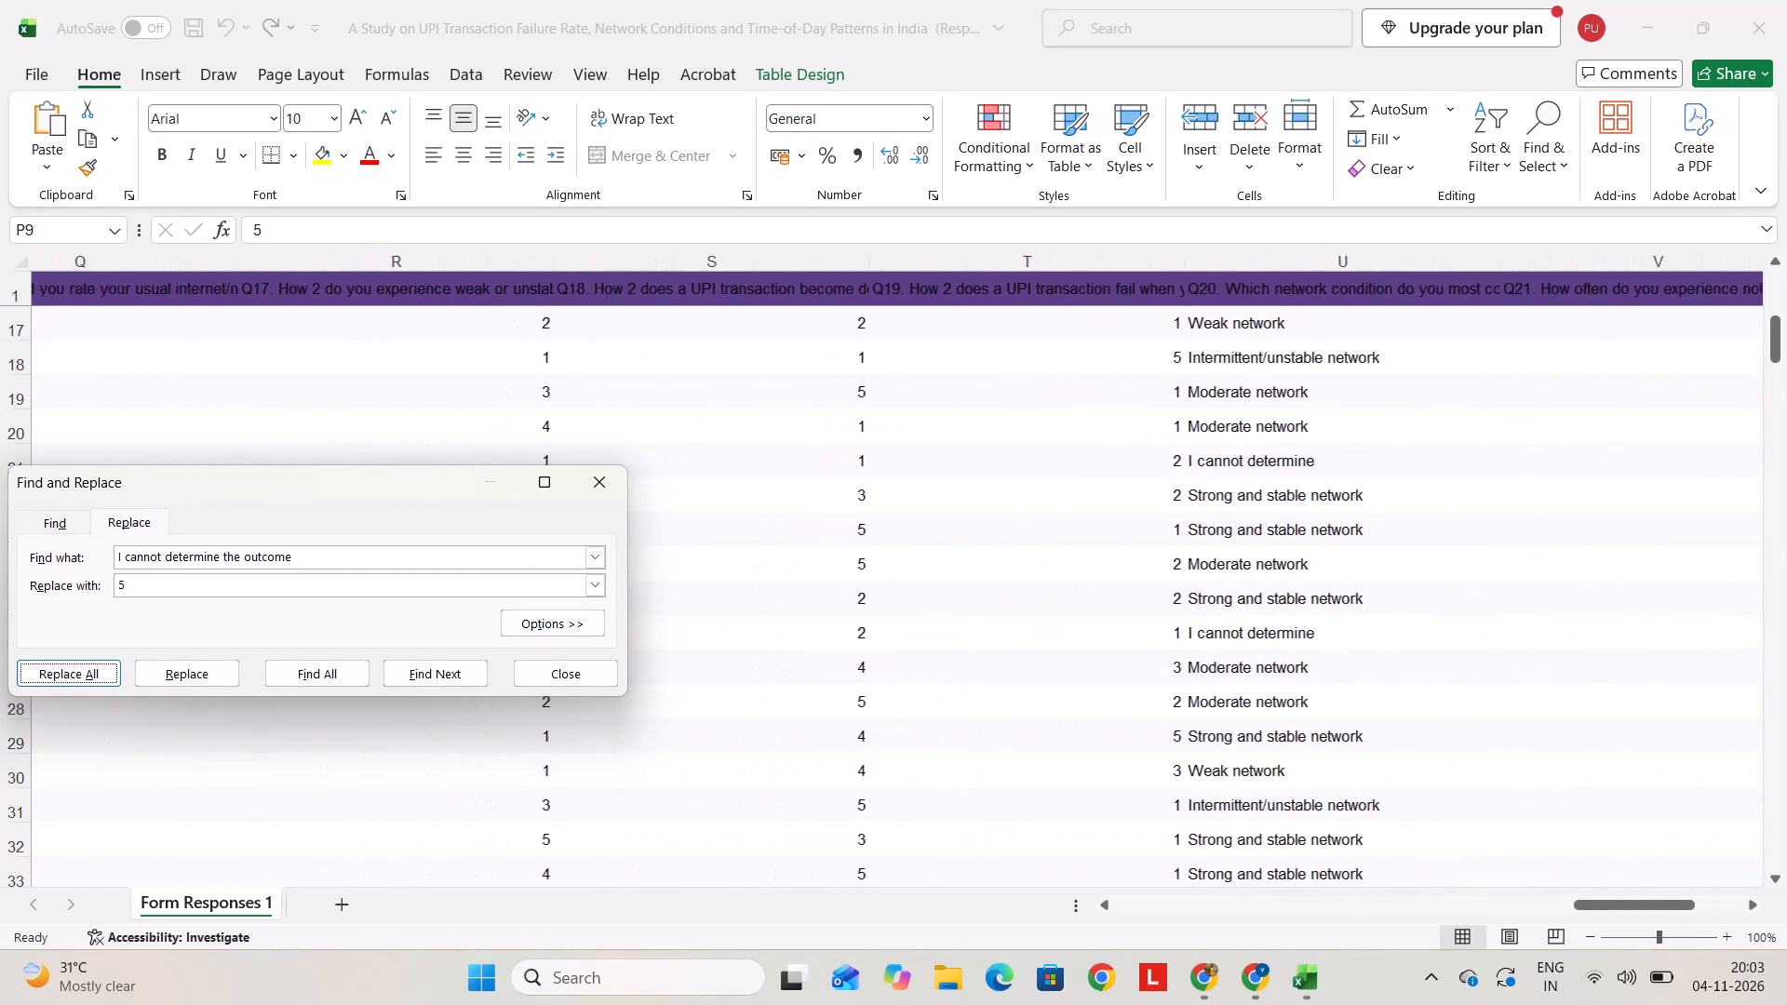
scroll(1230, 537, right, 6)
scroll(1073, 489, right, 2)
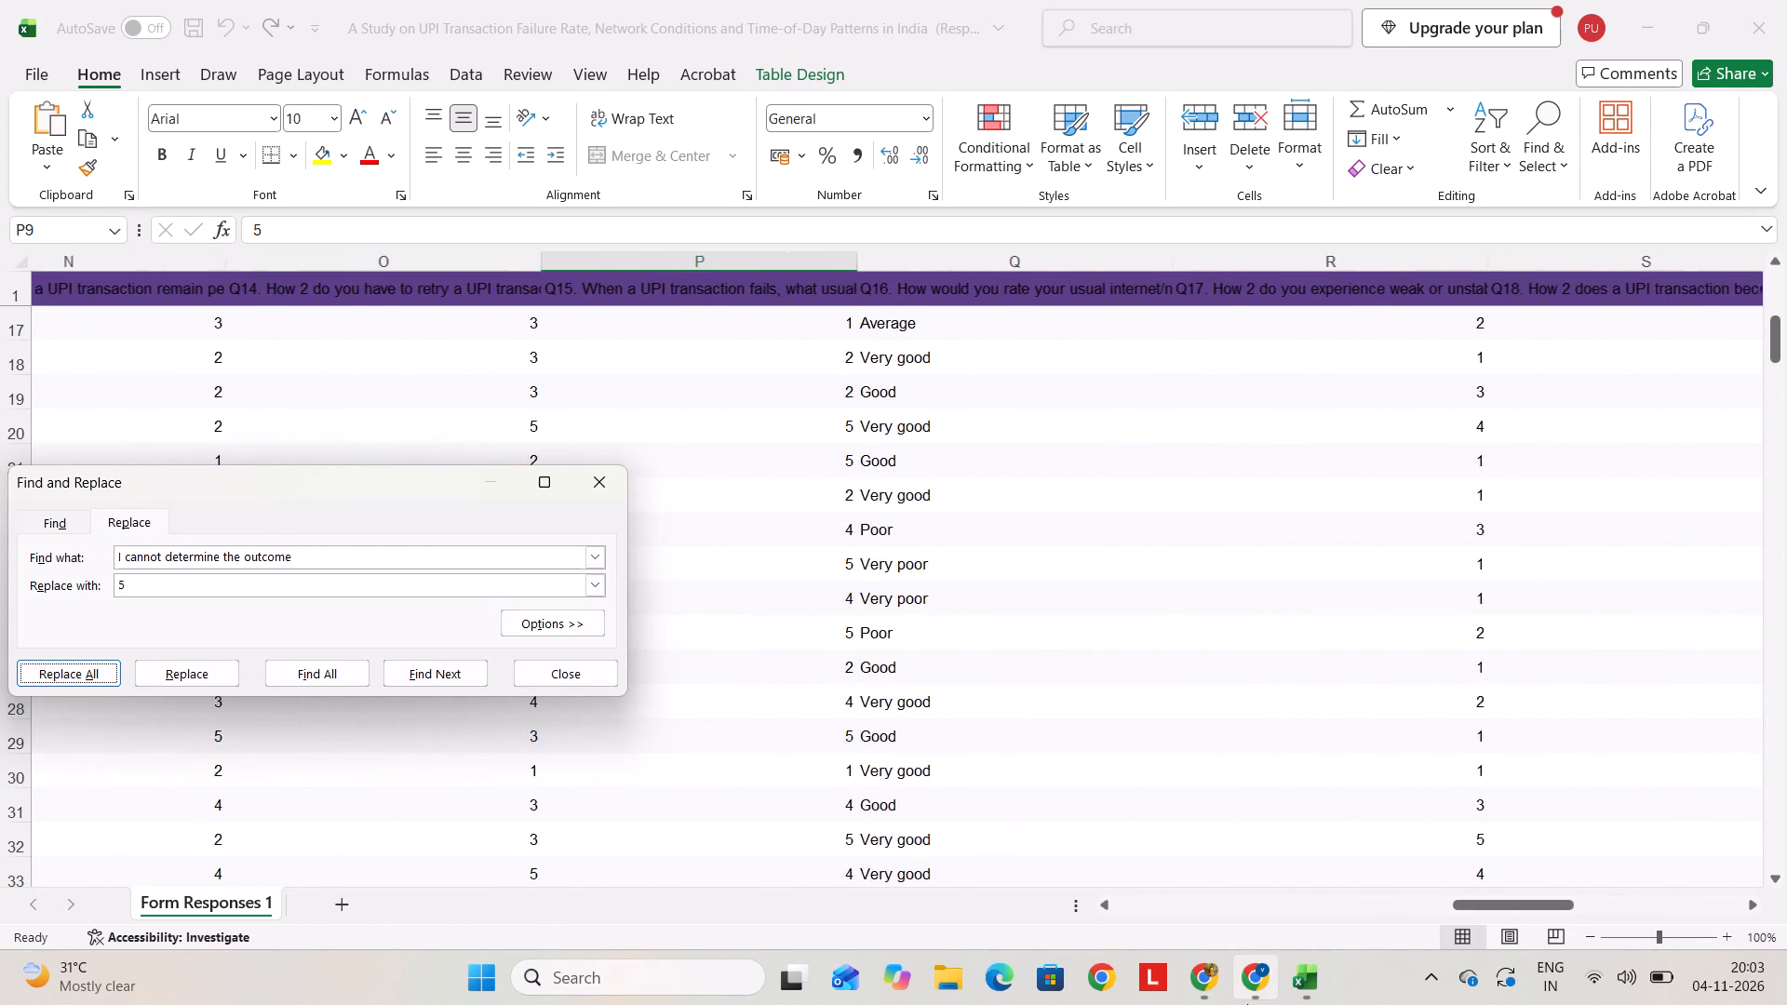
scroll(1247, 1004, right, 2)
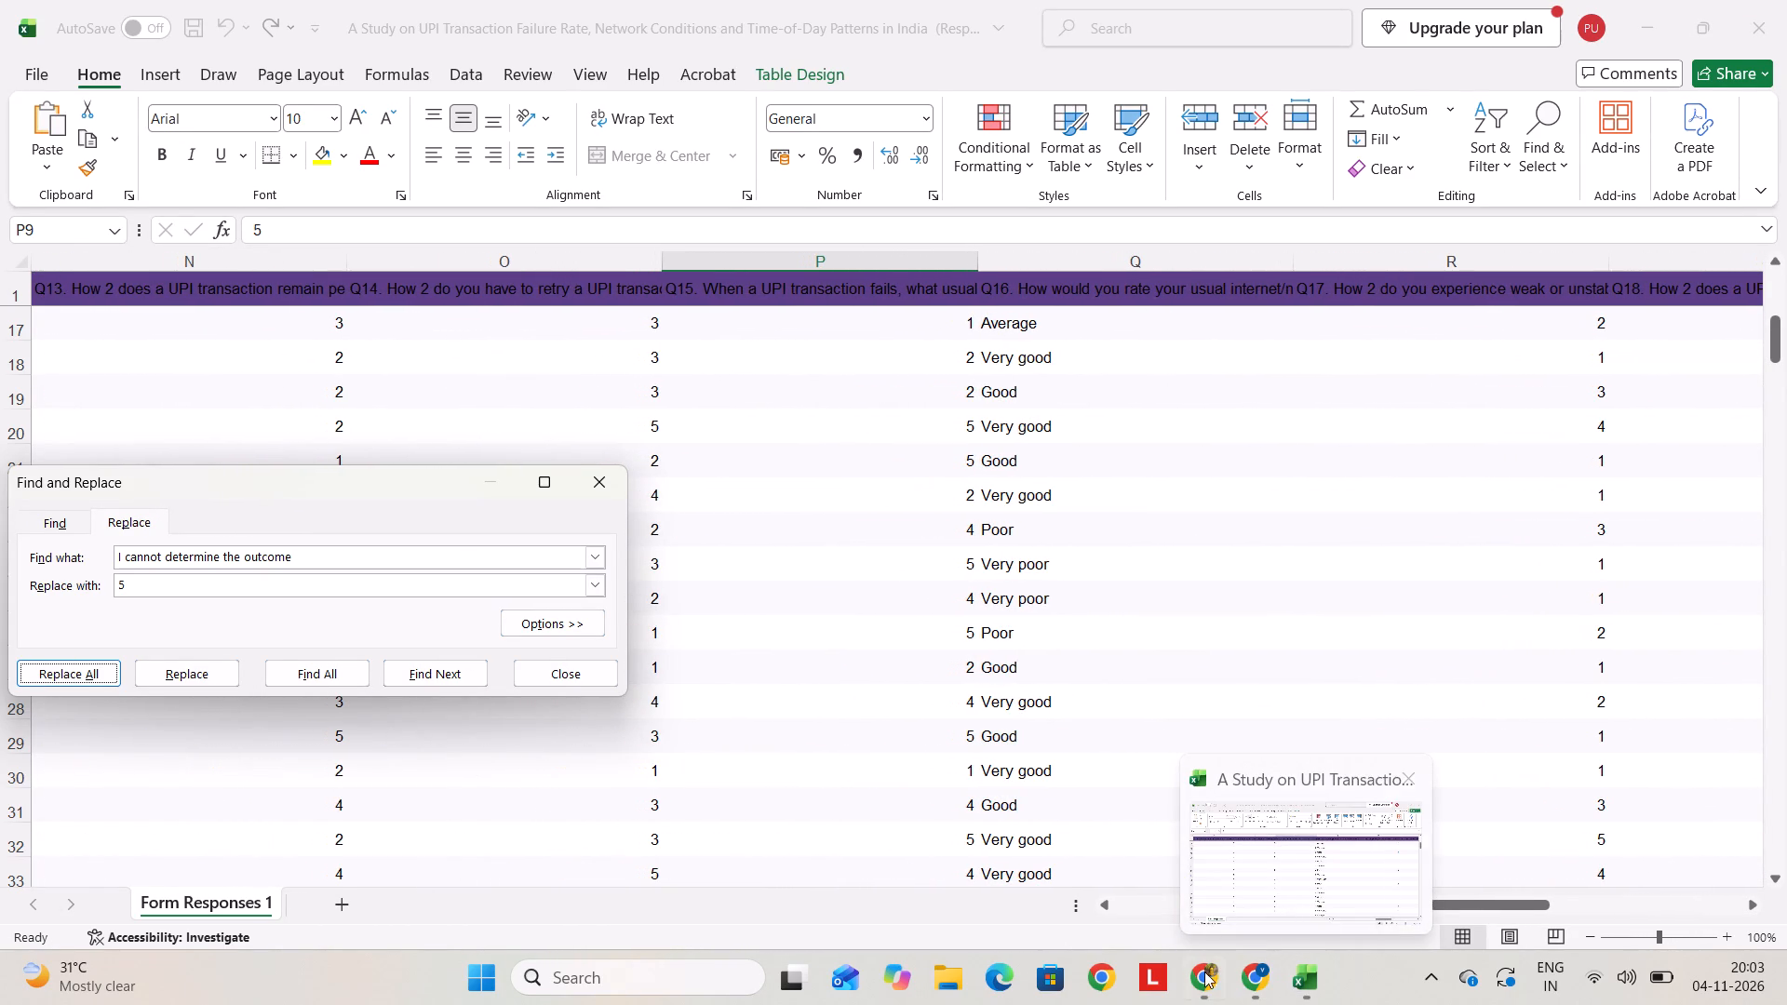
Switch to the Google Forms responses in Chrome and check the order of the Q16 answer options, then return to Excel.
click(1251, 983)
scroll(1165, 636, down, 3)
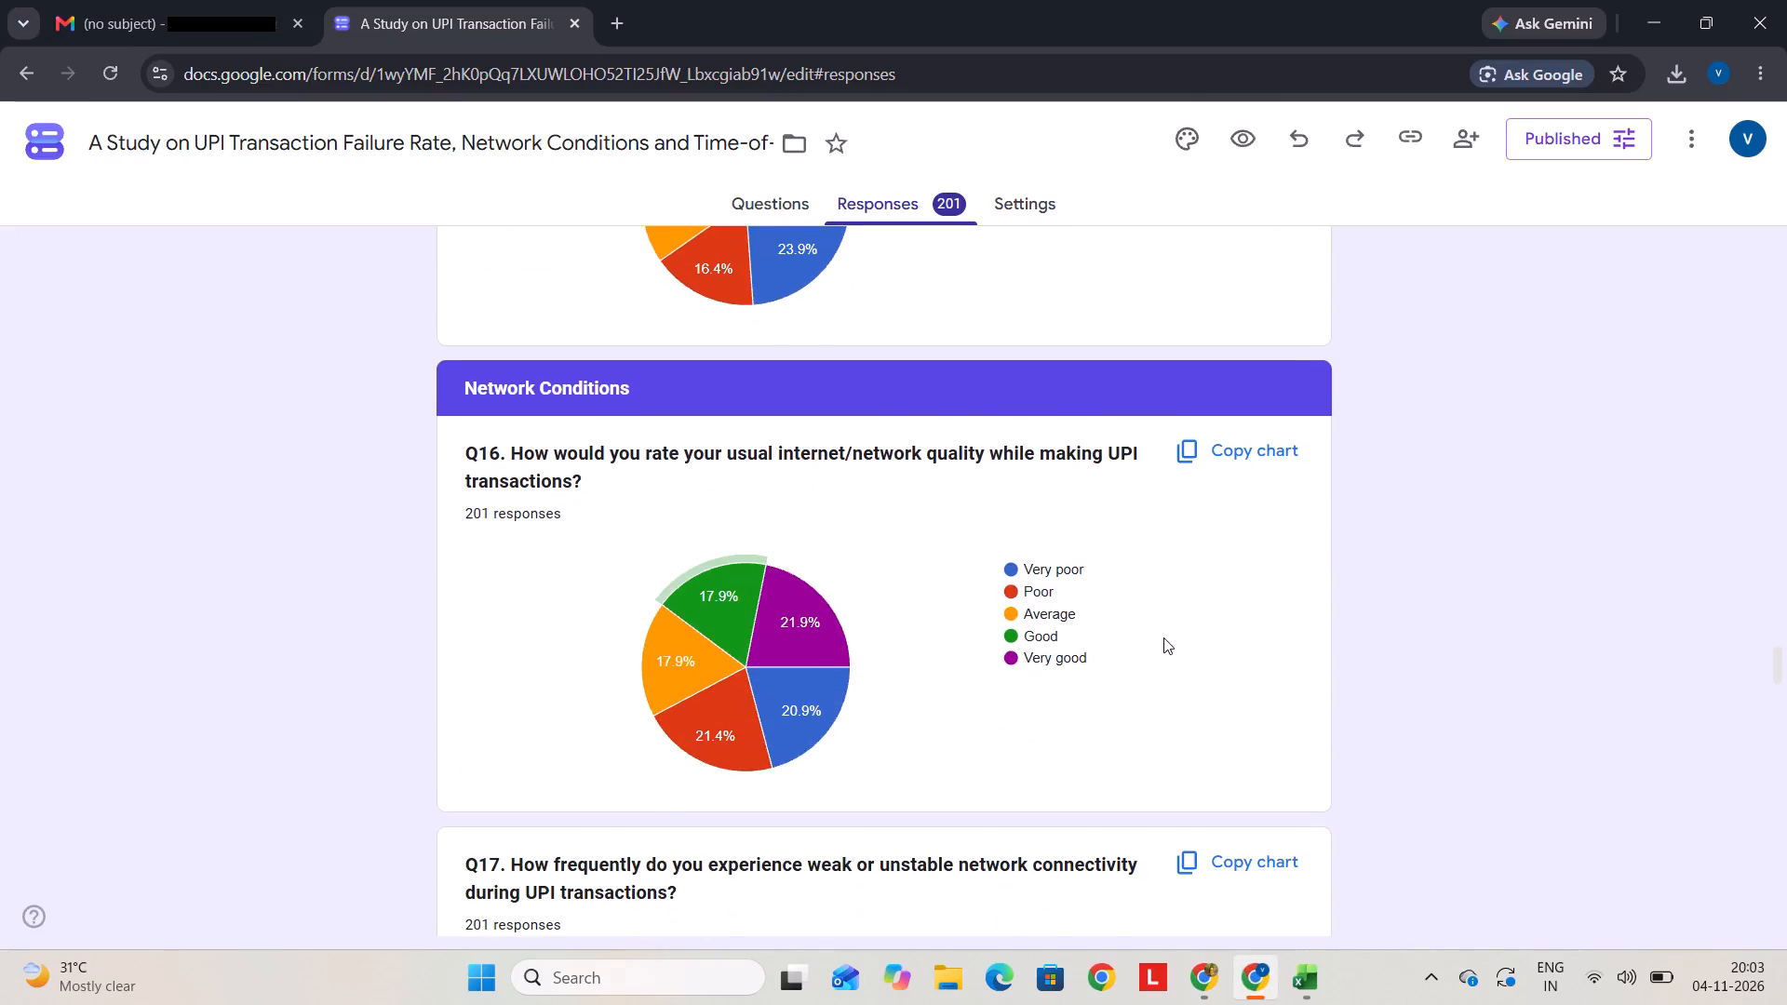
scroll(1163, 637, down, 1)
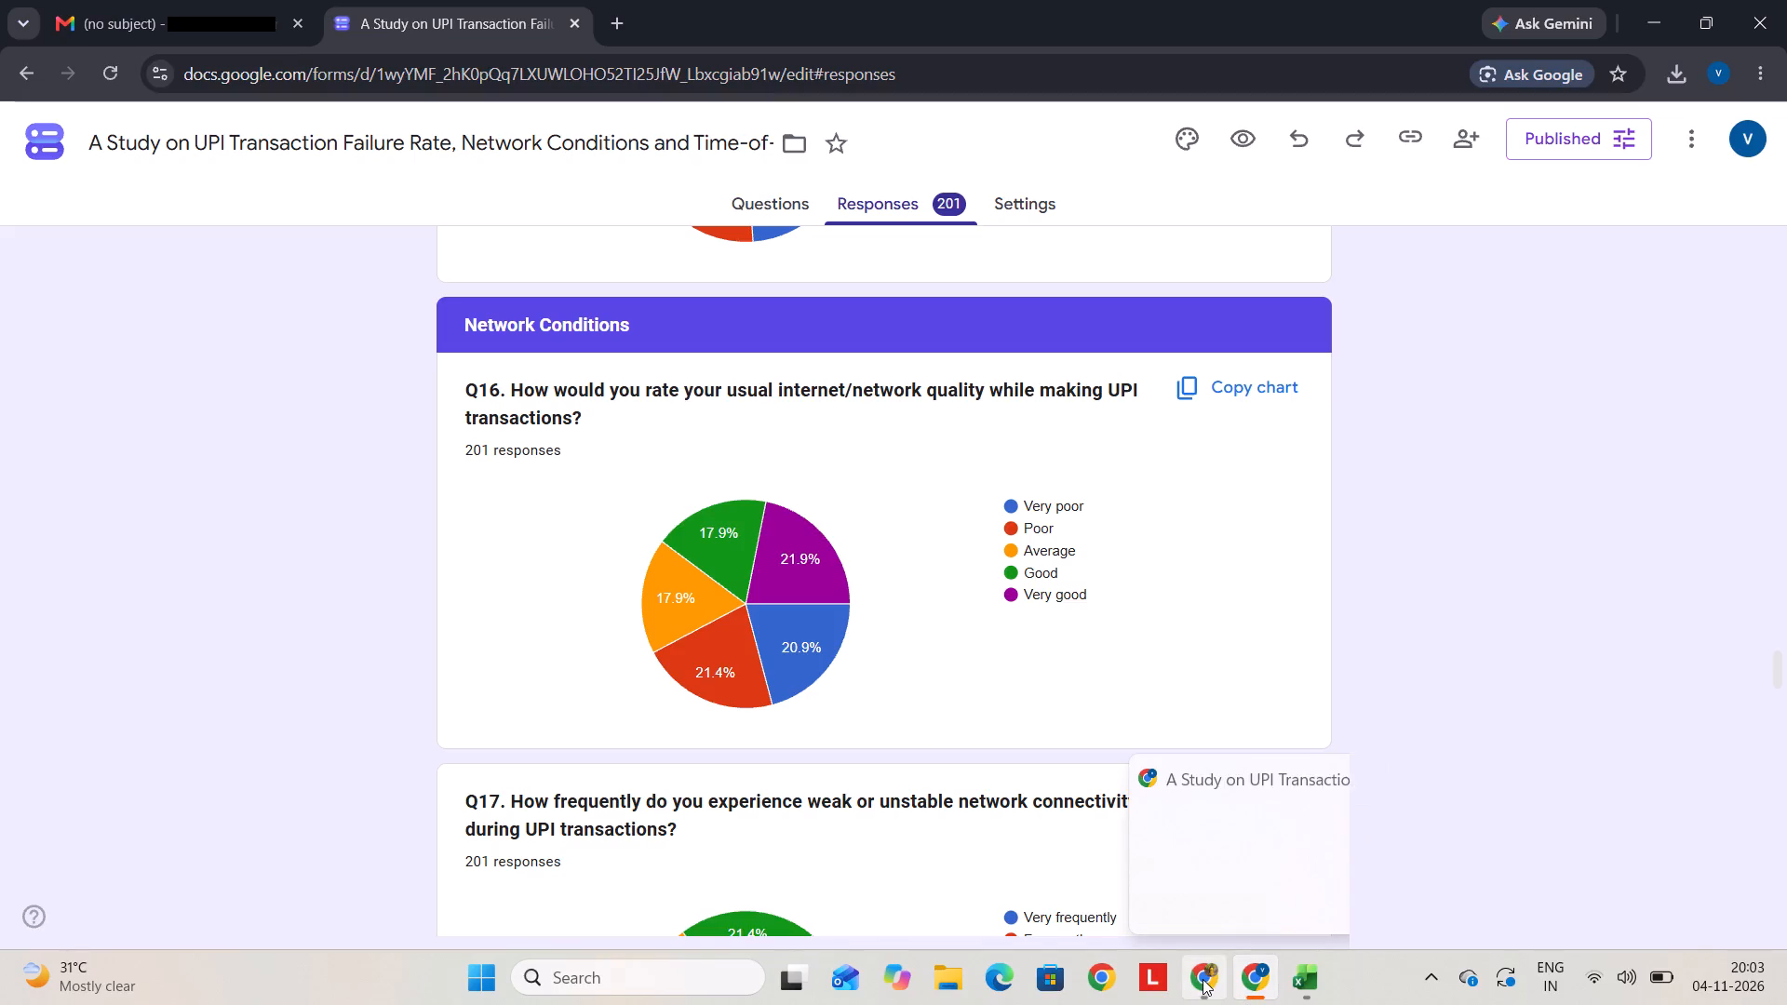
click(1317, 987)
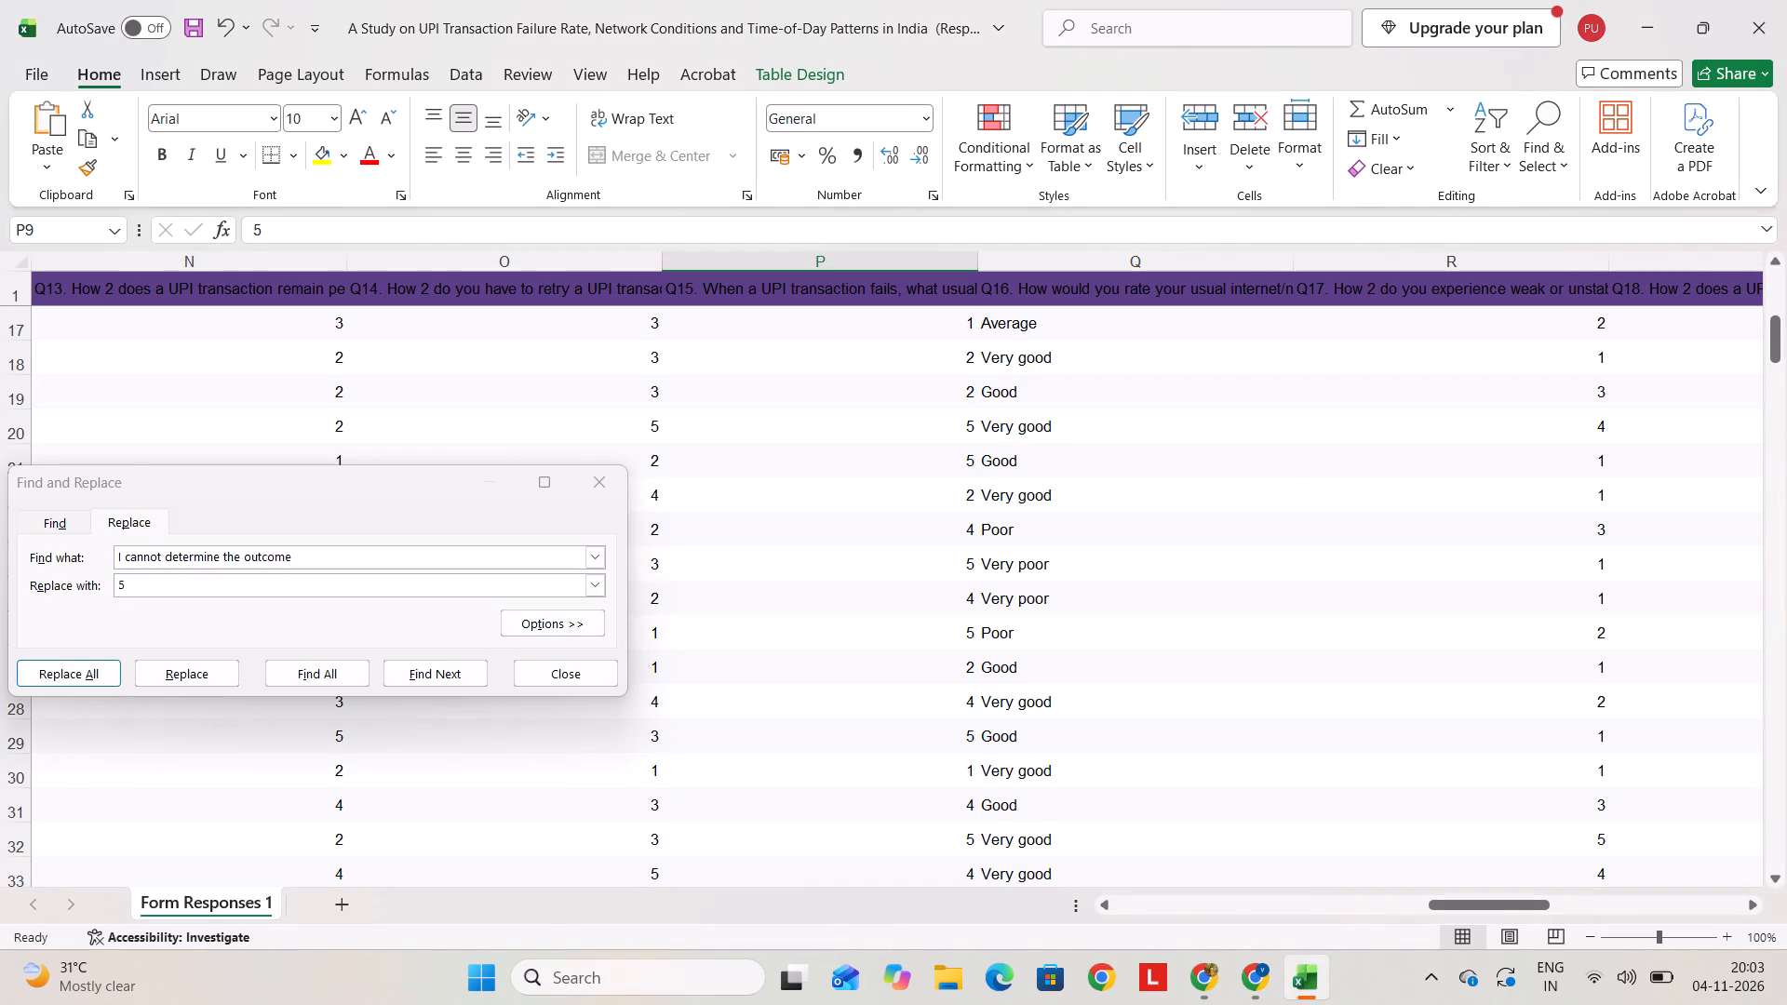
Replace every "Very good" with 1 across the sheet, taking the search text from Q22.
click(1107, 494)
key(ctrl+a)
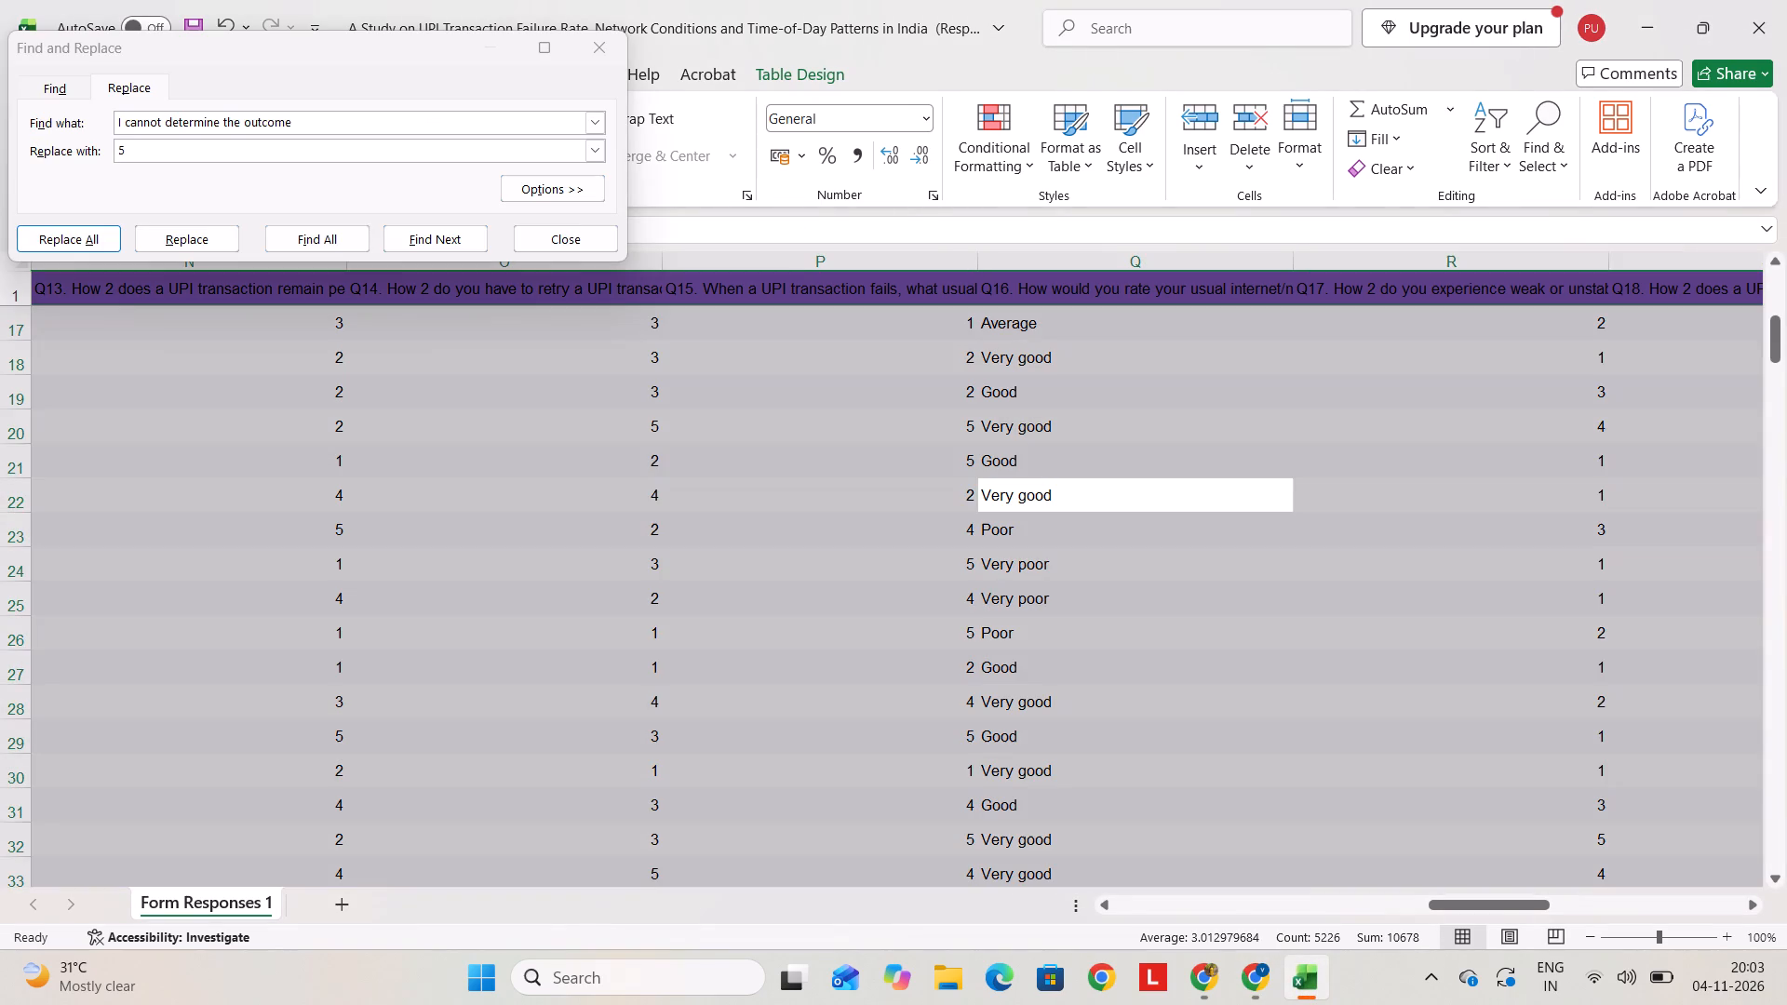
click(1092, 498)
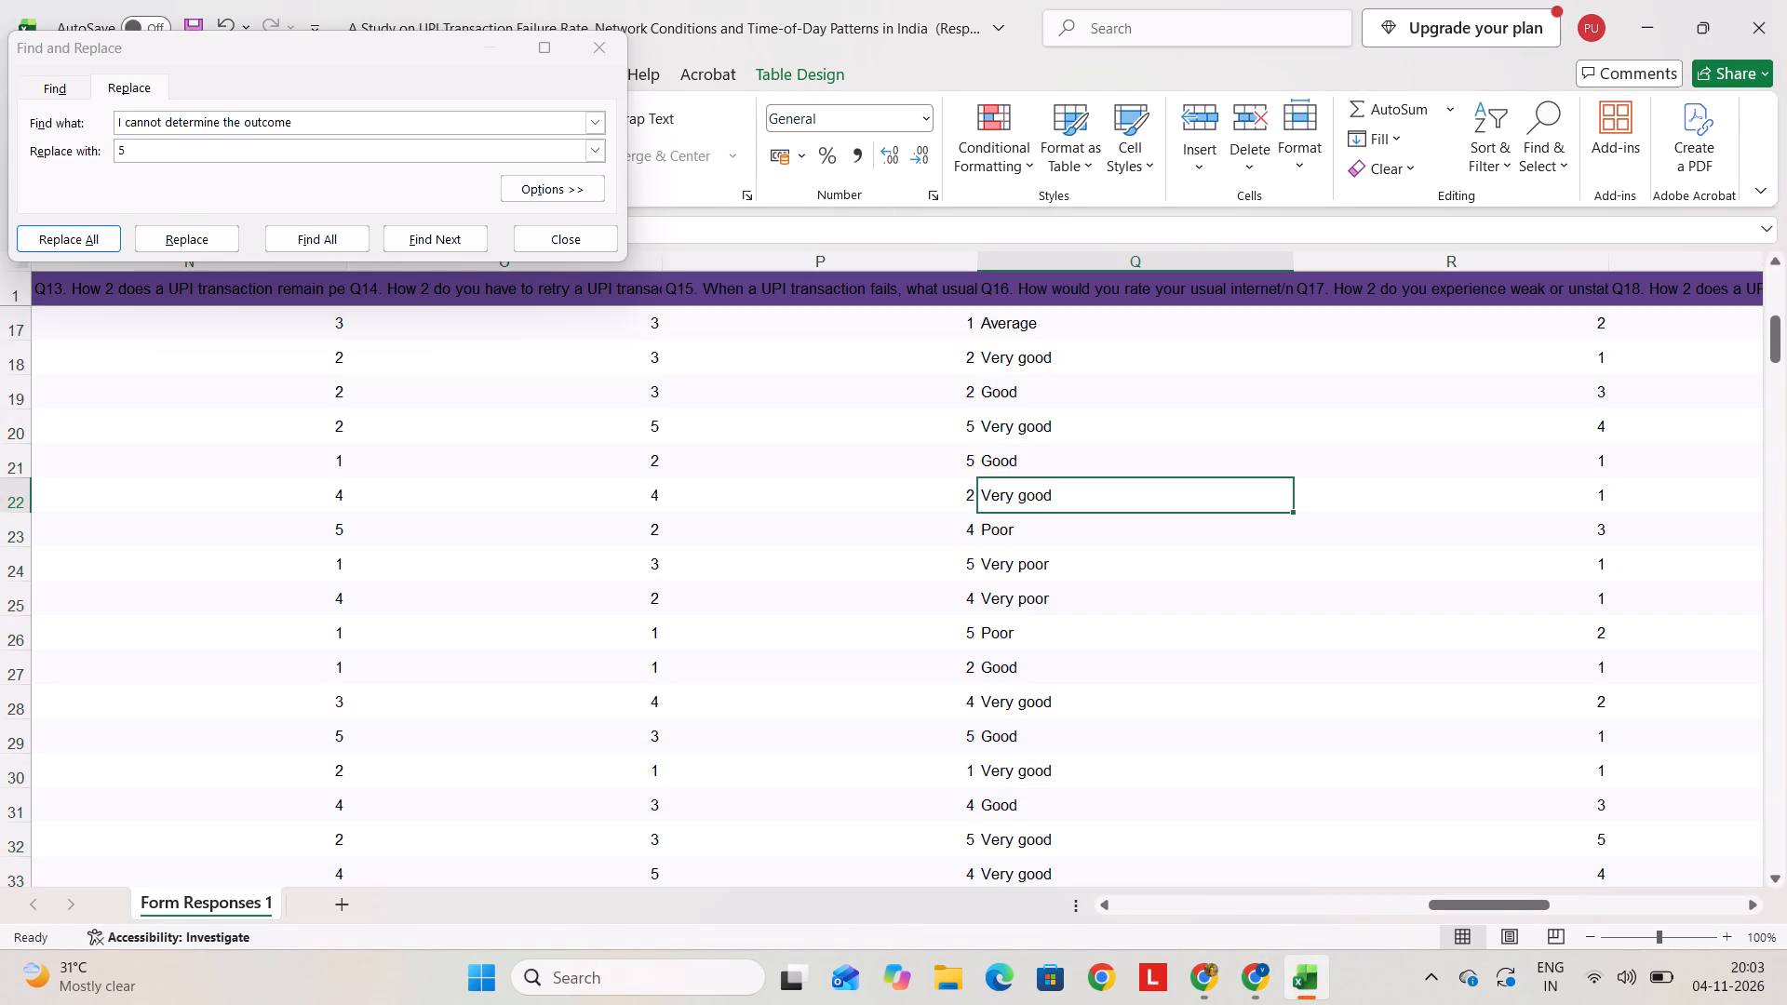
double_click(1091, 497)
key(ctrl+a)
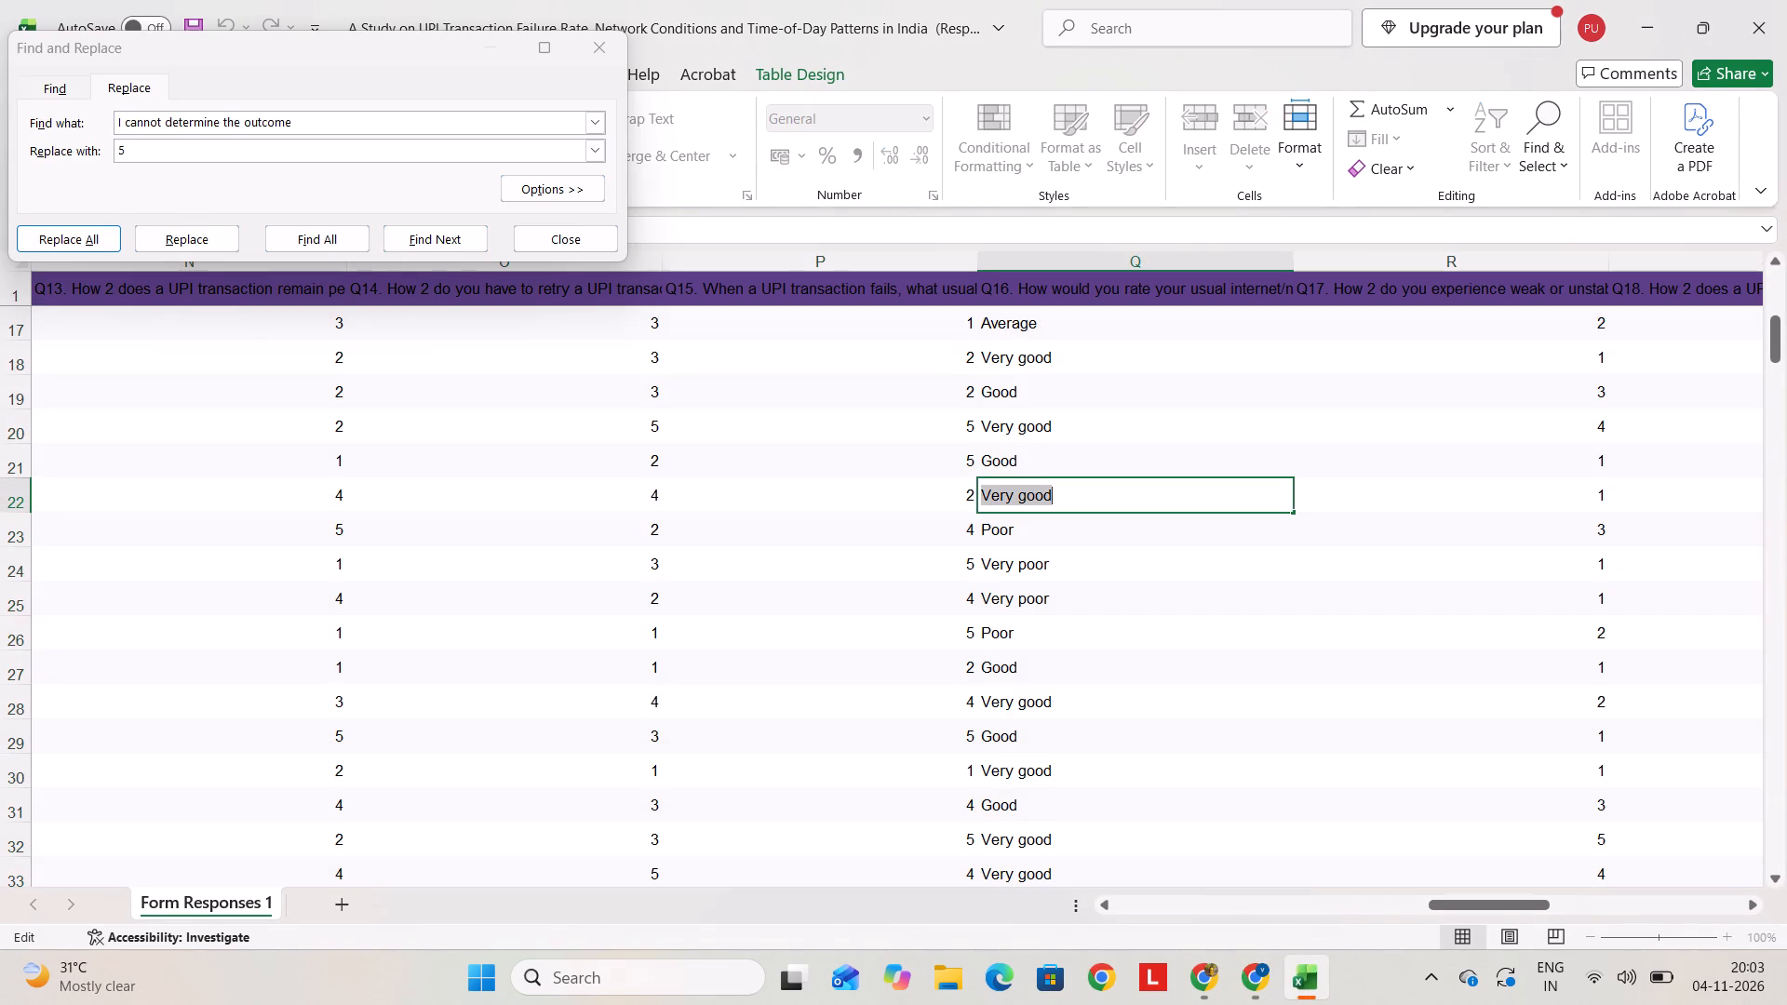
key(ctrl+c)
drag(229, 45, 369, 498)
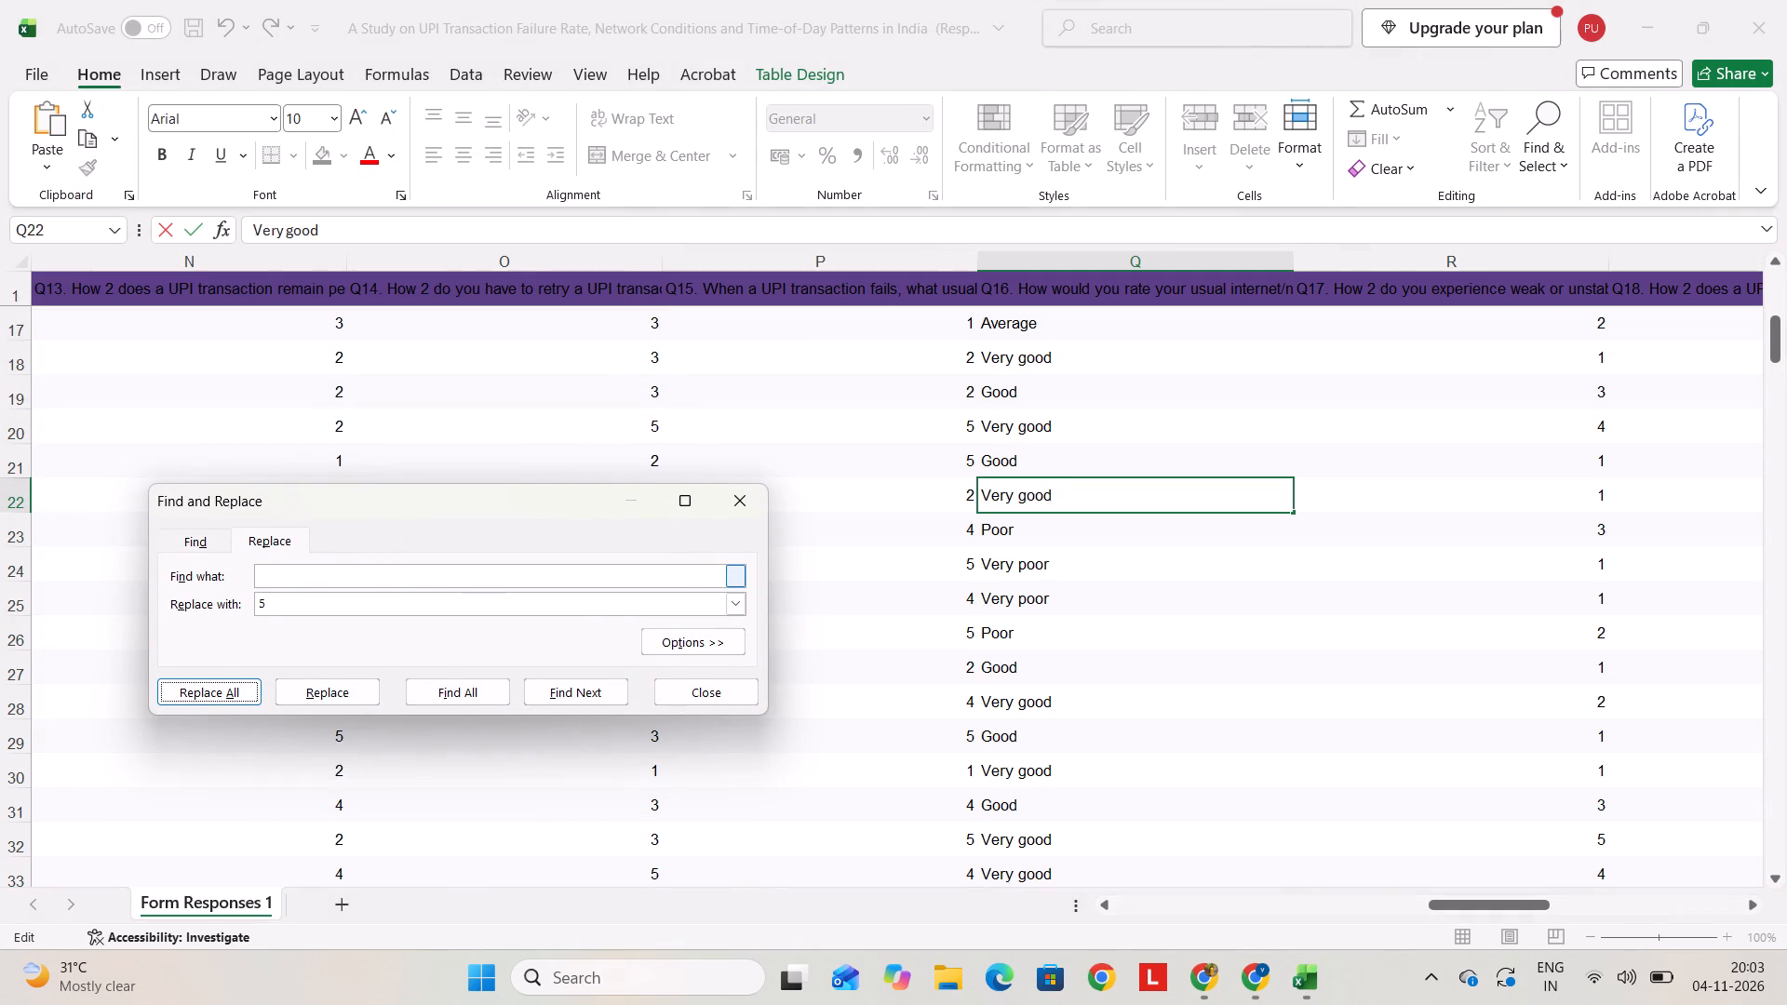
click(489, 581)
key(ctrl+a)
key(ctrl+v)
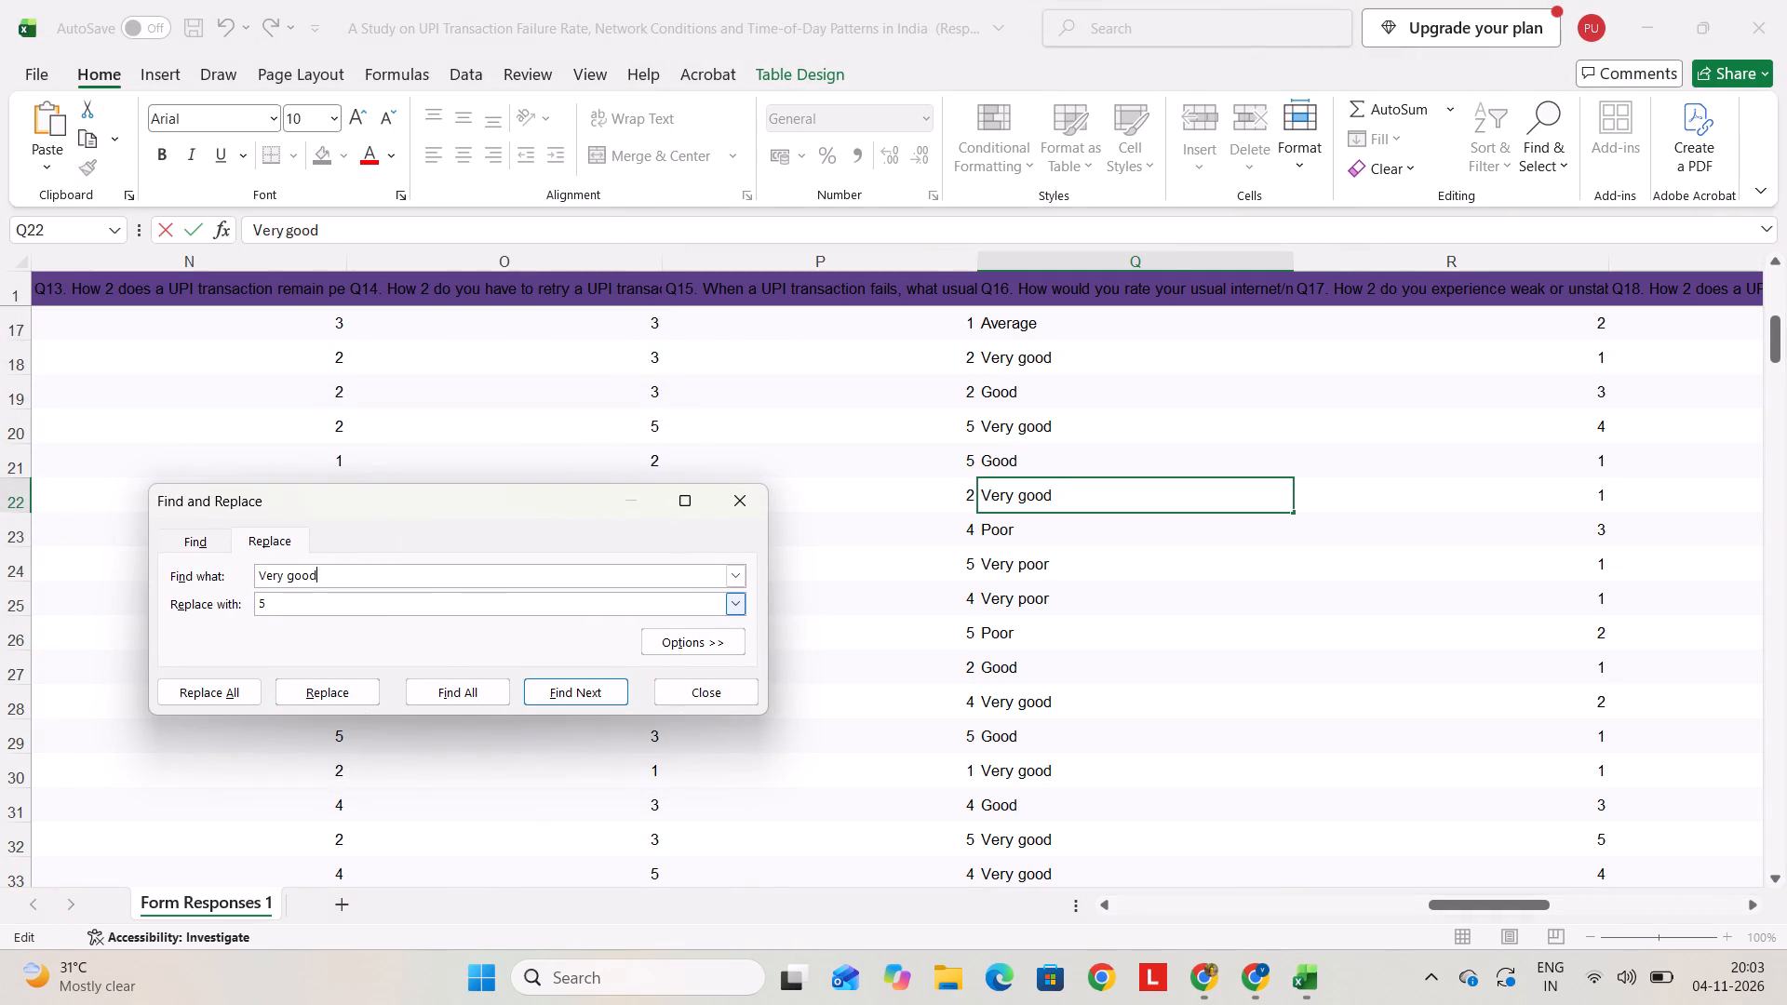
double_click(458, 604)
key(1)
click(226, 691)
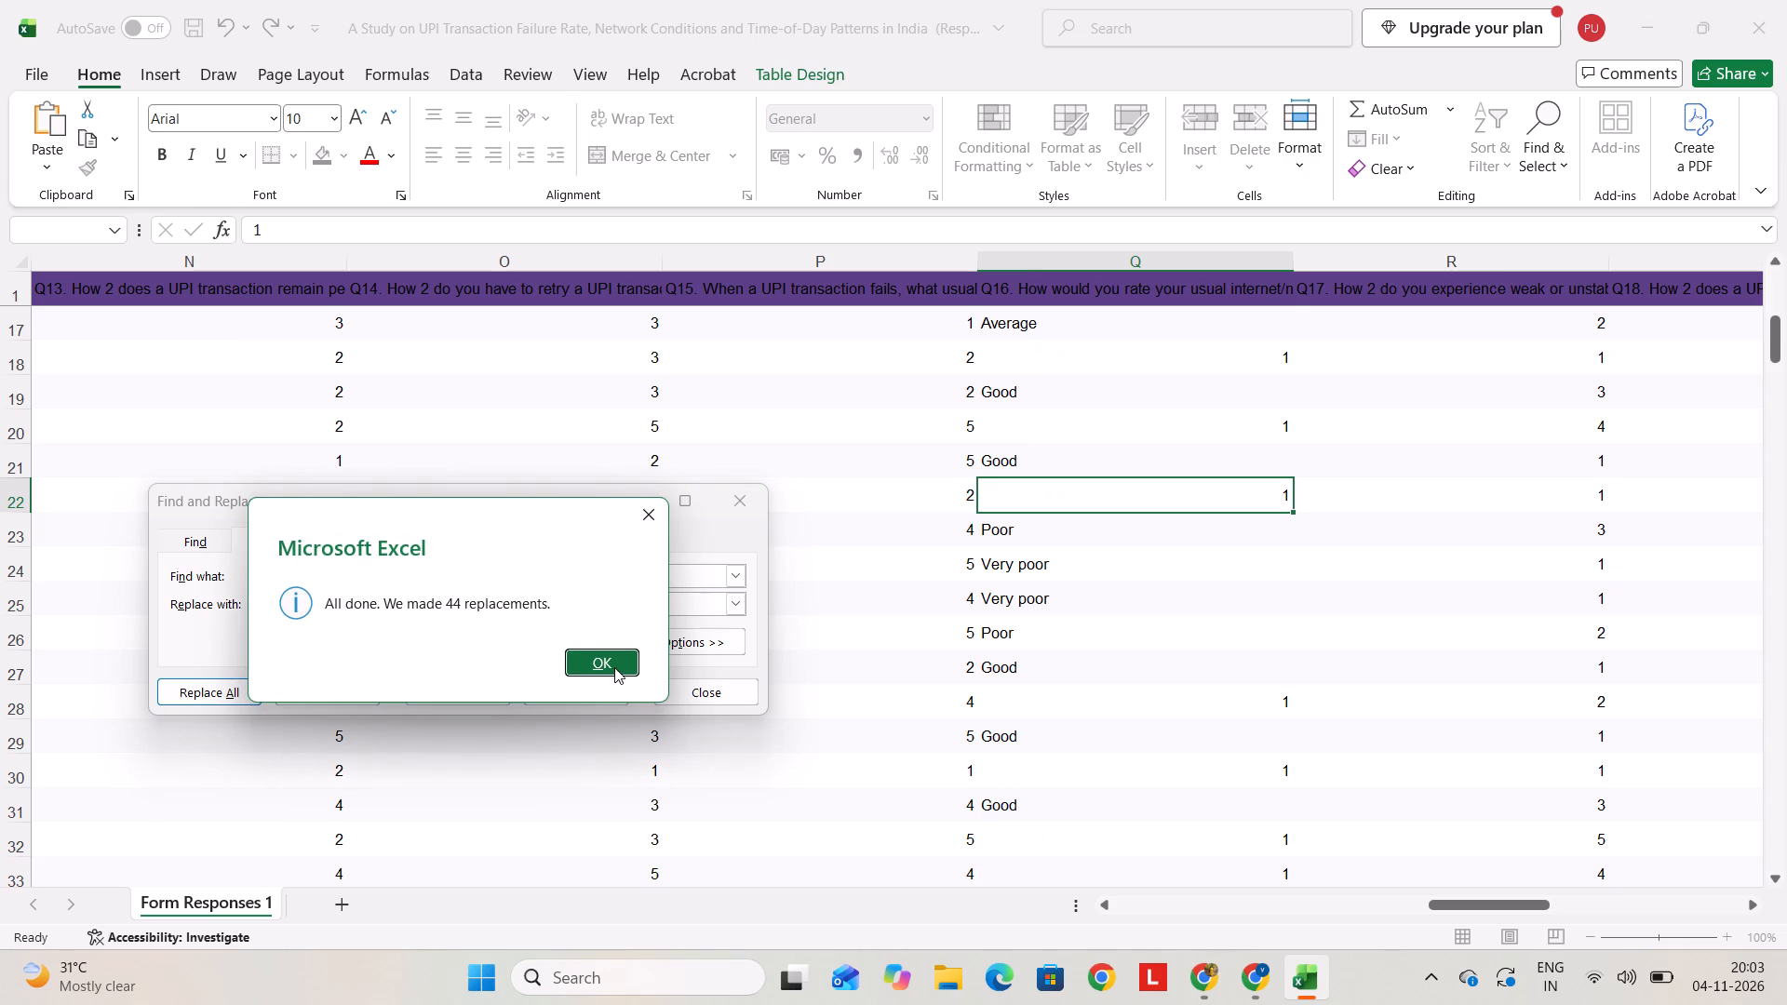
click(614, 666)
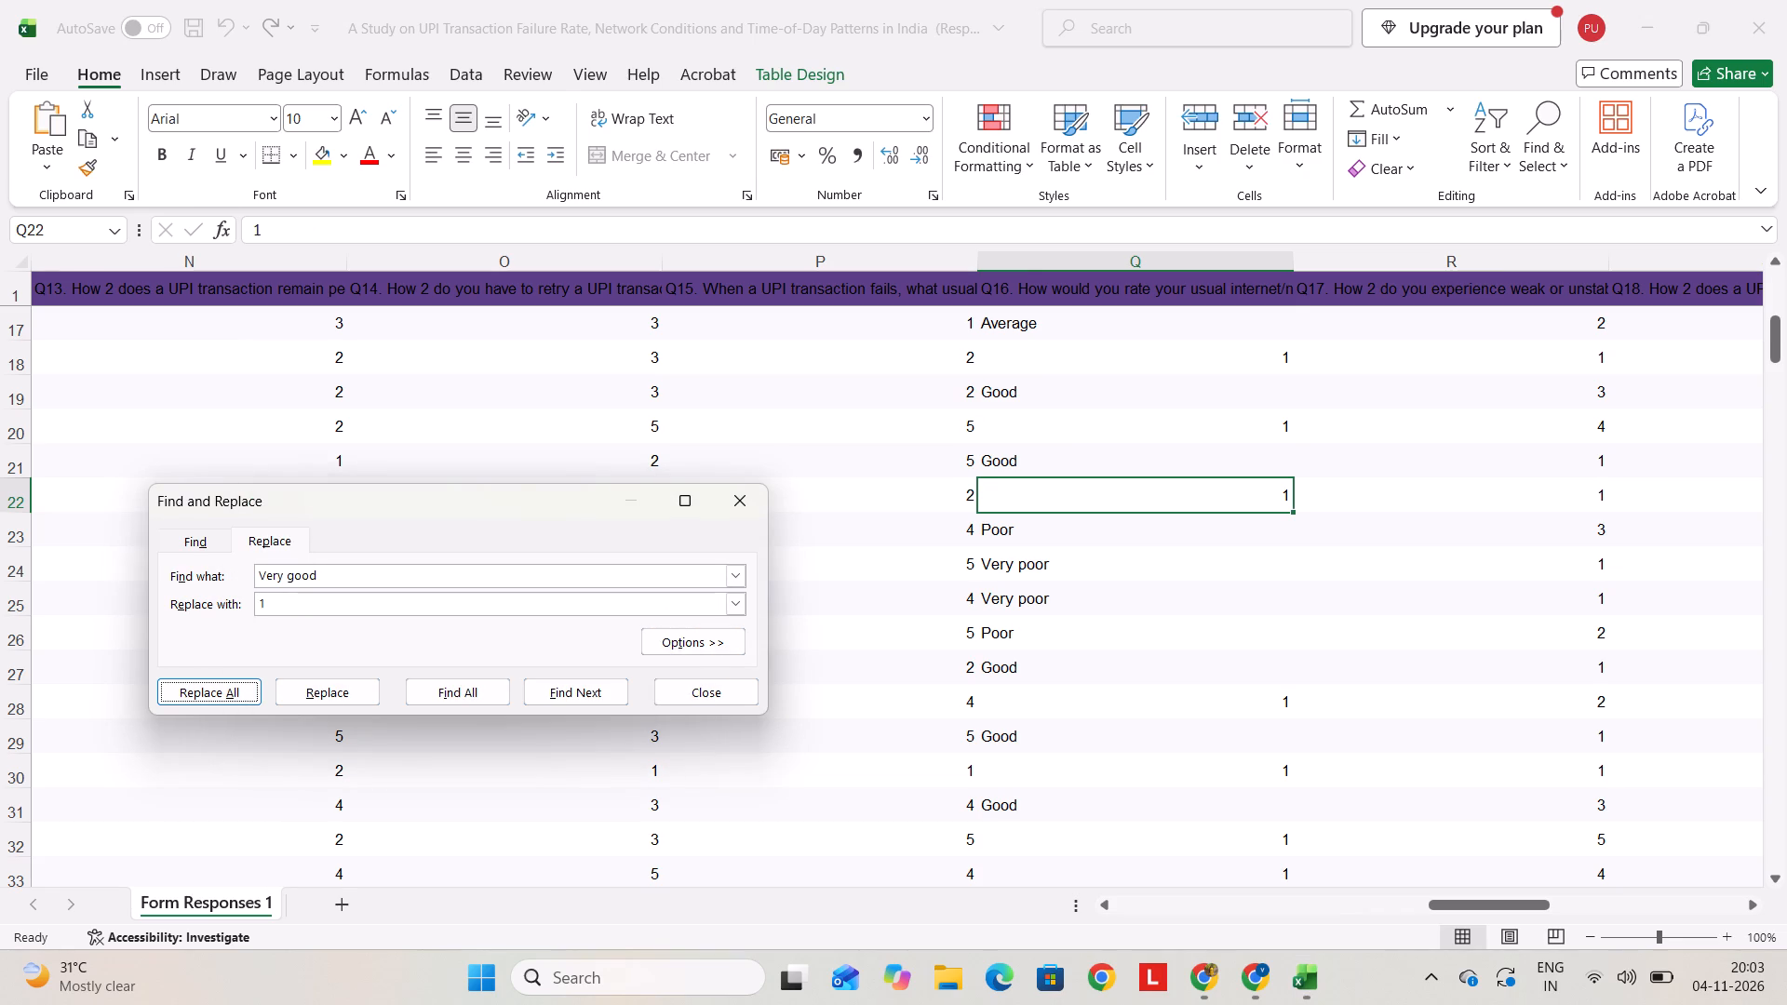
Replace every "Good" with 2 across the sheet, taking the search text from Q21.
double_click(1064, 464)
key(ctrl+a)
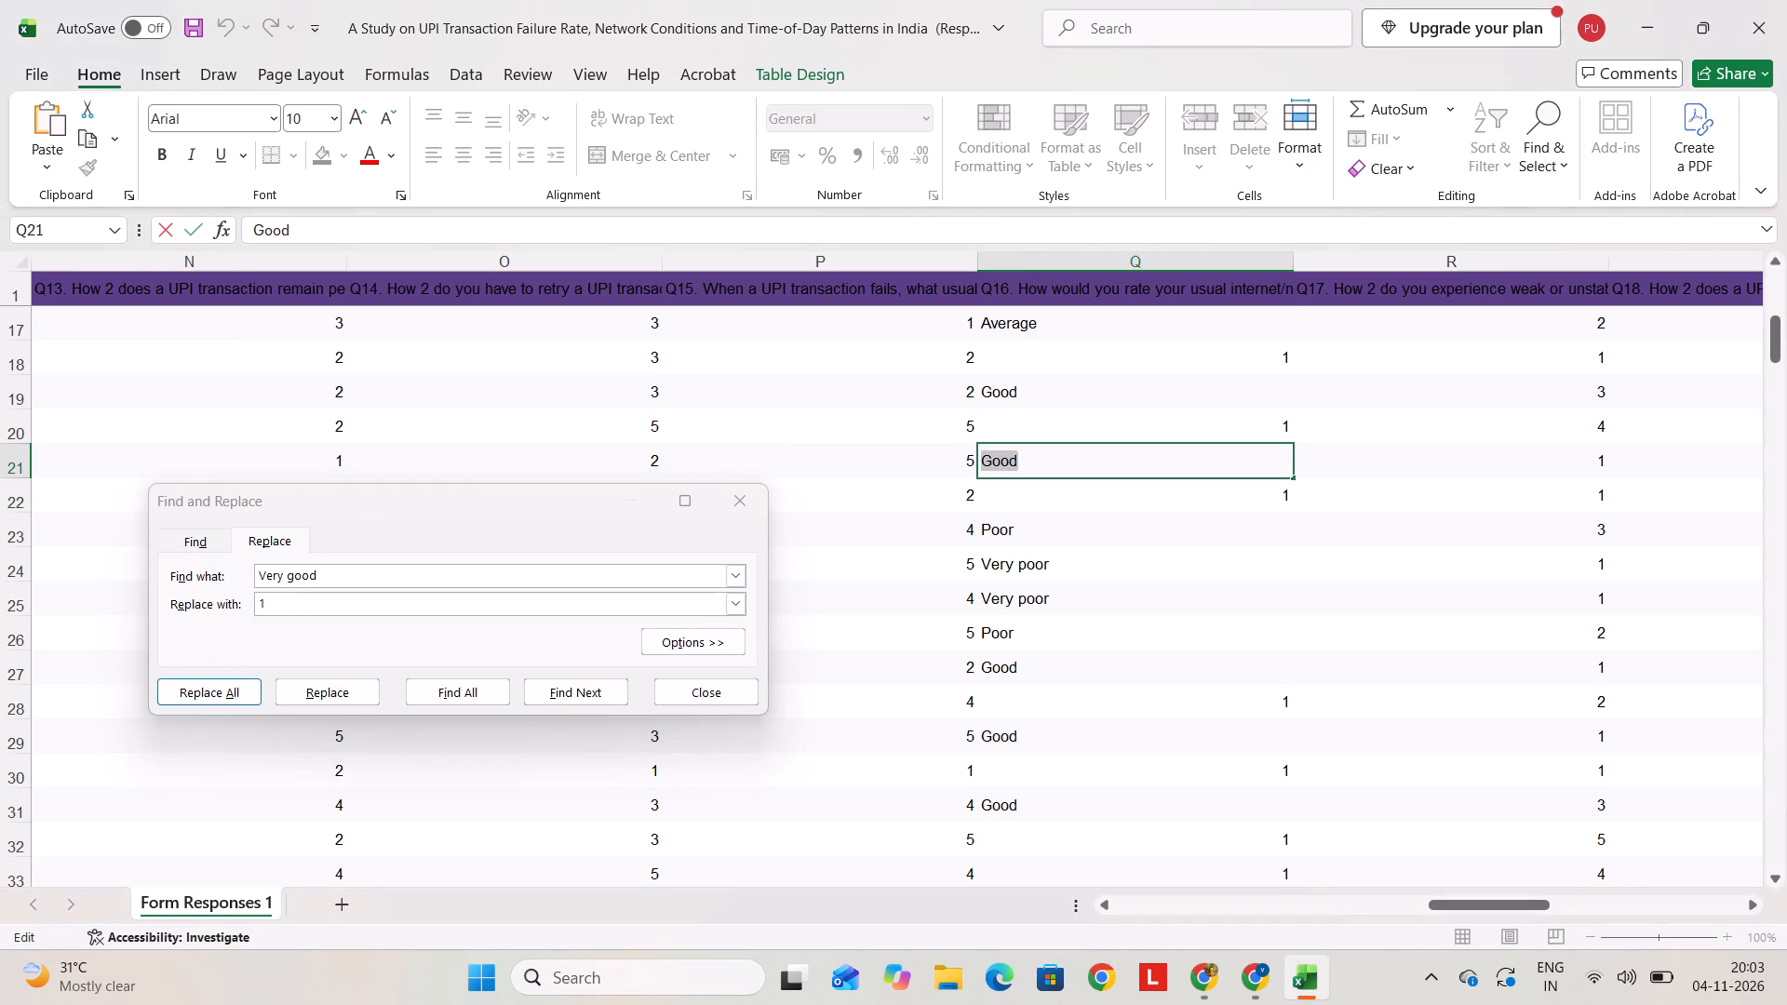
key(ctrl+c)
click(504, 568)
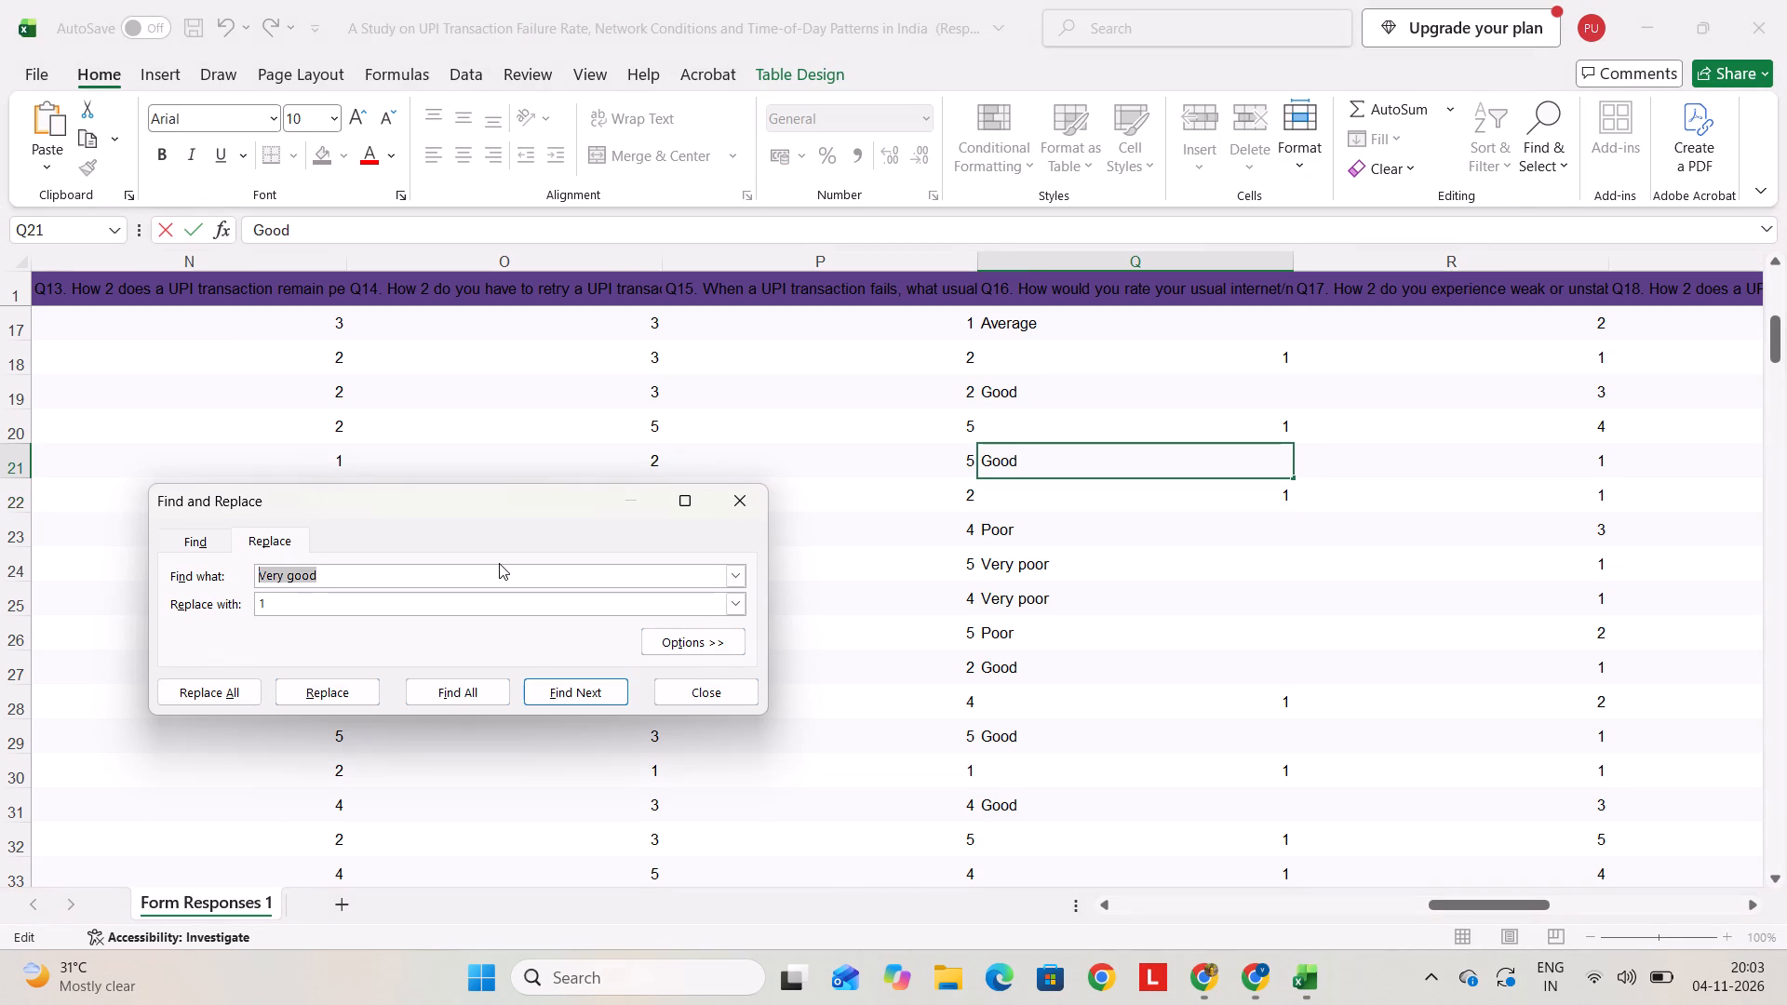
key(ctrl+v)
click(505, 600)
click(505, 600)
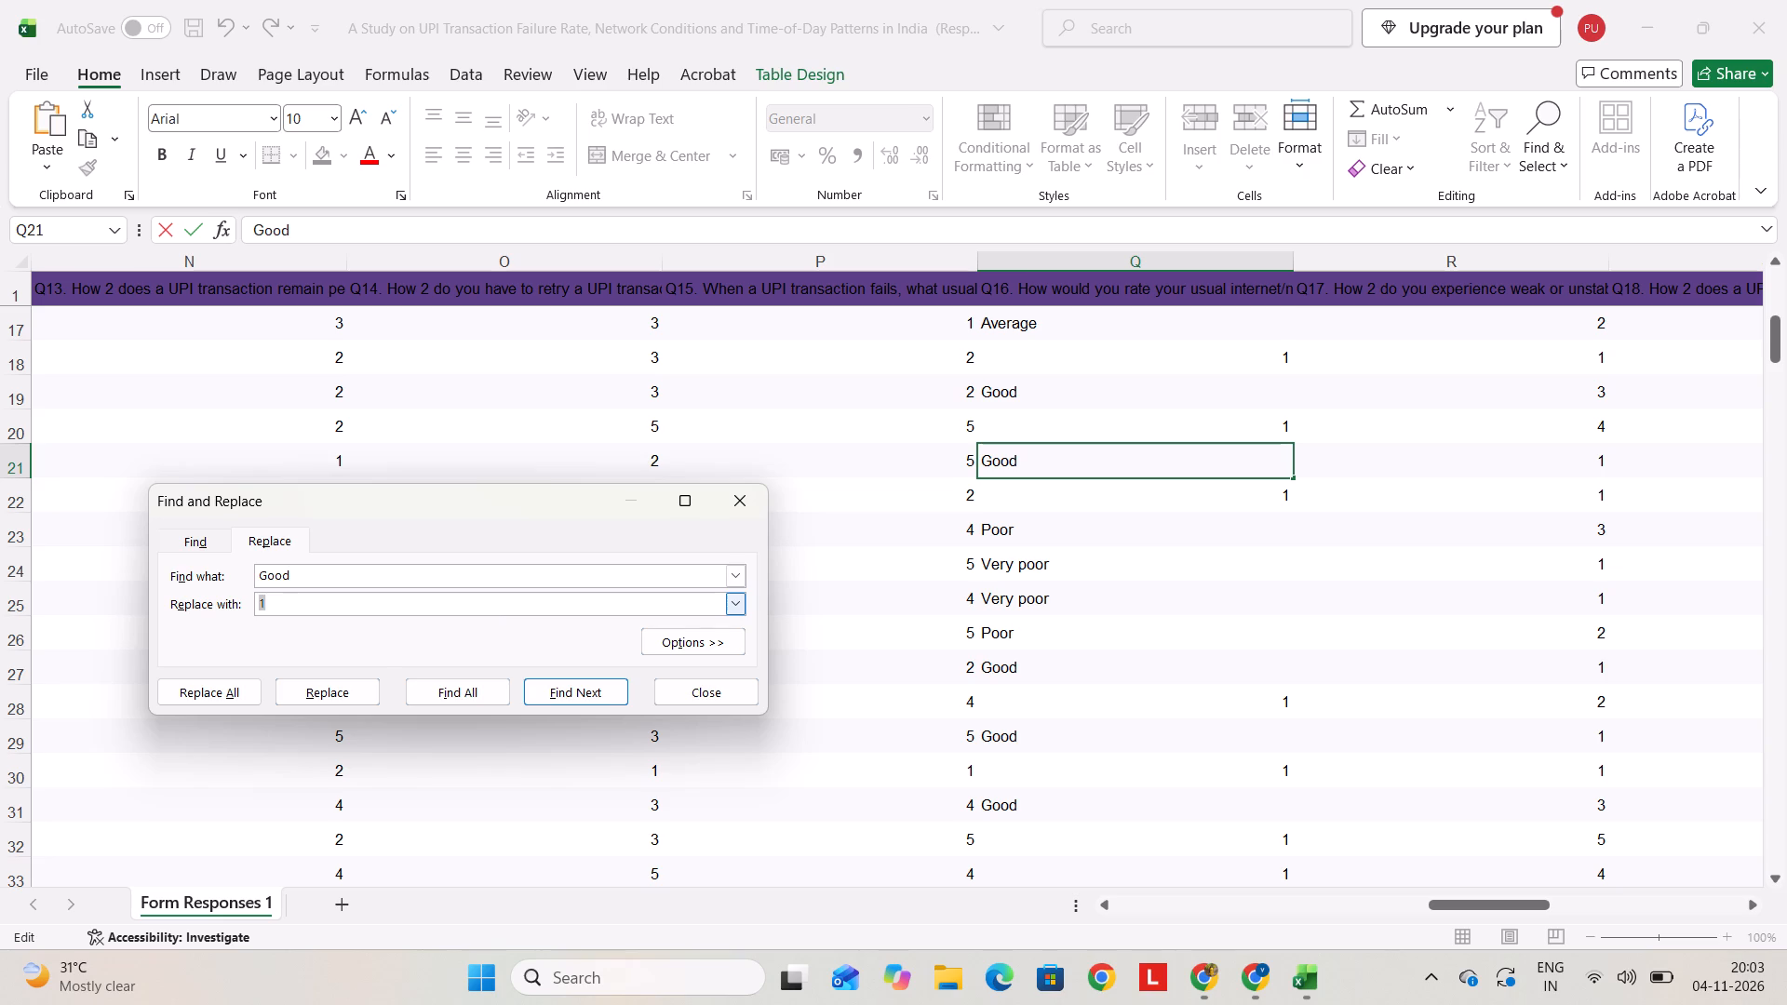
key(2)
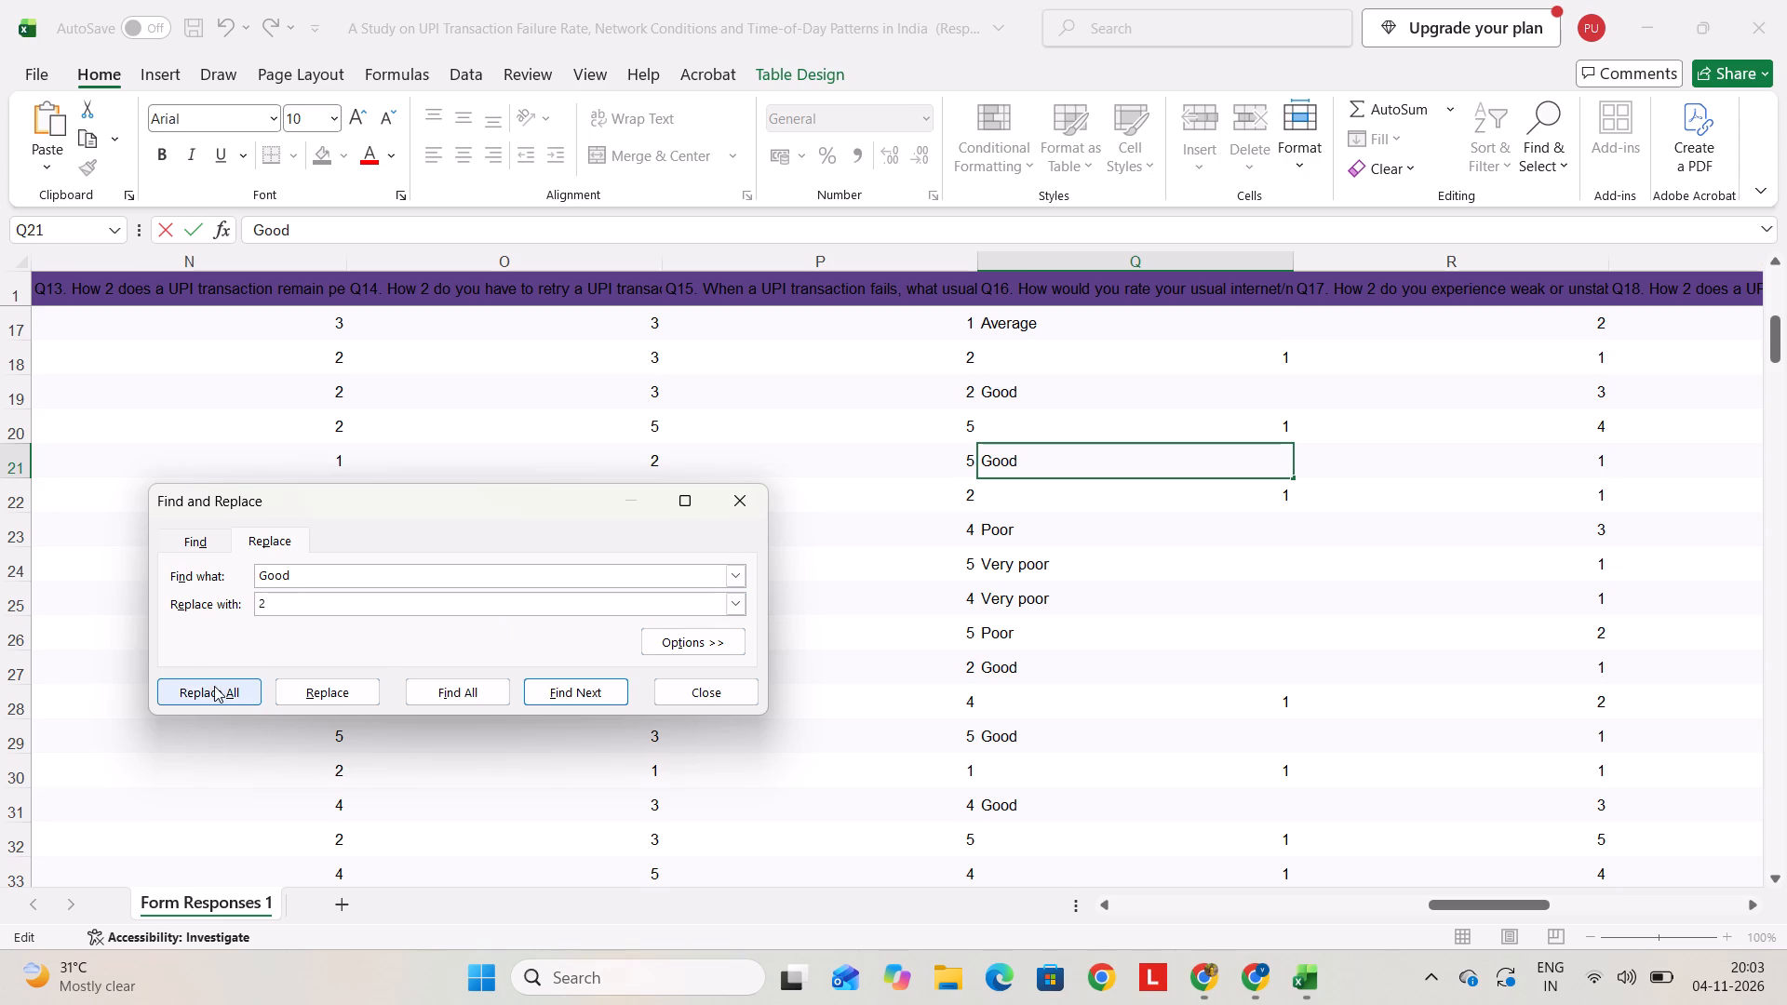
click(214, 686)
click(610, 667)
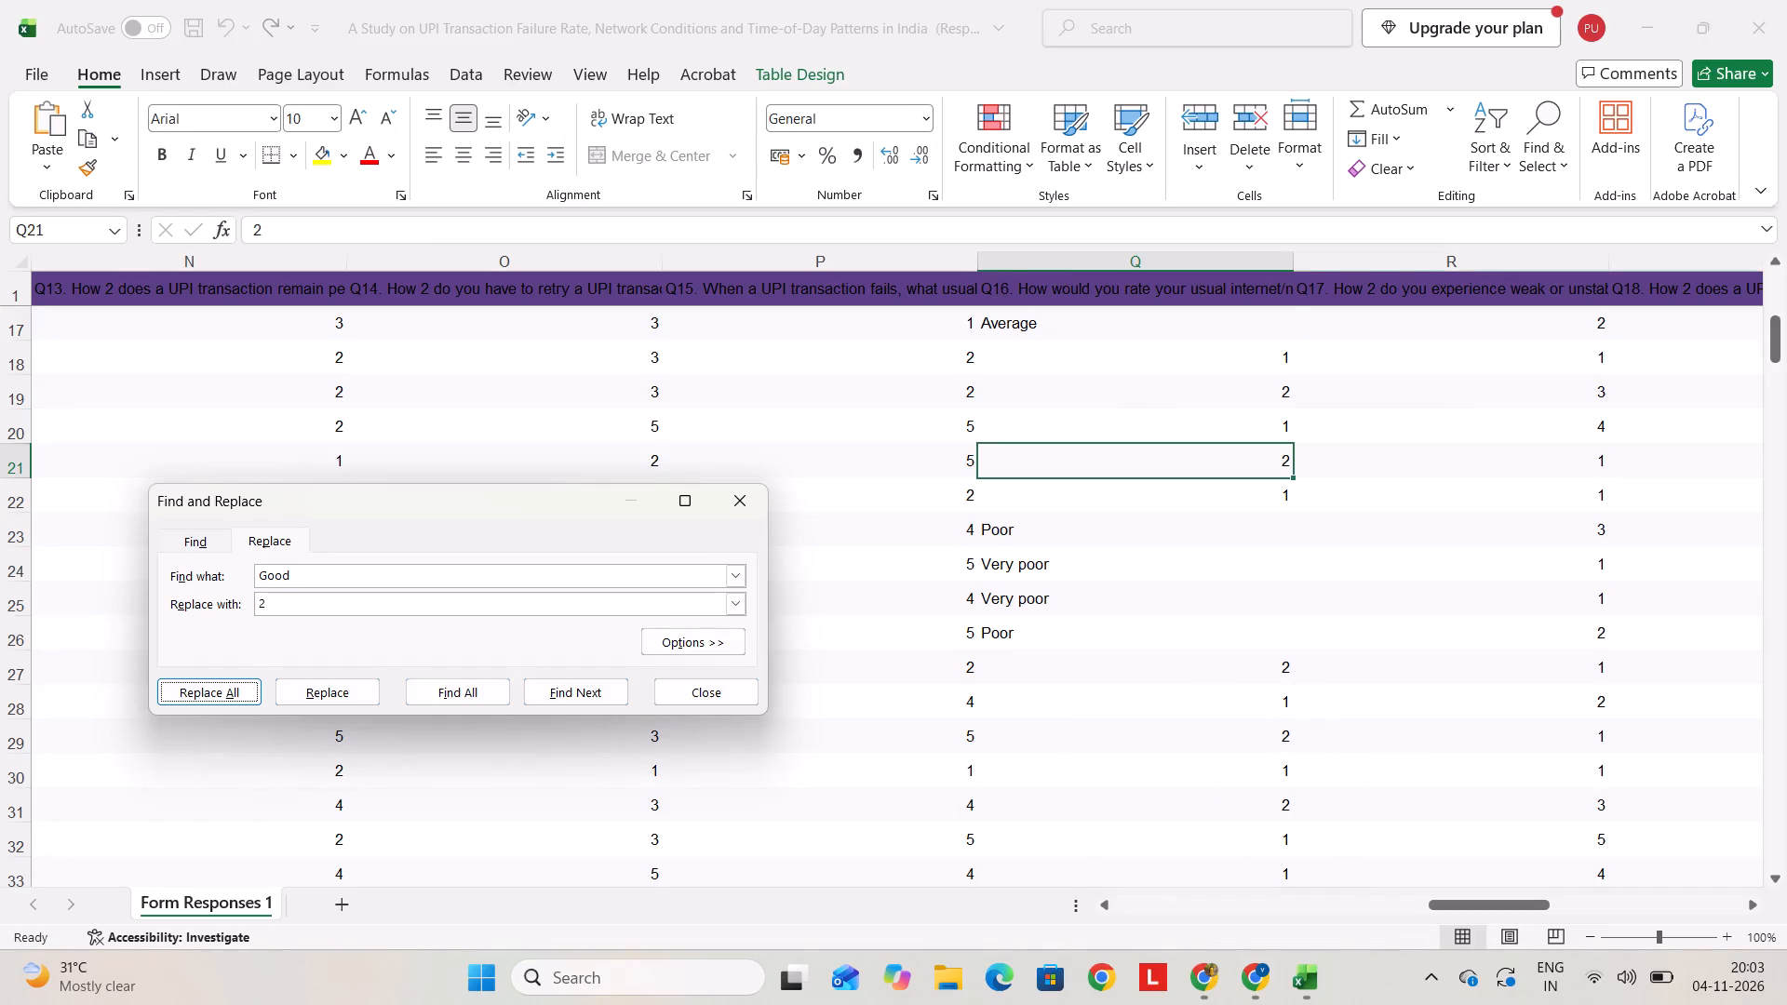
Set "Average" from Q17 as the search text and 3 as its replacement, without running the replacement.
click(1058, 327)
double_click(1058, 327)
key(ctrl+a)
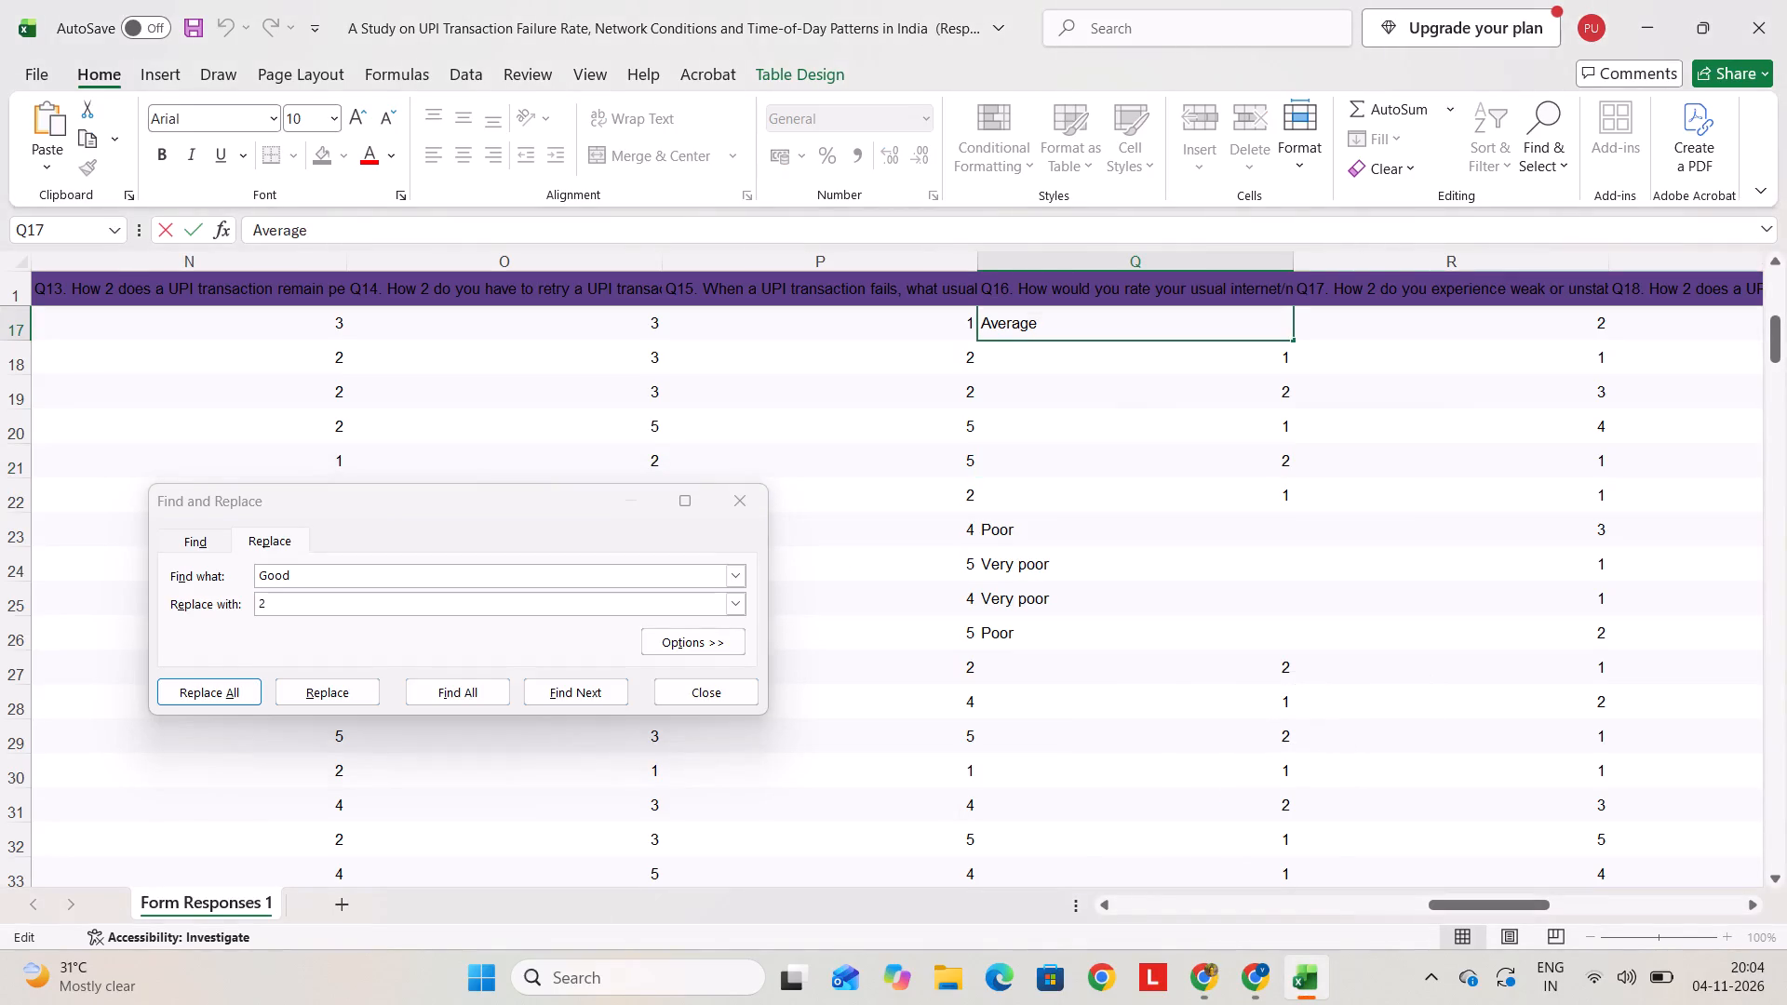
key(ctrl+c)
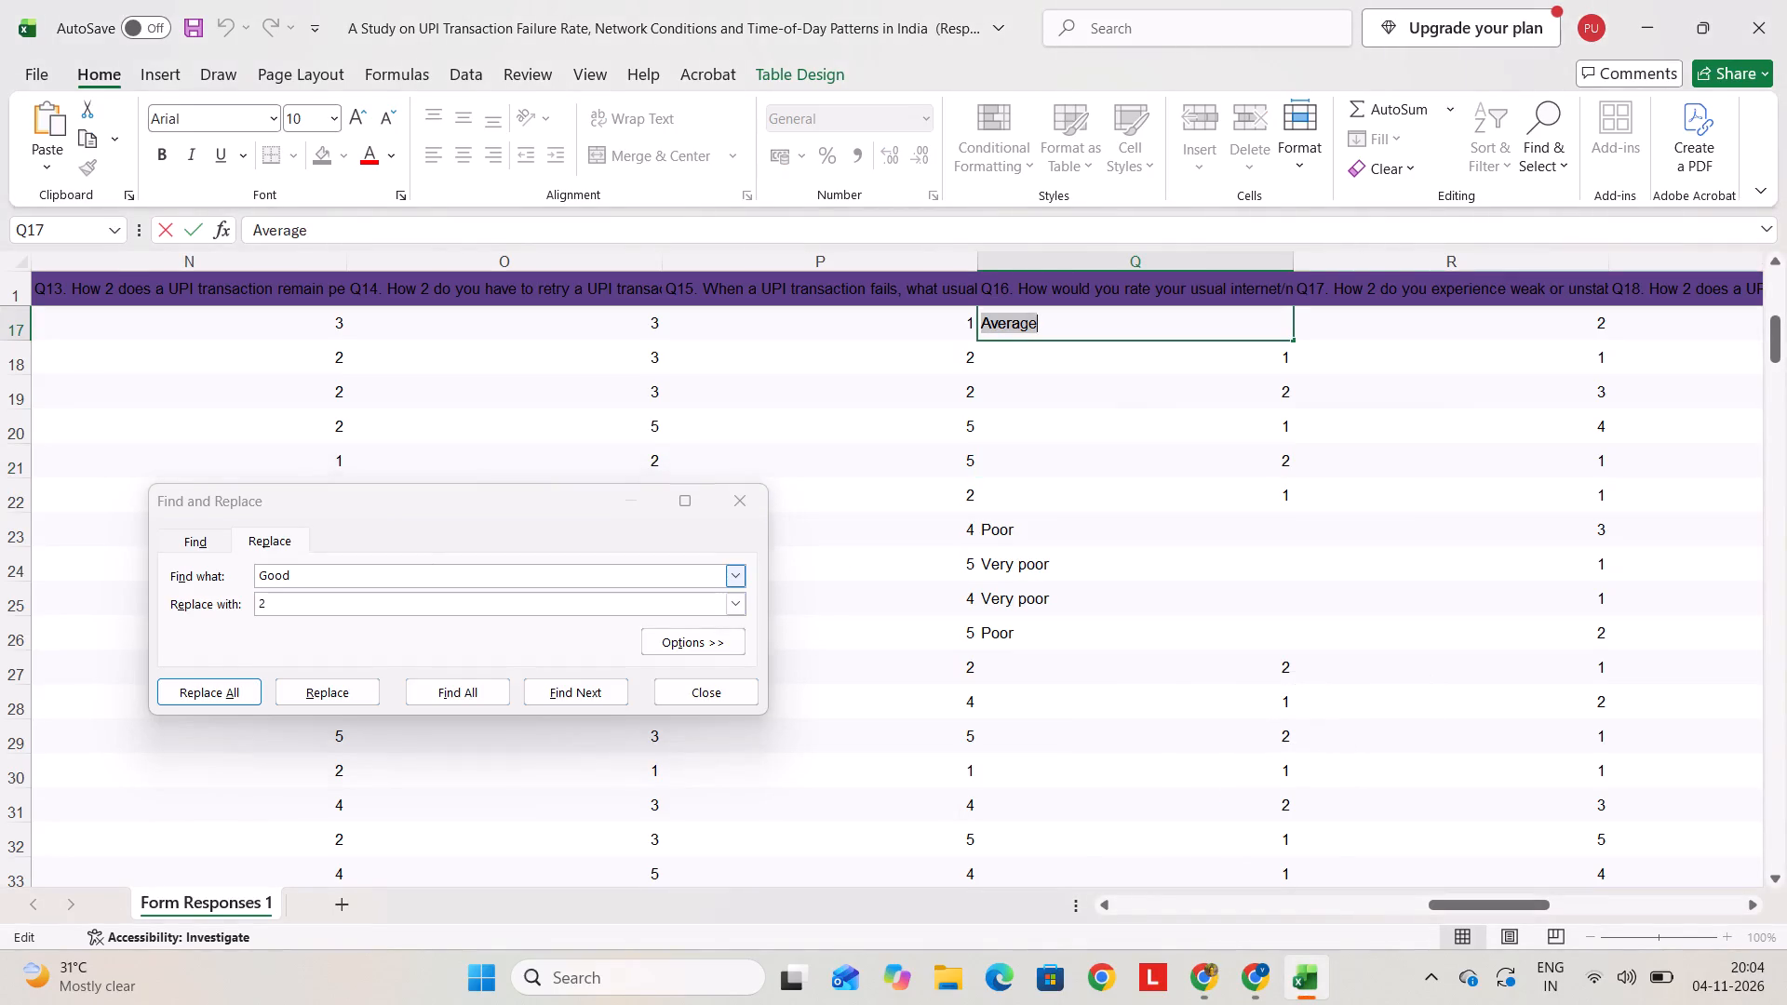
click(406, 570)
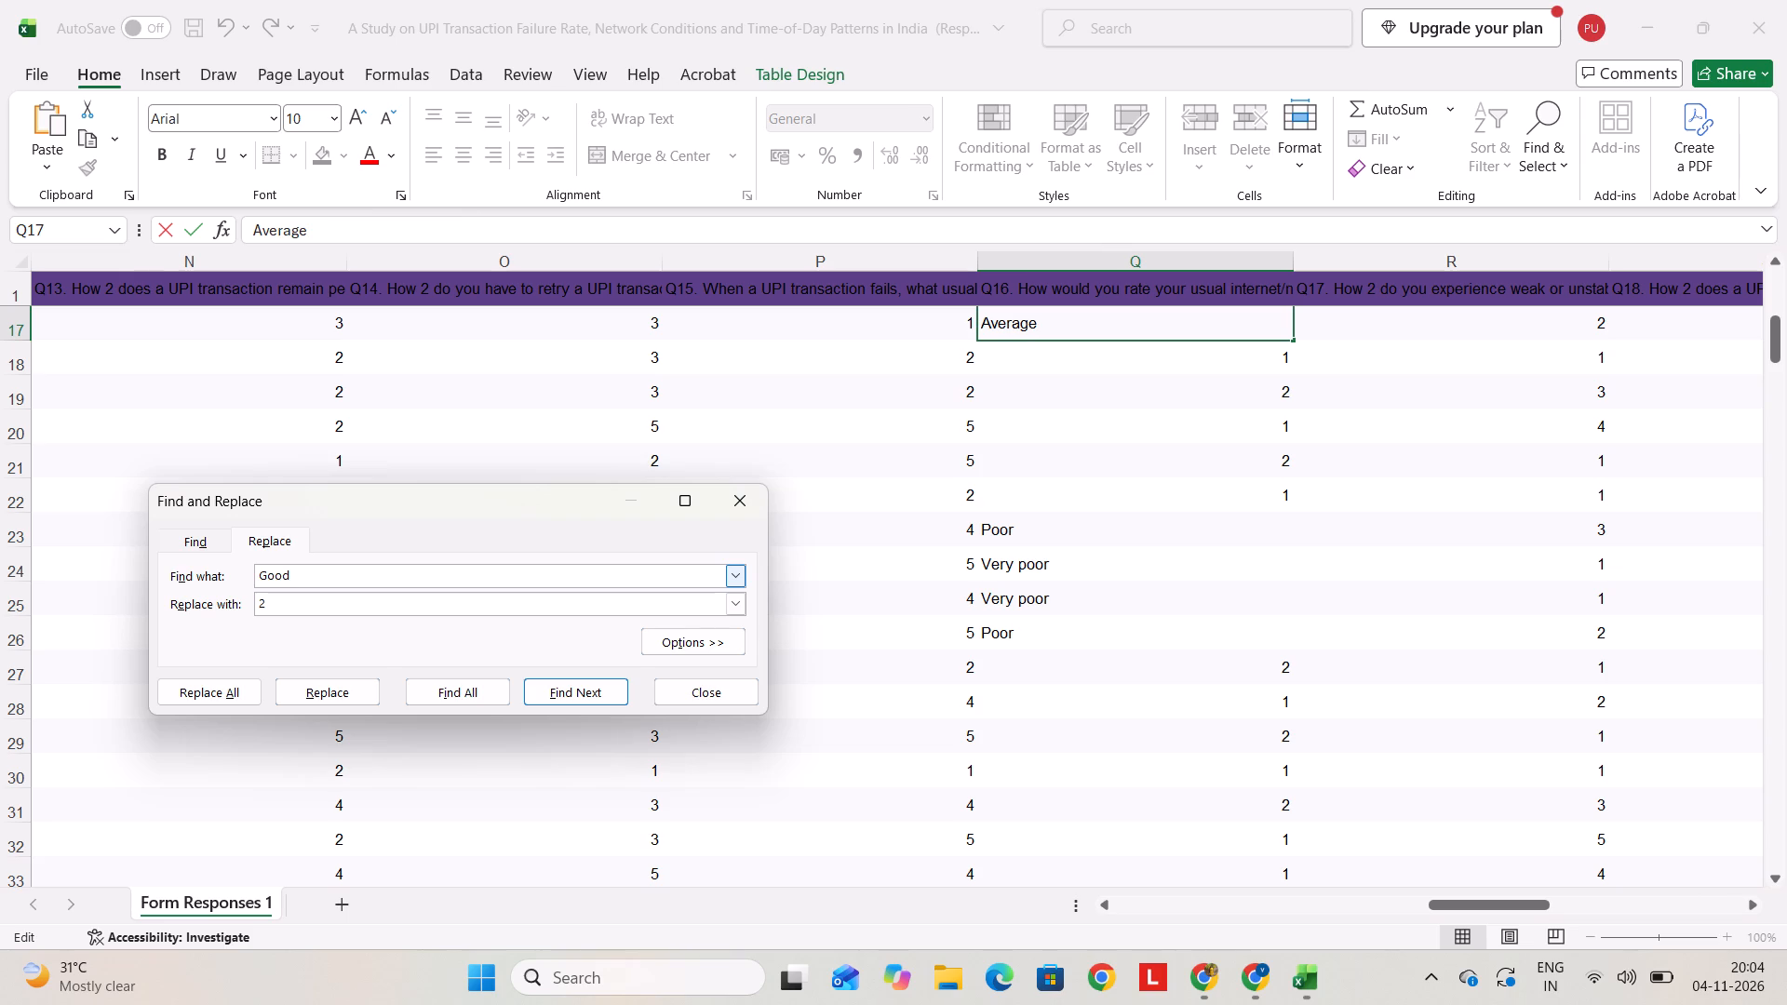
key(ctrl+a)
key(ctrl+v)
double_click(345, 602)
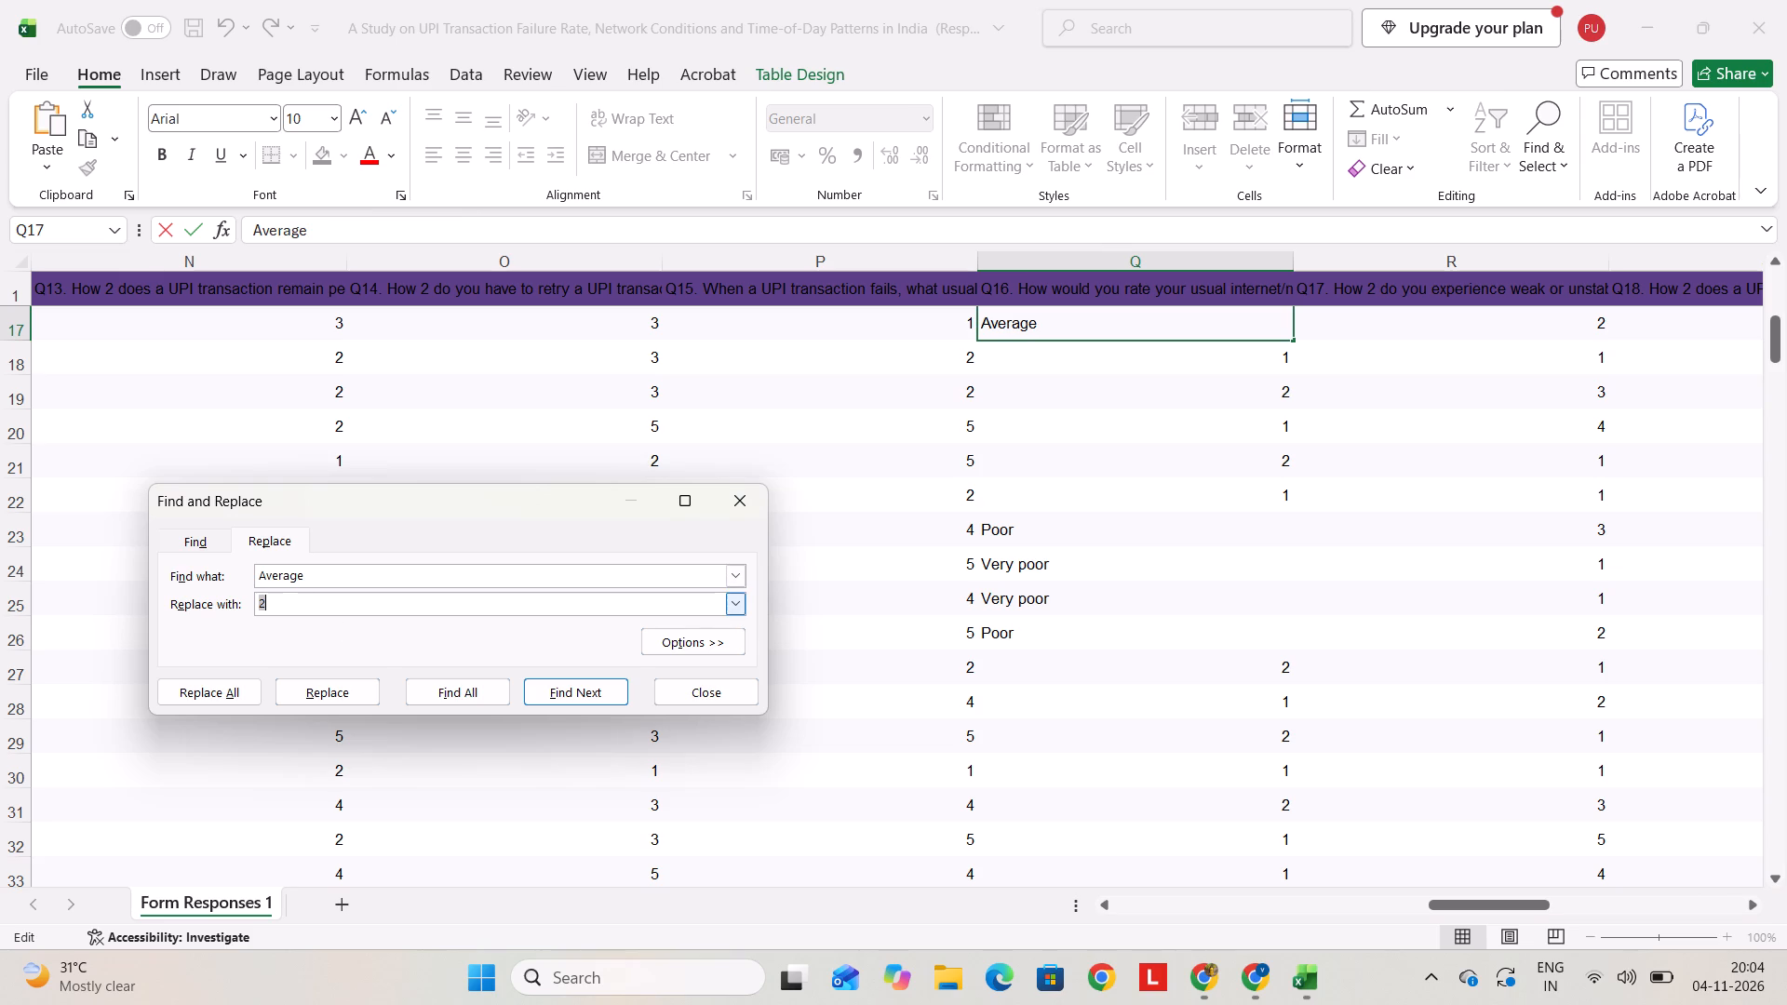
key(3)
Replace every "Poor" with 4 across the sheet, taking the search text from Q23.
click(1145, 525)
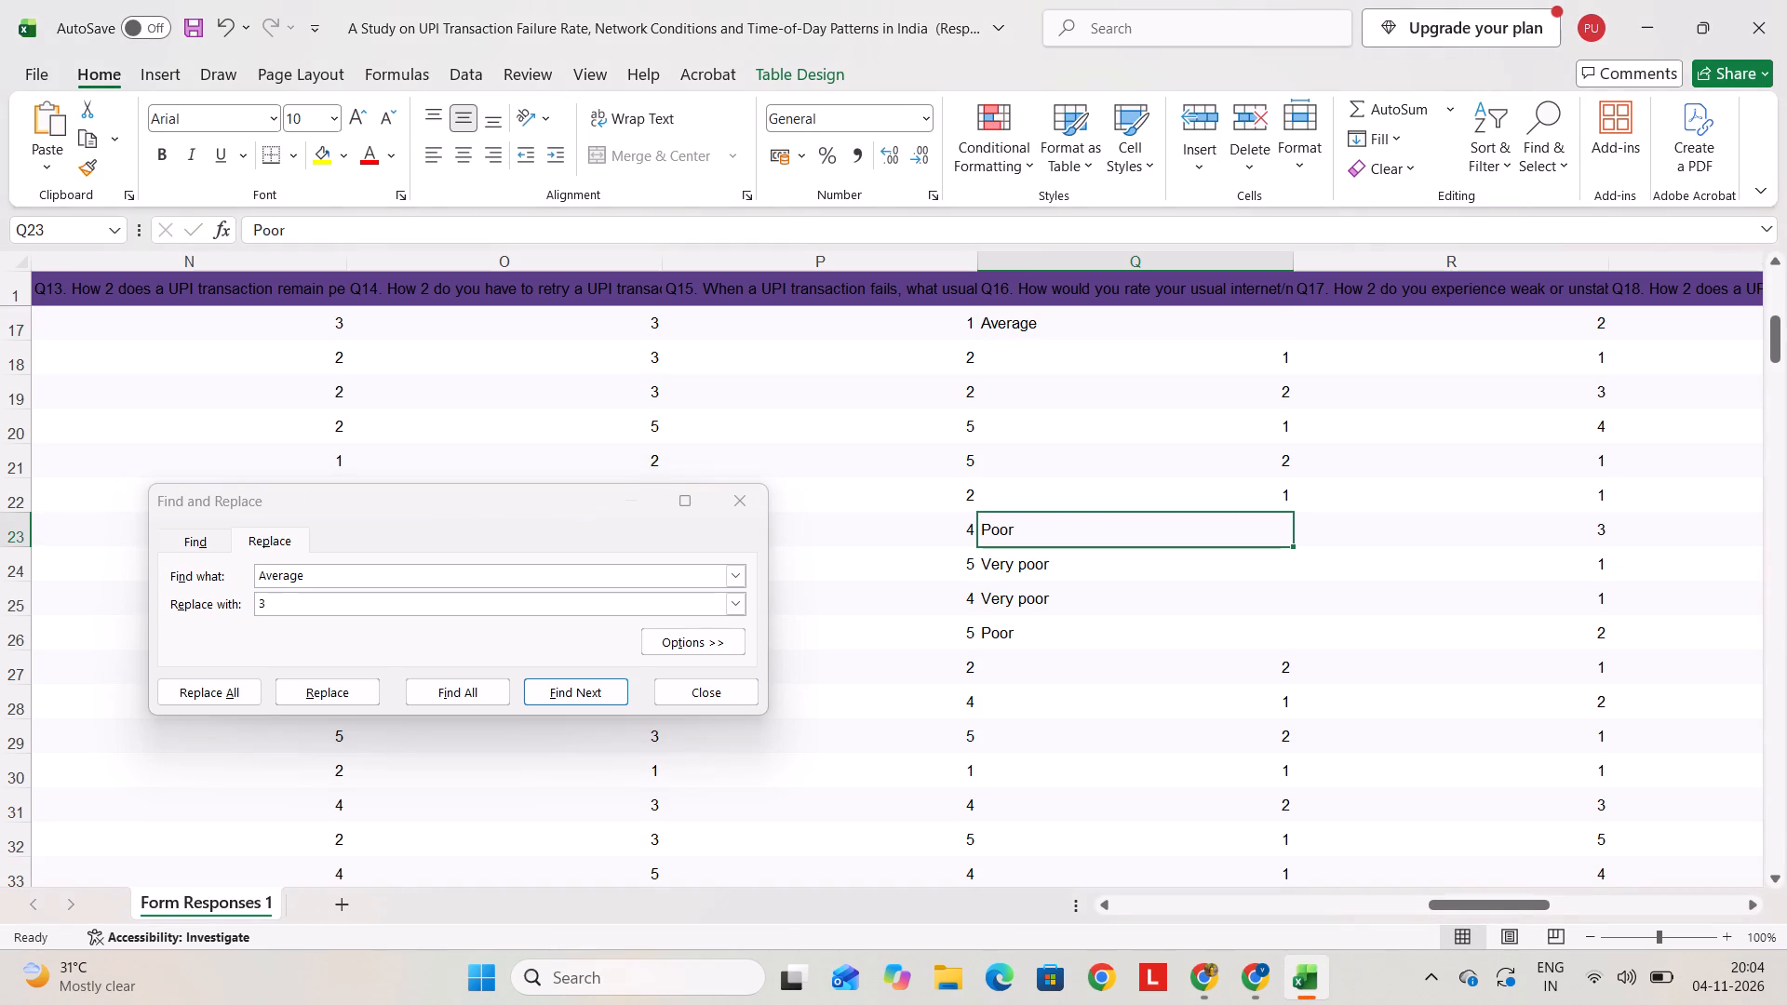
click(1145, 525)
drag(1145, 525, 960, 516)
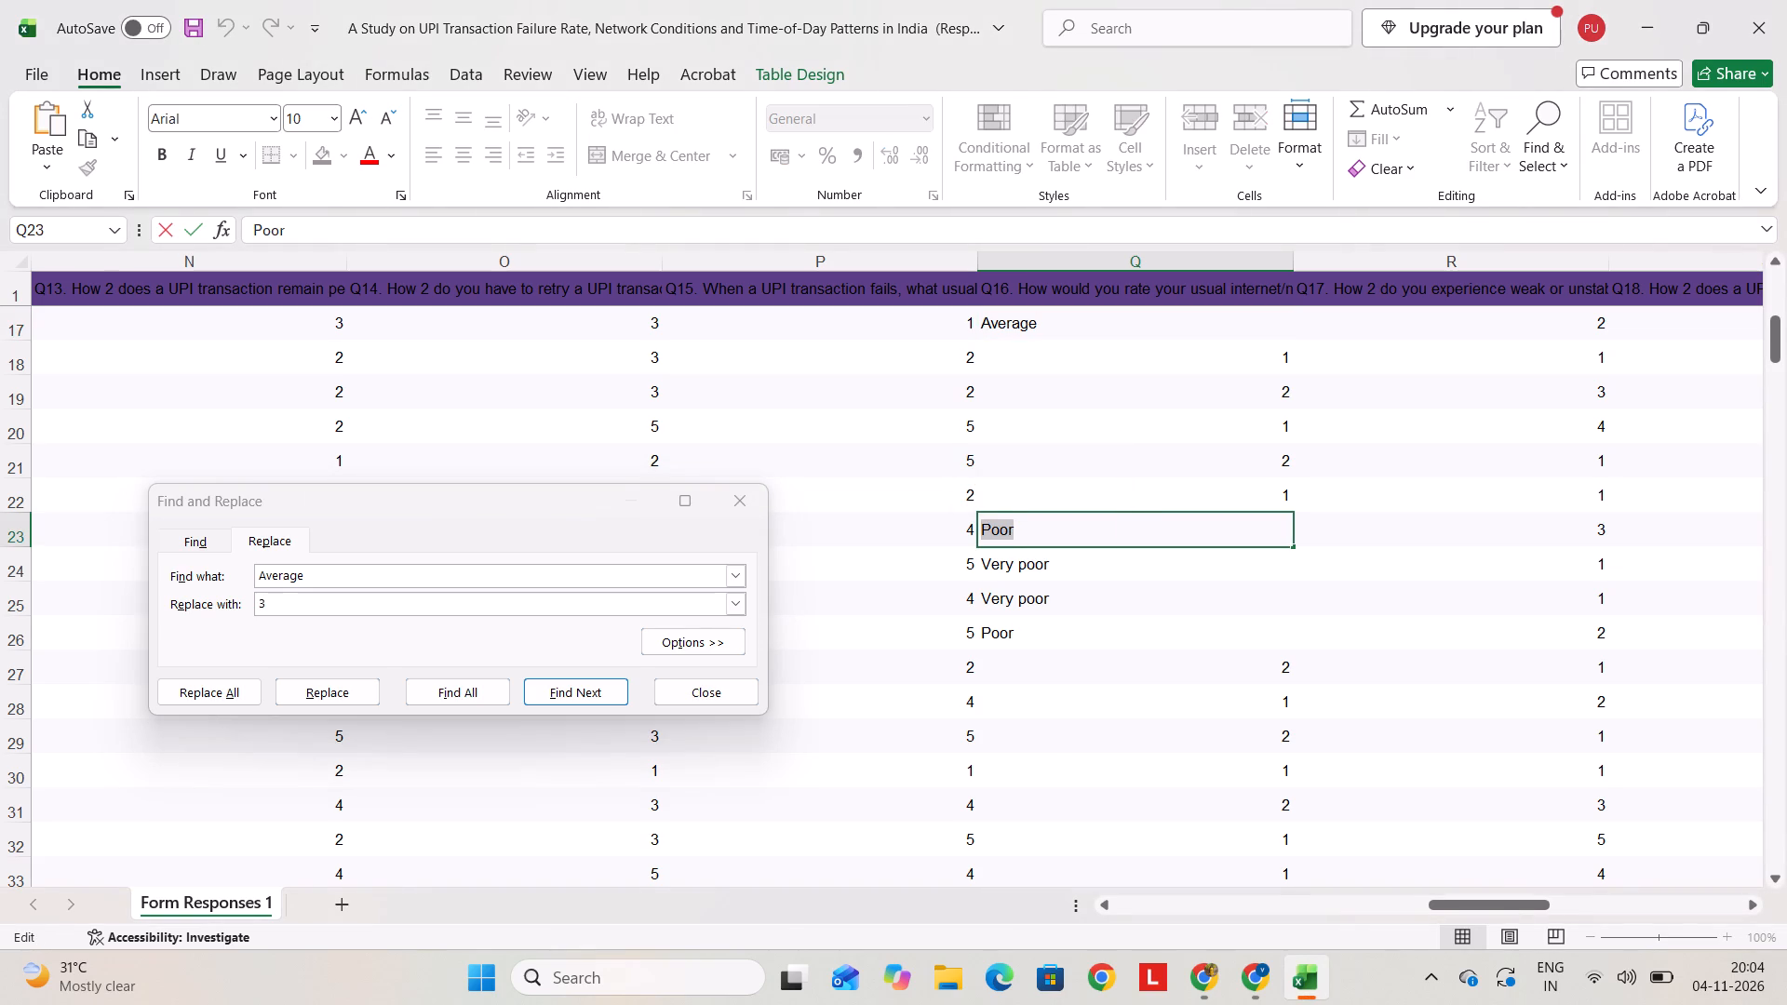
key(ctrl+a)
key(ctrl+c)
click(329, 580)
drag(329, 580, 287, 579)
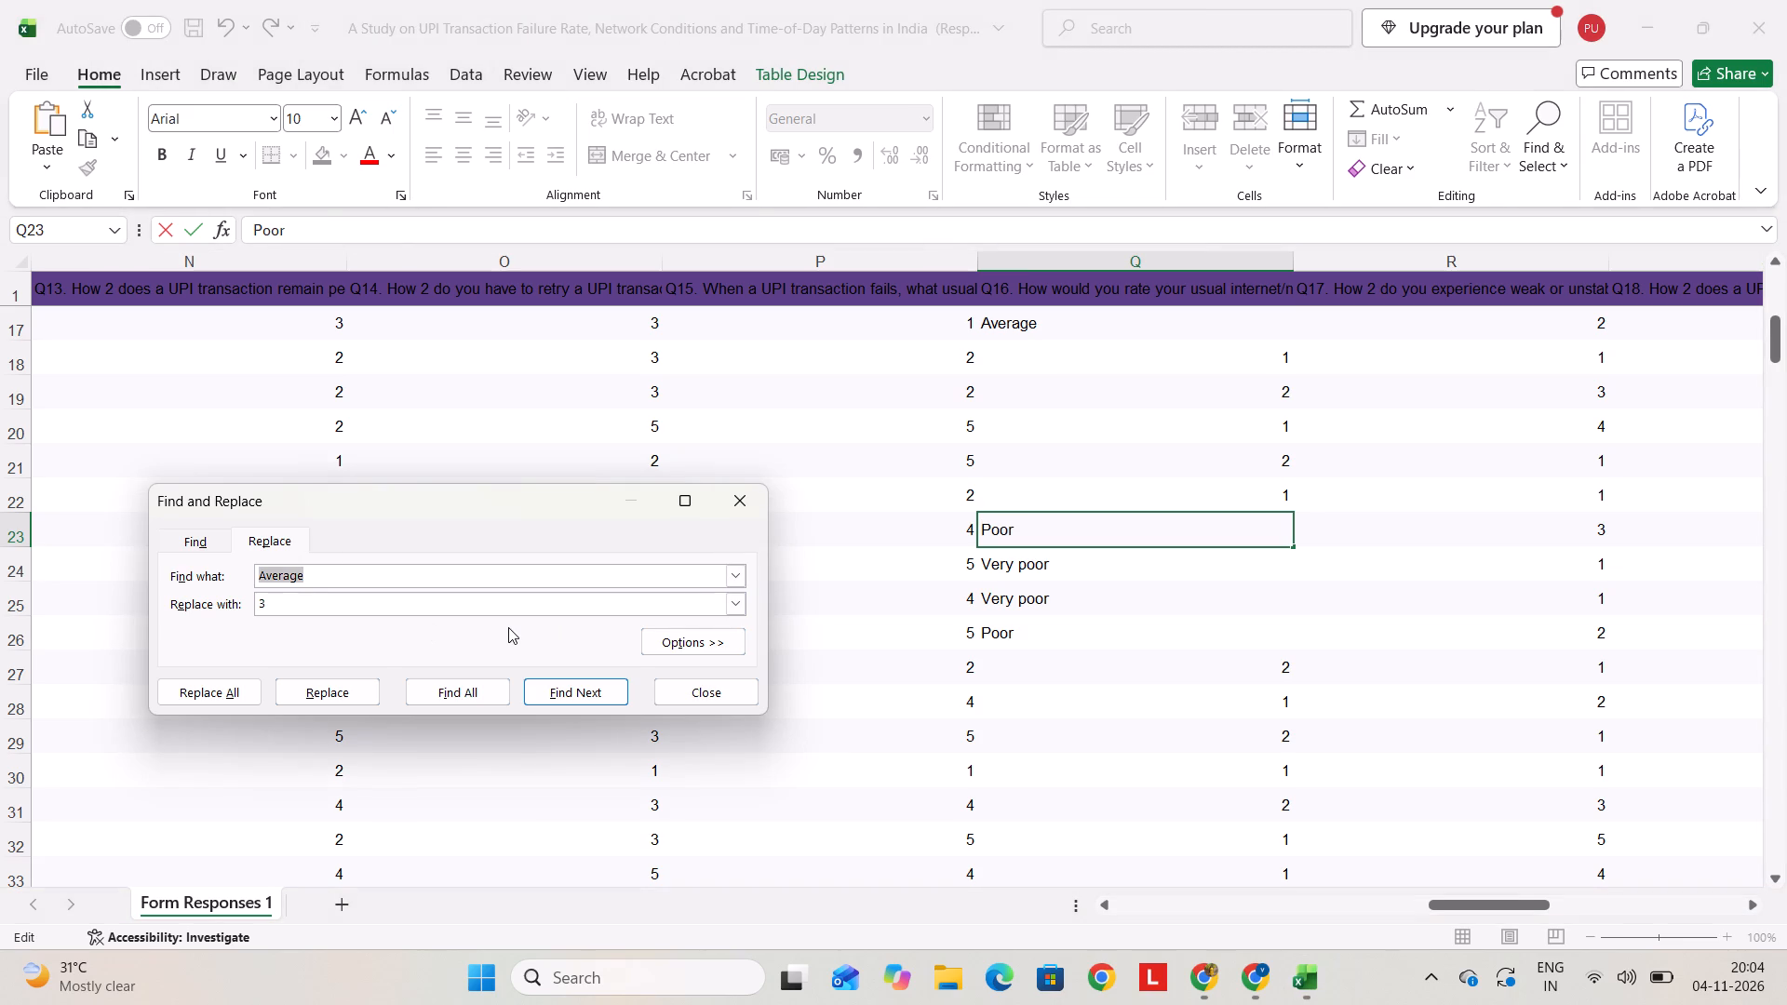
key(ctrl+v)
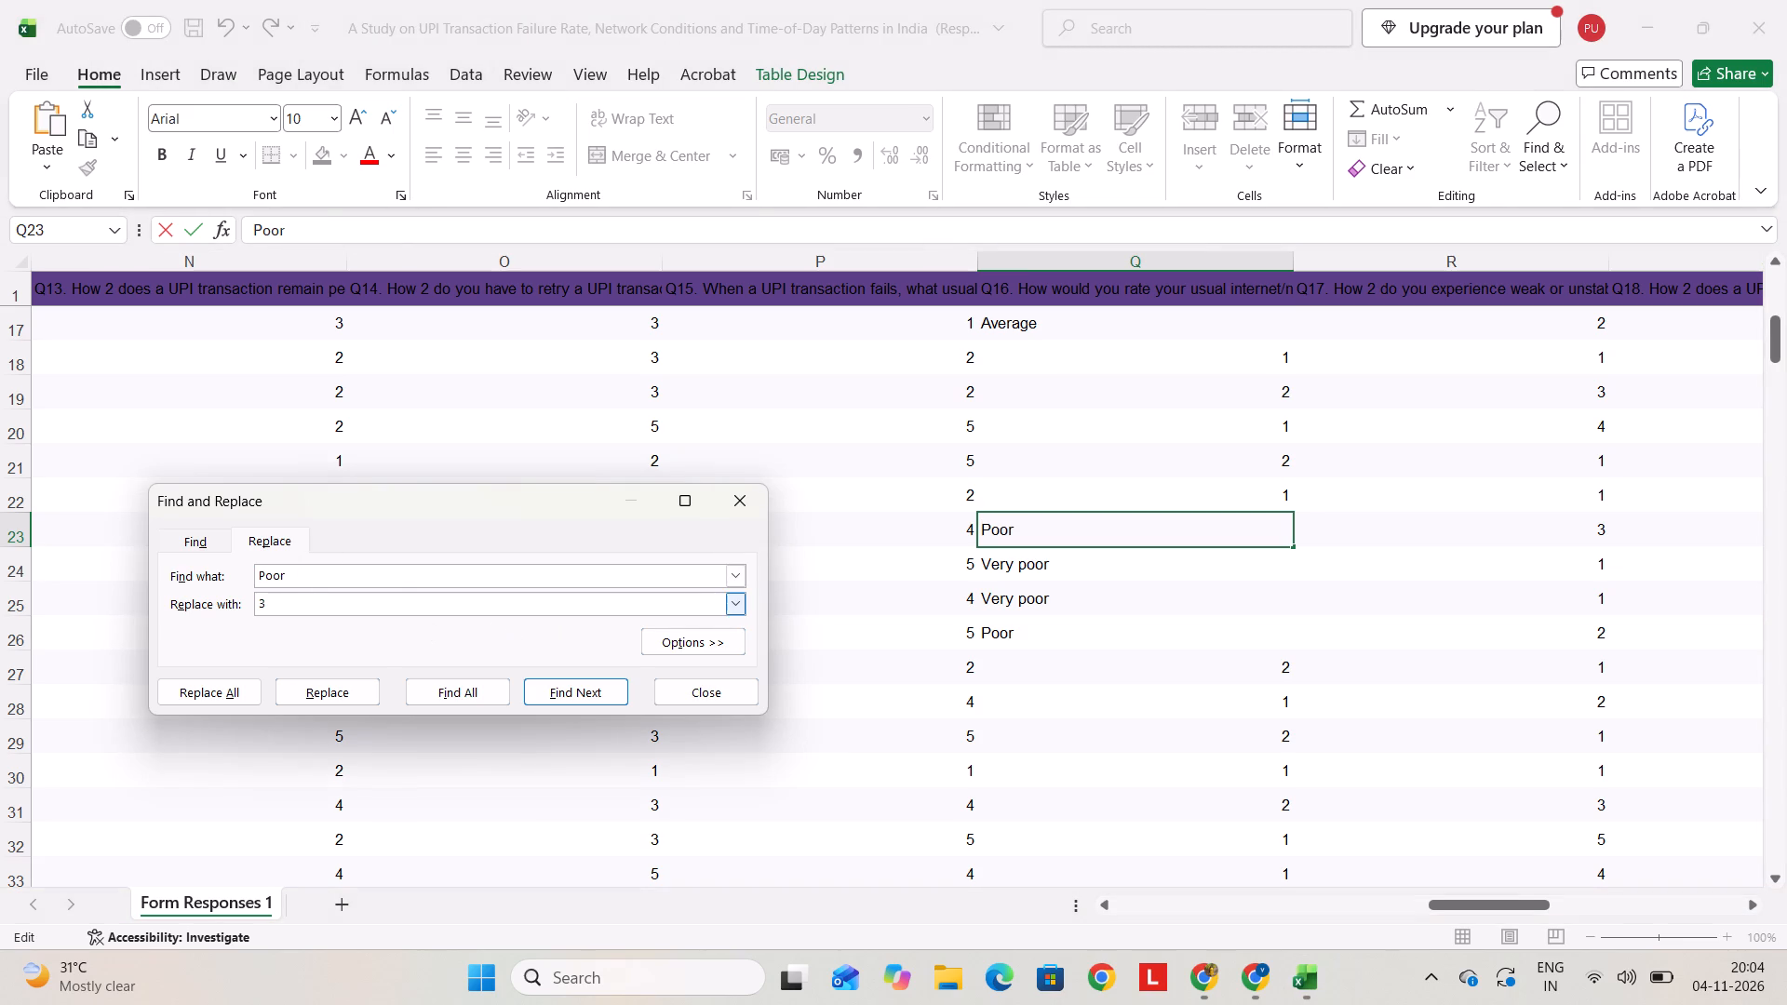
click(308, 600)
click(308, 600)
key(4)
click(178, 692)
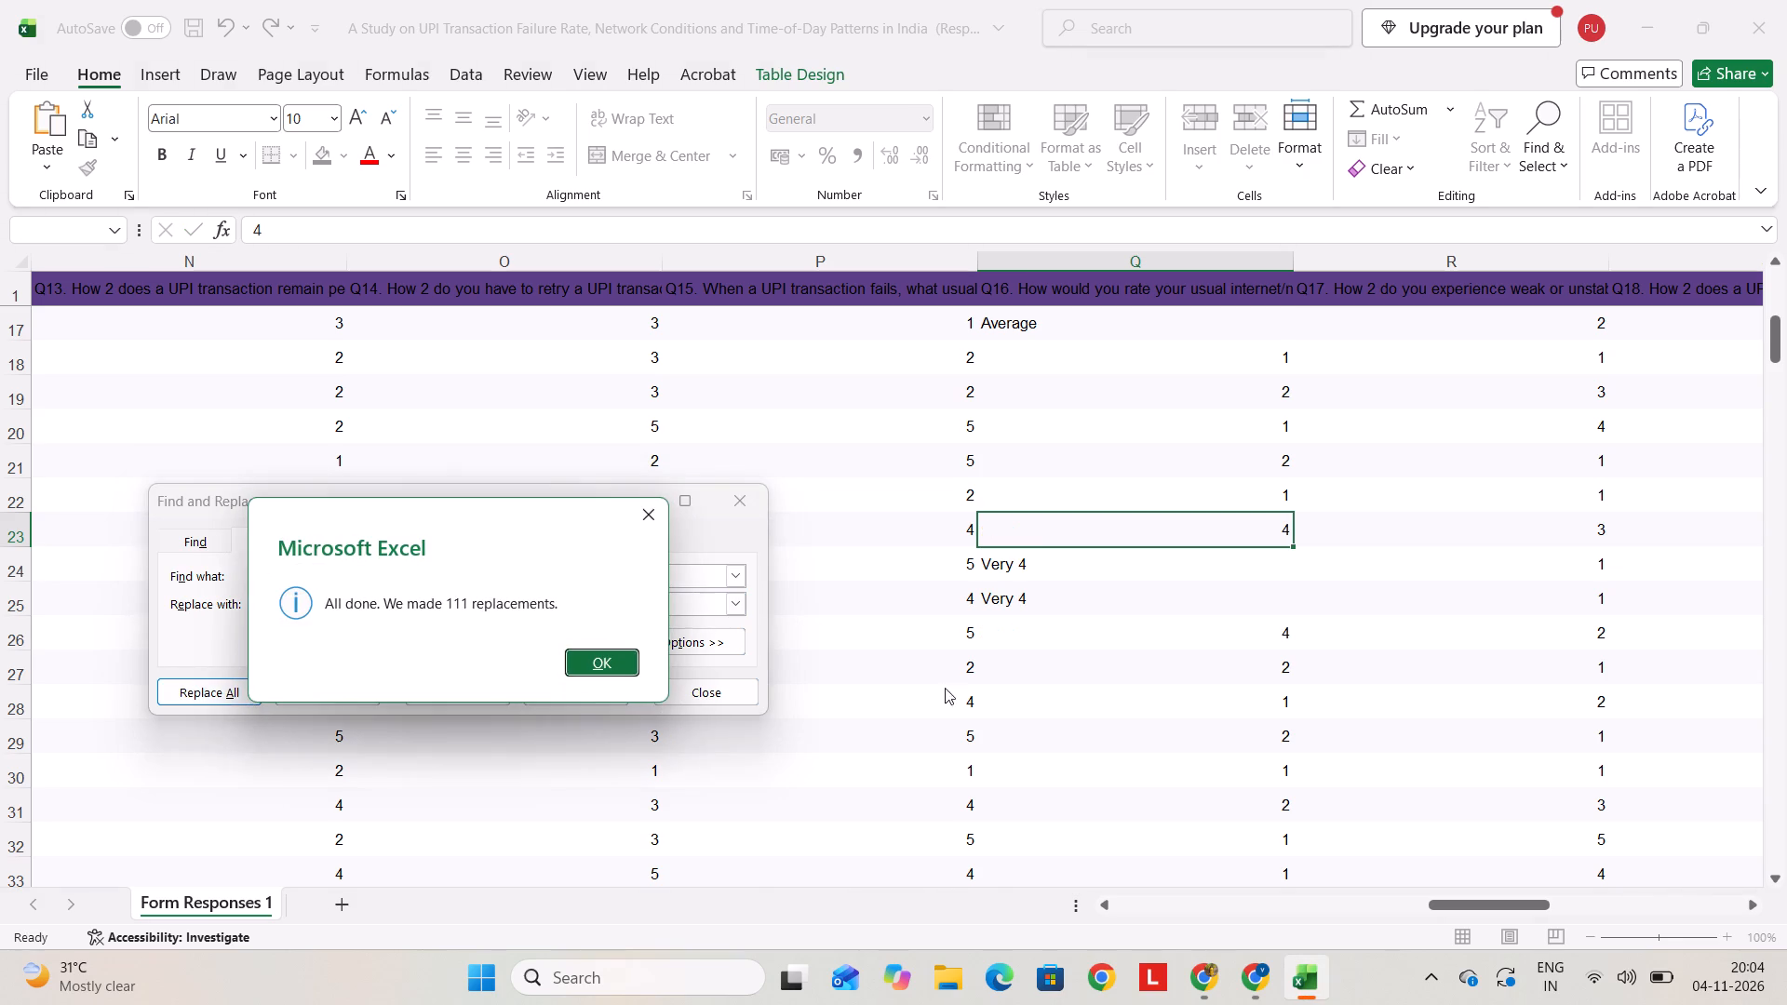
click(608, 660)
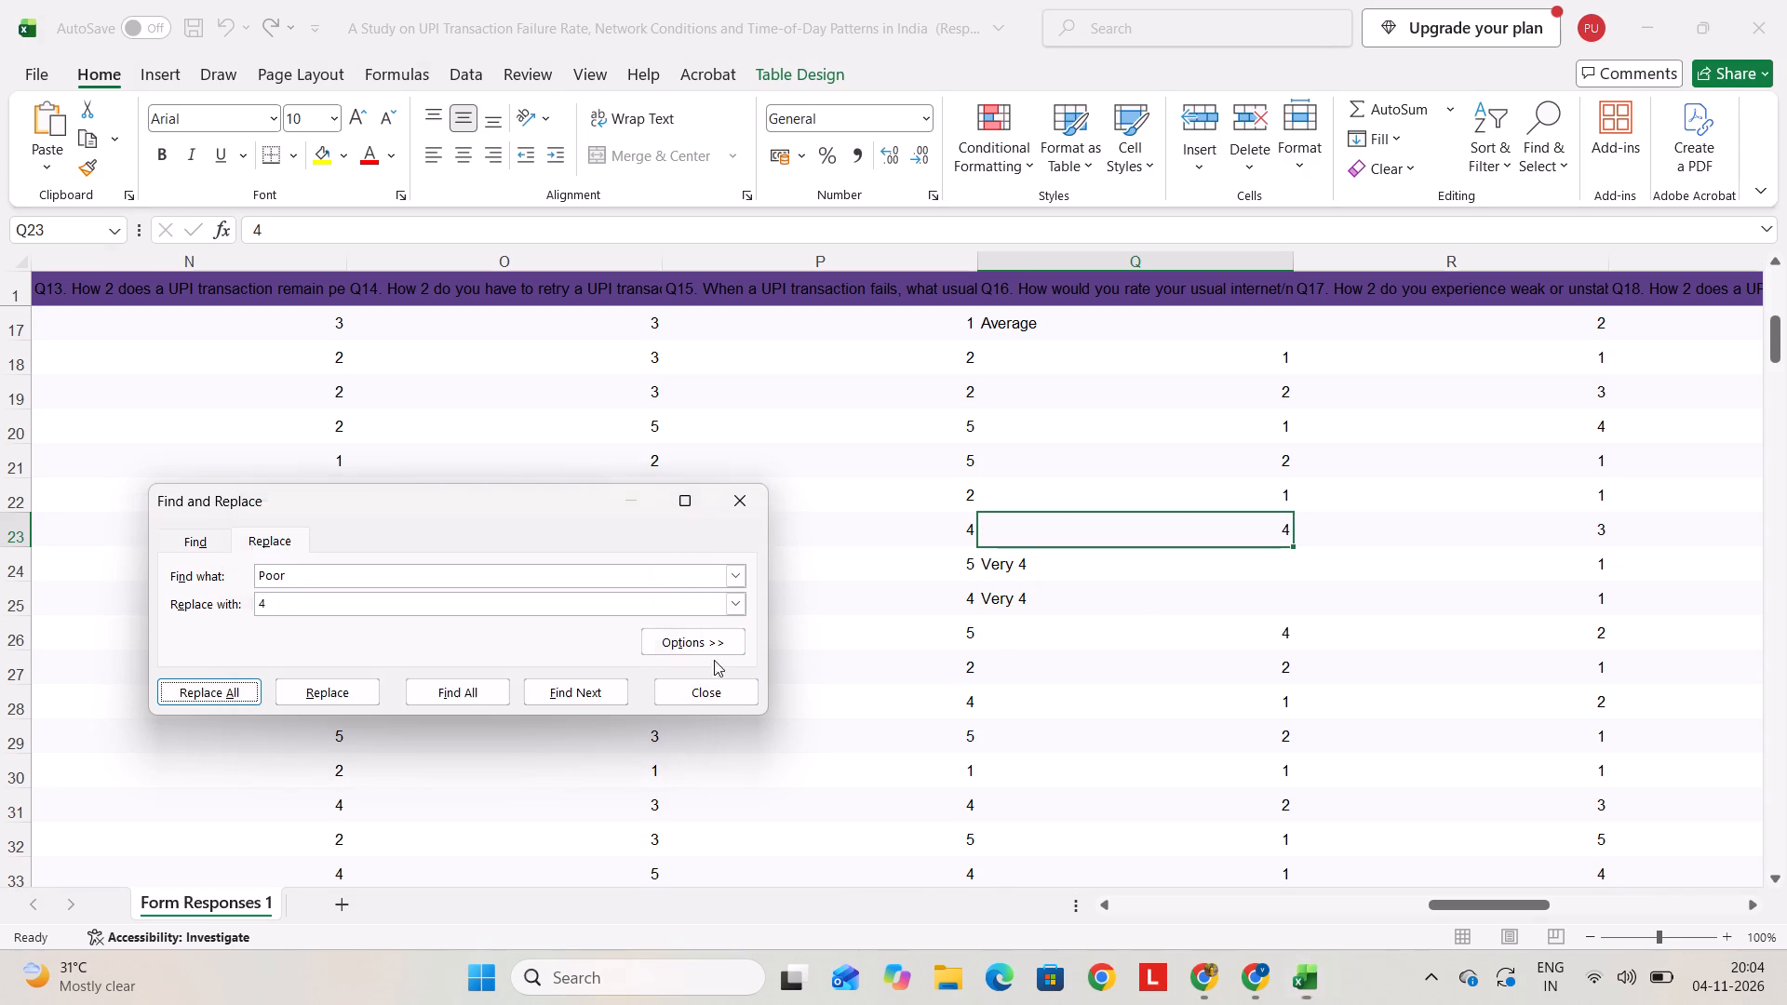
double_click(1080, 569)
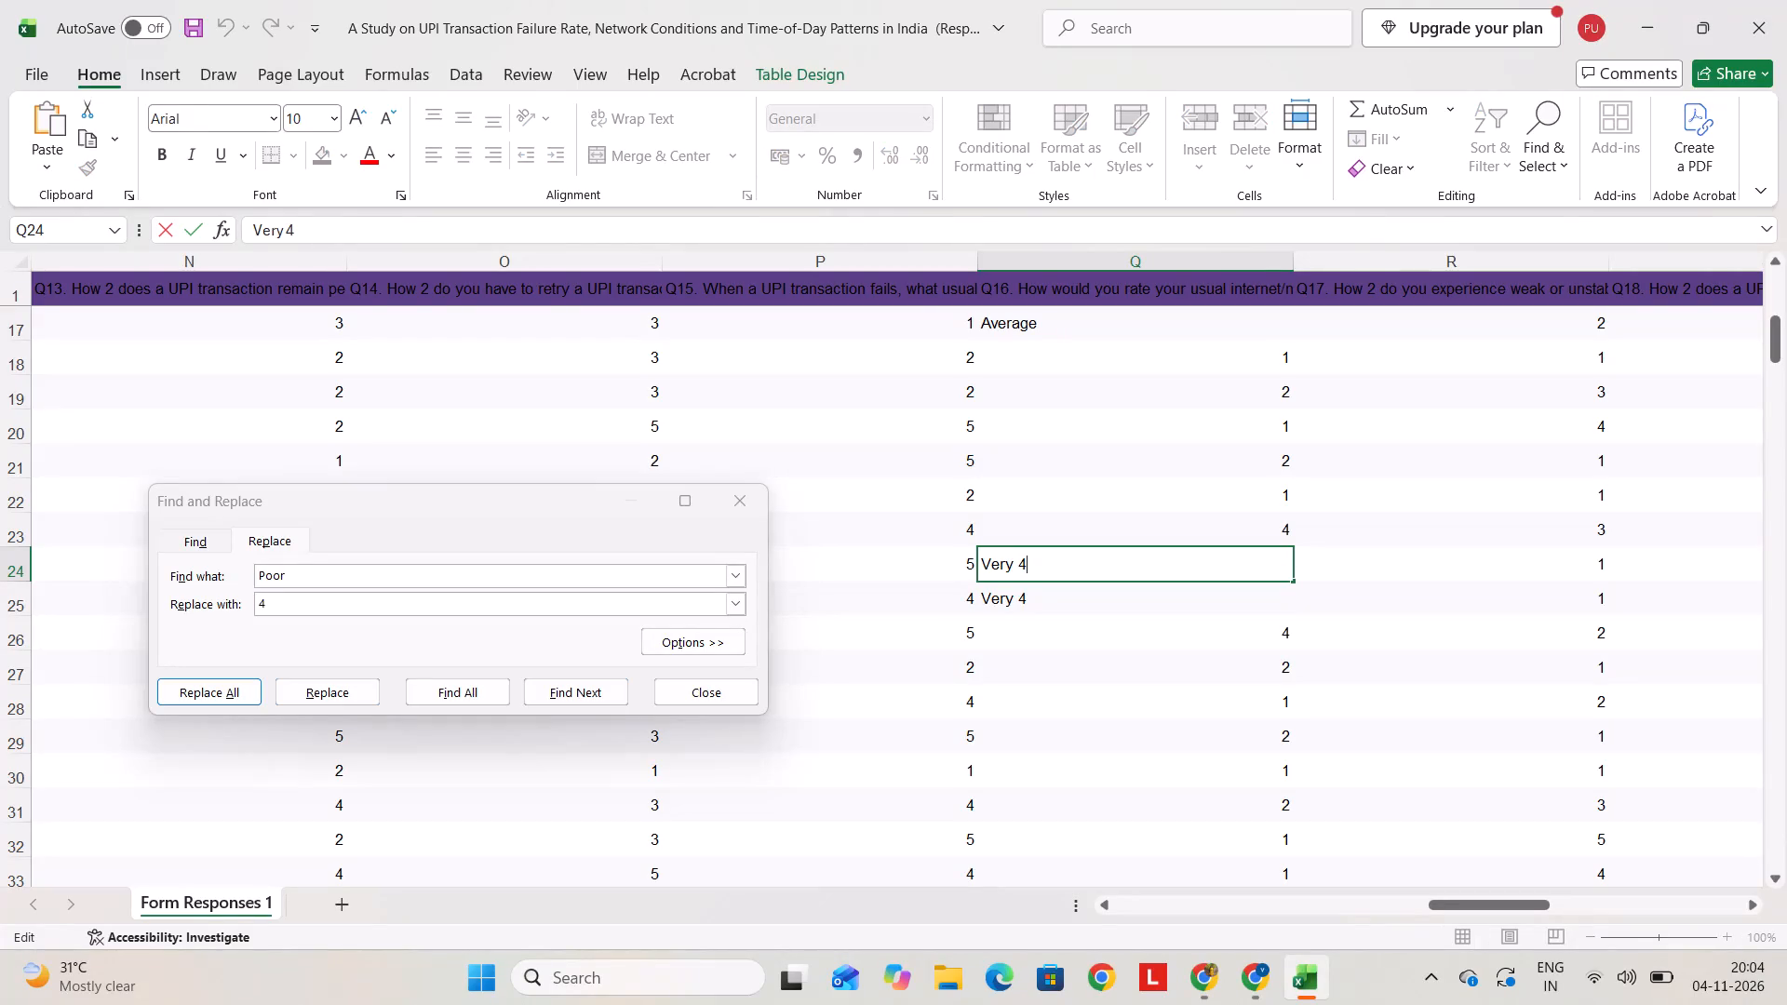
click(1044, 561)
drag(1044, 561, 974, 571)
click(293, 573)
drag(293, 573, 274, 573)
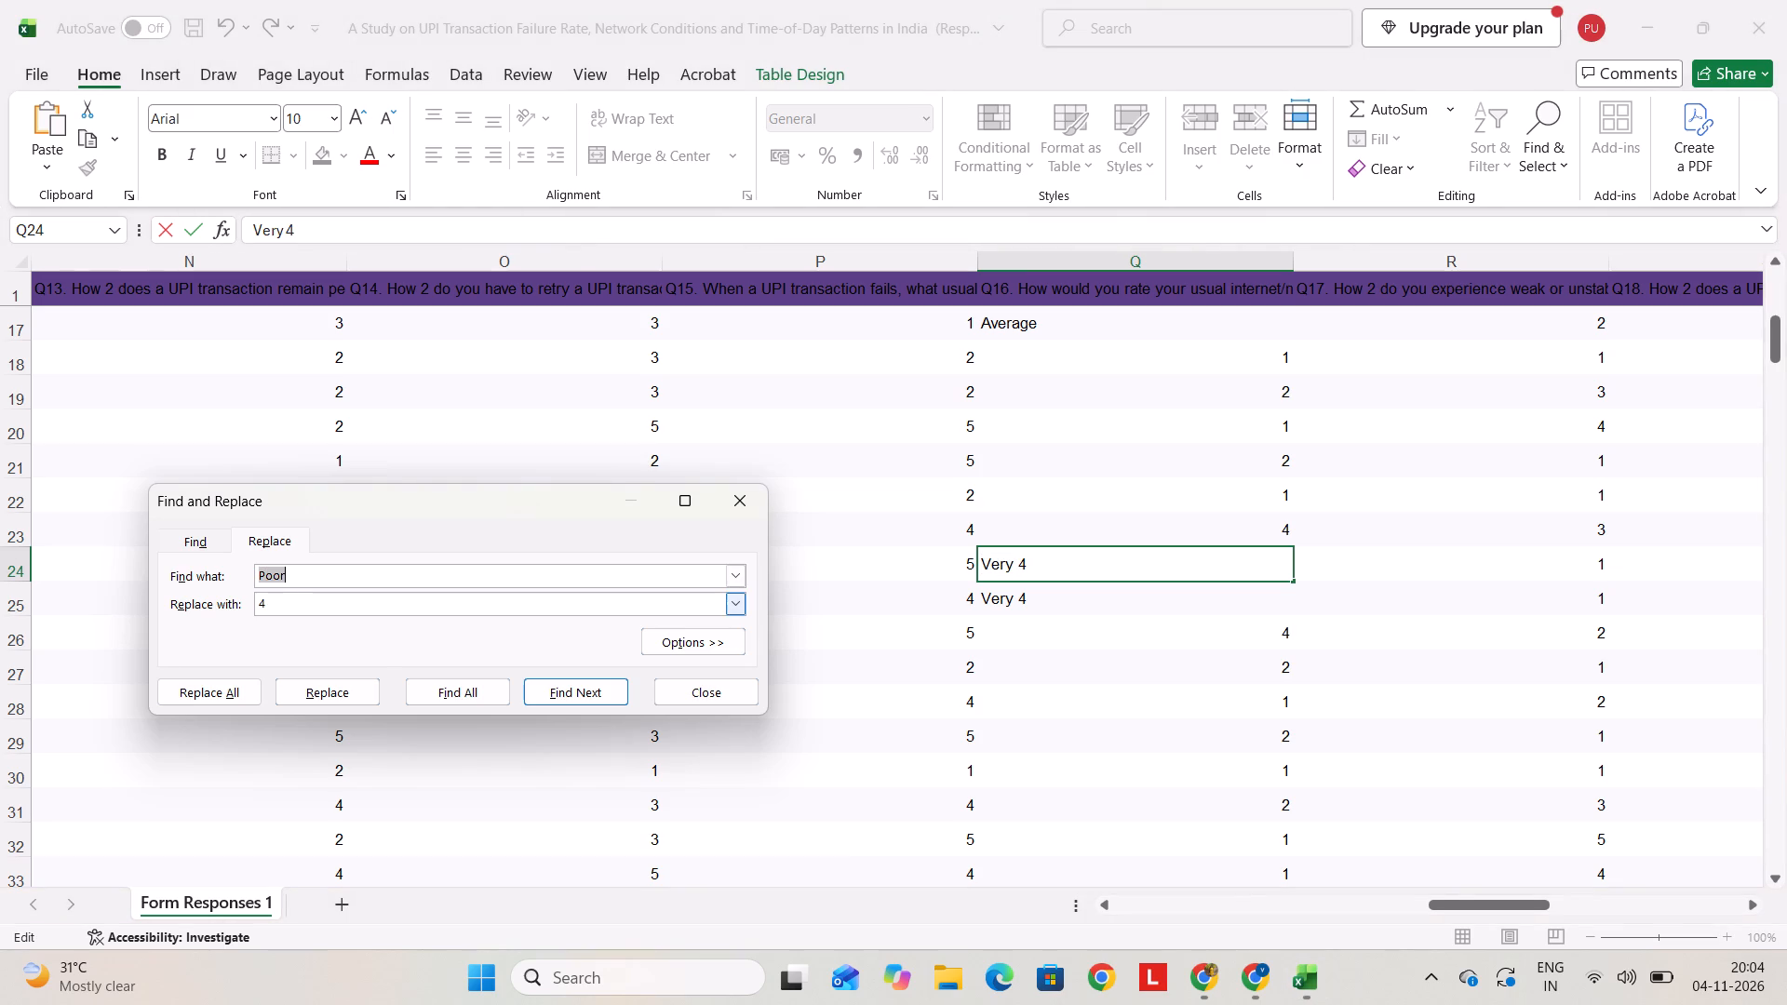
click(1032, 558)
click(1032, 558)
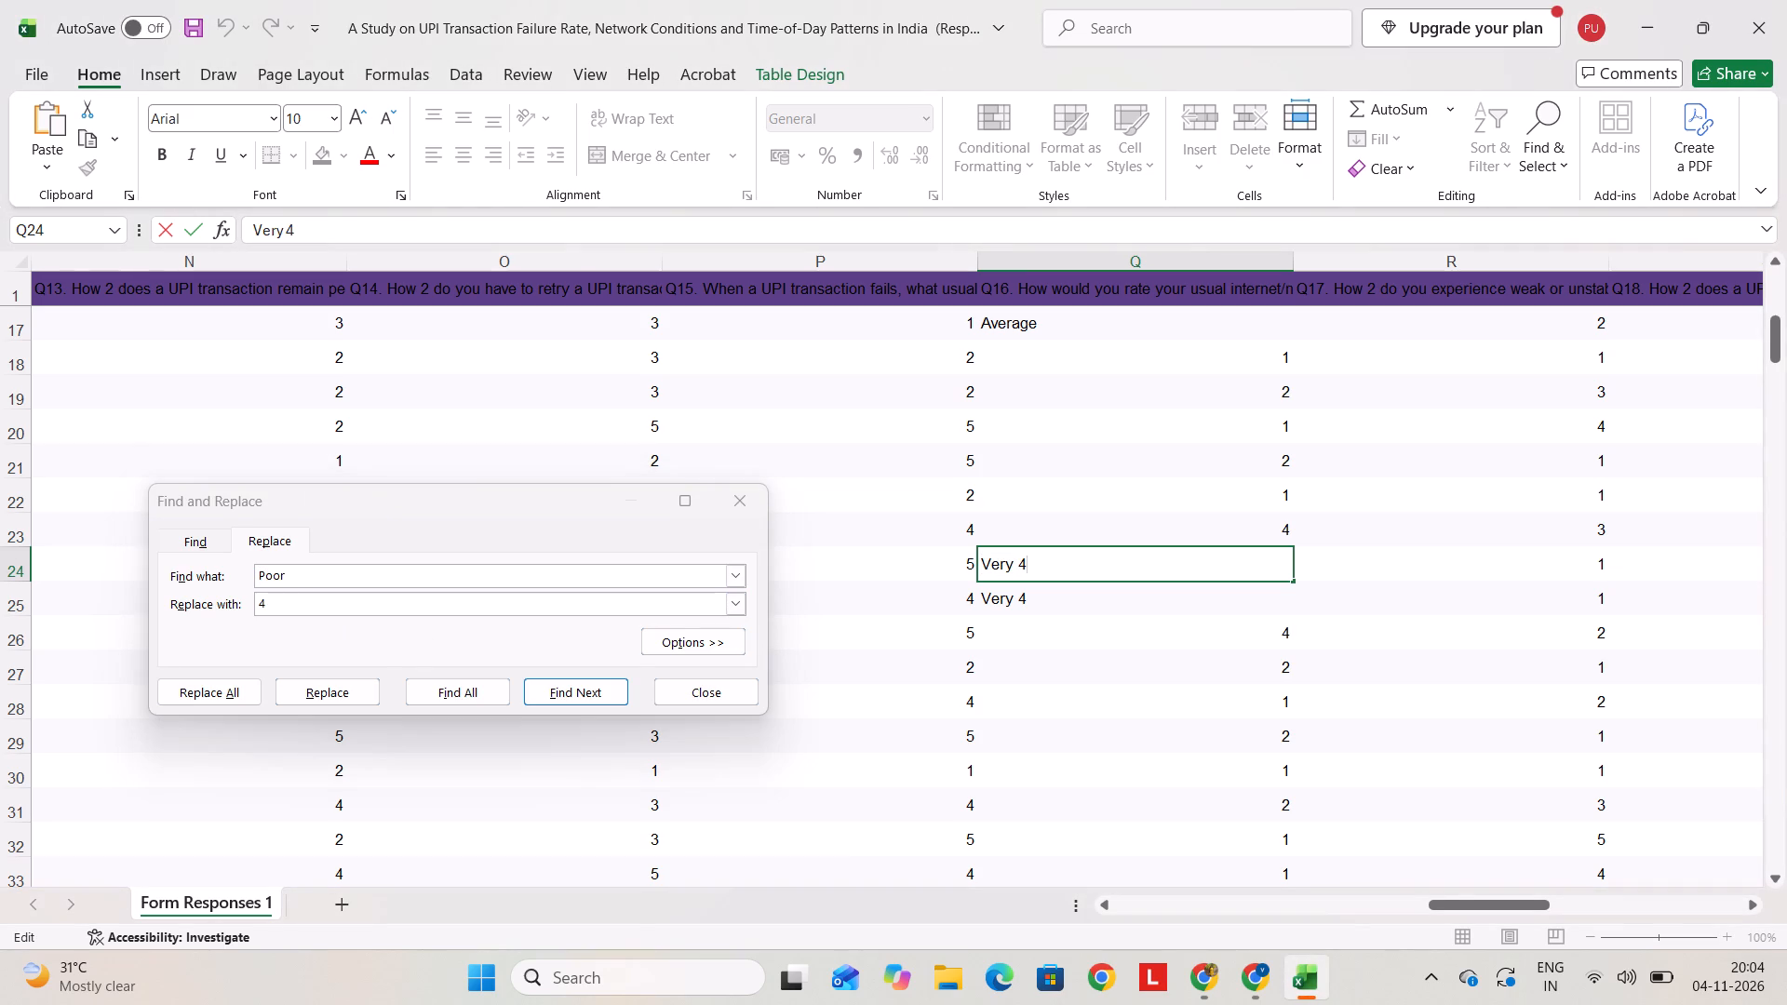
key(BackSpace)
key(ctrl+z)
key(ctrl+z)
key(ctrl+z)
Undo the sheet-wide replacement of "Poor" with 4, leaving the edit of cell Q24 first.
key(ctrl+z)
key(ctrl+z)
key(ctrl+z)
key(ctrl+z)
click(877, 497)
click(1079, 561)
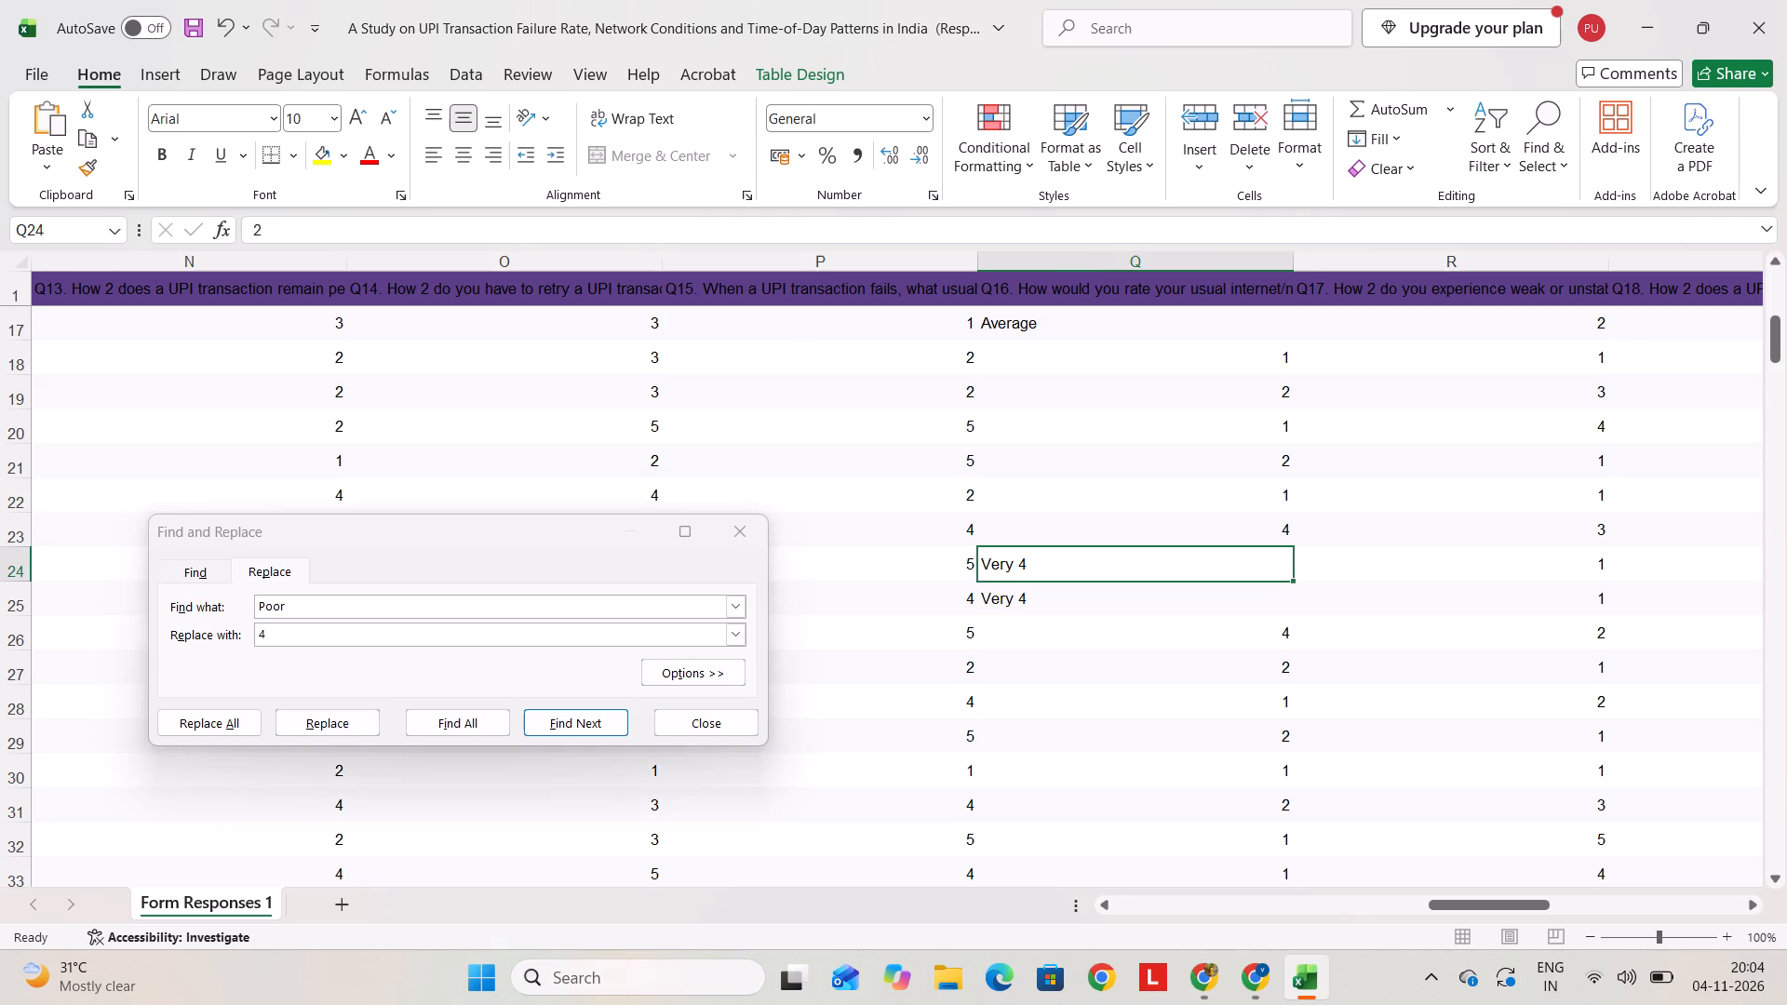
key(ctrl+z)
key(ctrl+z)
key(ctrl+z)
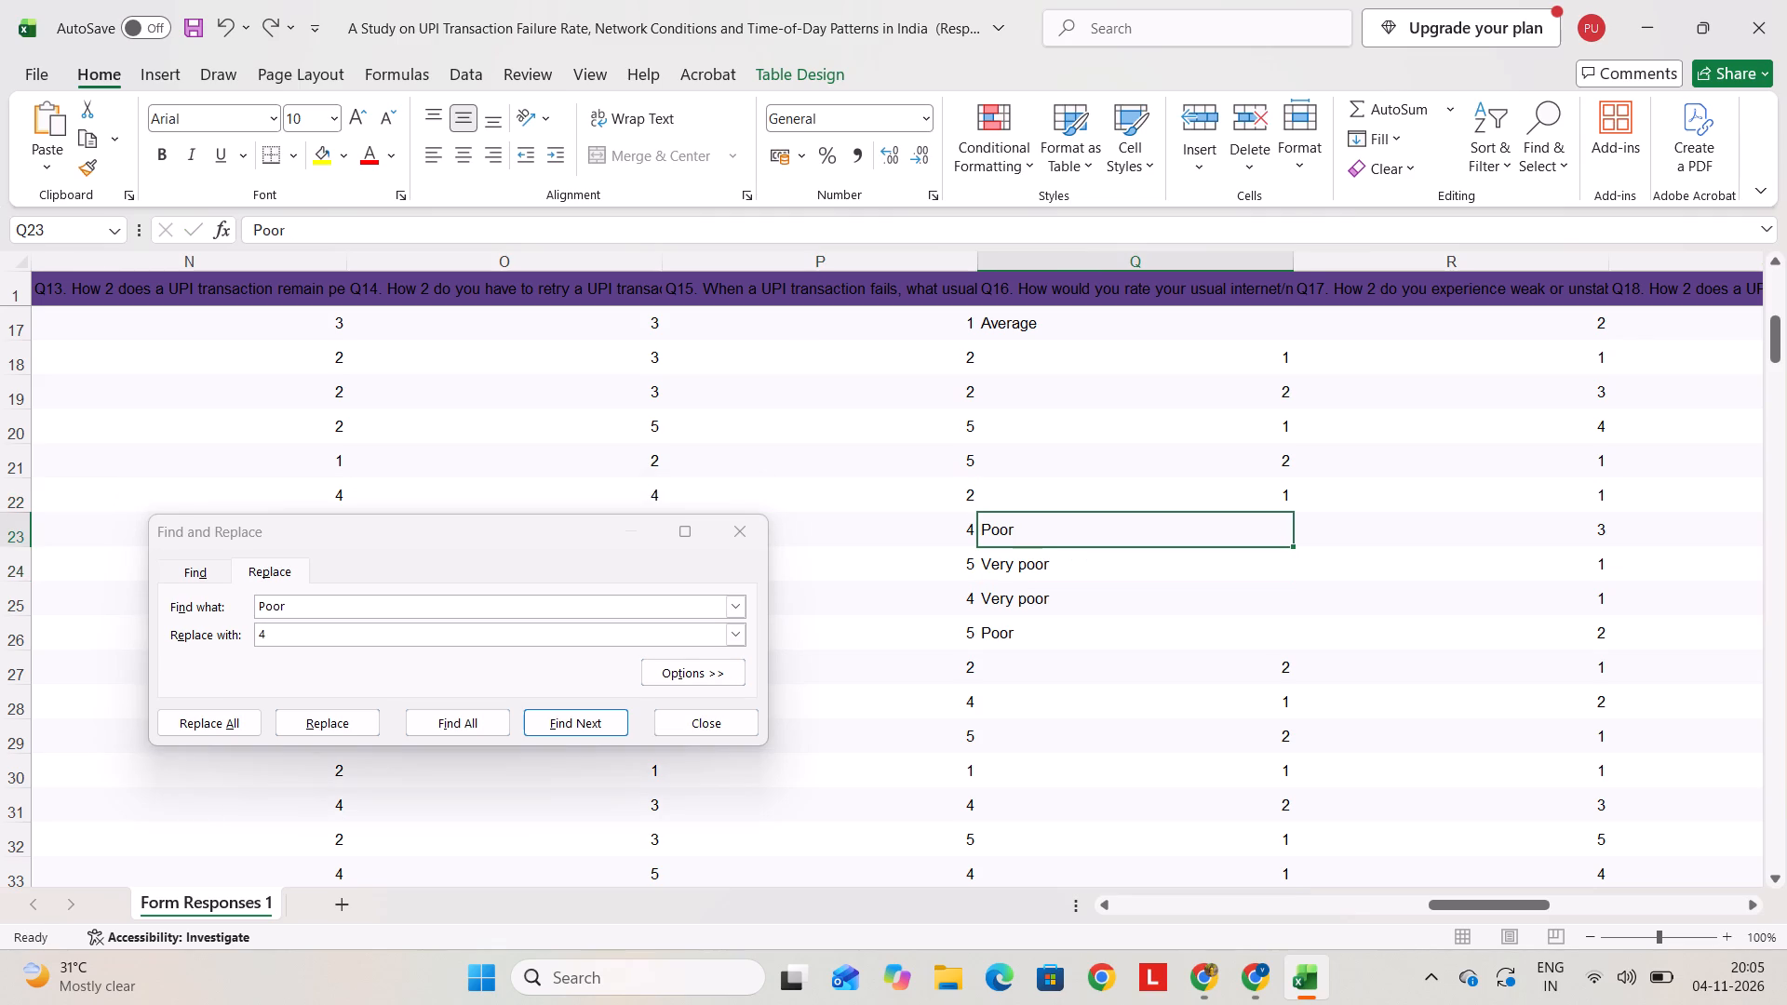
Replace every "Very poor" with 5 across the sheet, taking the search text from cell Q24.
click(1074, 568)
click(1091, 555)
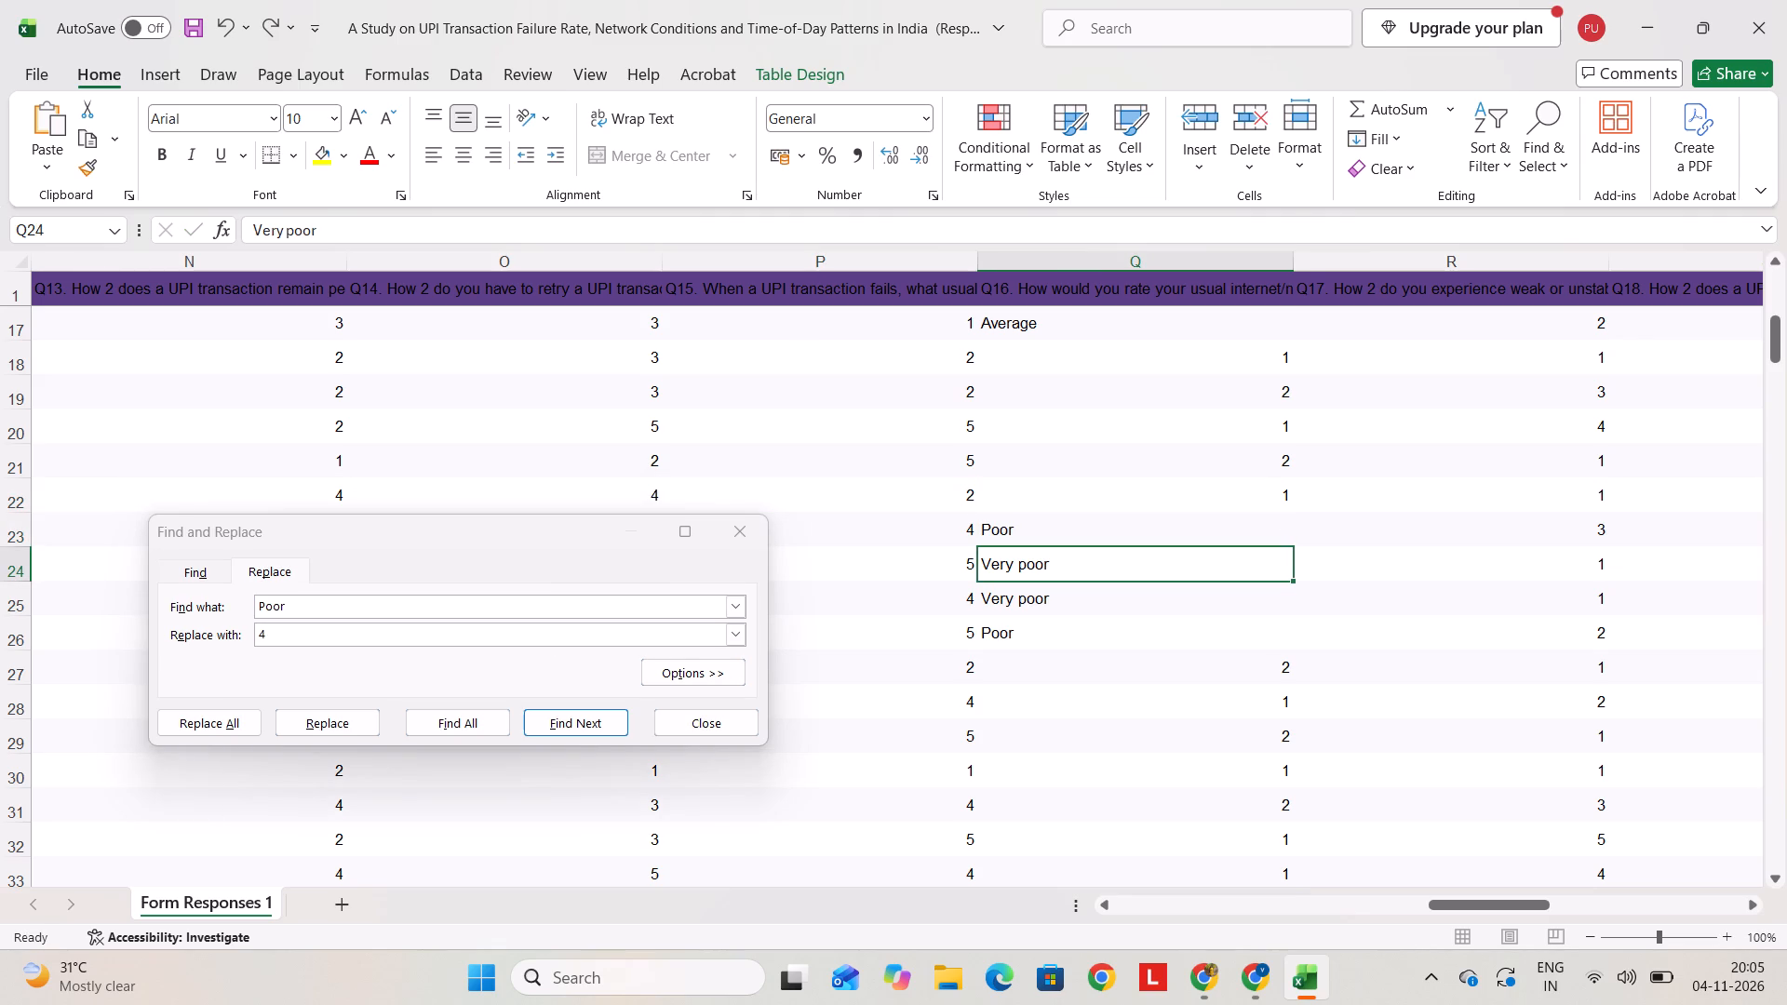
drag(1091, 555, 932, 556)
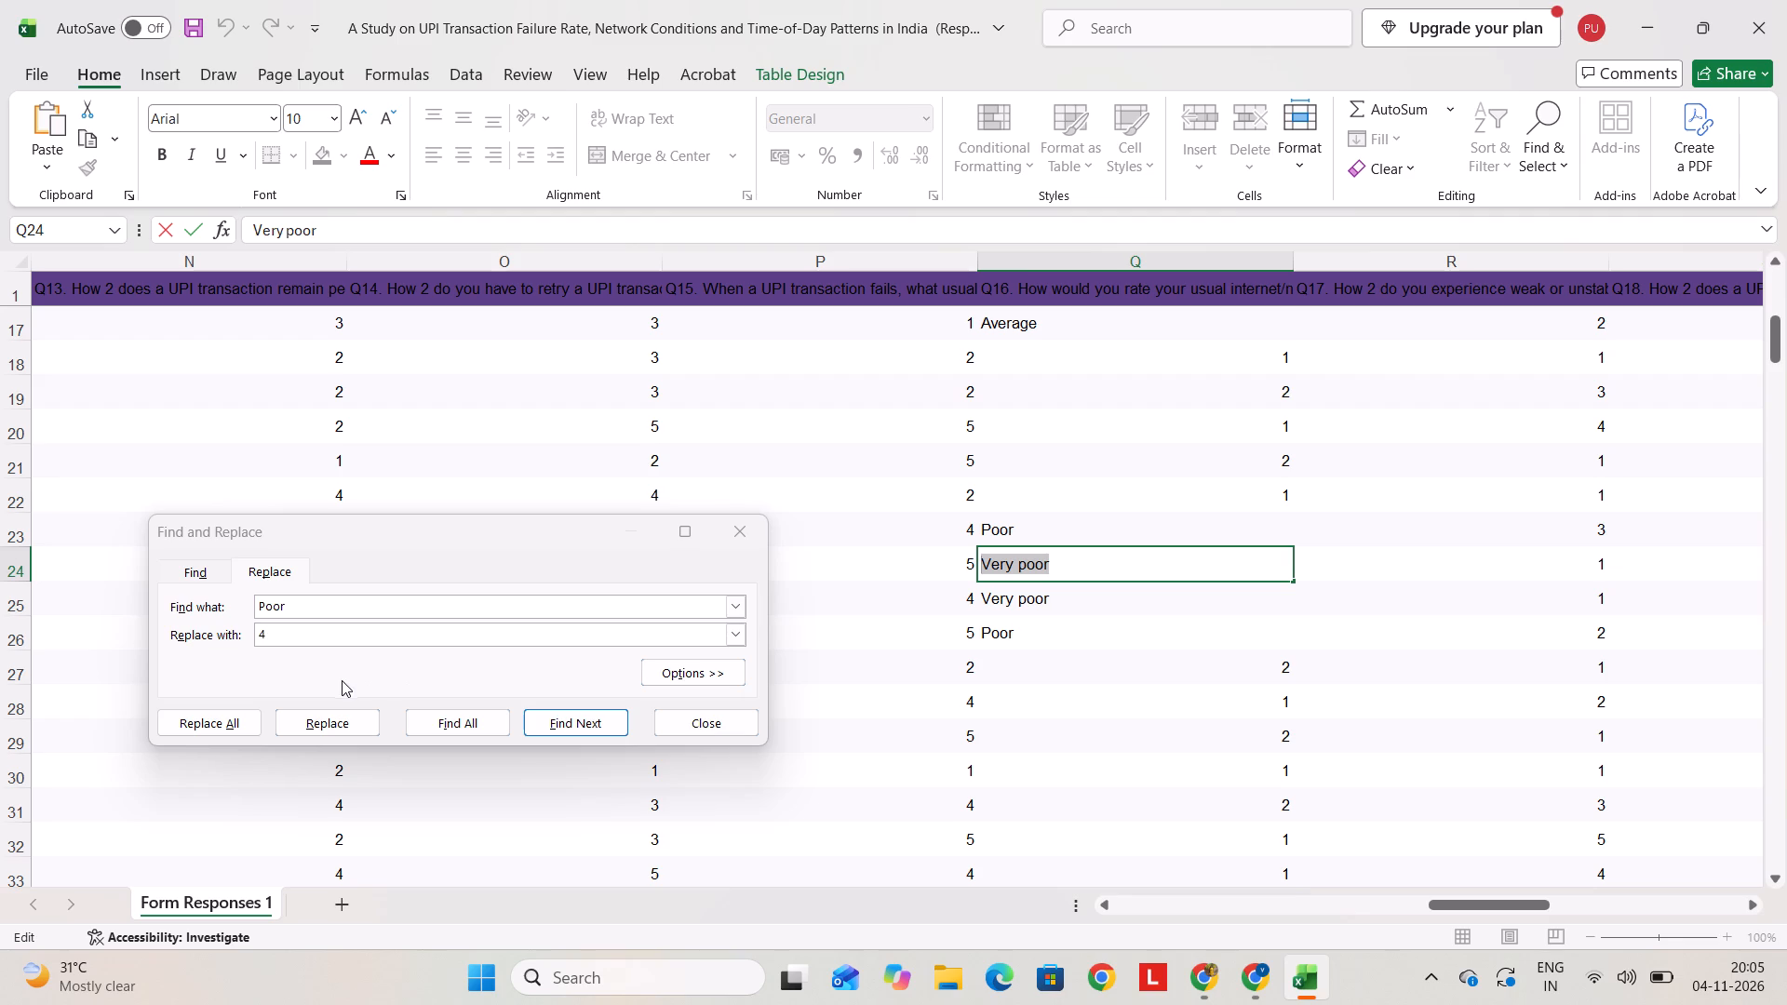
key(ctrl+c)
drag(361, 600, 358, 600)
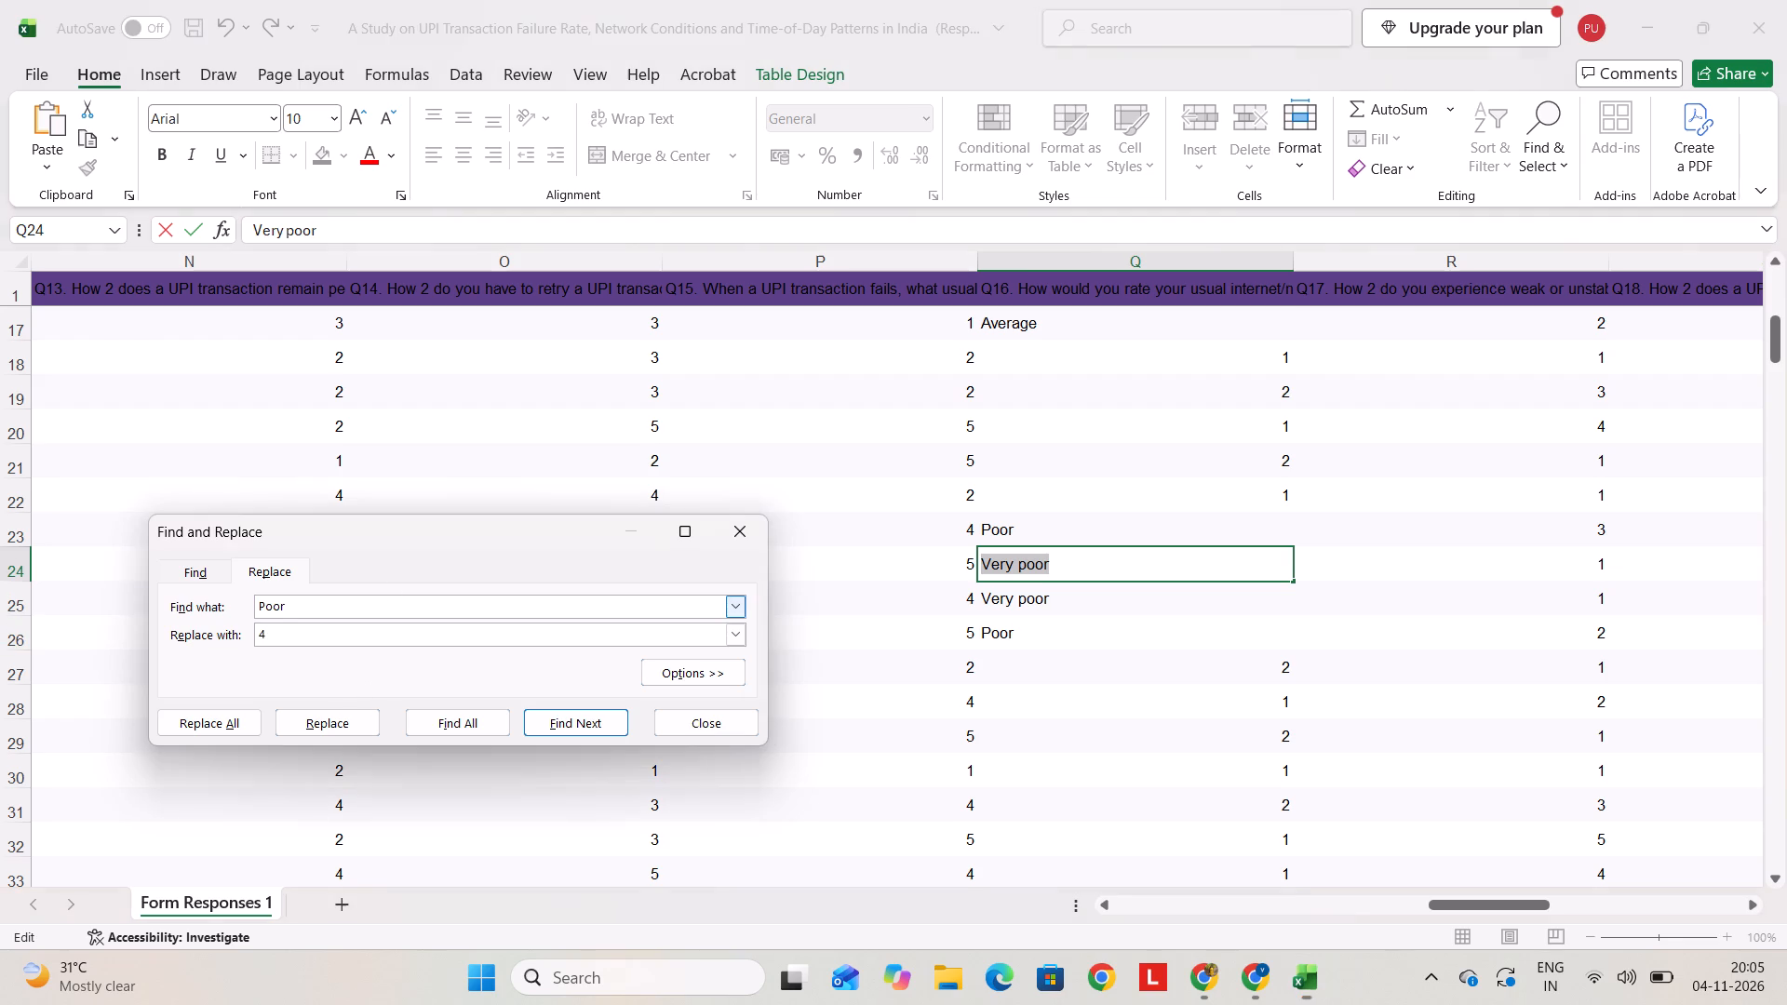
drag(358, 600, 245, 589)
key(ctrl+v)
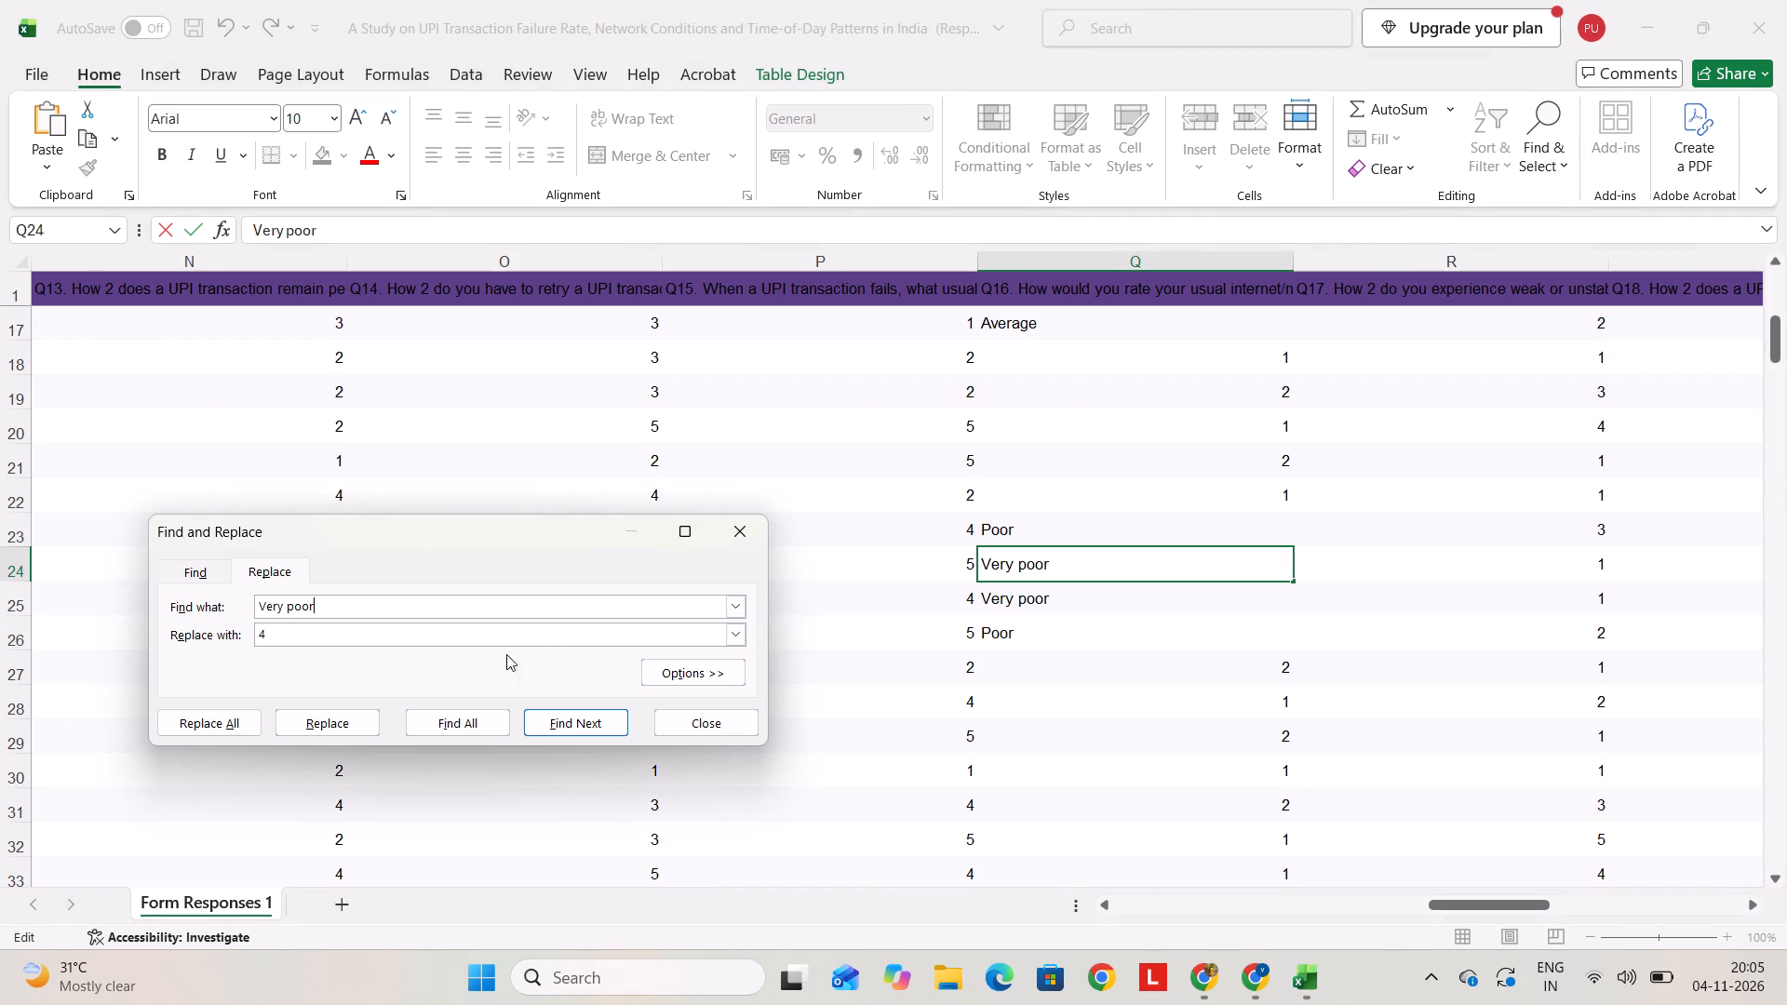
click(271, 636)
key(BackSpace)
key(5)
click(243, 730)
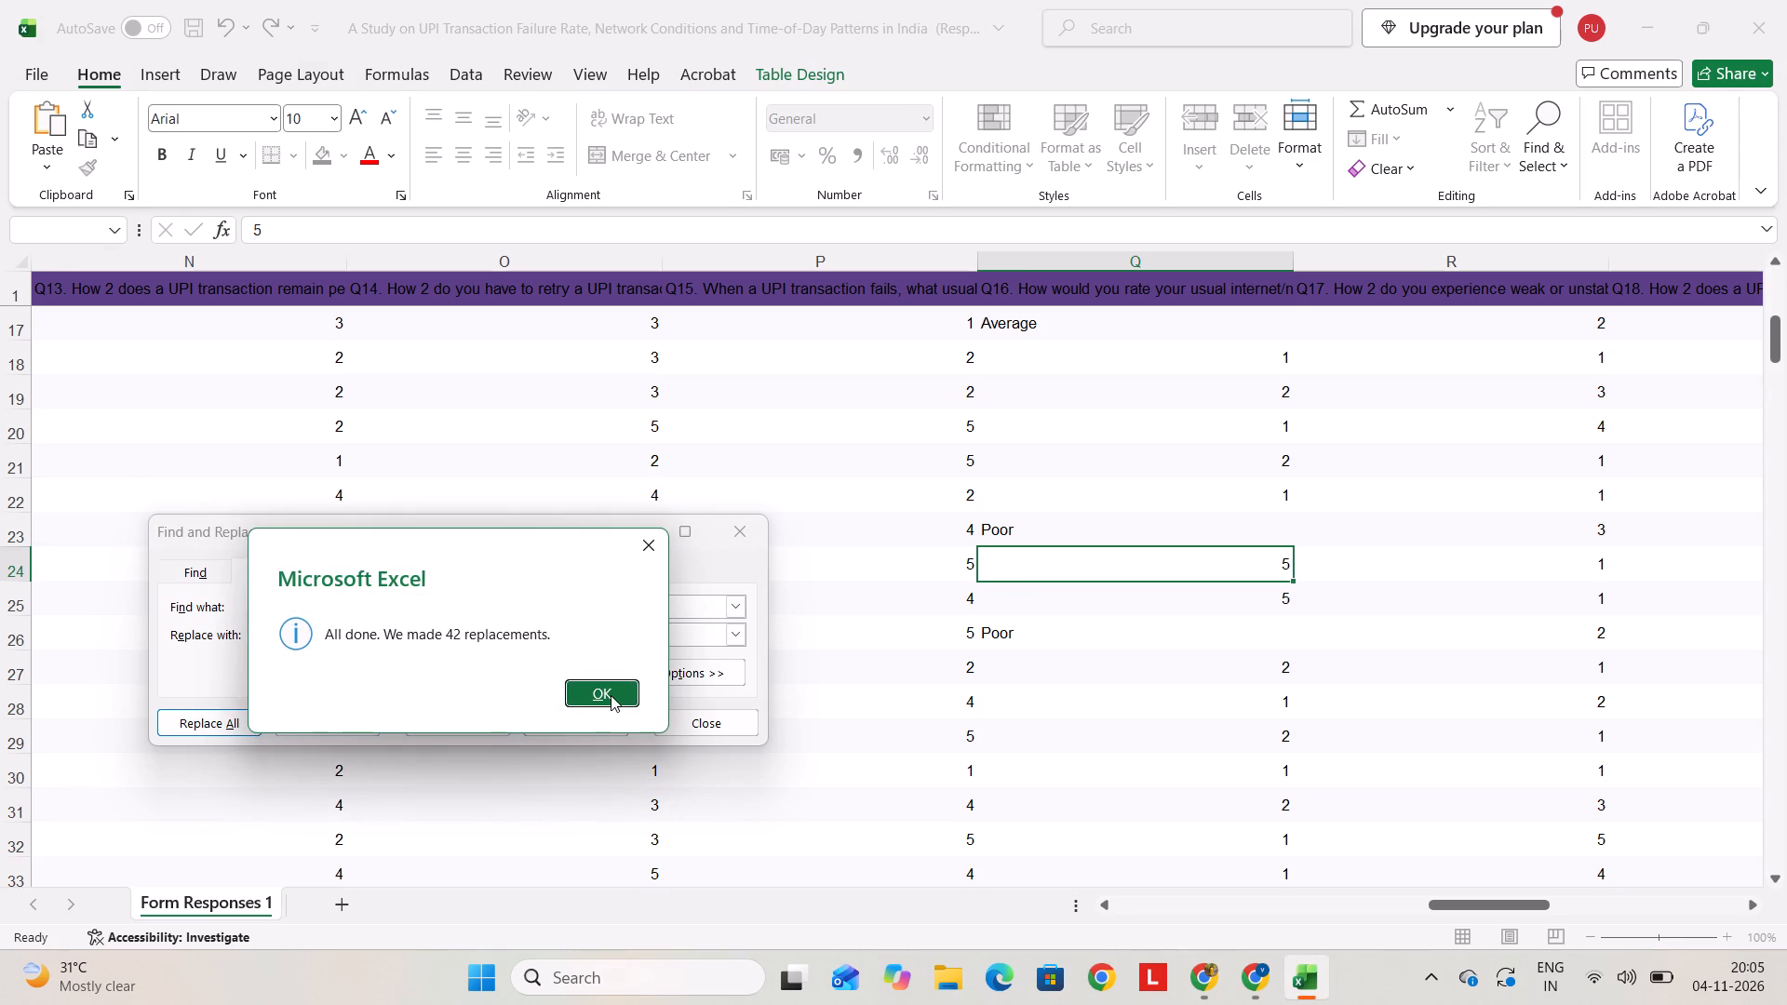
click(611, 690)
Replace every "Poor" with 4 across the sheet, taking the search text from cell Q23.
click(1049, 540)
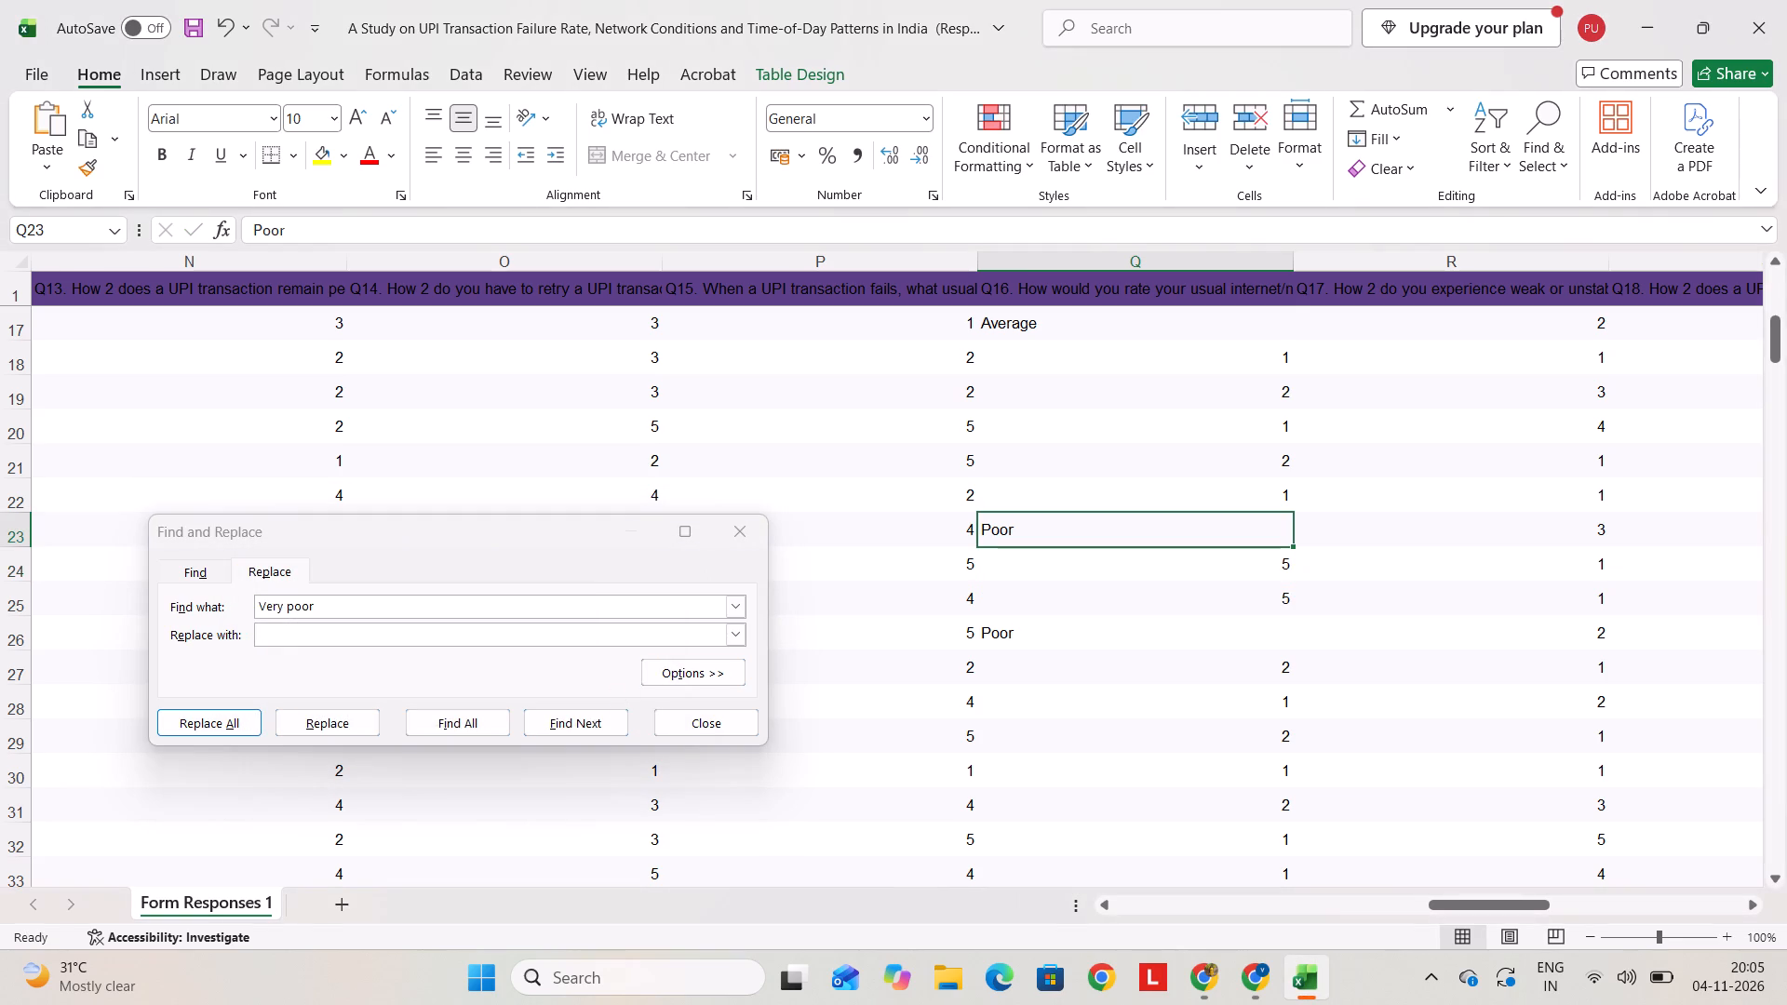
double_click(1049, 540)
key(ctrl+a)
key(ctrl+c)
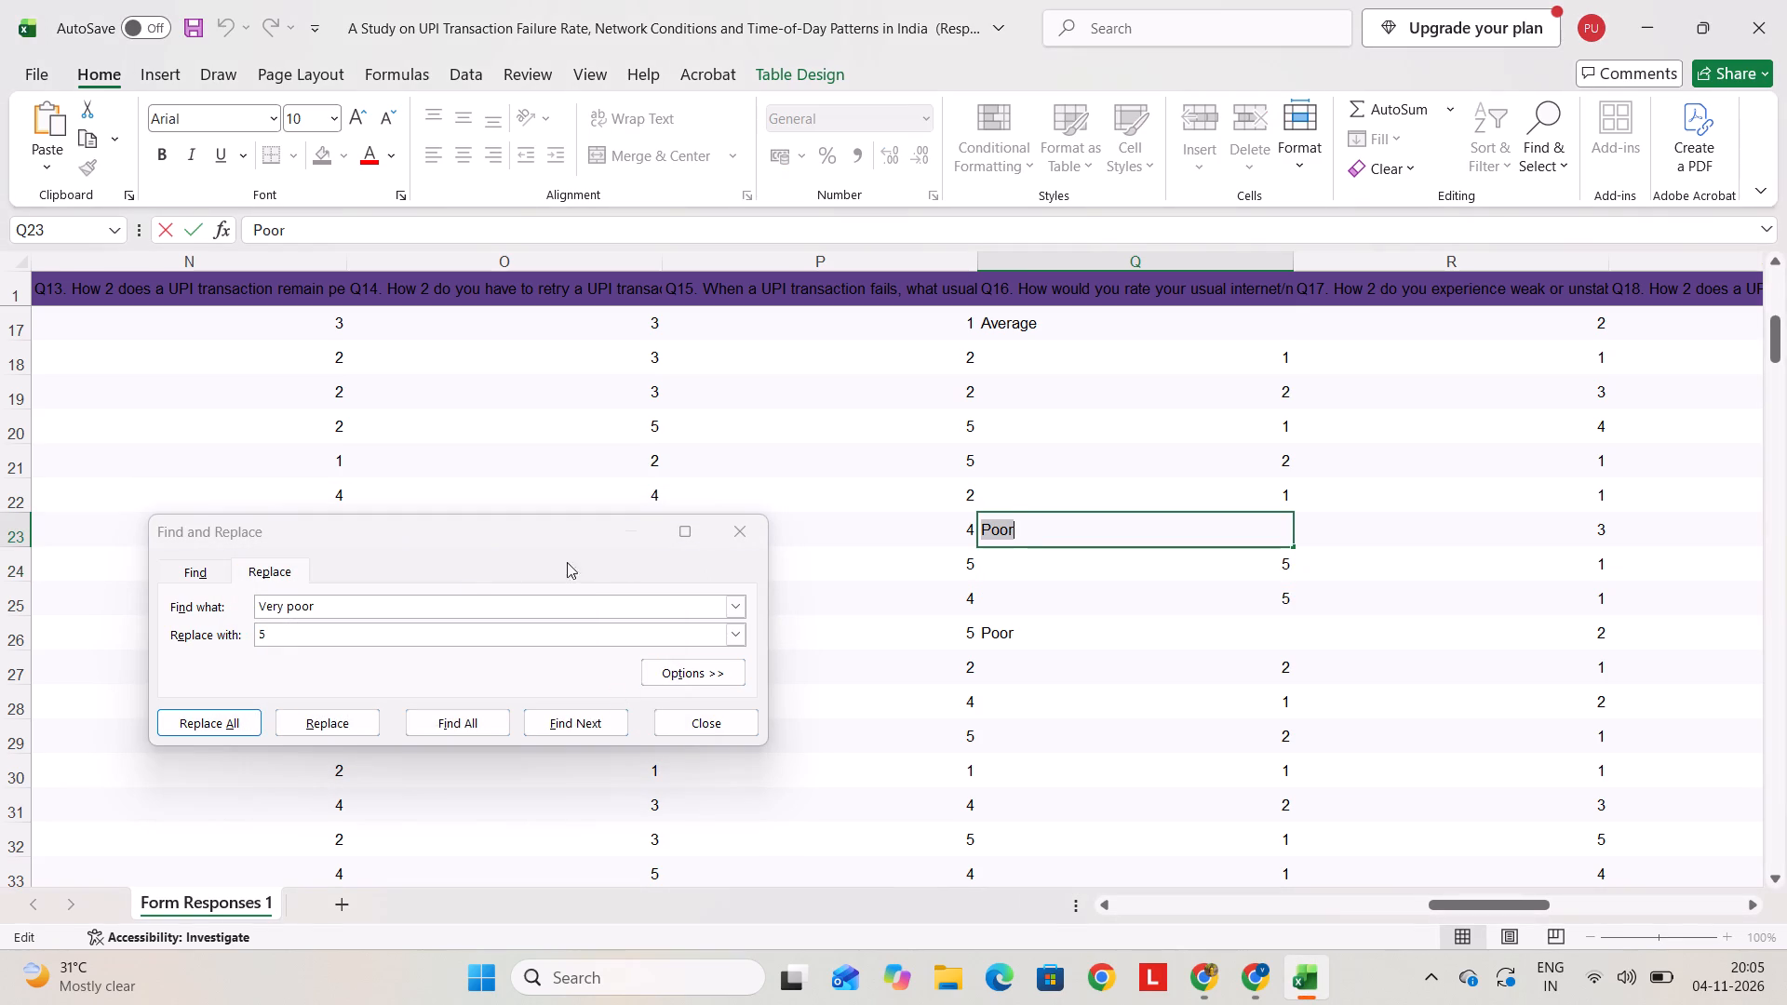
click(410, 600)
key(ctrl+a)
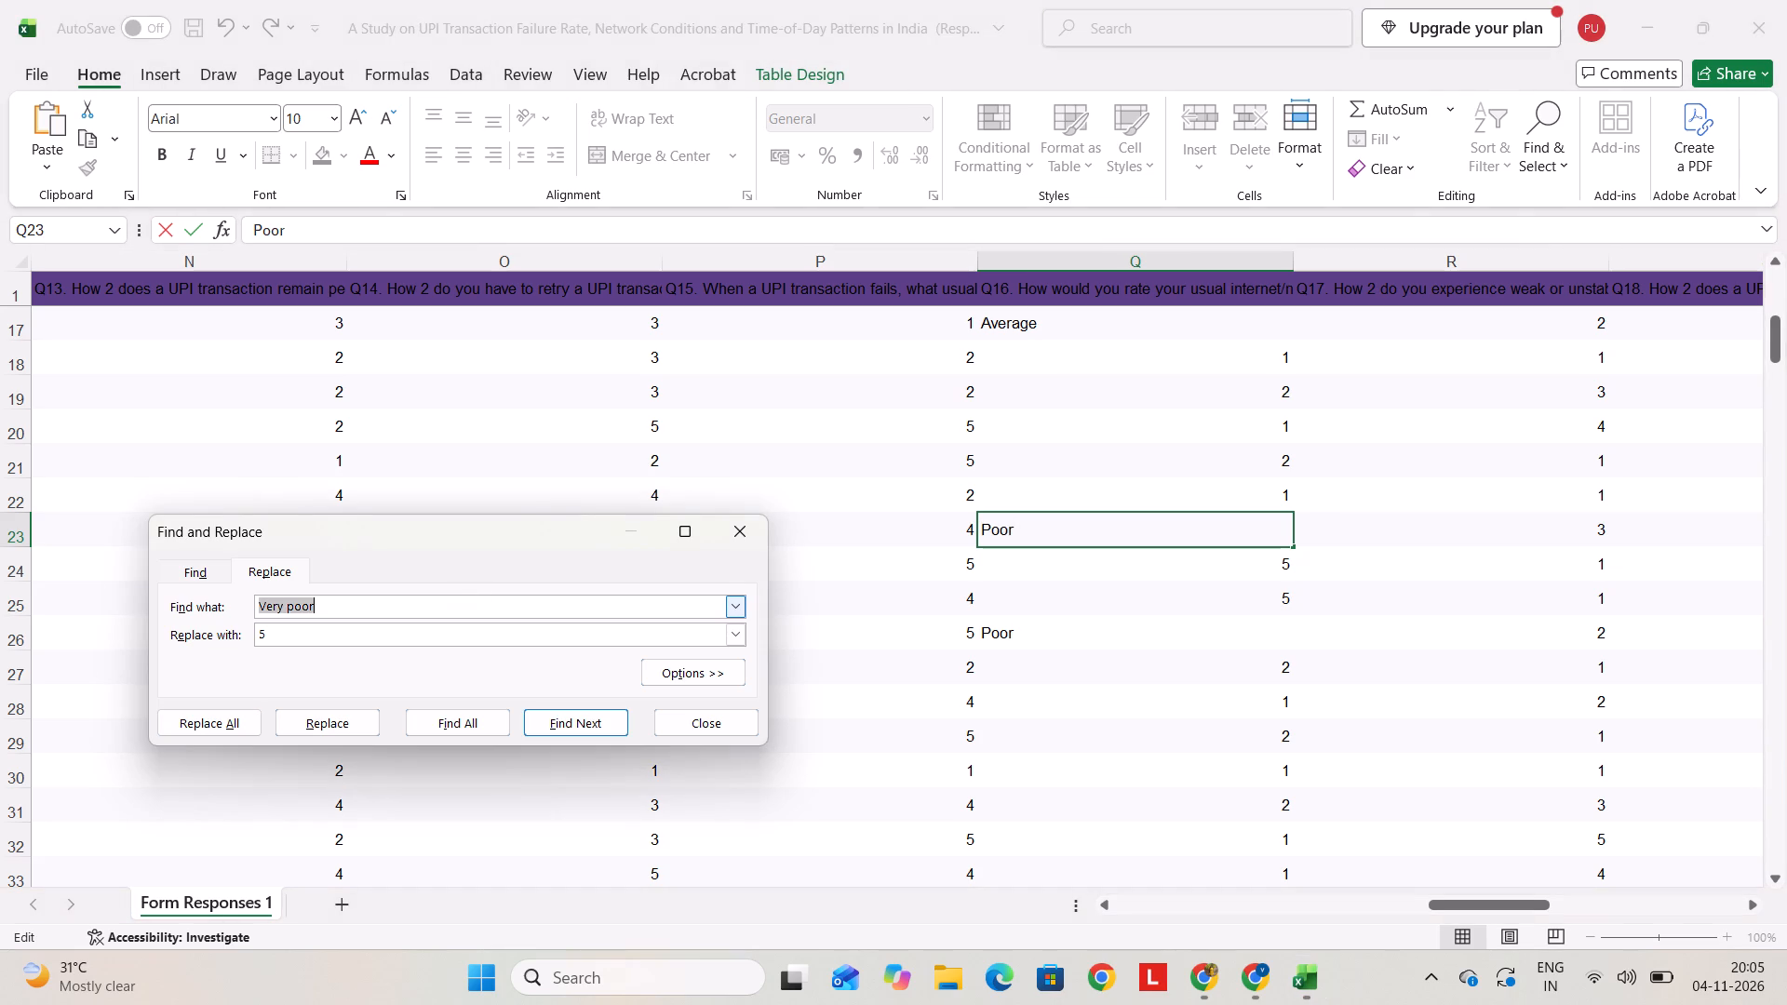
key(ctrl+v)
click(289, 634)
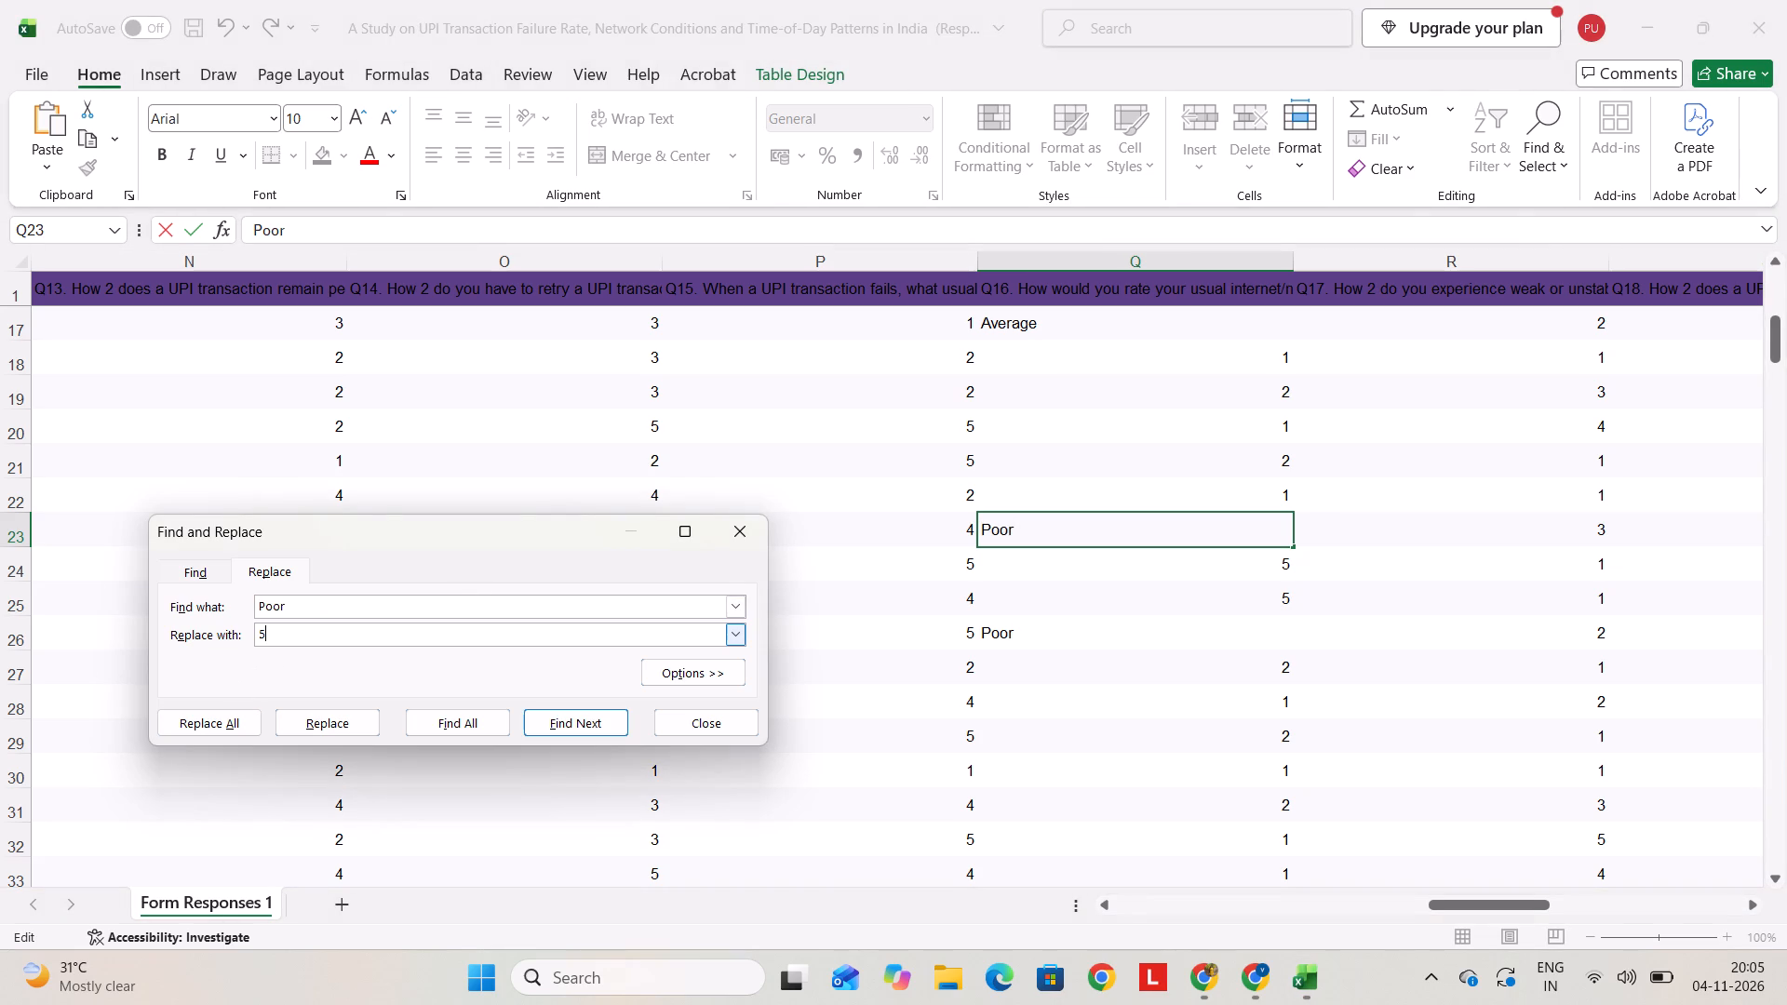
click(289, 634)
key(4)
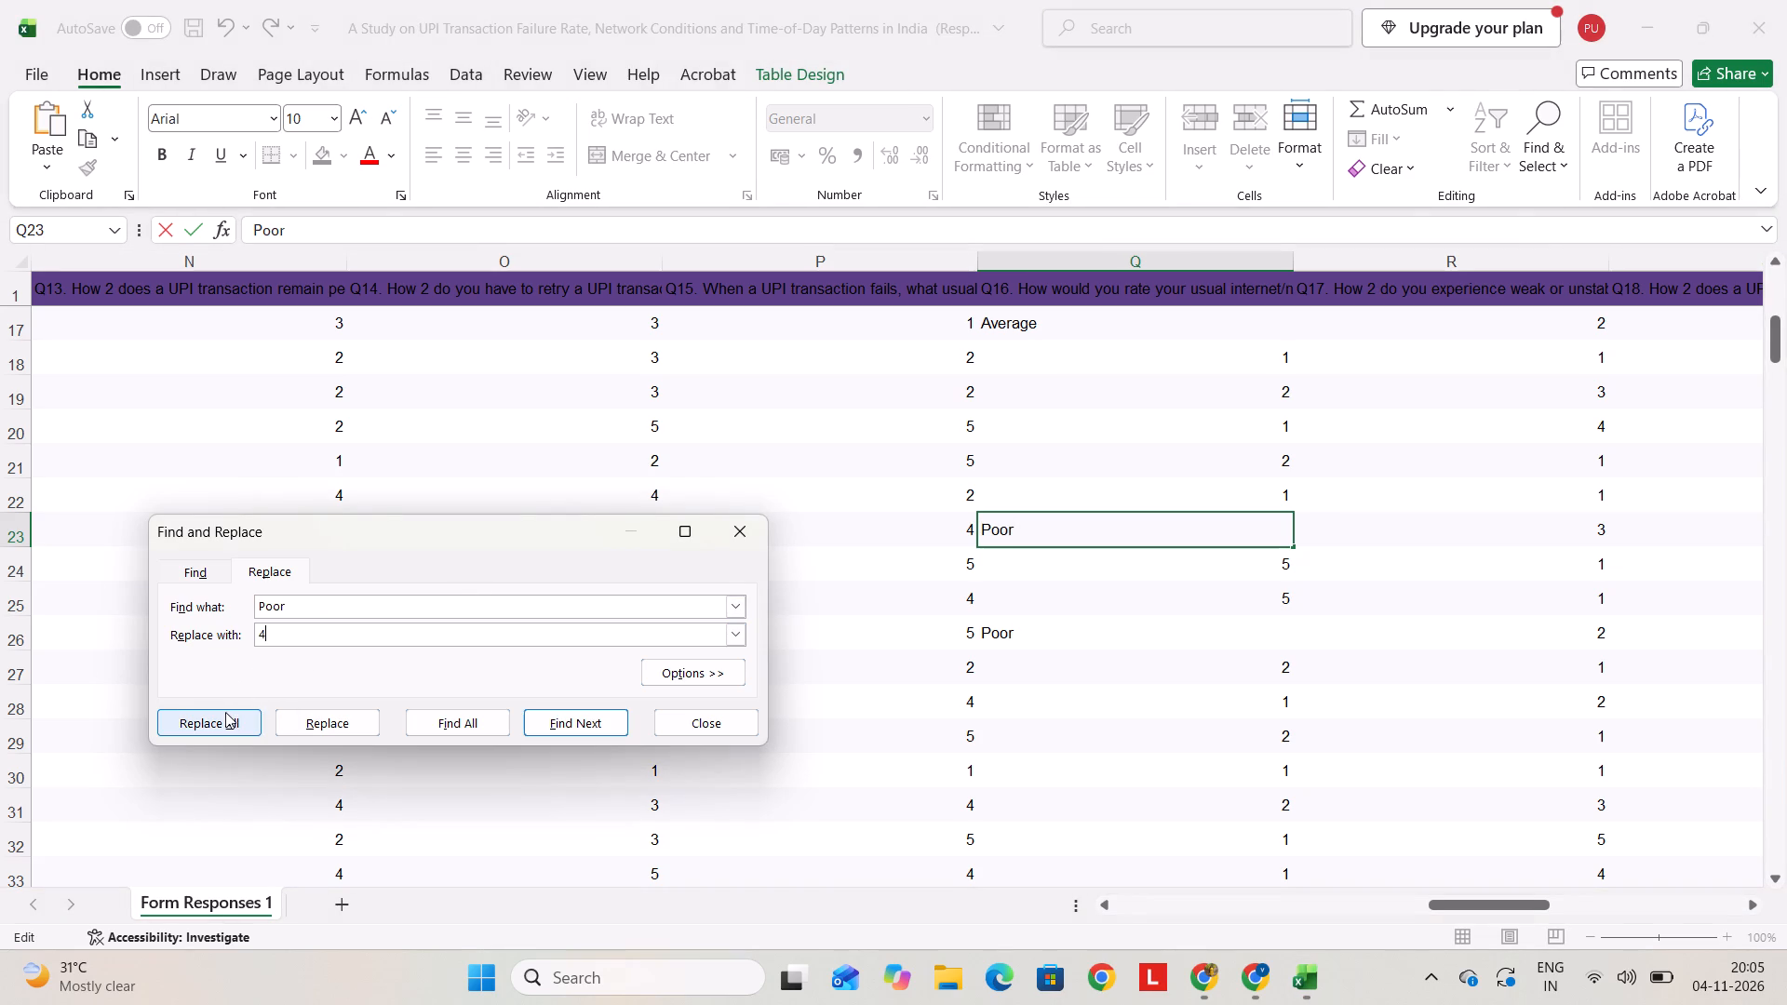
click(225, 713)
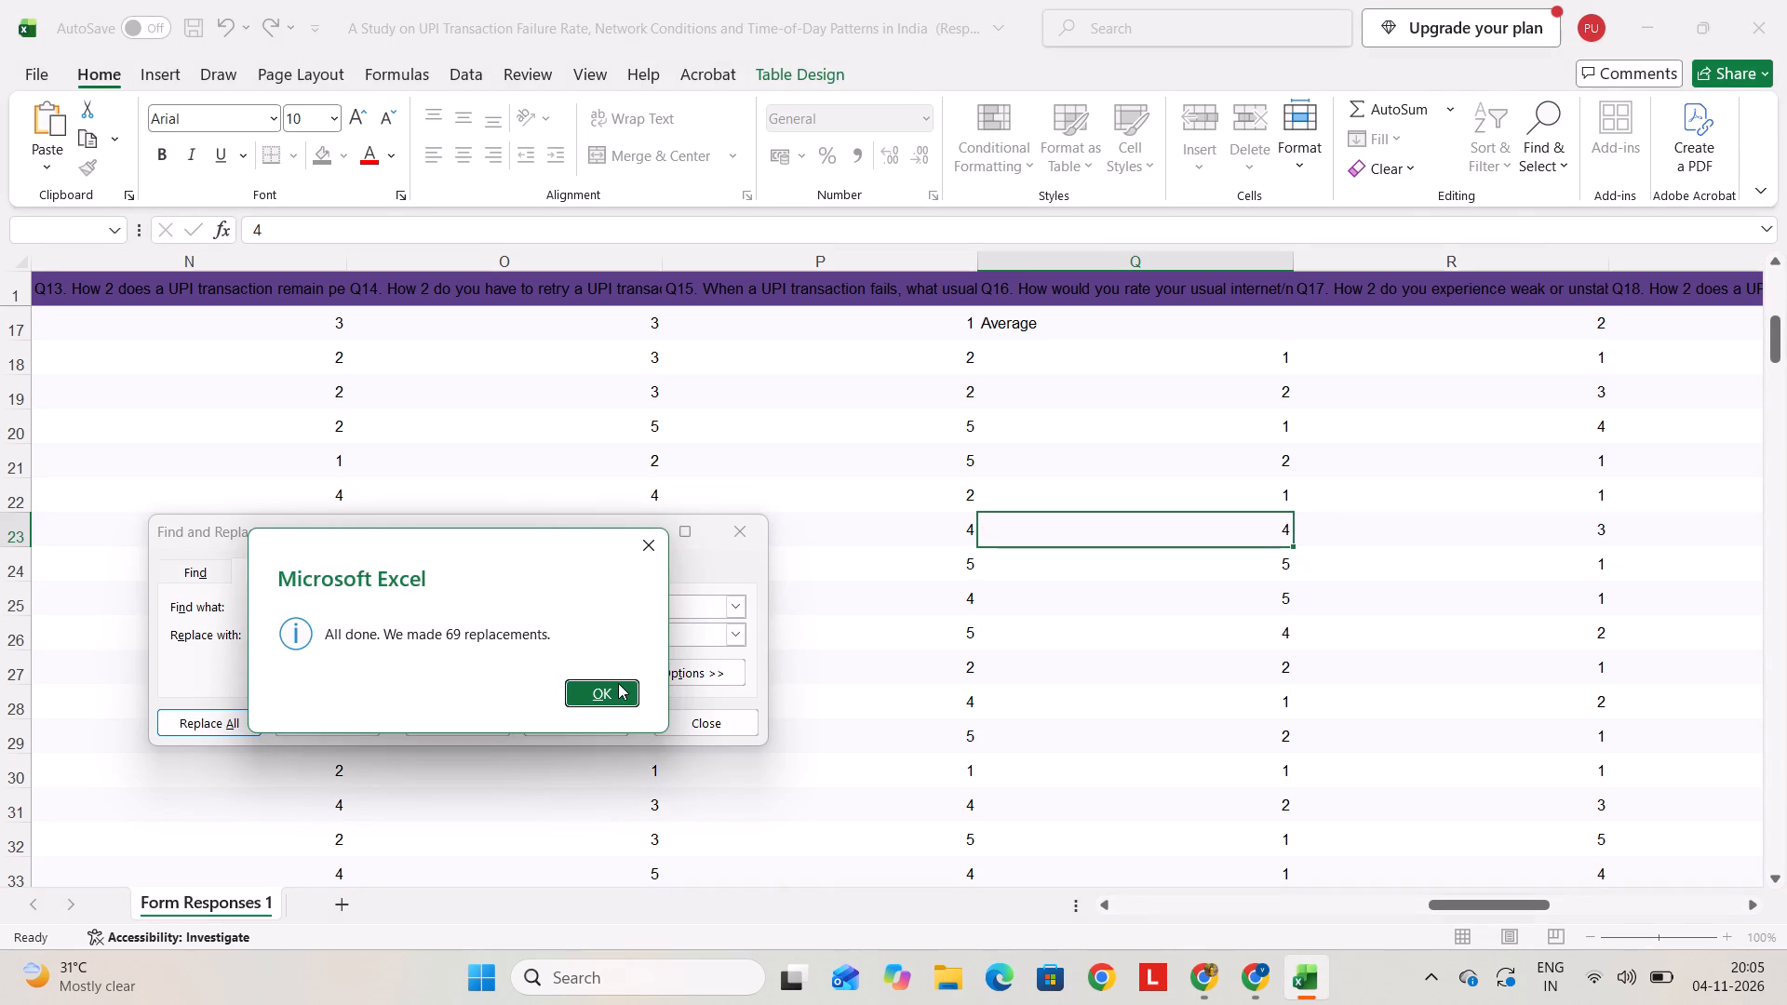
click(618, 683)
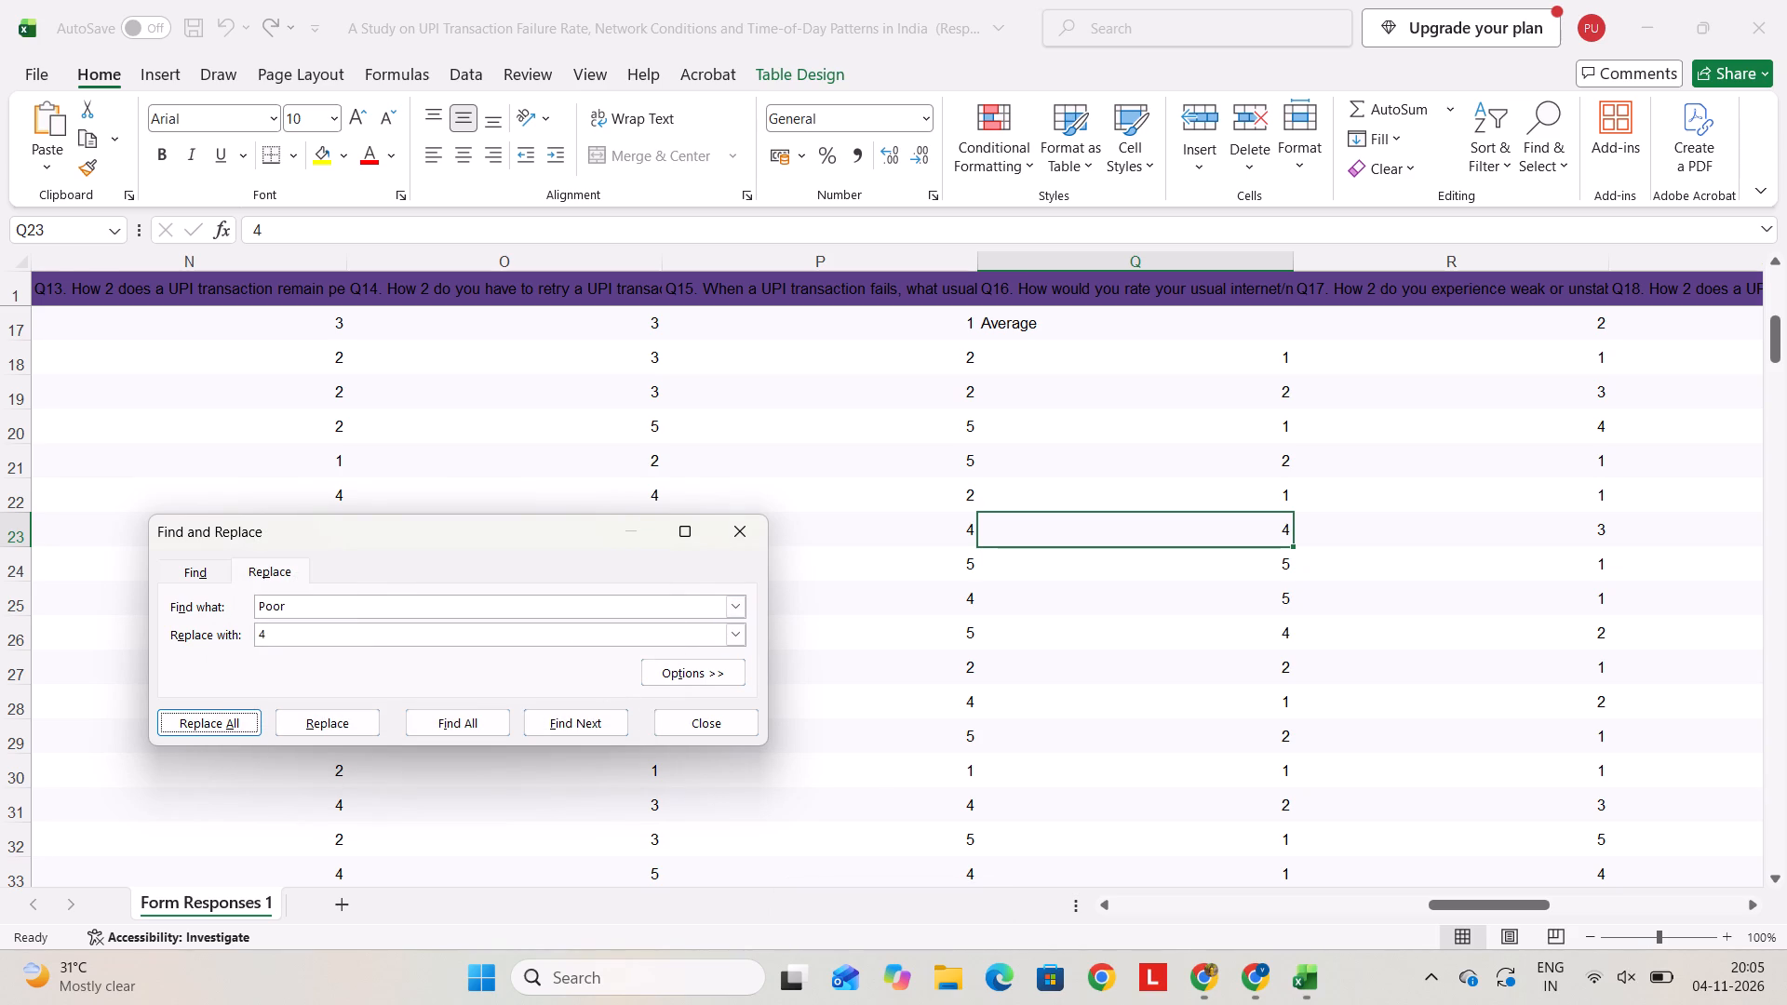
Examine the sheet's columns for questions Q17 to Q22, and switch to the Google Form in Chrome to view its network-condition charts.
scroll(1337, 632, left, 6)
scroll(1337, 632, right, 7)
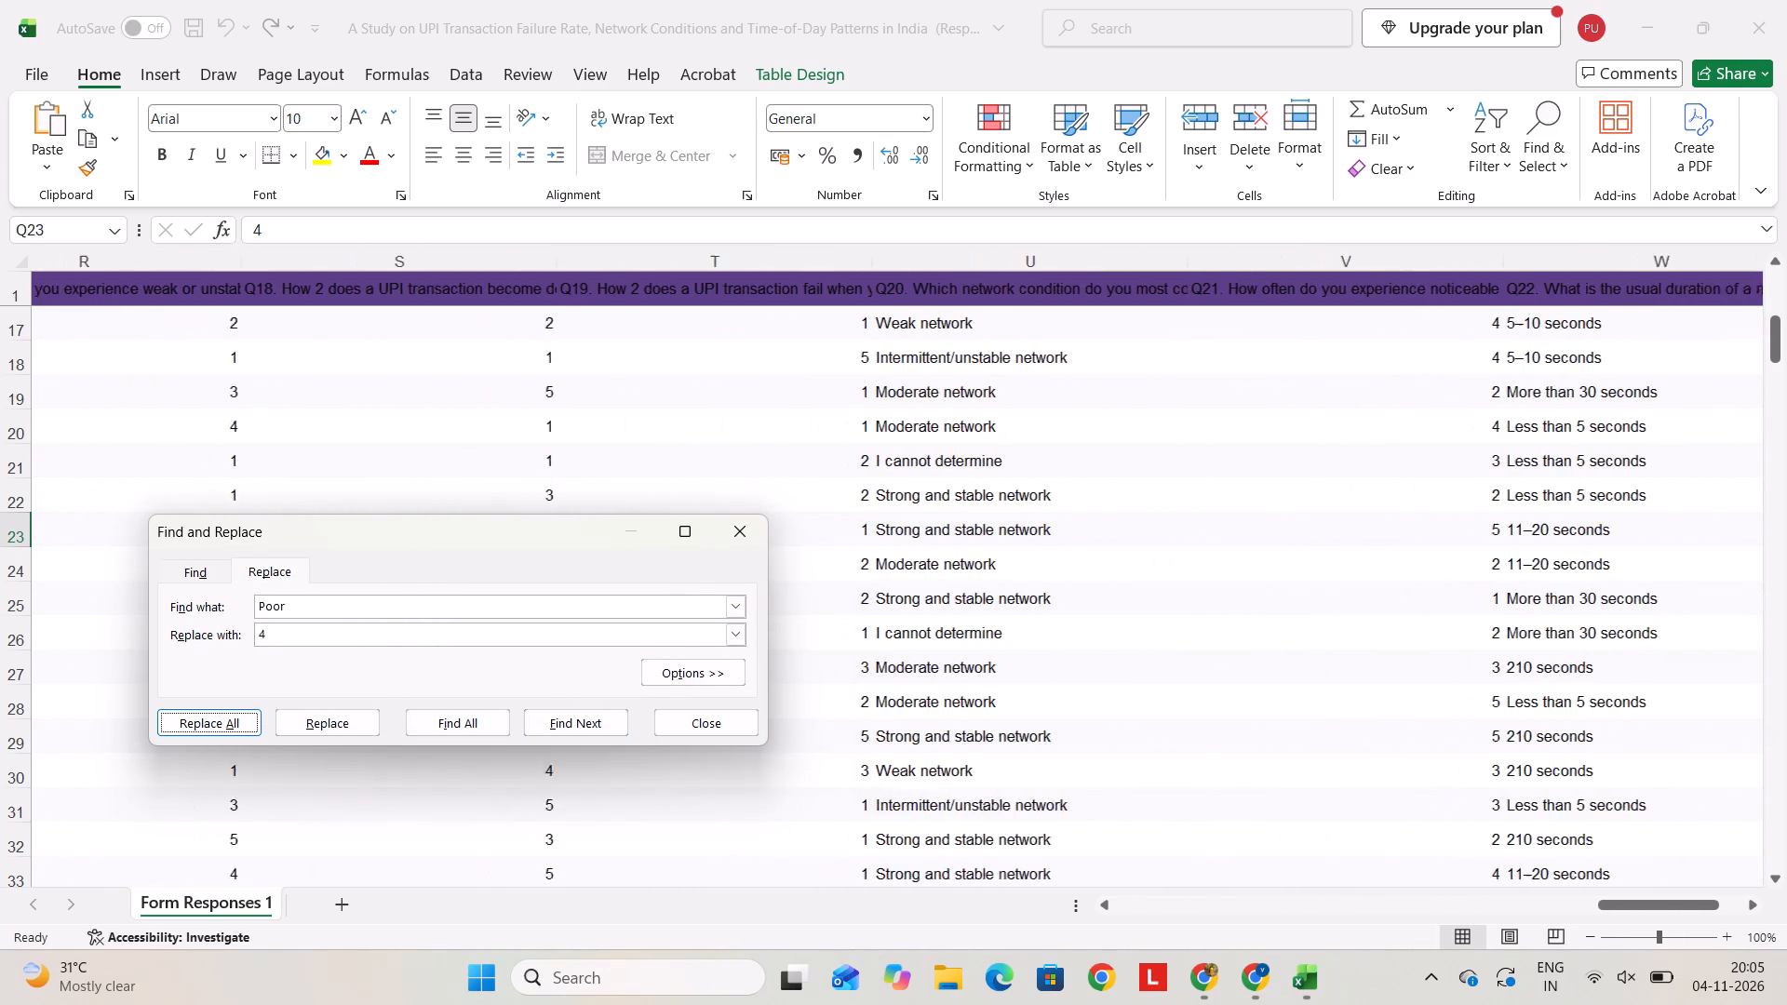
scroll(1261, 687, up, 1)
scroll(1216, 971, up, 1)
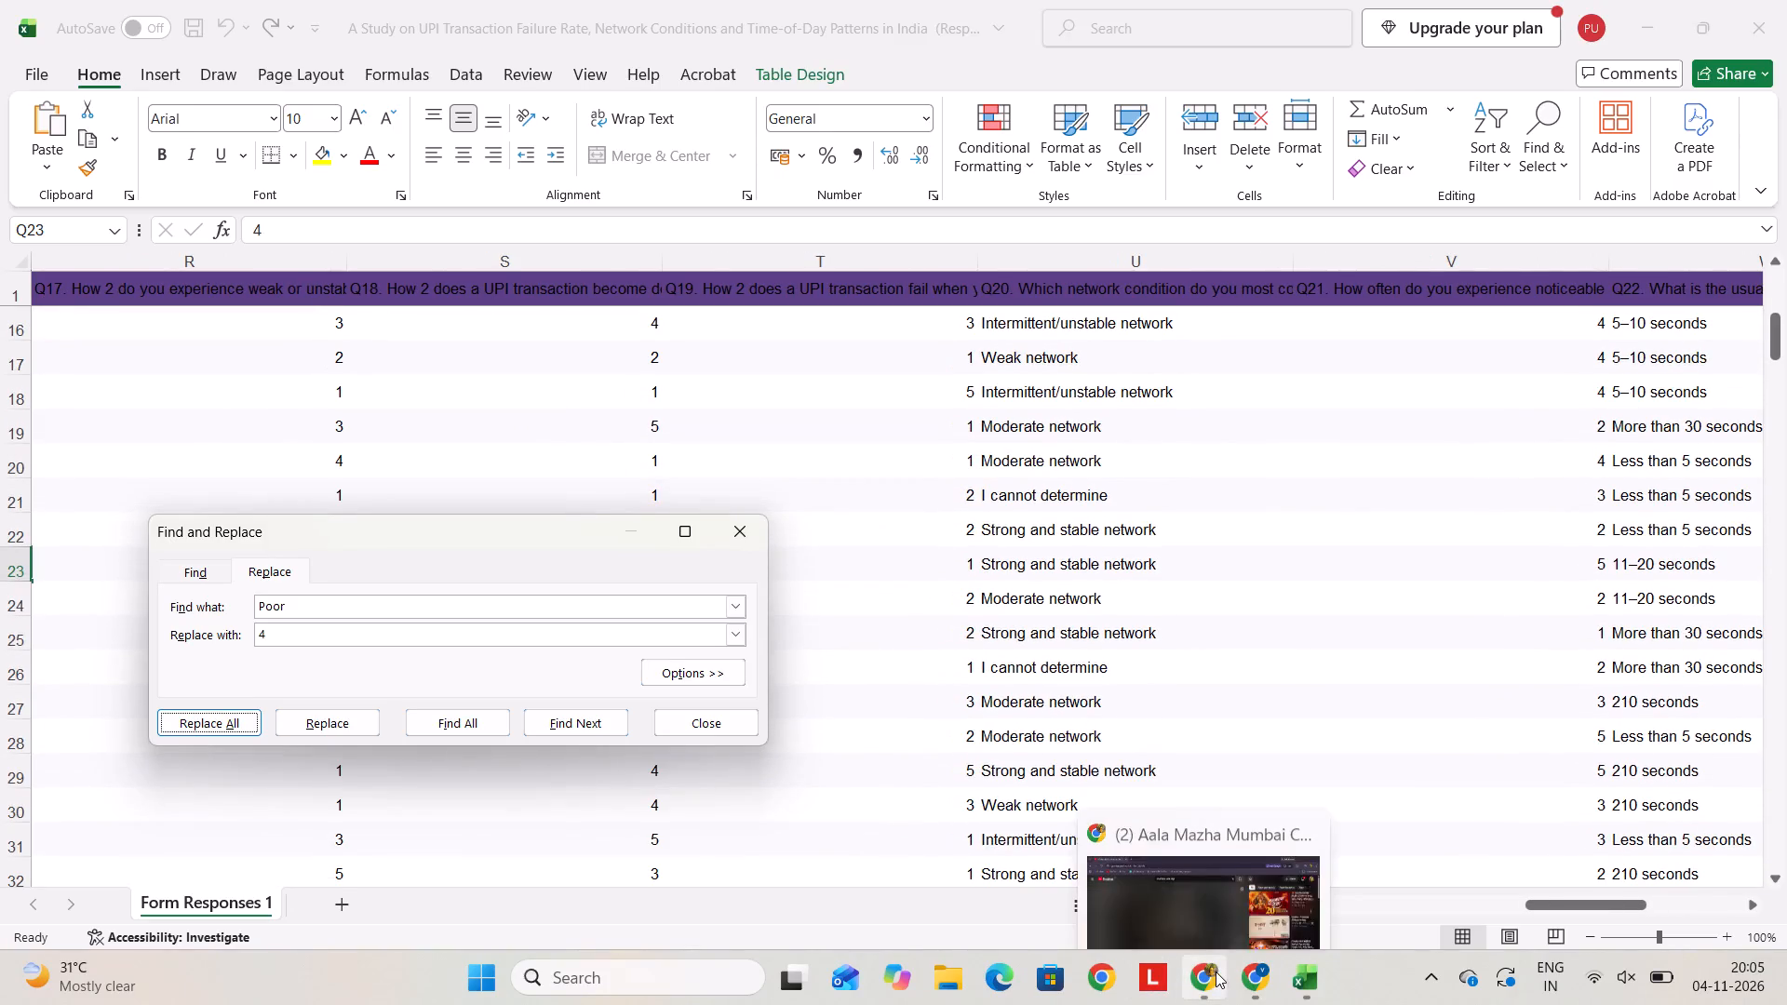
scroll(1216, 971, up, 4)
click(1245, 874)
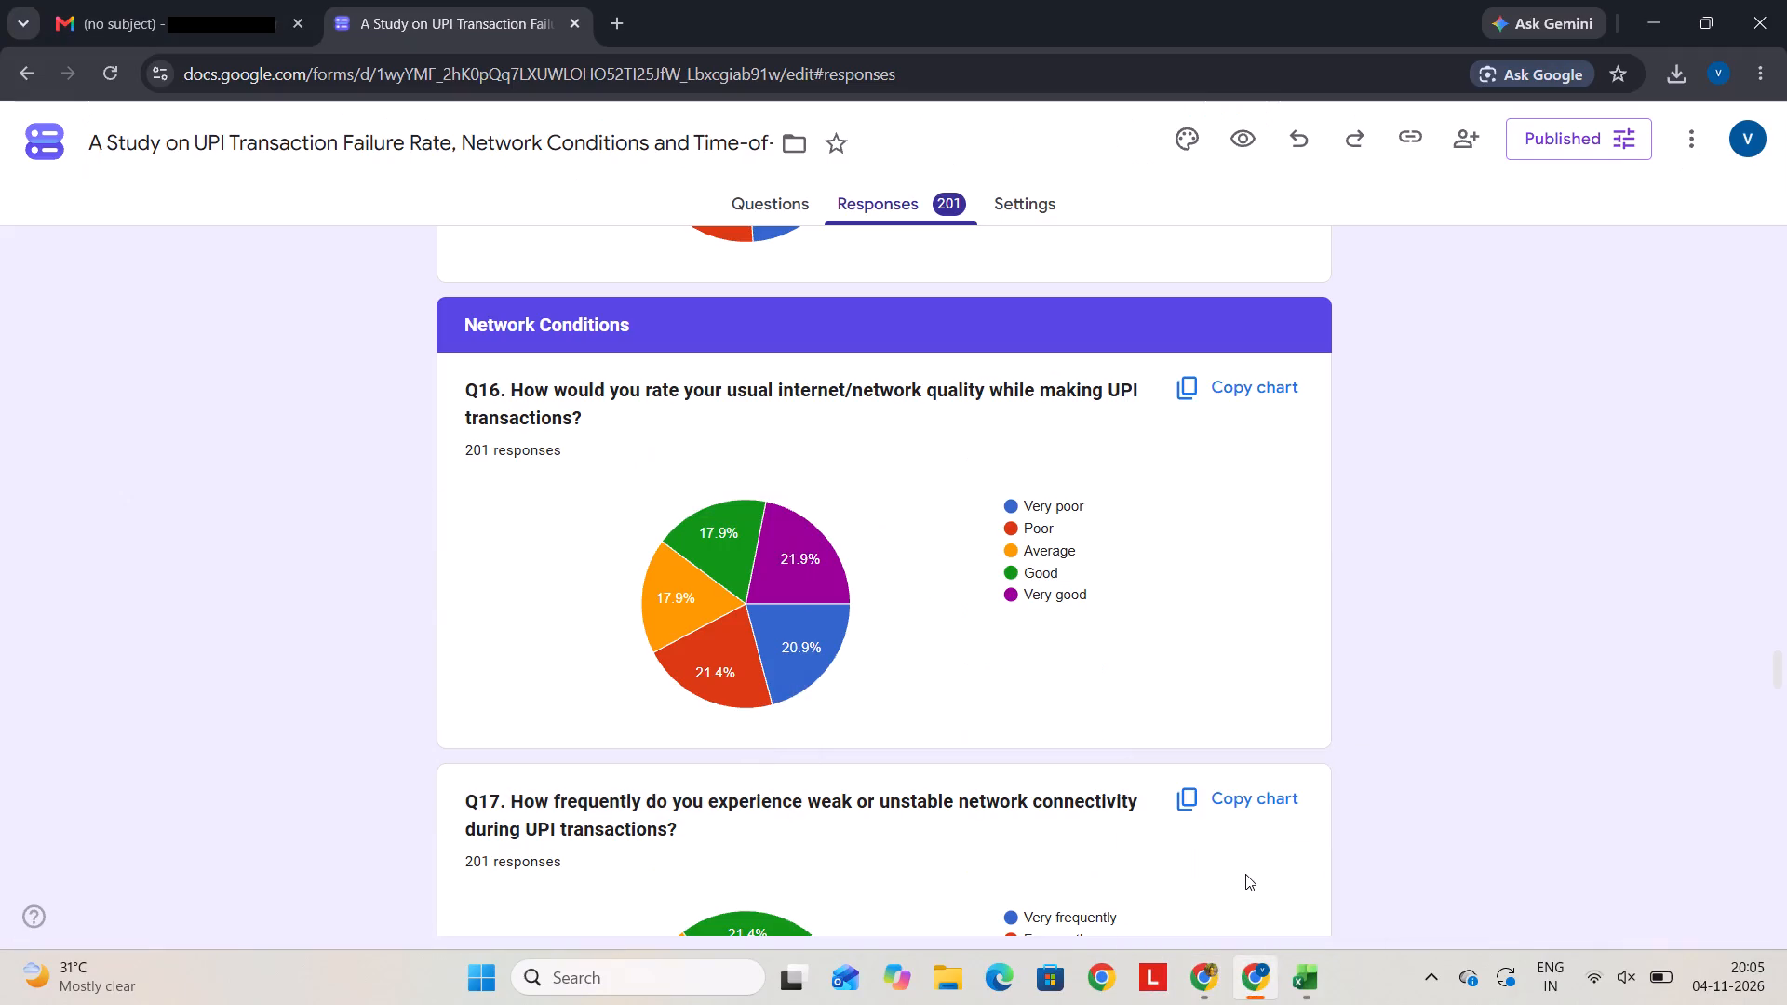
drag(1245, 874, 1231, 882)
scroll(1214, 905, down, 6)
Return to the Excel sheet and close the unrelated video window in Chrome.
click(1197, 962)
click(1305, 987)
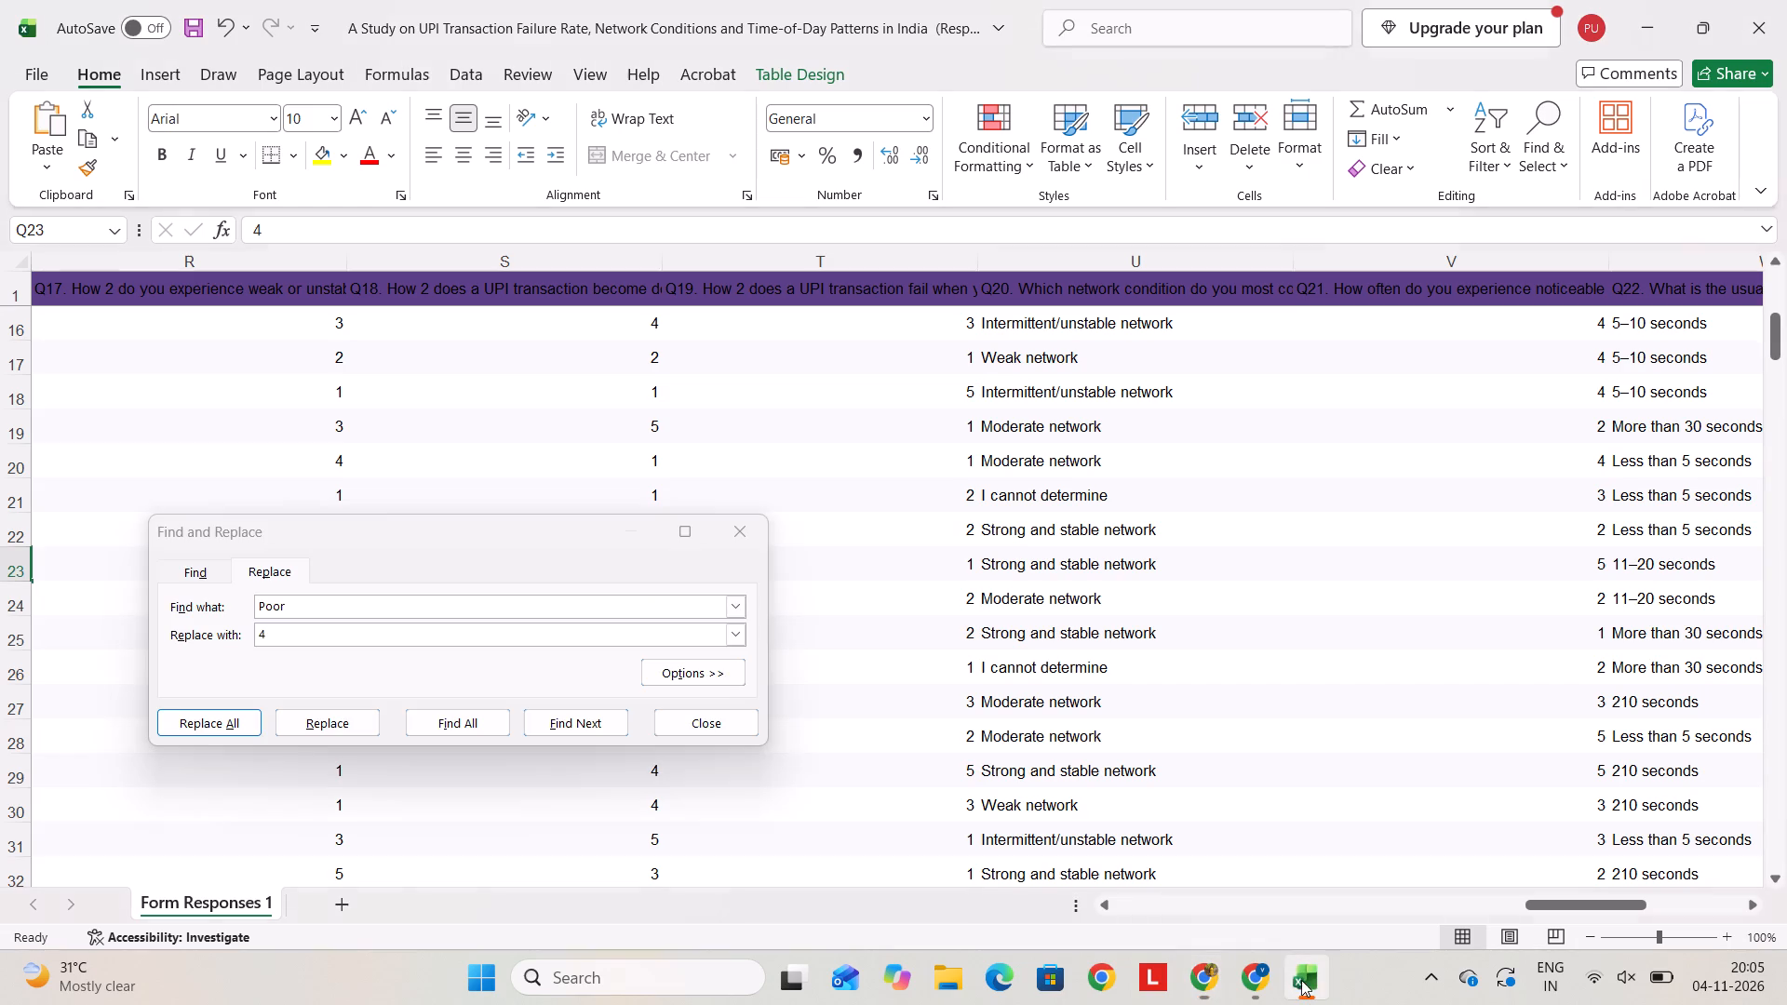
scroll(1061, 561, up, 1)
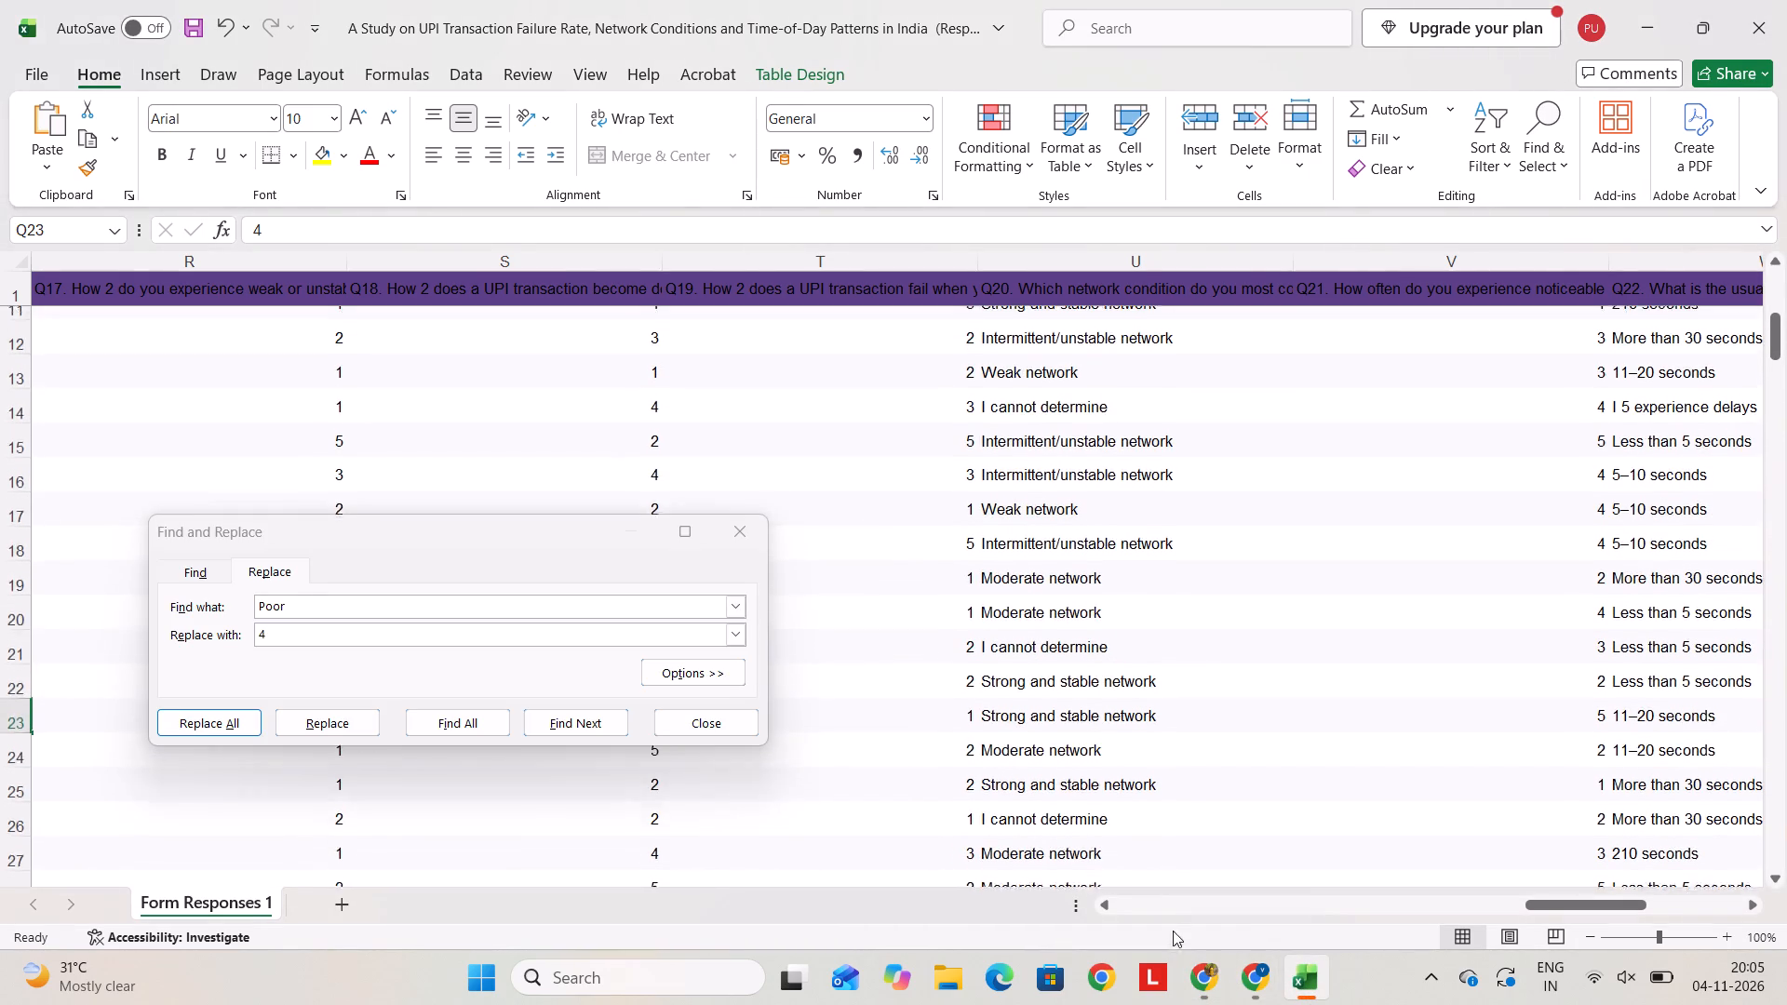
scroll(1173, 931, up, 1)
click(1297, 778)
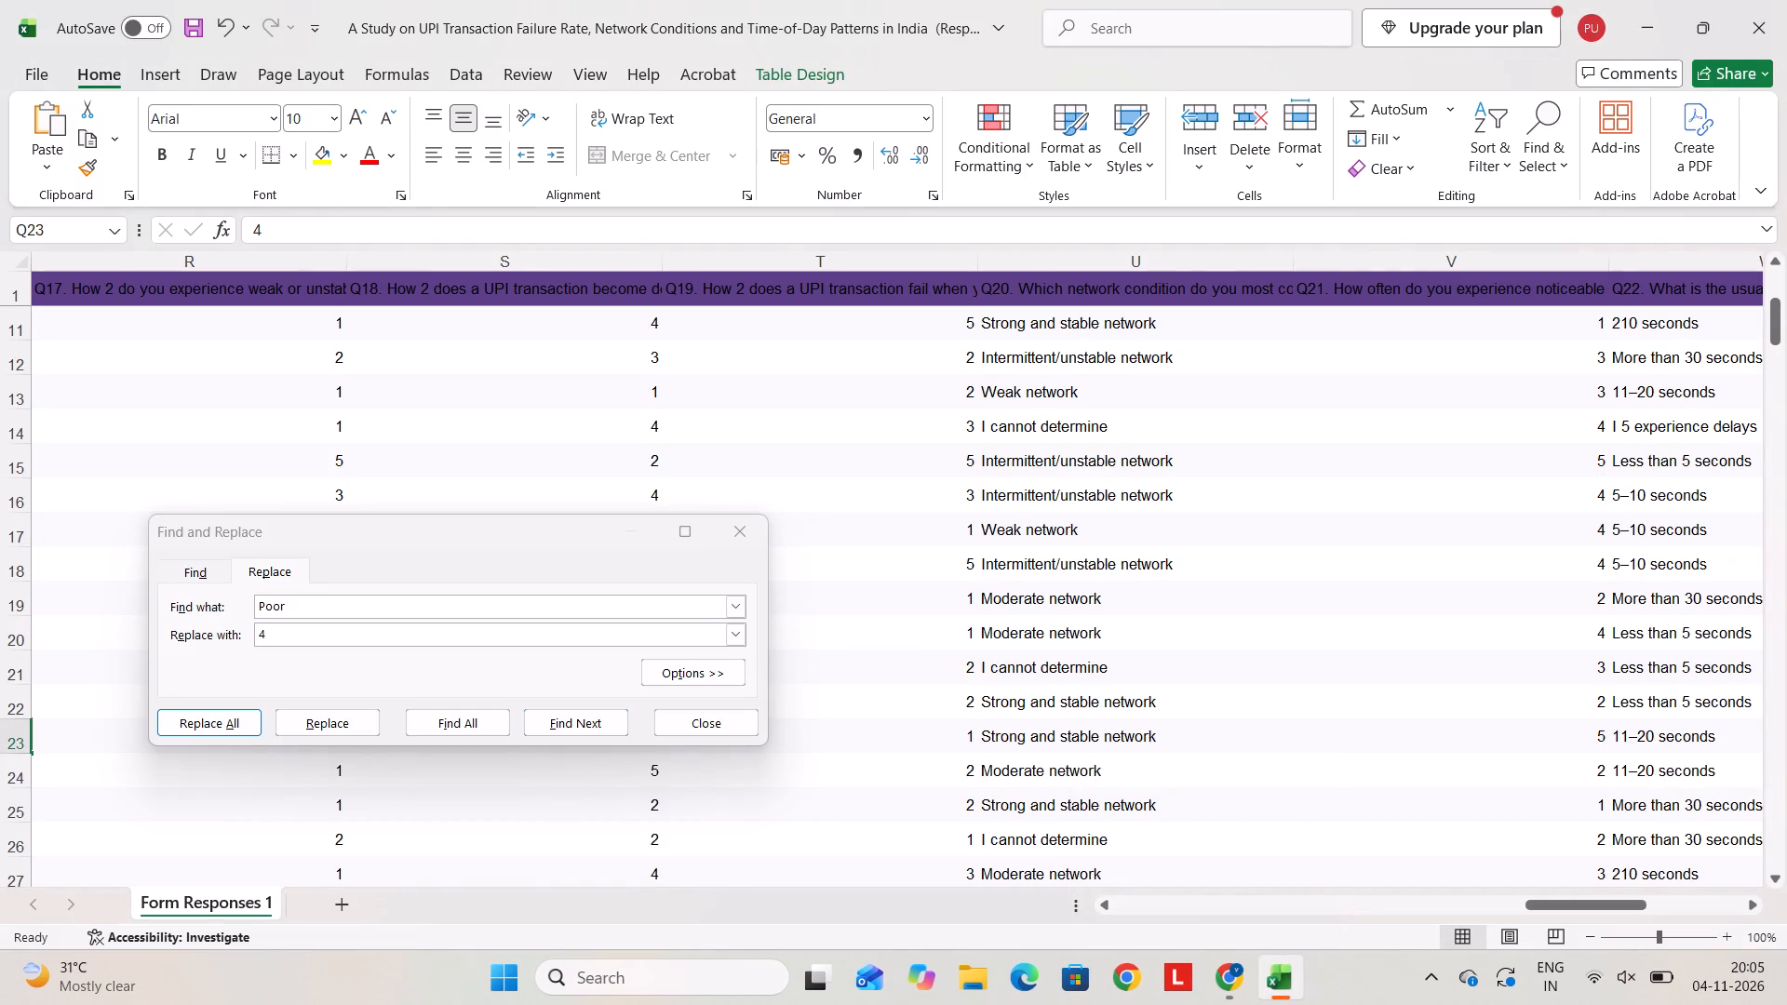
Check the order of question Q20's answer options in the Google Form in Chrome, and return to the Excel sheet.
scroll(1244, 924, up, 2)
scroll(1171, 571, up, 6)
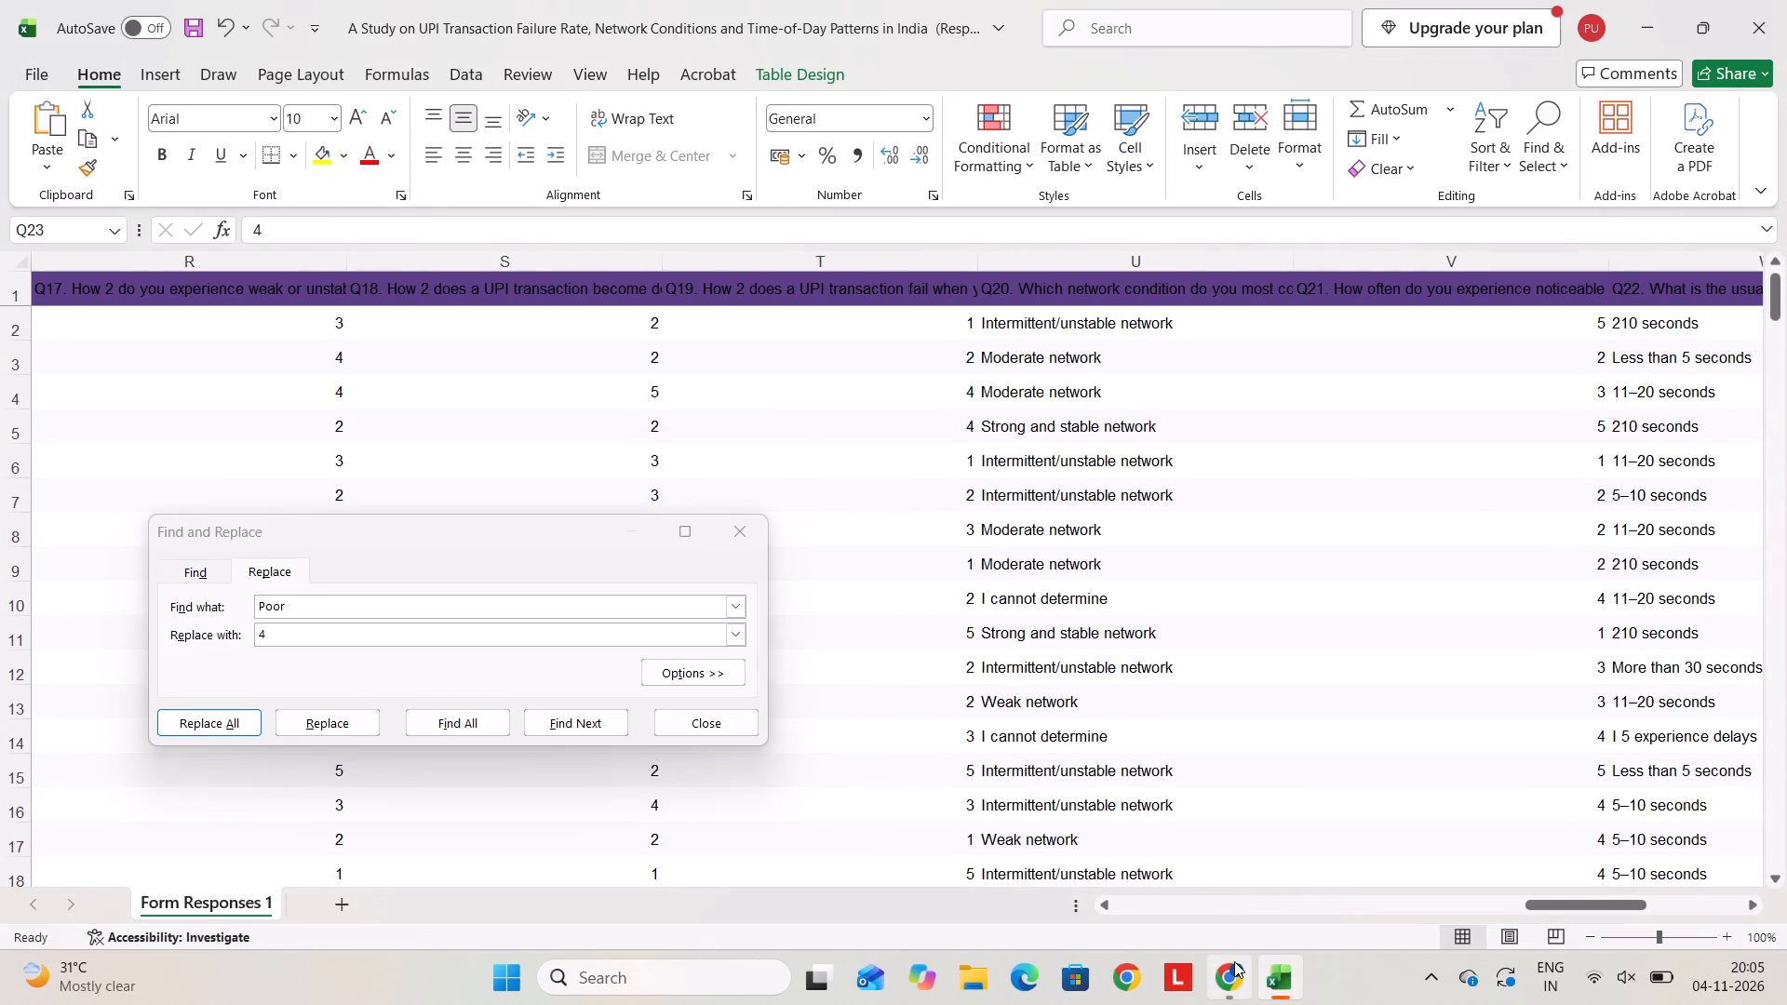
click(1217, 855)
scroll(1217, 855, down, 5)
scroll(1227, 623, down, 5)
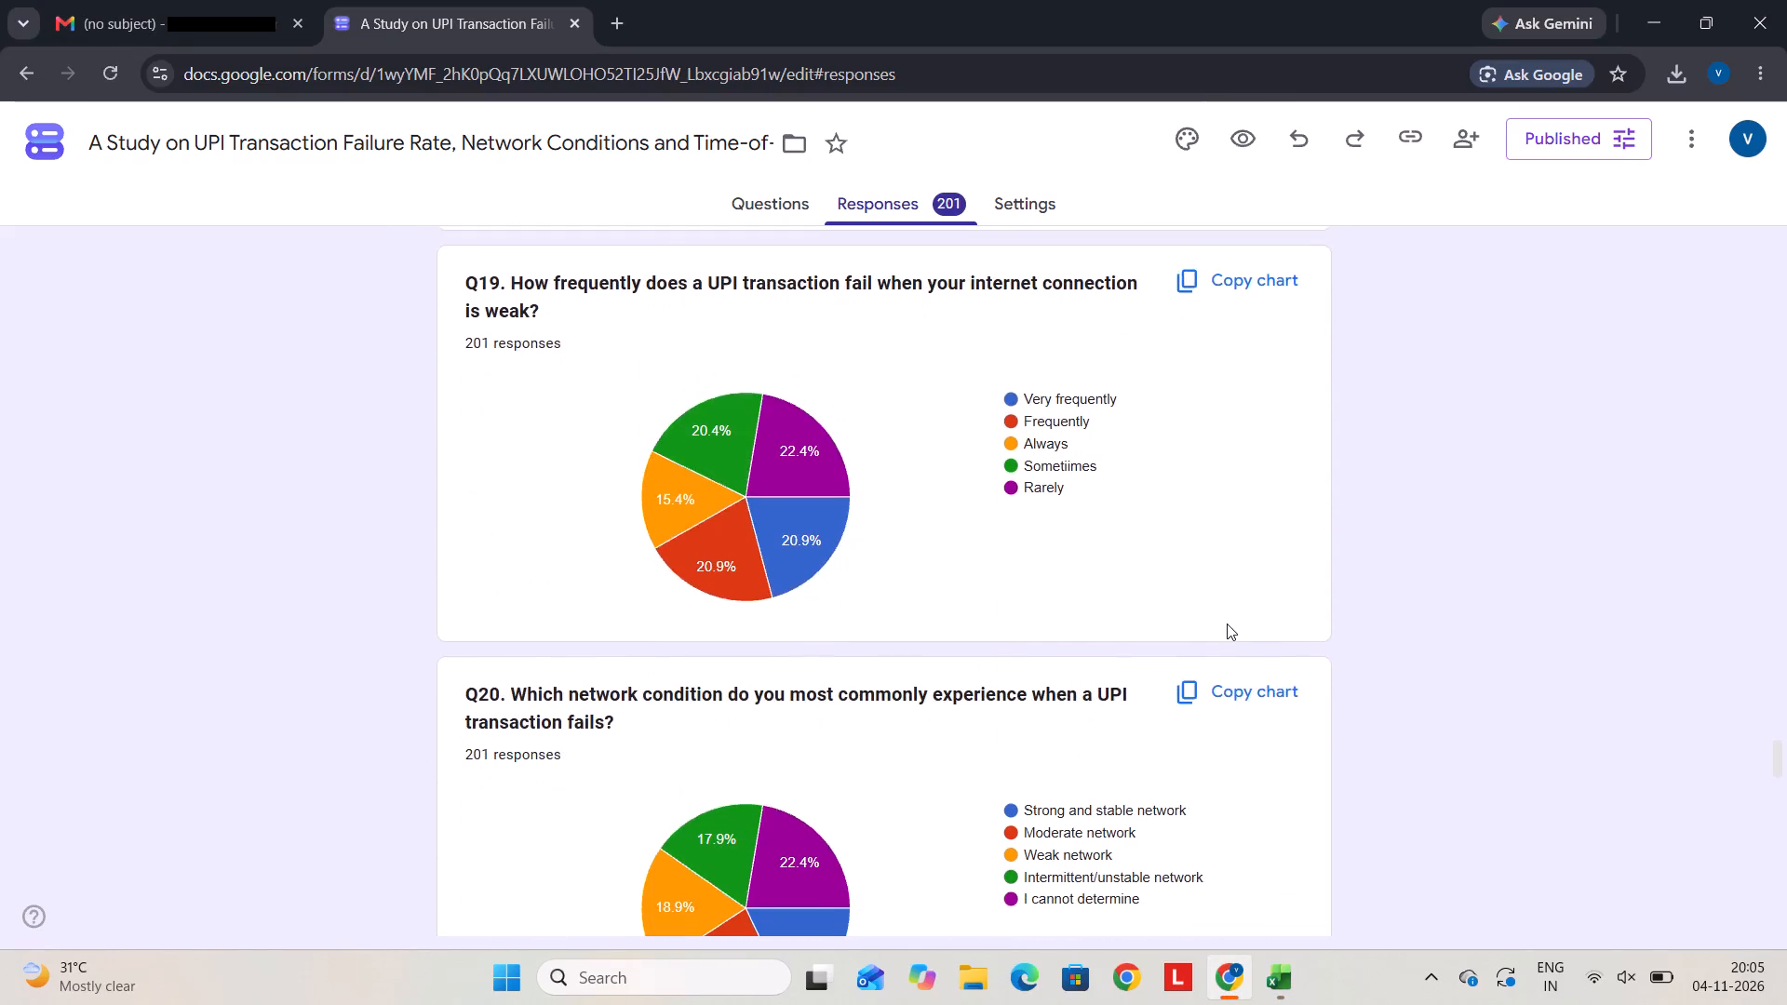
scroll(1216, 650, left, 1)
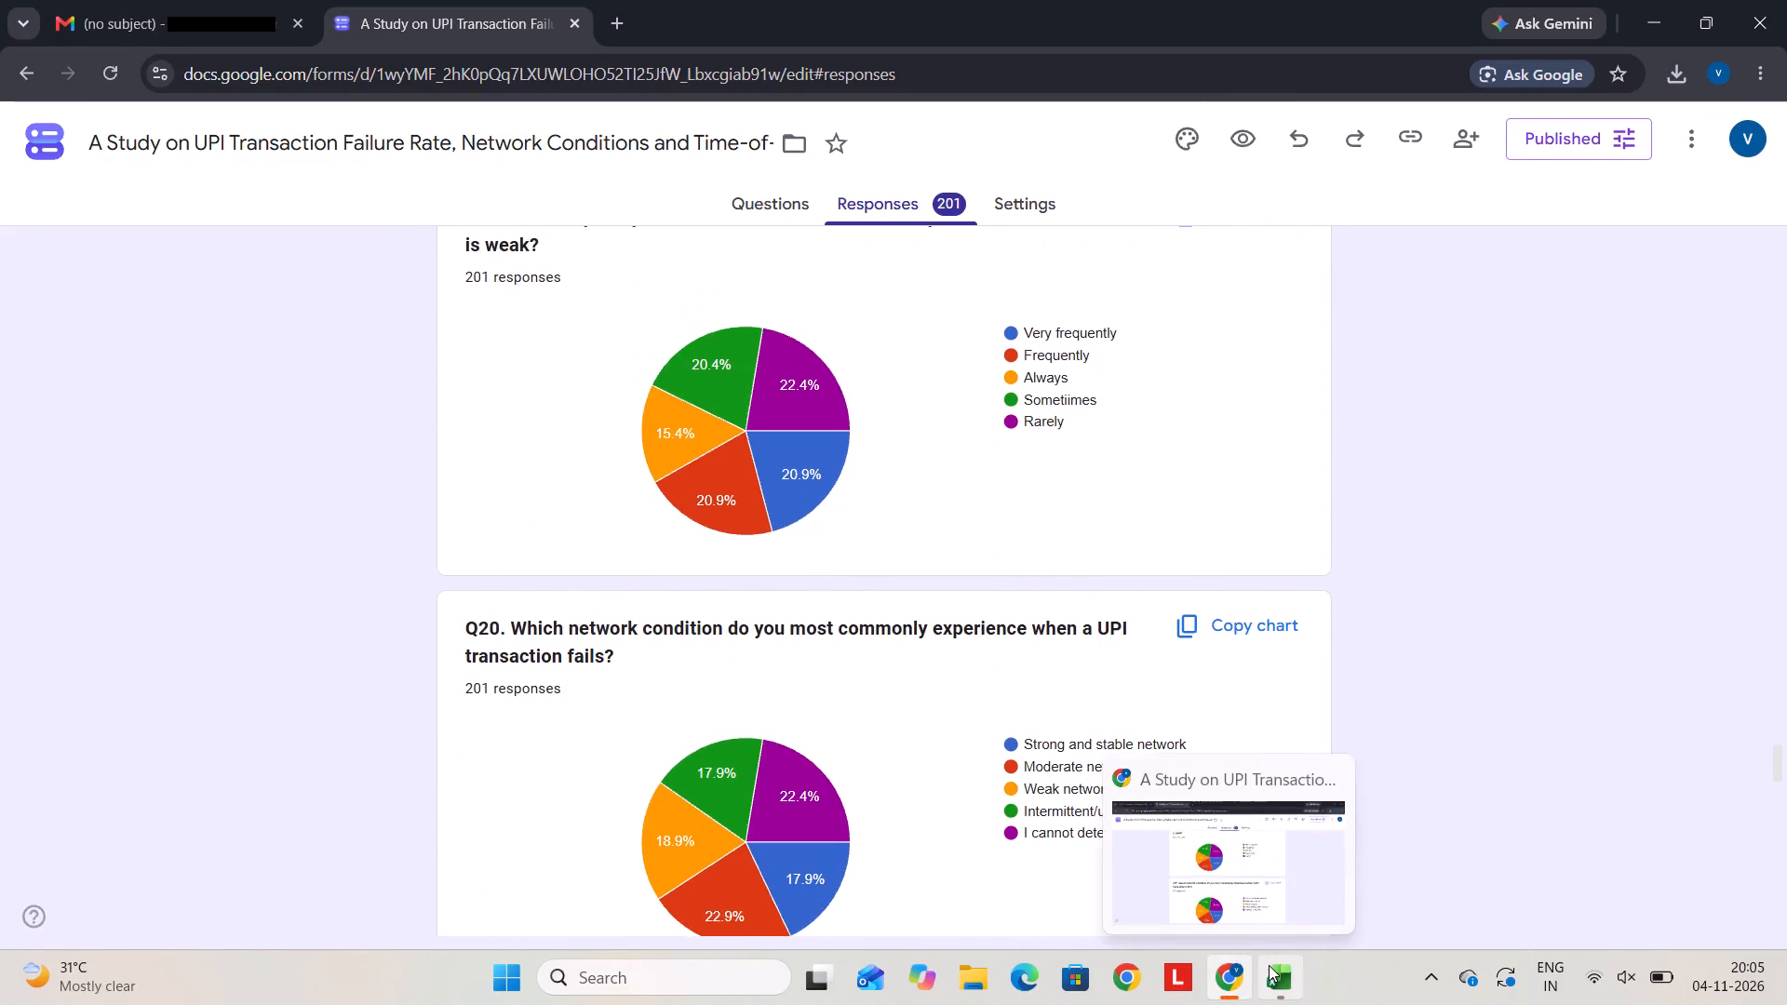
click(1269, 965)
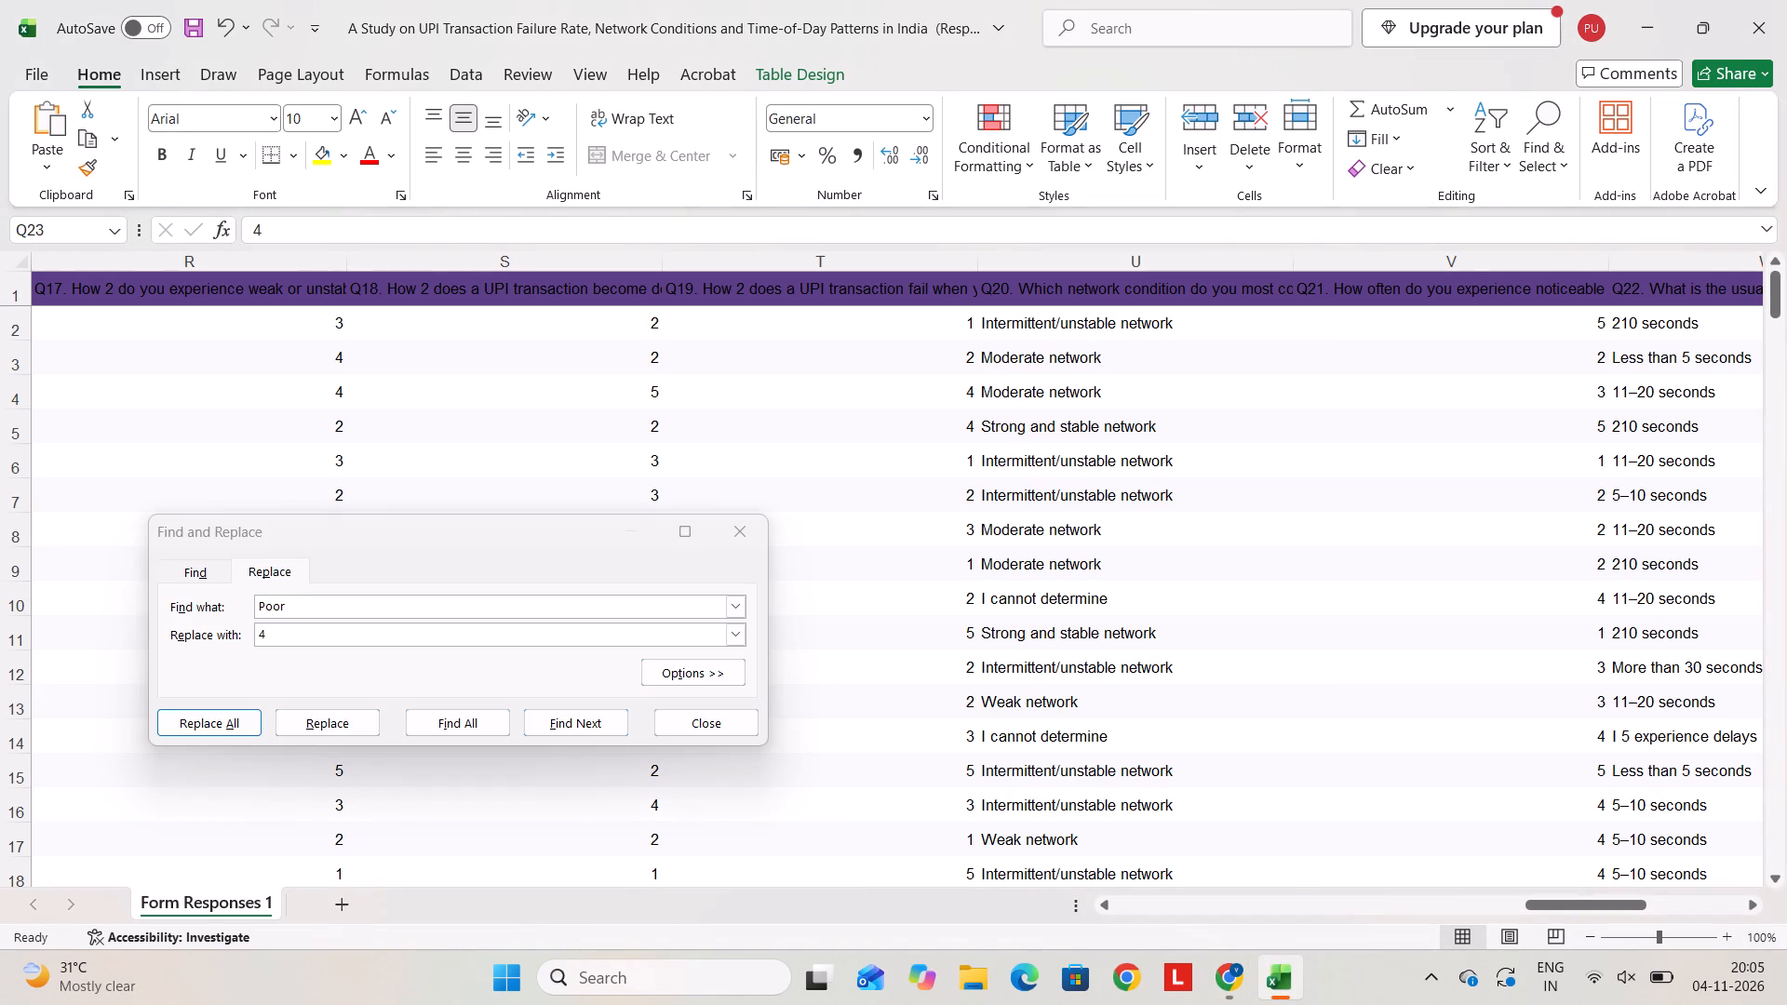
Replace every "Strong and stable network" with 1 across the sheet, taking the search text from cell U5 in the Q20 column.
click(1205, 433)
key(ctrl+a)
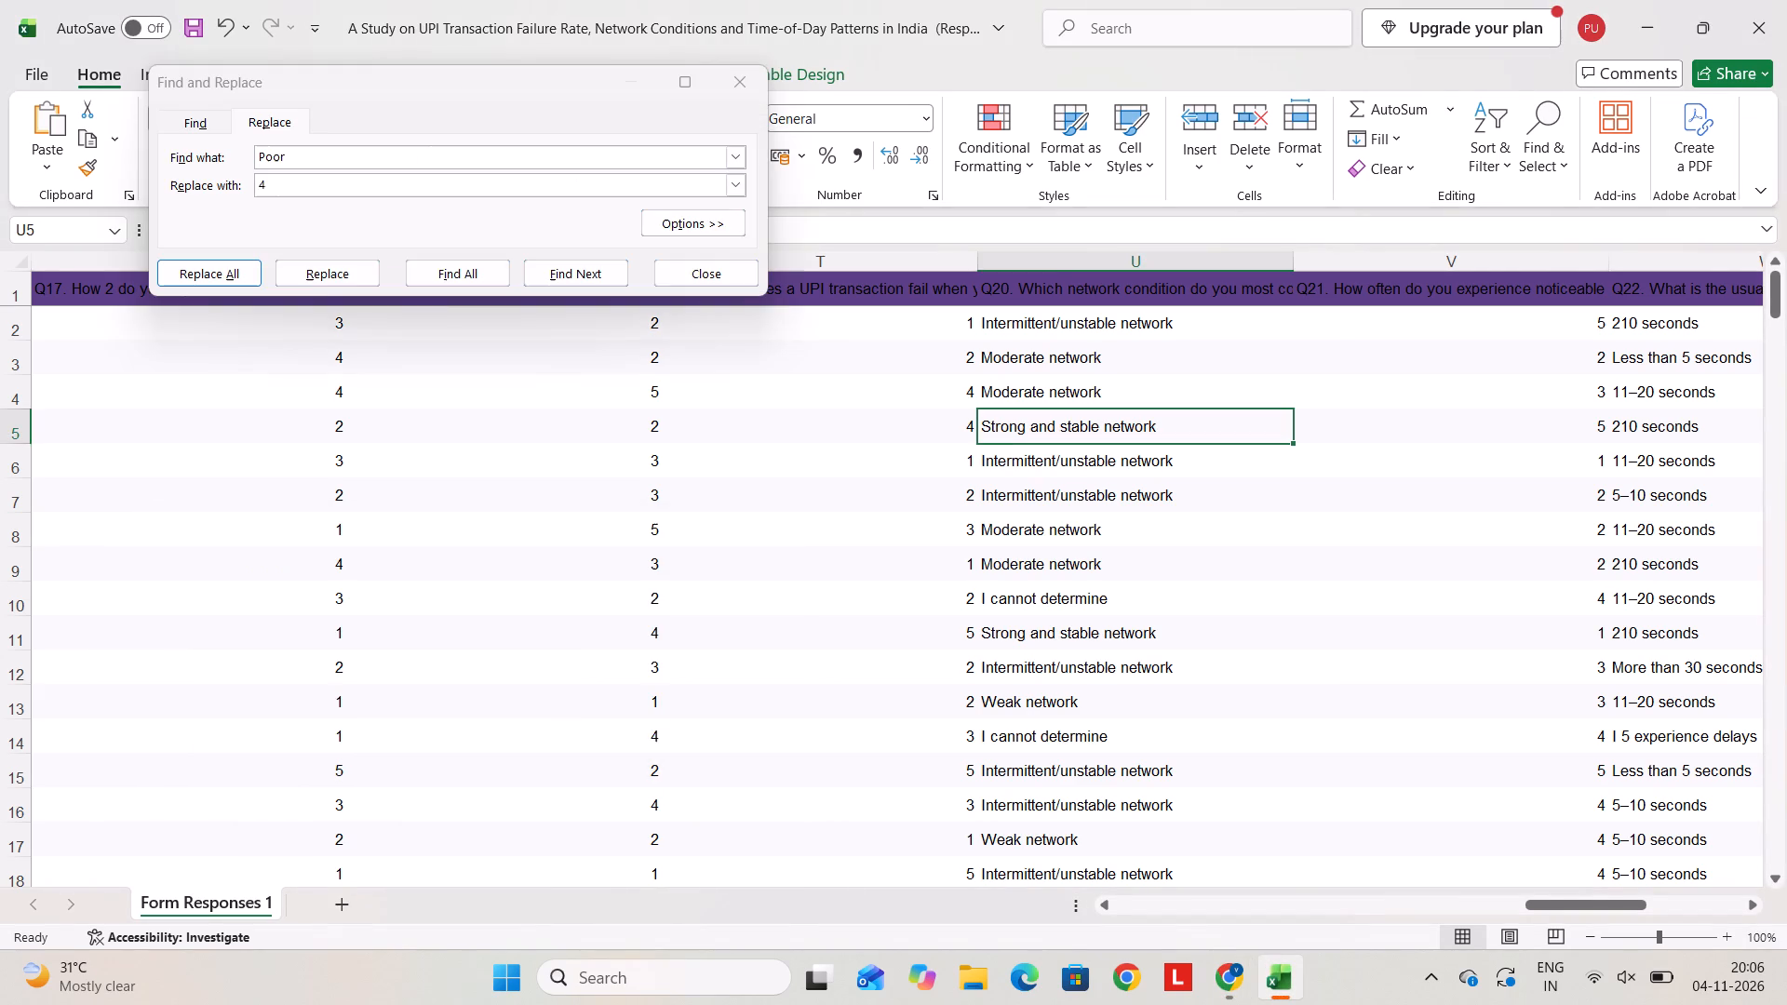
double_click(1205, 433)
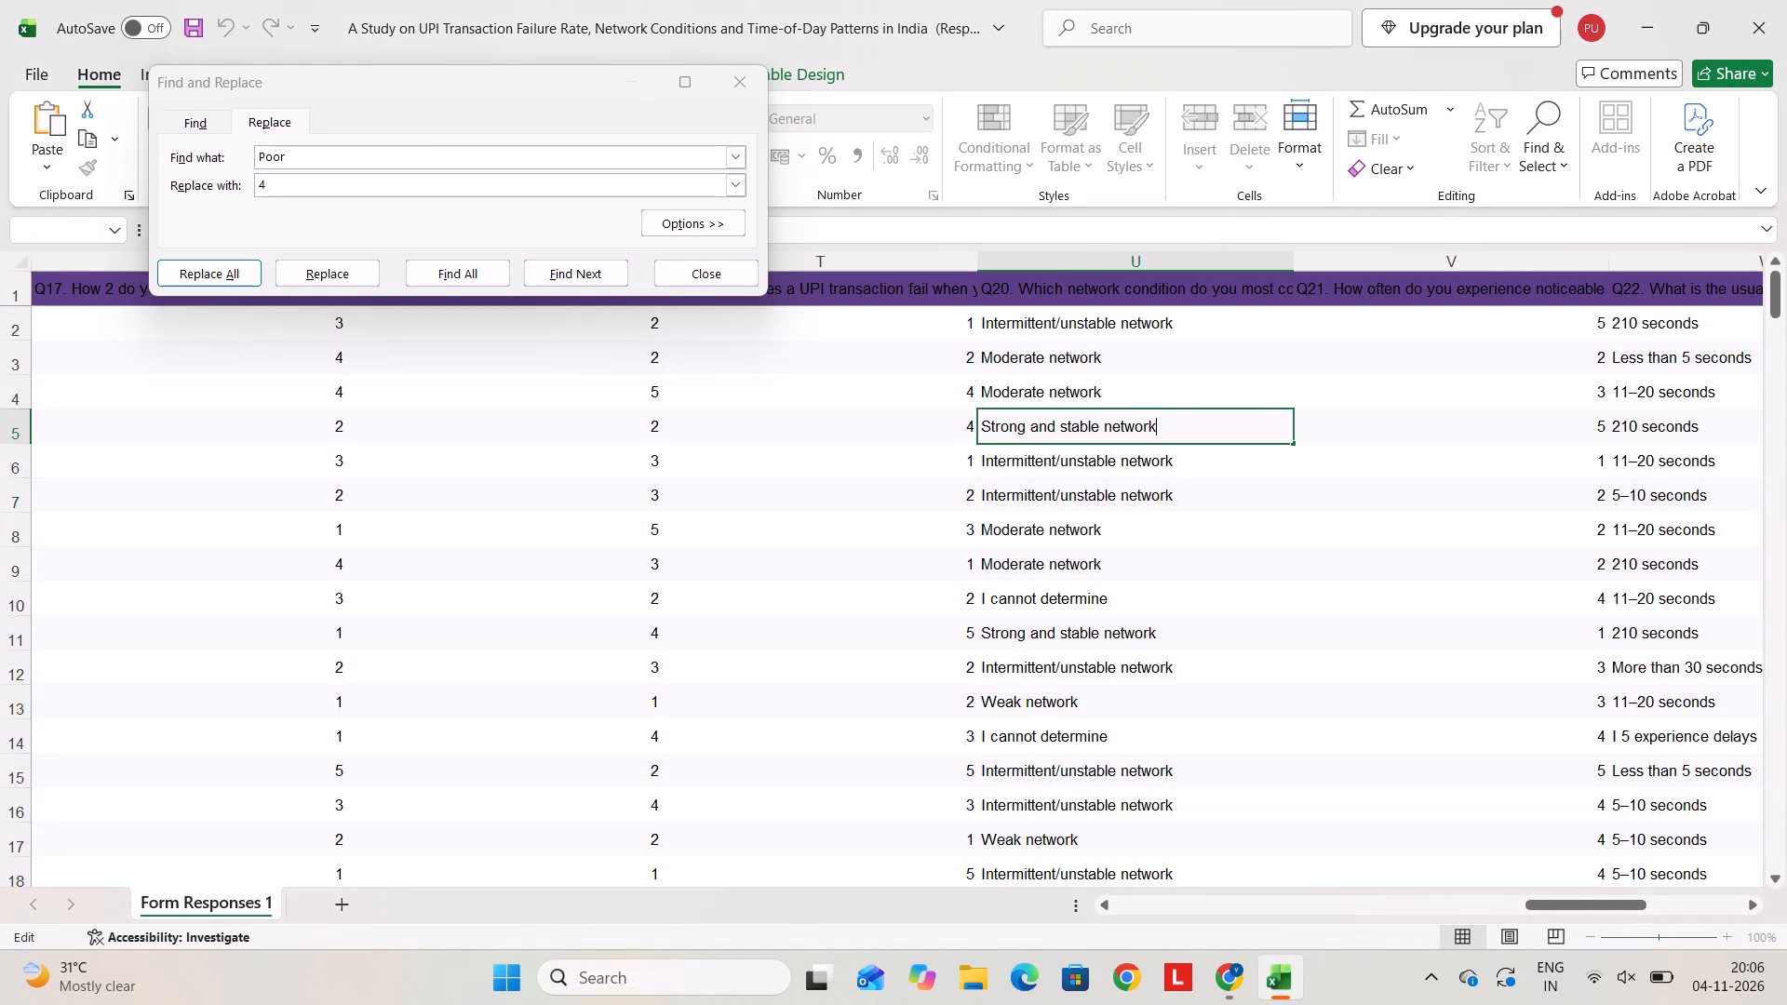
key(ctrl+a)
key(ctrl+c)
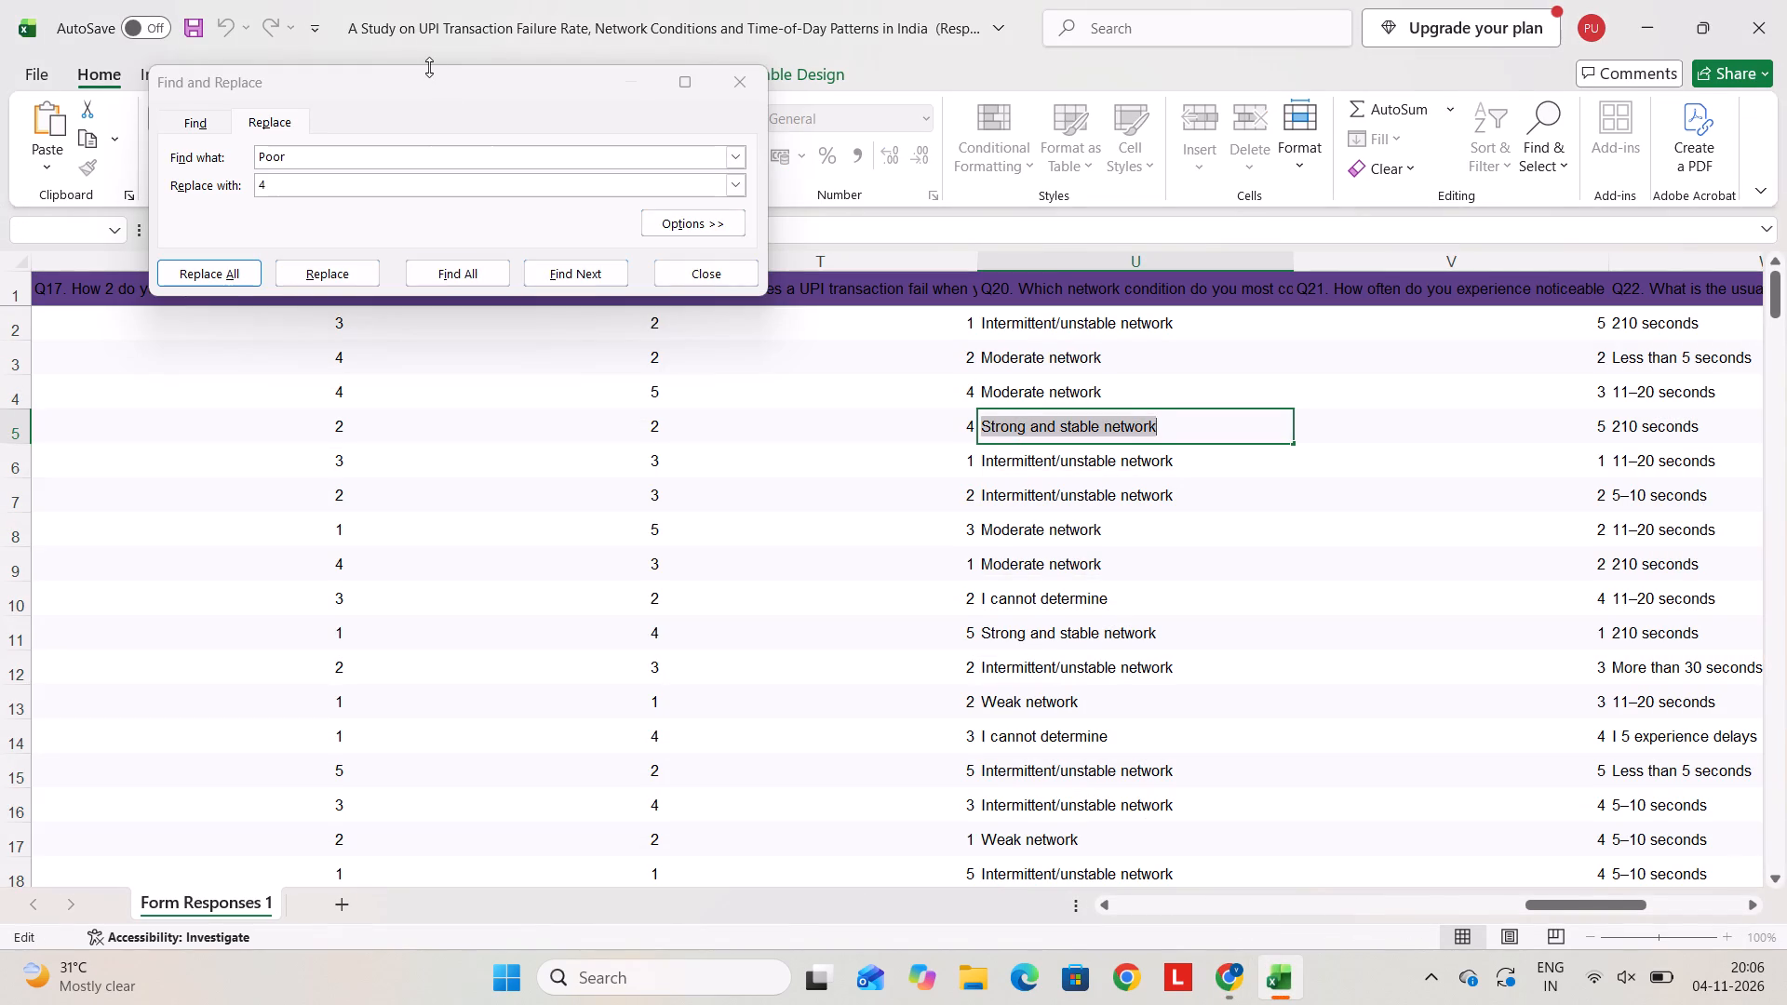
click(429, 67)
drag(429, 75, 469, 250)
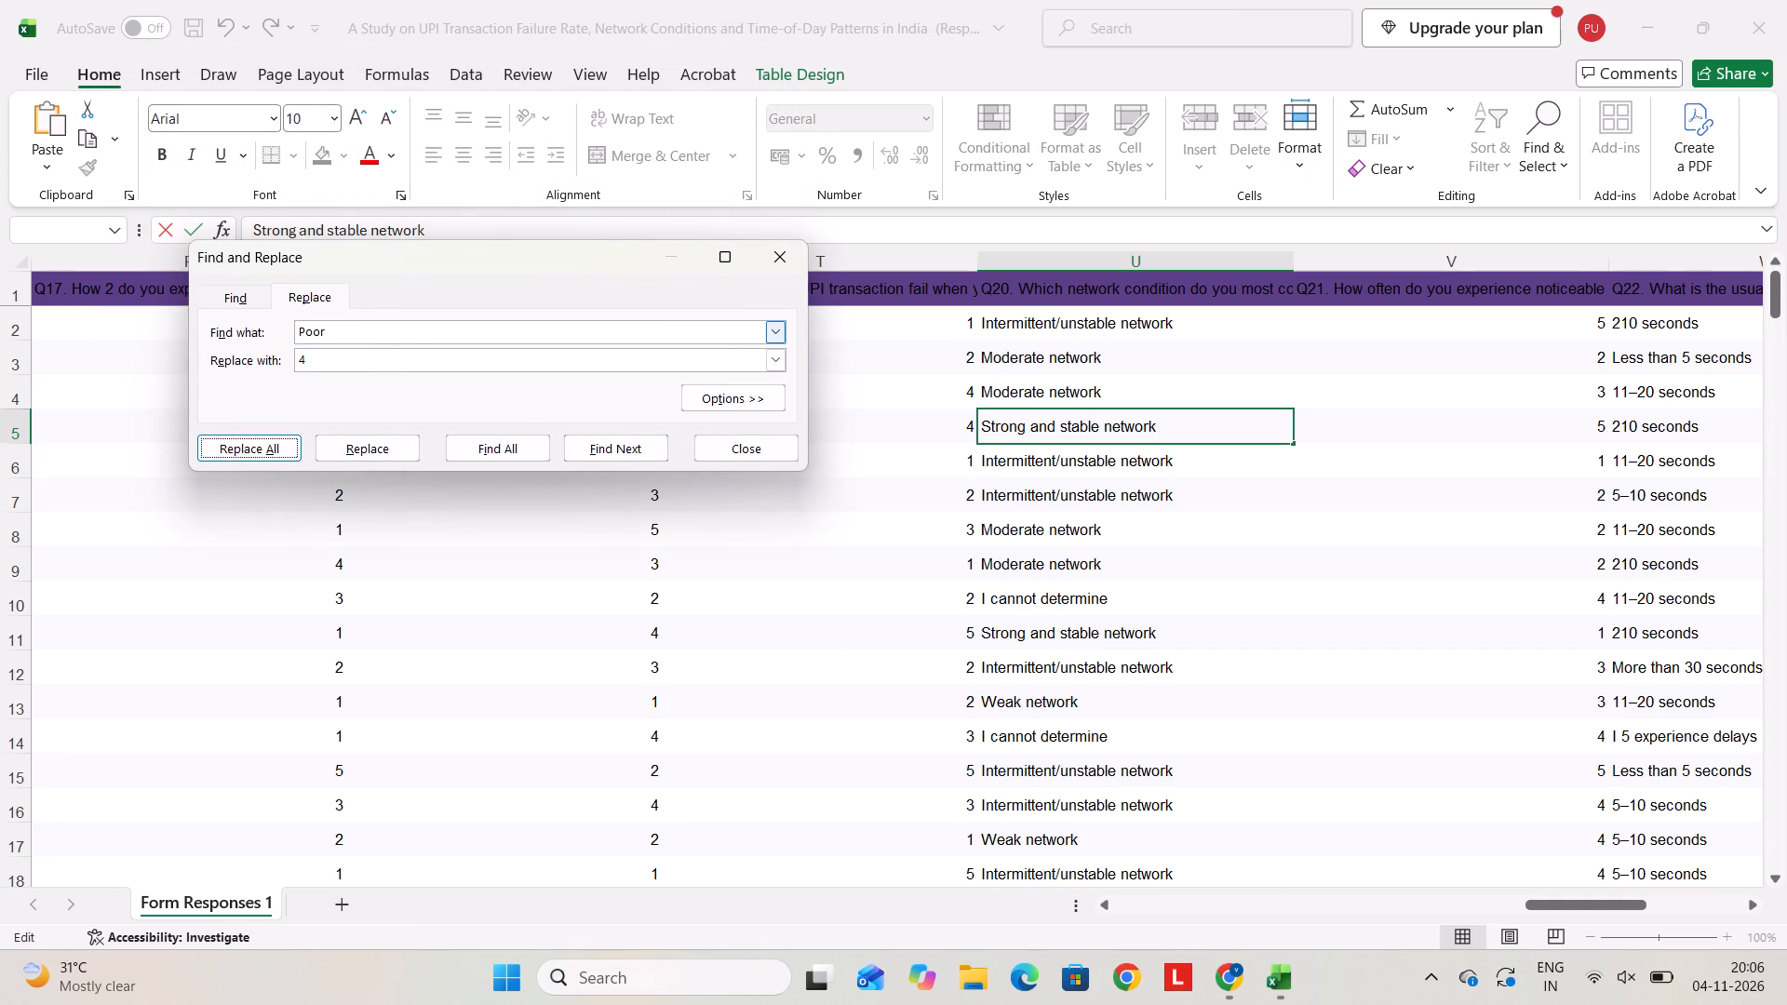
double_click(393, 328)
key(ctrl+v)
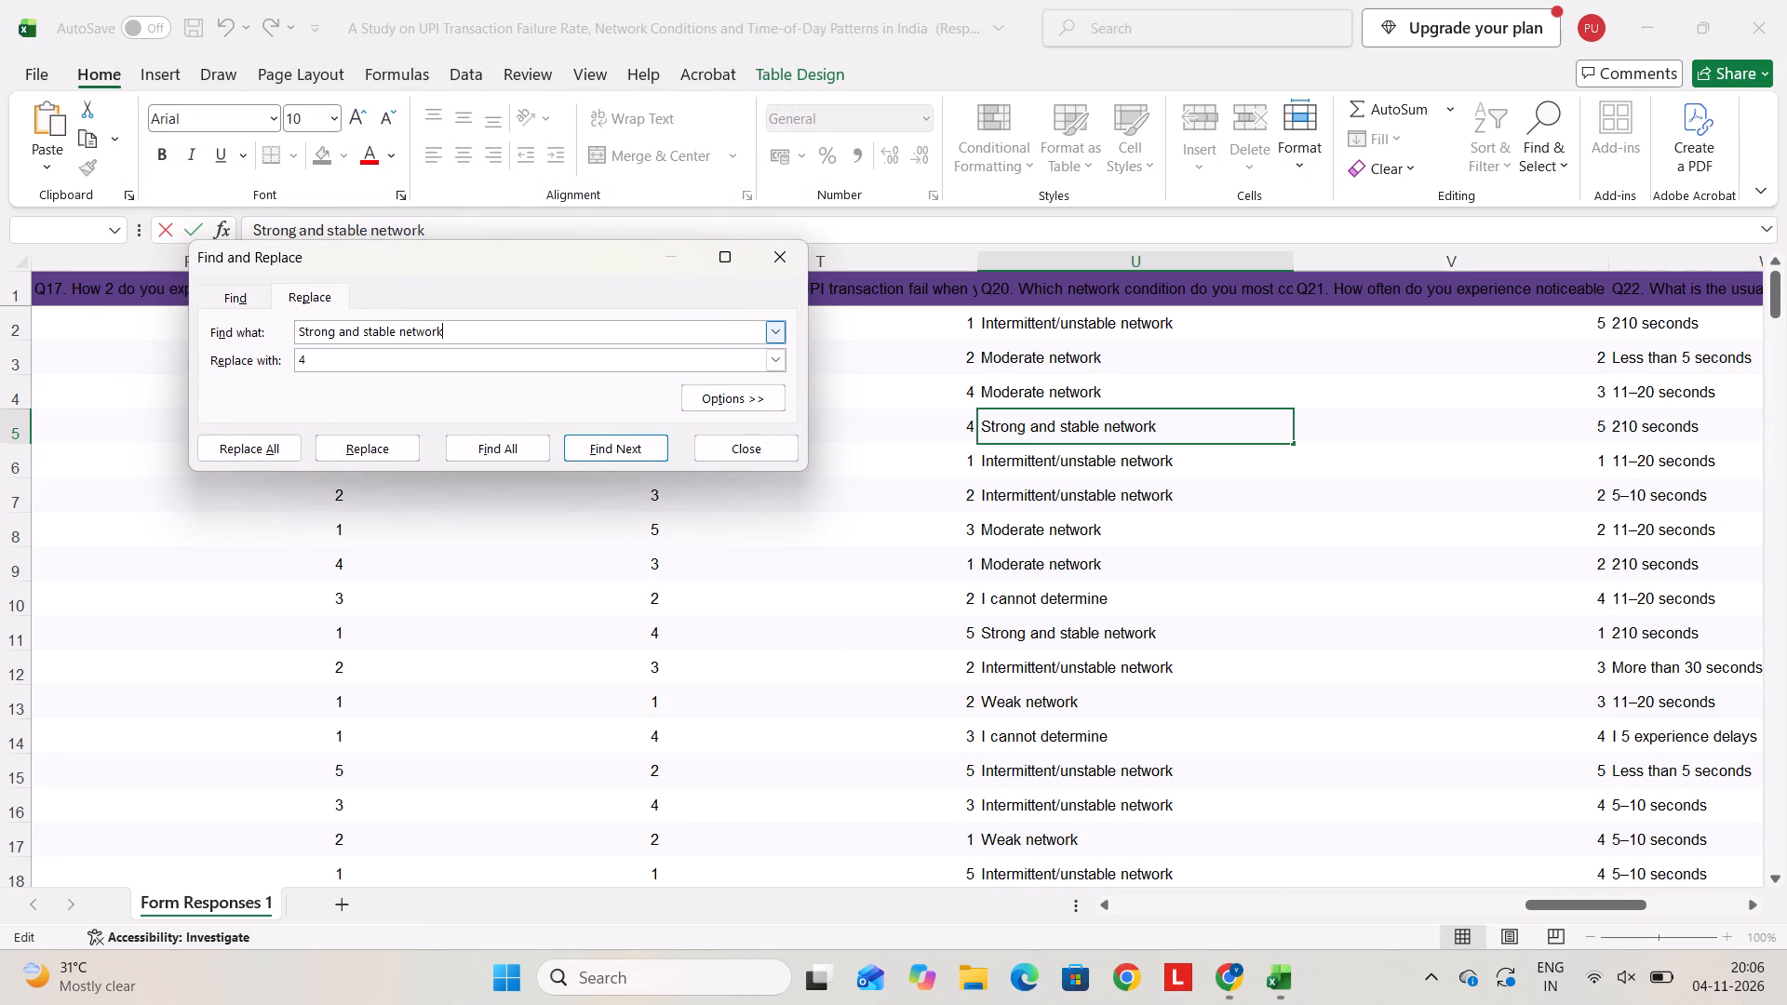
double_click(380, 356)
key(1)
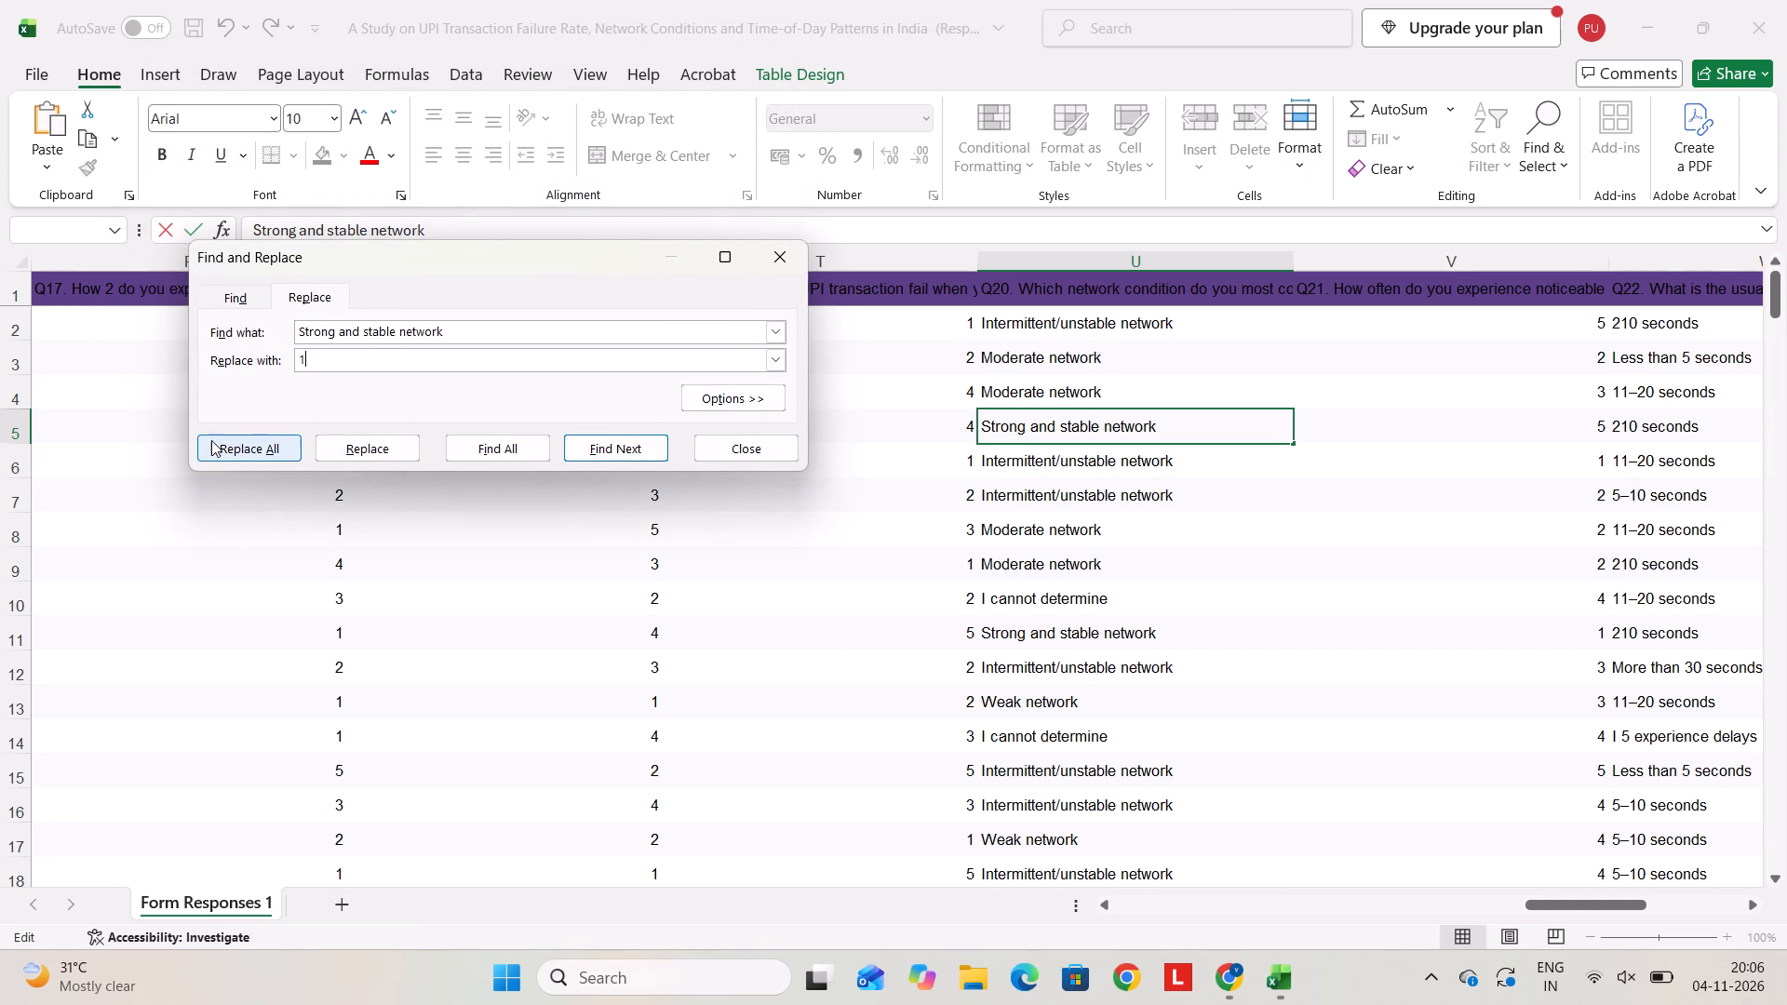
click(213, 446)
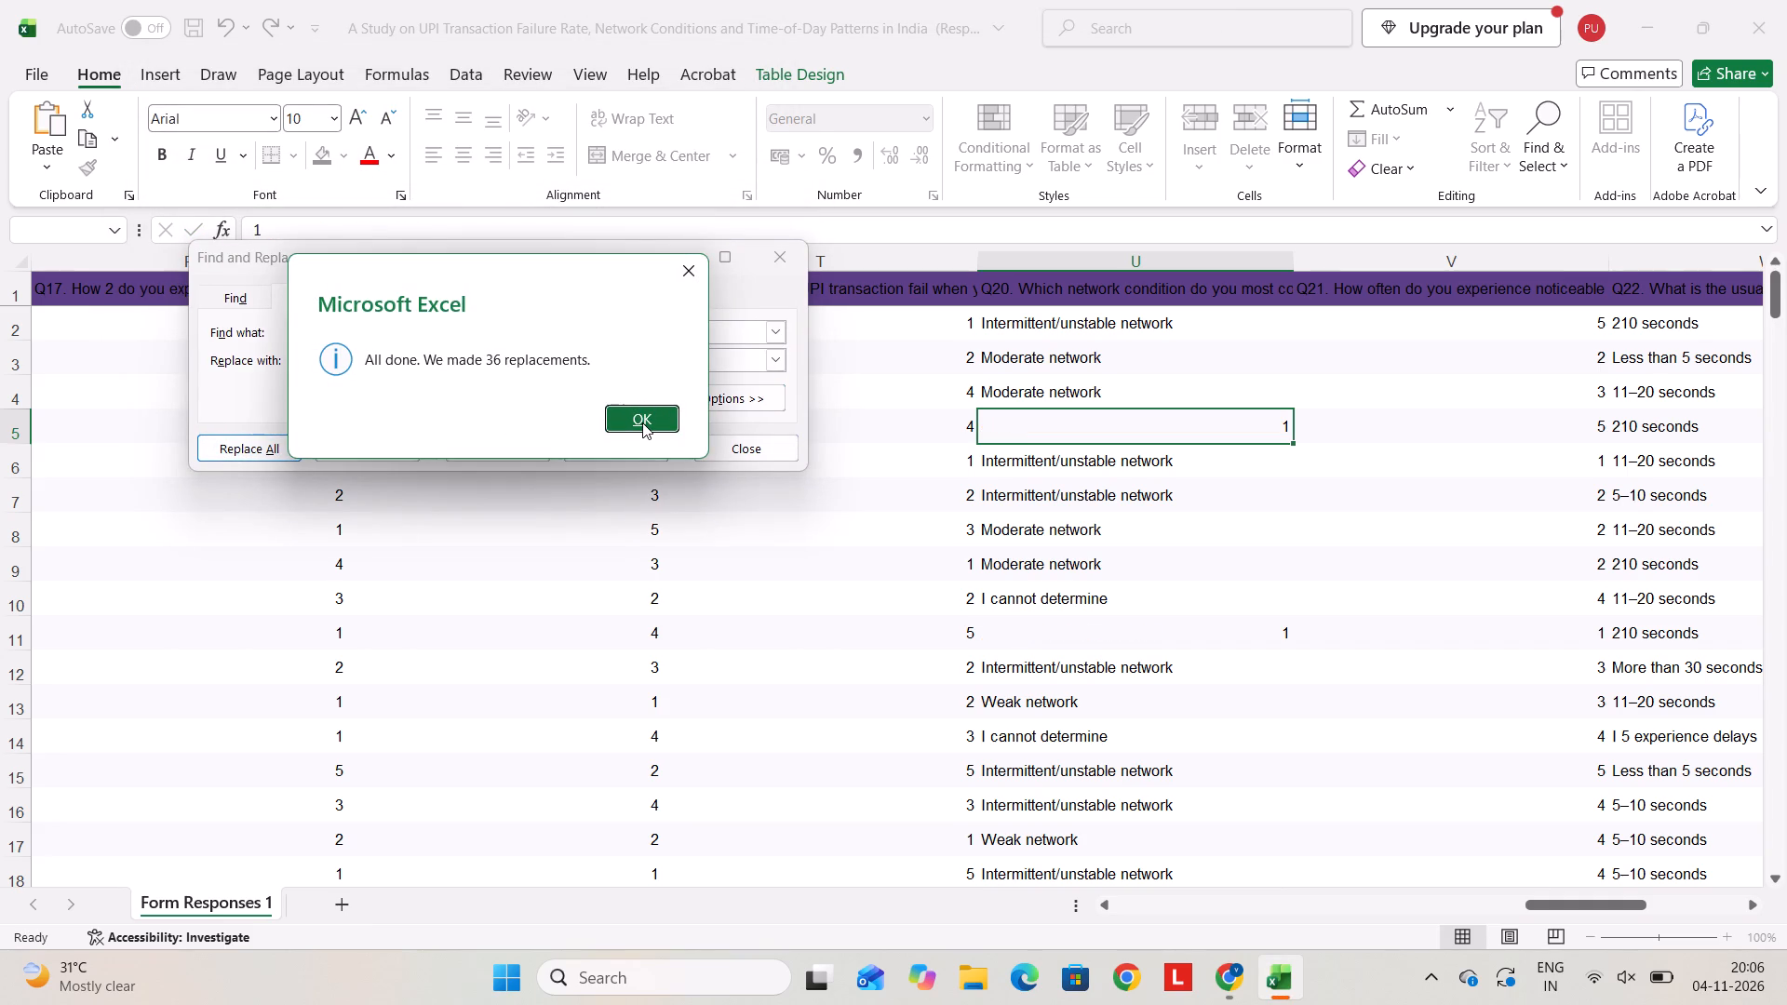
click(642, 422)
Replace every "Moderate network" with 2 across the sheet, taking the search text from cell U3.
double_click(1137, 361)
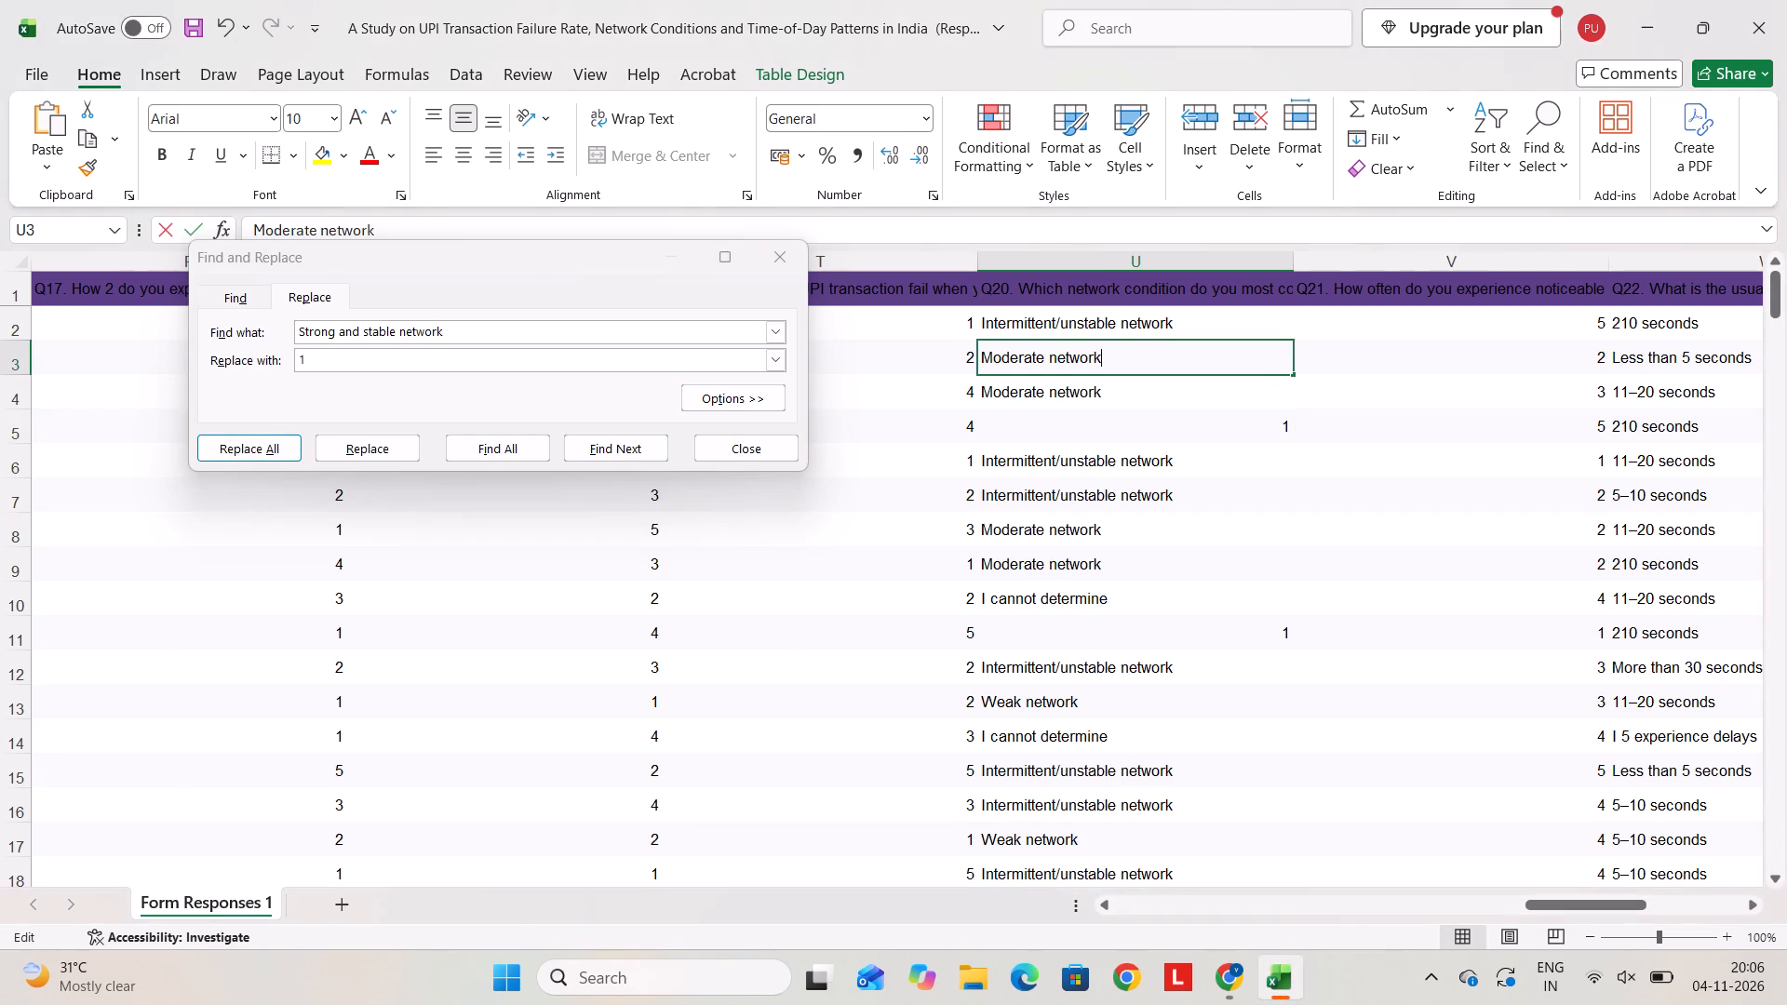
key(ctrl+a)
key(ctrl+c)
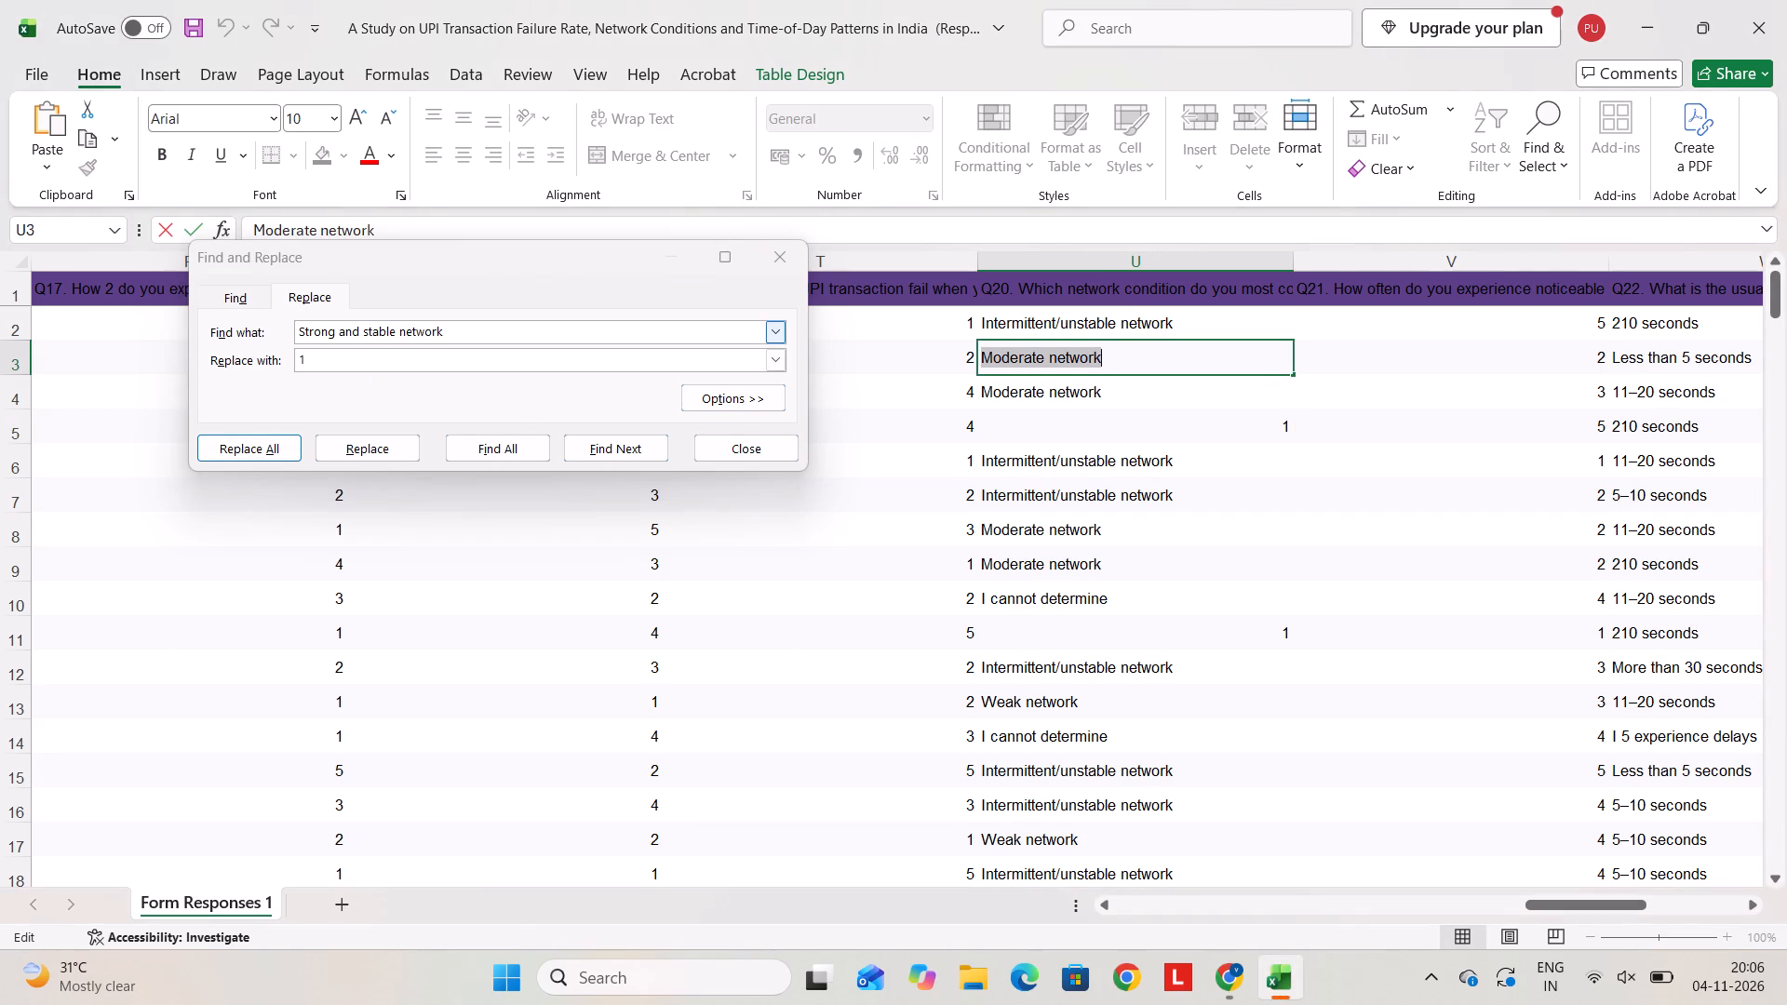
click(465, 326)
key(ctrl+a)
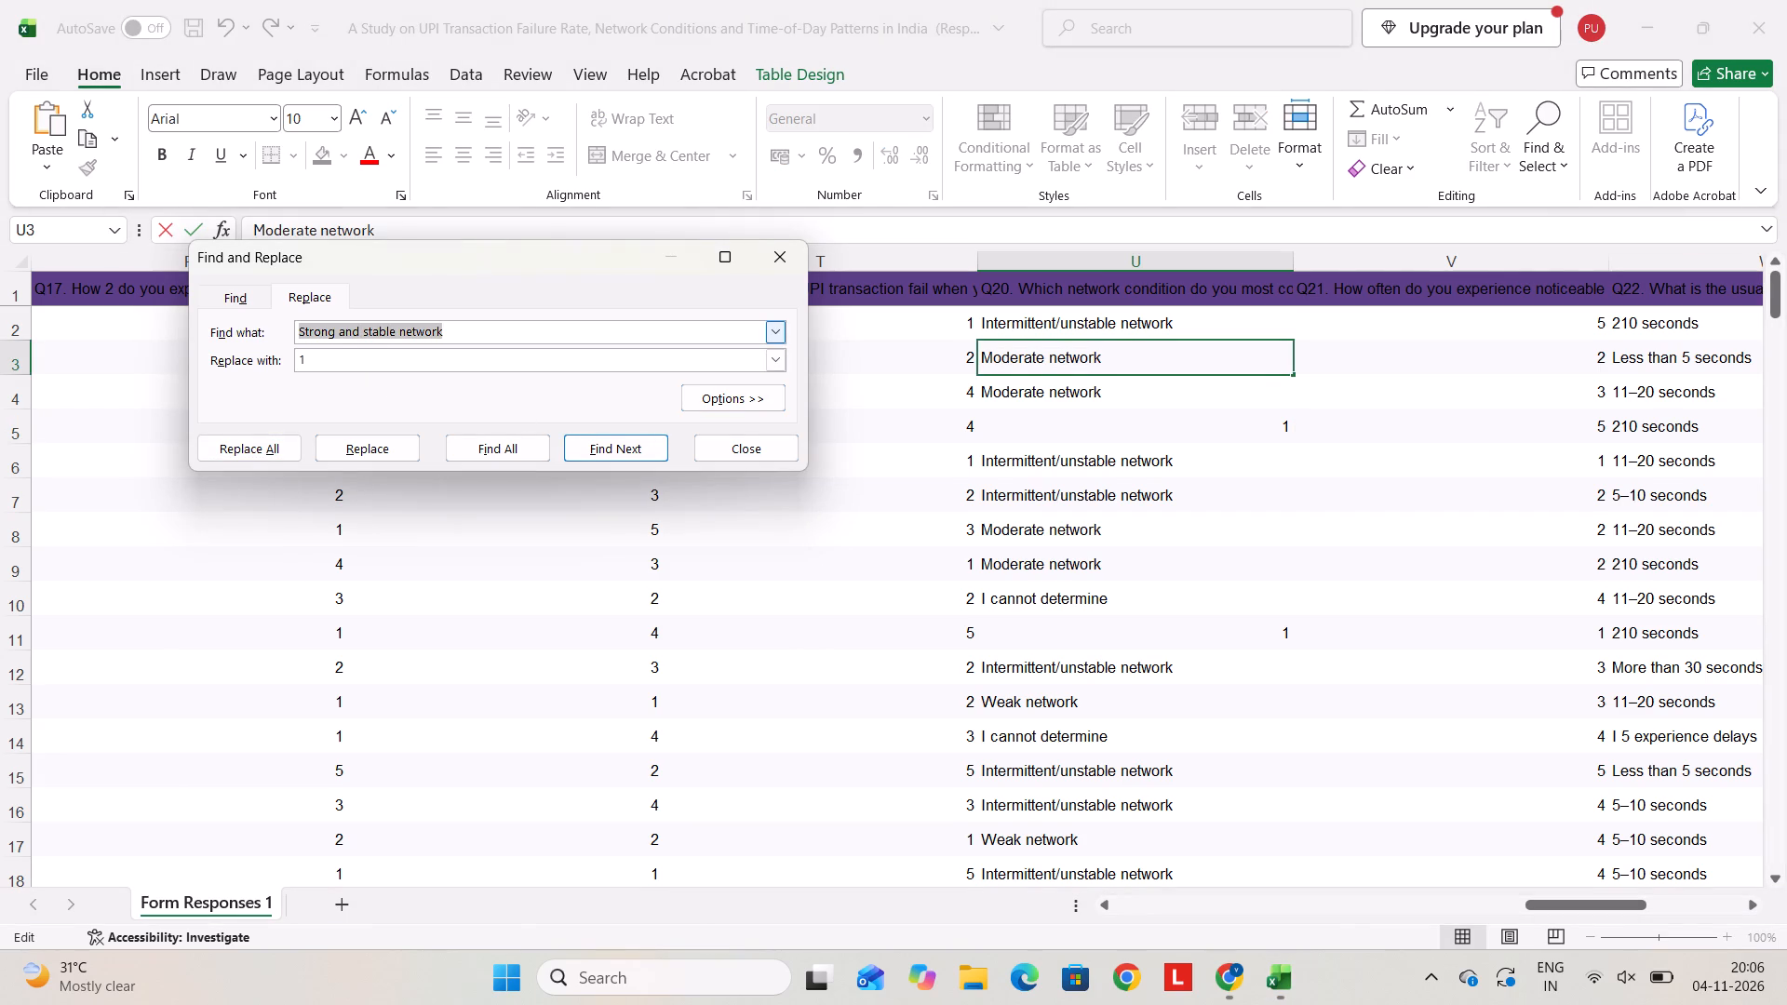
key(ctrl+v)
double_click(347, 361)
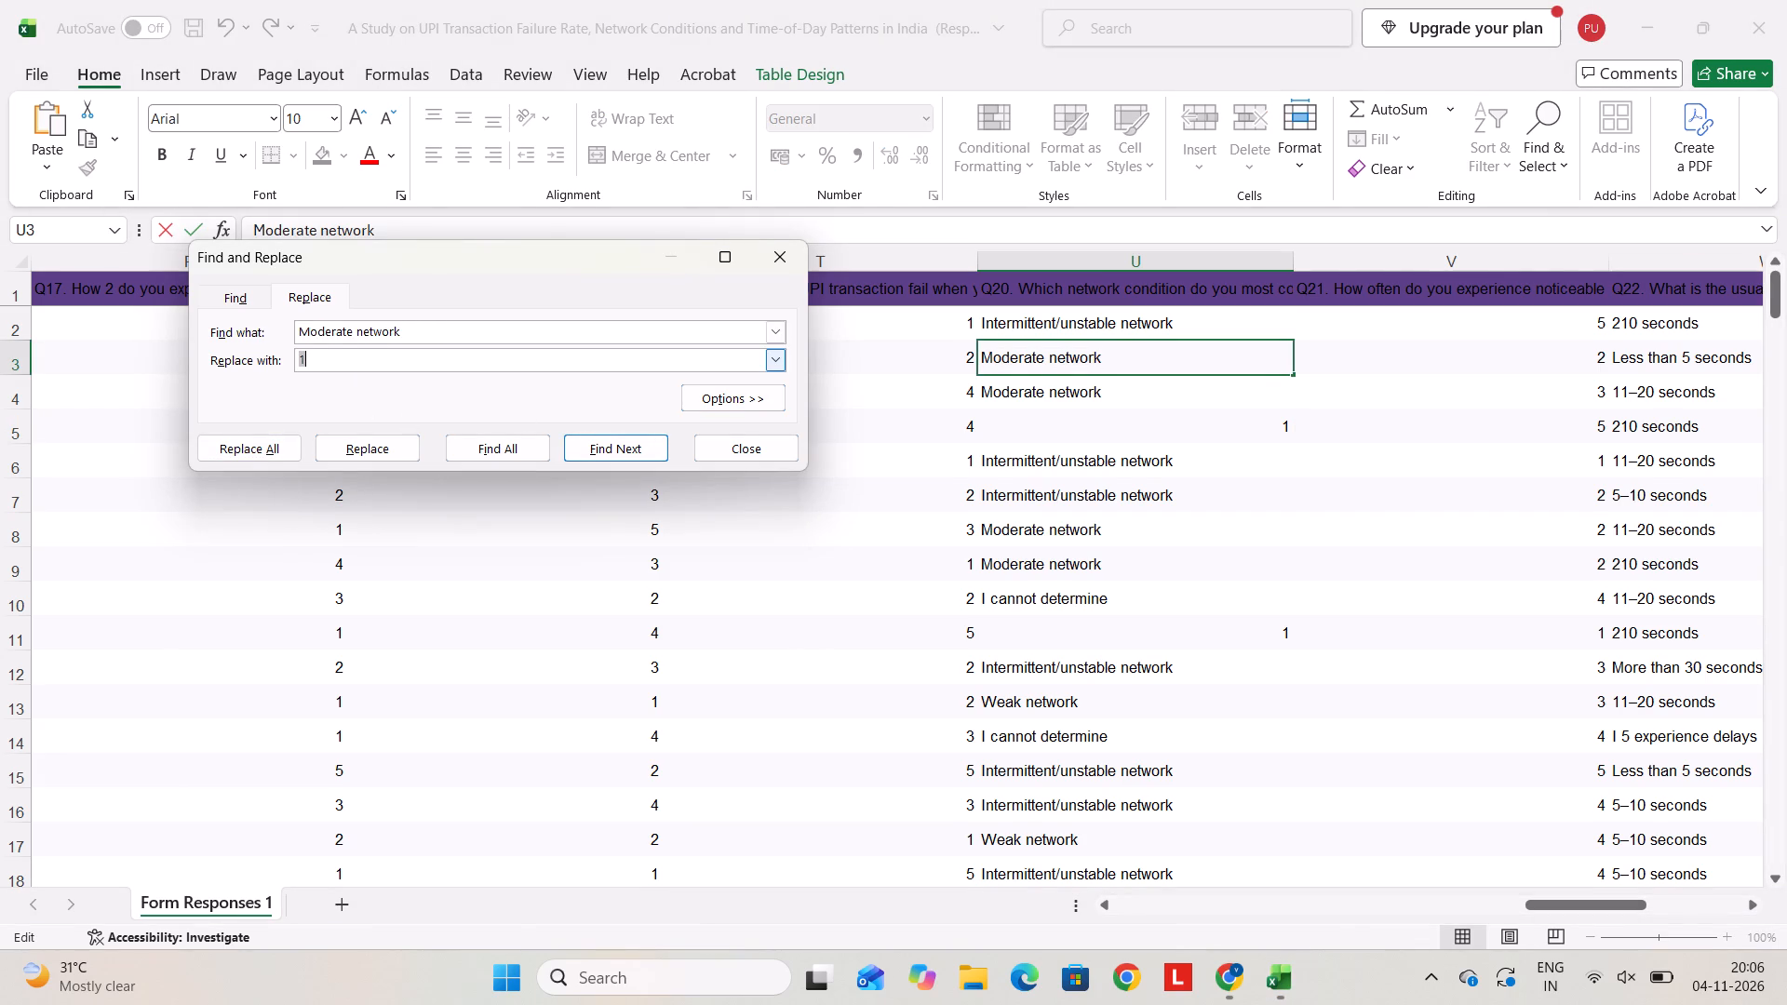
key(2)
click(251, 447)
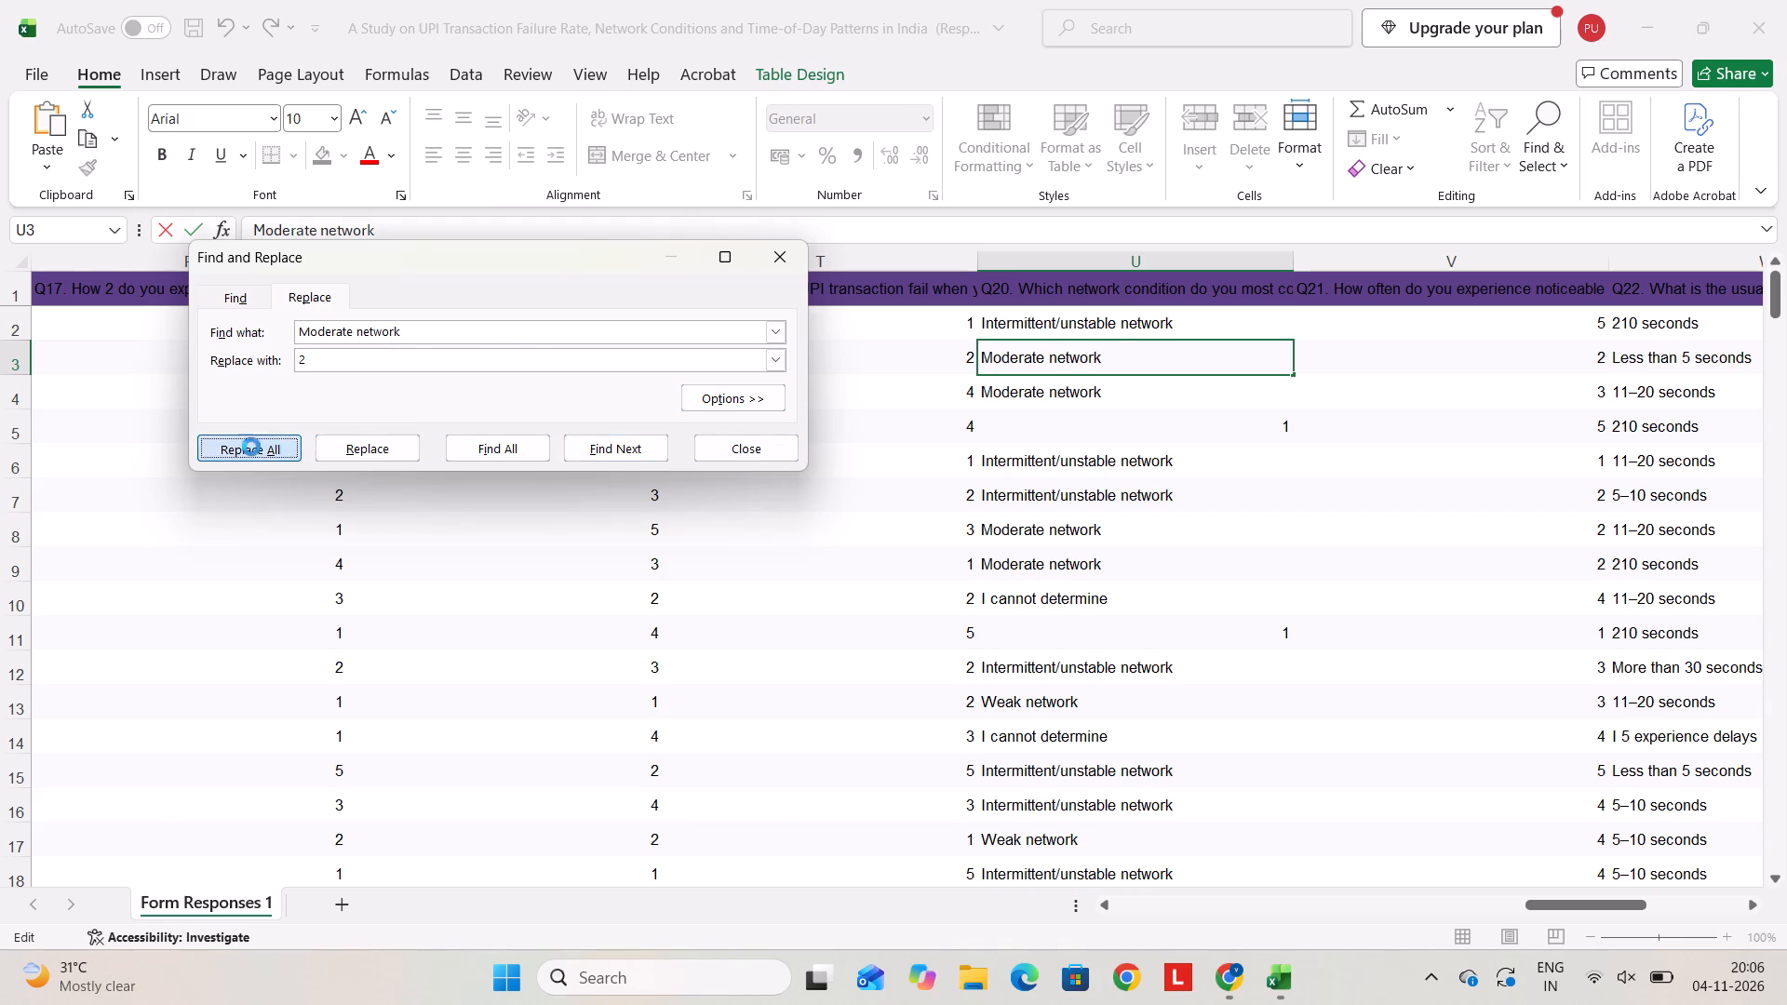
click(639, 407)
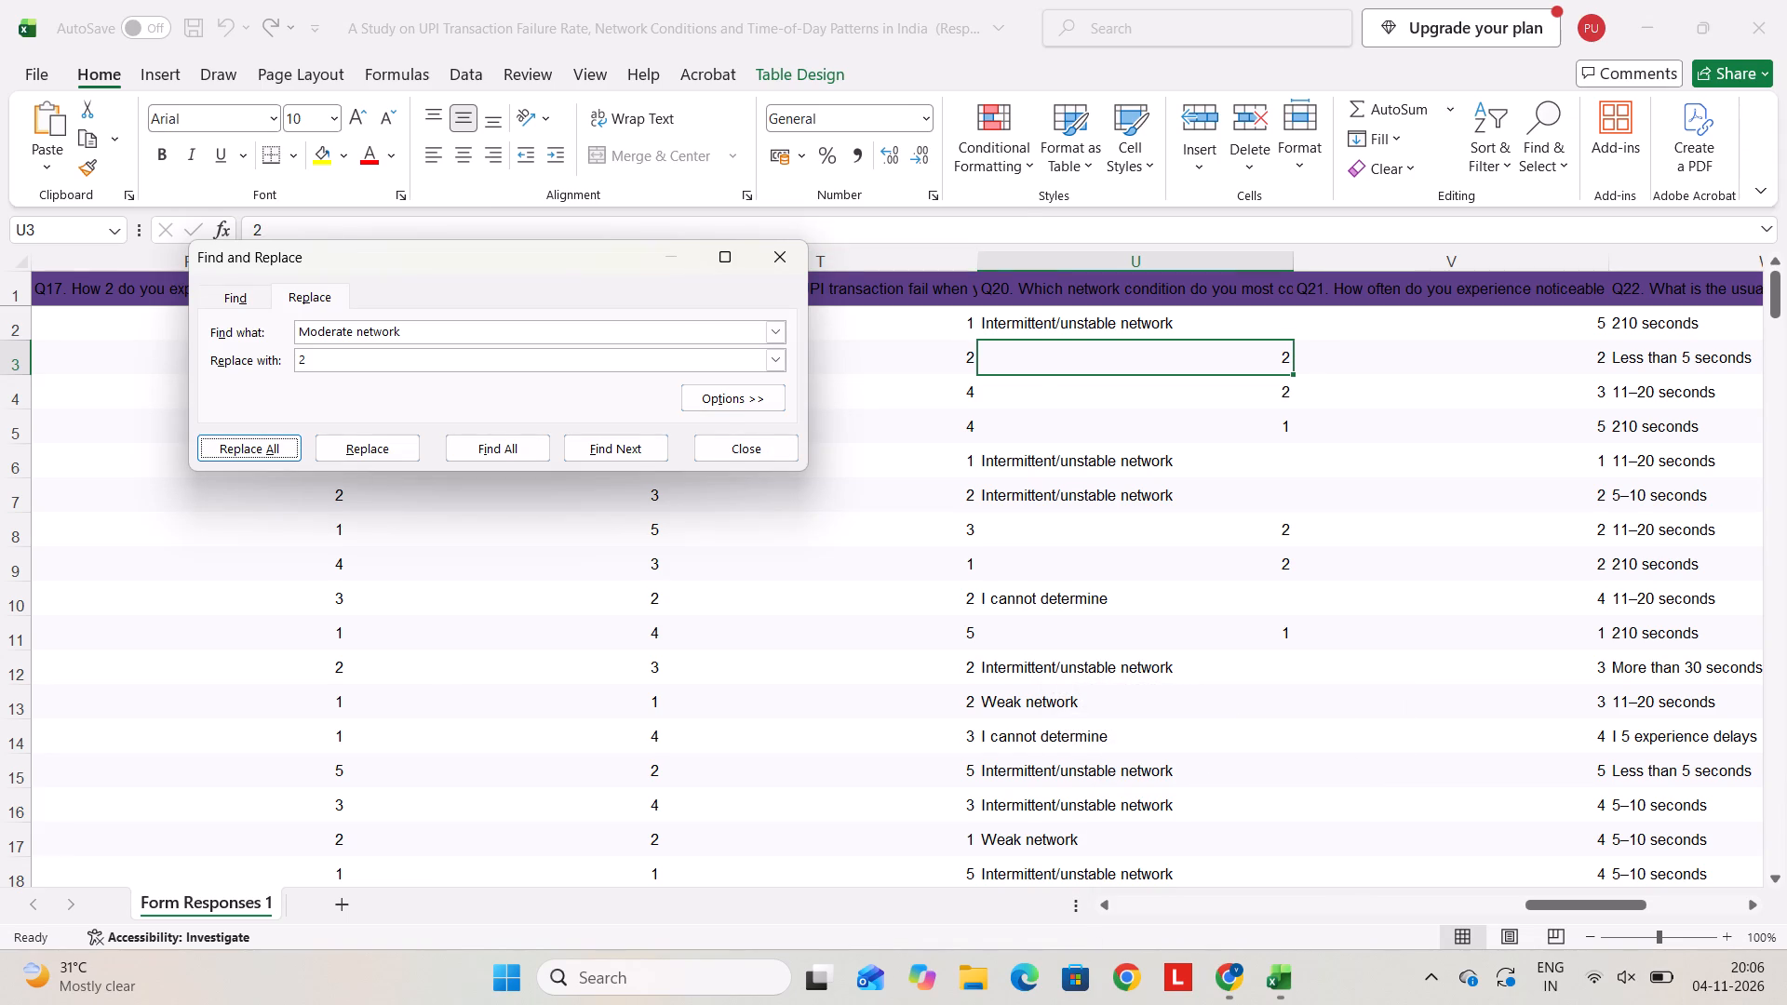
Replace every "Weak network" with 3 across the sheet, taking the search text from cell U13.
double_click(1082, 703)
click(1082, 703)
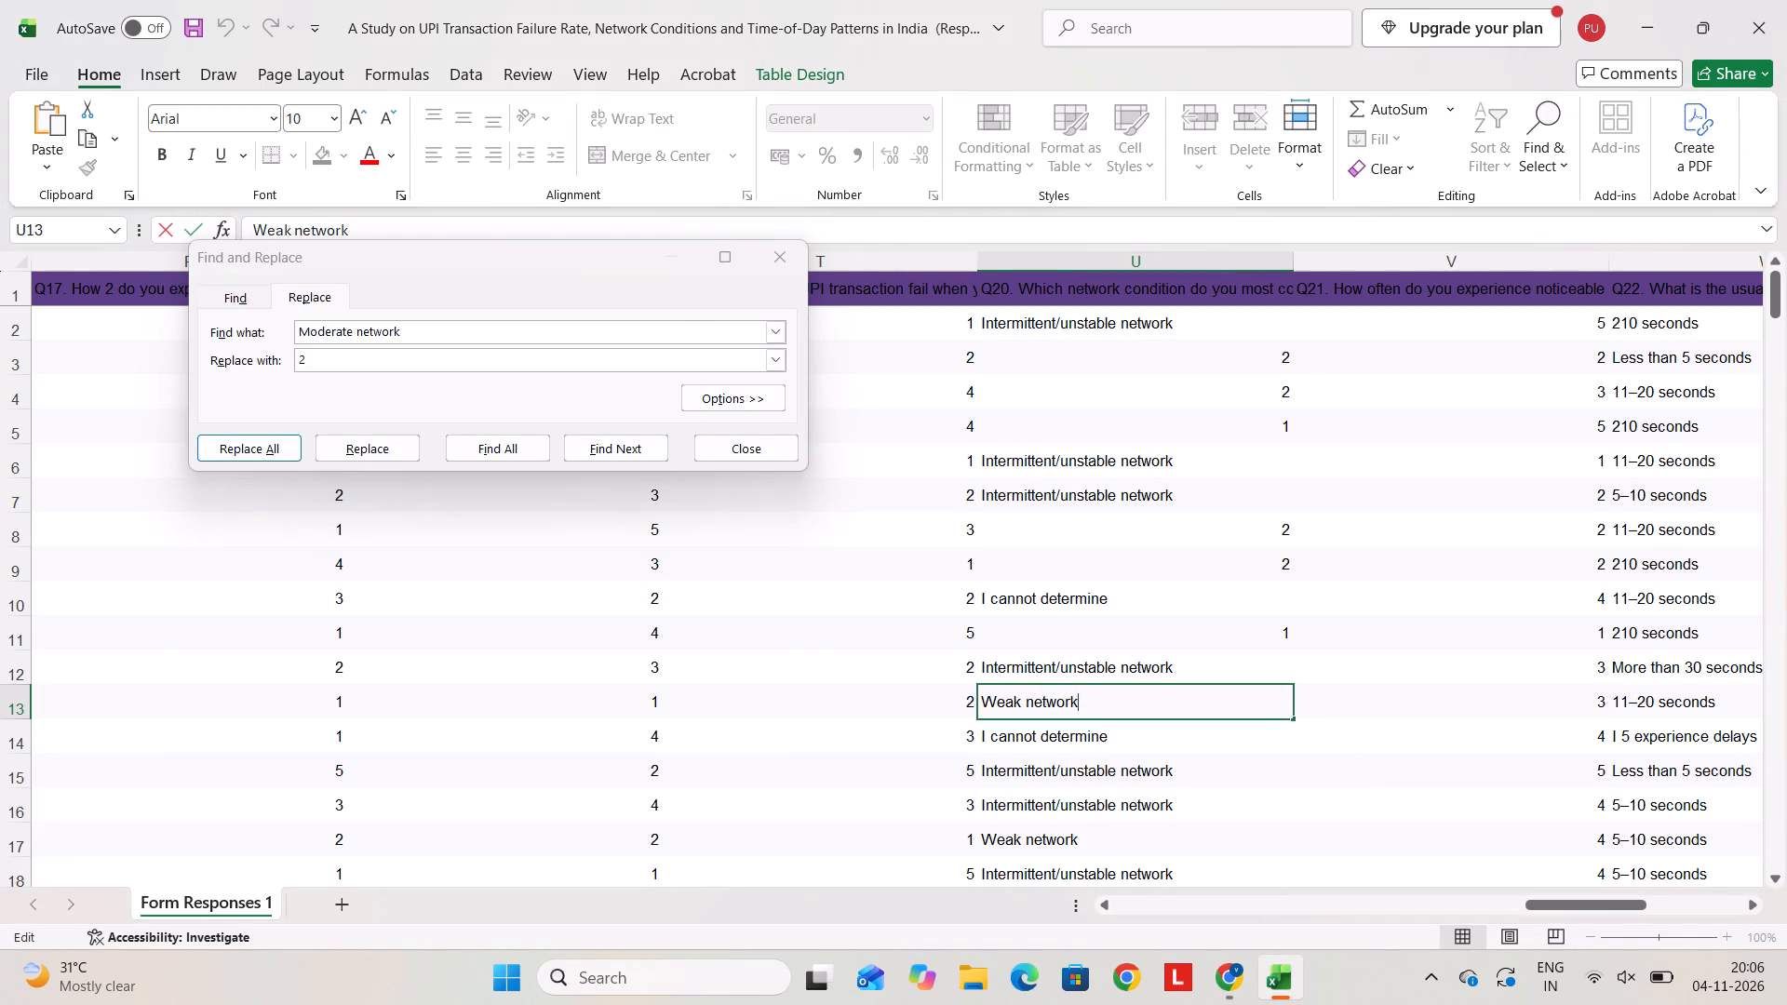
key(ctrl+a)
key(ctrl+c)
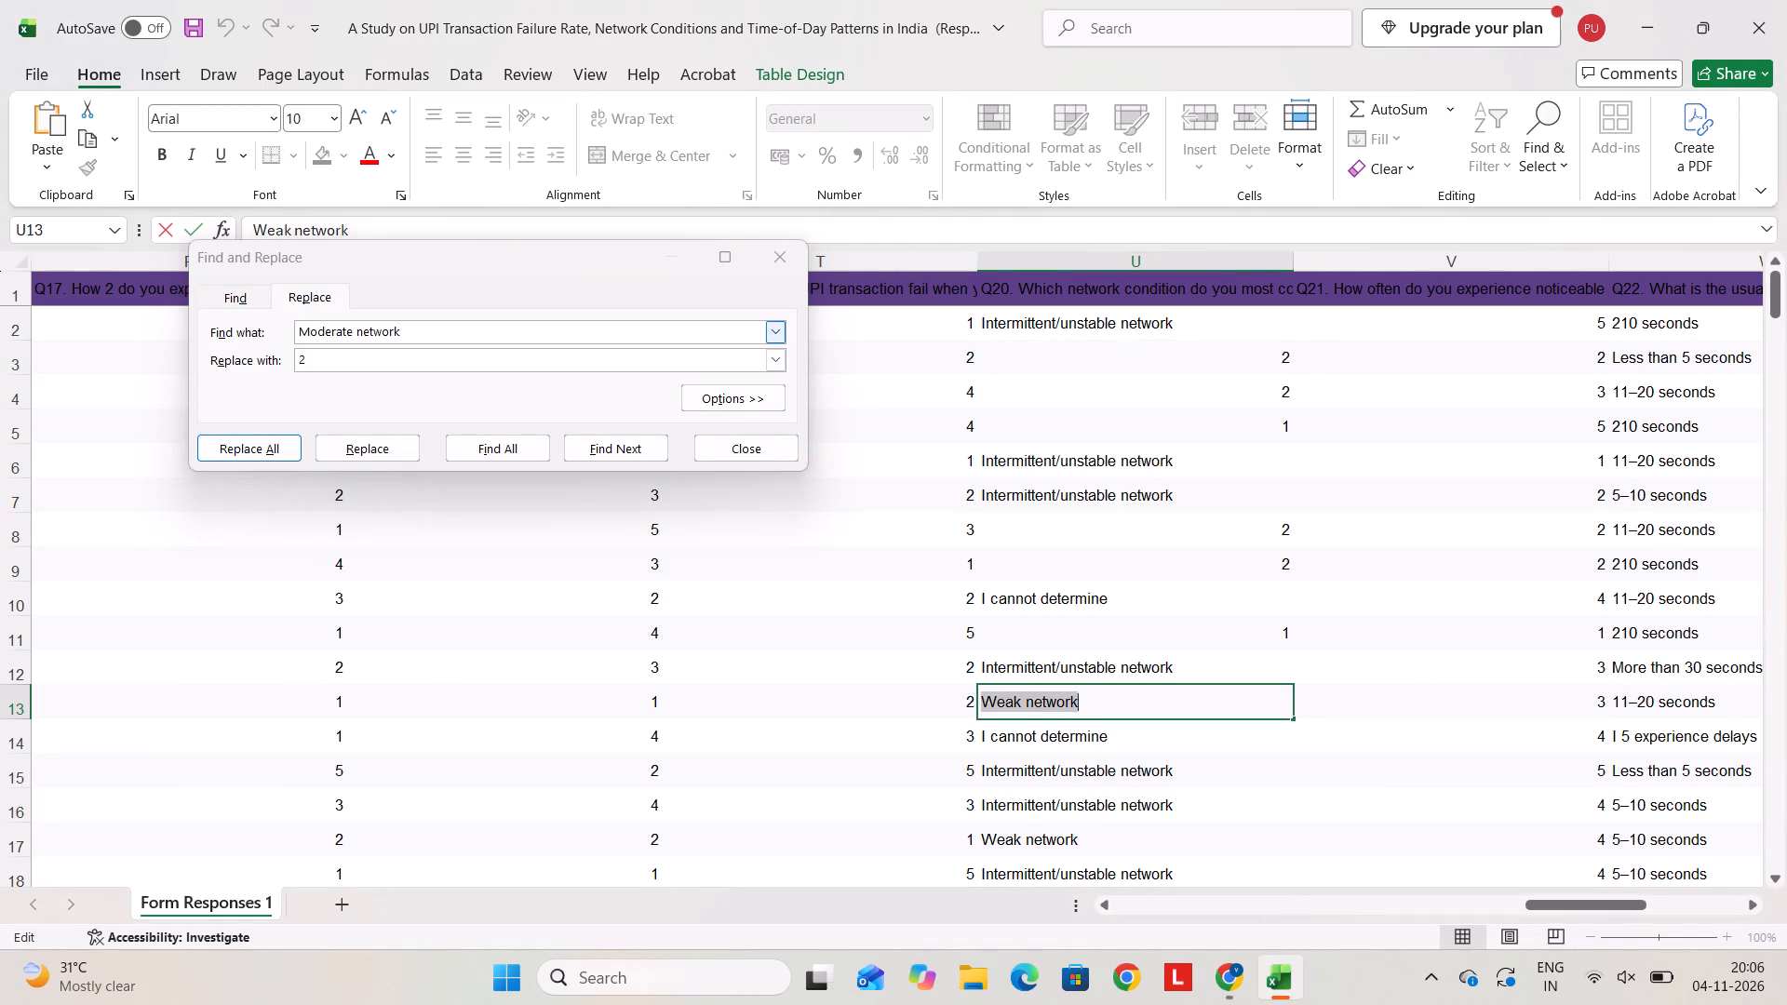
click(431, 330)
drag(431, 330, 277, 314)
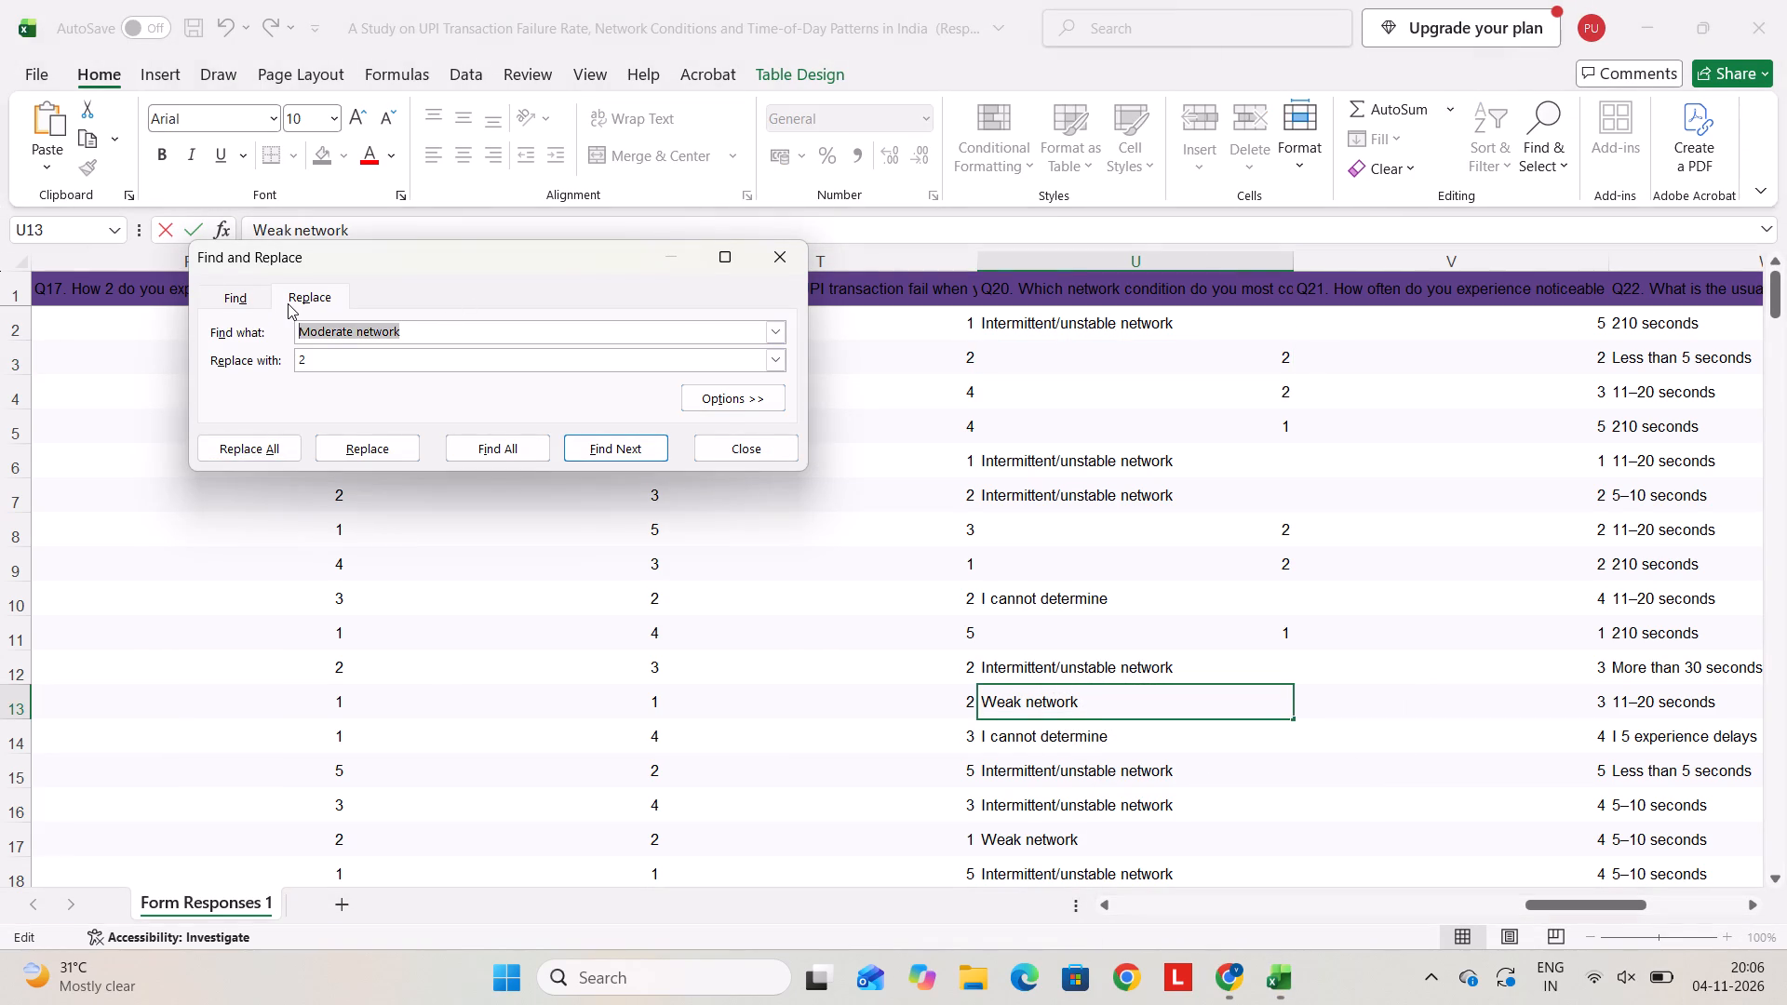
key(ctrl+v)
double_click(313, 356)
key(3)
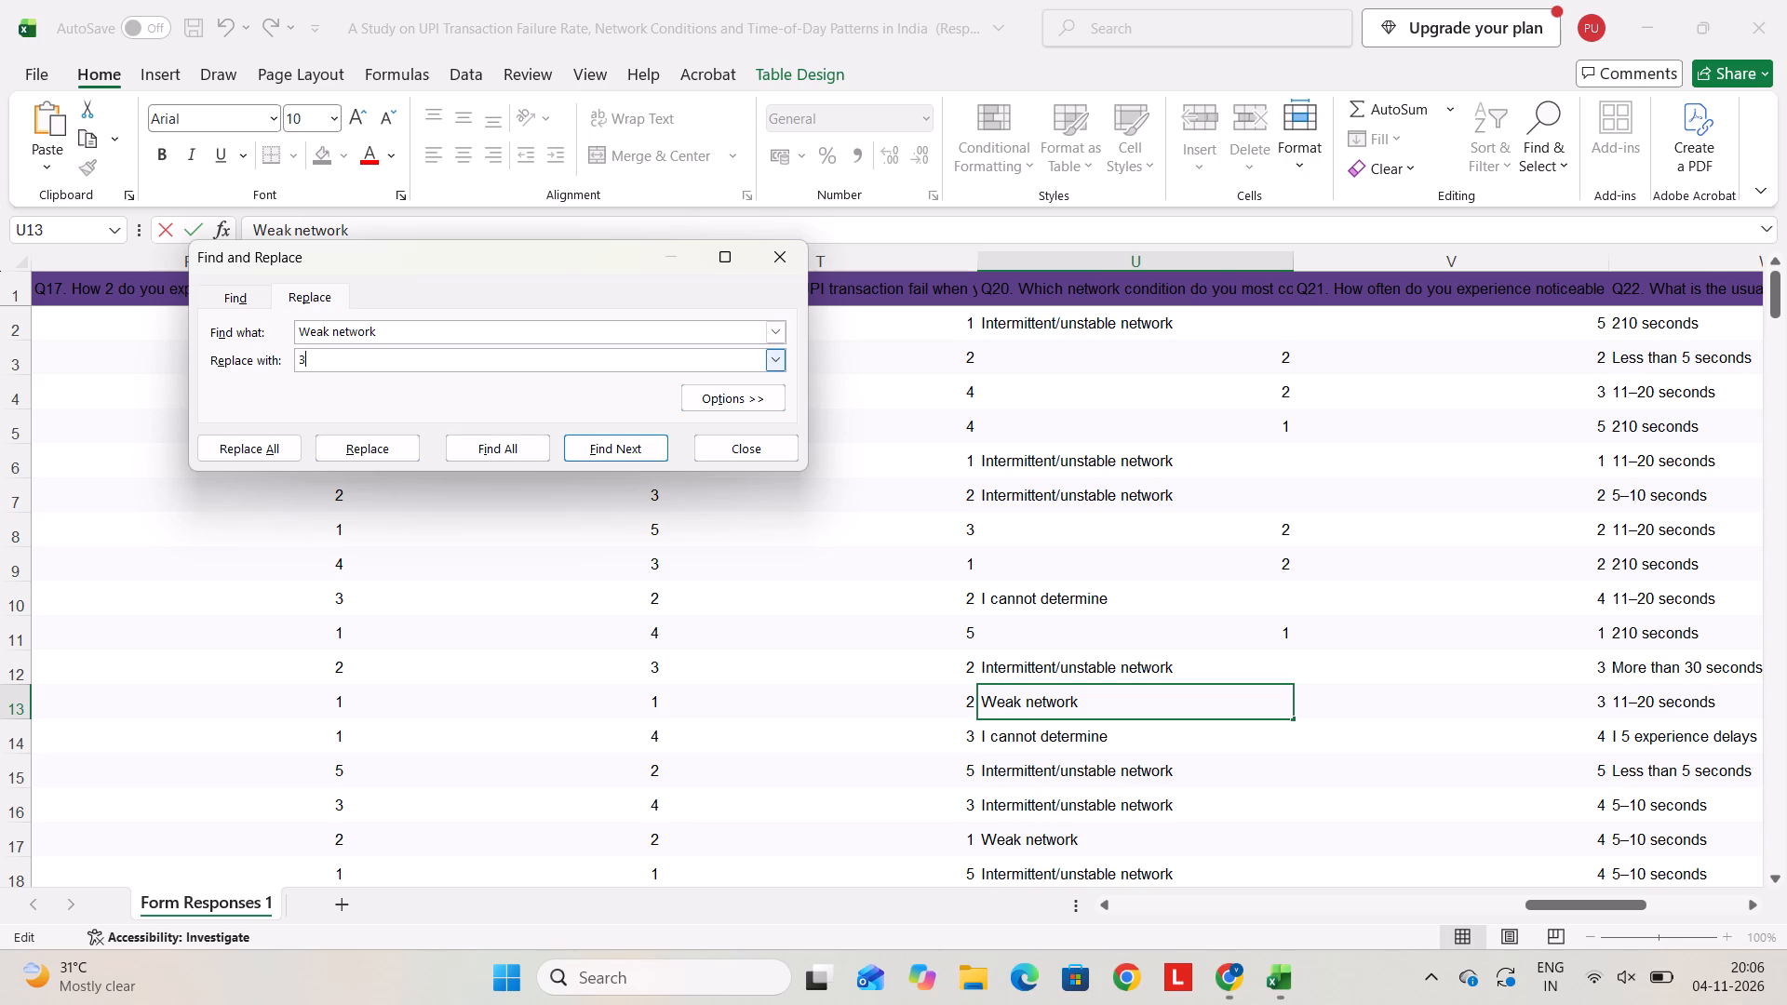
click(250, 457)
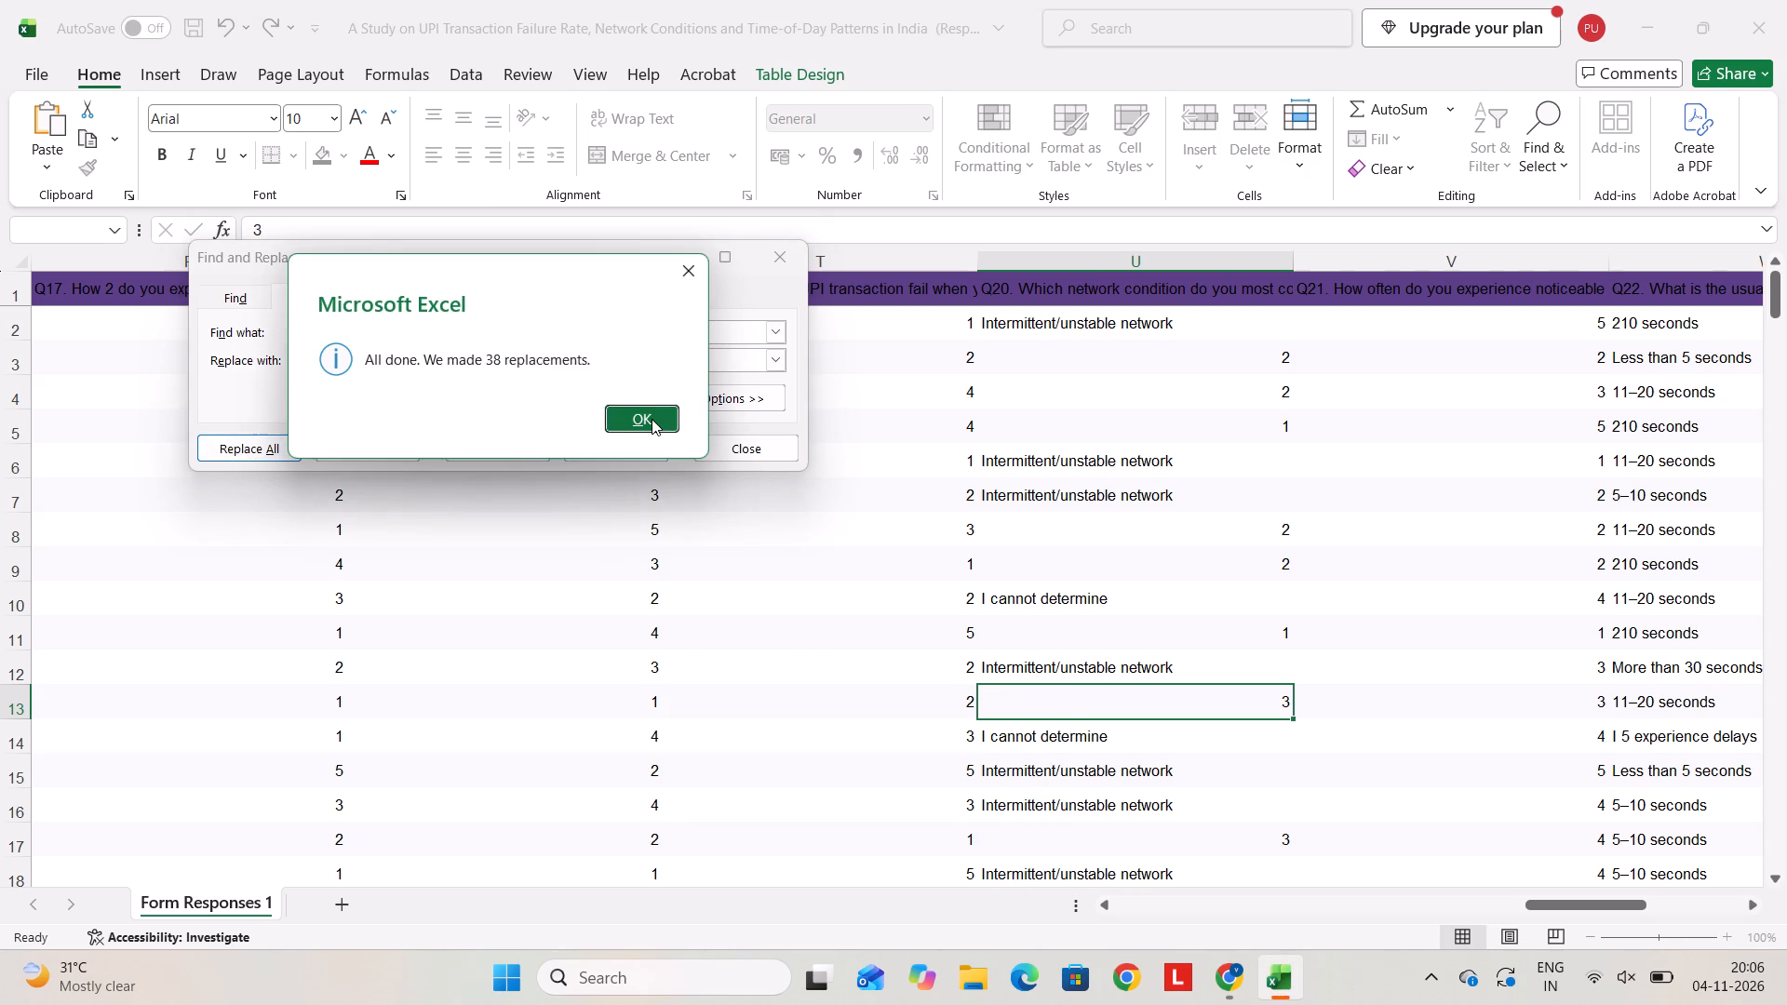
click(652, 419)
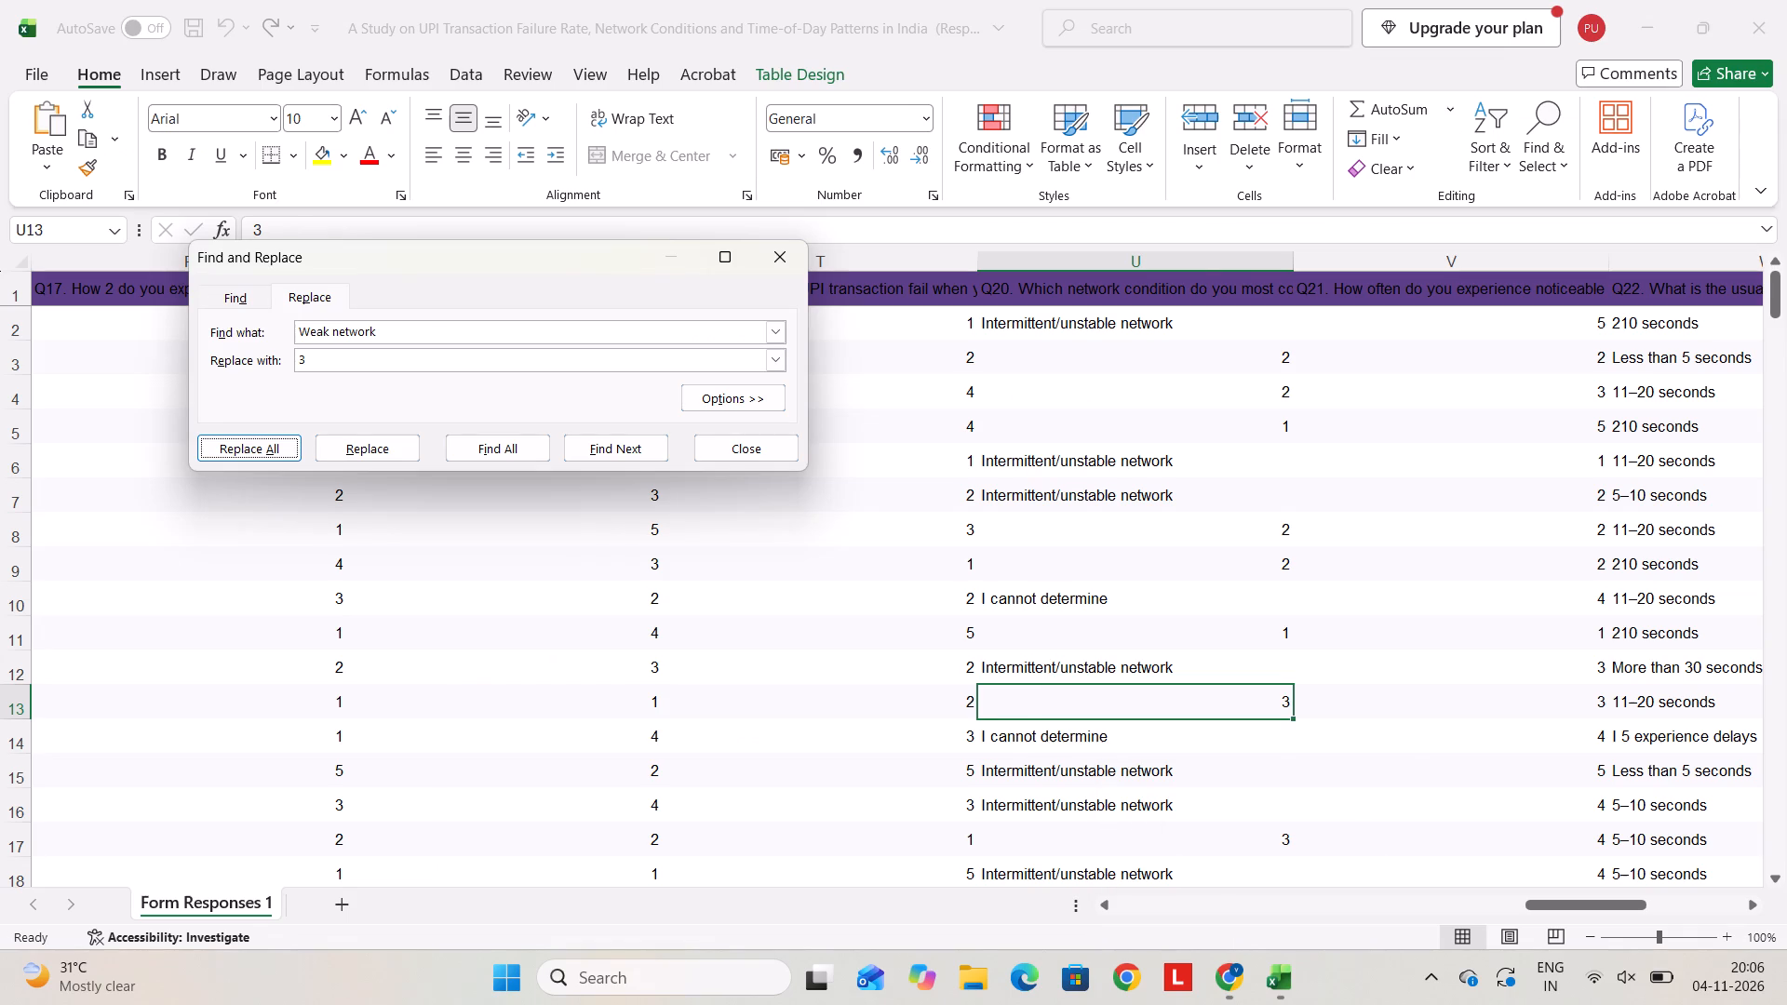
Replace every "Intermittent/unstable network" with 4 across the sheet, taking the search text from cell U12.
click(1192, 662)
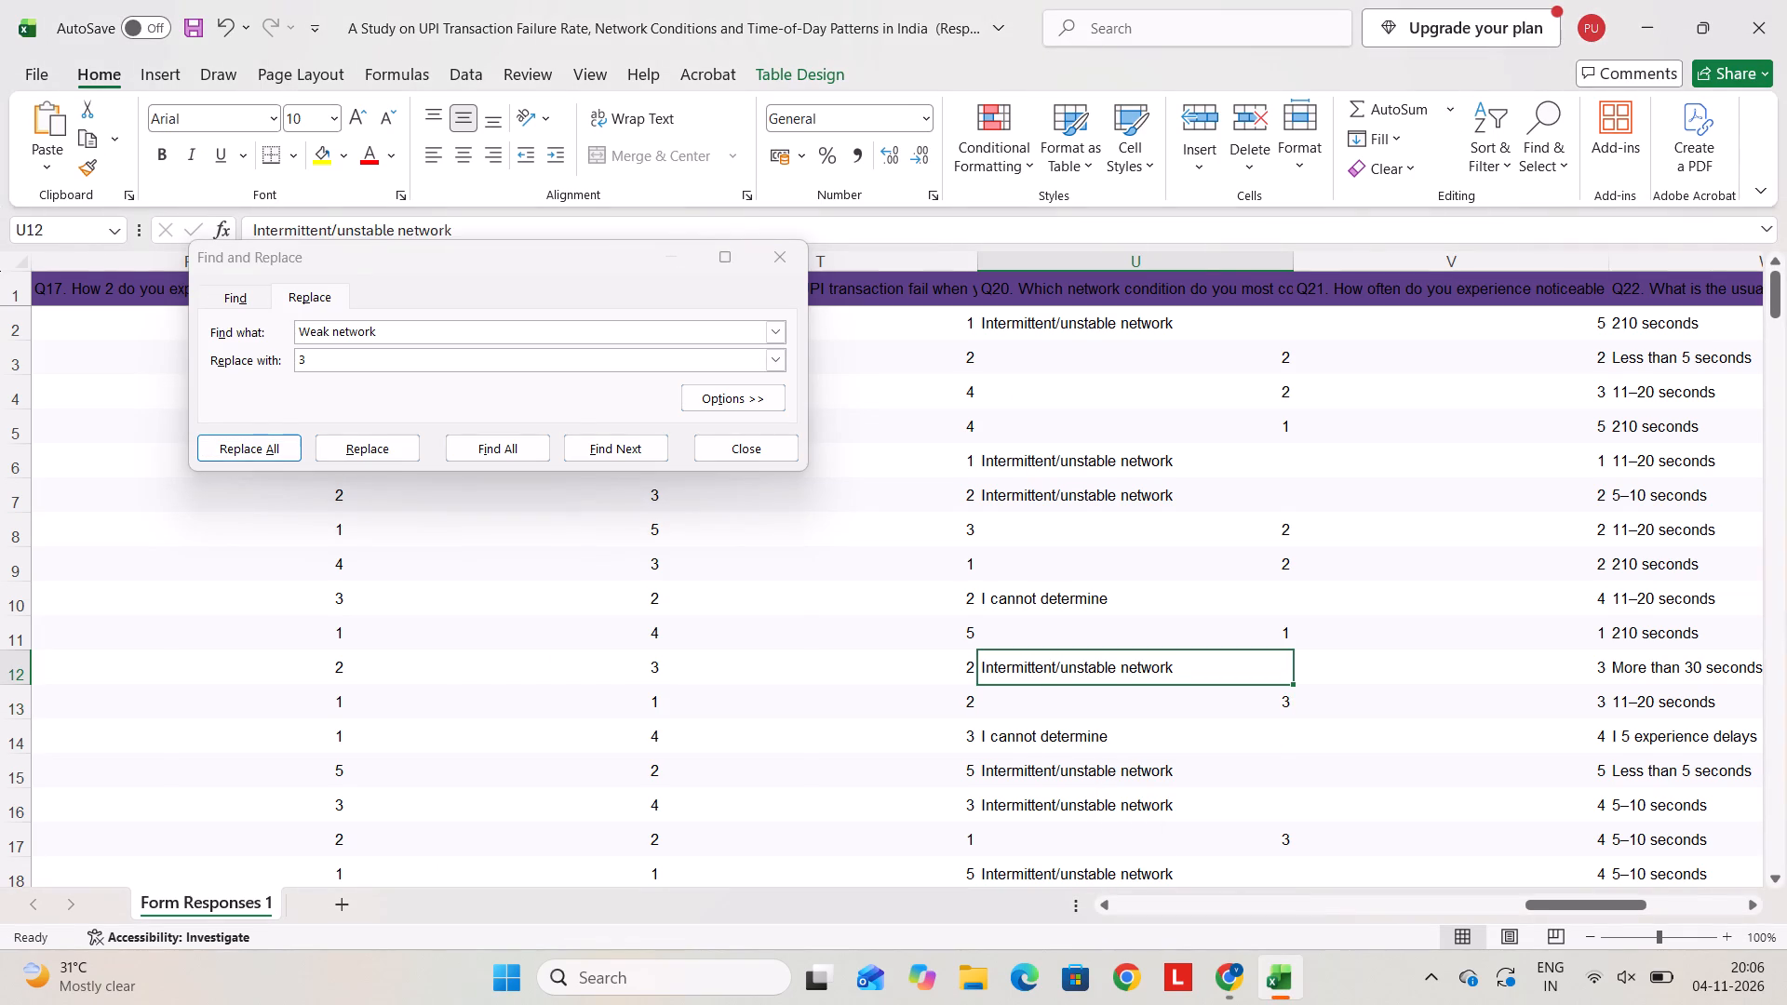
click(1193, 662)
drag(1193, 662, 871, 603)
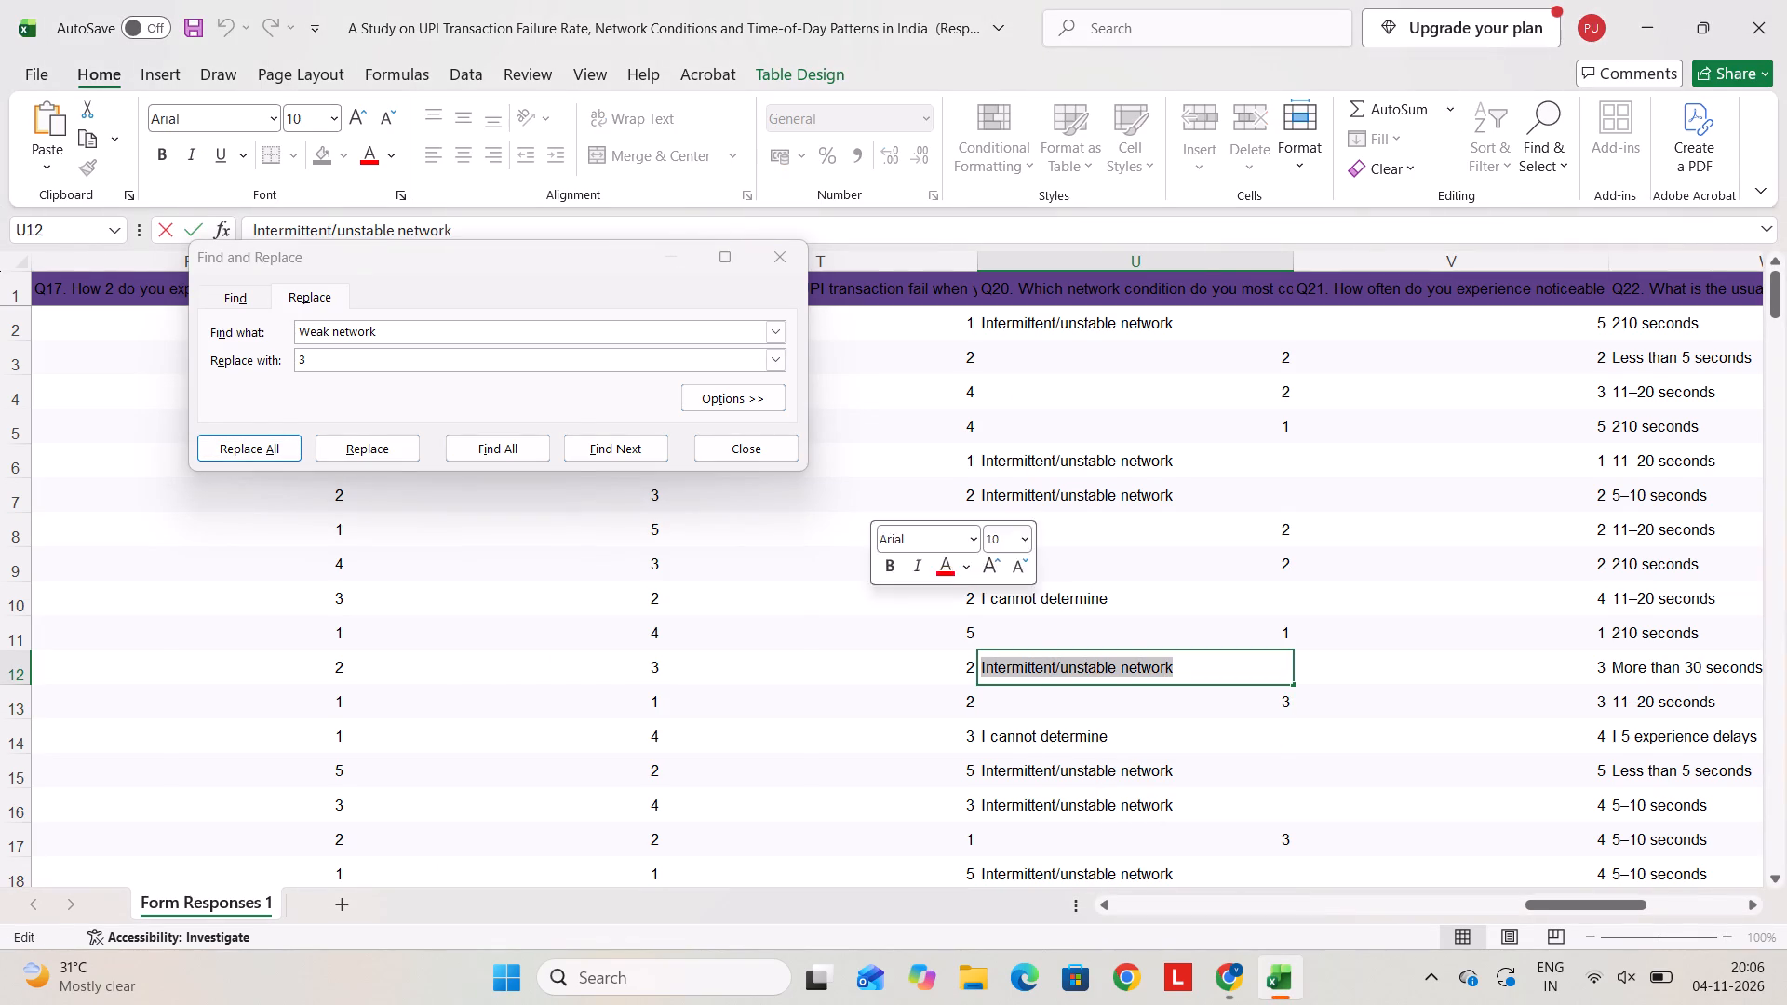
key(ctrl+c)
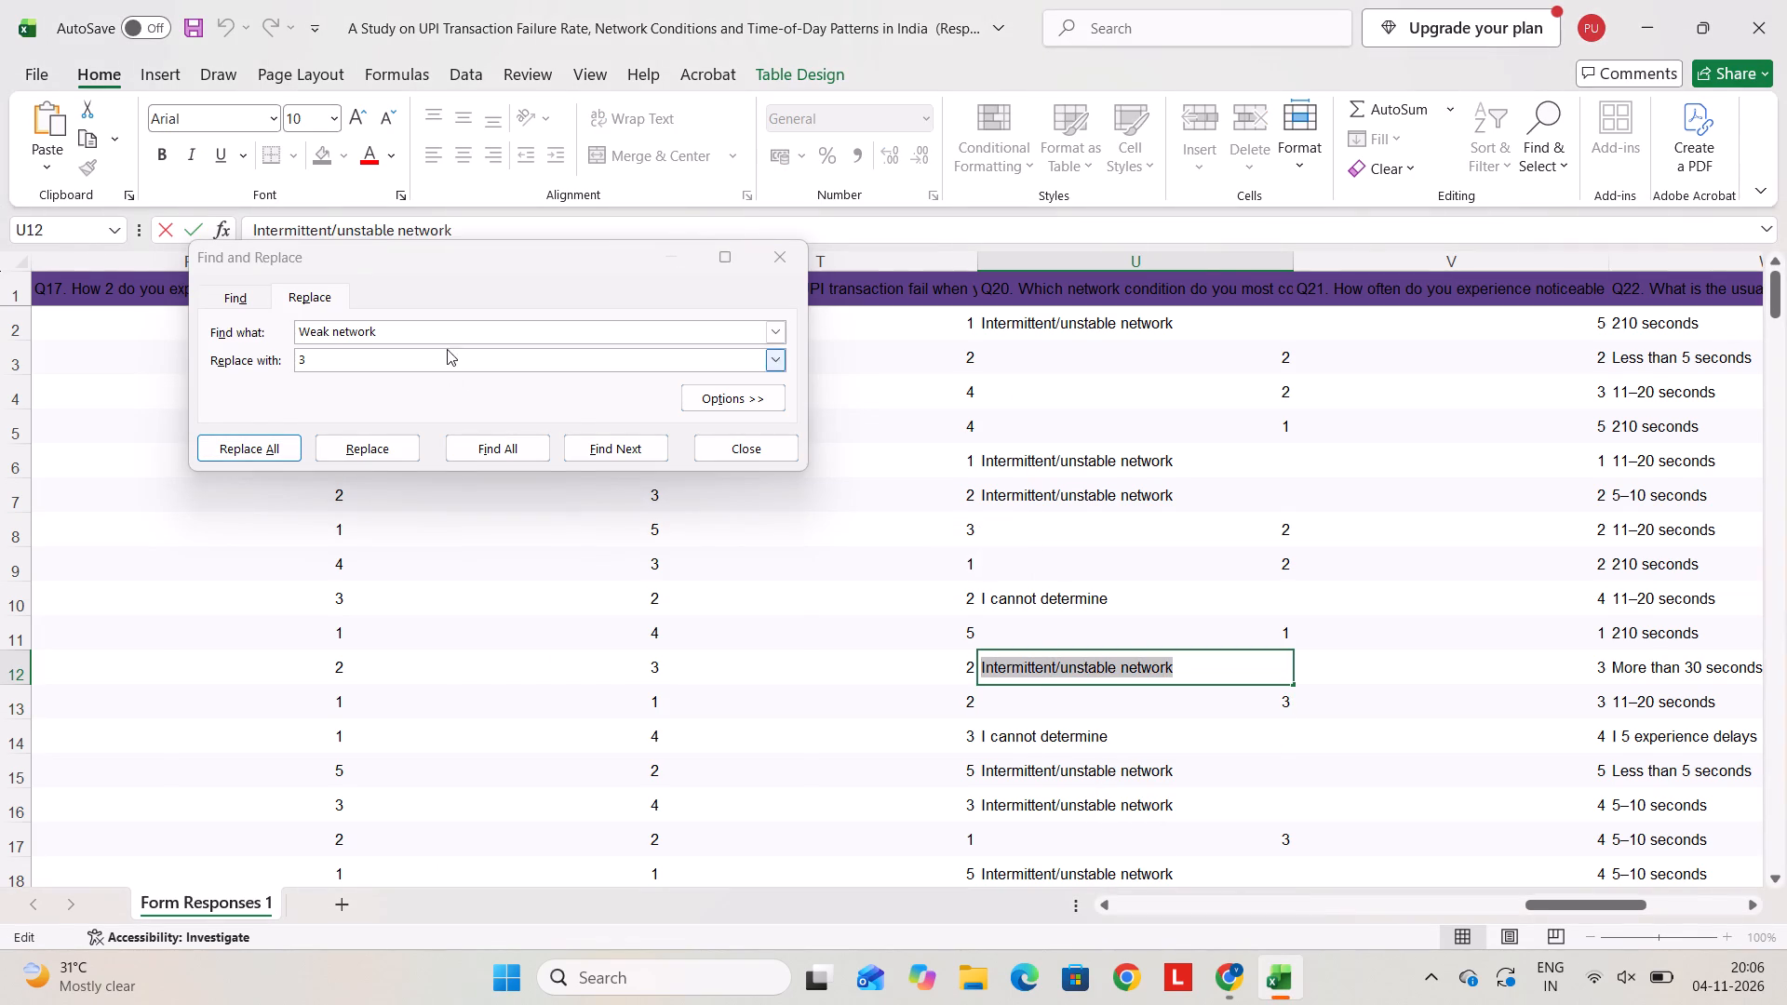
drag(453, 328, 251, 329)
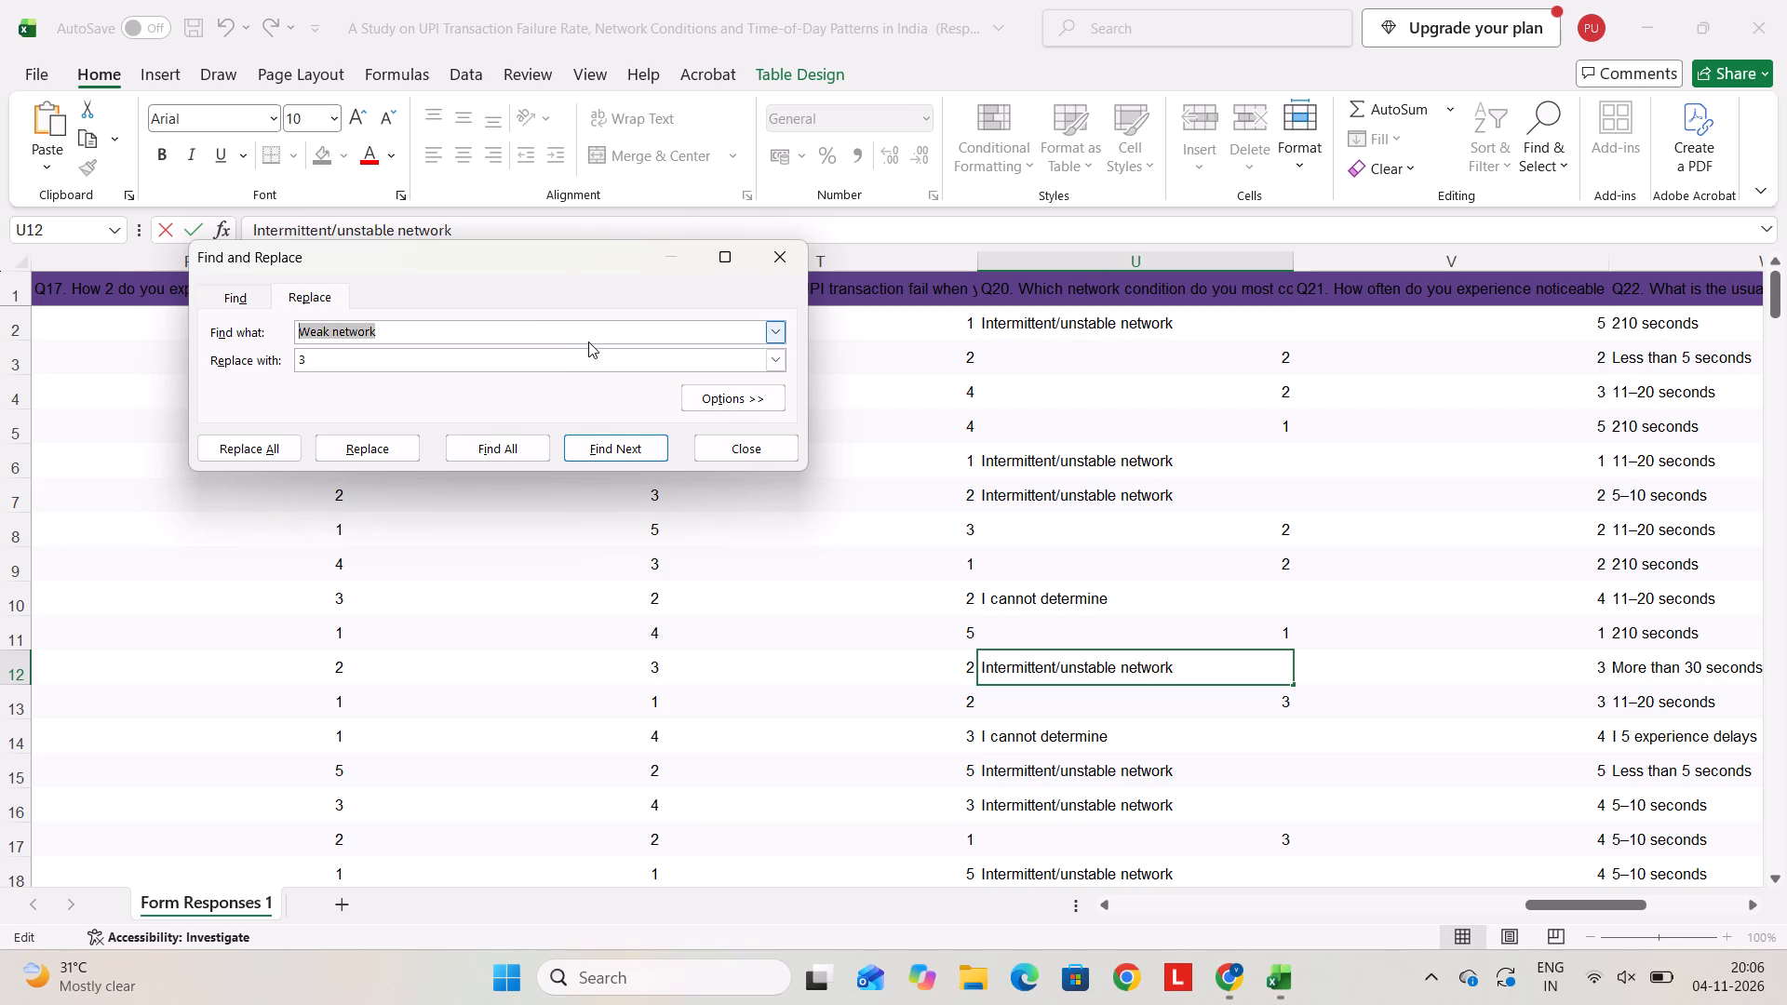
key(ctrl+v)
click(365, 349)
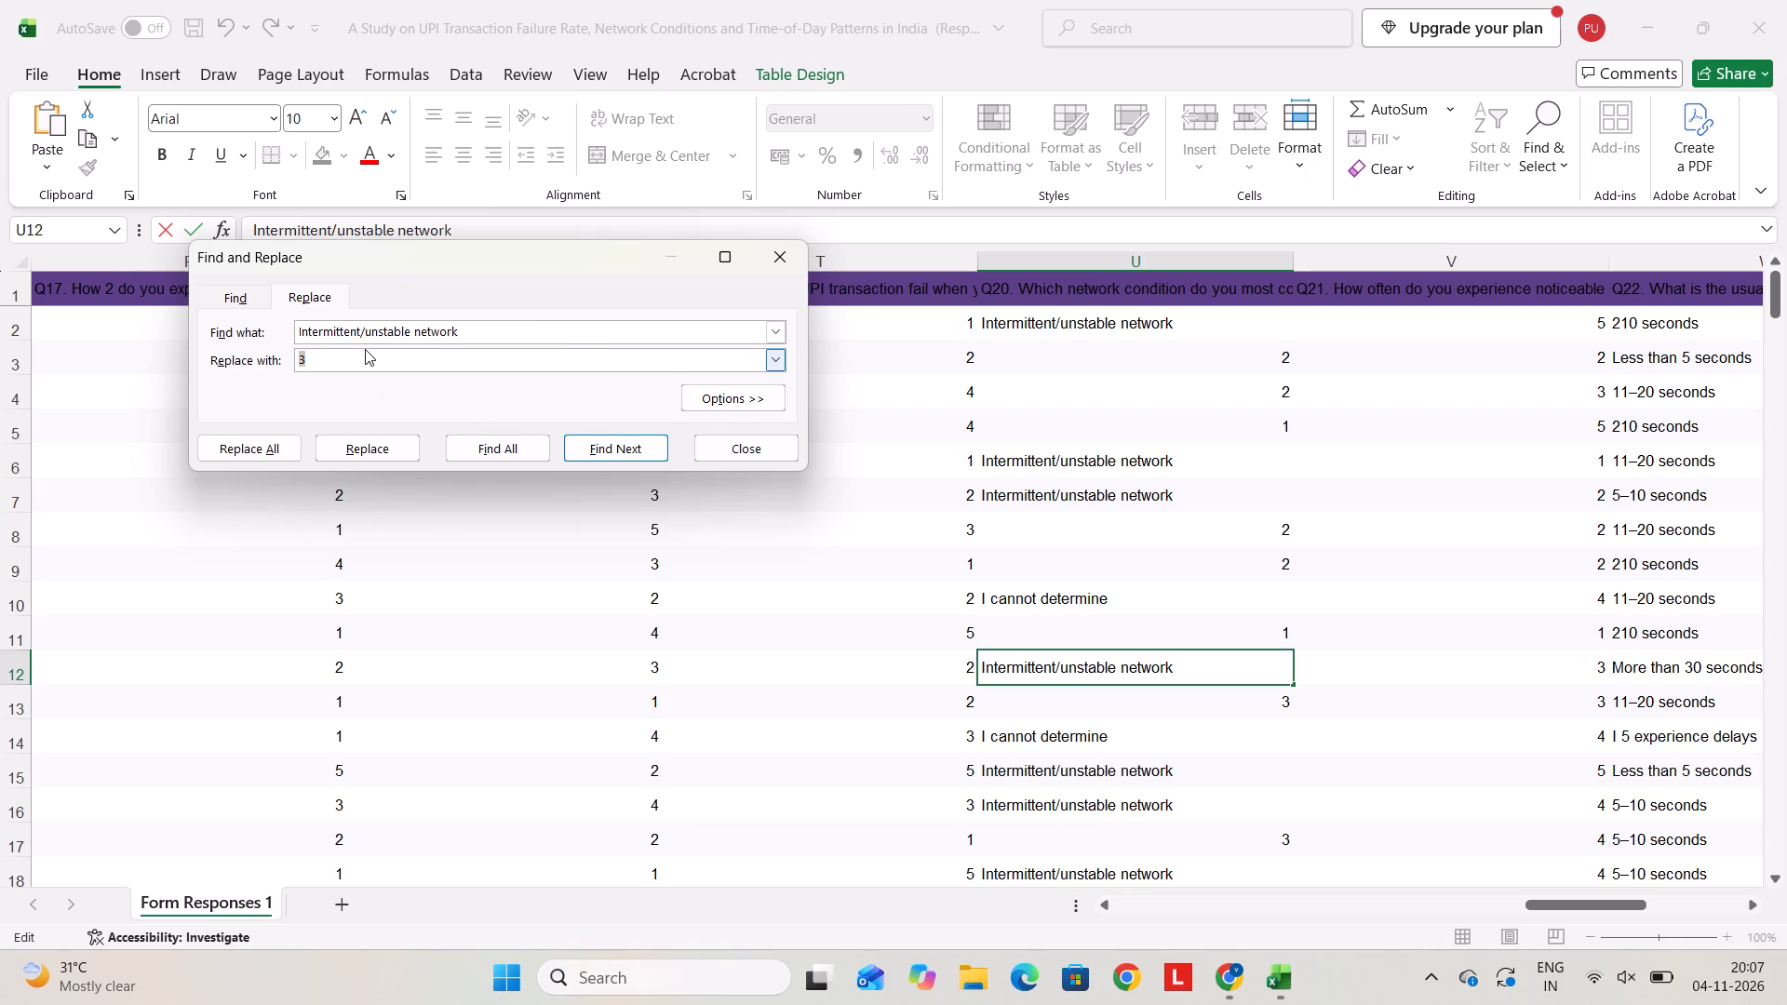
key(4)
click(211, 445)
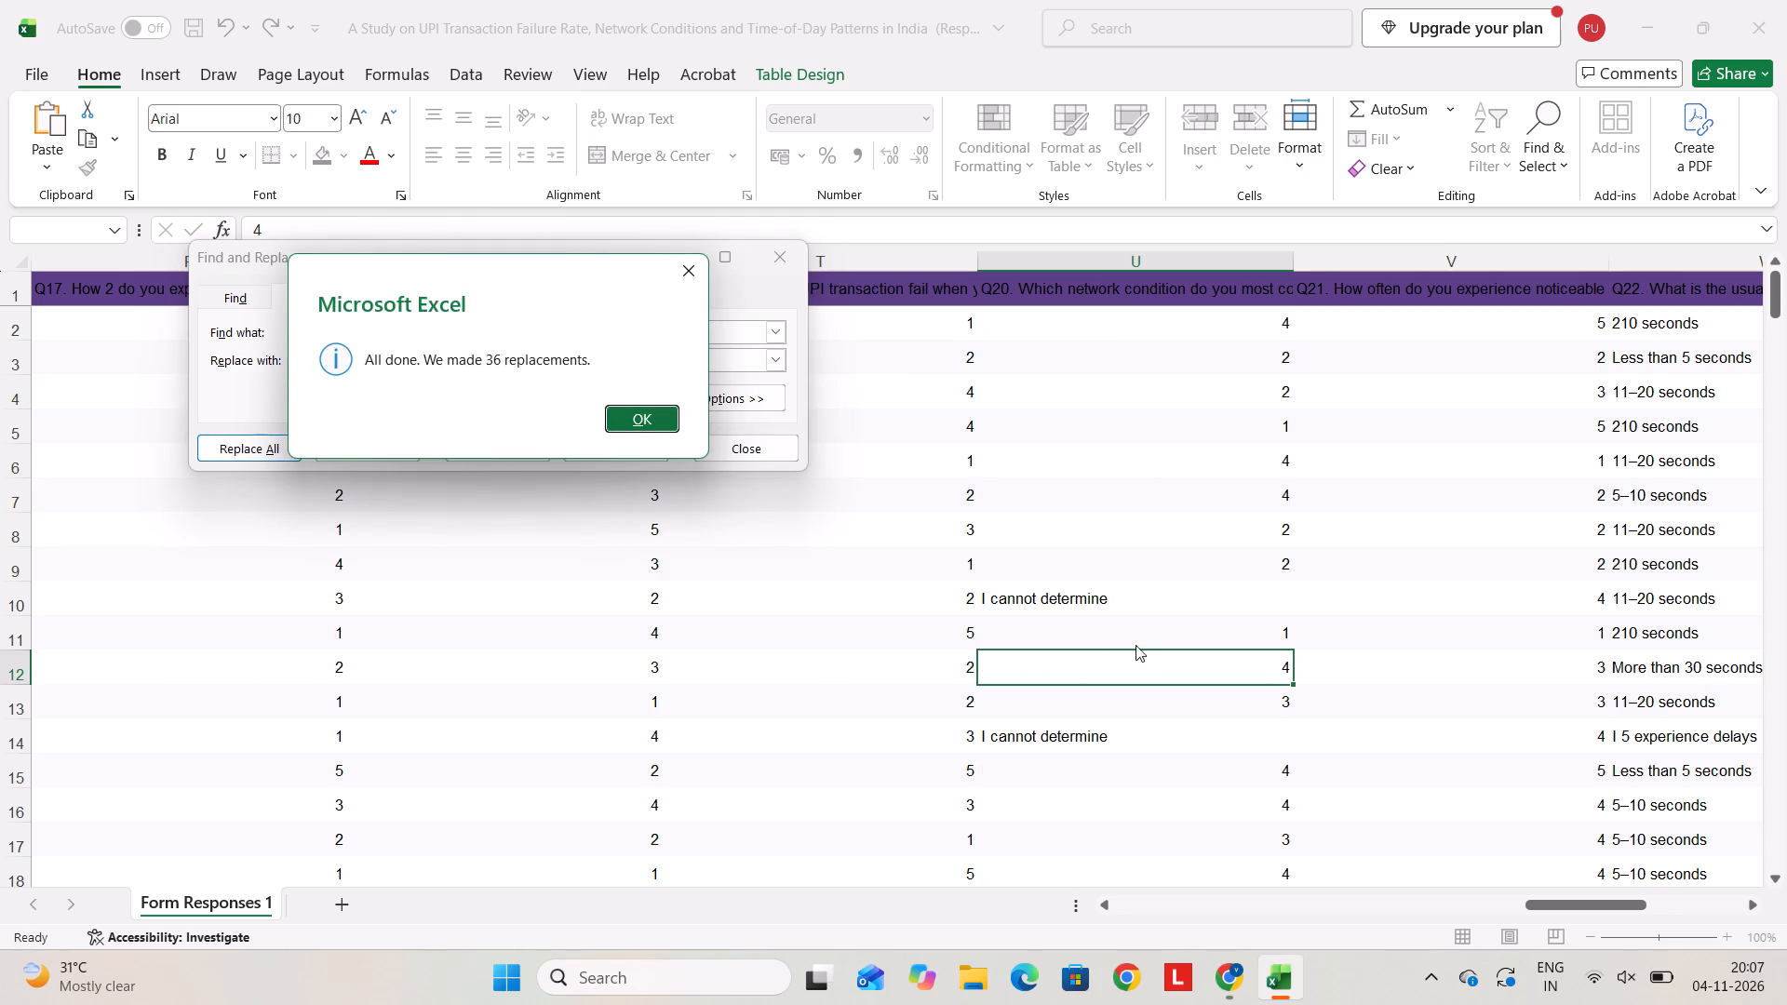
click(641, 419)
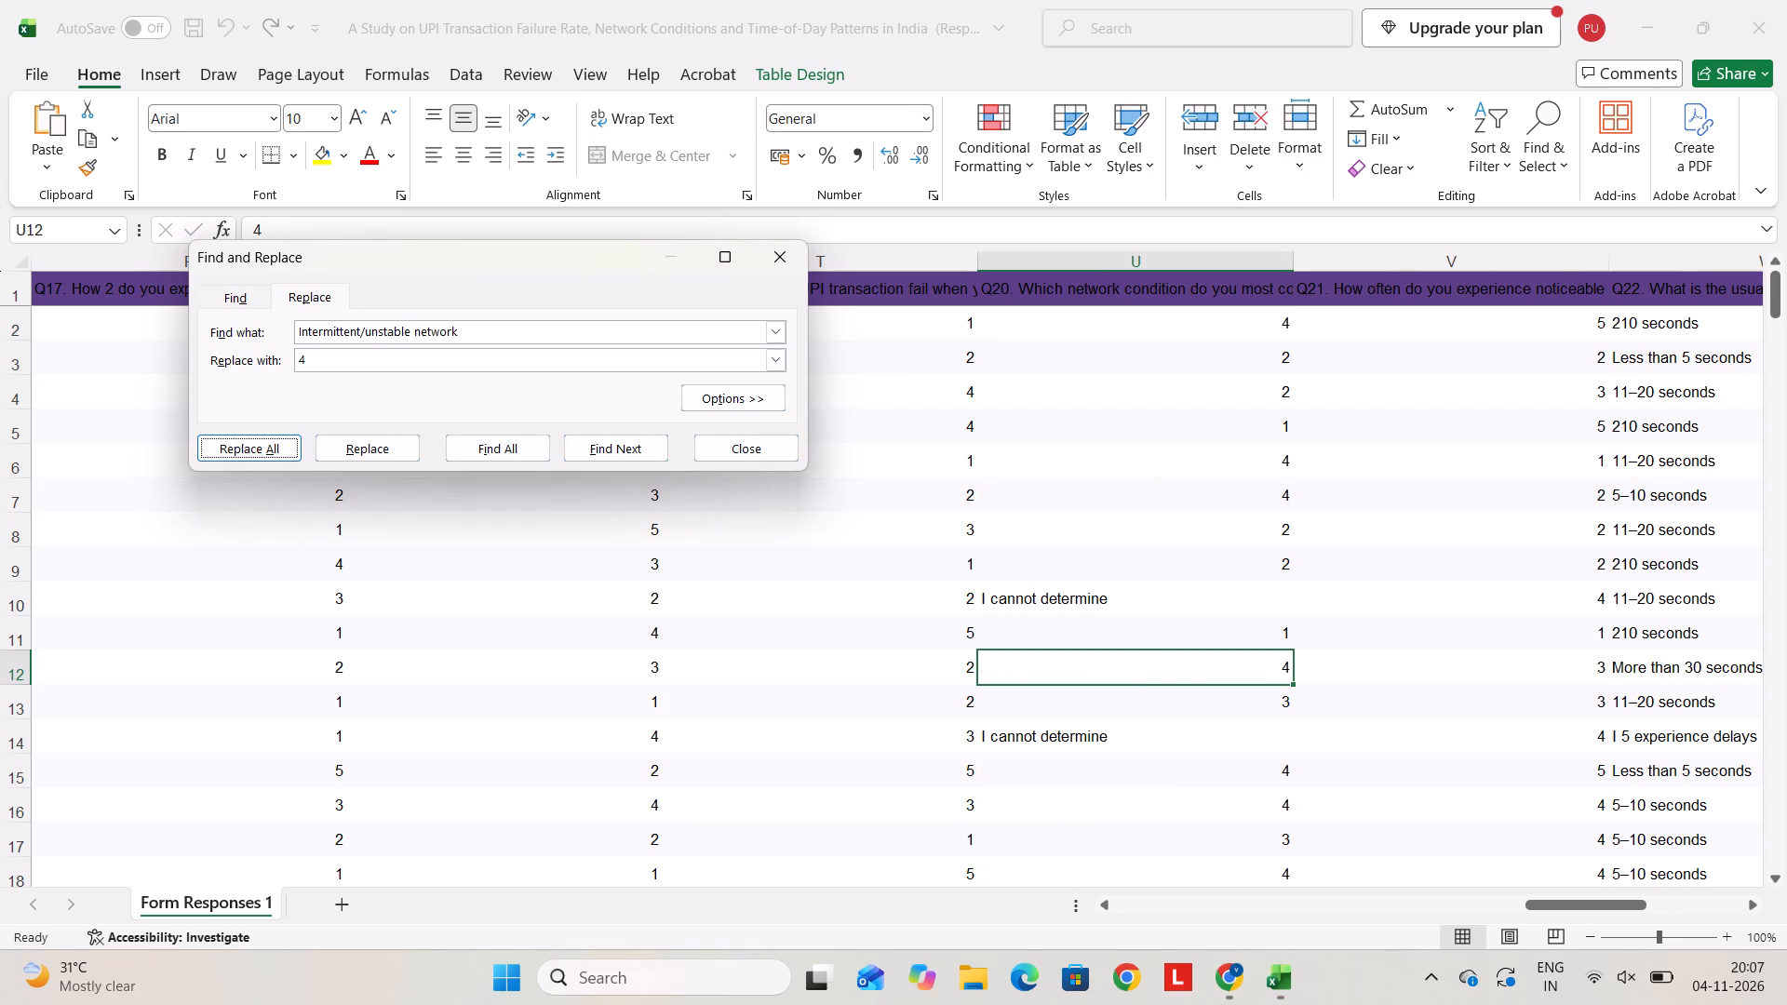
Replace every "I cannot determine" with 5 across the sheet, taking the search text from cell U10.
double_click(1136, 607)
drag(1136, 607, 889, 582)
key(ctrl+c)
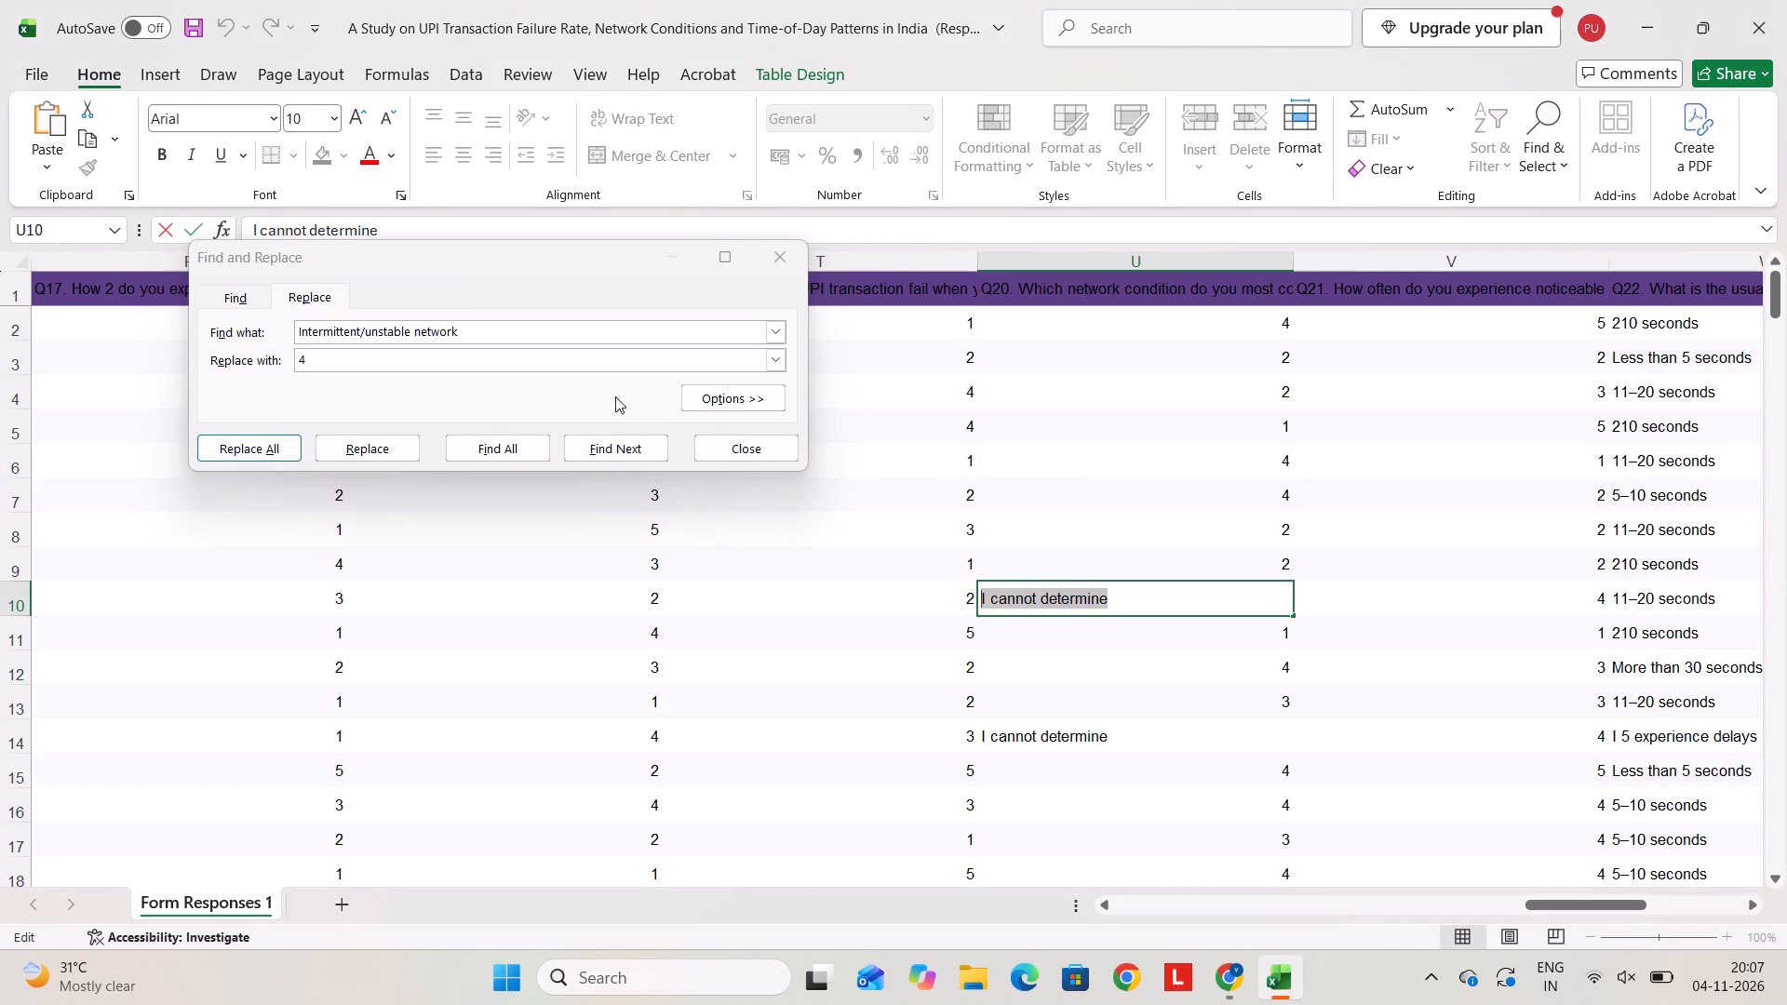
click(477, 324)
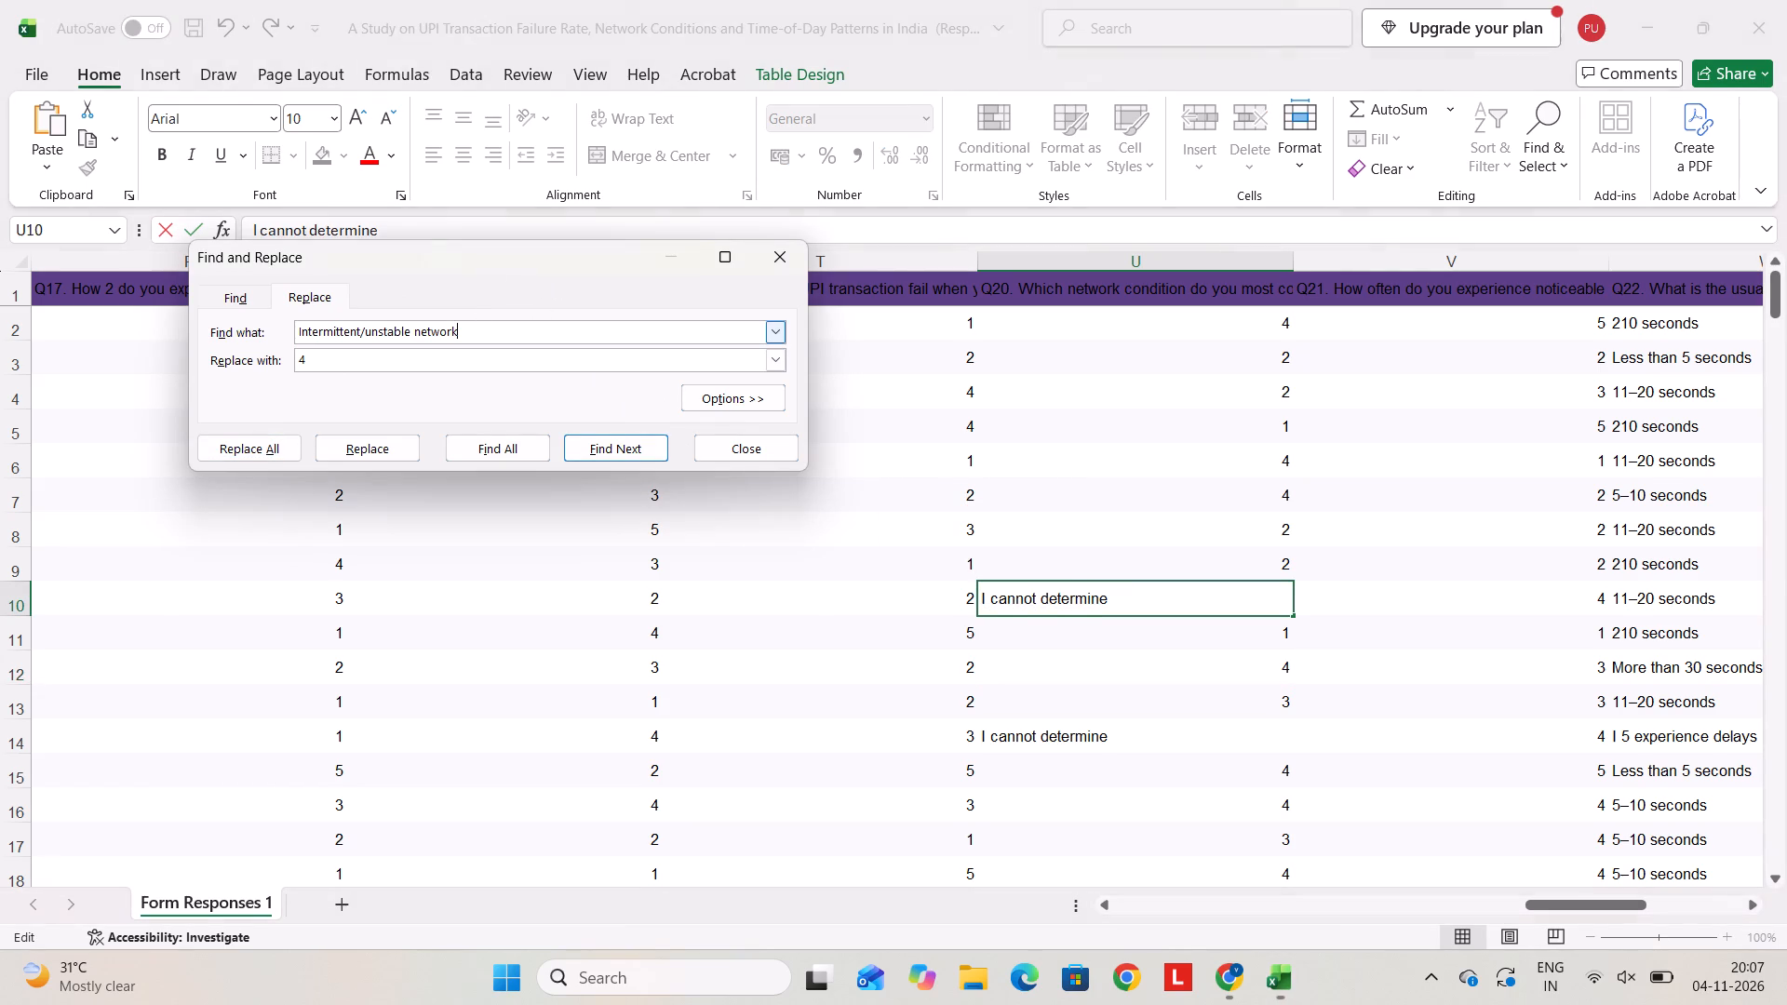
drag(477, 328, 198, 298)
key(ctrl+v)
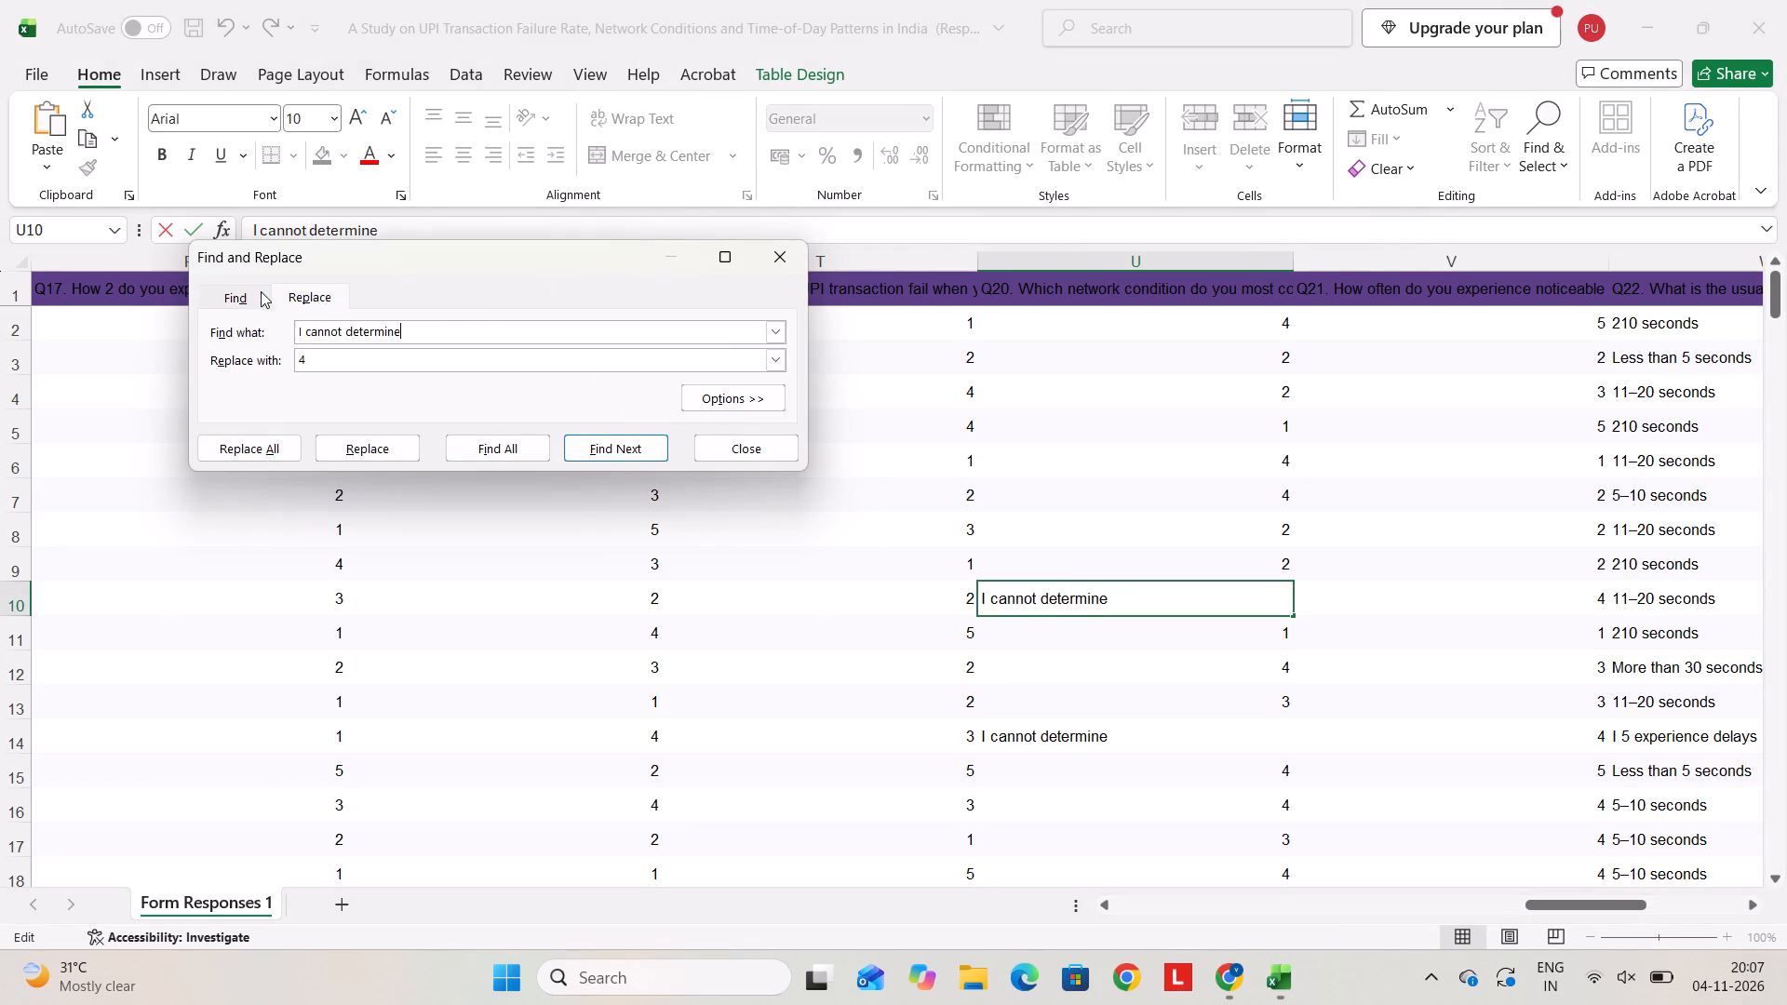
click(383, 355)
drag(383, 355, 297, 358)
key(5)
click(232, 438)
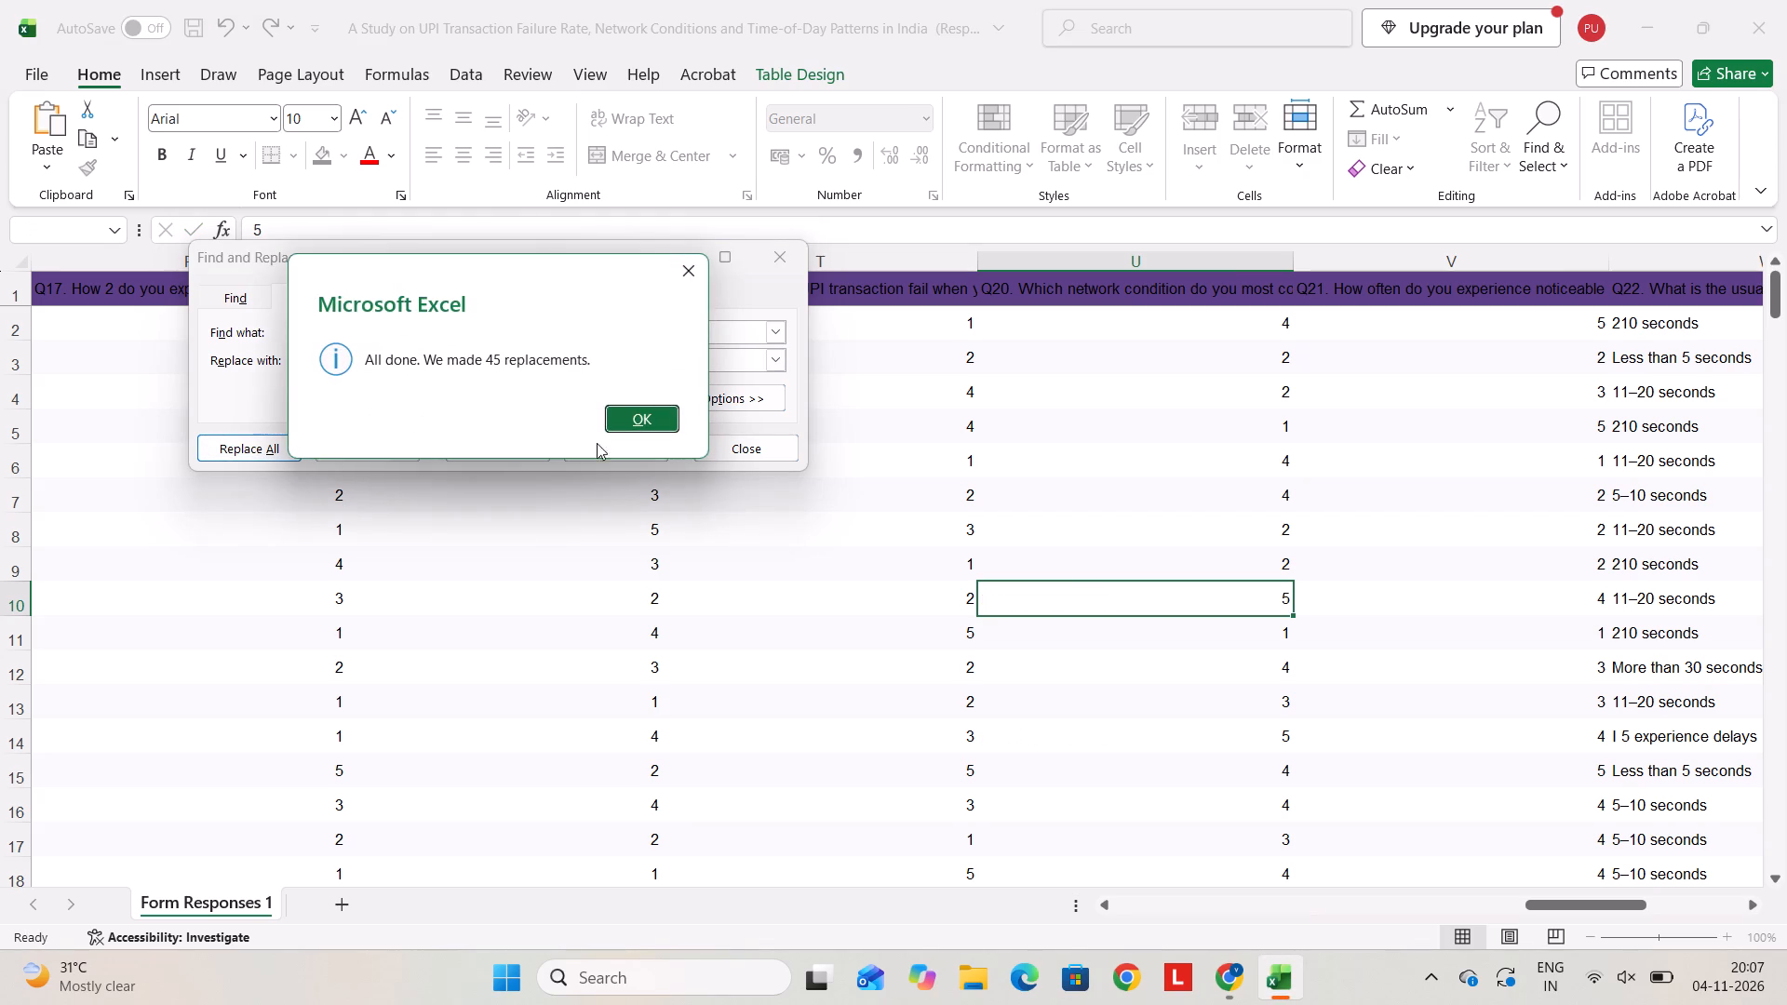
click(625, 417)
Switch to the Google Form responses and check the order of the Q22 delay-duration options, then return to the Excel sheet.
scroll(1162, 512, left, 1)
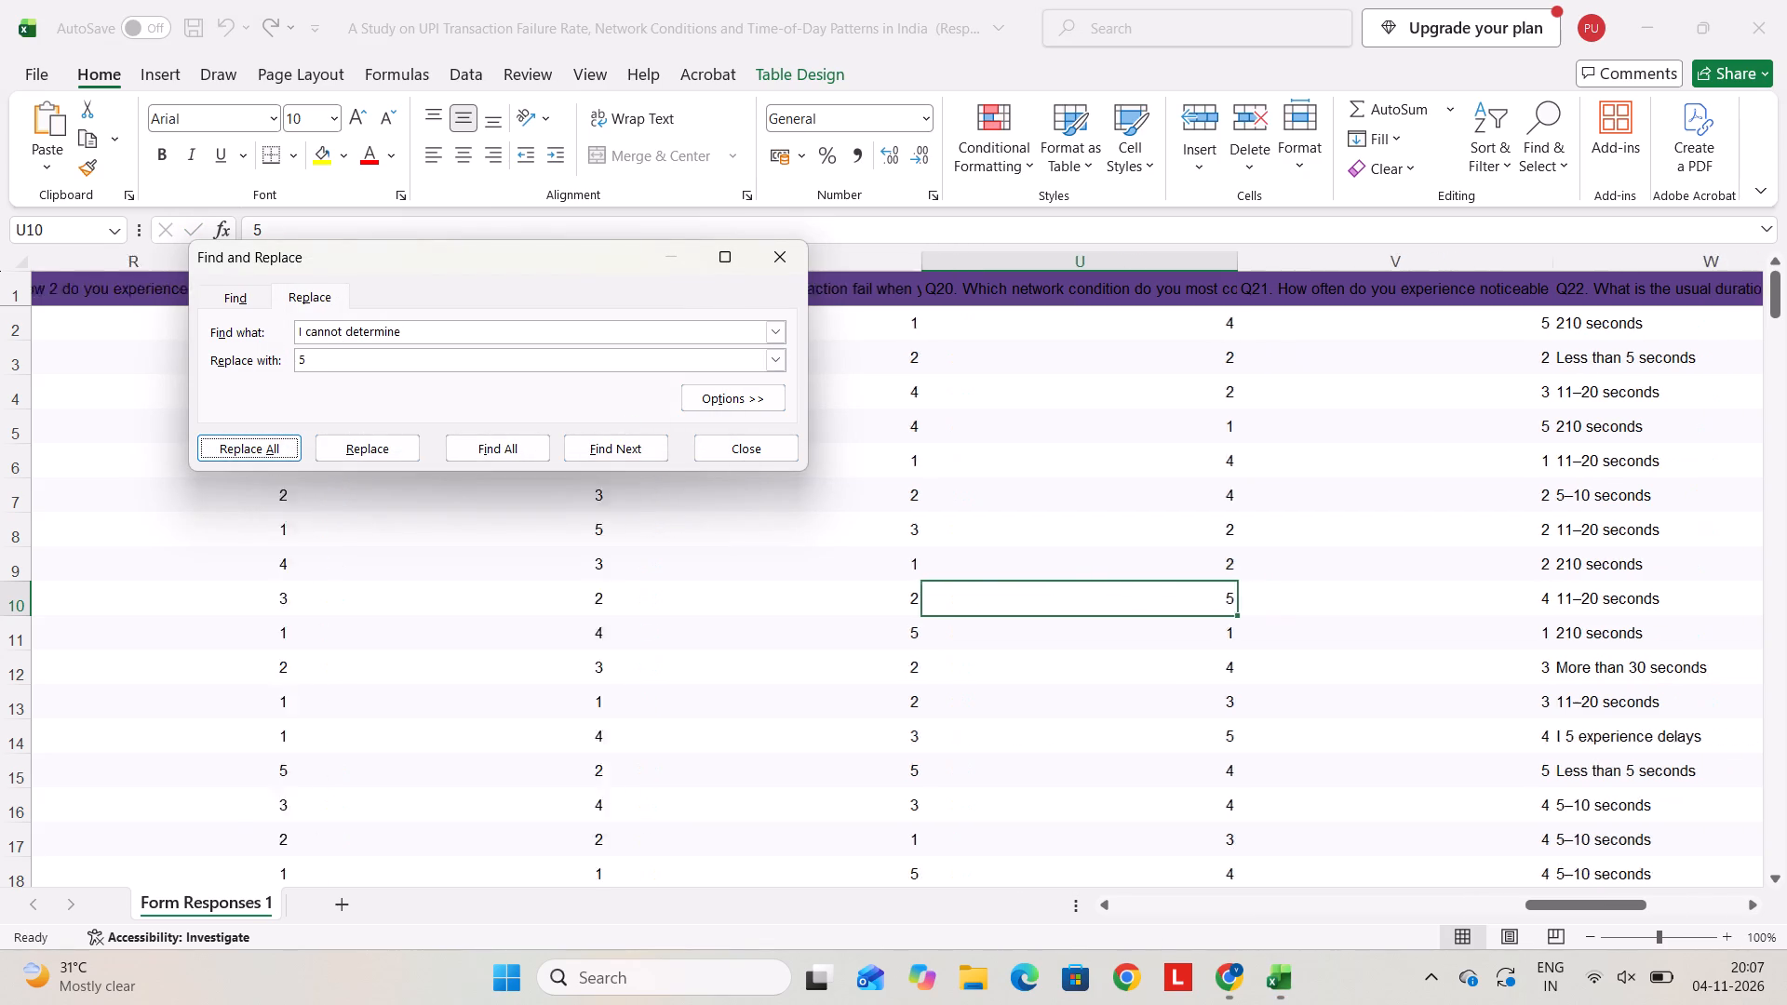
scroll(1162, 512, left, 3)
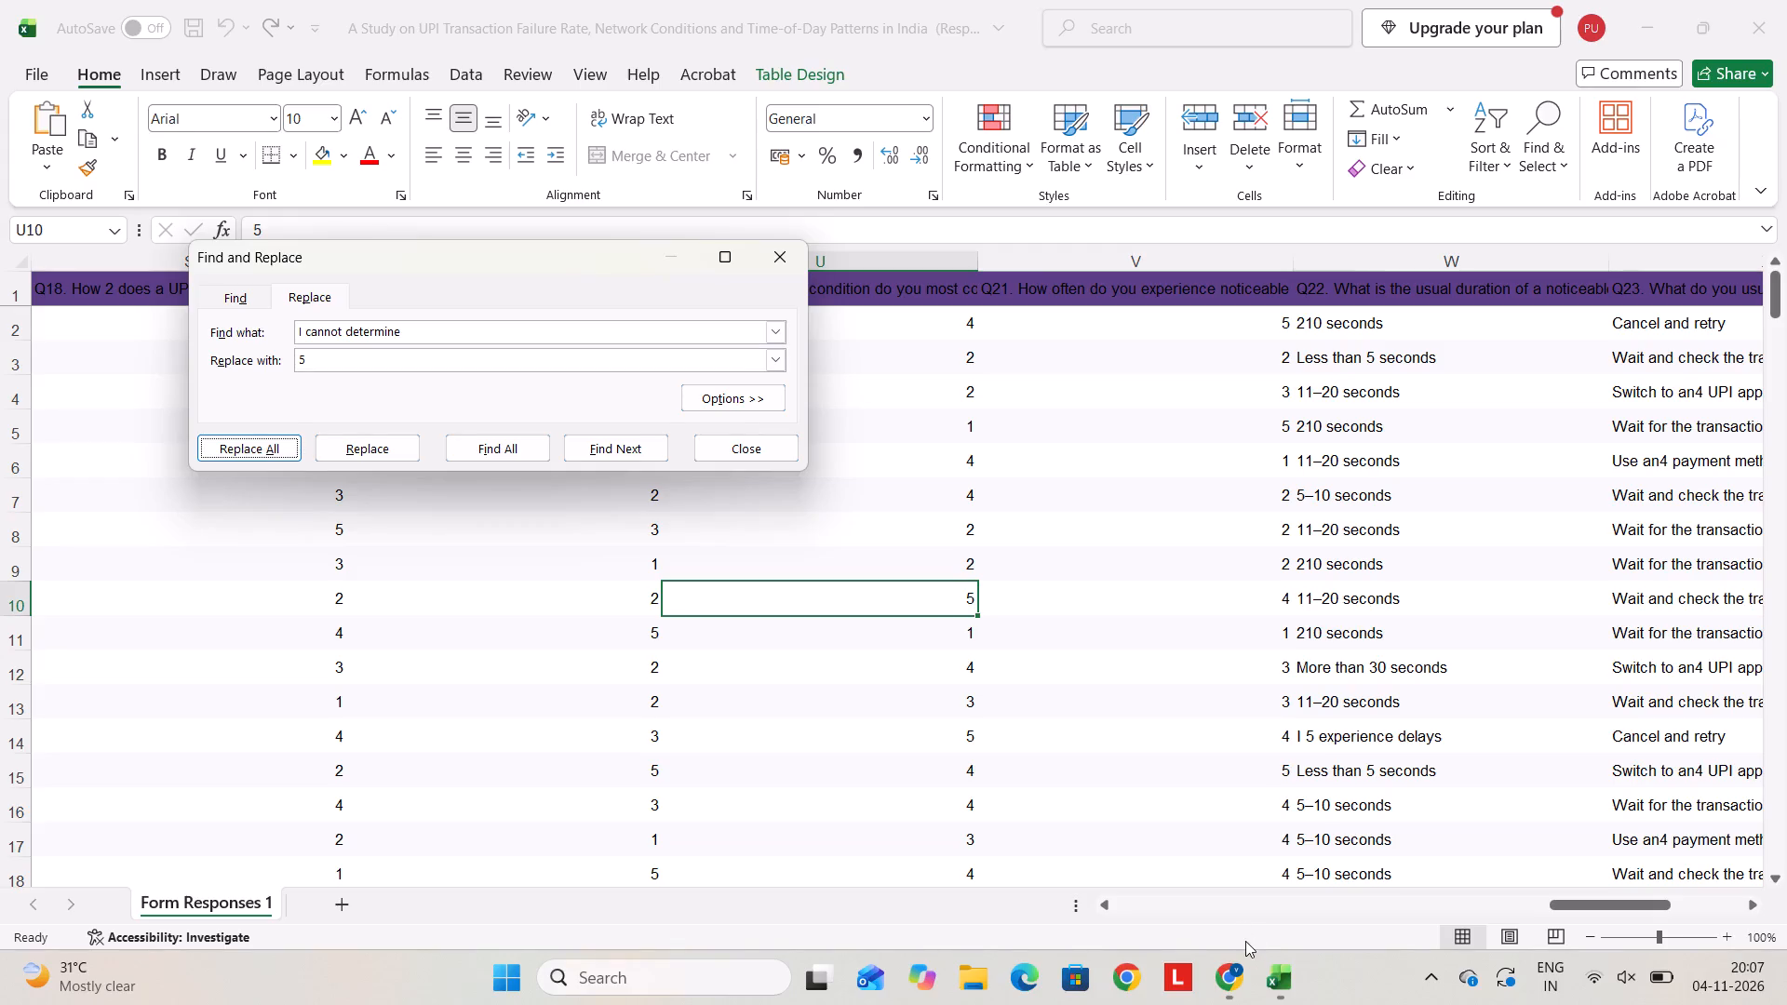
click(1206, 840)
scroll(1206, 840, down, 1)
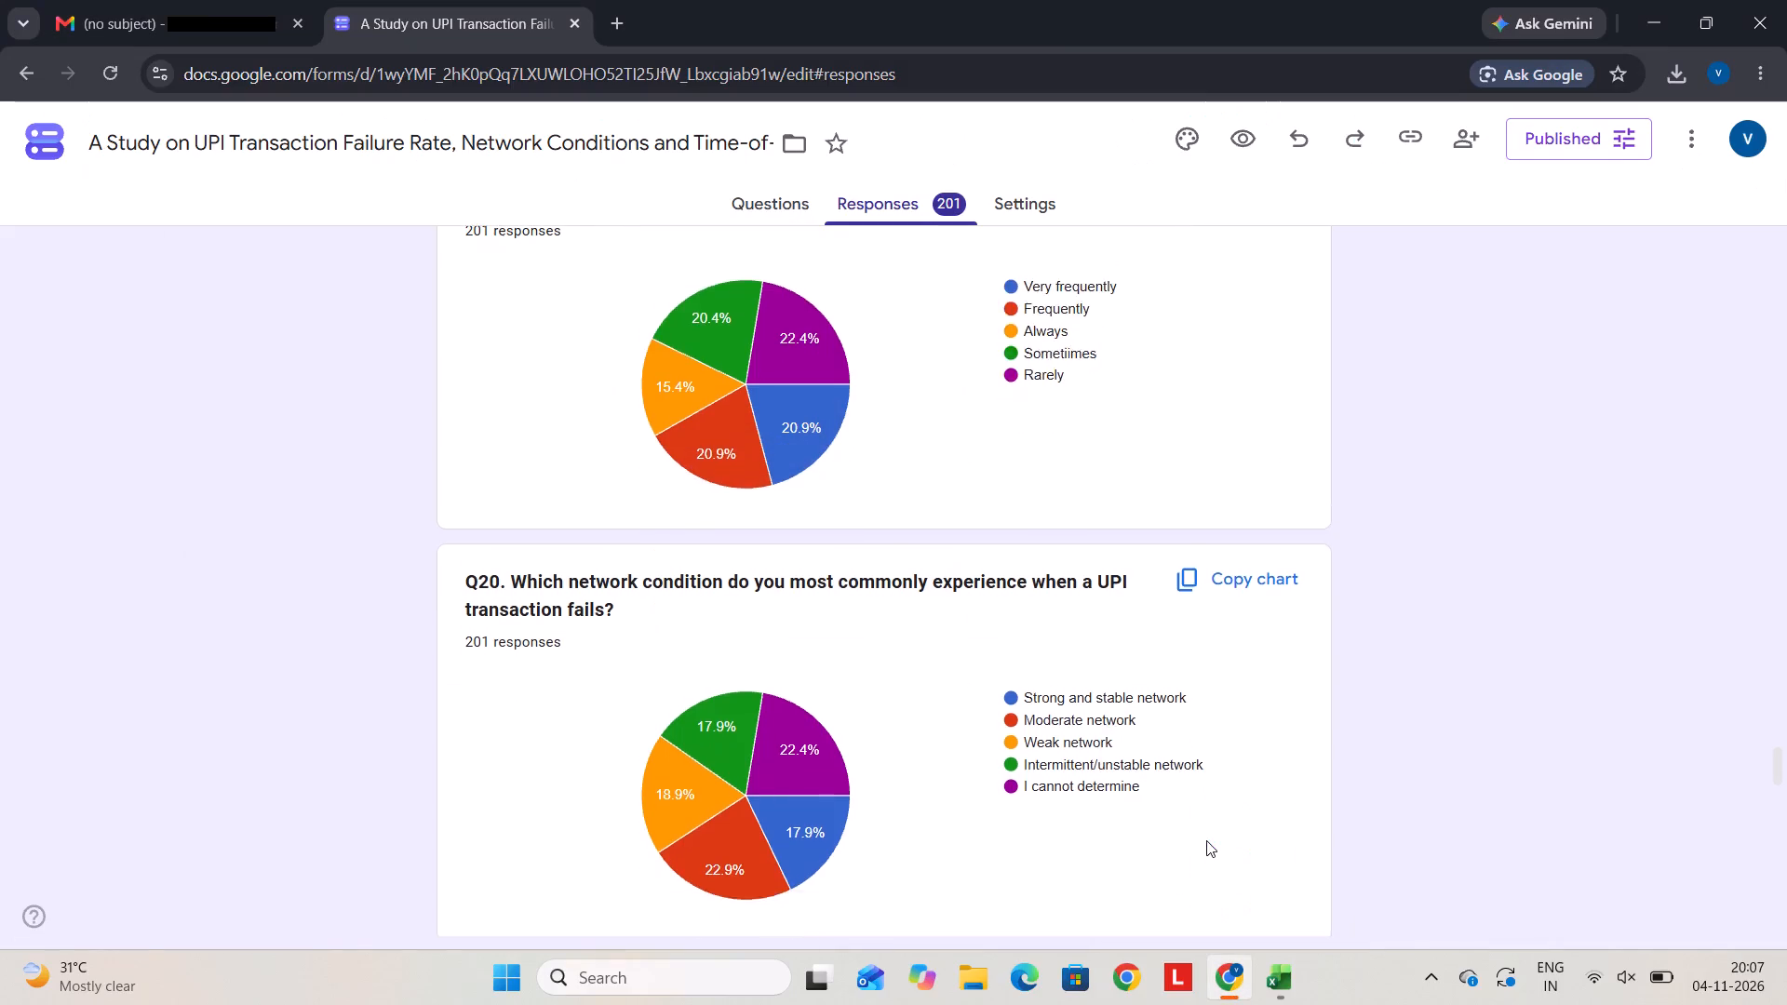
scroll(1206, 840, down, 8)
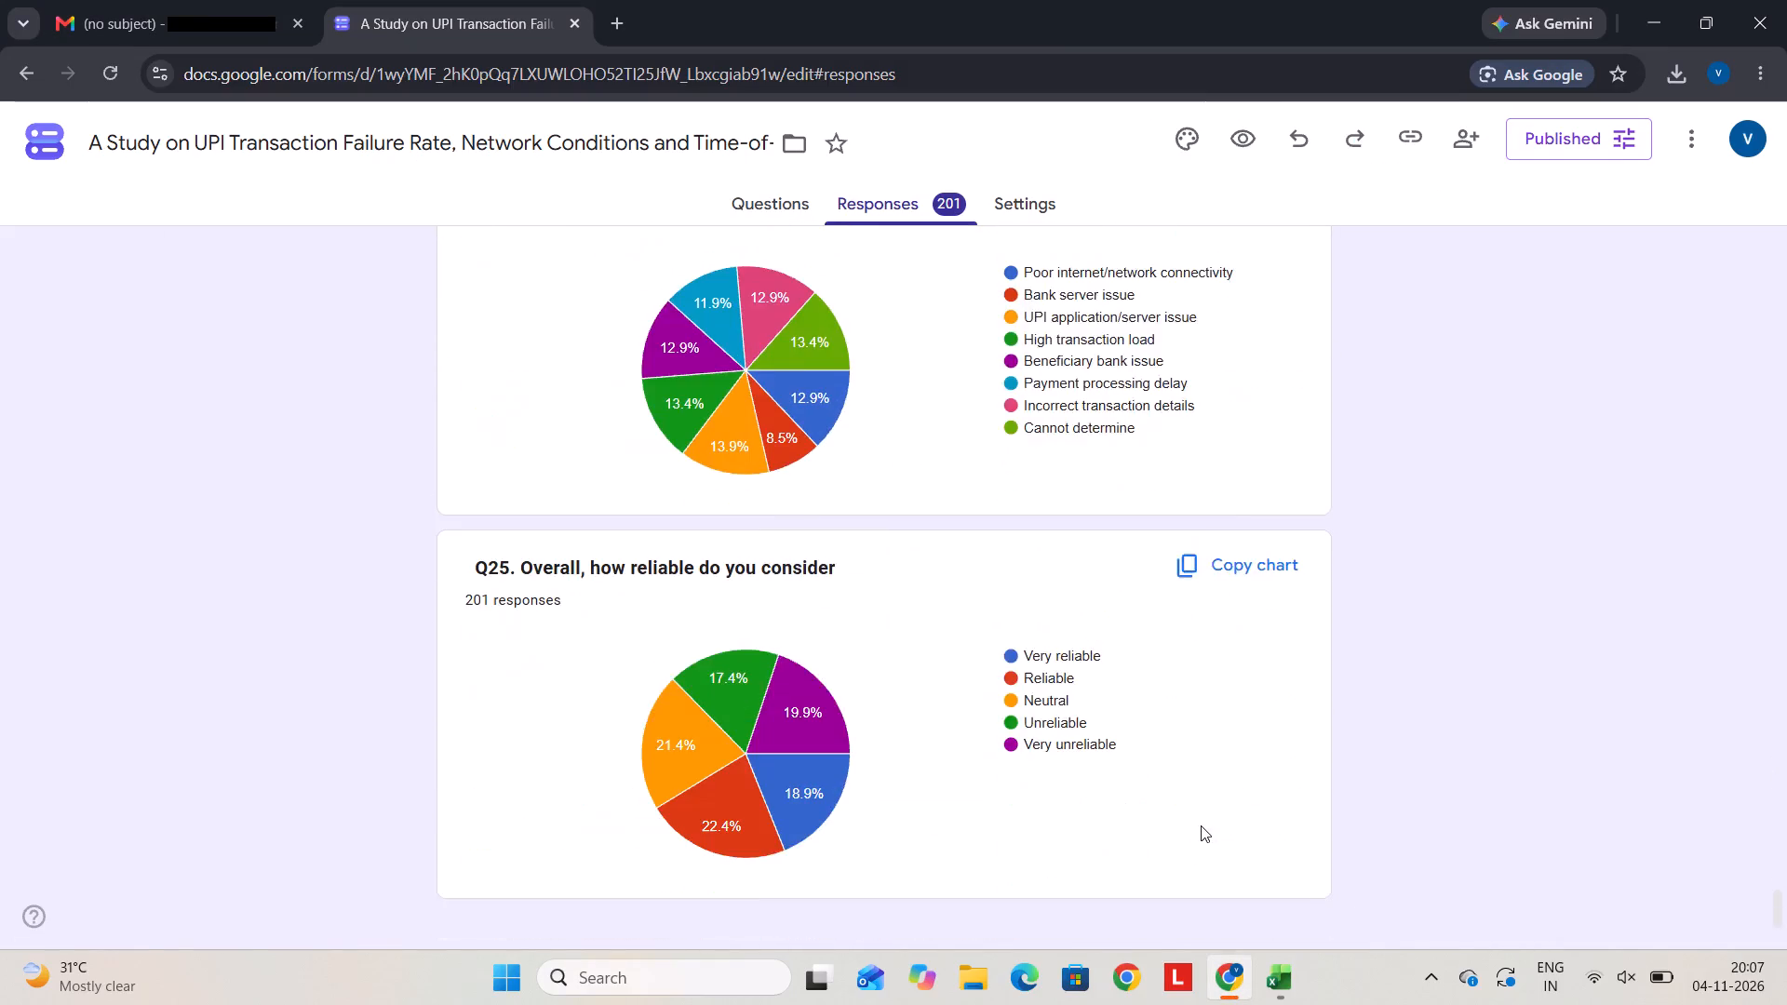
scroll(1197, 822, up, 6)
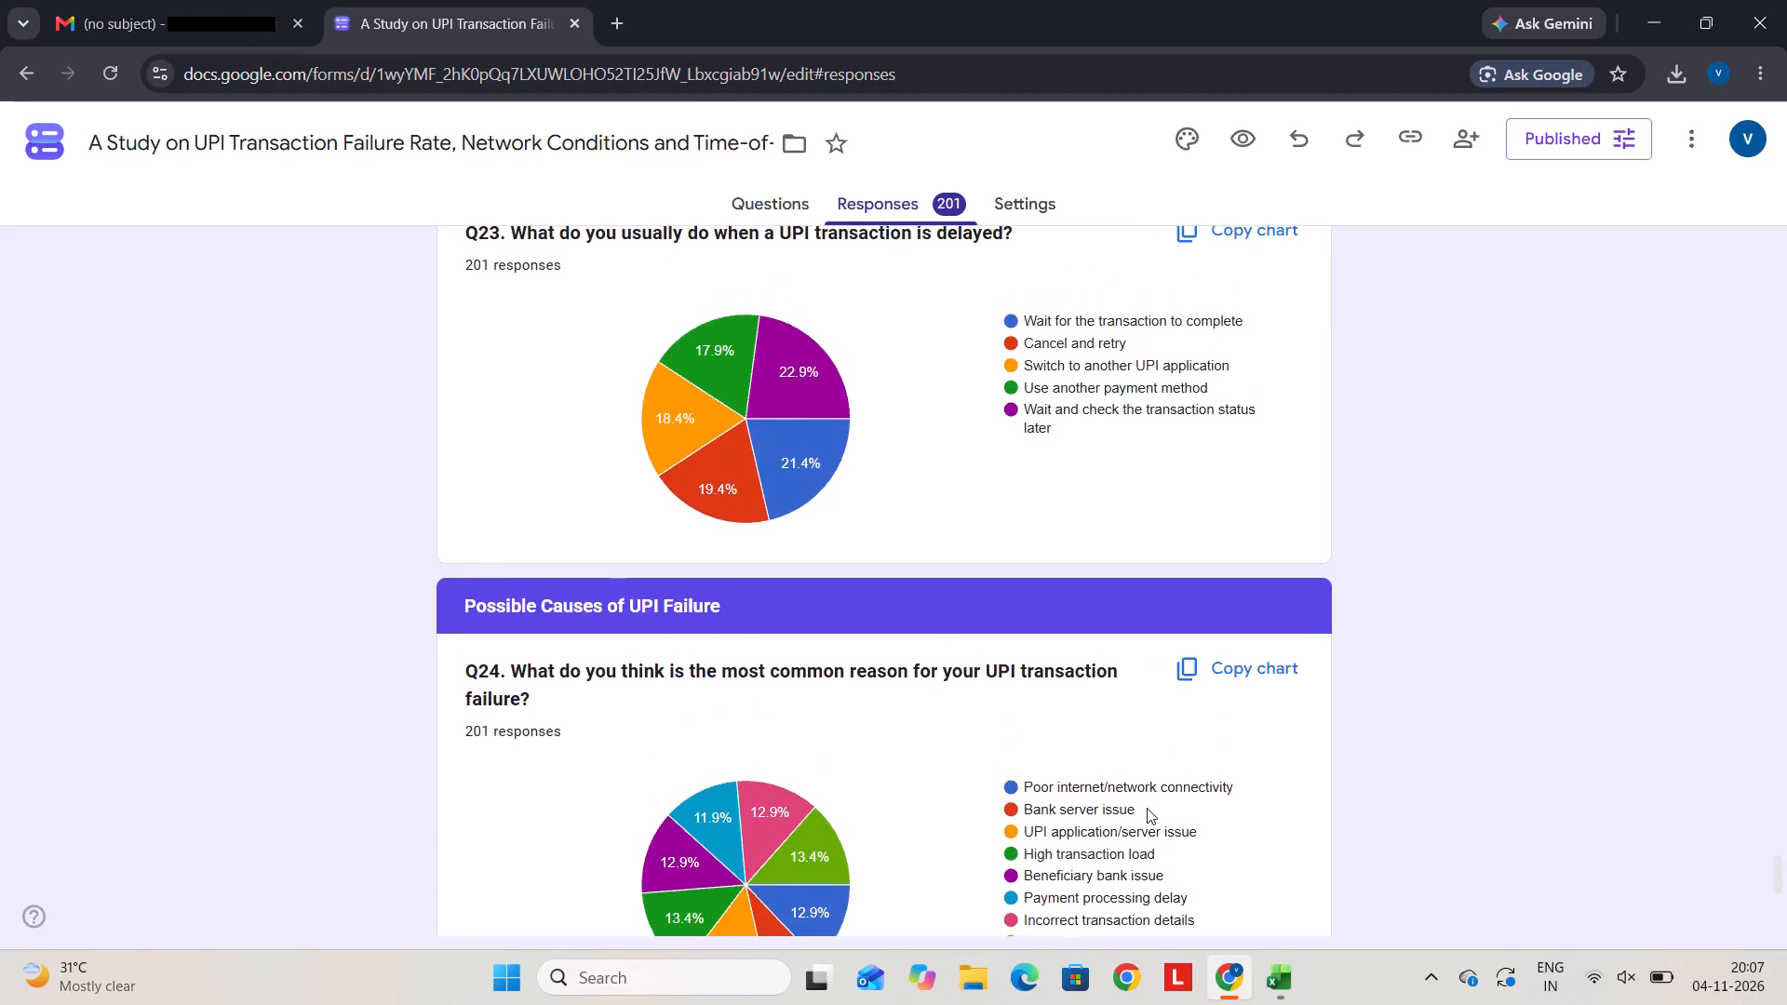
scroll(1147, 808, up, 4)
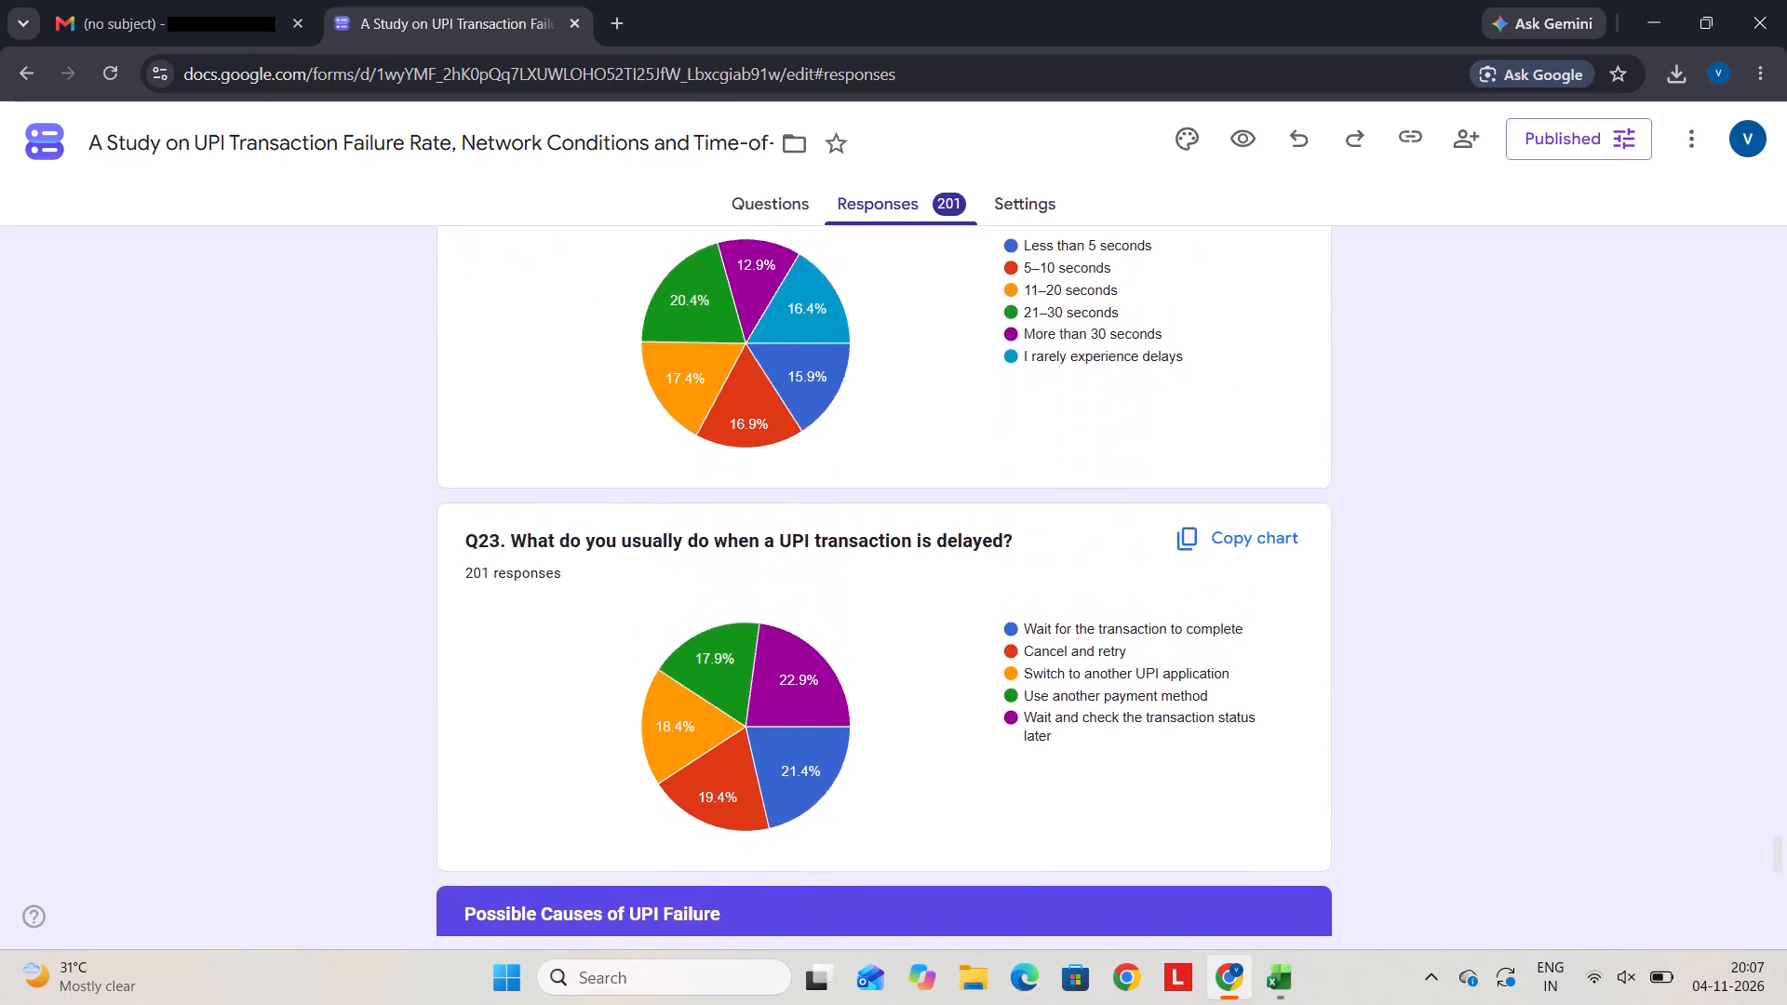
scroll(1147, 808, up, 2)
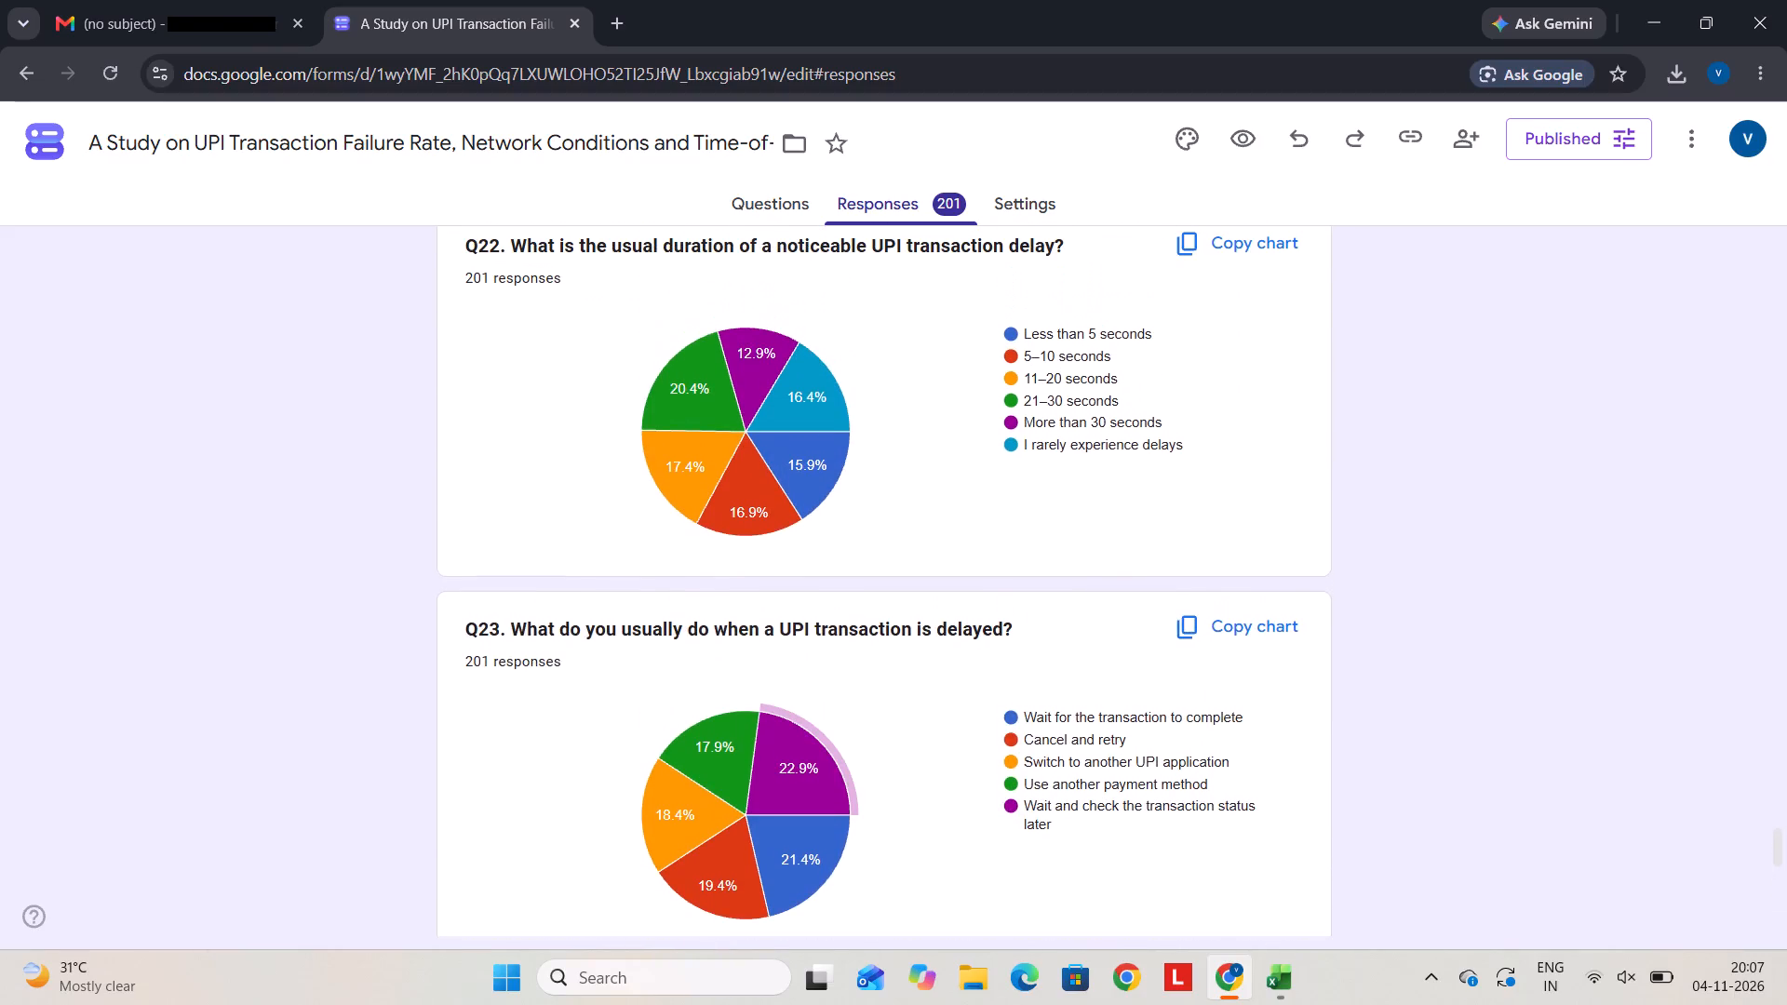
scroll(1147, 808, up, 2)
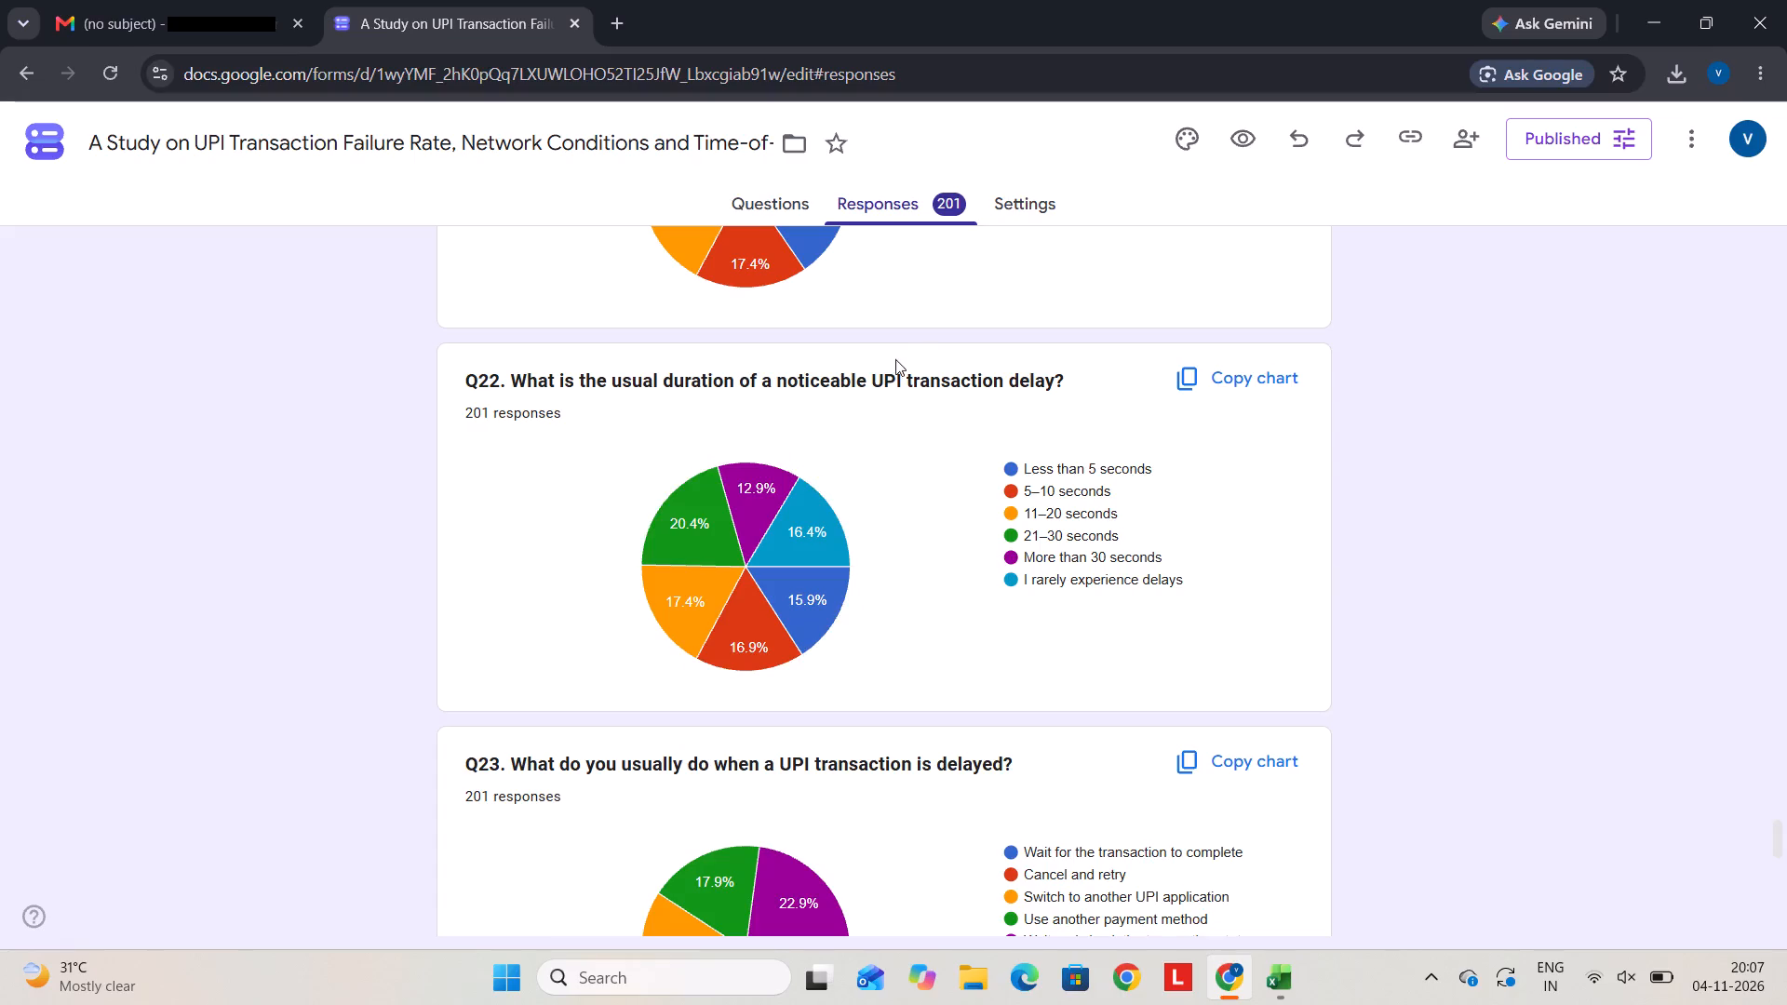
key(alt+Tab)
key(alt+Tab)
key(alt+Tab)
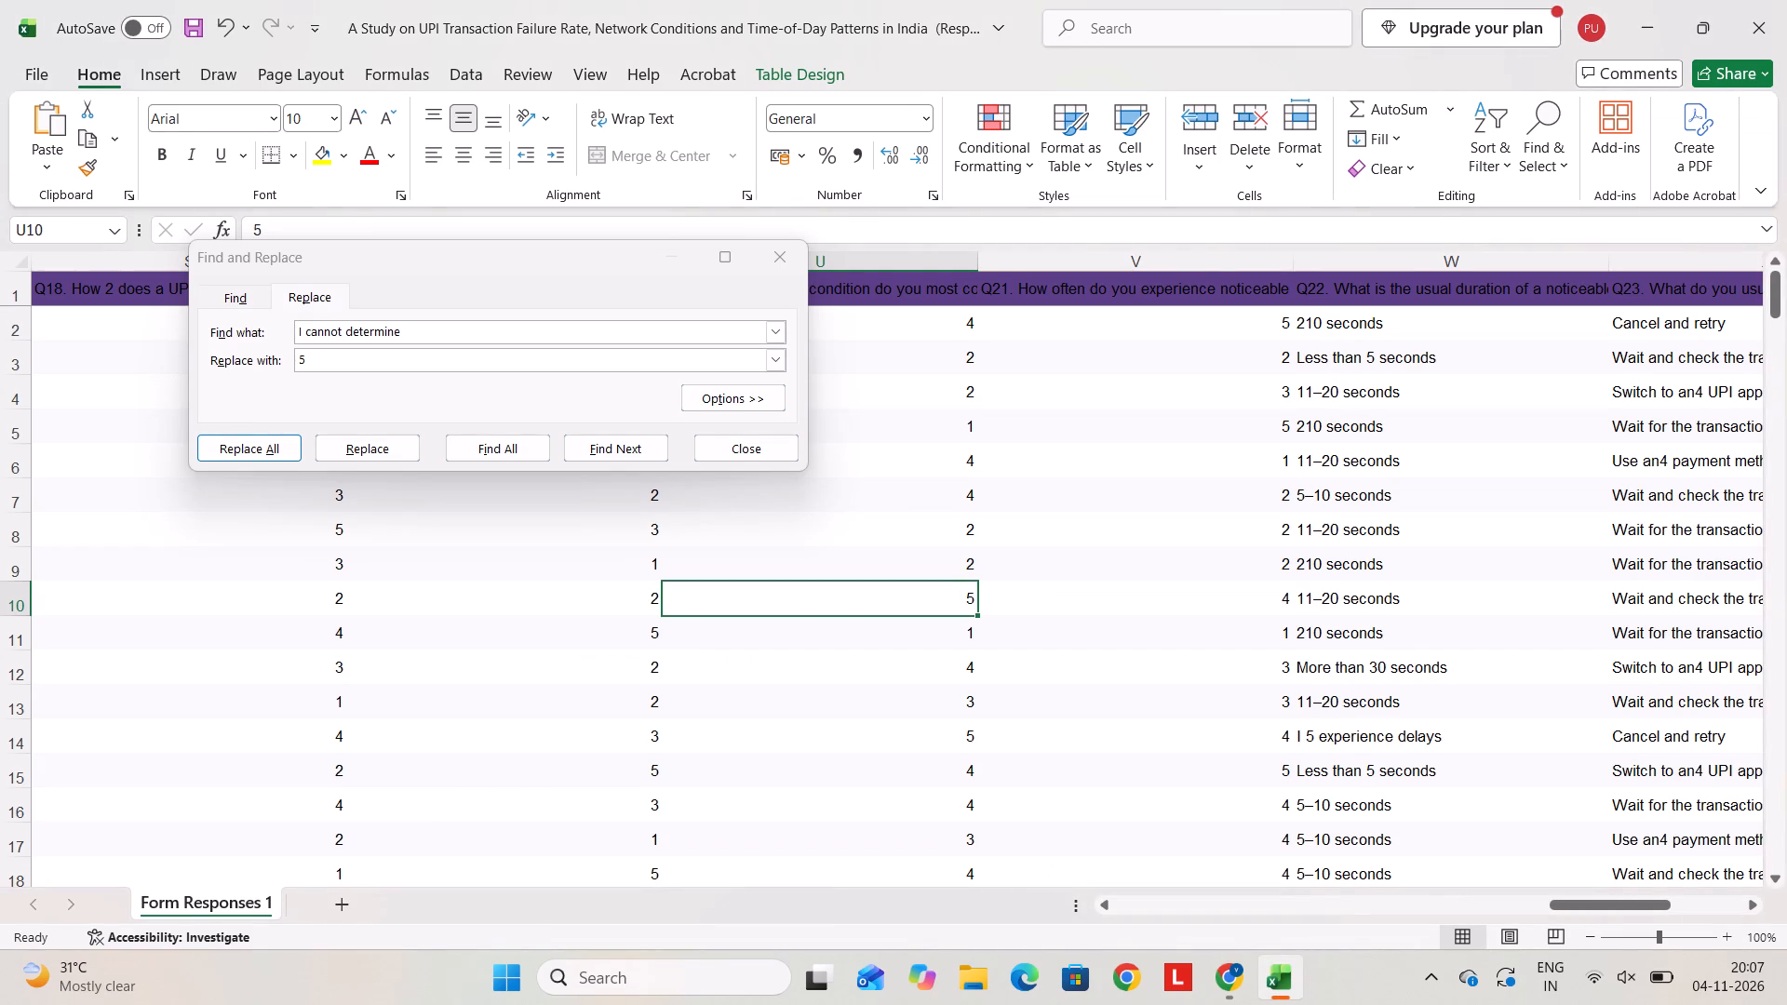
scroll(1321, 564, up, 2)
click(1219, 867)
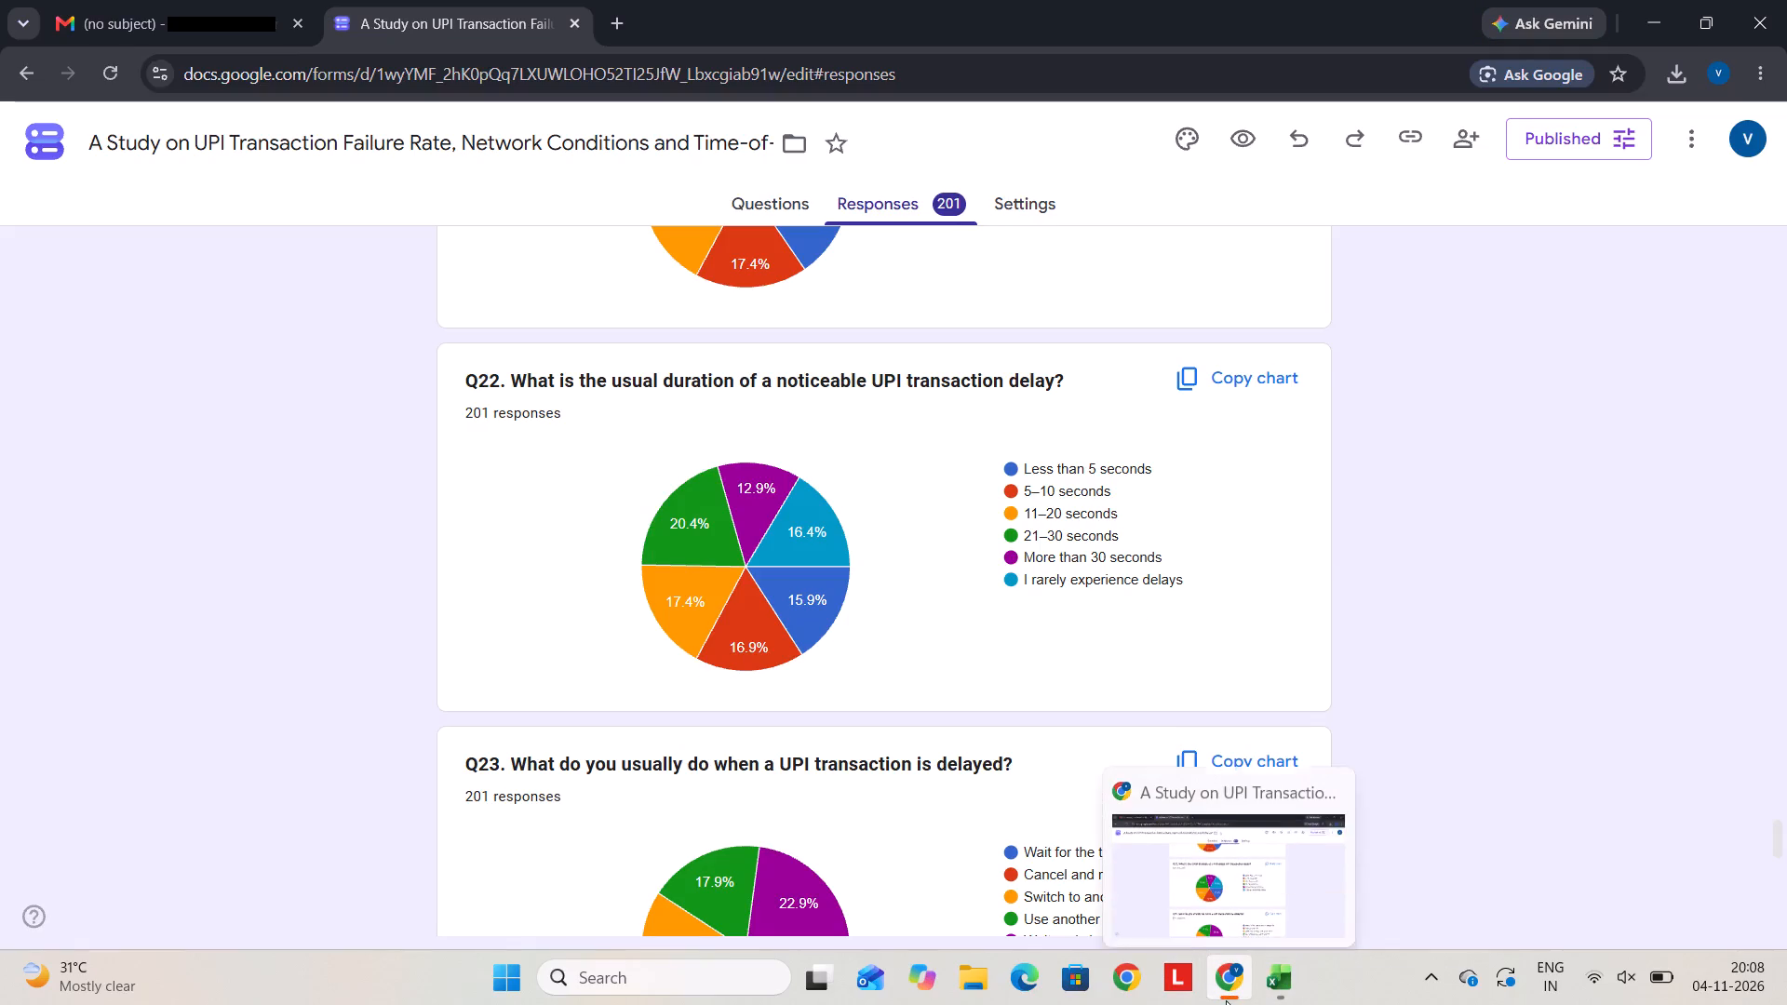
double_click(1256, 991)
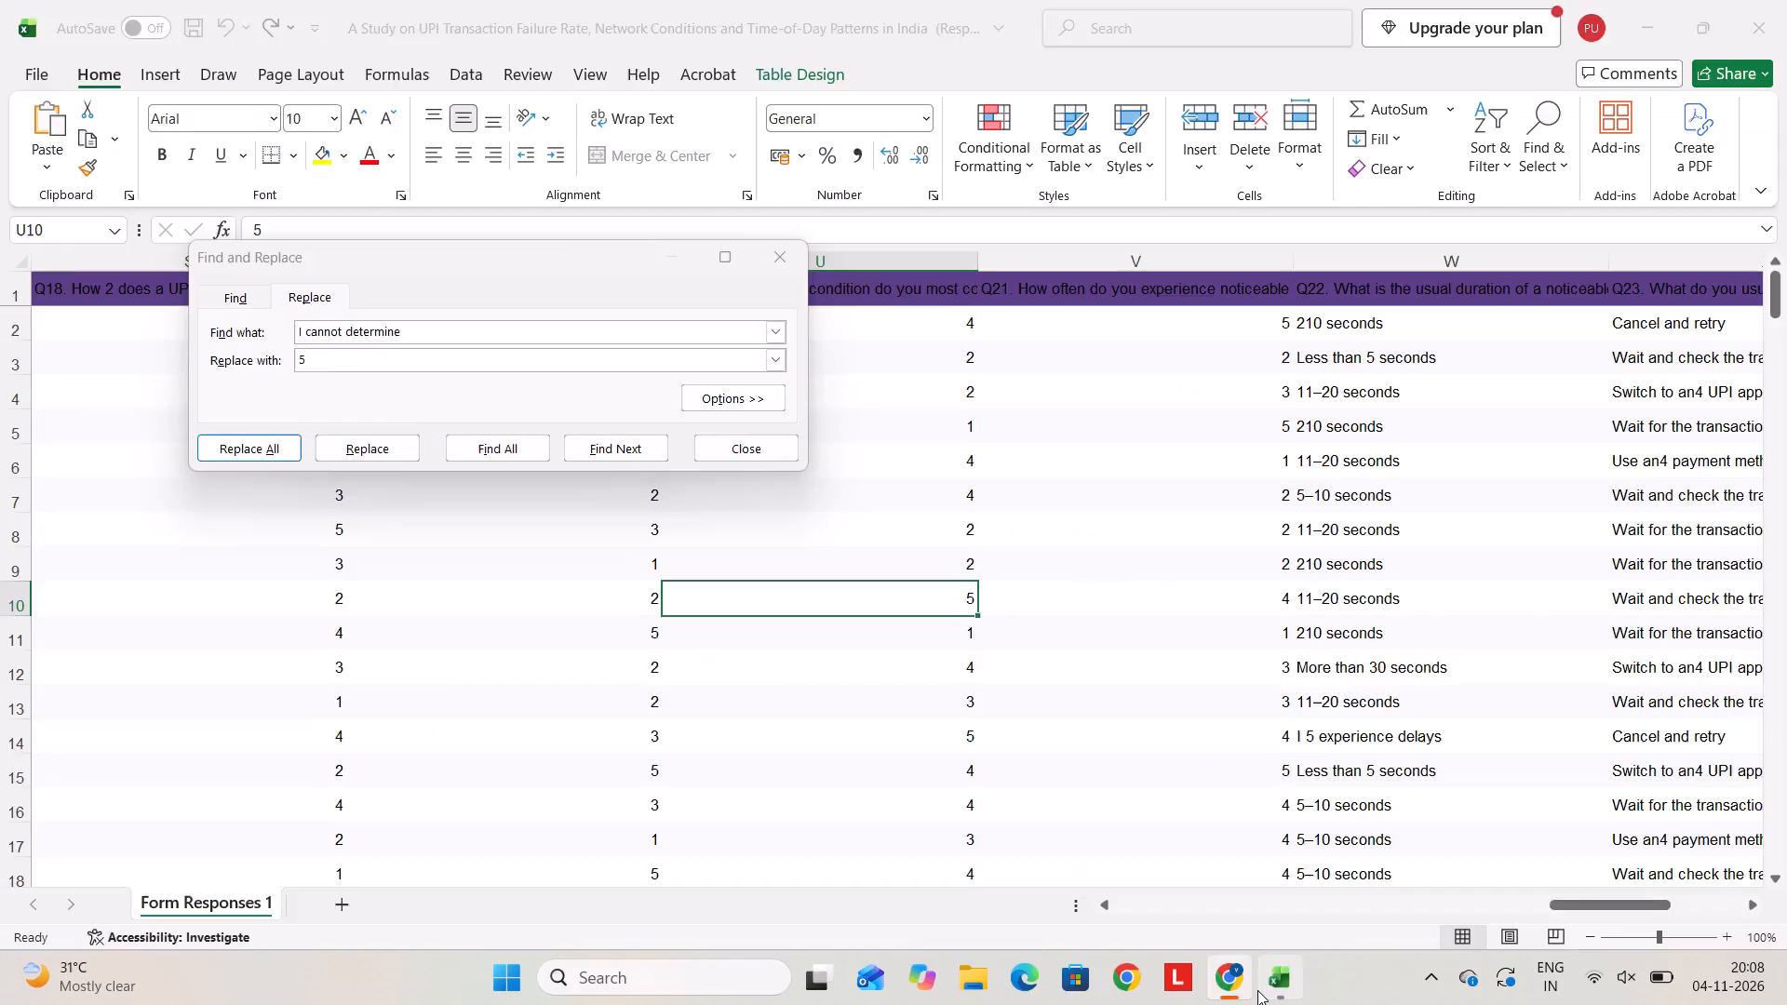
click(1257, 990)
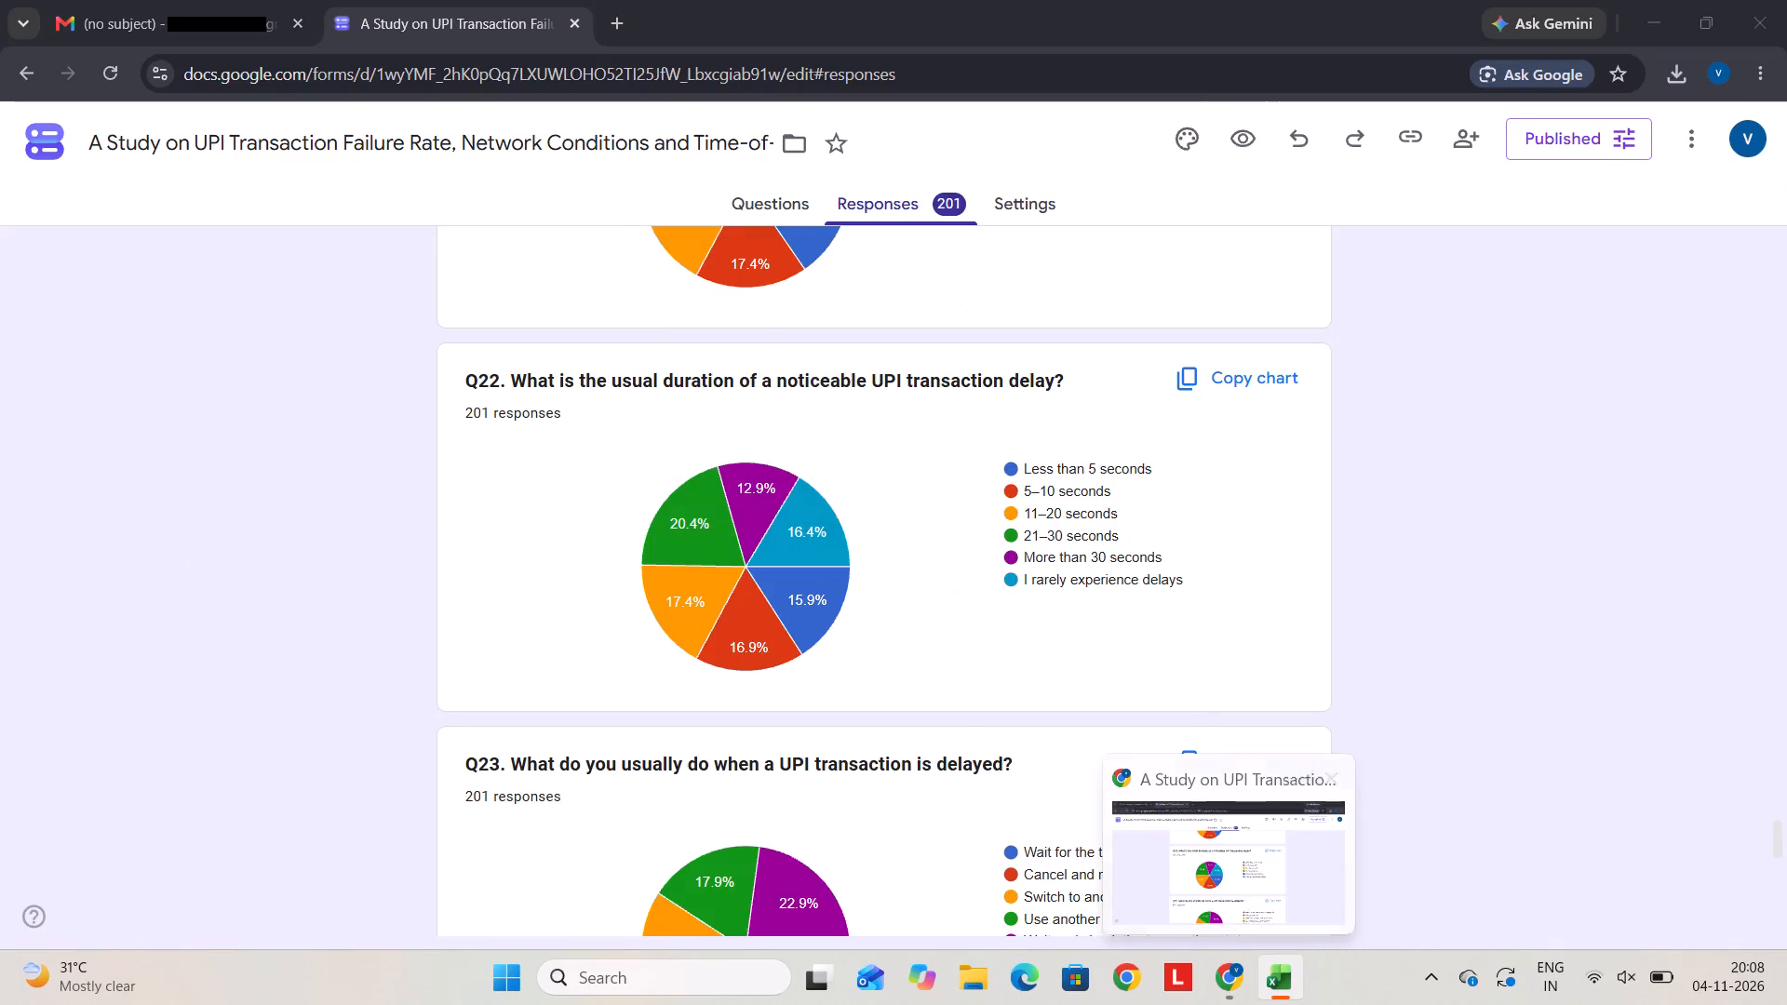
Replace every "Less than 5 seconds" with 1 across the sheet, taking the search text from cell W3.
click(1477, 365)
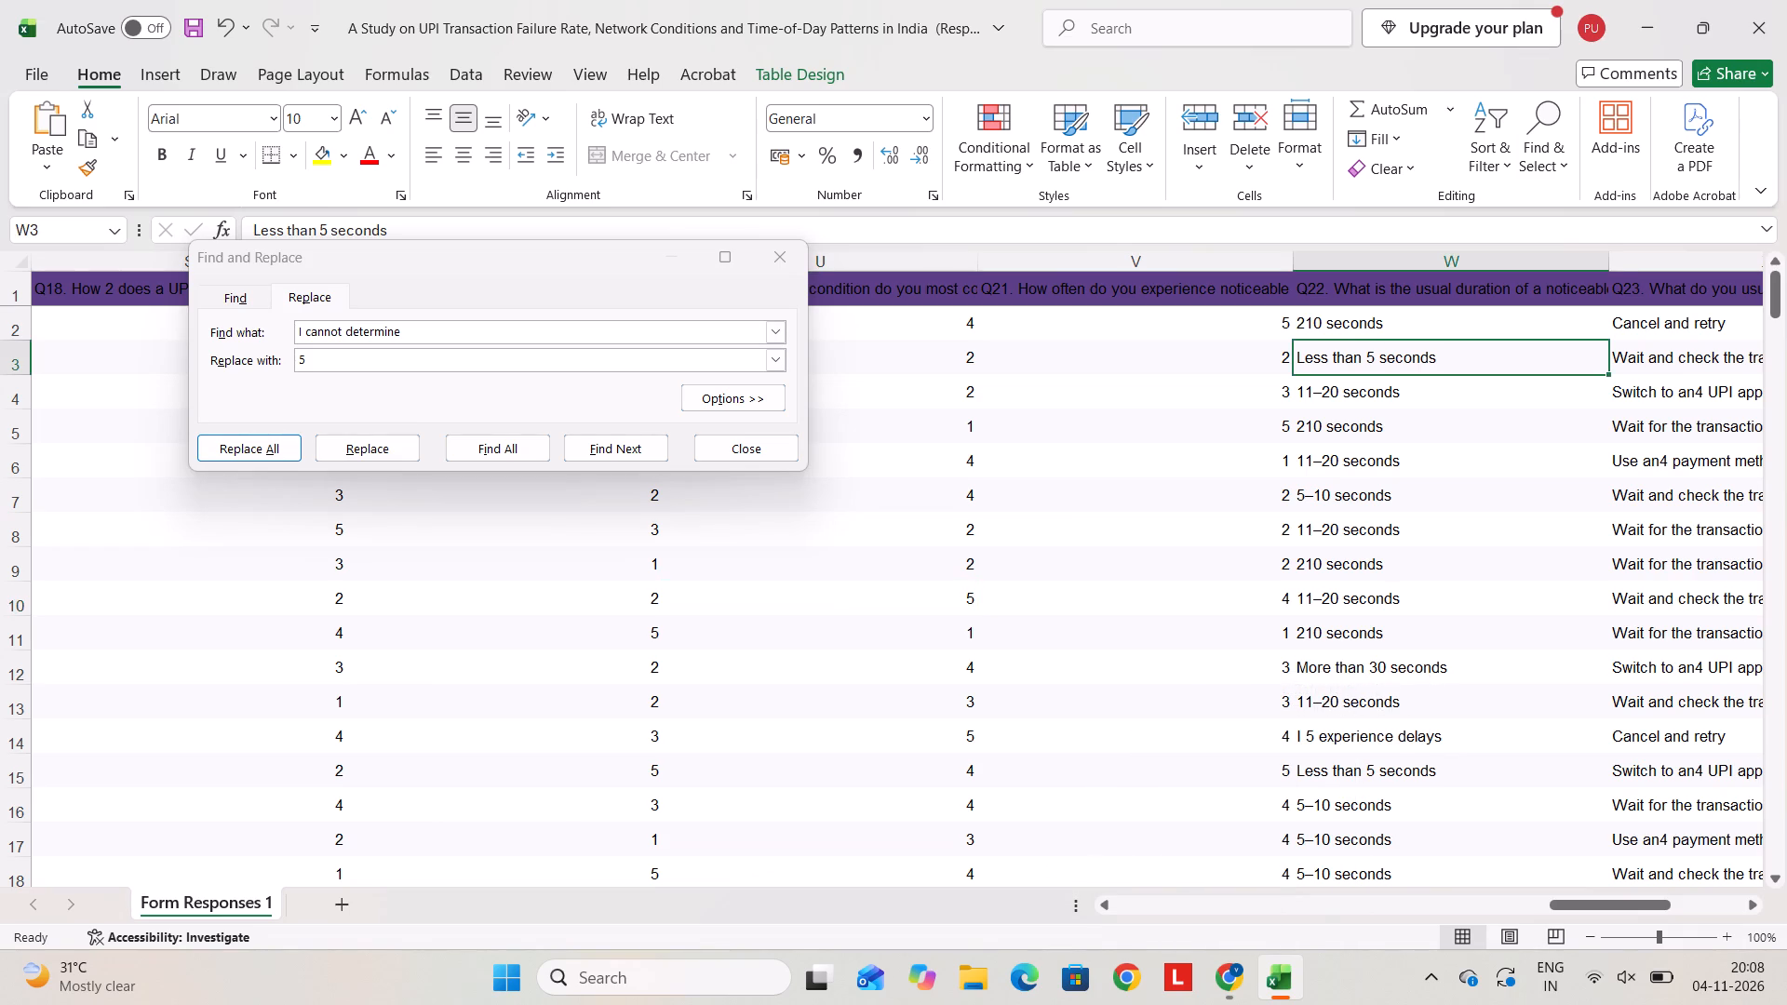
click(1477, 365)
key(ctrl+a)
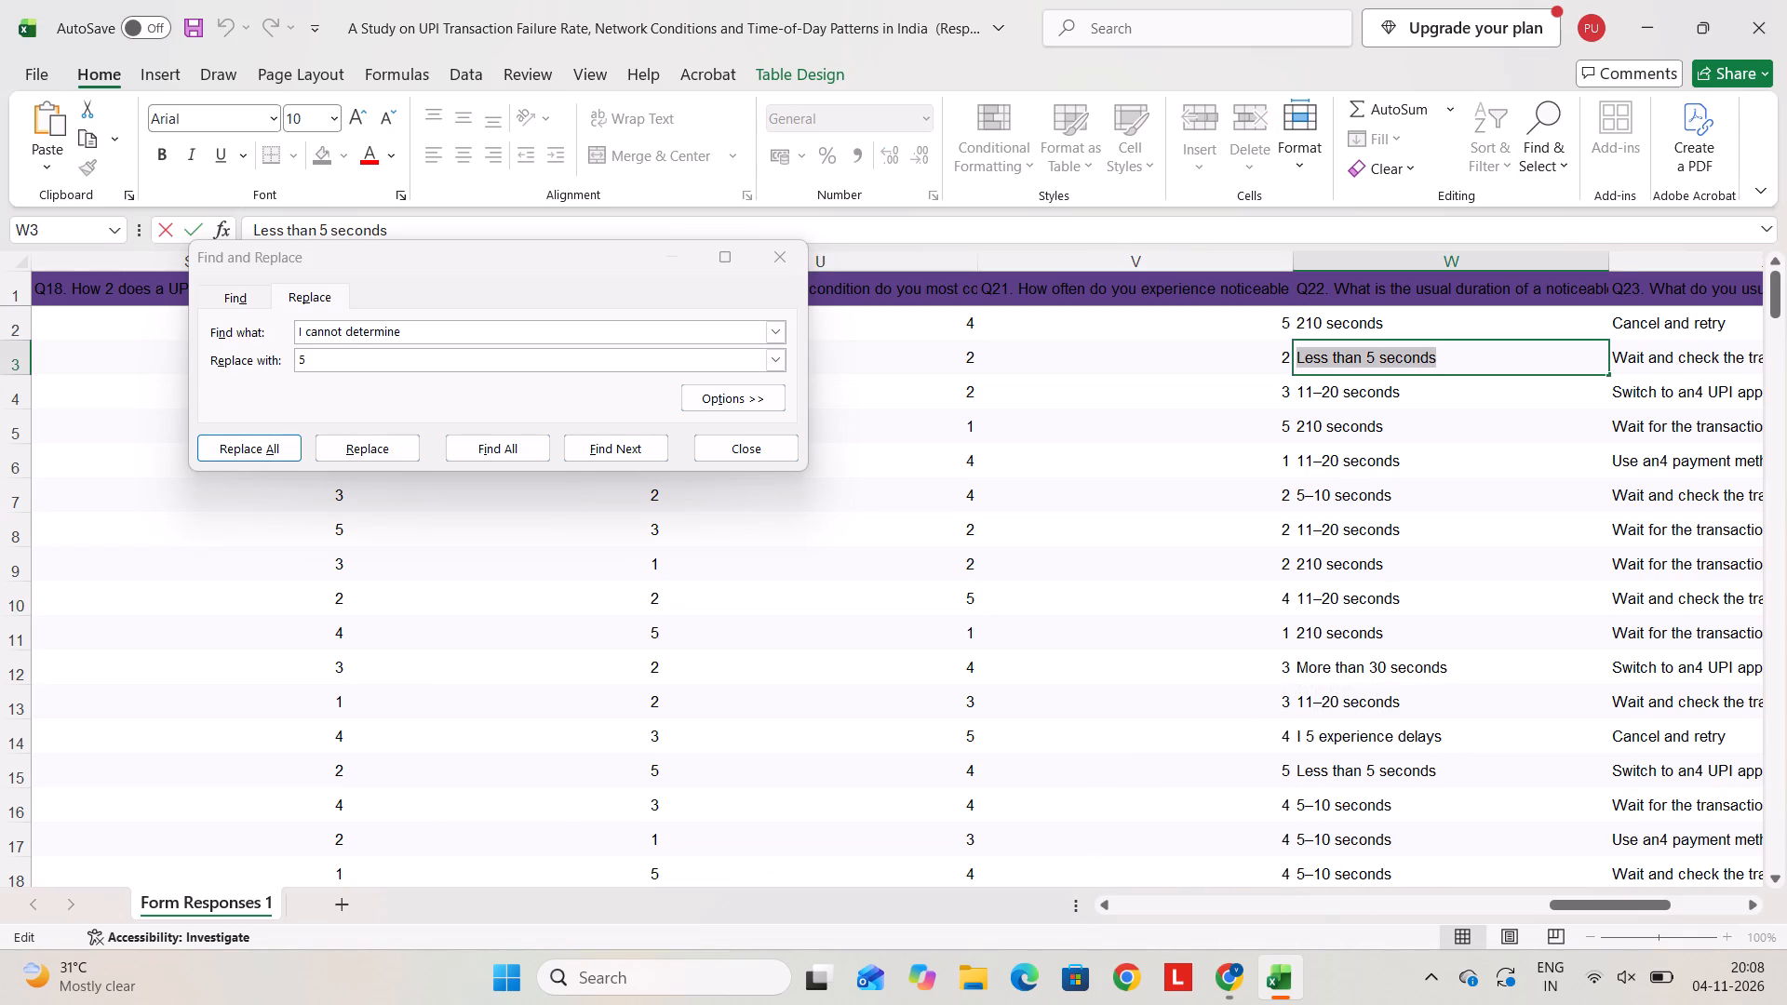
key(ctrl+c)
click(523, 316)
click(517, 325)
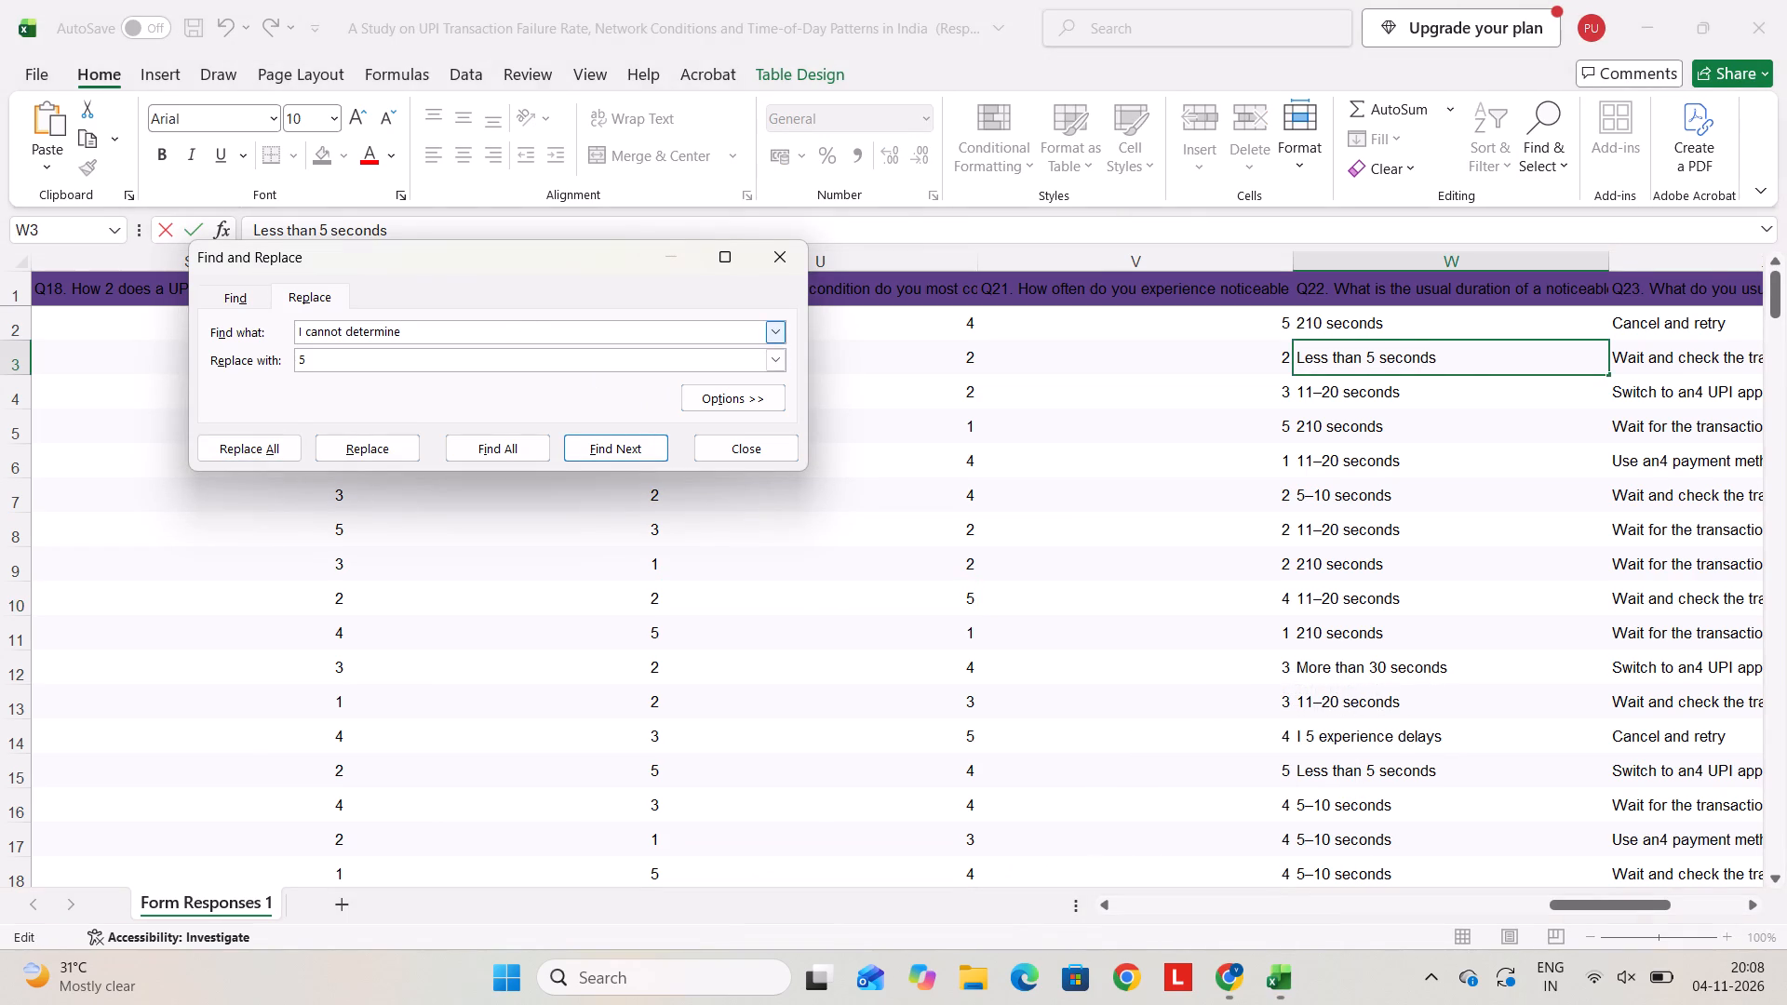
key(ctrl+a)
key(ctrl+v)
click(447, 365)
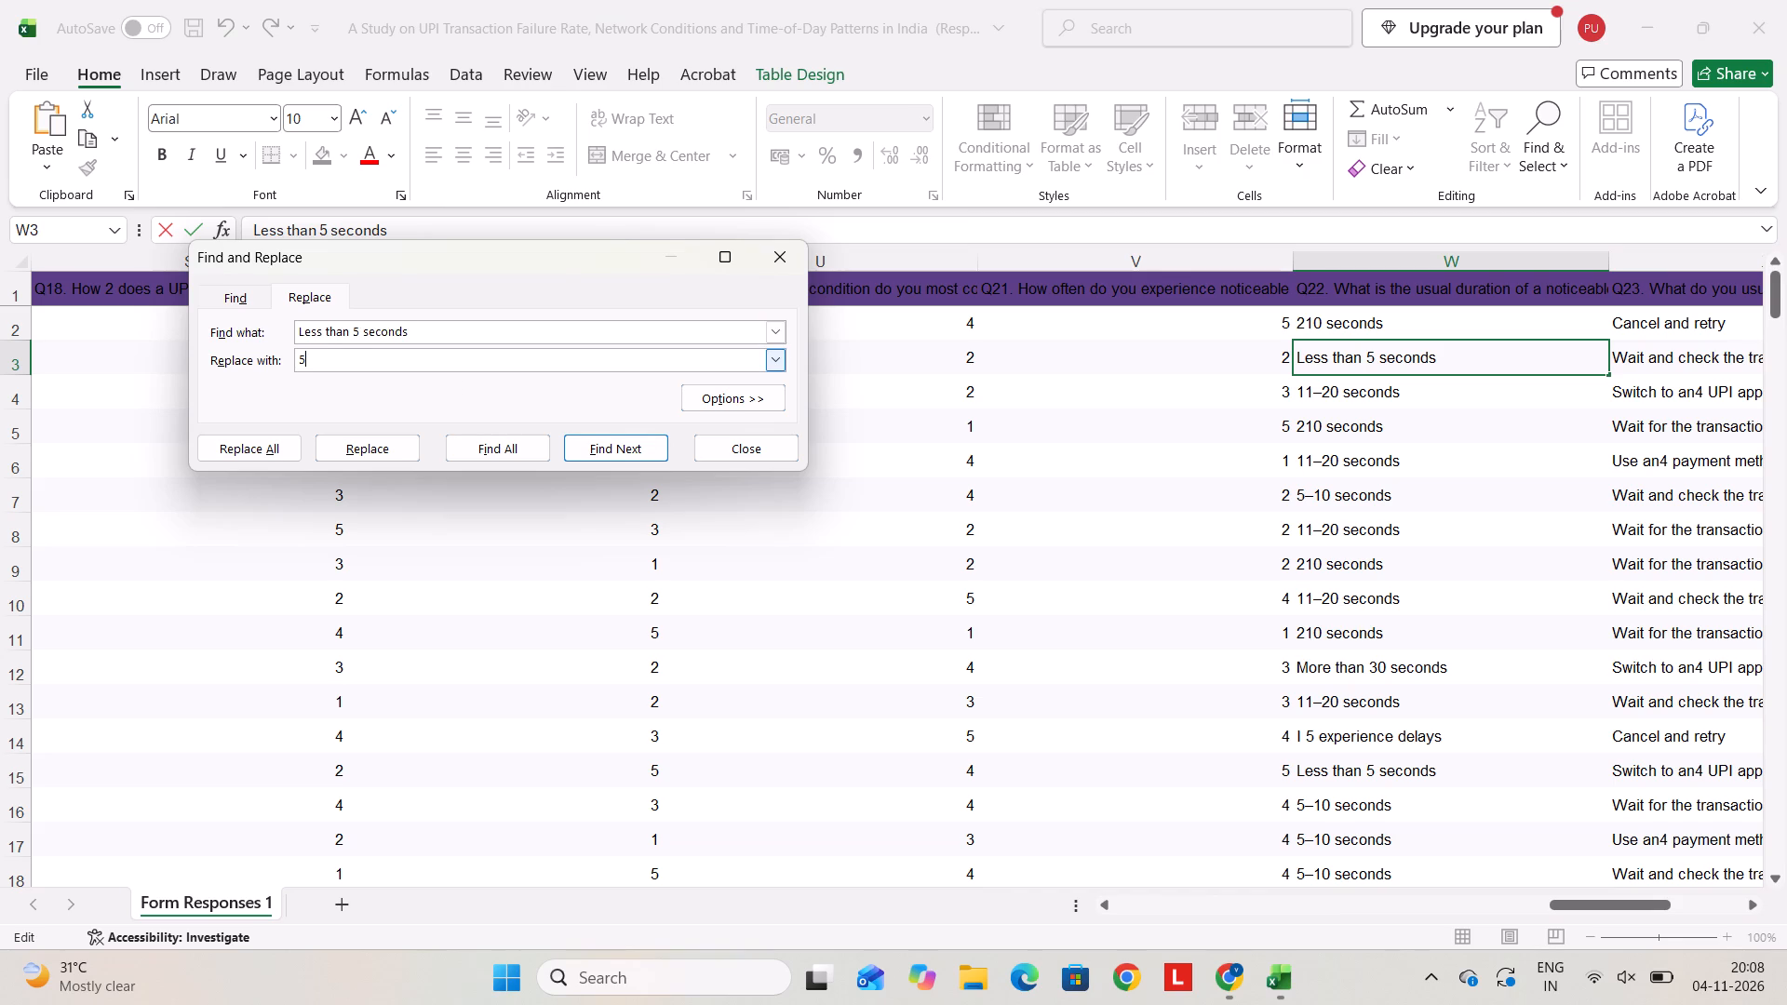
double_click(447, 365)
key(1)
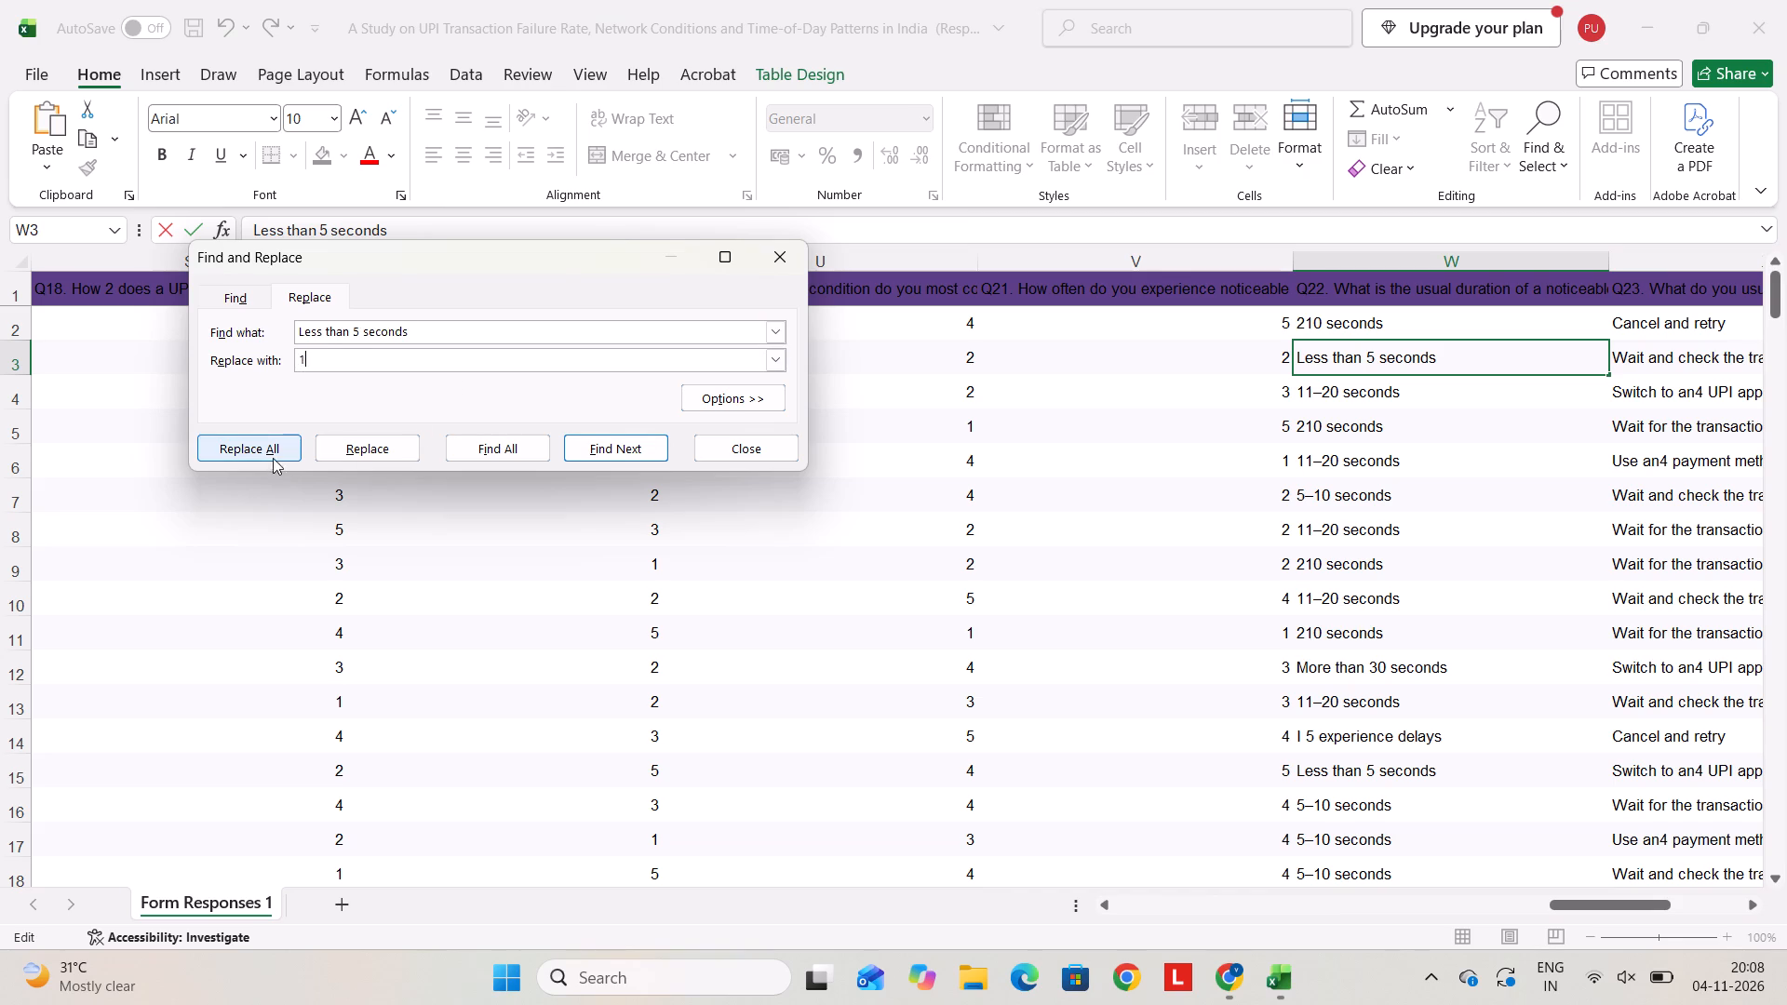
click(268, 449)
click(647, 419)
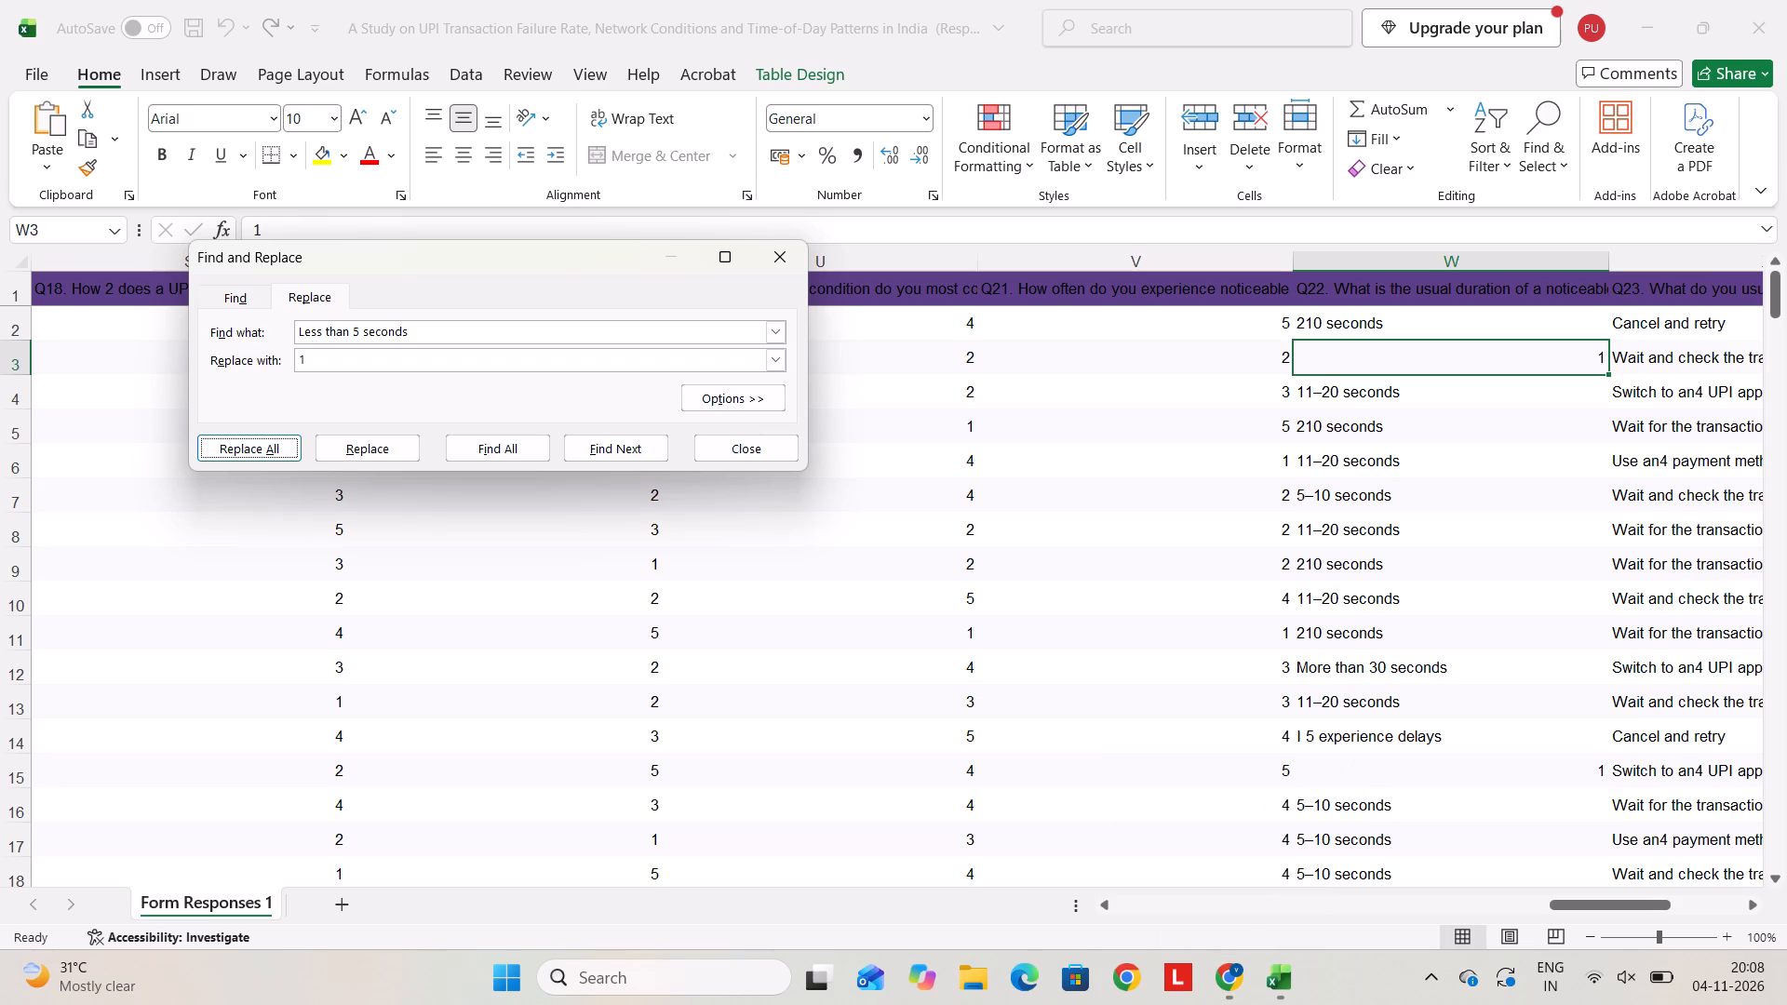
Replace every "5–10 seconds" with 2 across the sheet, taking the search text from cell W201.
double_click(1334, 819)
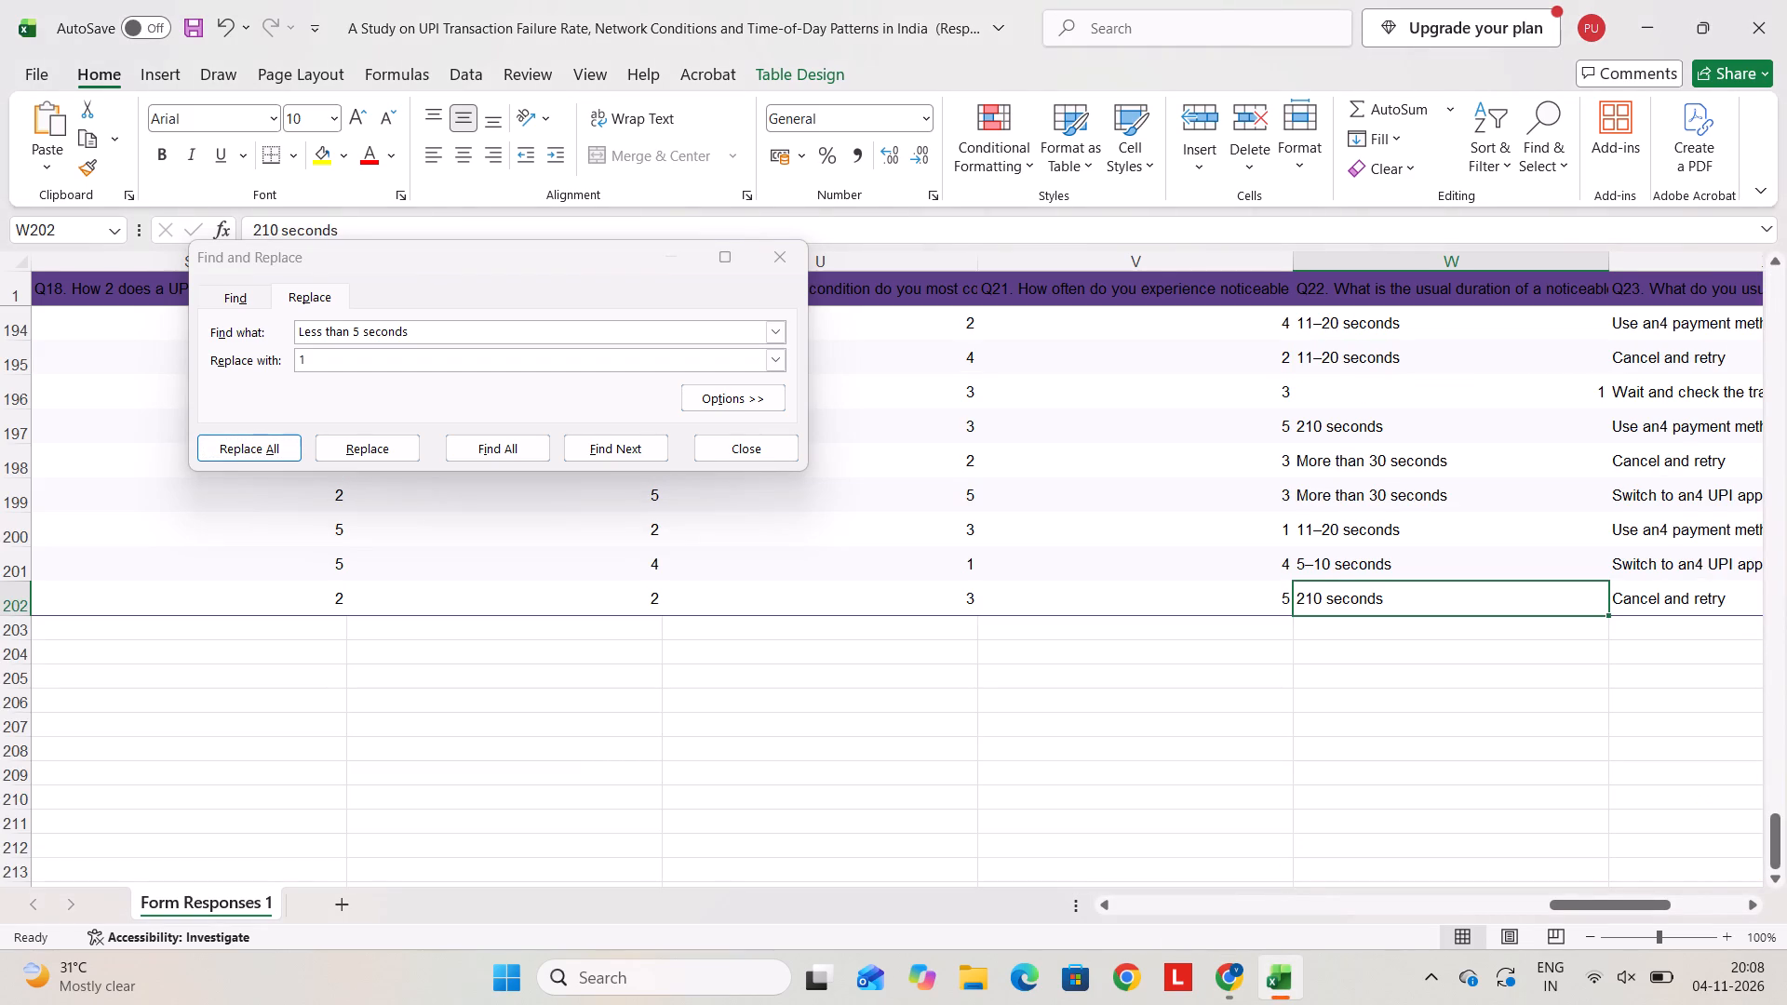
click(1417, 557)
double_click(1417, 562)
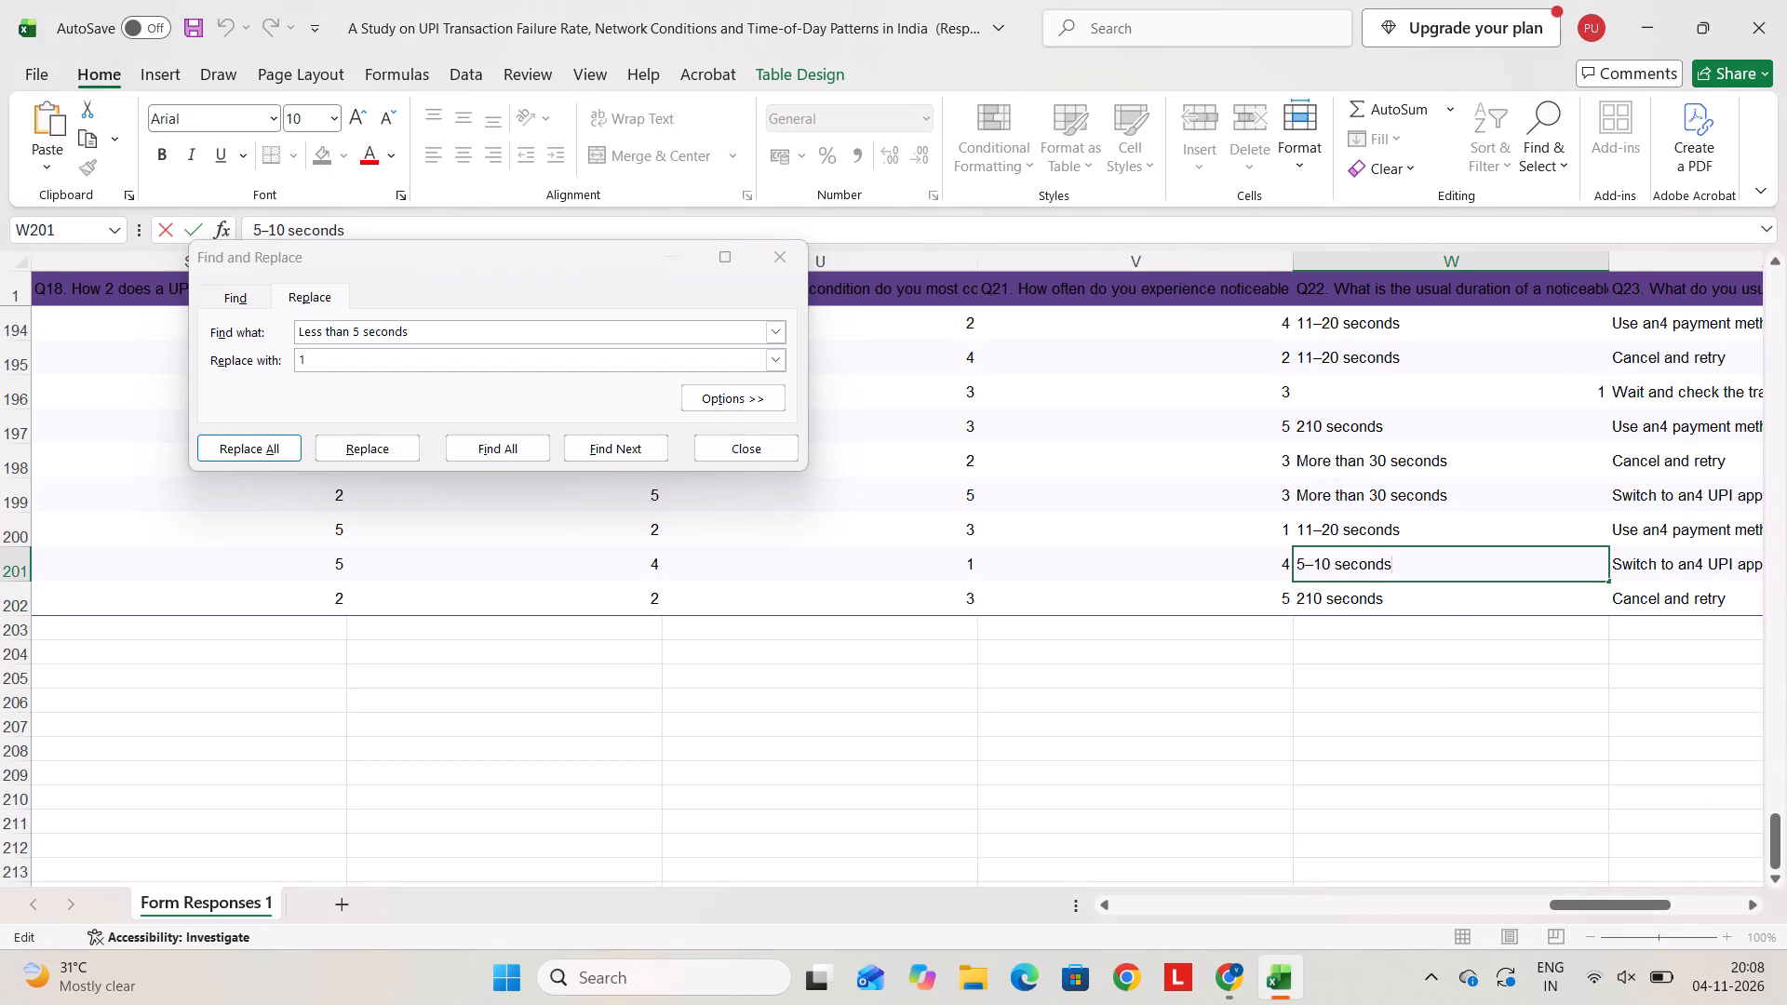
key(ctrl+a)
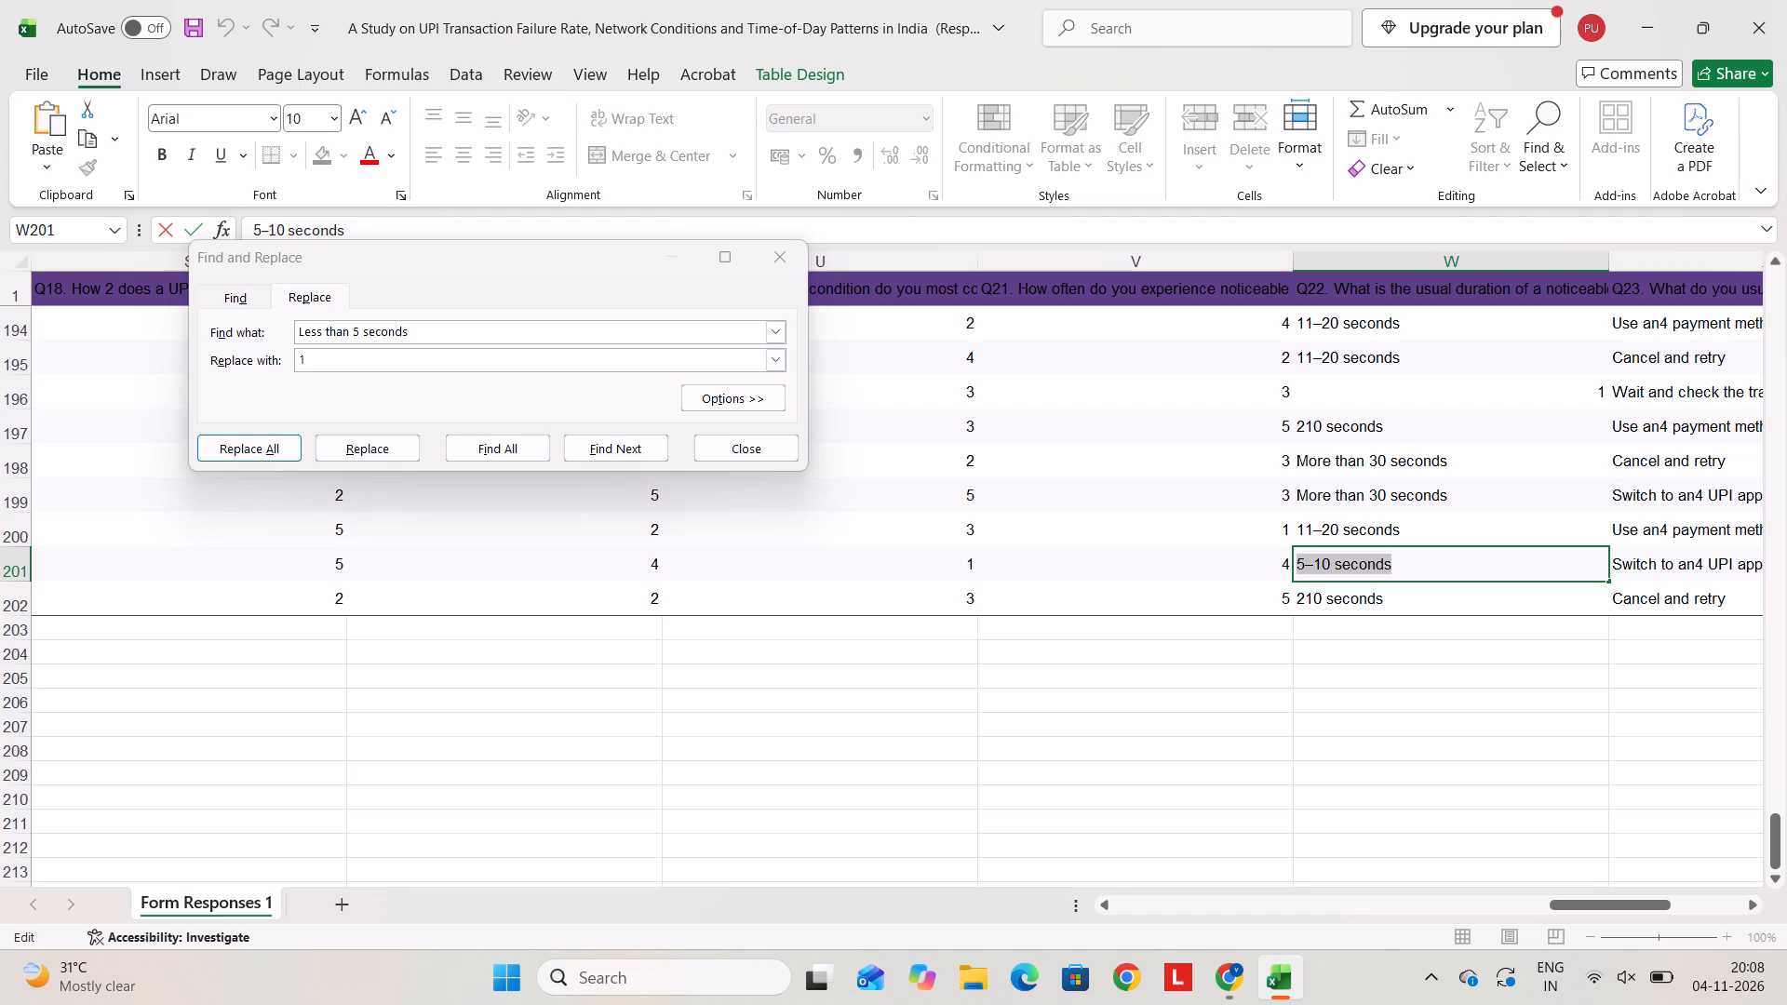
key(ctrl+c)
drag(449, 336, 357, 320)
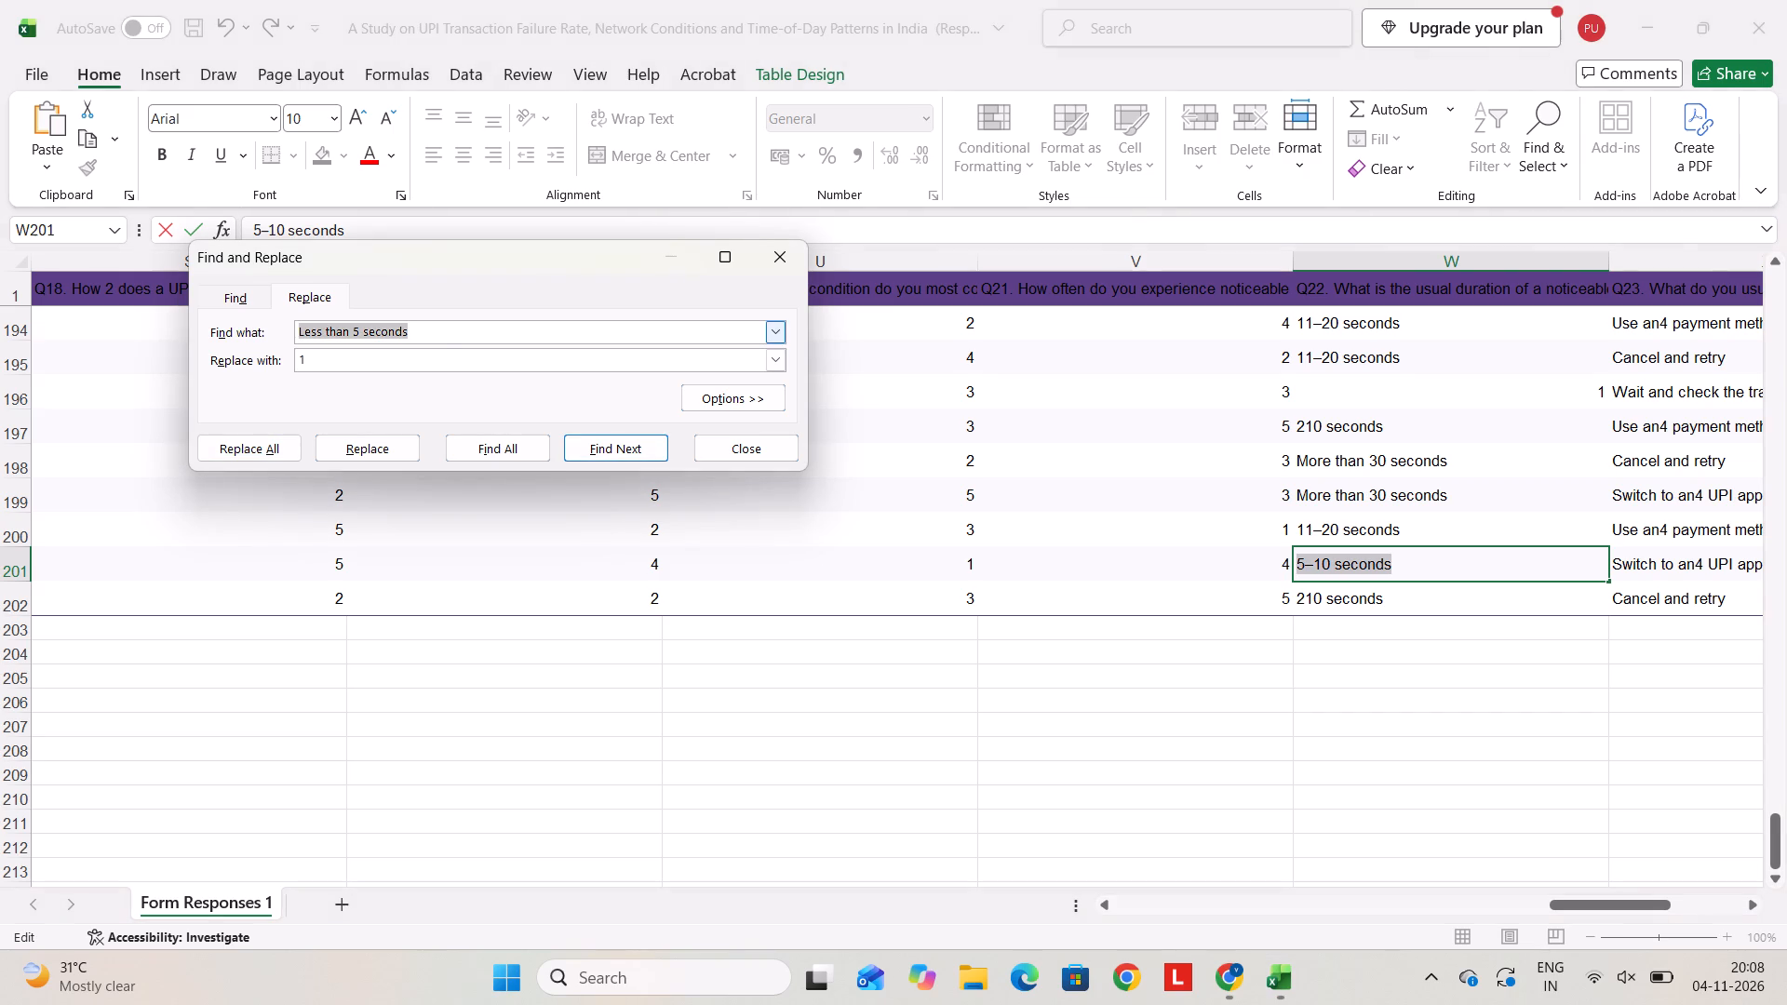
drag(357, 320, 274, 323)
key(ctrl+v)
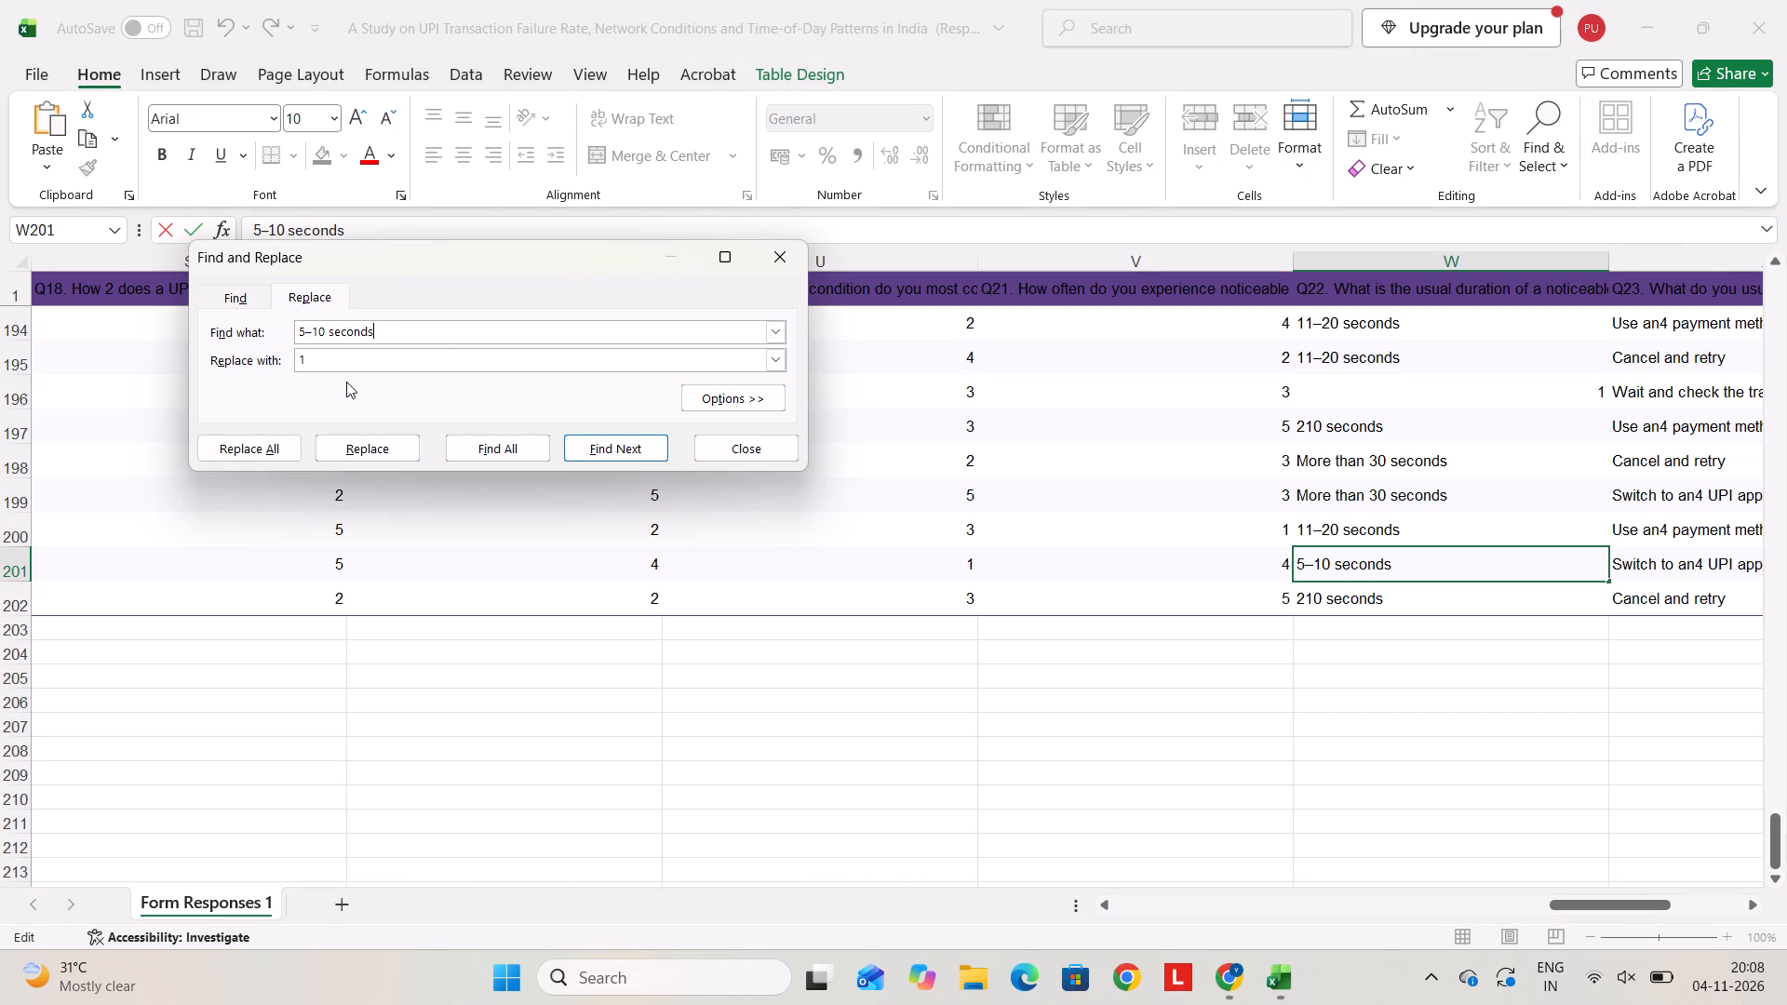
click(346, 382)
double_click(353, 357)
key(2)
click(289, 449)
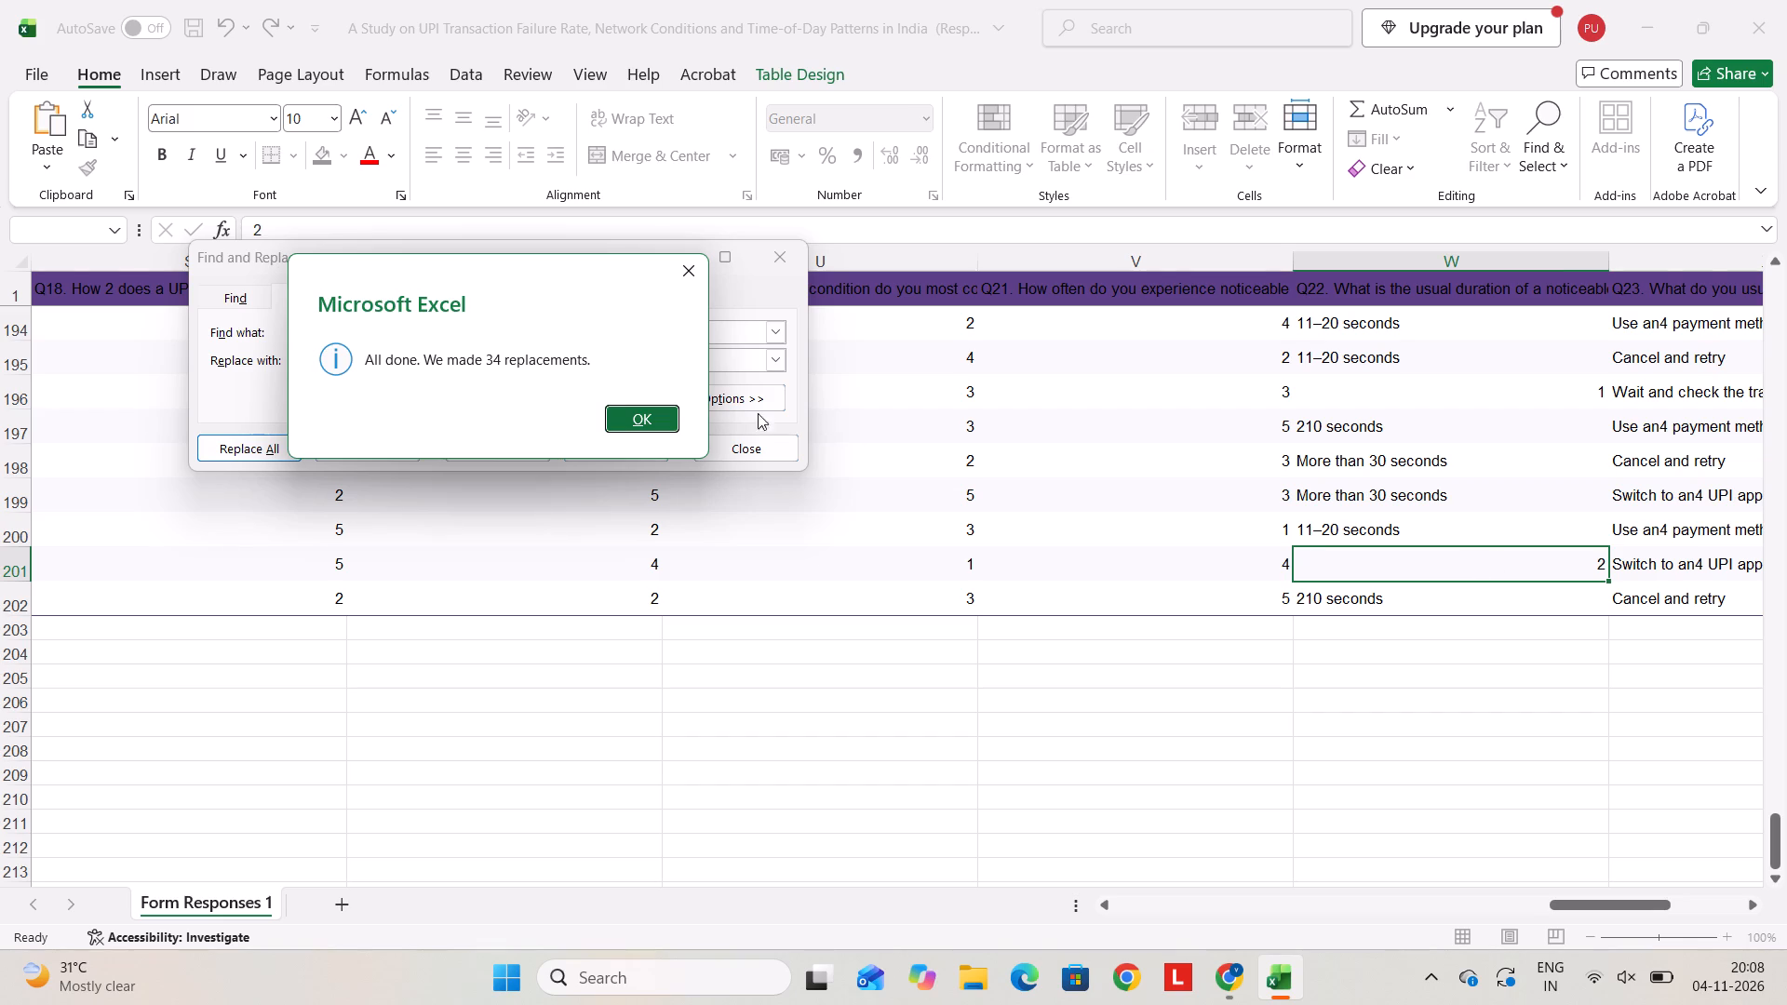
click(662, 418)
Compare the uncoded Q22 answers in column W with the Q22 option list in the Google Form.
scroll(1467, 591, up, 1)
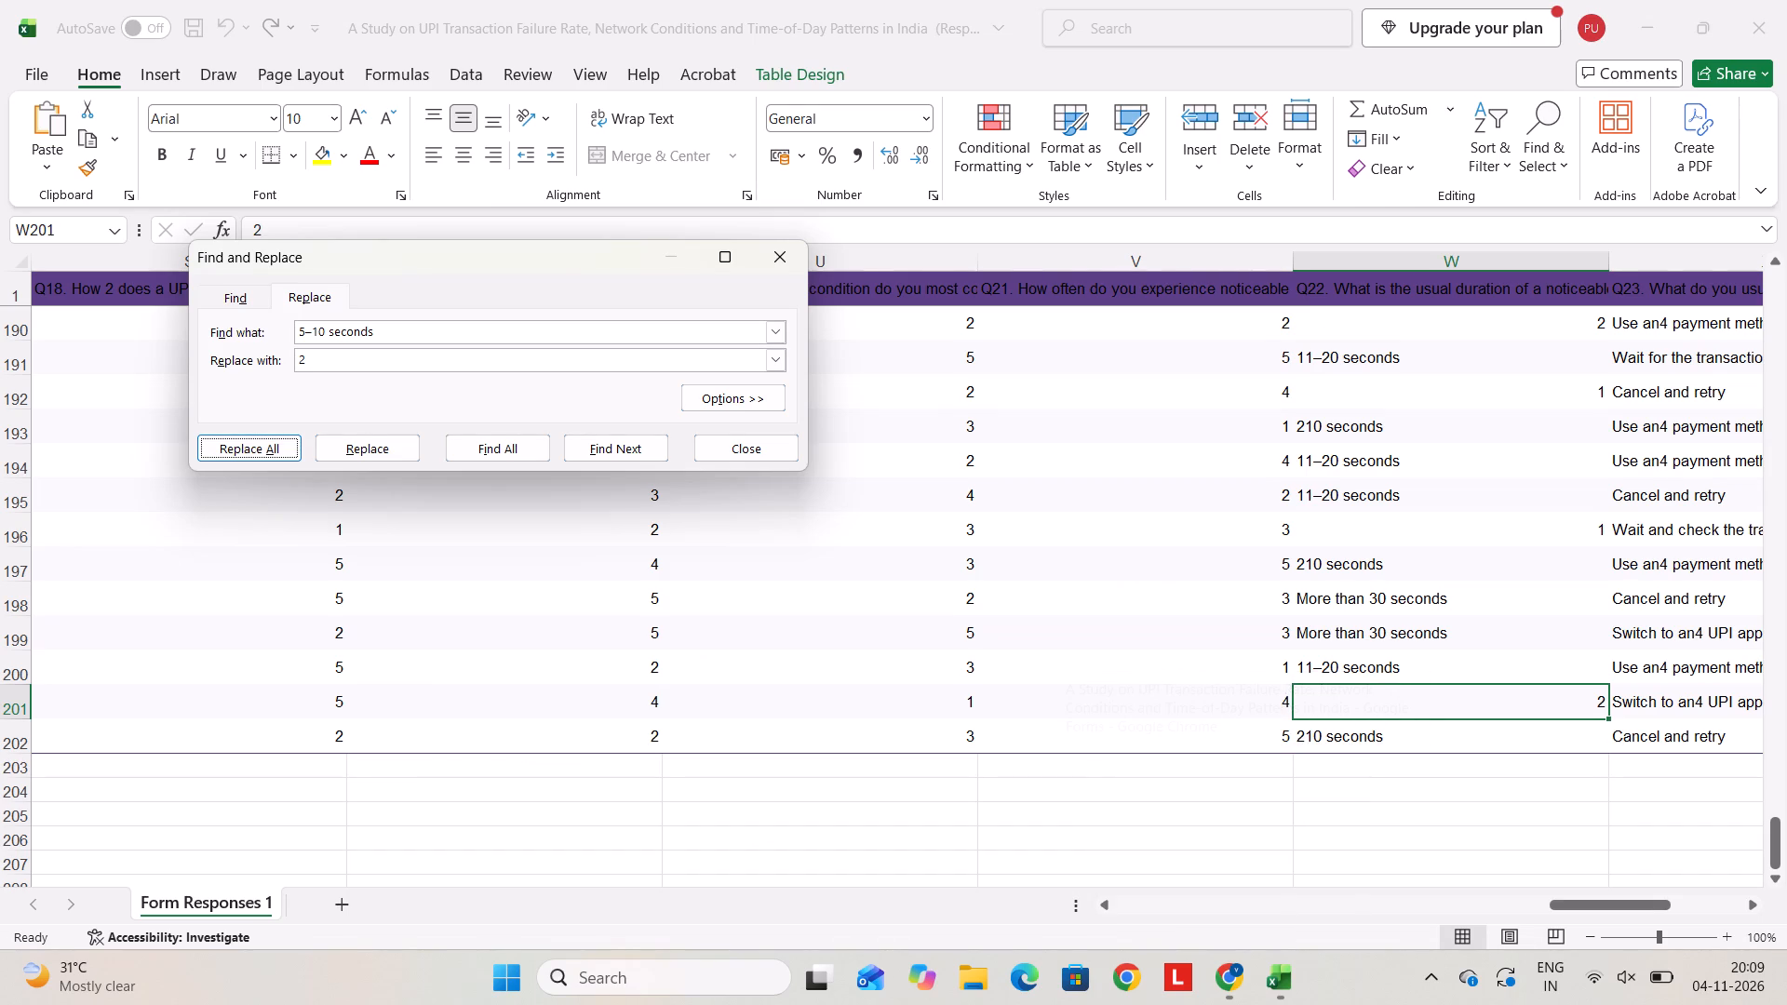
scroll(1415, 668, up, 6)
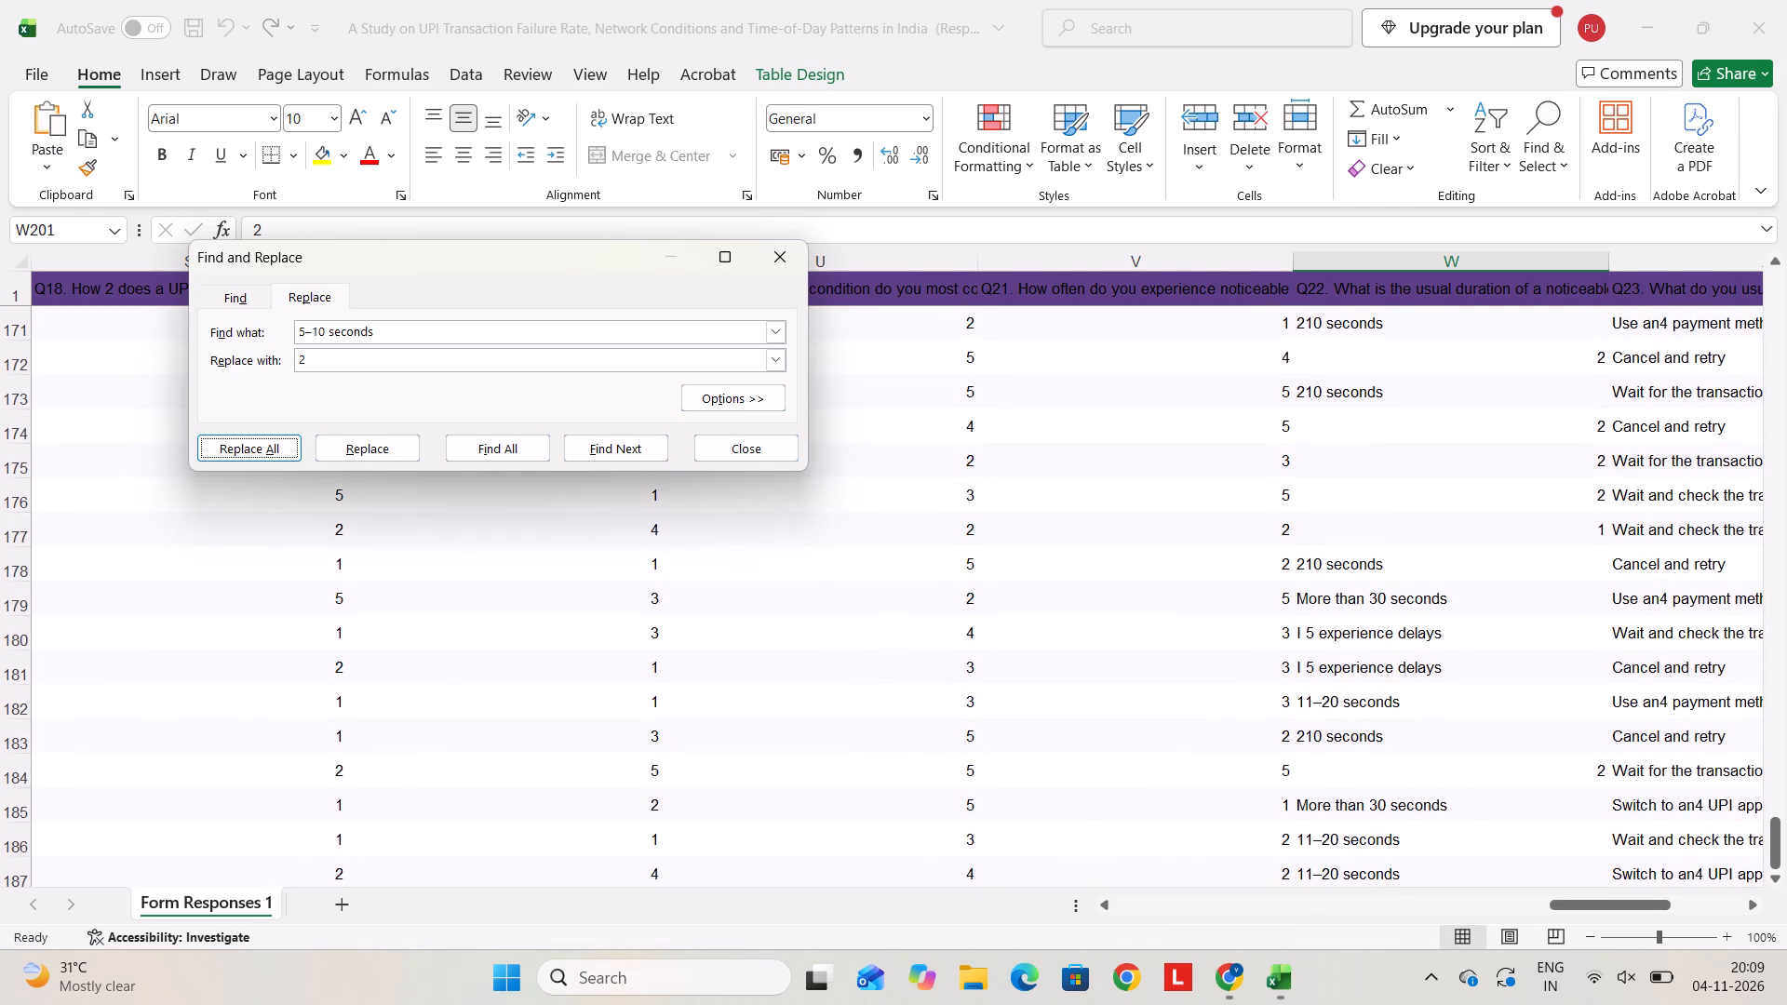
scroll(1415, 668, down, 1)
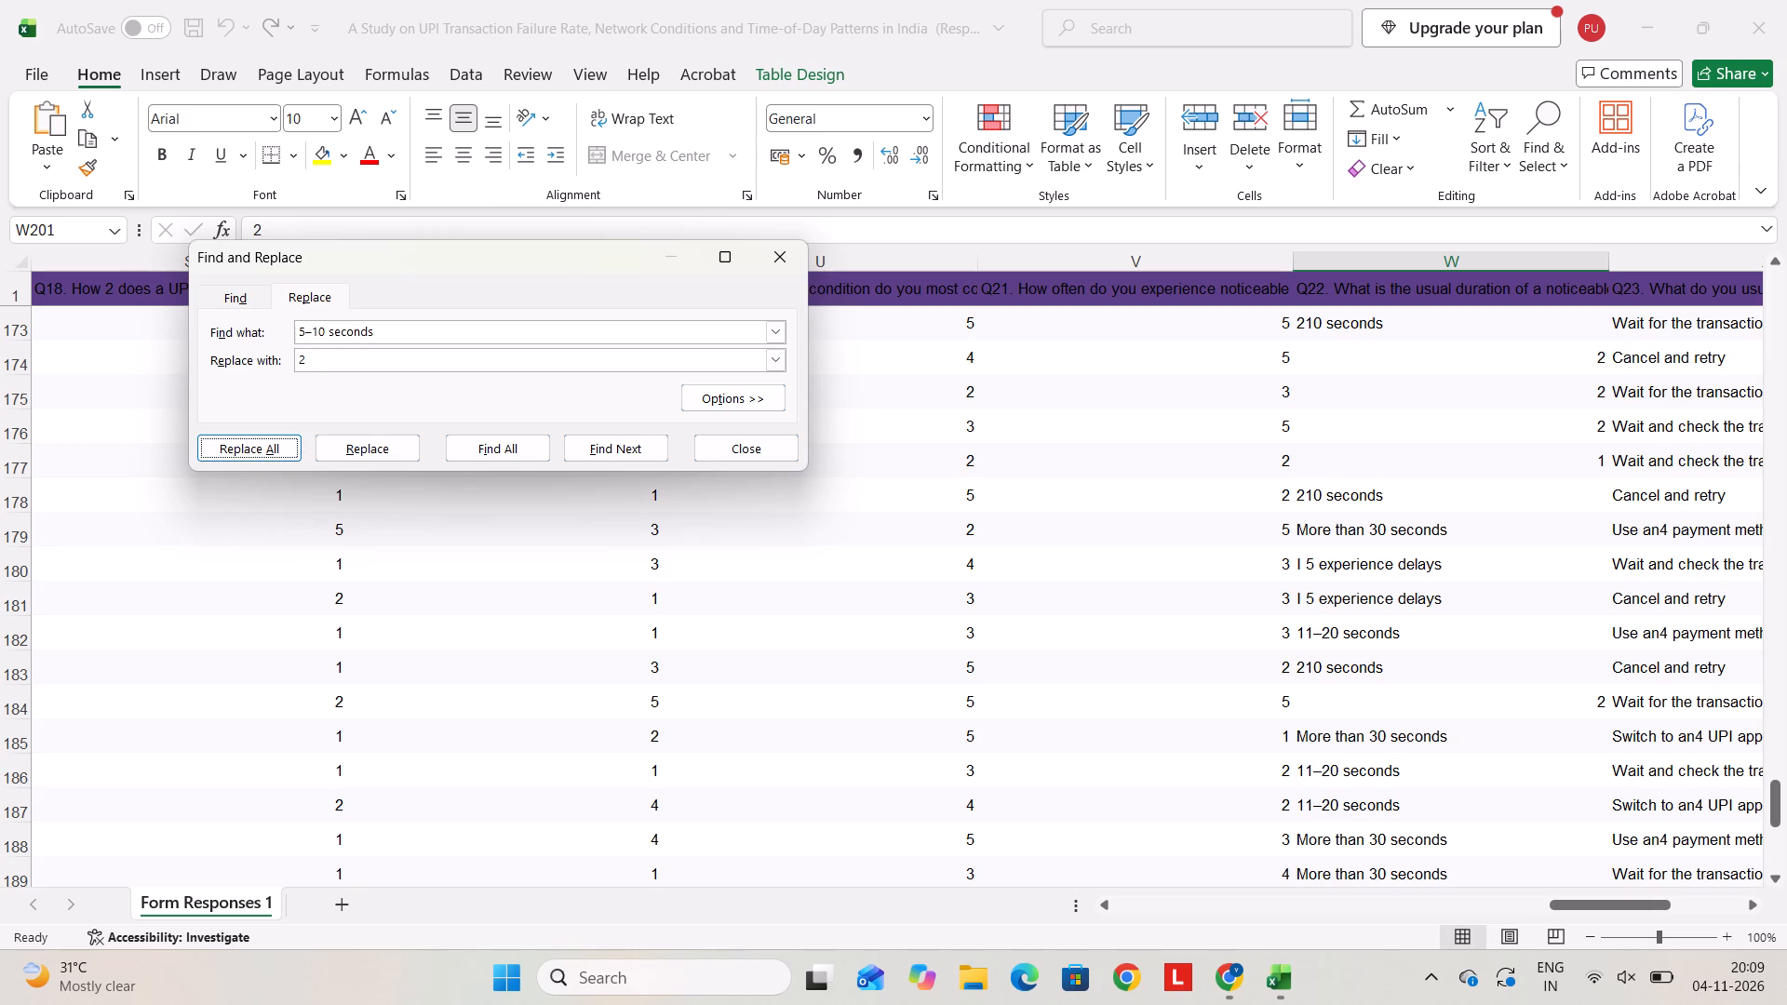
key(alt+Tab)
key(alt+Tab)
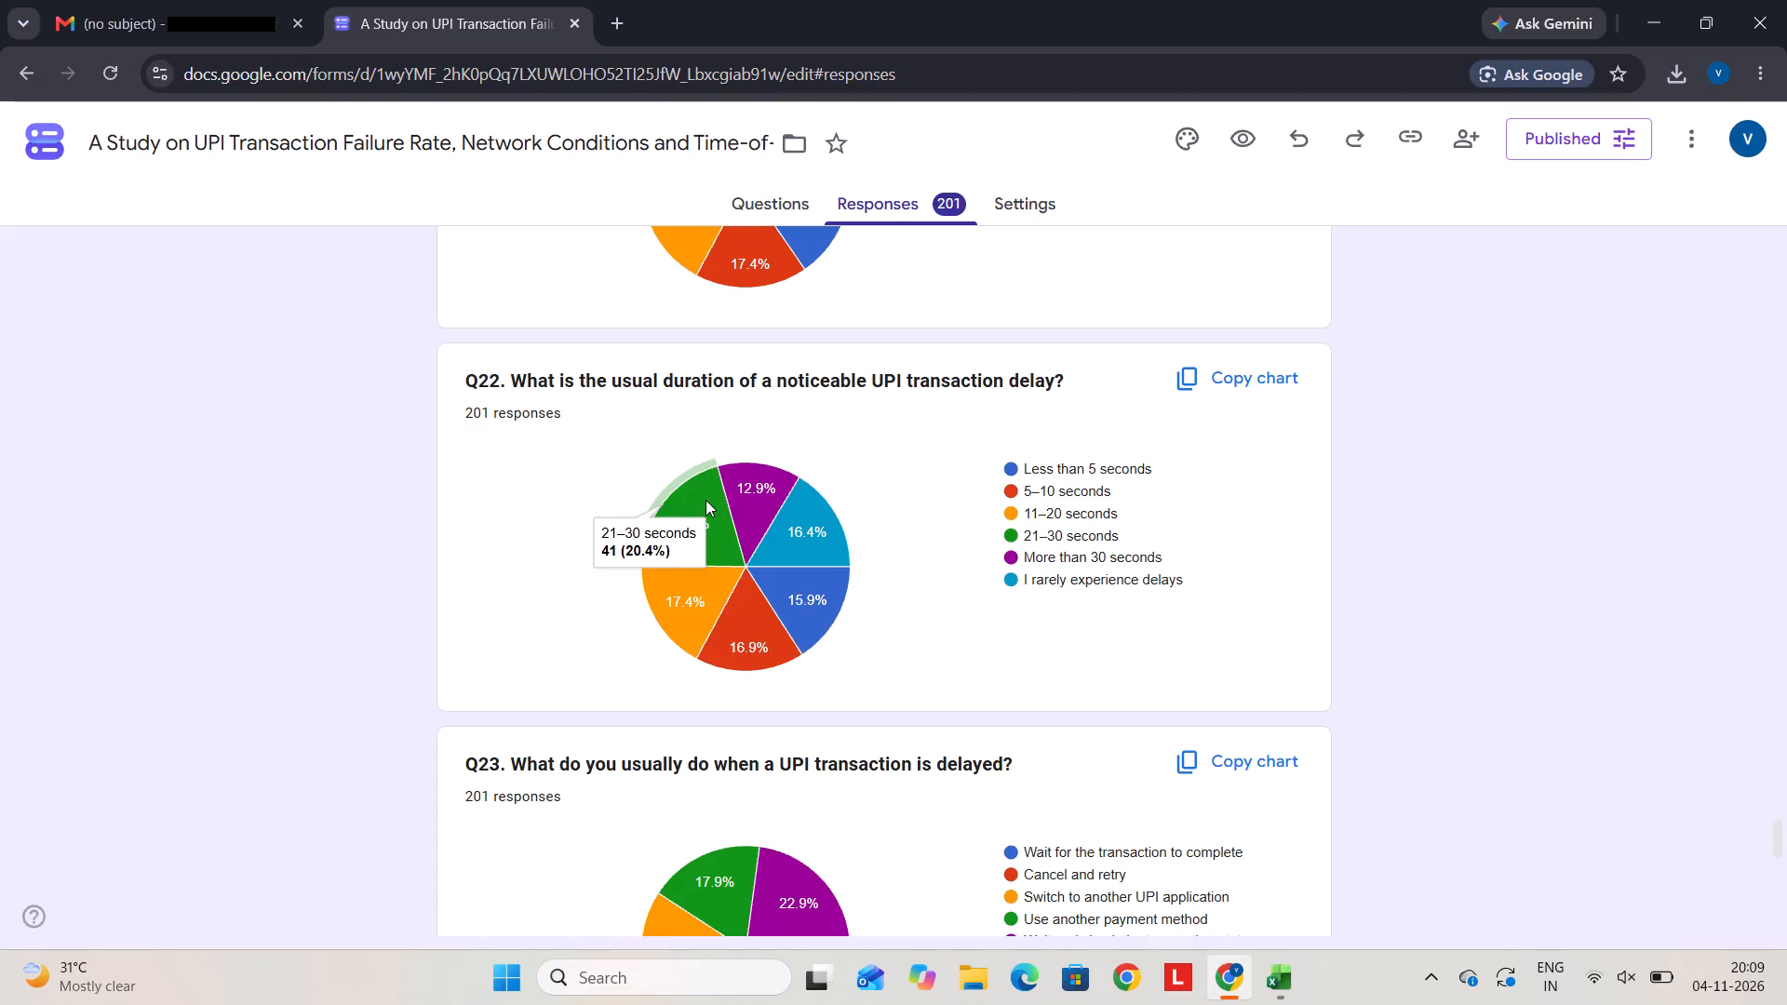
key(alt+Tab)
key(alt+Tab)
key(alt+Tab)
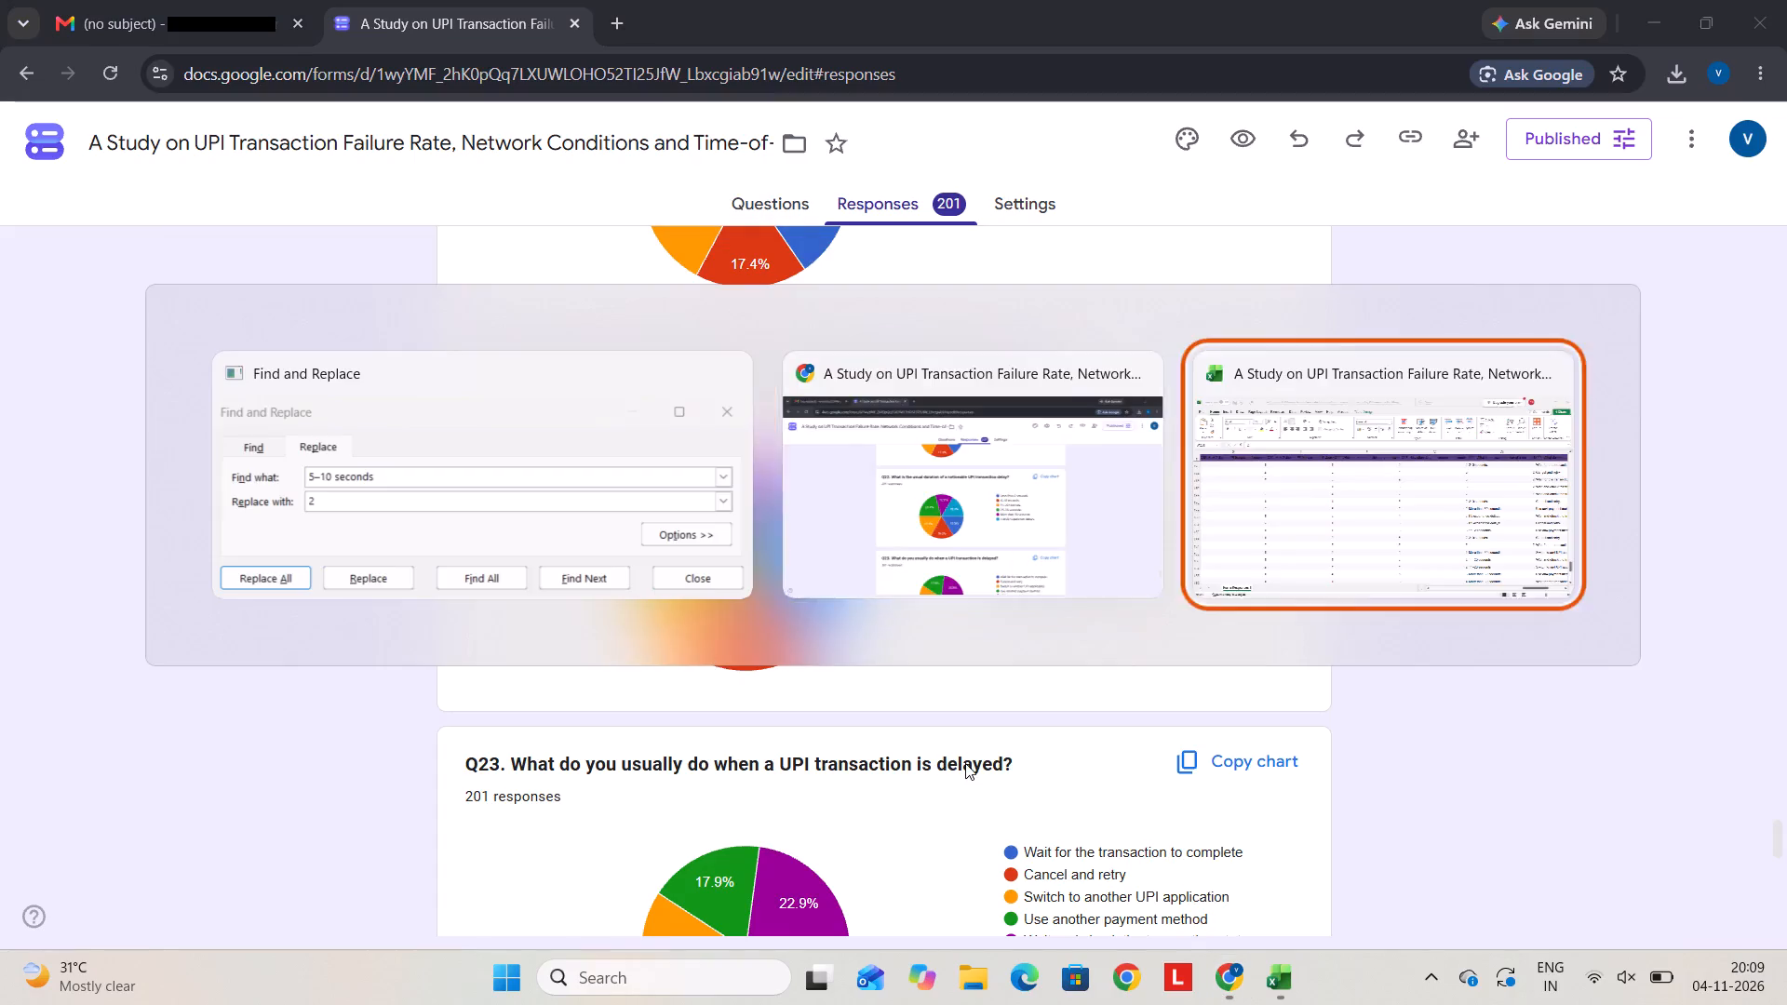
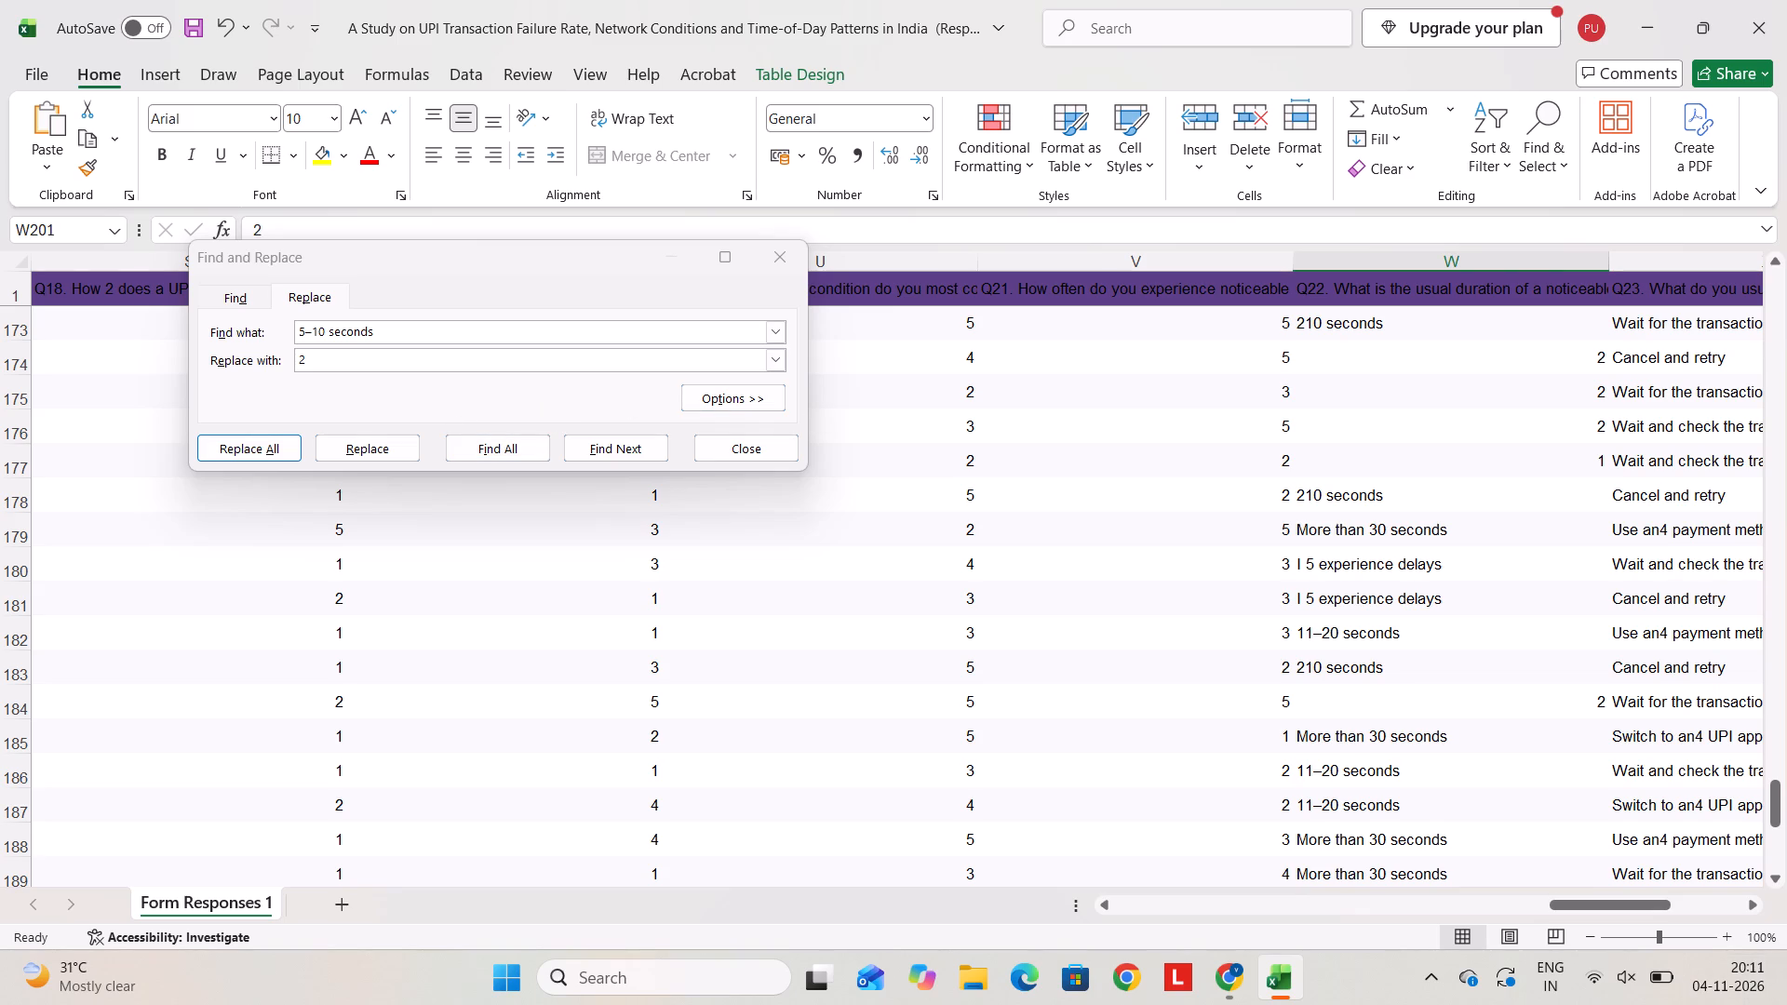
Replace every "11–20 seconds" with 3 across the sheet, taking the search text from cell W182.
click(1472, 634)
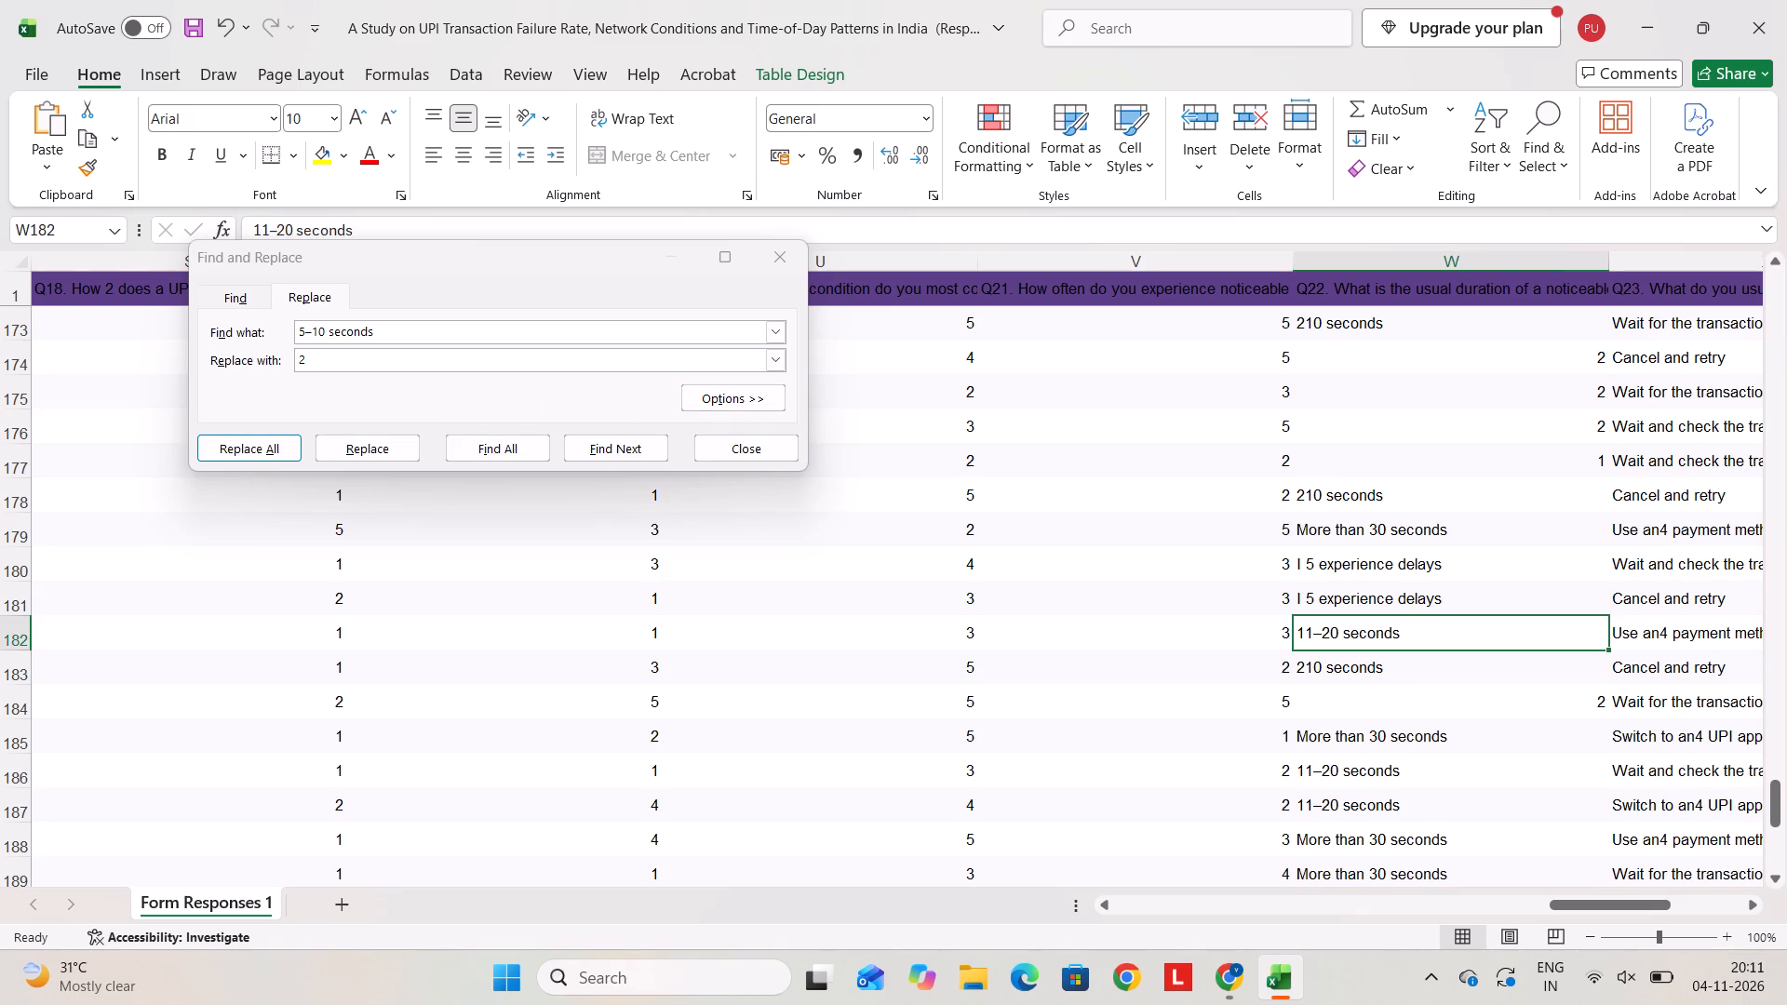
double_click(1471, 634)
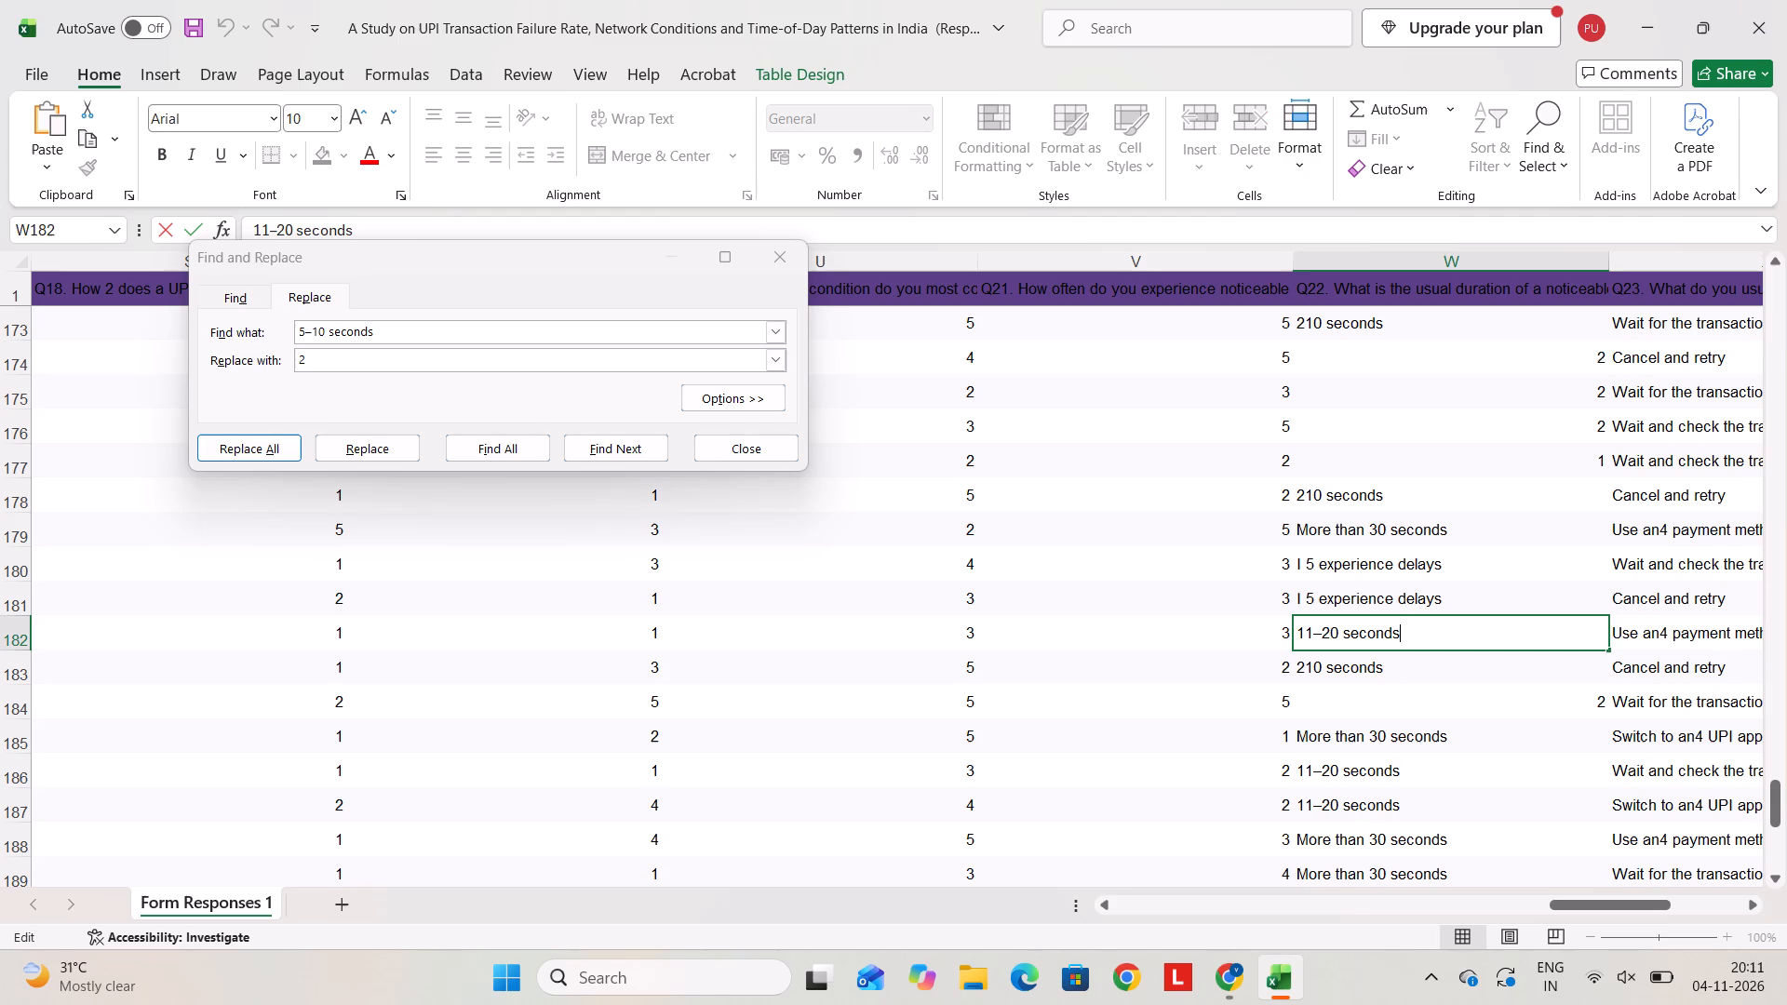
key(ctrl+a)
key(ctrl+c)
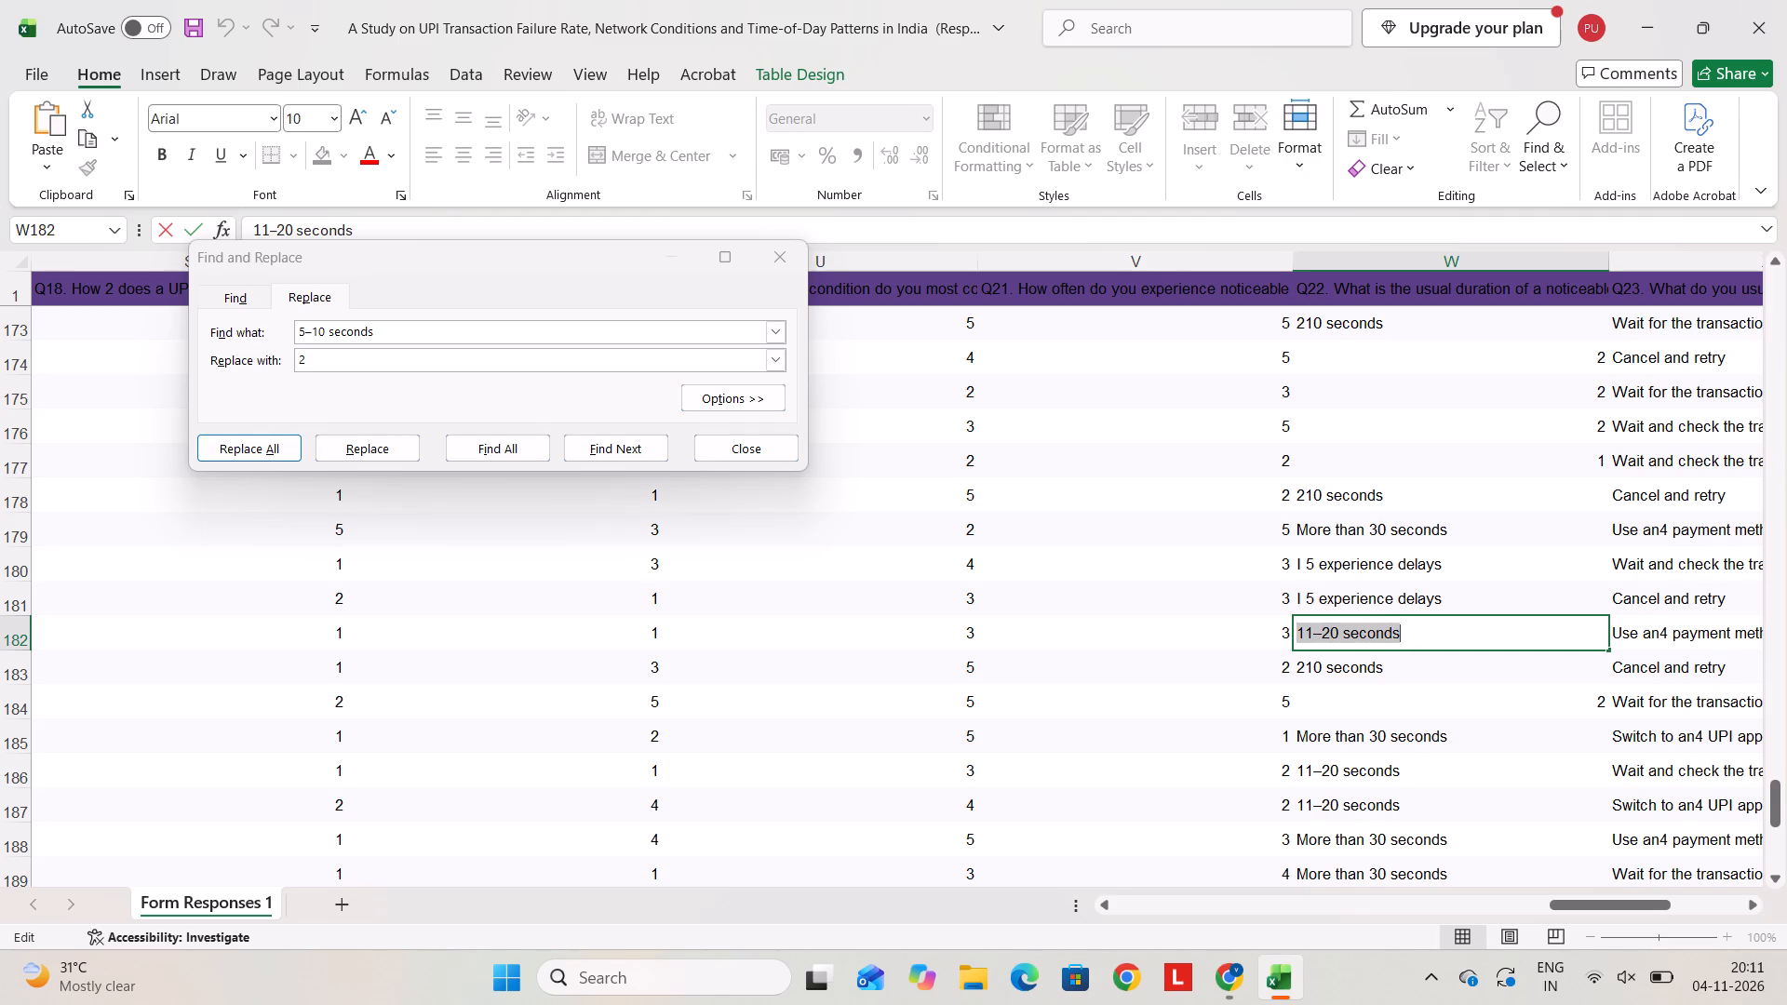
click(409, 328)
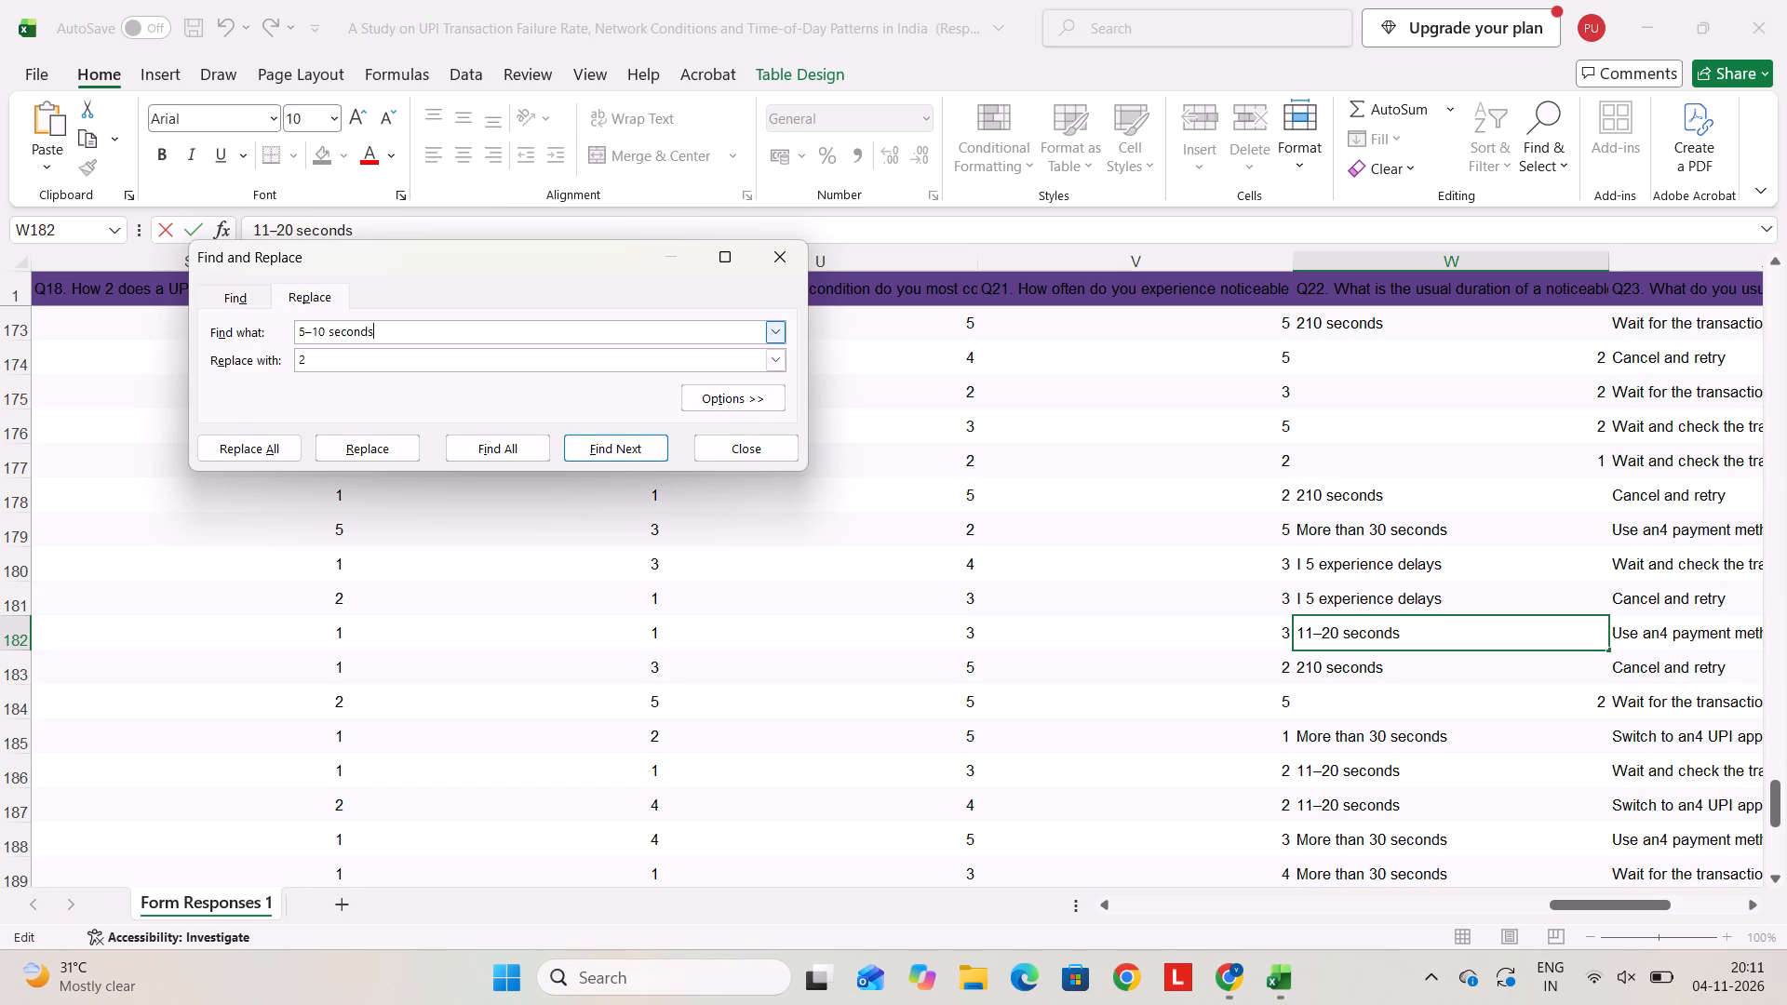
key(ctrl+a)
key(ctrl+v)
click(345, 362)
key(BackSpace)
key(3)
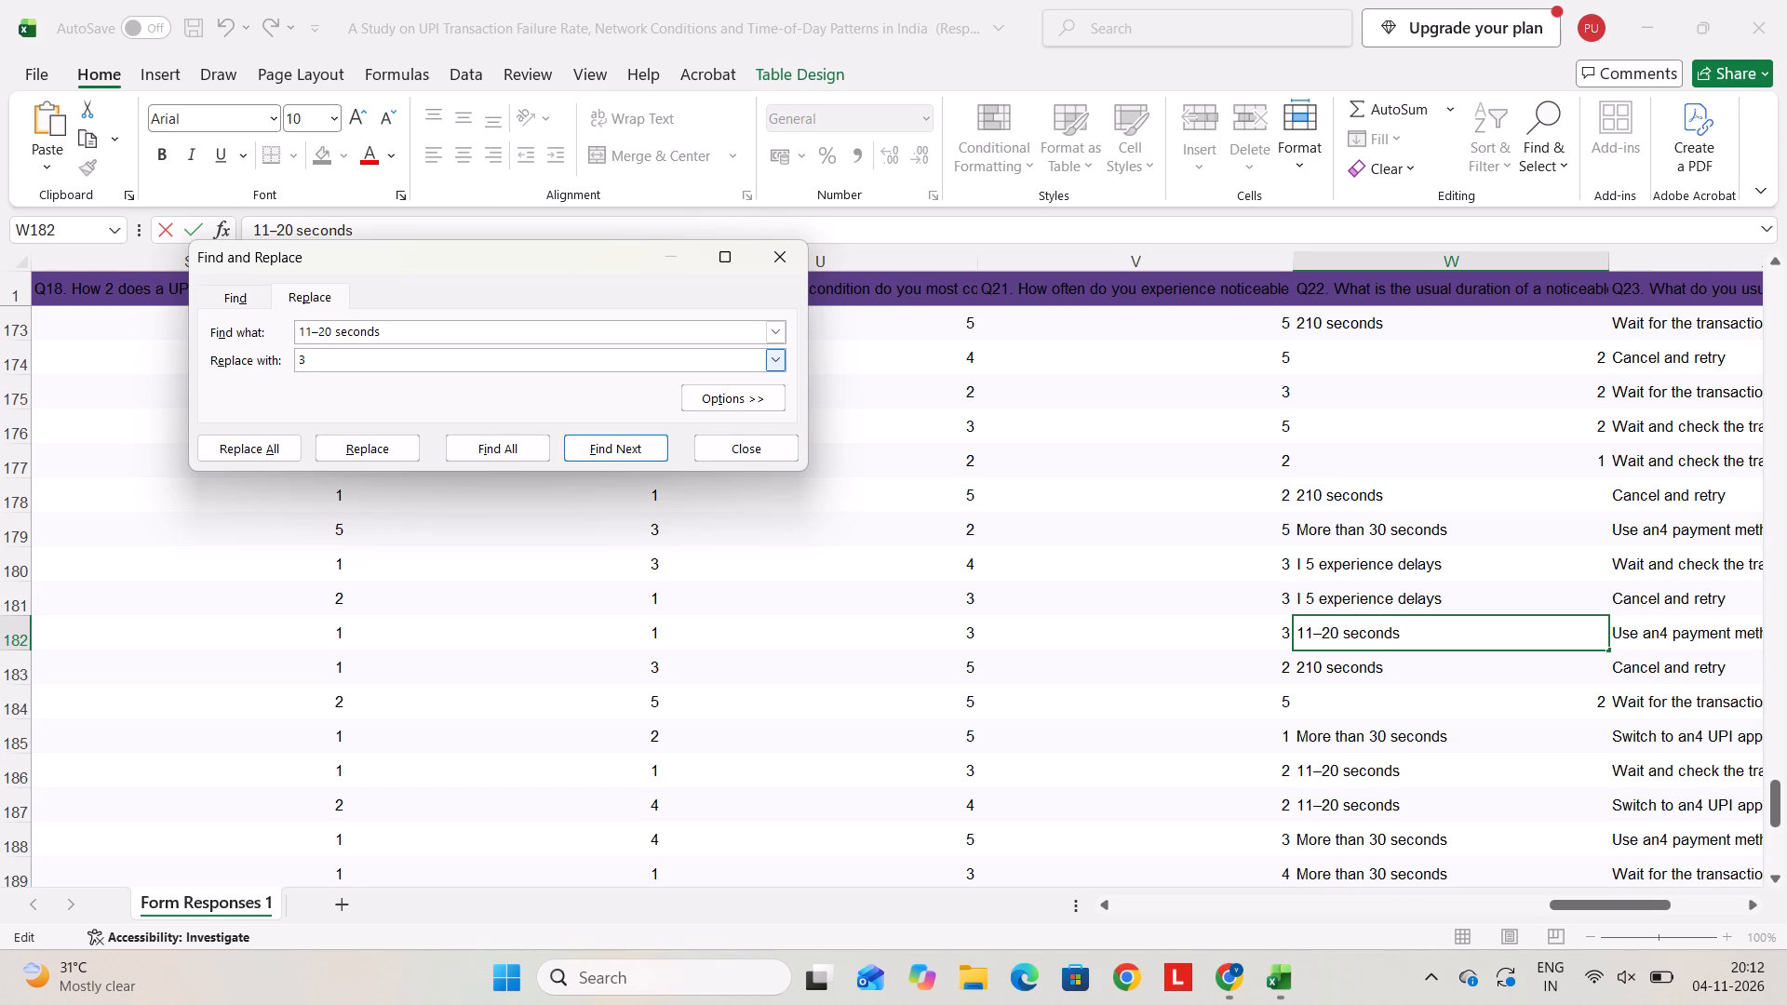
click(272, 443)
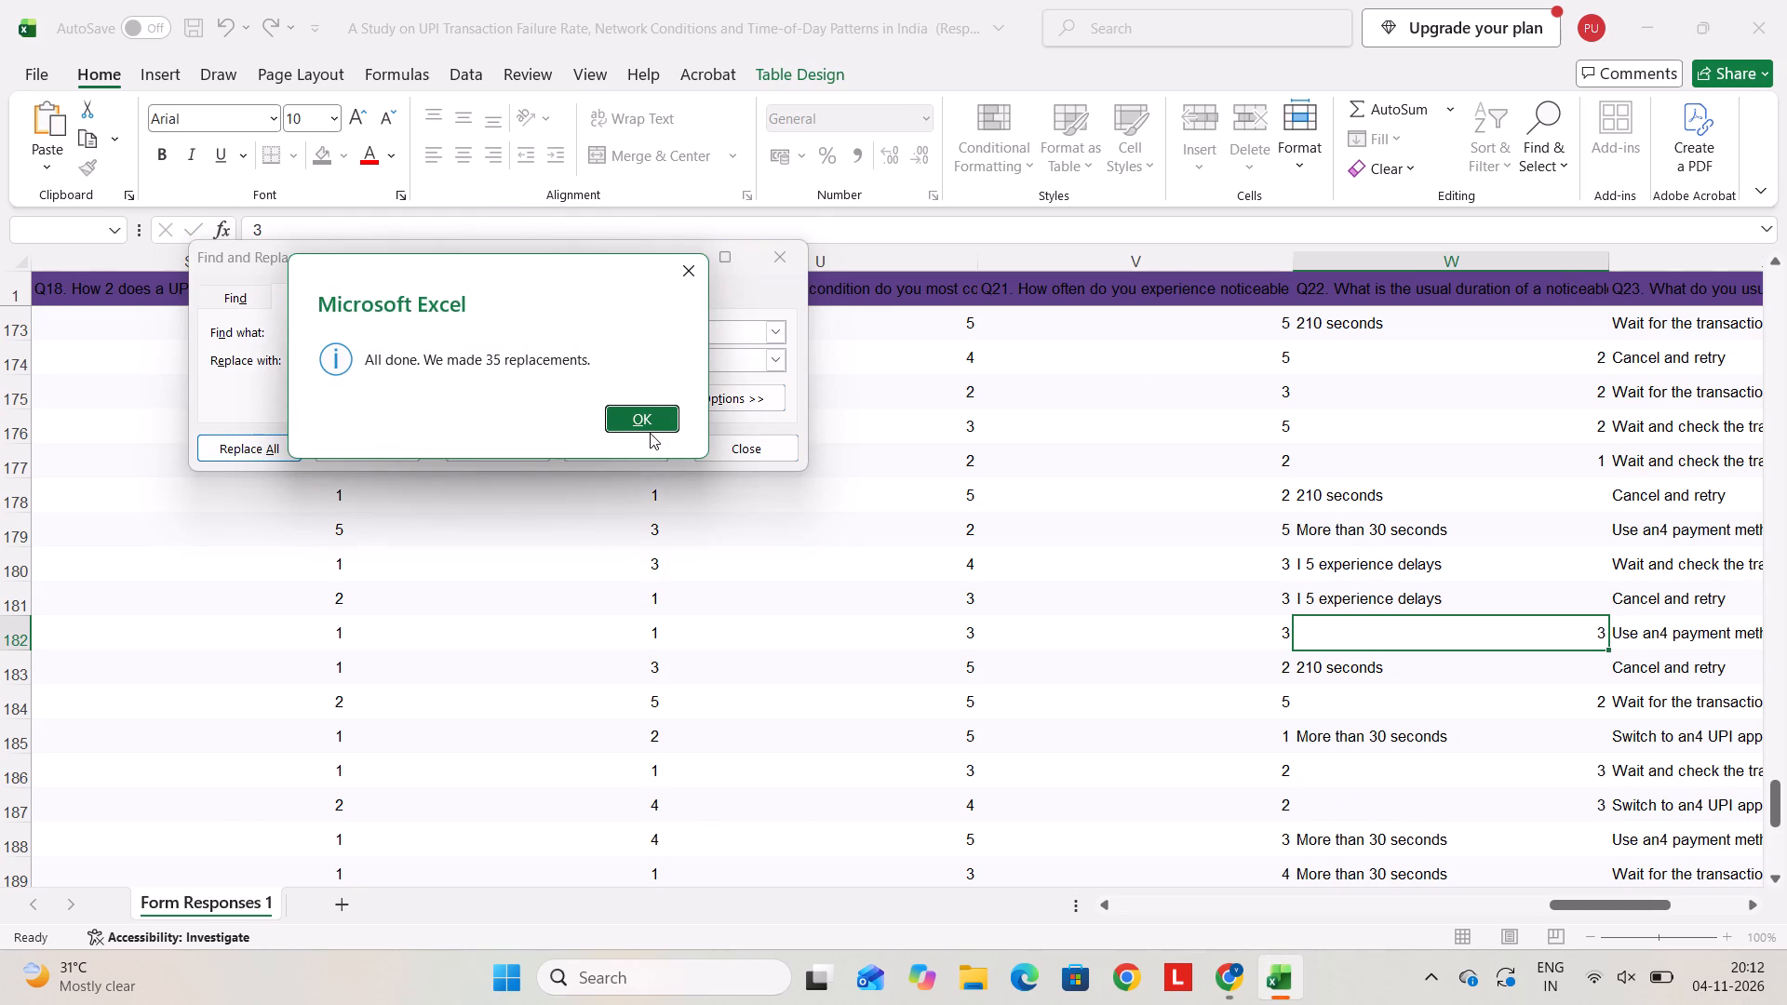
click(651, 408)
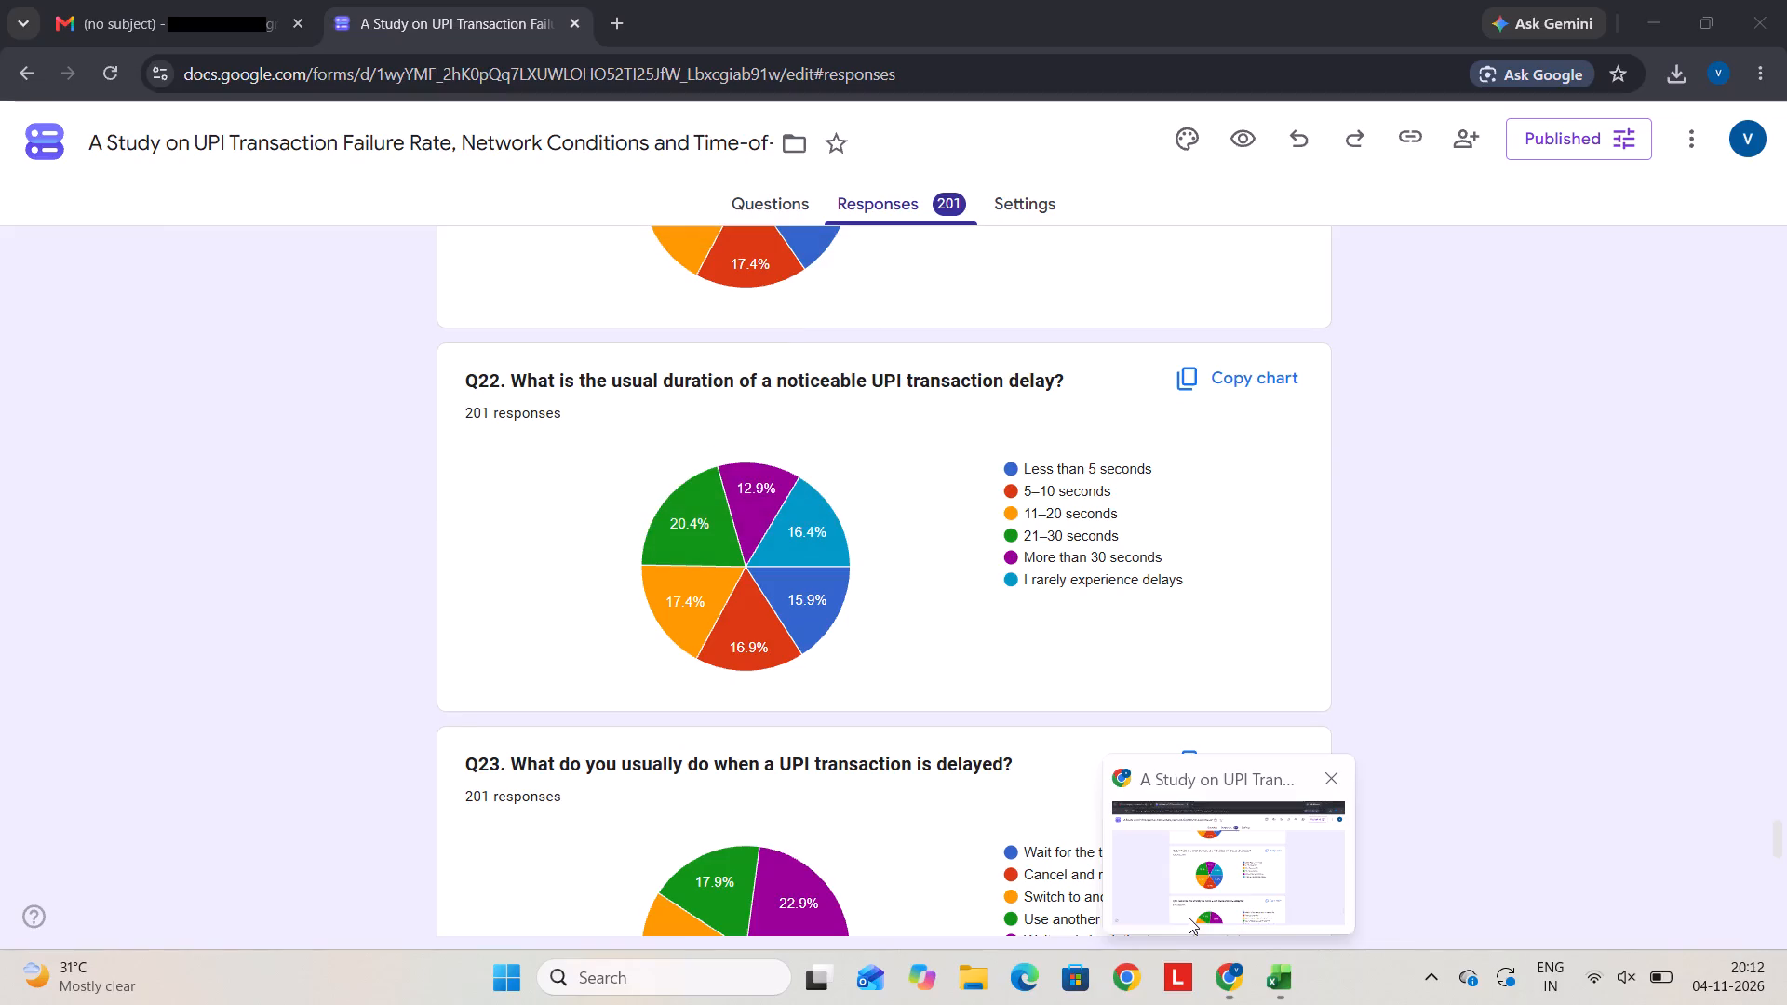
Switch to the Google Form responses and arrange that window side by side with the Excel sheet.
click(1204, 899)
scroll(1204, 899, down, 1)
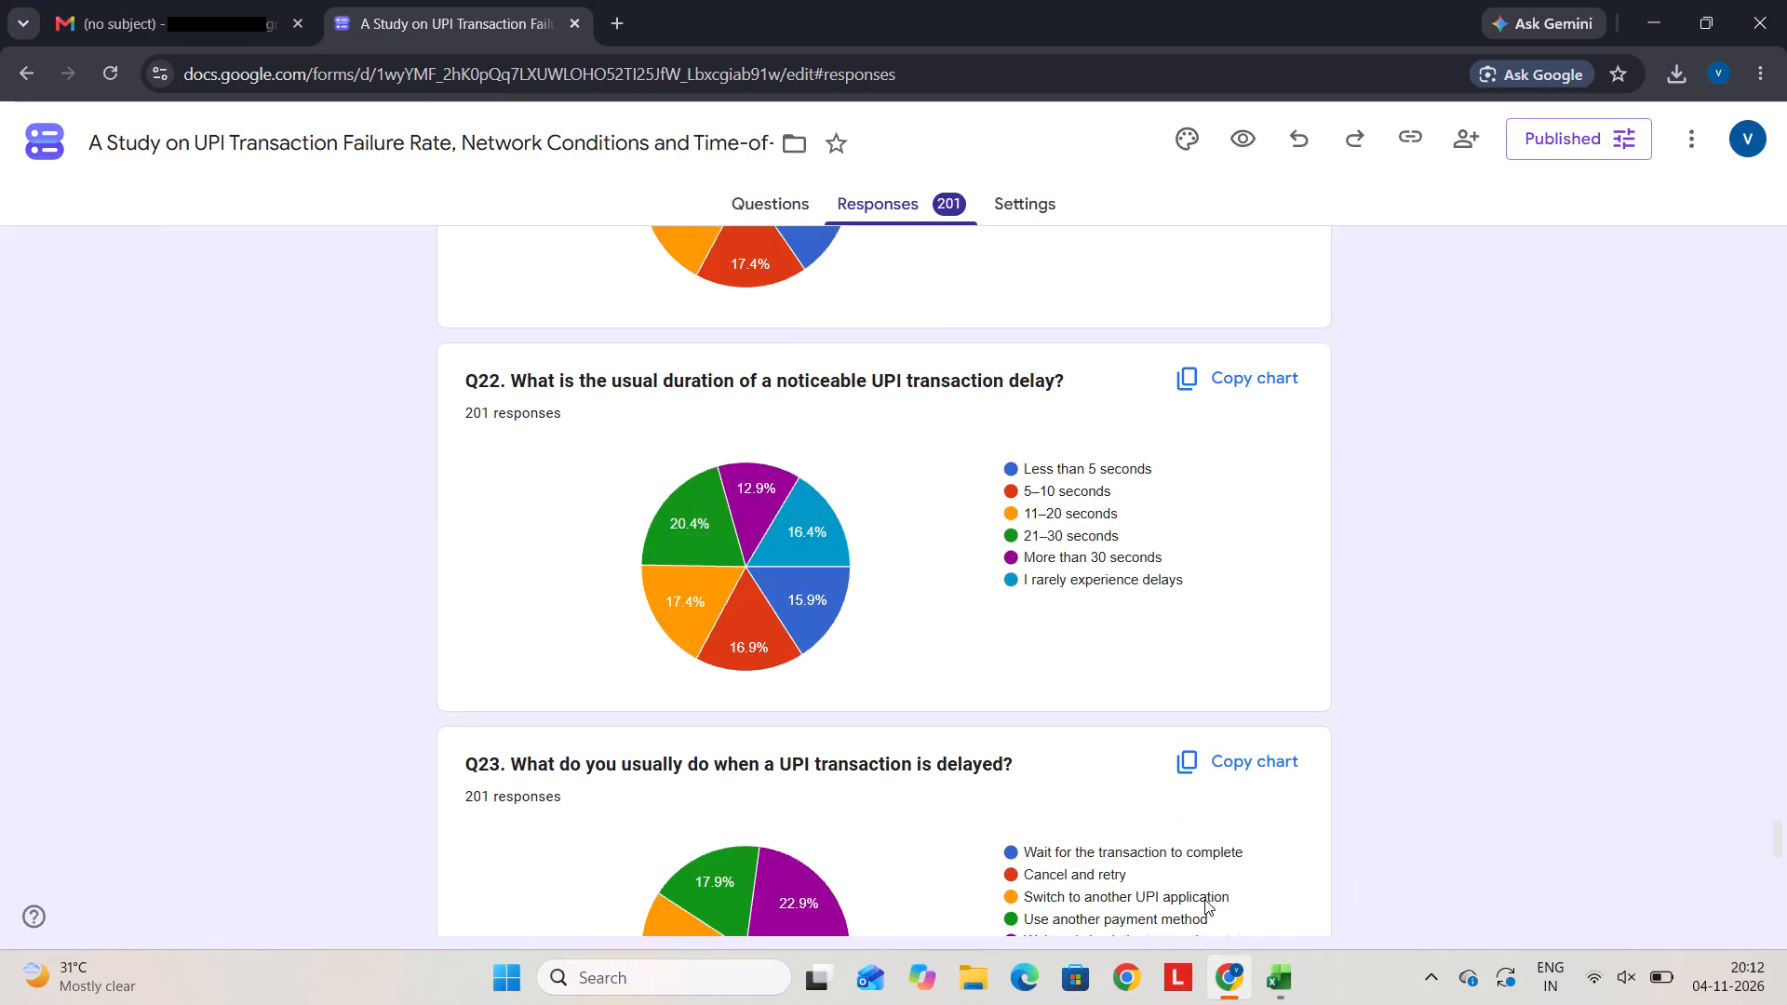
scroll(1204, 899, down, 1)
key(alt+Tab)
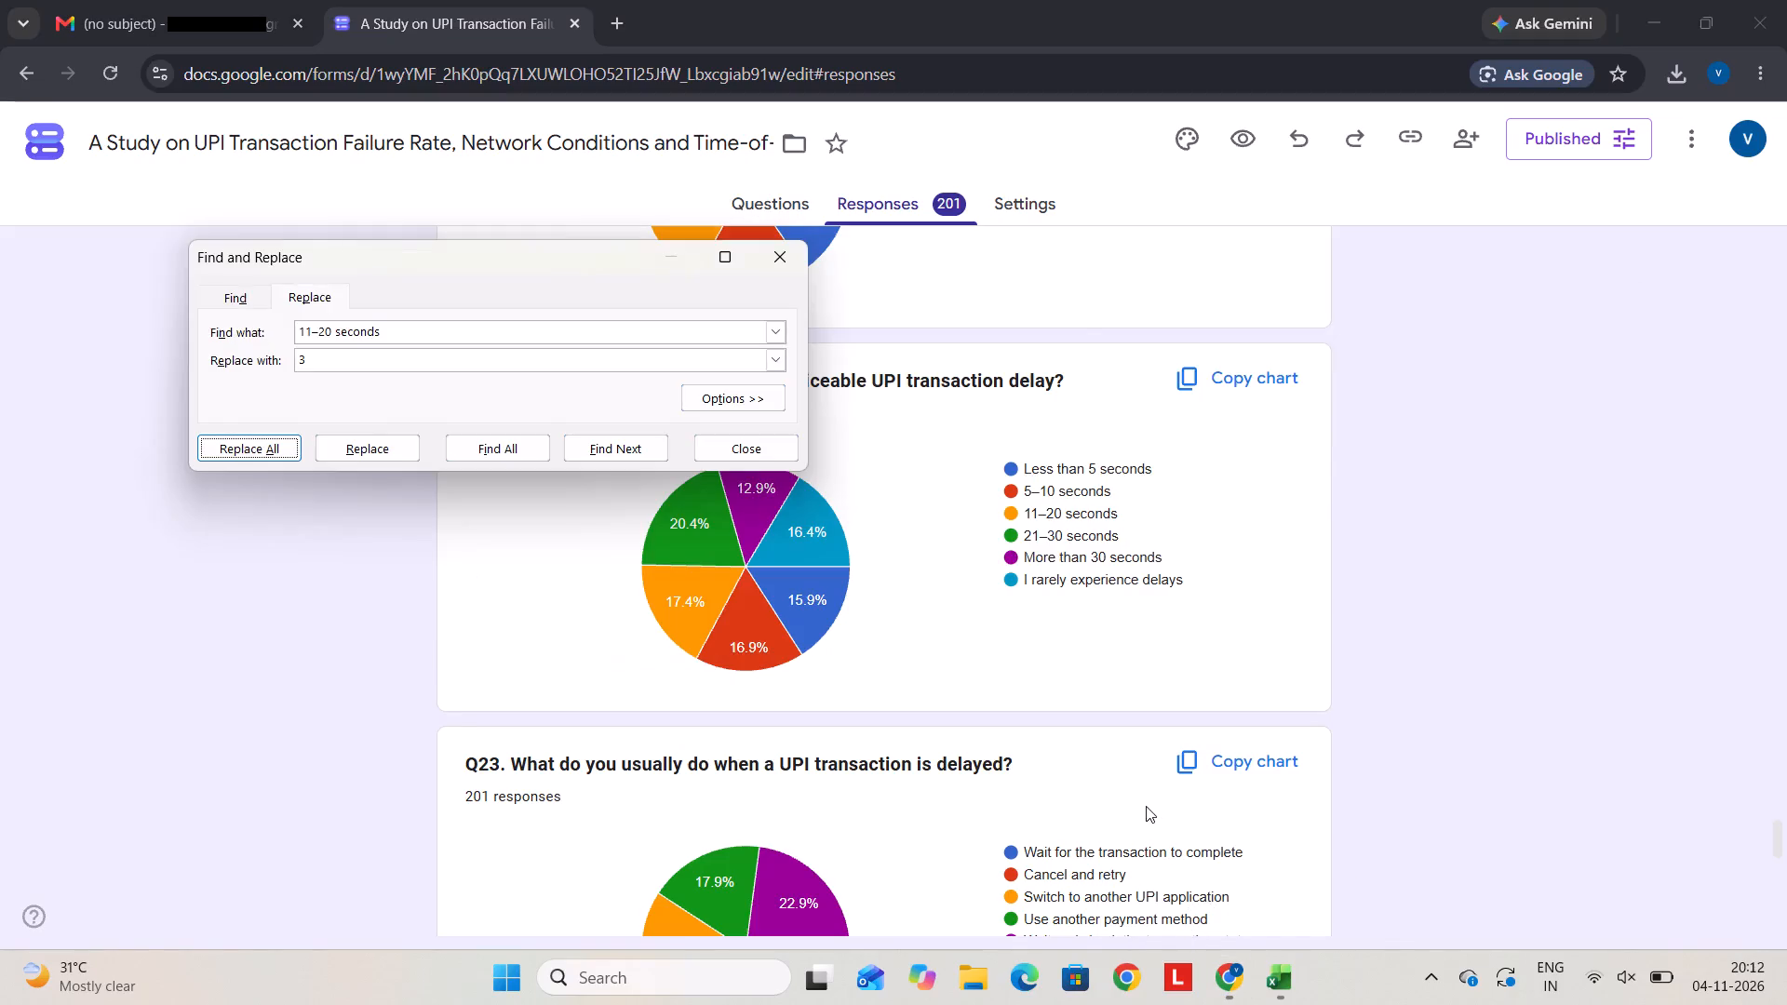
key(alt+Tab)
key(alt+Tab)
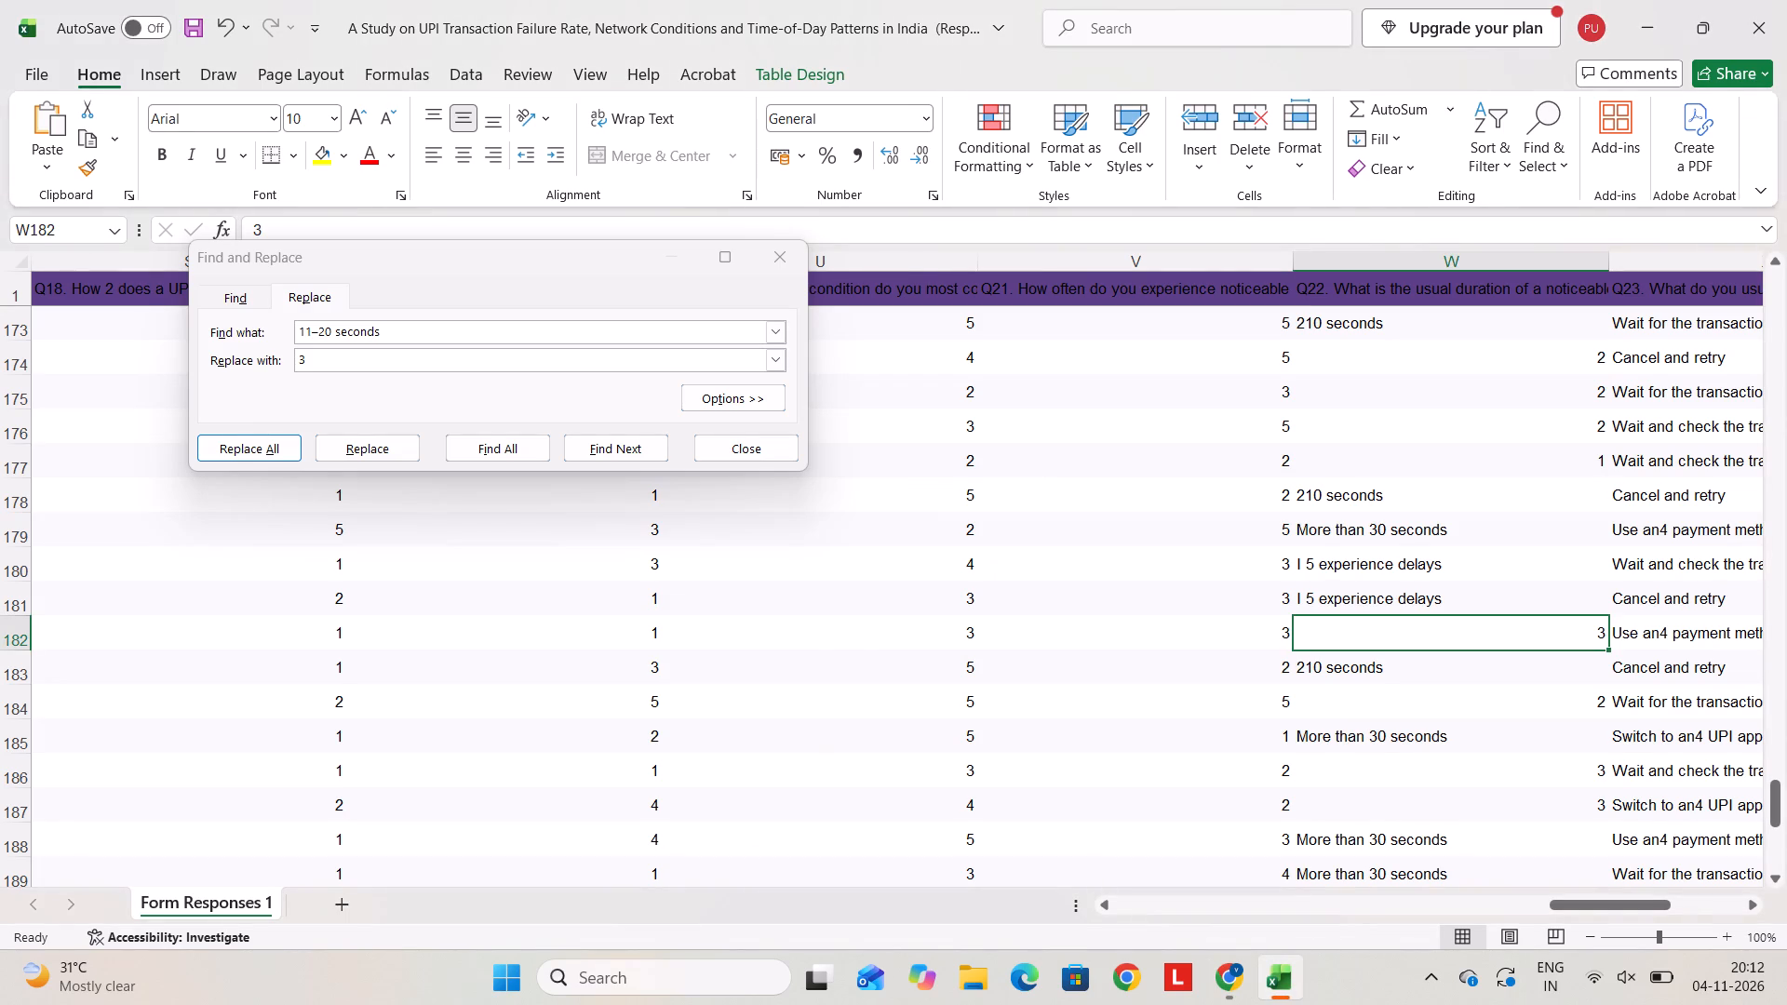
key(alt+Tab)
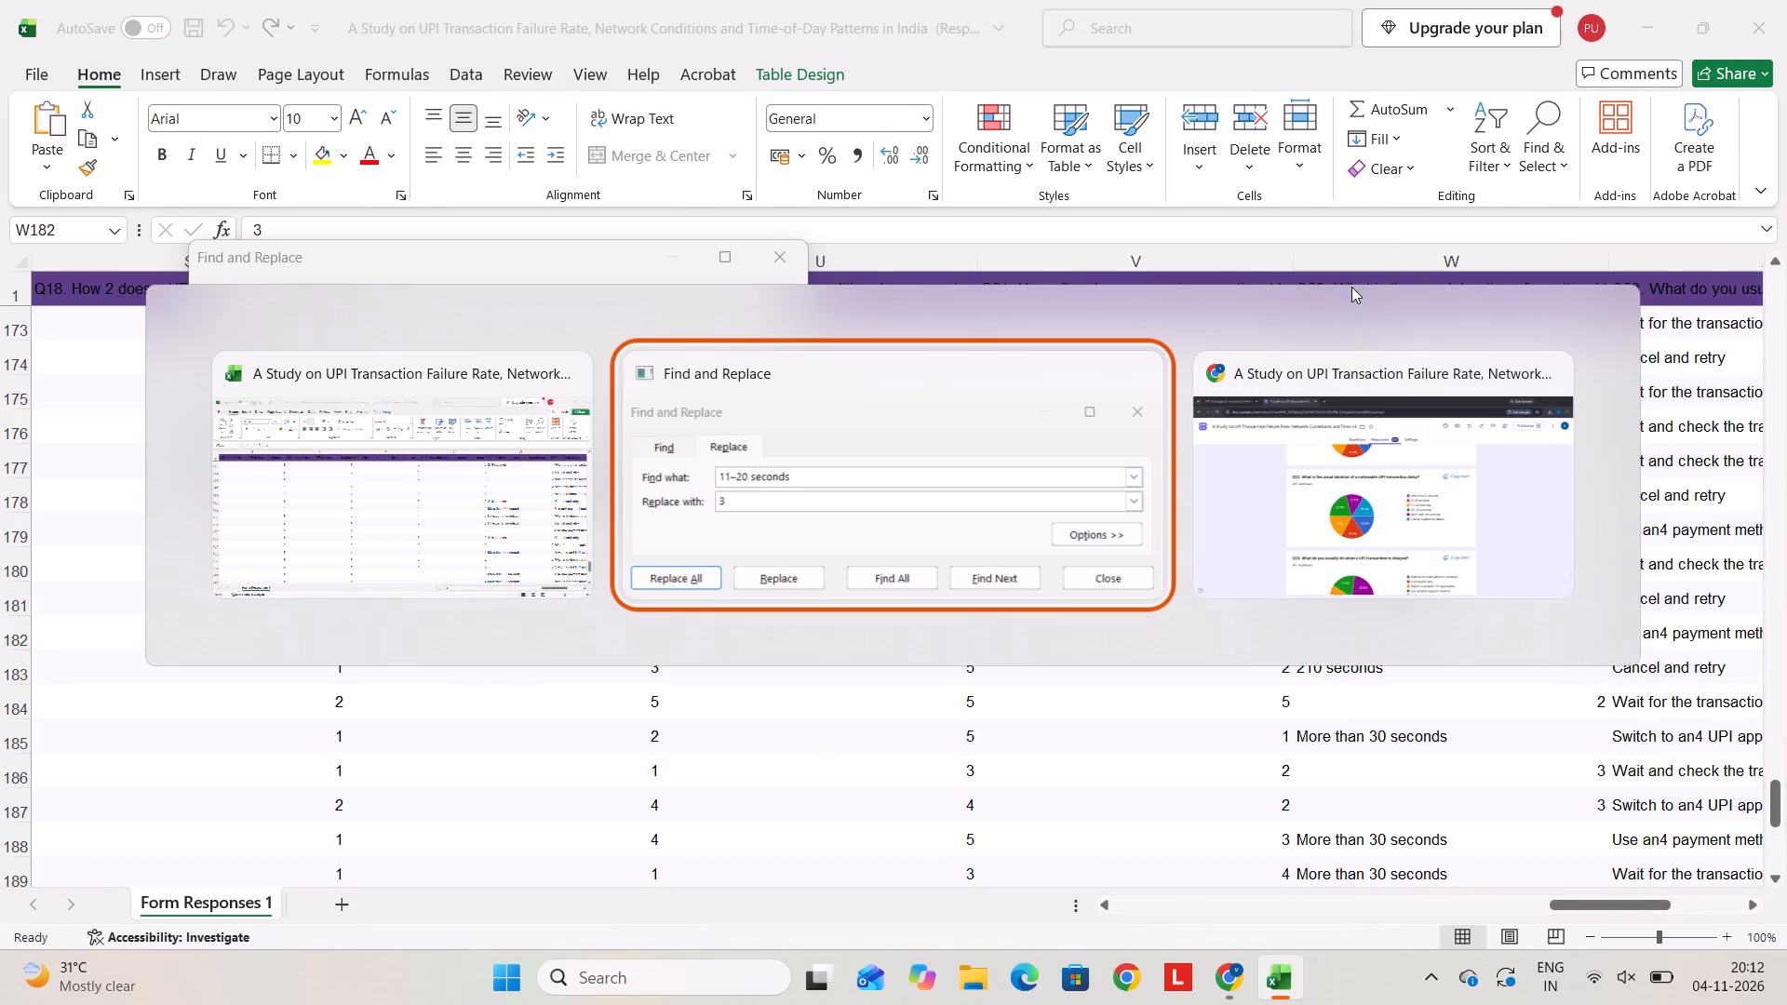
key(alt+Tab)
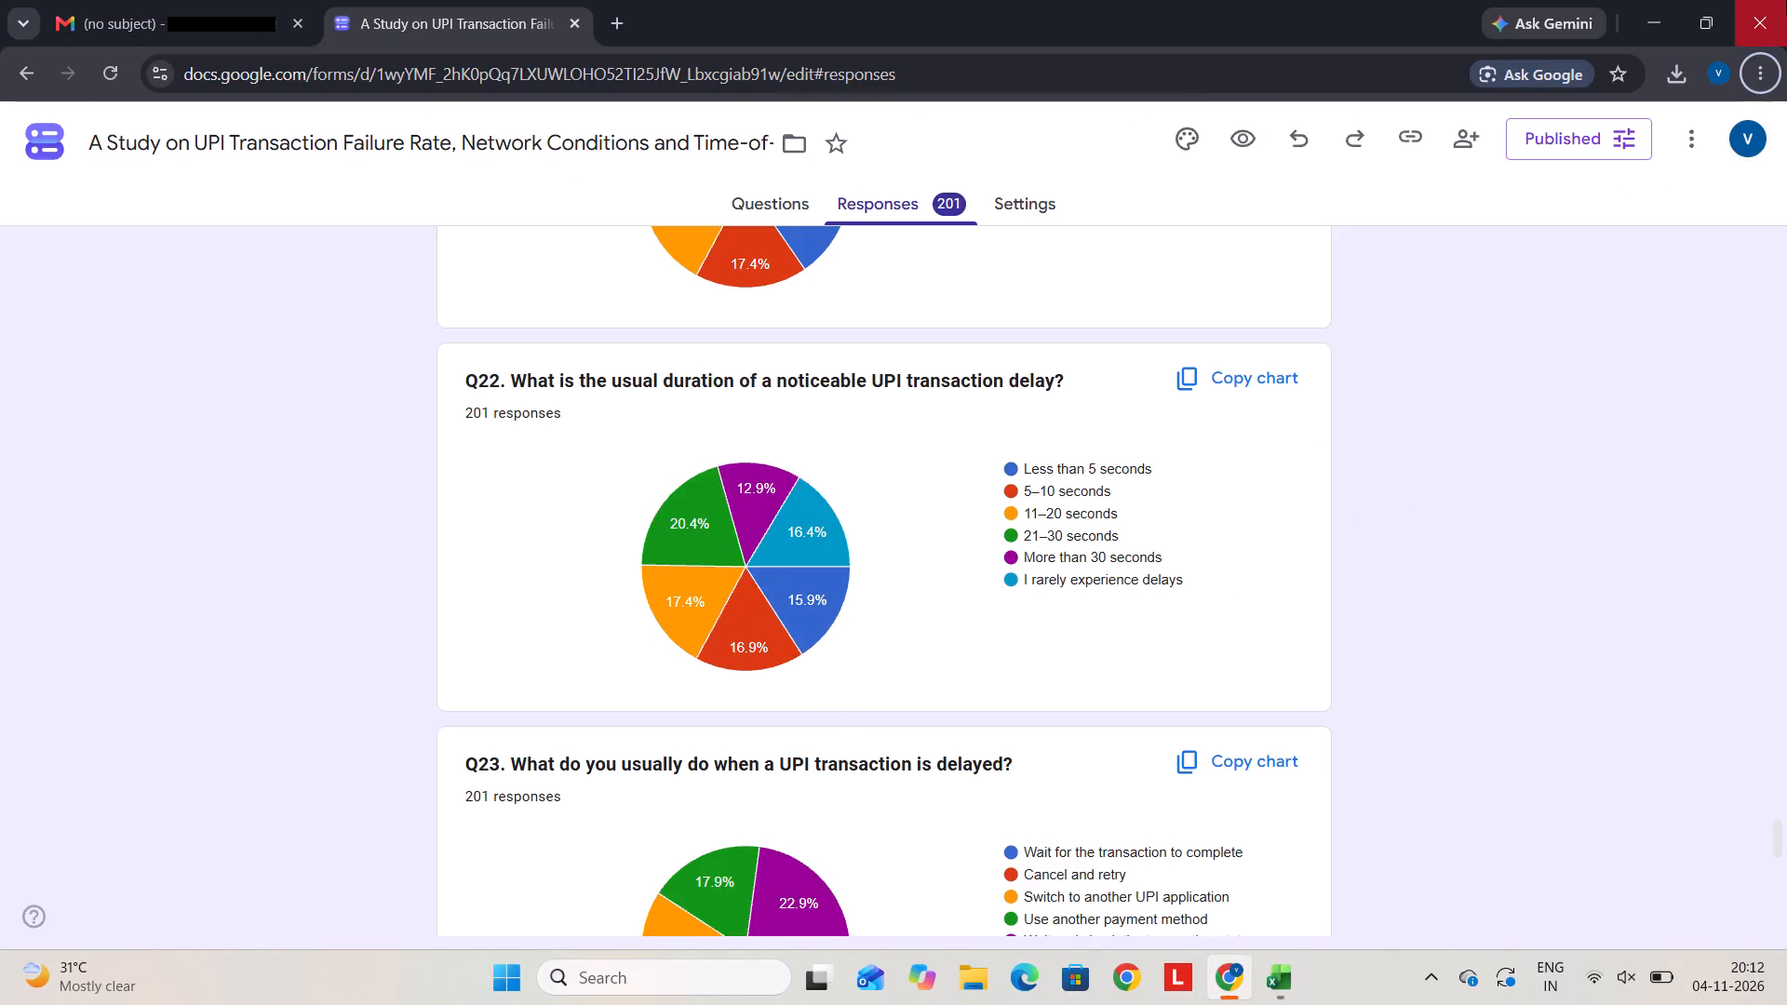
click(1533, 59)
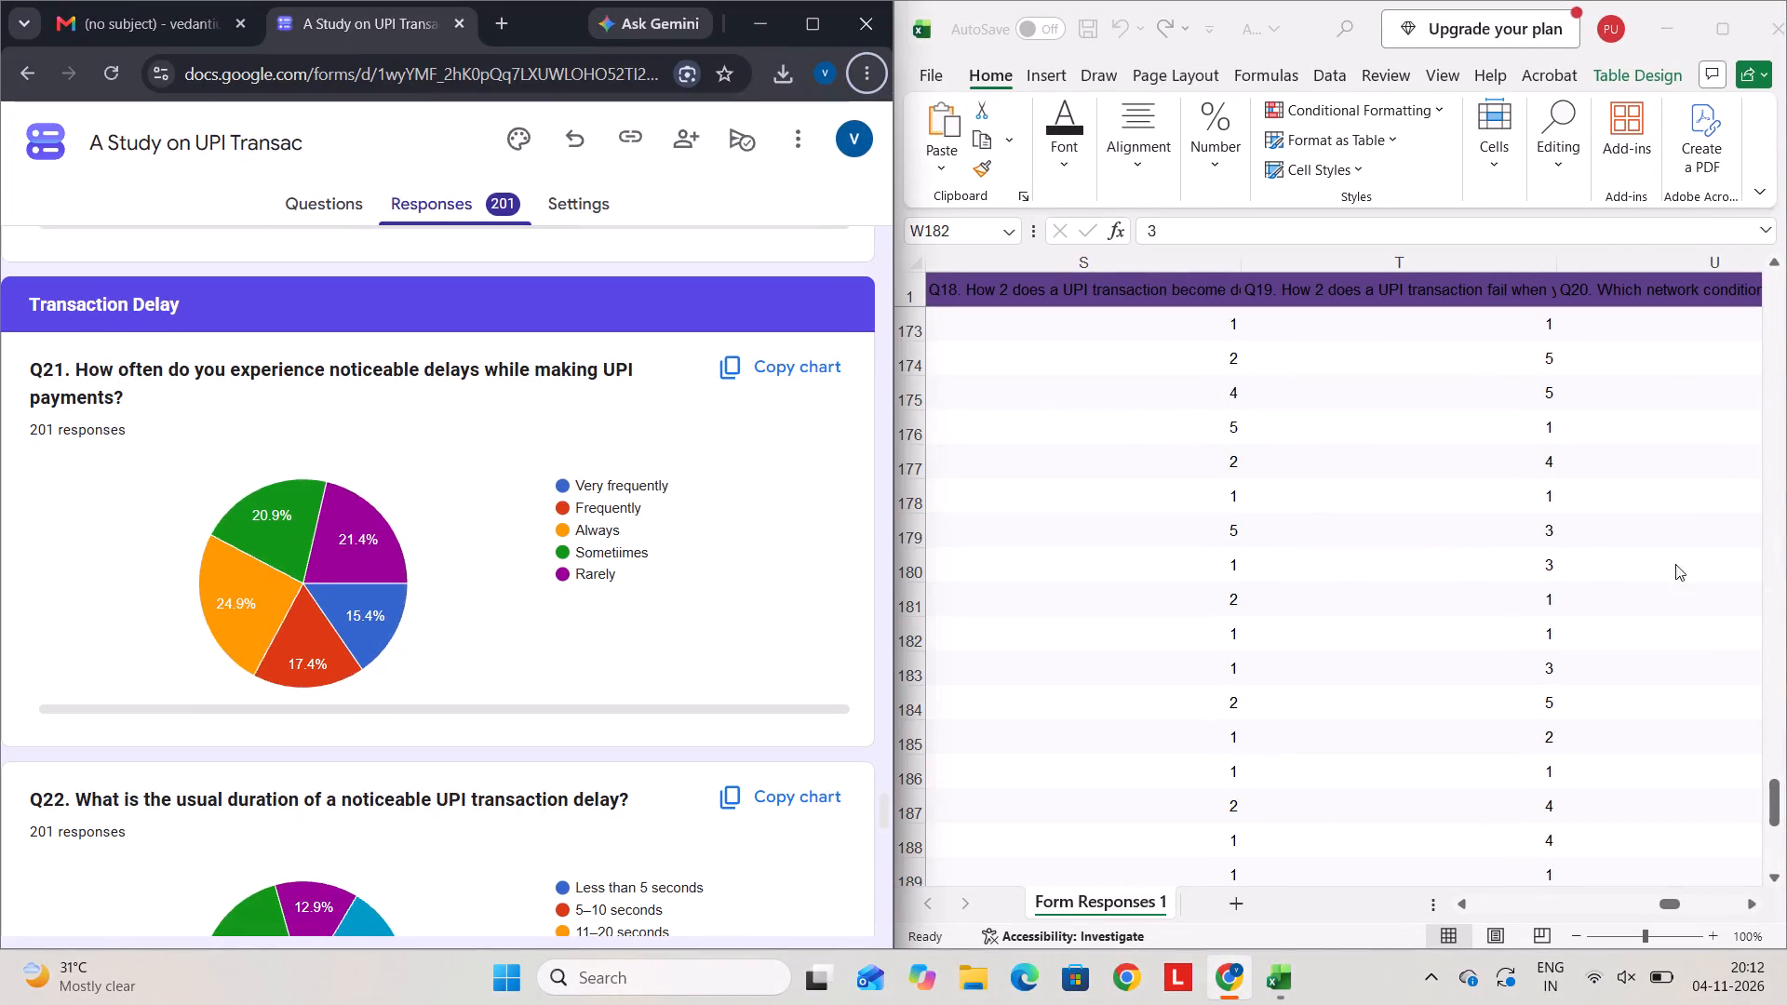
Compare the remaining text answers in the Q22 column with the Q22 option list in the Google Form.
scroll(1447, 537, left, 3)
scroll(1447, 537, up, 2)
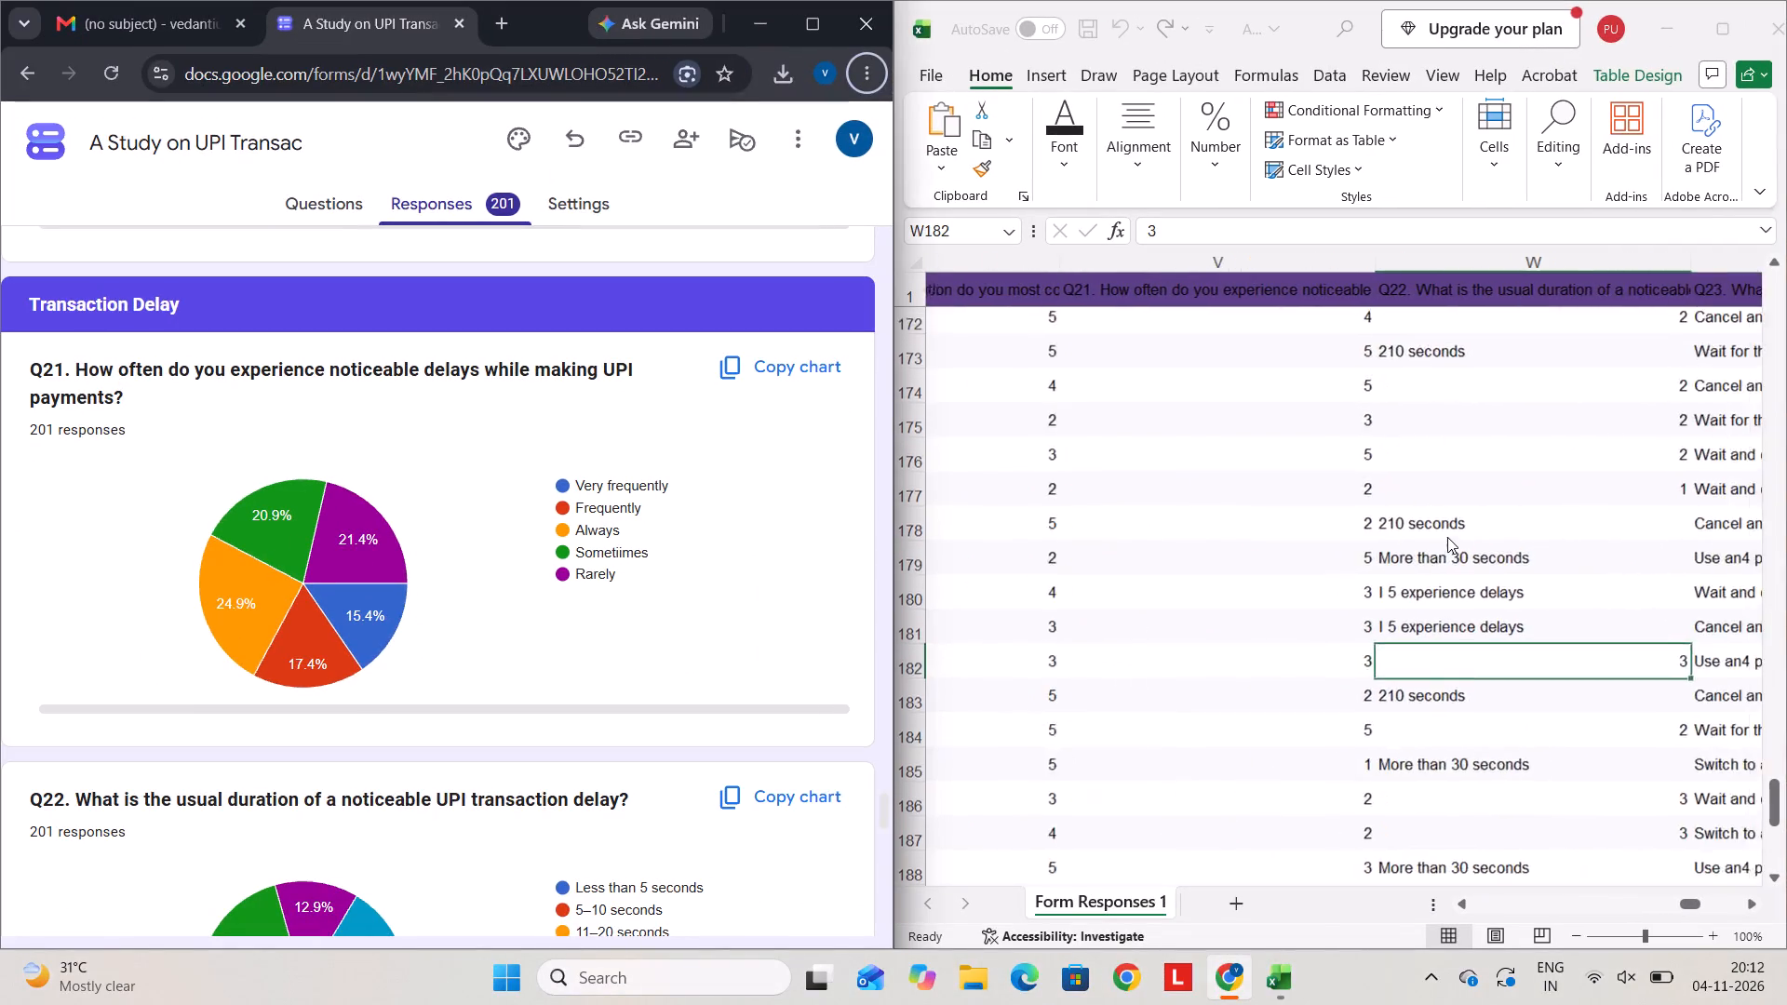
scroll(1447, 537, up, 15)
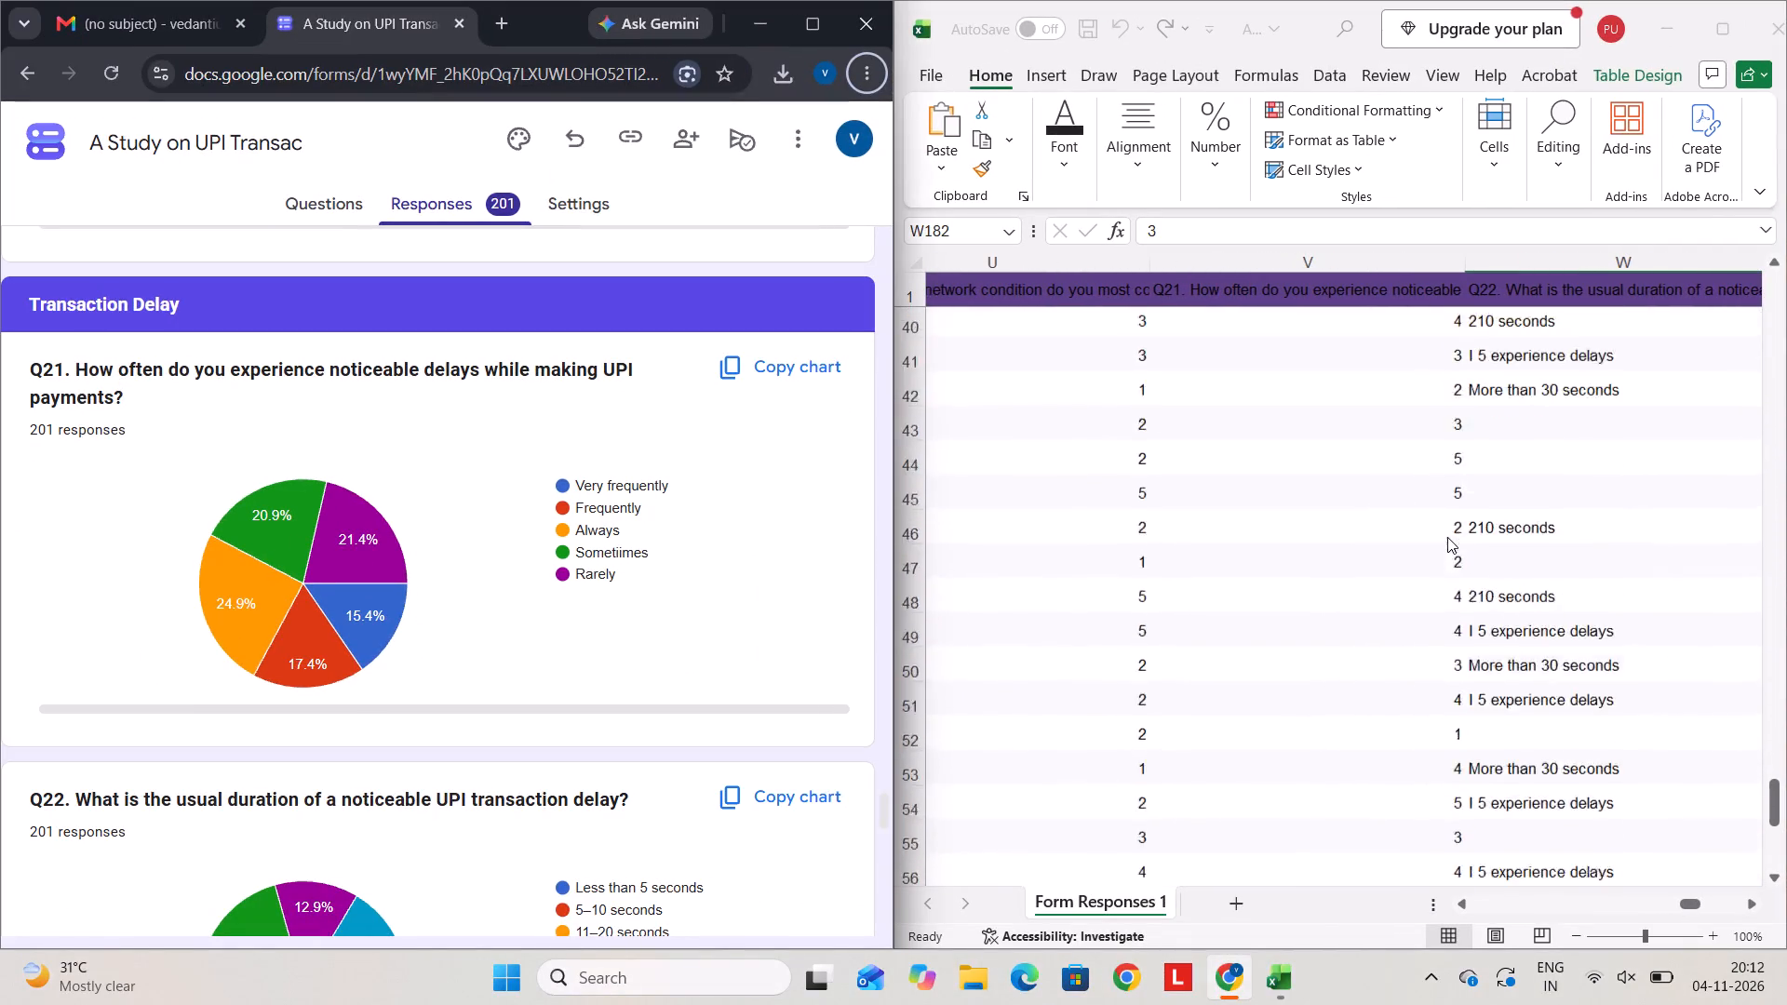
scroll(1447, 537, up, 13)
scroll(1447, 537, left, 1)
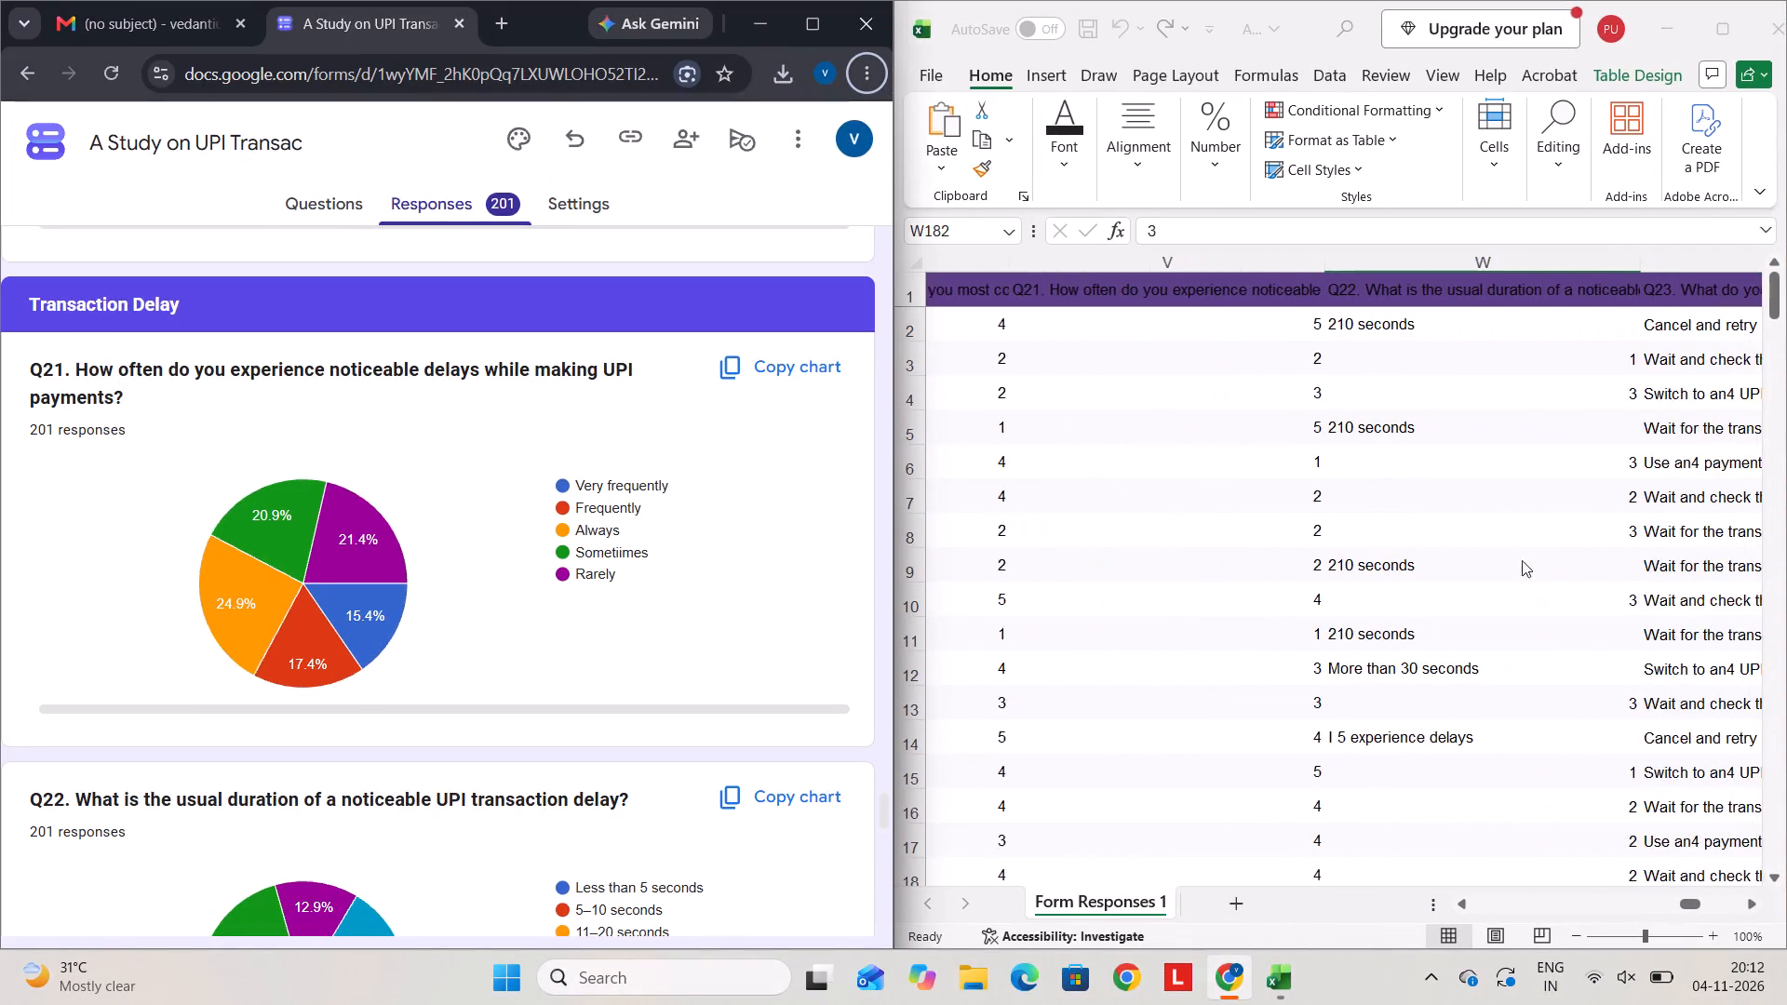
scroll(1522, 560, left, 2)
scroll(1467, 636, down, 1)
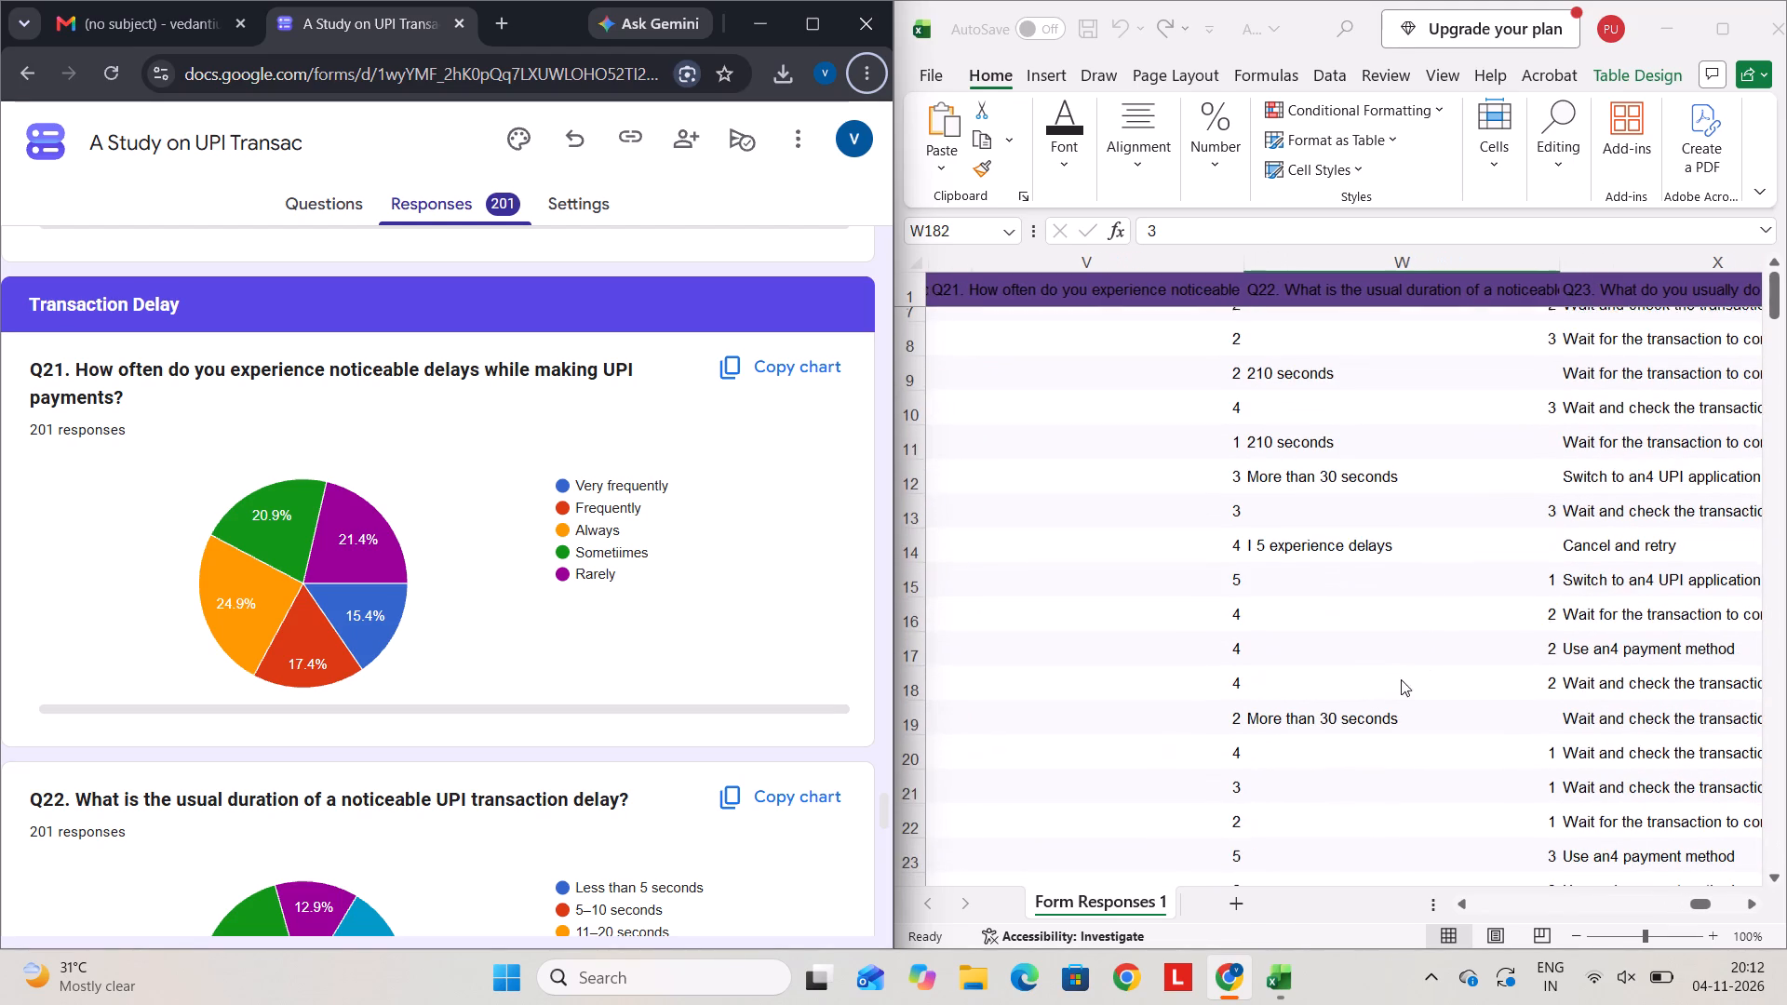
scroll(1401, 679, down, 1)
scroll(762, 711, down, 3)
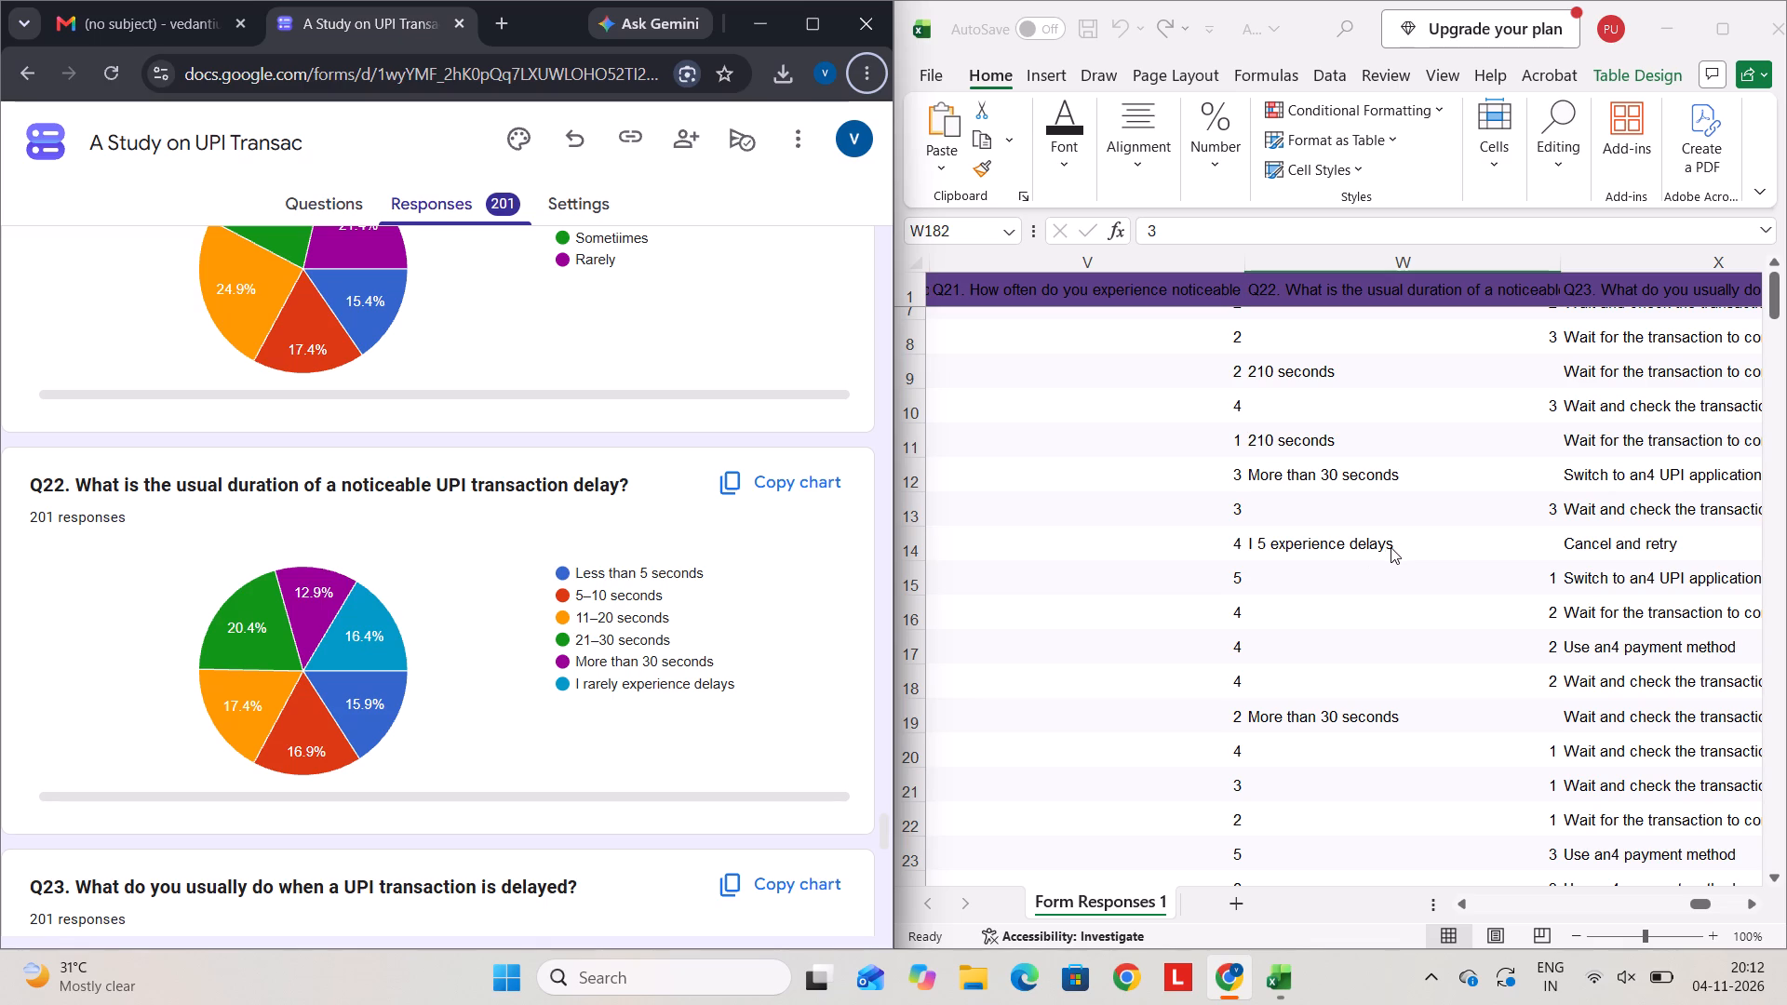
click(1335, 546)
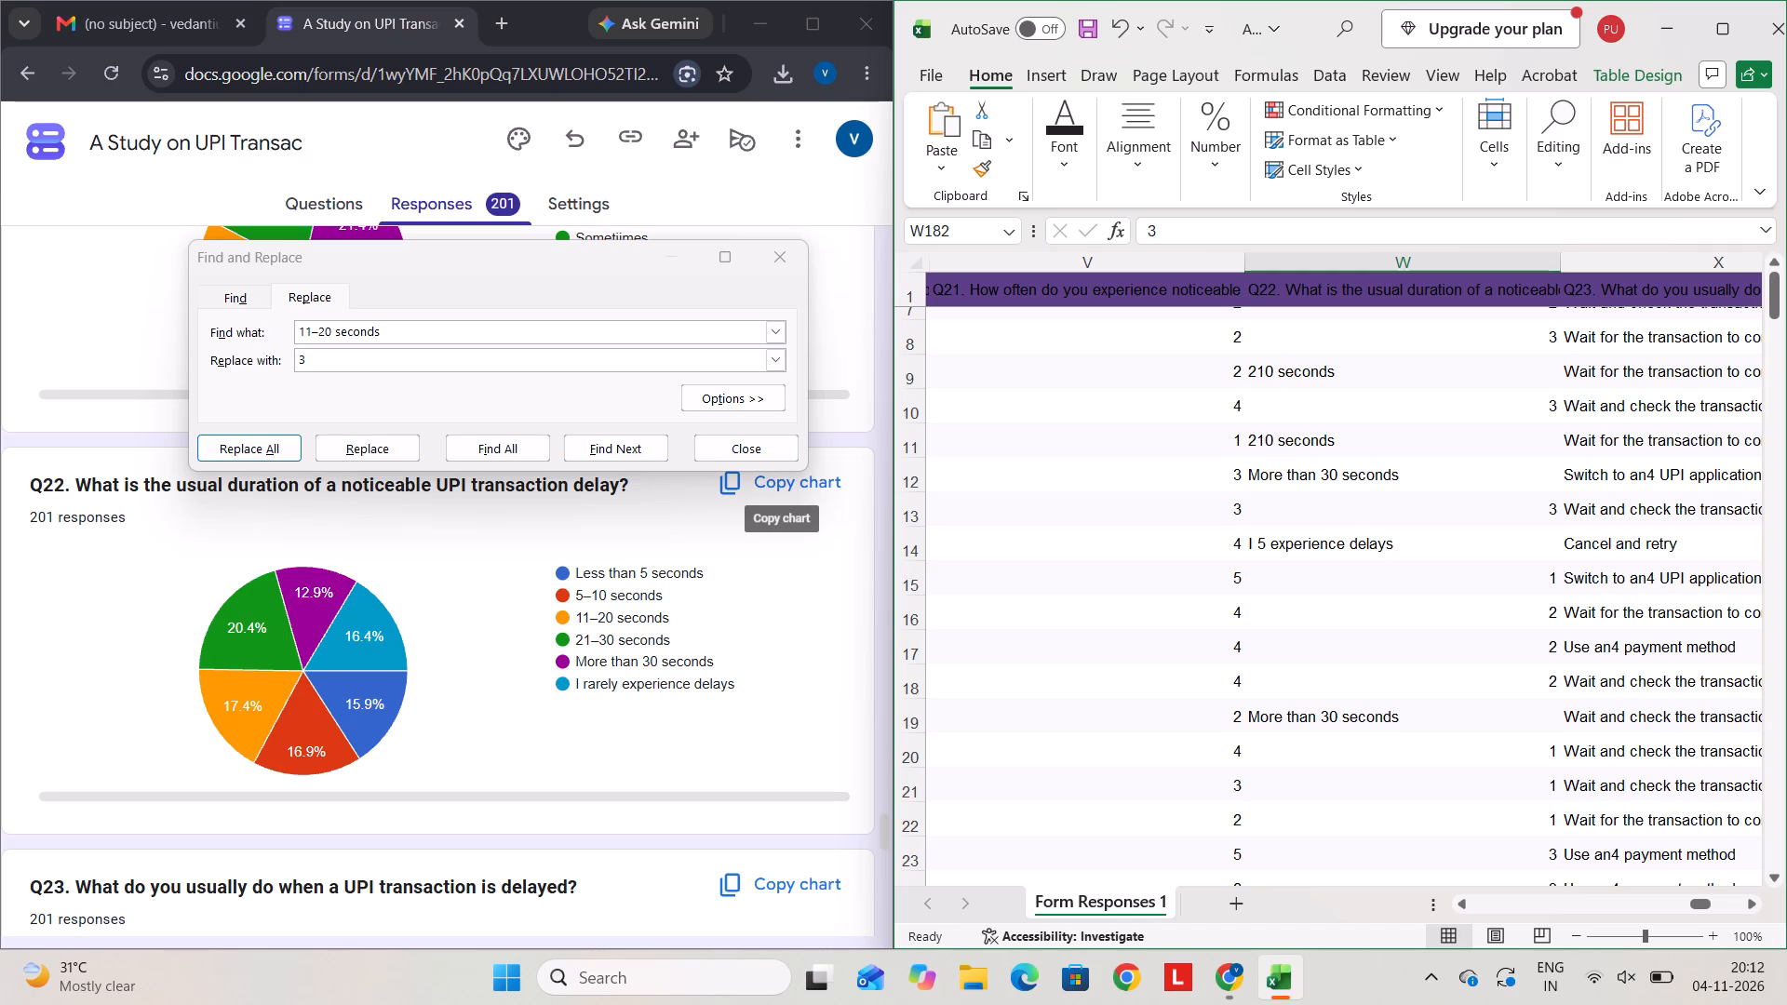
scroll(1444, 545, down, 8)
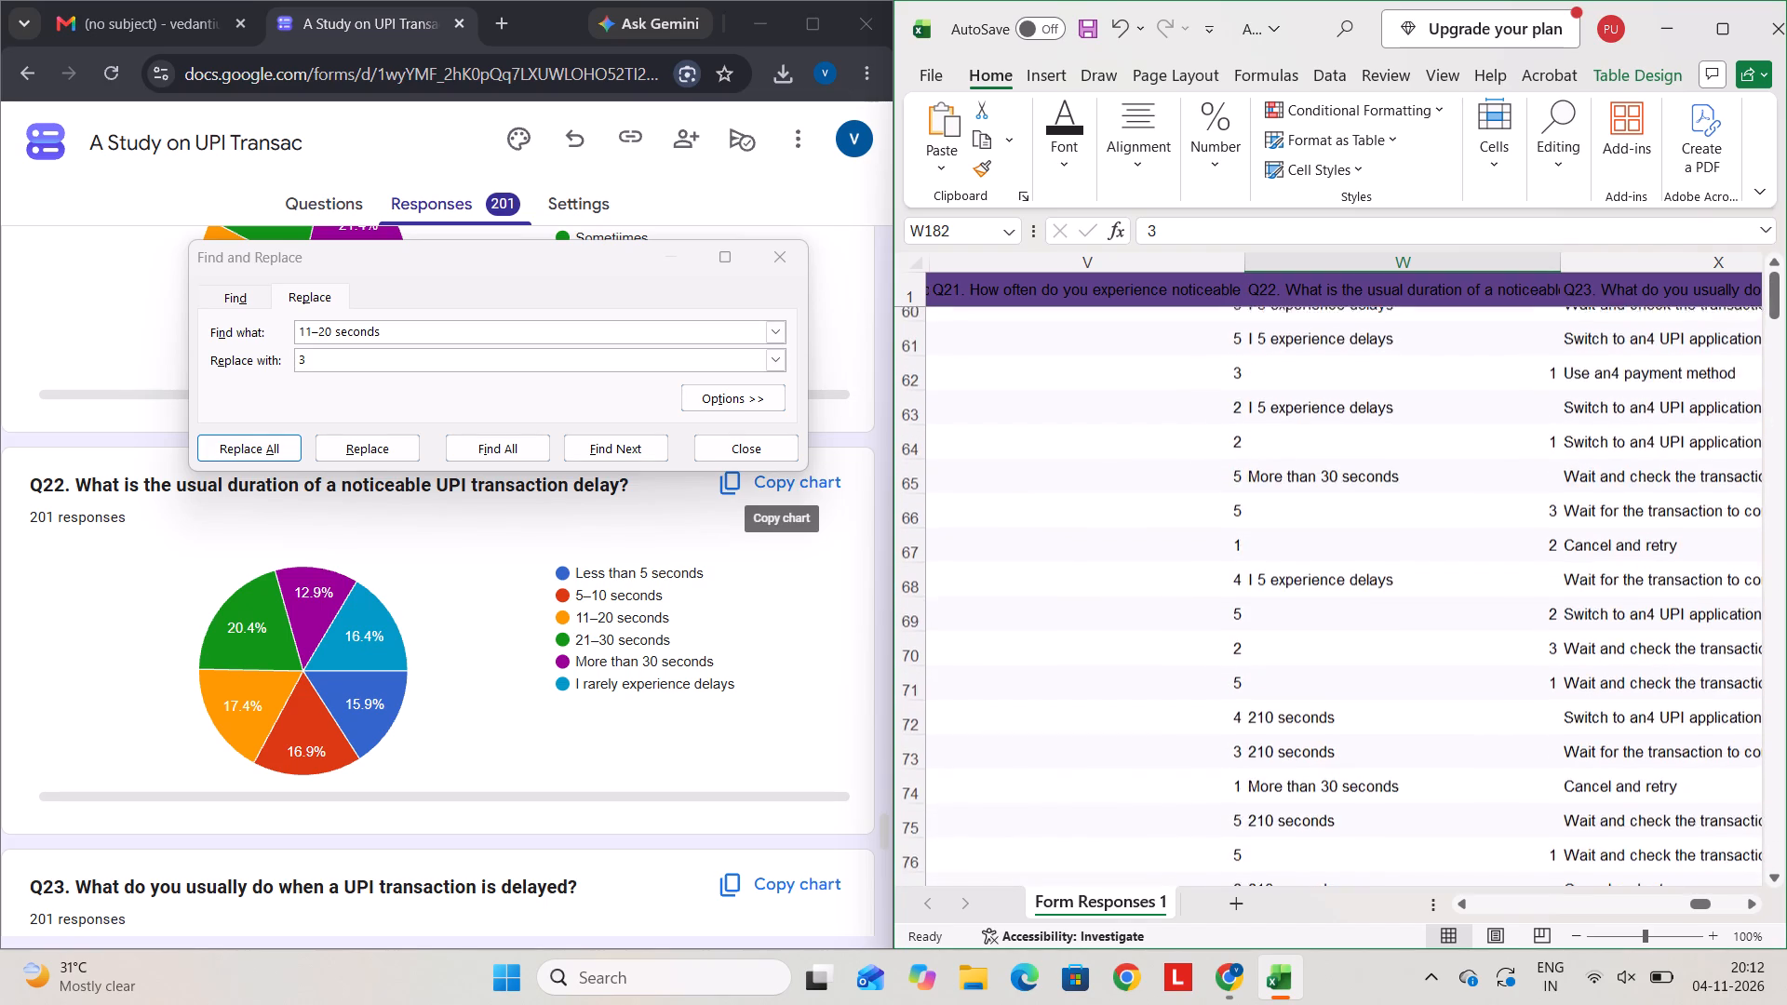
scroll(1444, 545, up, 3)
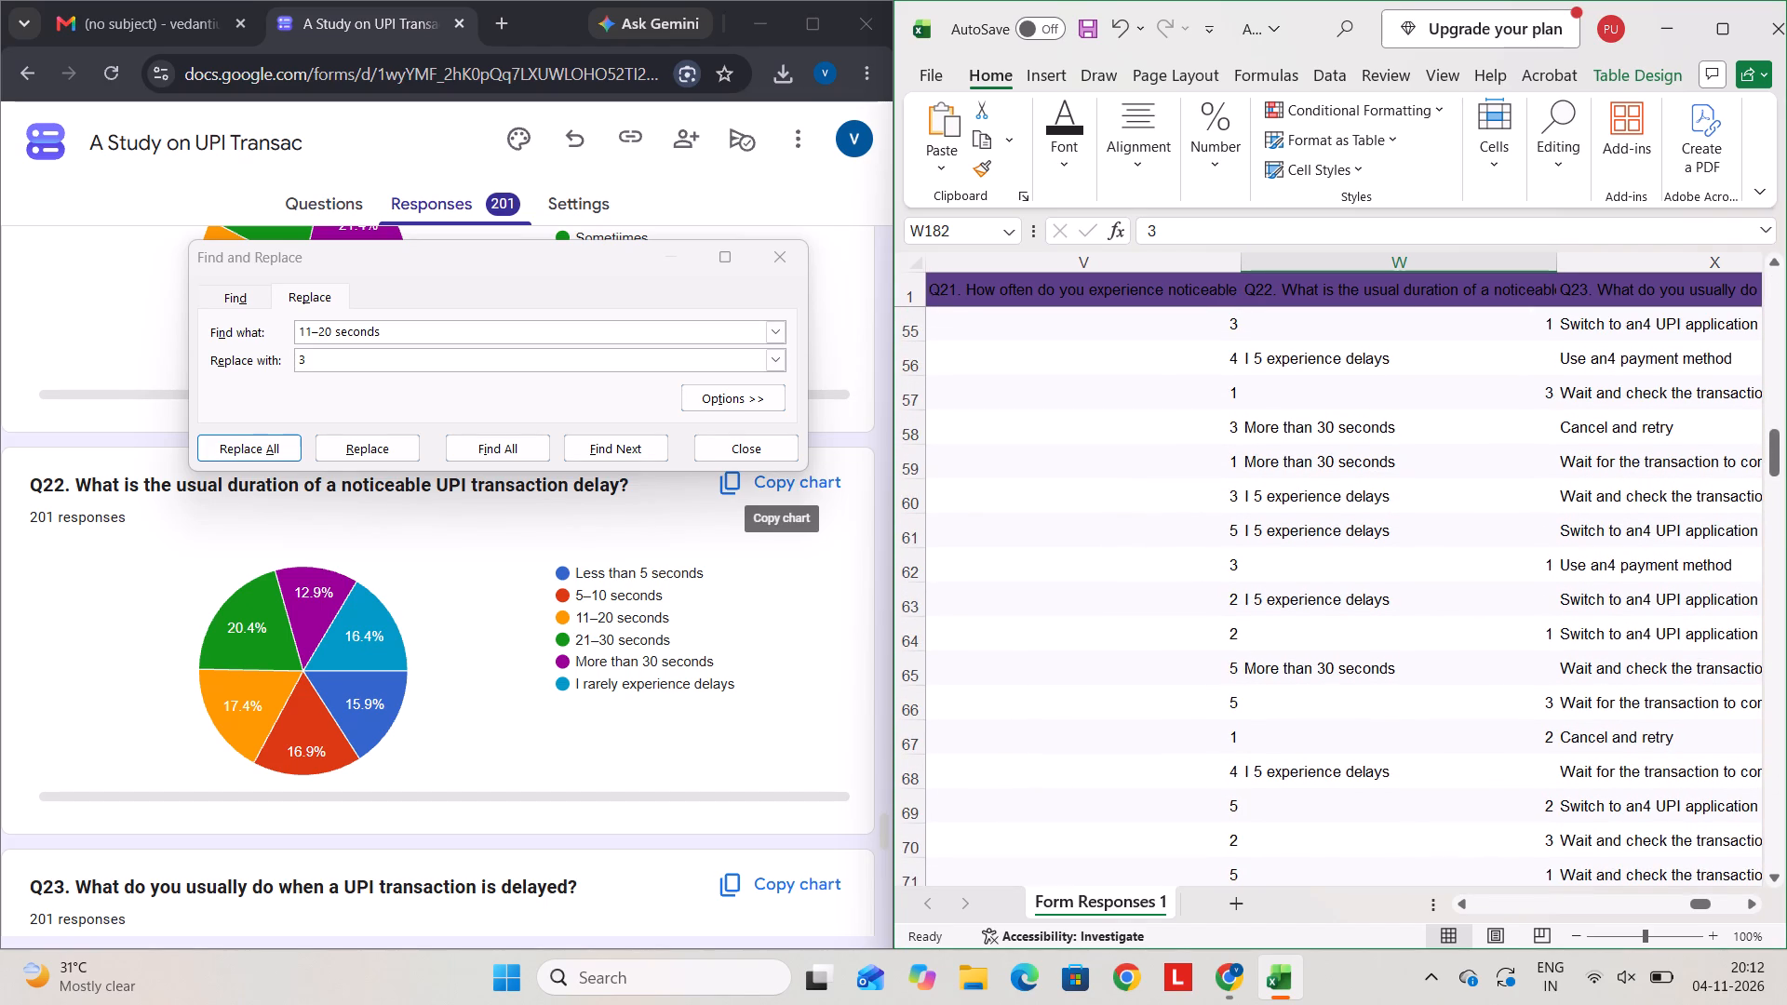
scroll(1408, 525, down, 1)
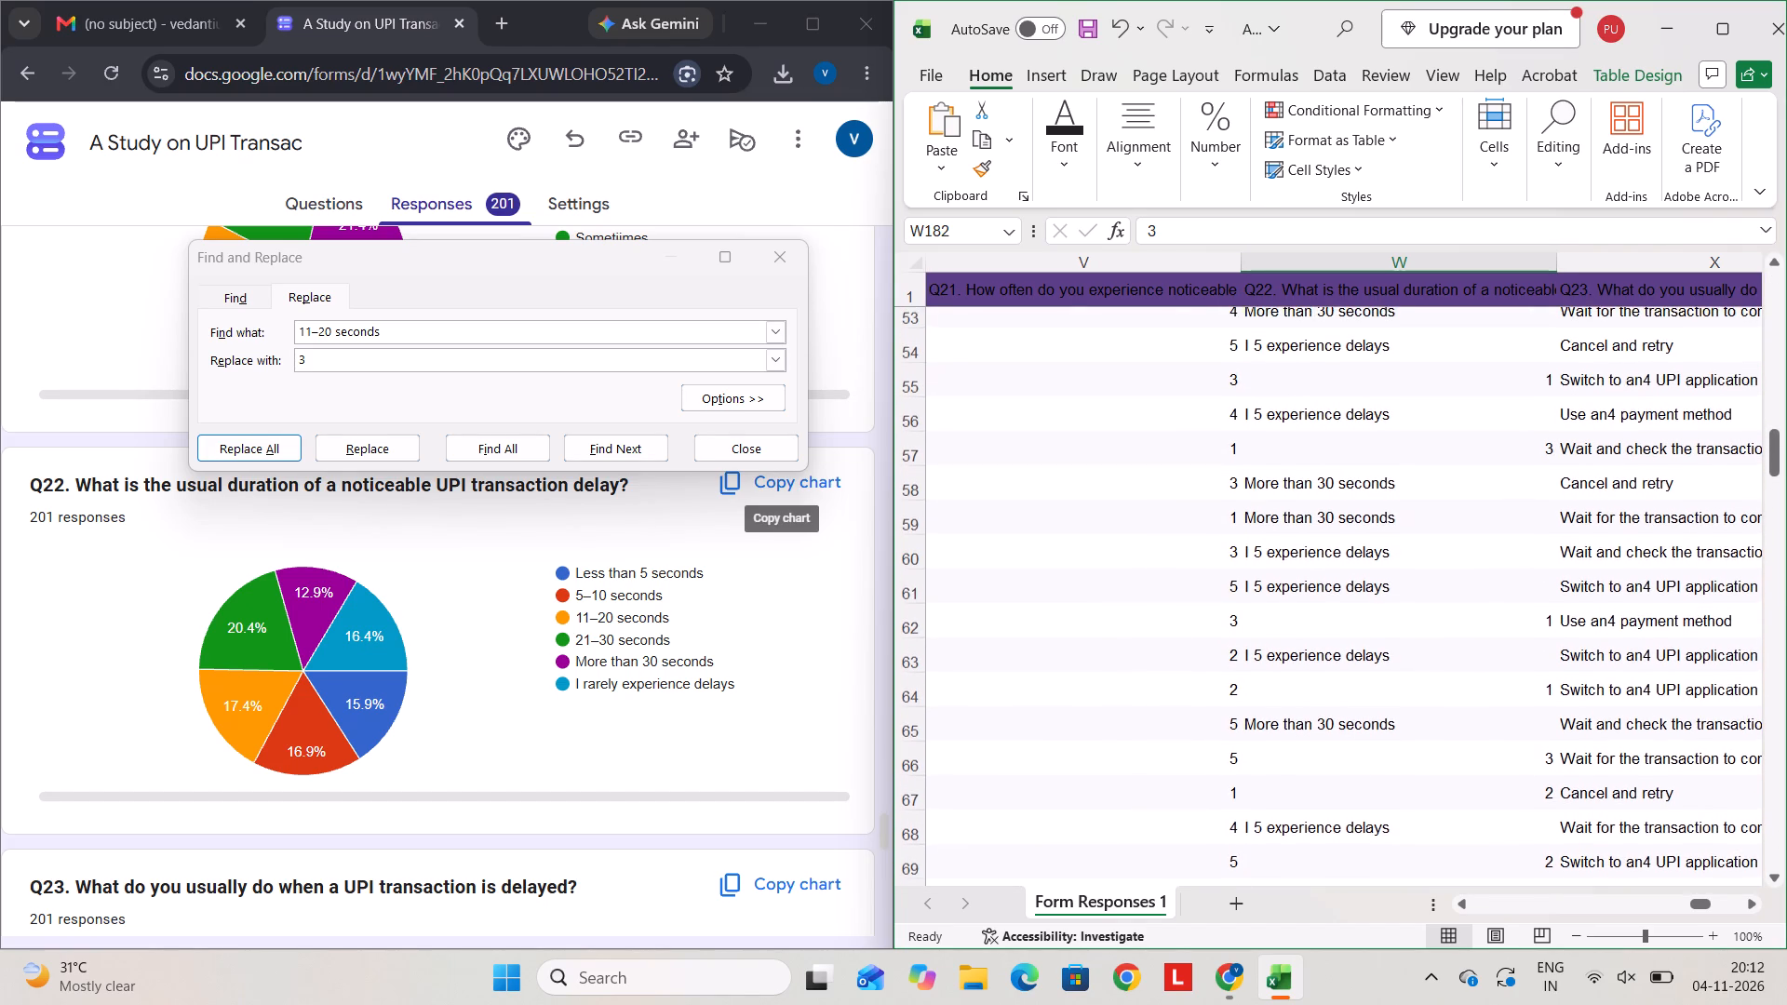
scroll(1416, 513, down, 1)
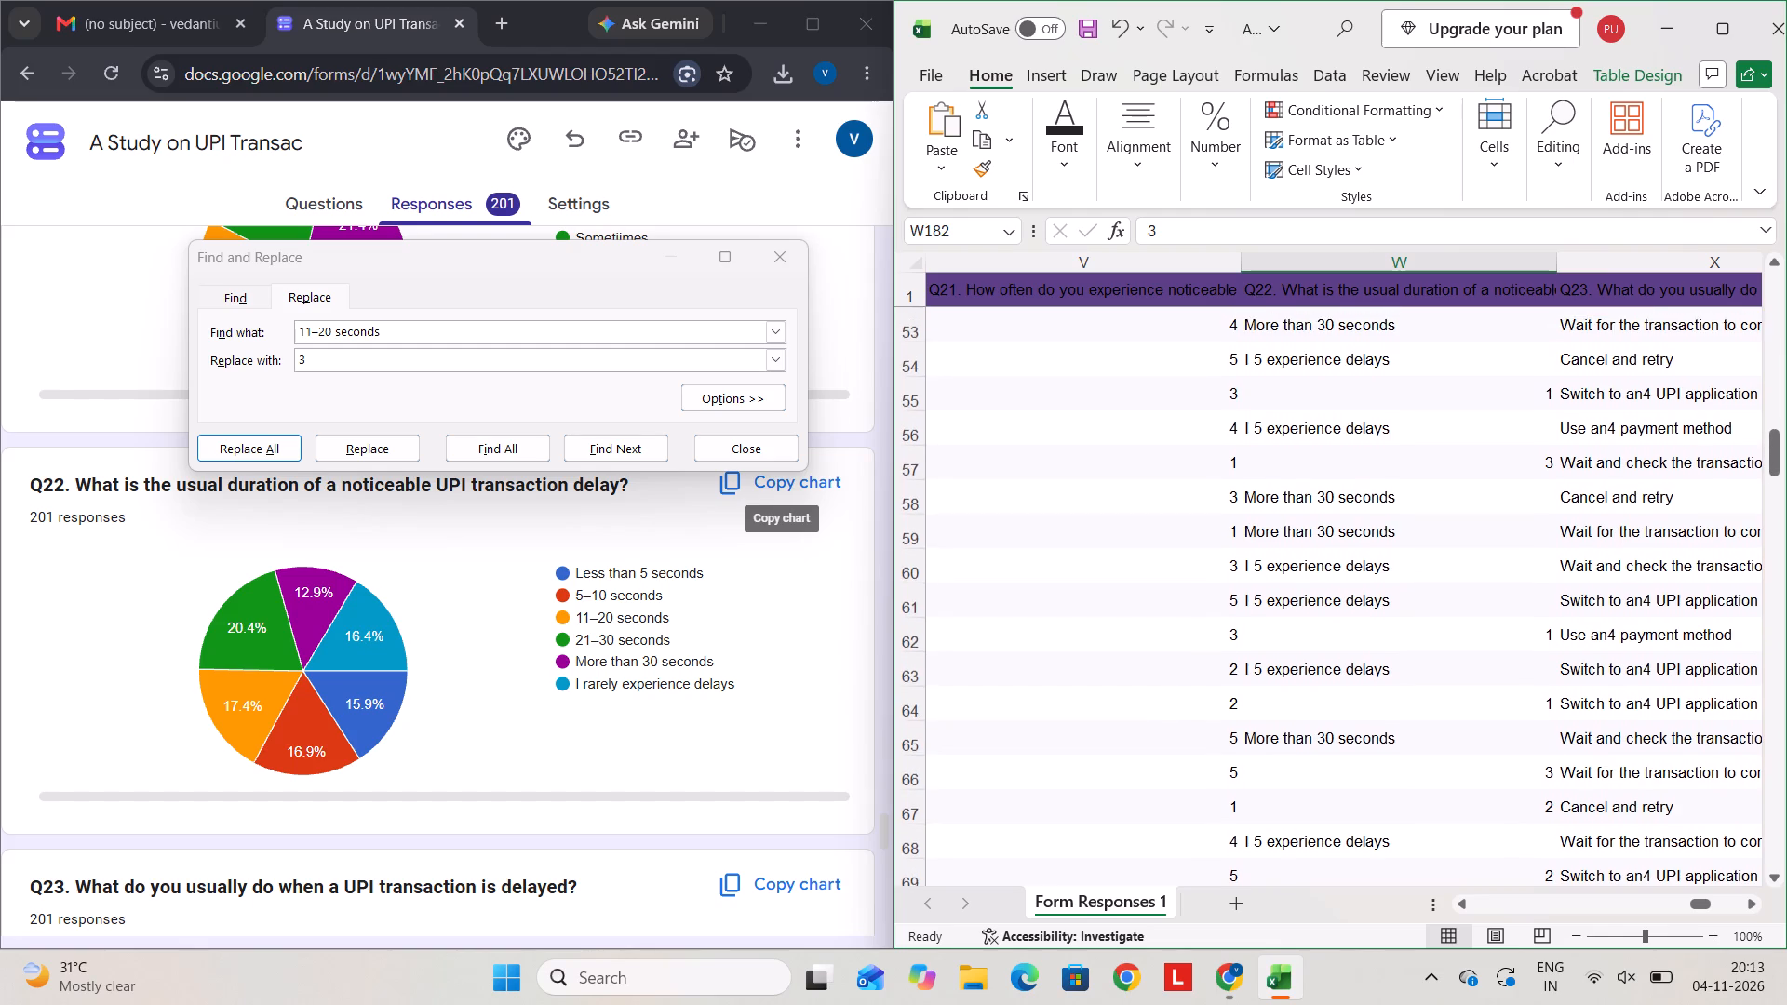
scroll(1416, 513, down, 2)
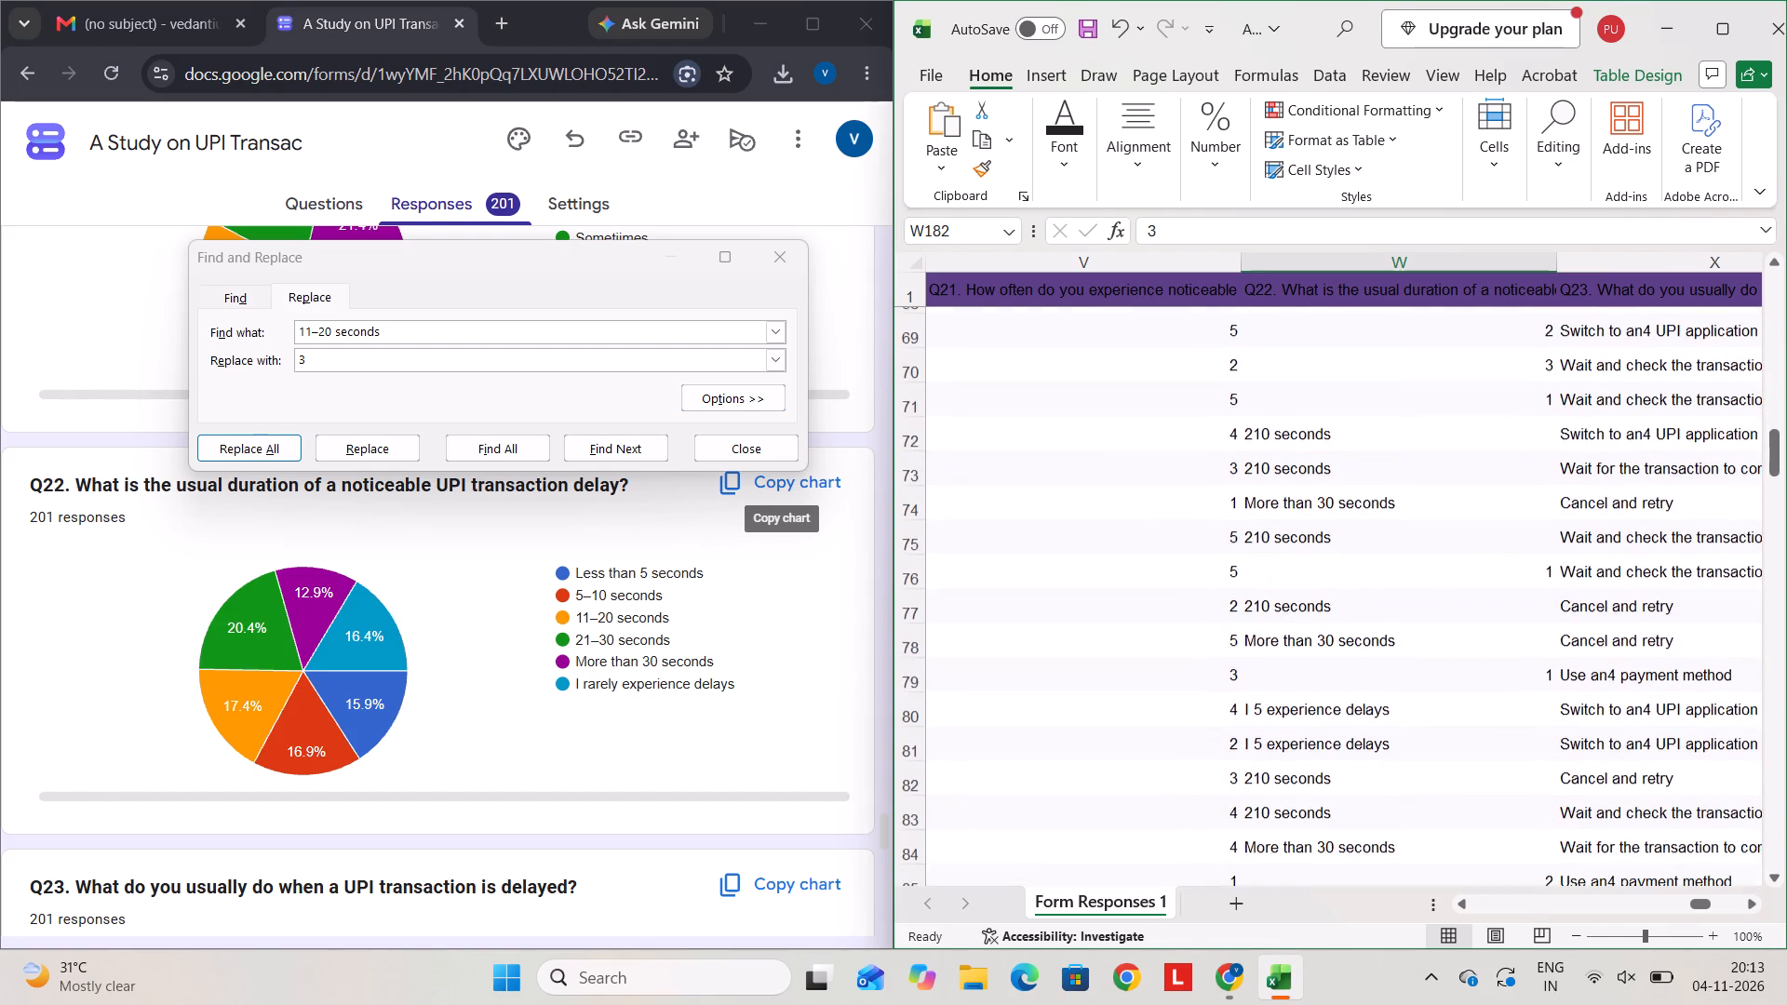
scroll(1377, 560, down, 2)
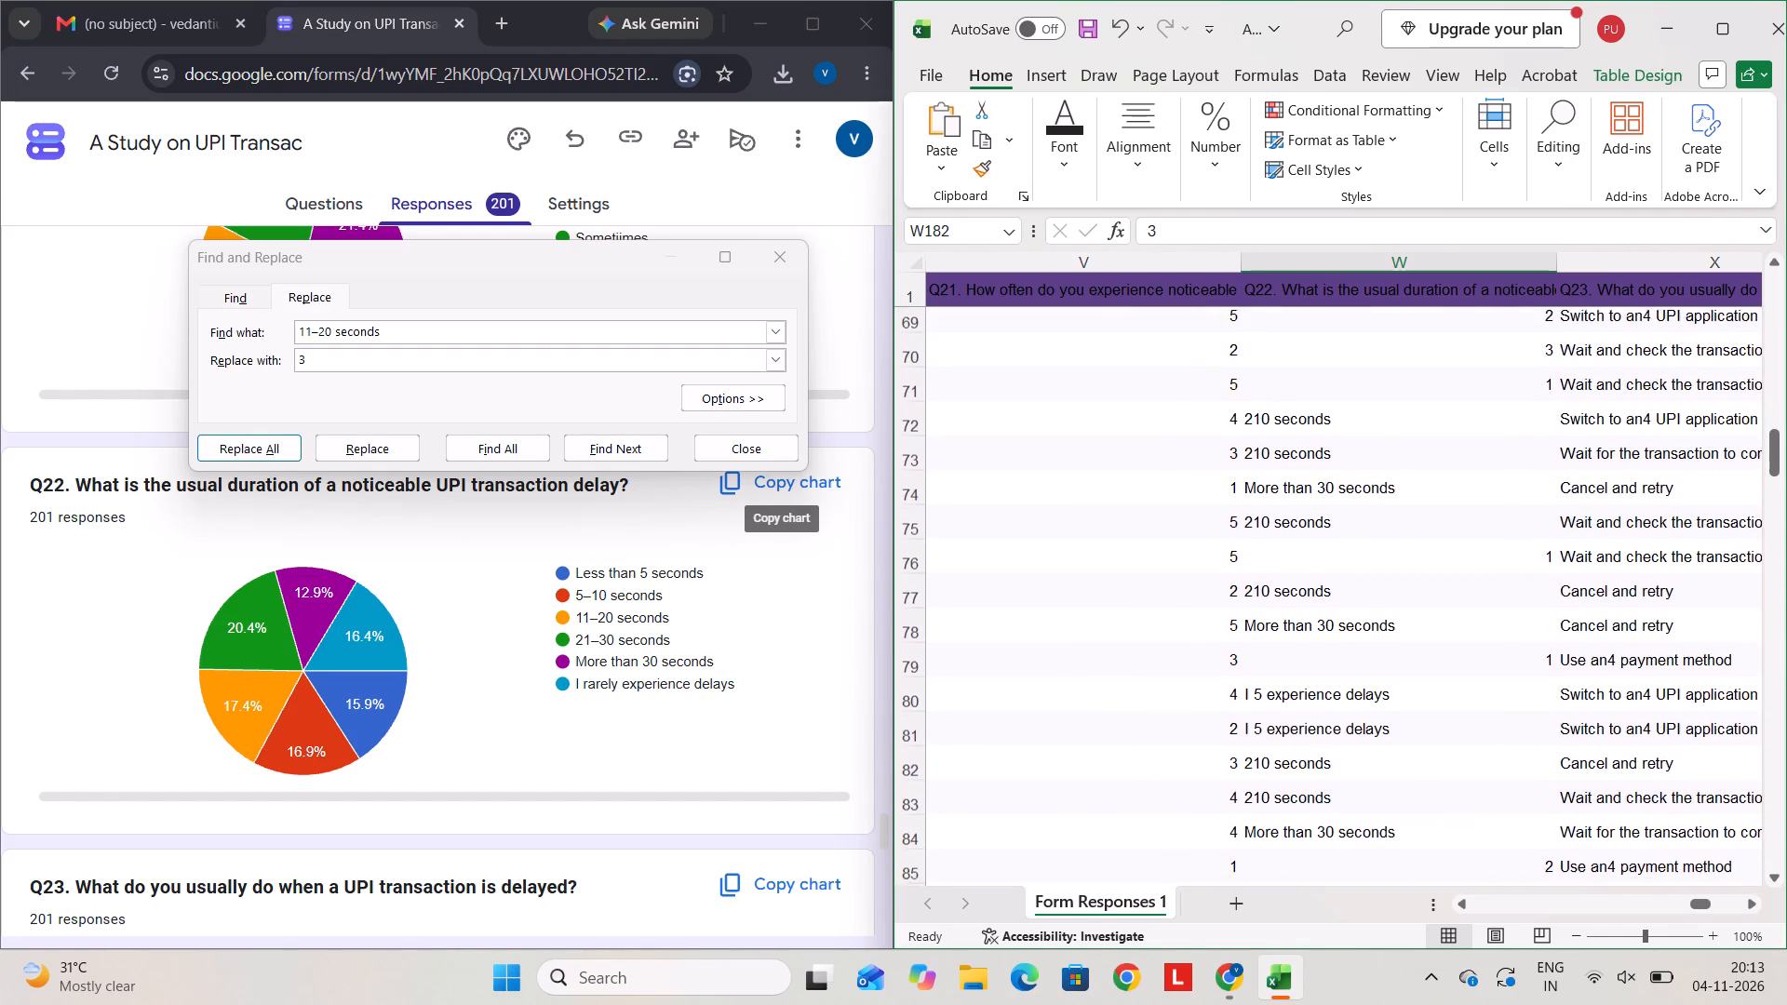
scroll(1351, 563, down, 1)
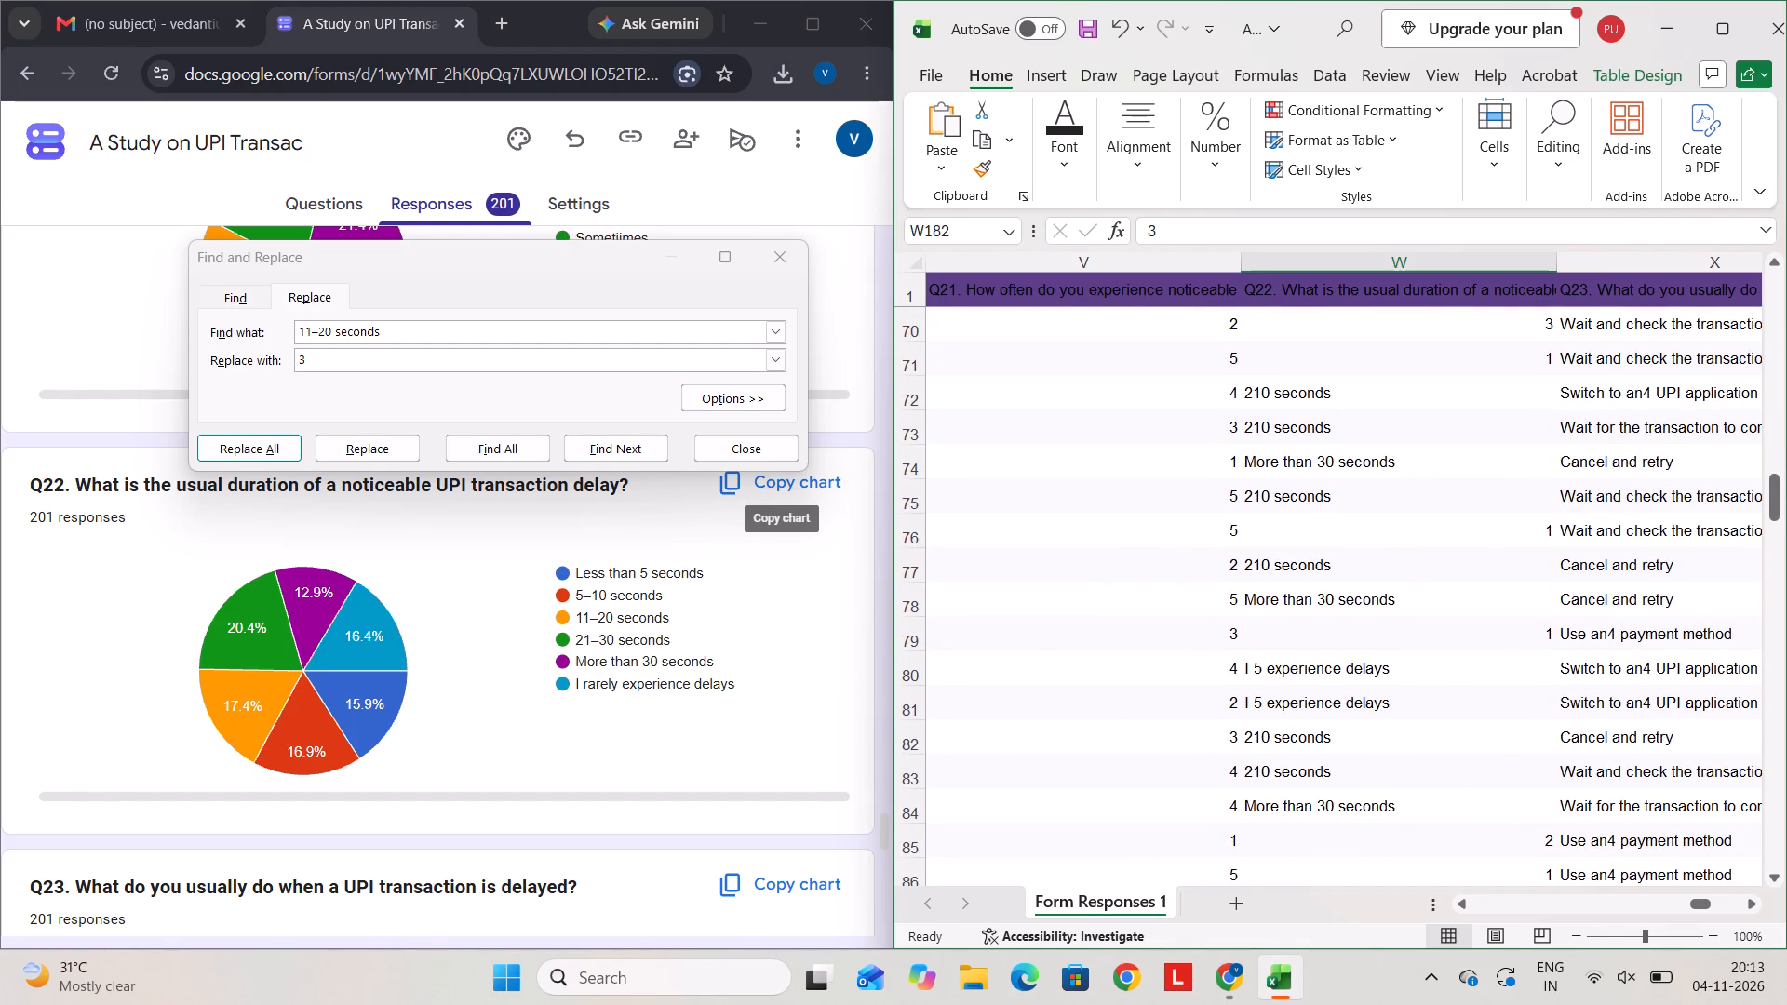
Replace every "210 seconds" with 4 across the sheet, taking the search text from cell W75.
click(1346, 498)
click(1346, 498)
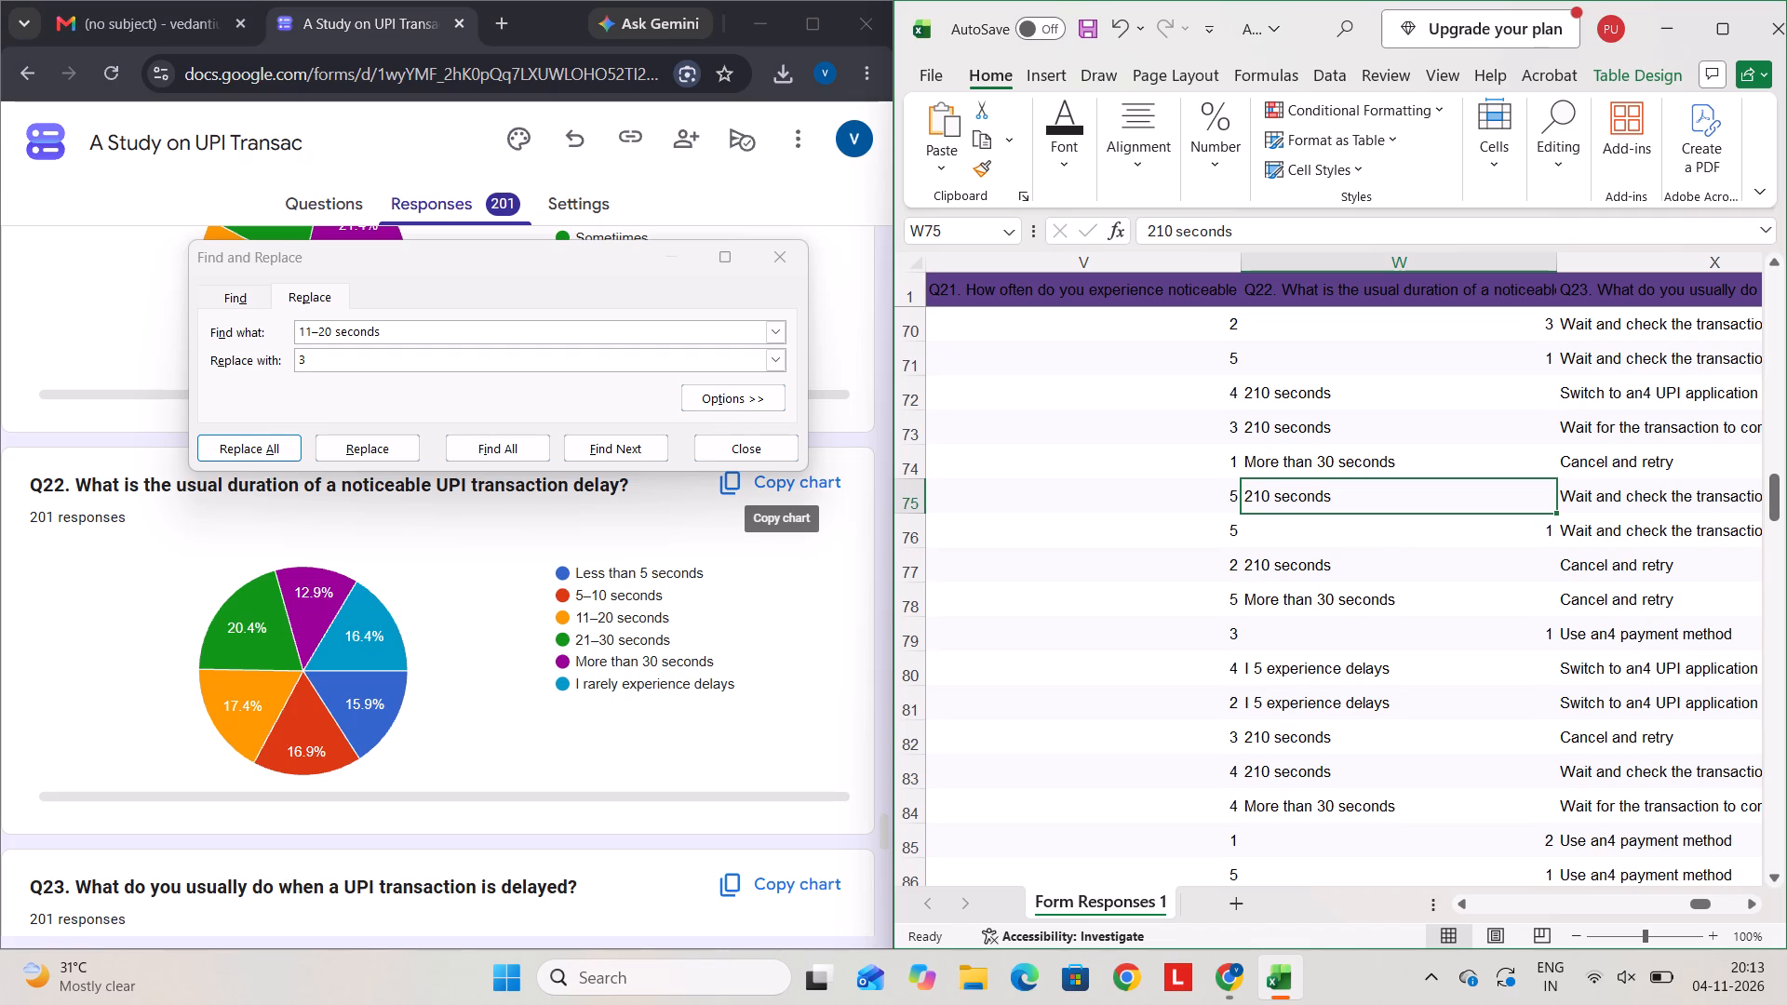
double_click(1346, 498)
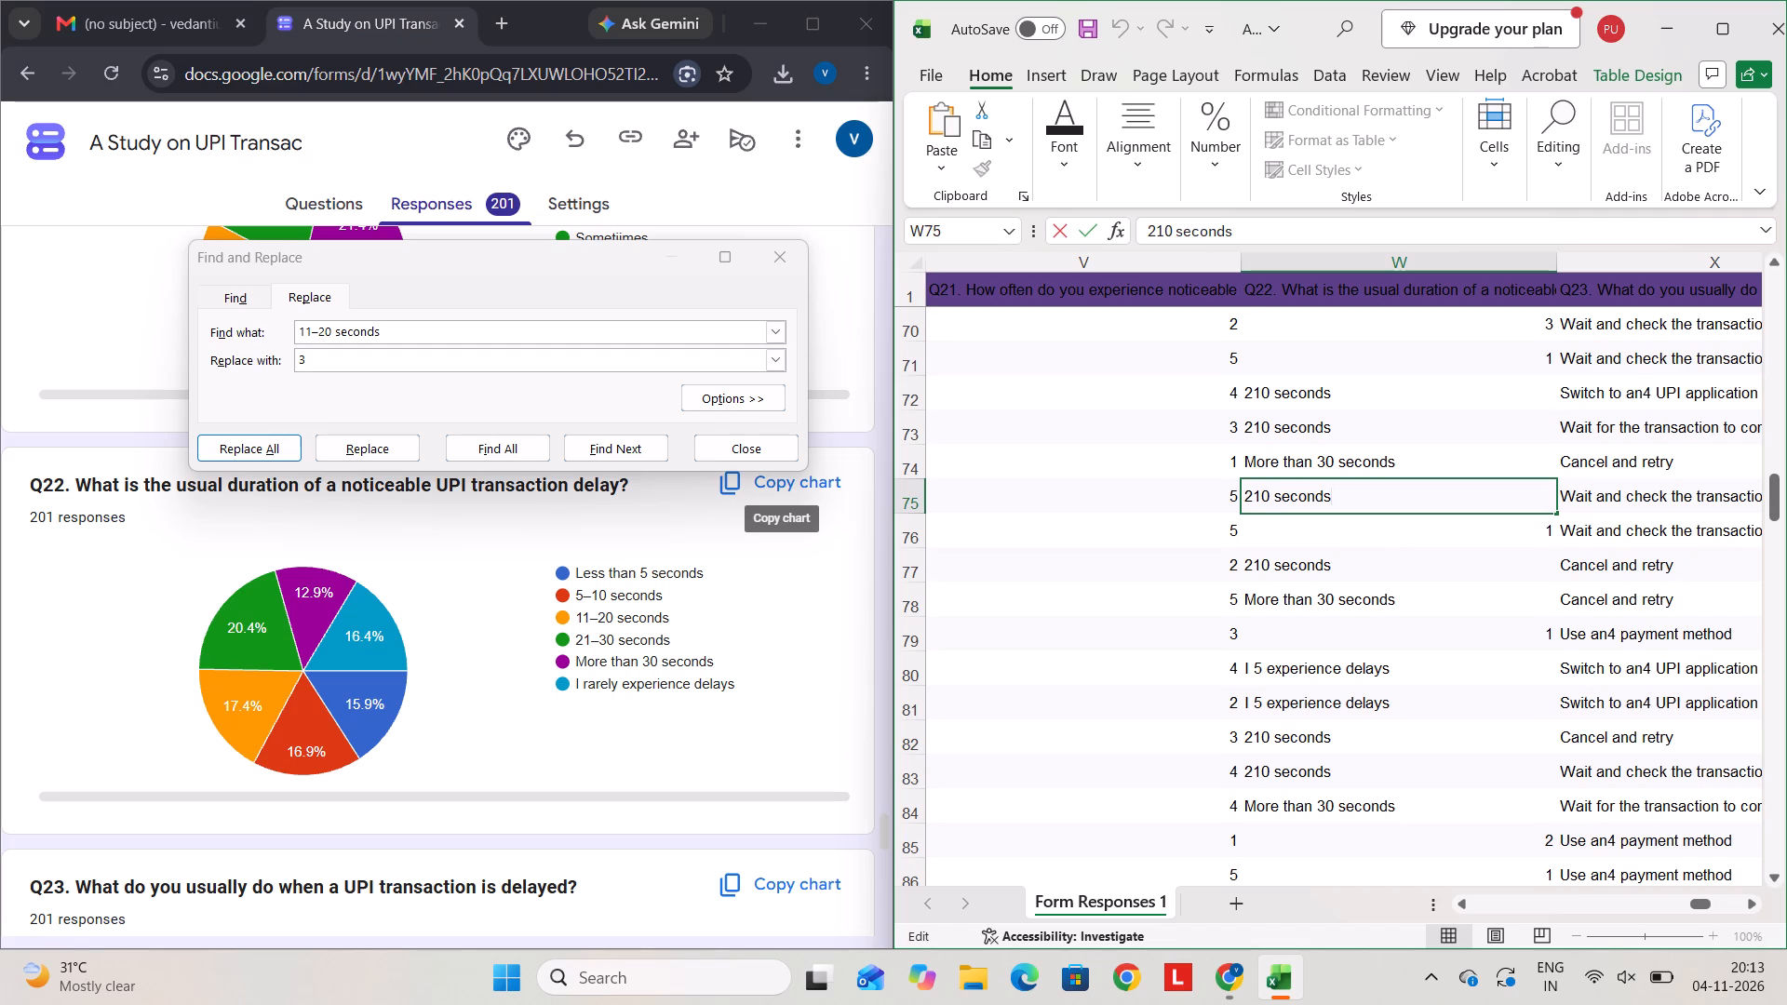
key(ctrl+a)
key(ctrl+c)
click(440, 333)
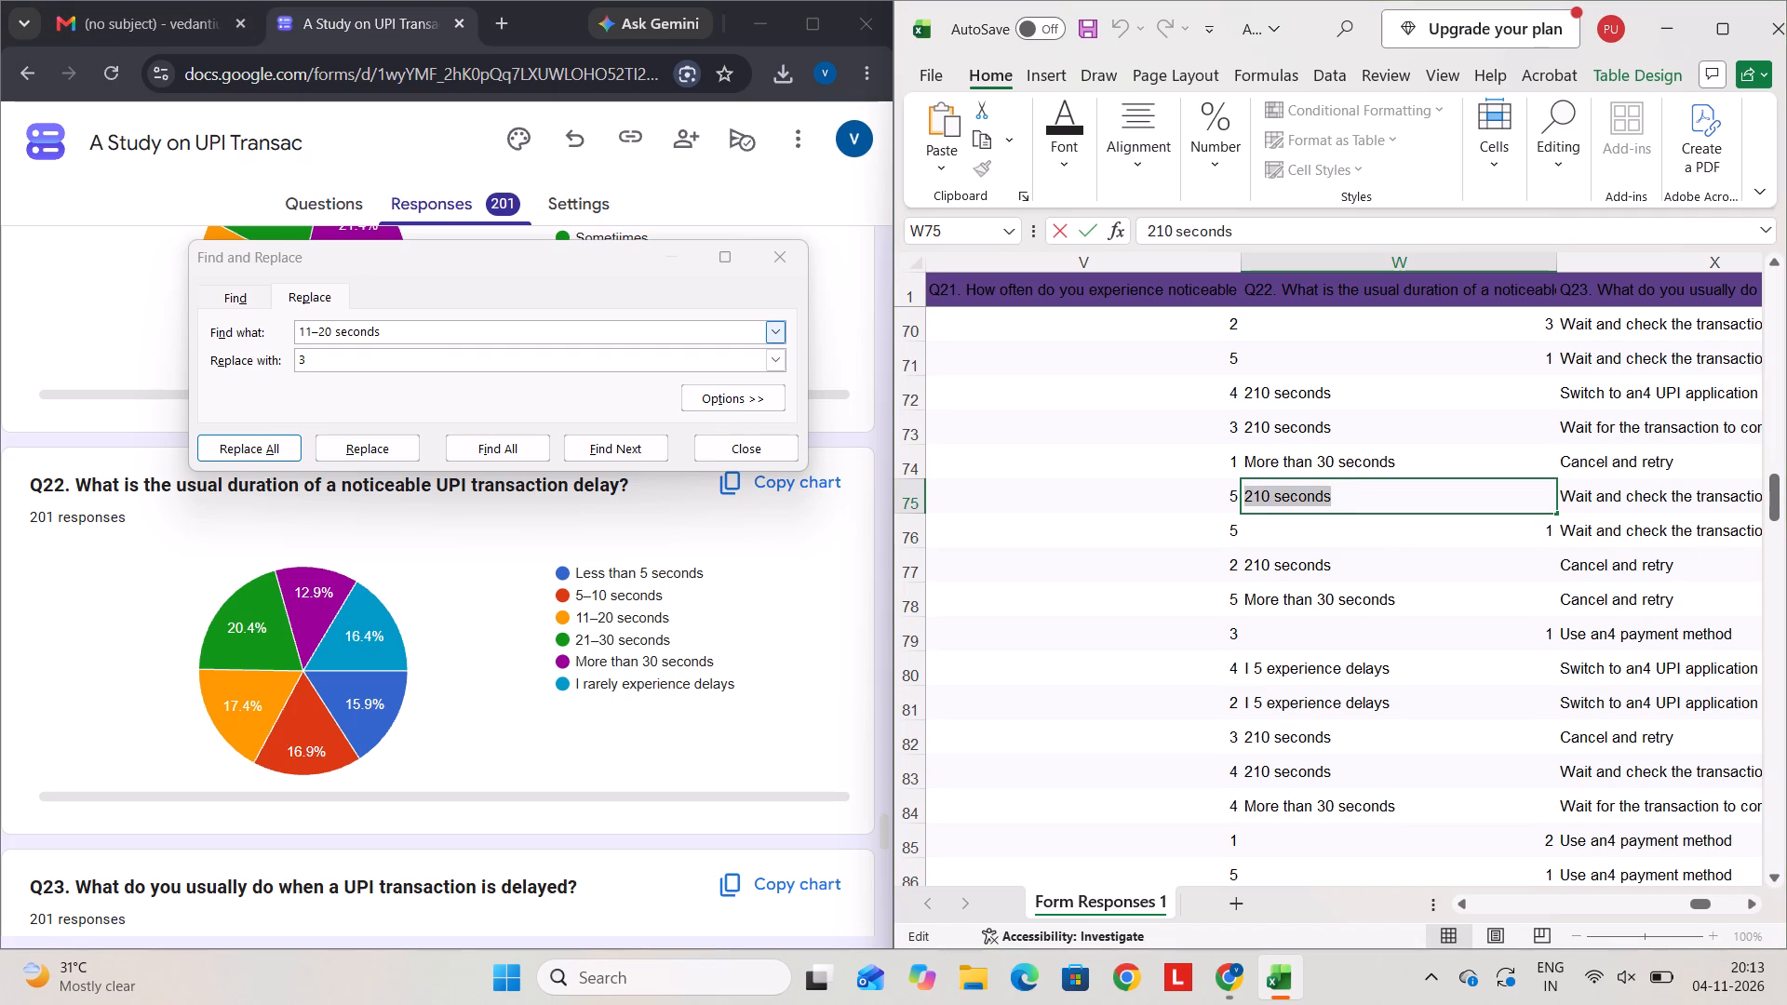
key(ctrl+a)
key(ctrl+v)
double_click(310, 367)
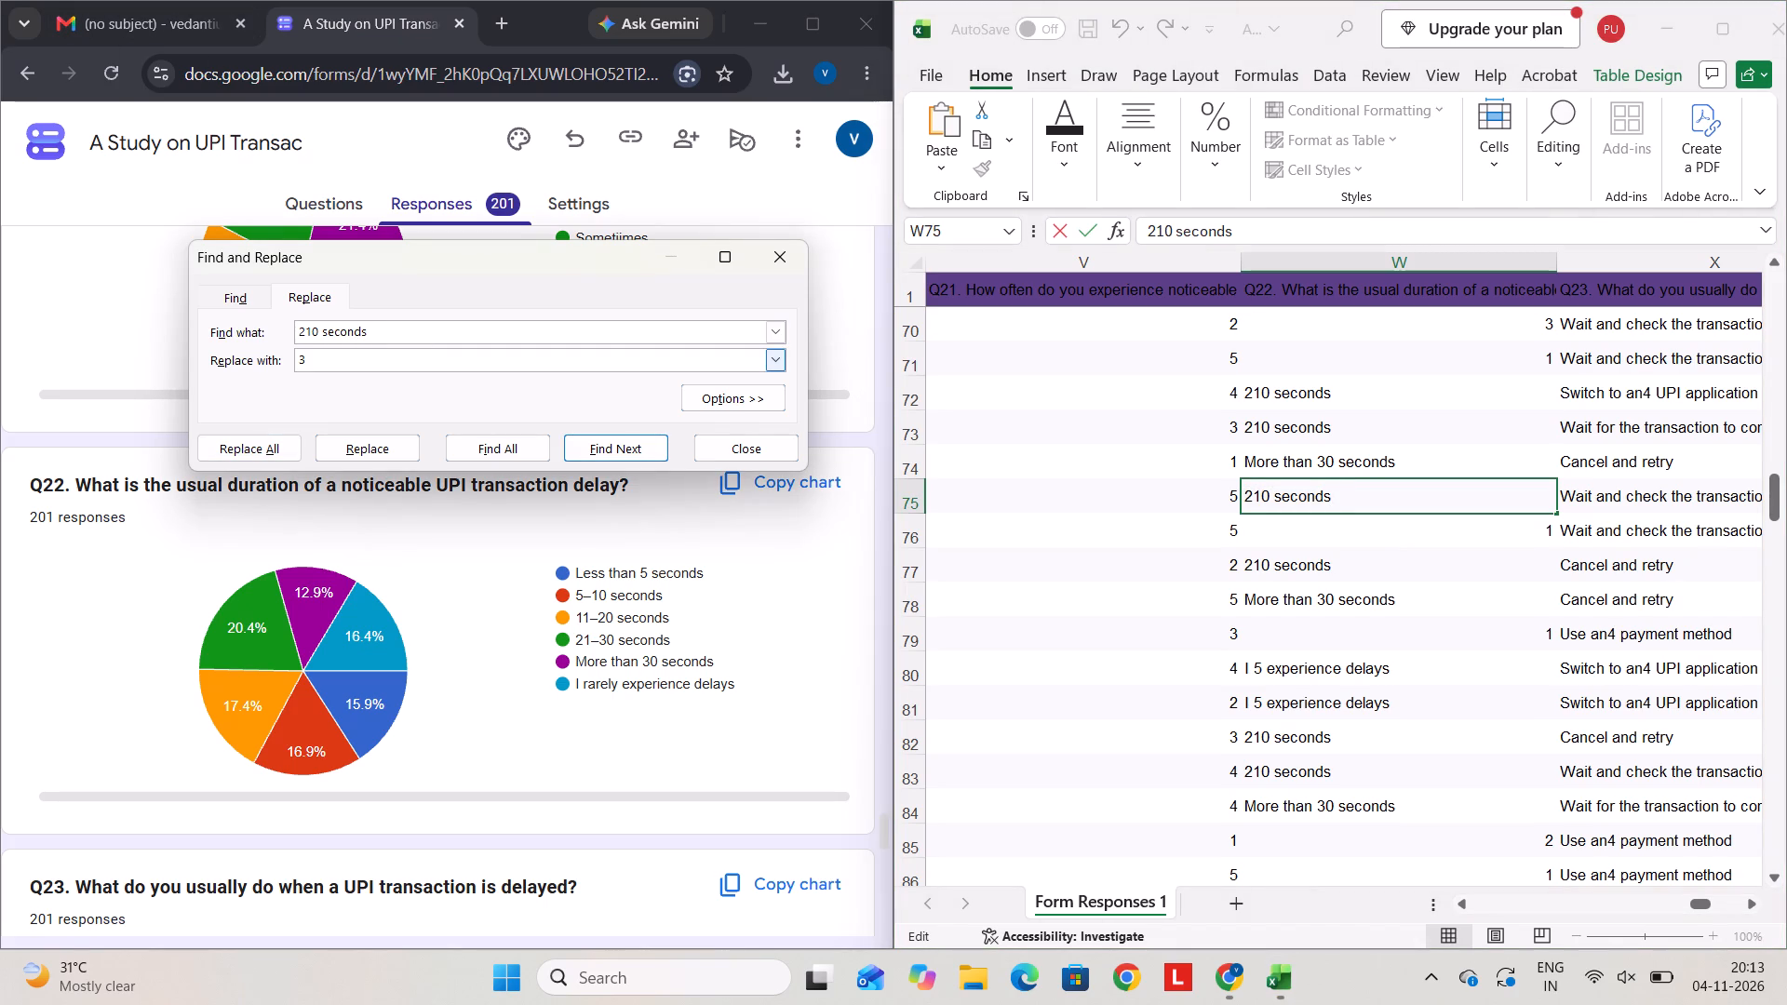
key(4)
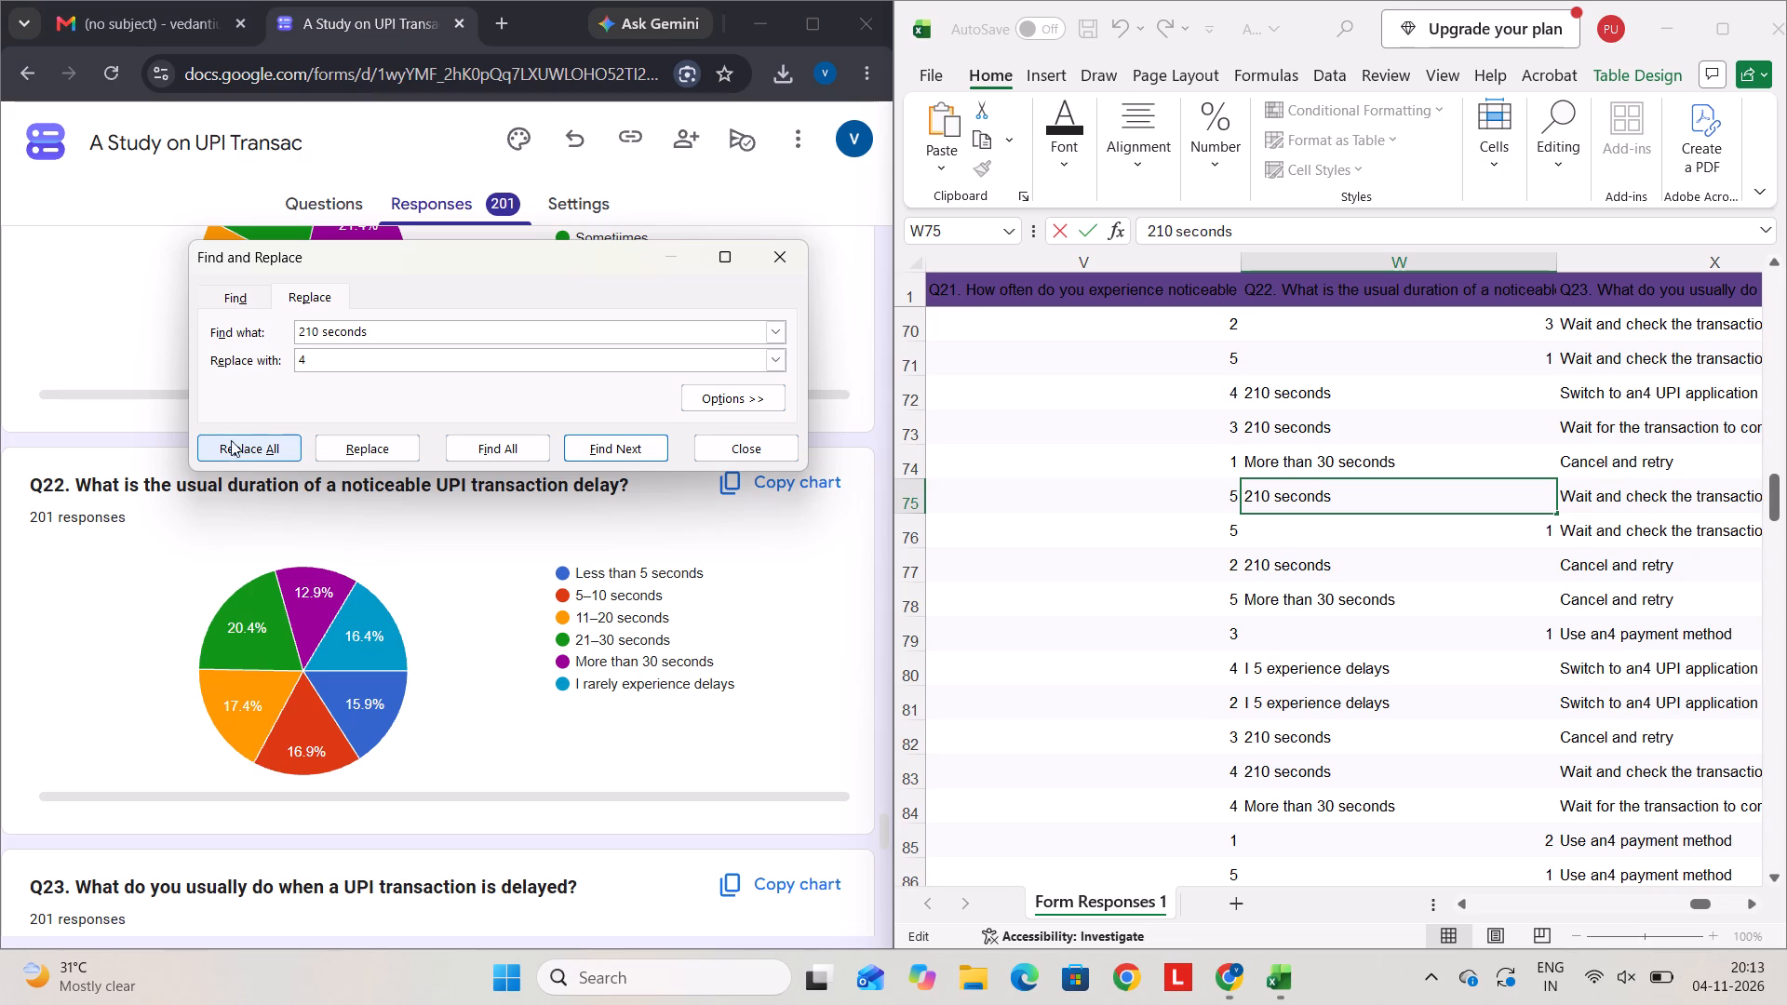
click(241, 448)
click(632, 419)
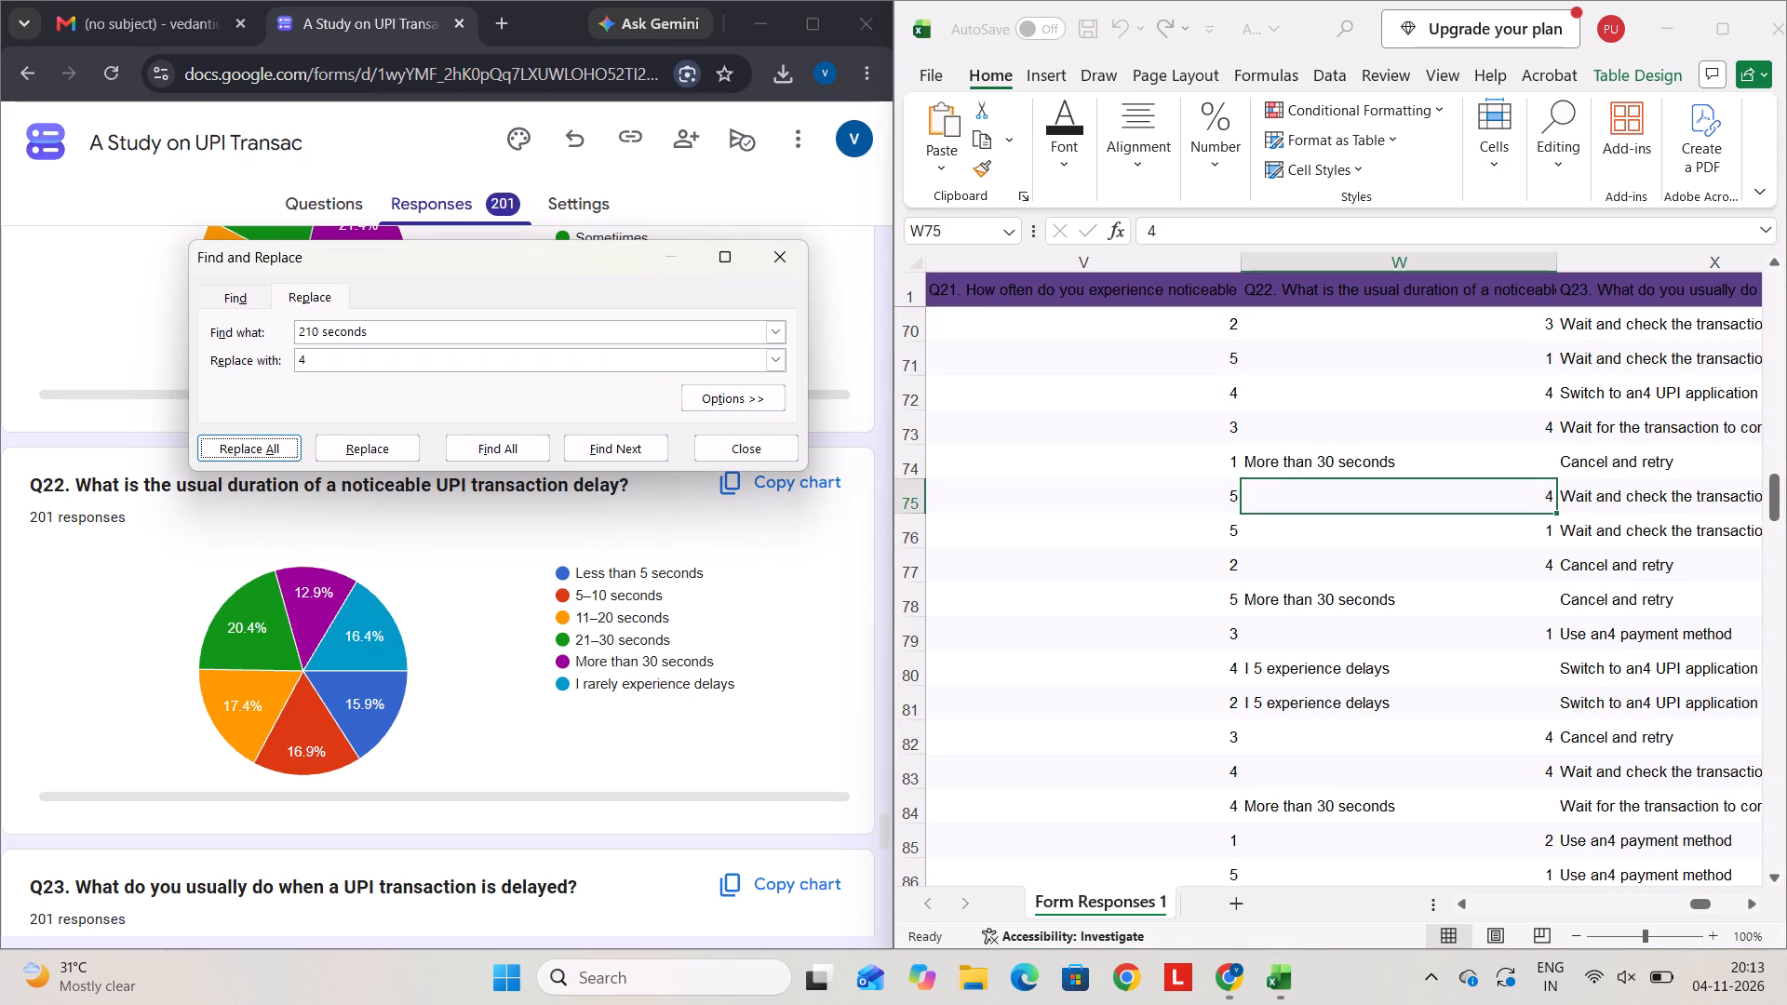
Replace every "More than 30 seconds" with 5 across the sheet, taking the search text from cell W74.
double_click(1435, 452)
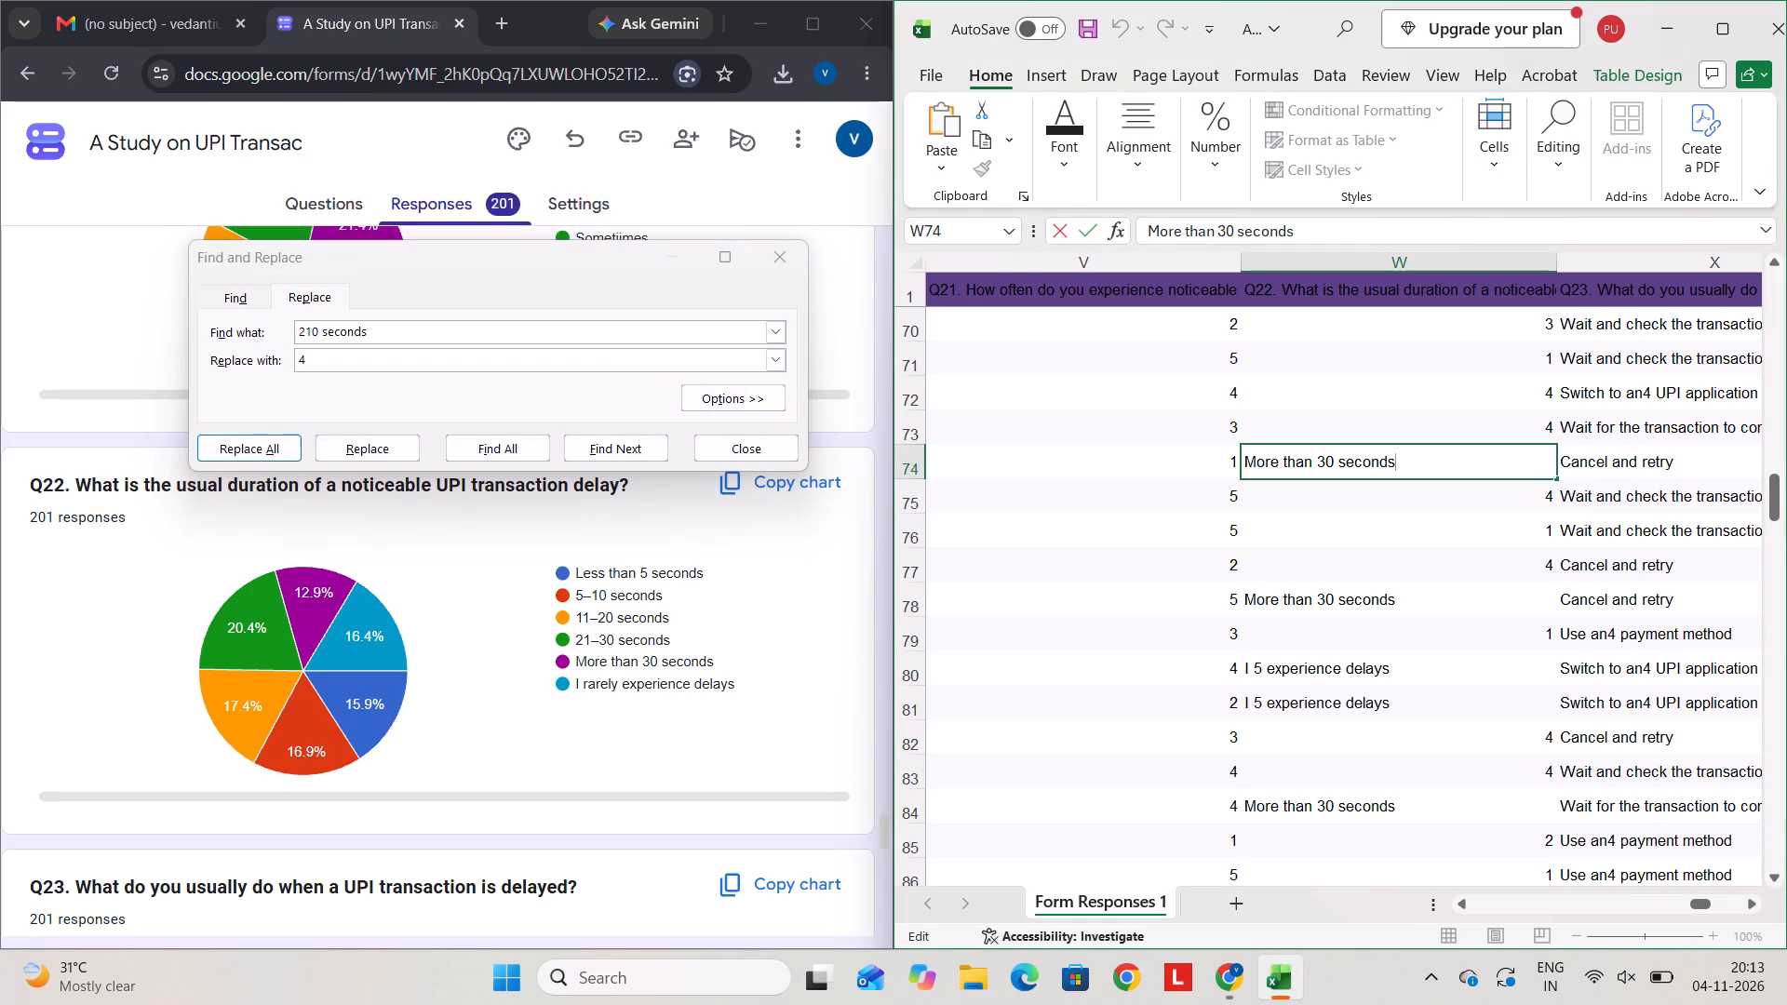
key(ctrl+a)
key(ctrl+c)
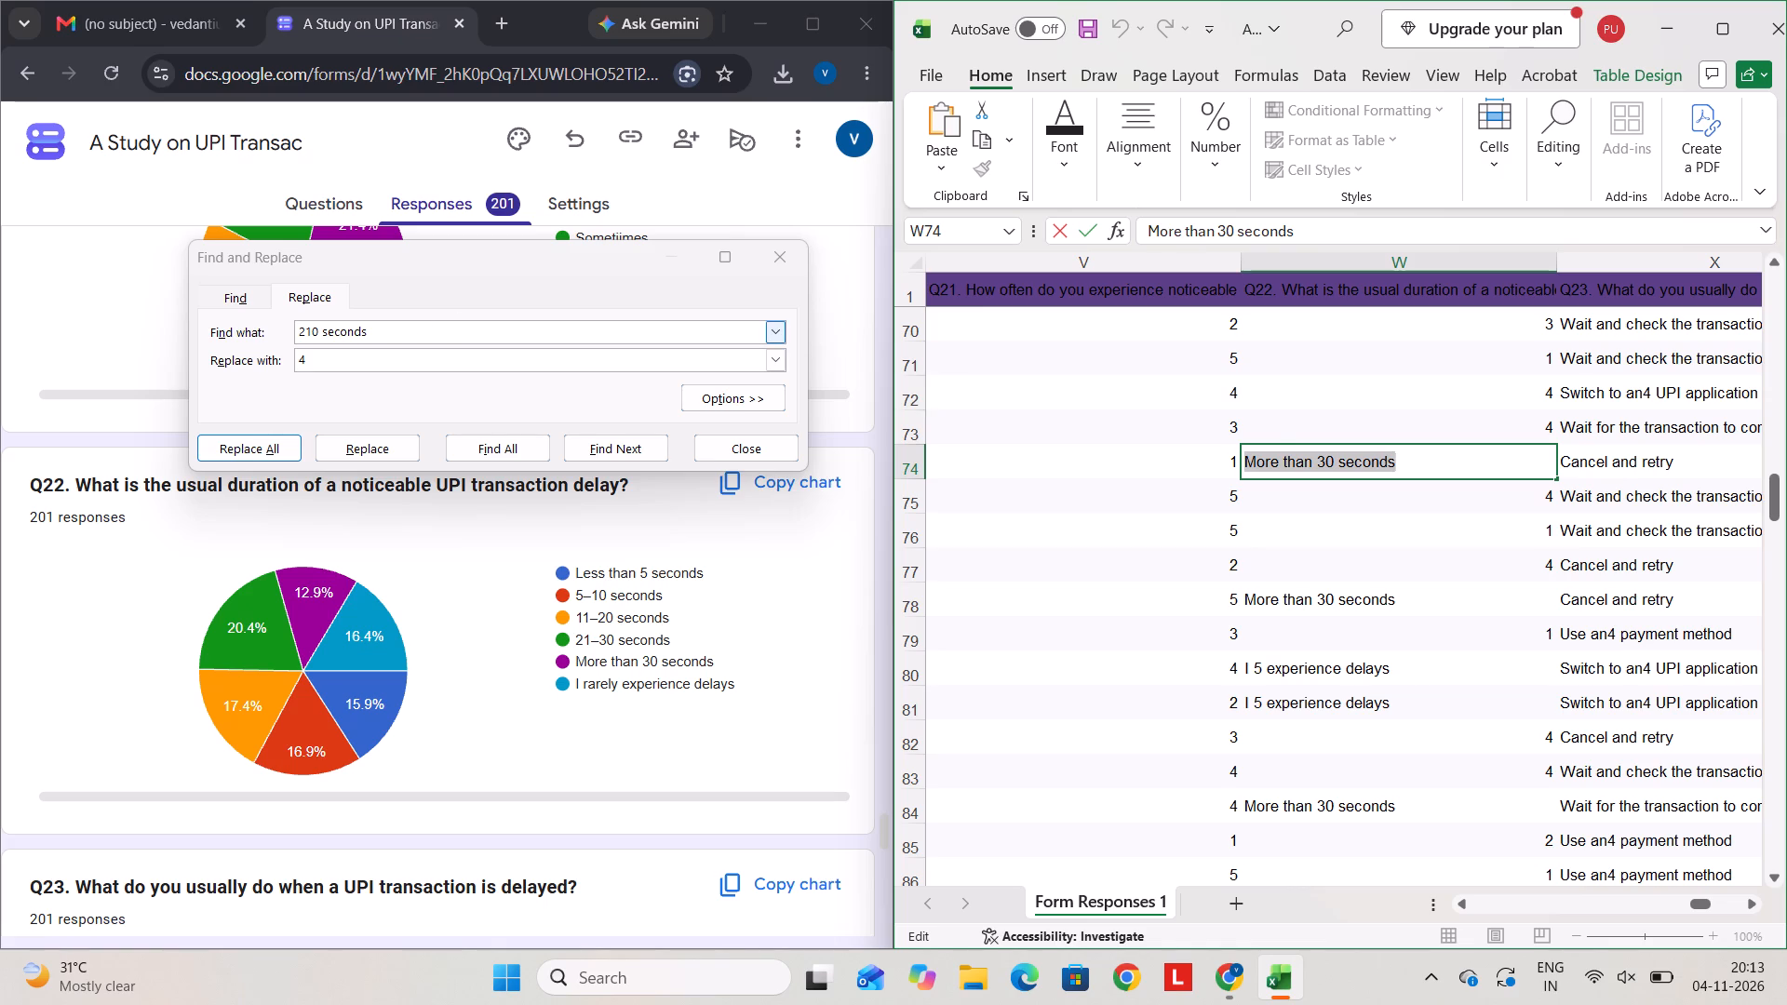
click(401, 333)
key(ctrl+a)
key(ctrl+v)
double_click(363, 364)
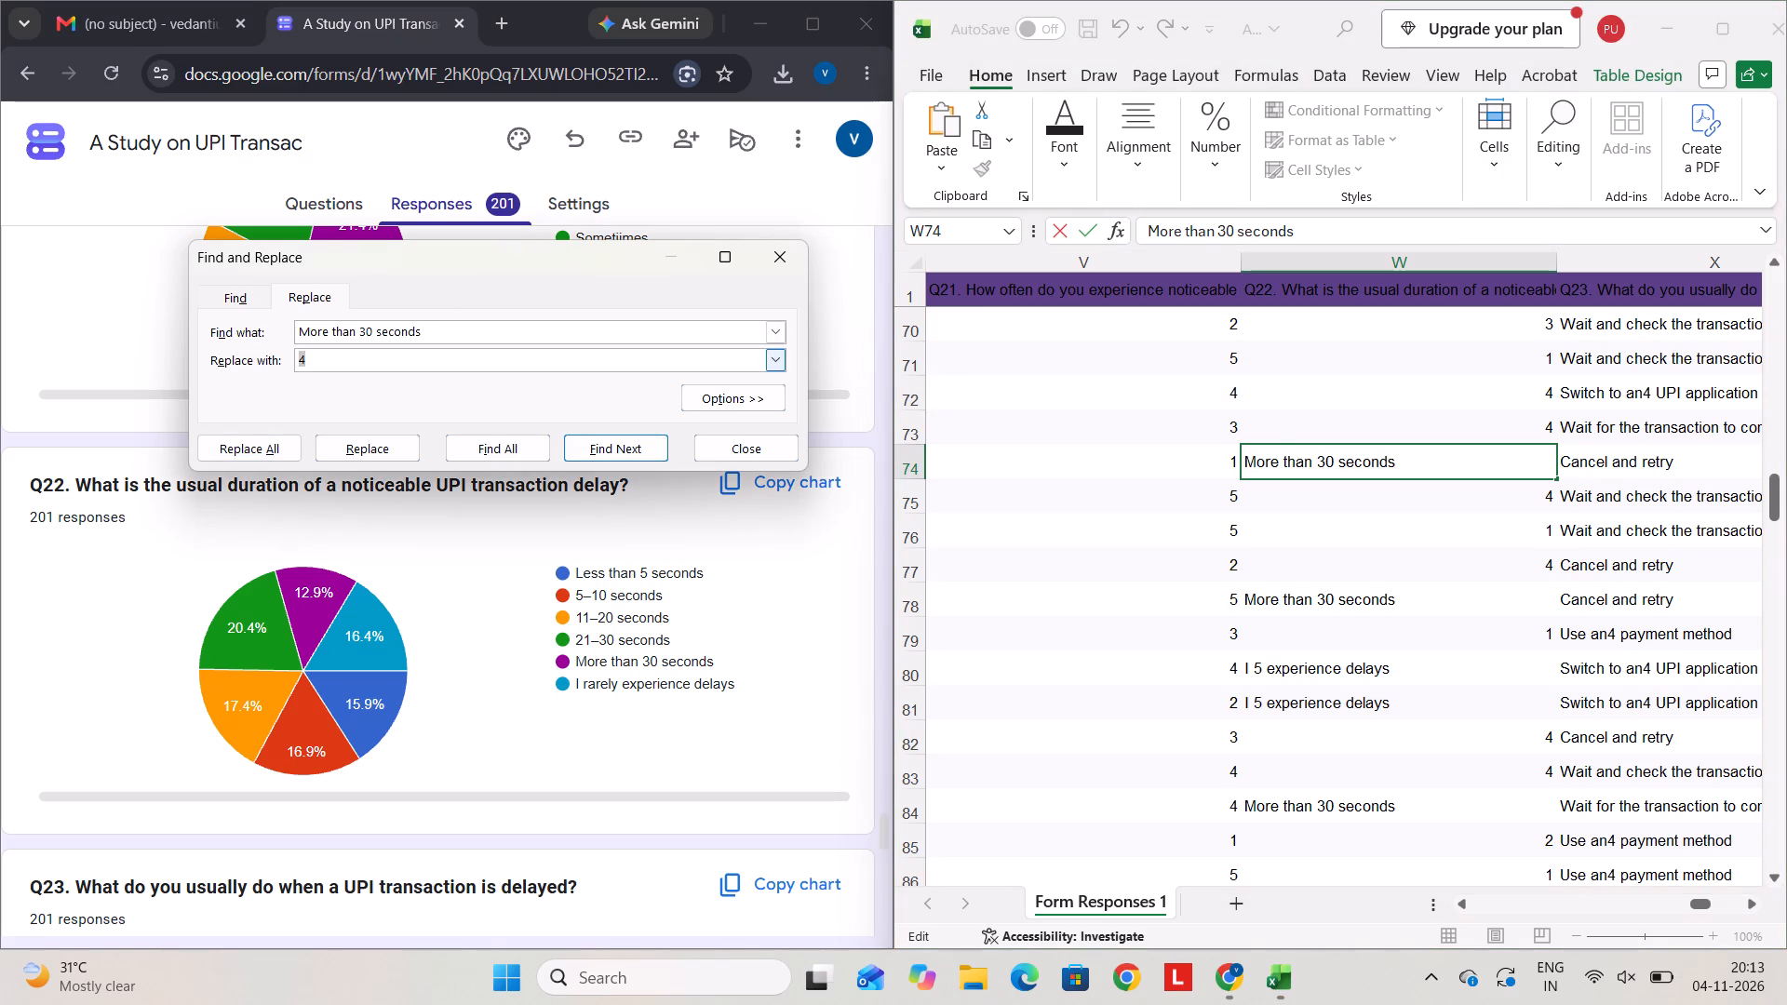
key(4)
double_click(363, 364)
key(5)
click(291, 449)
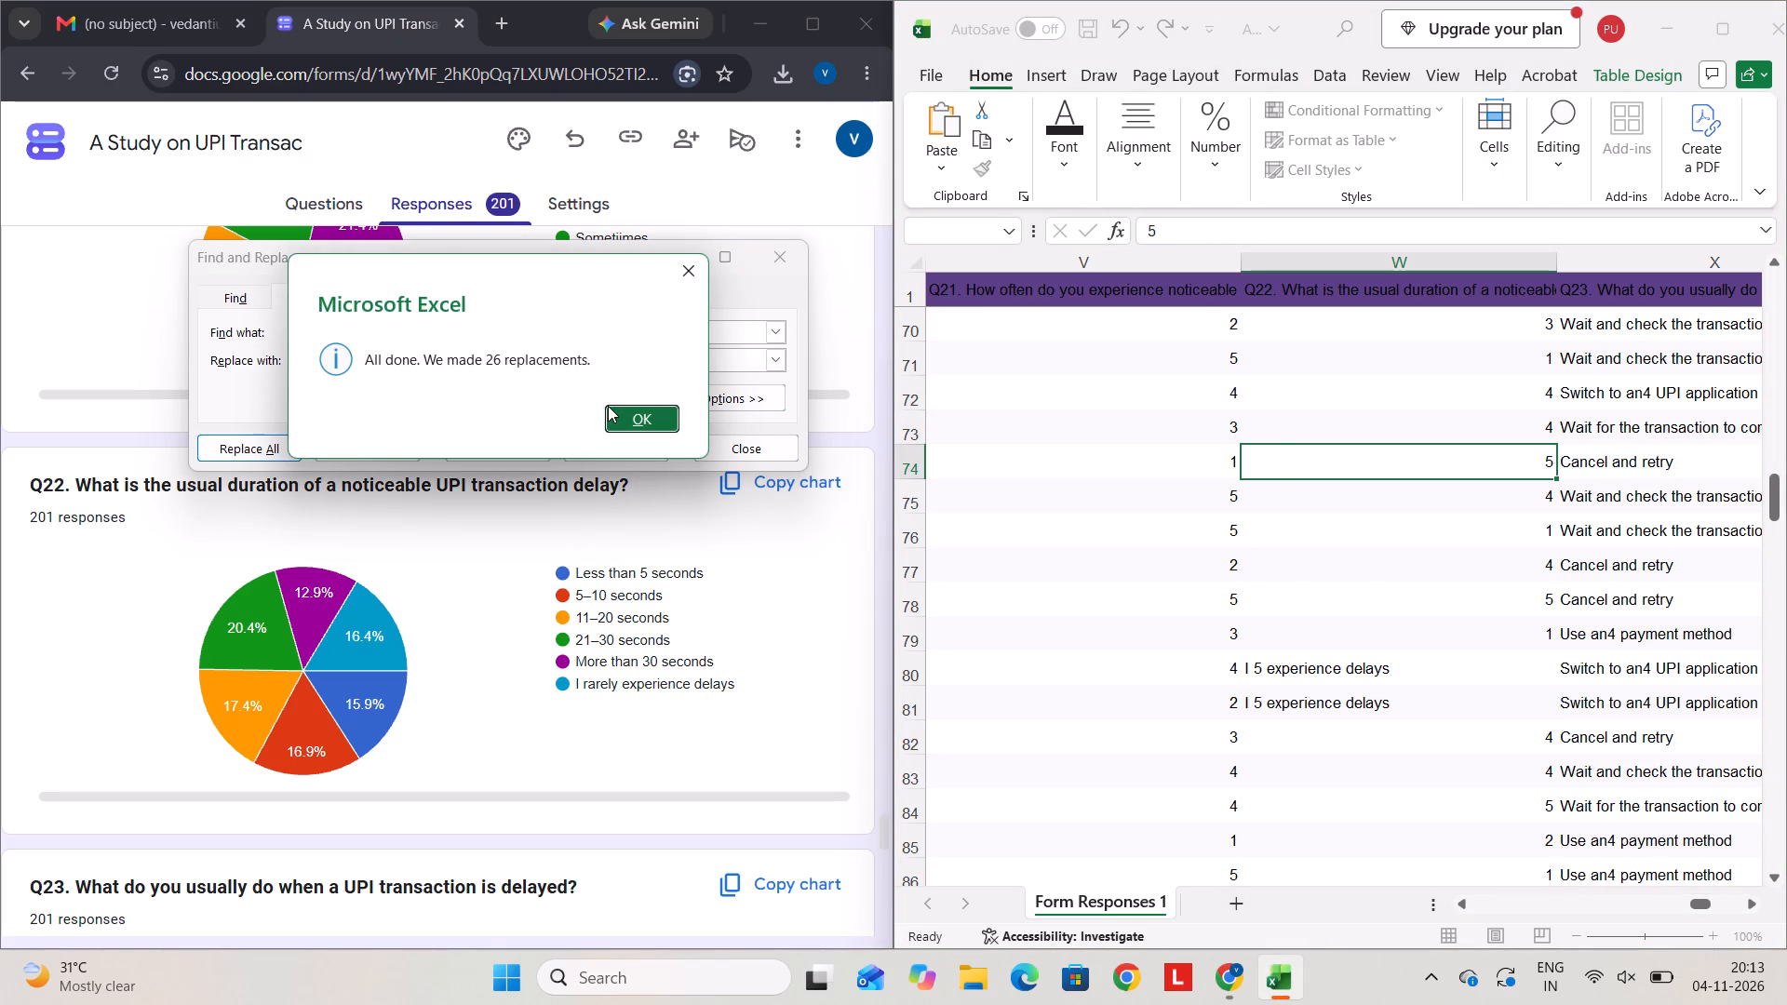
click(630, 411)
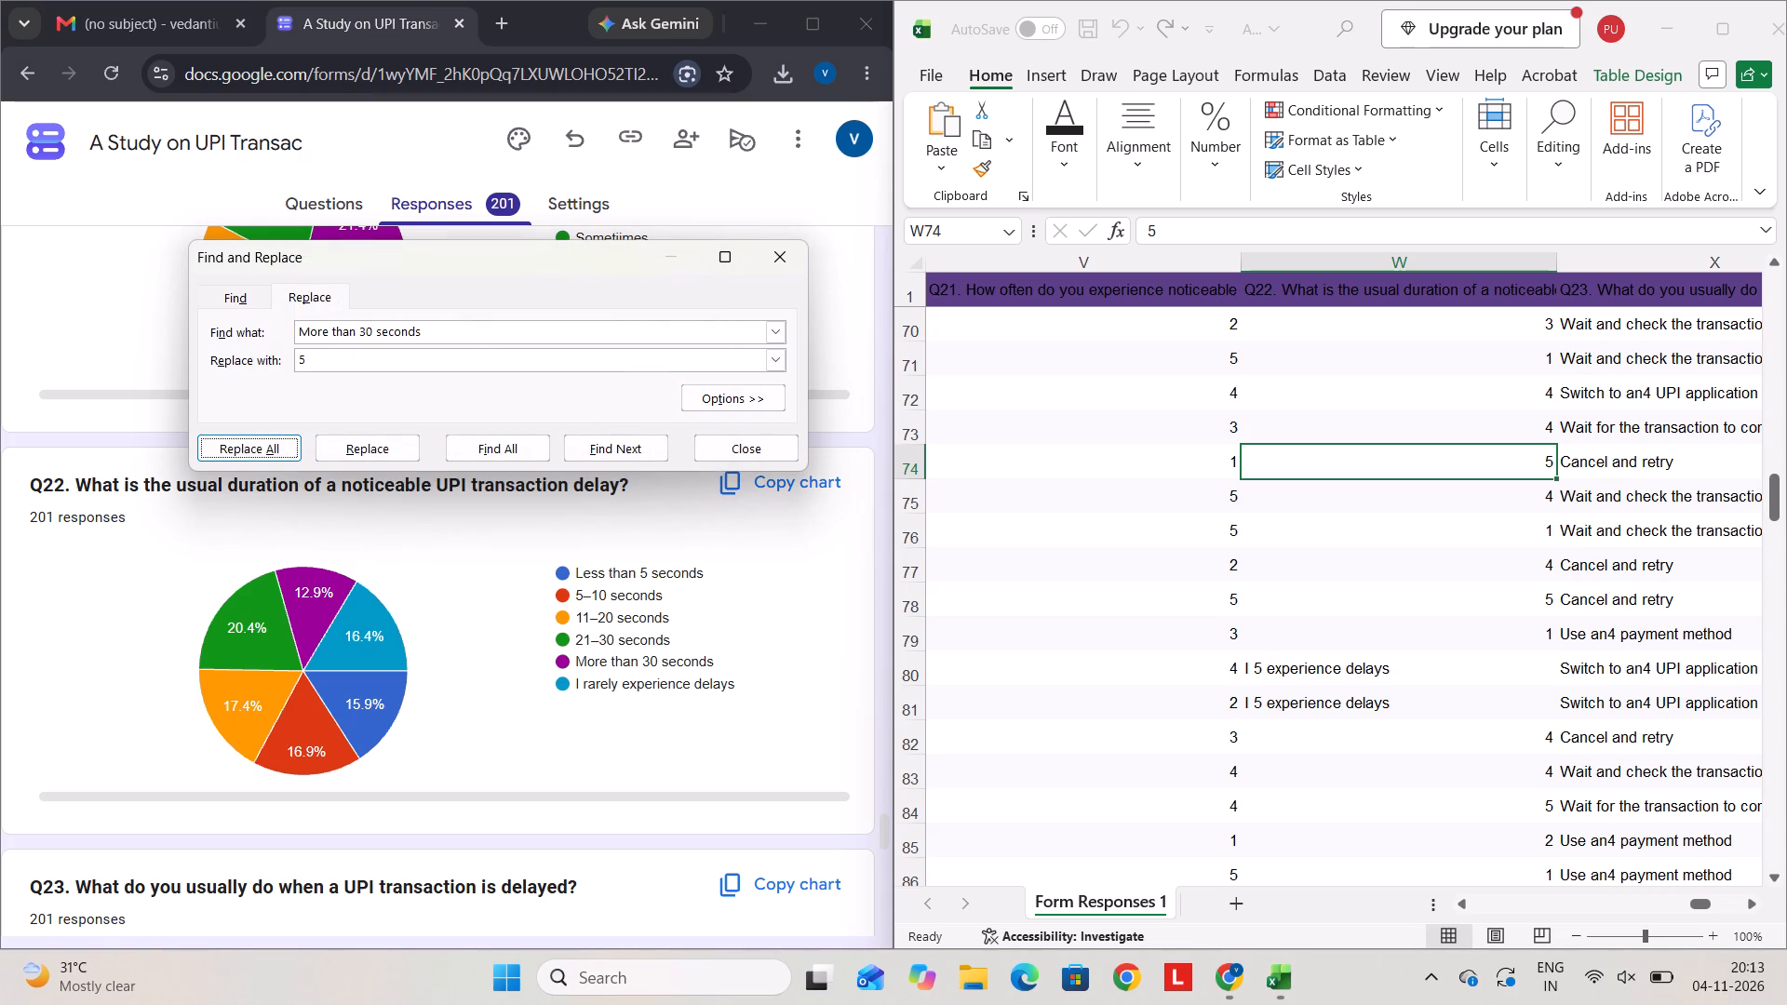
Replace every "I 5 experience delays" with 6 across the sheet, taking the search text from cell W80.
double_click(1429, 675)
key(ctrl+a)
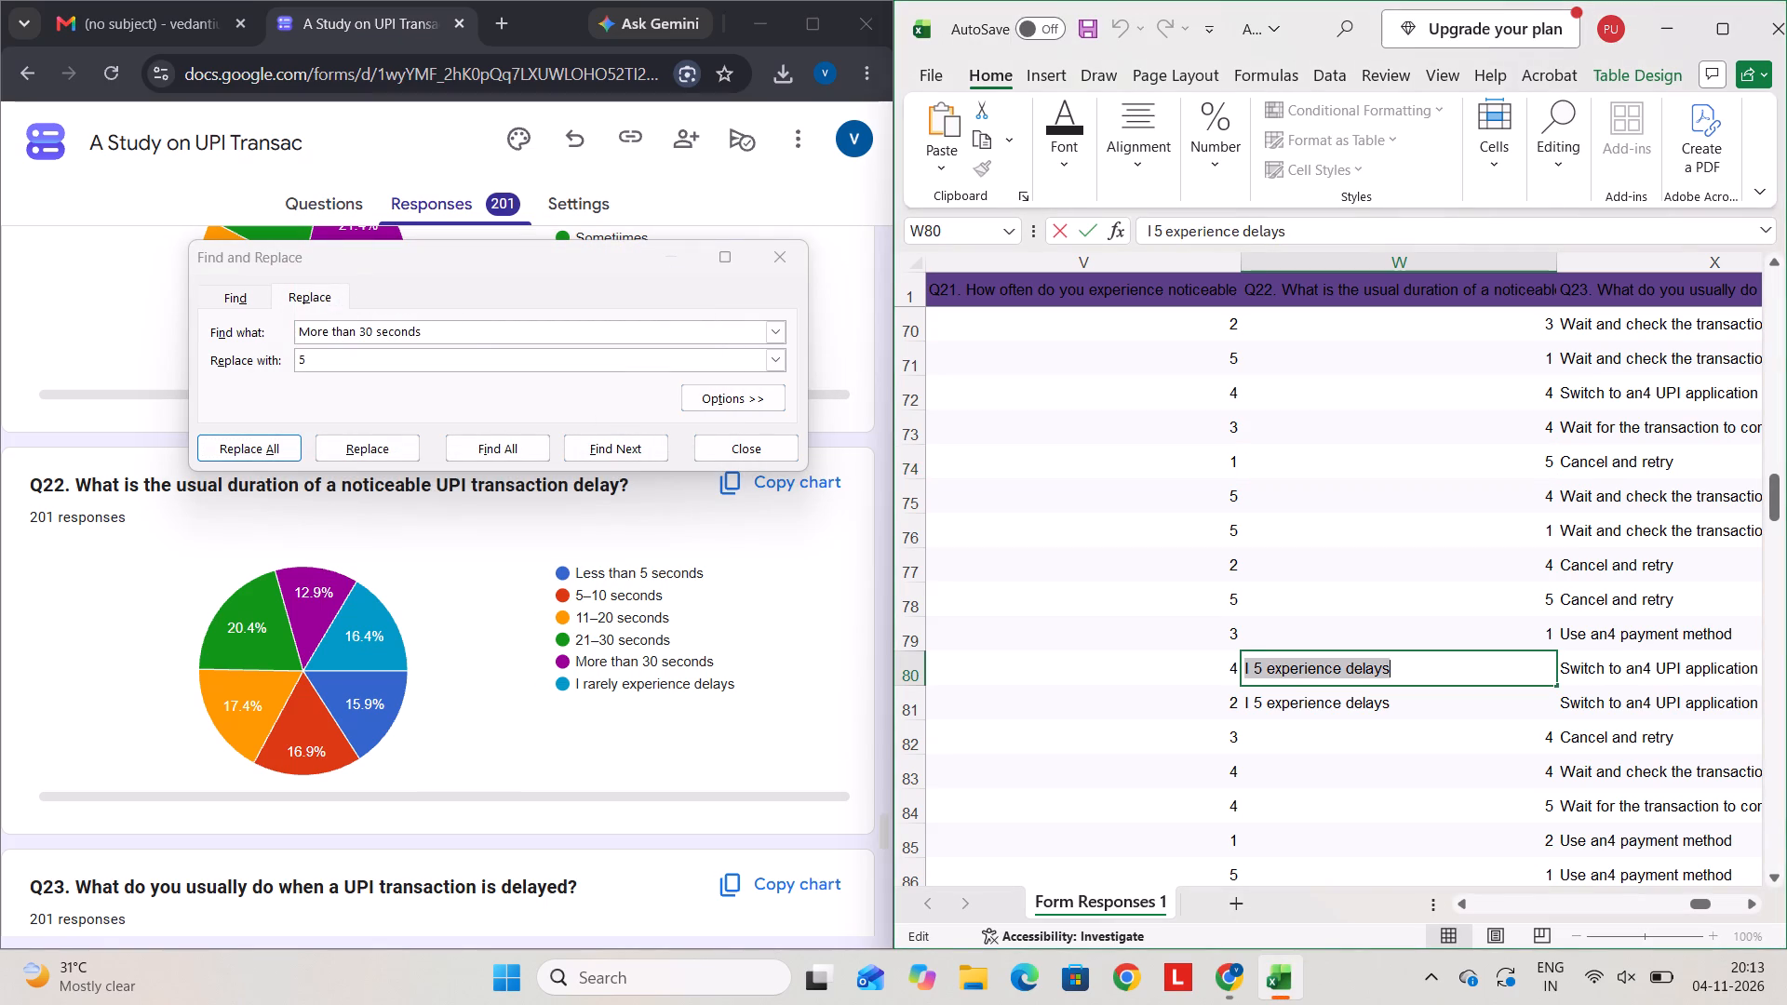
key(ctrl+c)
click(472, 330)
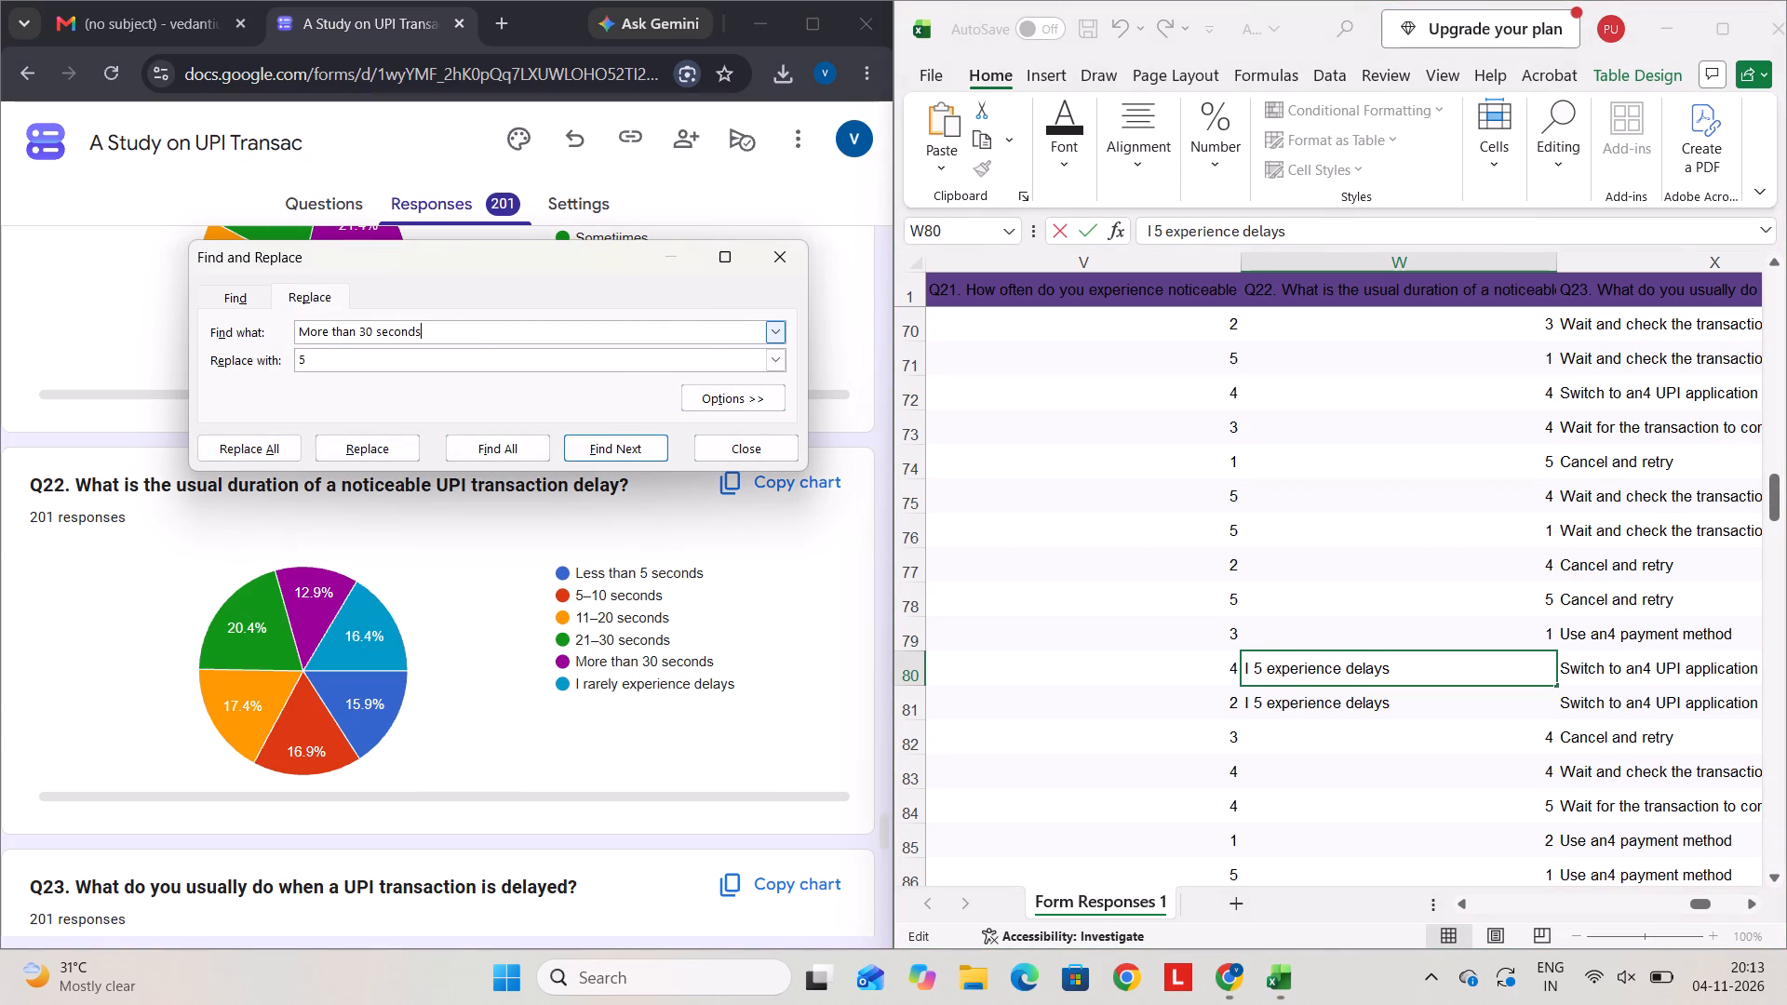
key(ctrl+a)
key(ctrl+v)
double_click(383, 355)
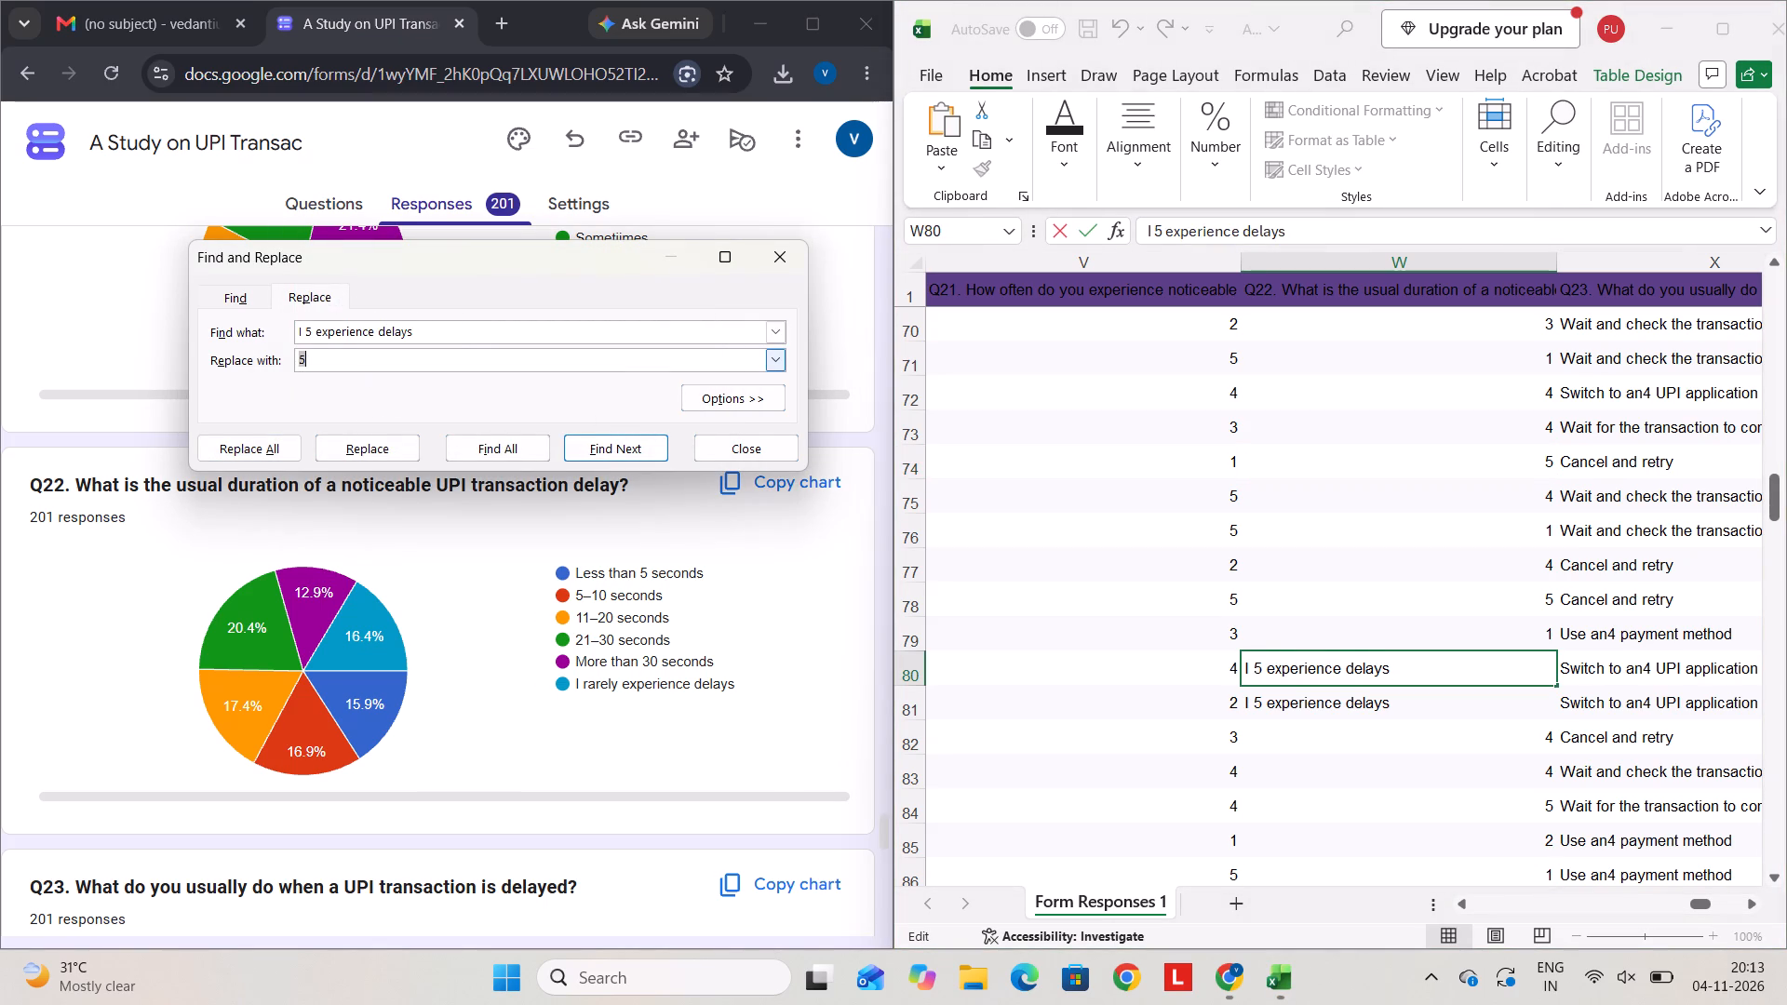
key(6)
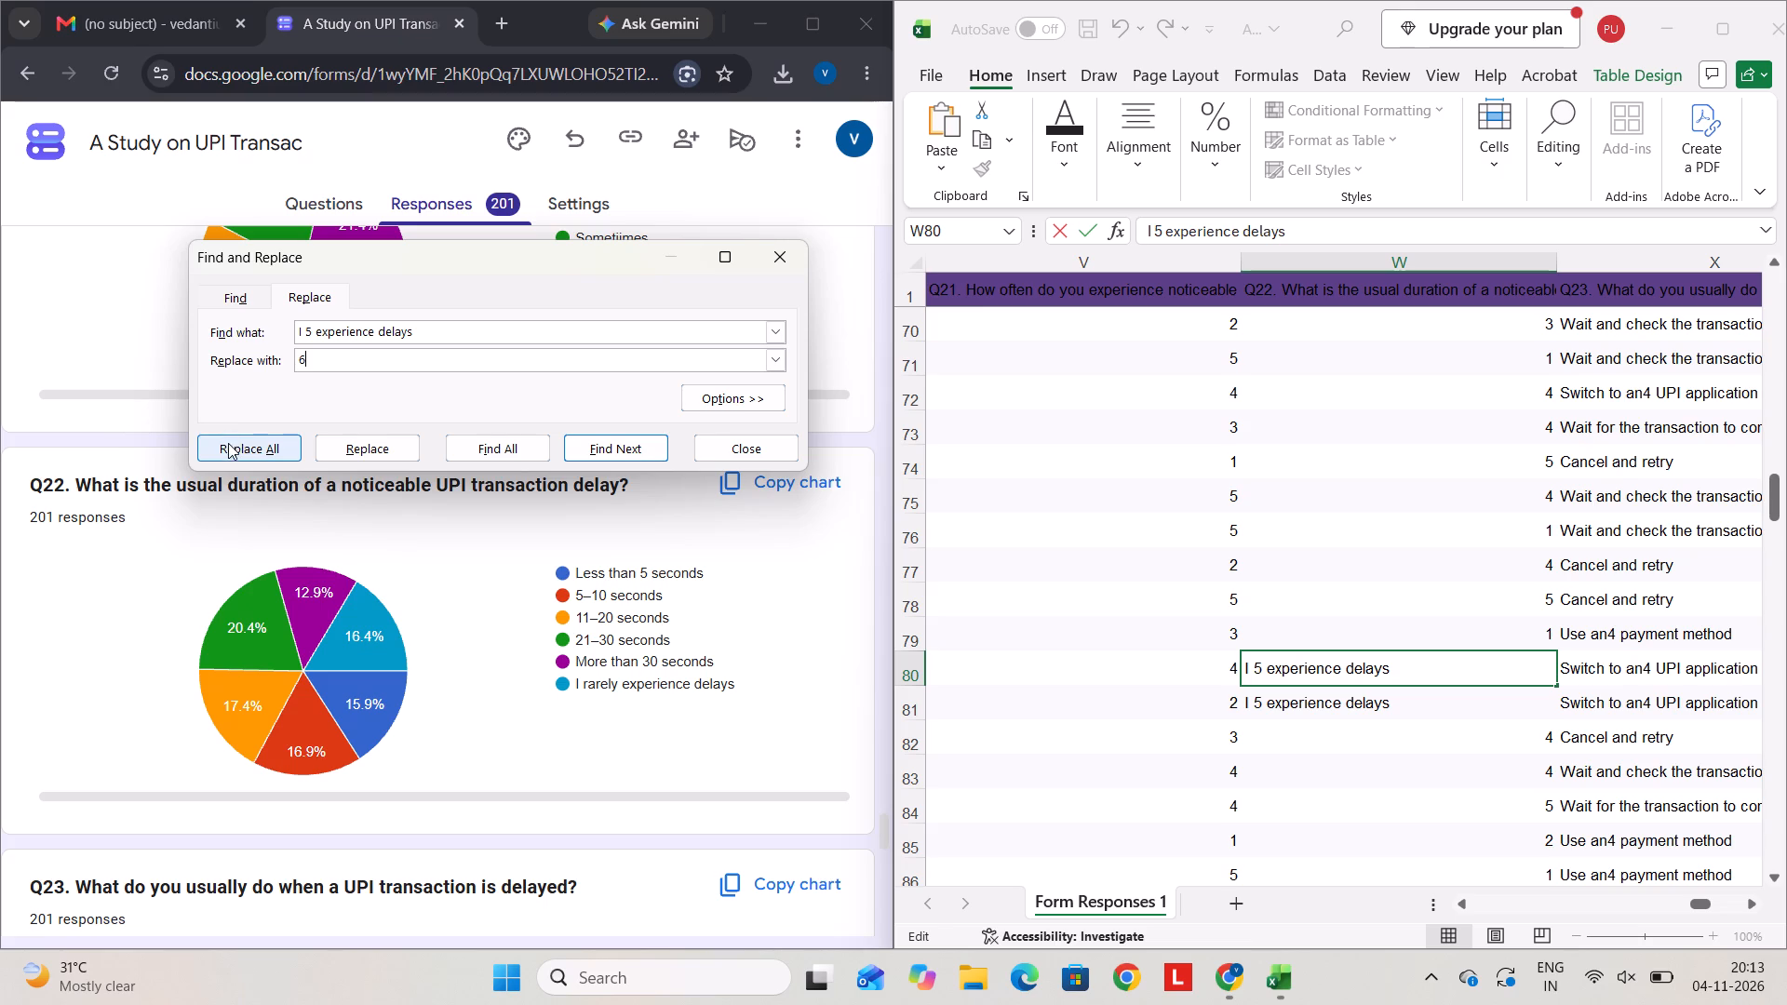
click(228, 443)
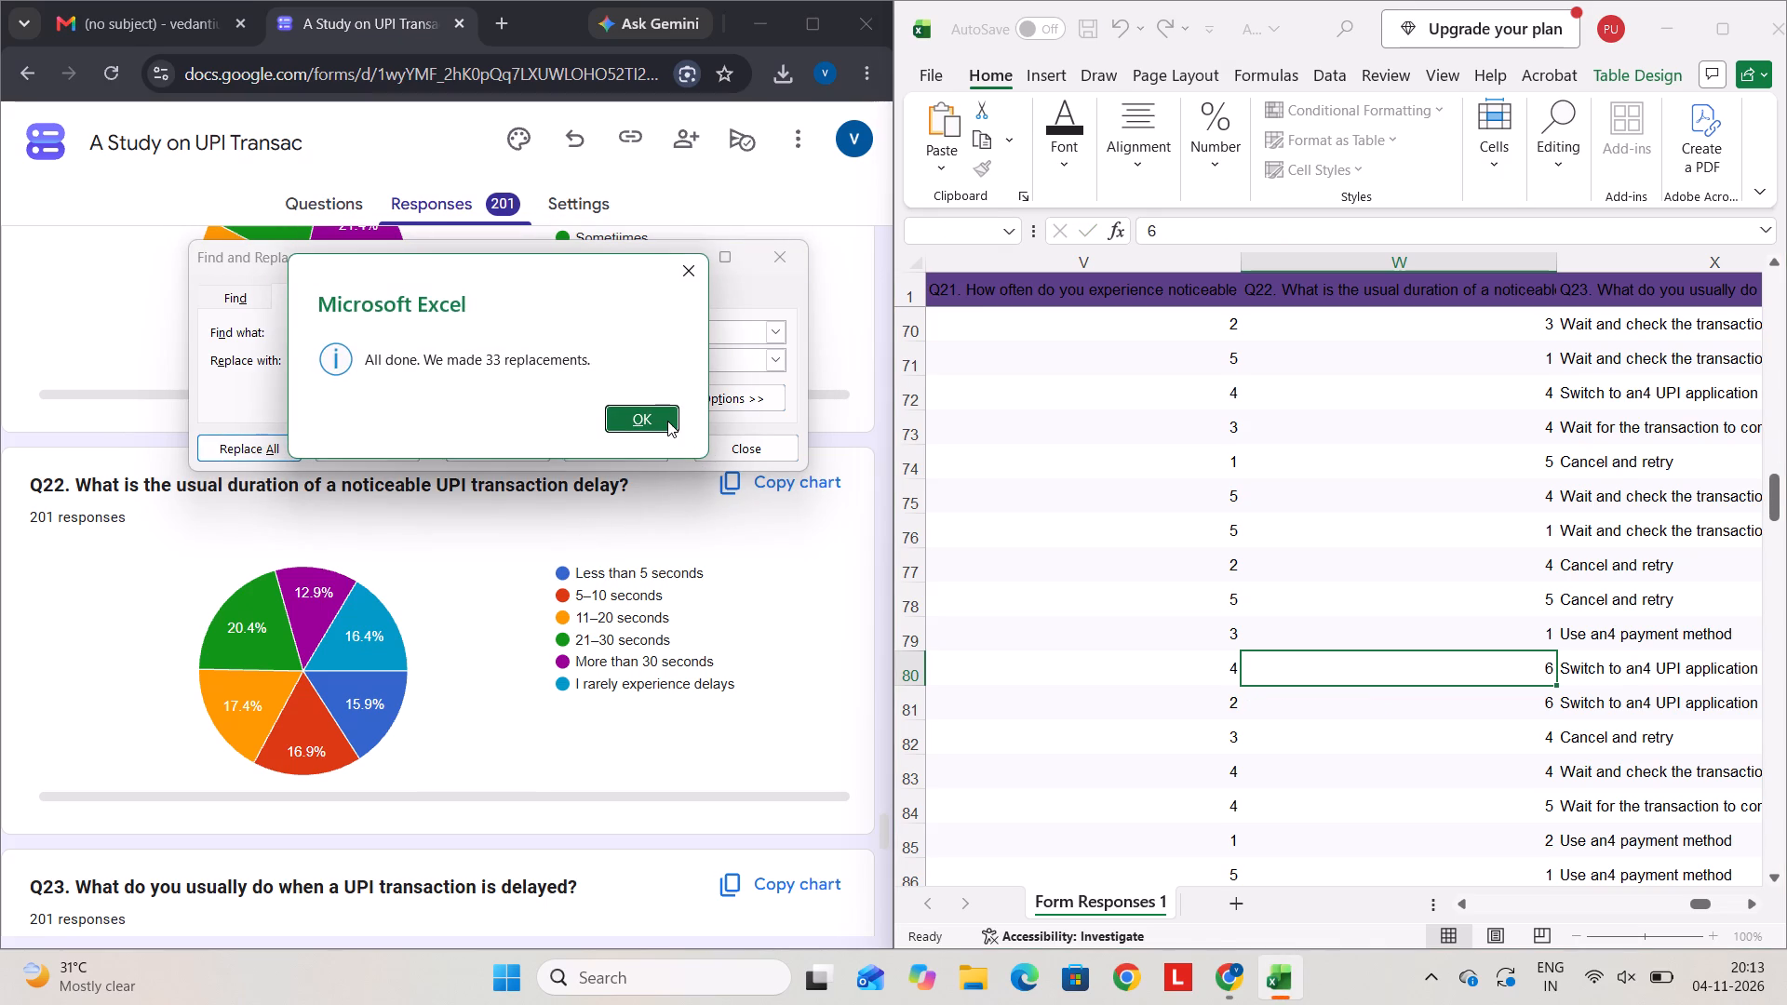
click(667, 421)
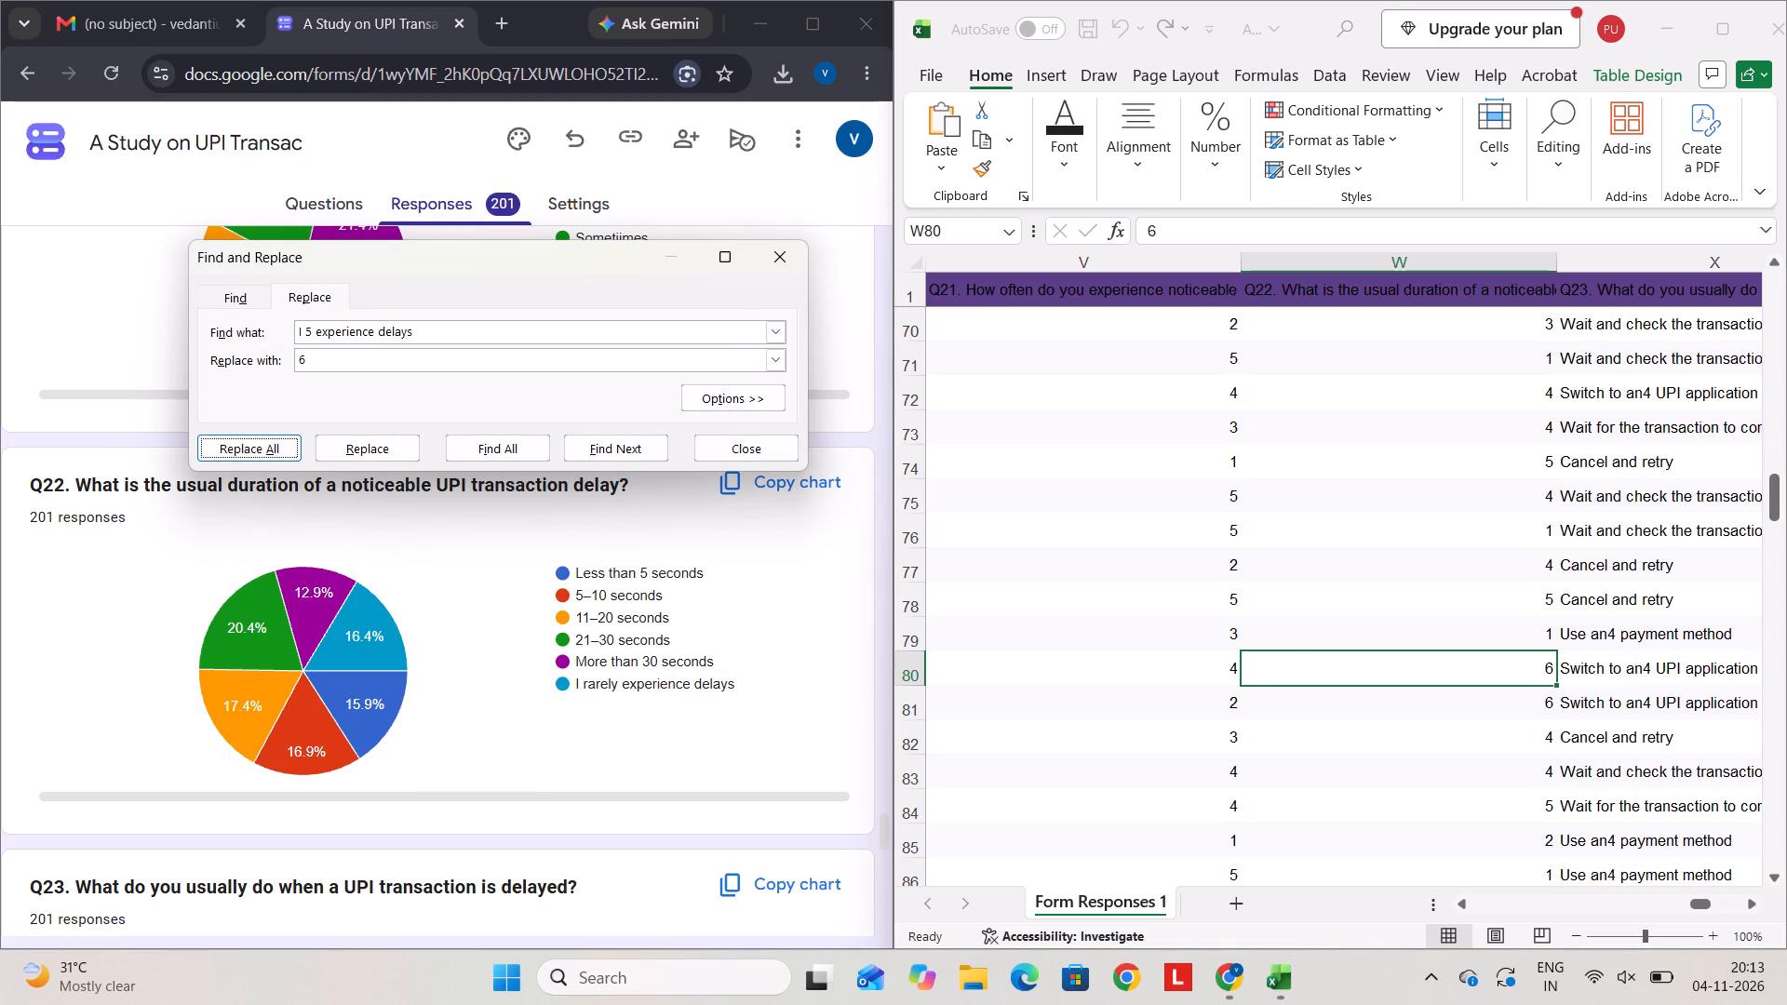
Following the Google Form's Q23 option order, replace every "Wait for the transaction to complete" with 1, taking the search text from cell X5.
scroll(1416, 517, left, 7)
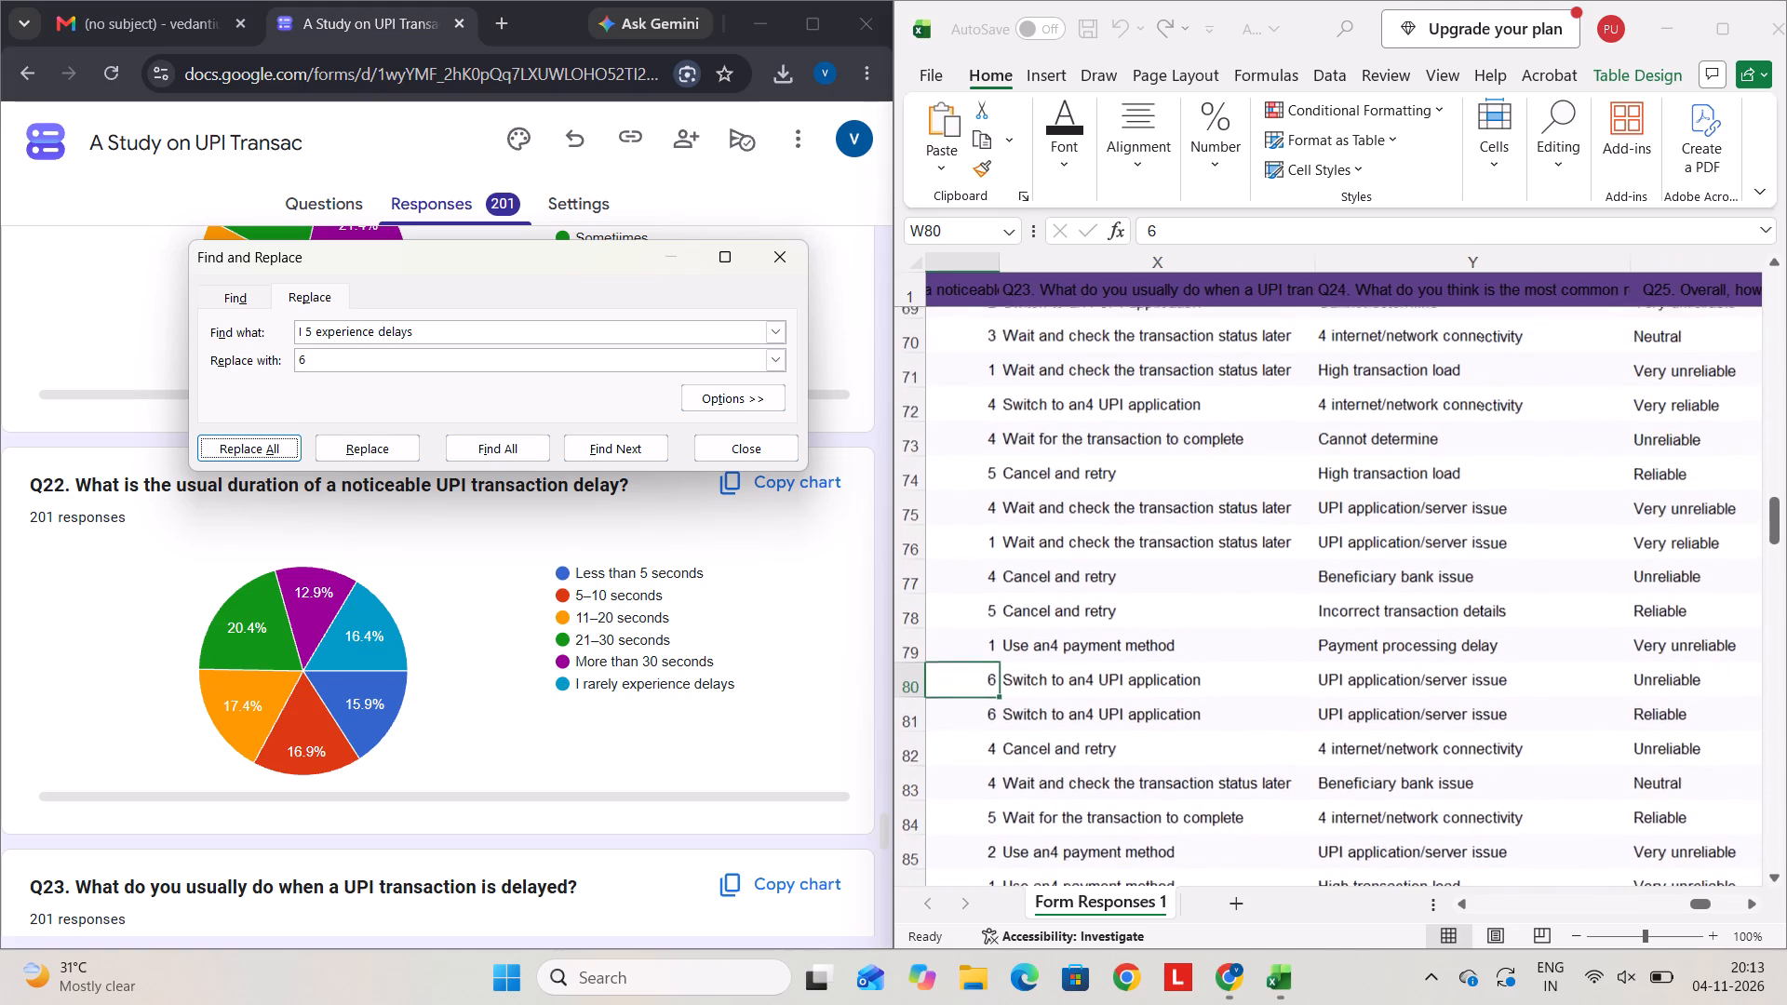
scroll(1416, 517, up, 1)
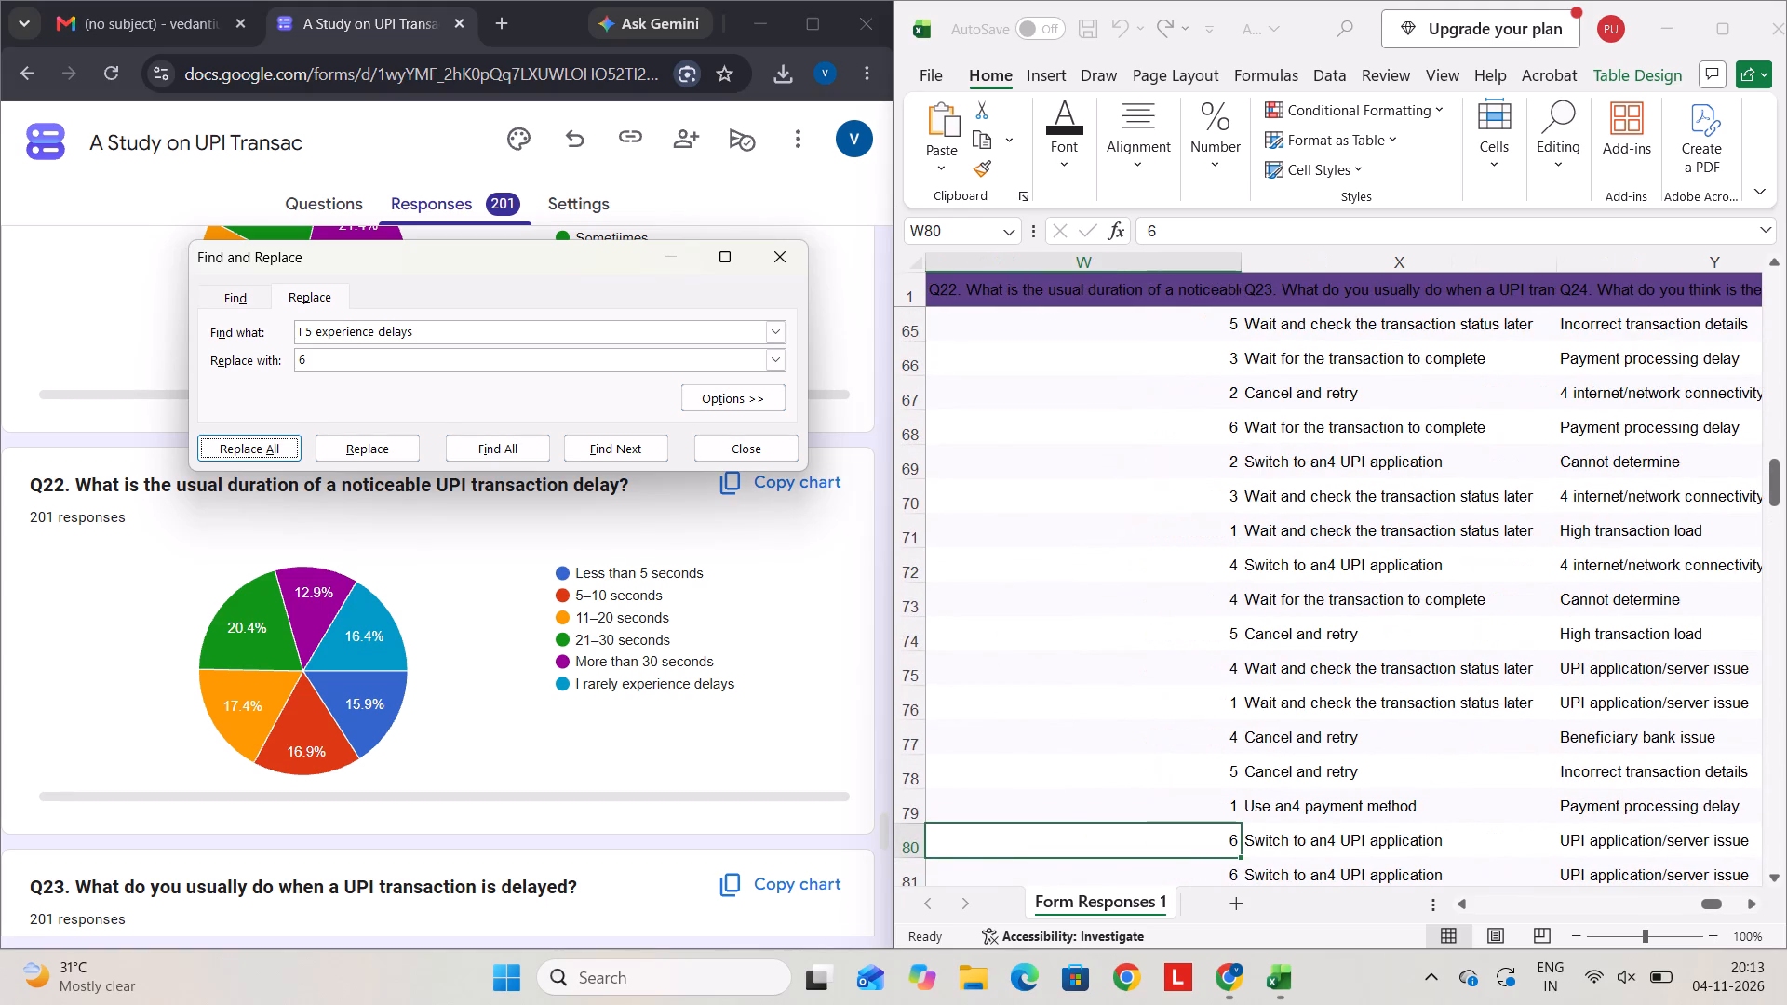
scroll(1428, 574, down, 6)
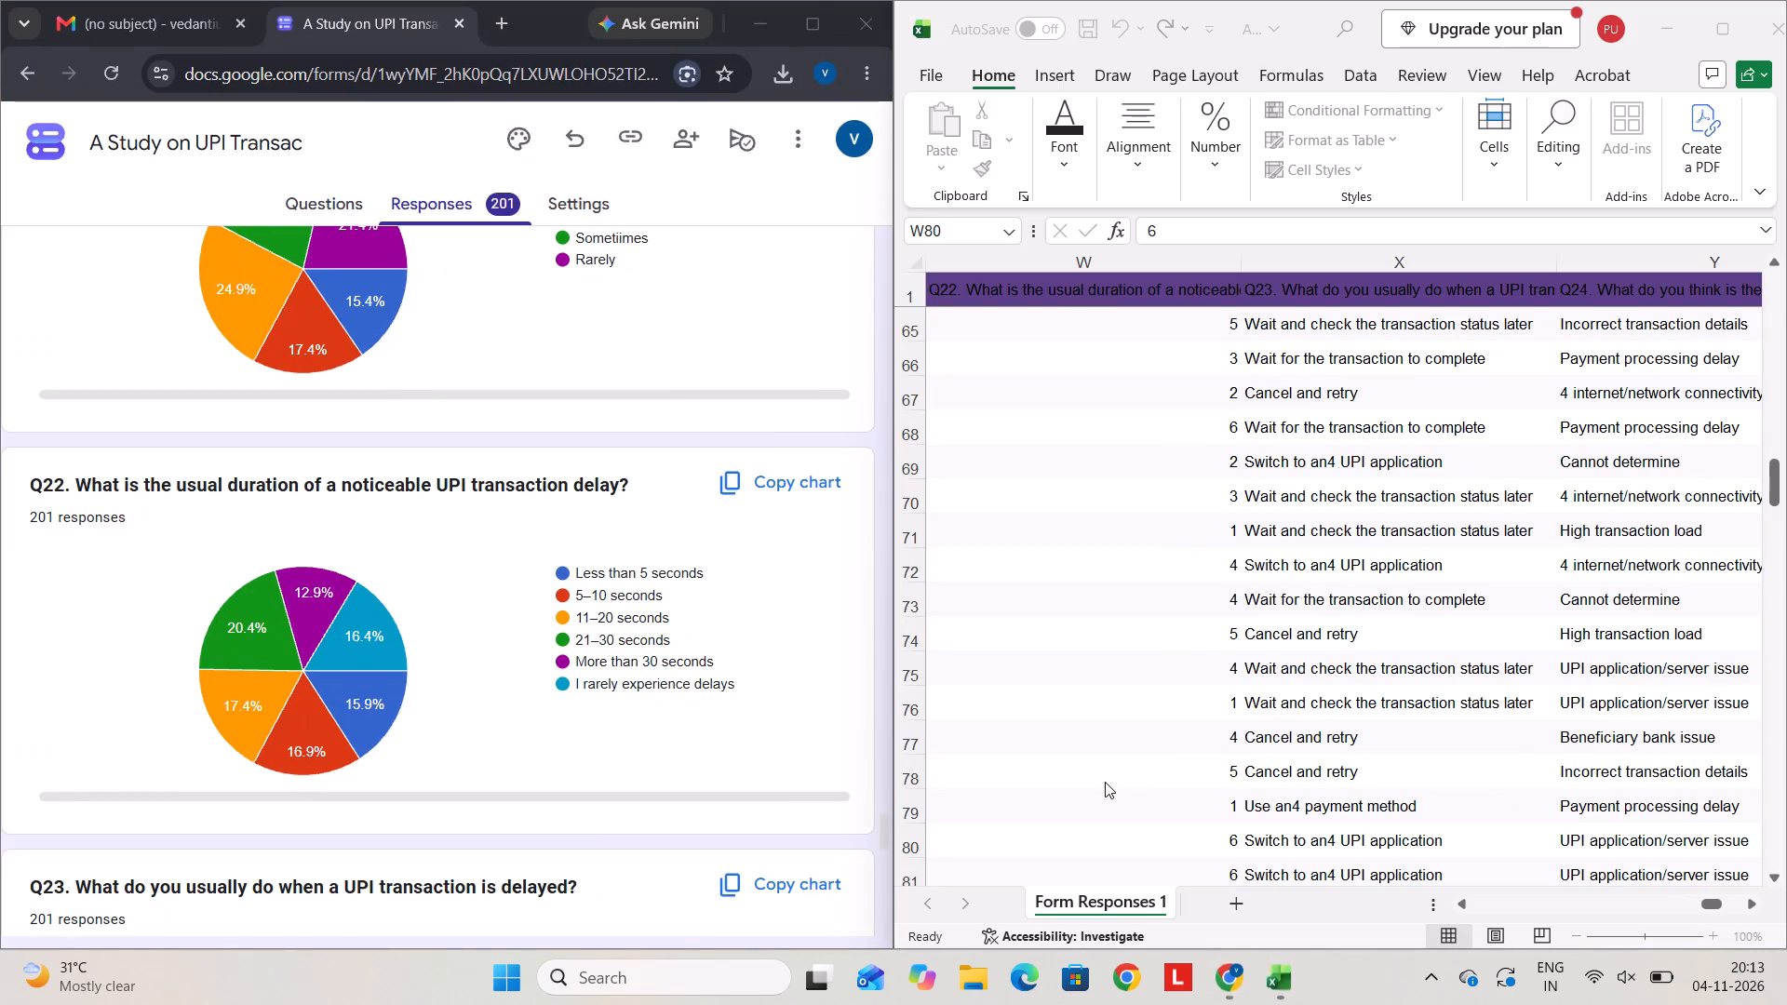
scroll(1397, 429, up, 1)
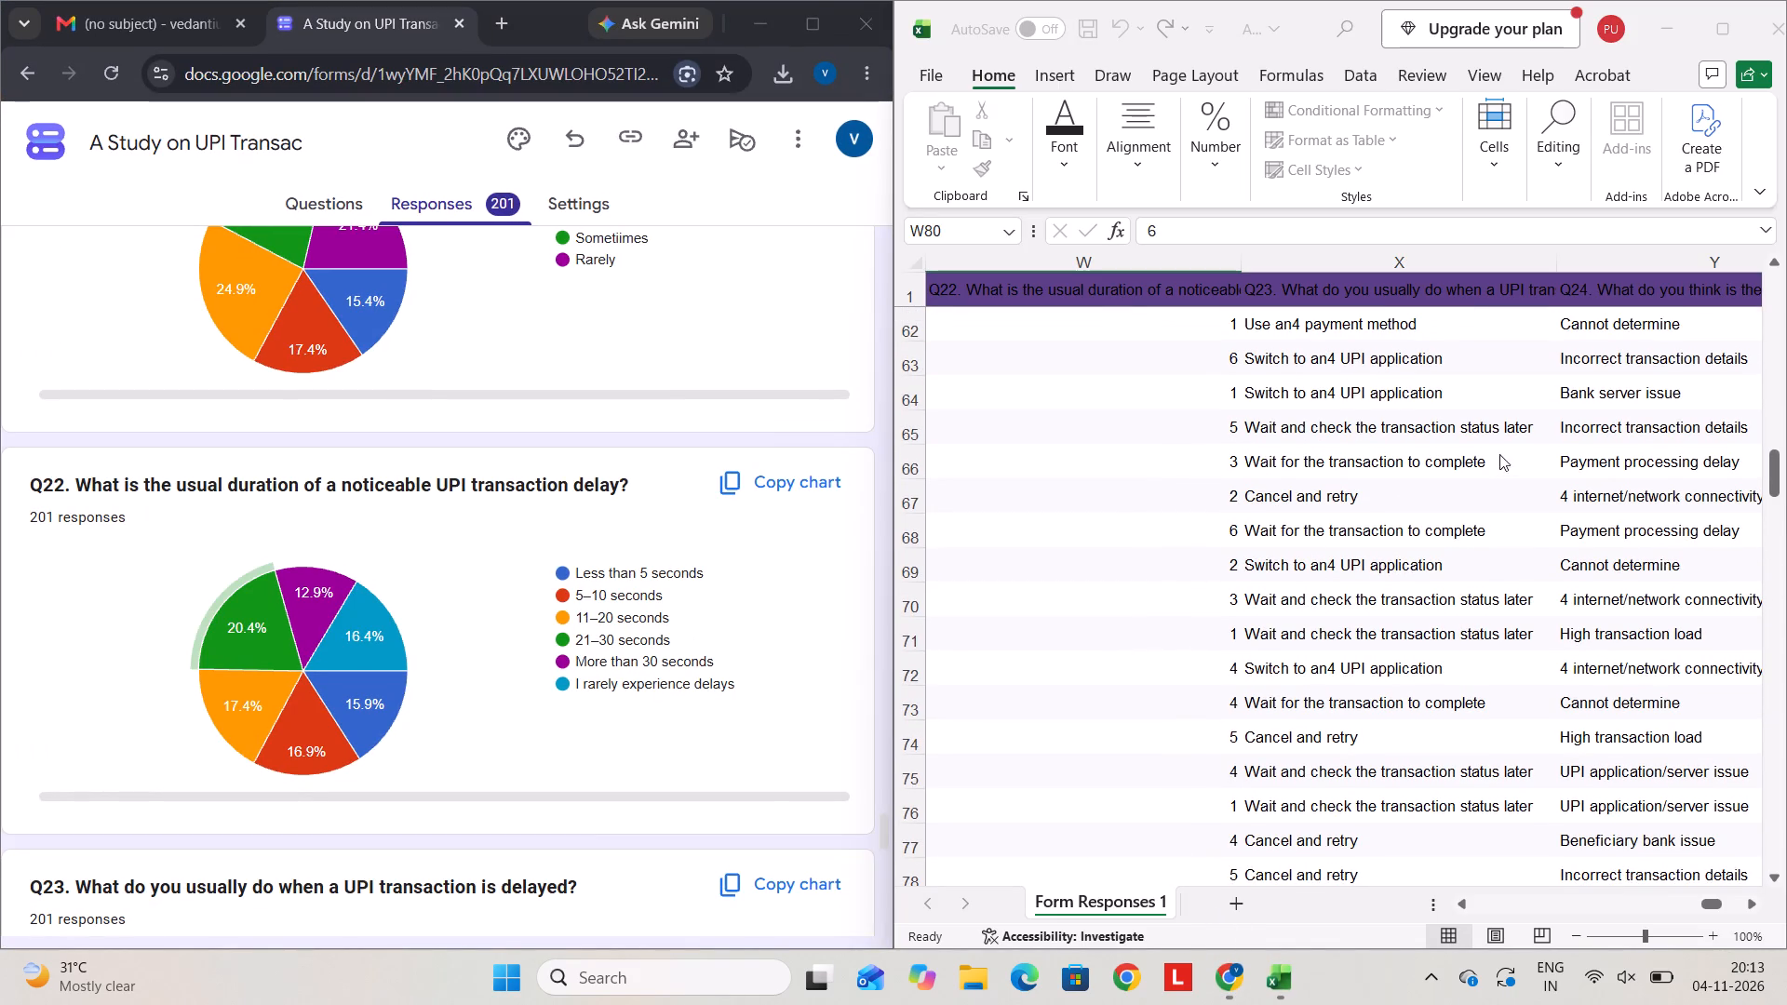
scroll(1371, 527, up, 8)
scroll(605, 480, down, 8)
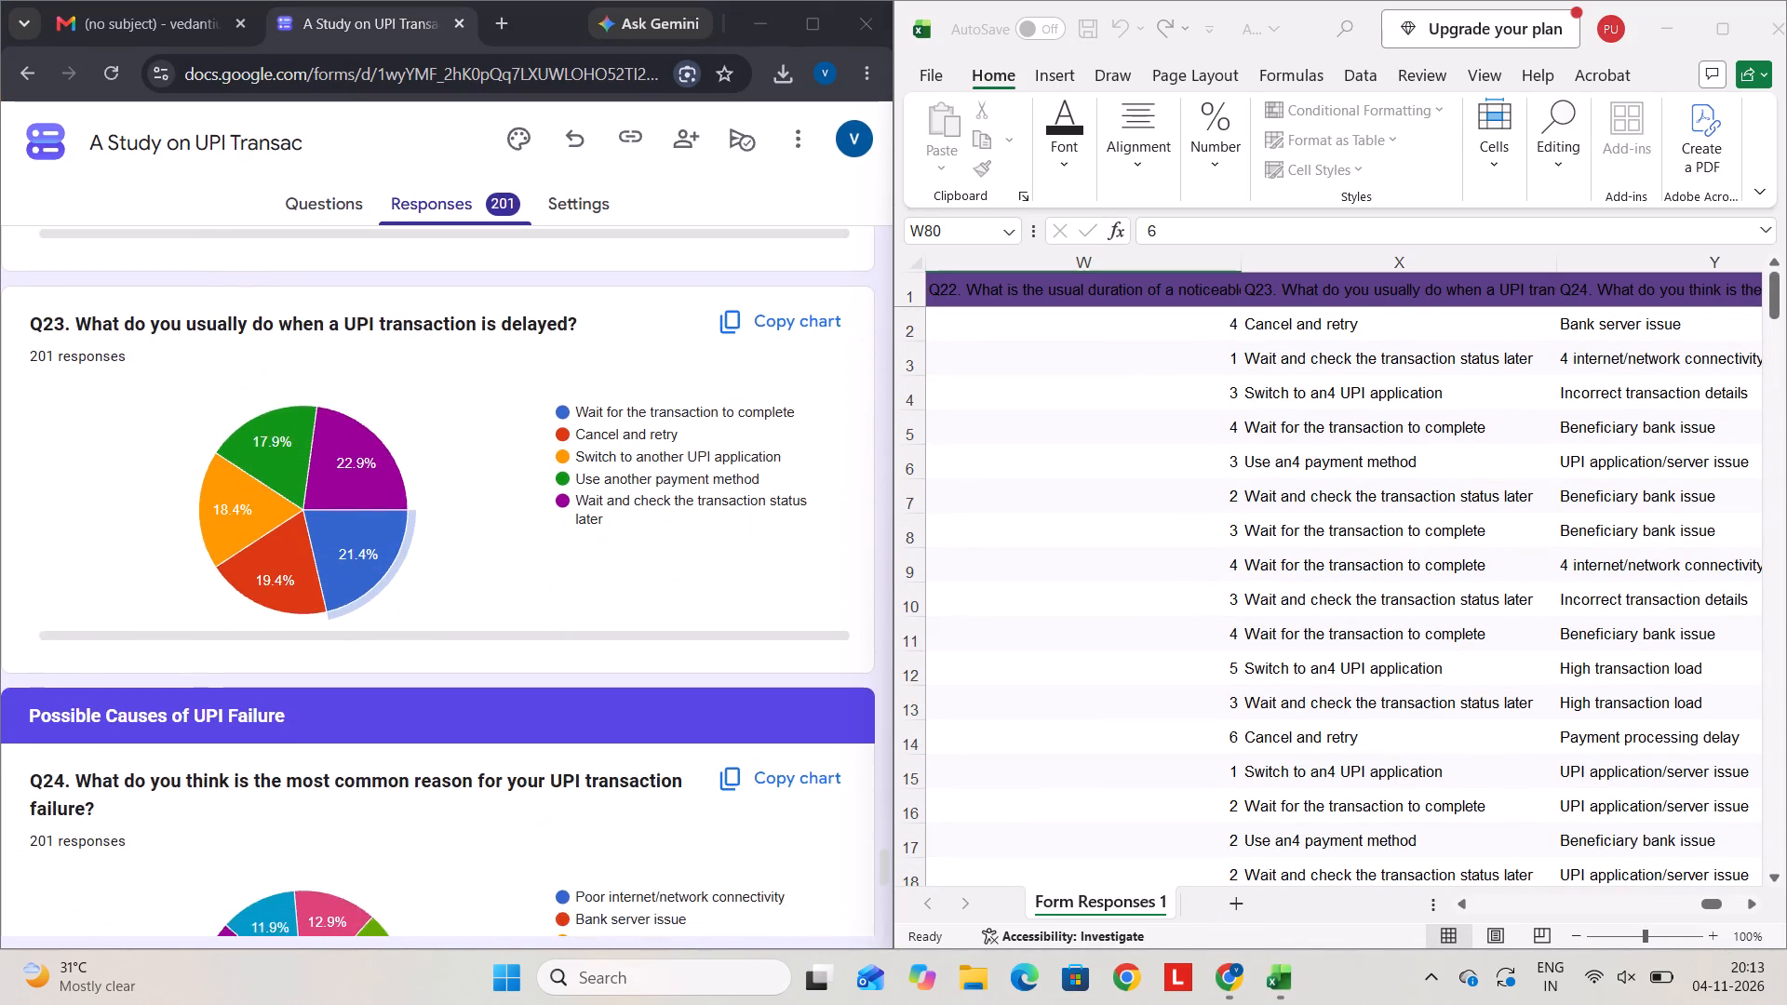
scroll(629, 474, up, 1)
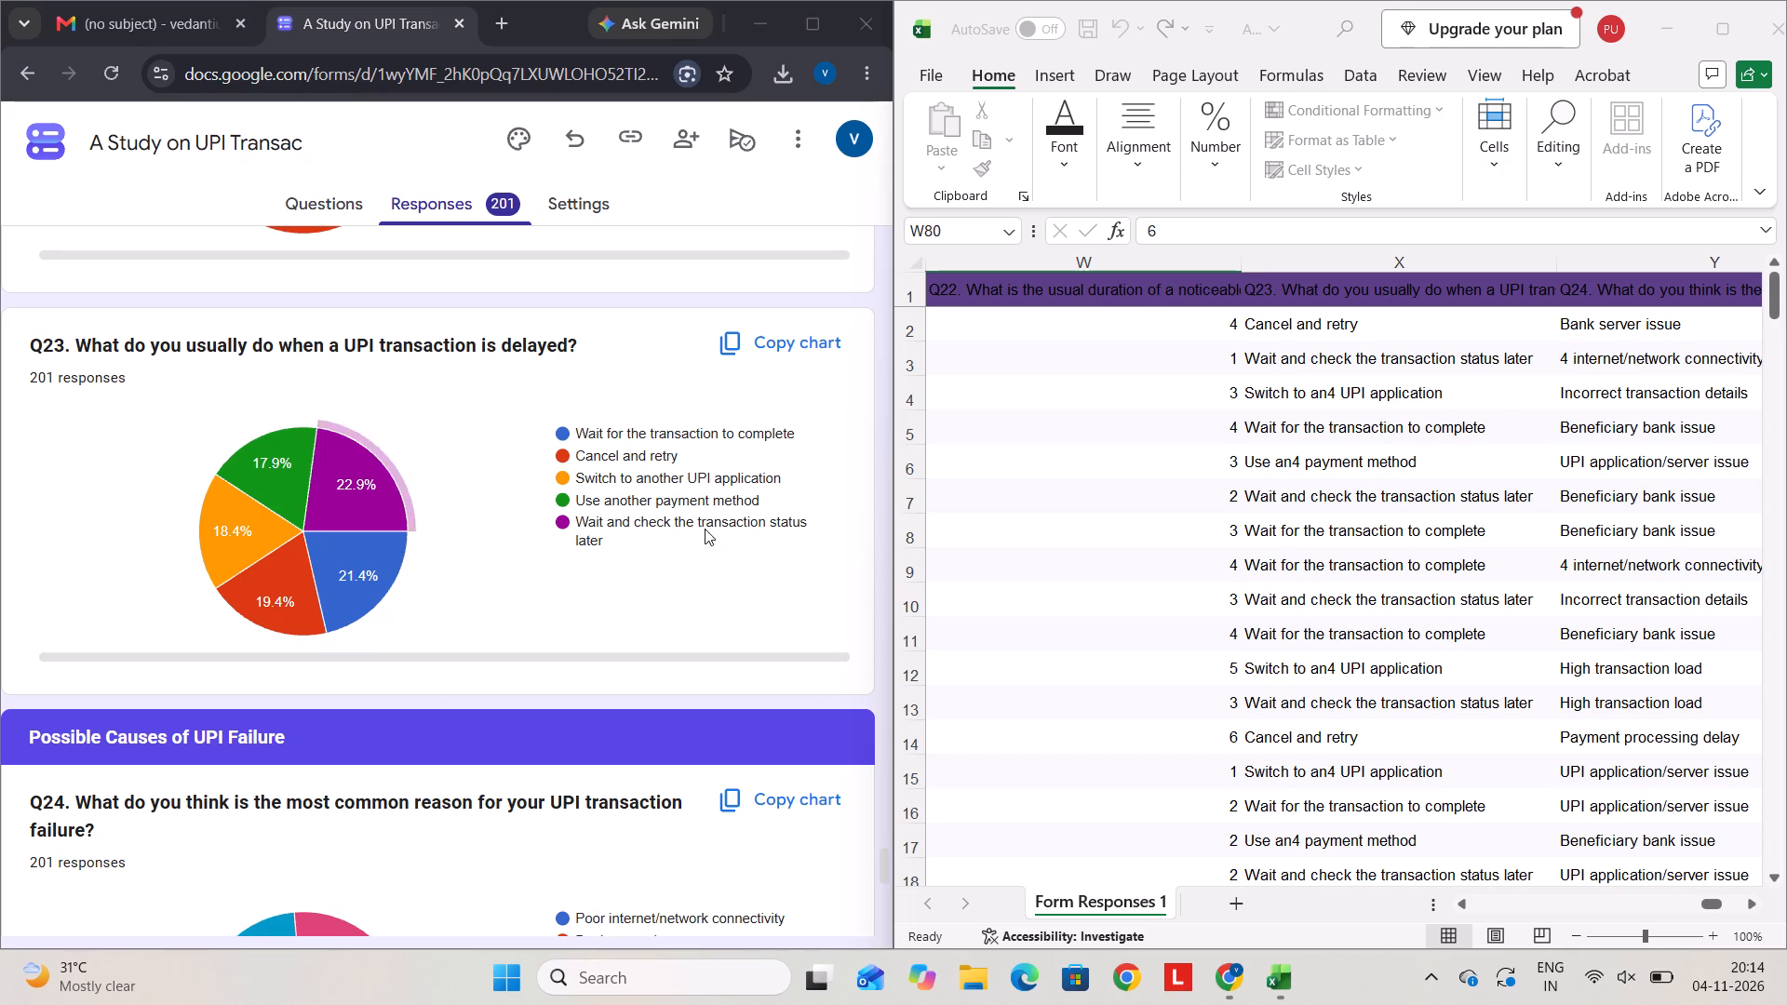
click(1486, 416)
double_click(1493, 427)
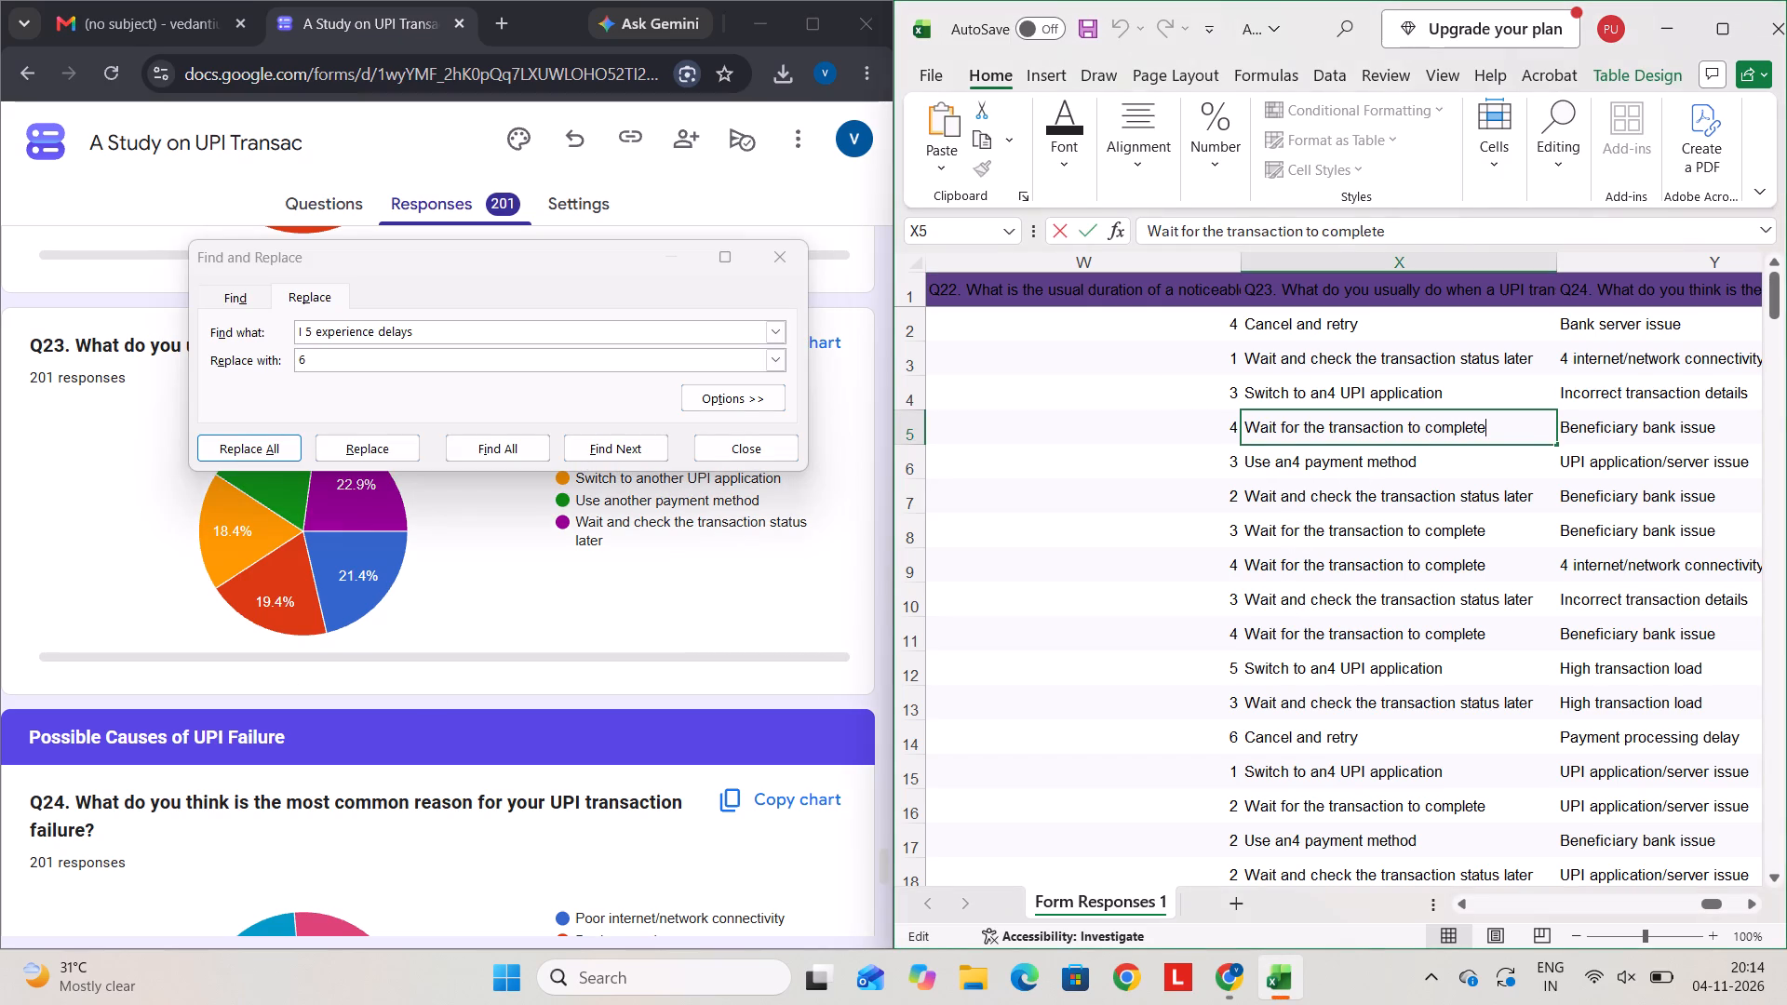
key(ctrl+a)
key(ctrl+c)
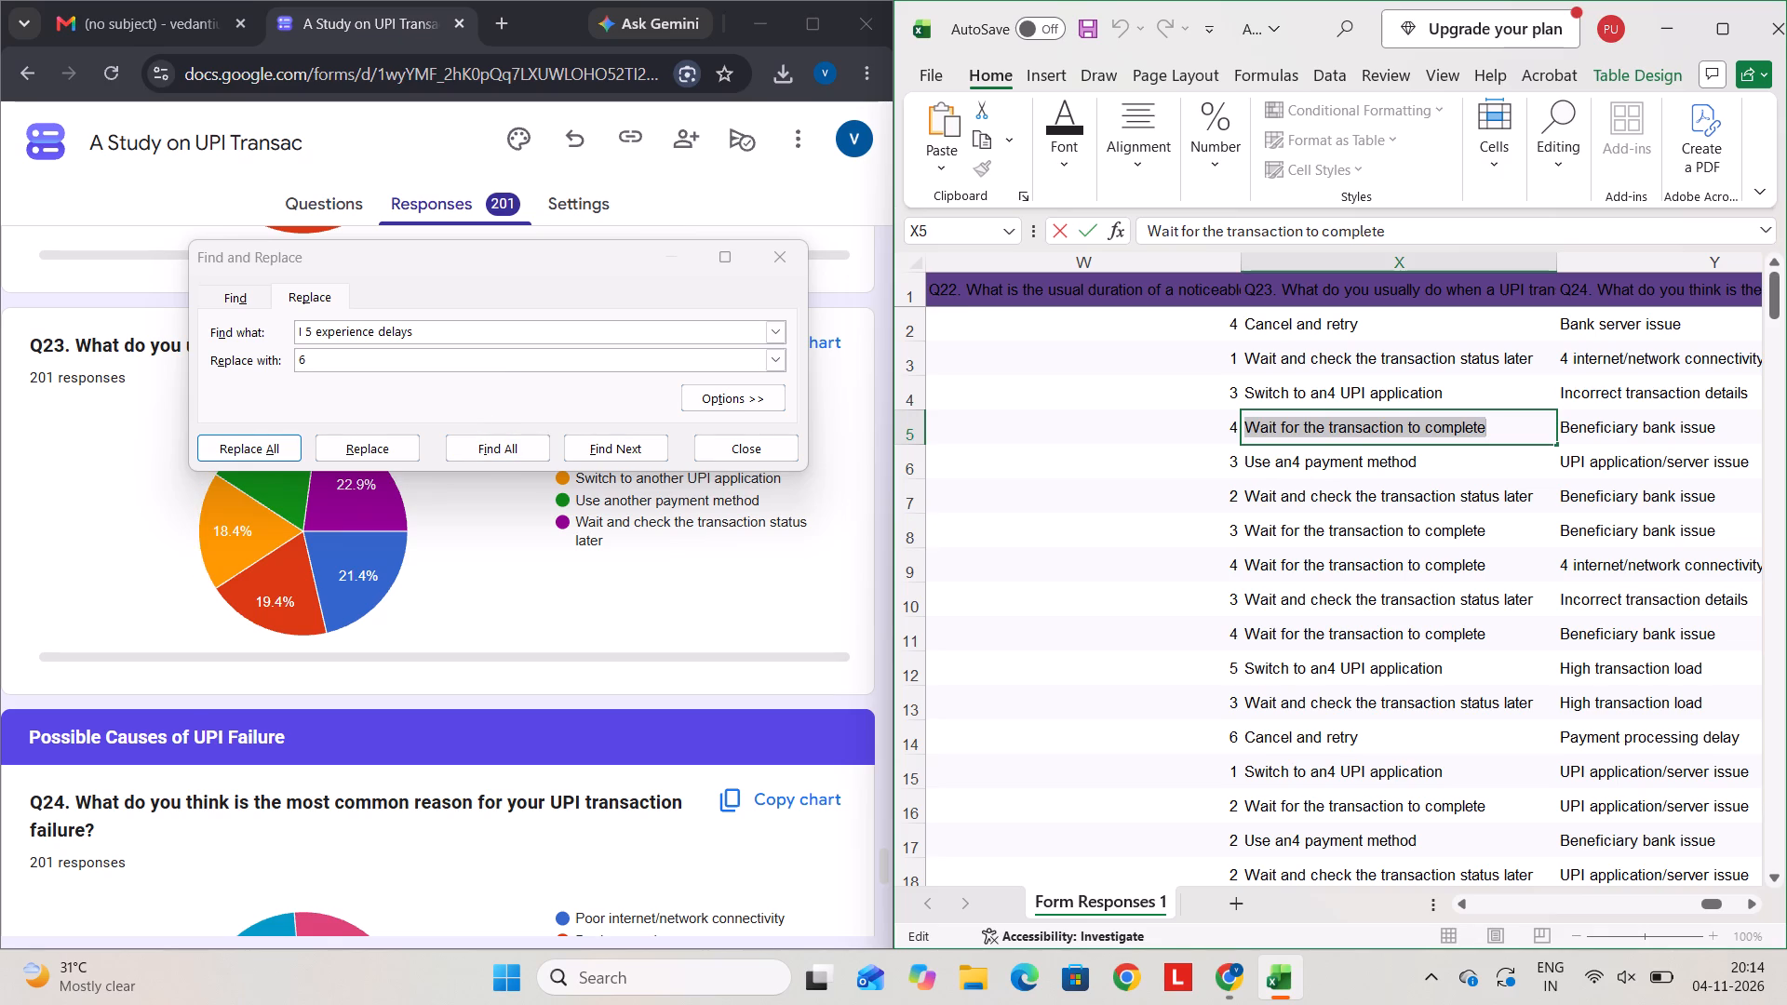
click(474, 328)
key(ctrl+a)
key(ctrl+v)
double_click(423, 368)
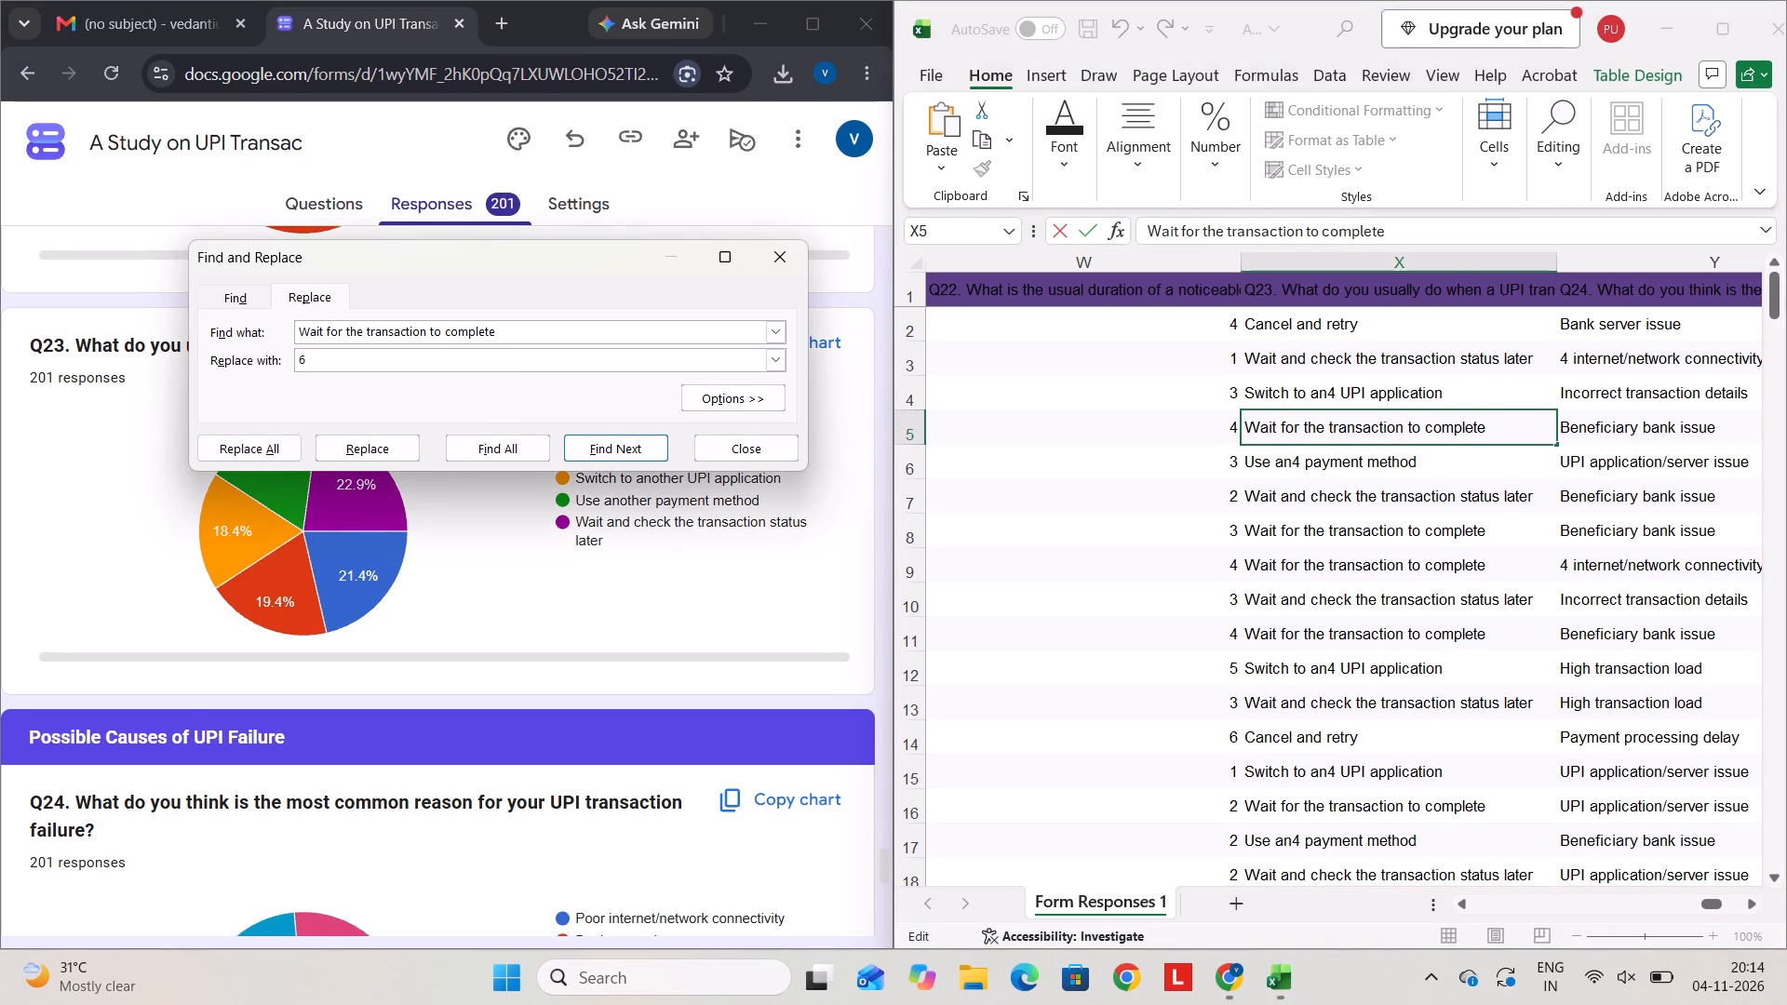
key(1)
click(260, 447)
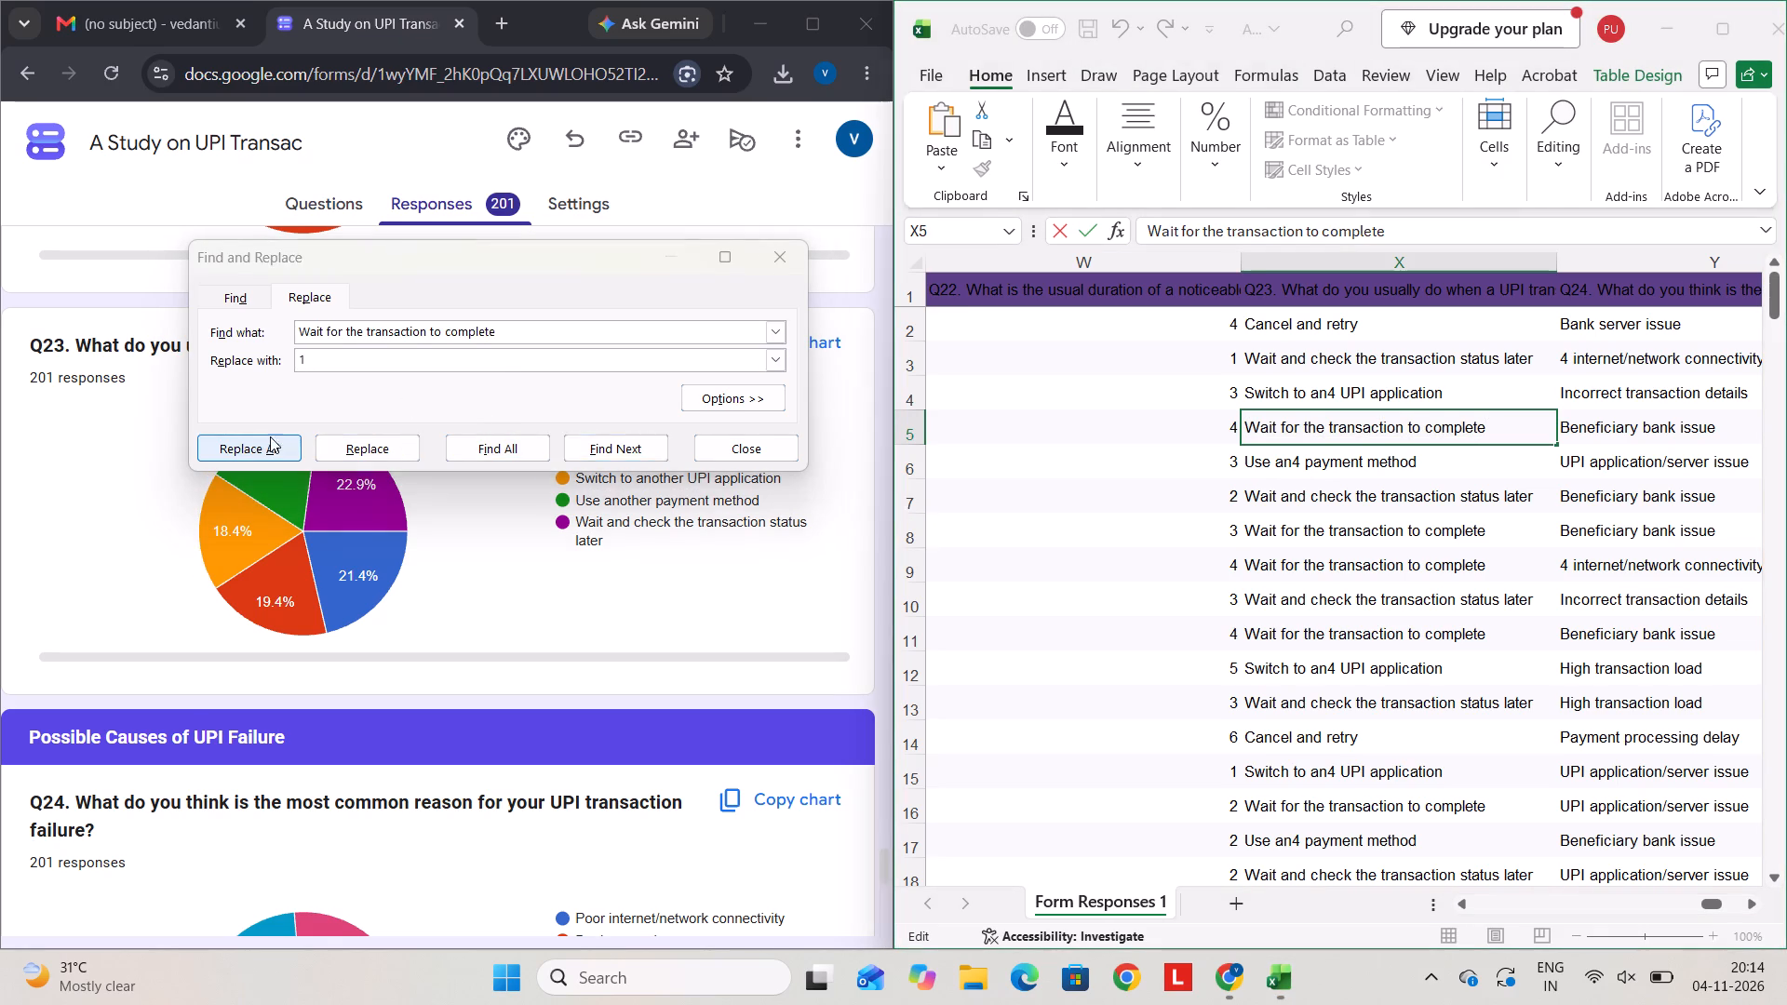
click(632, 416)
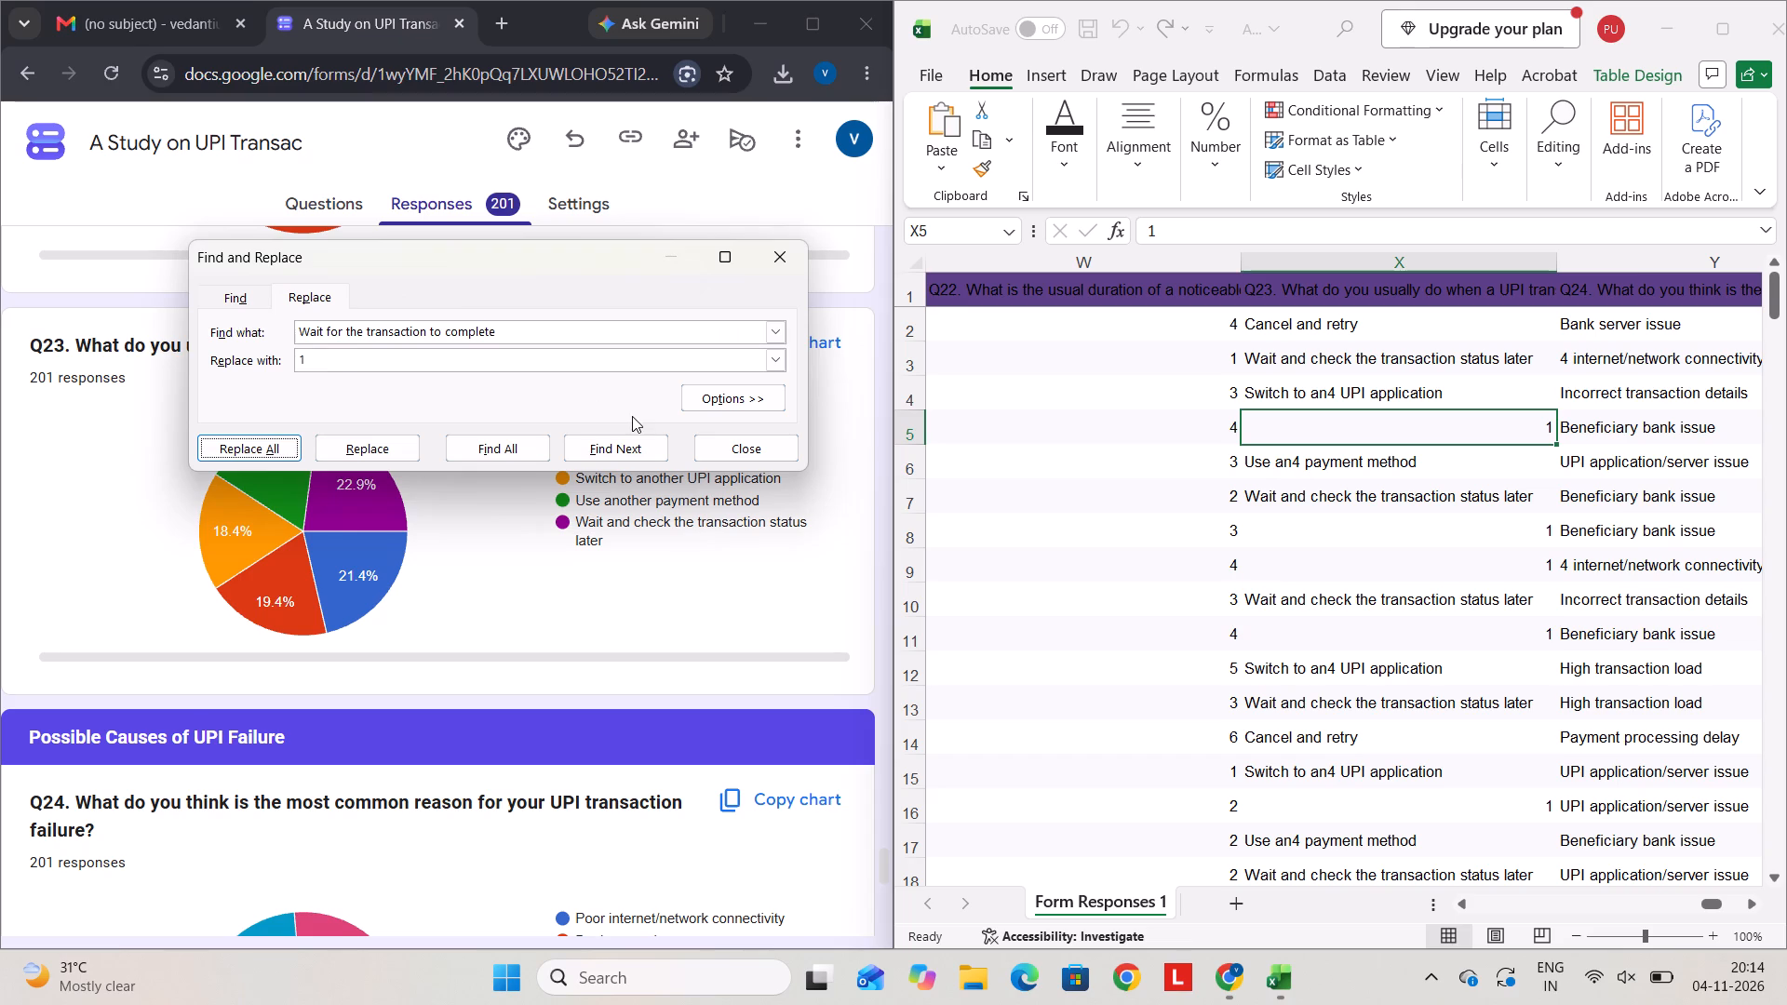
Uncover the form's Q23 options and replace every "Cancel and retry" with 2 across the sheet, taking the search text from cell X2.
drag(553, 259, 542, 622)
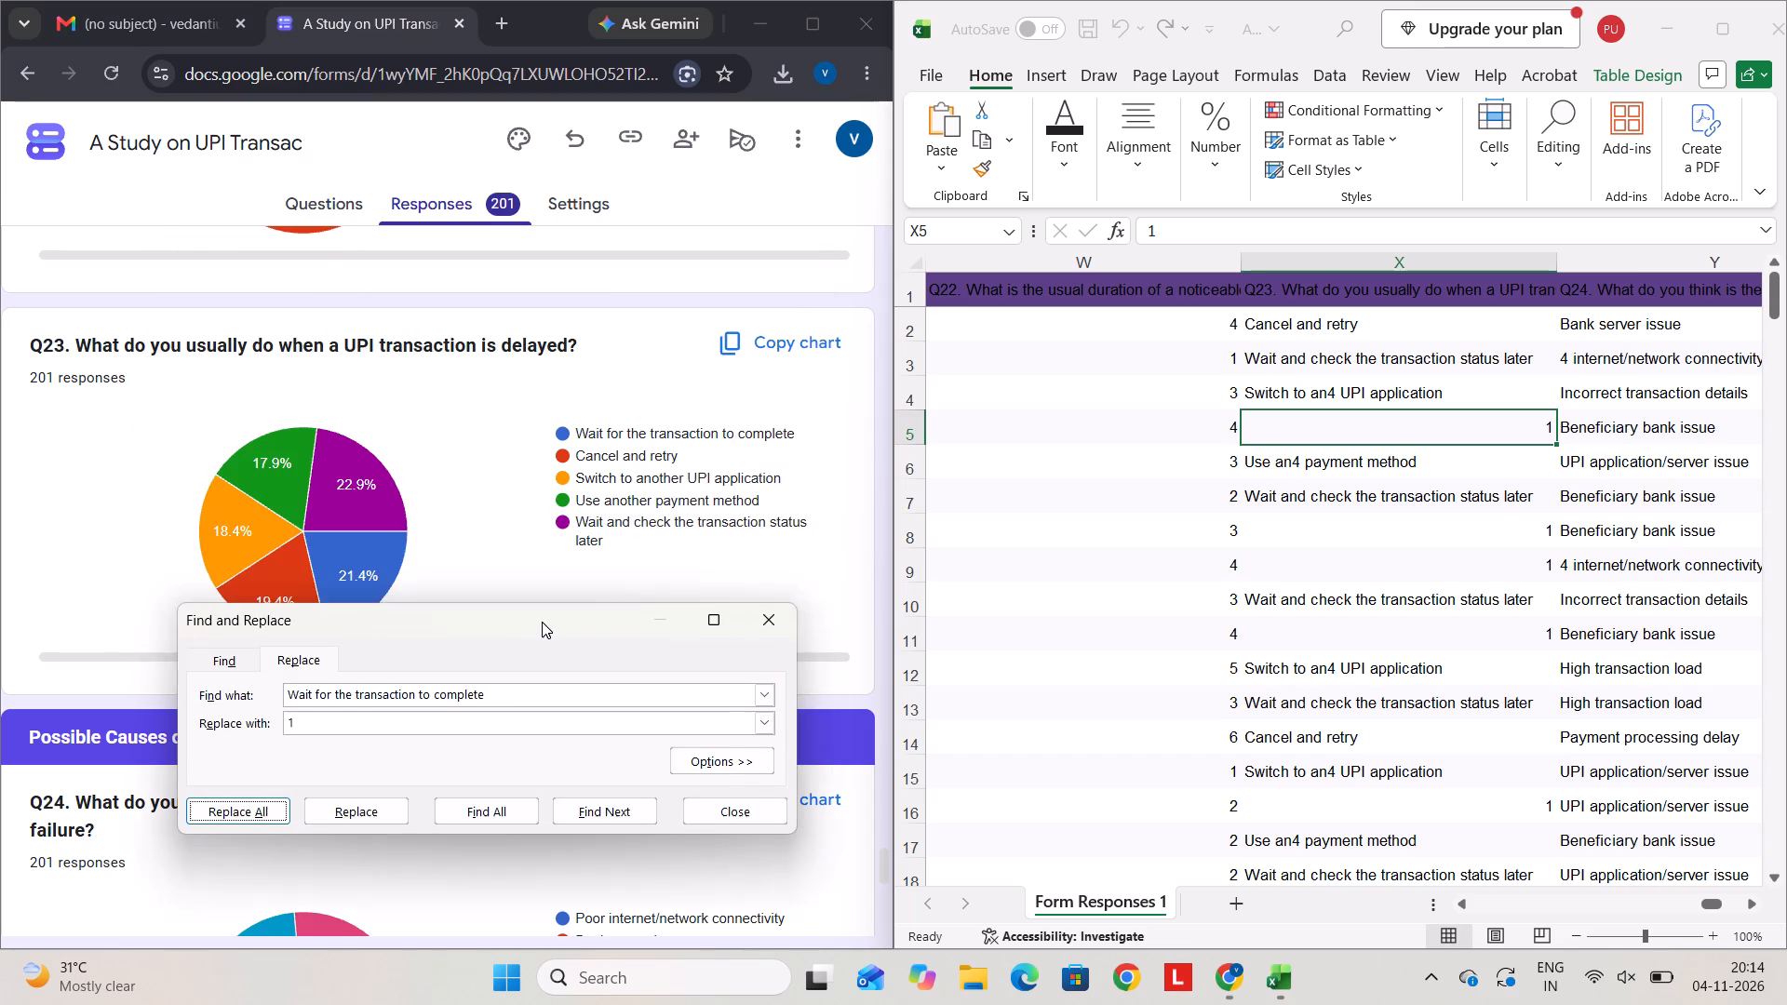
drag(542, 622, 536, 637)
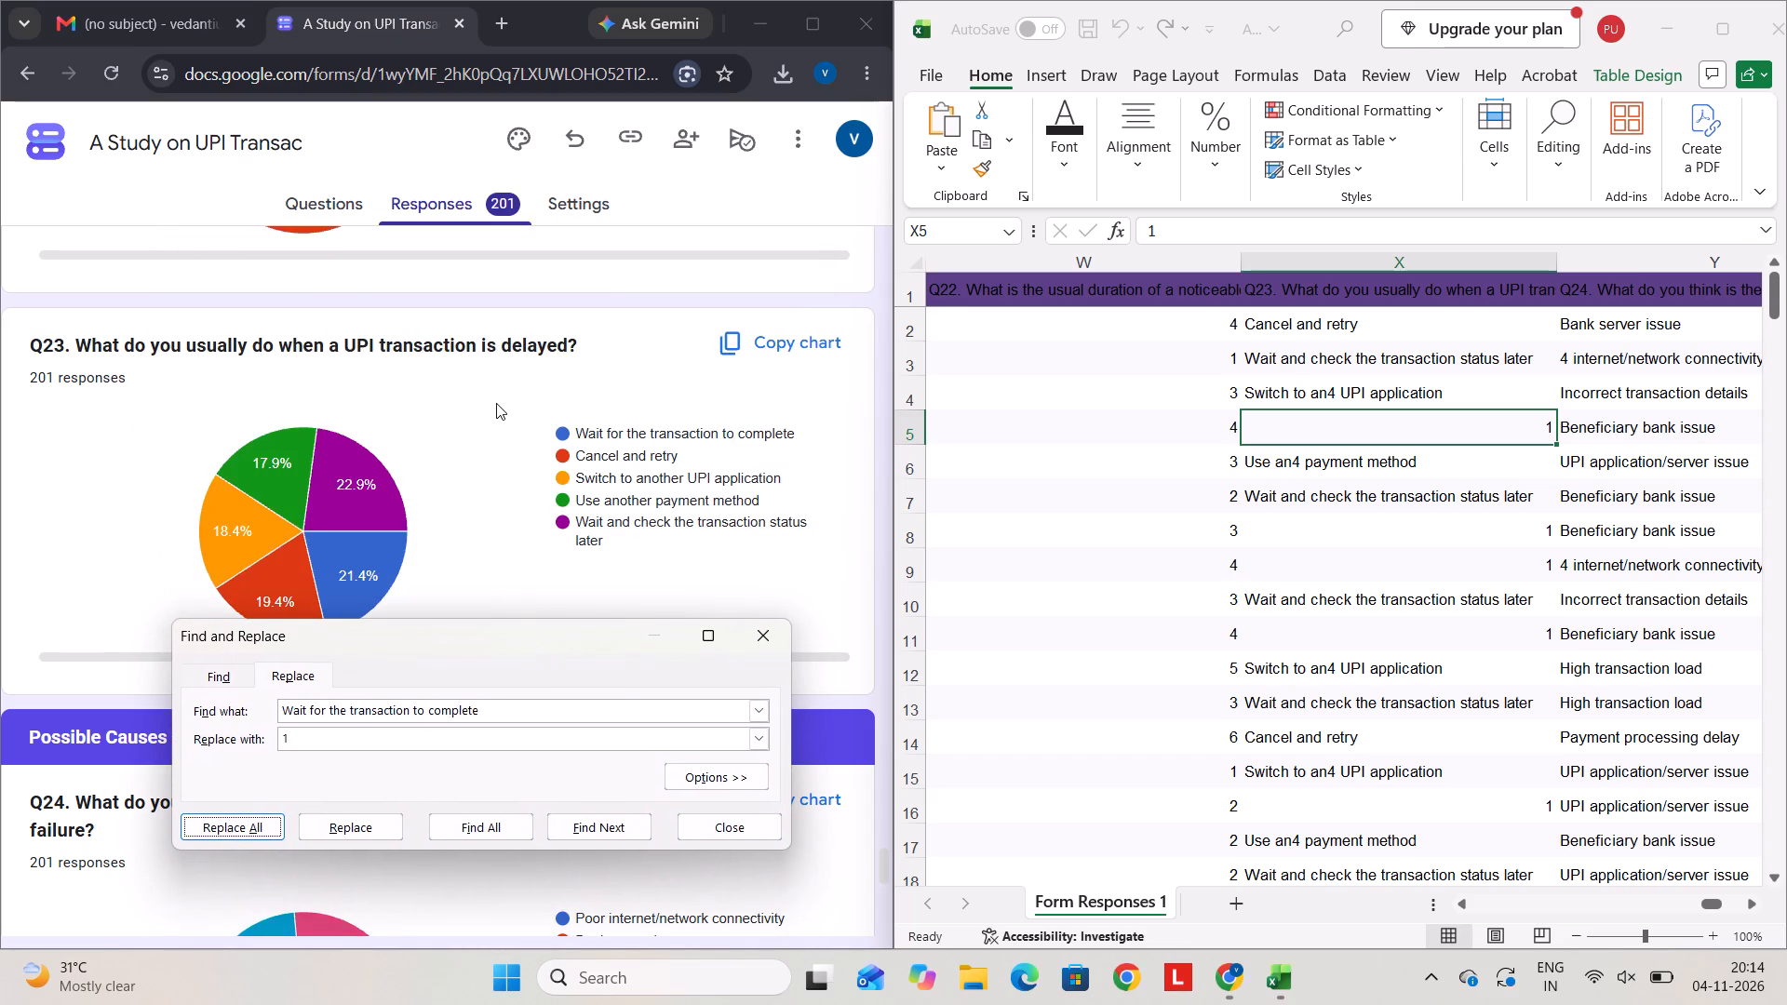
scroll(496, 403, down, 2)
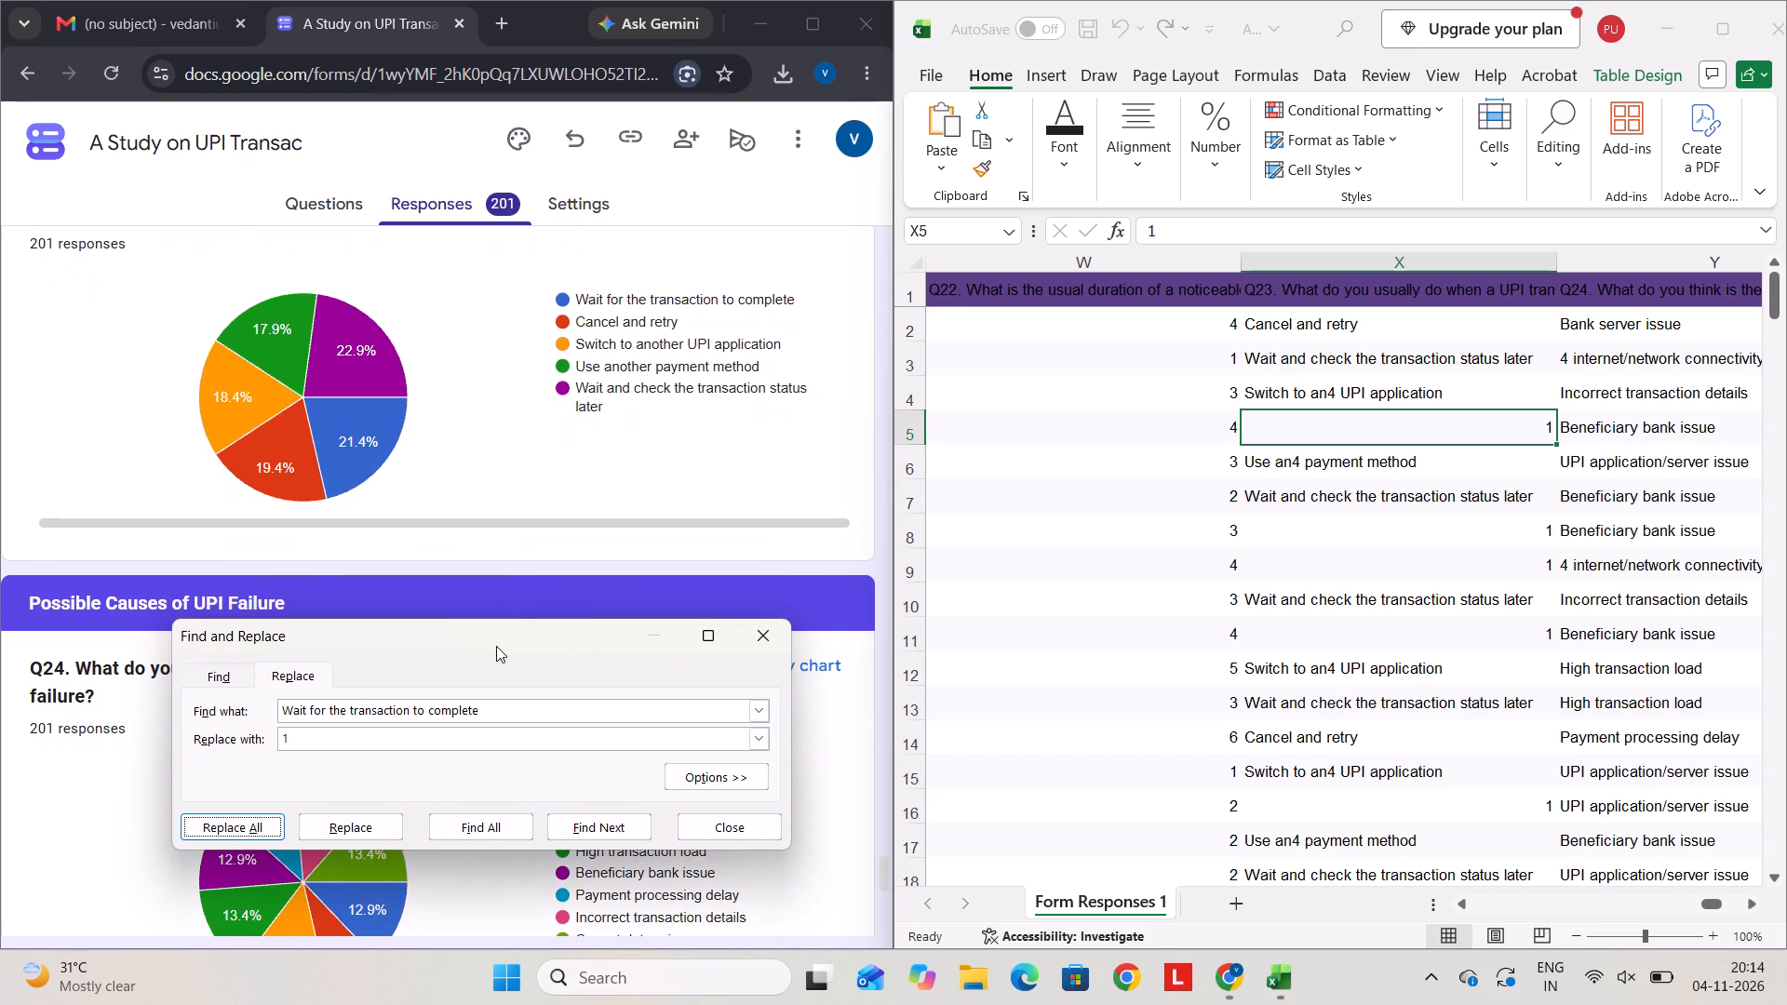
drag(496, 646, 517, 485)
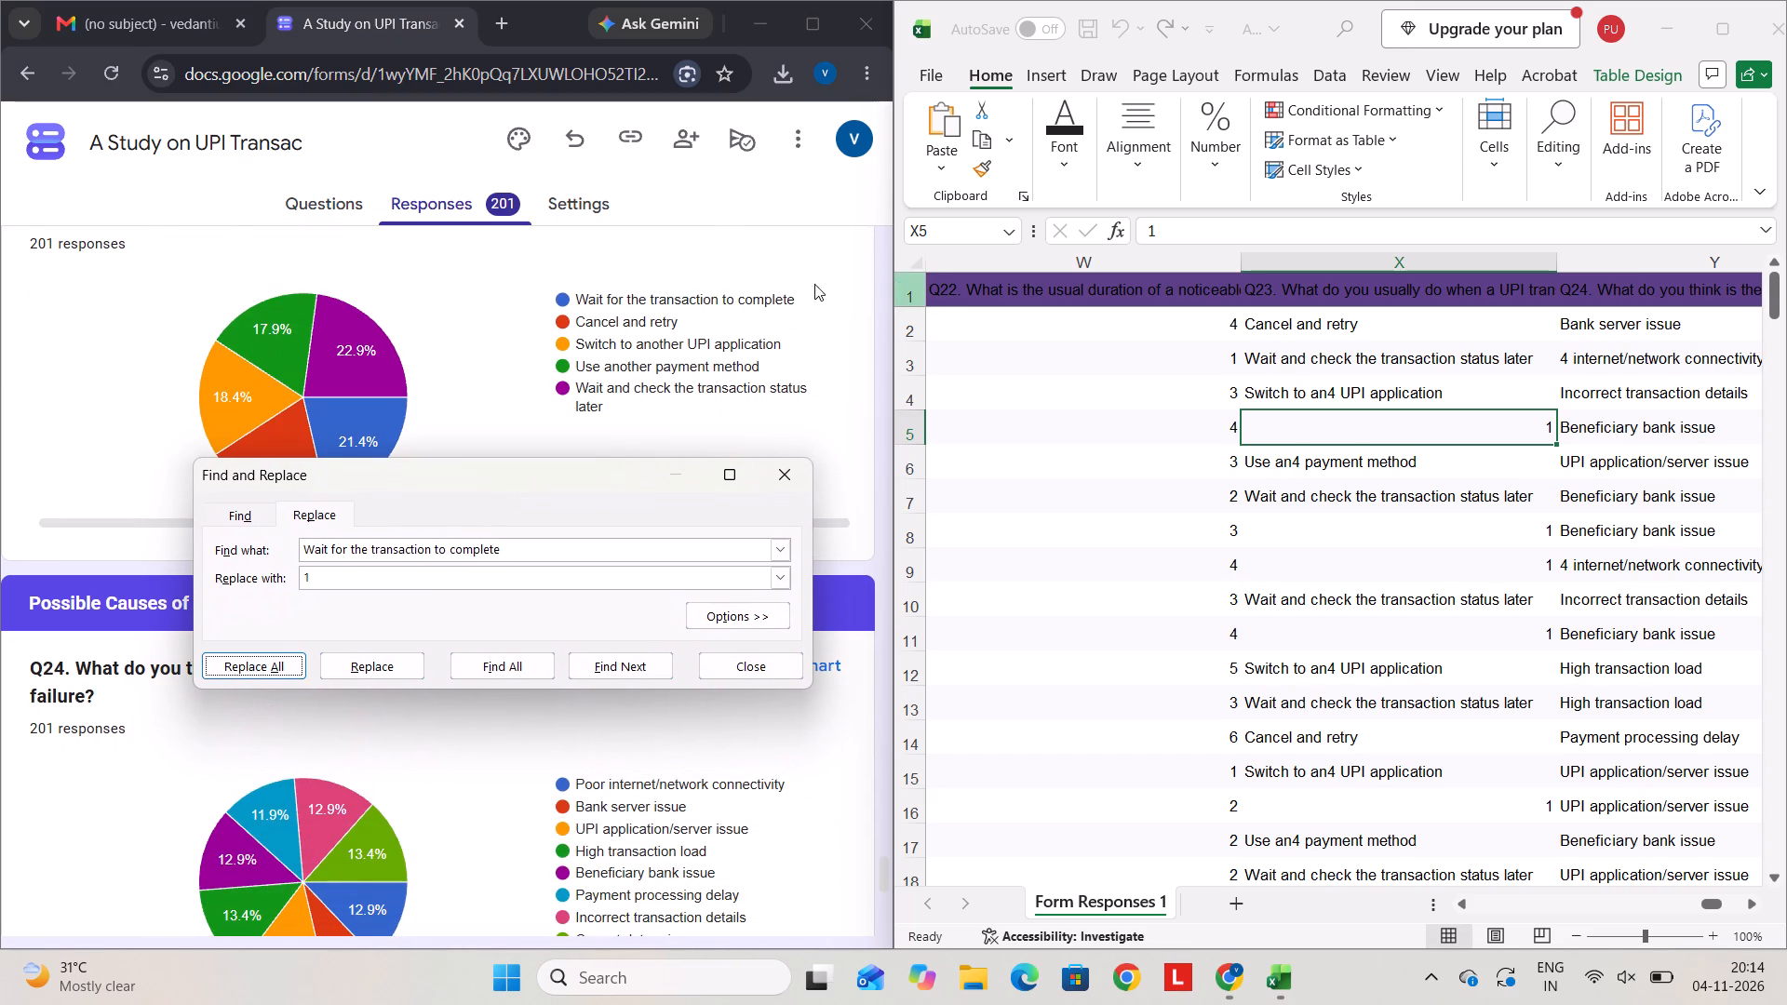
click(1404, 328)
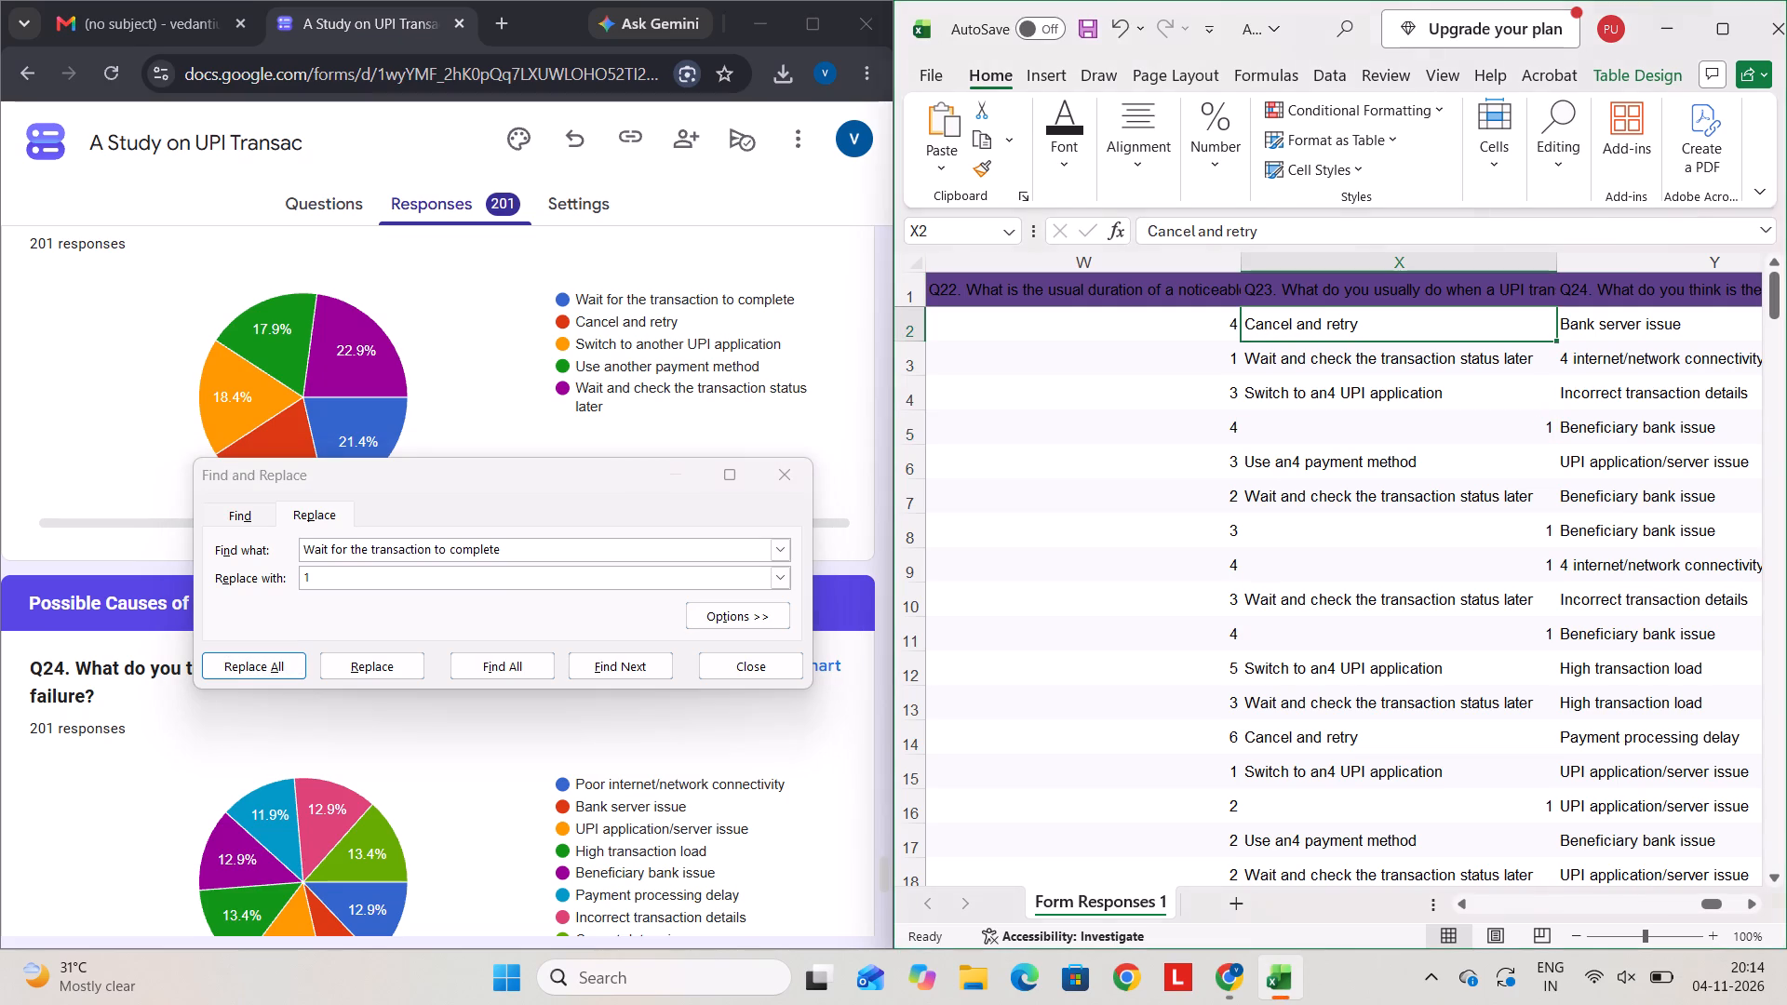
double_click(1404, 328)
key(ctrl+a)
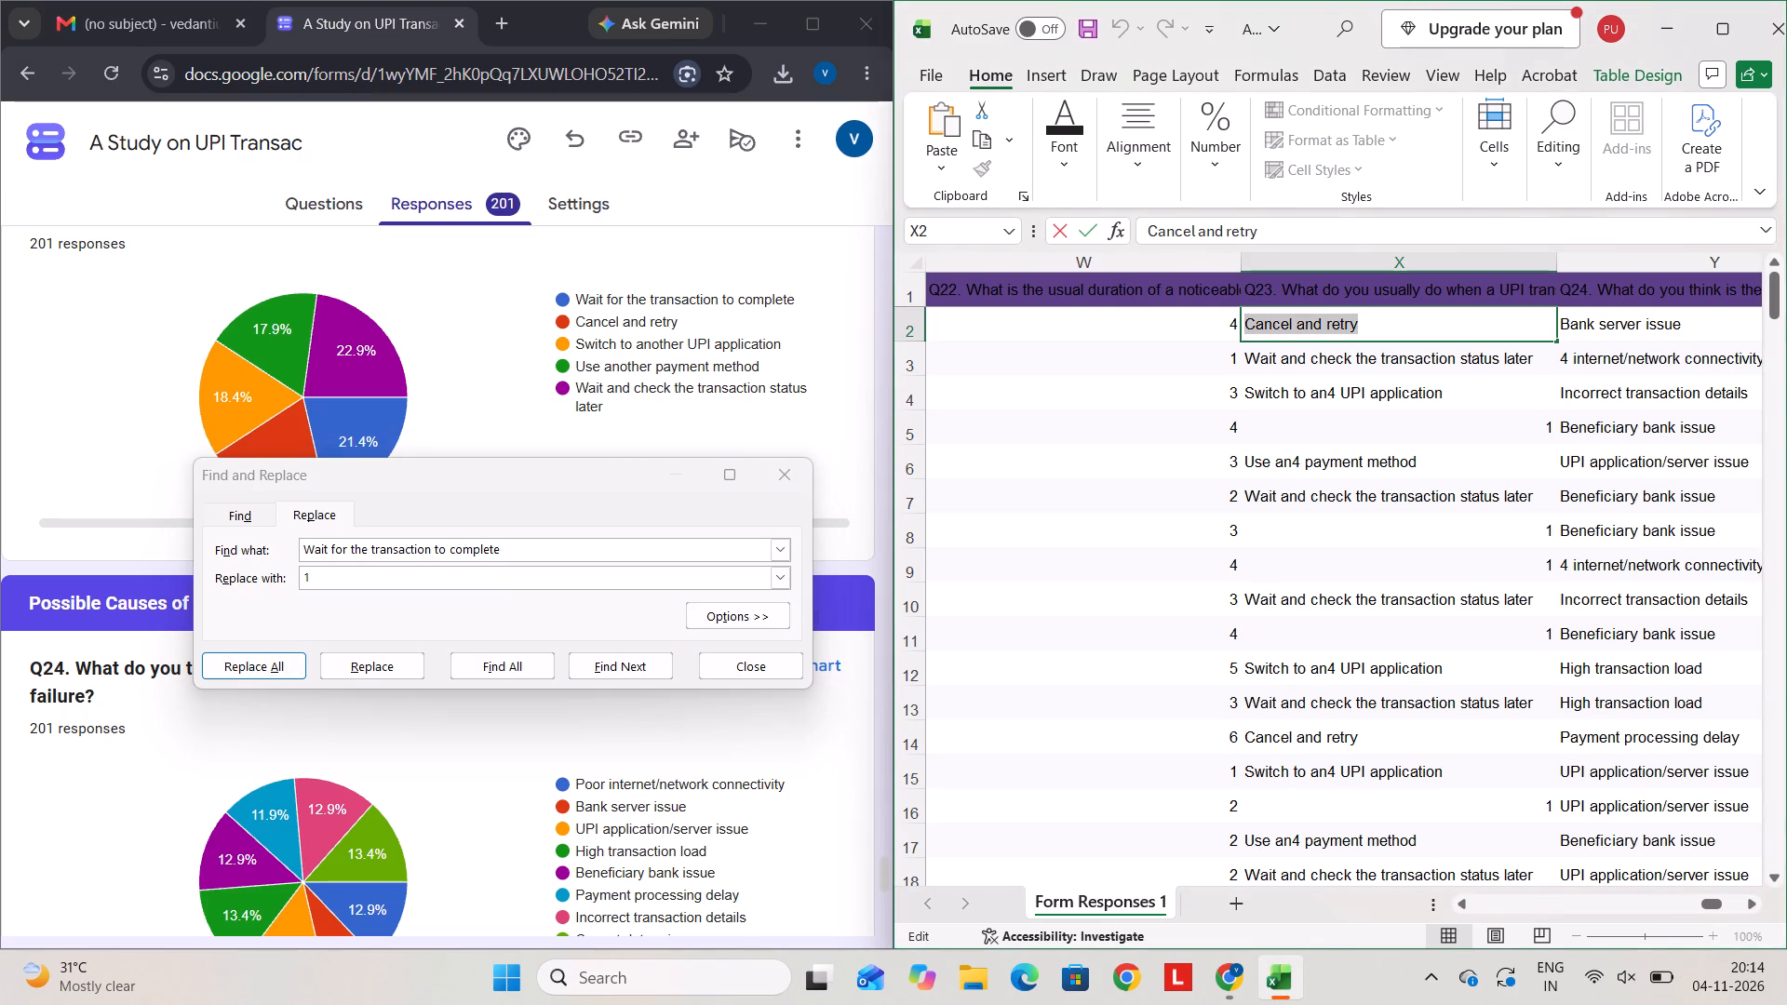
key(ctrl+c)
click(546, 542)
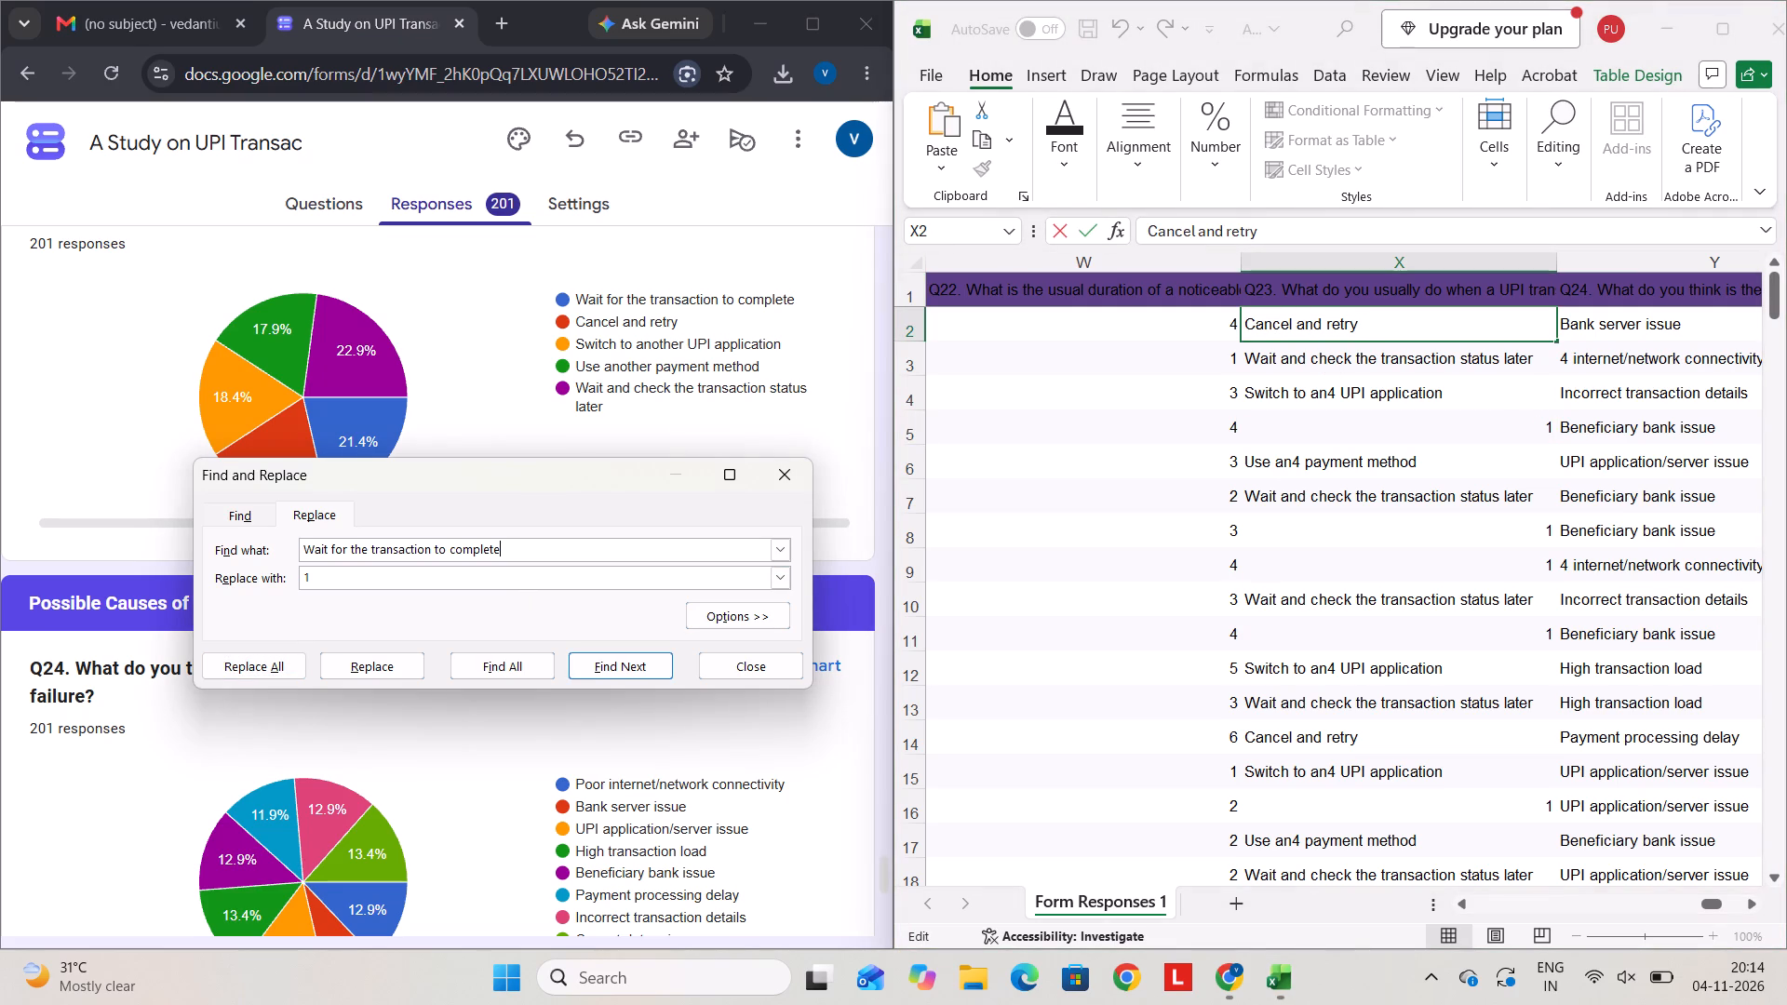
key(ctrl+a)
key(ctrl+v)
double_click(459, 575)
key(2)
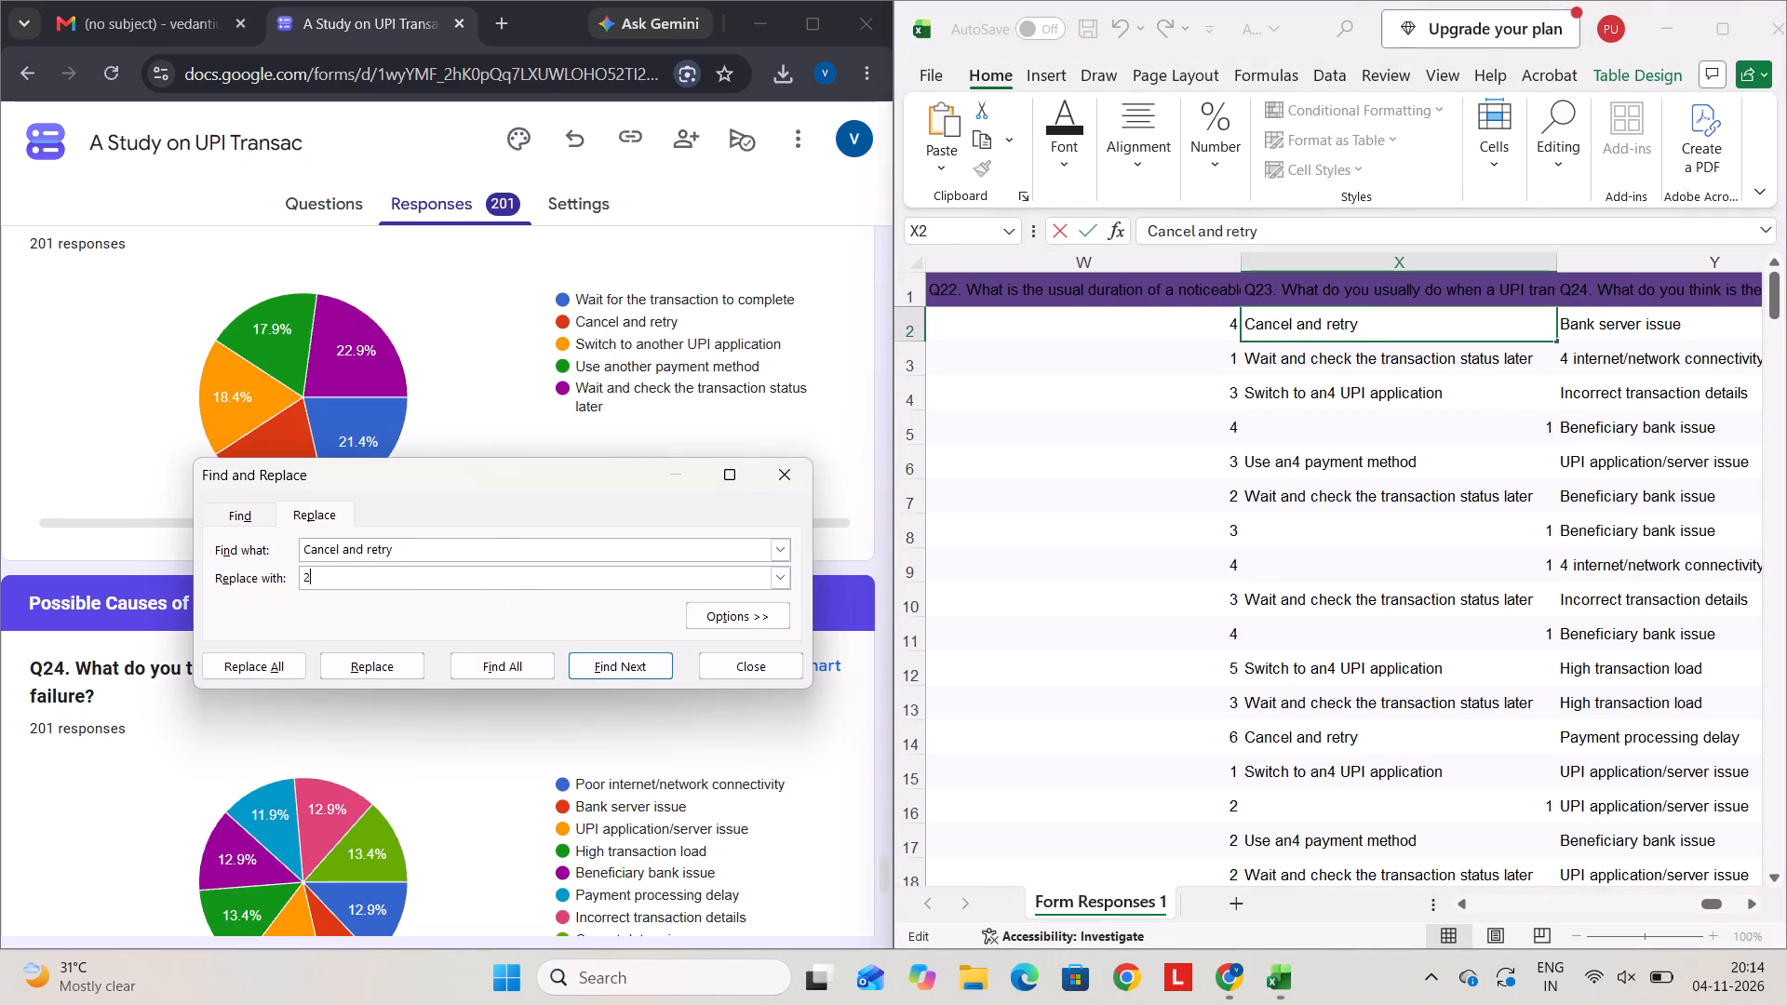
click(268, 676)
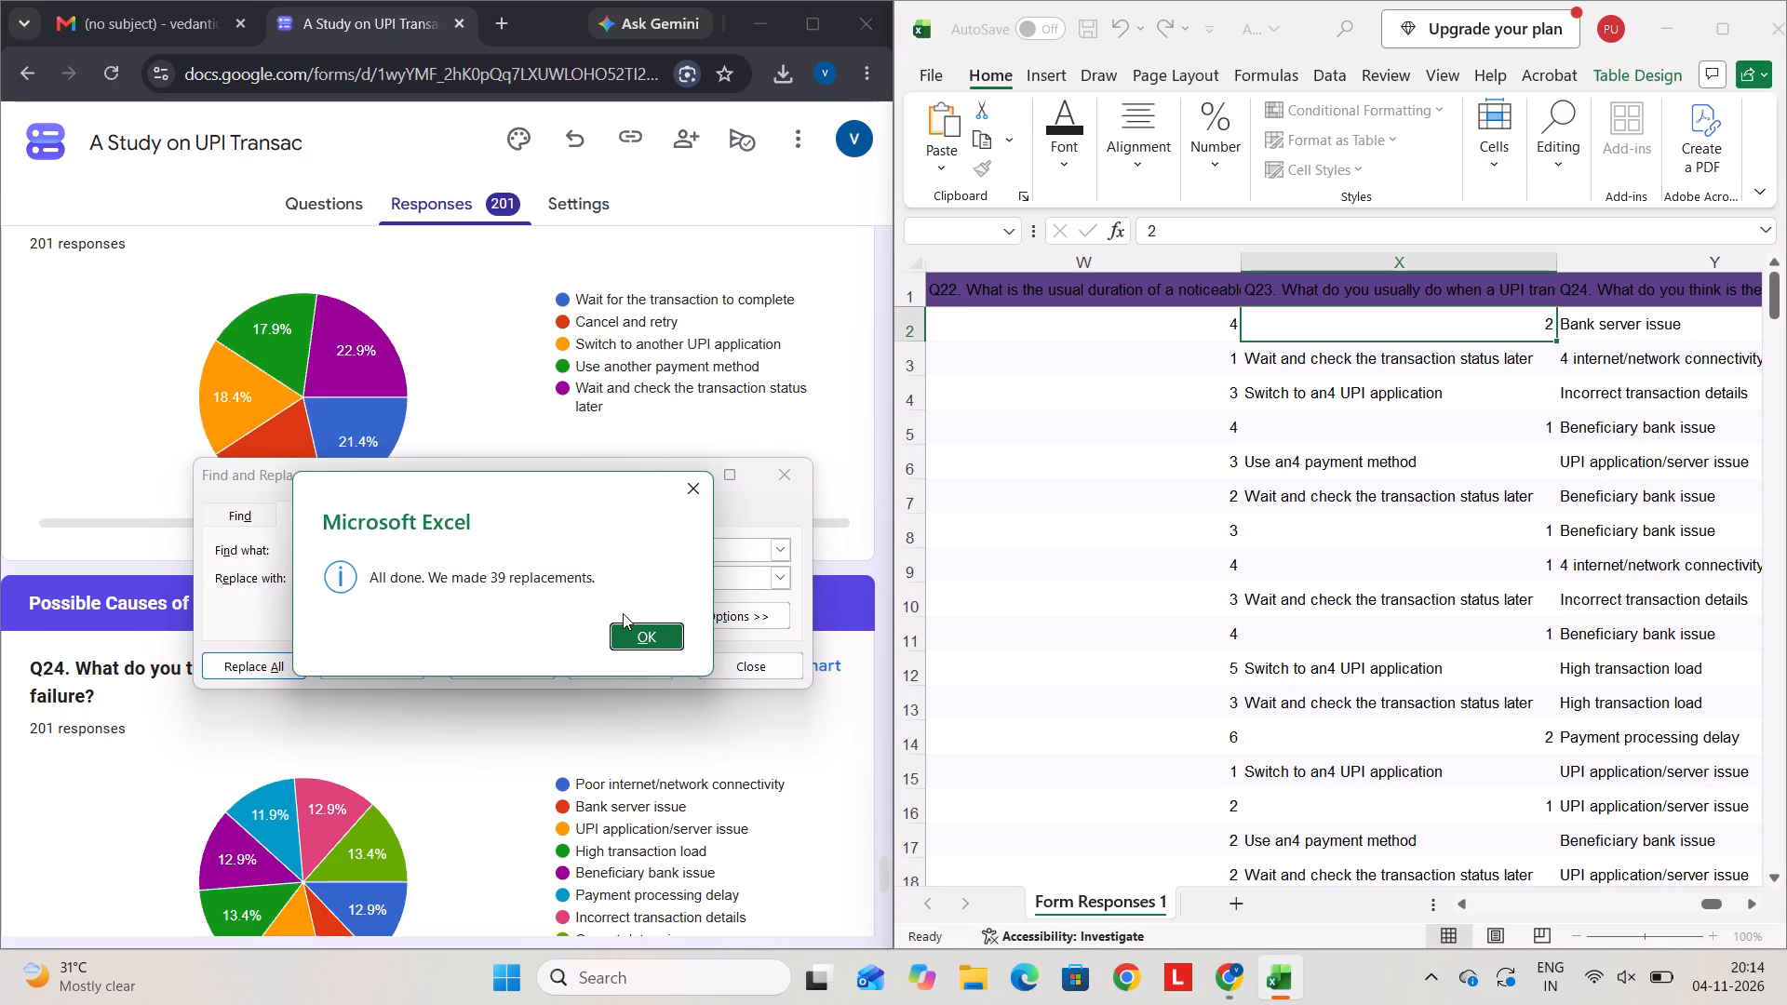
click(629, 635)
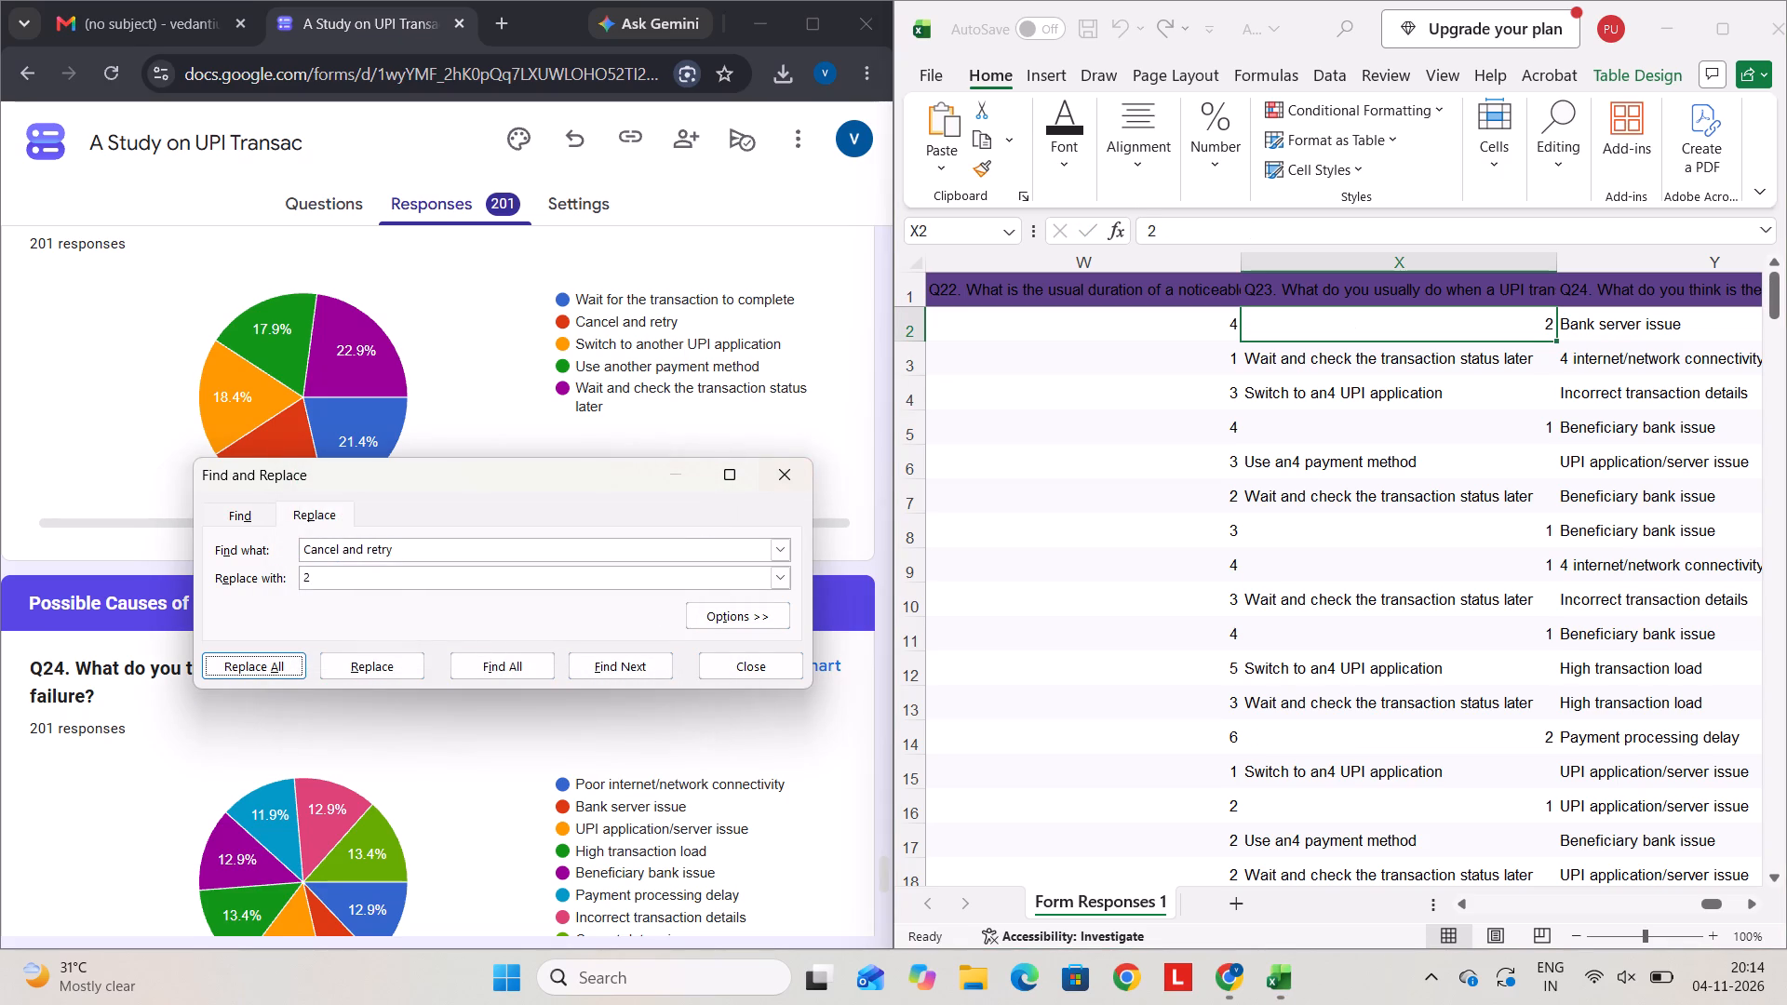
Replace every "Switch to an4 UPI application" with 3 across the sheet, taking the search text from cell X4.
click(1270, 401)
ctrl+double_click(1270, 401)
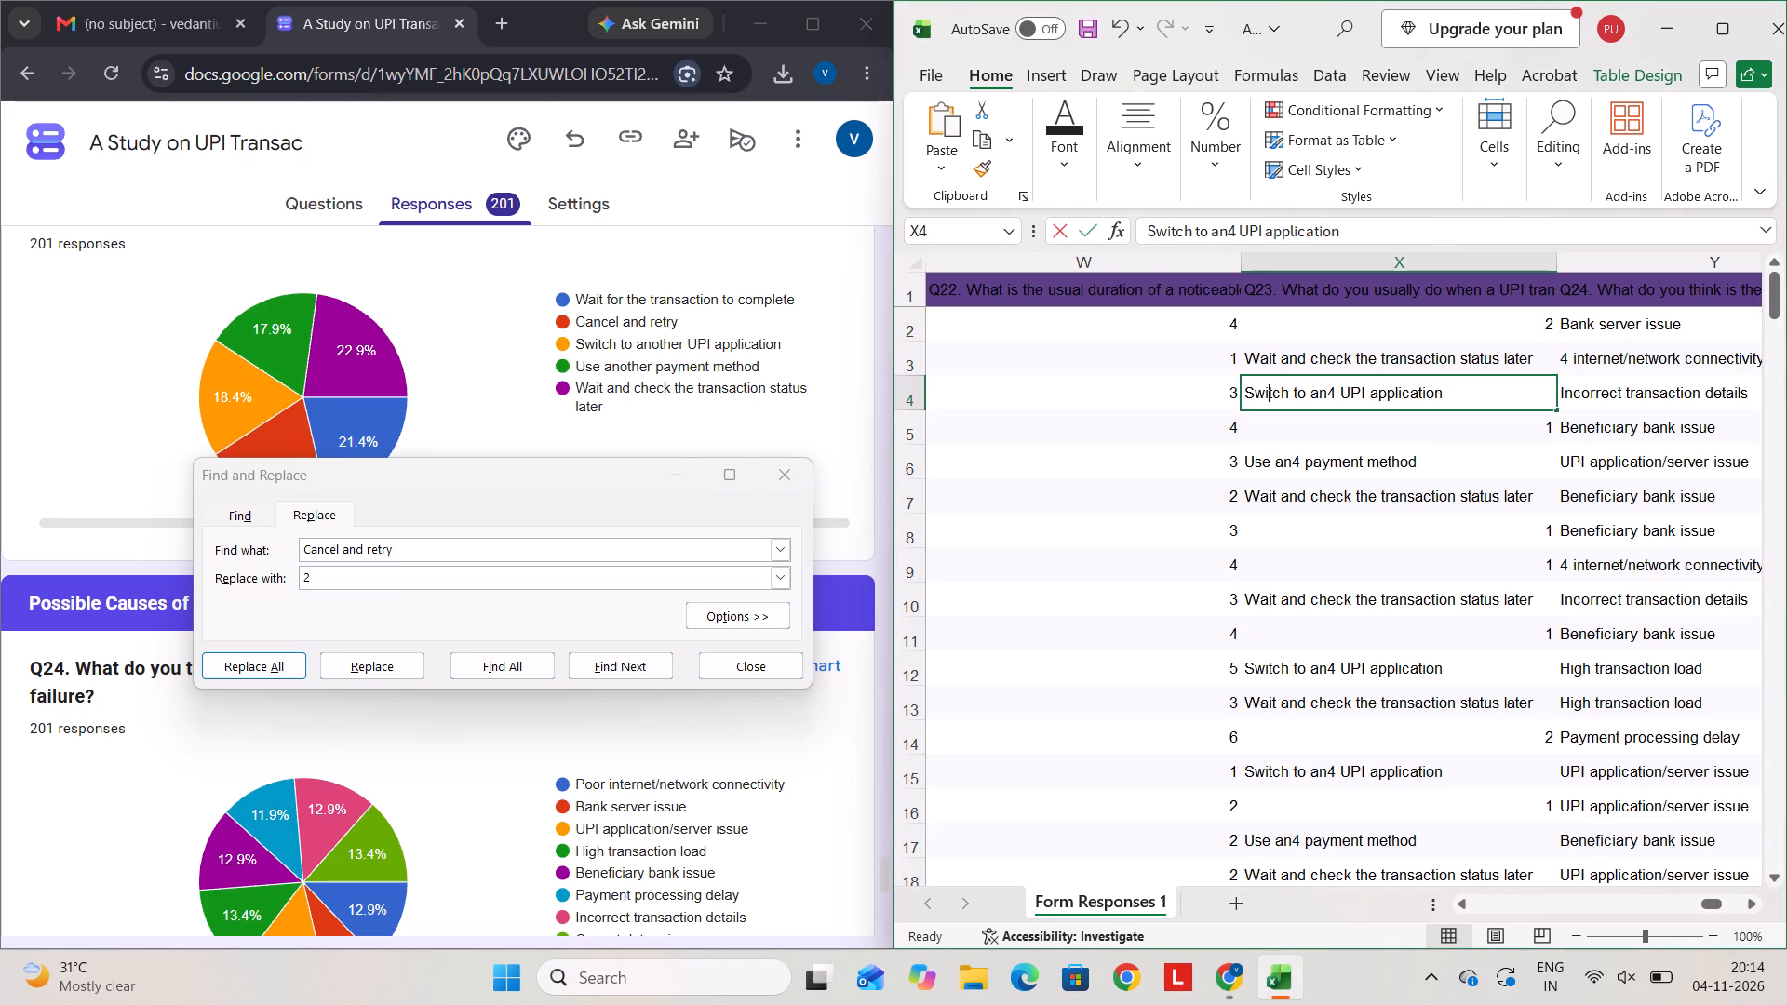
key(ctrl+a)
key(ctrl+c)
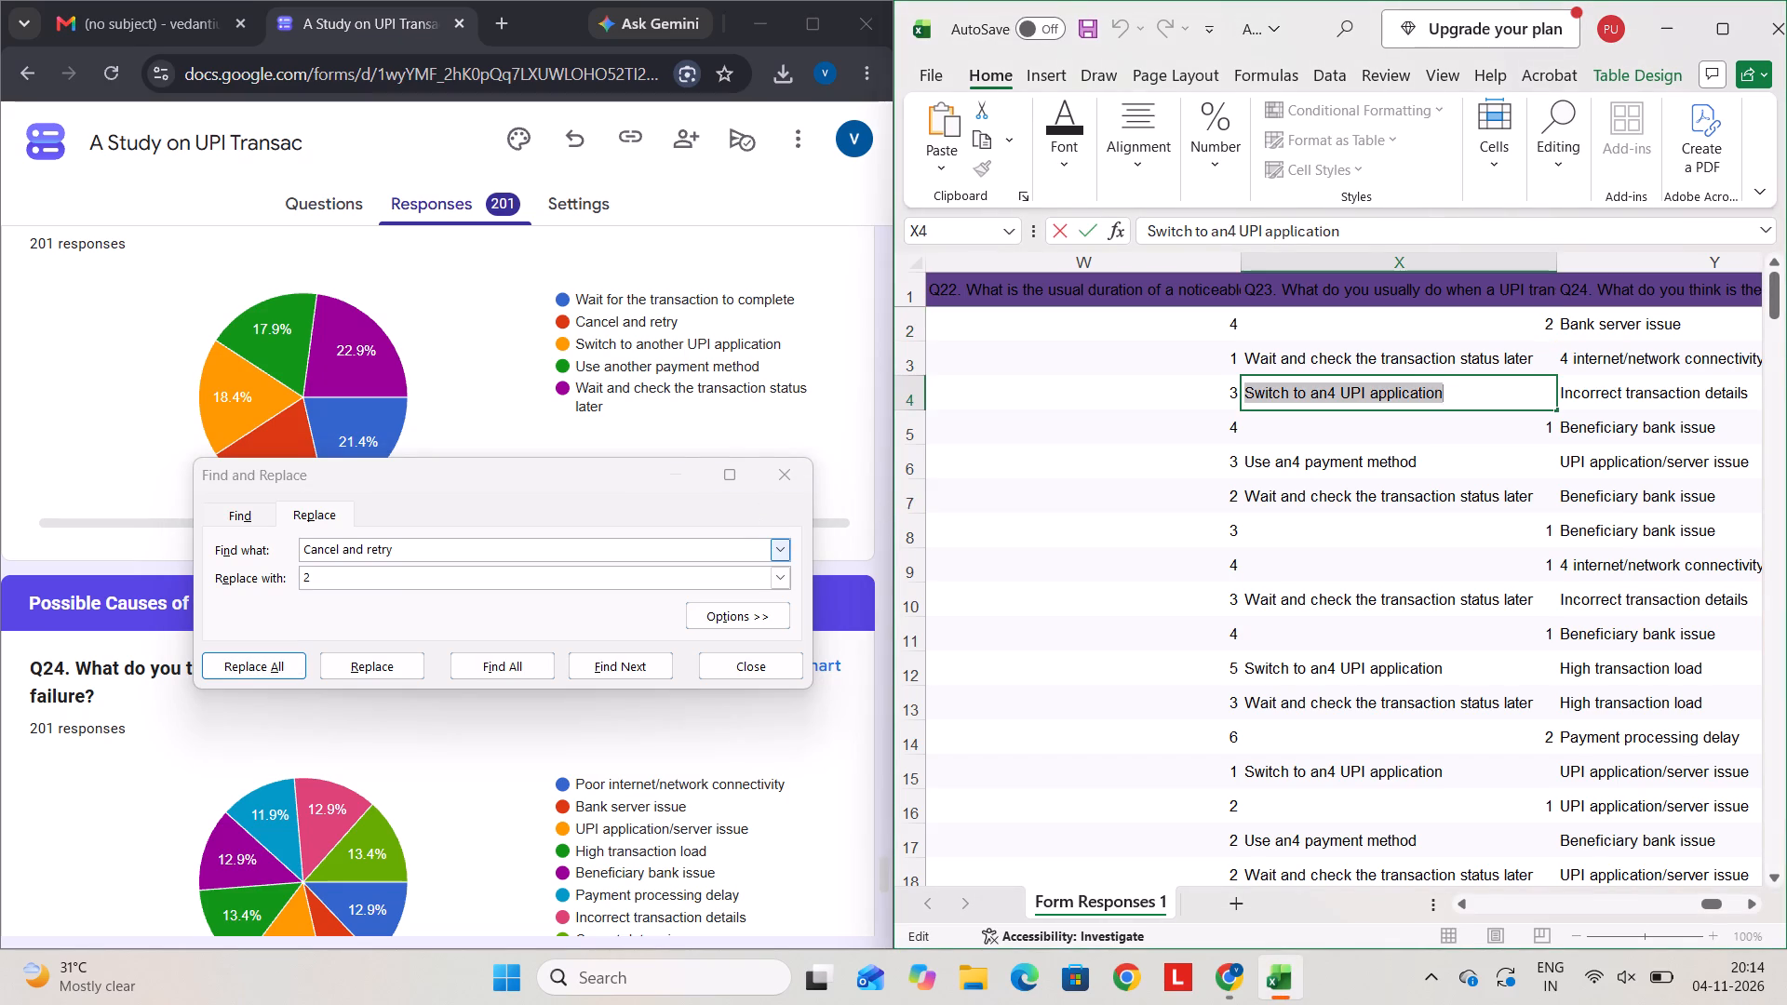
click(627, 556)
key(ctrl+a)
key(ctrl+v)
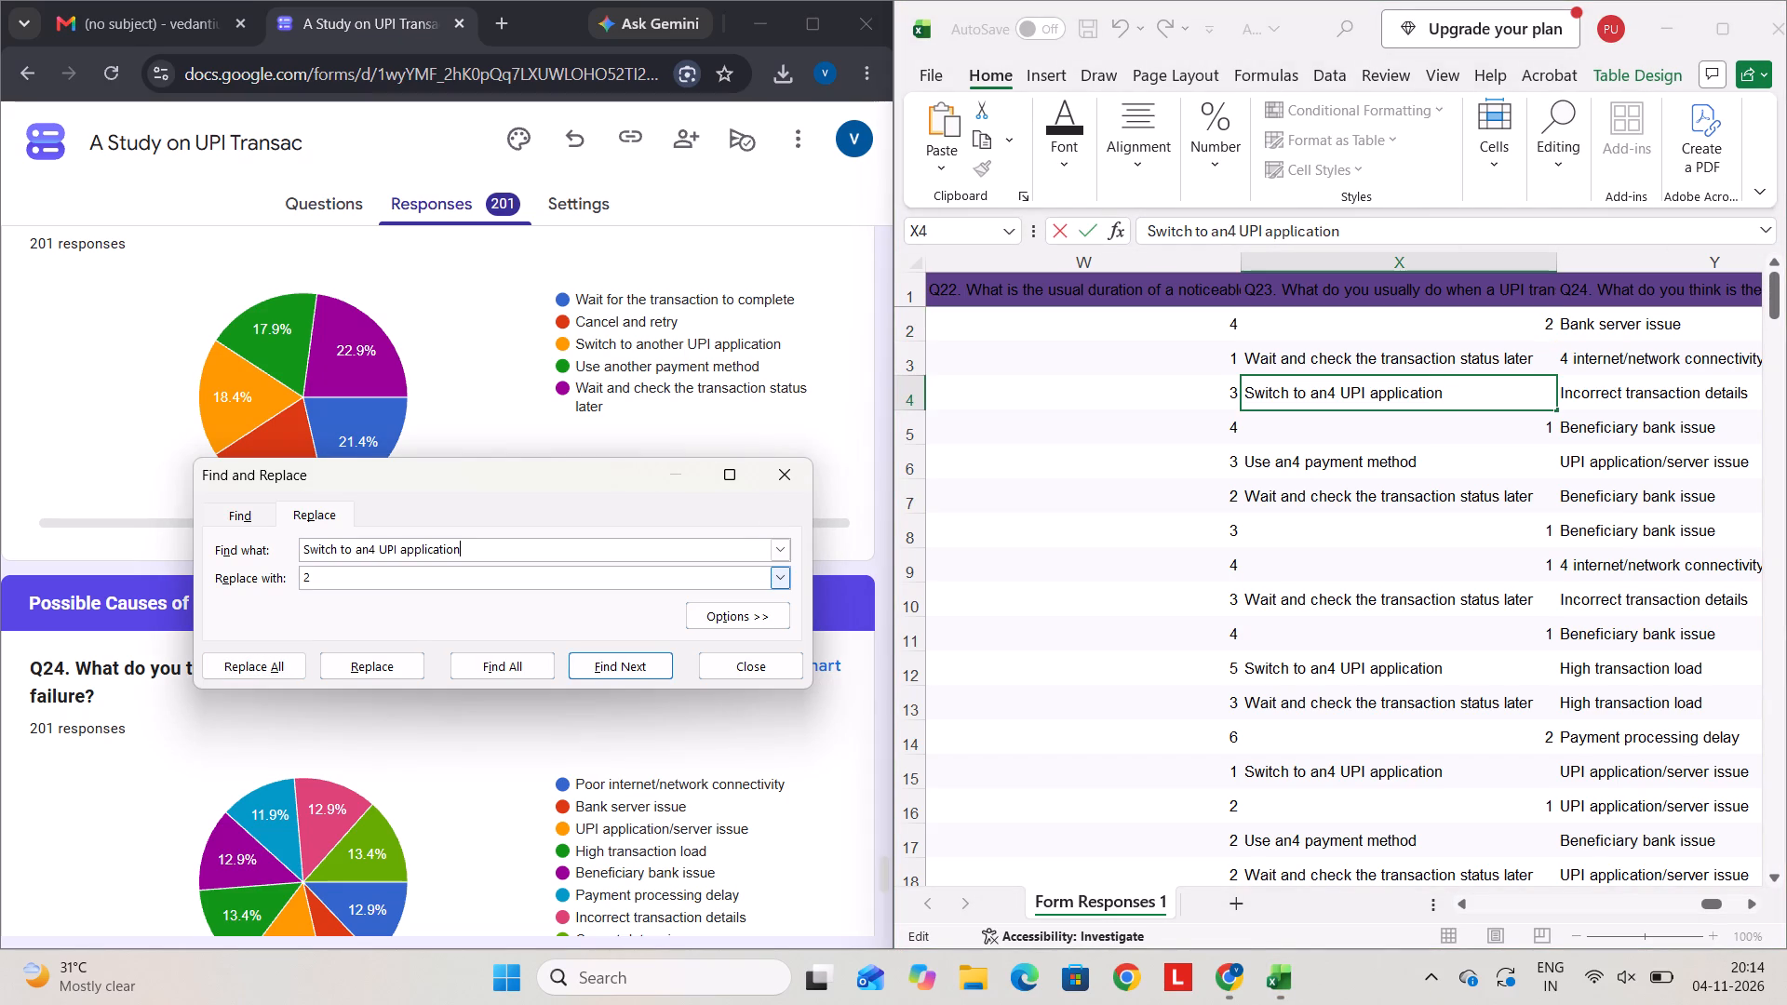
double_click(556, 581)
key(3)
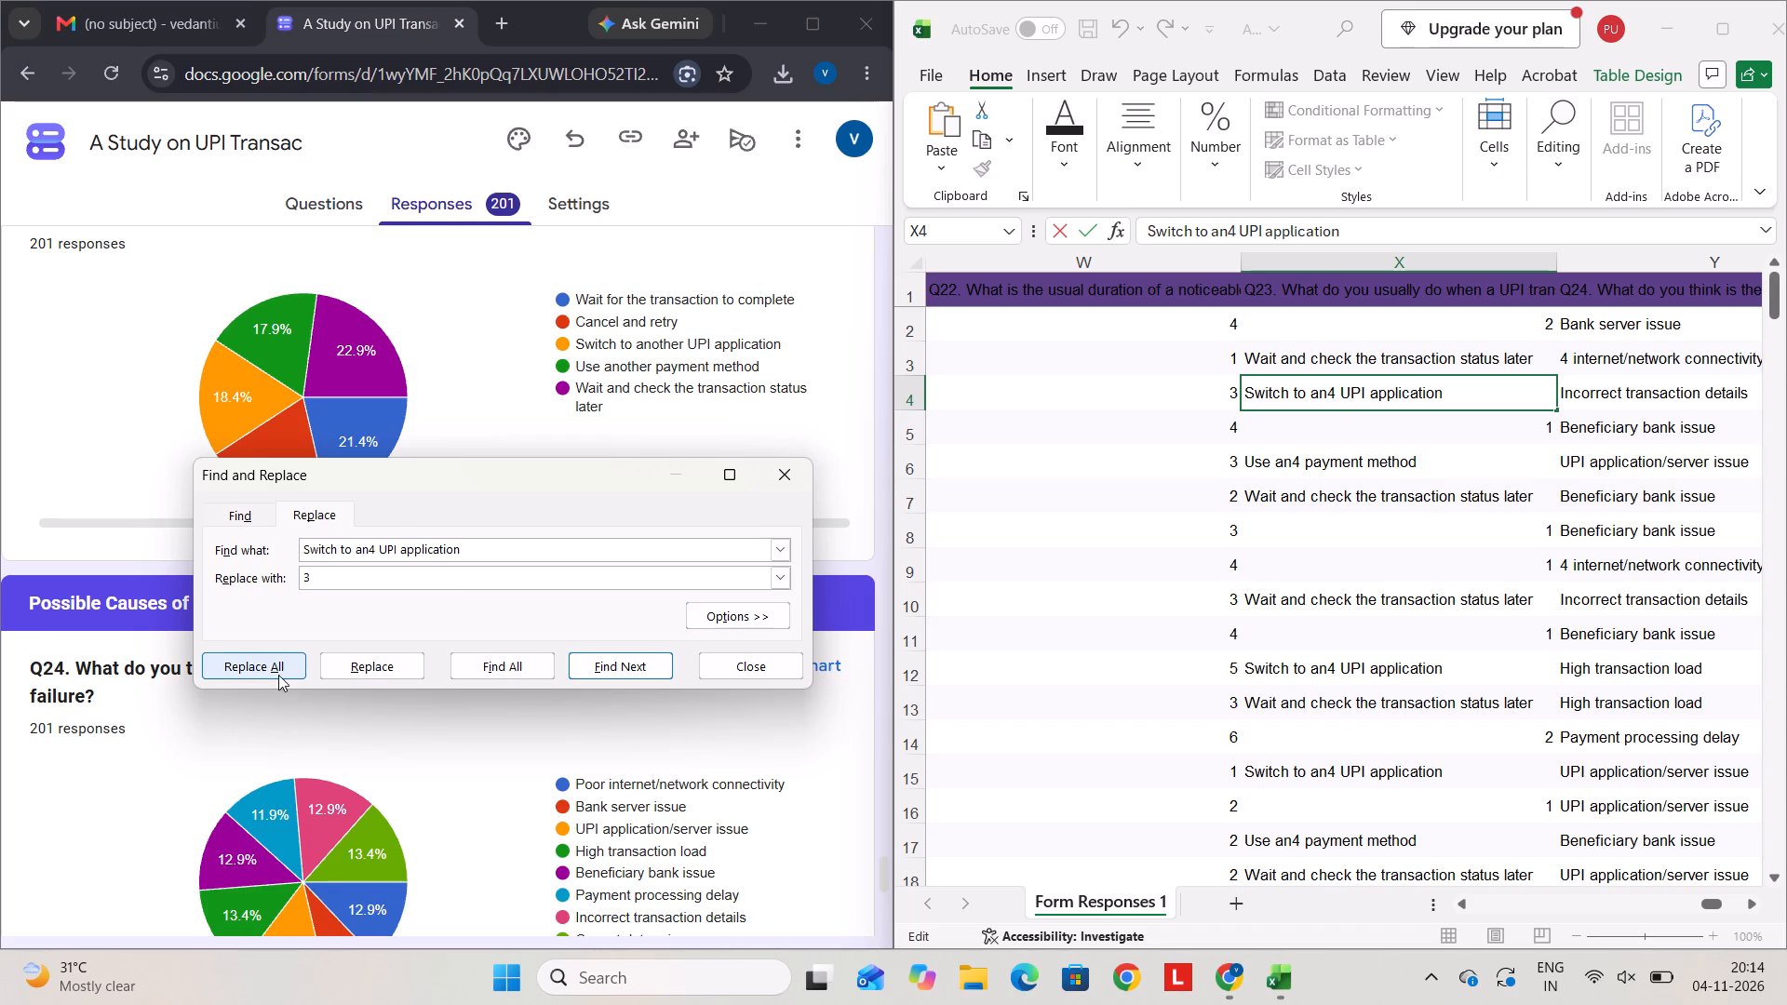
click(278, 674)
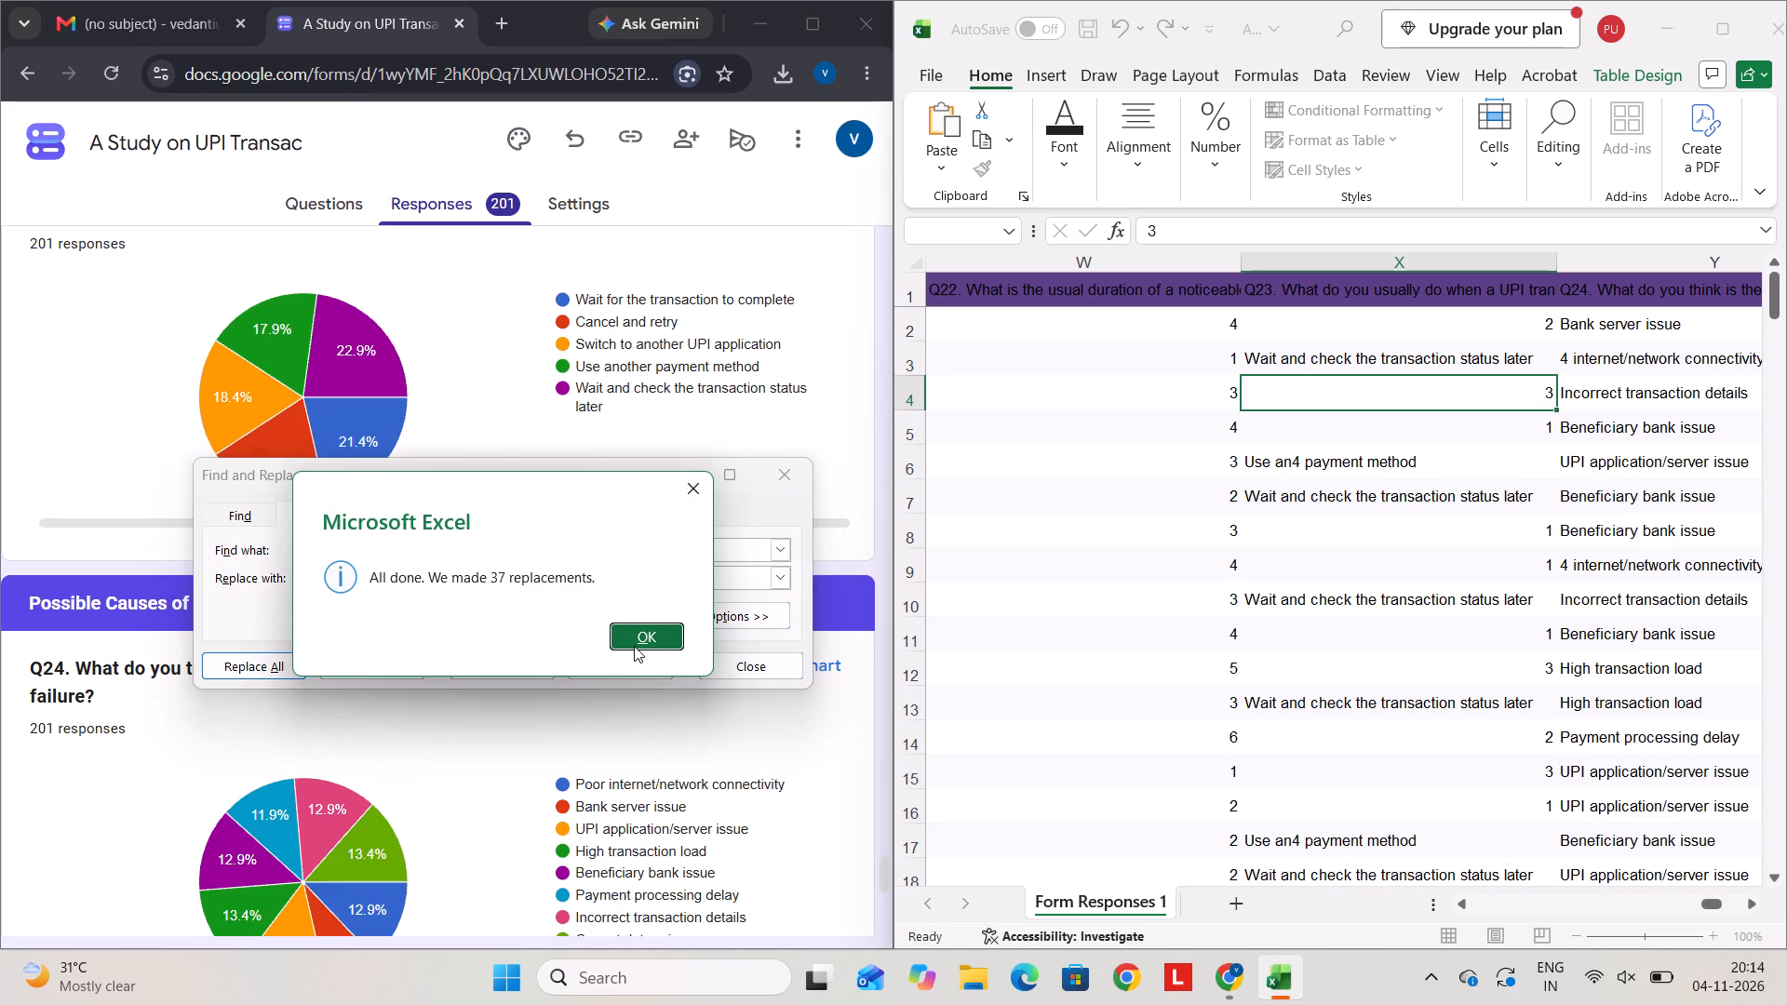
click(642, 633)
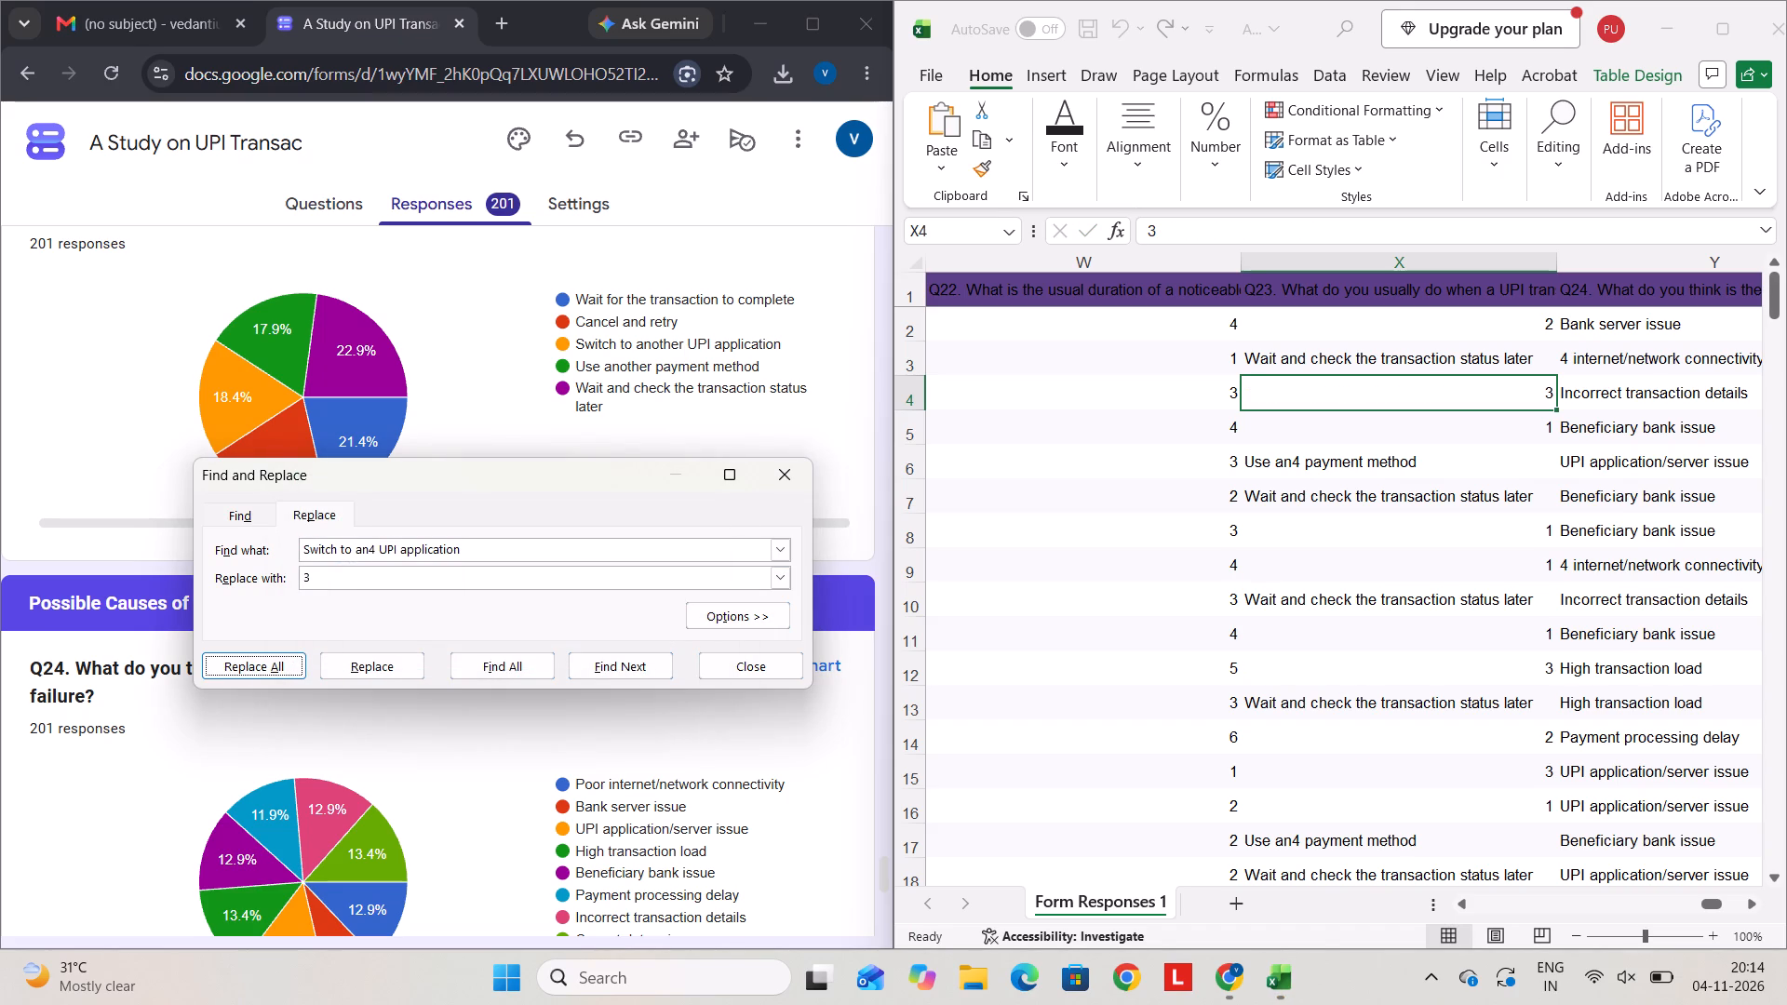
Replace every "Use an4 payment method" with 4 across the sheet, taking the search text from cell X6.
click(1286, 468)
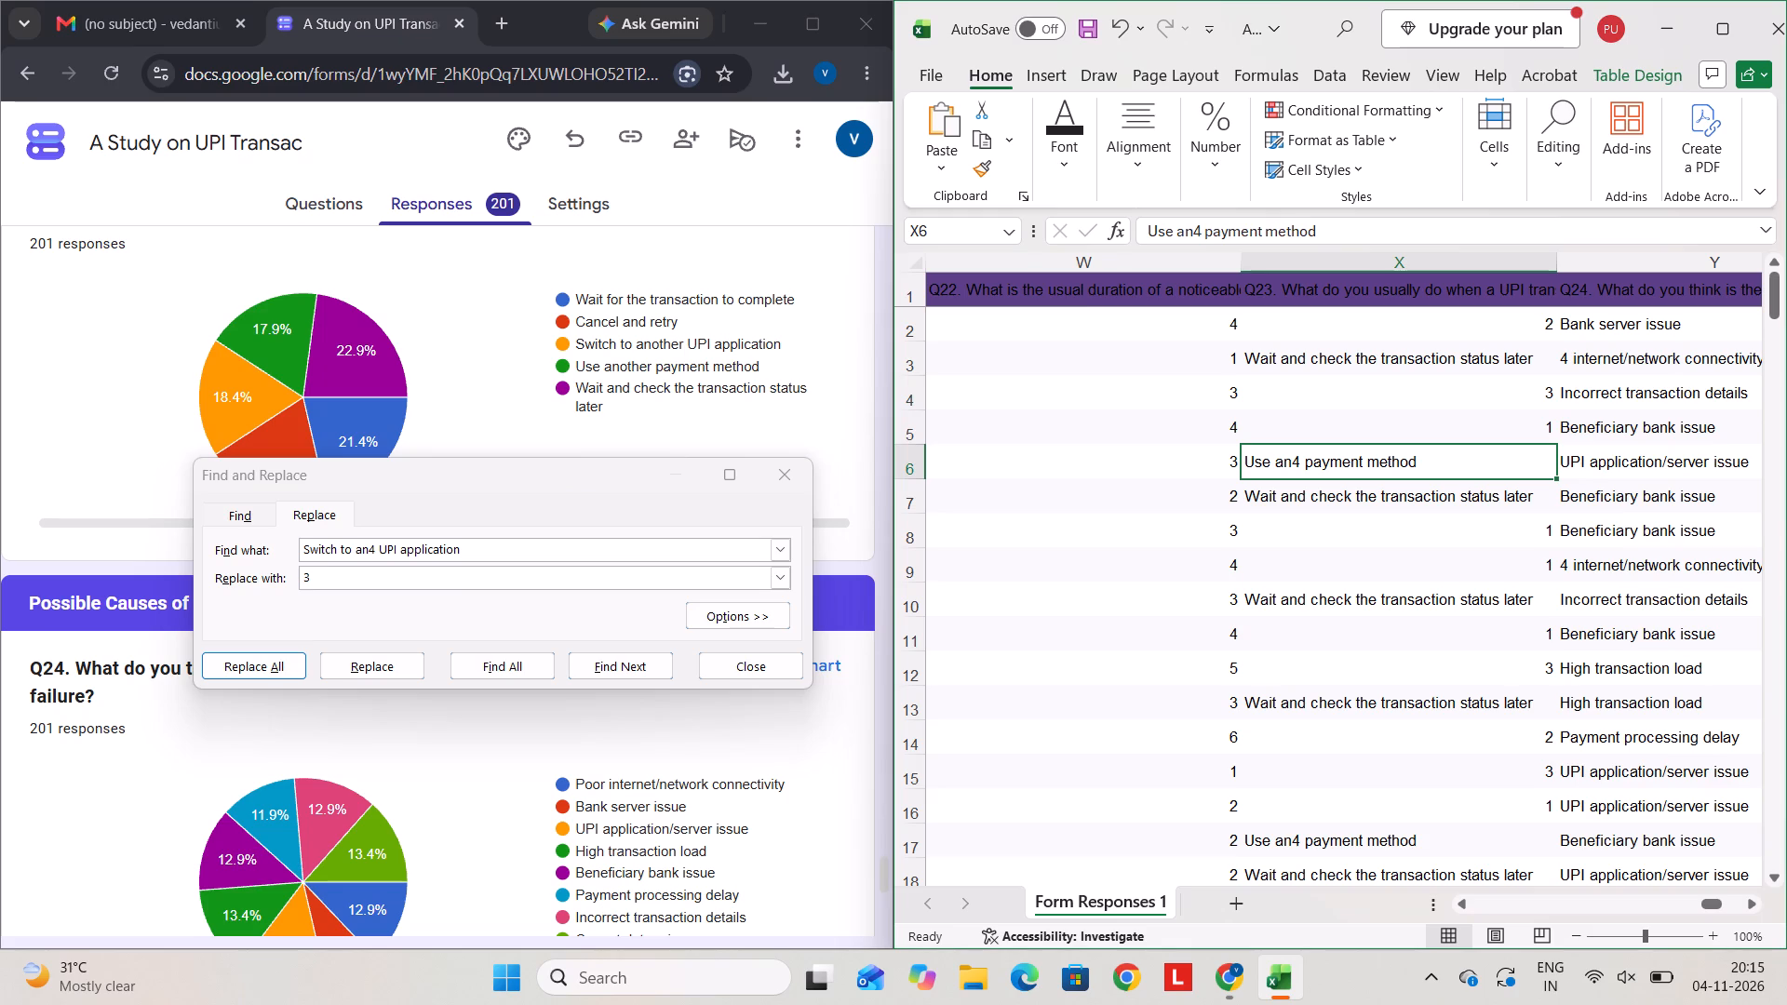
double_click(1286, 468)
key(ctrl+a)
key(ctrl+c)
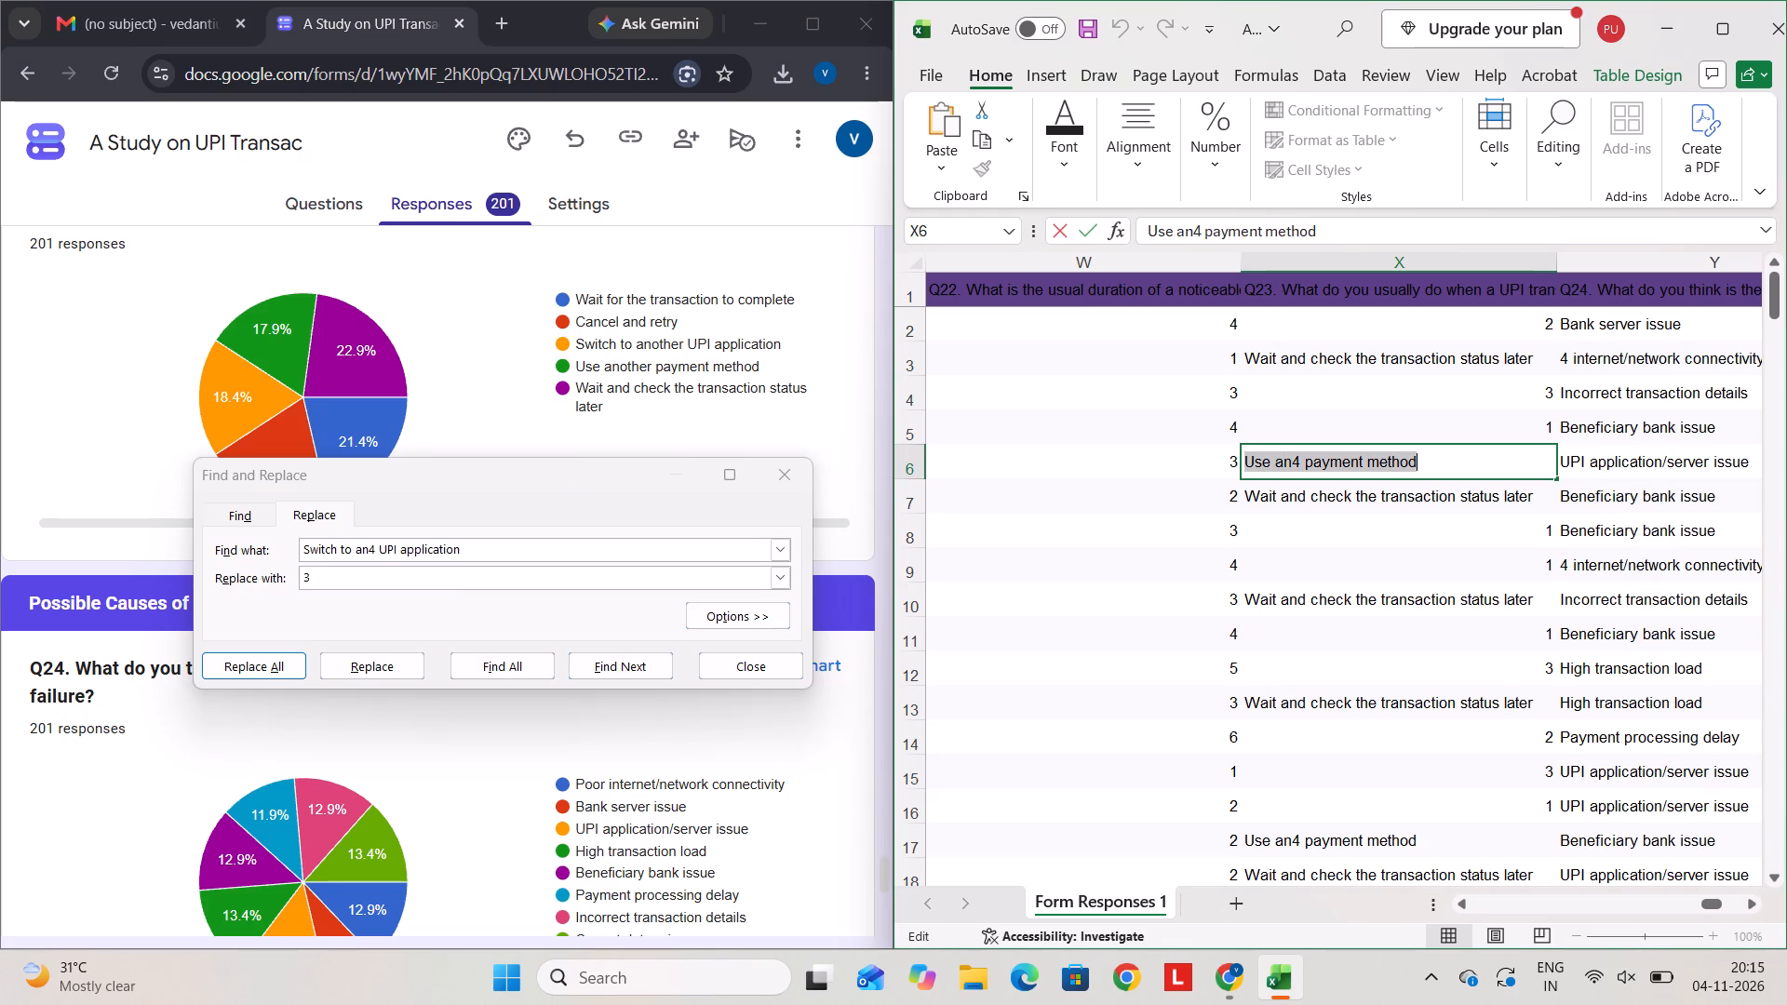
double_click(537, 550)
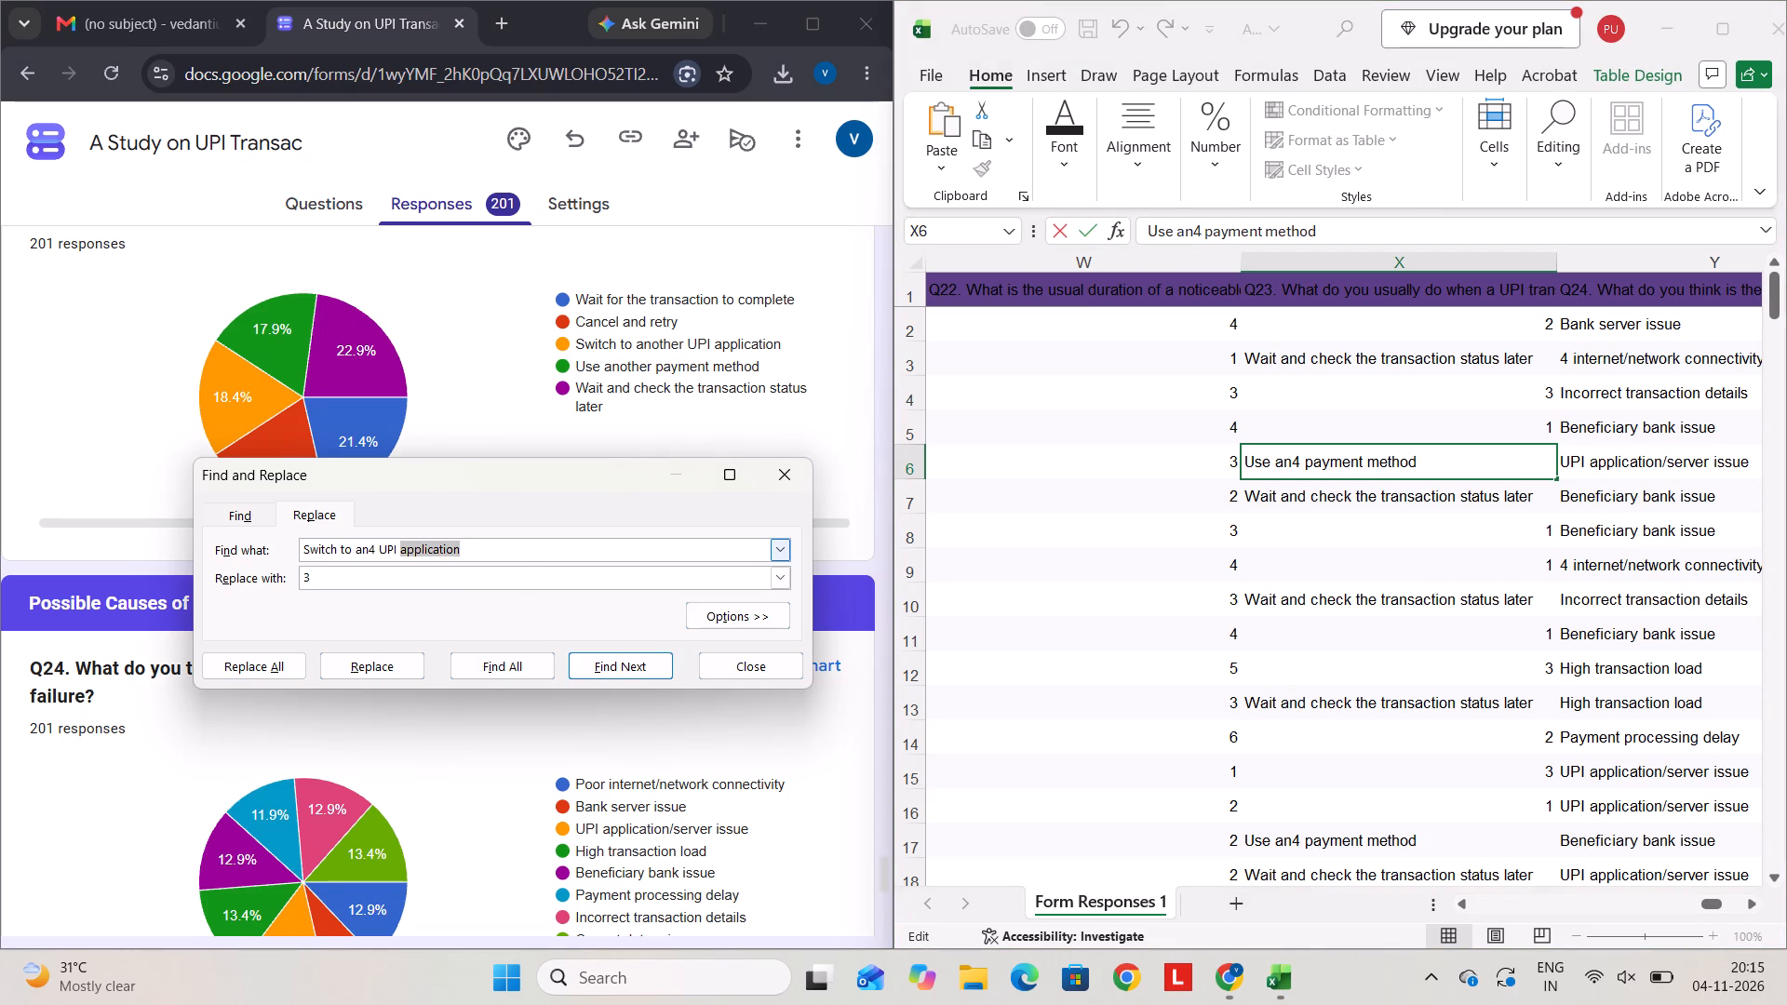
key(ctrl+a)
key(ctrl+v)
double_click(437, 576)
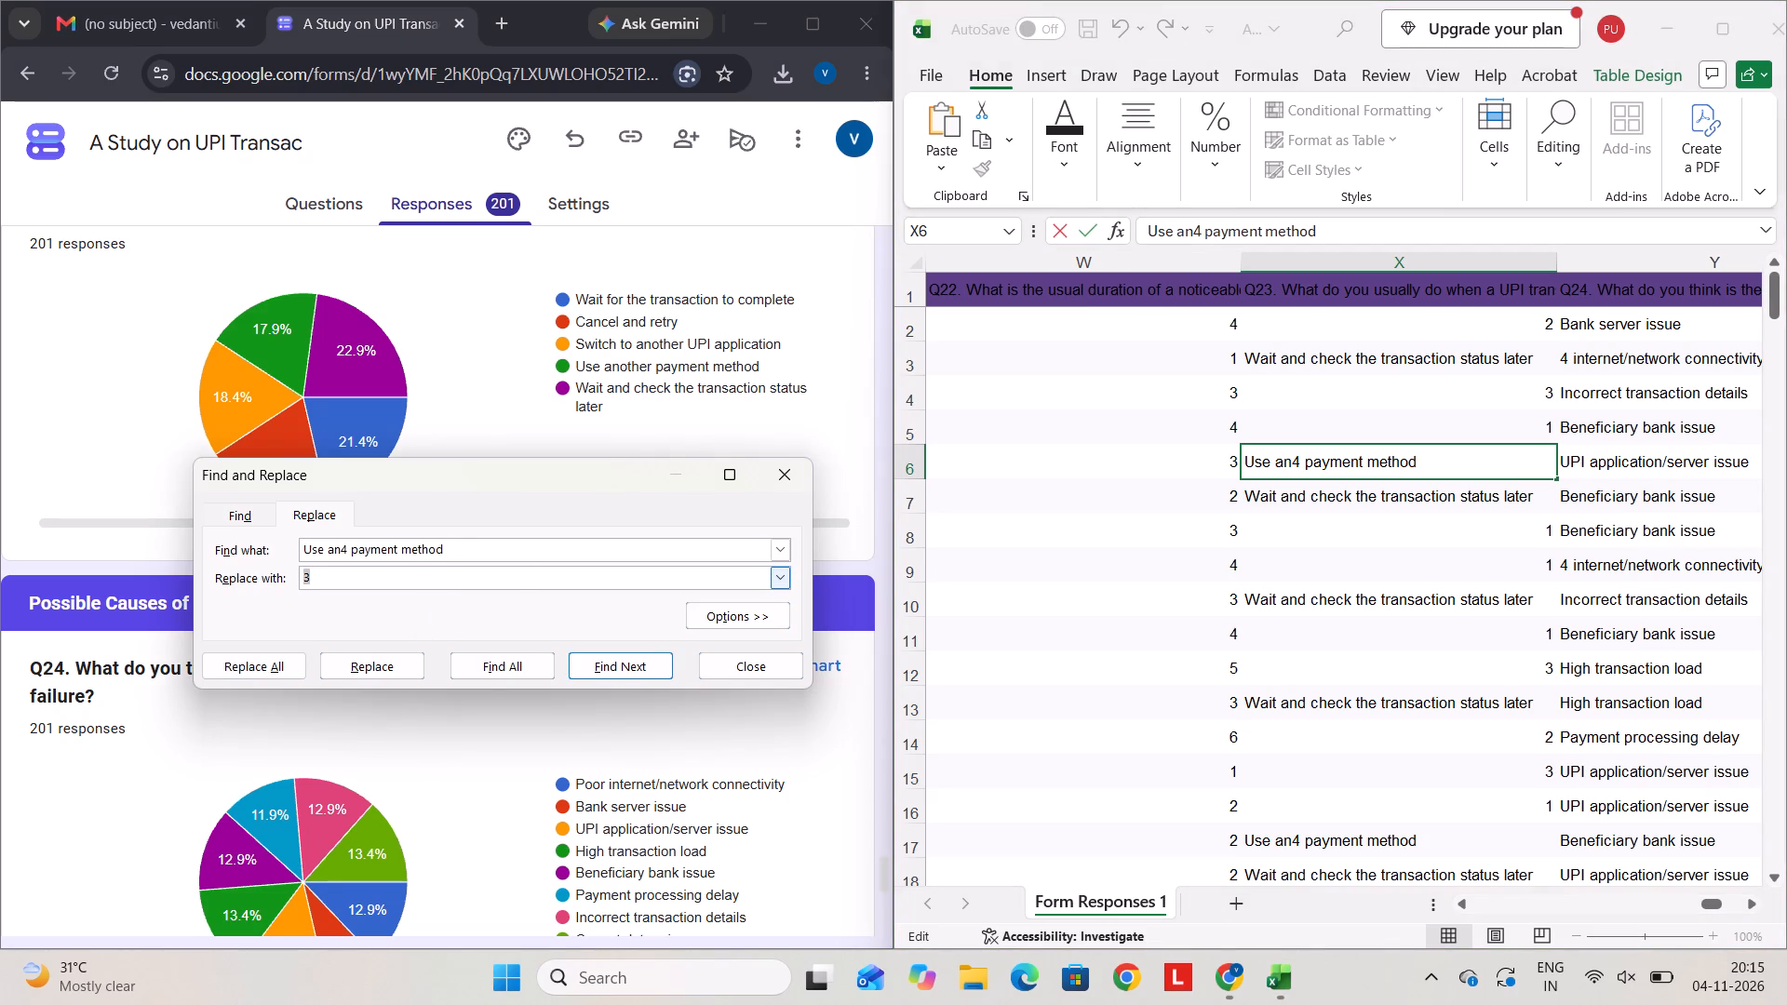
key(4)
click(268, 660)
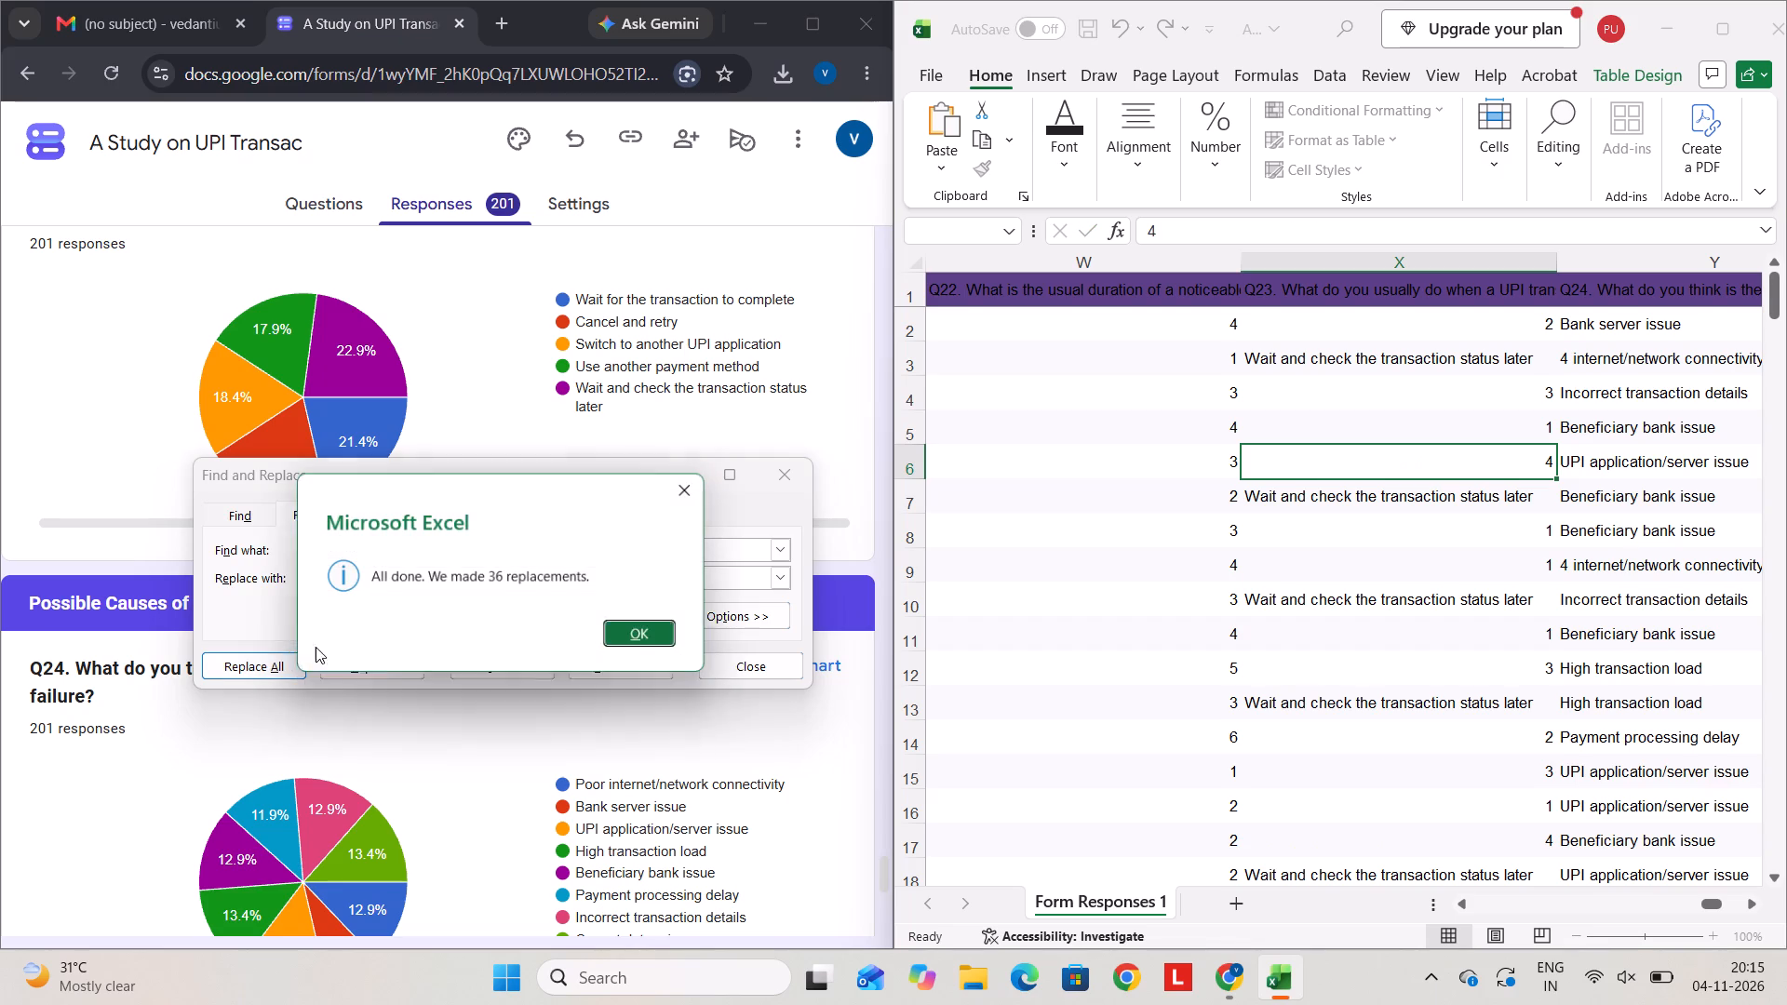
click(646, 628)
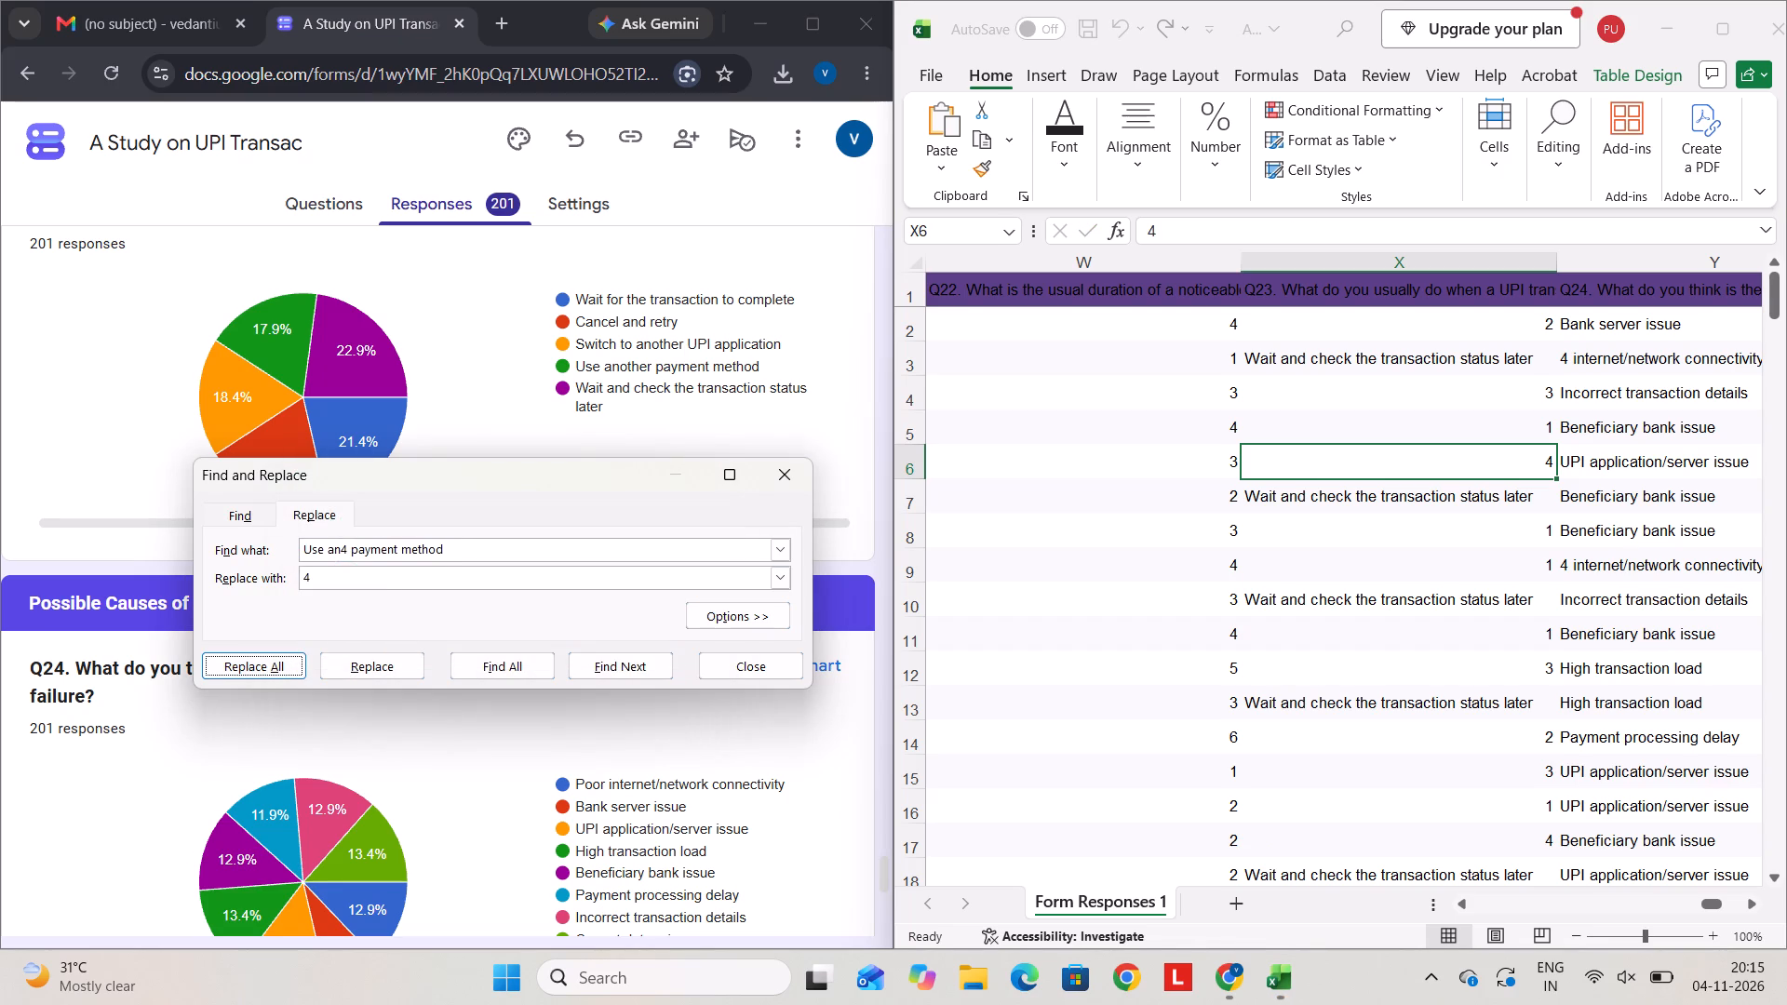
Replace every "Wait and check the transaction status later" with 5 across the sheet, taking the search text from cell X3.
double_click(1396, 368)
key(ctrl+a)
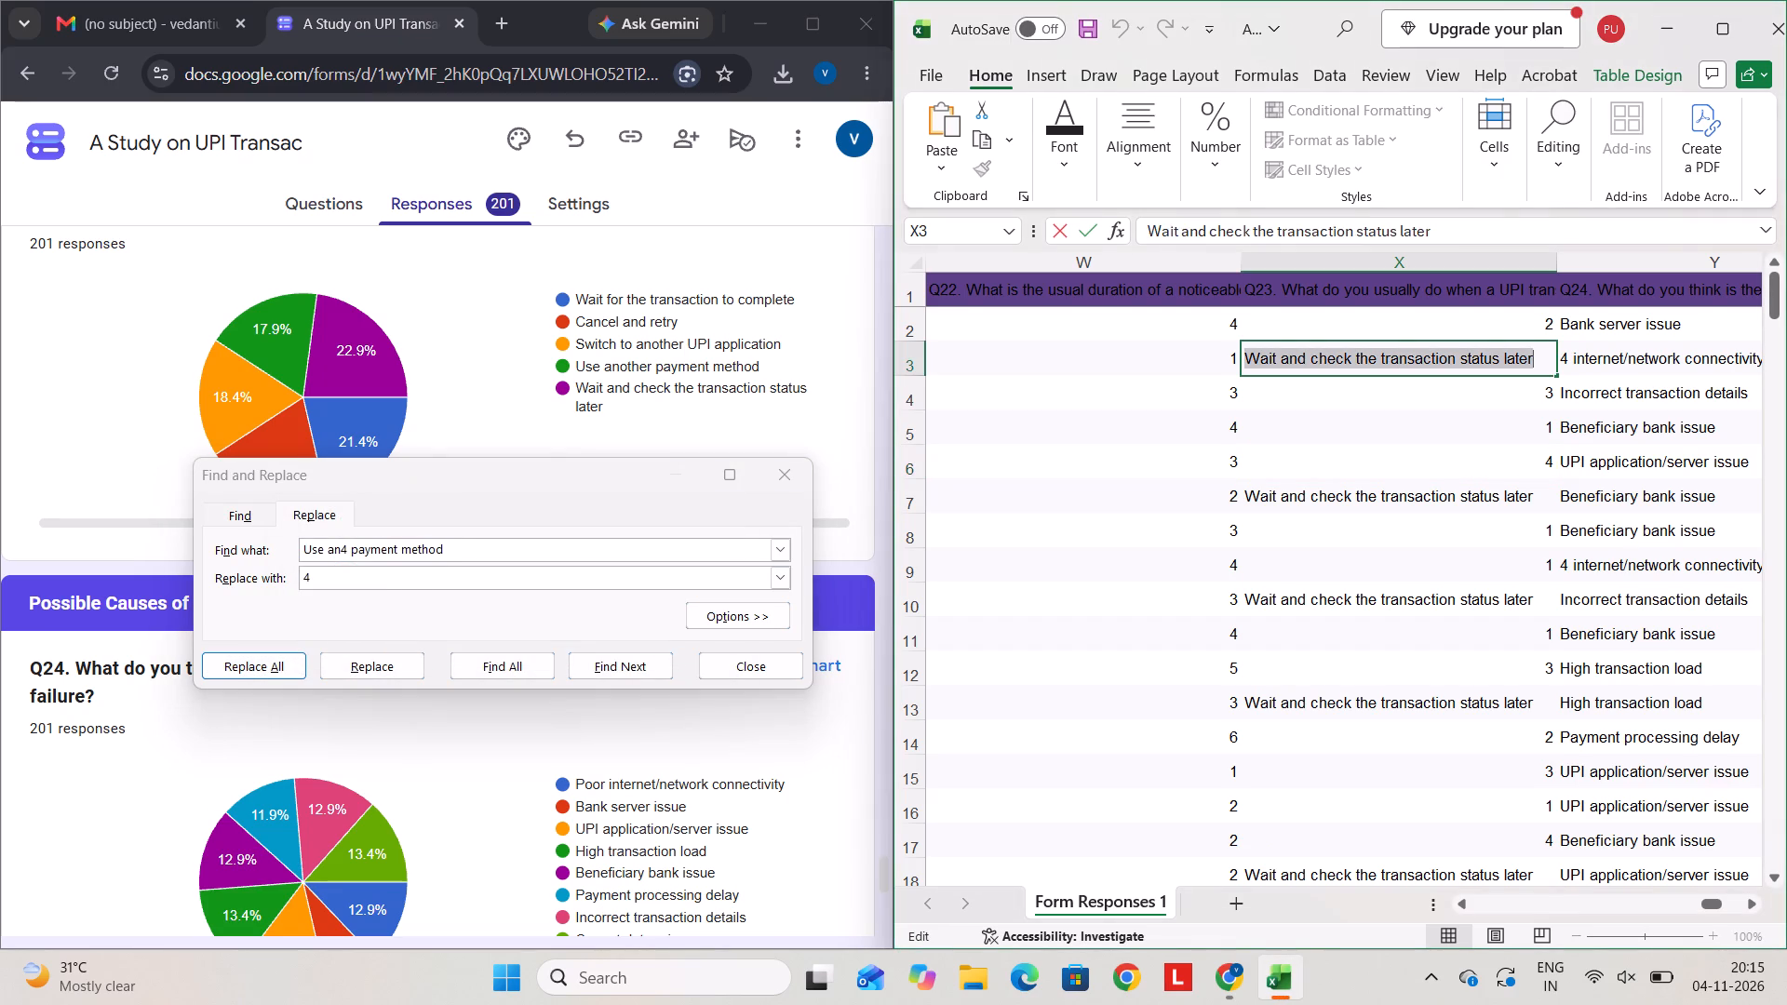
key(ctrl+c)
click(449, 533)
click(449, 541)
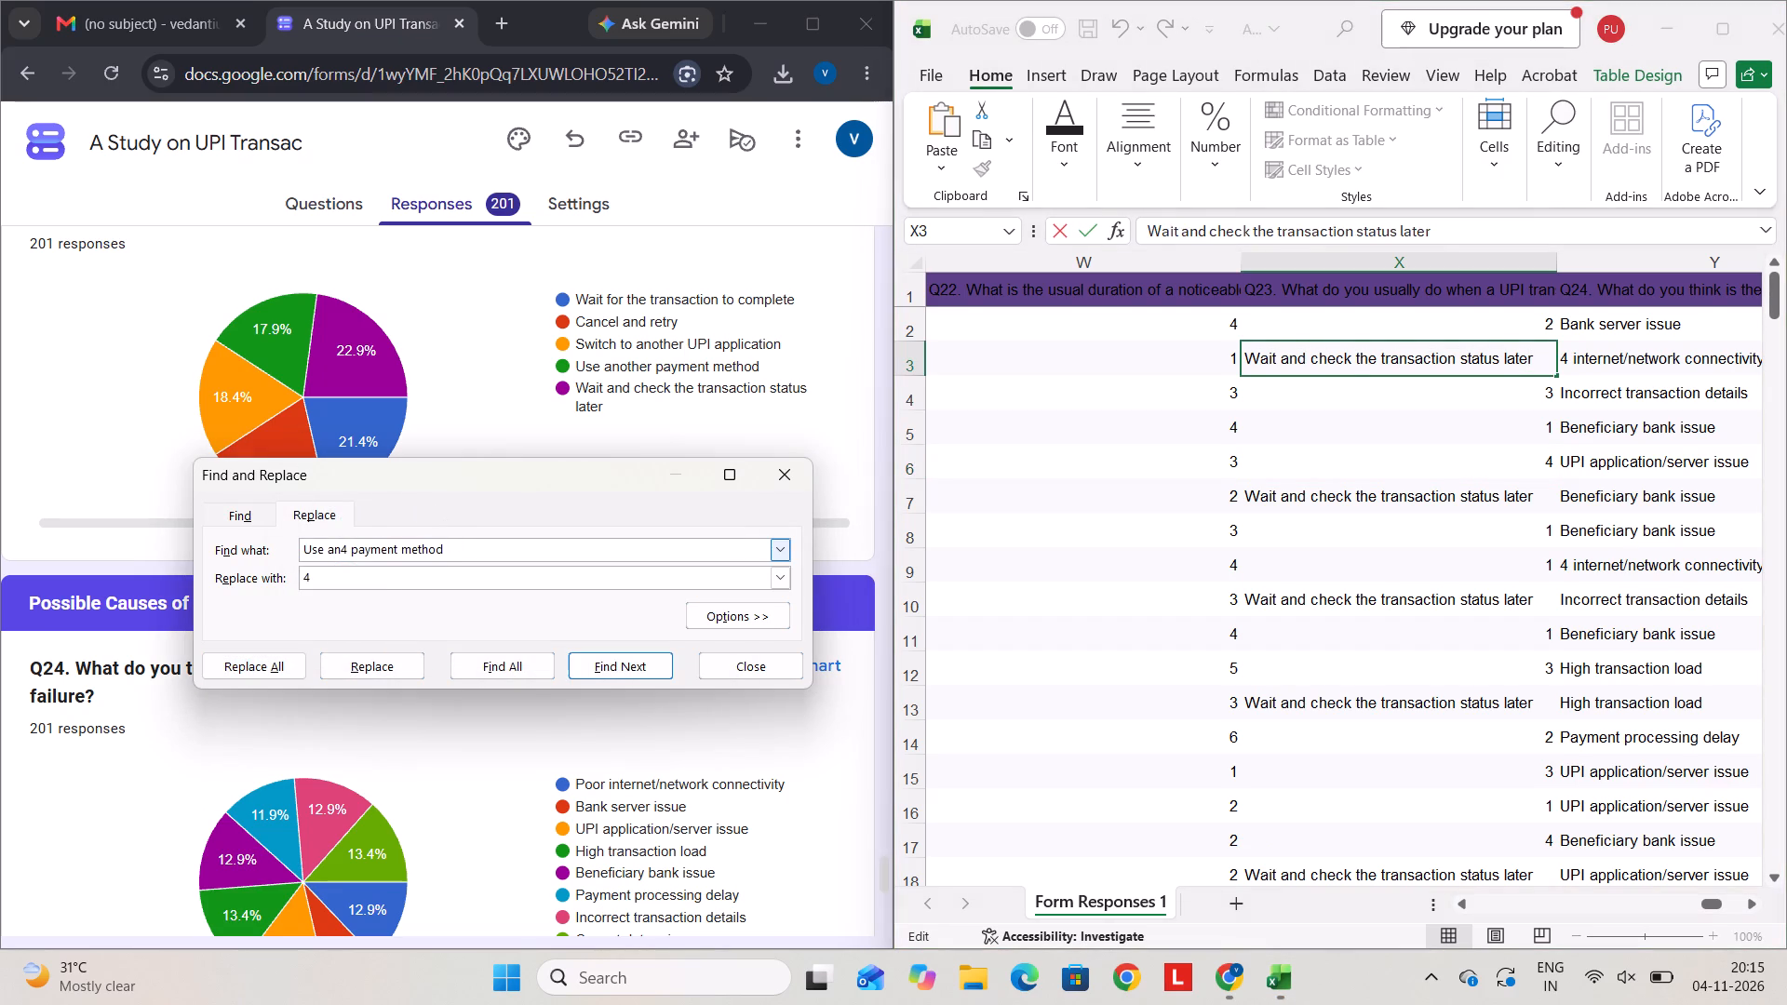
key(ctrl+a)
key(ctrl+v)
double_click(343, 575)
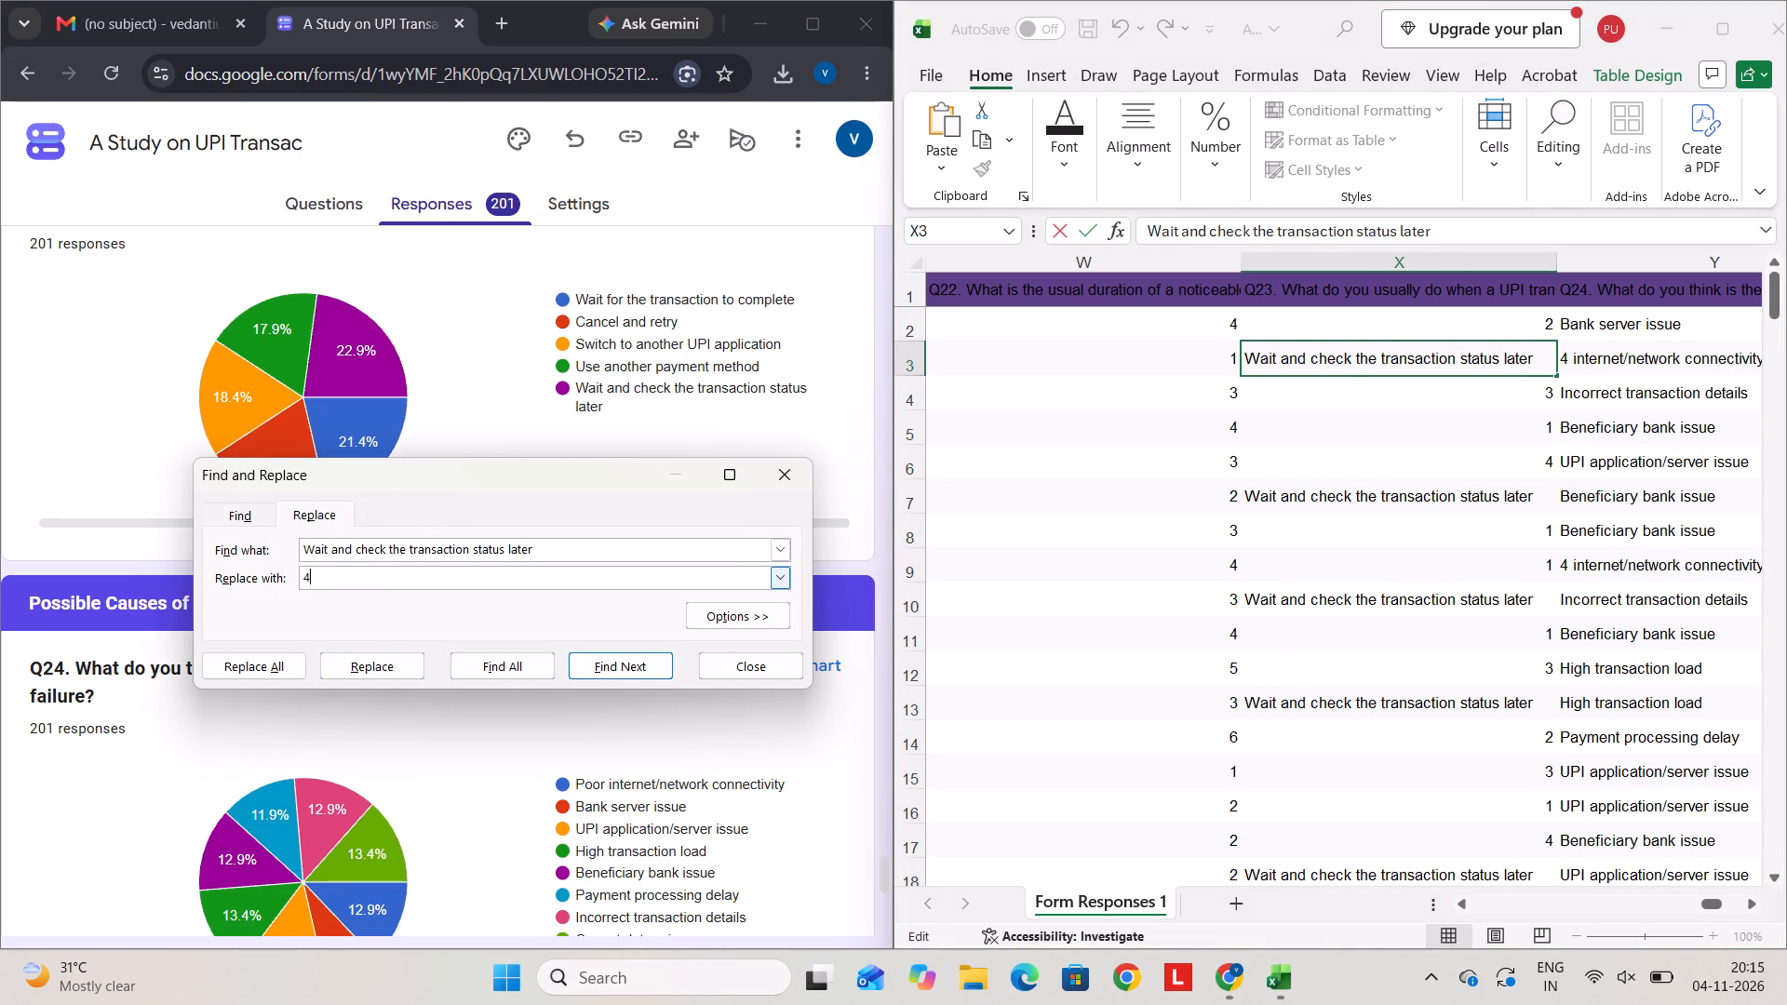
key(5)
click(244, 658)
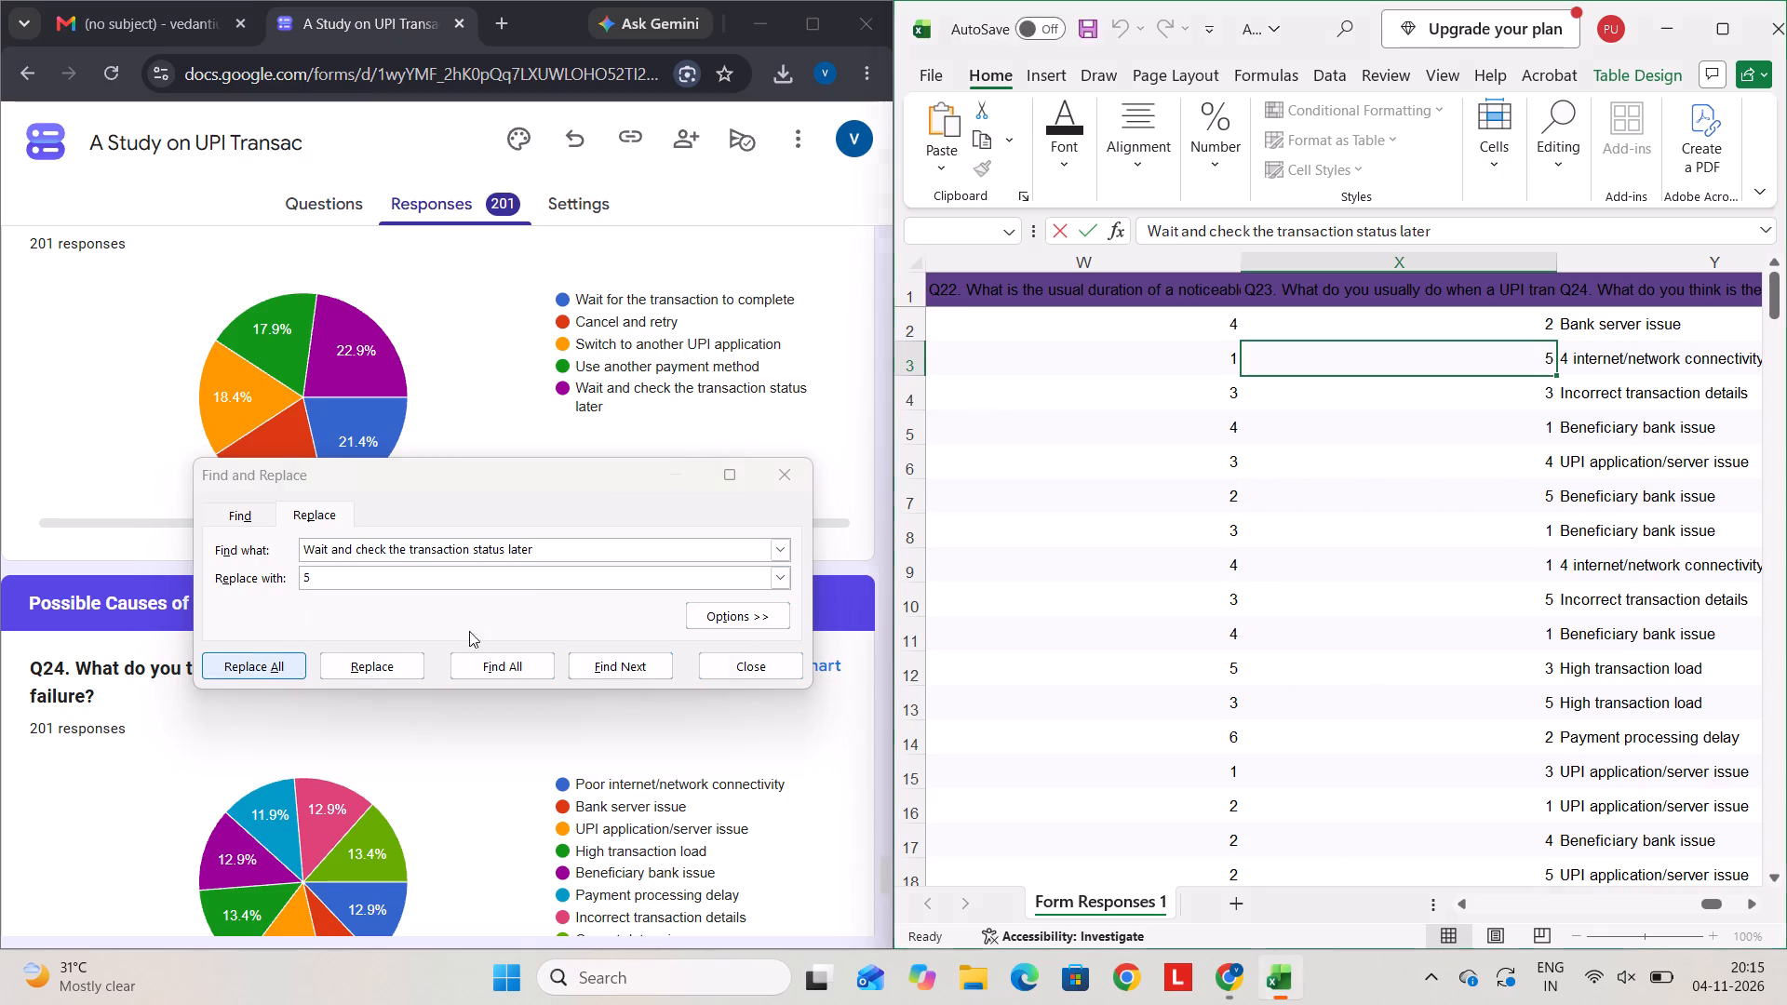
click(659, 634)
Following the Google Form's Q24 option order, replace every "4 internet/network connectivity" with 1, taking the search text from cell Y9.
scroll(1210, 505, left, 1)
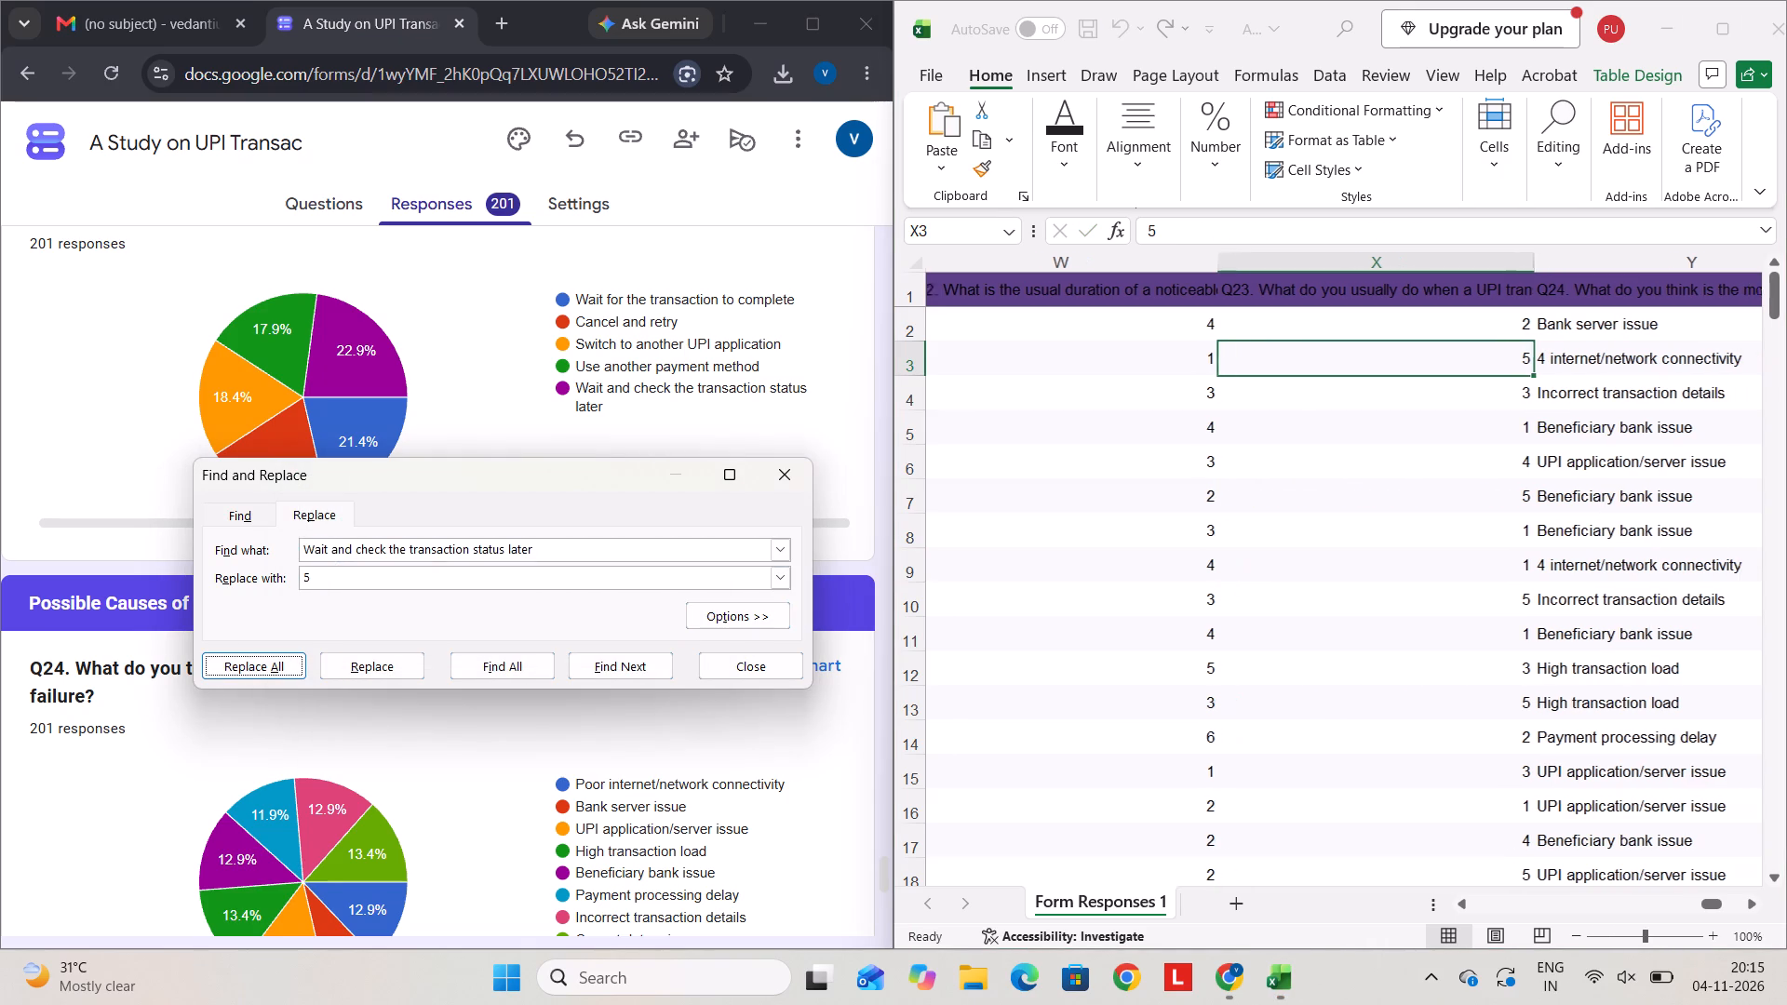
scroll(1210, 506, left, 4)
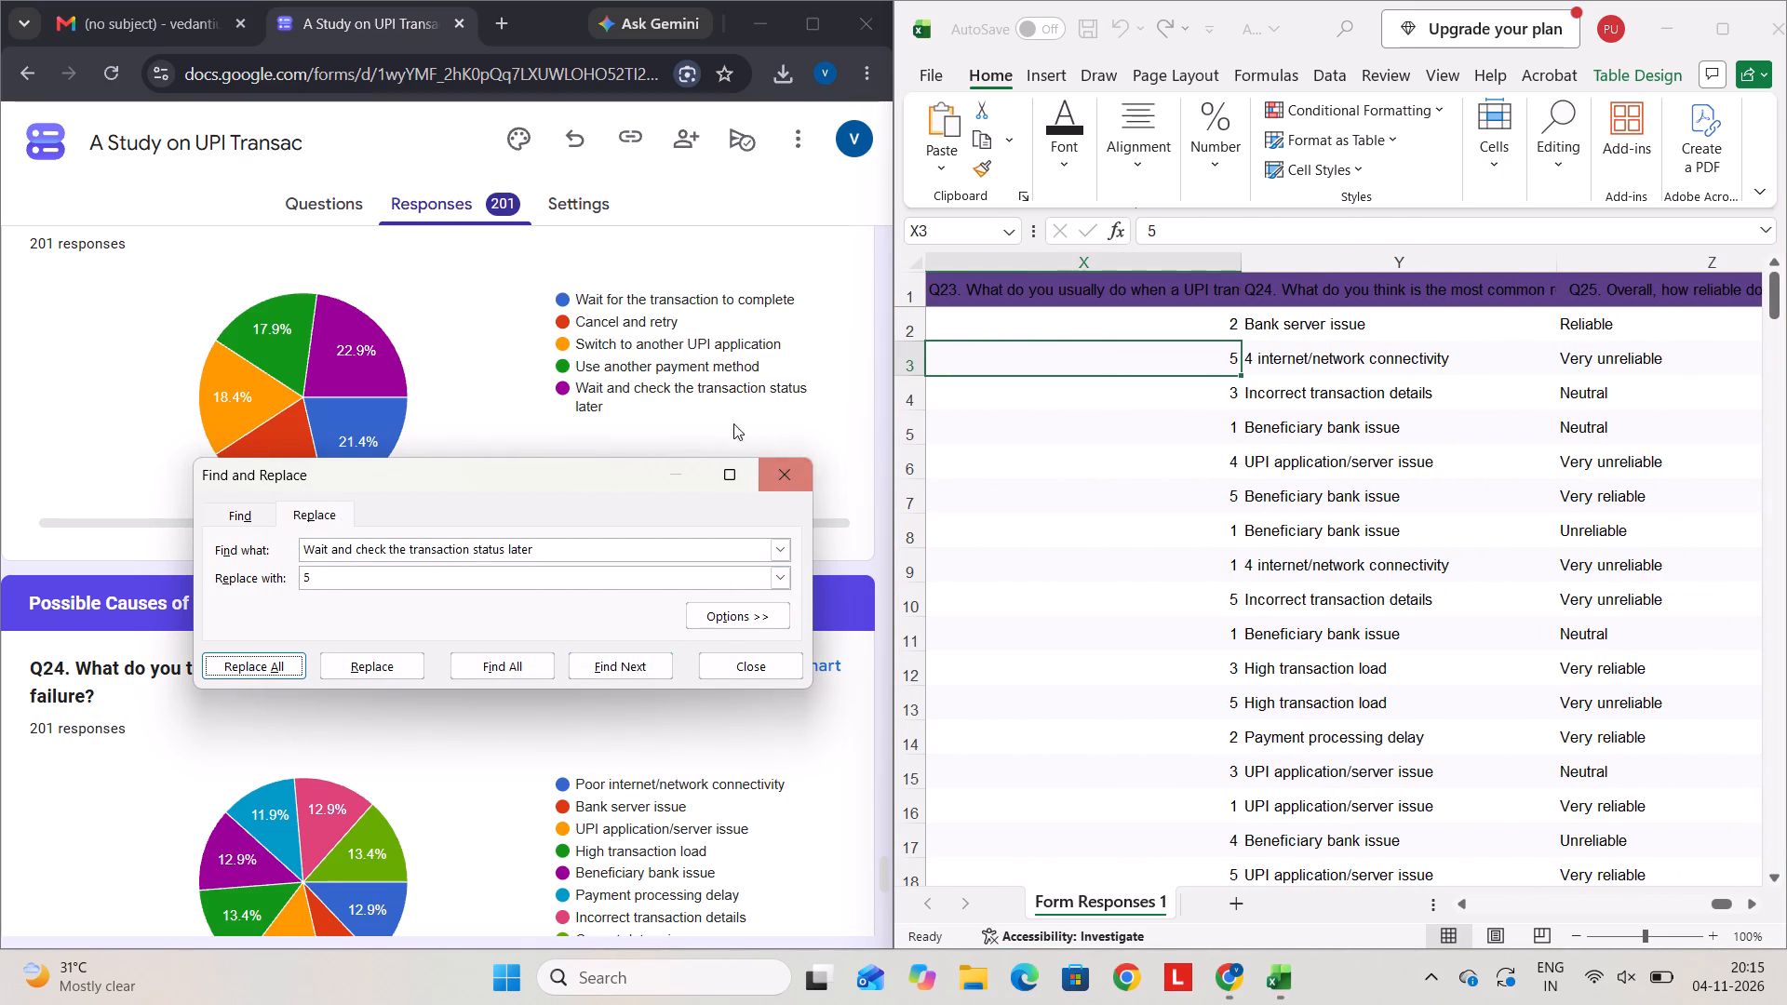
scroll(702, 400, down, 6)
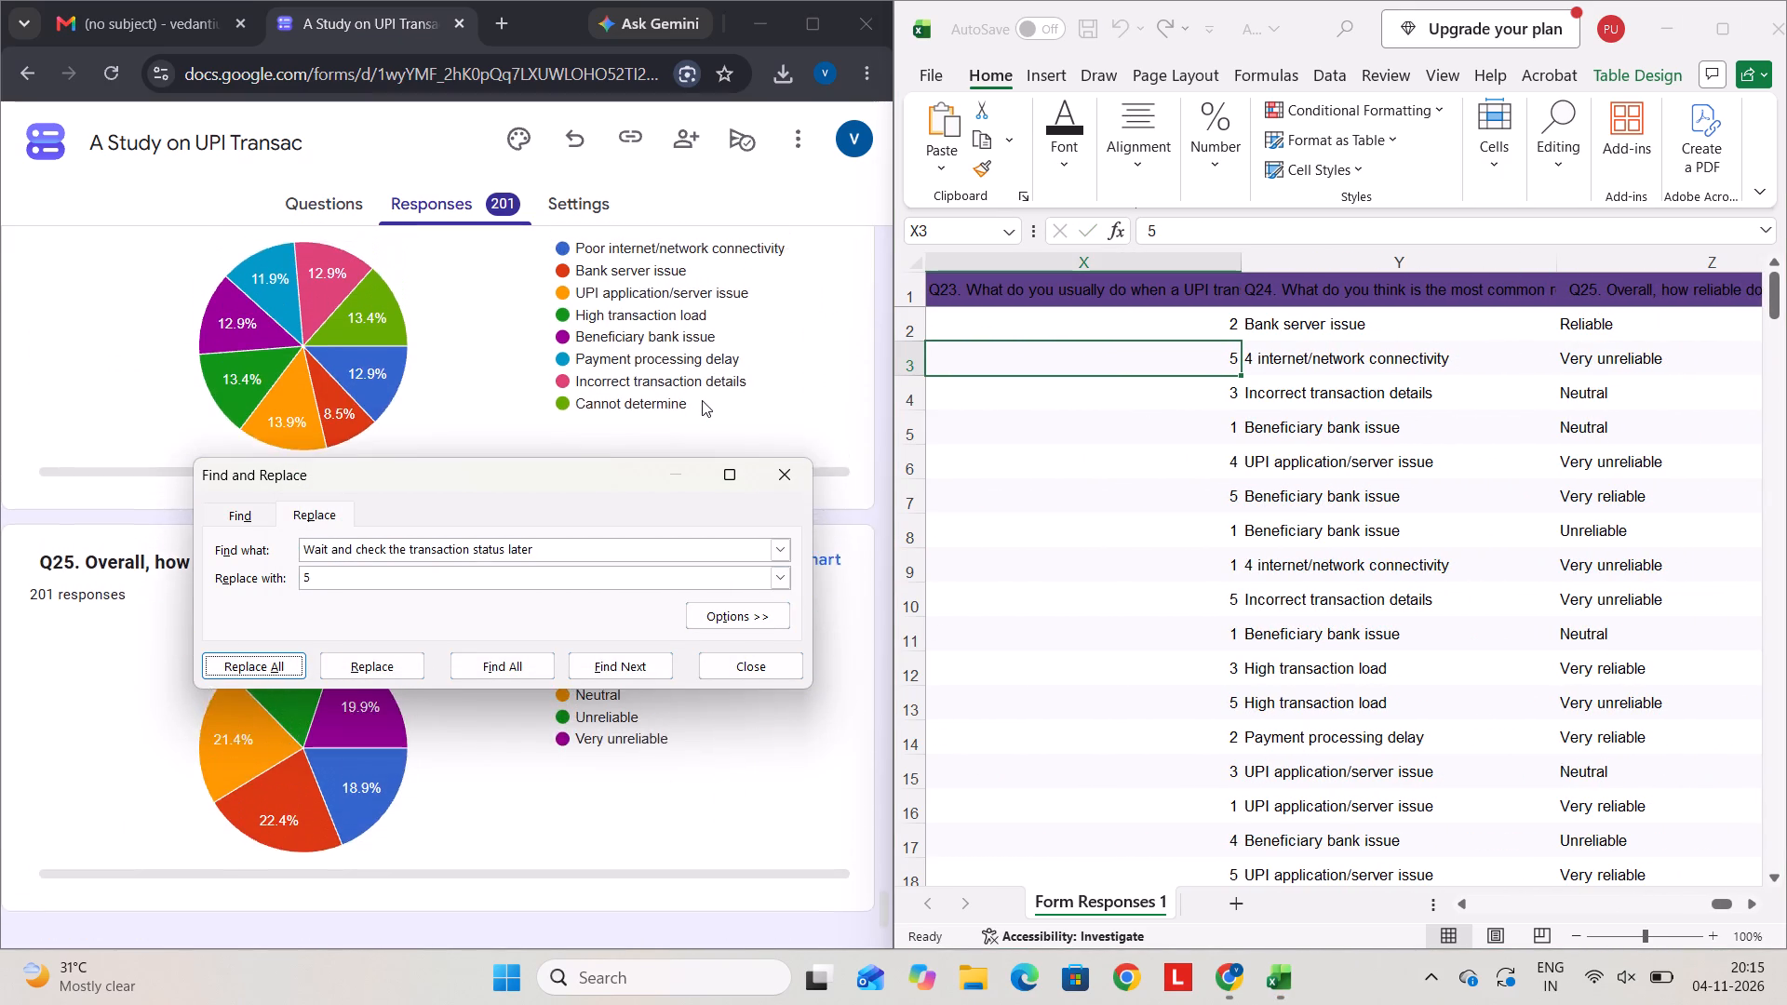
scroll(702, 400, down, 1)
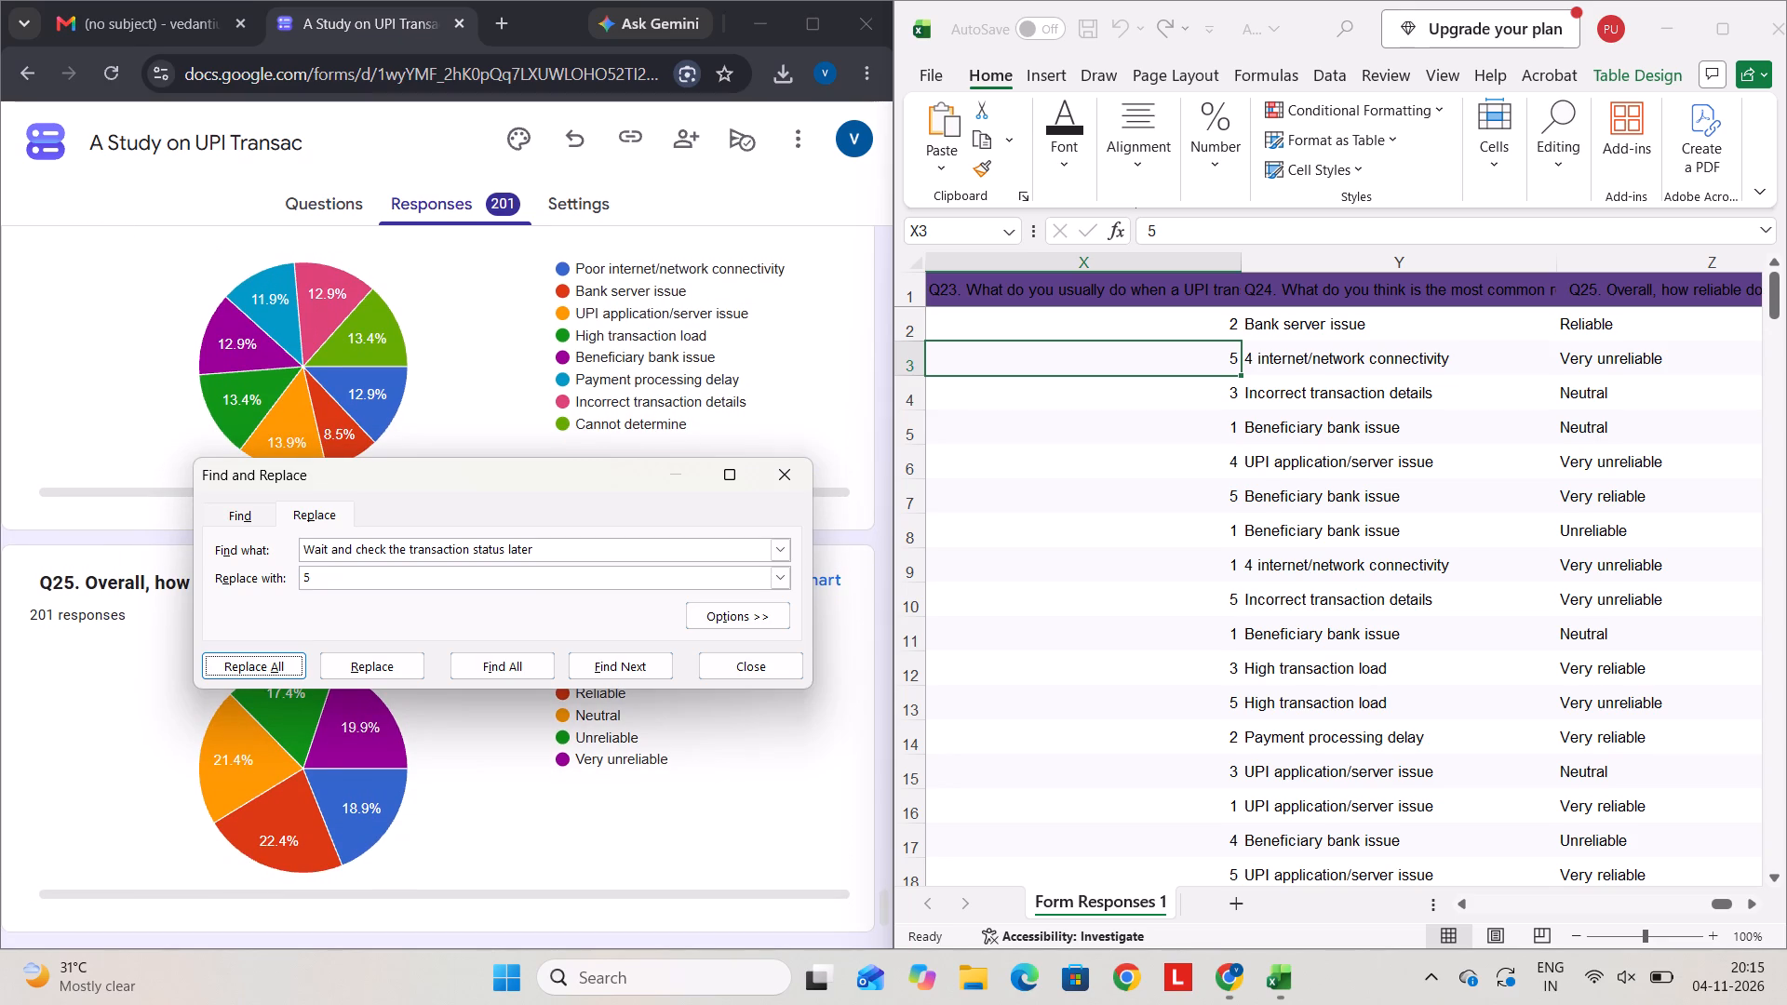
scroll(1449, 430, down, 1)
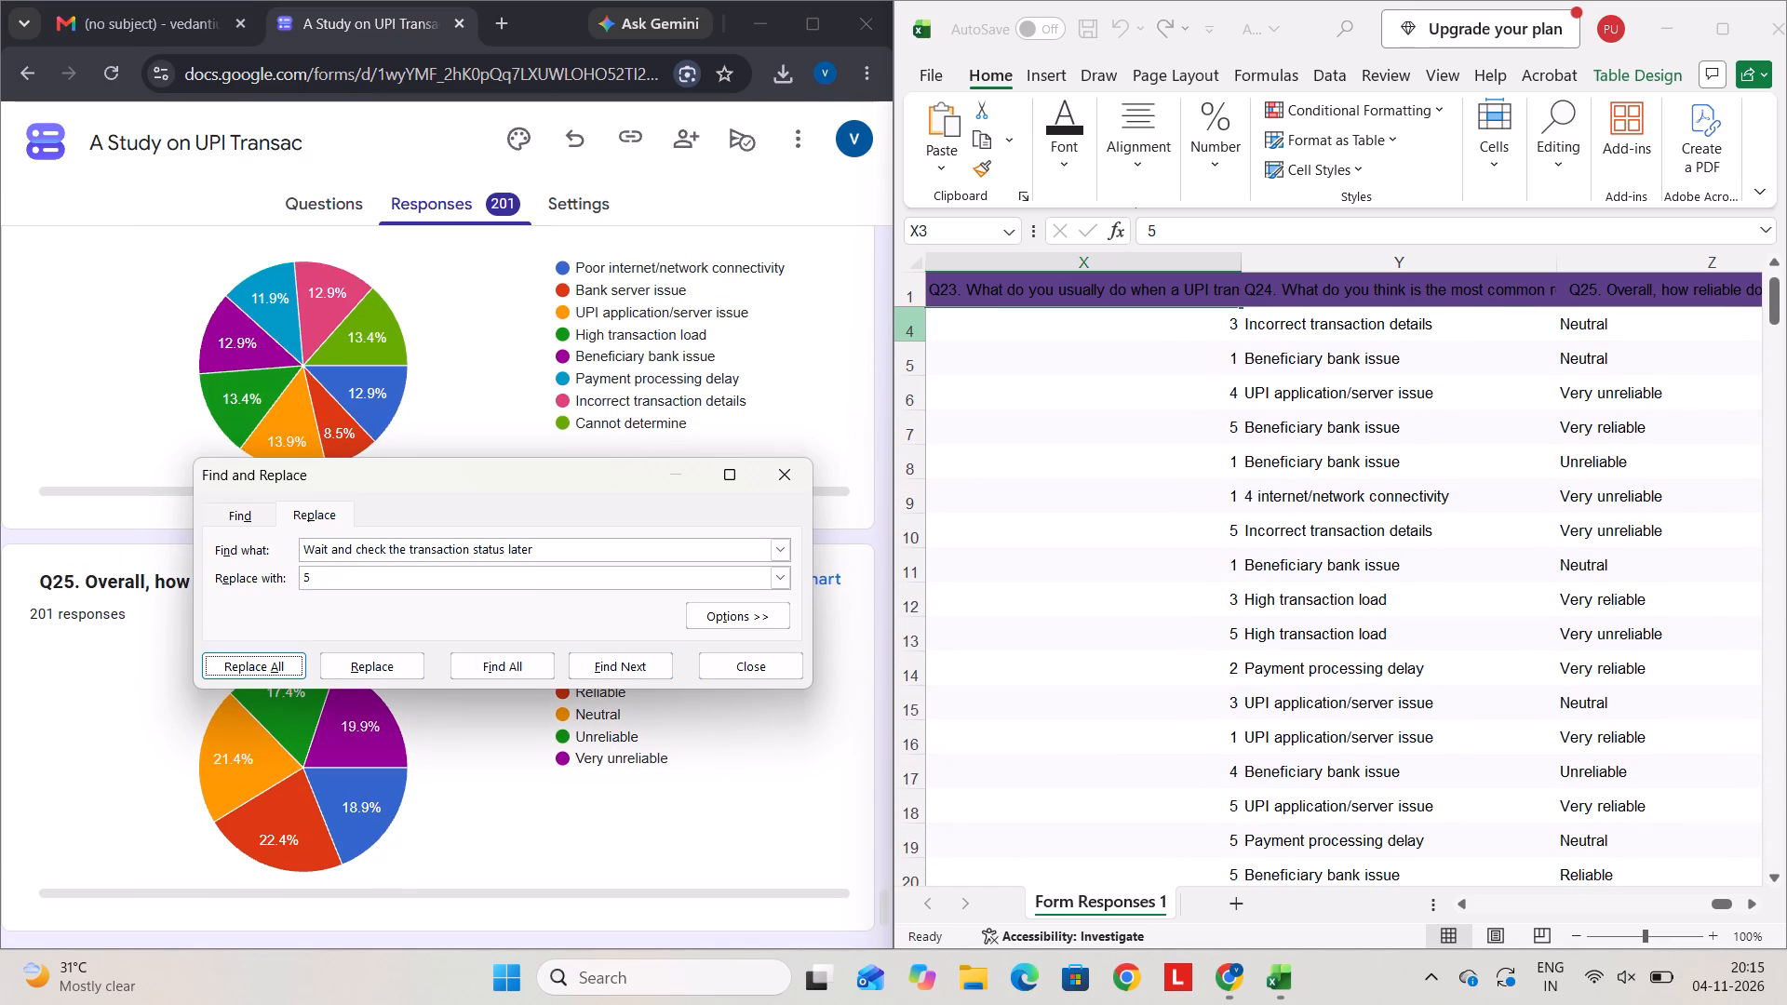
click(1390, 492)
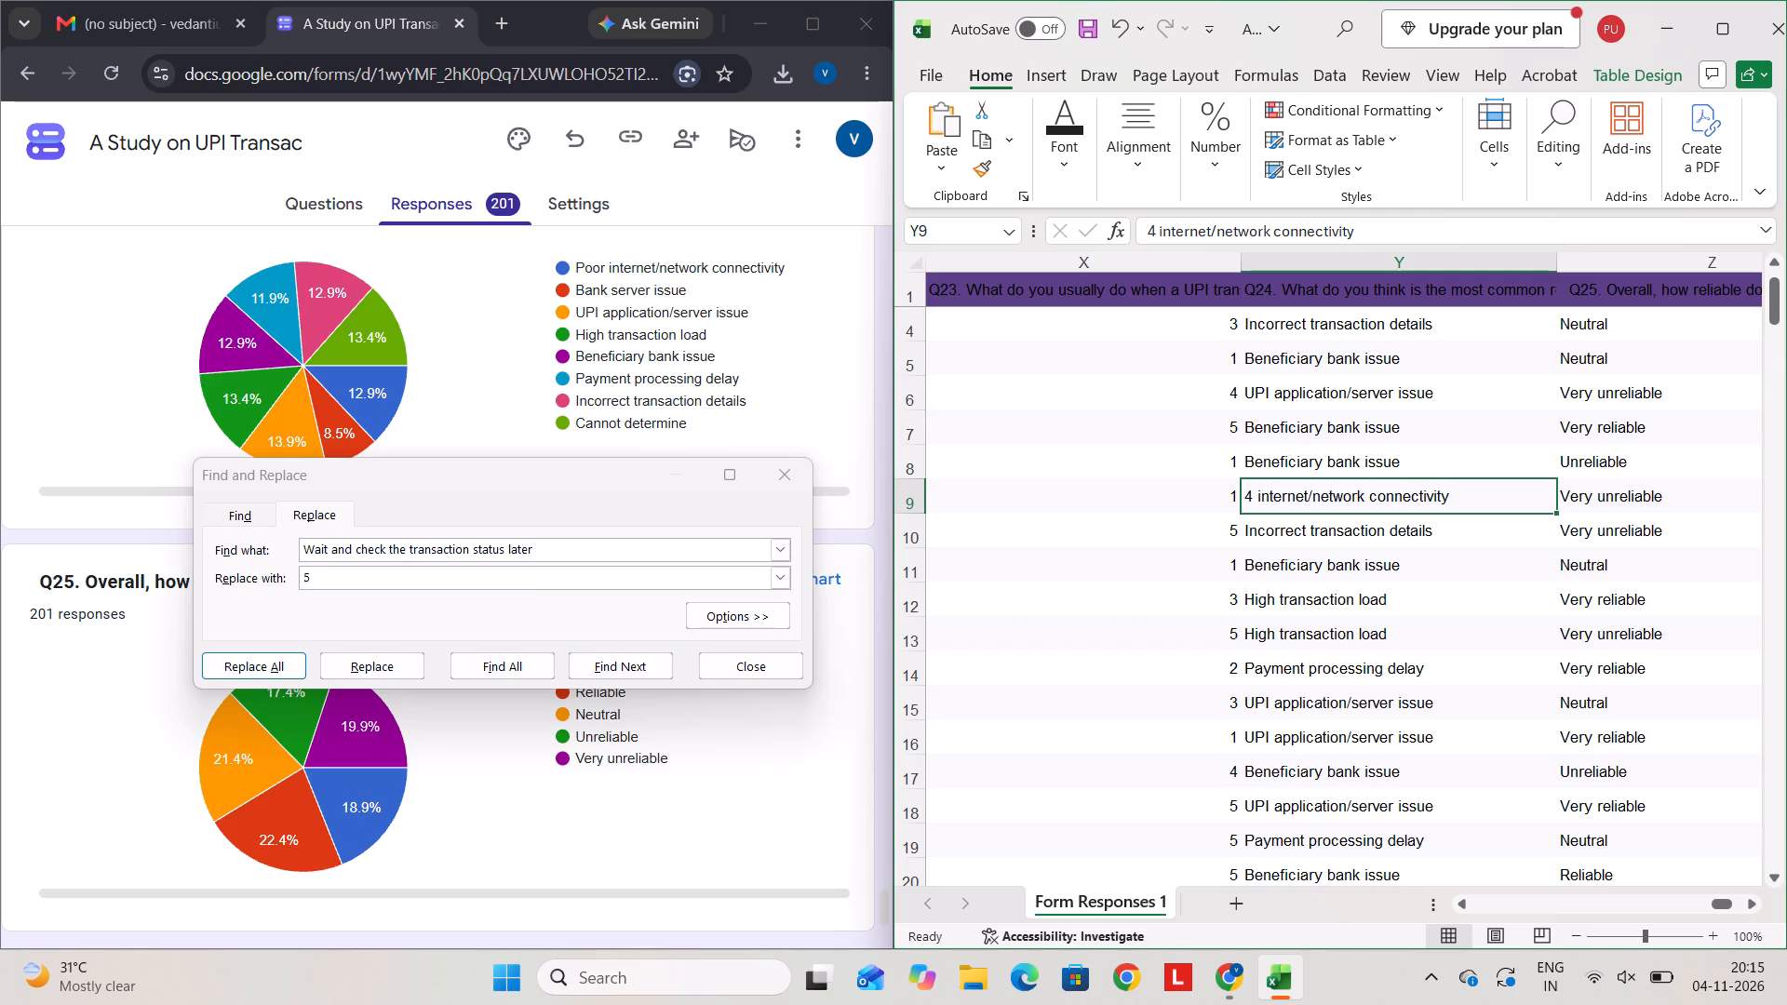
double_click(1392, 492)
key(ctrl+a)
key(ctrl+c)
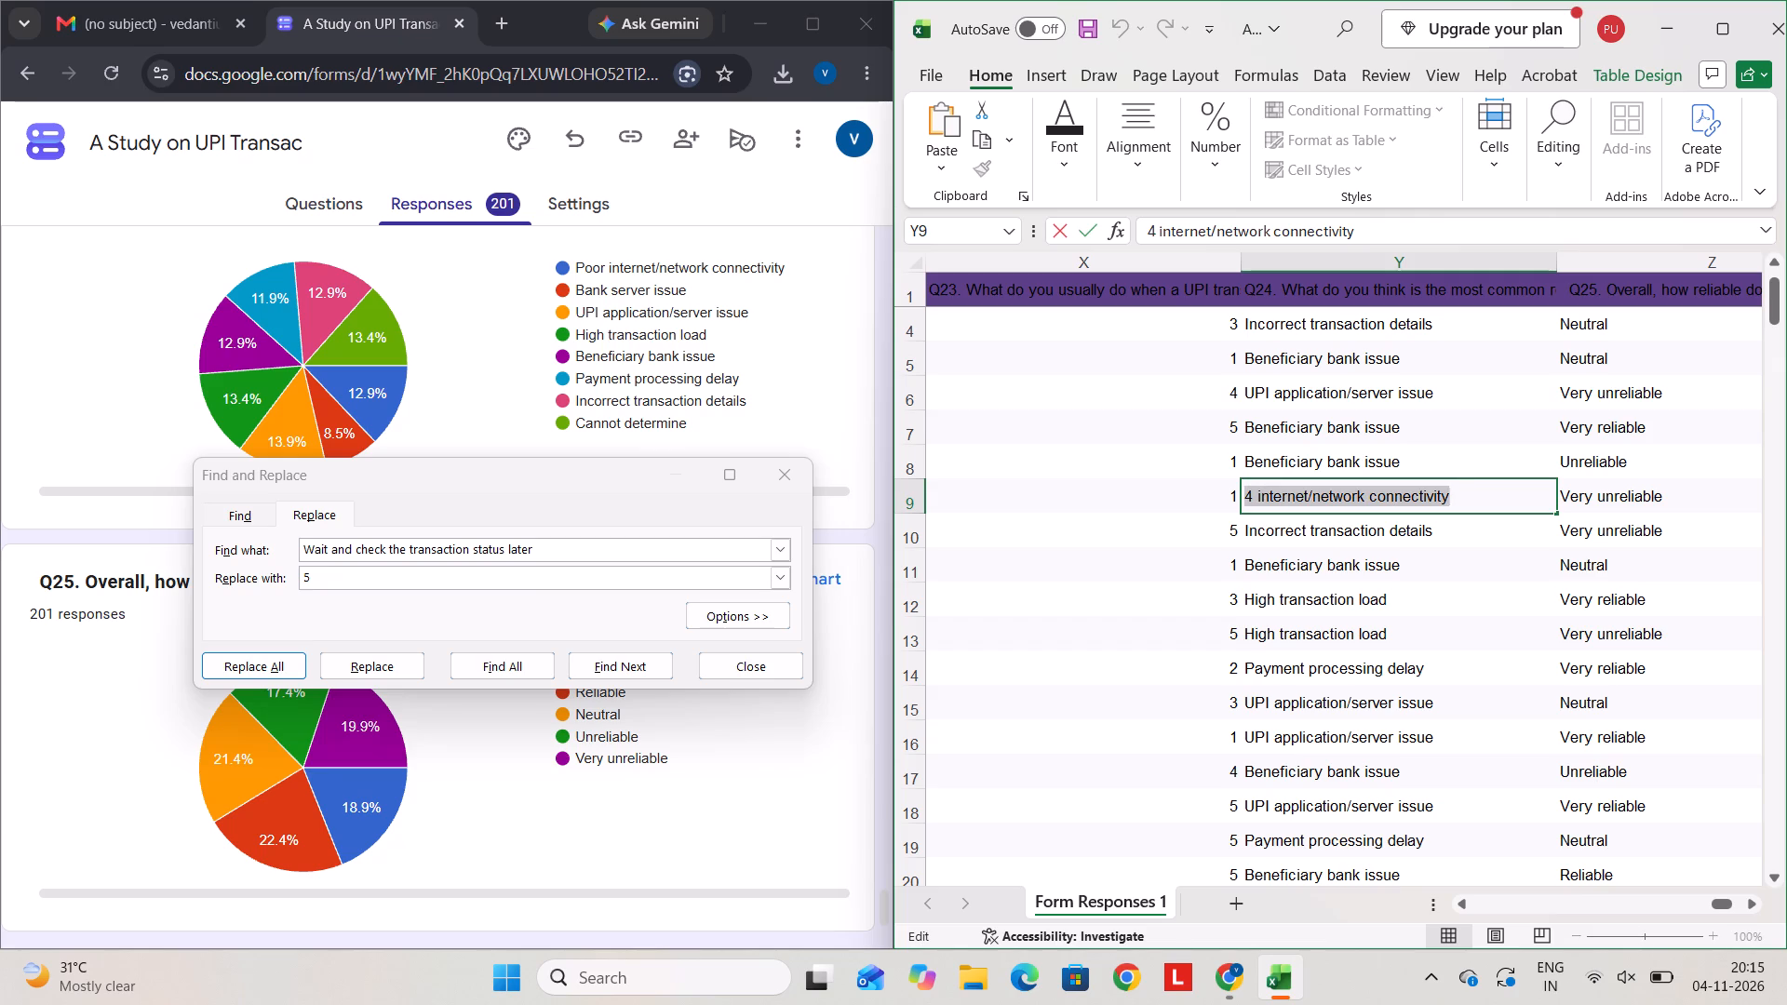
click(557, 543)
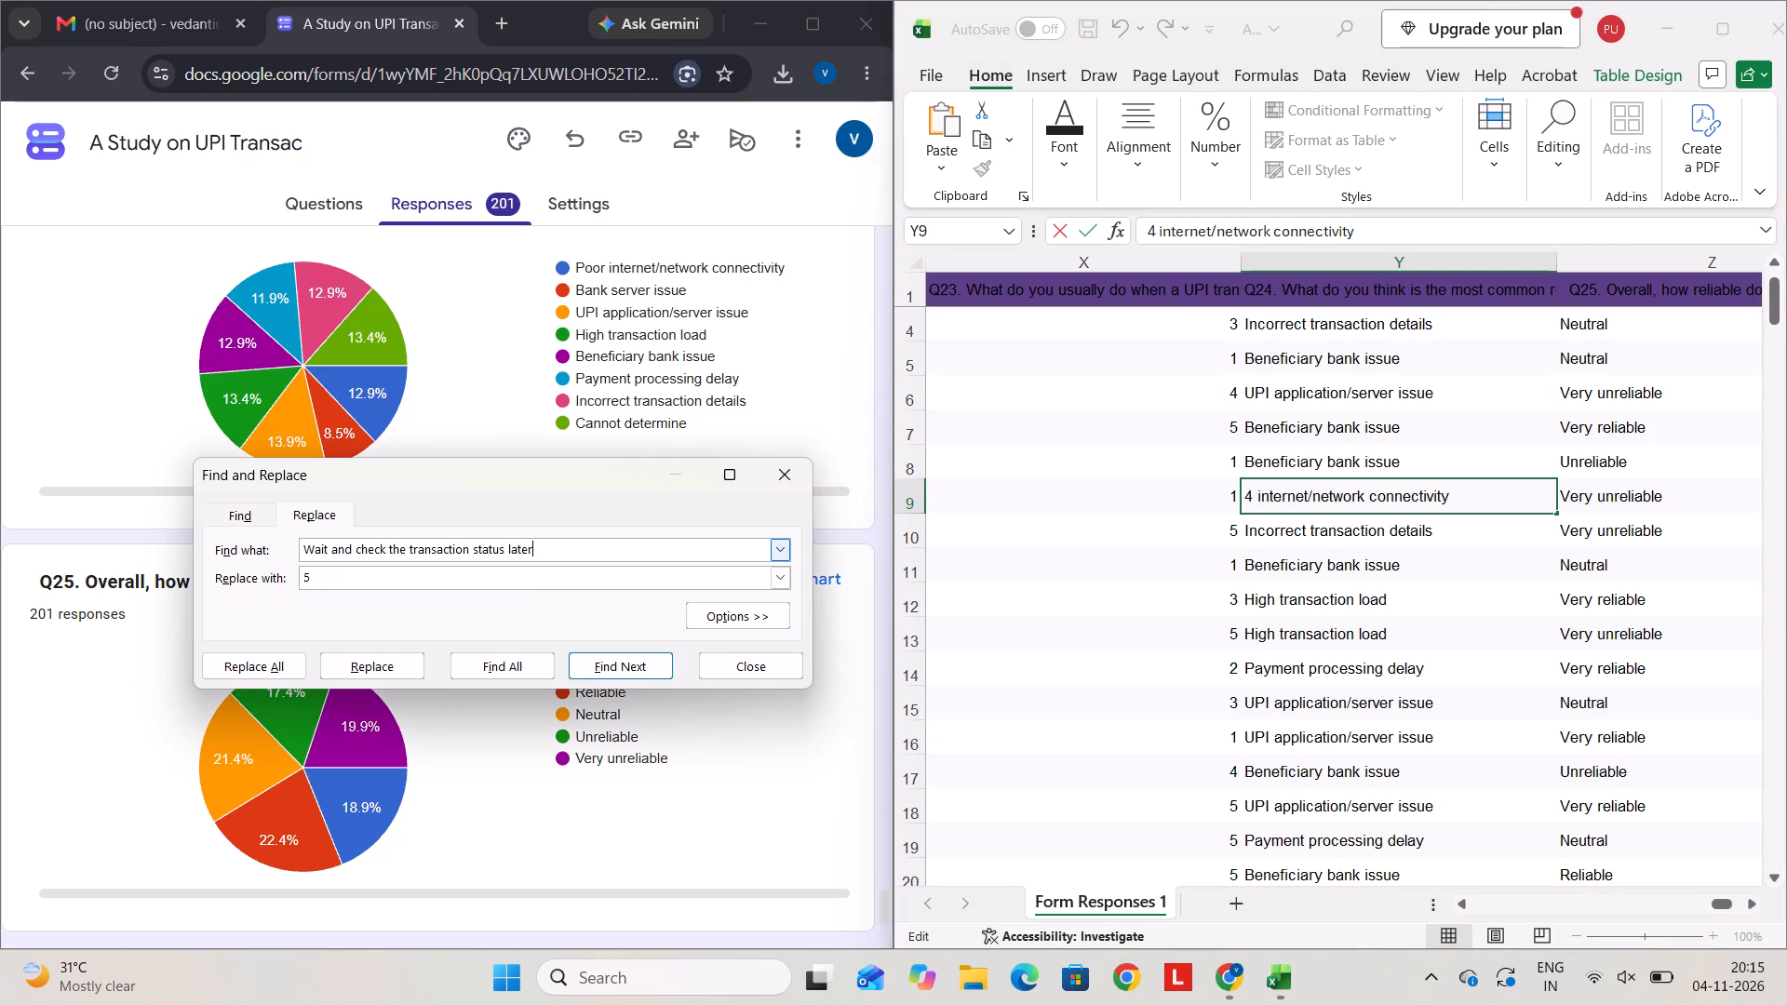
key(ctrl+a)
key(ctrl+v)
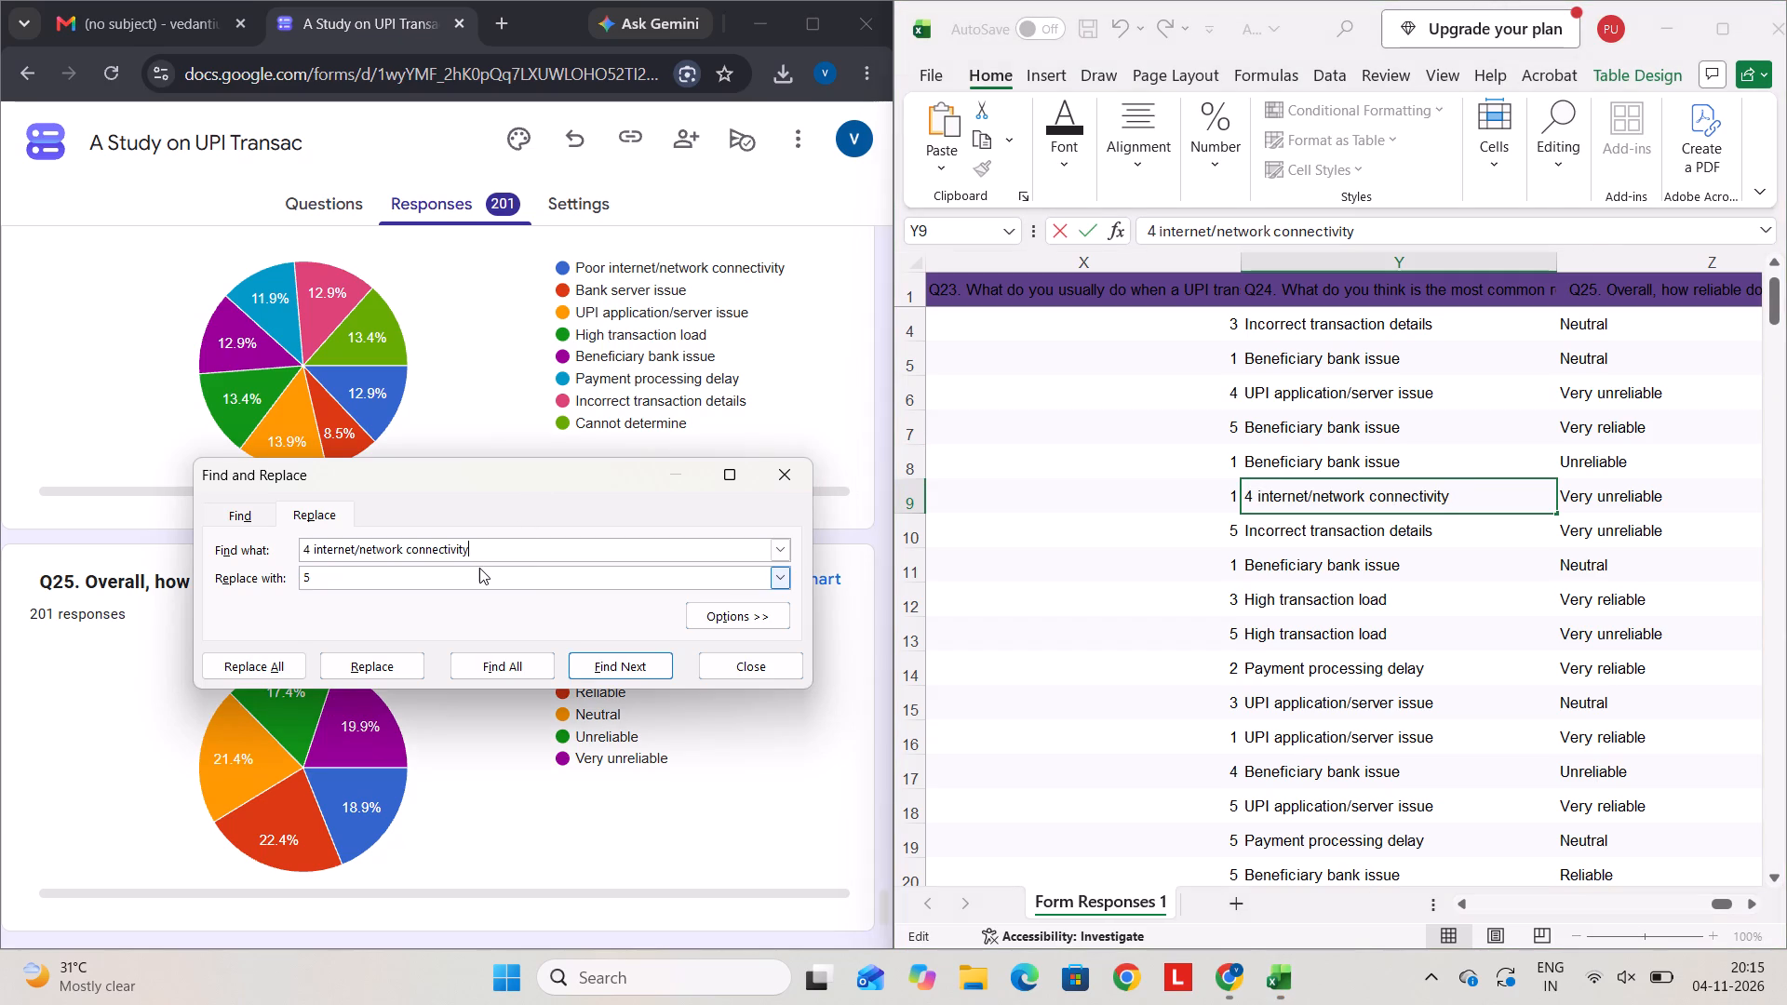
click(479, 568)
key(1)
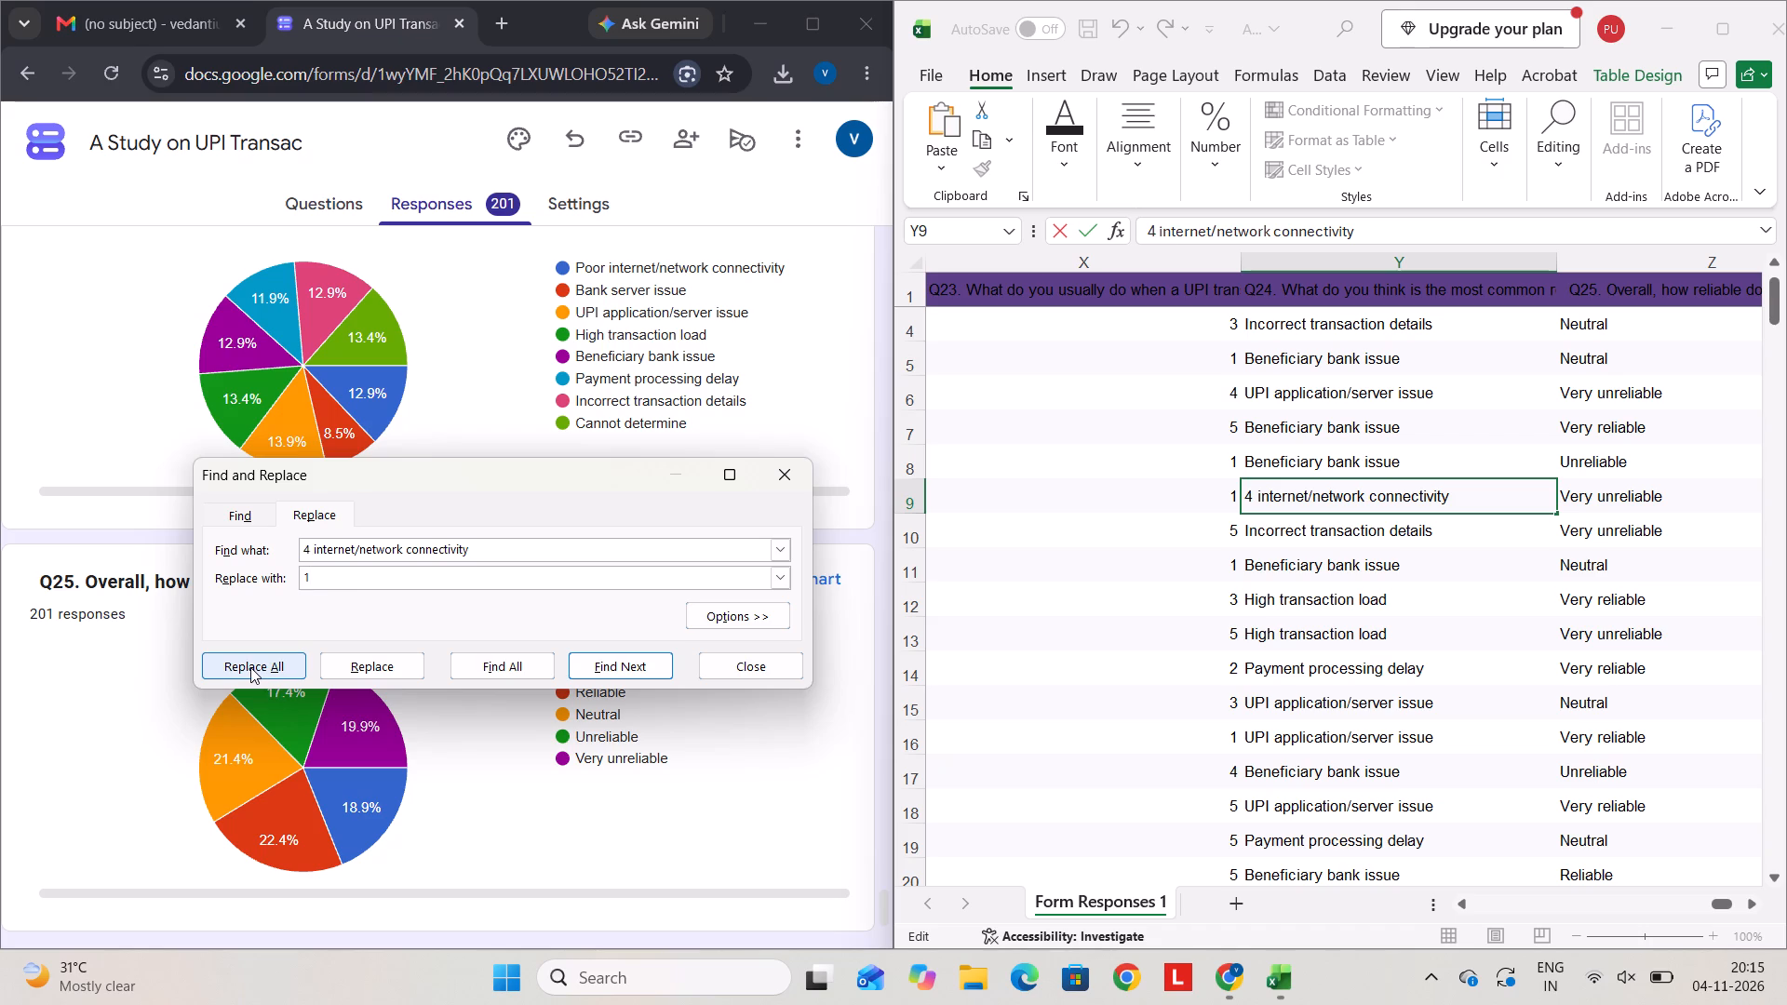
click(250, 667)
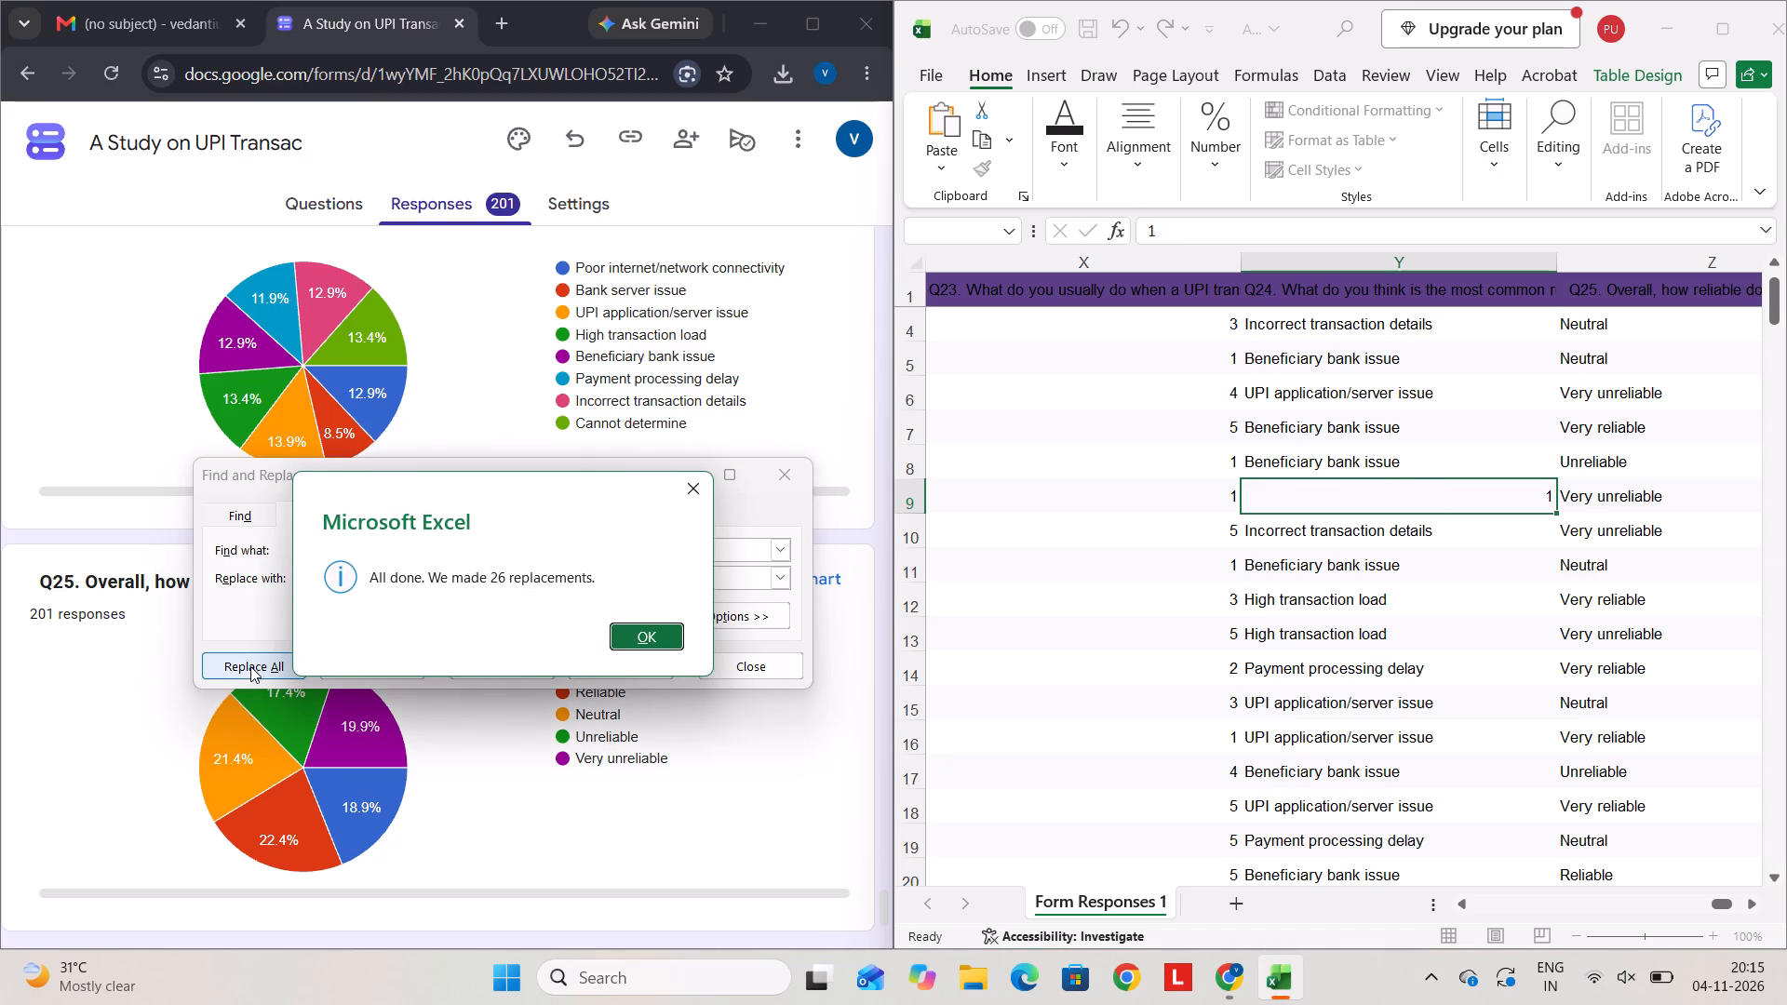
click(675, 627)
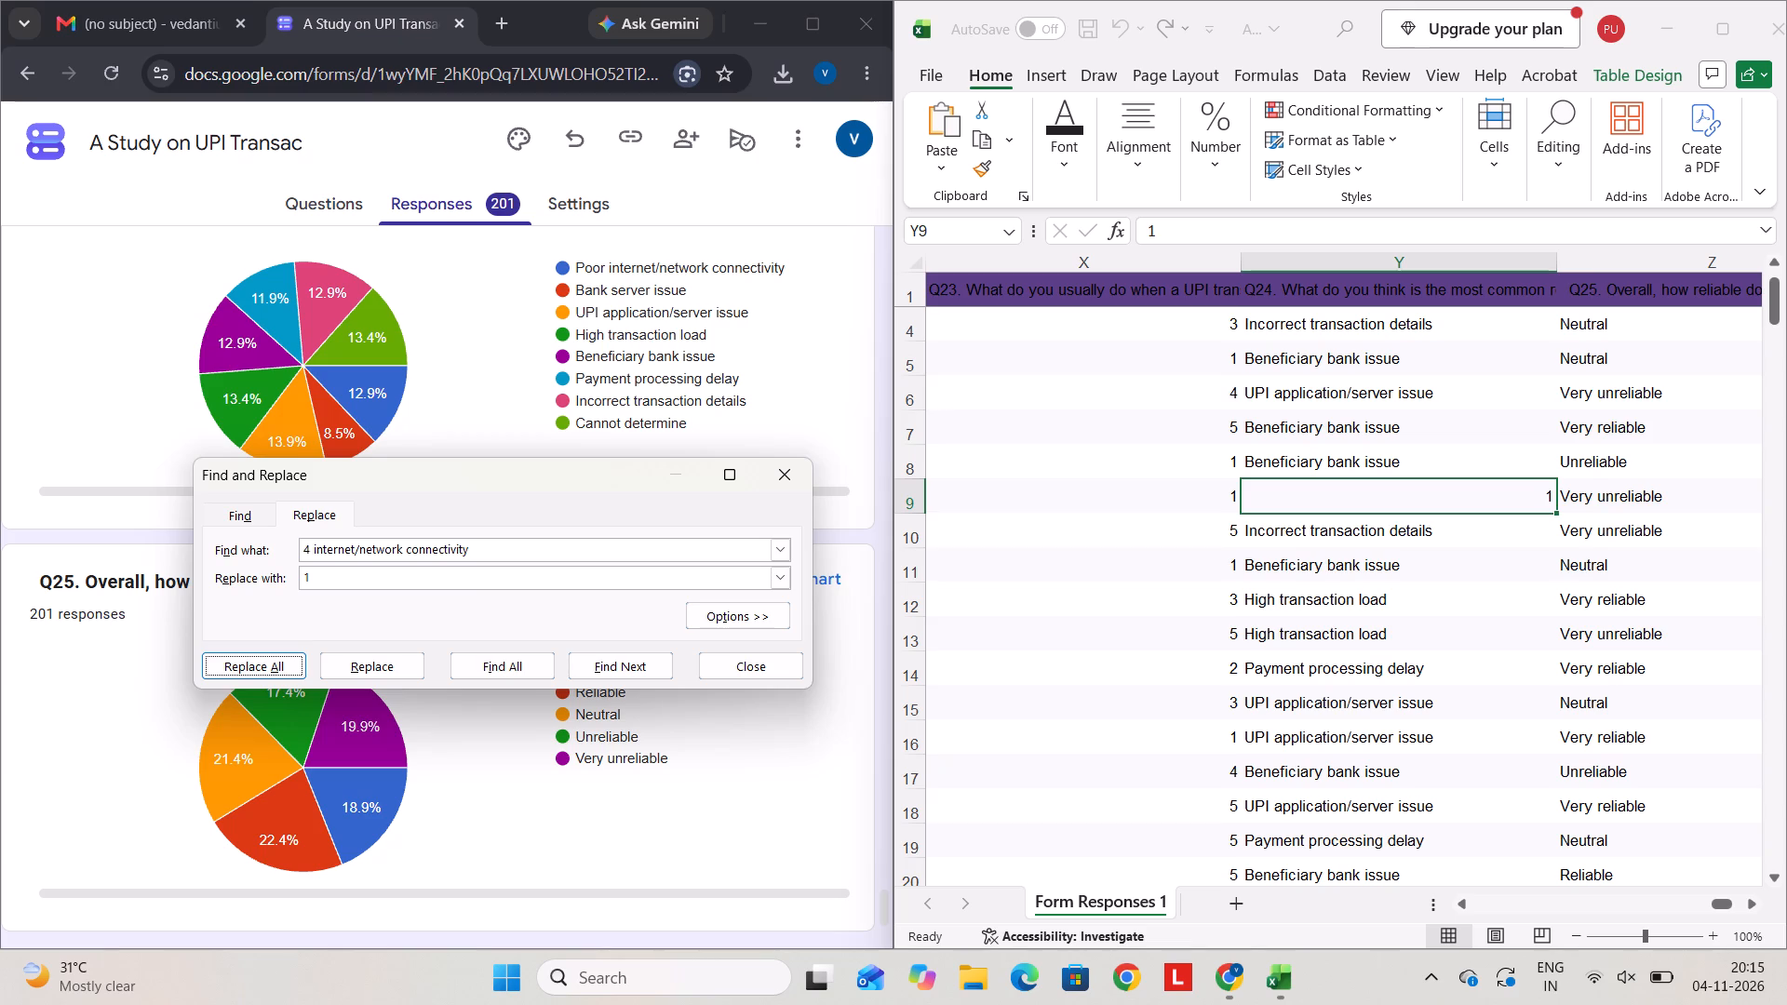
Replace every "Bank server issue" with 2 across the sheet, taking the search text from cell Y21.
scroll(1353, 608, left, 4)
scroll(1342, 564, down, 1)
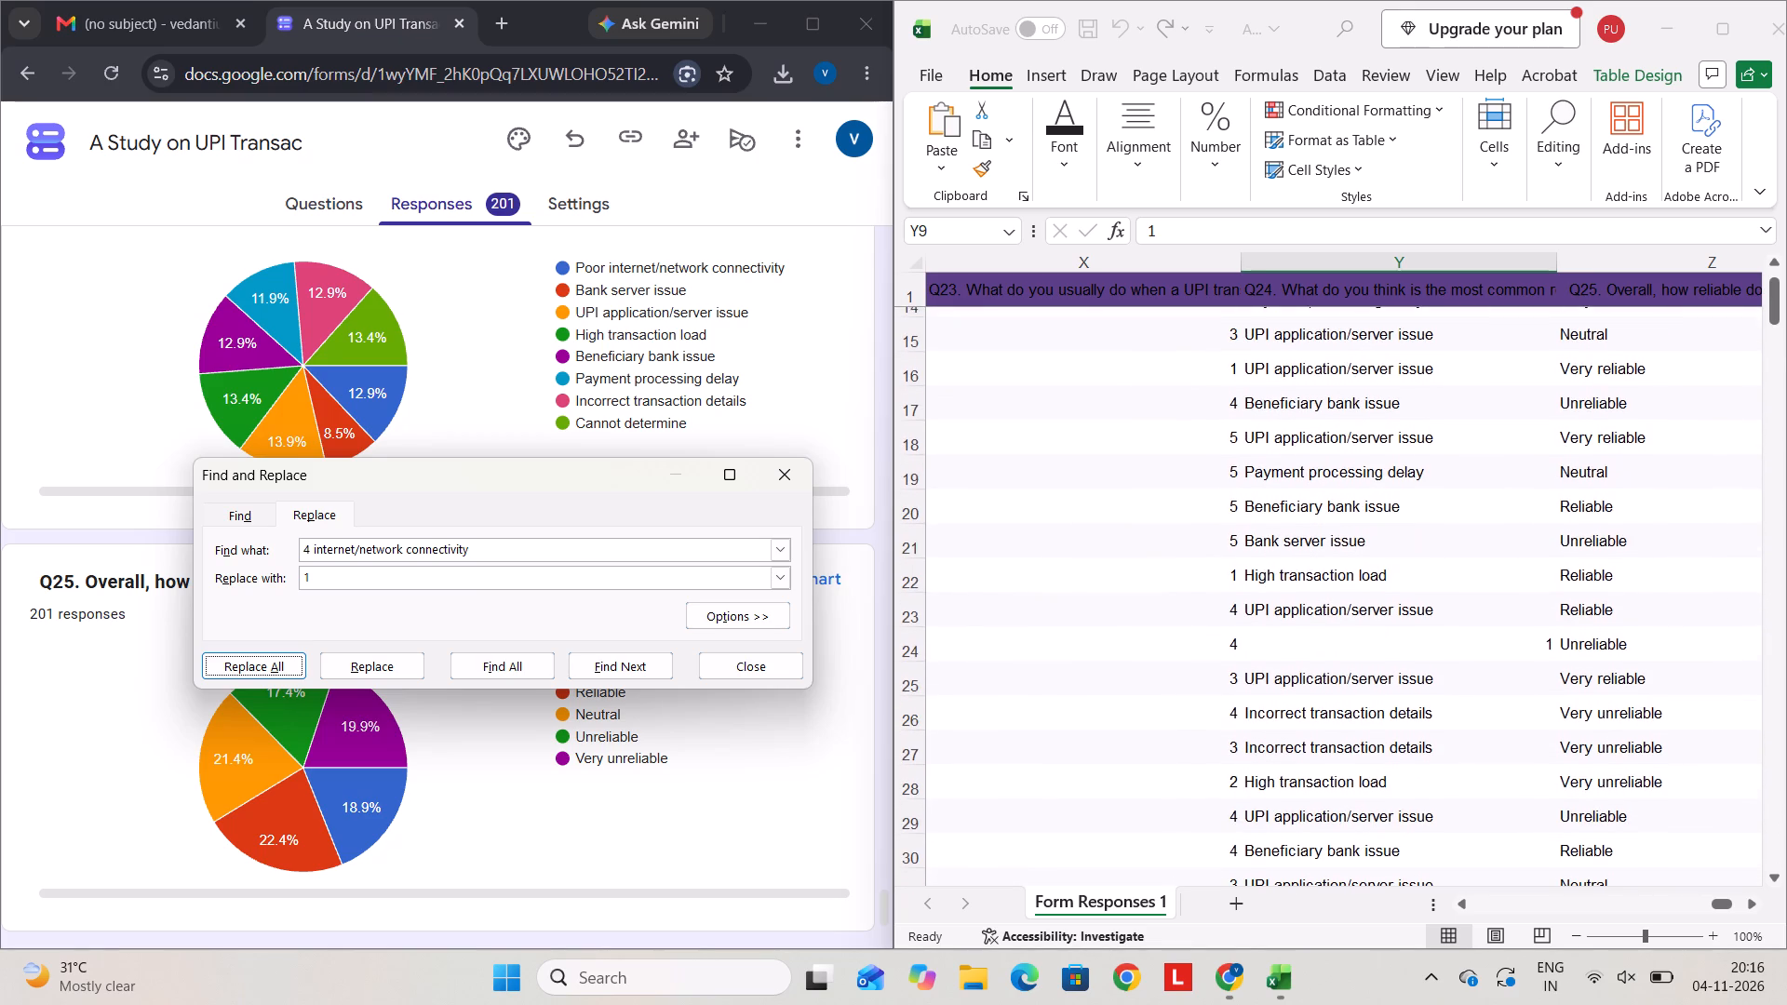
click(1406, 532)
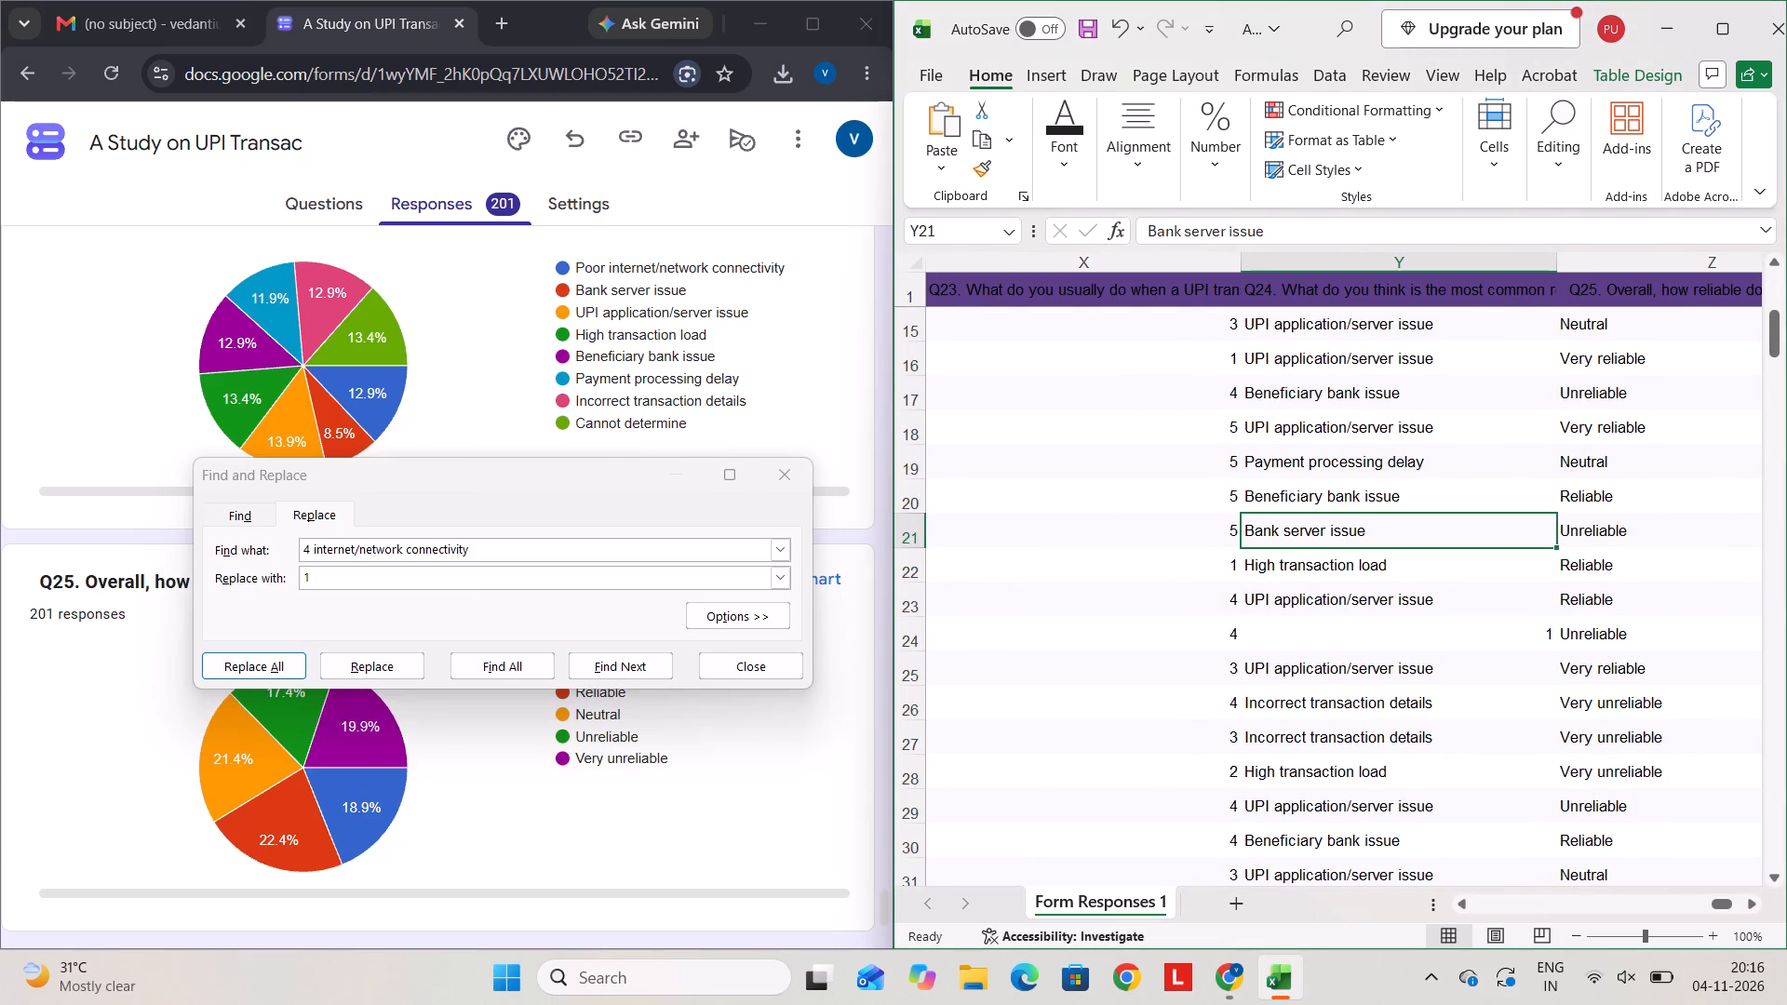
ctrl+double_click(1405, 530)
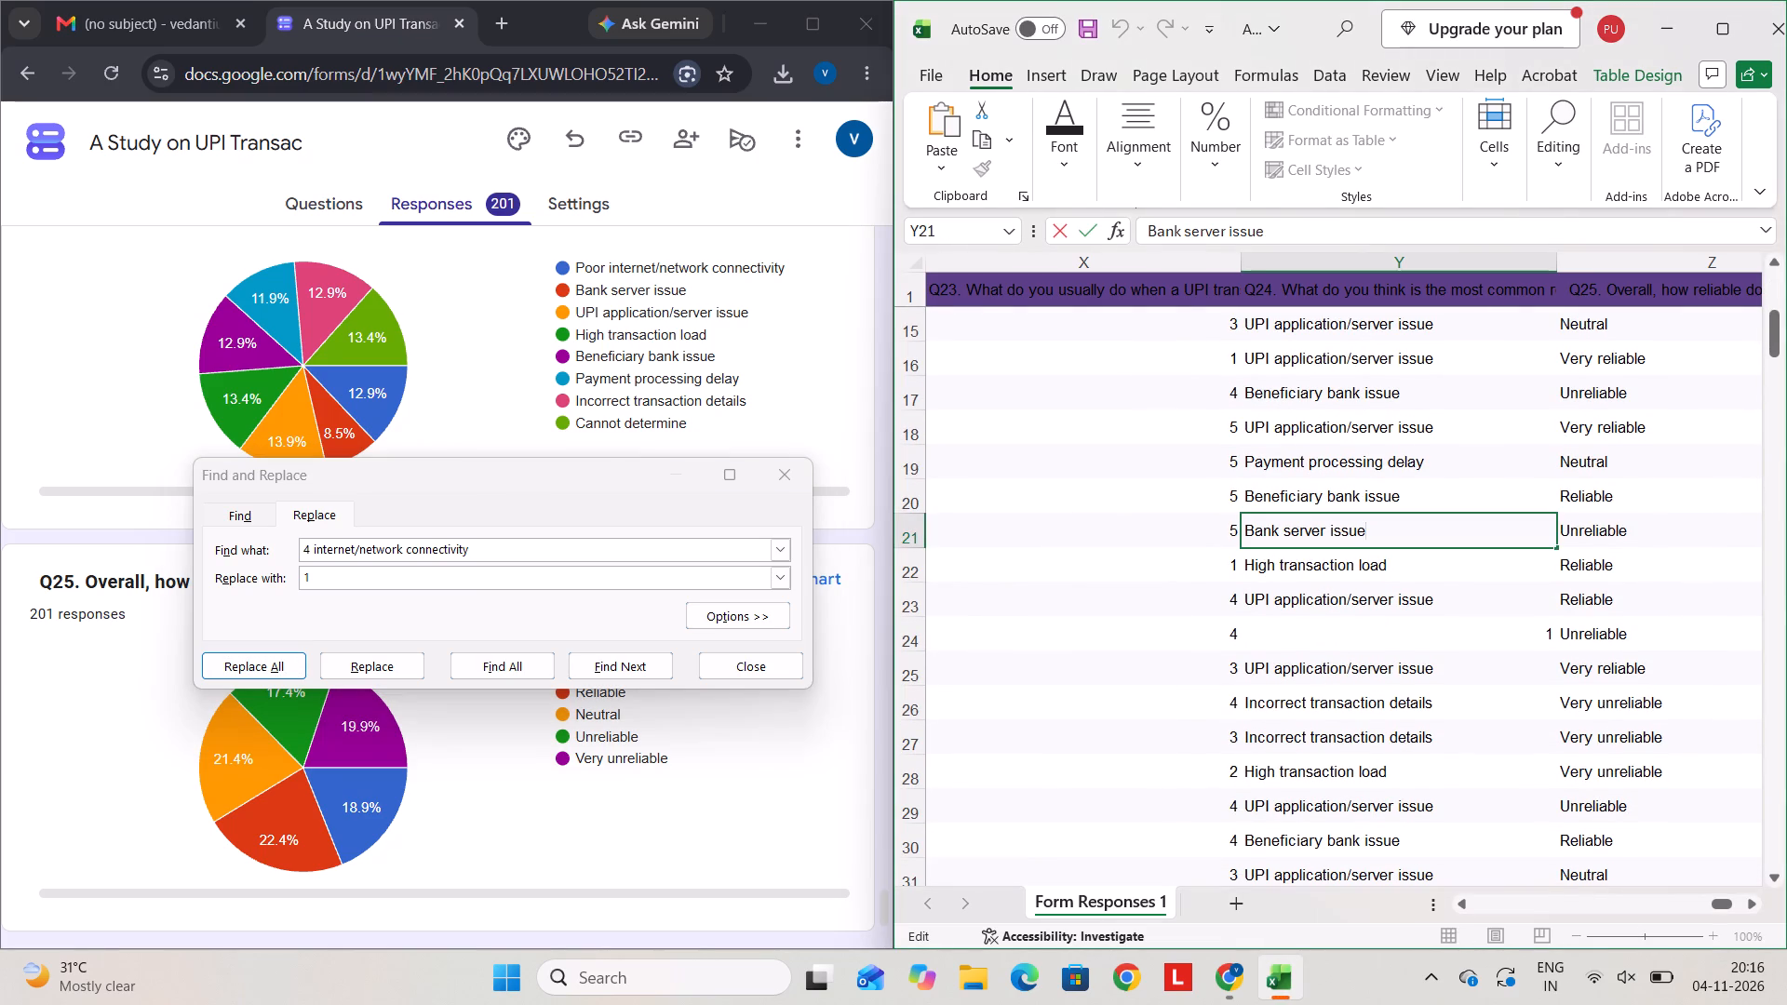
key(ctrl+a)
key(ctrl+c)
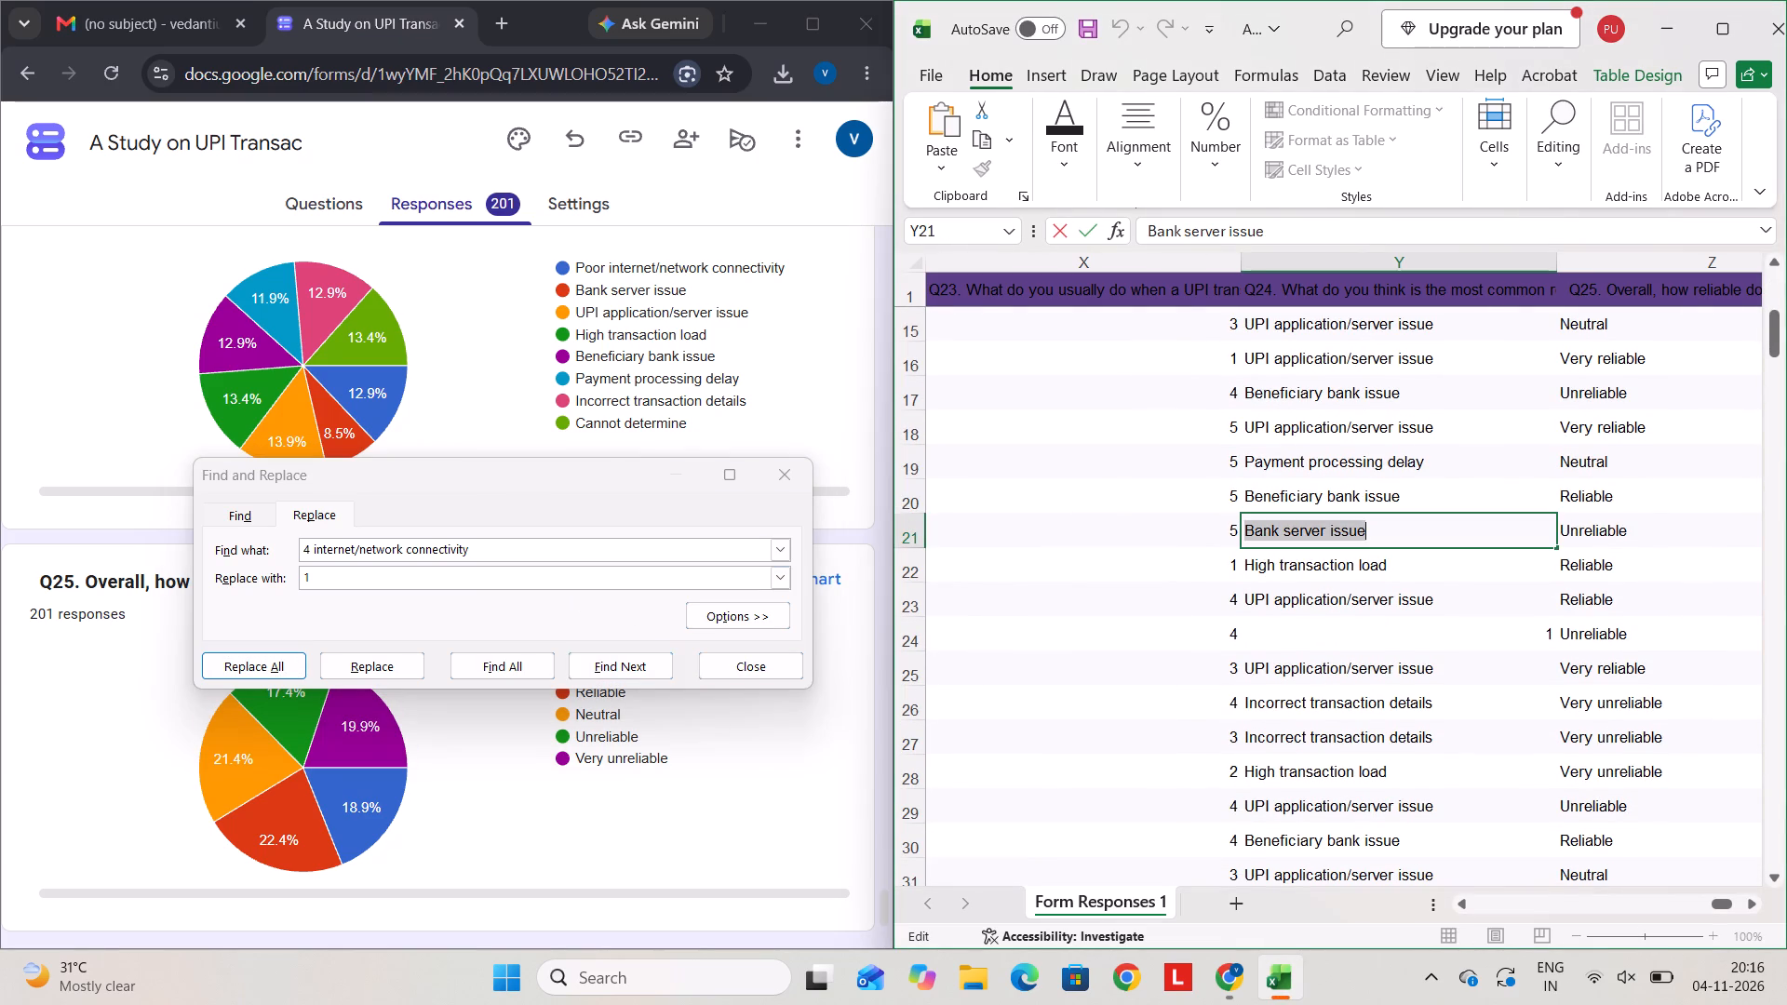
click(509, 544)
ctrl+click(509, 544)
key(ctrl+a)
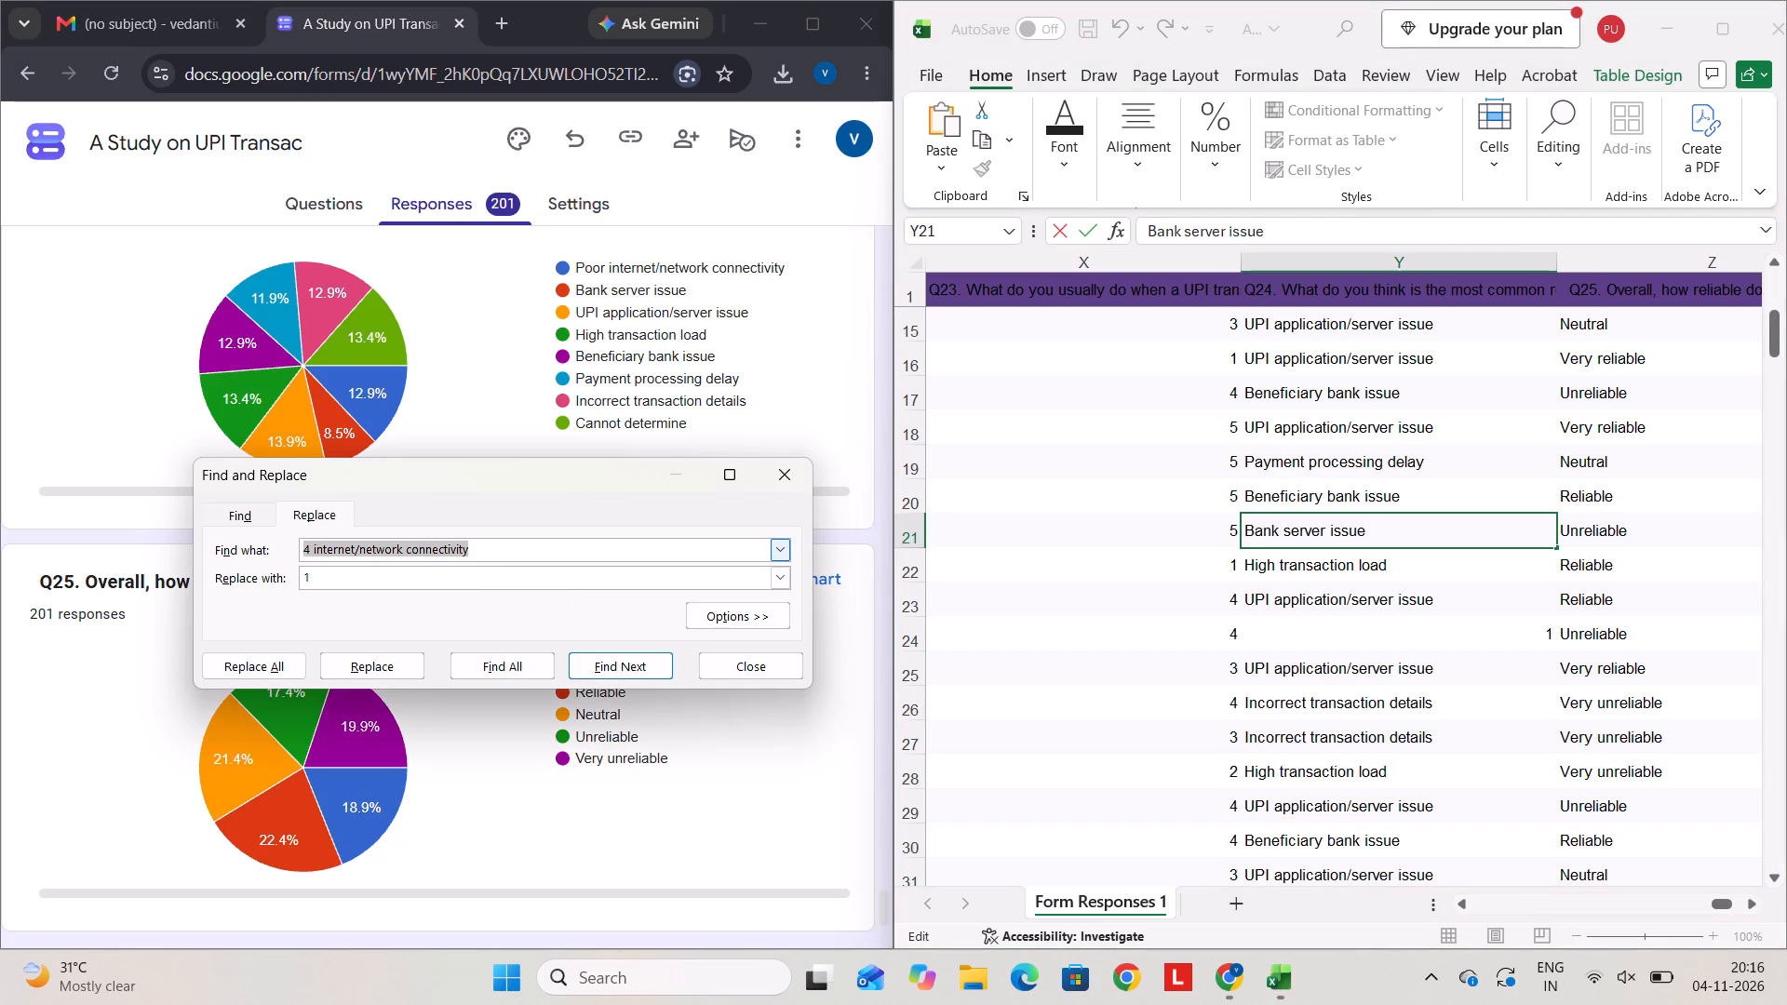
key(ctrl+v)
double_click(370, 584)
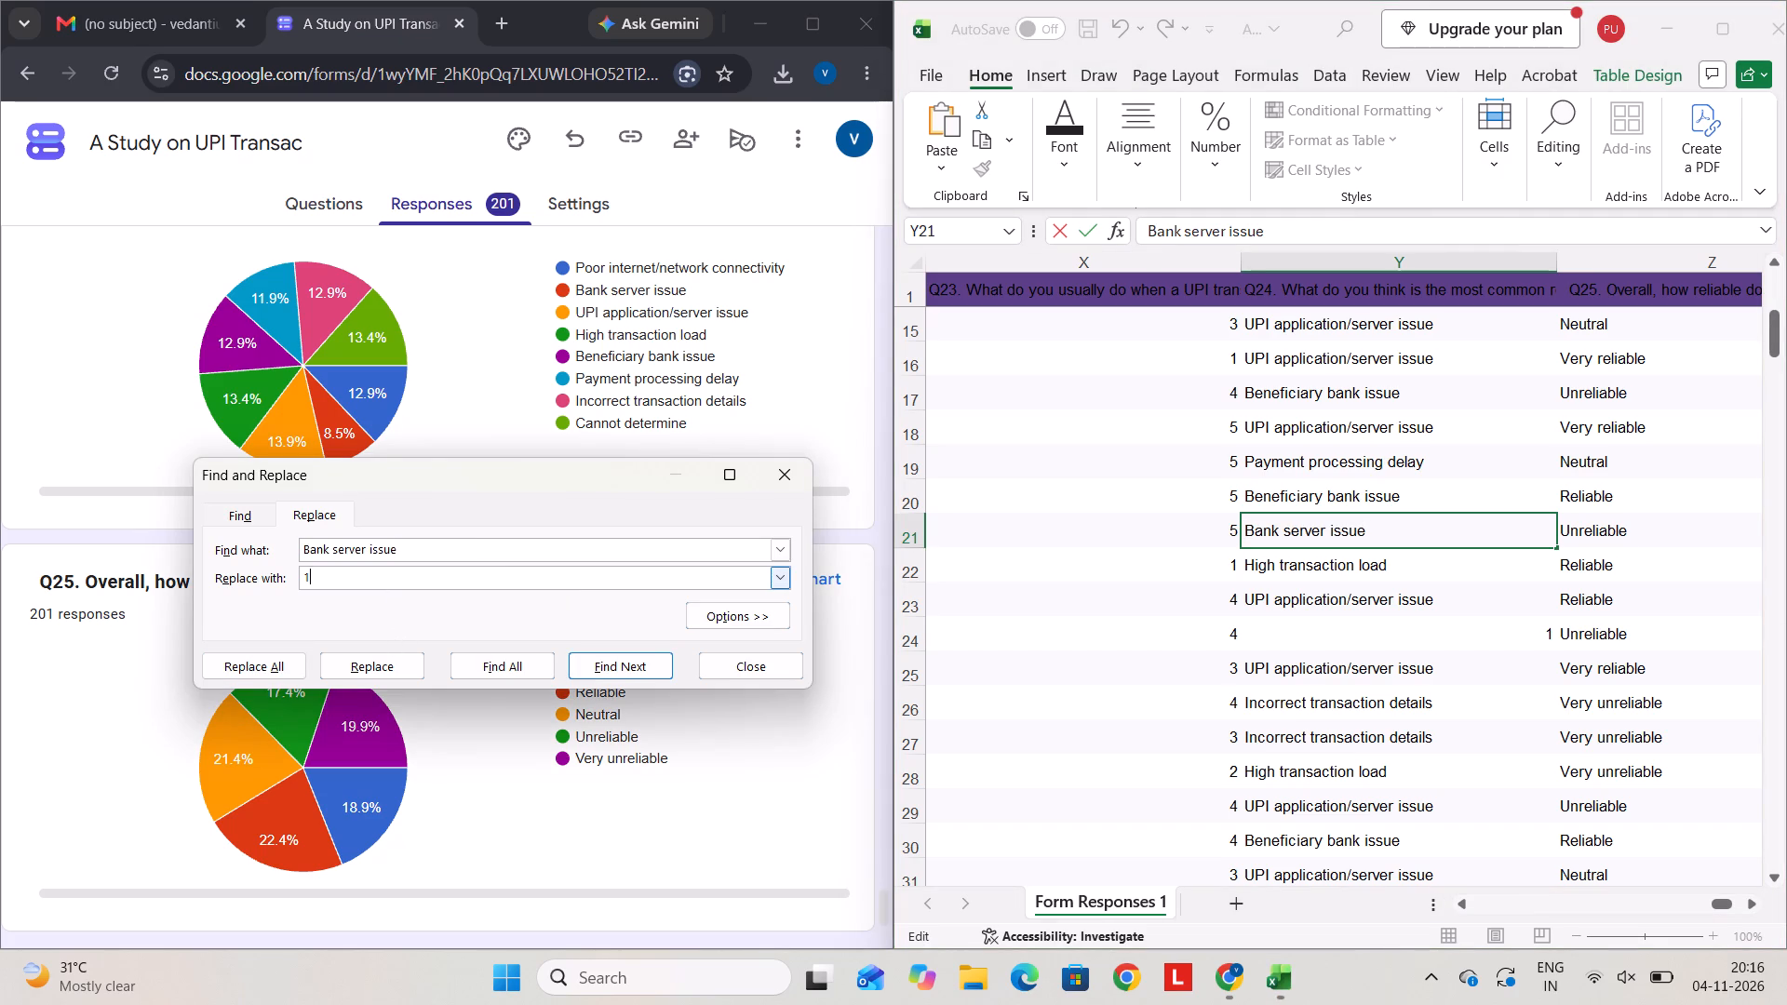
key(2)
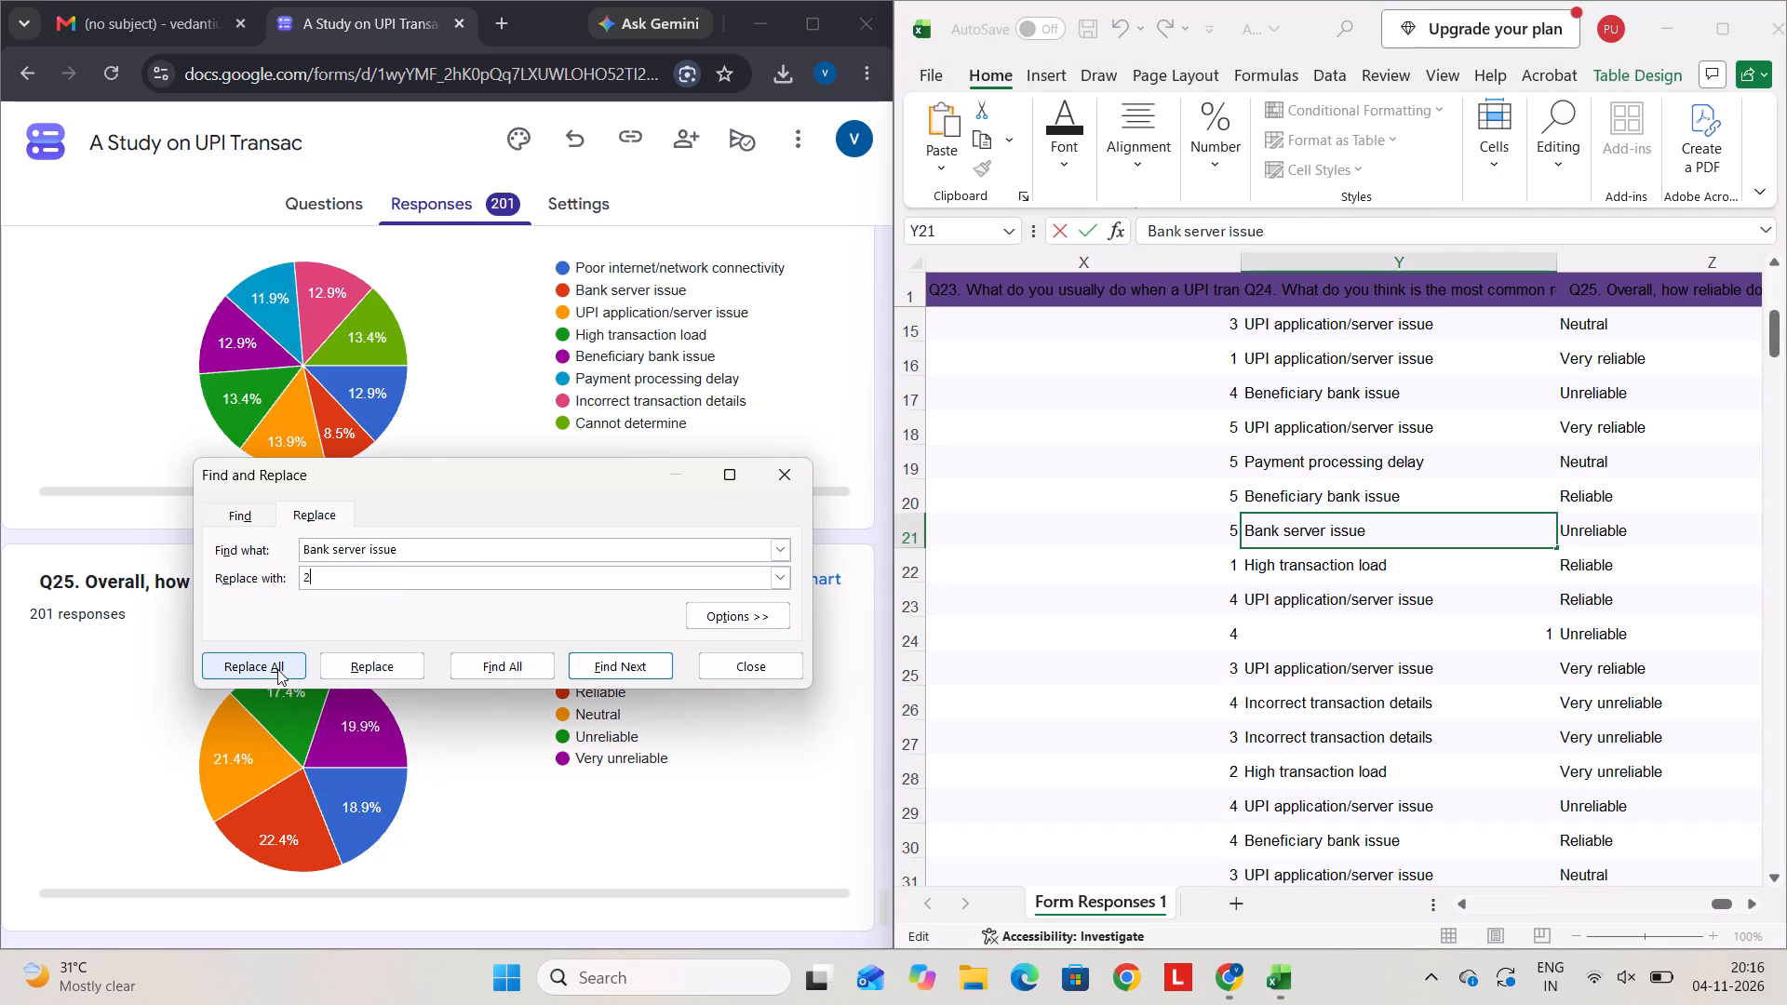
click(276, 669)
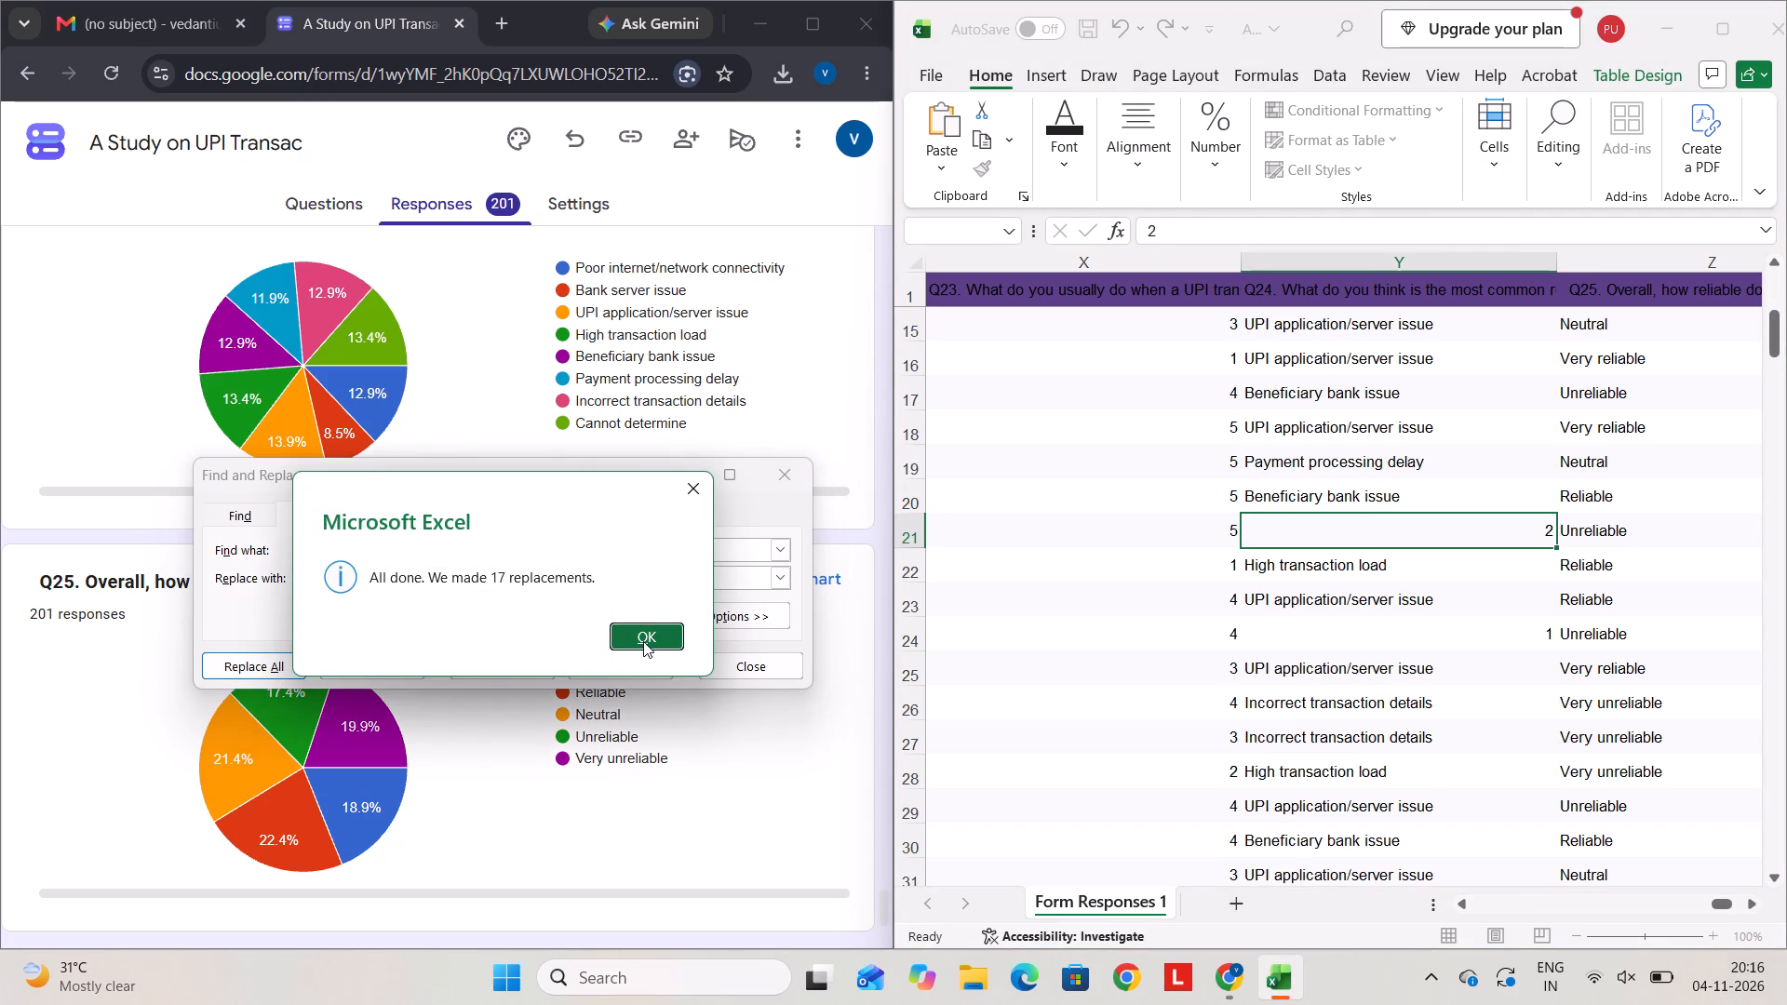
click(643, 641)
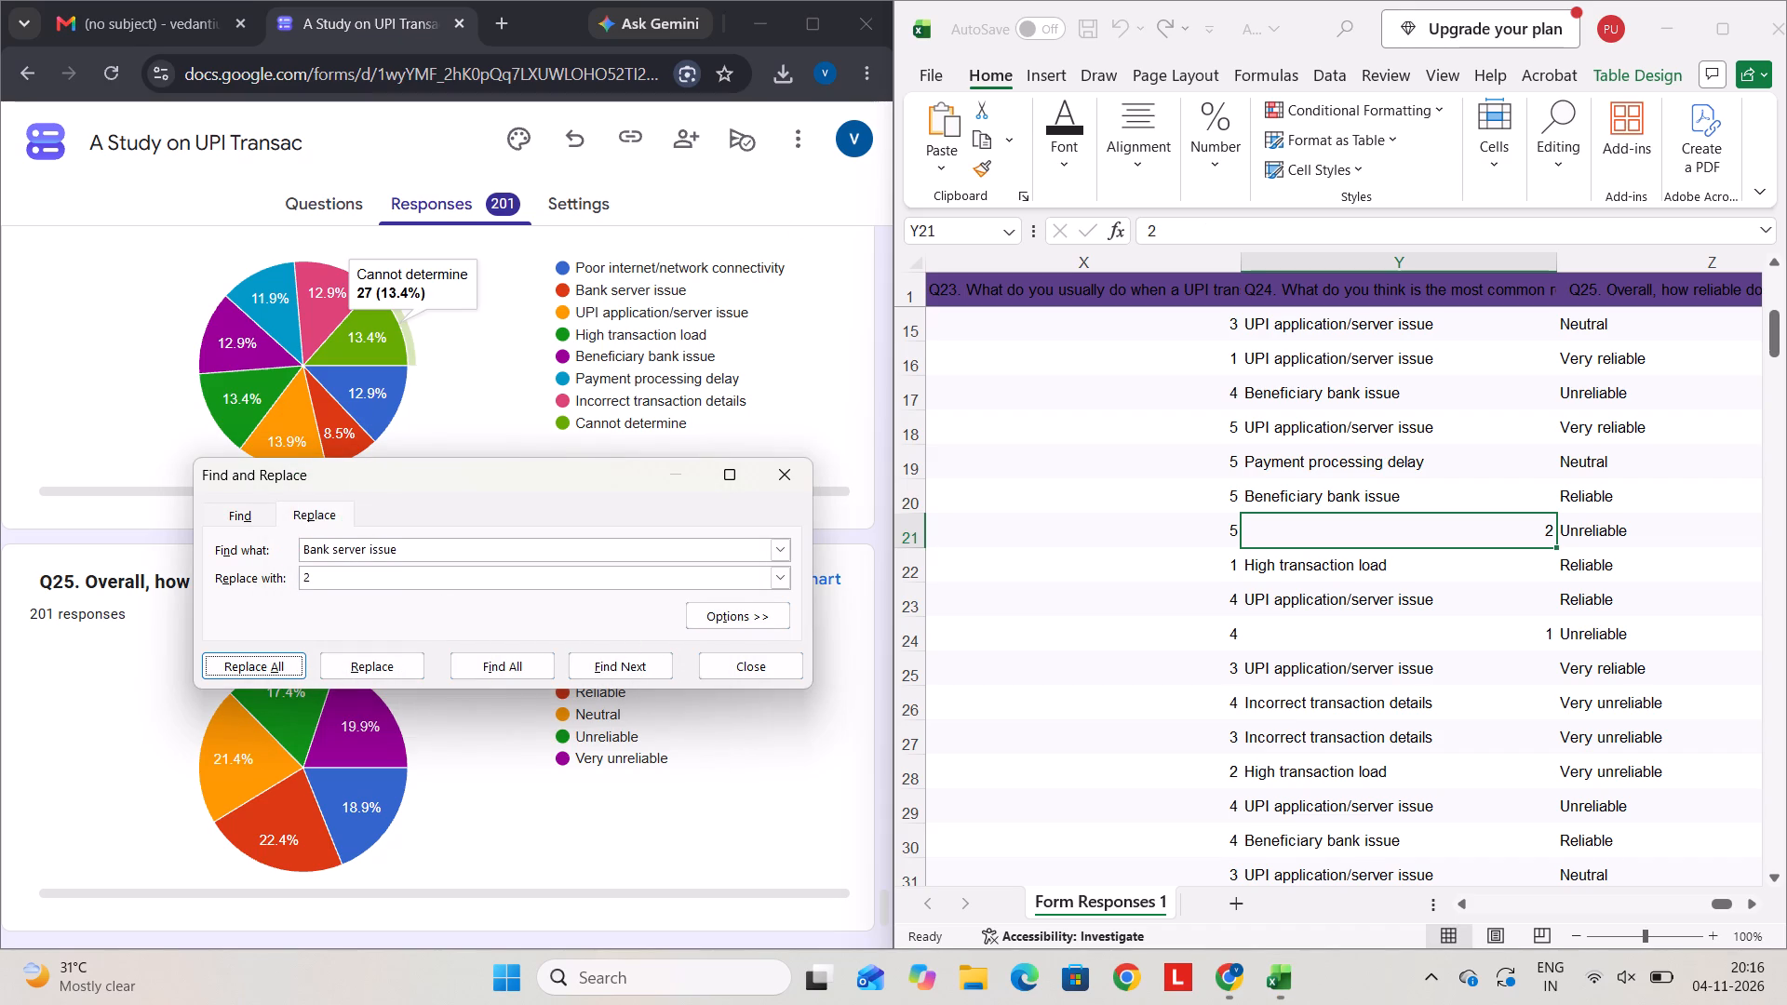
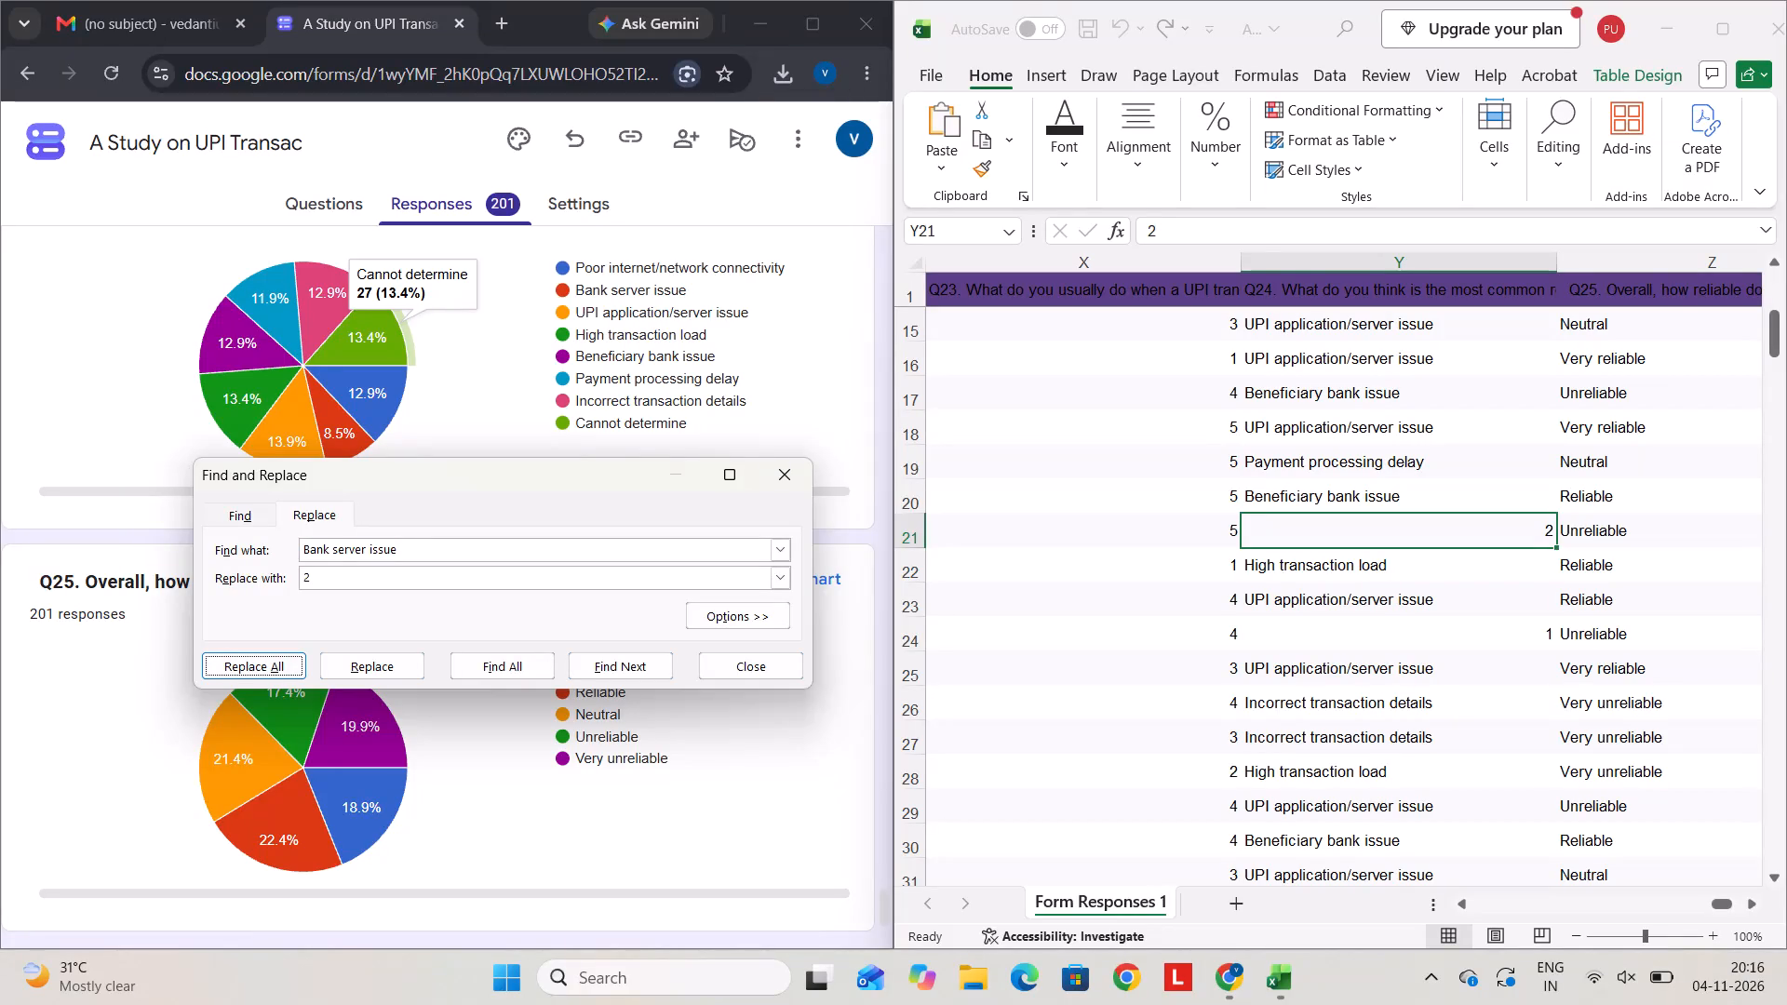
Replace every "UPI application/server issue" with 3 across the sheet, taking the search text from cell Y18.
double_click(1391, 432)
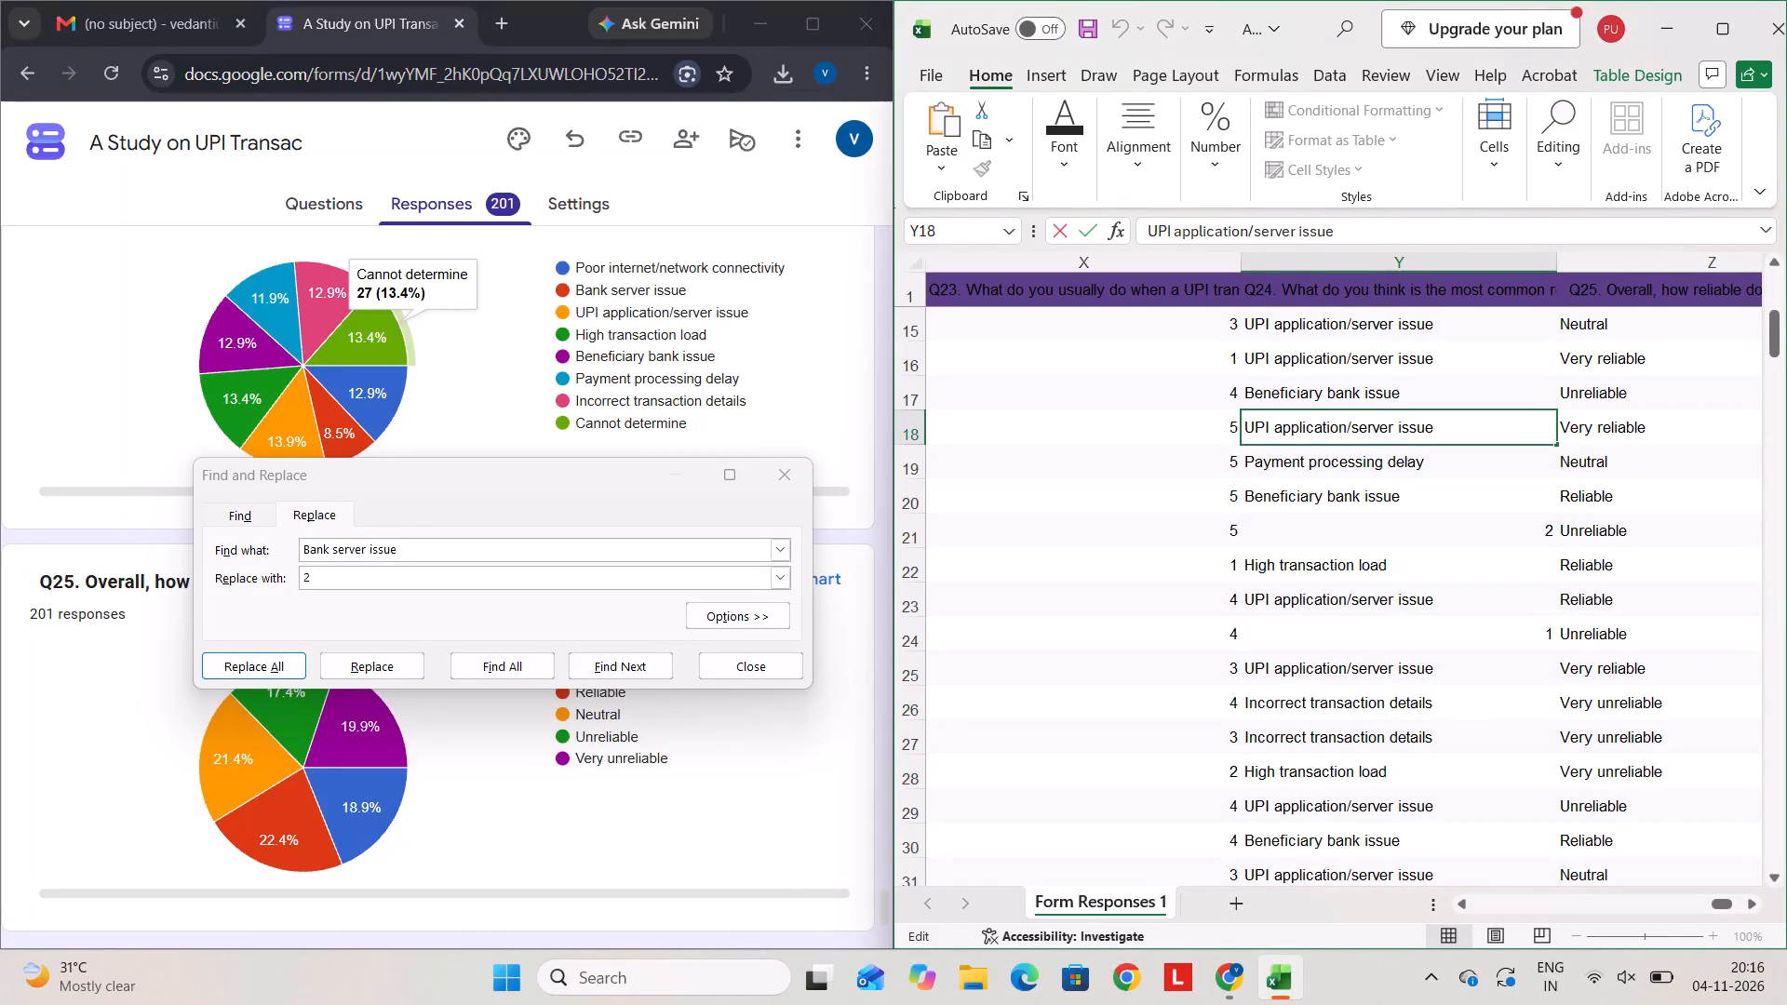
key(ctrl+a)
key(ctrl+c)
click(514, 539)
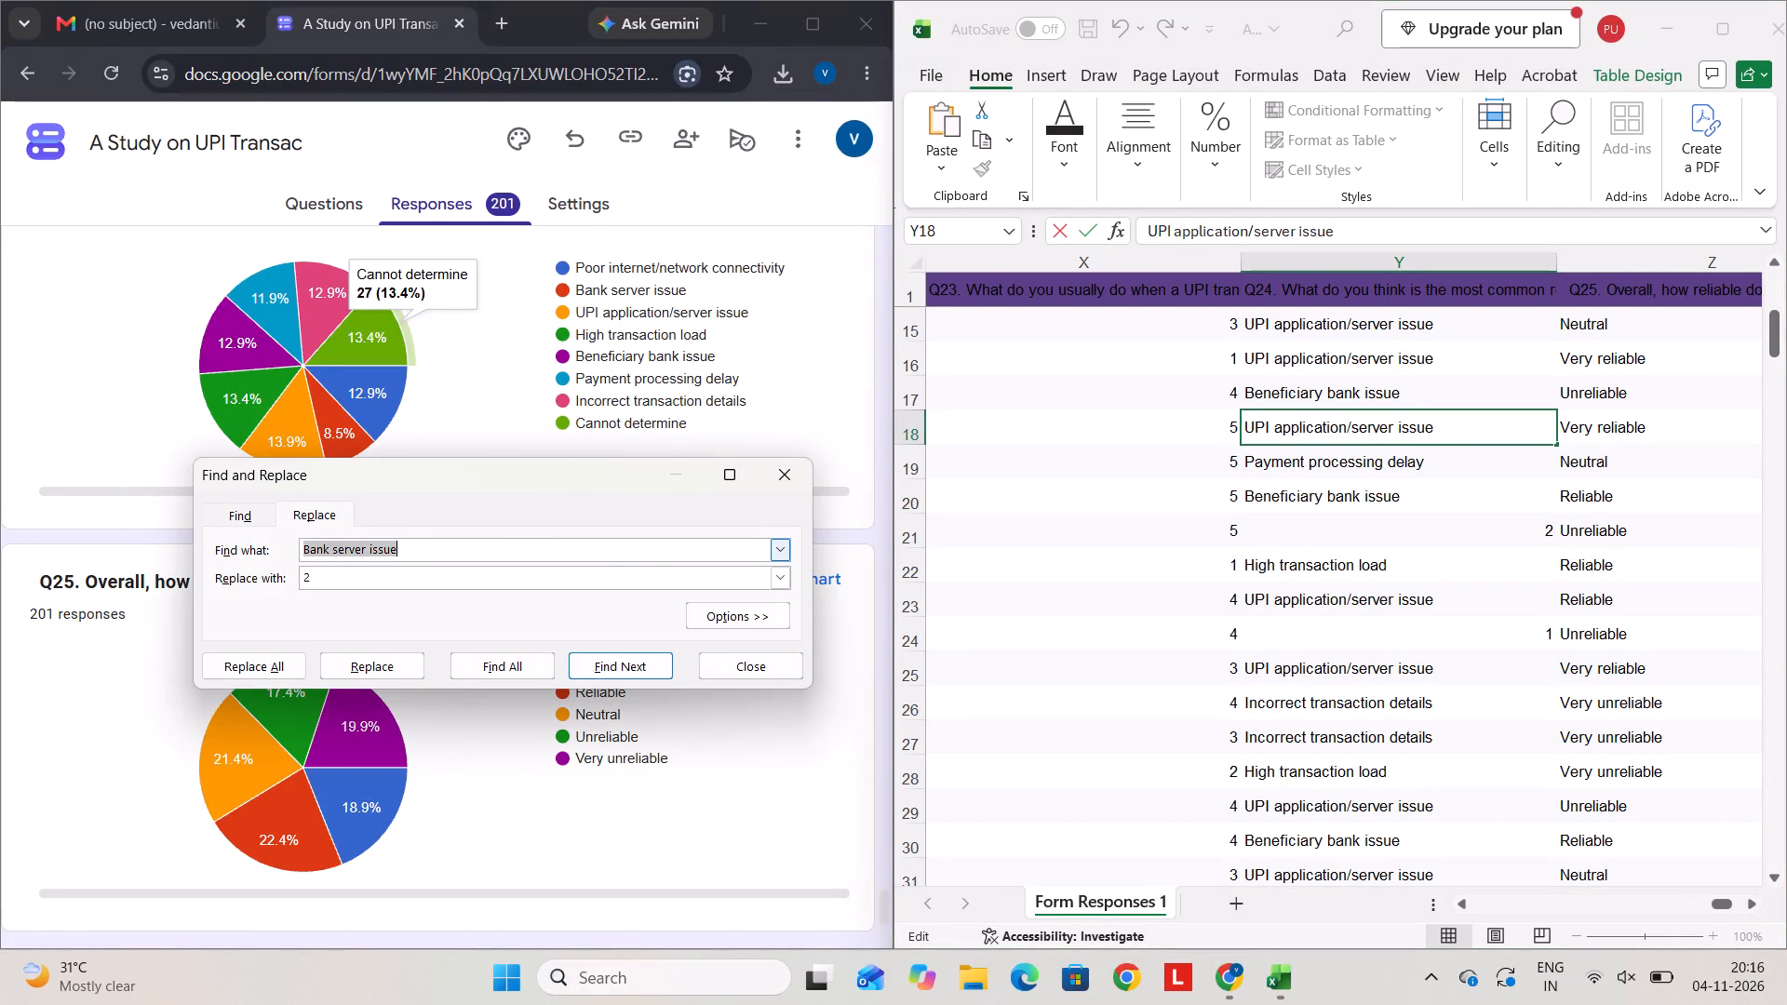
key(ctrl+v)
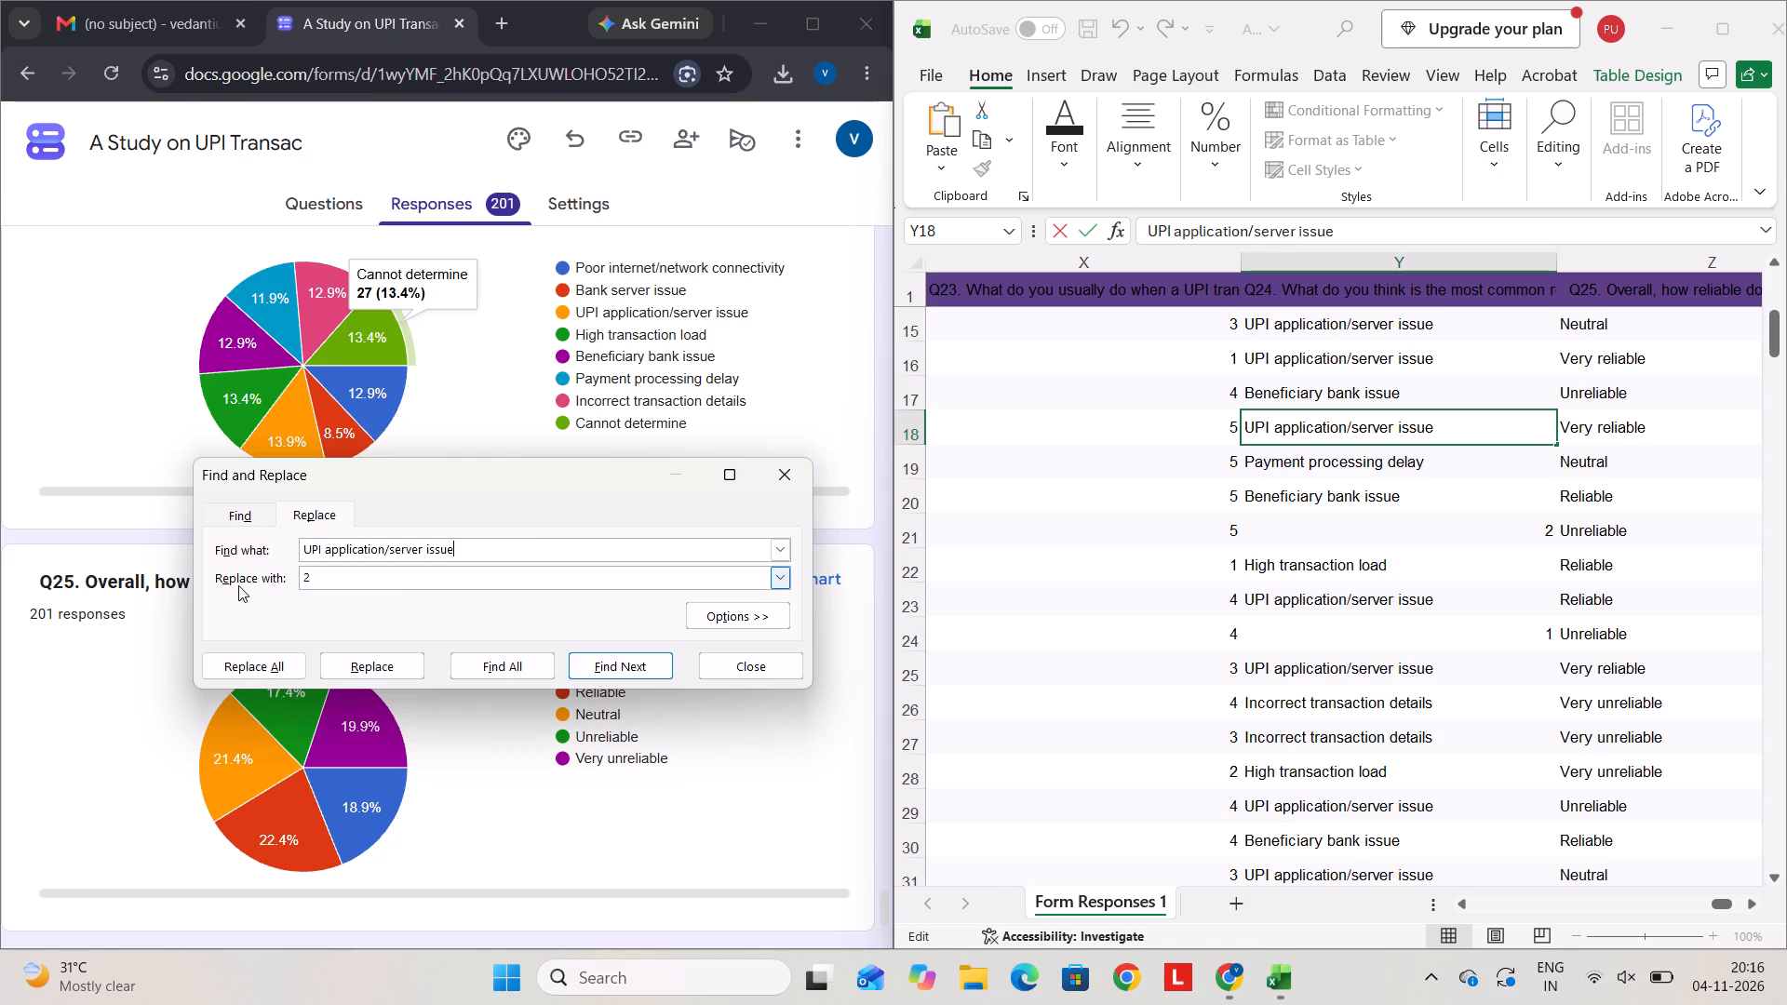
double_click(336, 574)
key(3)
click(226, 672)
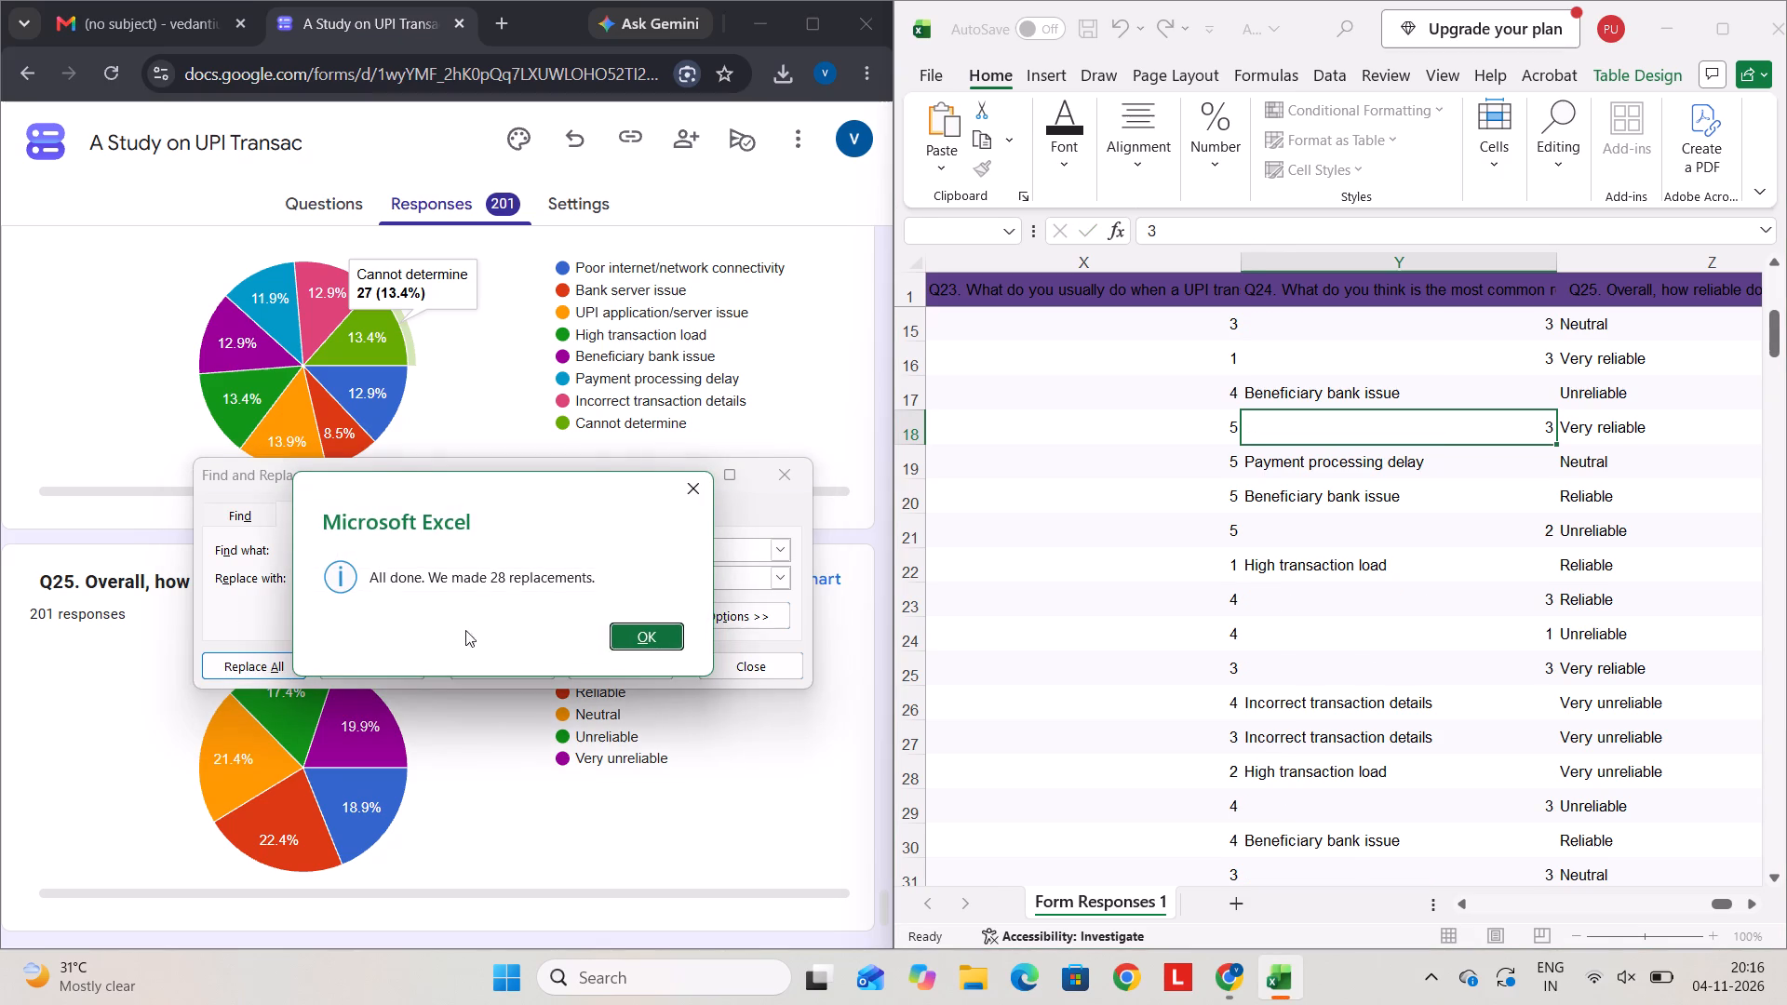
click(653, 634)
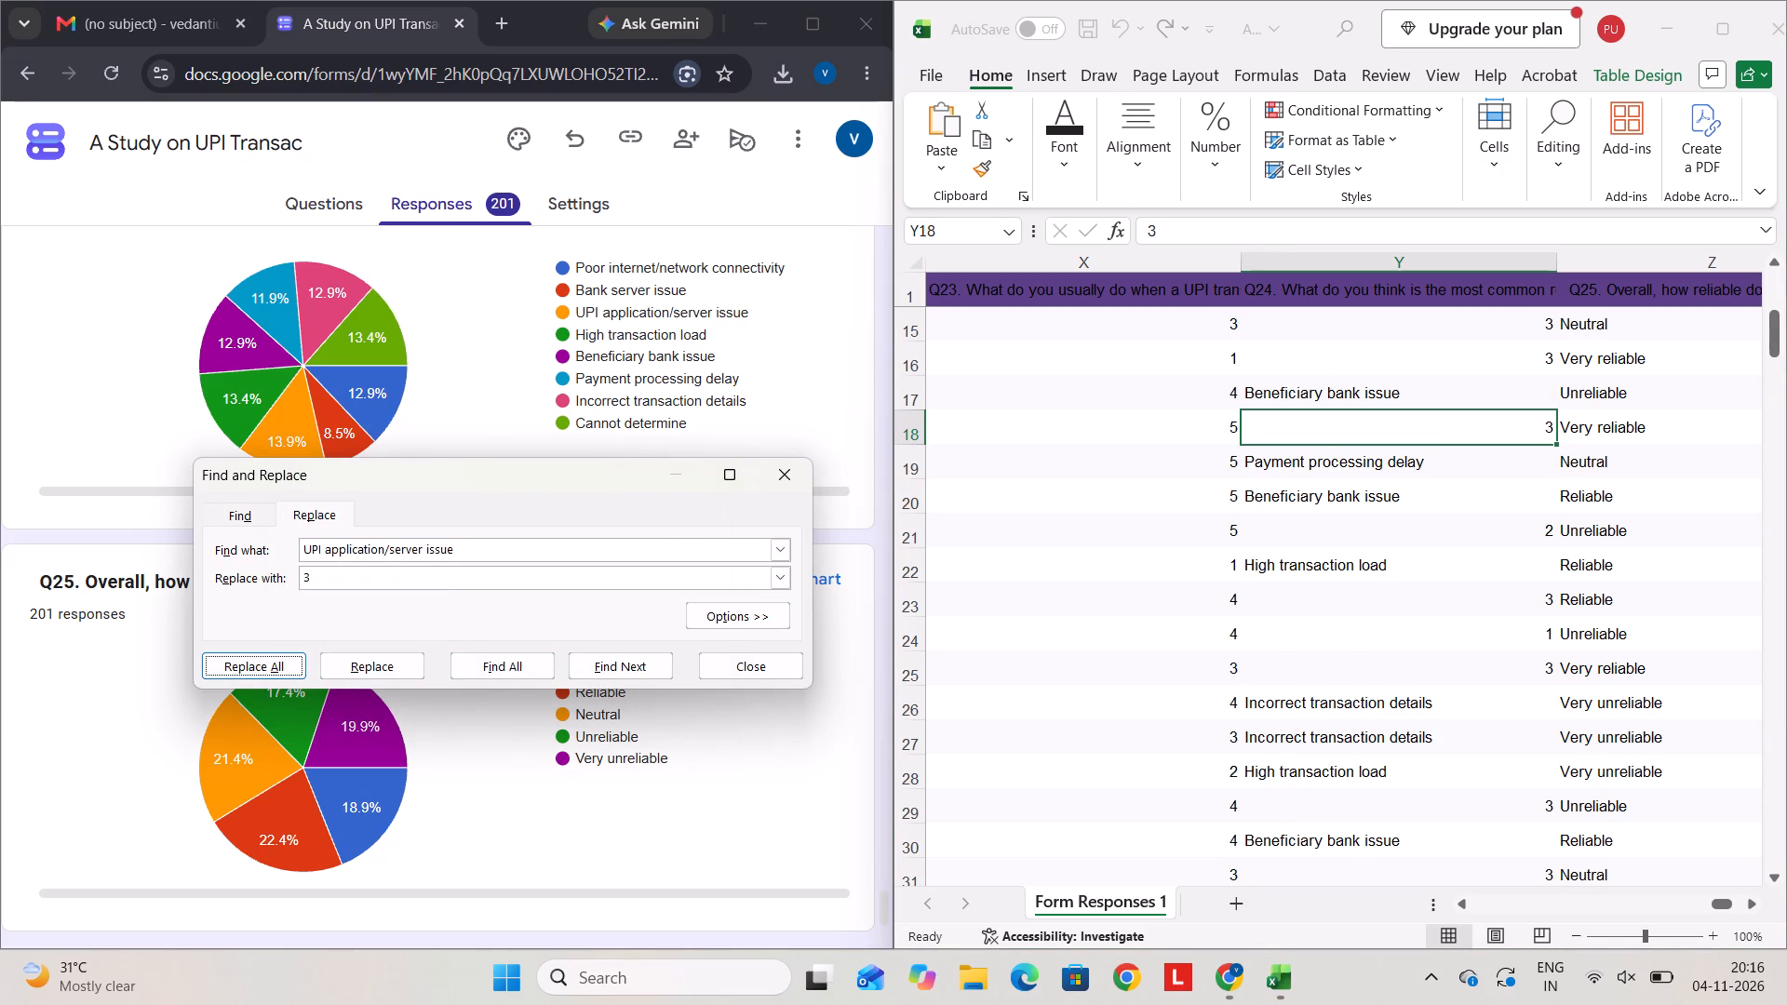
Replace every "High transaction load" with 4 across the sheet, taking the search text from cell Y22.
click(1435, 567)
click(1435, 567)
key(ctrl+a)
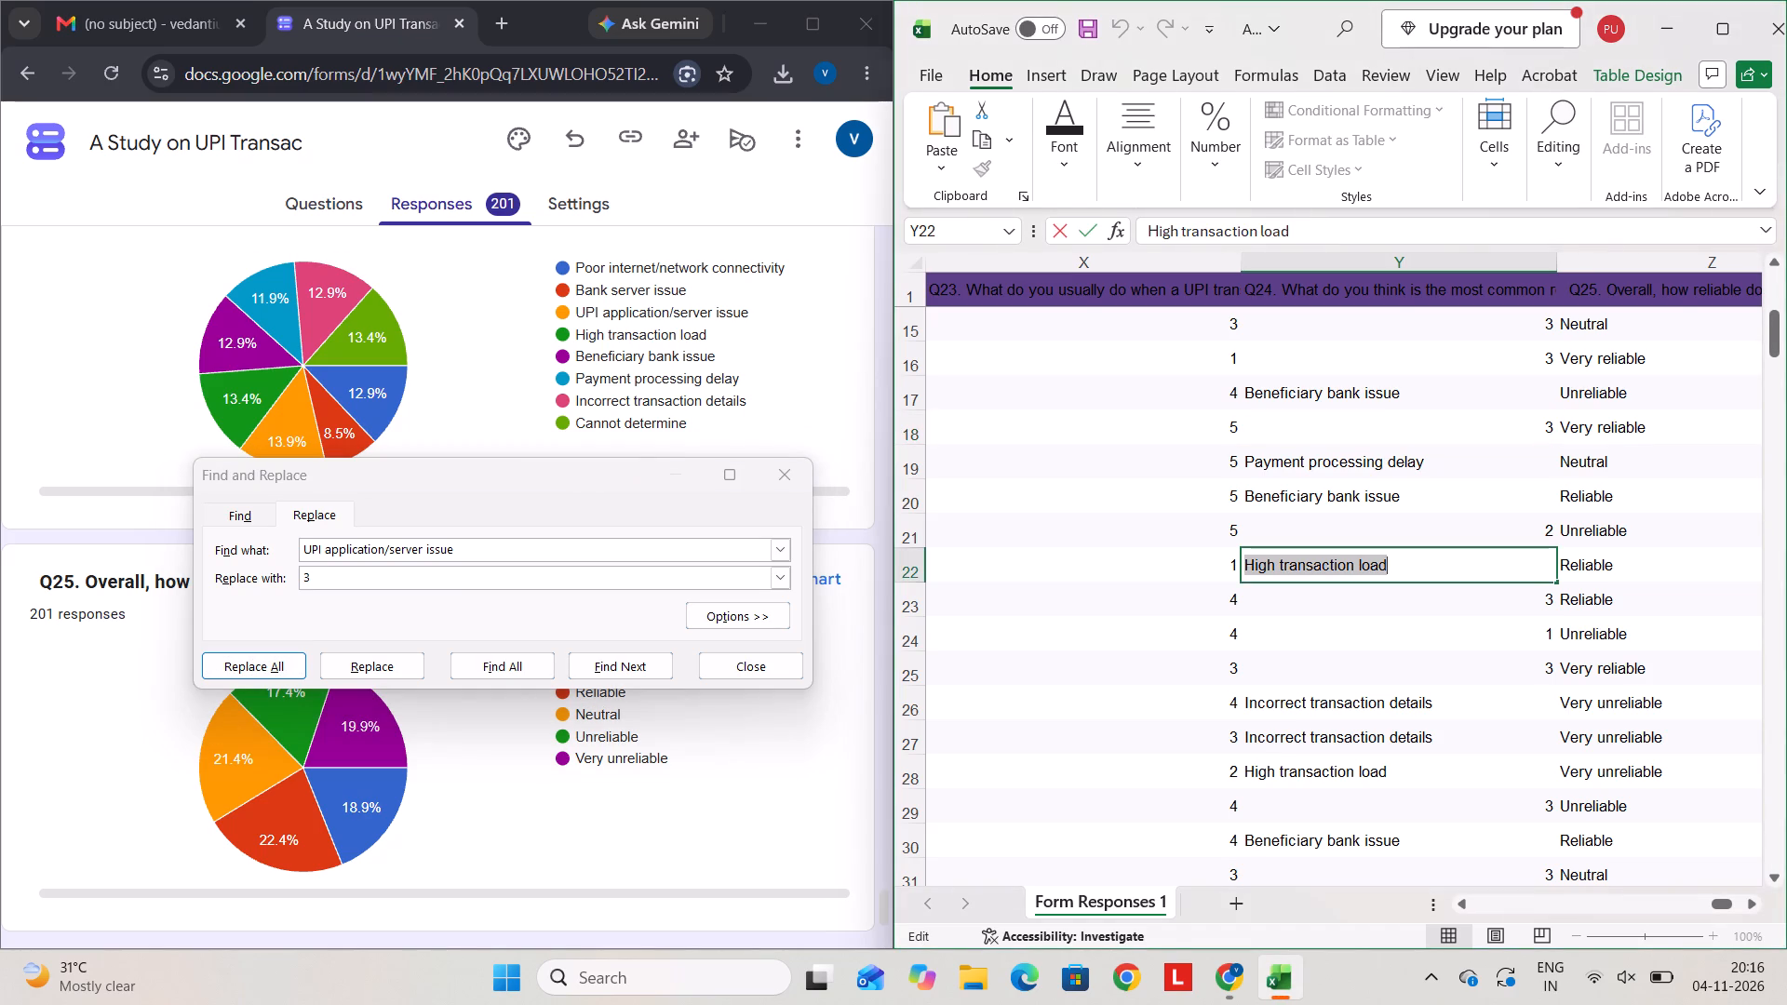
key(ctrl+c)
click(526, 550)
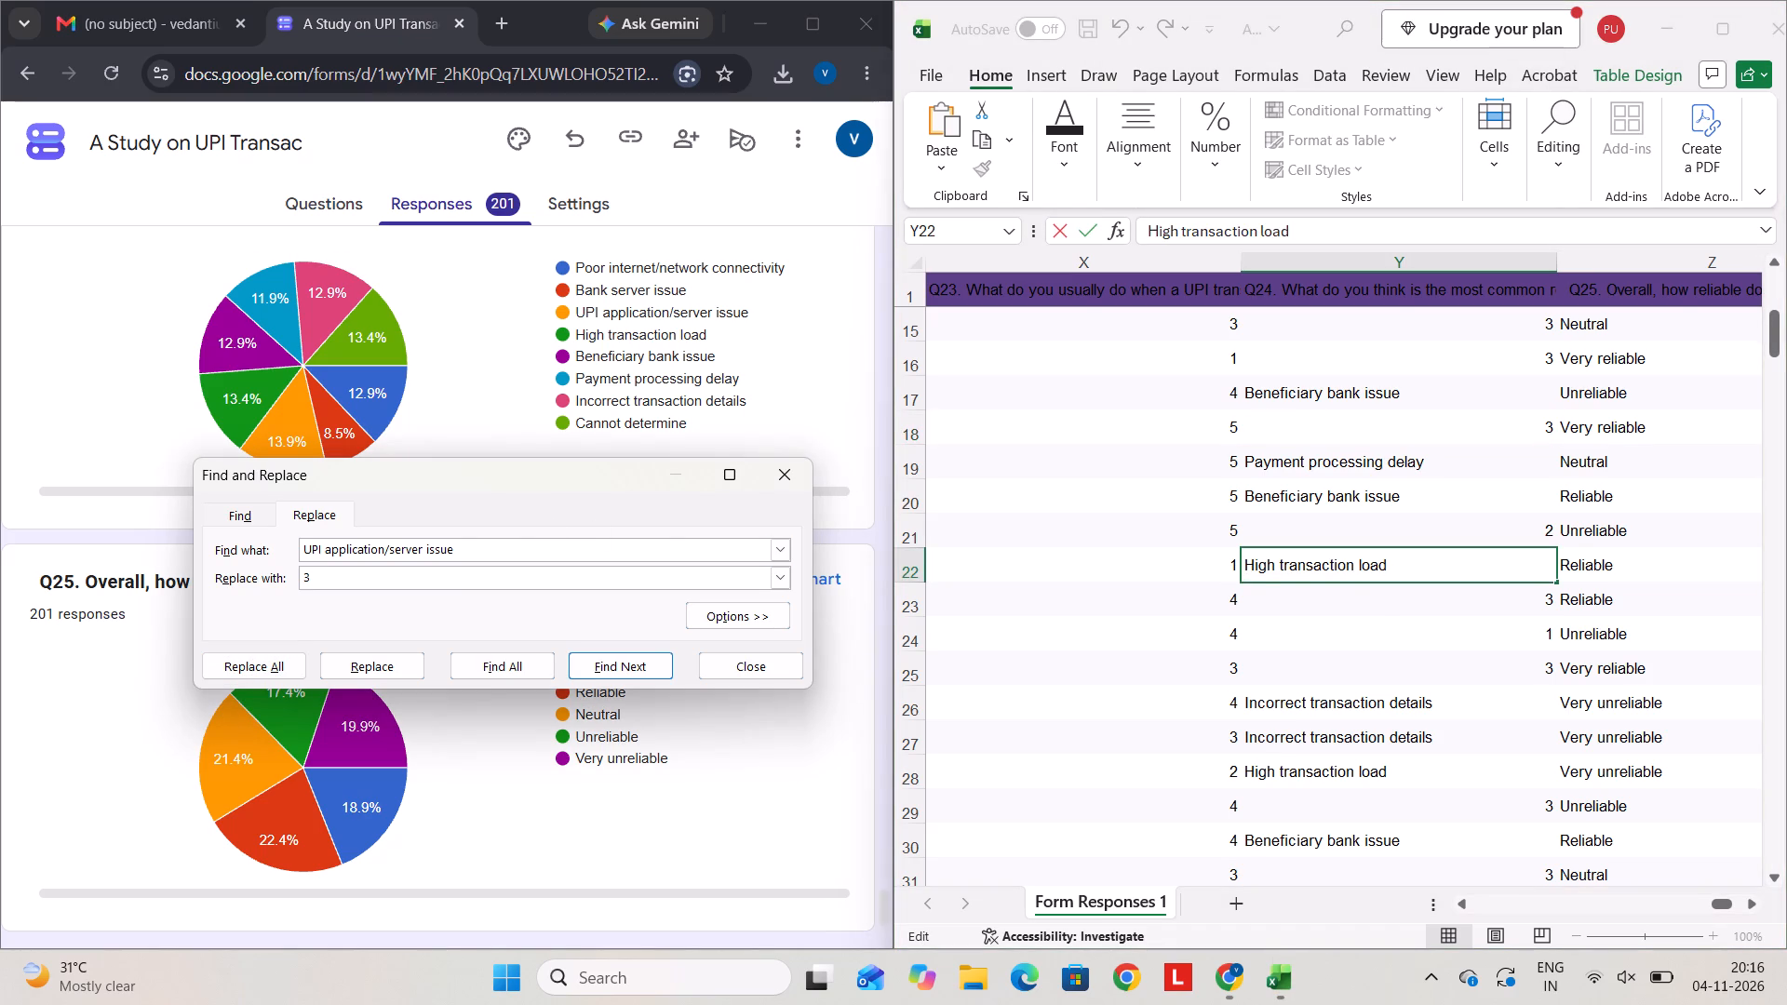
key(ctrl+a)
key(ctrl+v)
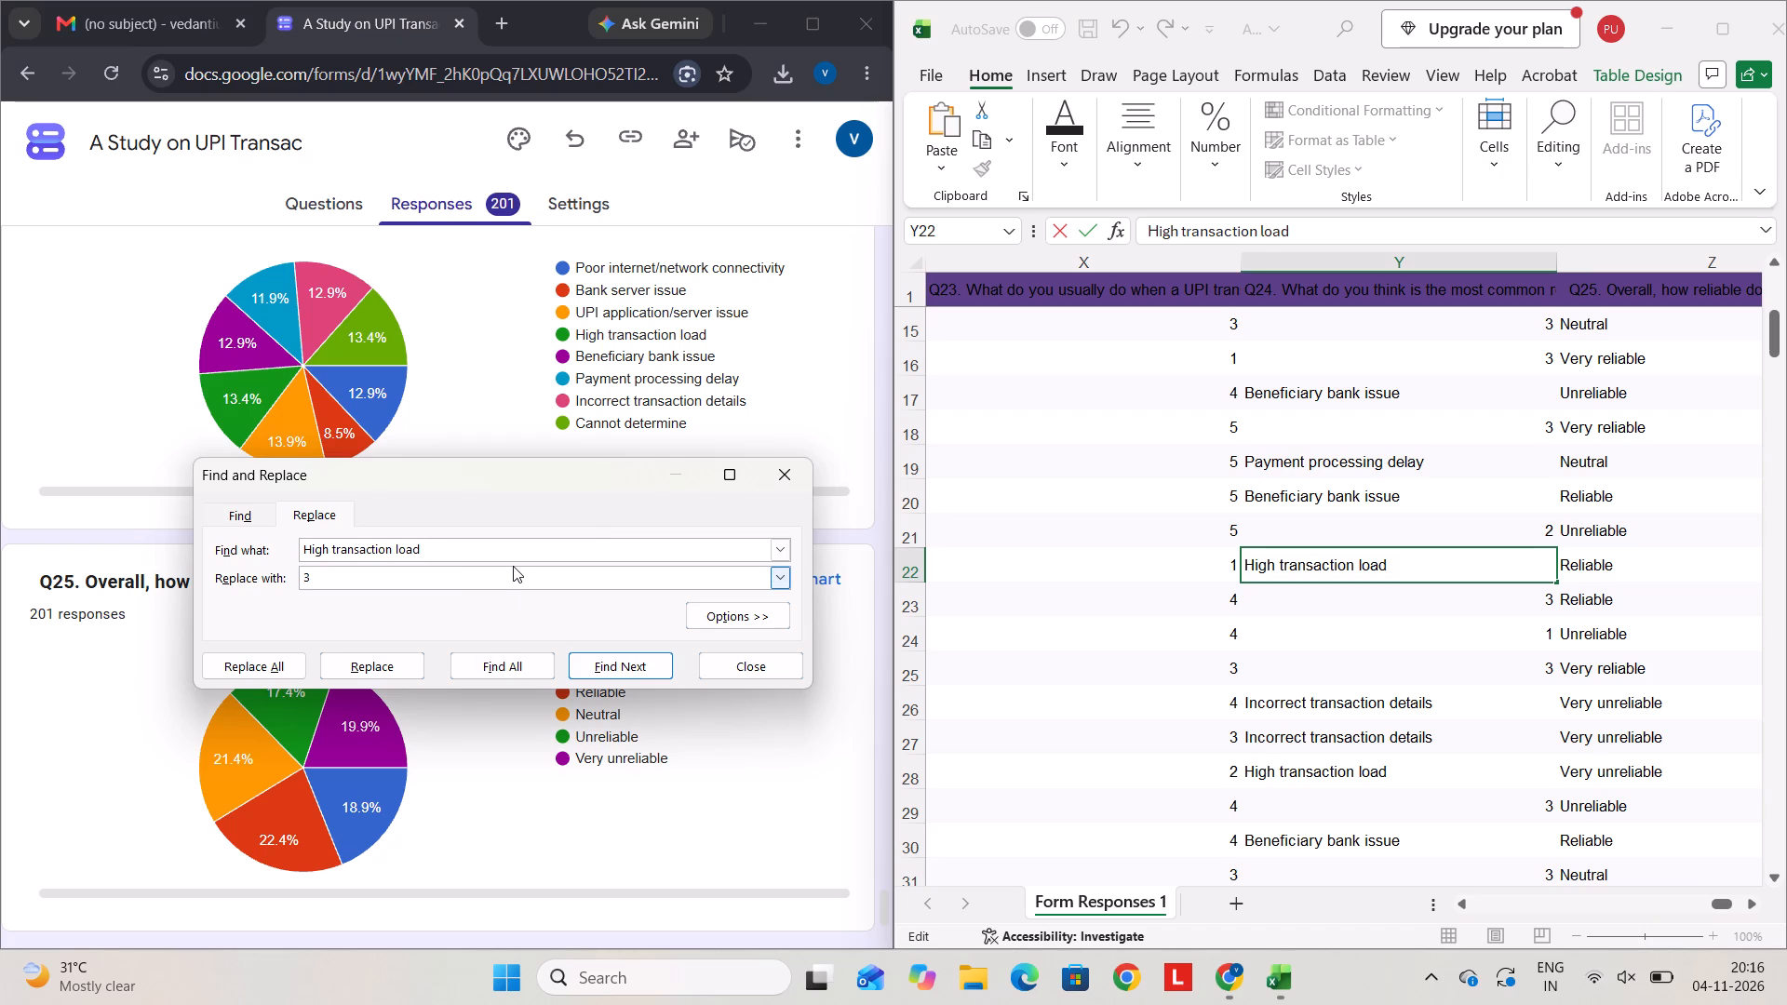
key(ctrl+a)
key(ctrl+v)
double_click(353, 580)
key(4)
drag(278, 663, 270, 659)
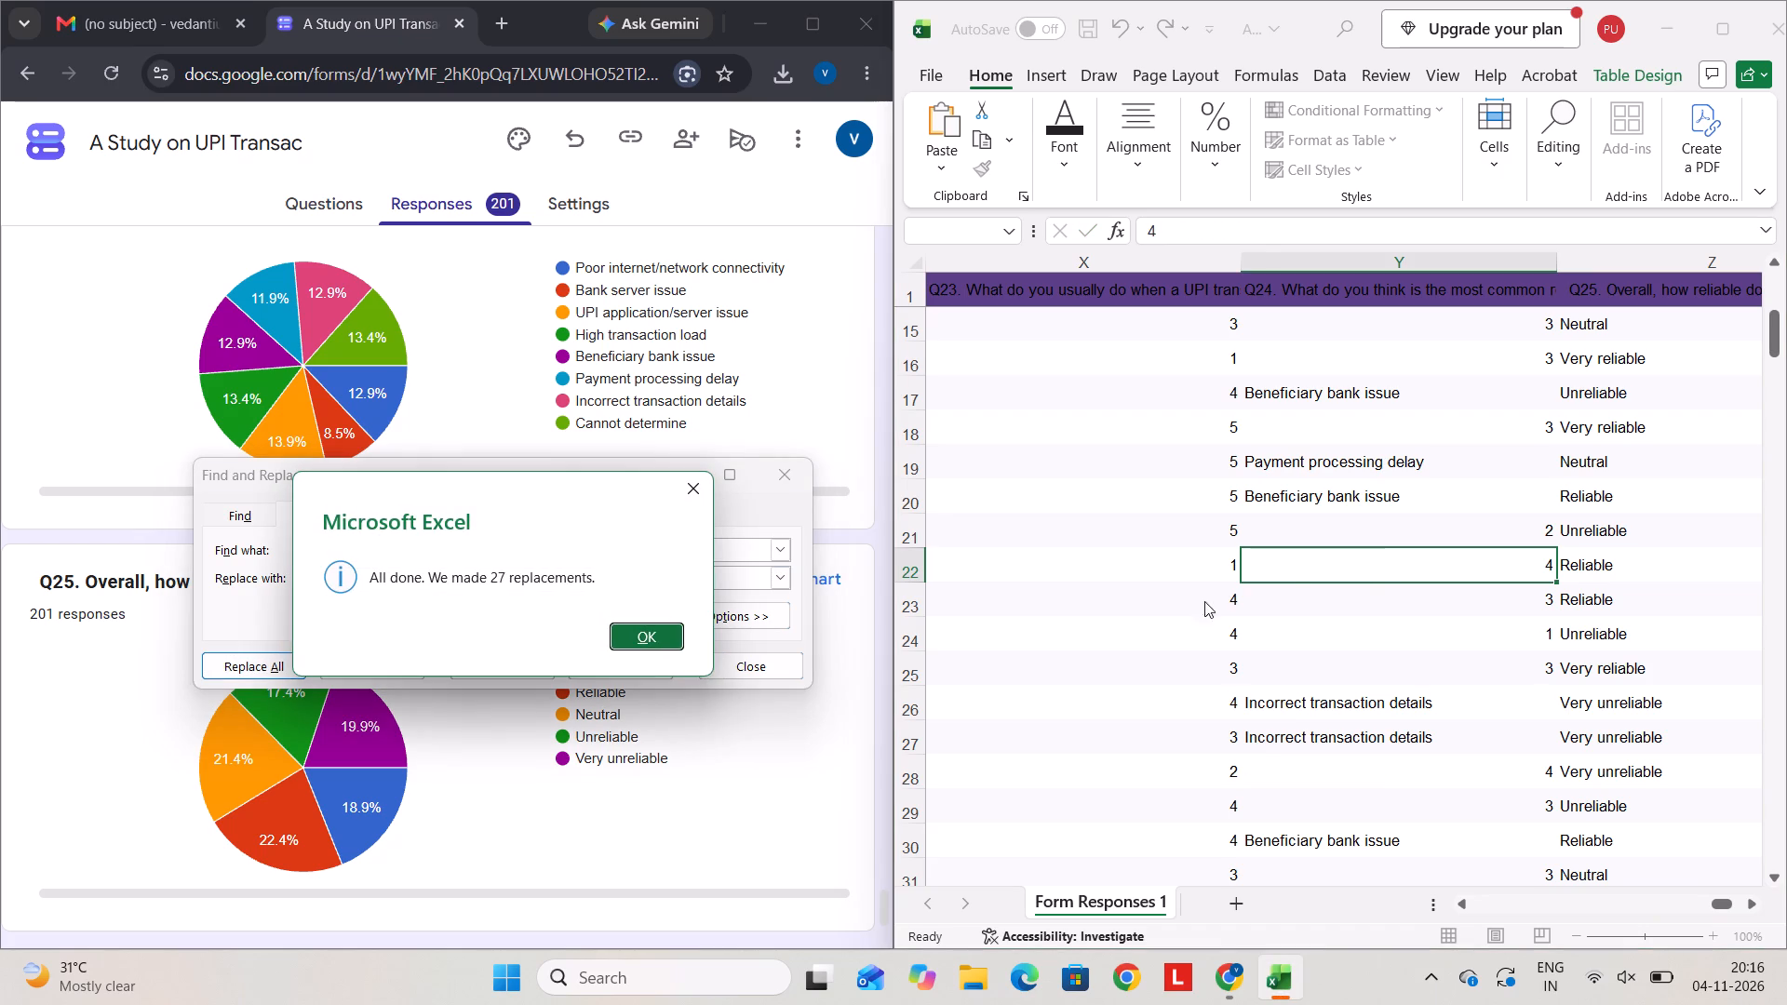
click(646, 635)
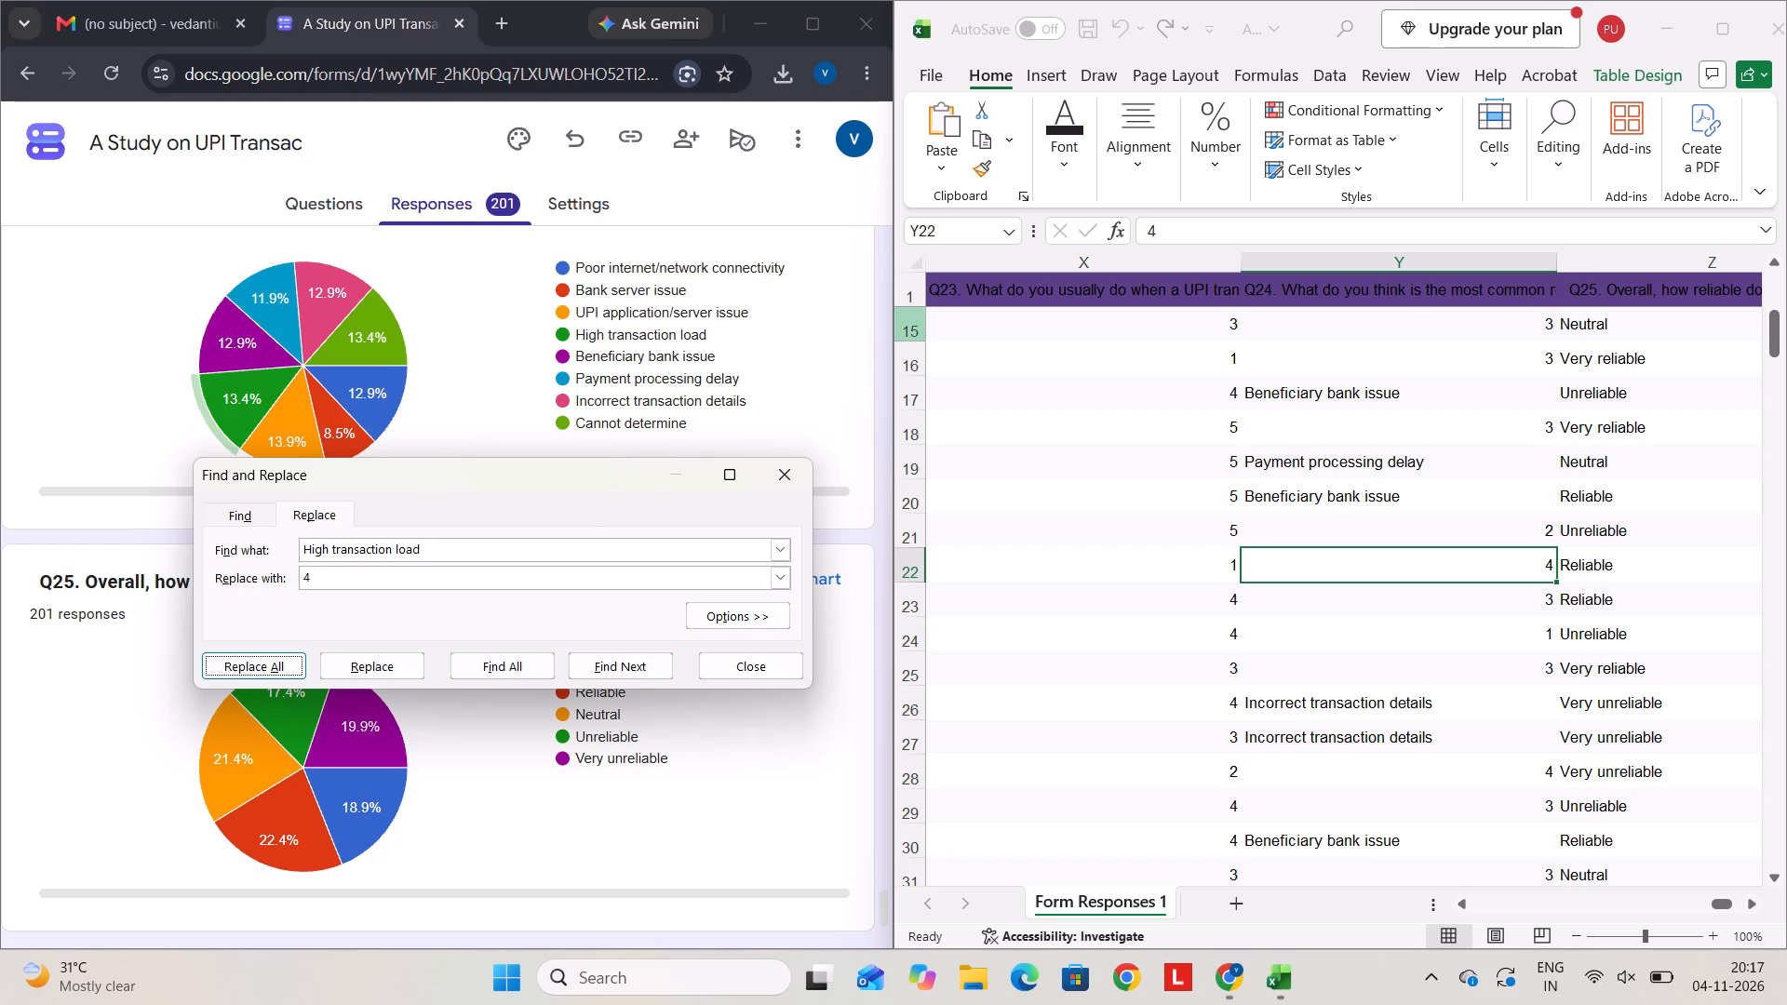
Replace every "Beneficiary bank issue" with 5 across the sheet, taking the search text from cell Y17.
click(1455, 388)
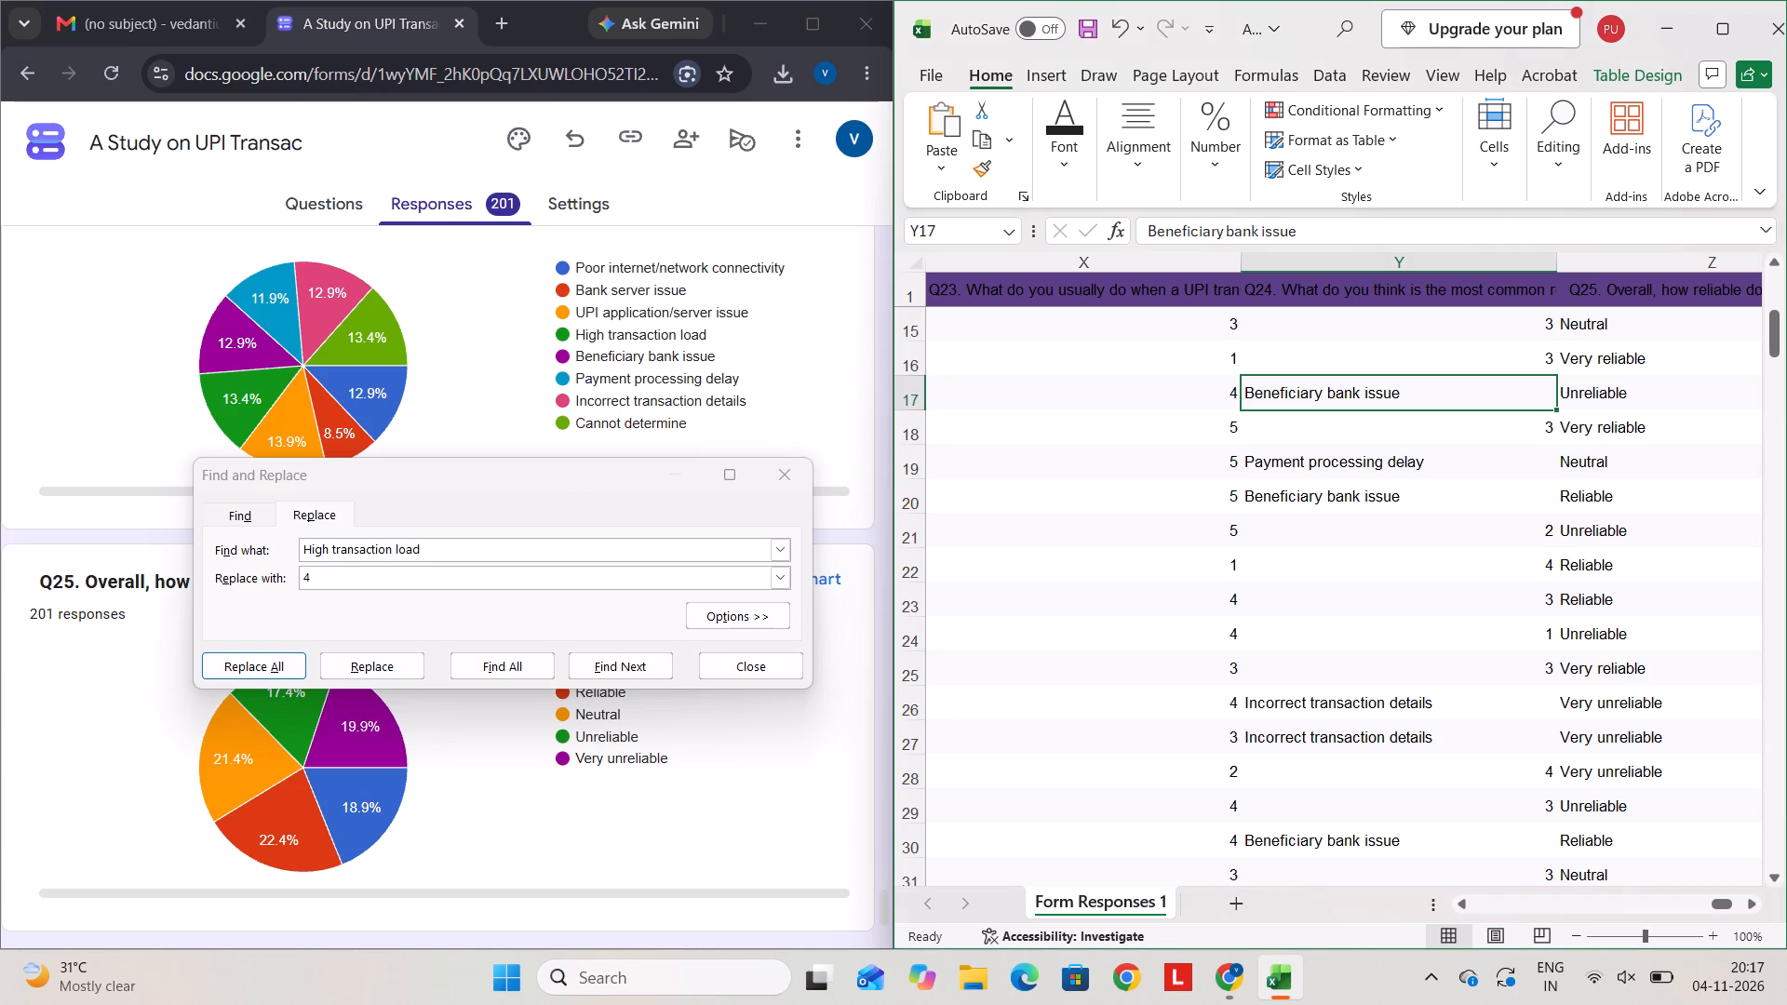
double_click(1455, 388)
key(ctrl+a)
key(ctrl+c)
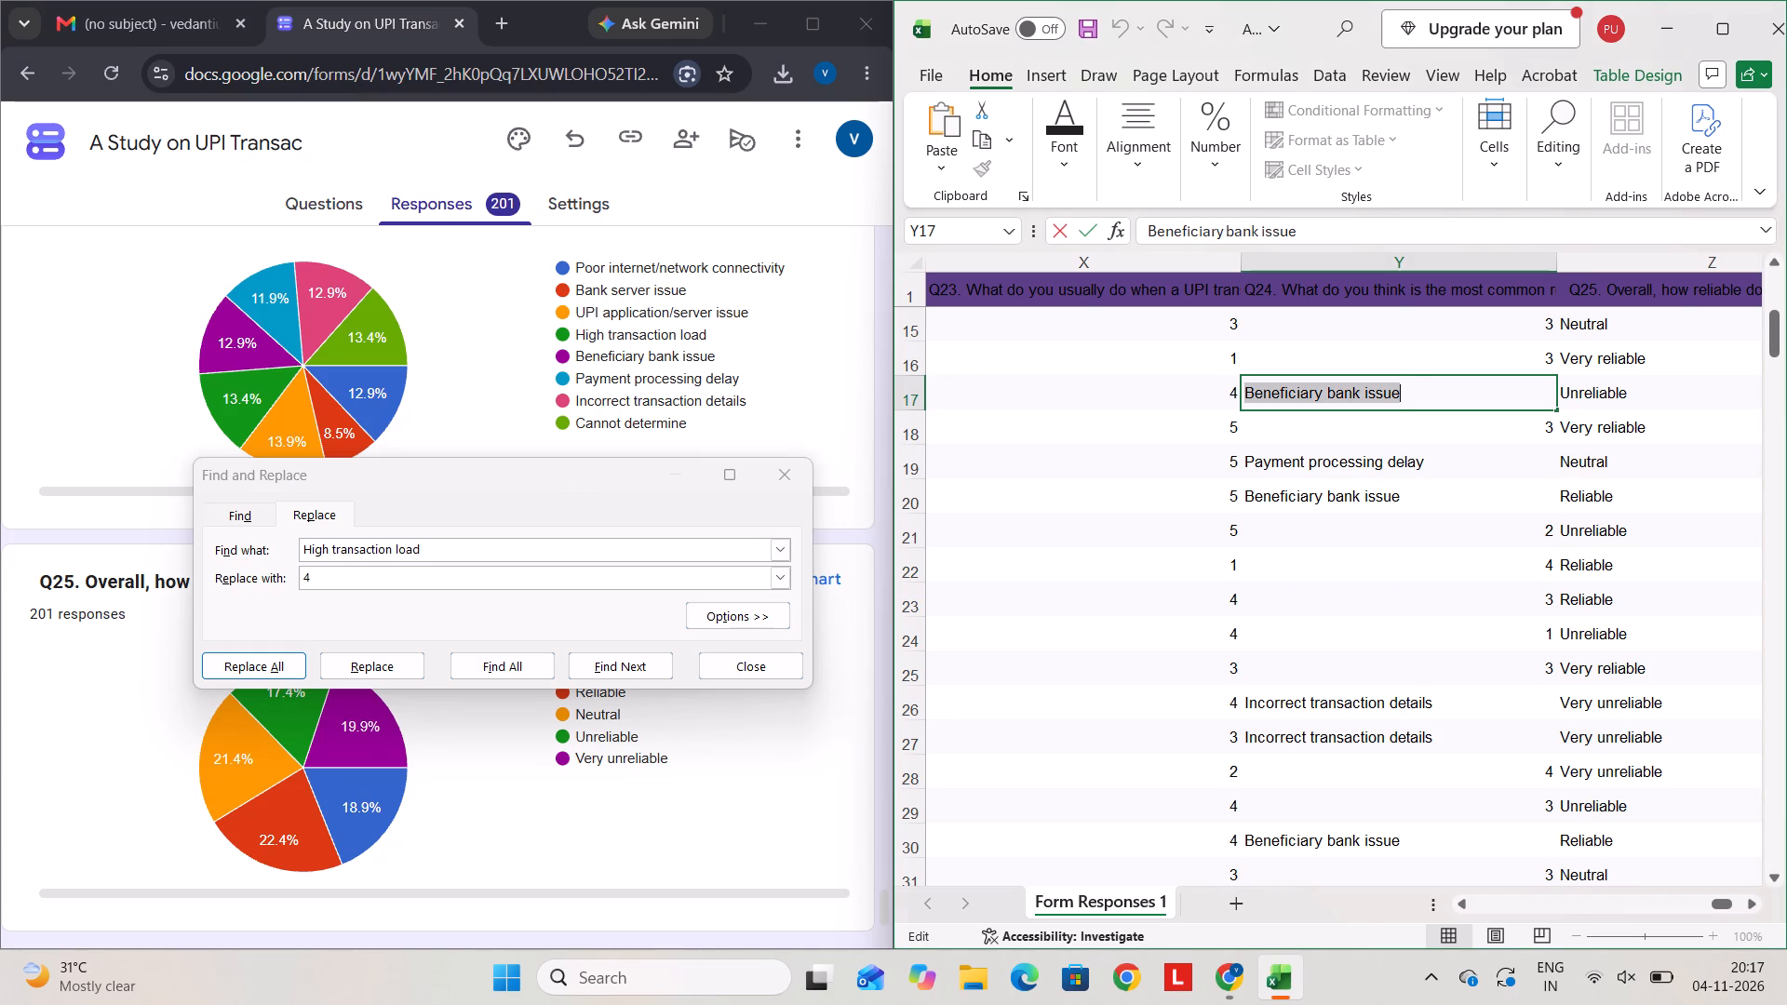
click(510, 547)
key(ctrl+a)
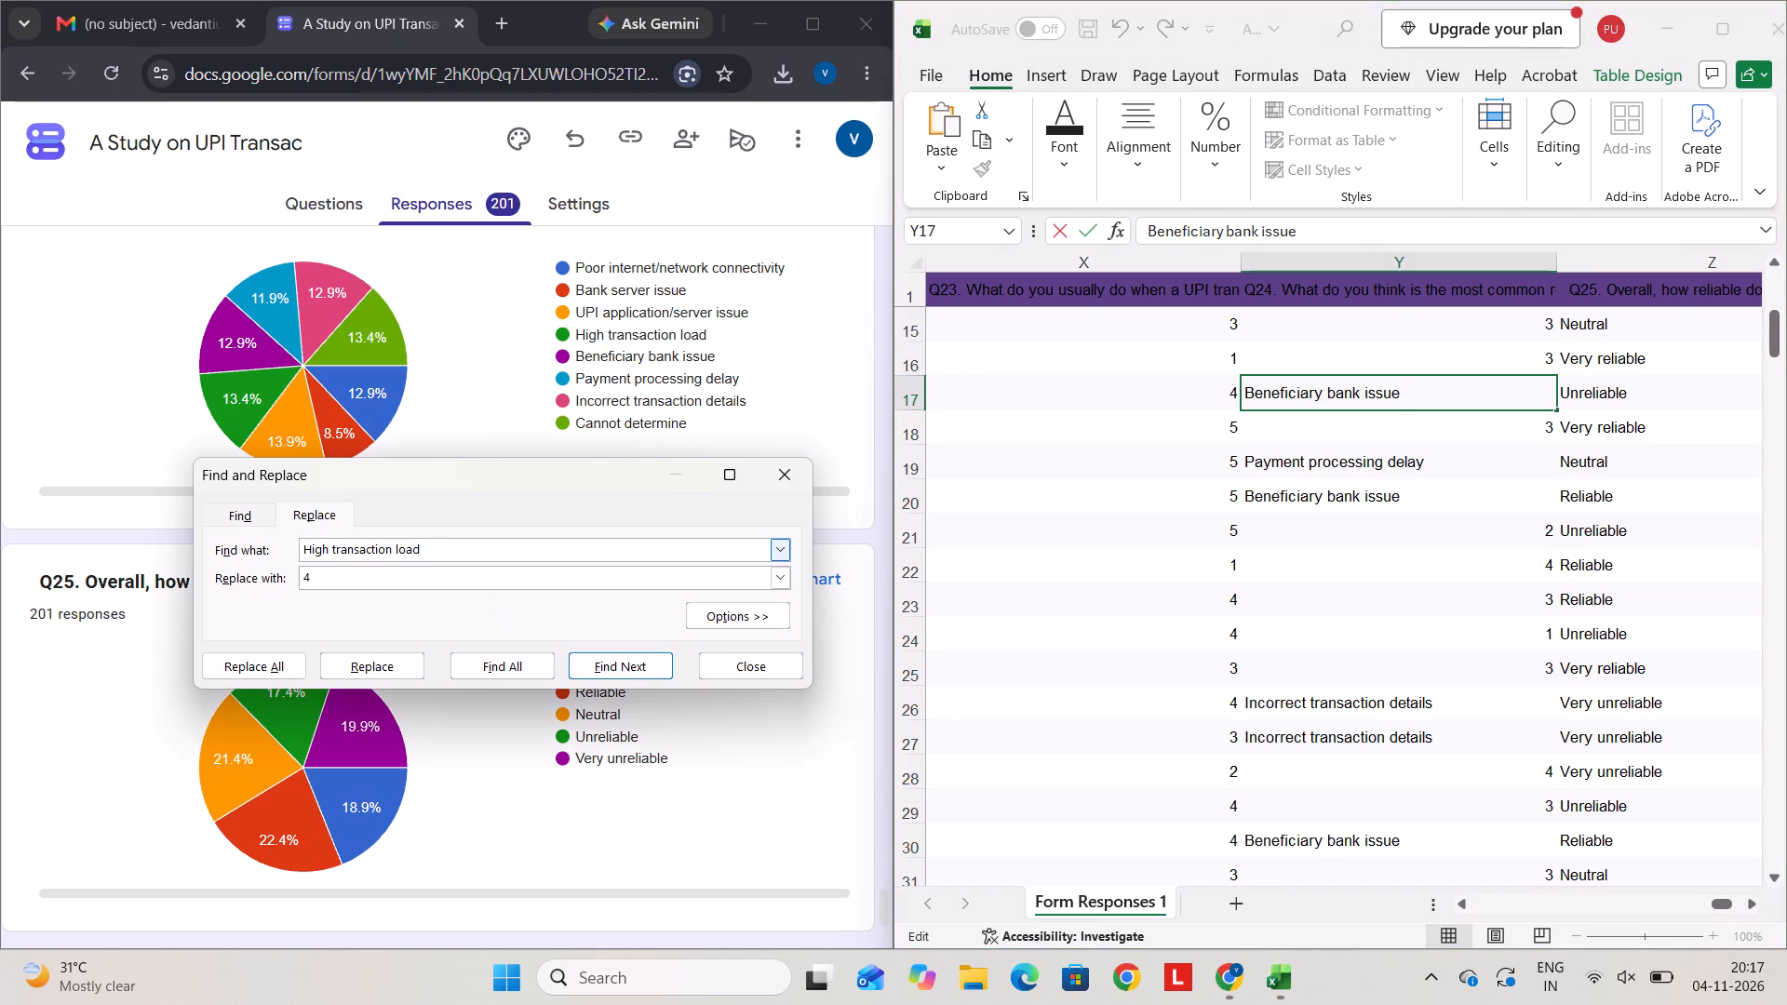
key(ctrl+v)
double_click(464, 578)
key(5)
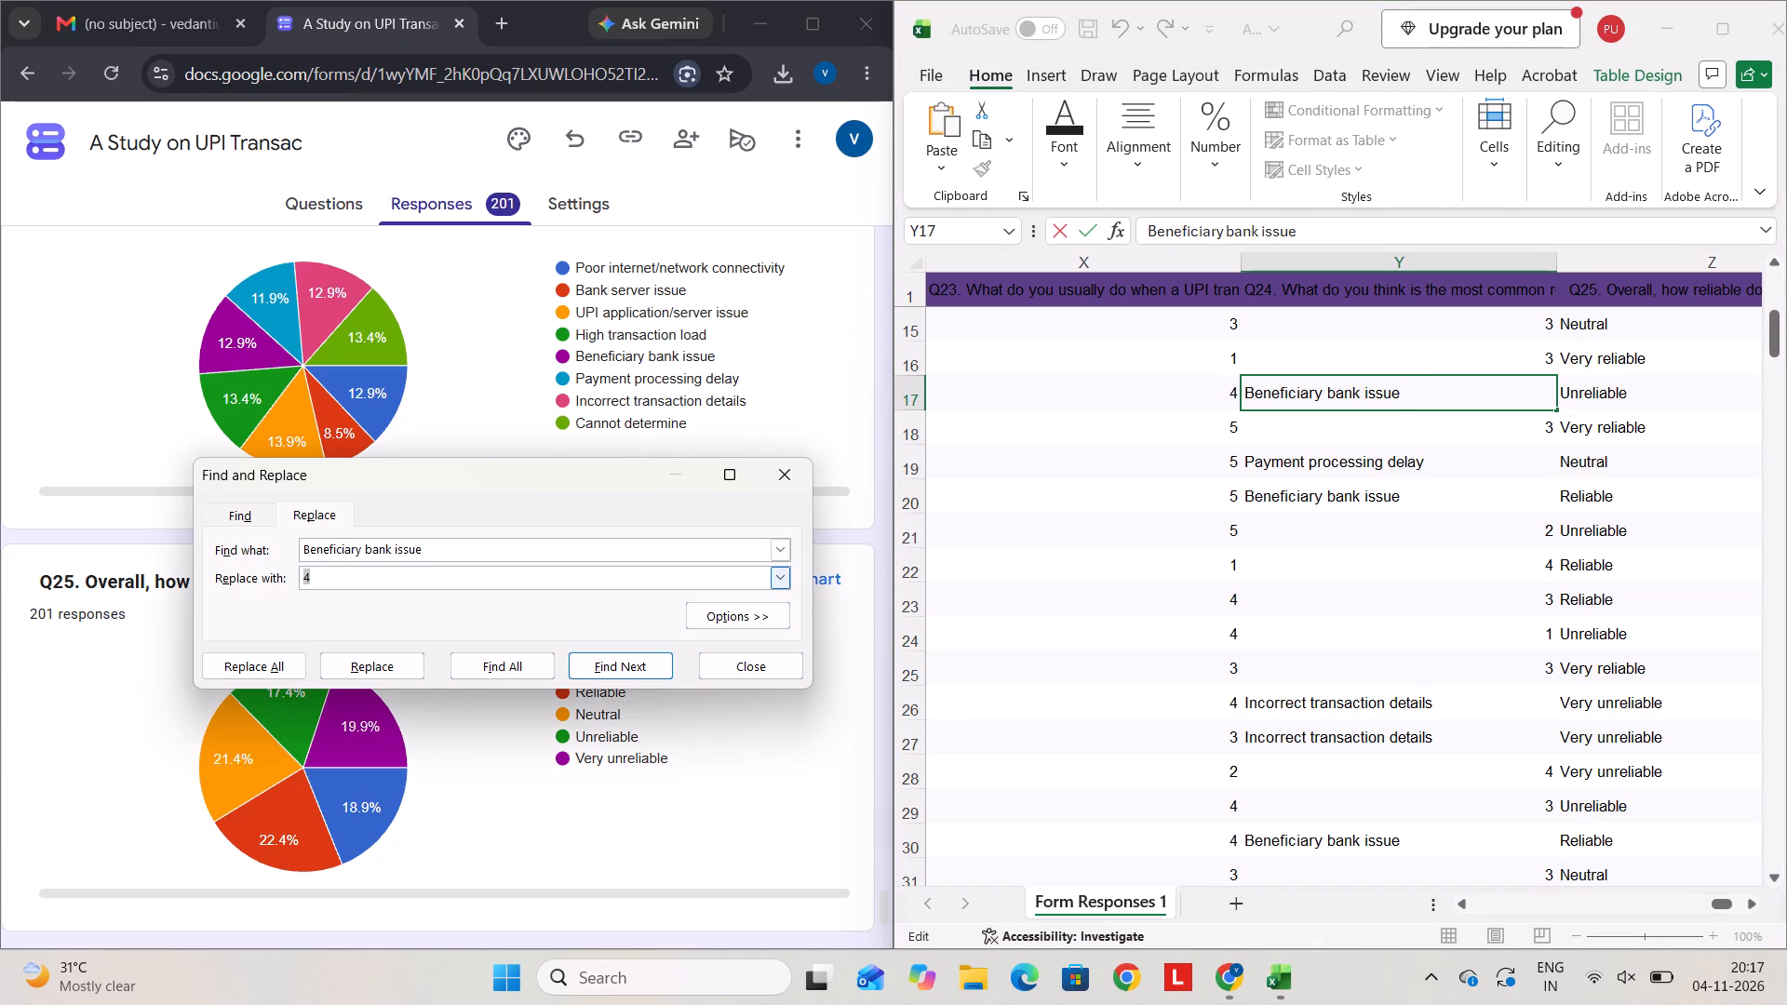
click(278, 667)
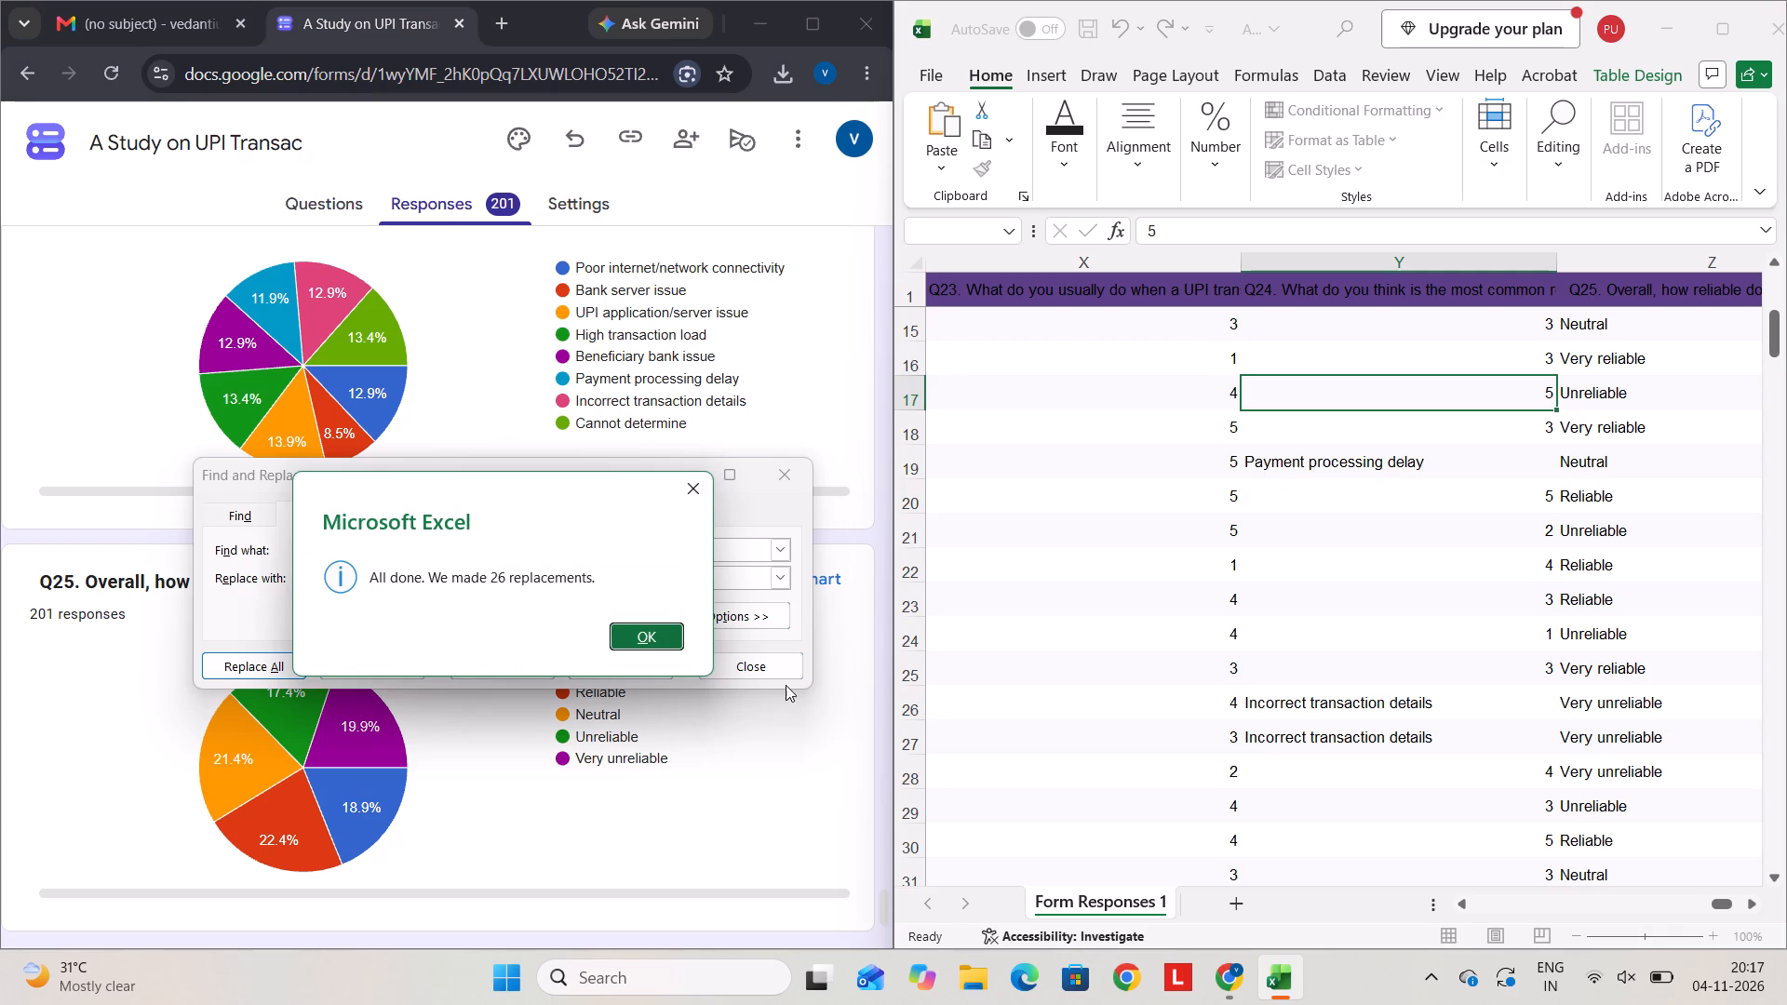
click(644, 629)
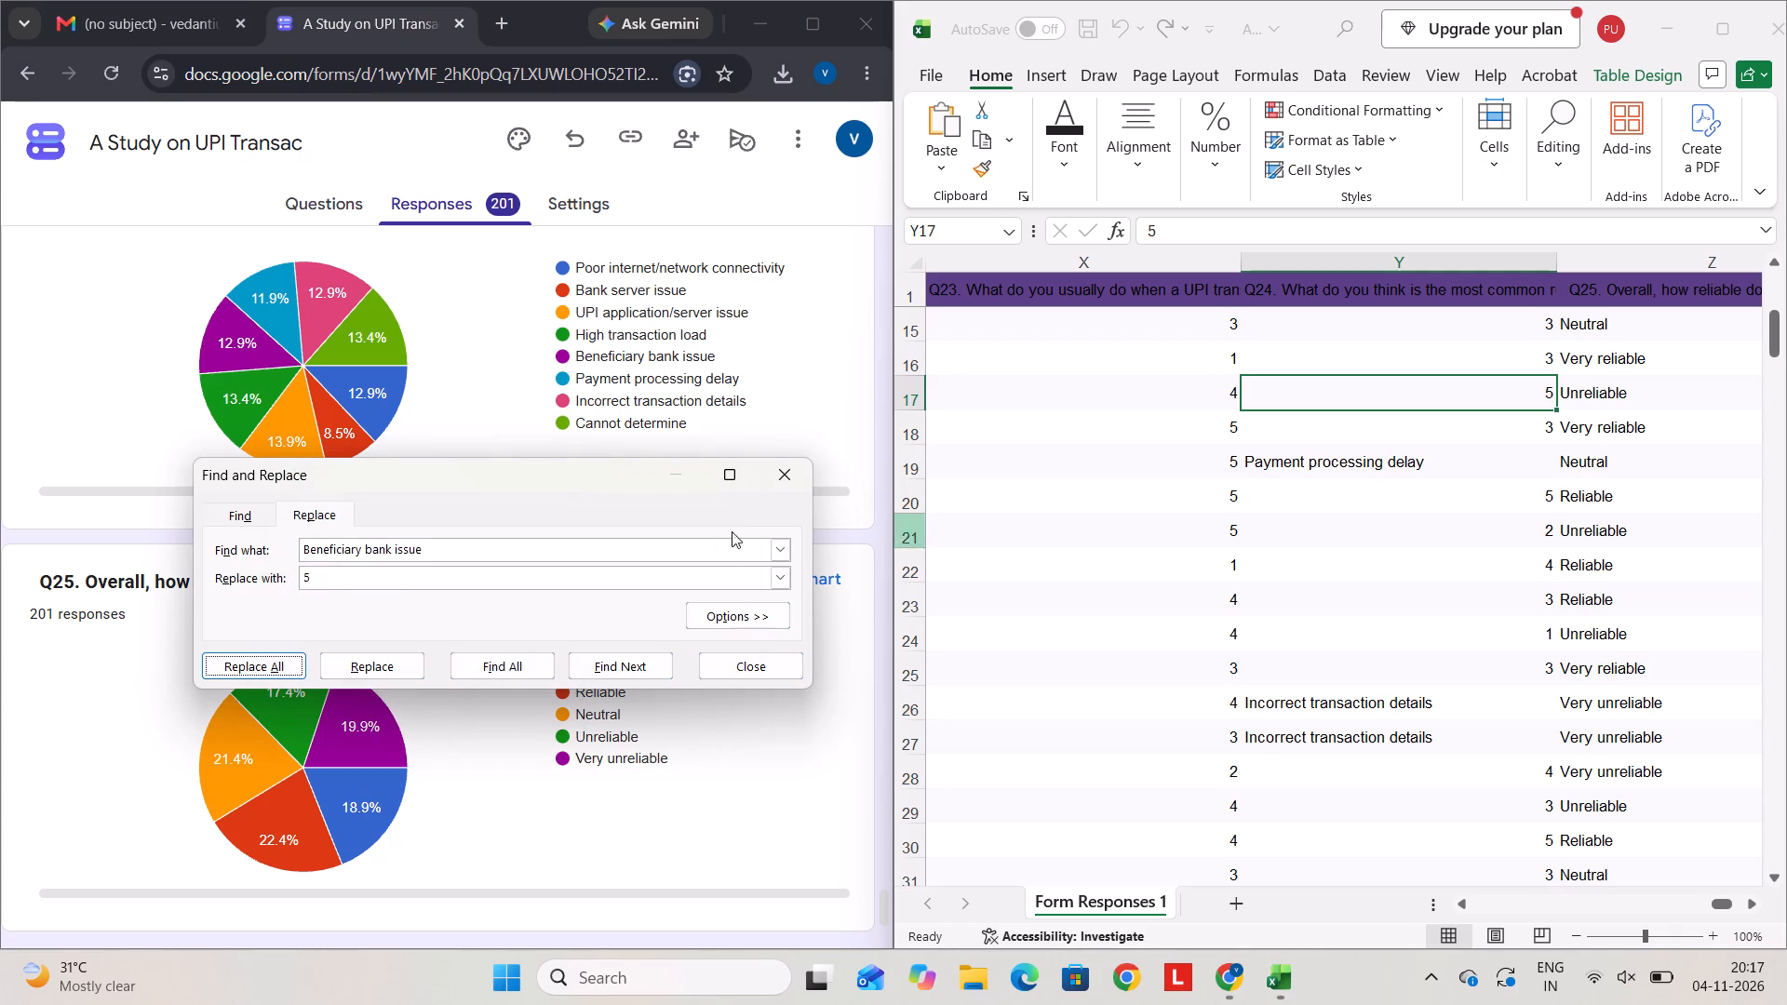
Replace every "Payment processing delay" with 6 across the sheet, taking the search text from cell Y19.
click(1450, 451)
double_click(1450, 463)
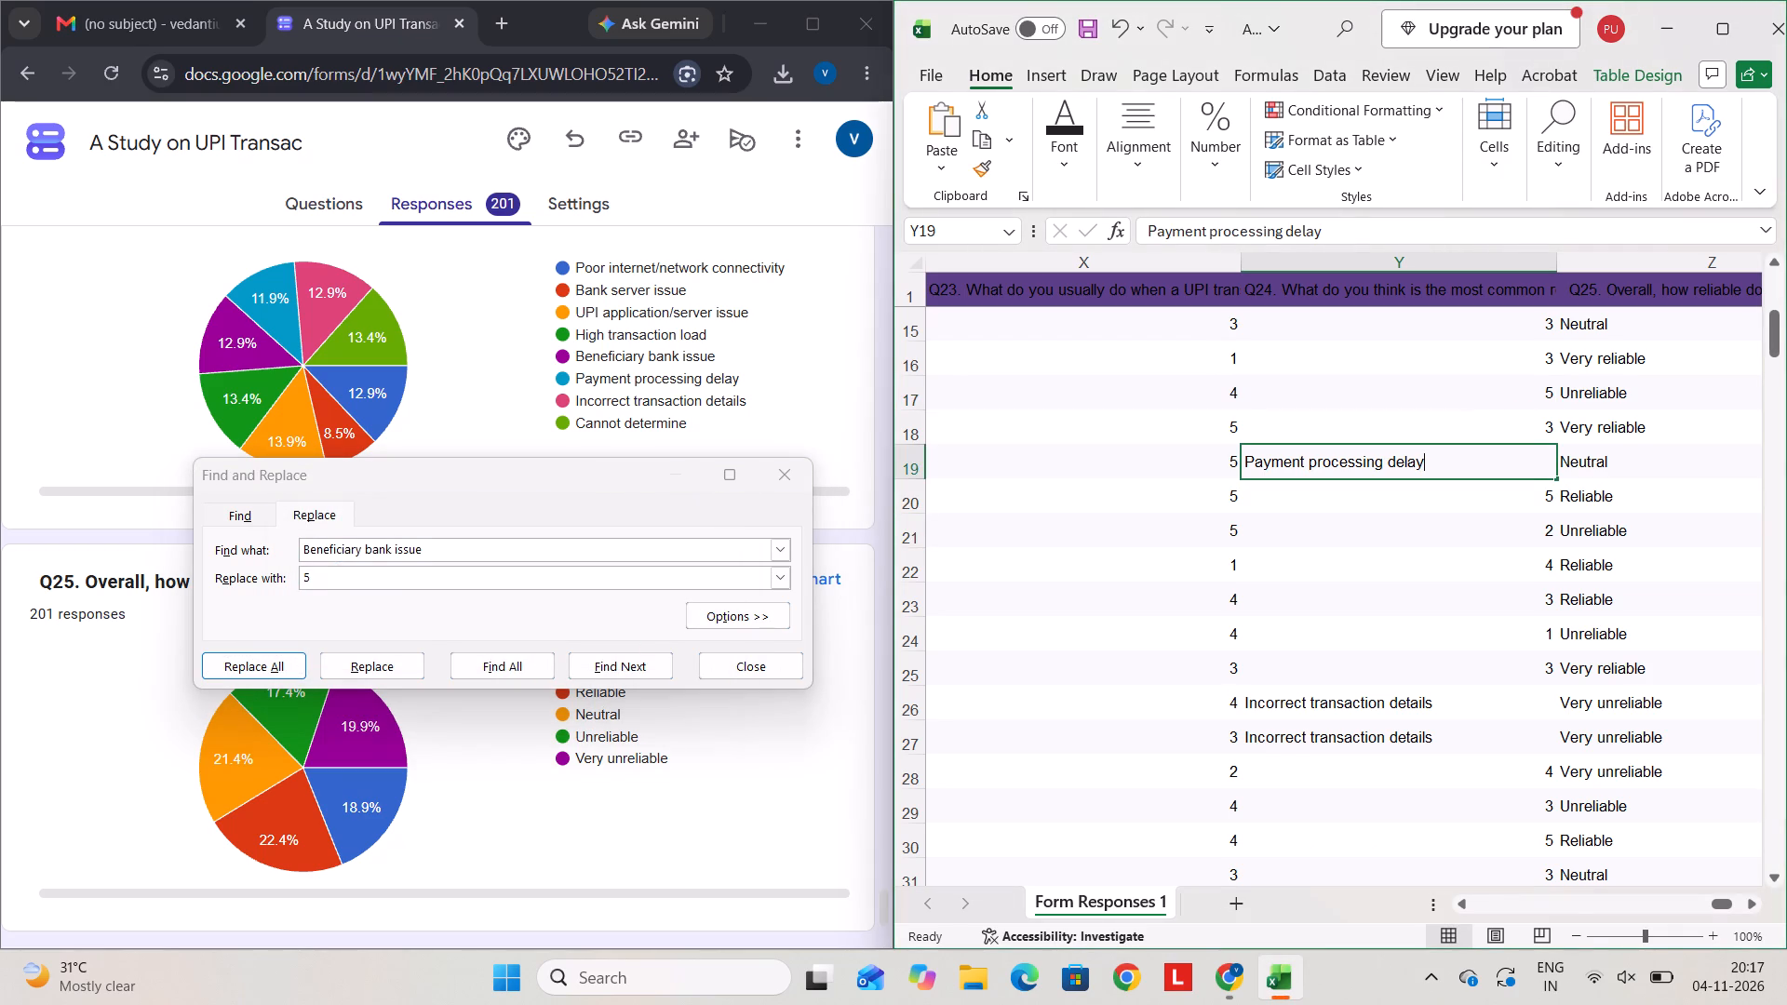
key(ctrl+a)
key(ctrl+c)
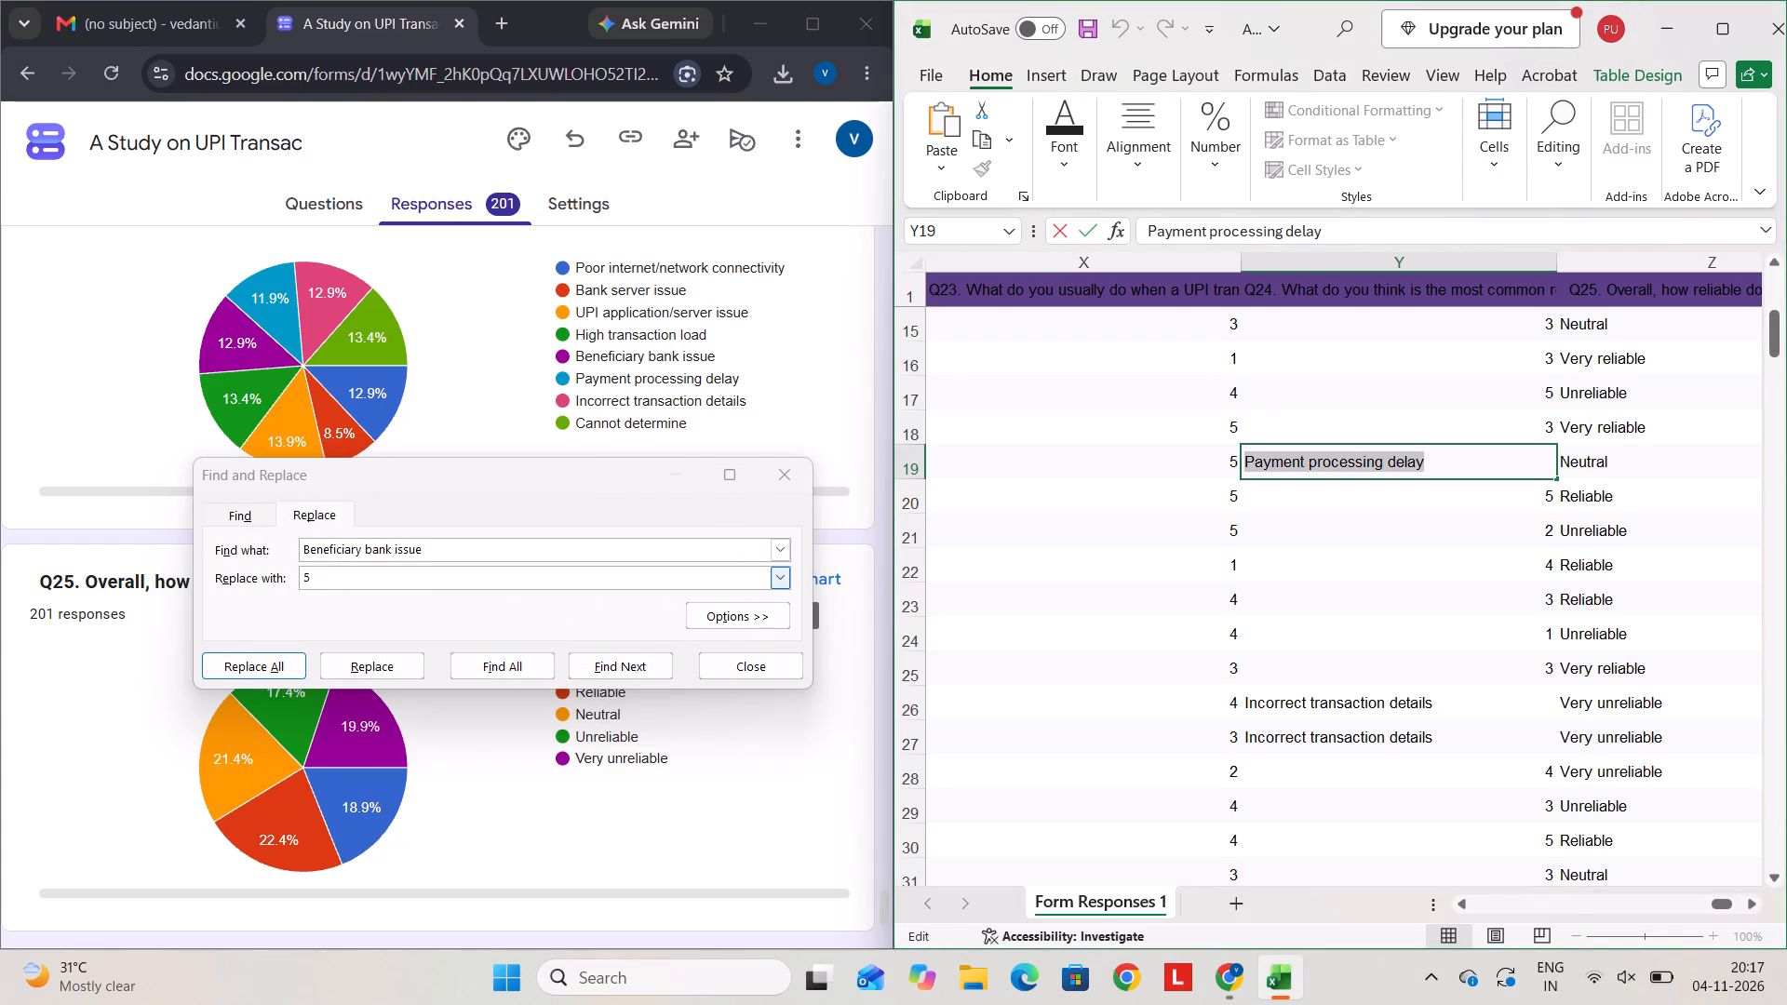
click(510, 552)
key(ctrl+a)
key(ctrl+v)
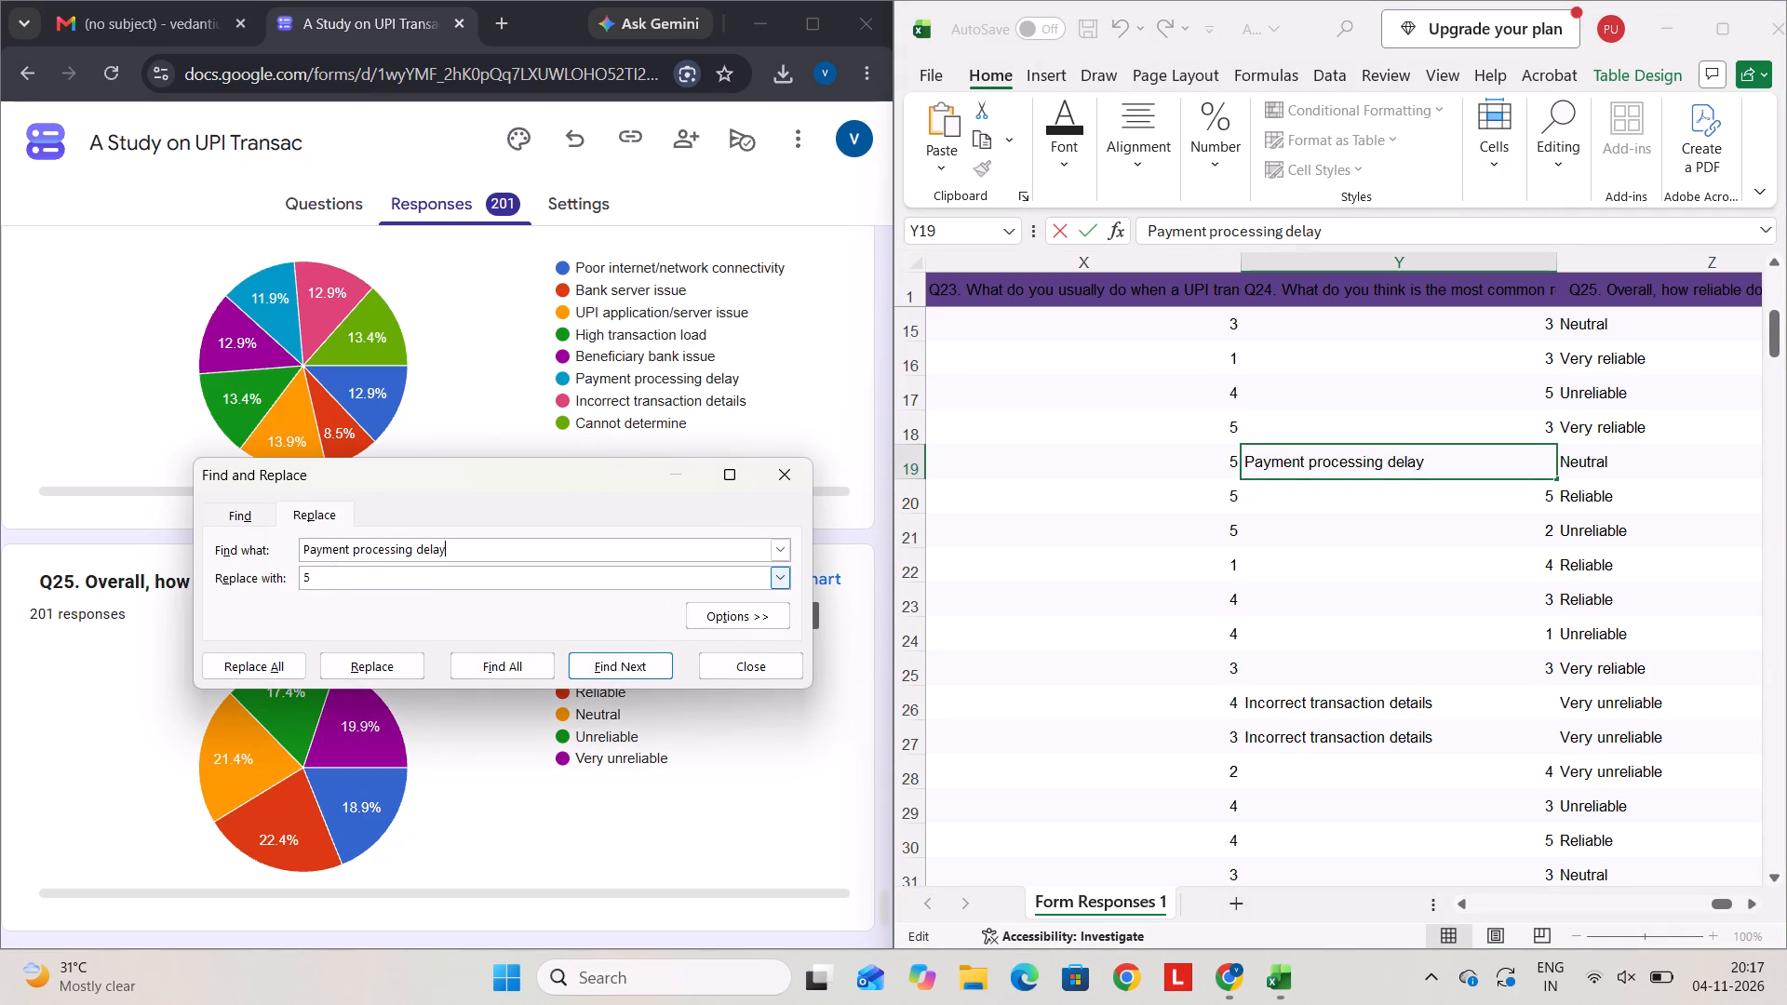
double_click(435, 578)
key(6)
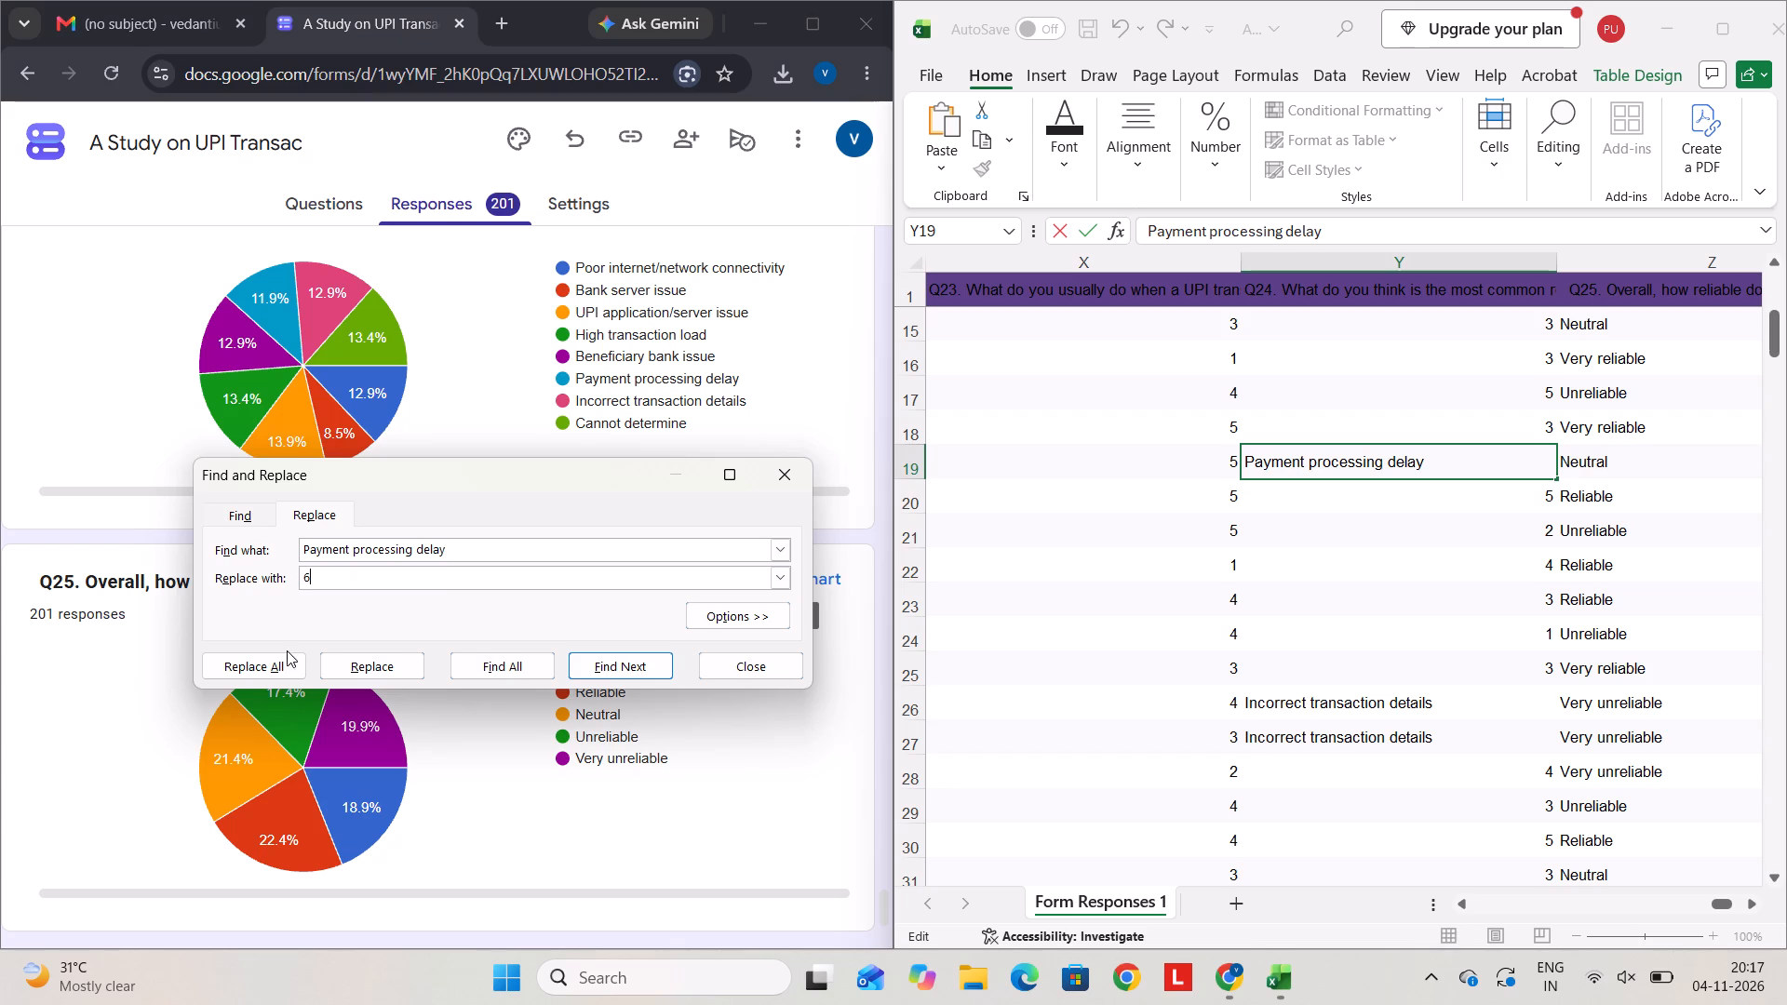
click(259, 674)
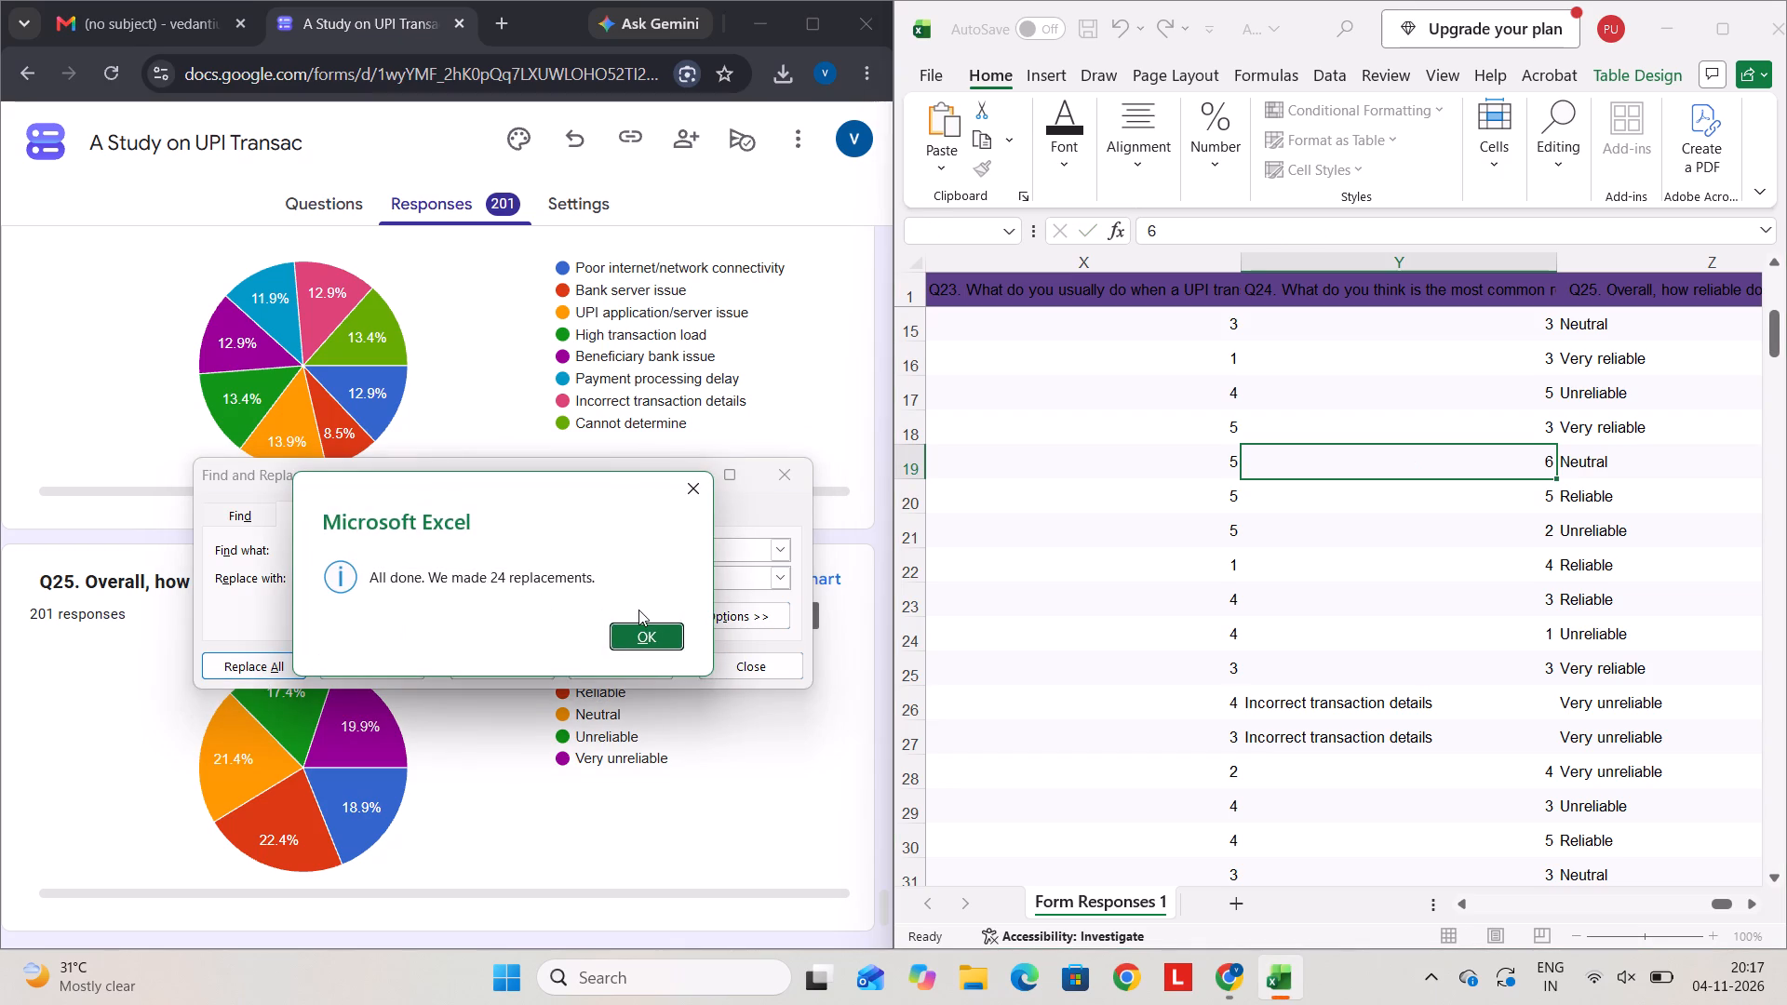
click(632, 630)
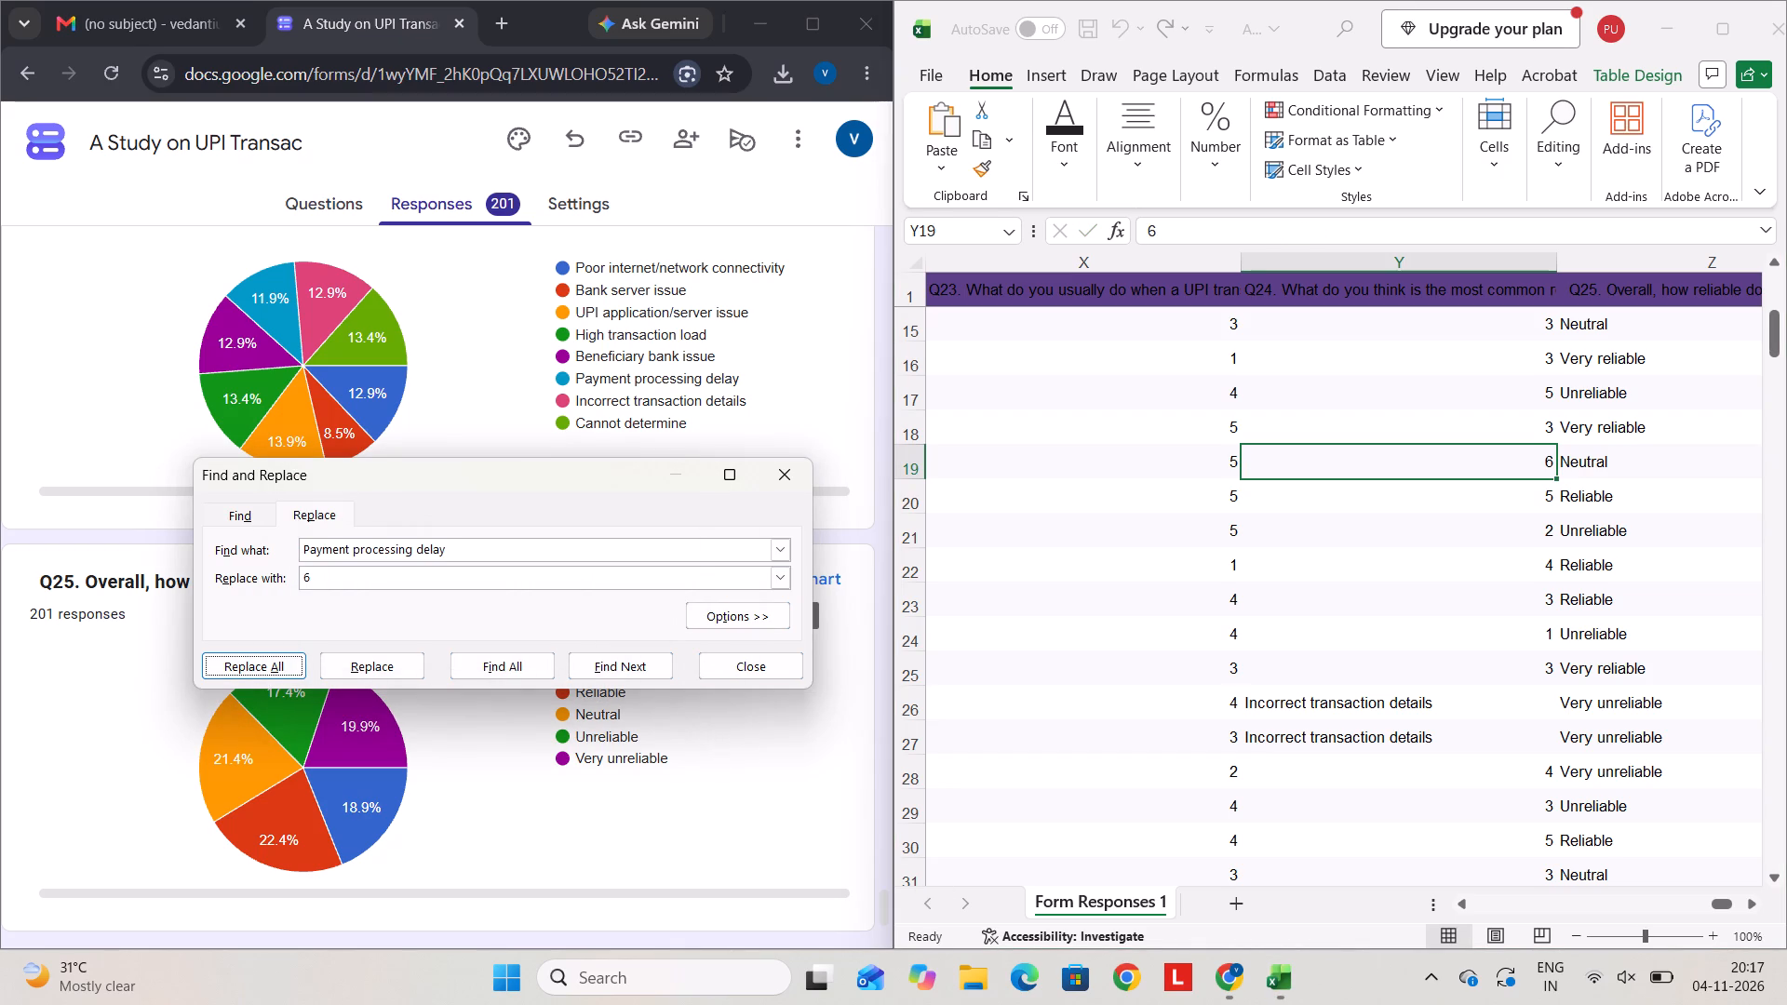
Replace every "Incorrect transaction details" with 7 across the sheet, taking the search text from cell Y26.
click(1440, 711)
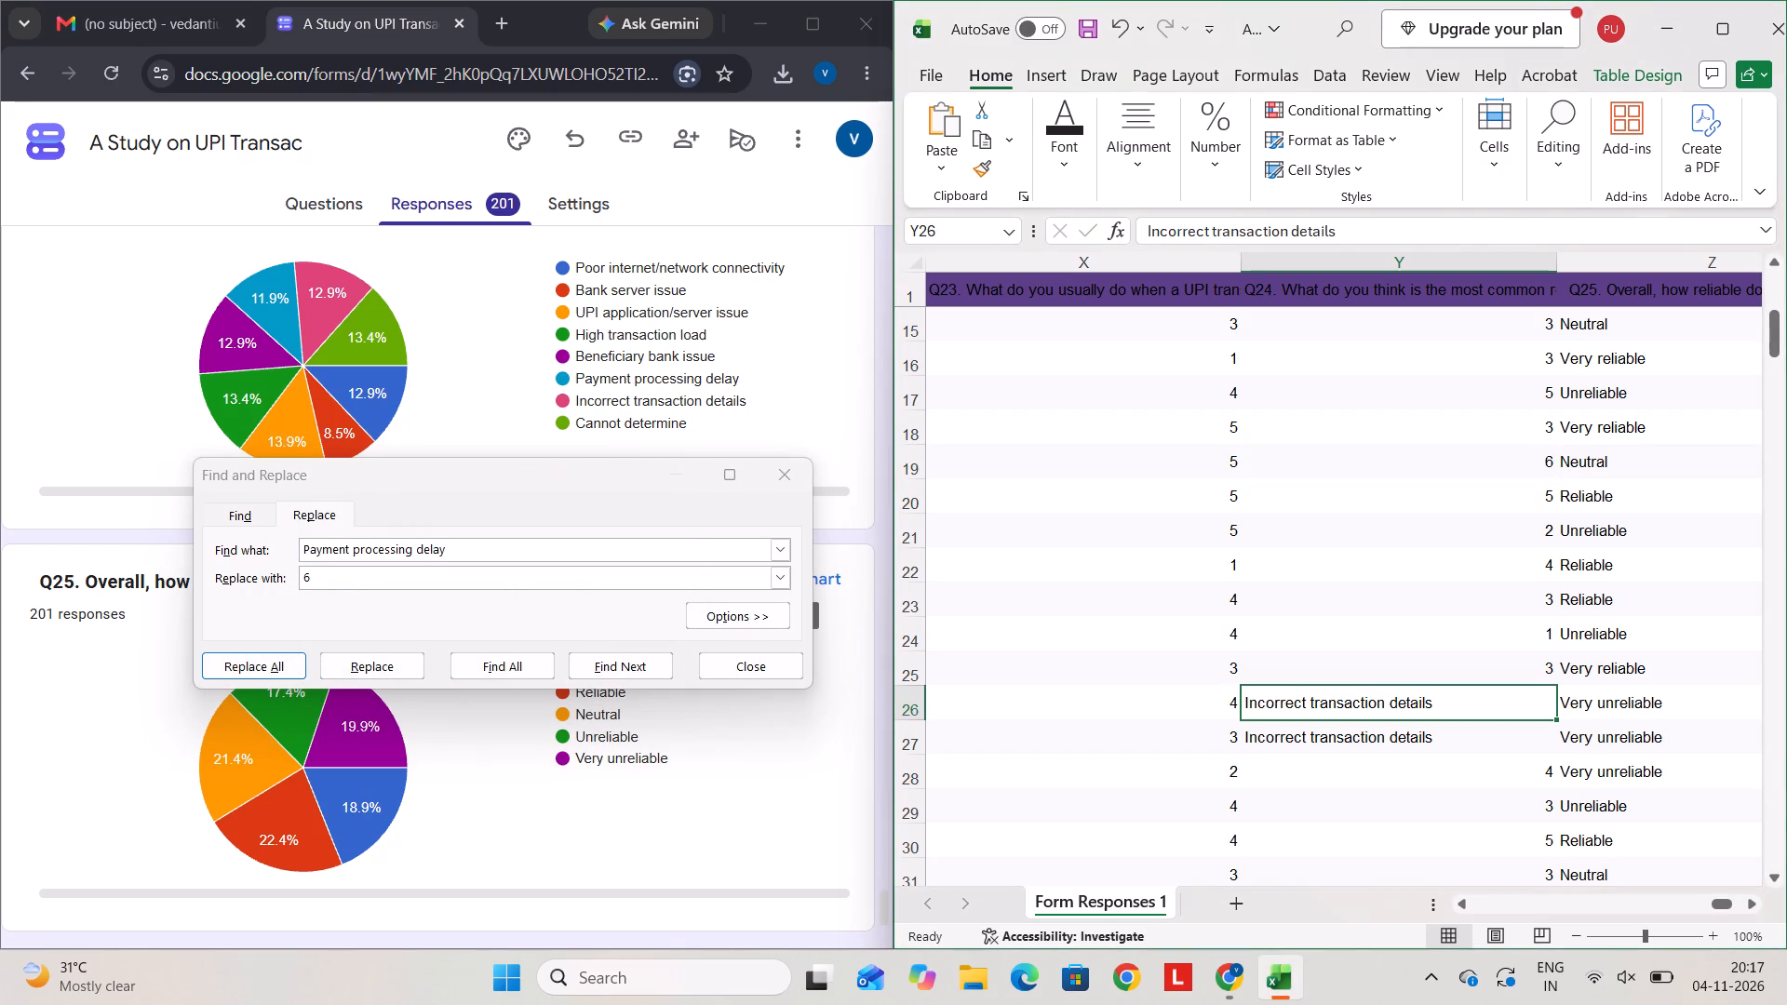
double_click(1440, 711)
key(ctrl+a)
key(ctrl+c)
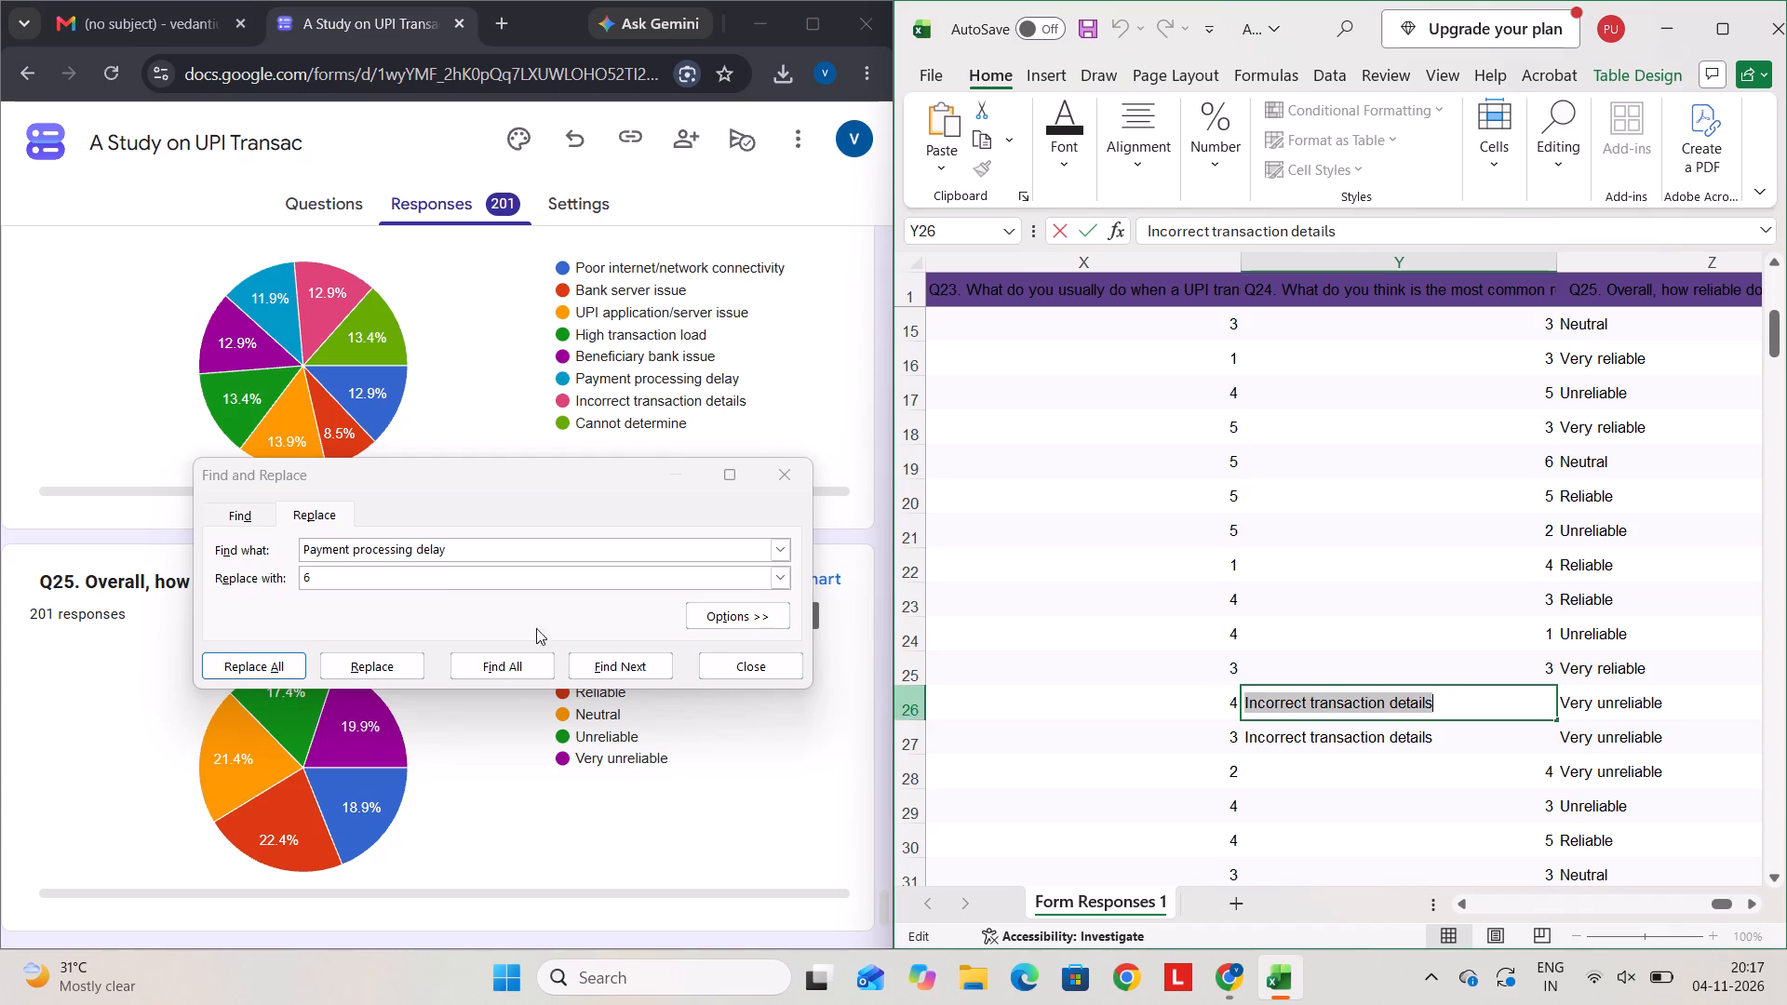
double_click(477, 553)
key(ctrl+a)
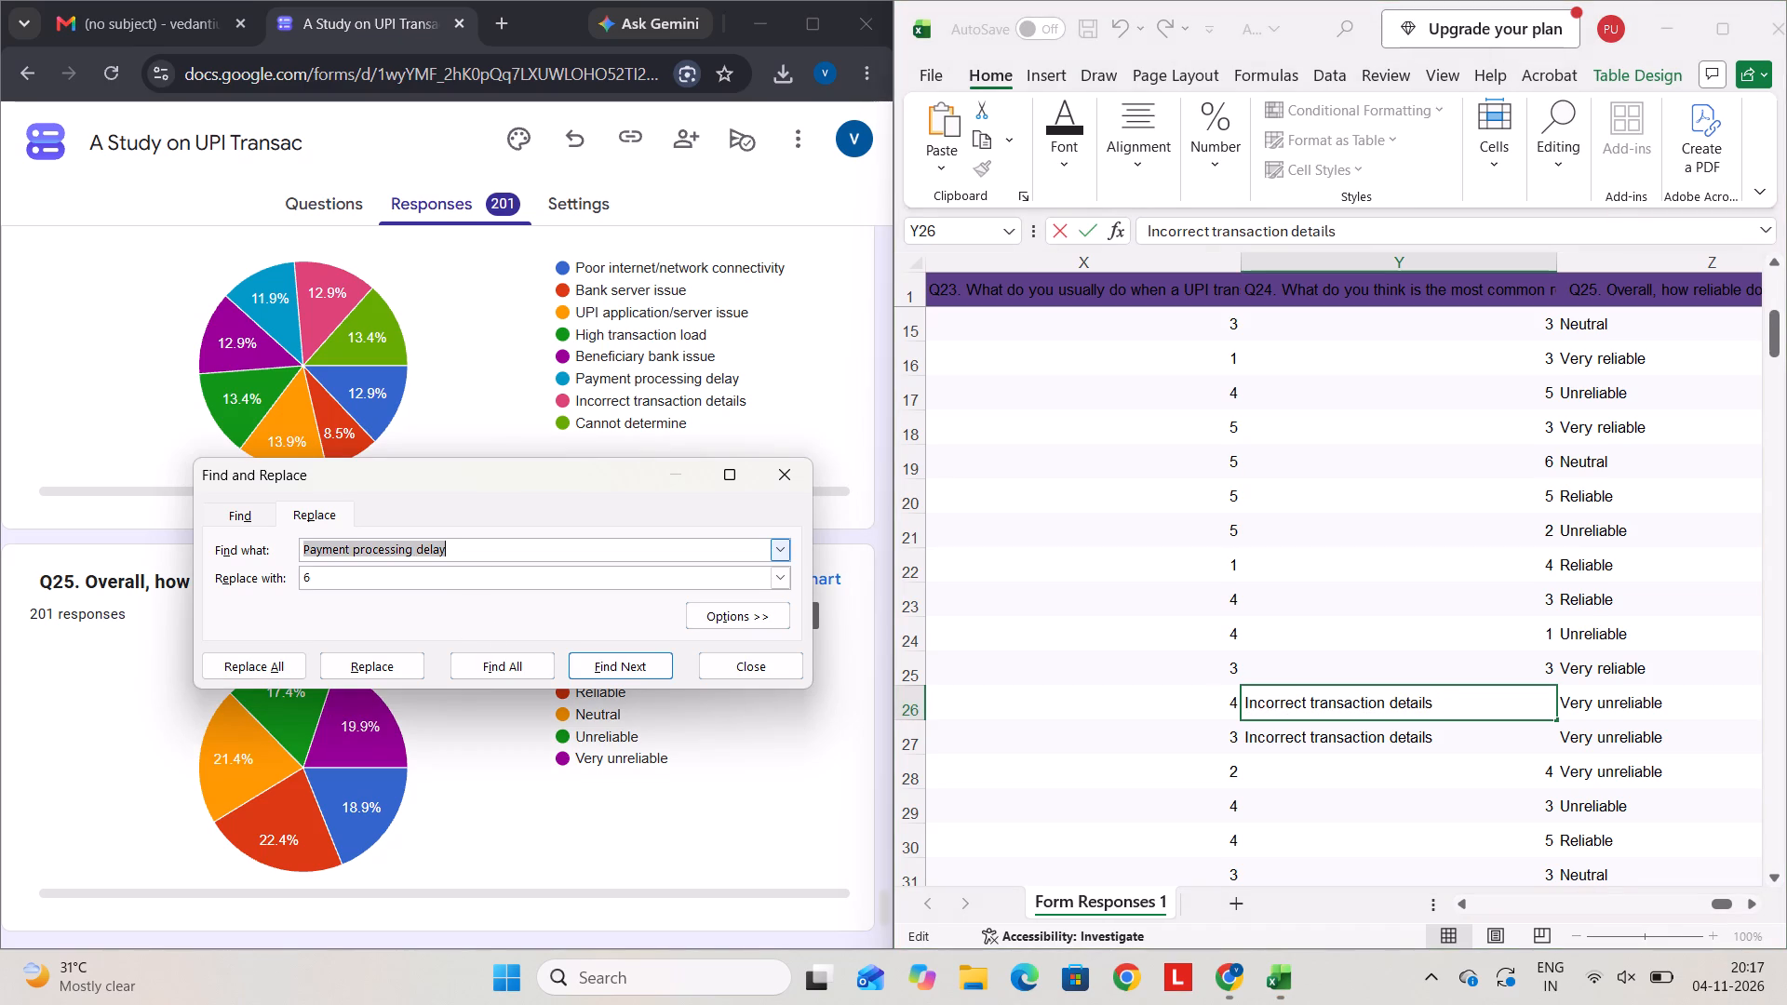
key(ctrl+v)
double_click(456, 581)
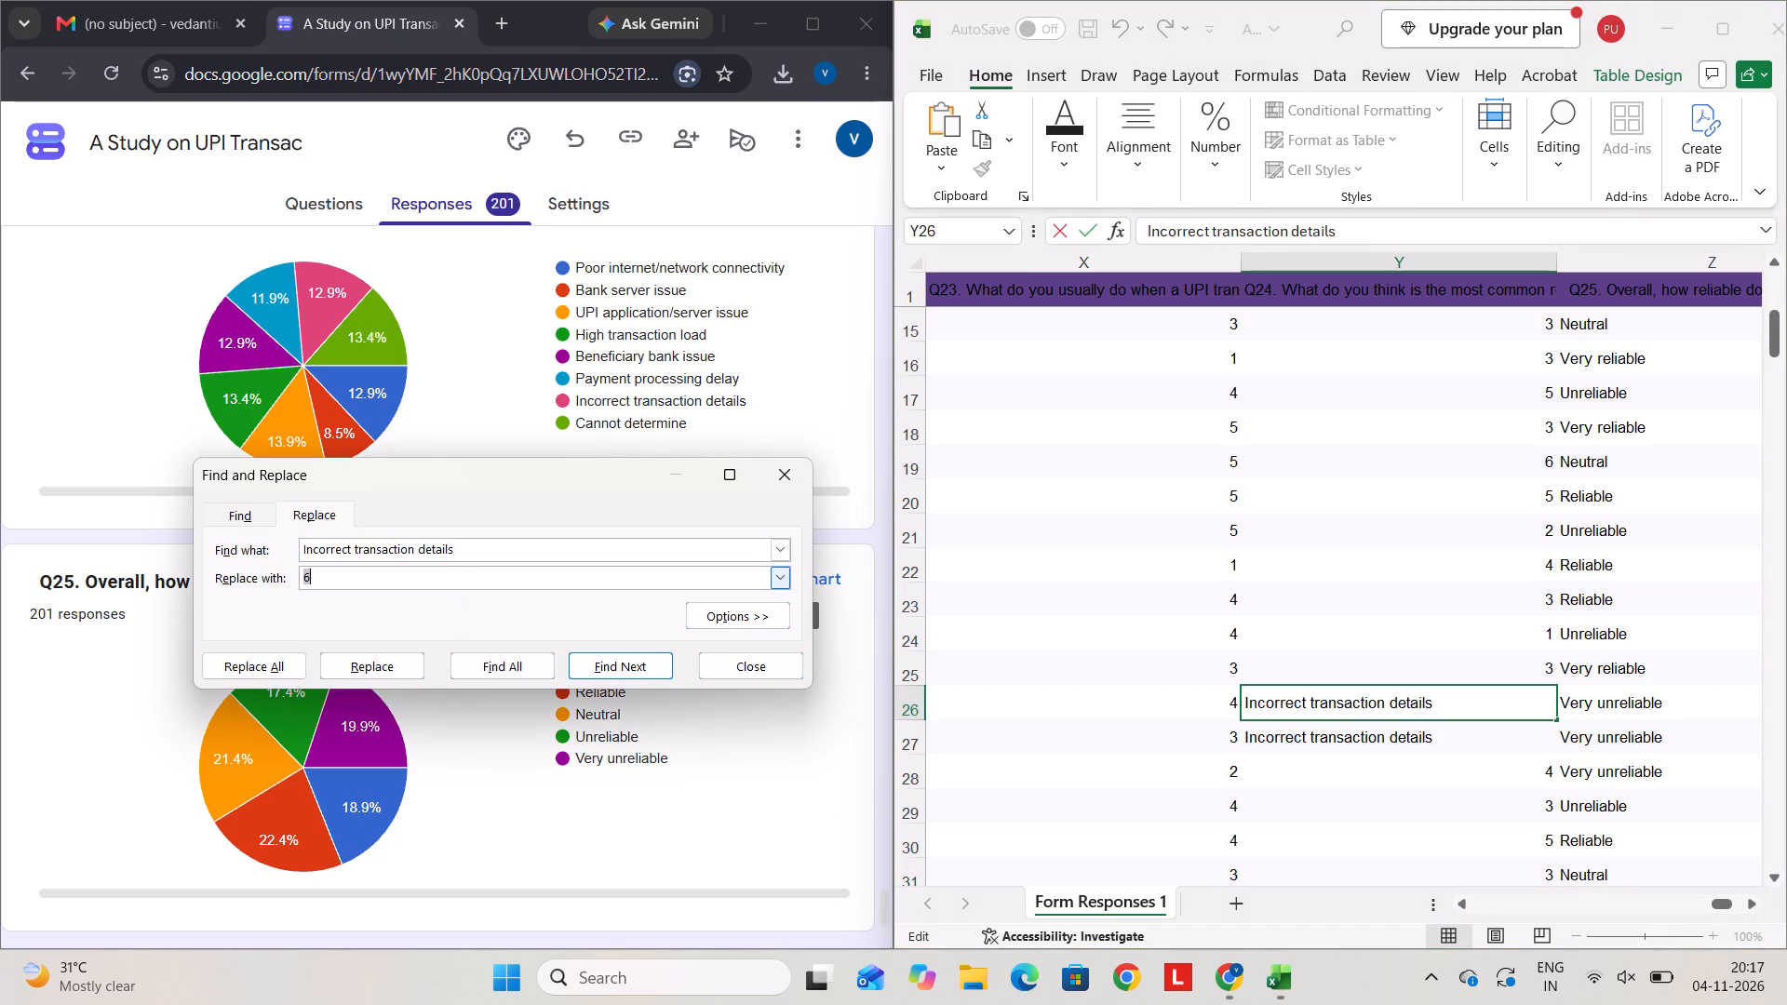
key(7)
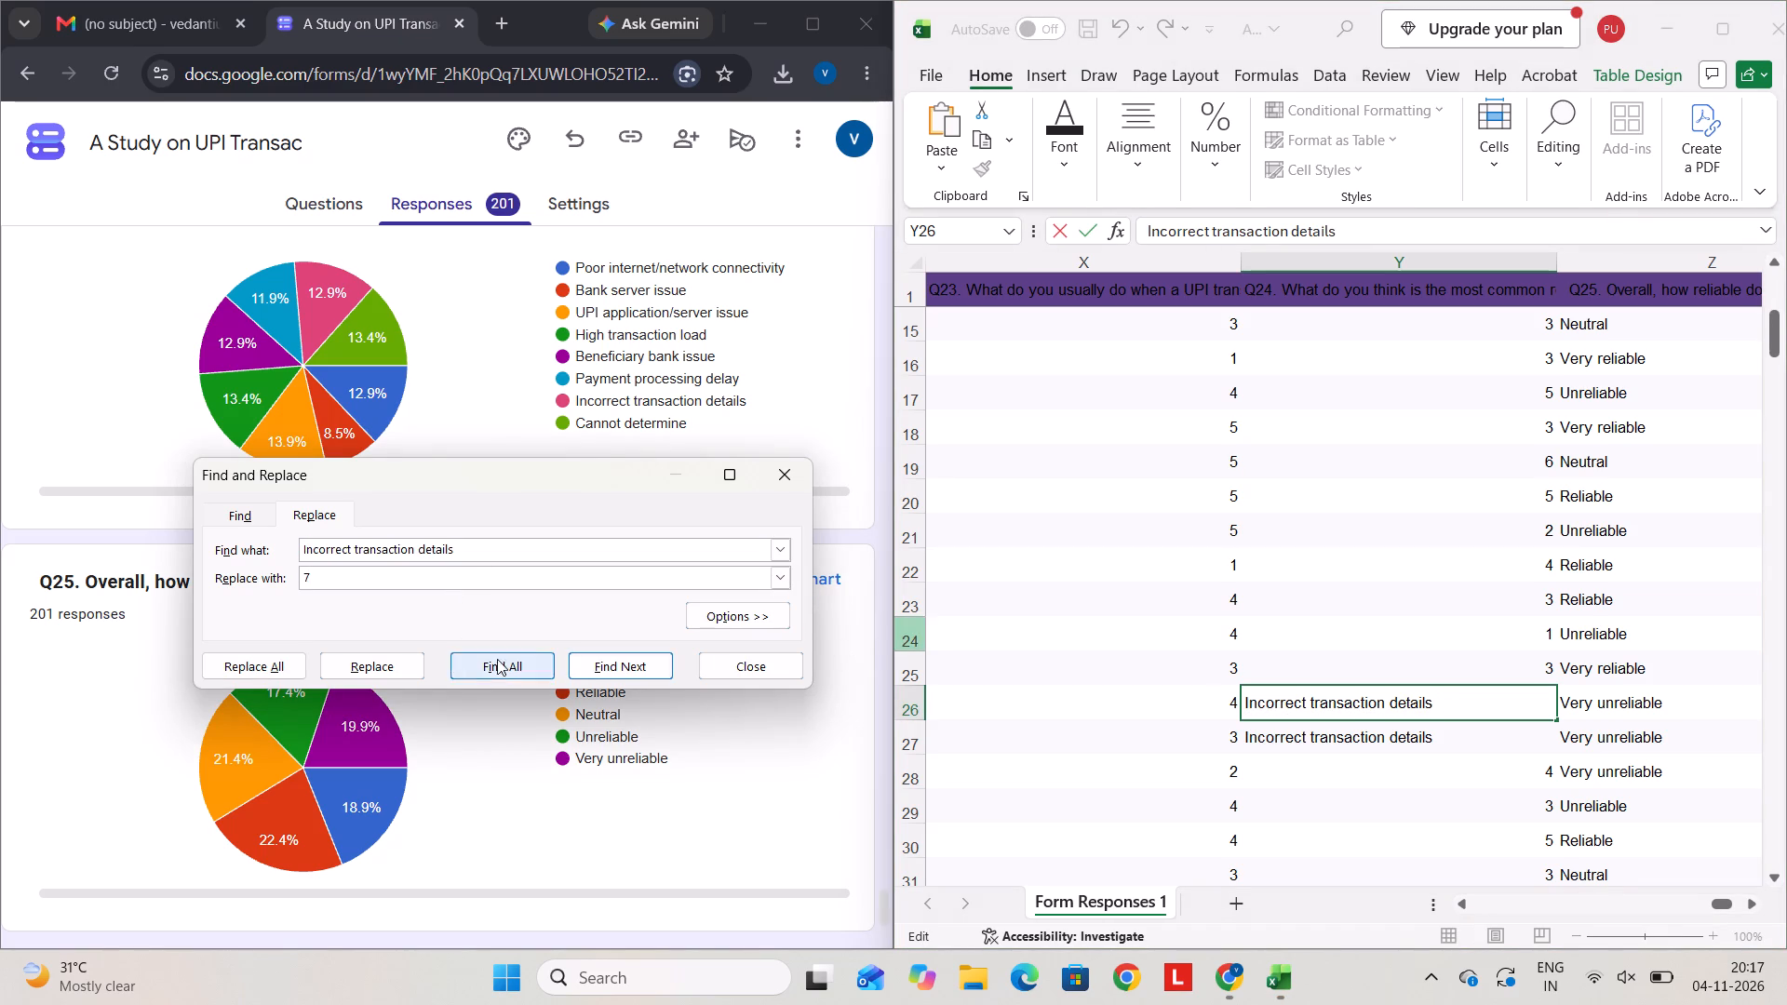
click(265, 669)
click(662, 623)
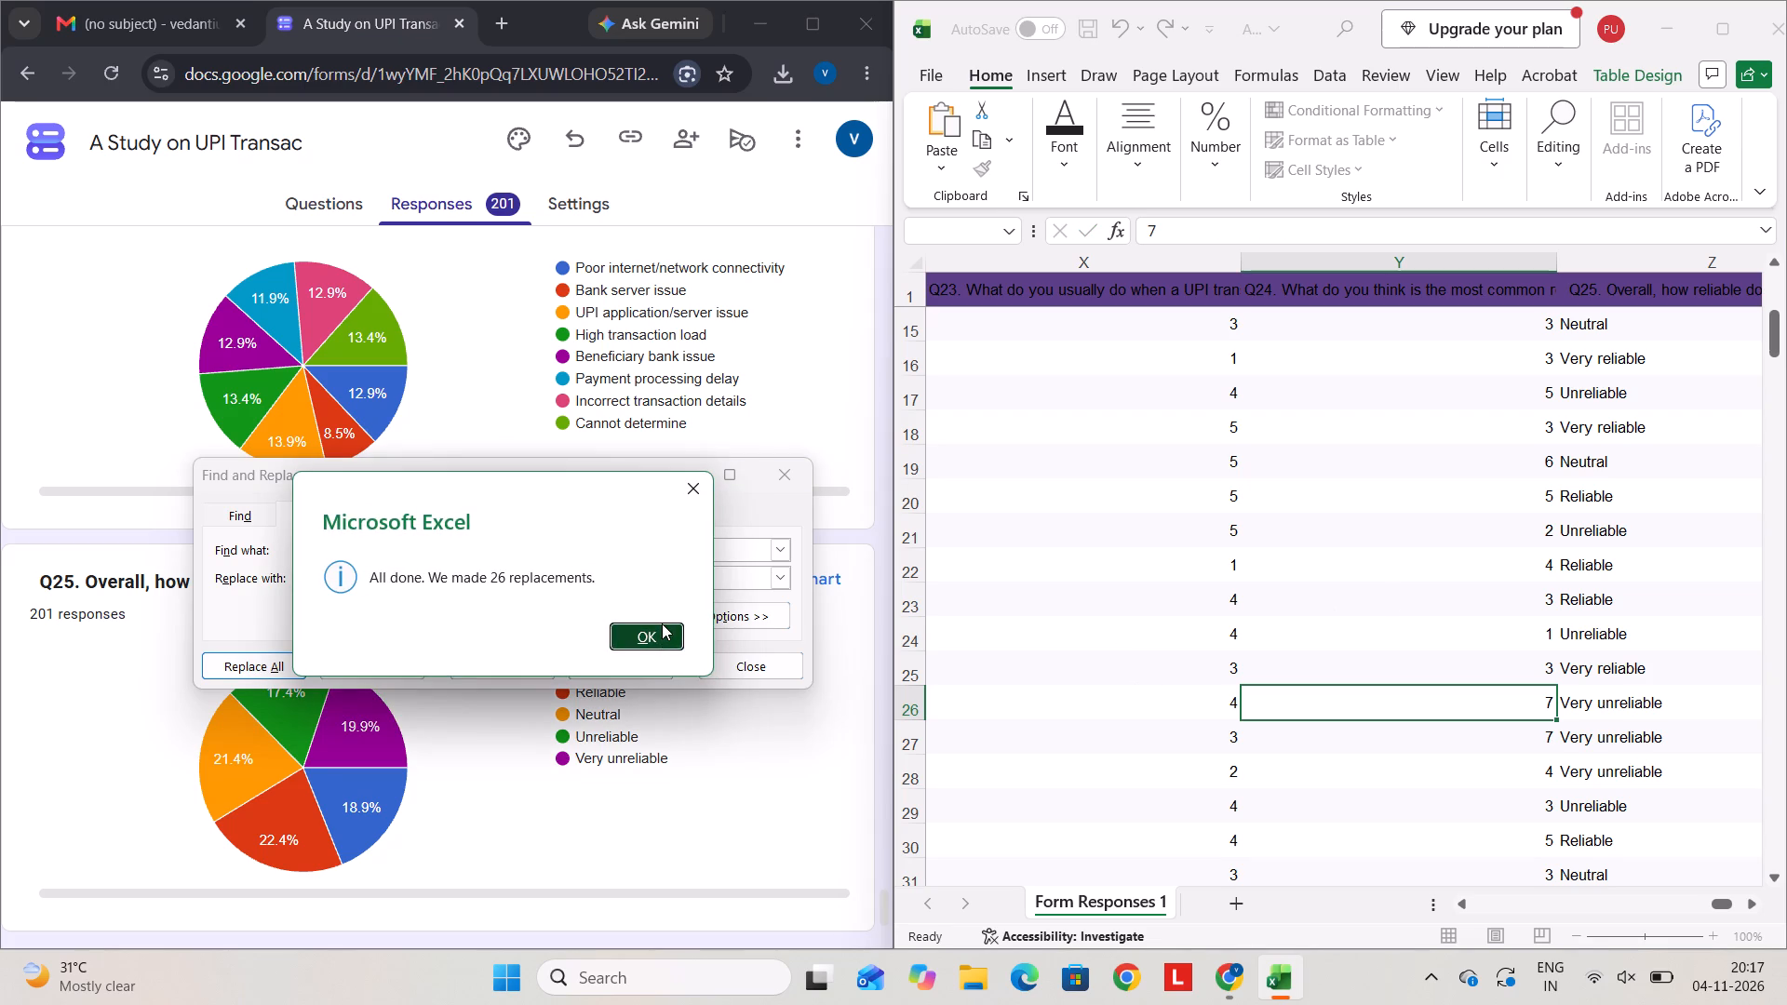
Replace every "Cannot determine" with 8 across the sheet, taking the search text from cell Y40.
scroll(1386, 617, down, 6)
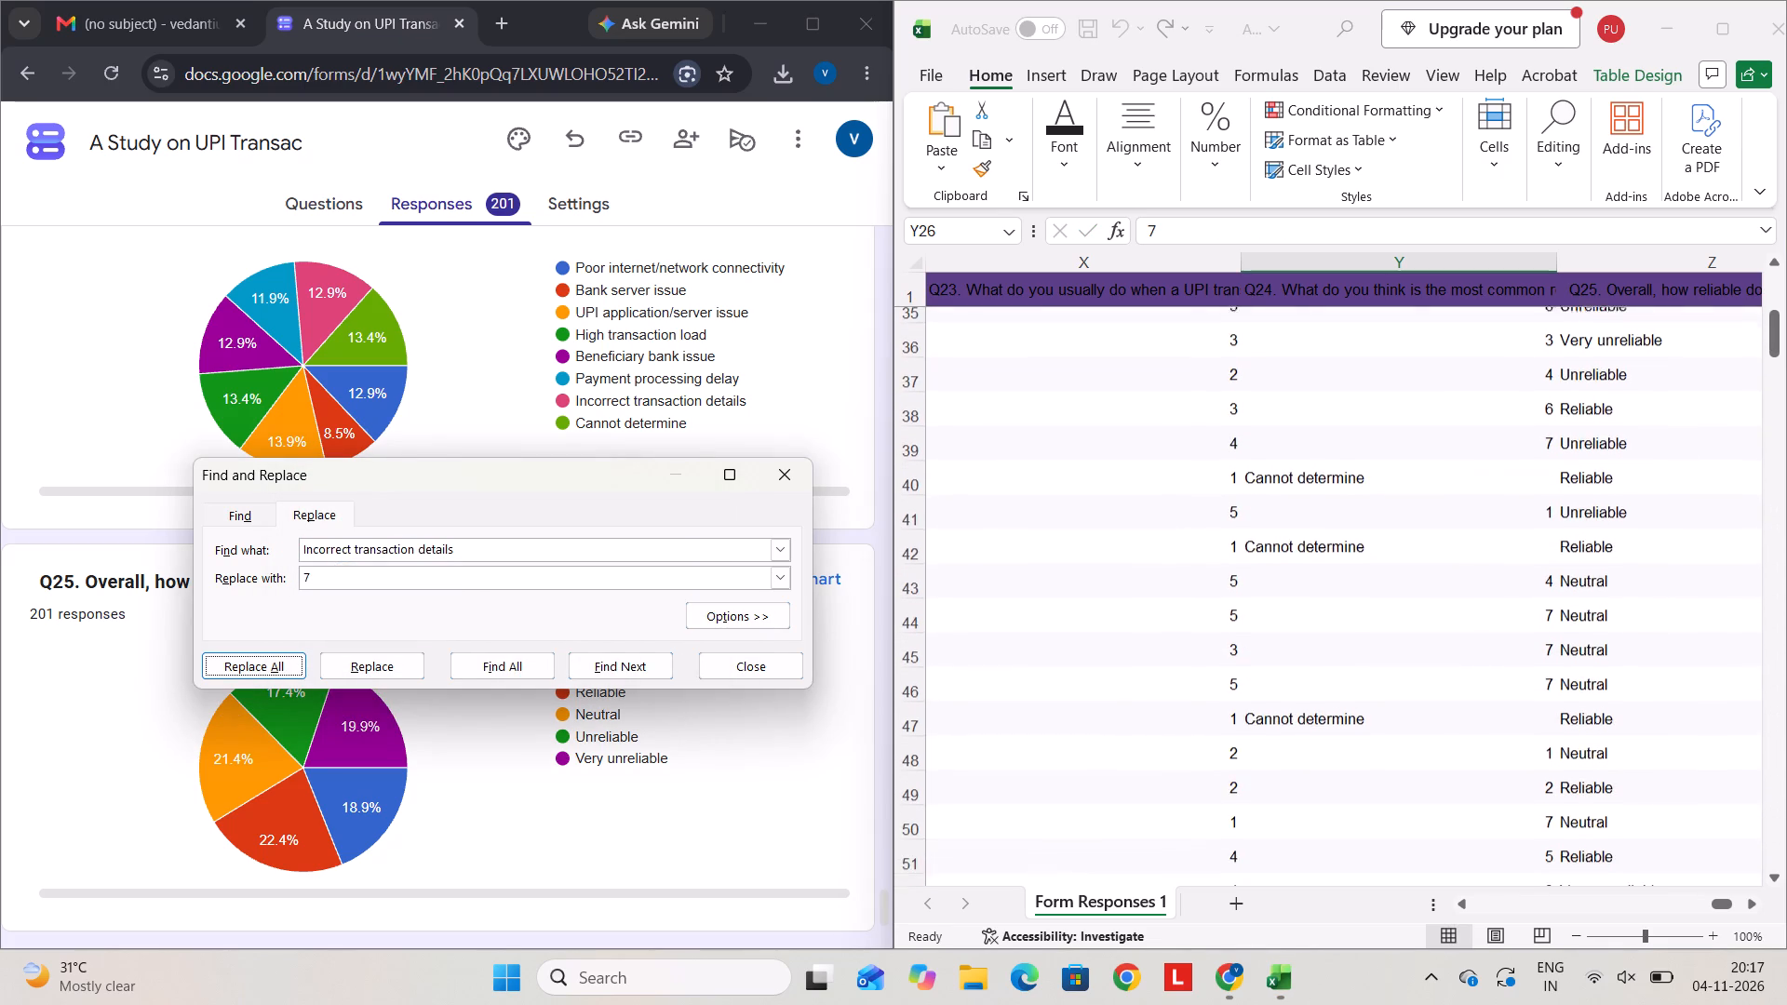
double_click(1413, 449)
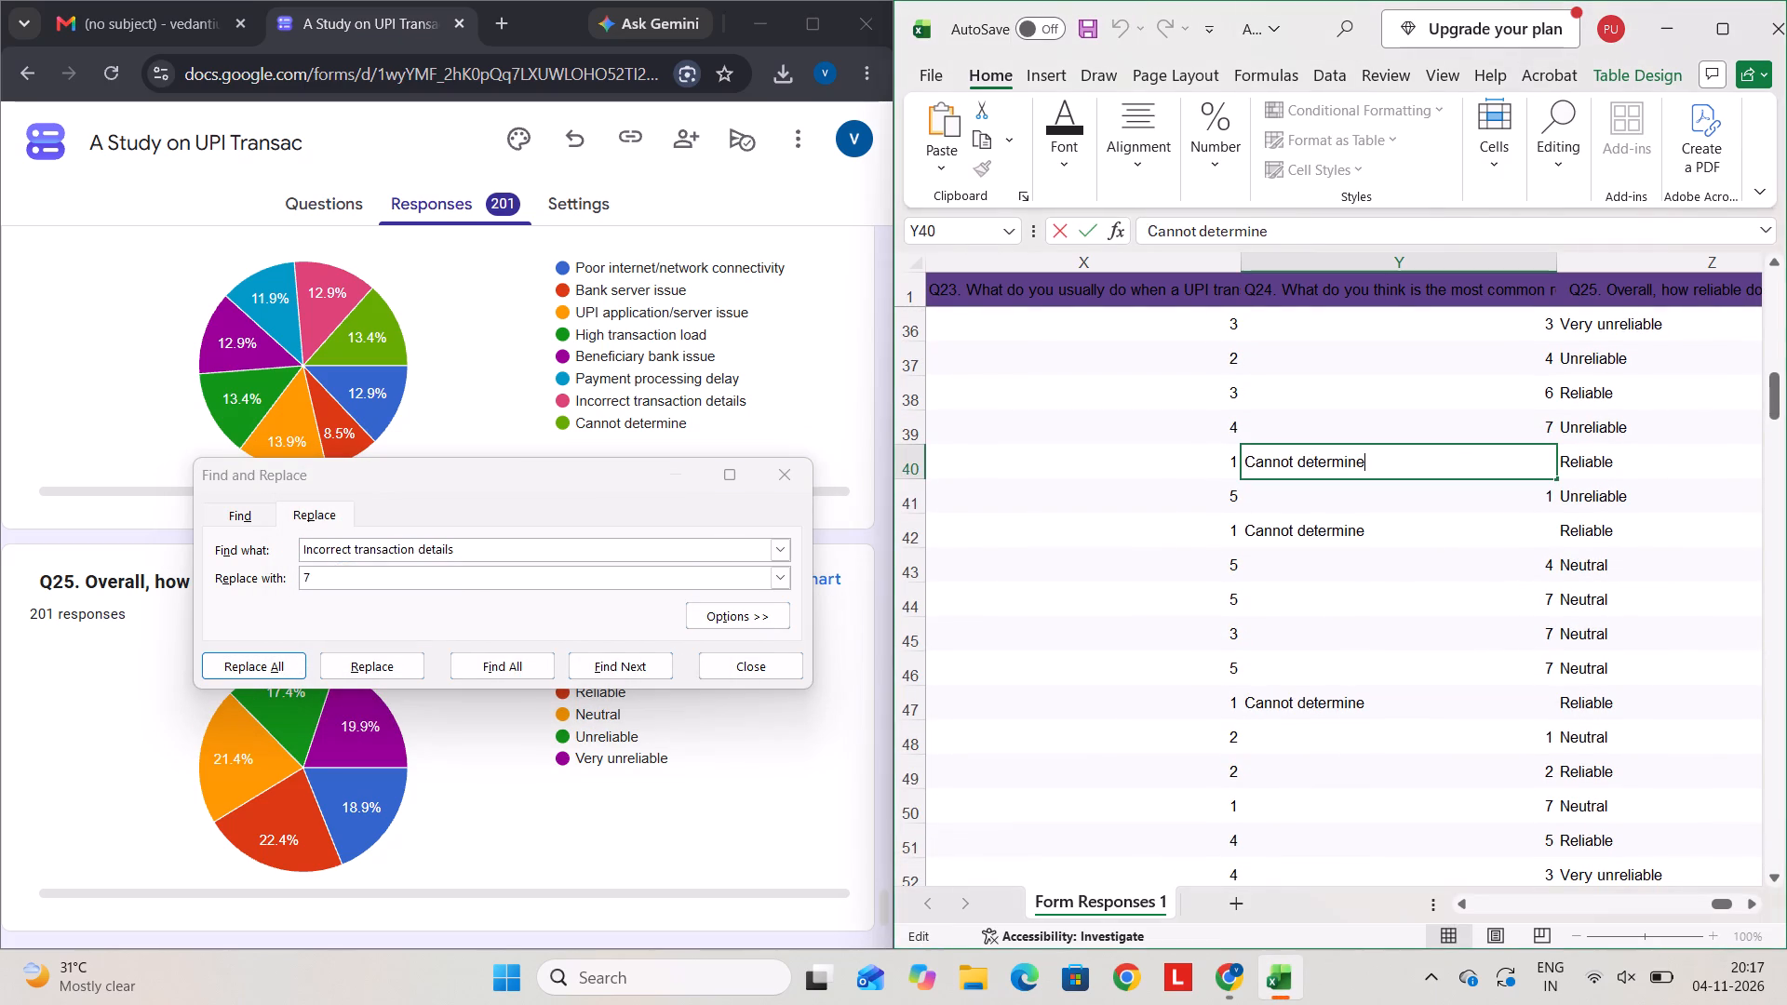
key(ctrl+a)
key(ctrl+c)
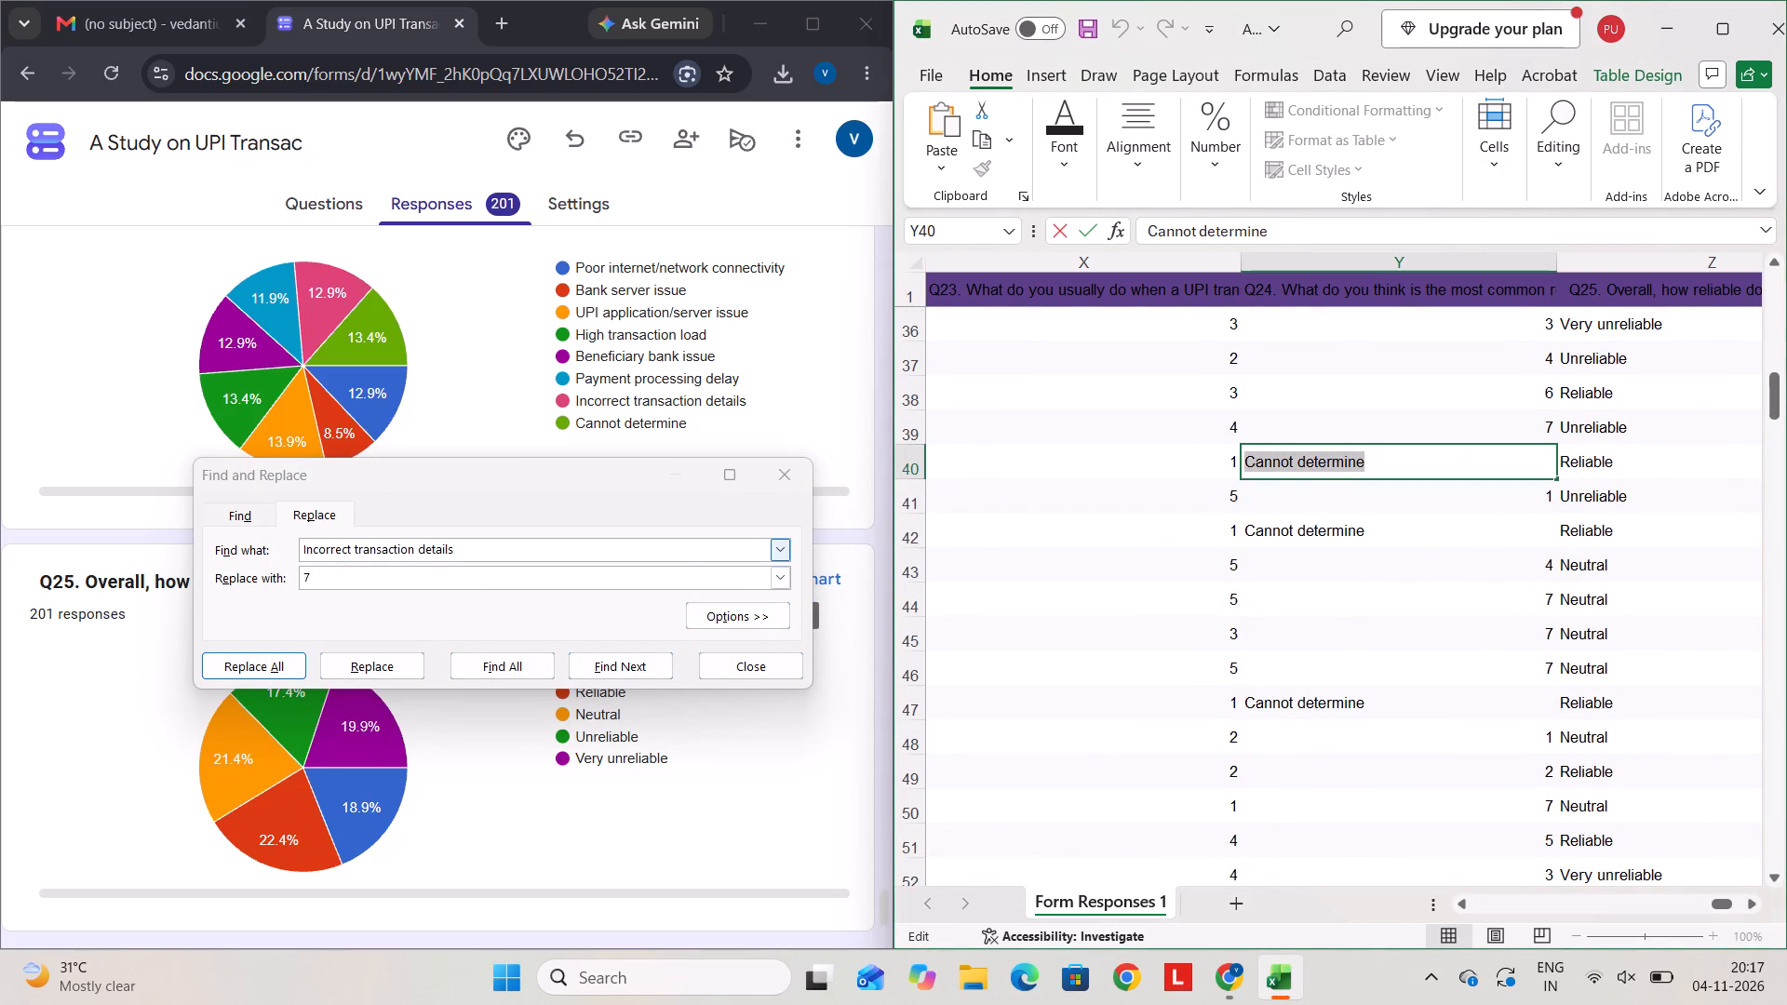
click(463, 554)
key(ctrl+a)
key(ctrl+v)
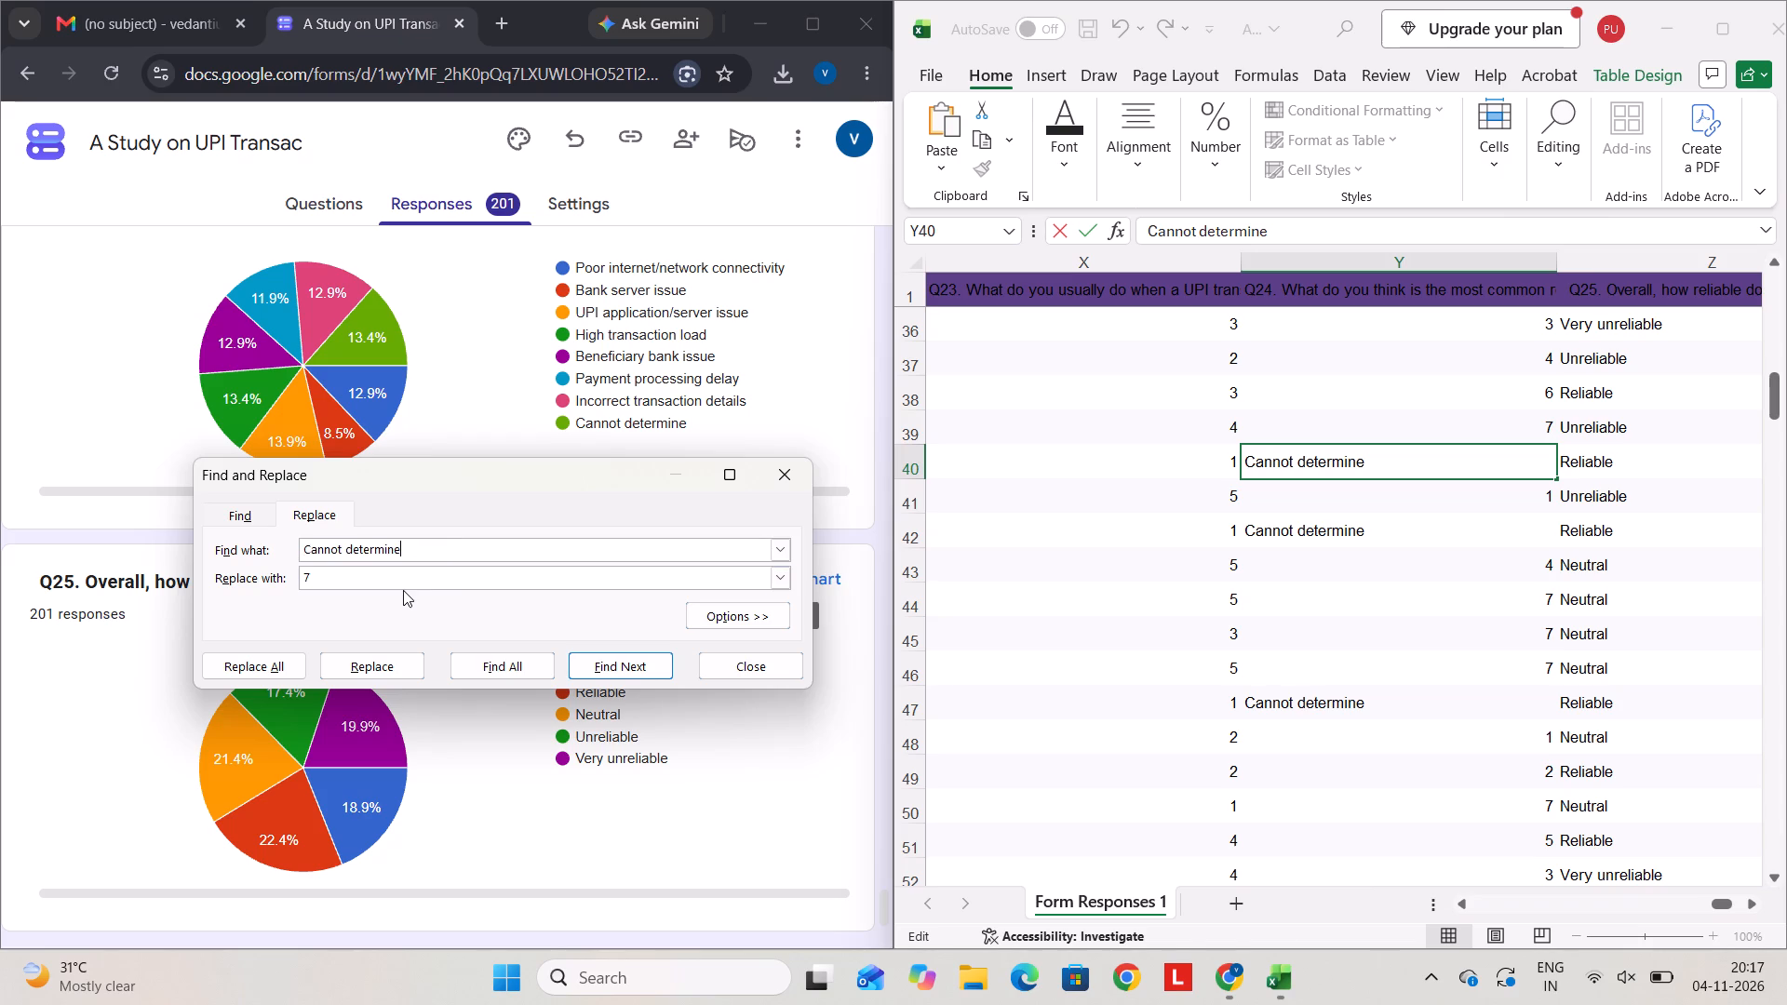
double_click(404, 587)
click(405, 585)
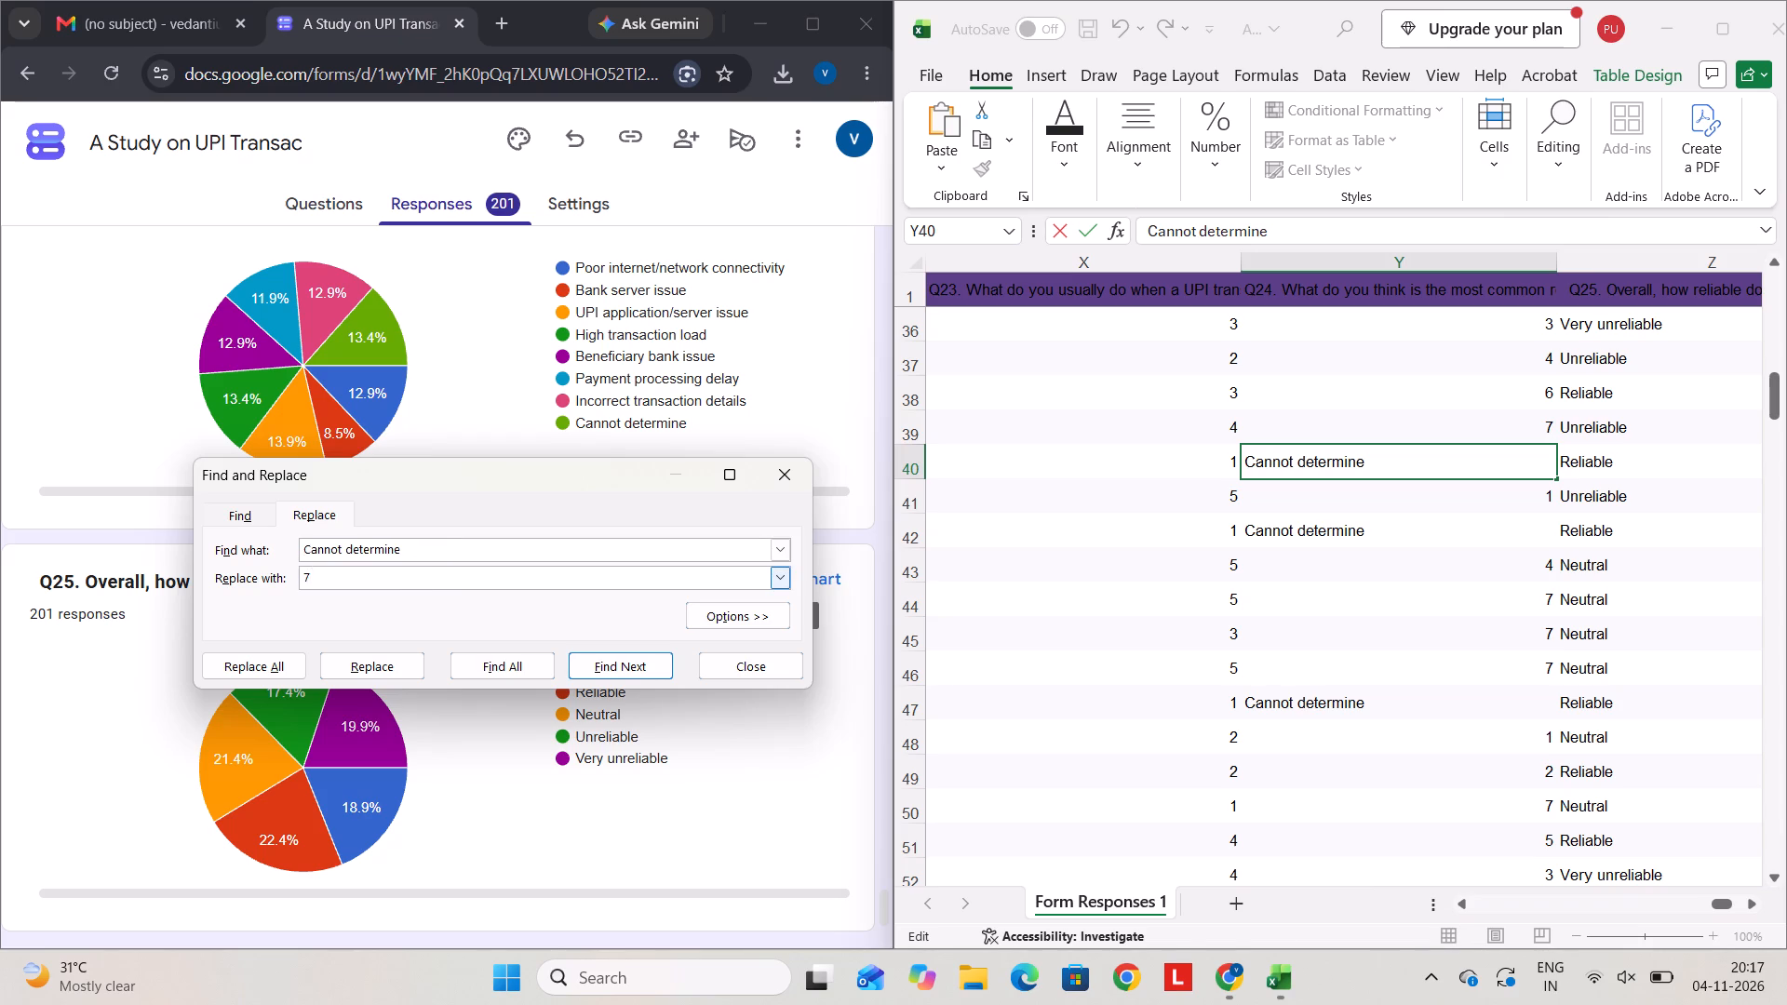
double_click(405, 585)
key(8)
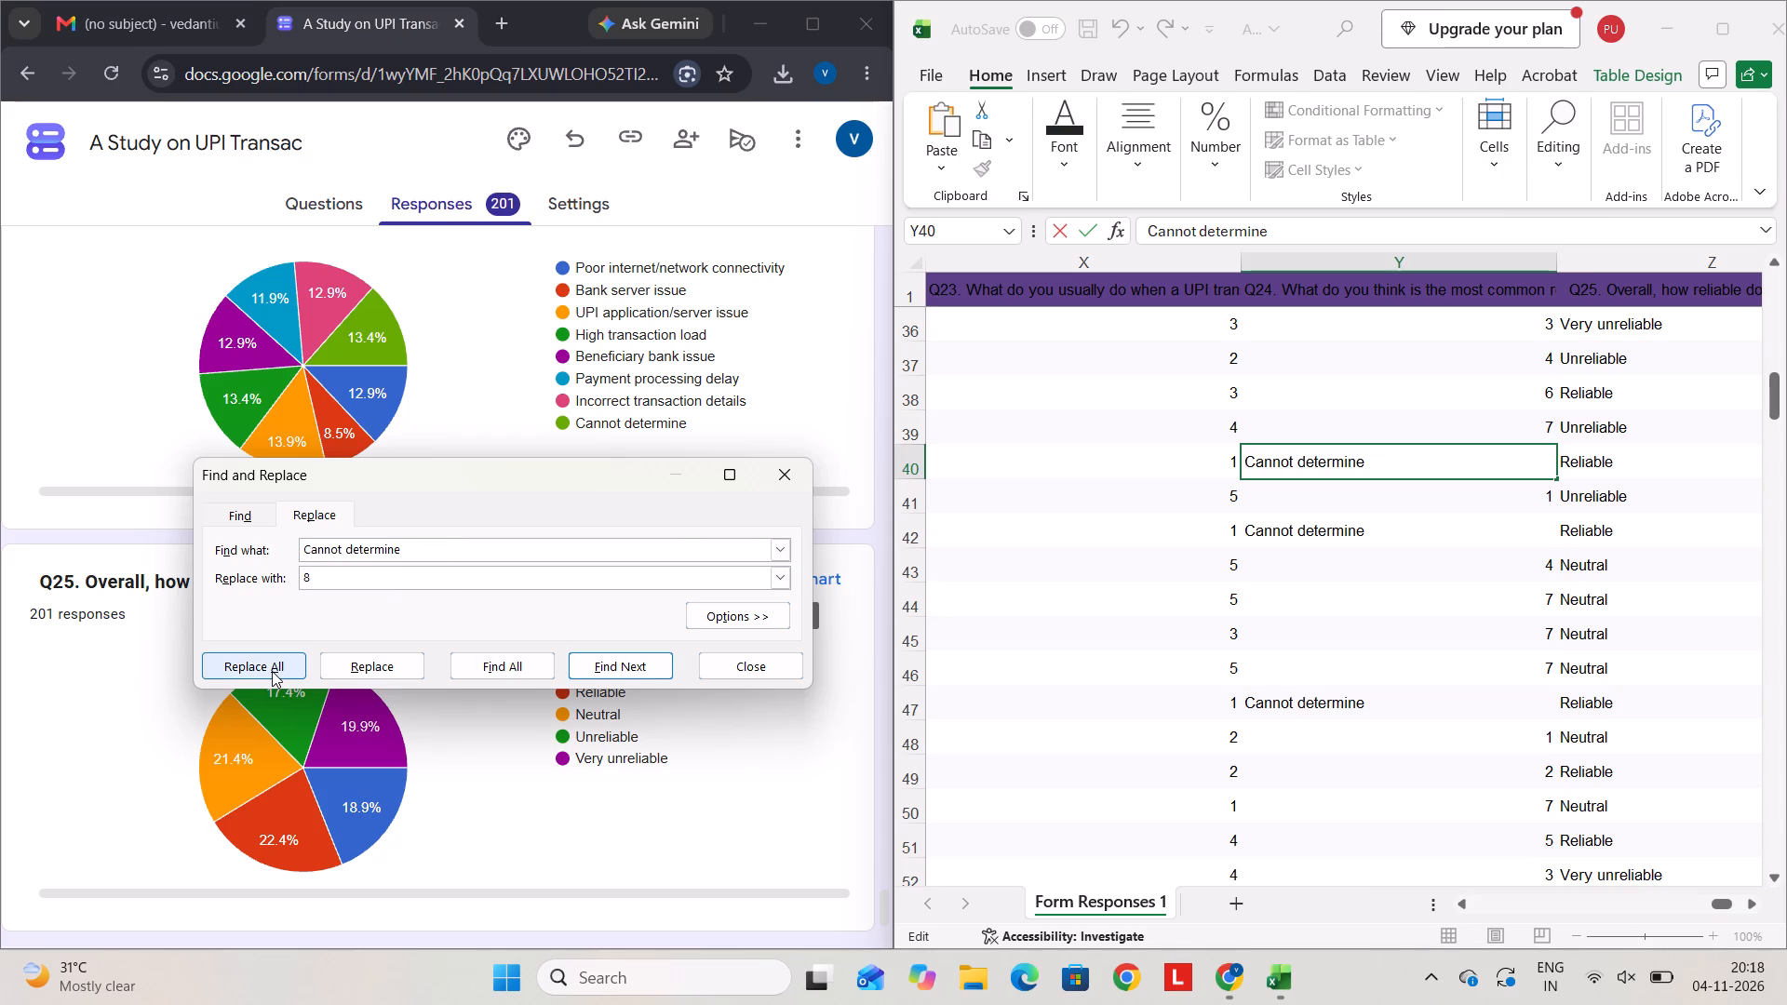
click(272, 671)
click(640, 628)
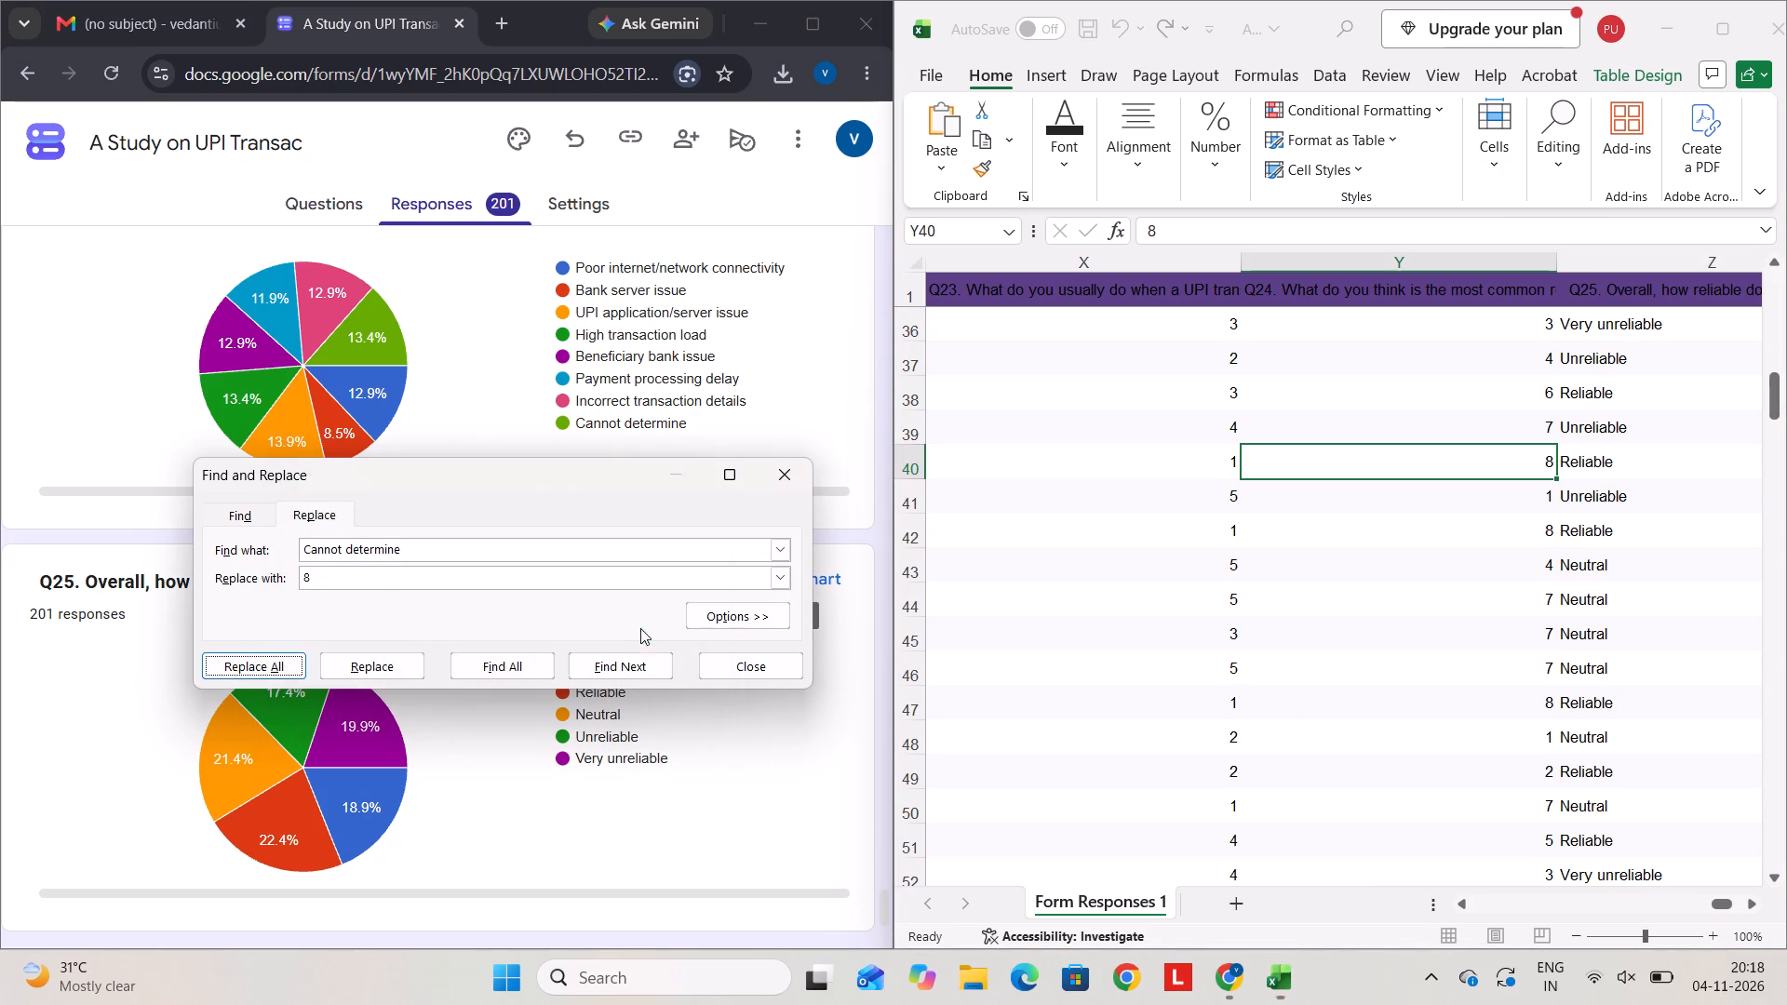
Replace every "Very reliable" with 1 across the sheet, taking the search text from cell Z53 in the Q25 column.
scroll(1296, 583, left, 3)
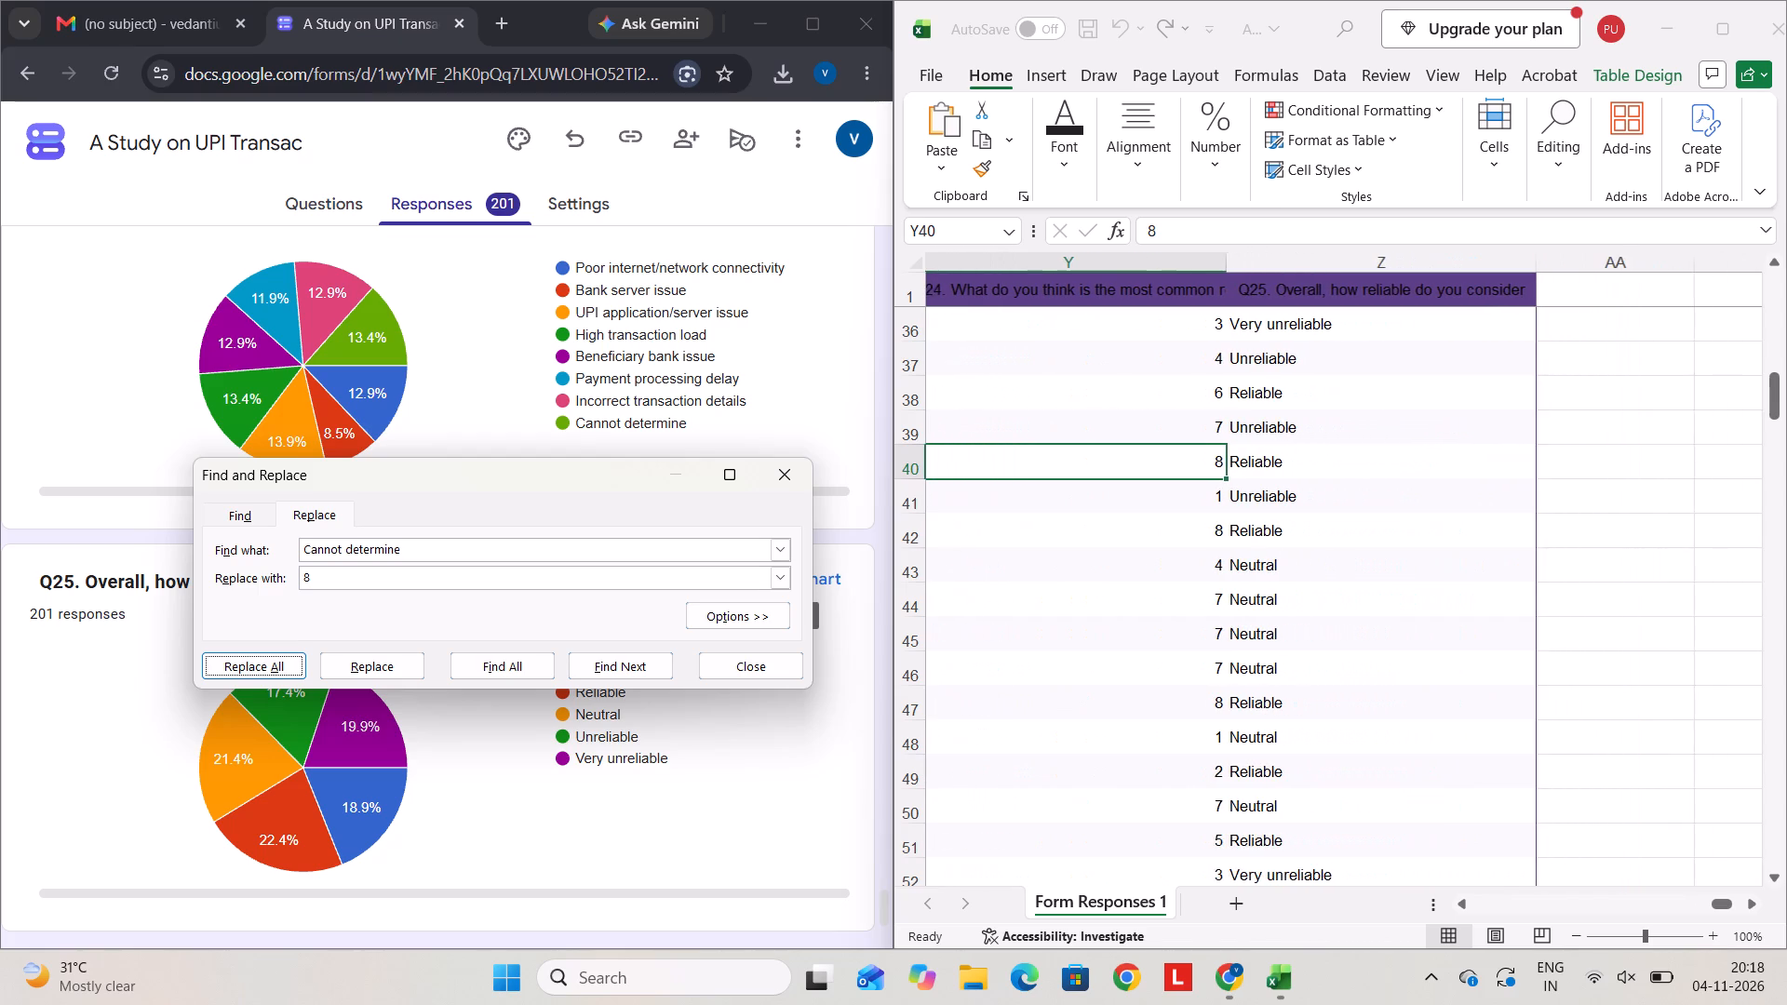
scroll(1296, 583, left, 1)
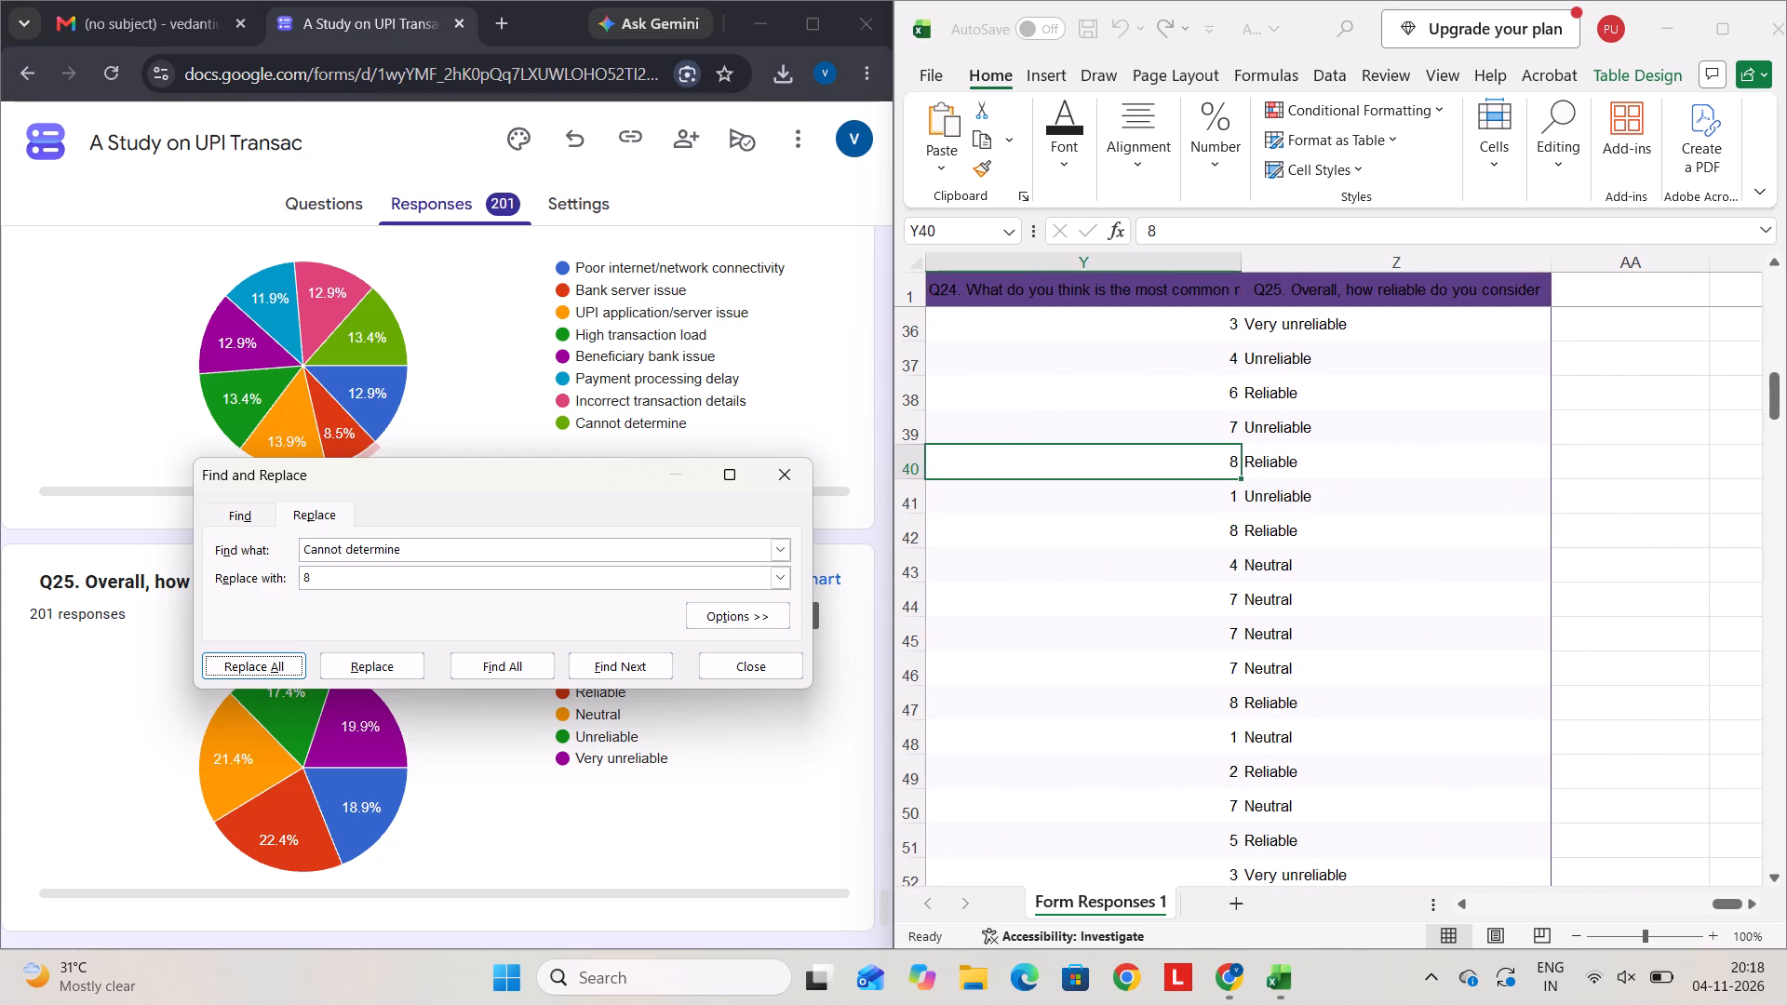
scroll(626, 295, down, 5)
scroll(694, 419, up, 1)
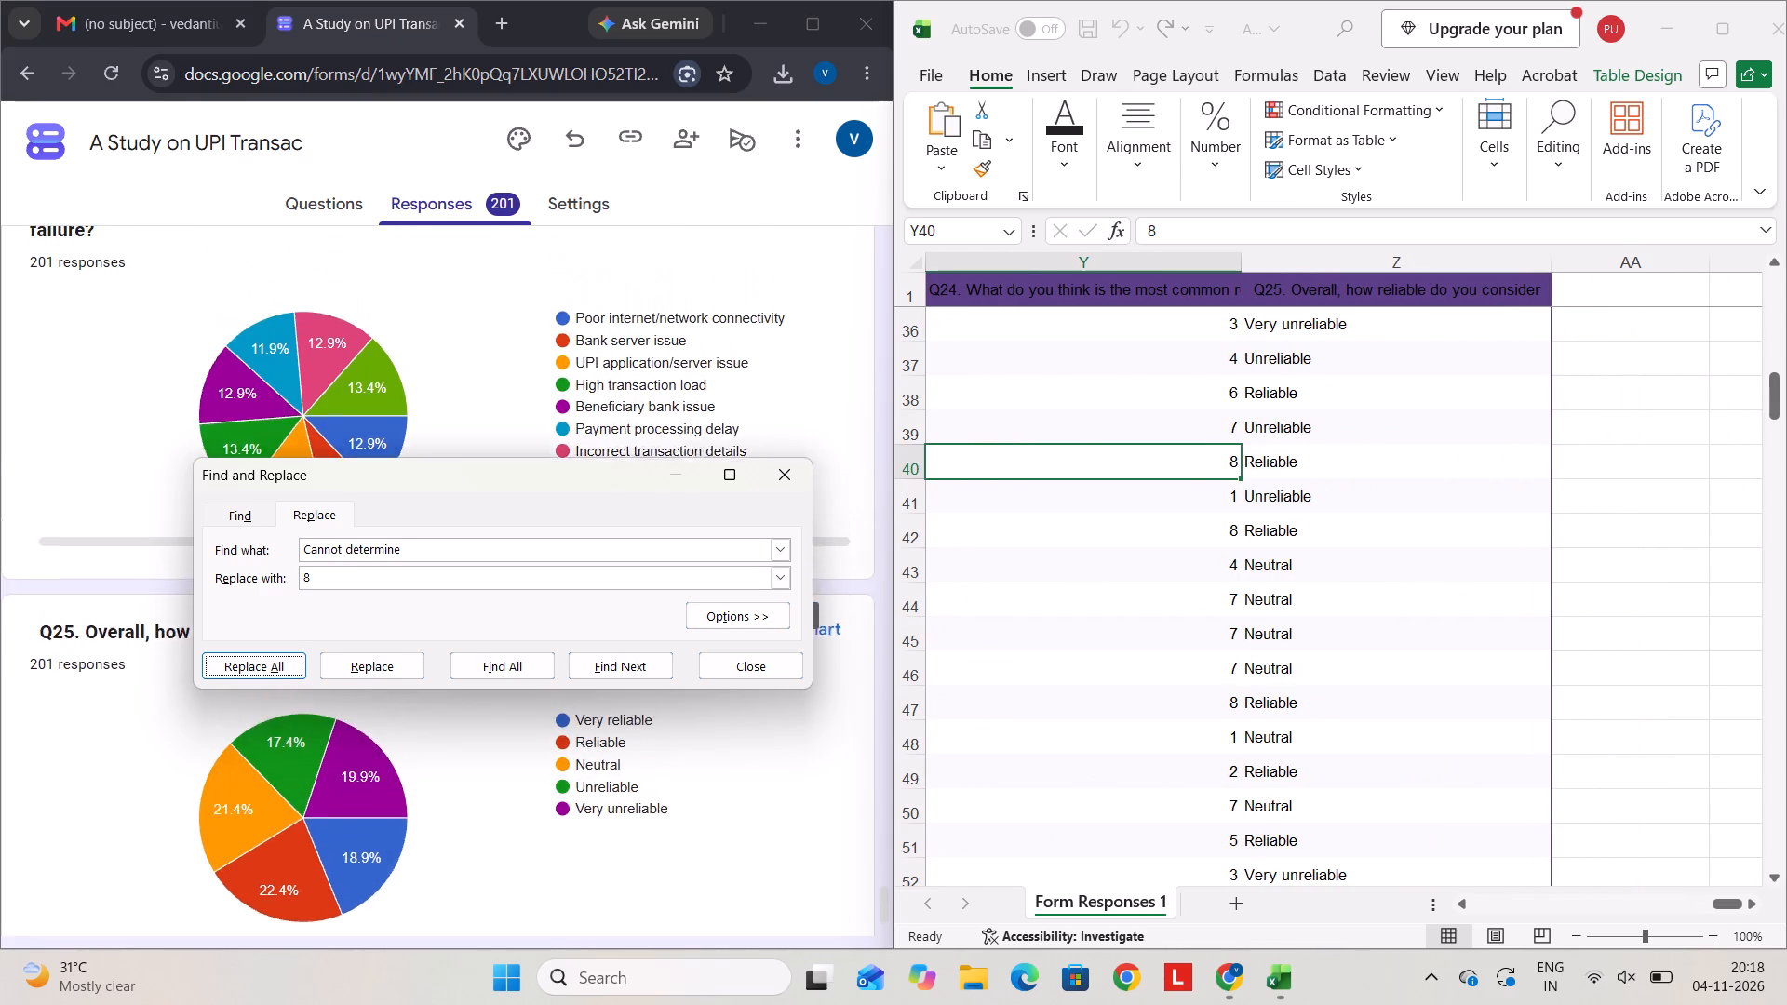
scroll(702, 413, up, 2)
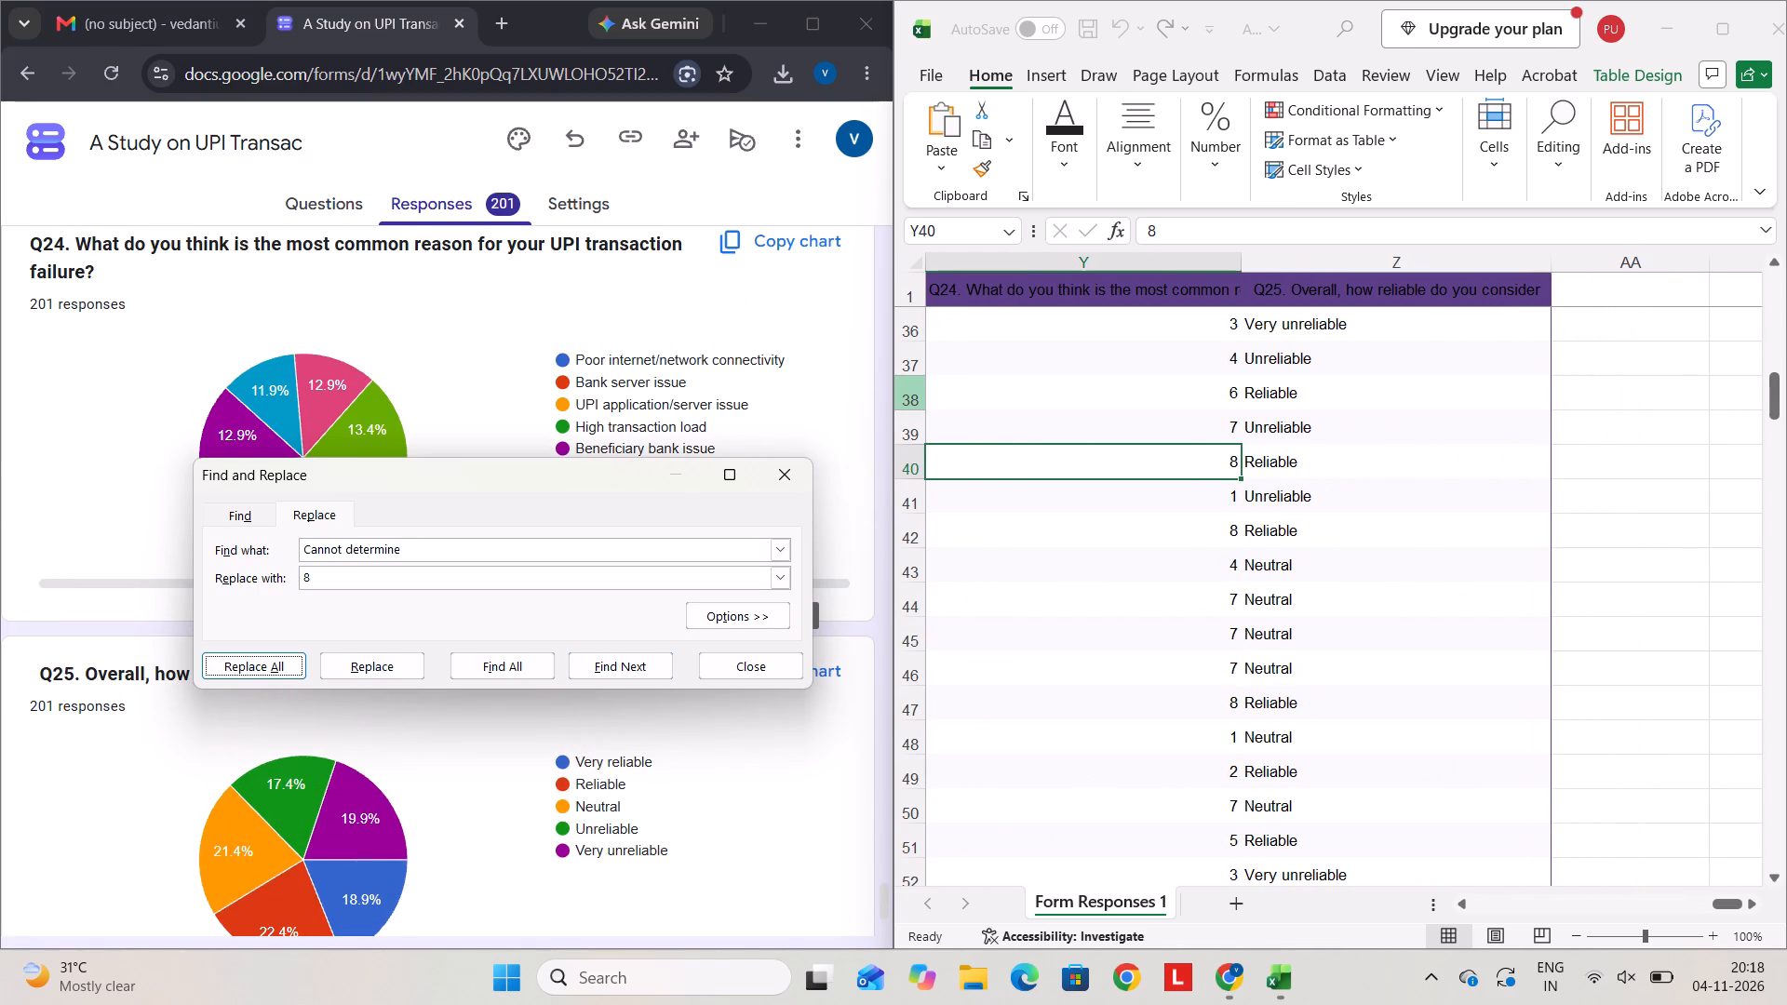
scroll(1327, 447, down, 2)
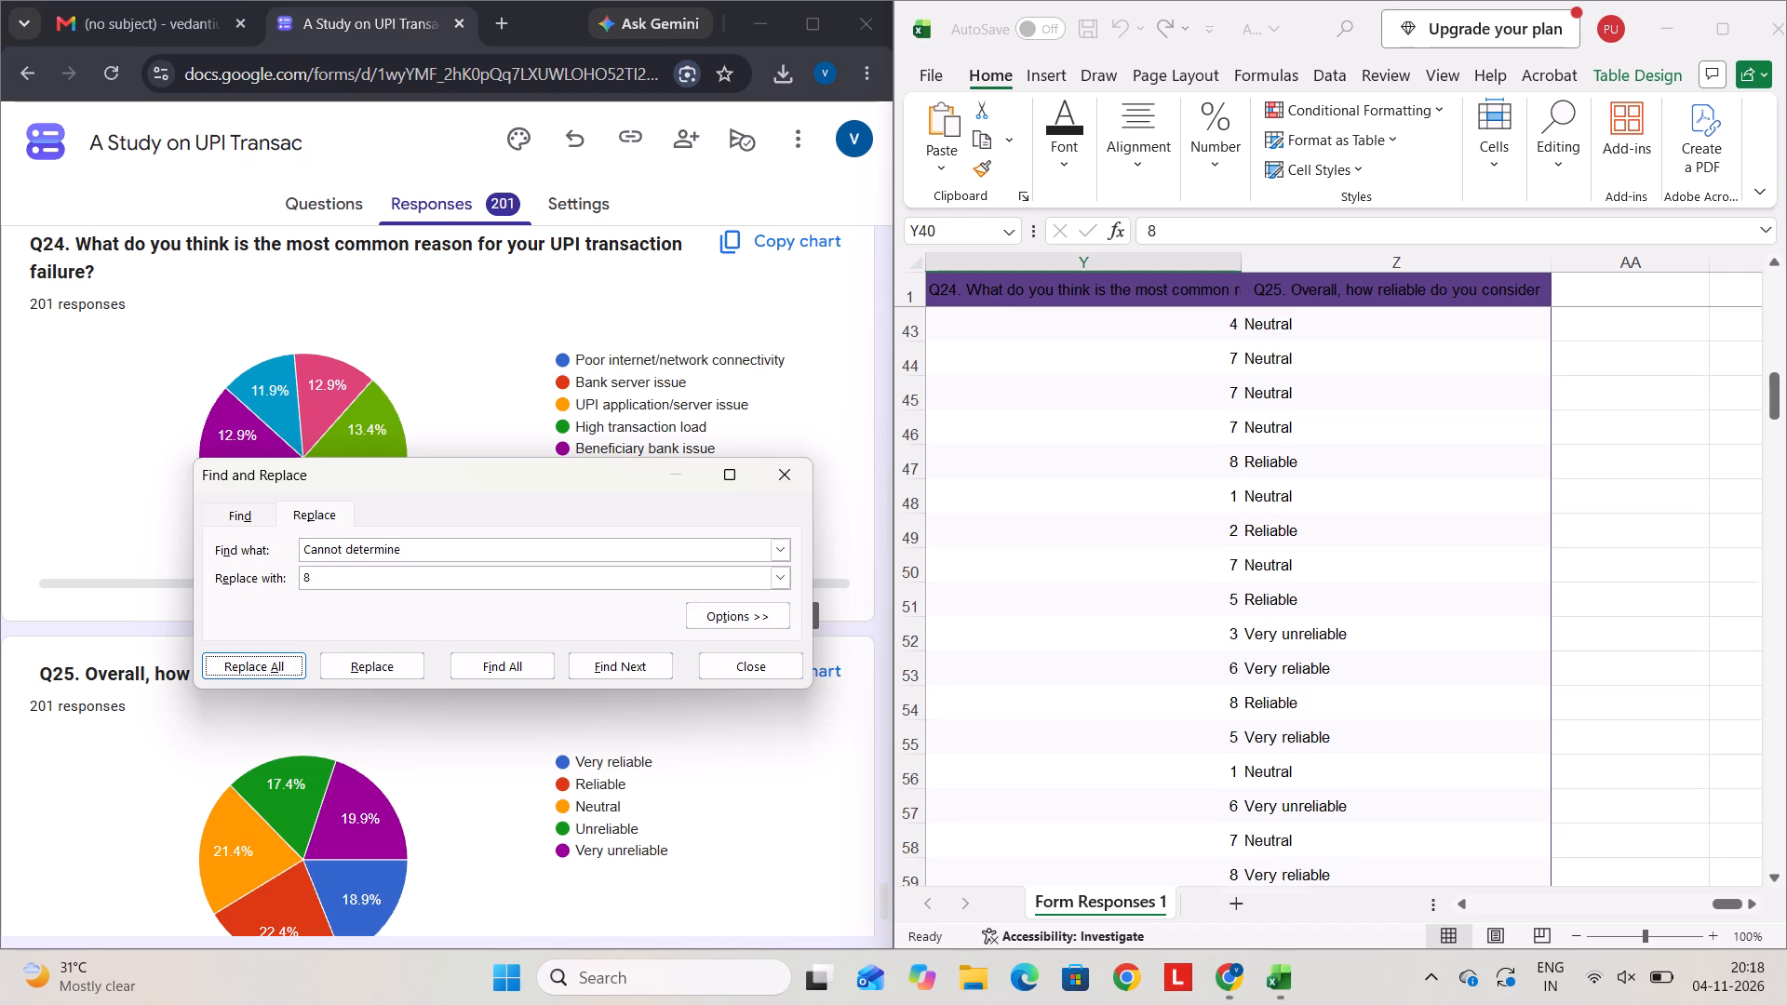
double_click(1323, 674)
key(ctrl+a)
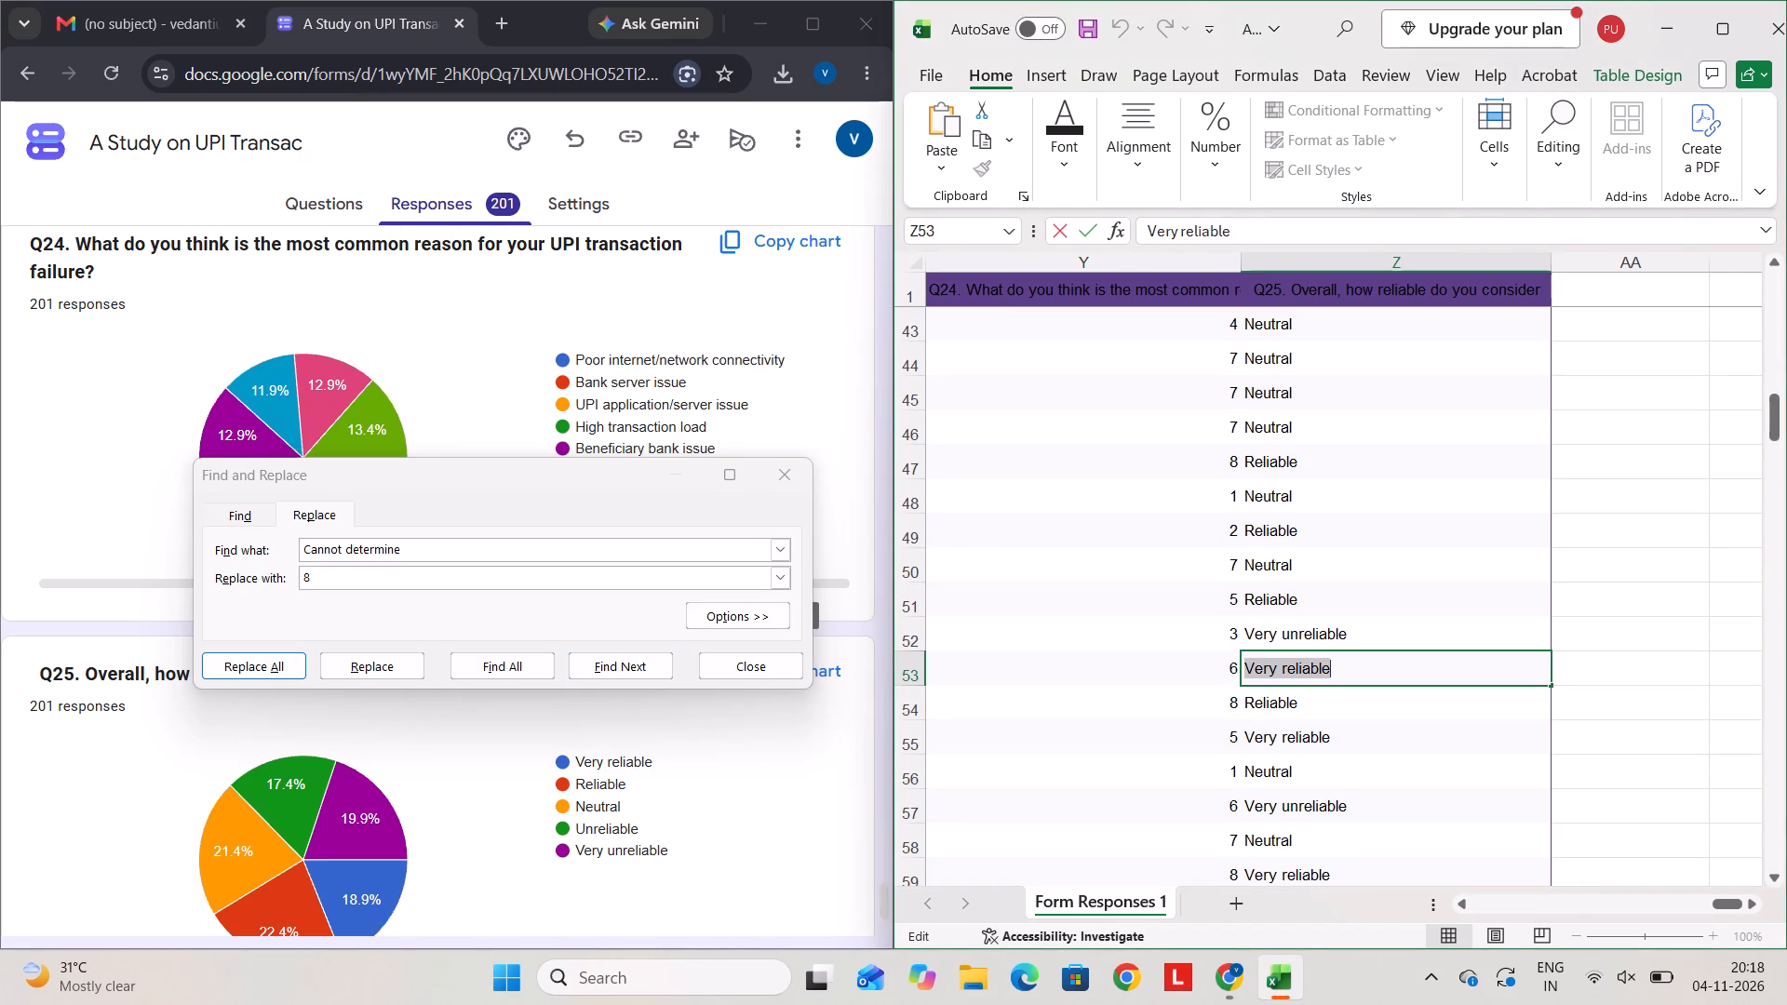
key(ctrl+c)
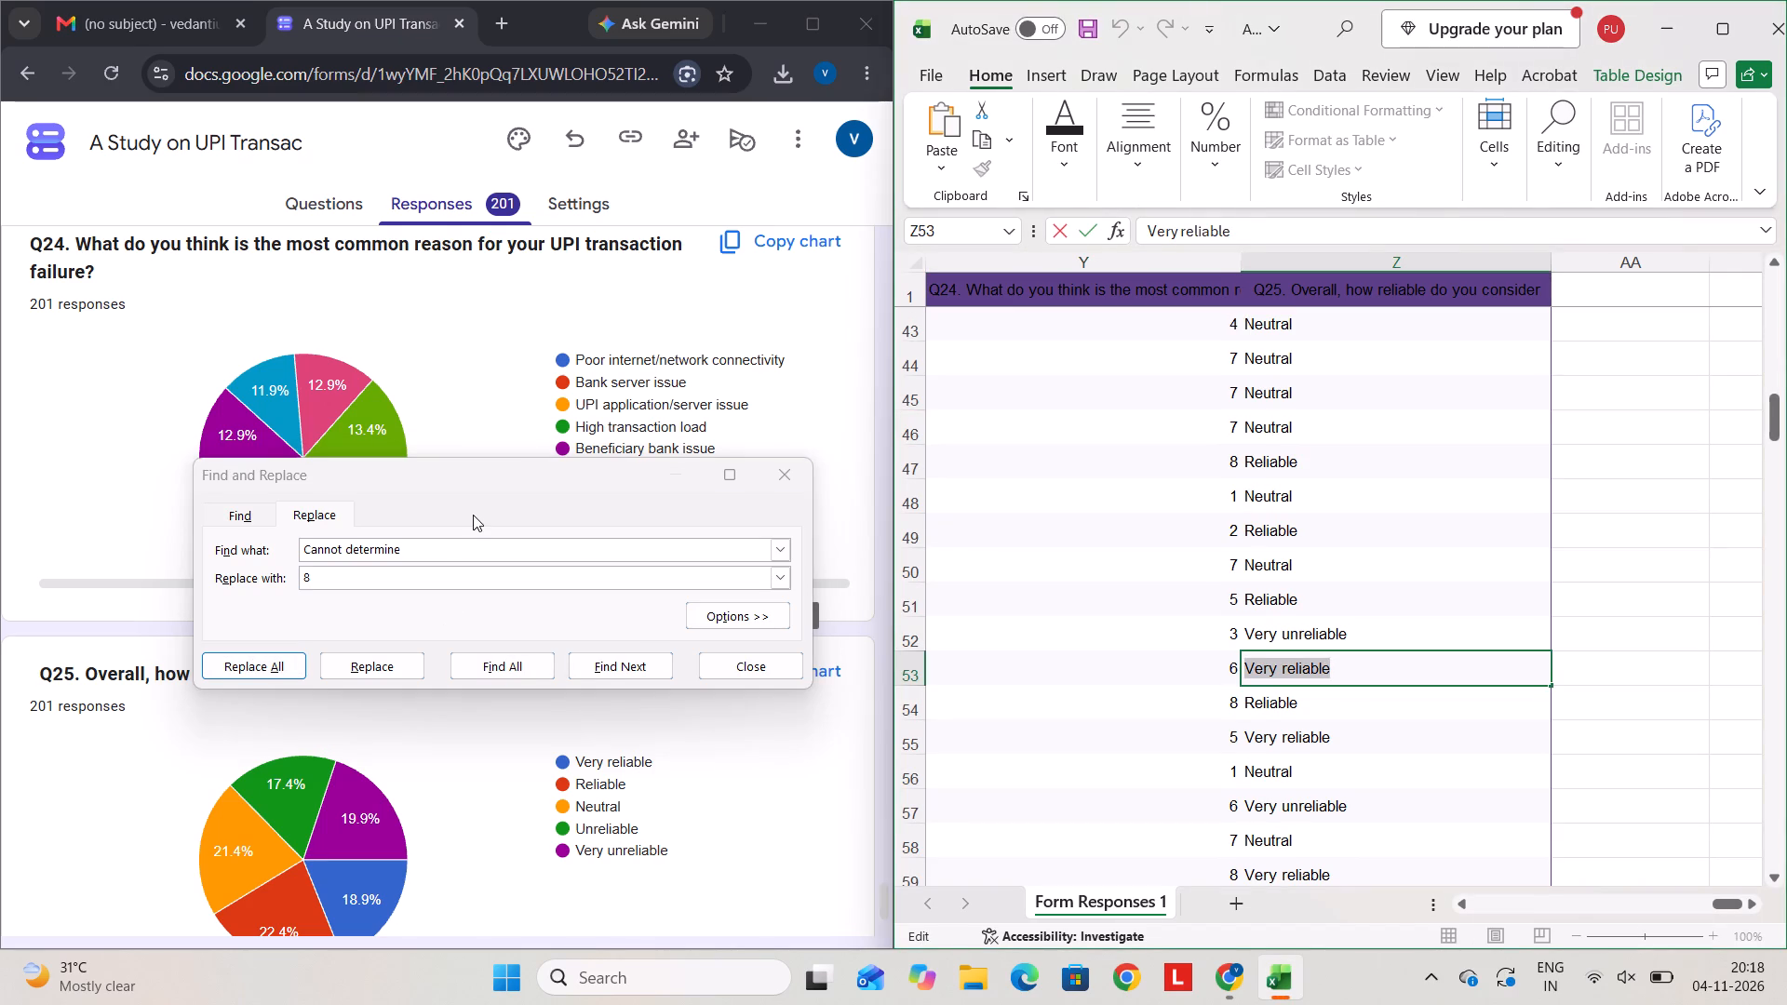
click(444, 549)
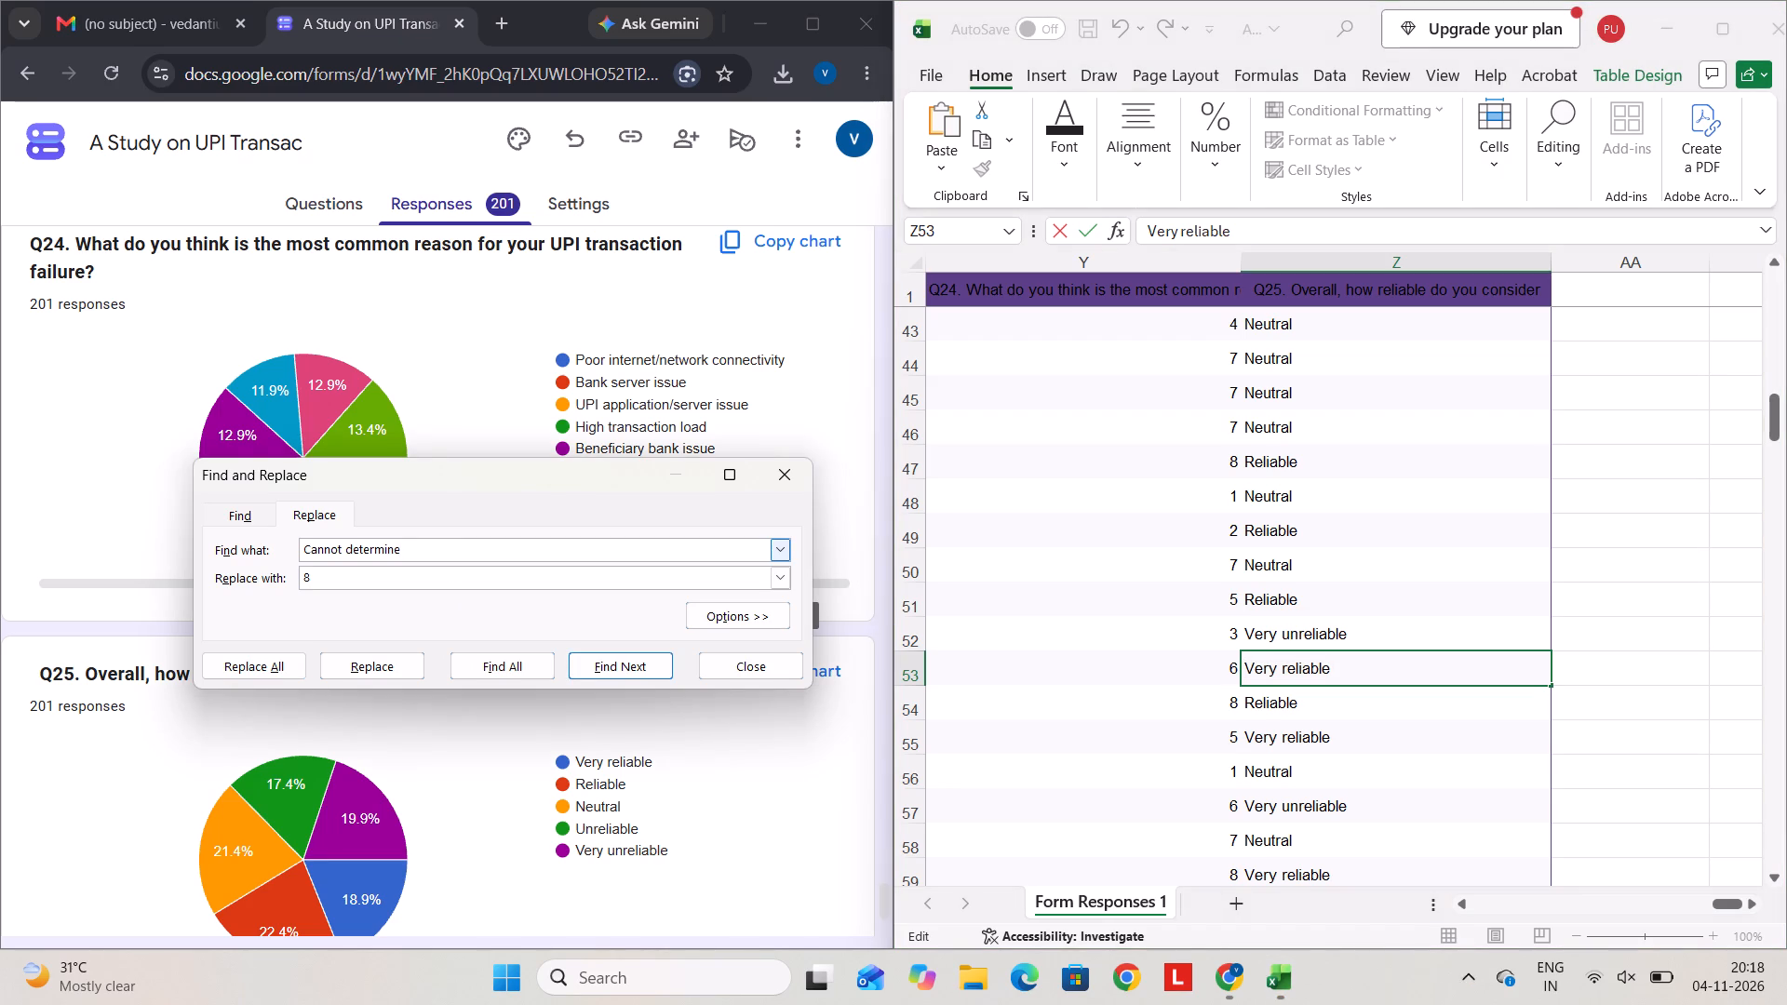
key(ctrl+a)
key(ctrl+v)
double_click(423, 575)
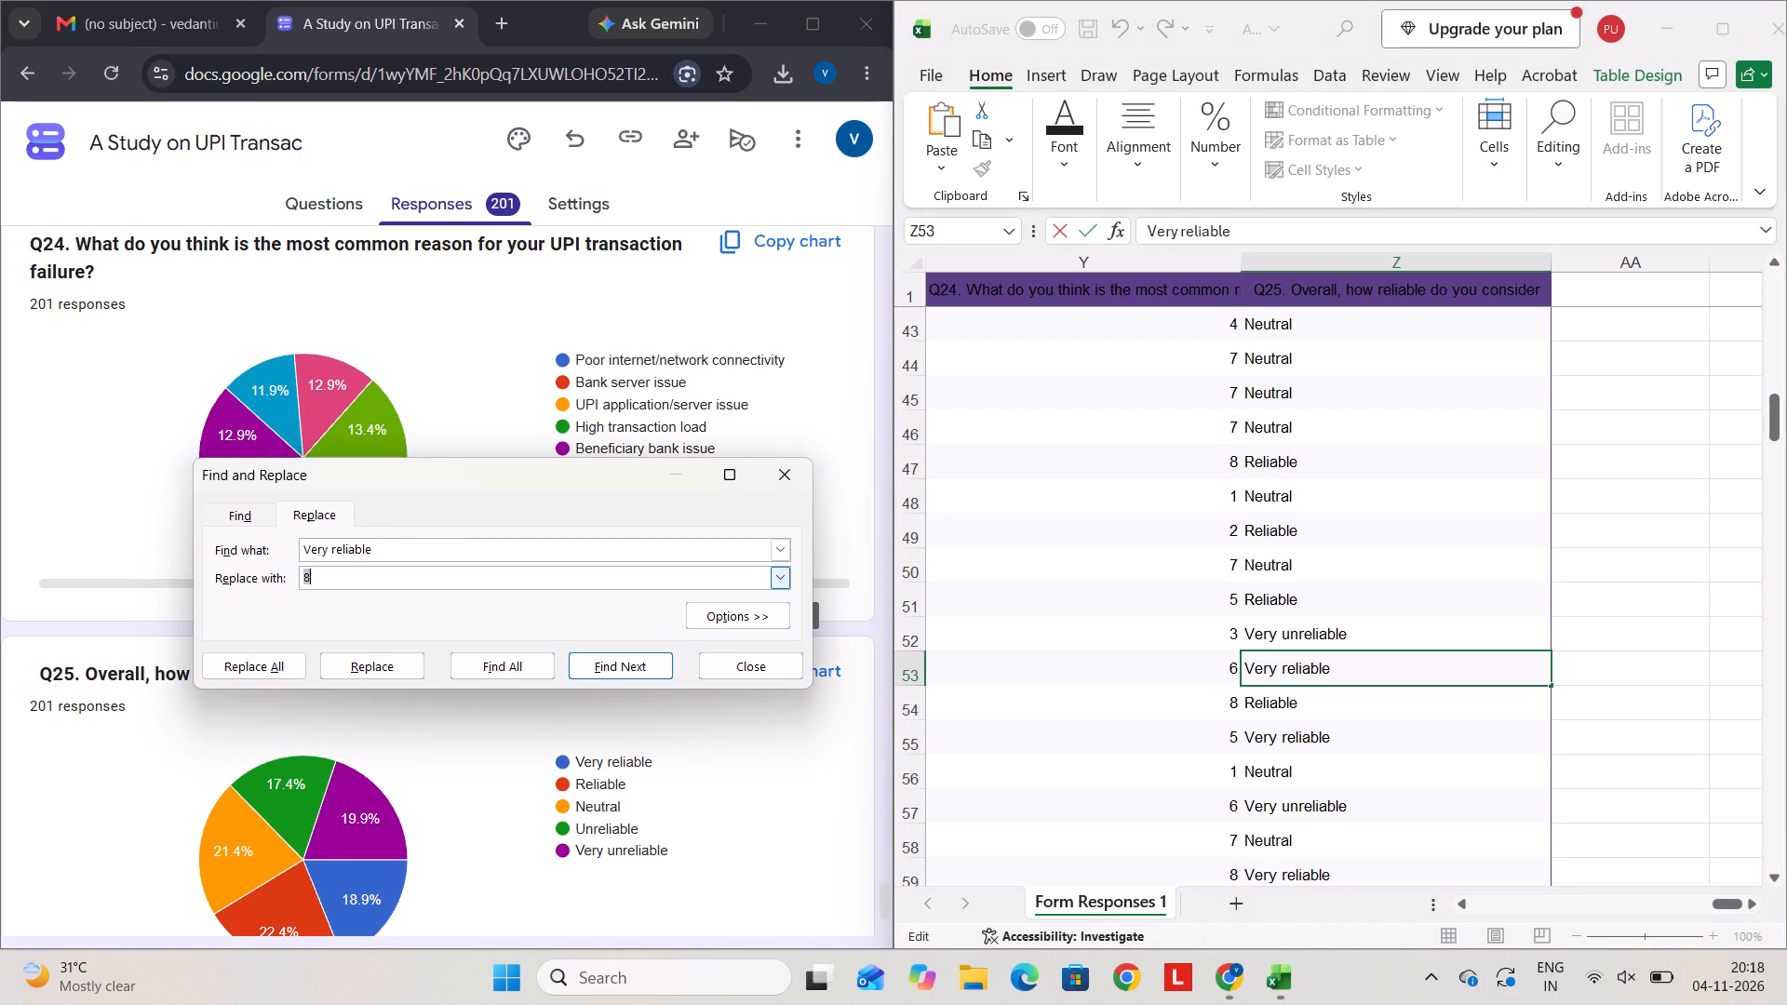
key(1)
click(279, 668)
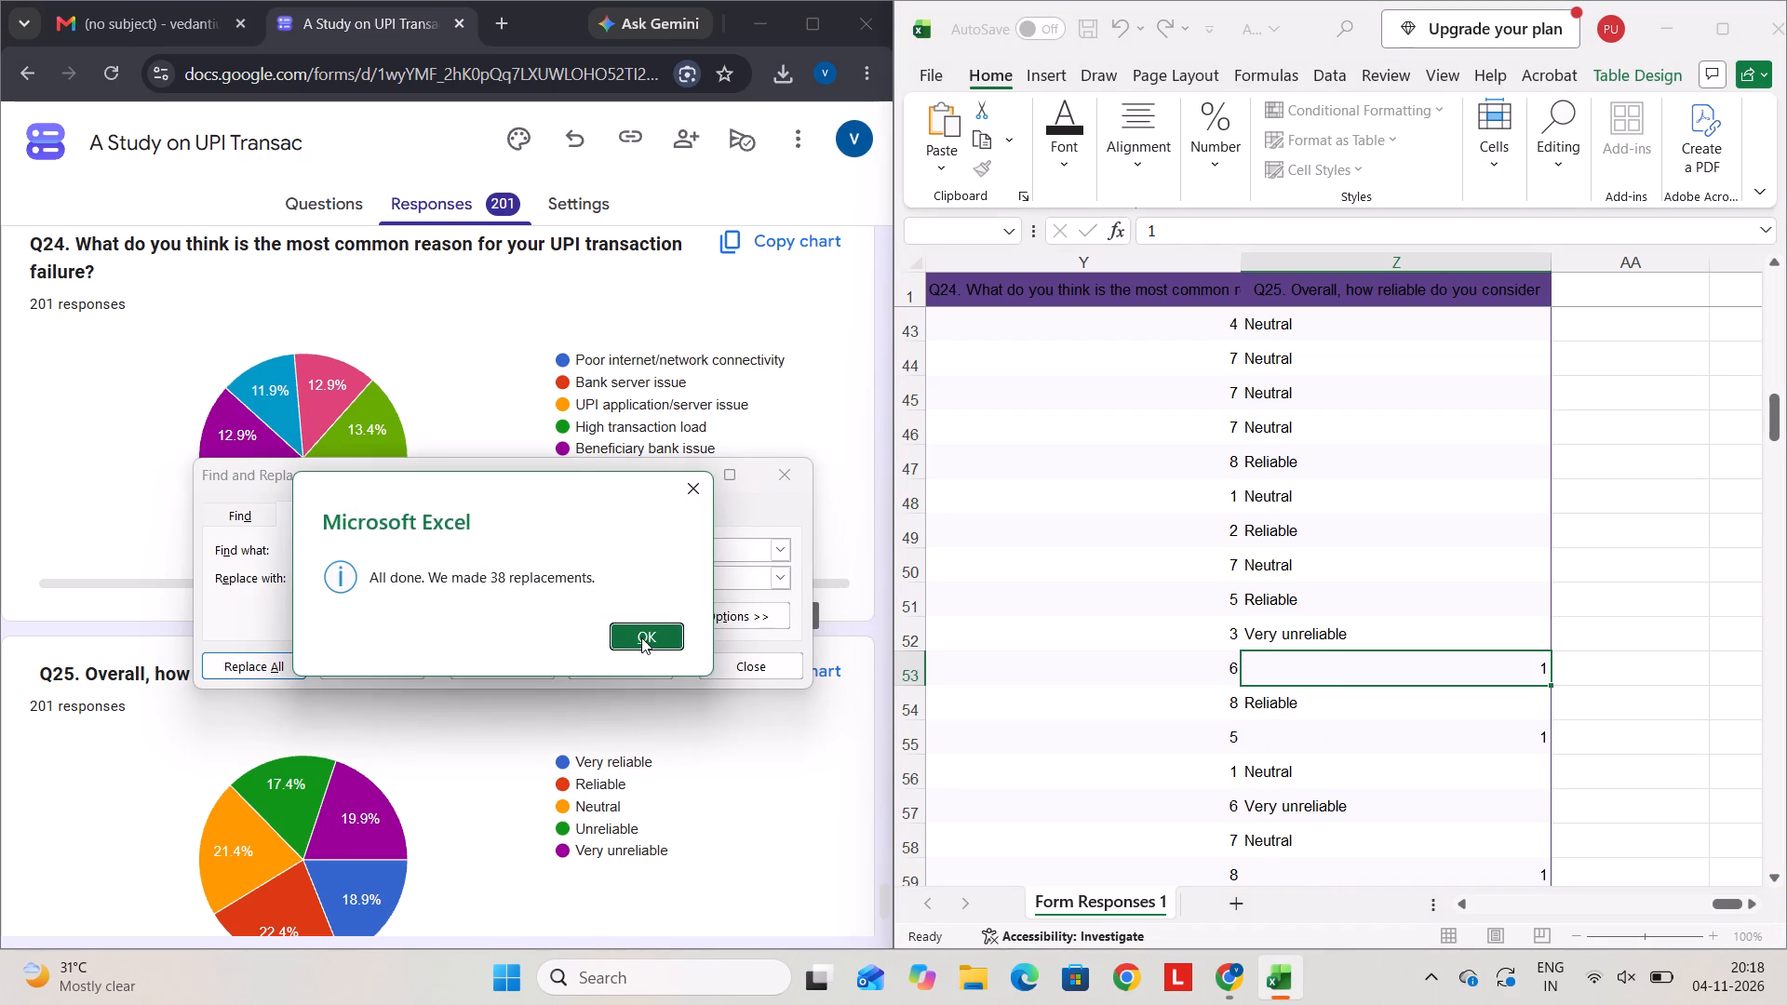
click(641, 637)
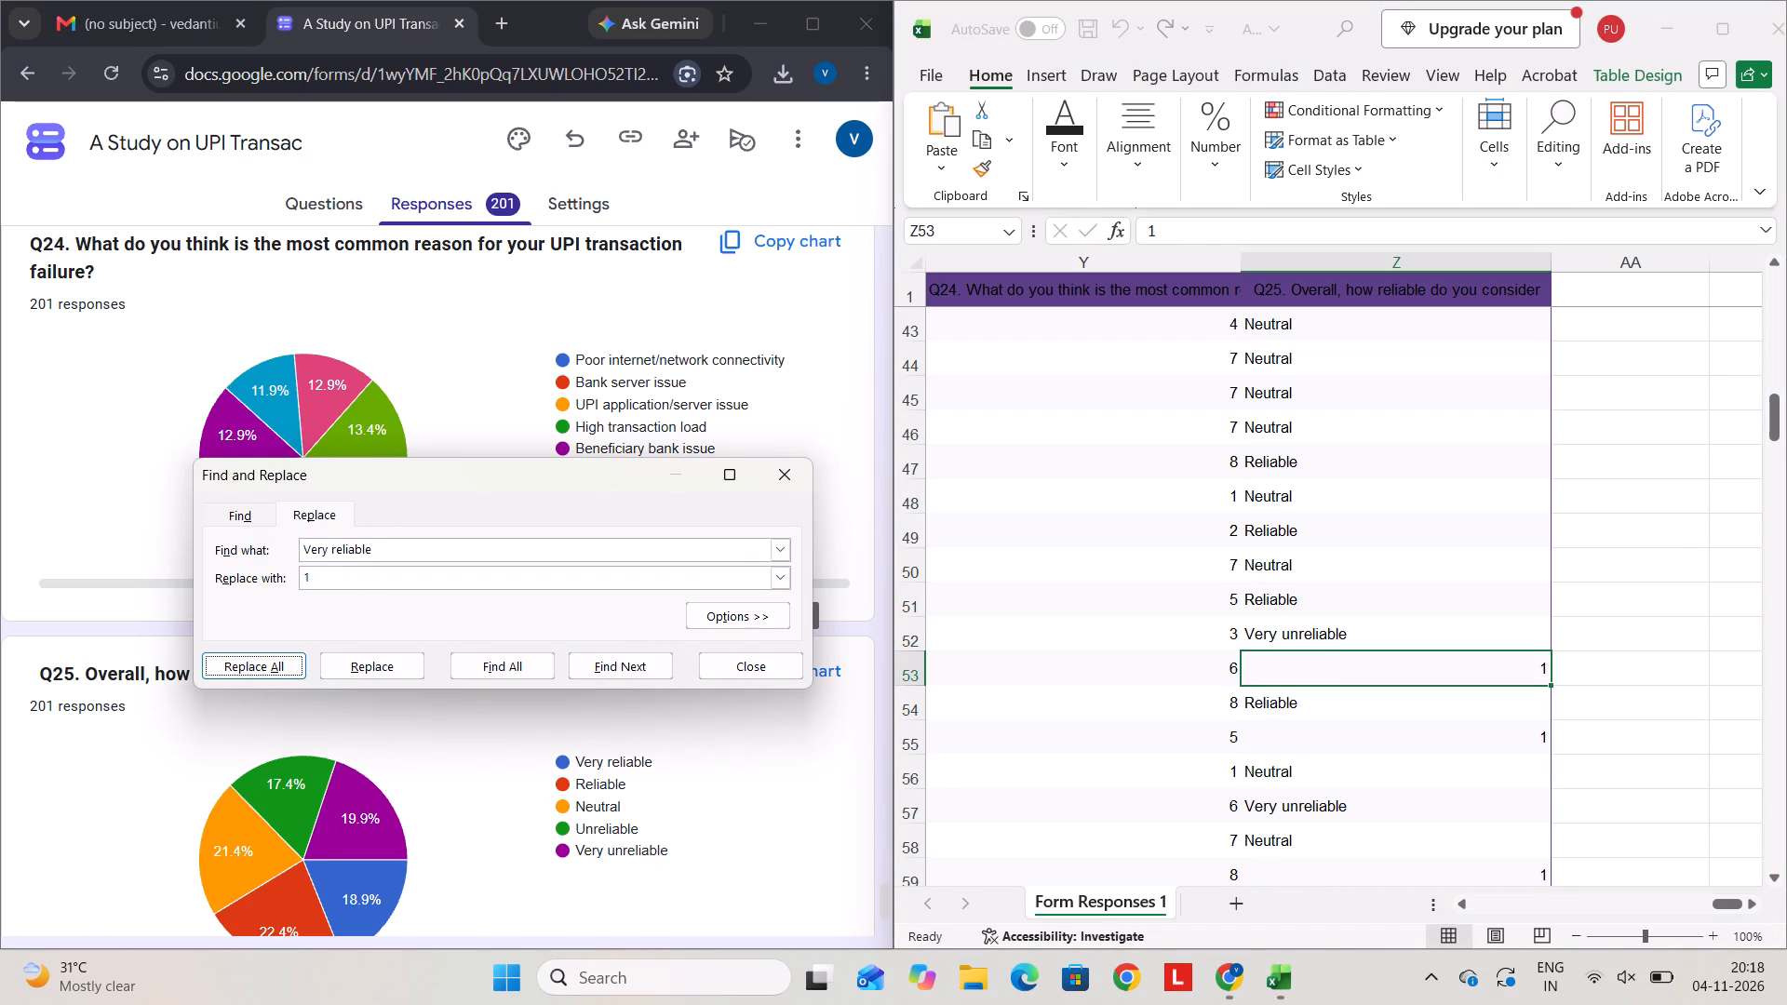
Replace every "Reliable" with 2 across the sheet, taking the search text from cell Z54.
double_click(1333, 704)
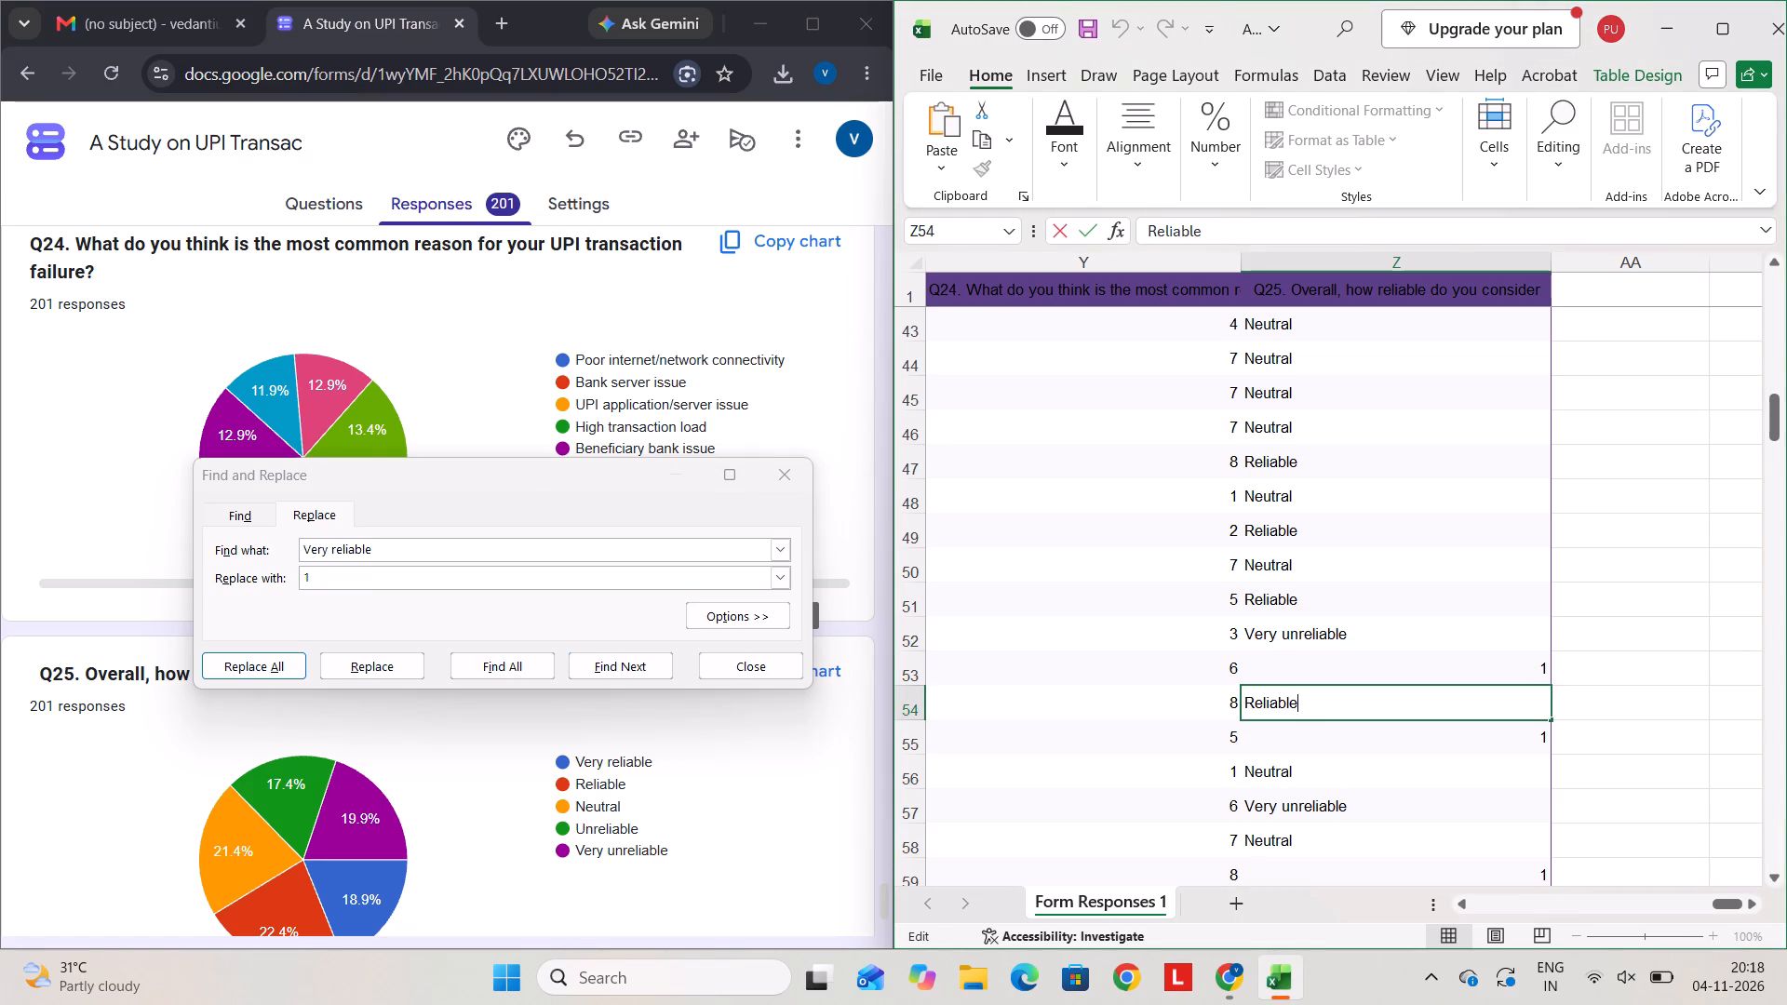
key(ctrl+a)
key(ctrl+c)
double_click(428, 551)
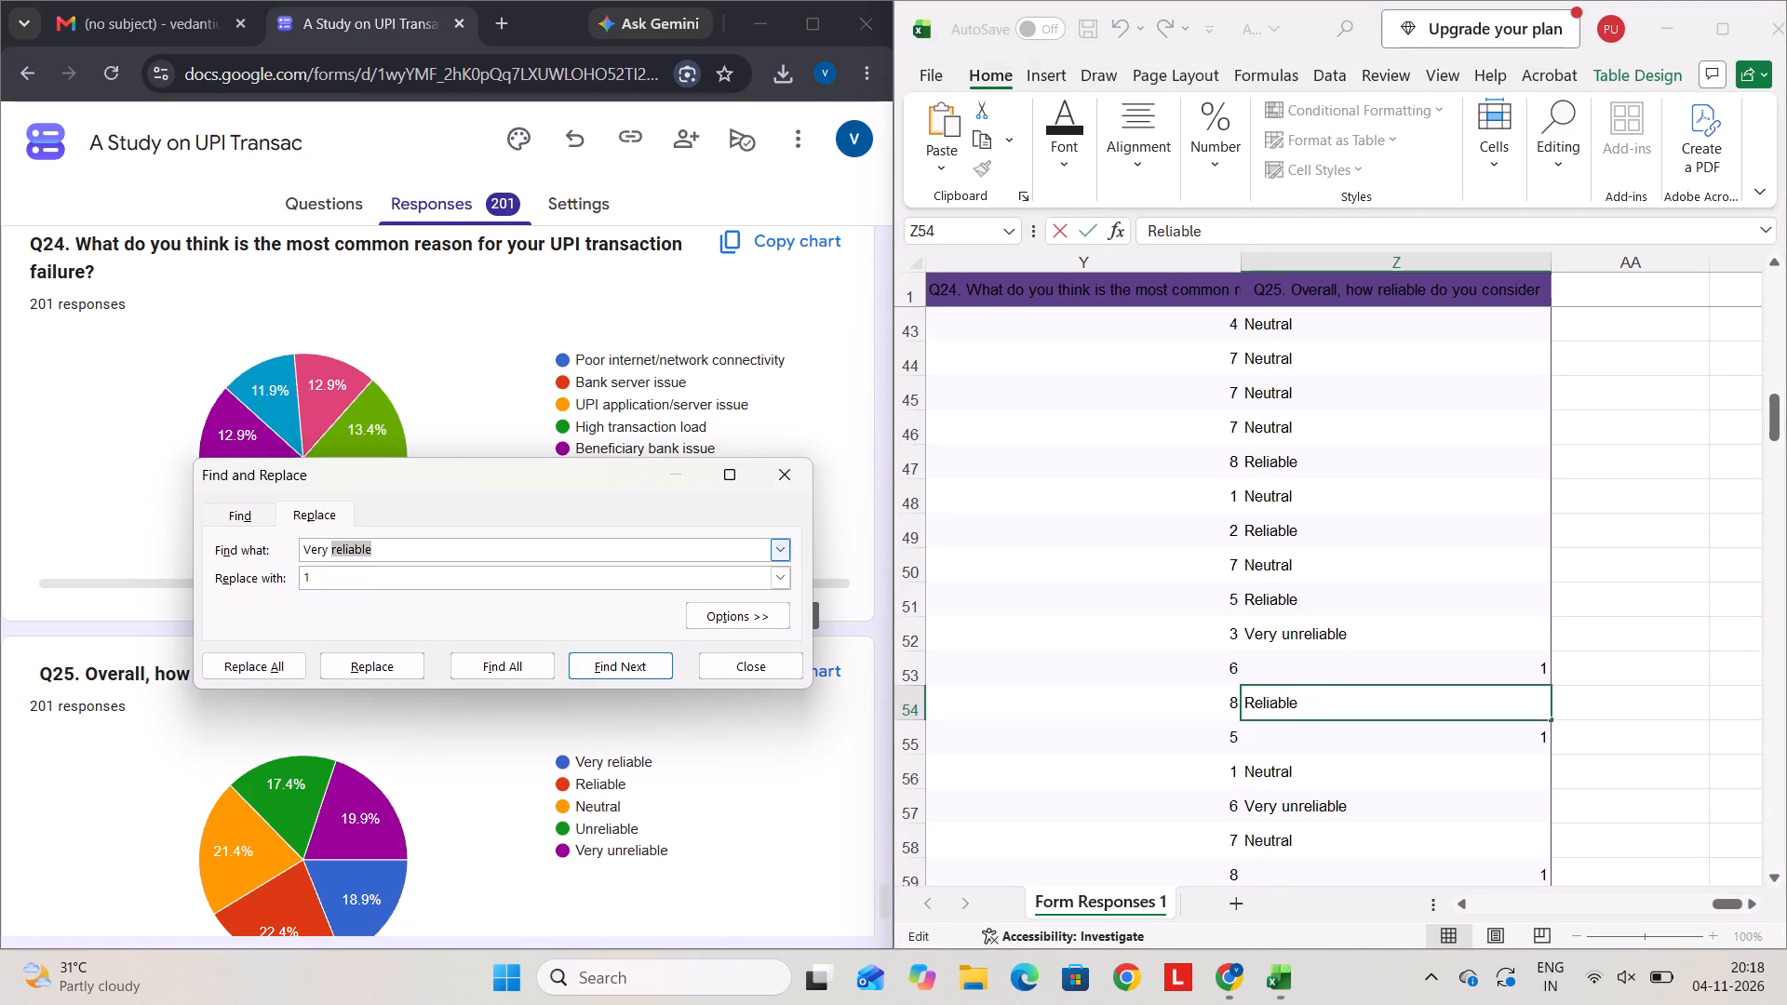
key(ctrl+a)
key(ctrl+v)
double_click(406, 578)
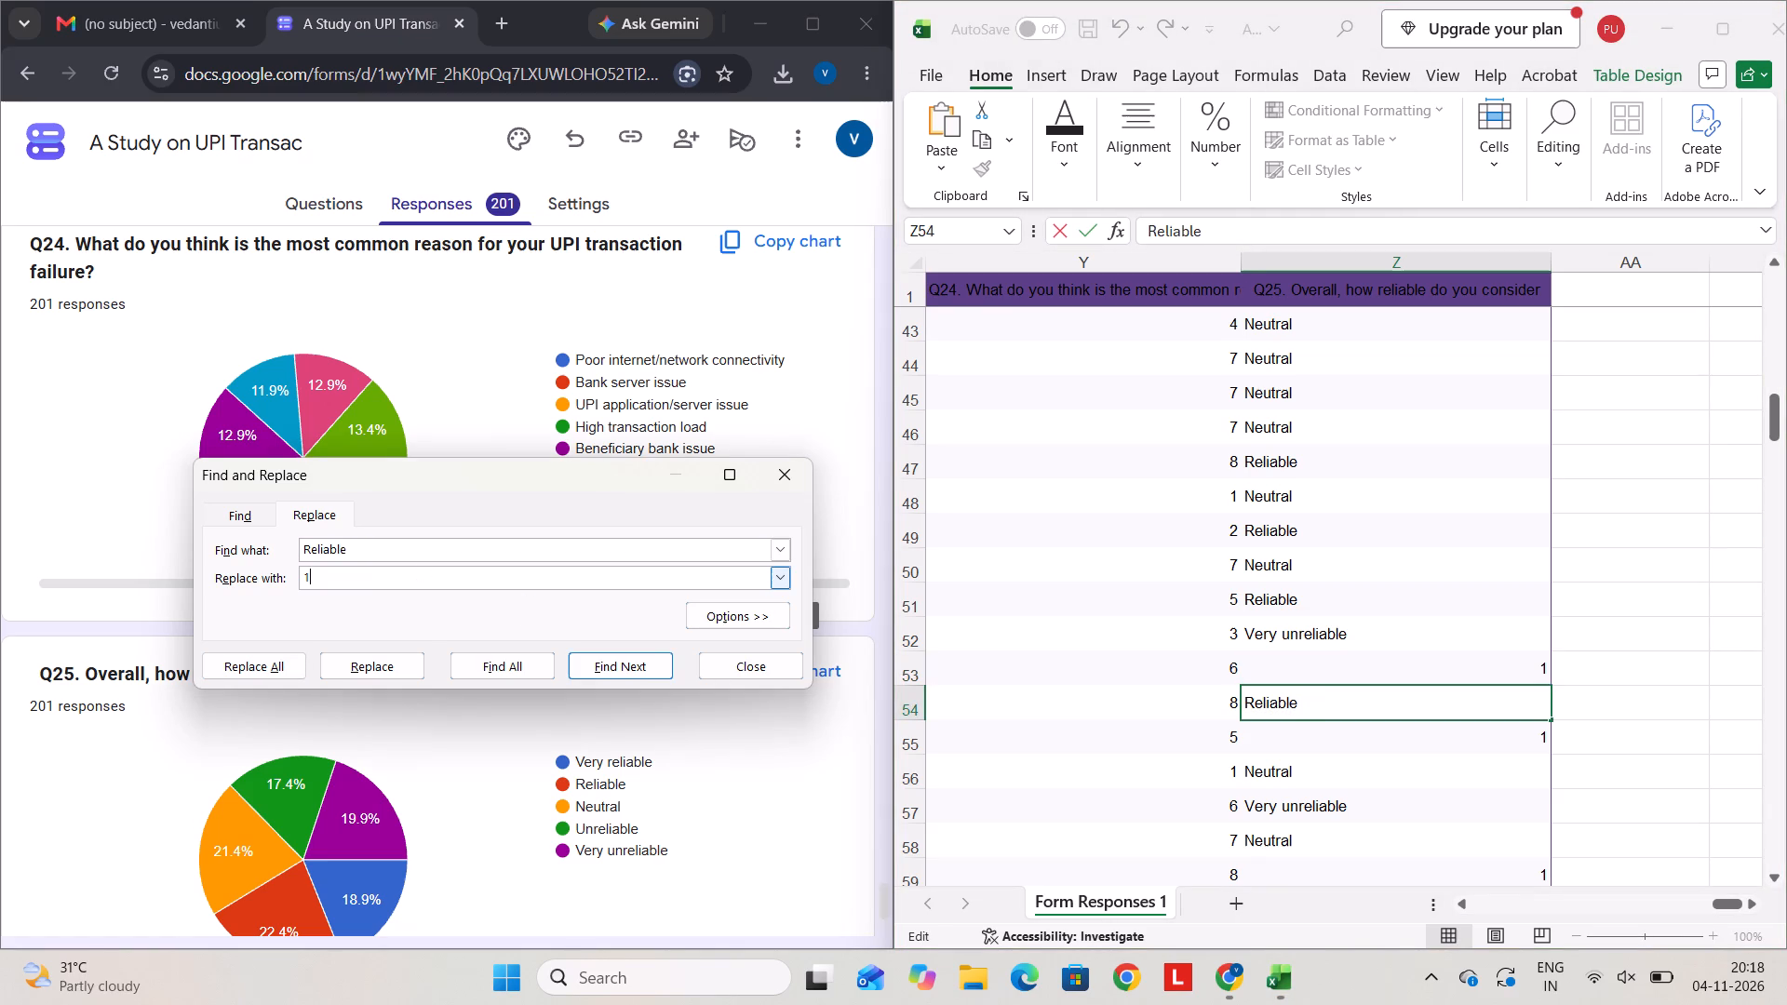
key(2)
click(264, 663)
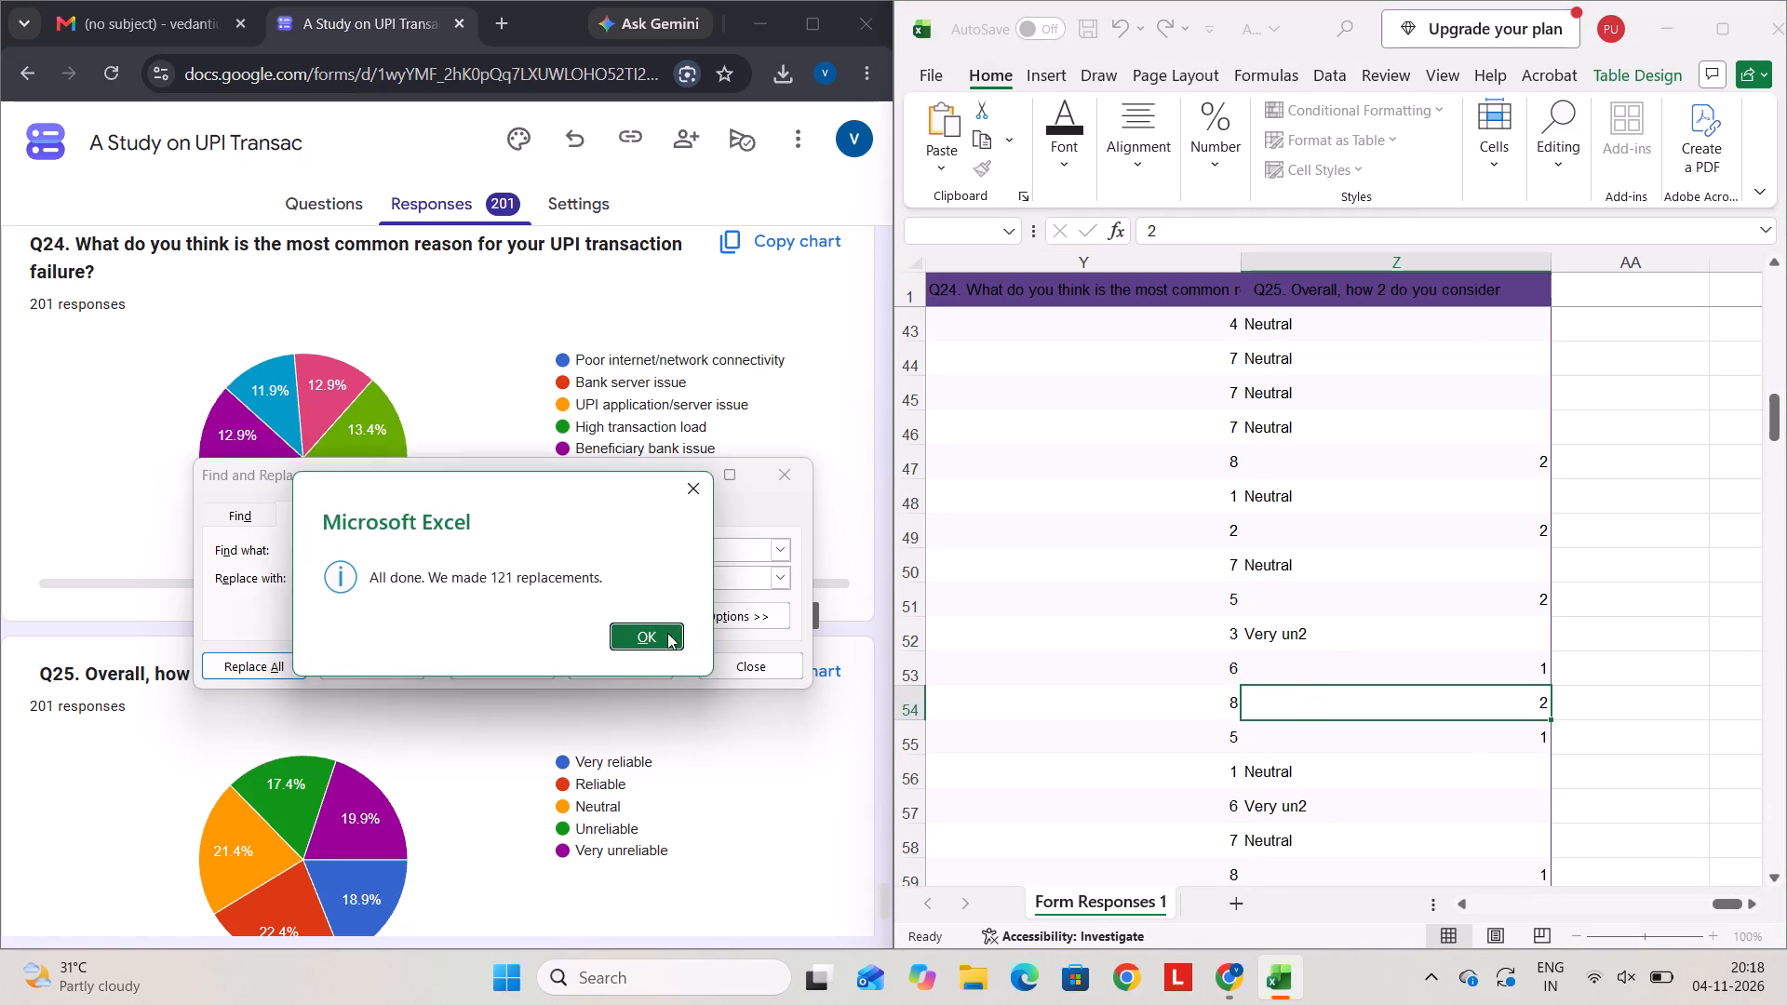
click(670, 645)
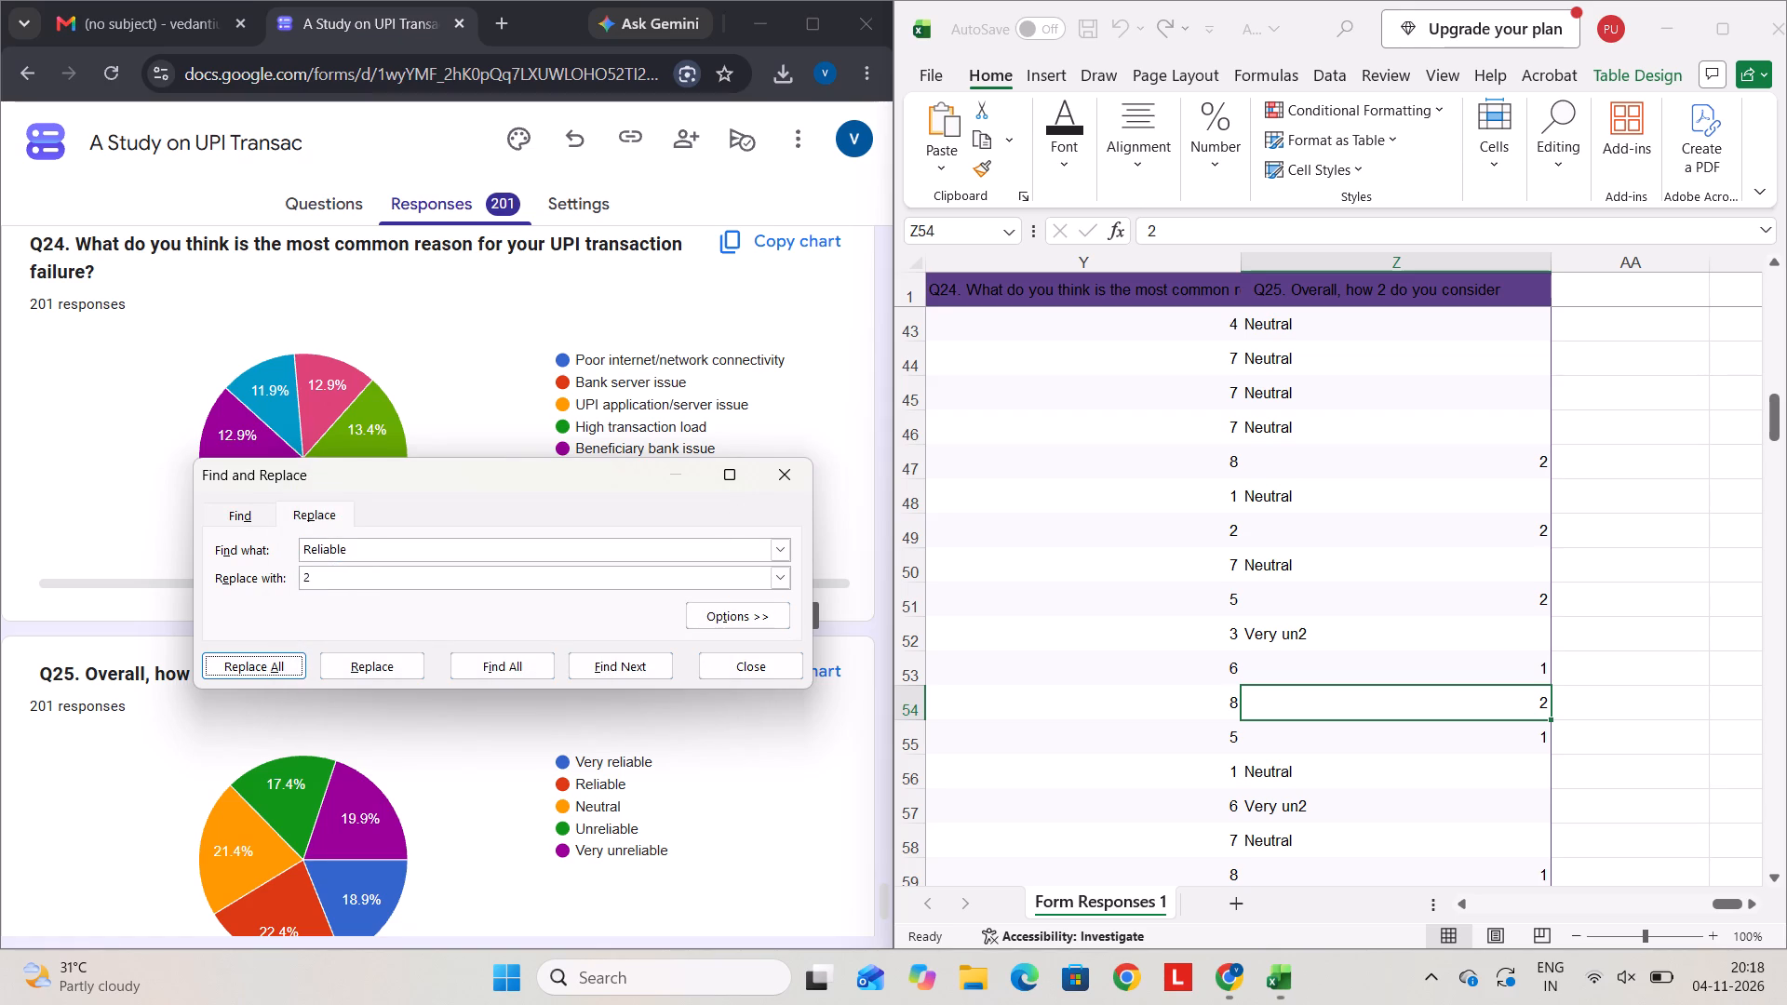
Replace every "Neutral" with 3 across the sheet, taking the search text from cell Z56.
scroll(728, 358, down, 1)
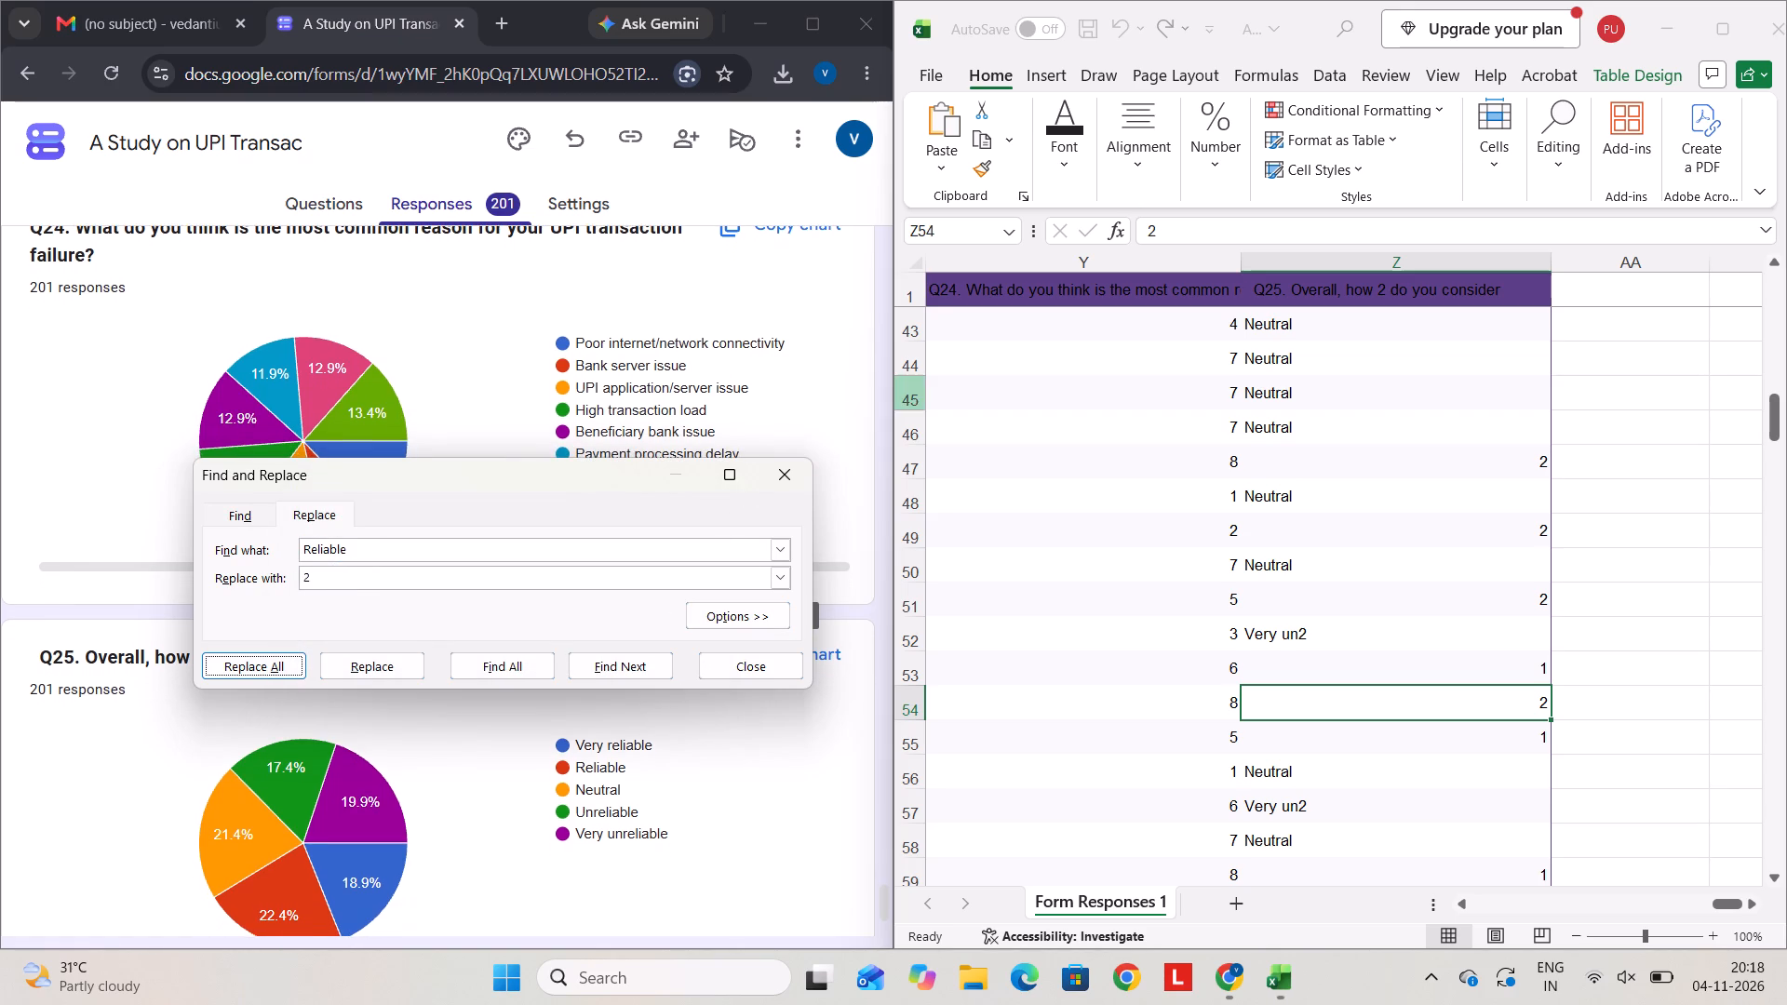
scroll(1085, 453, down, 1)
double_click(1367, 770)
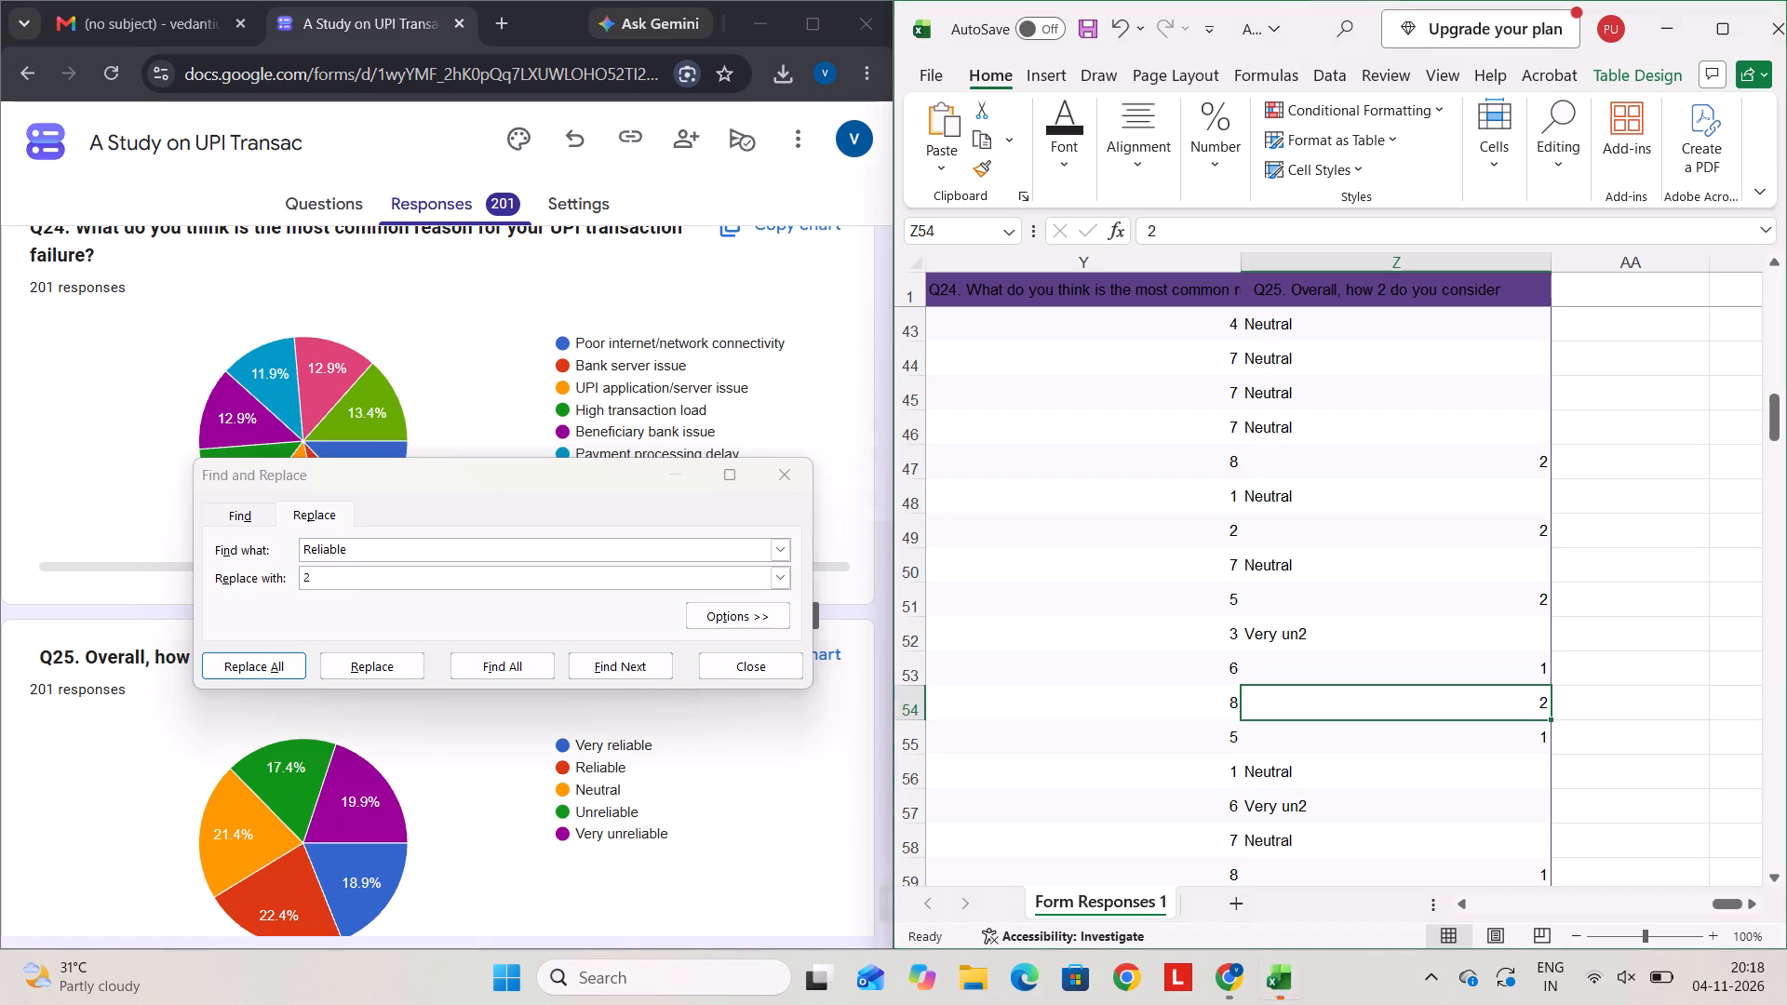
key(ctrl+a)
key(ctrl+c)
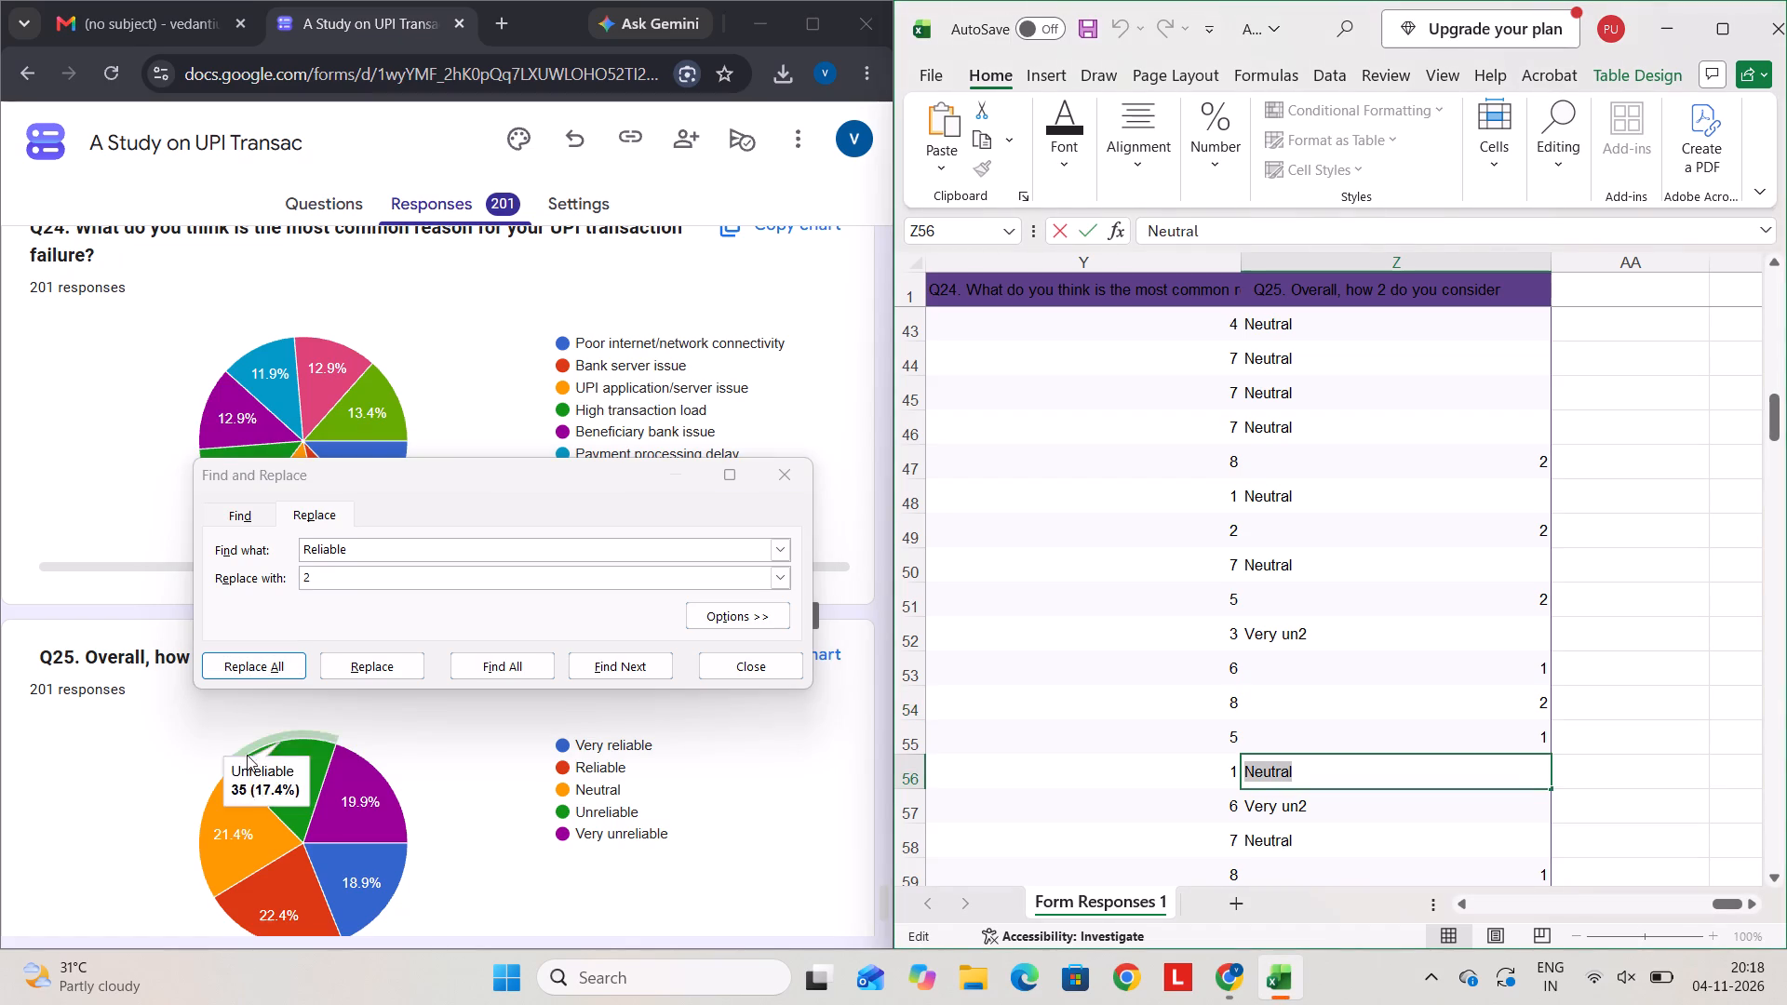
click(425, 547)
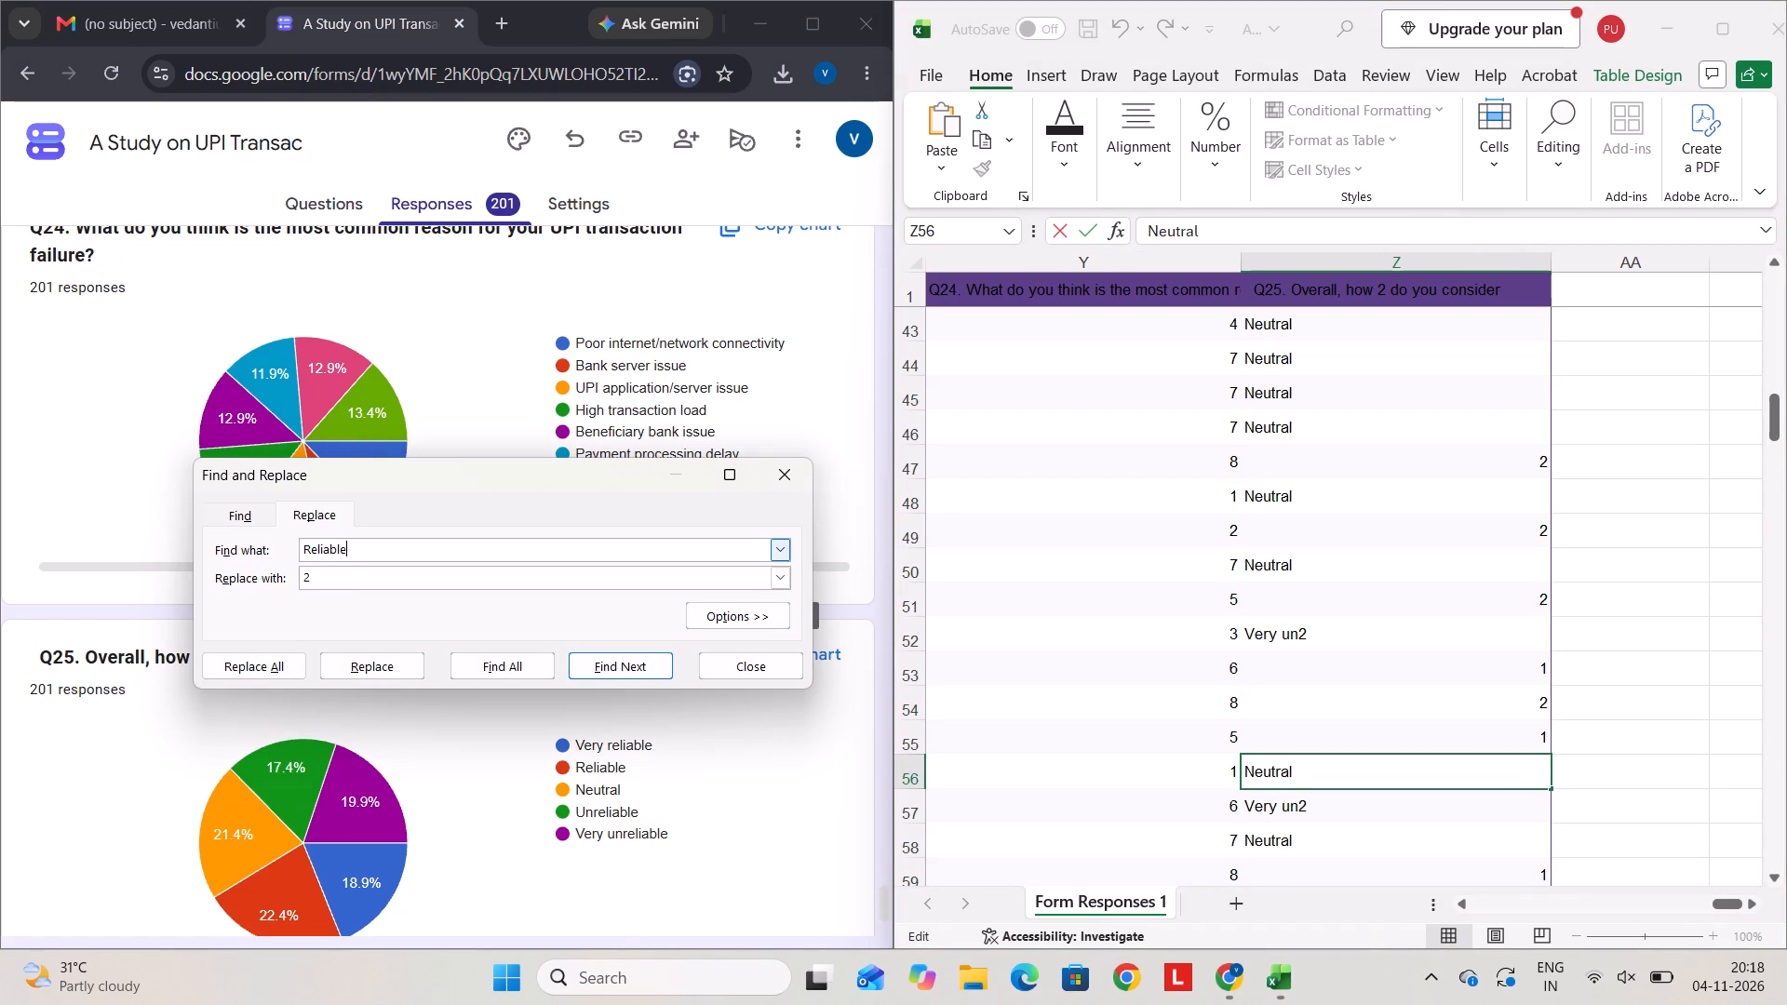
key(ctrl+a)
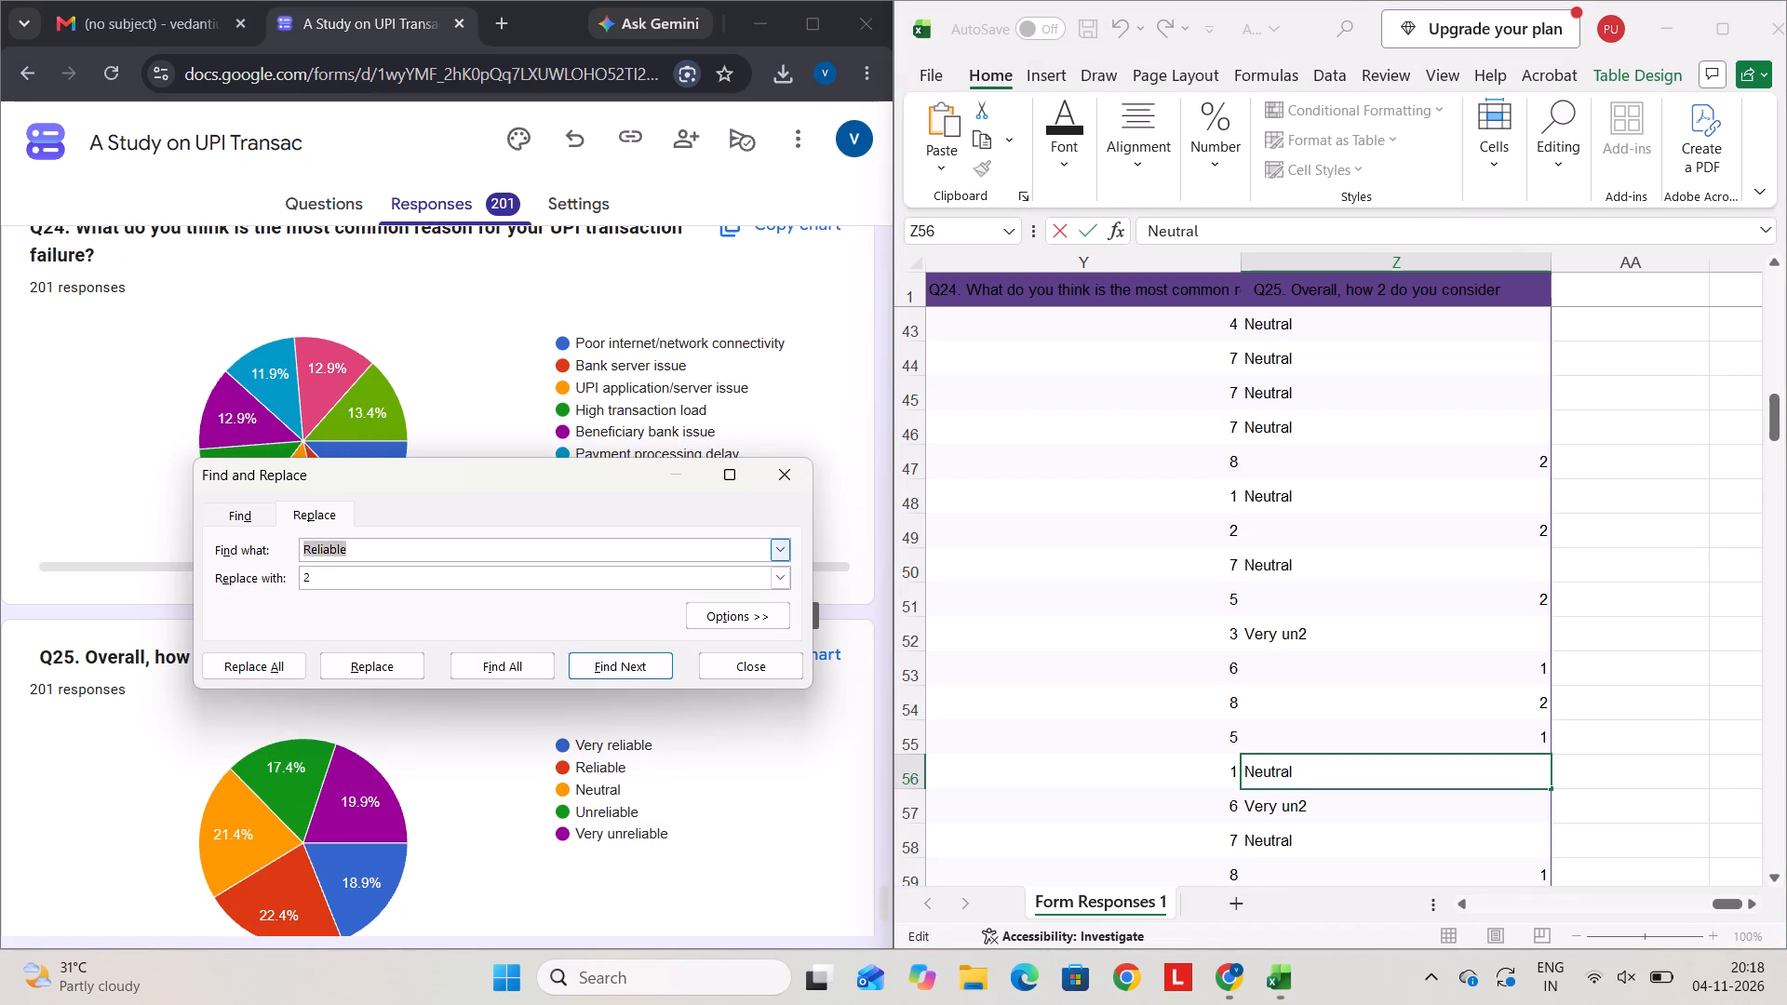
key(ctrl+v)
click(407, 573)
double_click(404, 580)
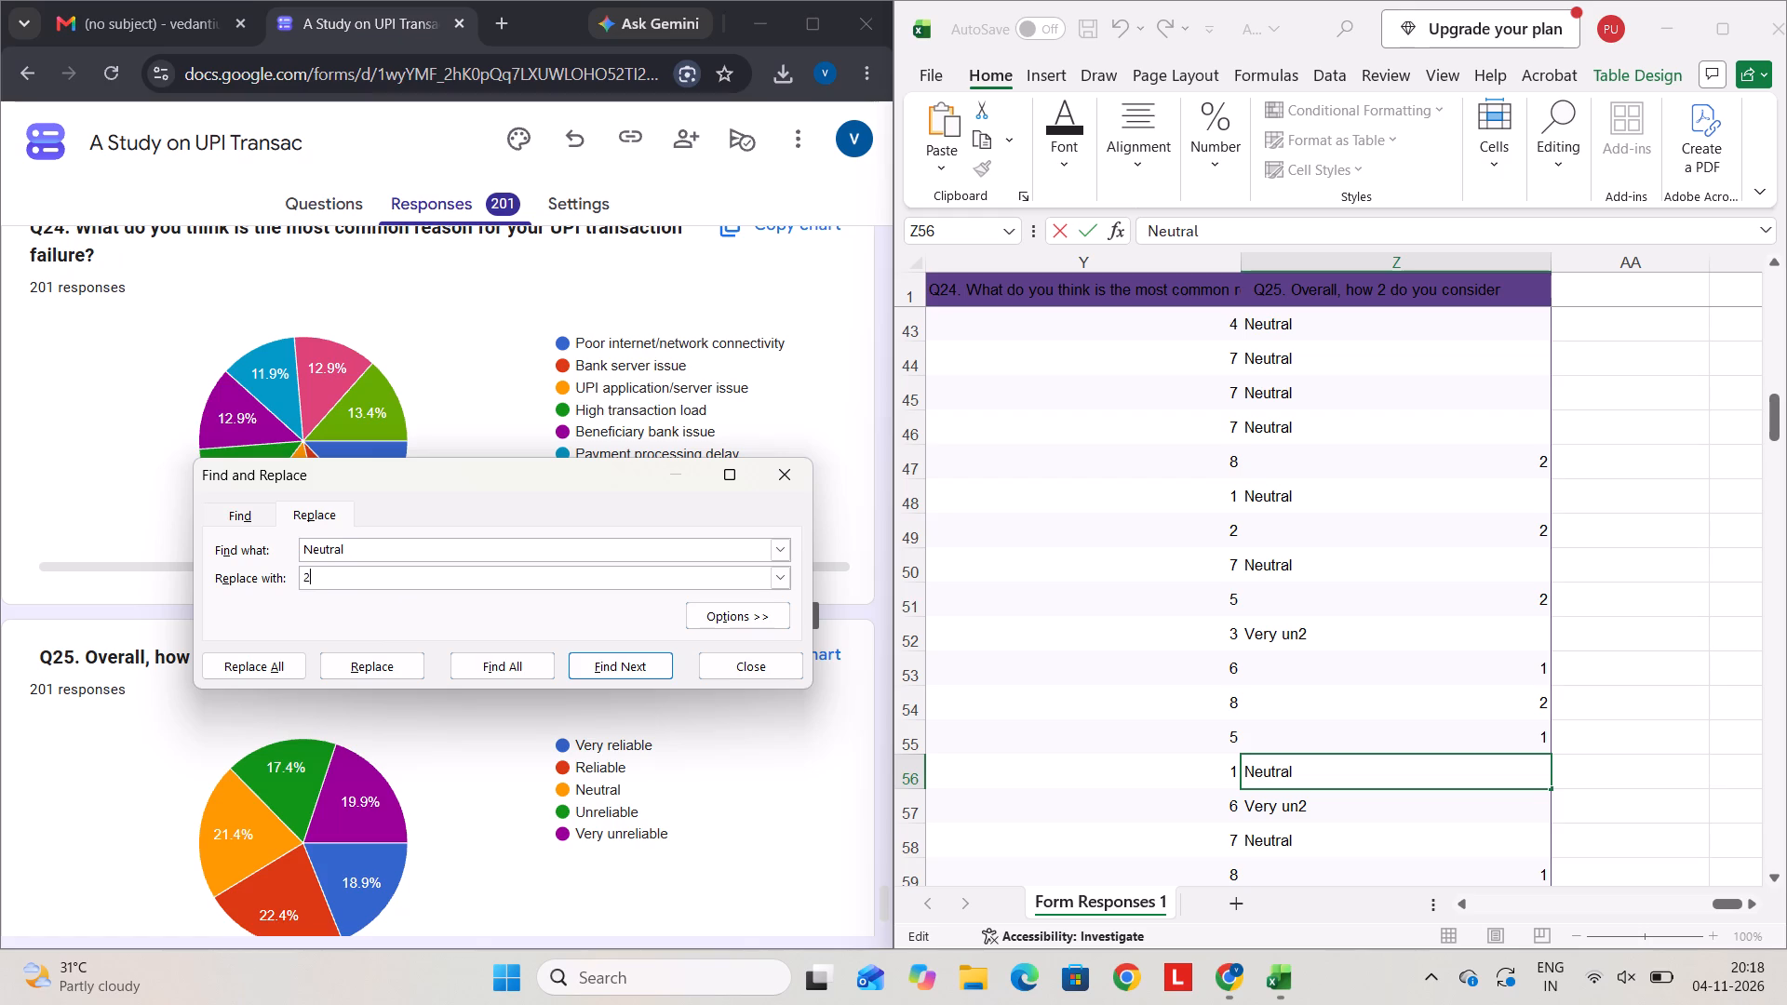
key(3)
click(295, 669)
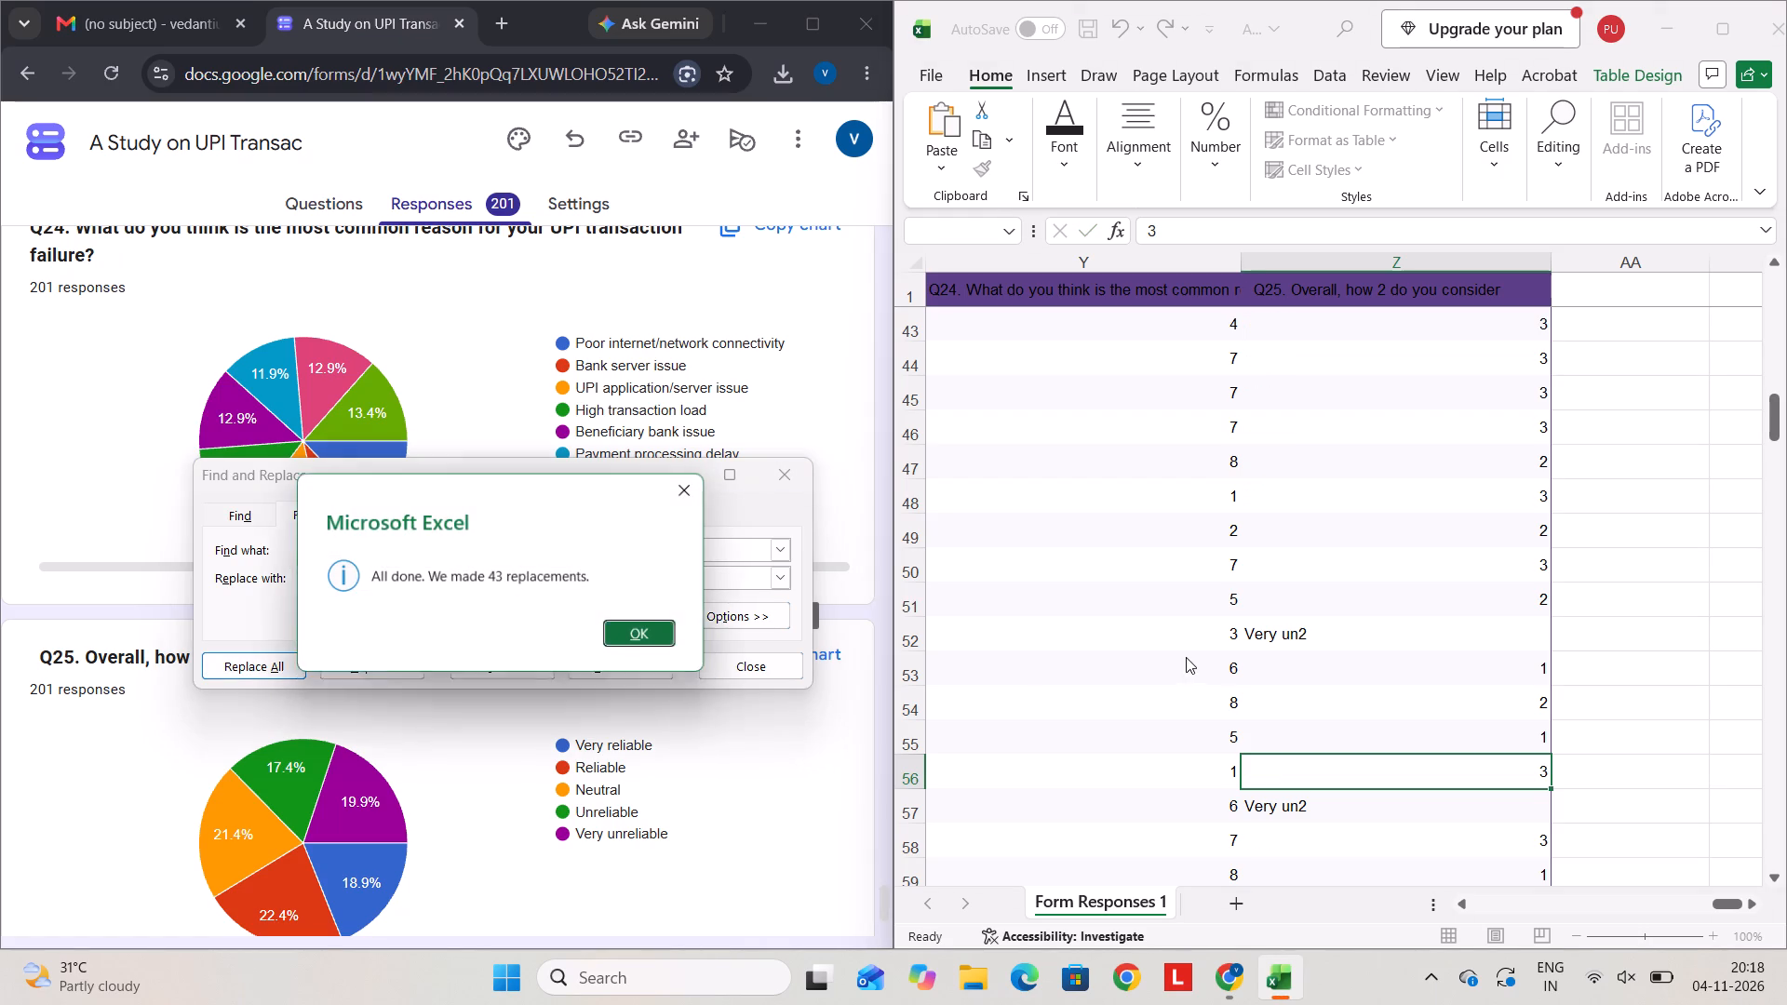
click(677, 623)
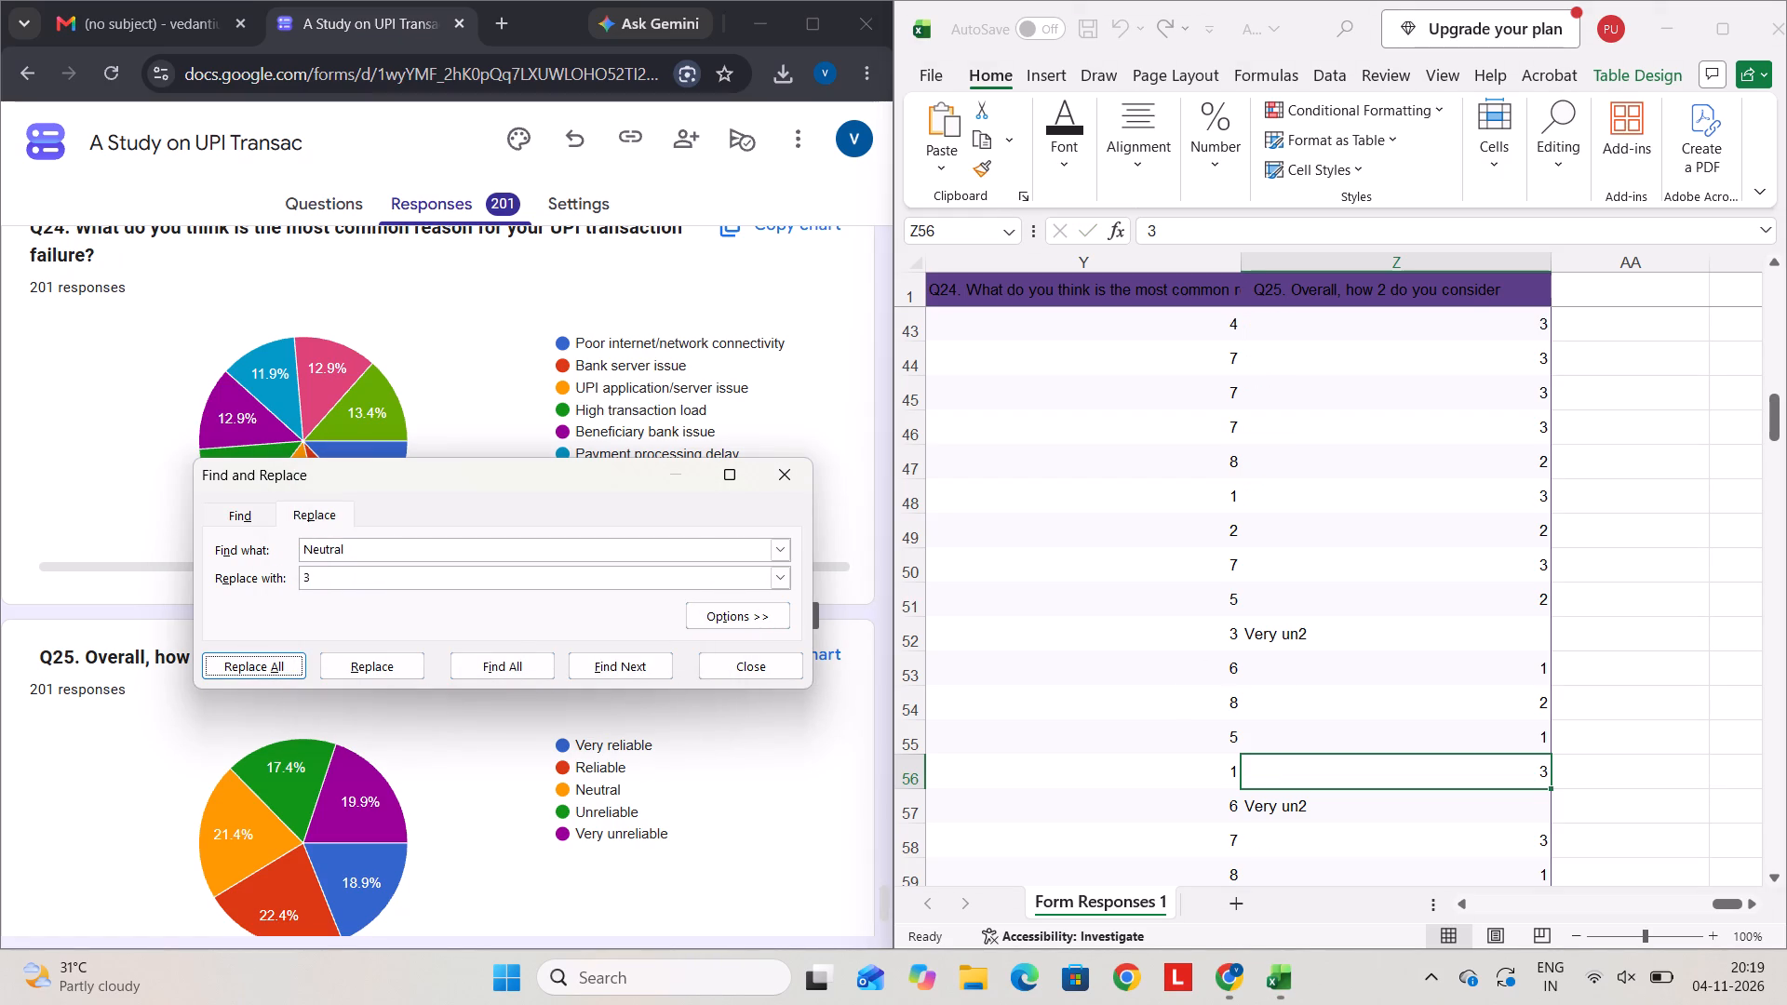
Replace "Un2" with 4 in the row 62 selection, taking the search text from cell Z62 in the Q25 column.
scroll(1326, 676, down, 4)
scroll(1127, 463, right, 1)
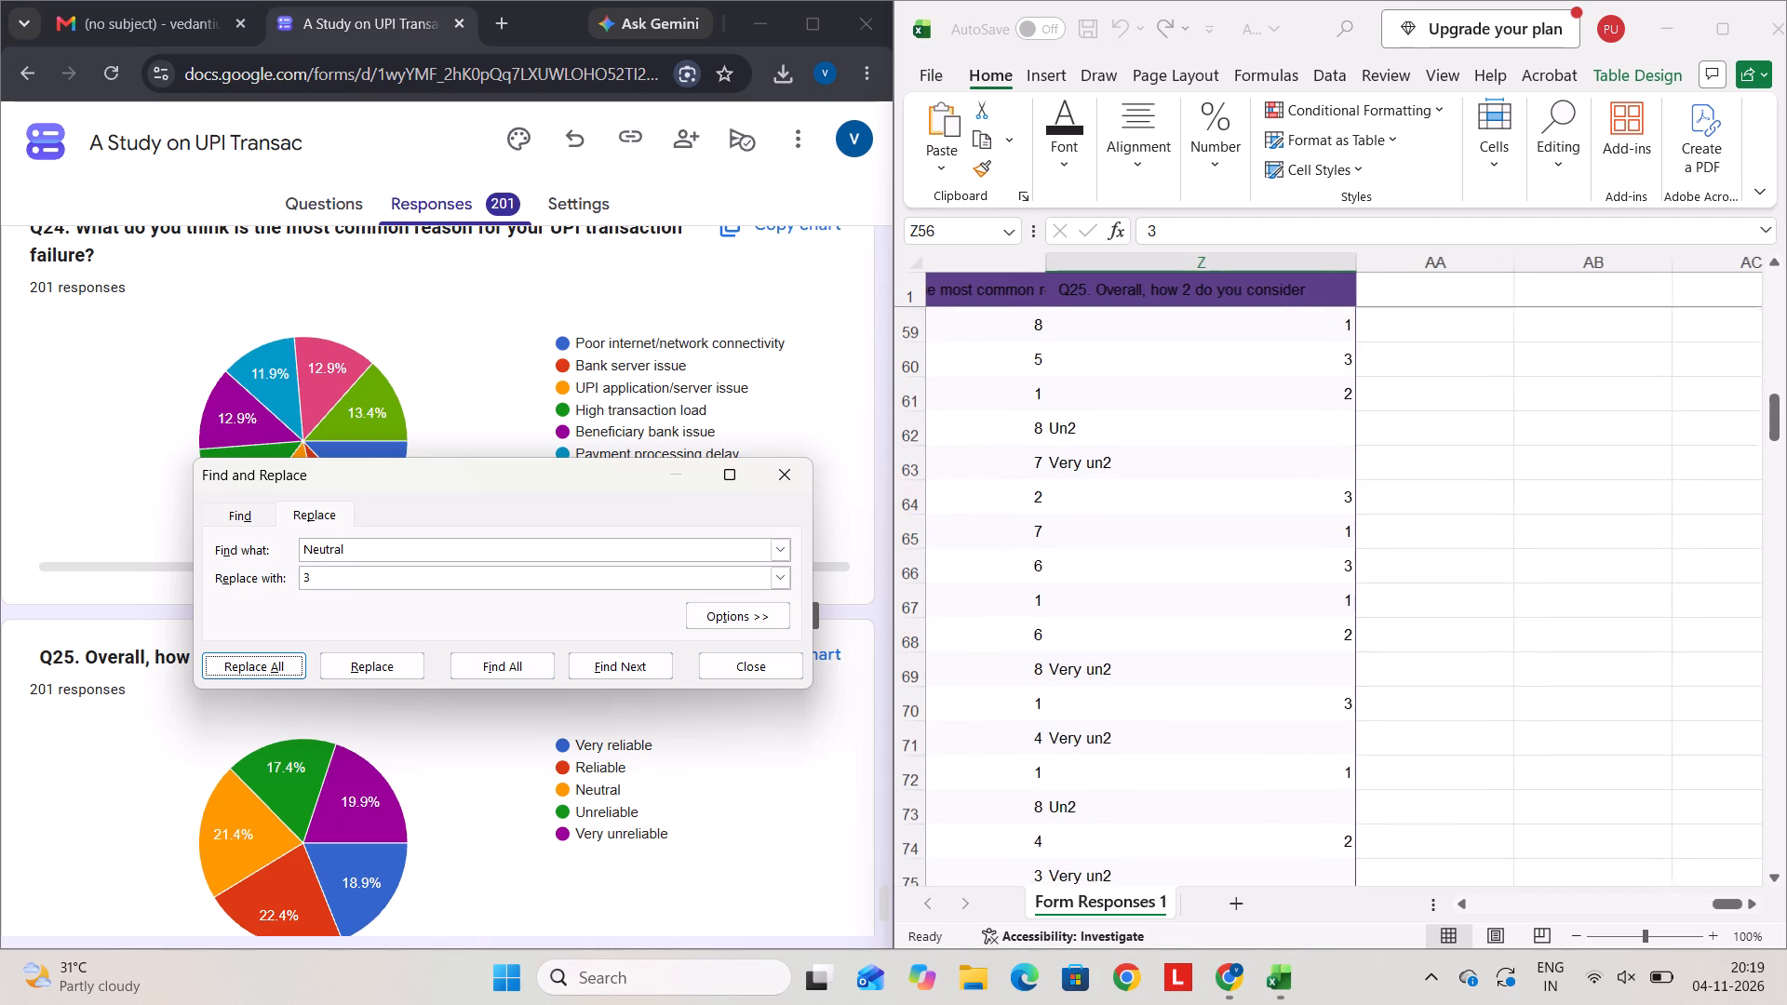
scroll(1125, 456, right, 1)
click(1125, 449)
click(1077, 503)
scroll(1077, 503, right, 1)
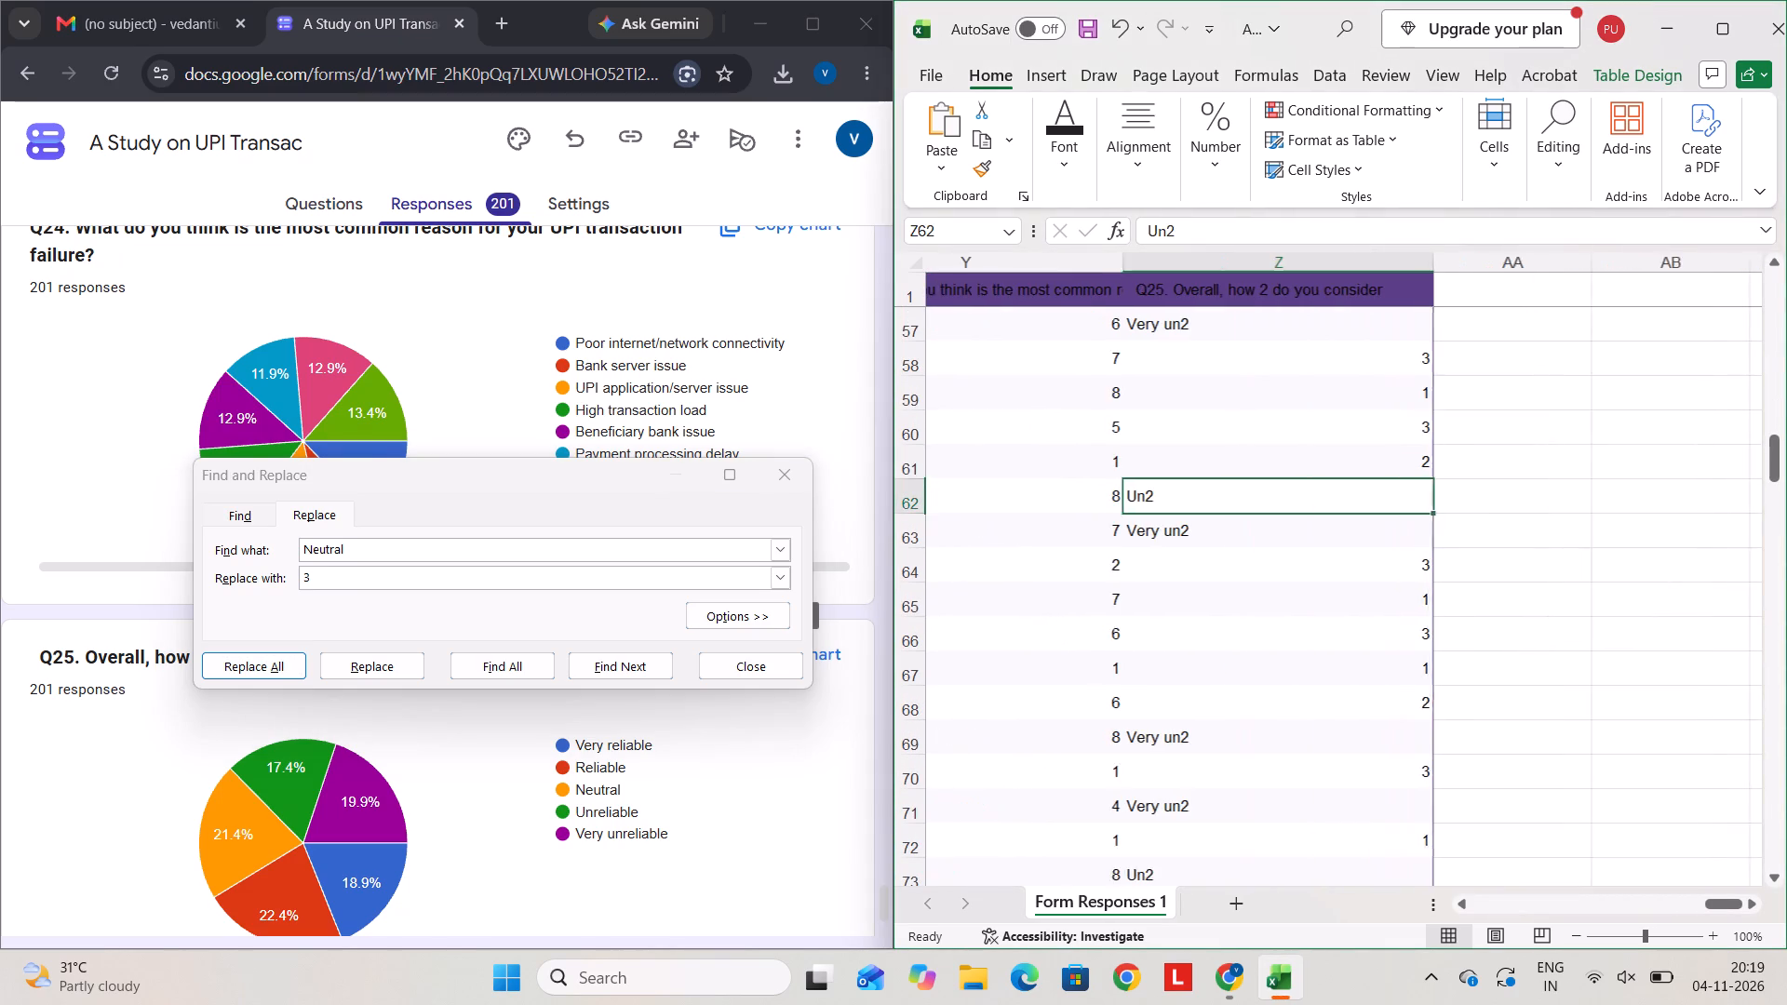
scroll(1077, 503, right, 1)
double_click(1218, 495)
double_click(1292, 497)
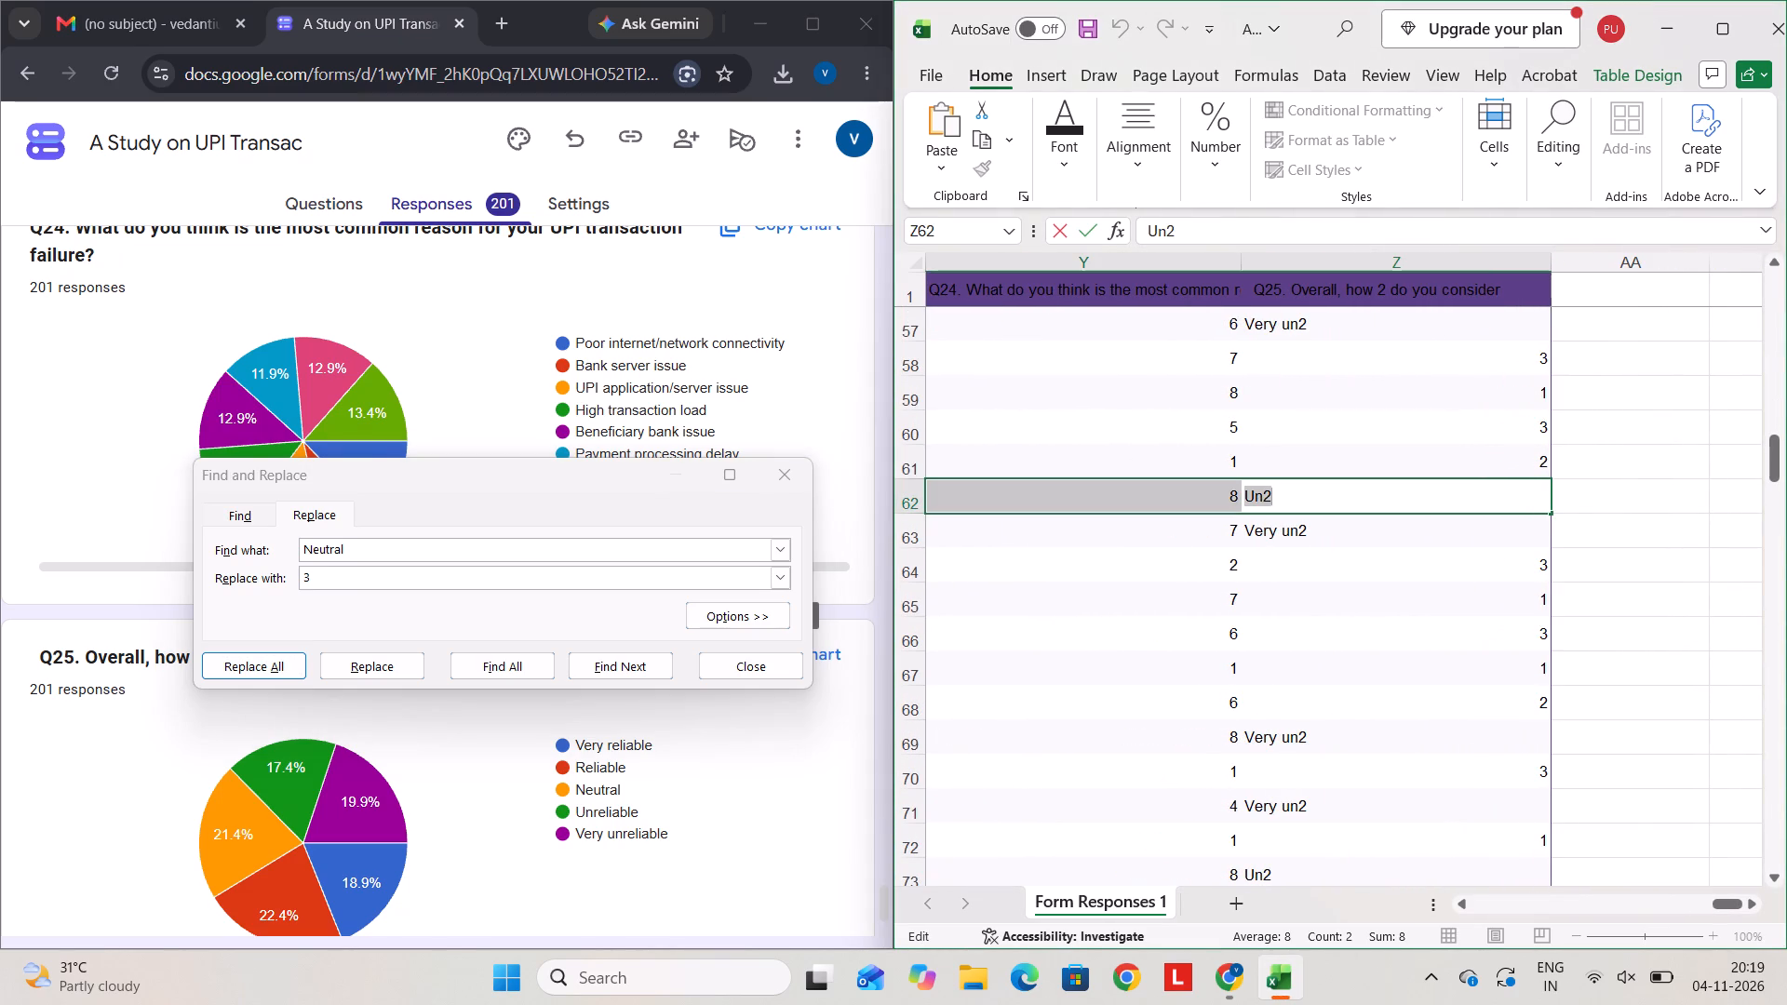
key(ctrl+a)
key(ctrl+c)
click(451, 551)
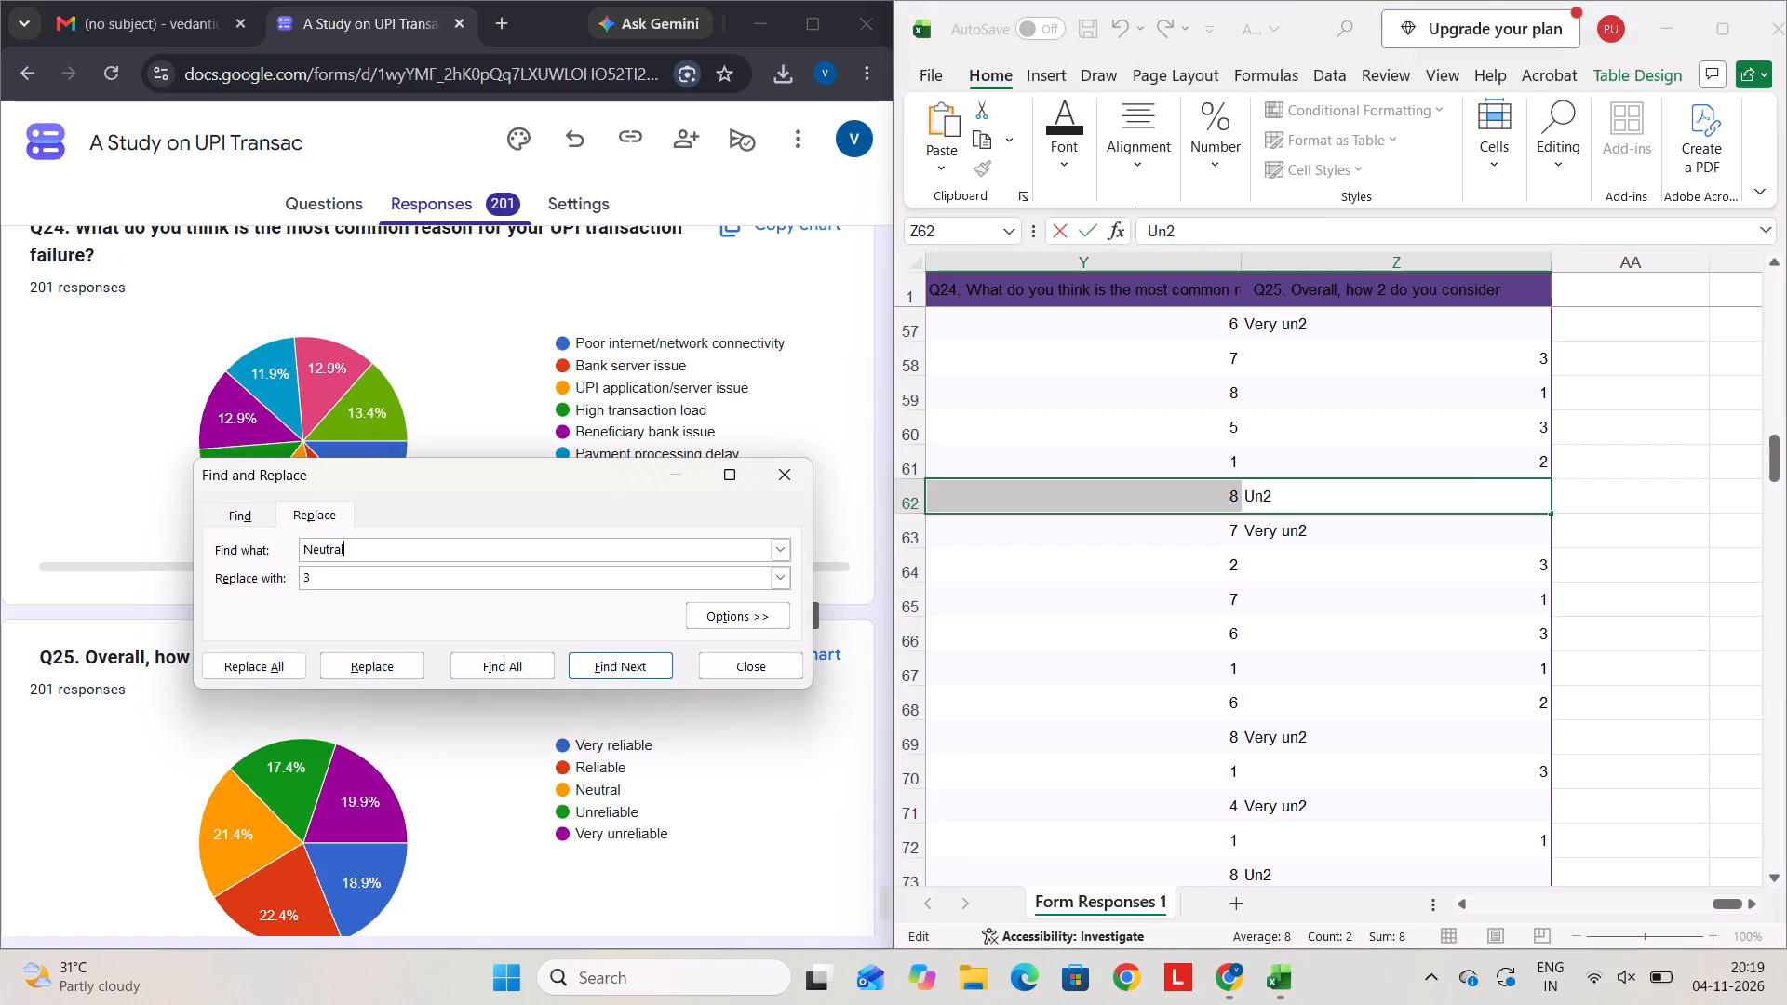
key(ctrl+a)
key(ctrl+v)
double_click(431, 585)
key(4)
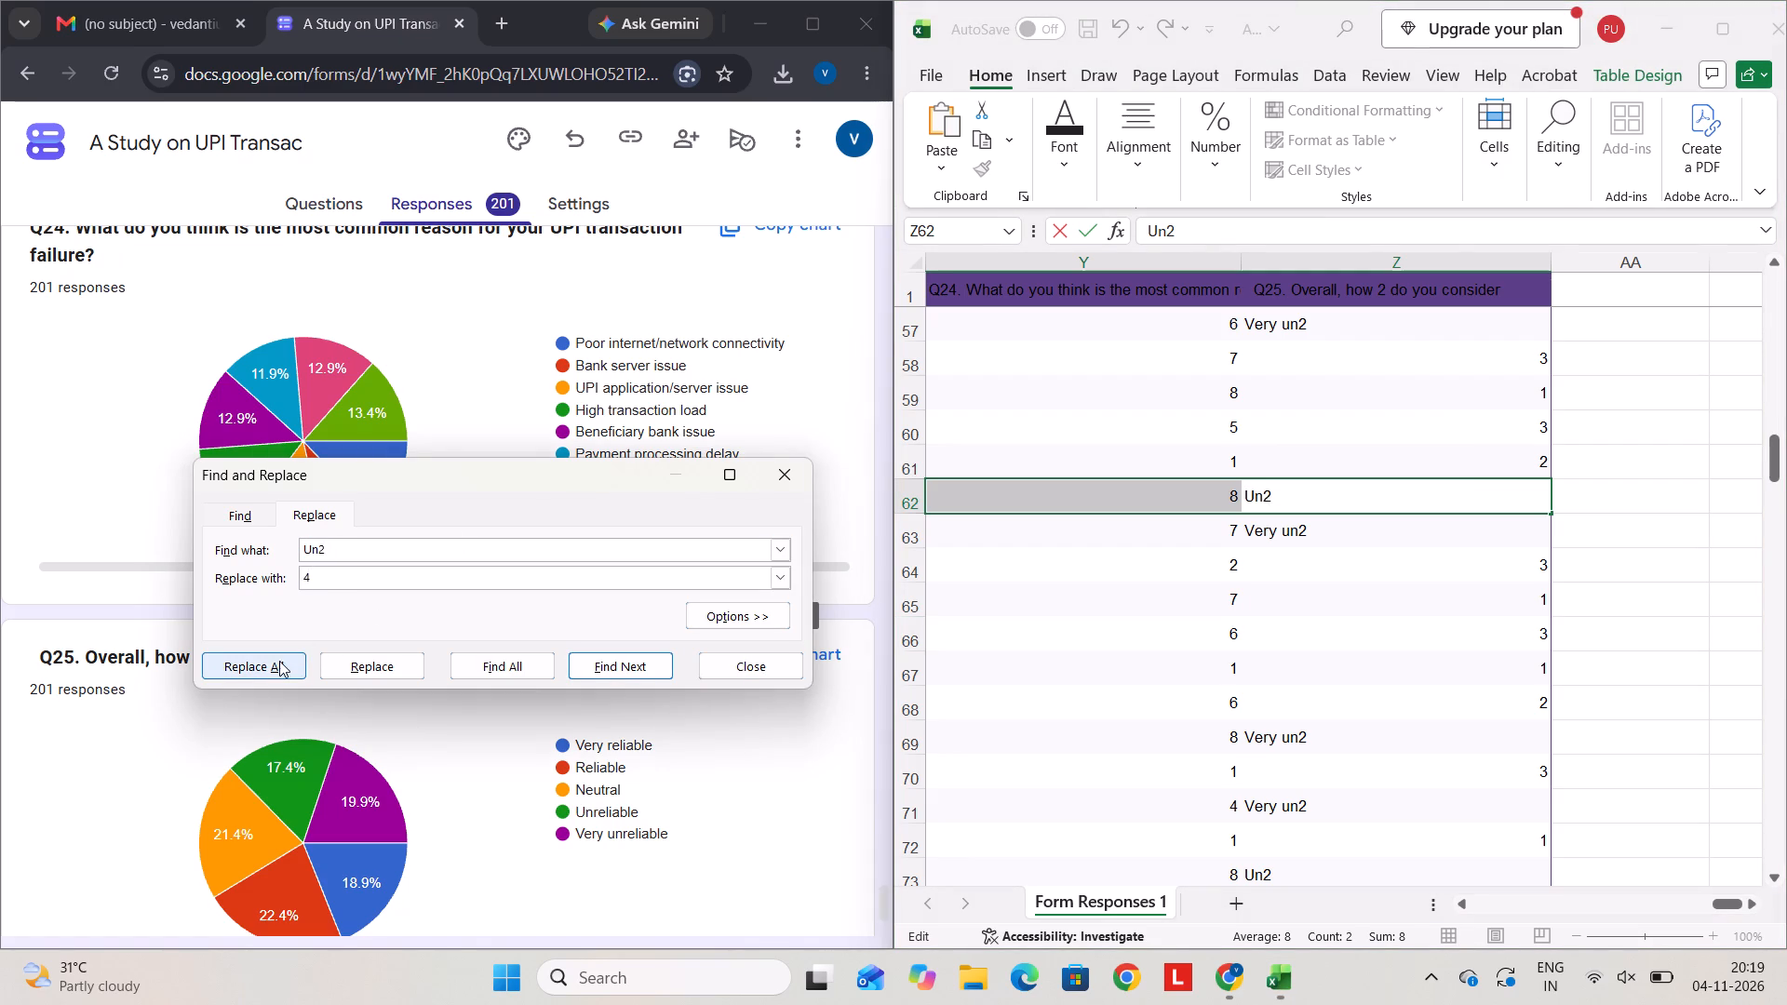
click(279, 661)
click(643, 634)
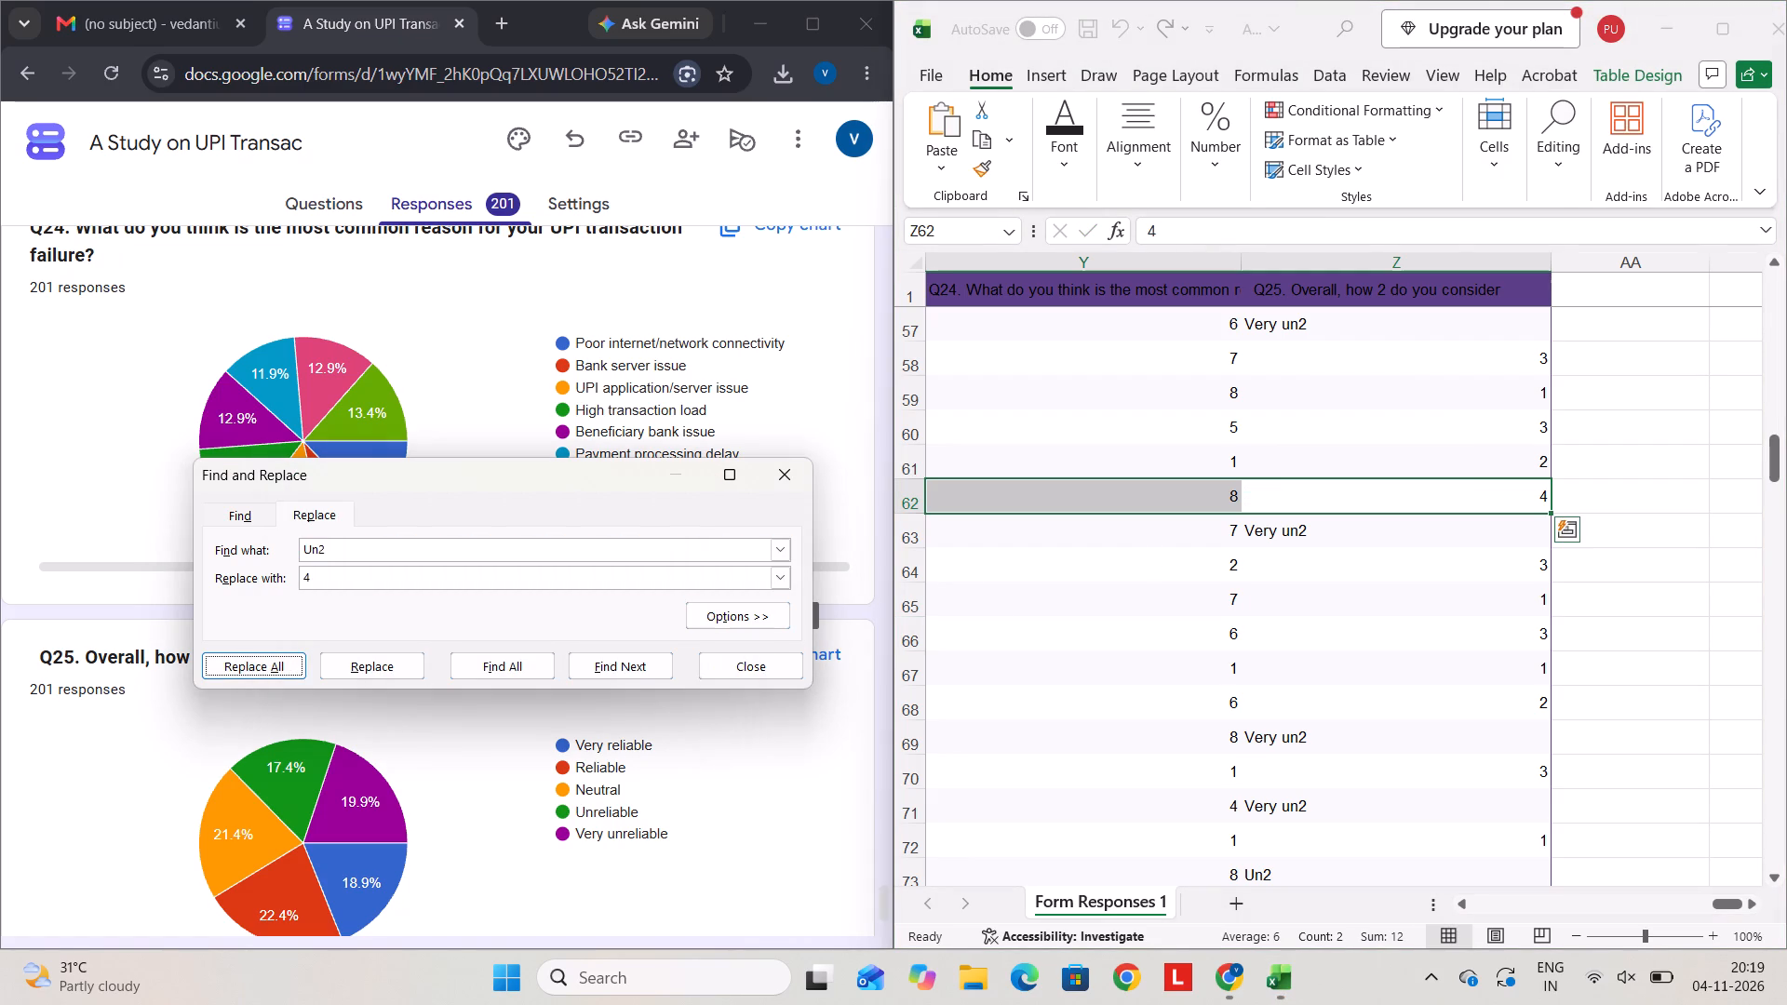
Replace every "Very un2" with 5 across the sheet, taking the search text from cell Z63.
click(1323, 529)
drag(1323, 529, 1291, 544)
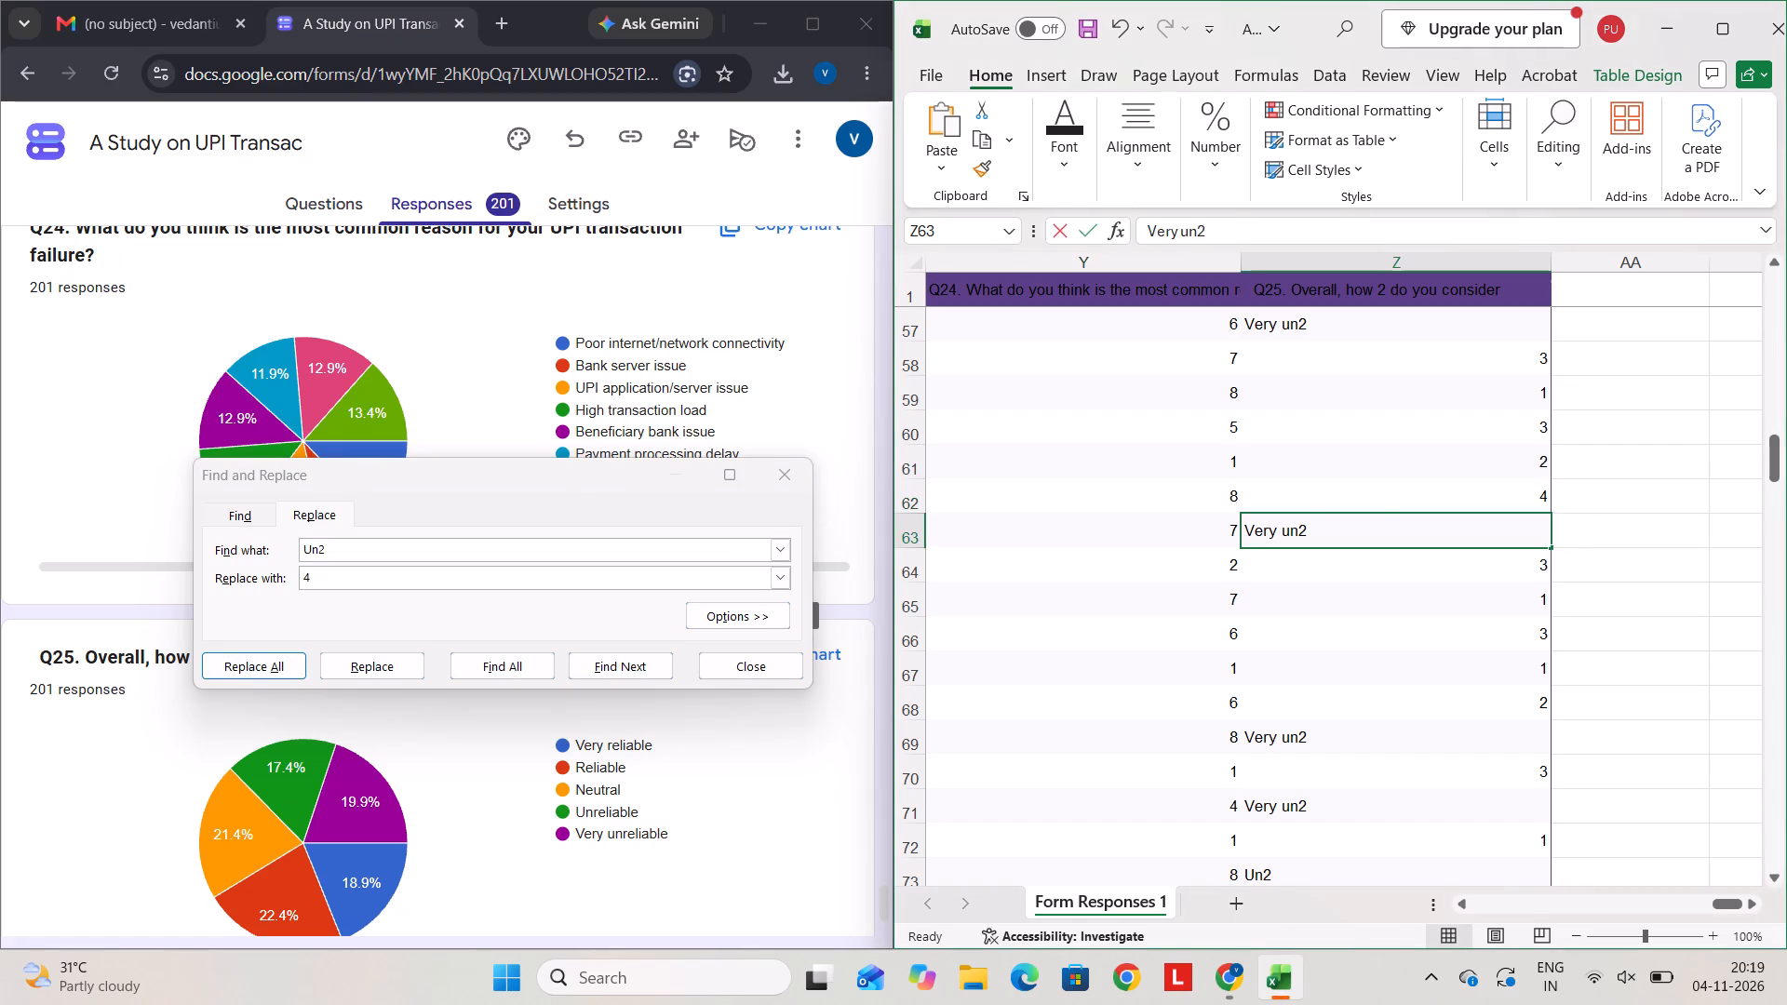
drag(1291, 544, 1220, 550)
key(ctrl+c)
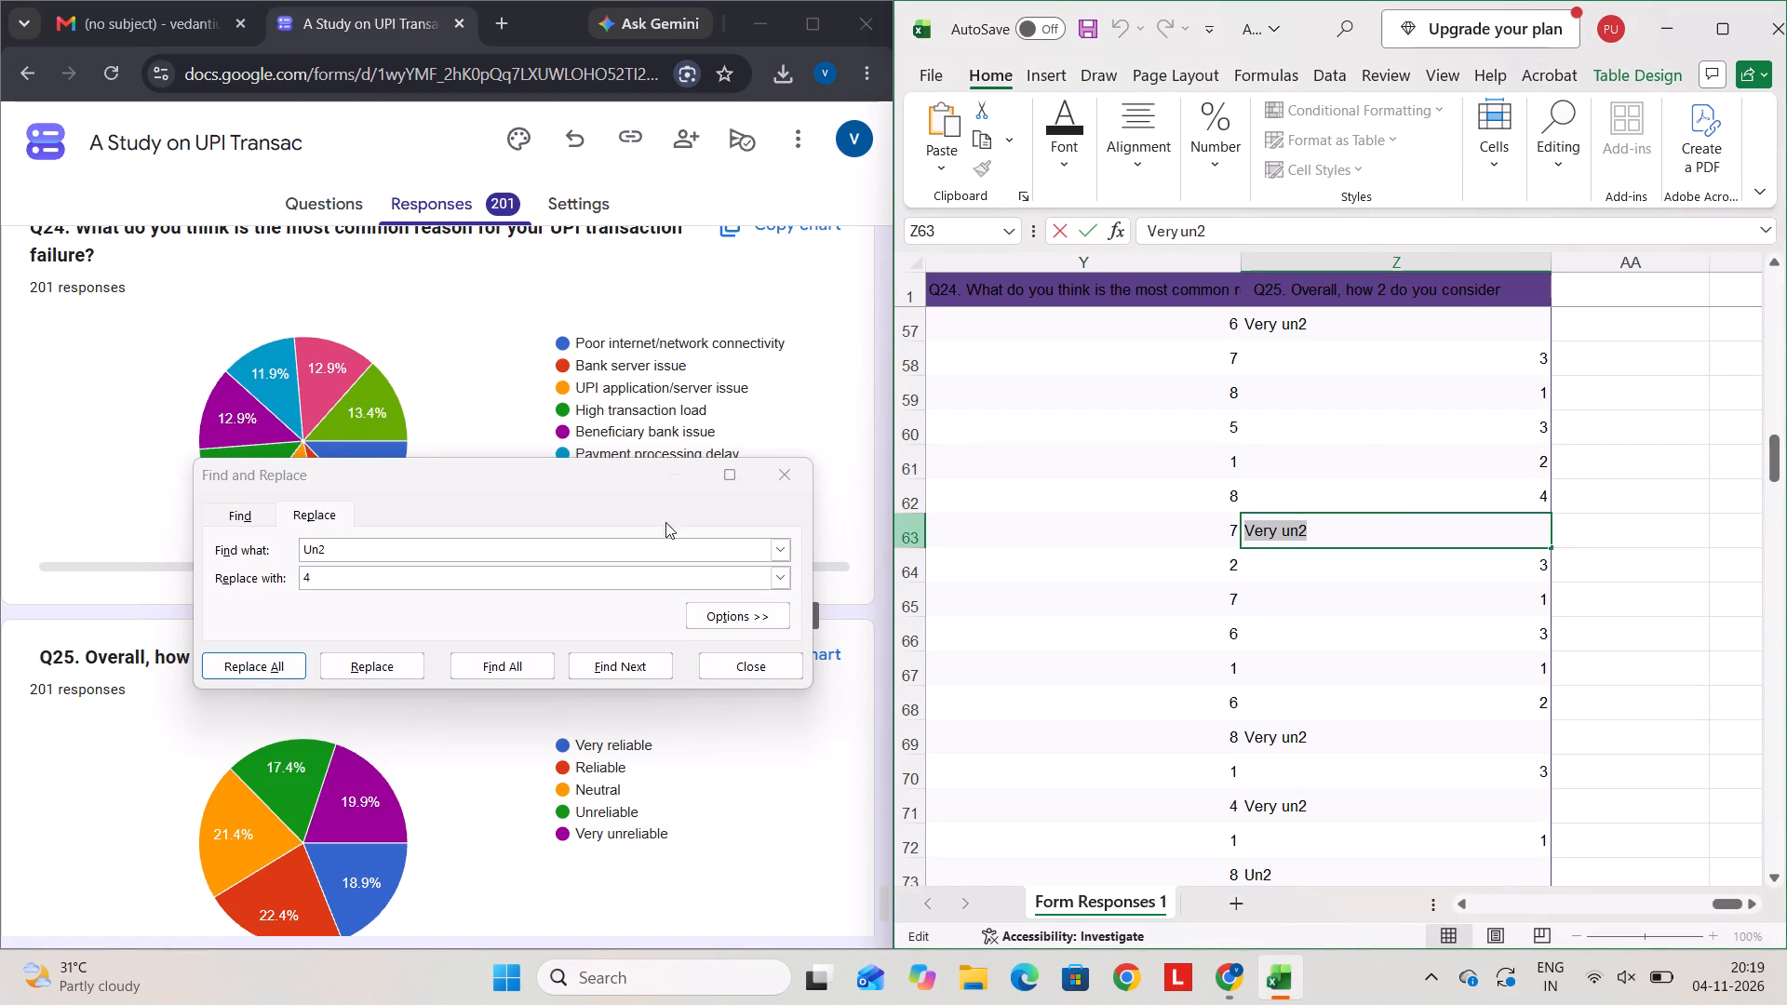
click(592, 556)
key(ctrl+a)
key(ctrl+v)
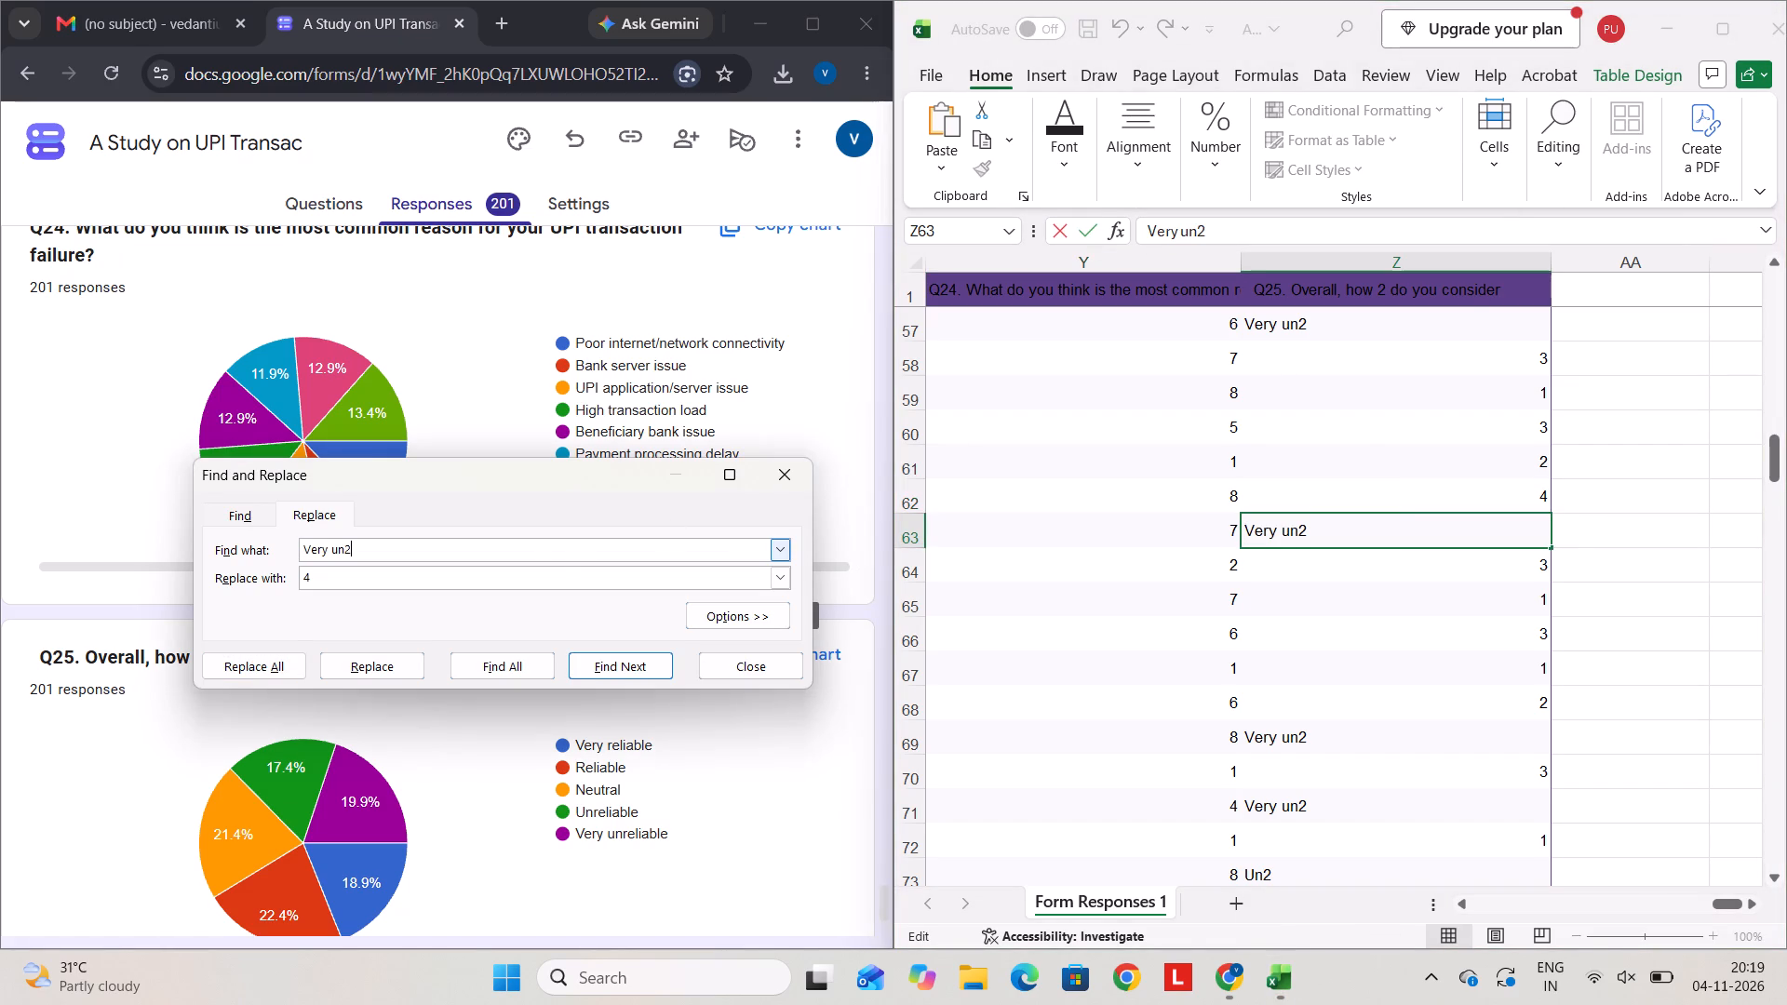
click(515, 567)
key(5)
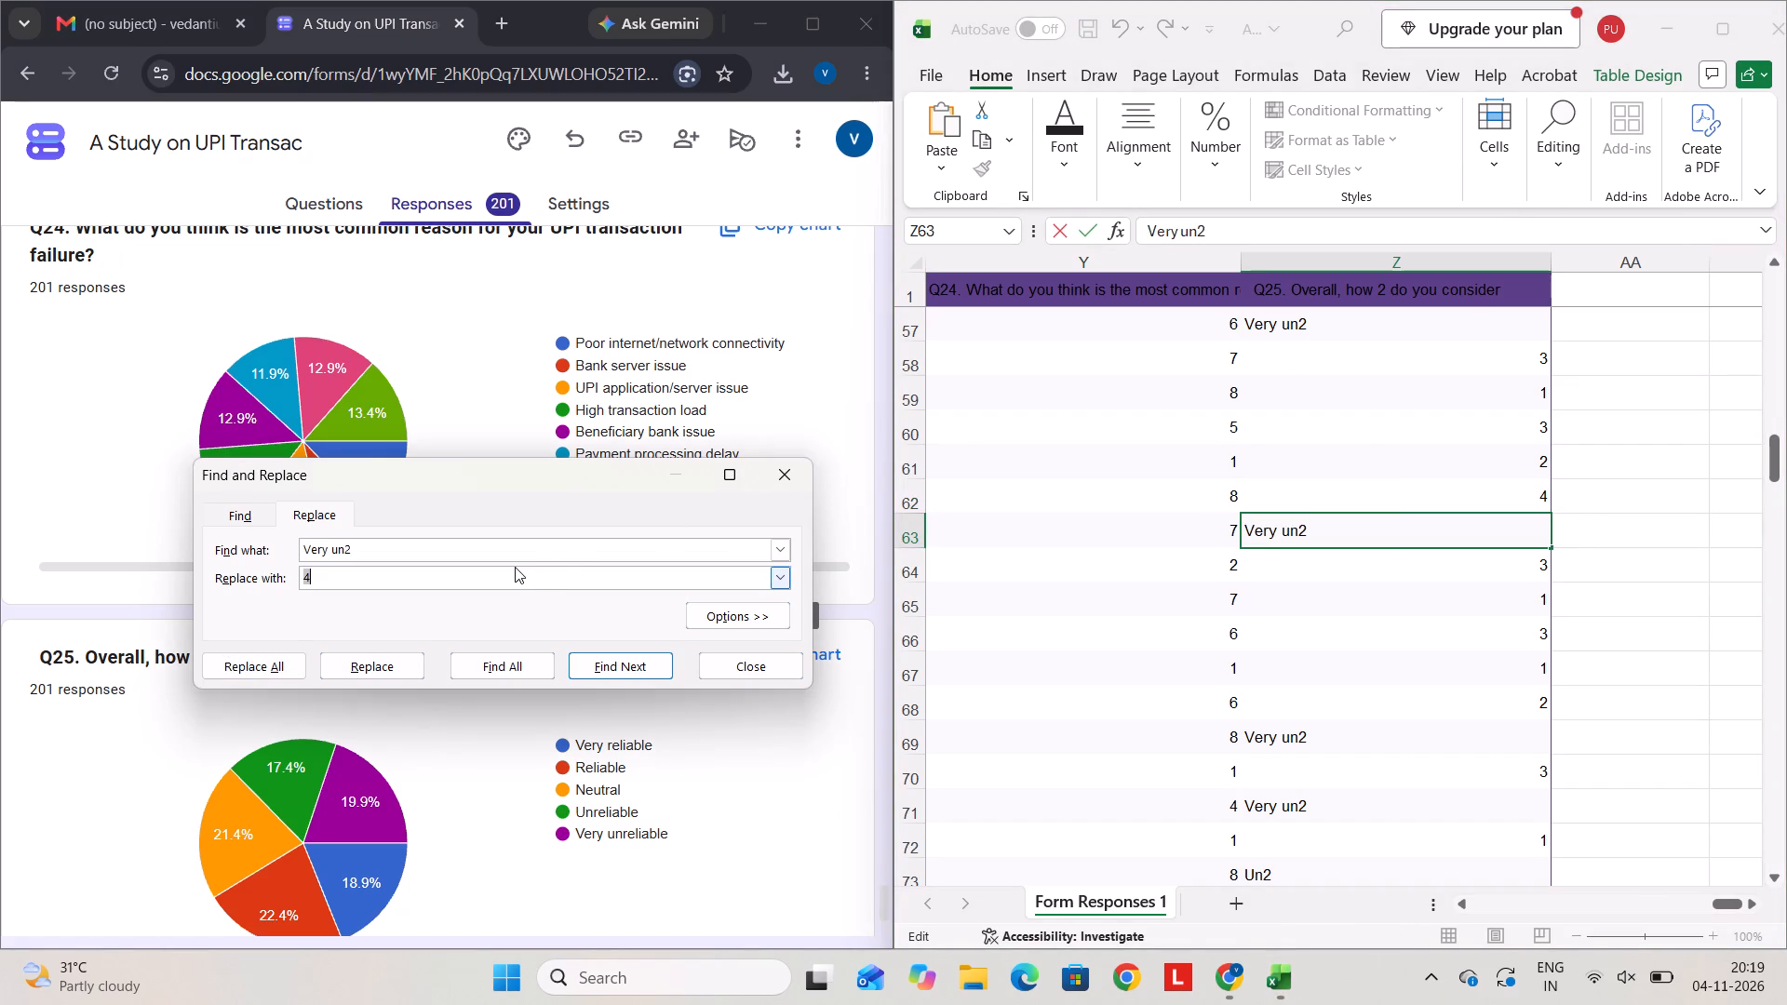
click(243, 655)
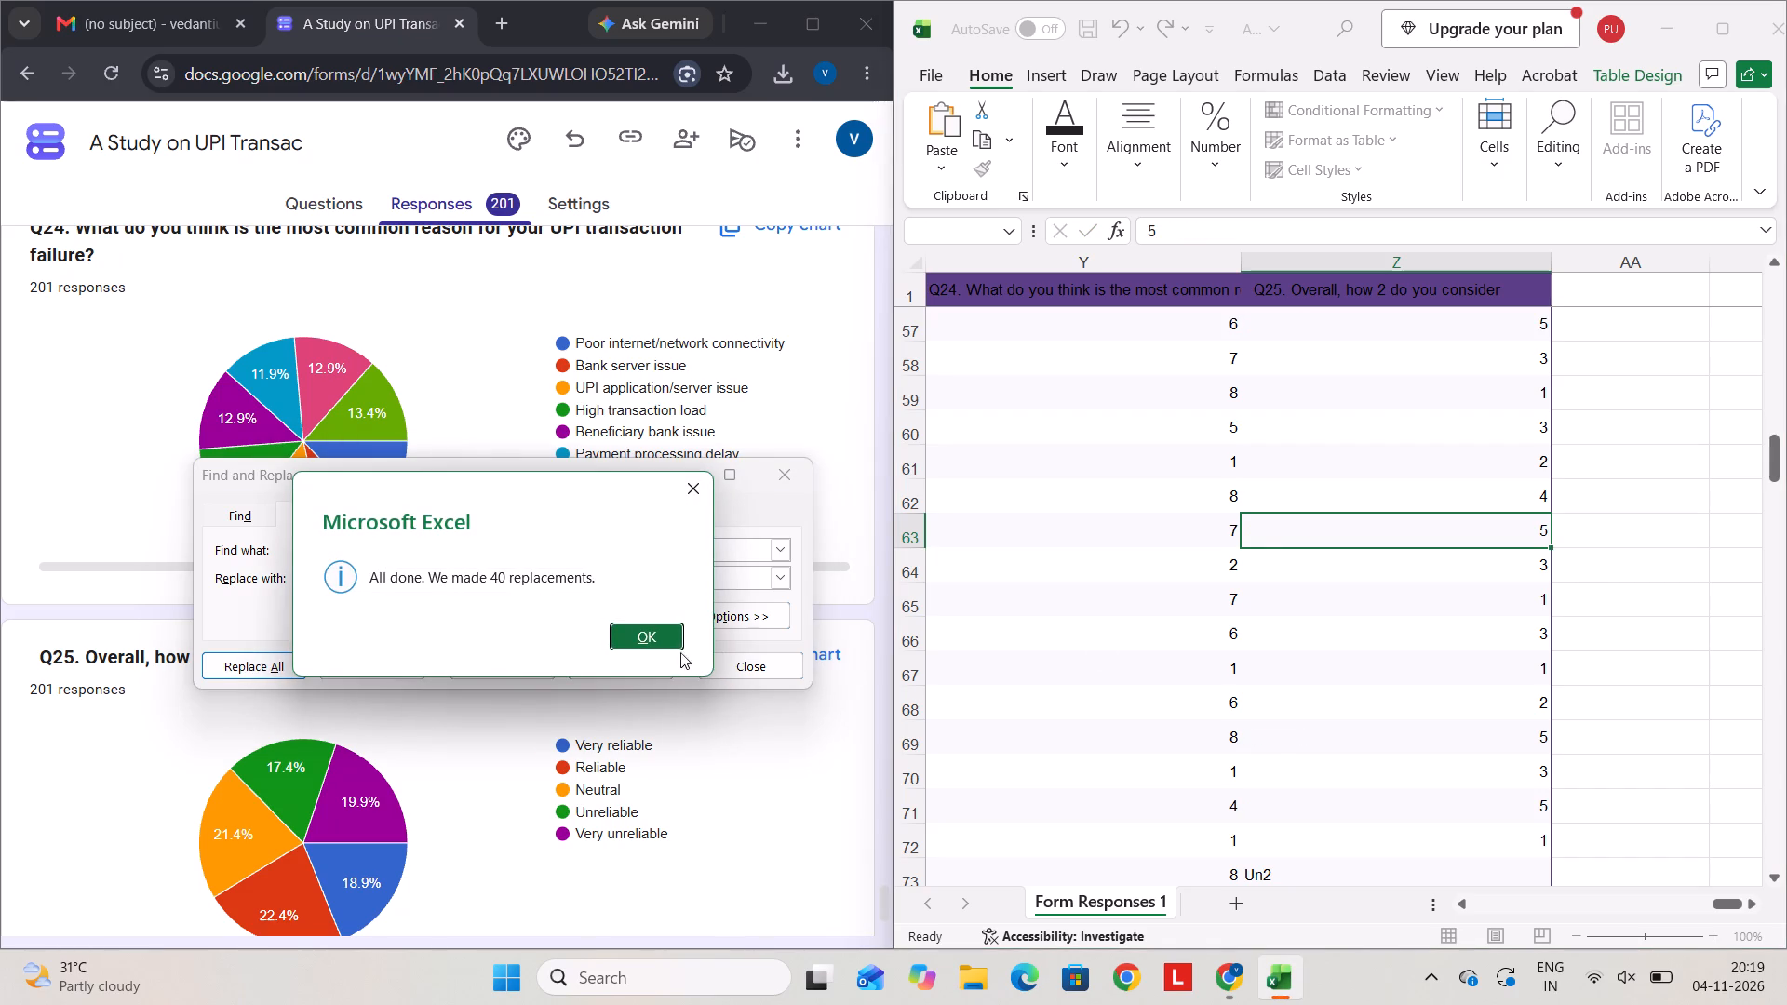
click(639, 633)
Replace every remaining "Un2" with 4 across the sheet, taking the search text from cell Z8 in the Q25 column.
scroll(1390, 663, right, 1)
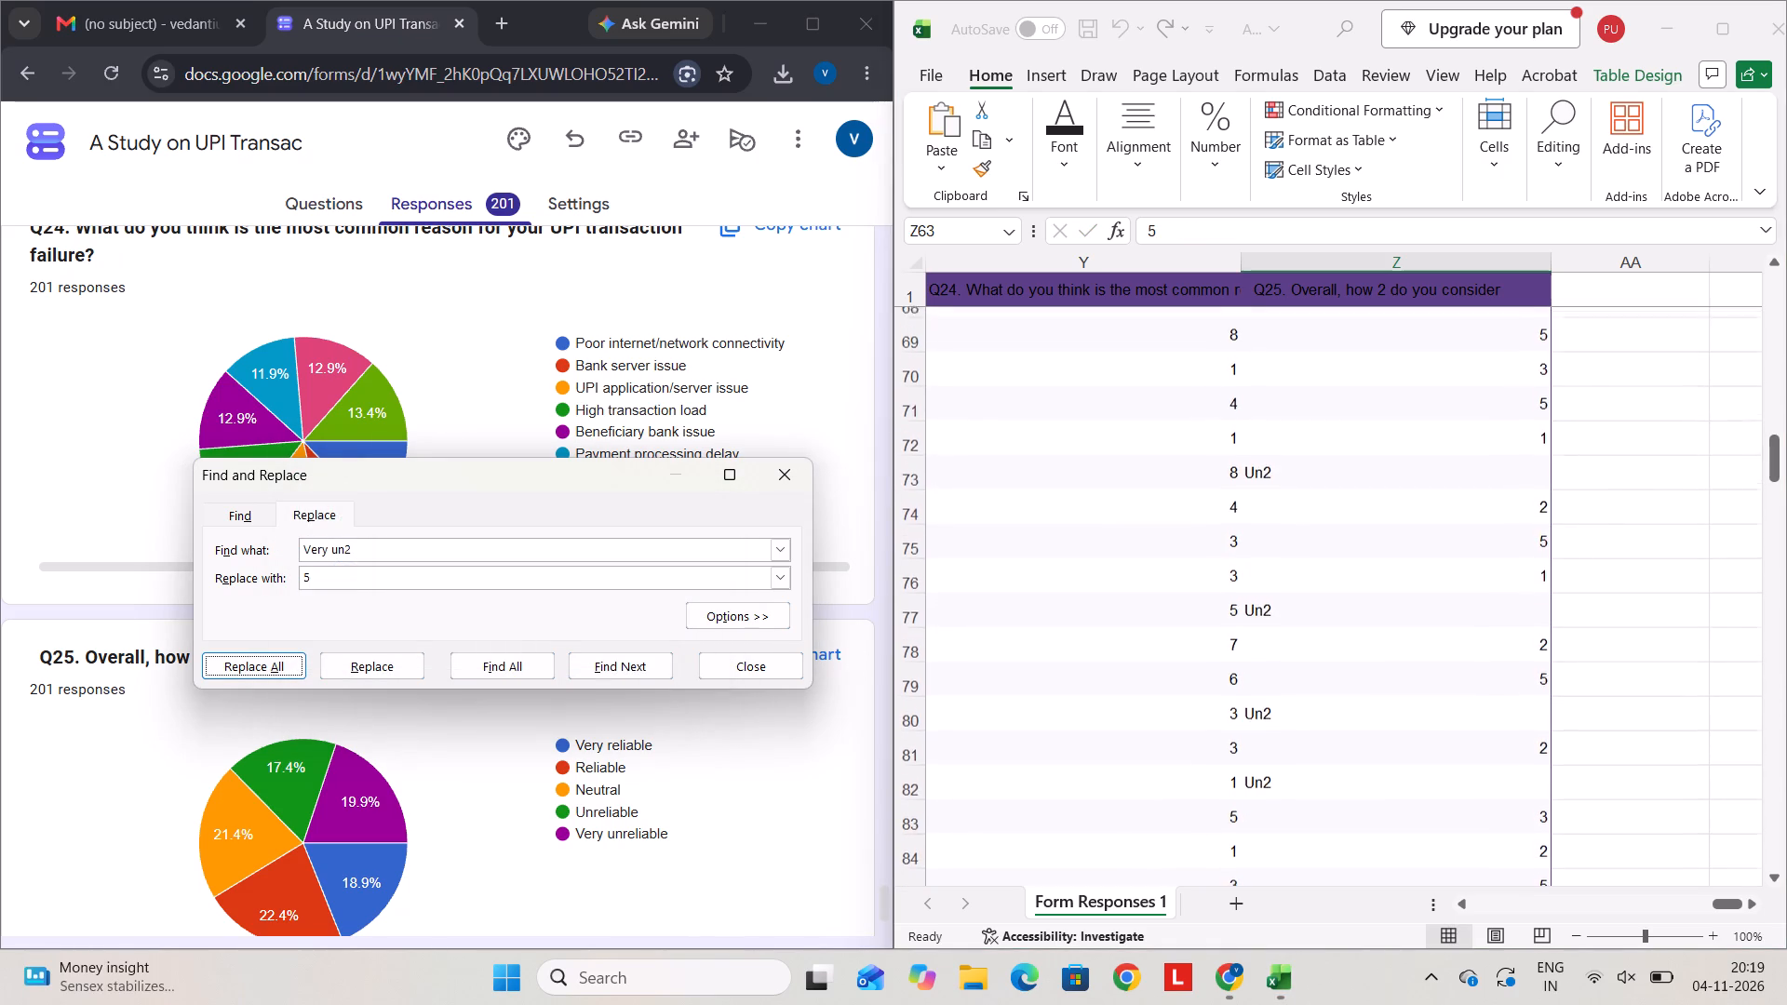
scroll(1368, 466, right, 1)
scroll(1337, 549, right, 1)
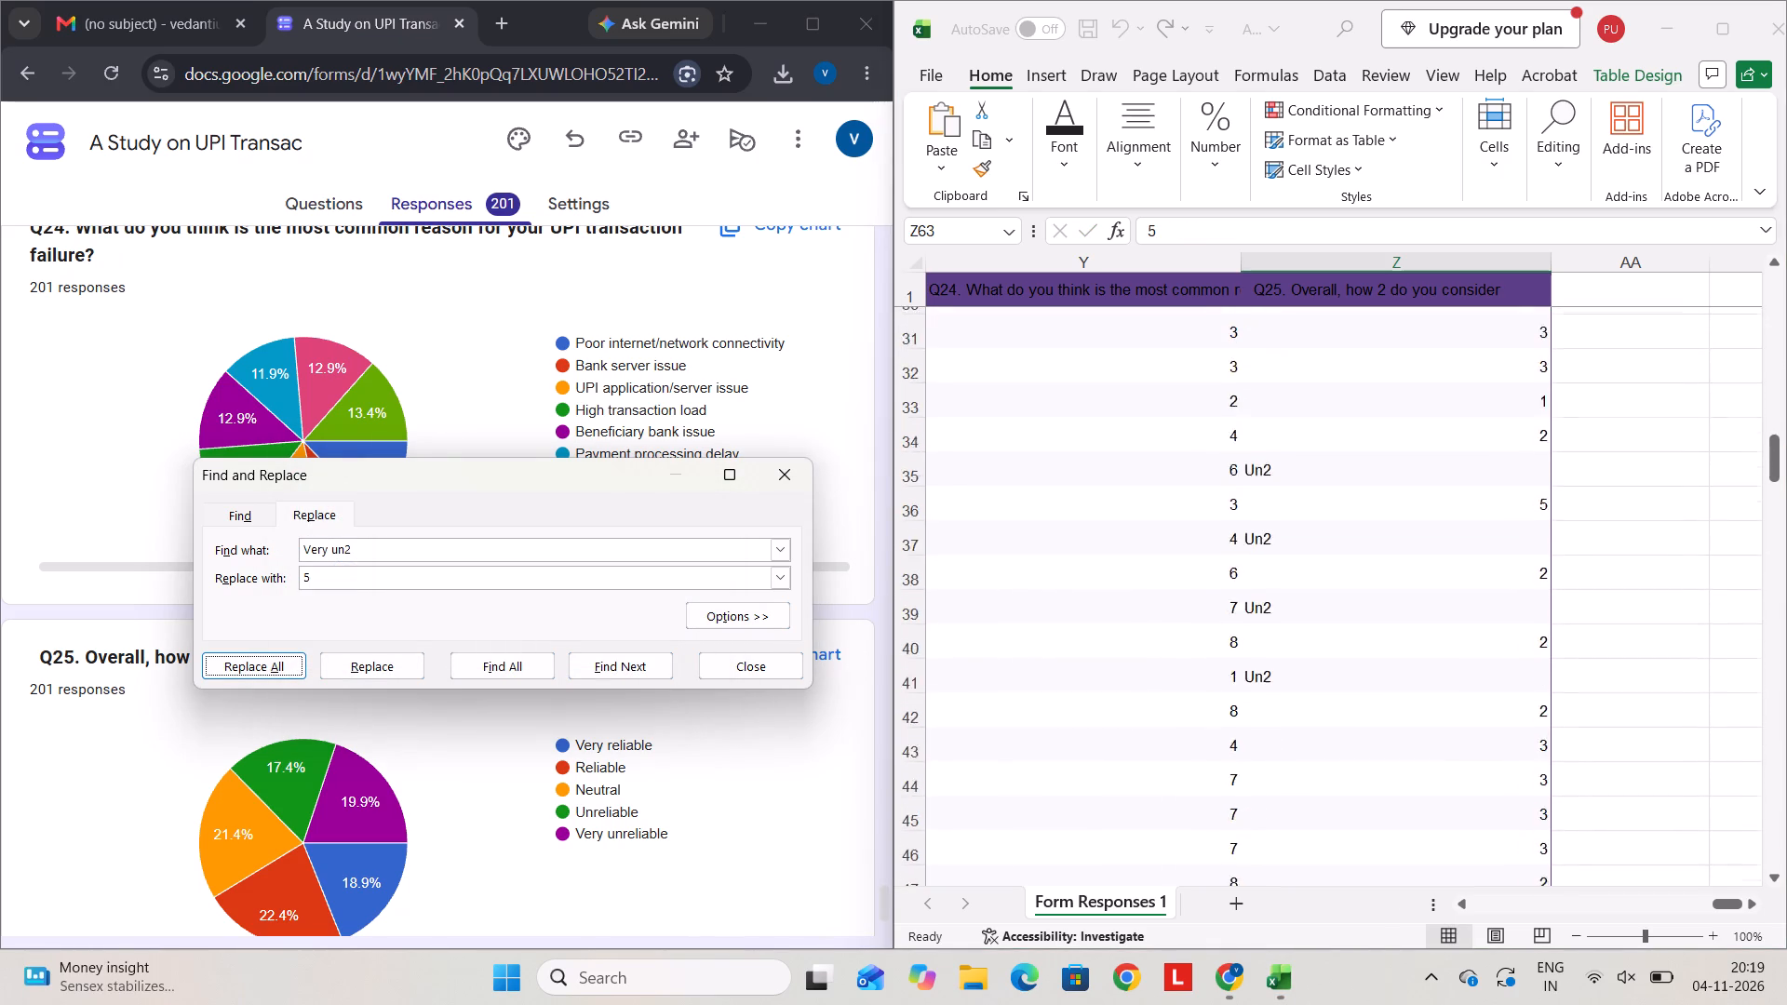
scroll(1320, 640, right, 1)
scroll(1345, 531, right, 1)
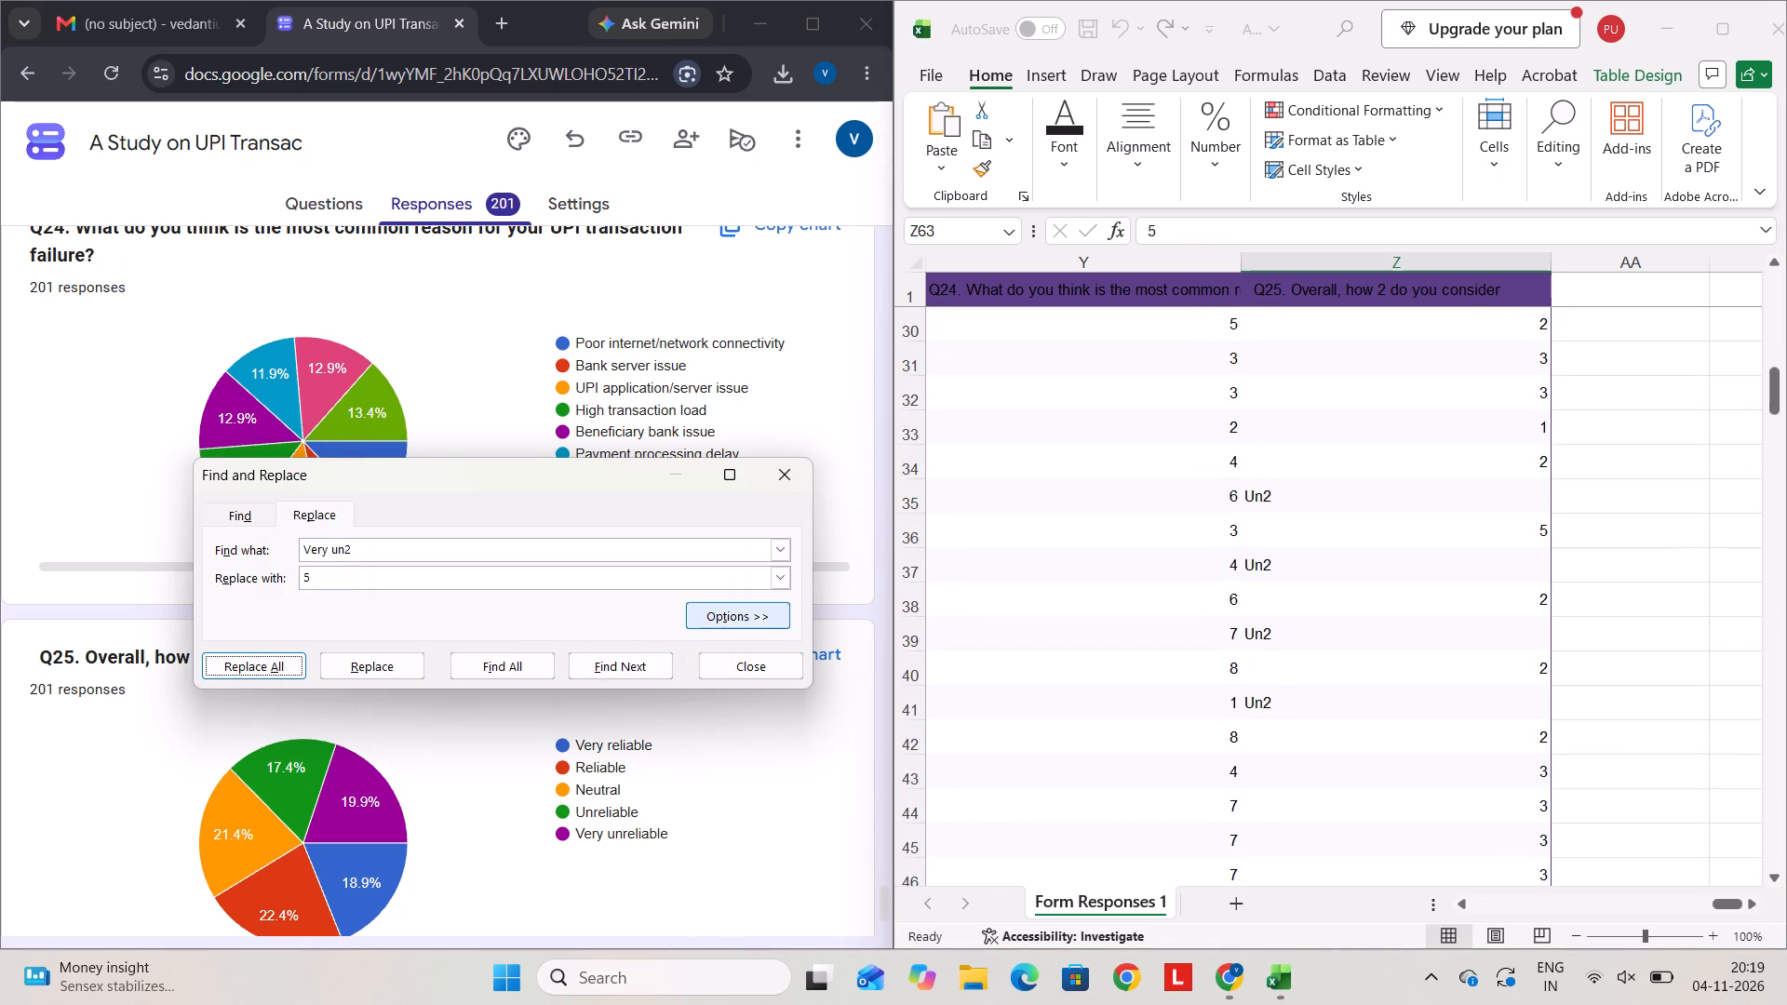
scroll(1513, 428, up, 1)
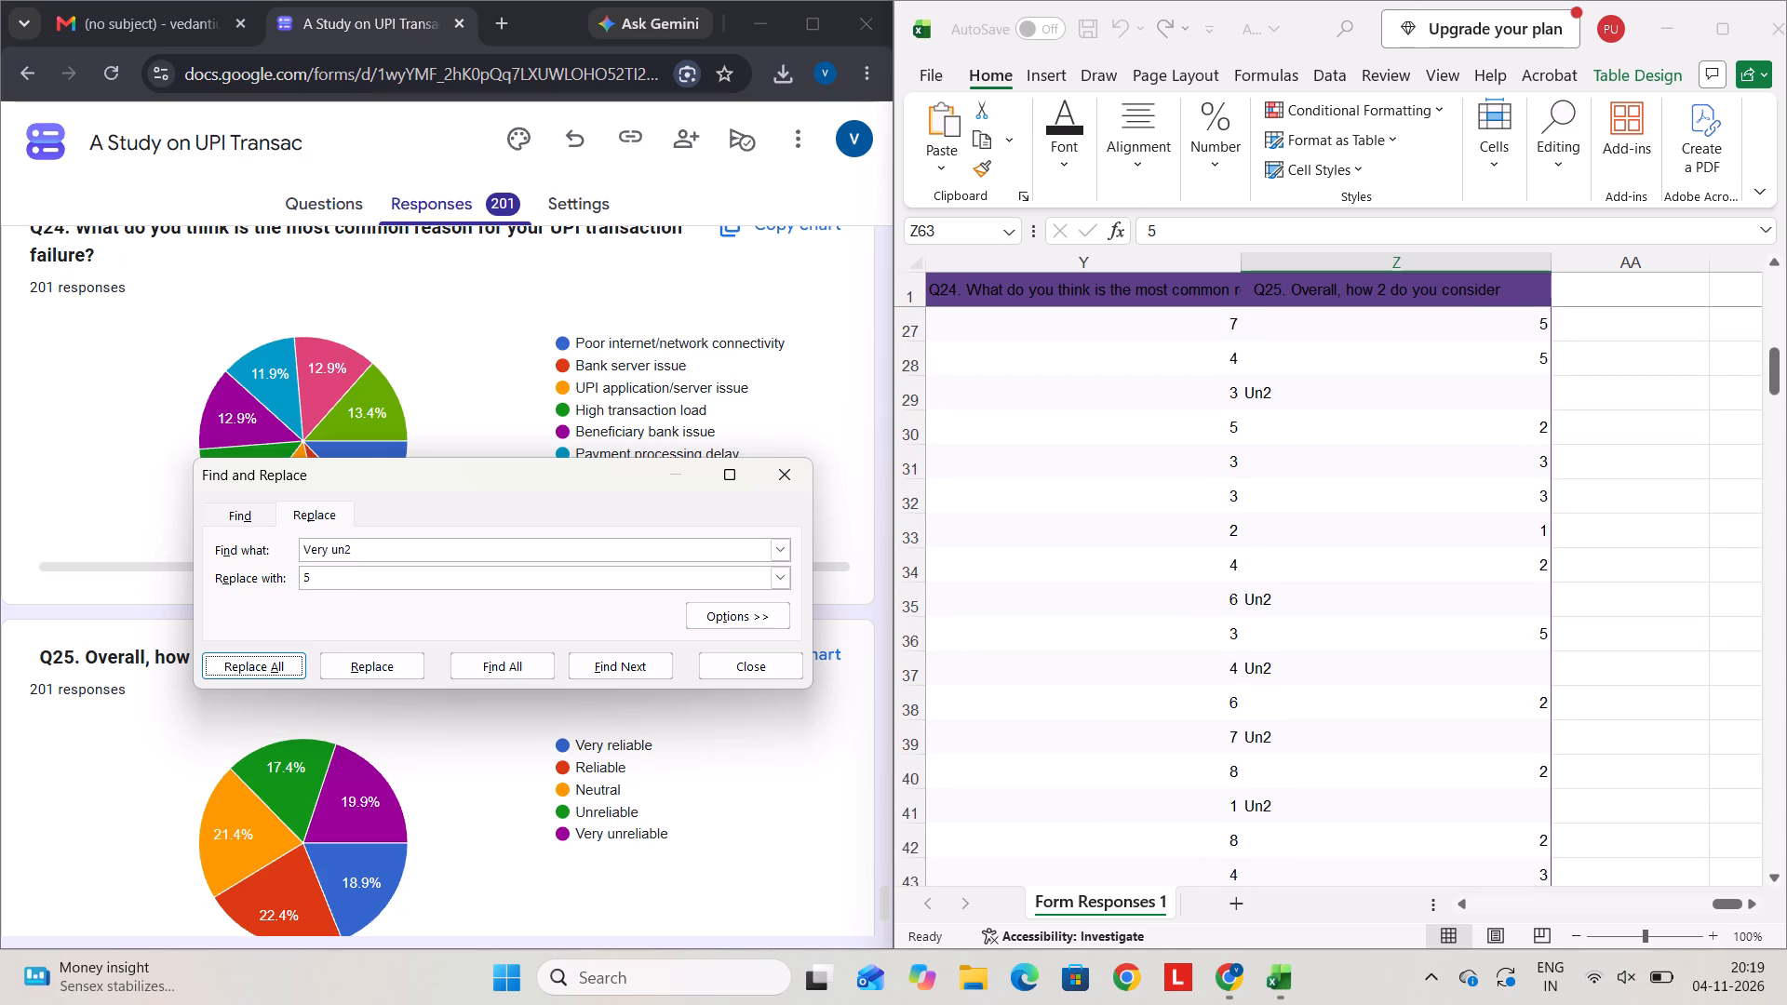
scroll(1500, 539, up, 7)
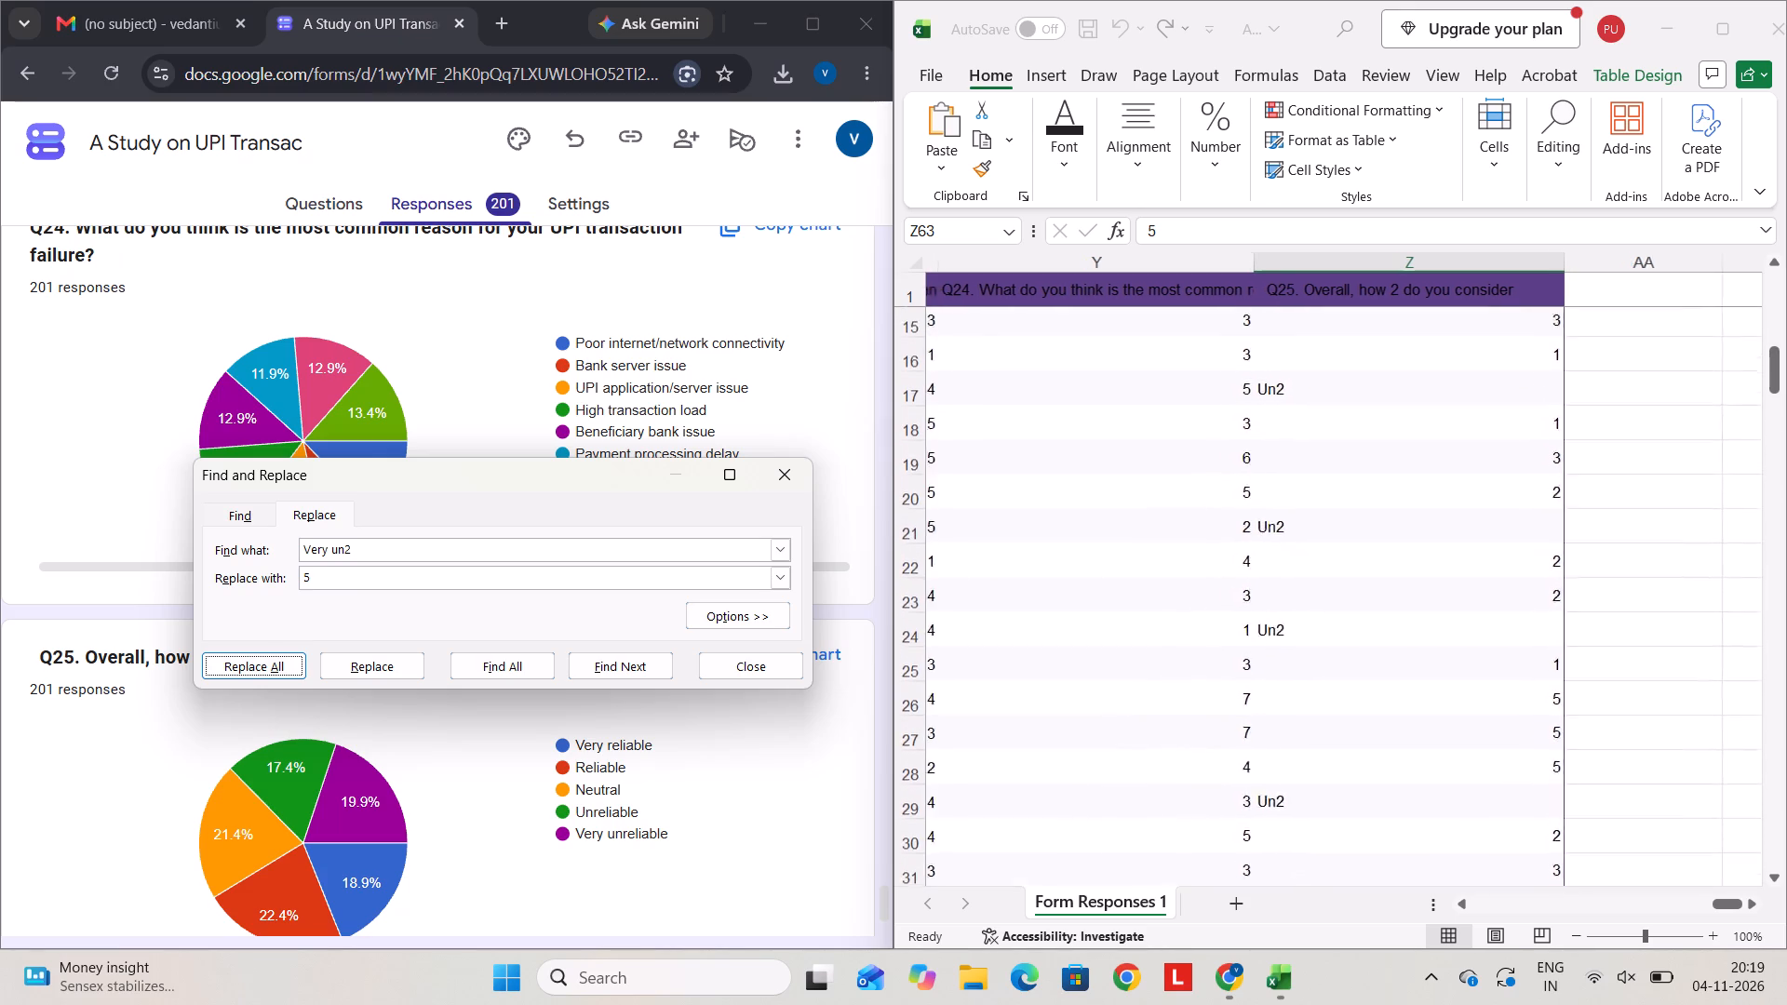
scroll(1500, 539, up, 3)
scroll(1500, 539, left, 3)
scroll(1500, 539, up, 1)
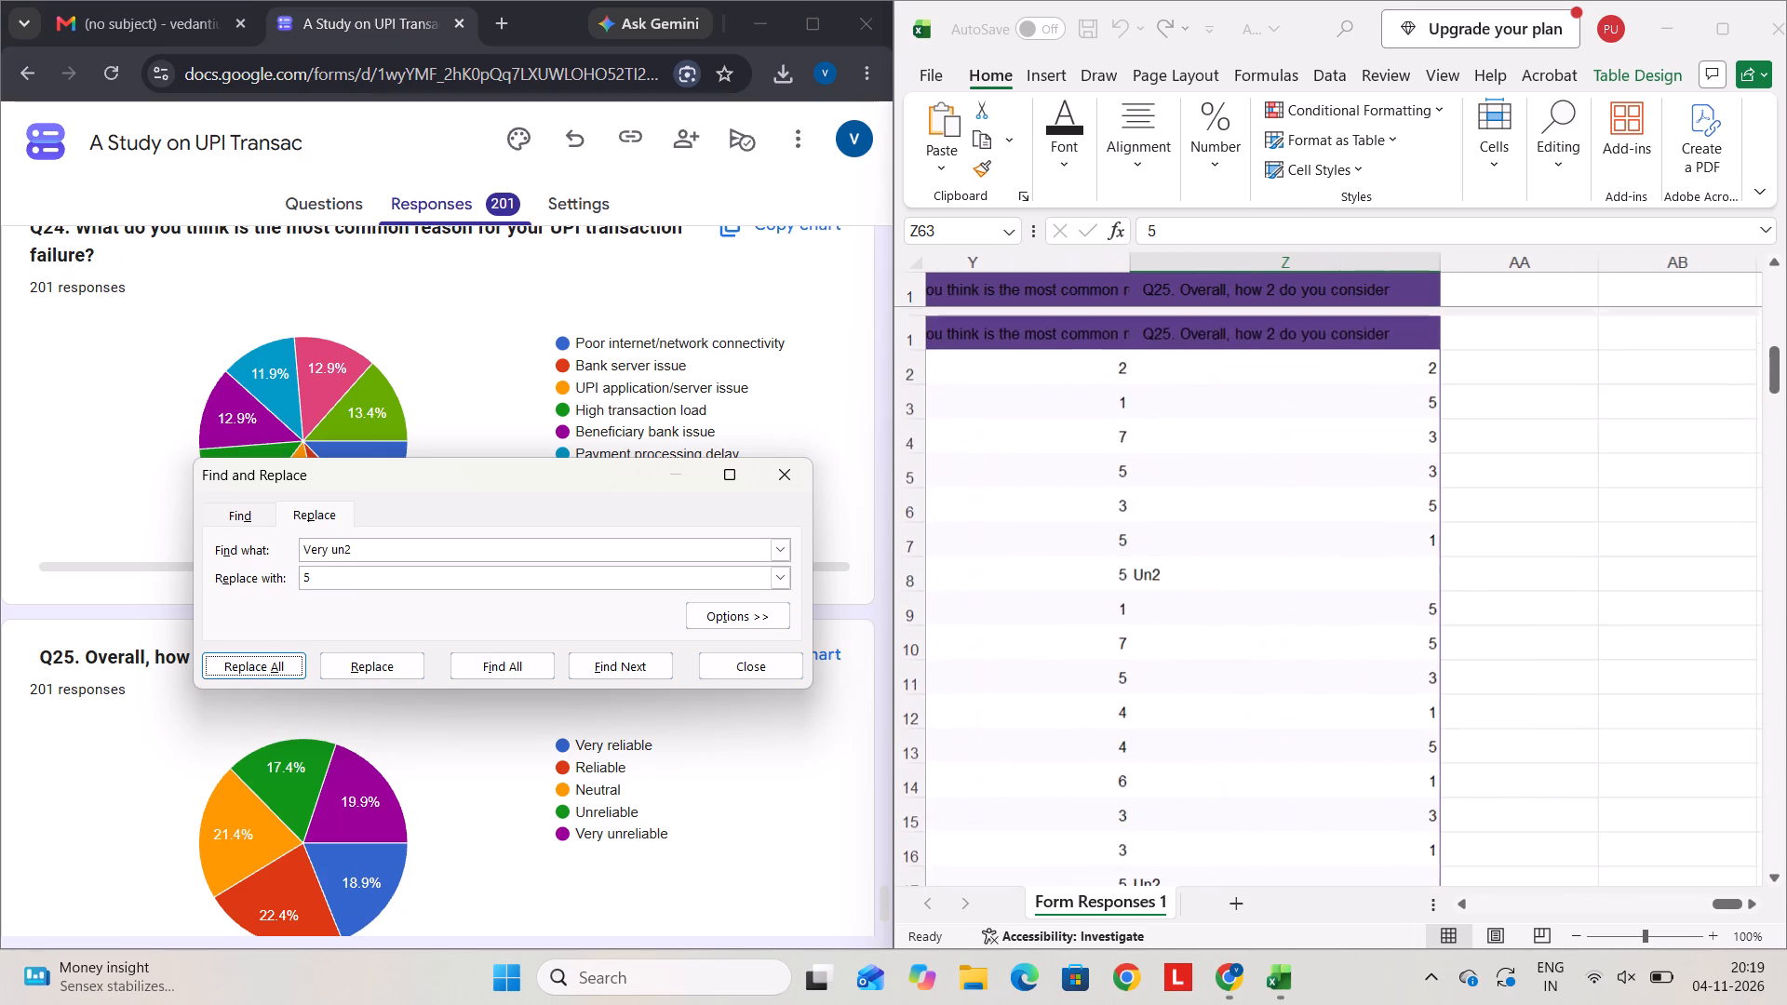
scroll(1500, 539, up, 1)
double_click(1283, 527)
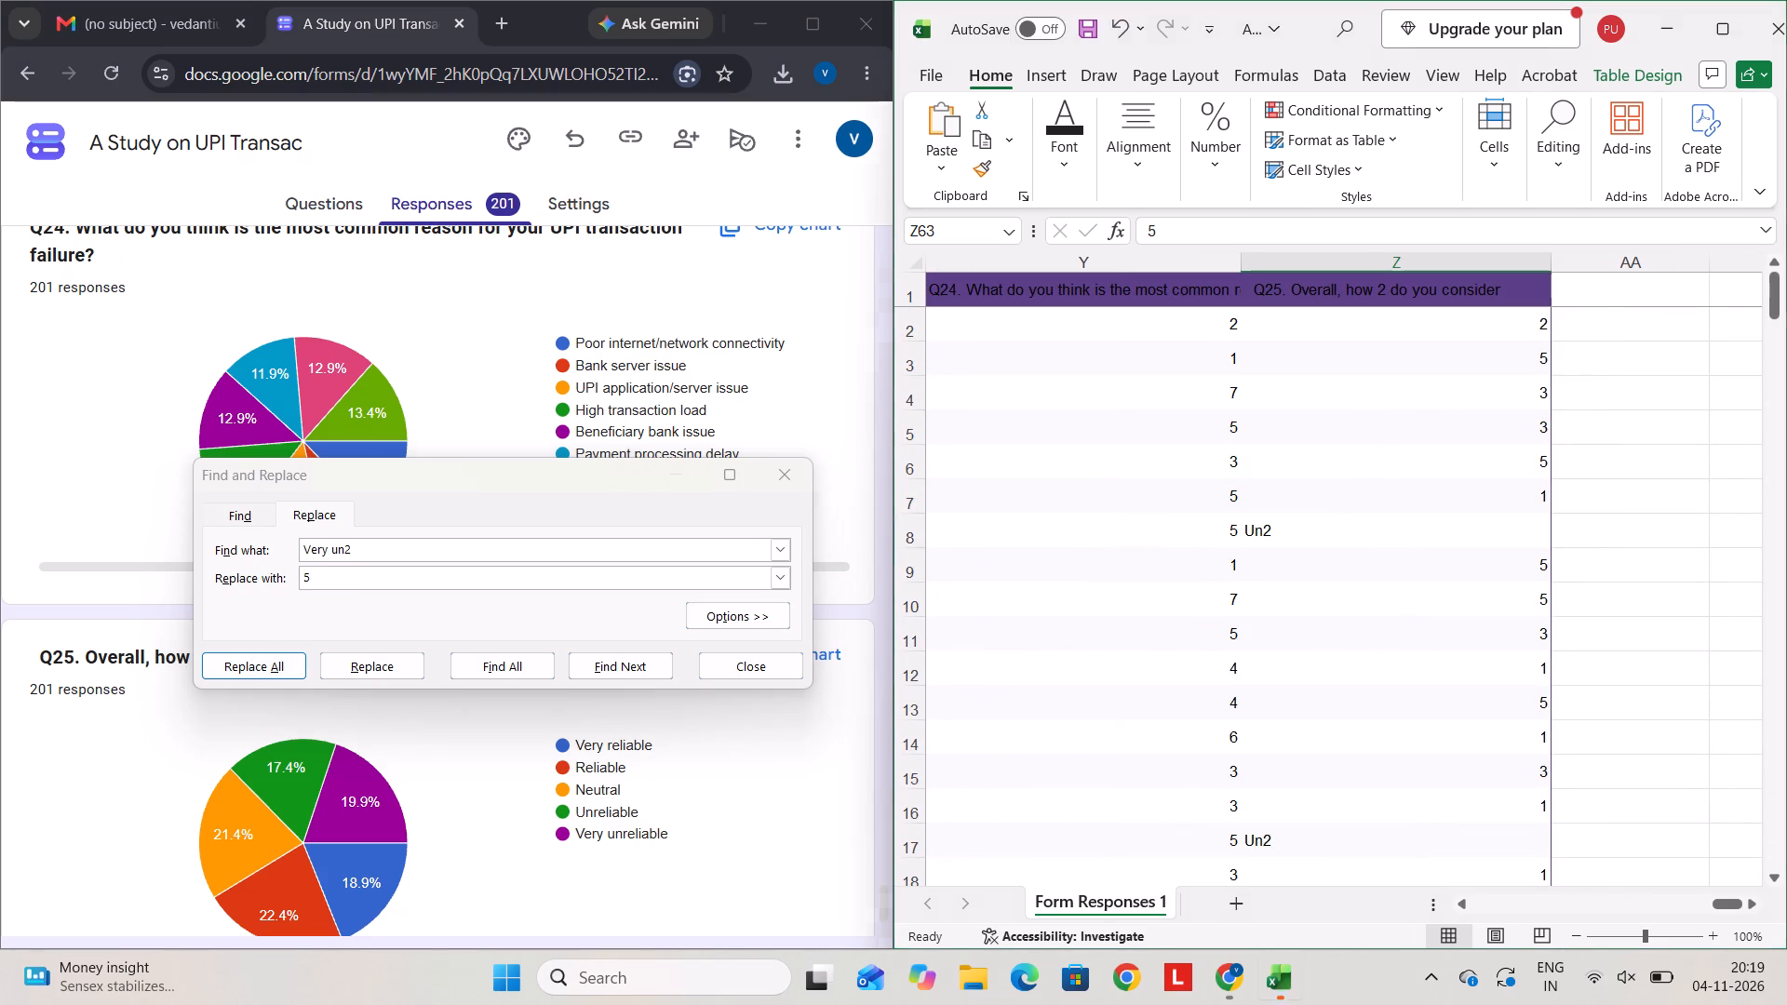
click(1283, 527)
key(ctrl+a)
key(ctrl+c)
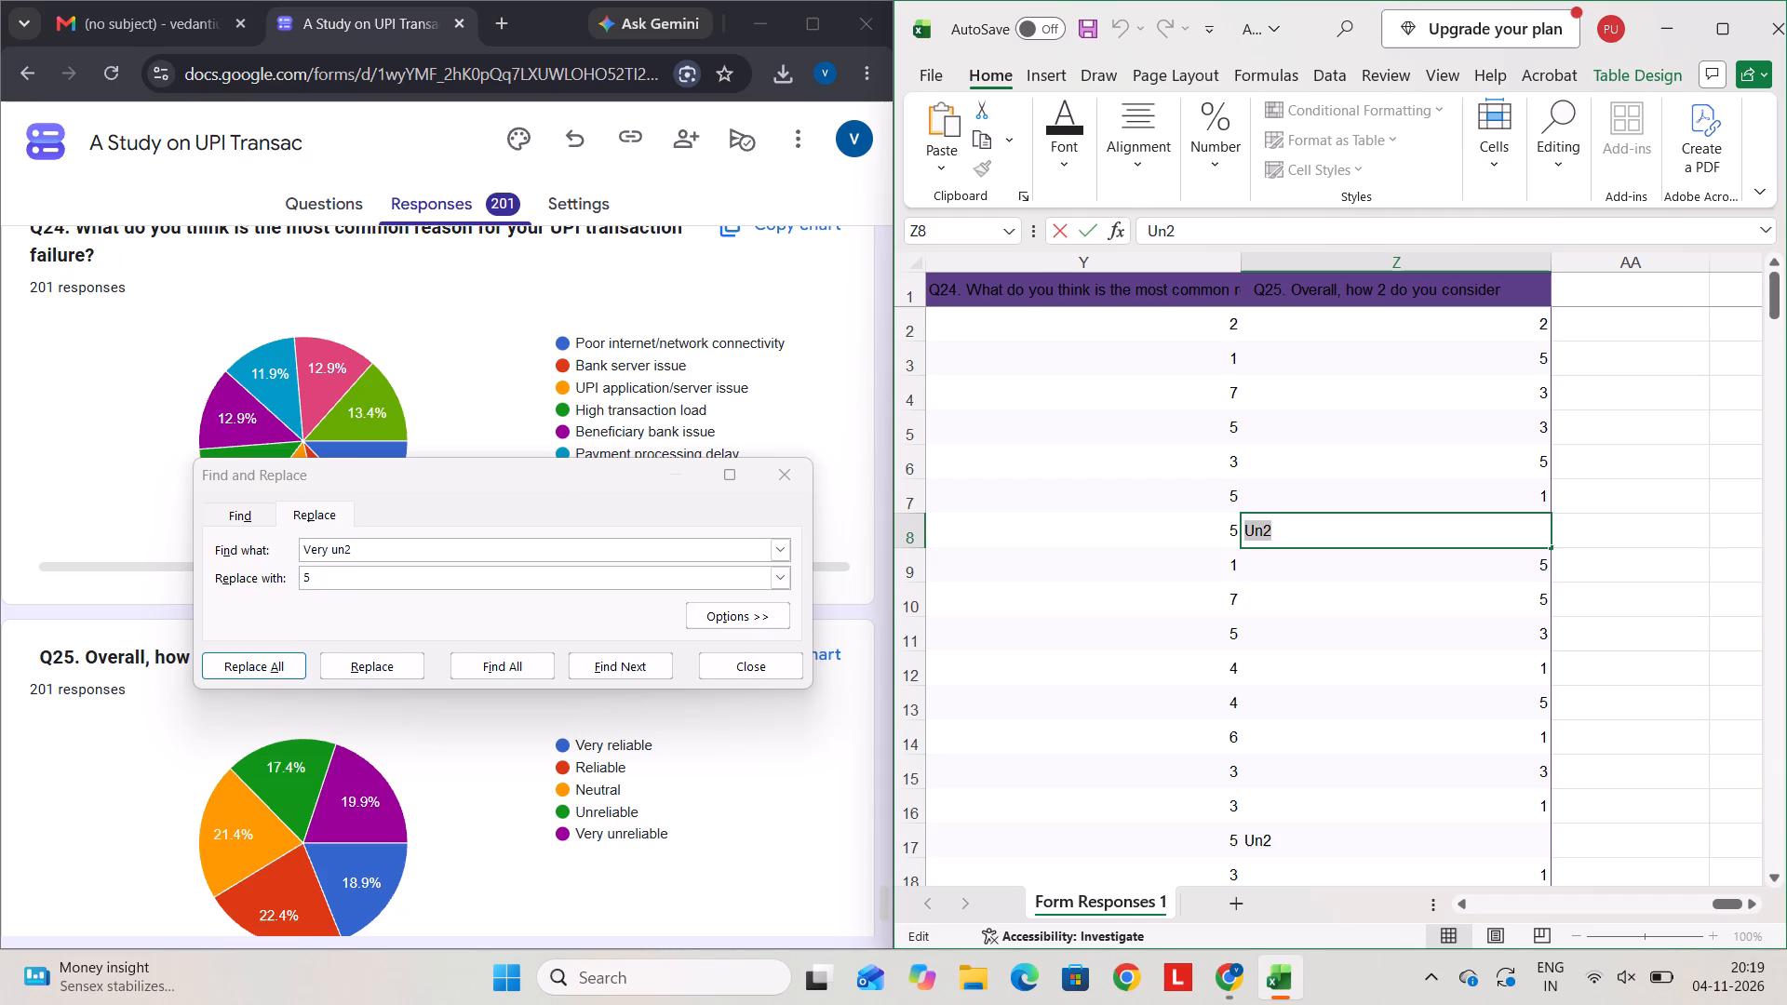
double_click(504, 543)
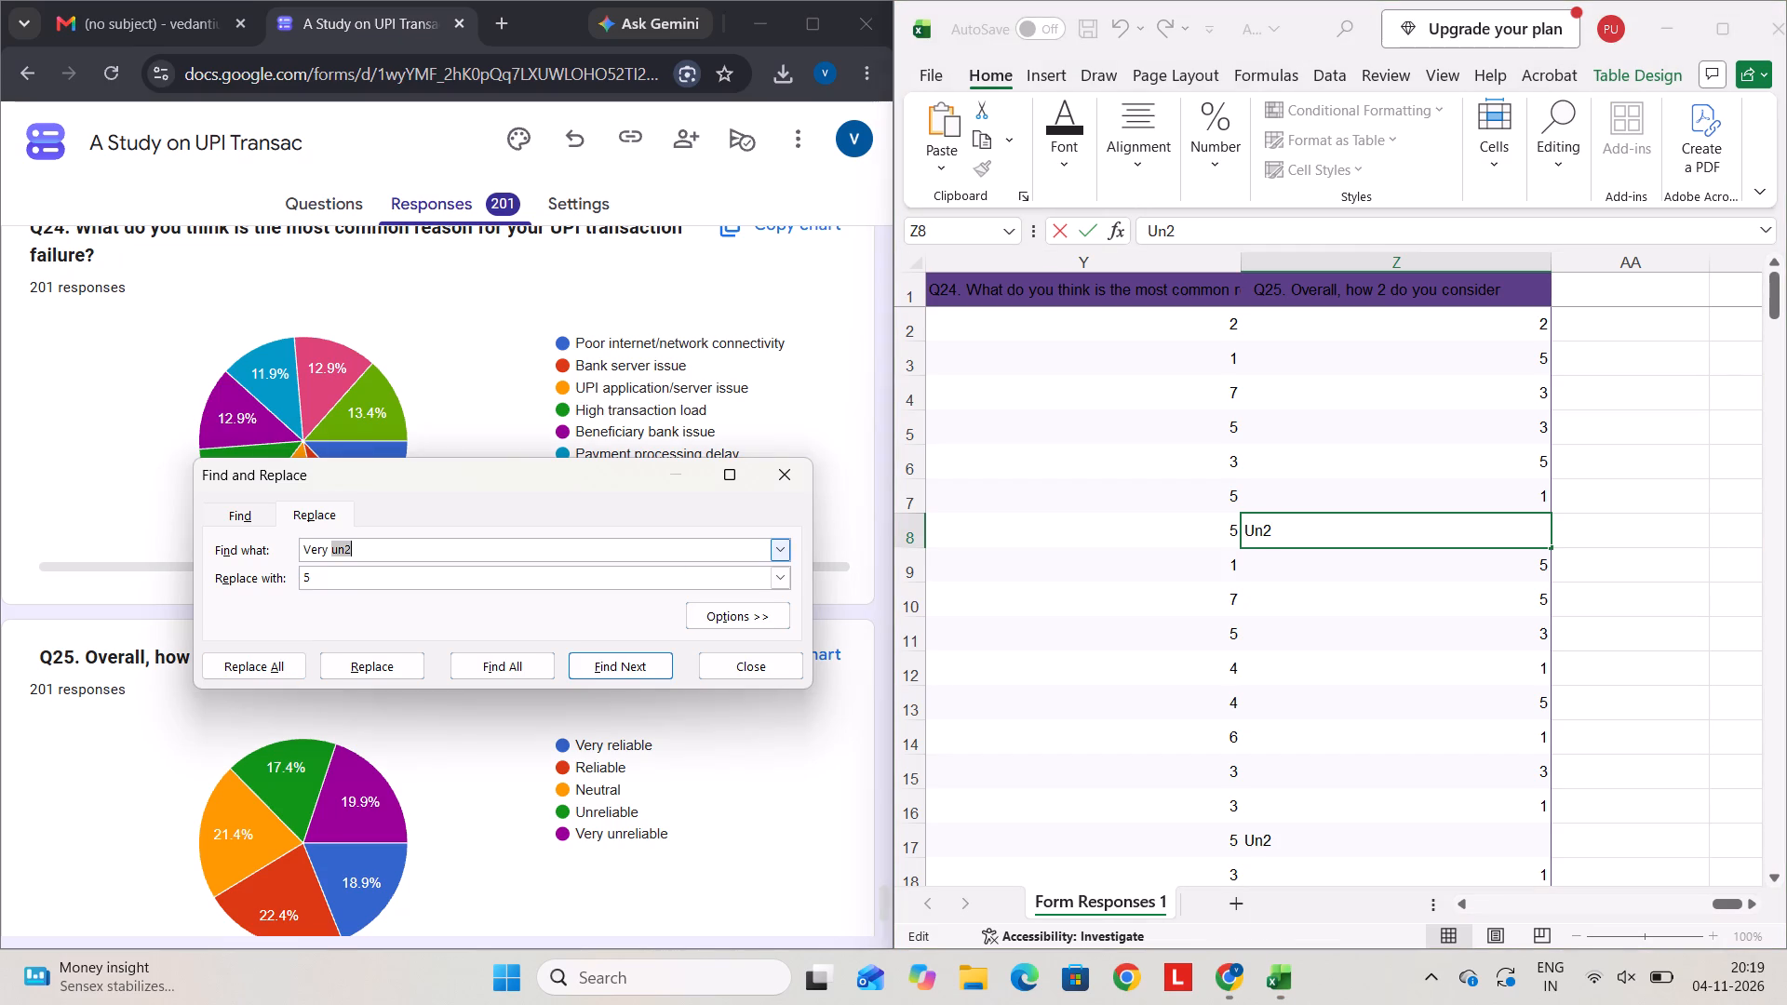
key(ctrl+a)
key(ctrl+v)
double_click(451, 577)
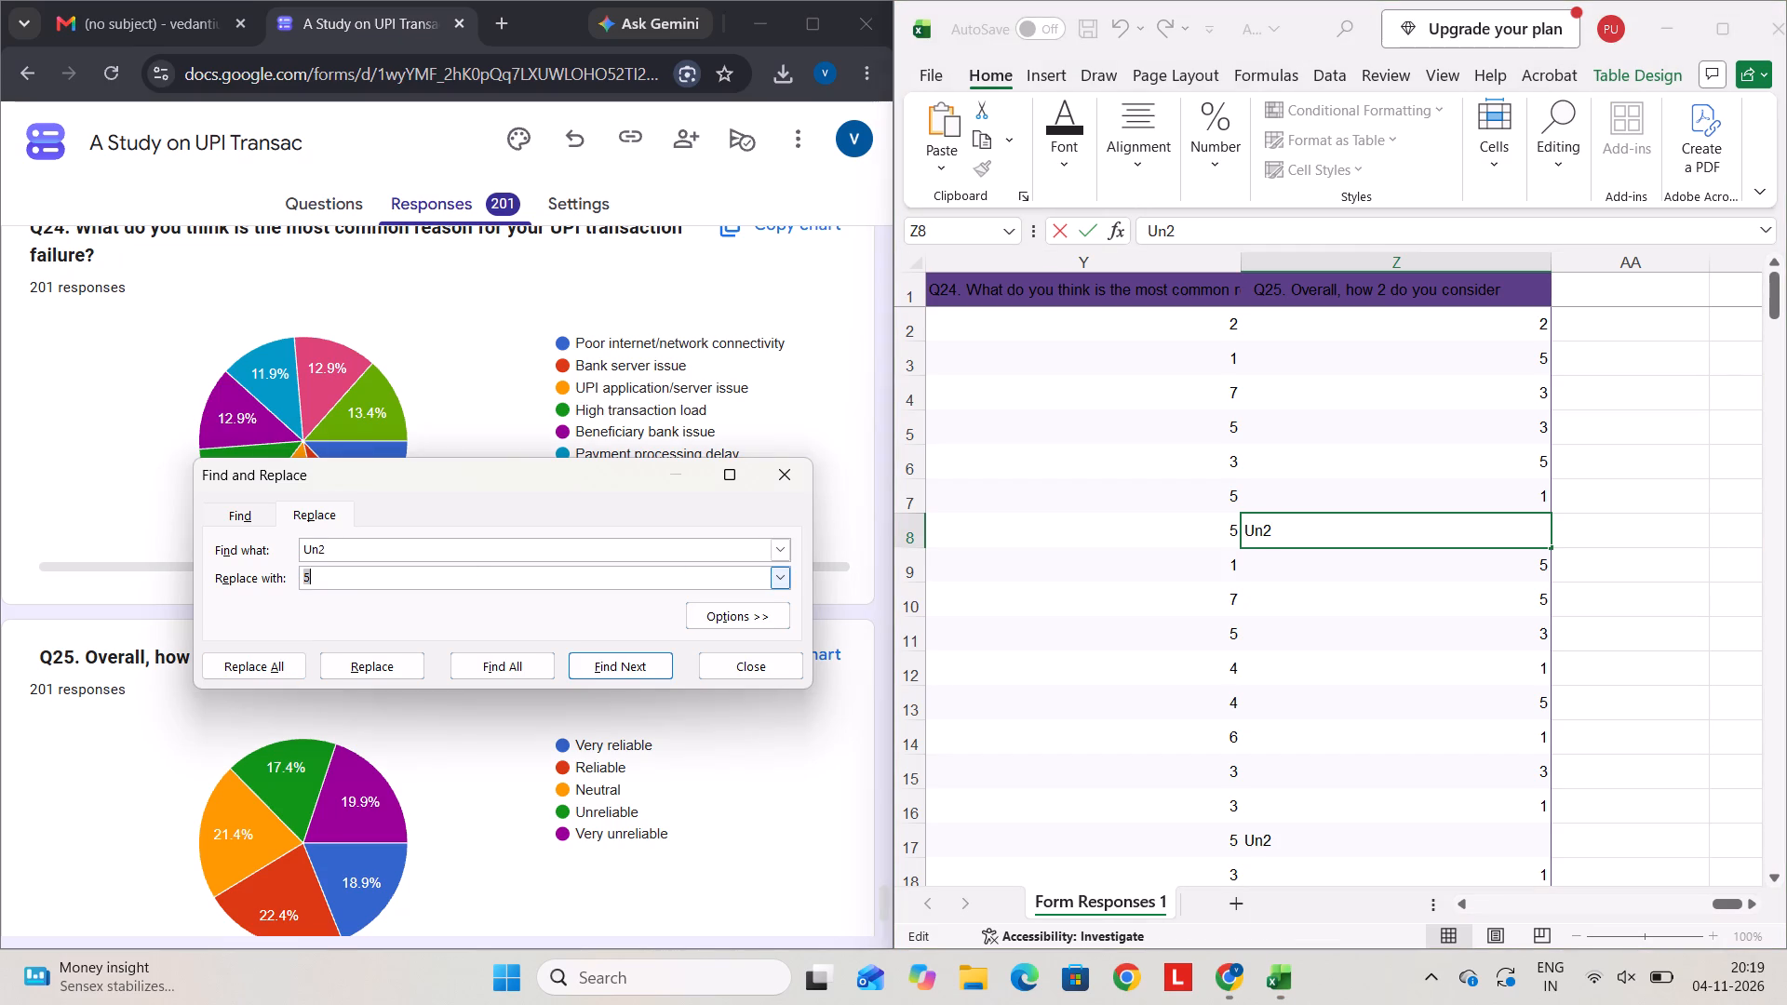
key(4)
click(249, 656)
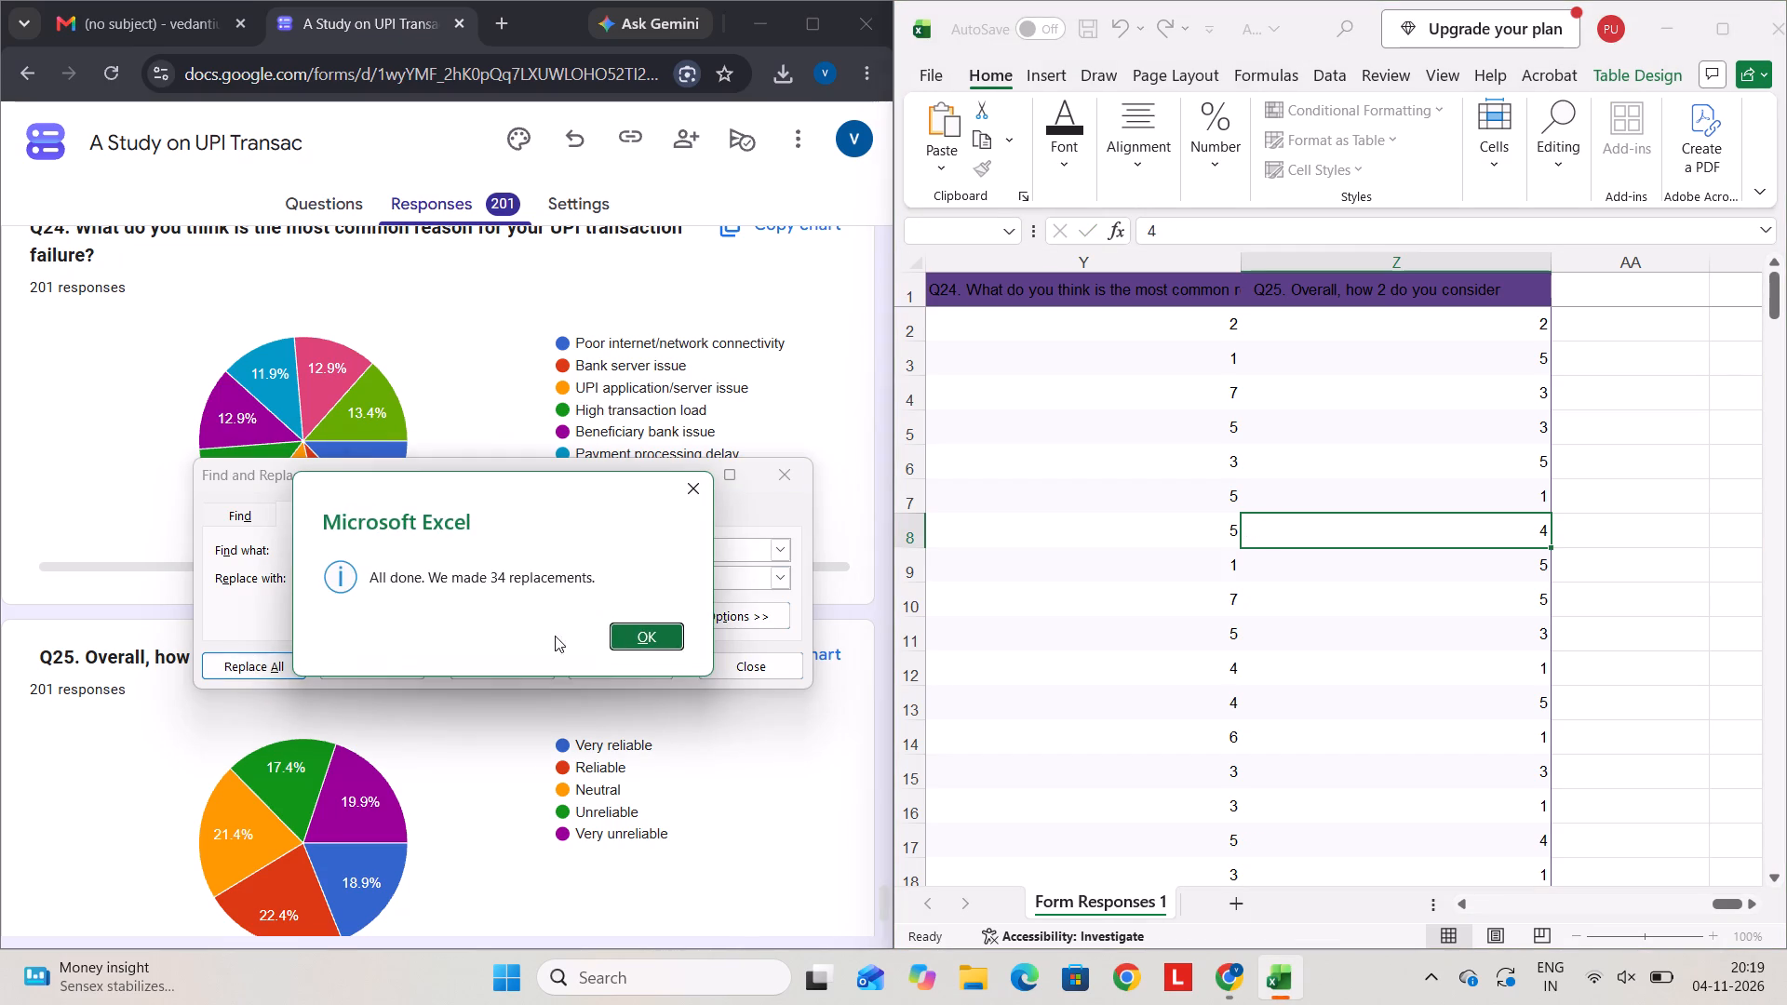
click(666, 629)
Maximize the spreadsheet, close Find and Replace, and examine the response columns for answers still left as text.
scroll(1381, 536, down, 4)
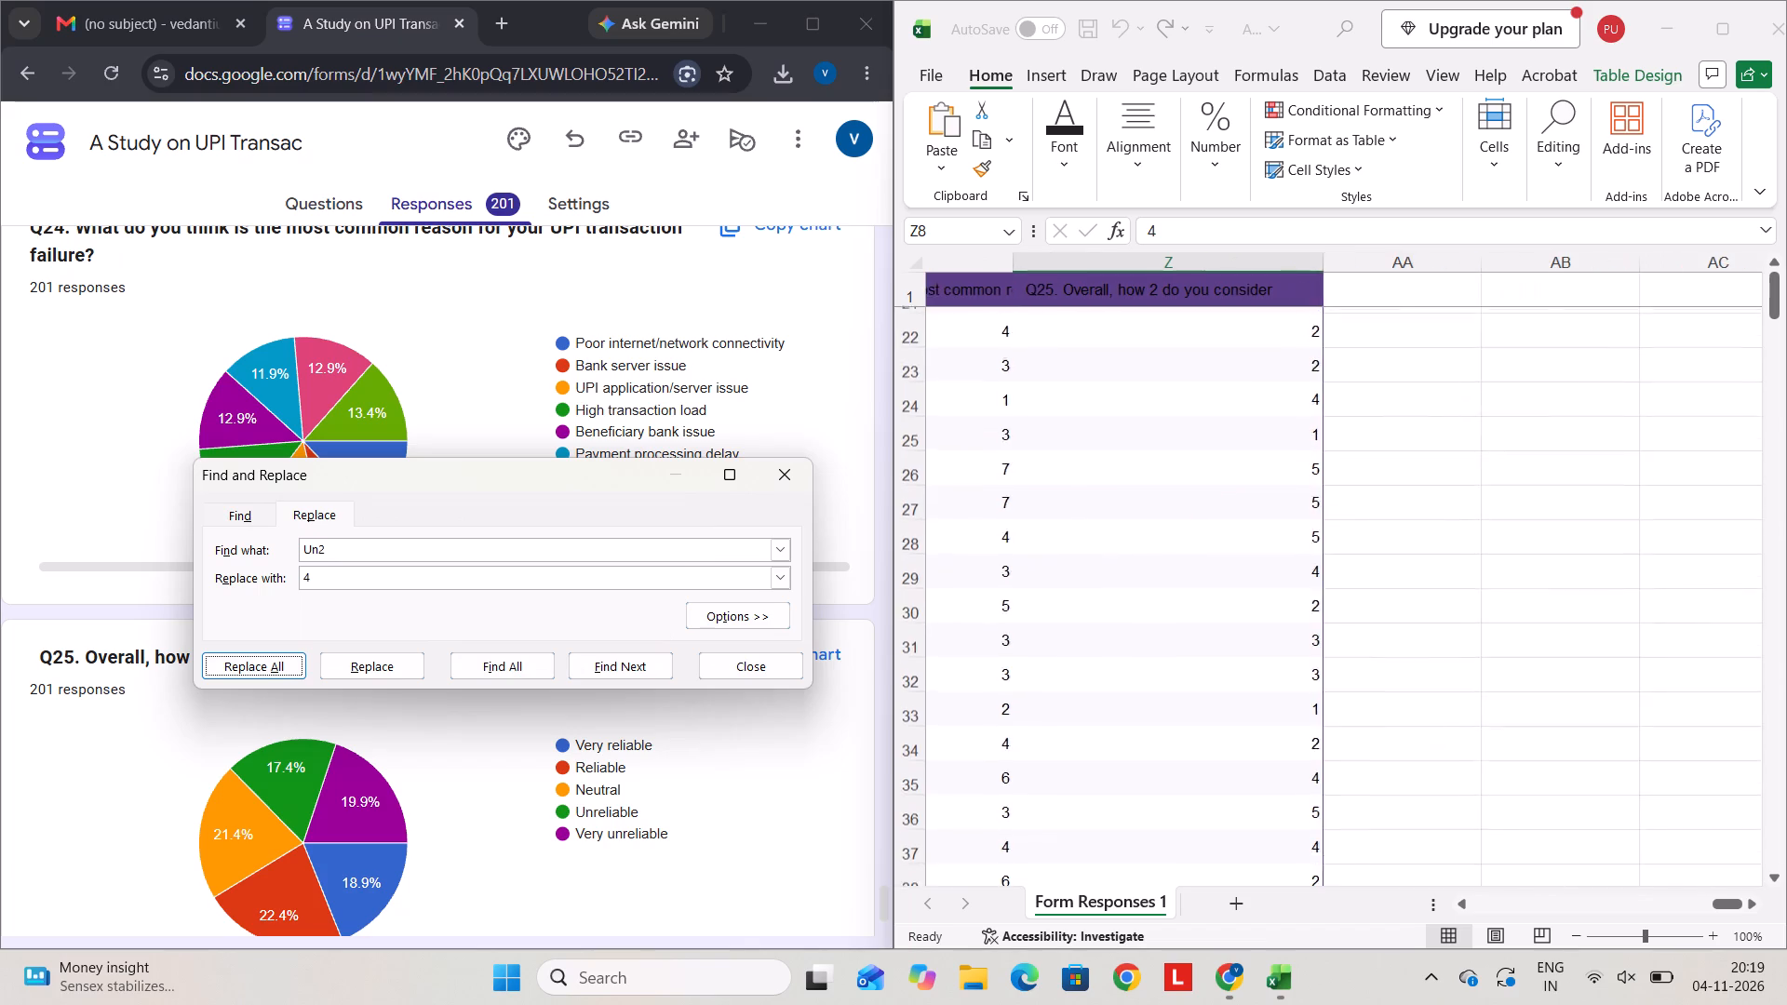
scroll(1381, 536, down, 10)
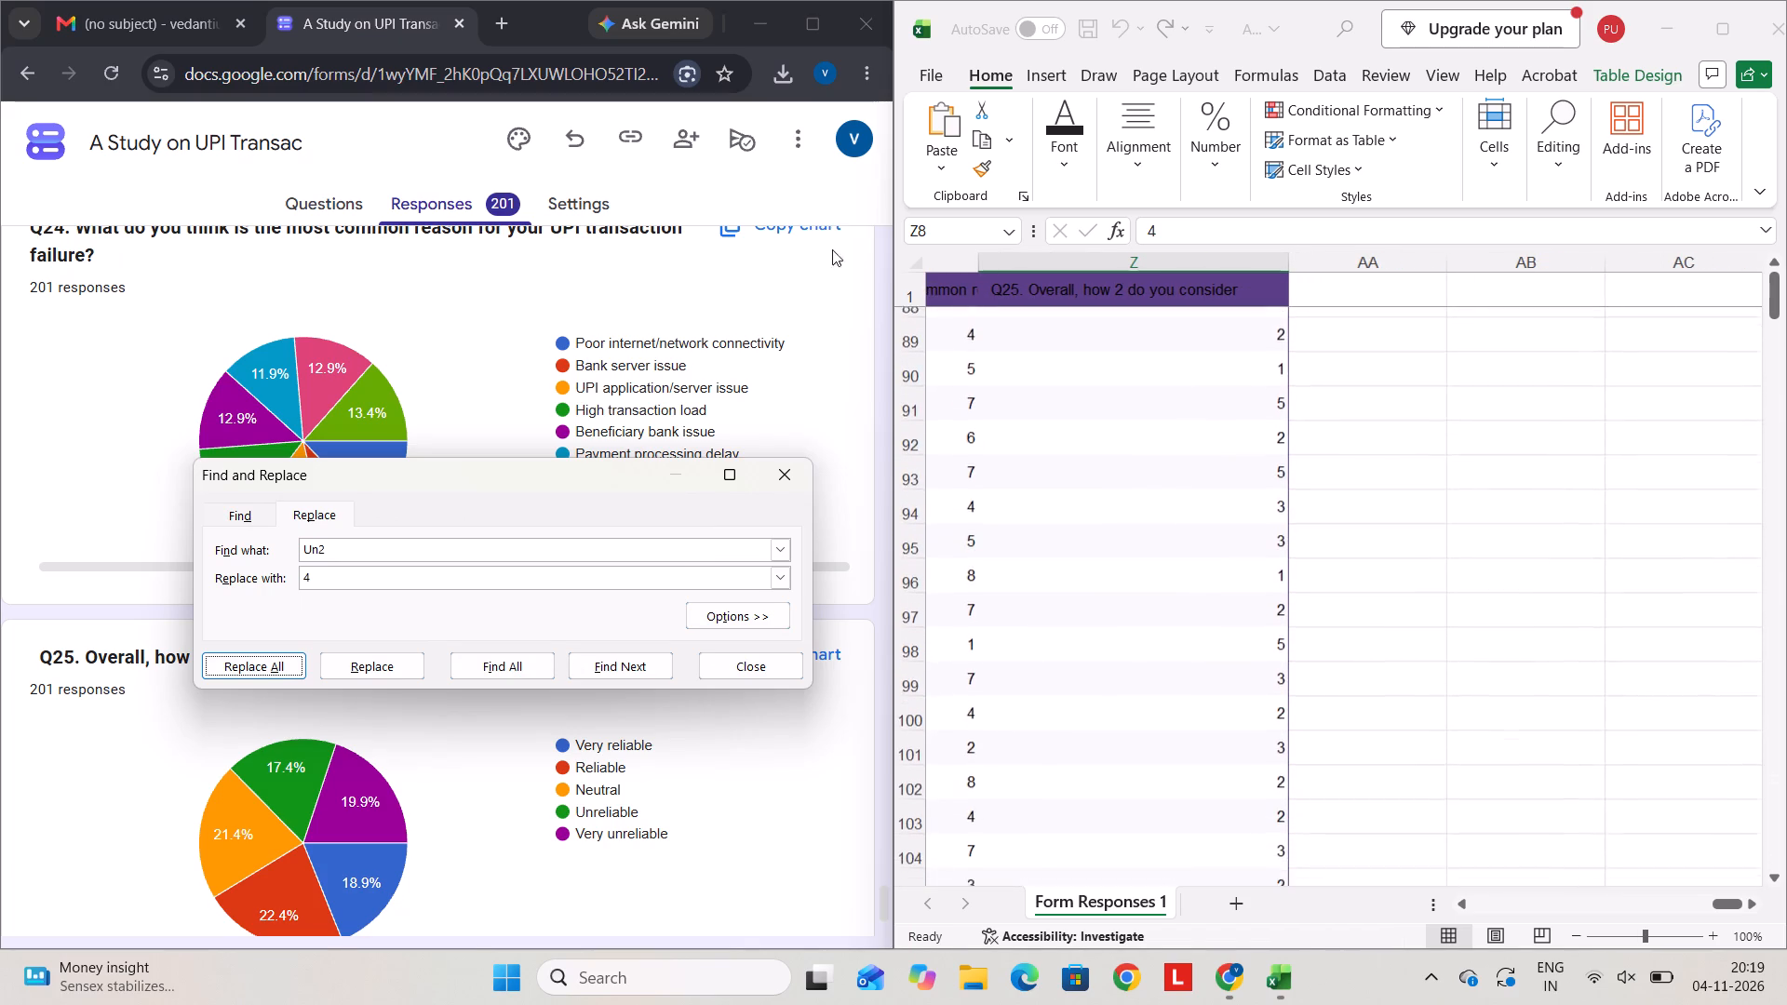
click(1721, 39)
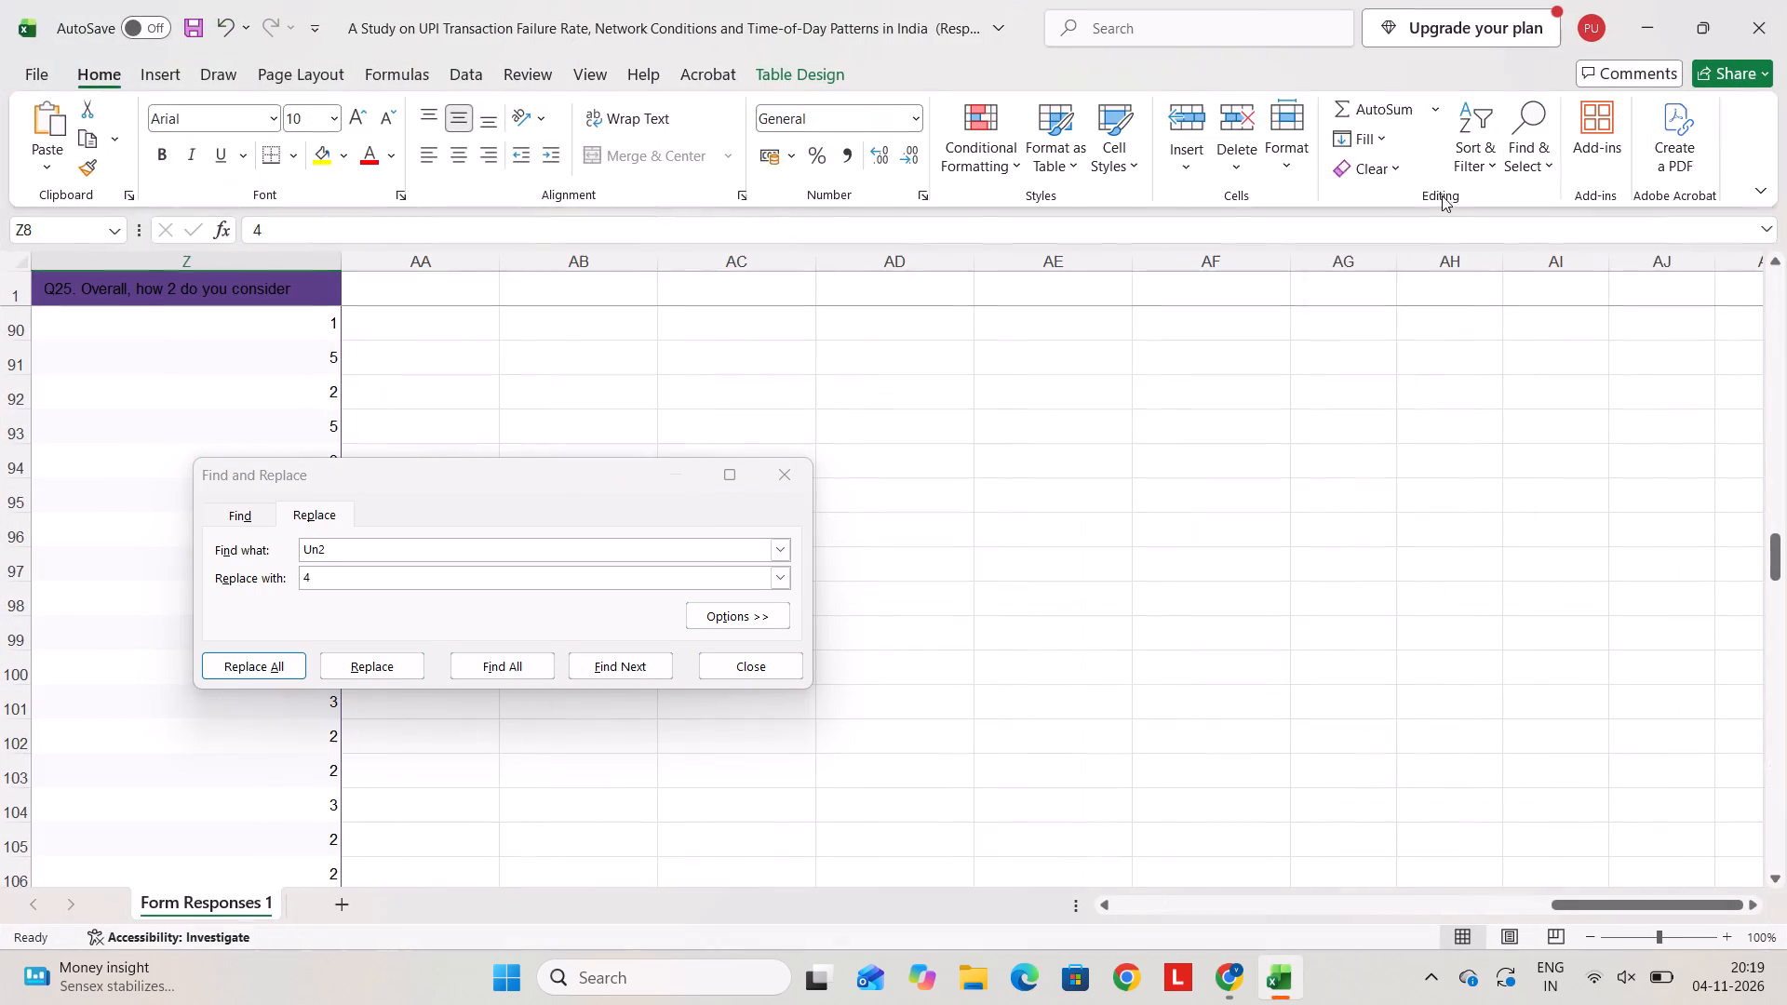
scroll(732, 596, right, 16)
scroll(798, 486, right, 2)
click(798, 486)
scroll(798, 486, right, 1)
scroll(883, 511, right, 20)
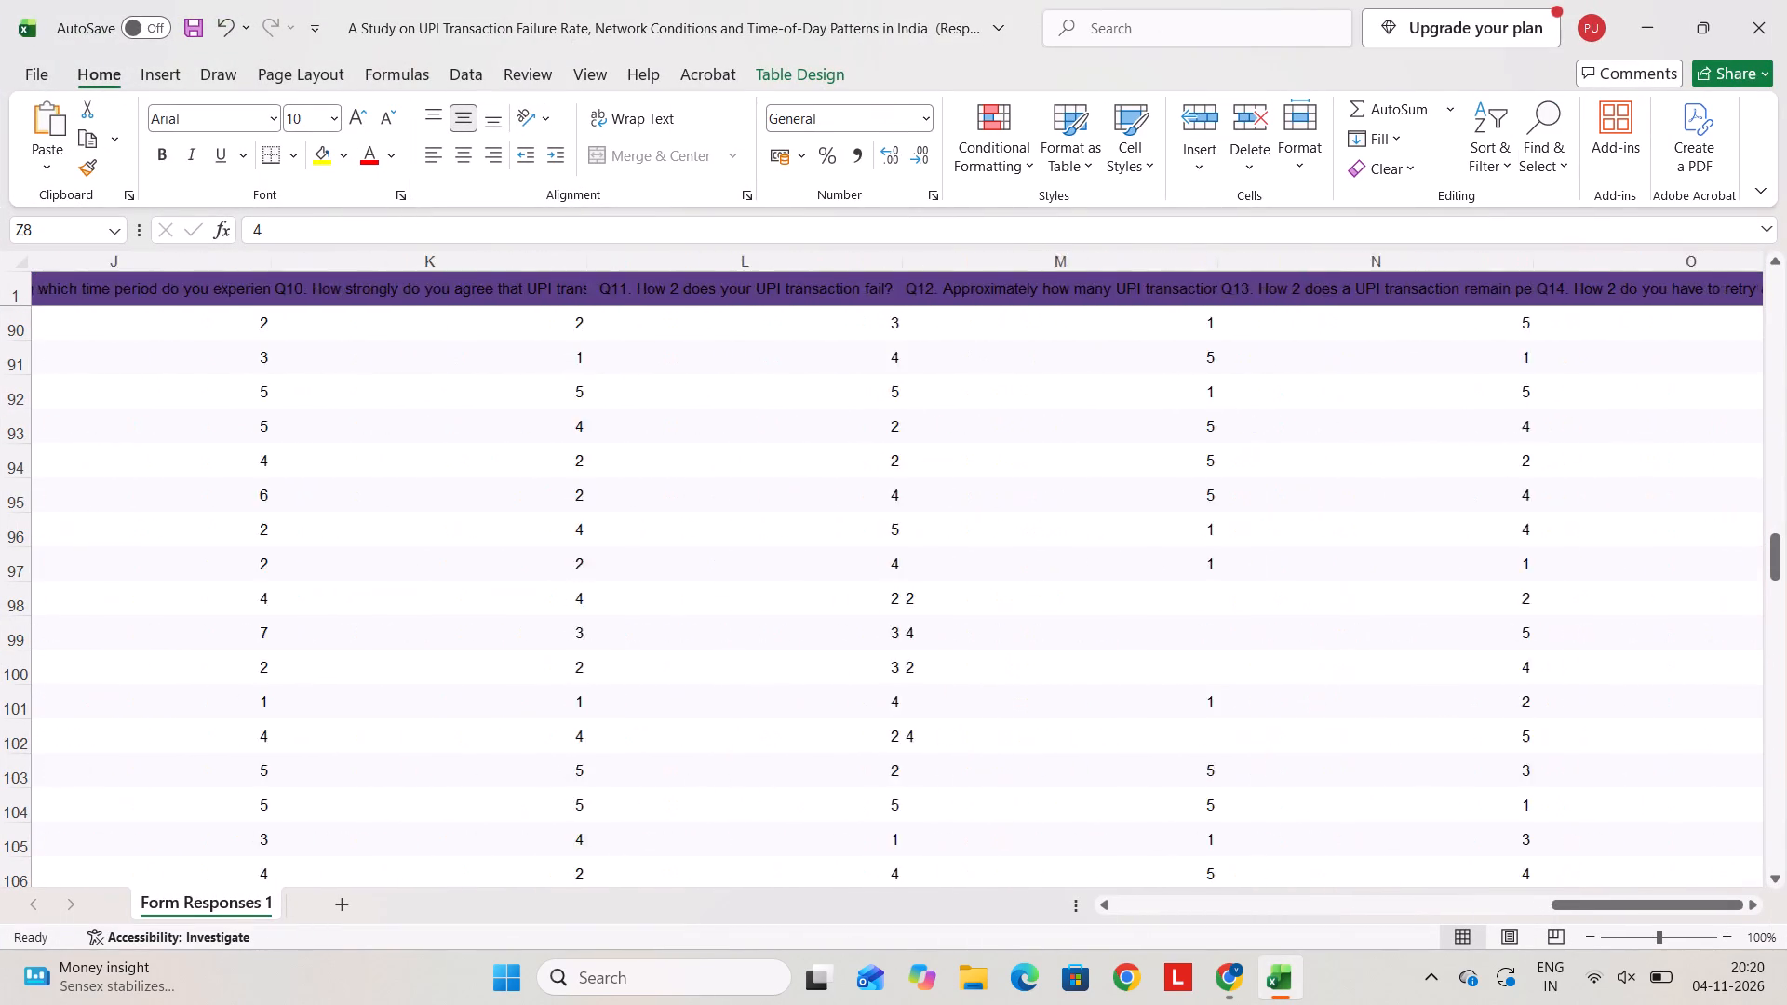
scroll(883, 512, left, 6)
scroll(1018, 532, left, 1)
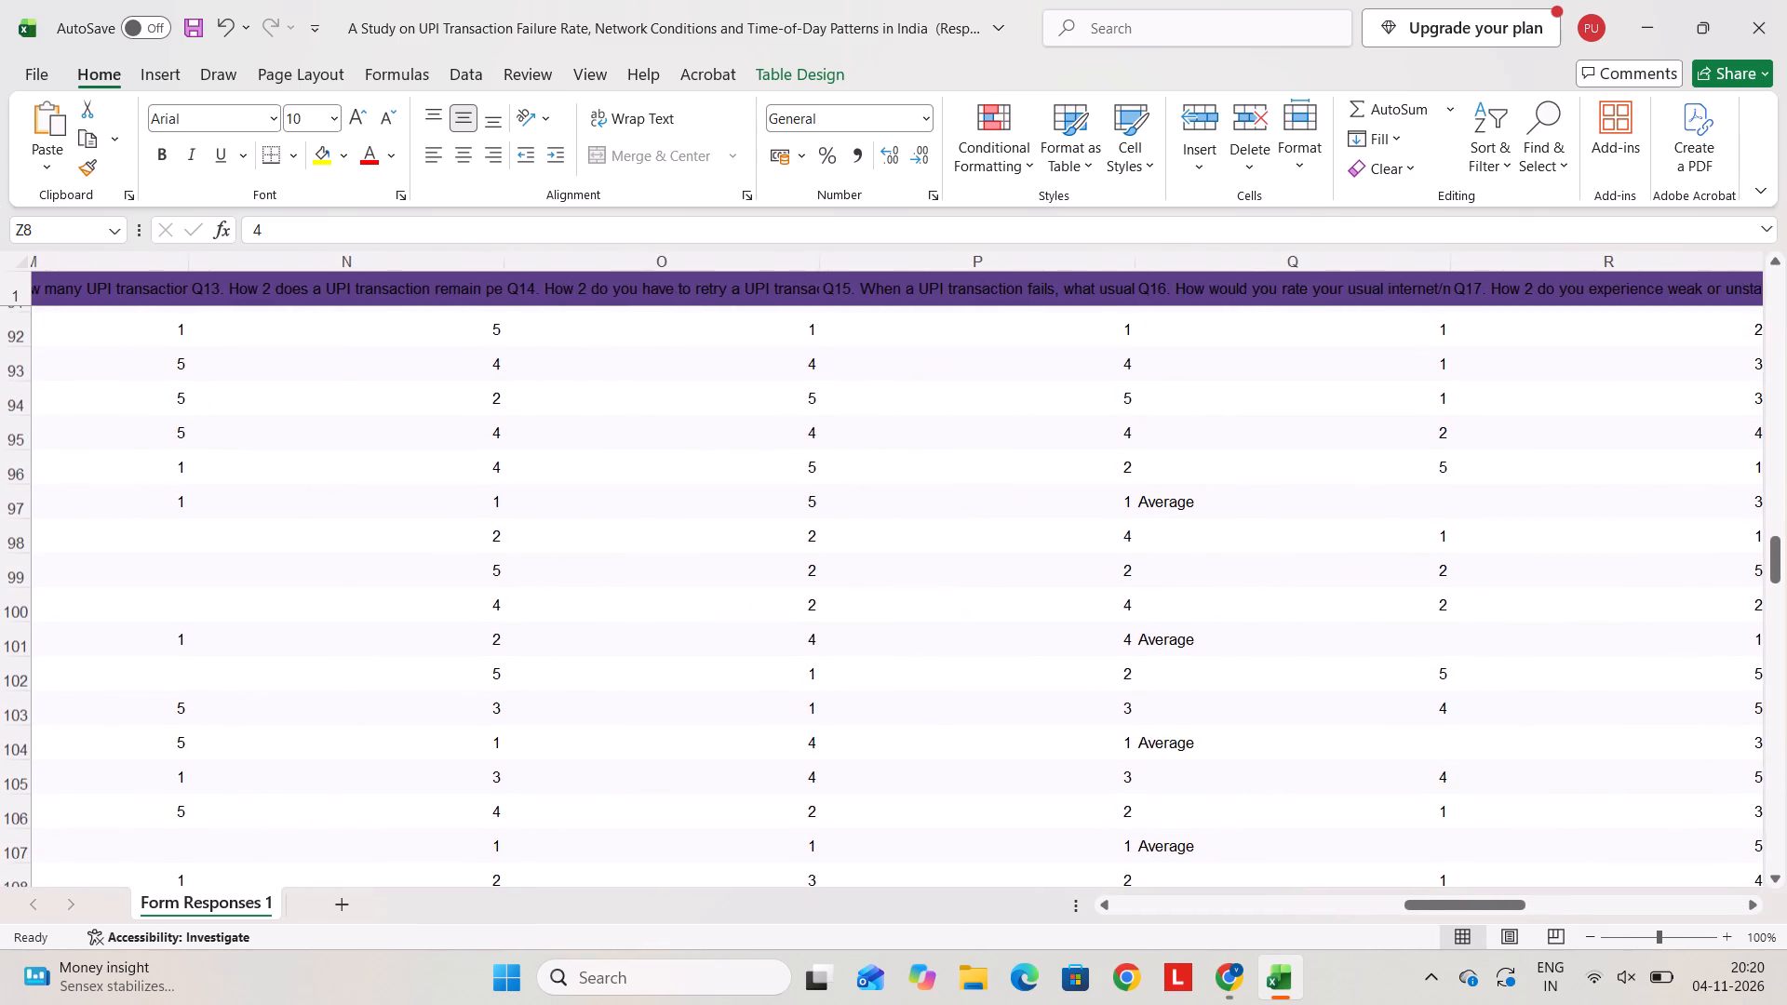
scroll(1219, 529, left, 1)
scroll(1099, 905, down, 2)
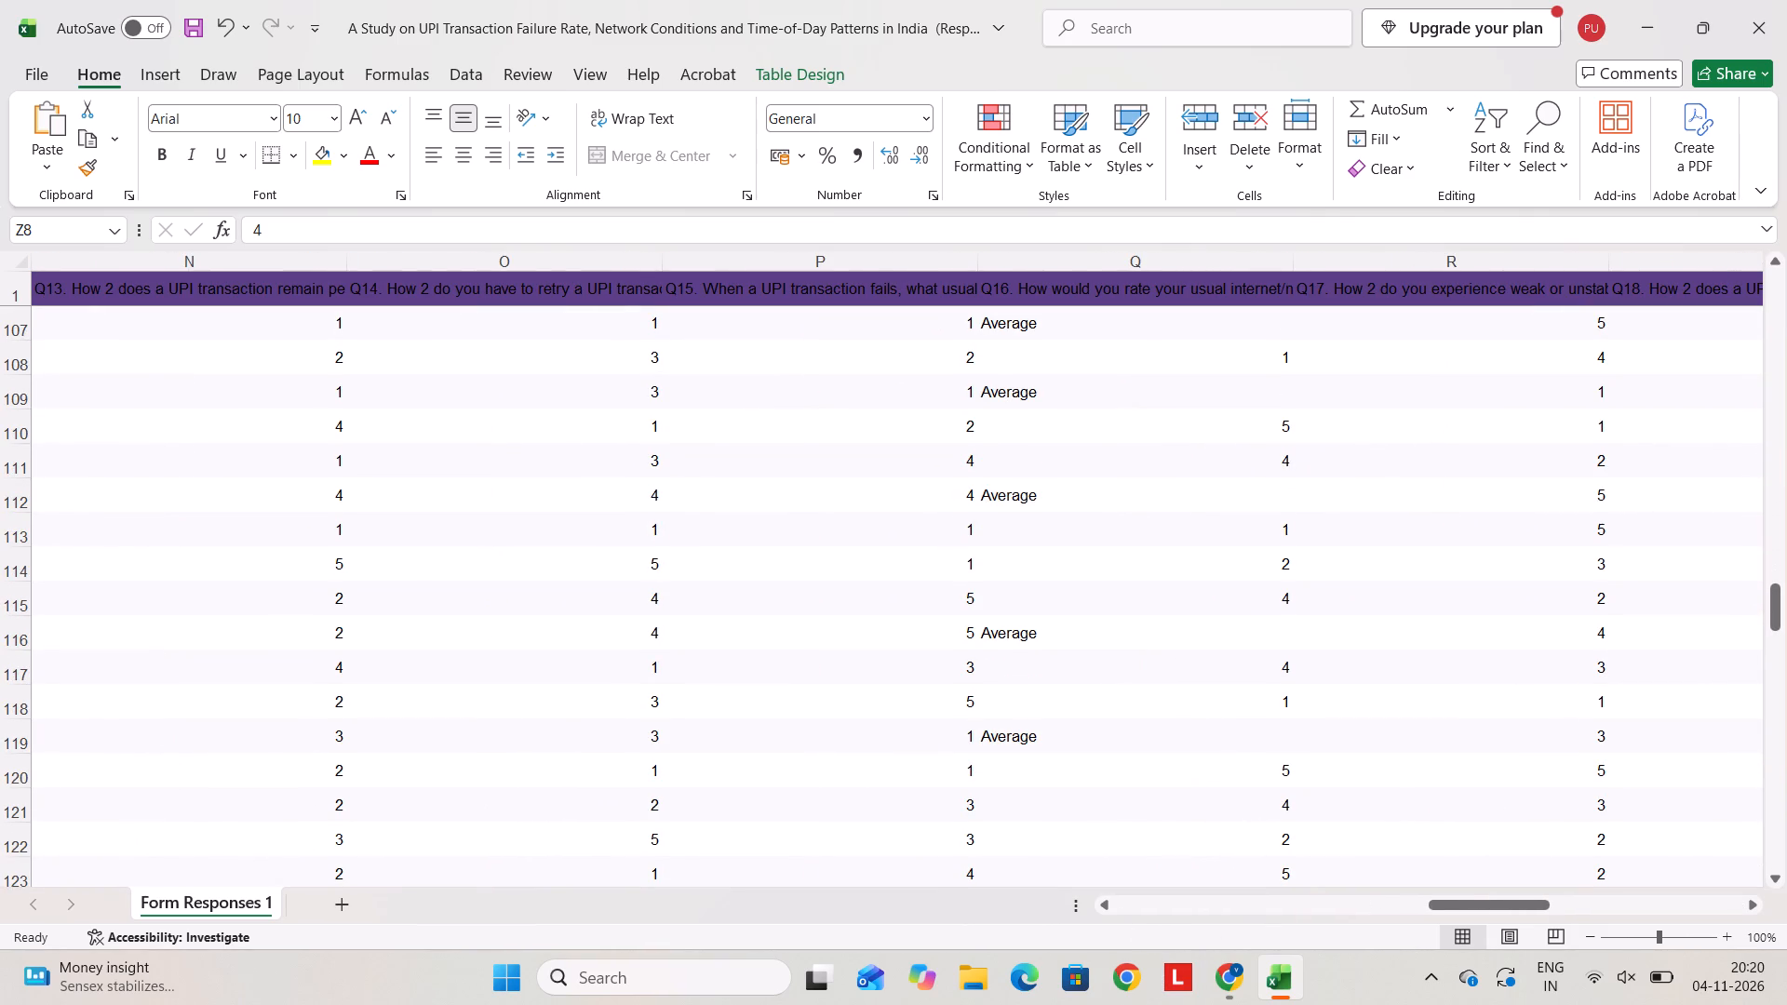
Switch to the Google Form responses in Chrome and look up the option order of Q16 on network quality.
click(1222, 980)
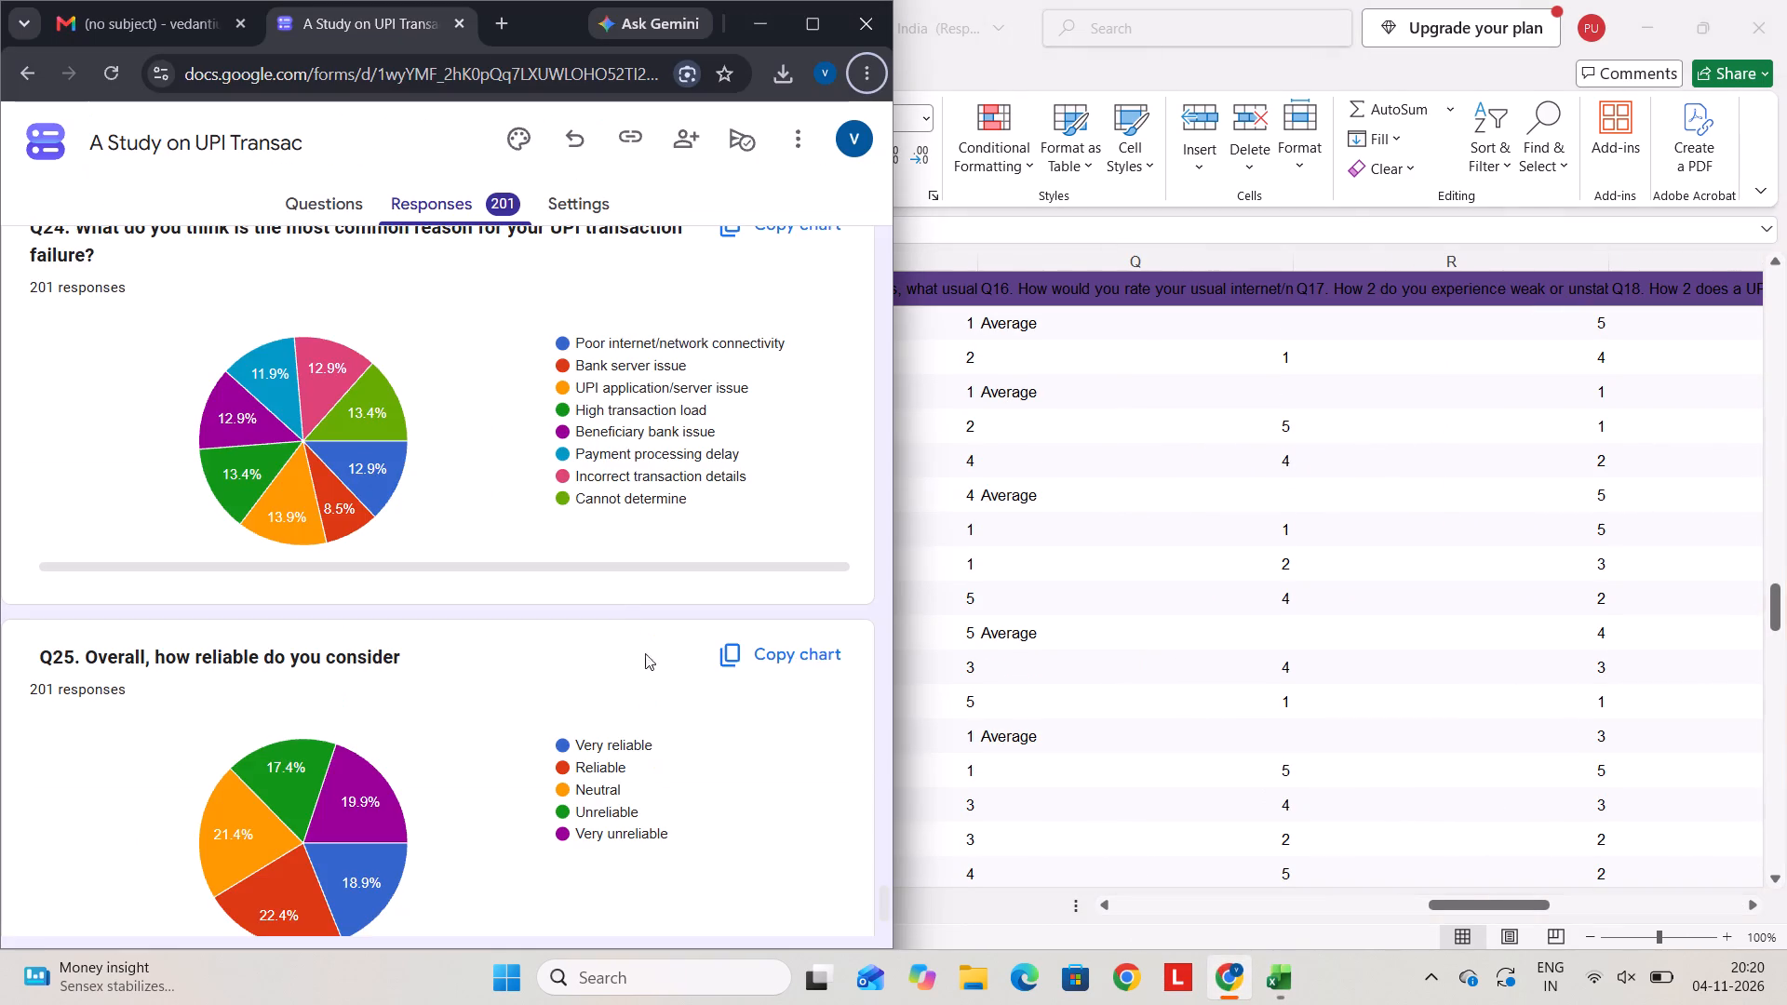
scroll(619, 605, up, 15)
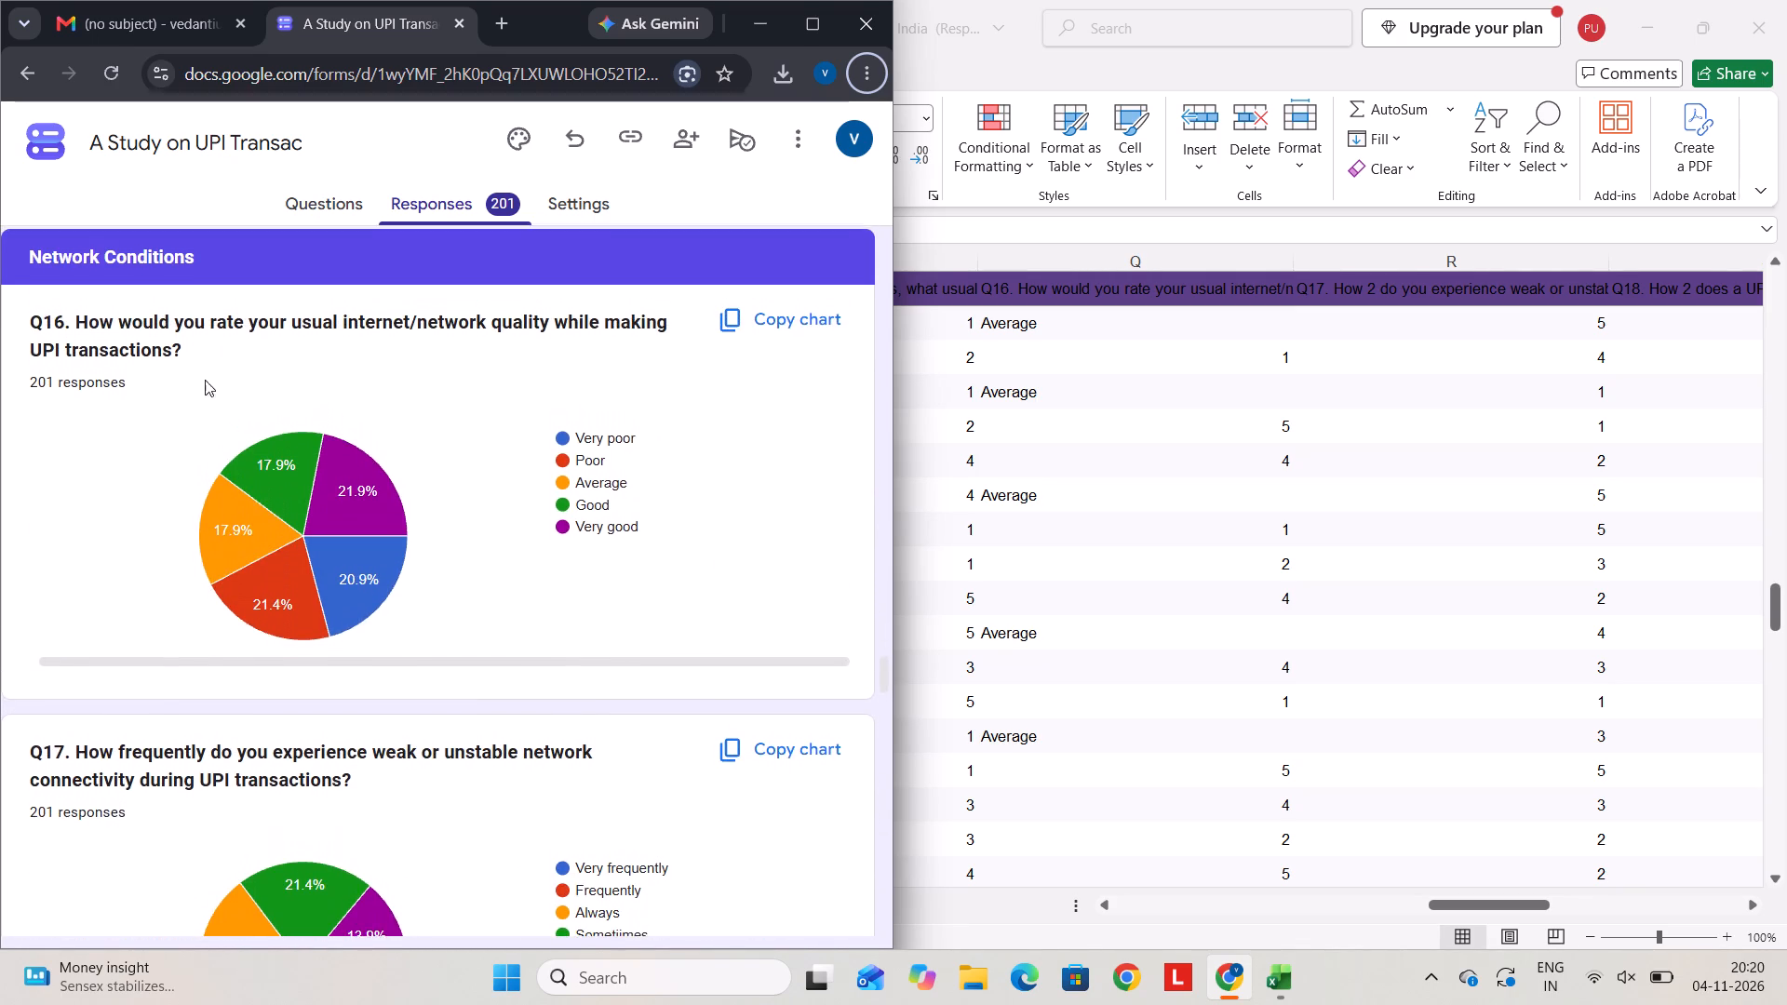
Switch back to Excel and replace every "Average" with 3 across the sheet, taking the search text from cell Q9 in the Q16 column.
click(1079, 496)
double_click(1079, 496)
scroll(1079, 496, down, 1)
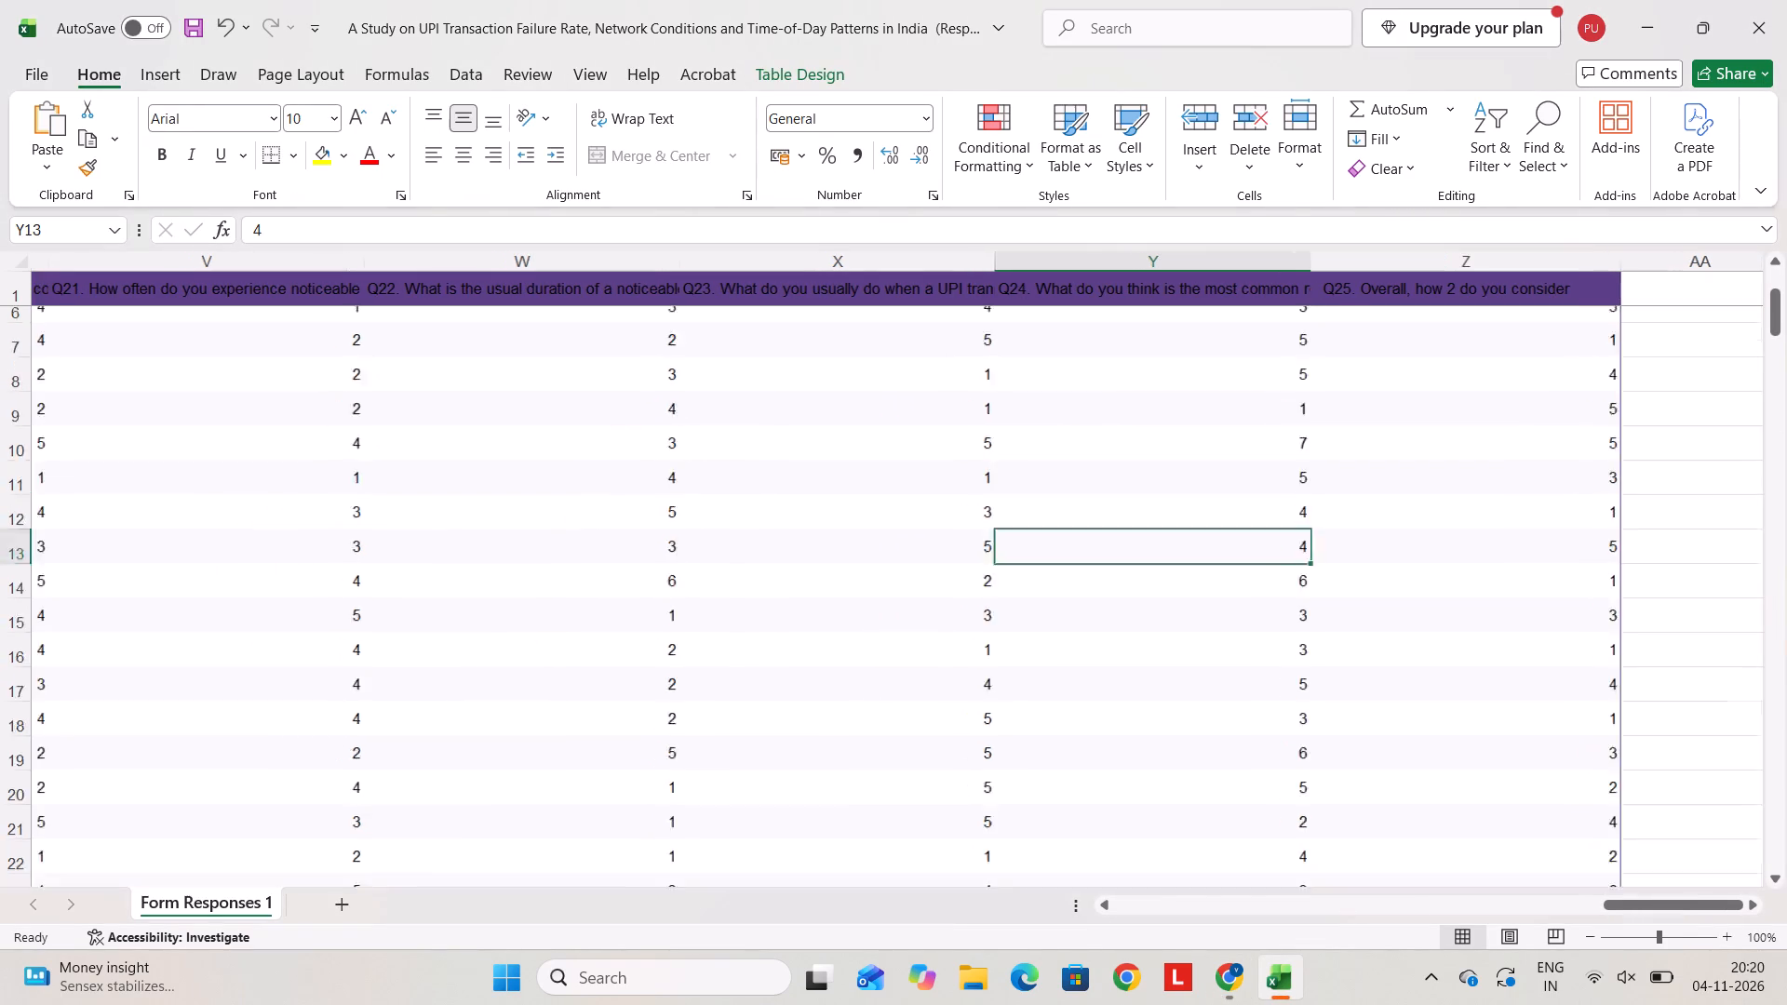
scroll(1079, 496, down, 1)
scroll(1112, 488, right, 10)
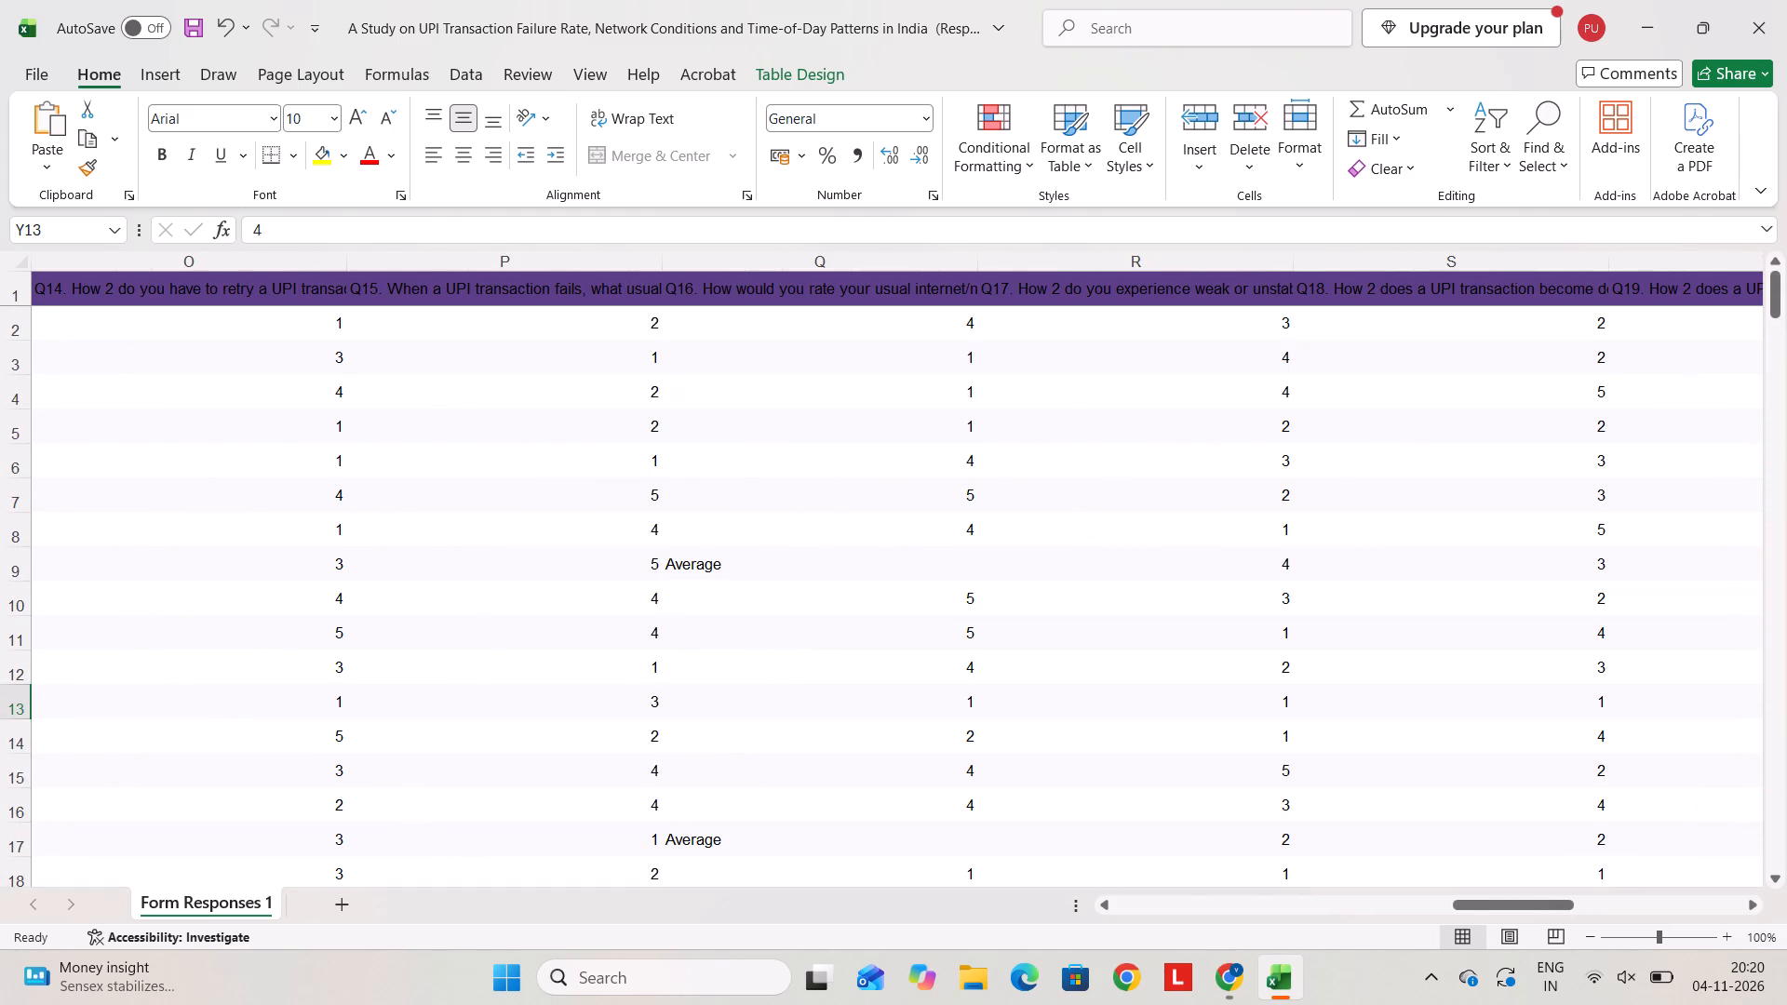
click(801, 574)
double_click(801, 574)
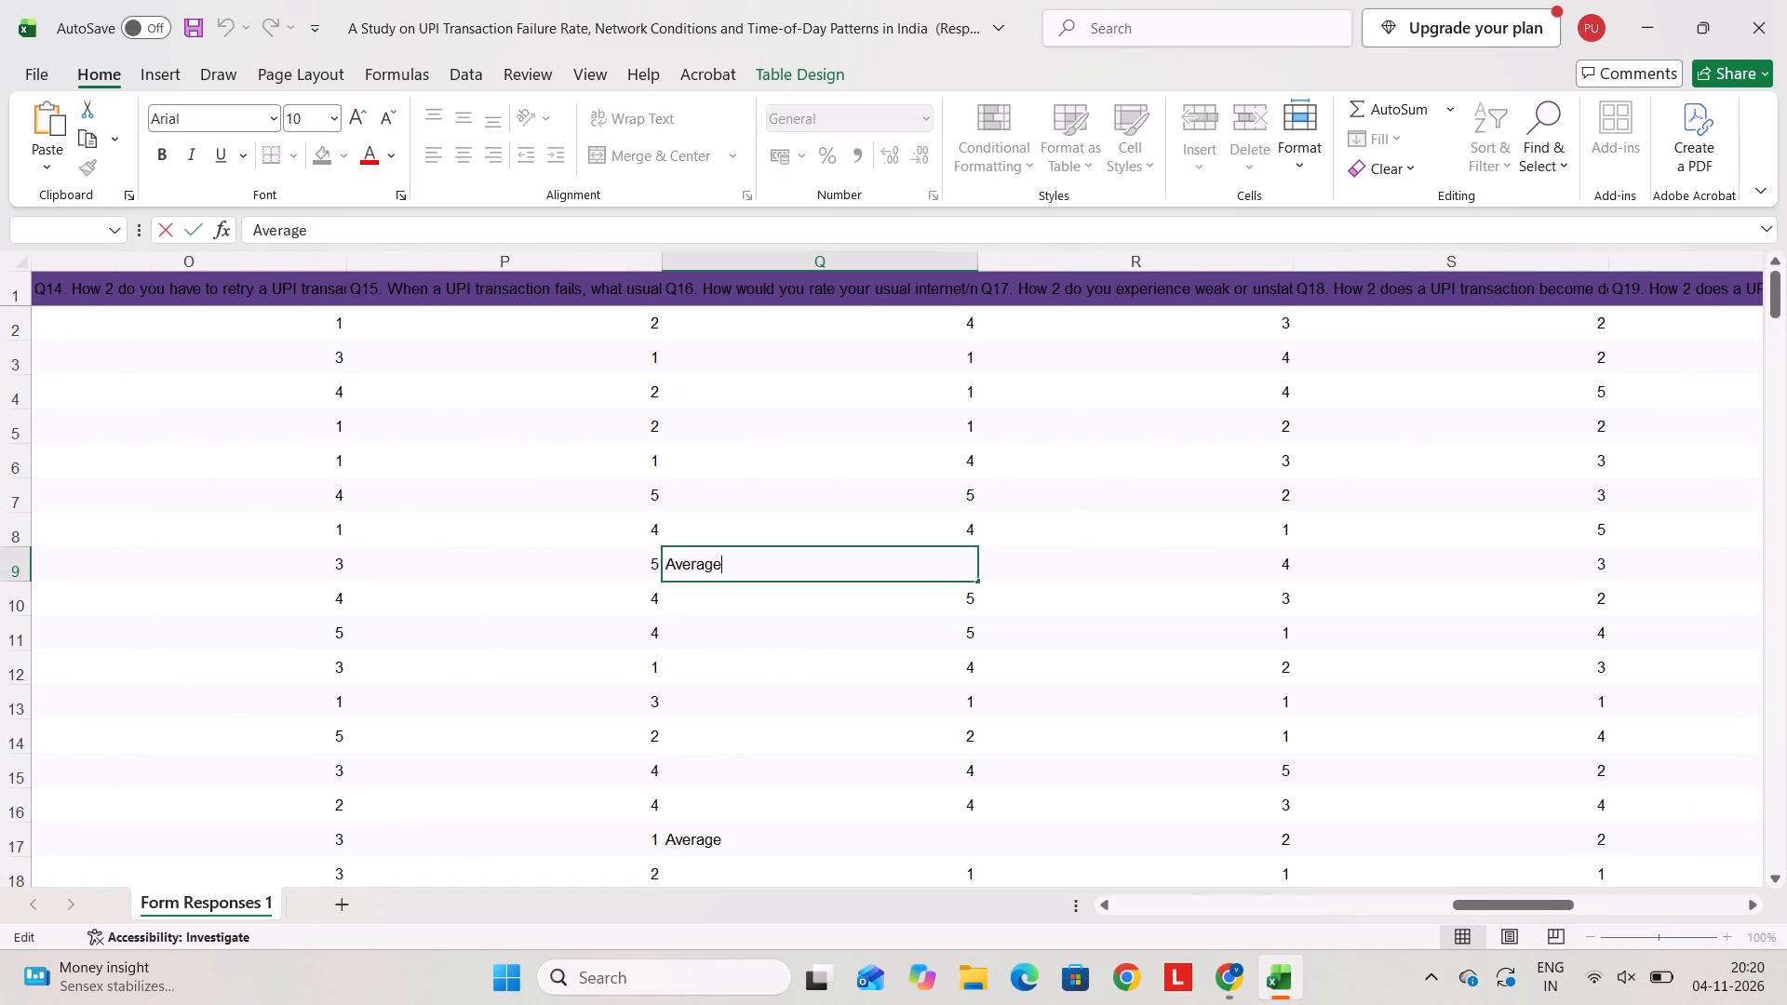
key(ctrl+a)
key(ctrl+a)
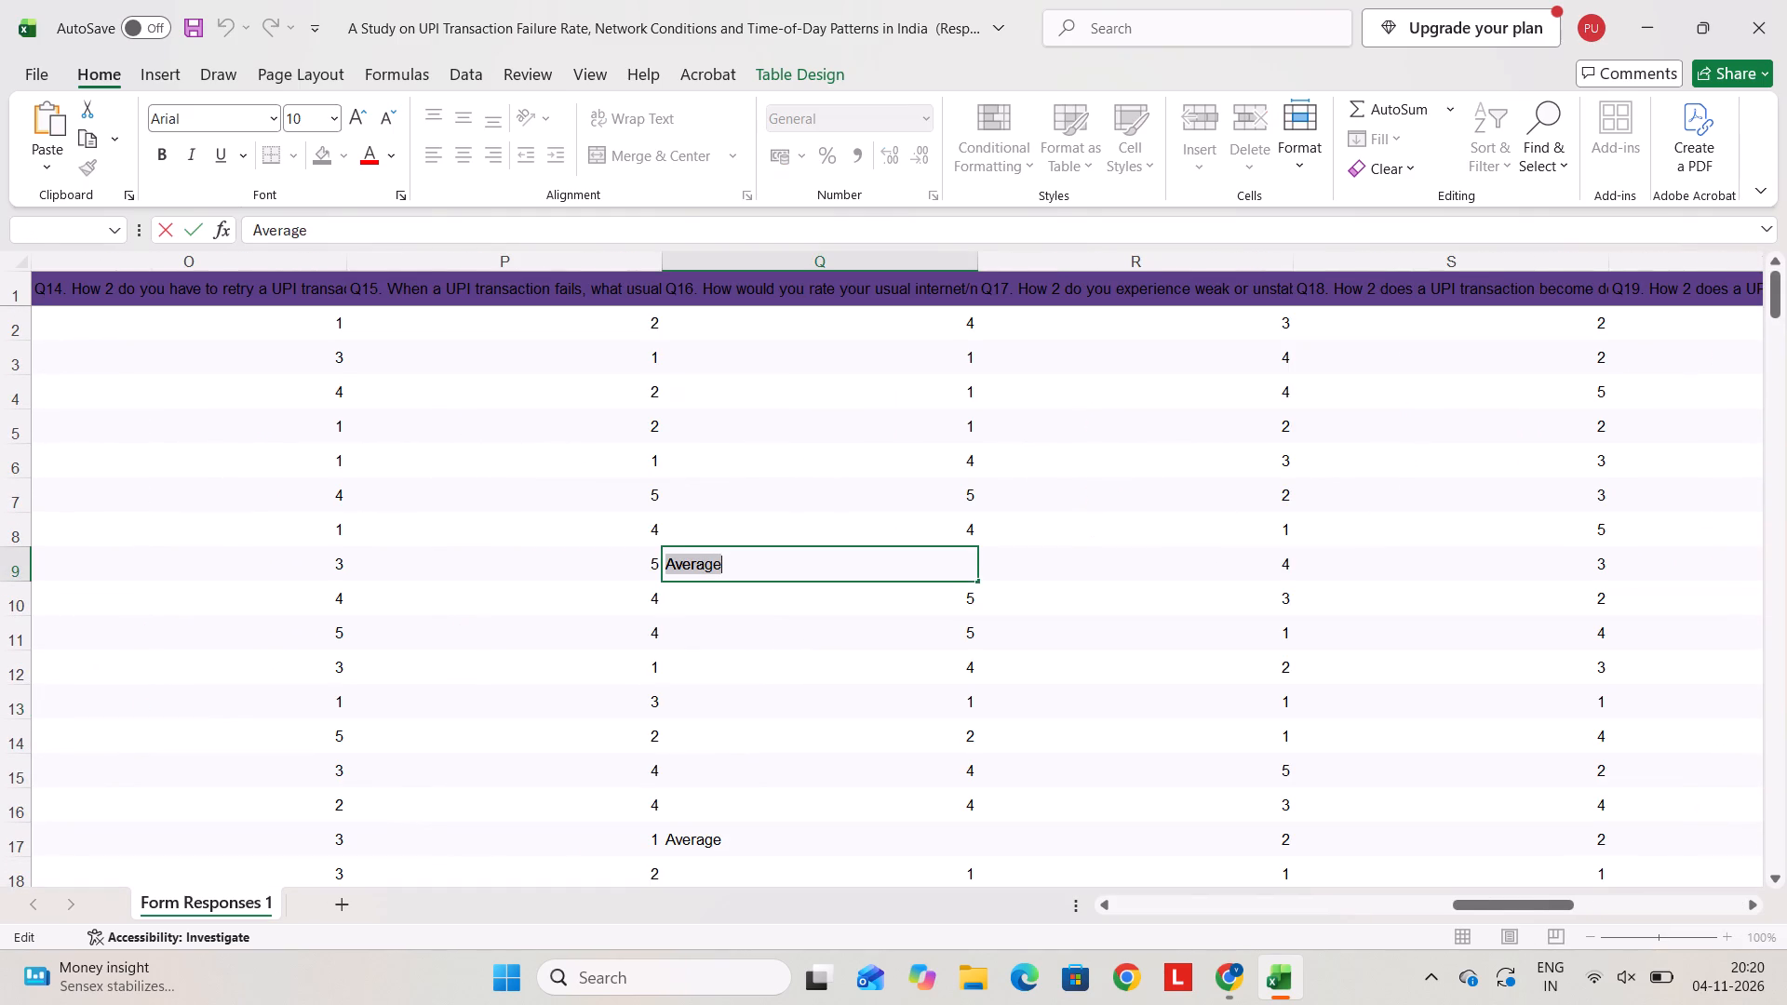
key(ctrl+c)
click(1532, 115)
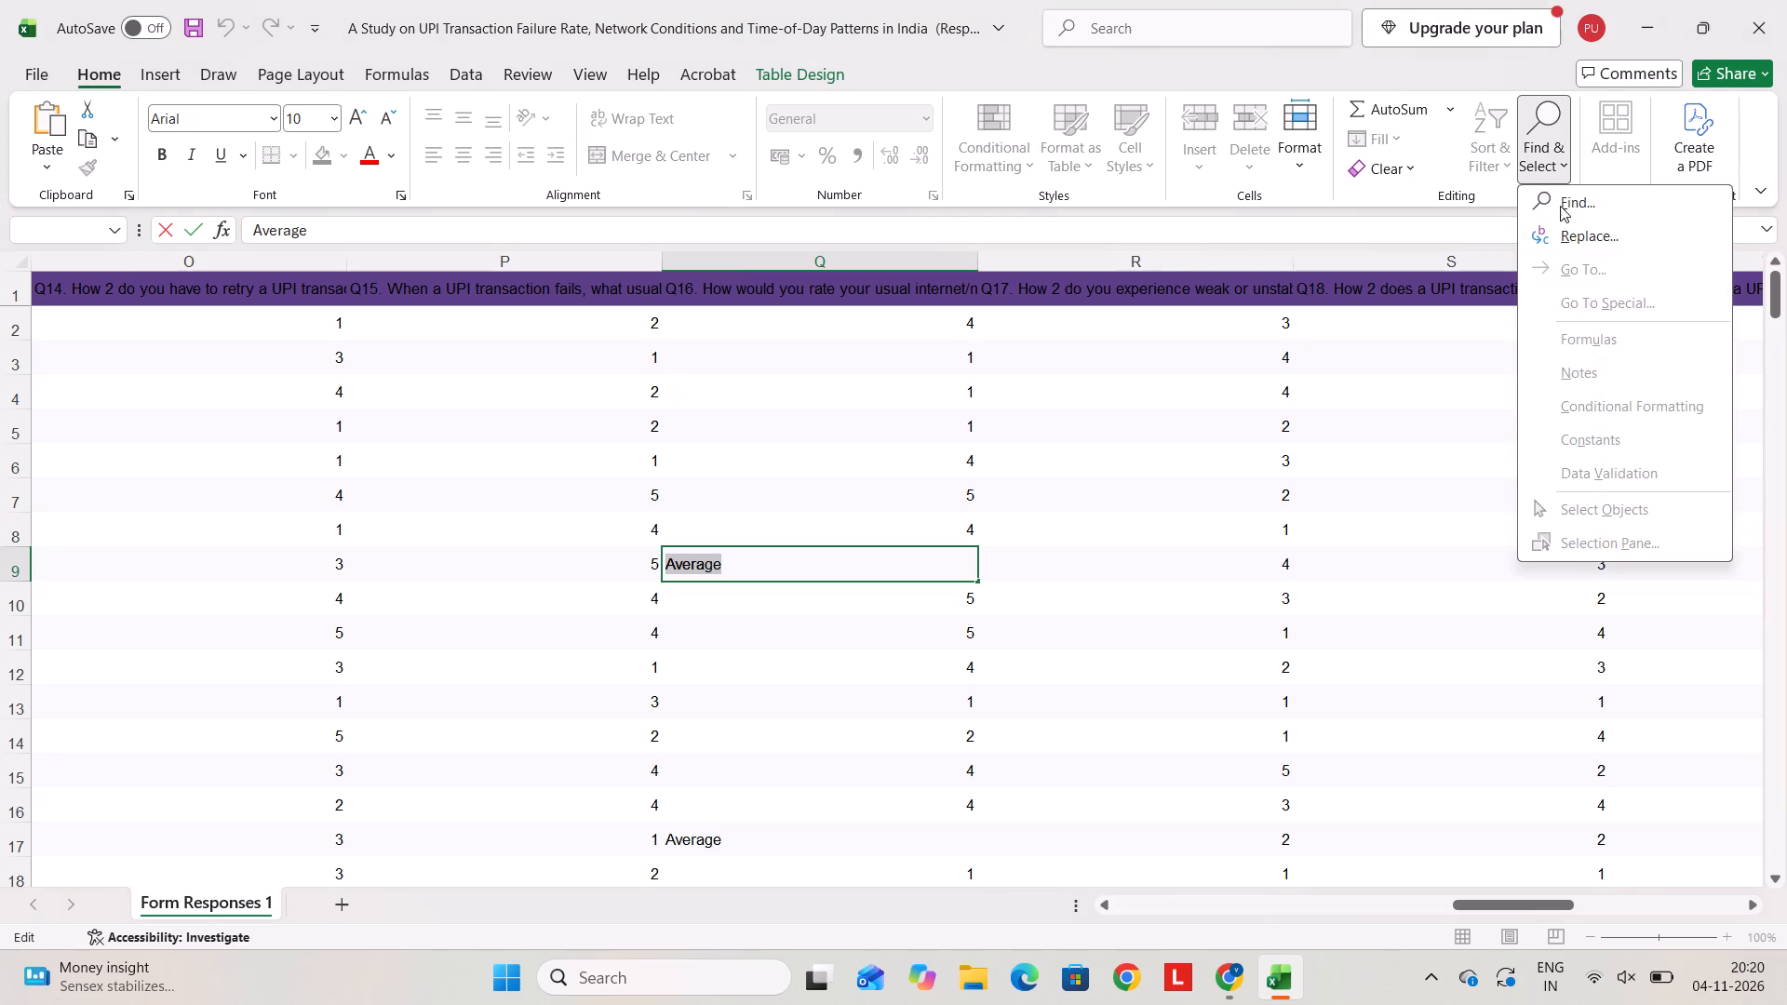
click(1561, 240)
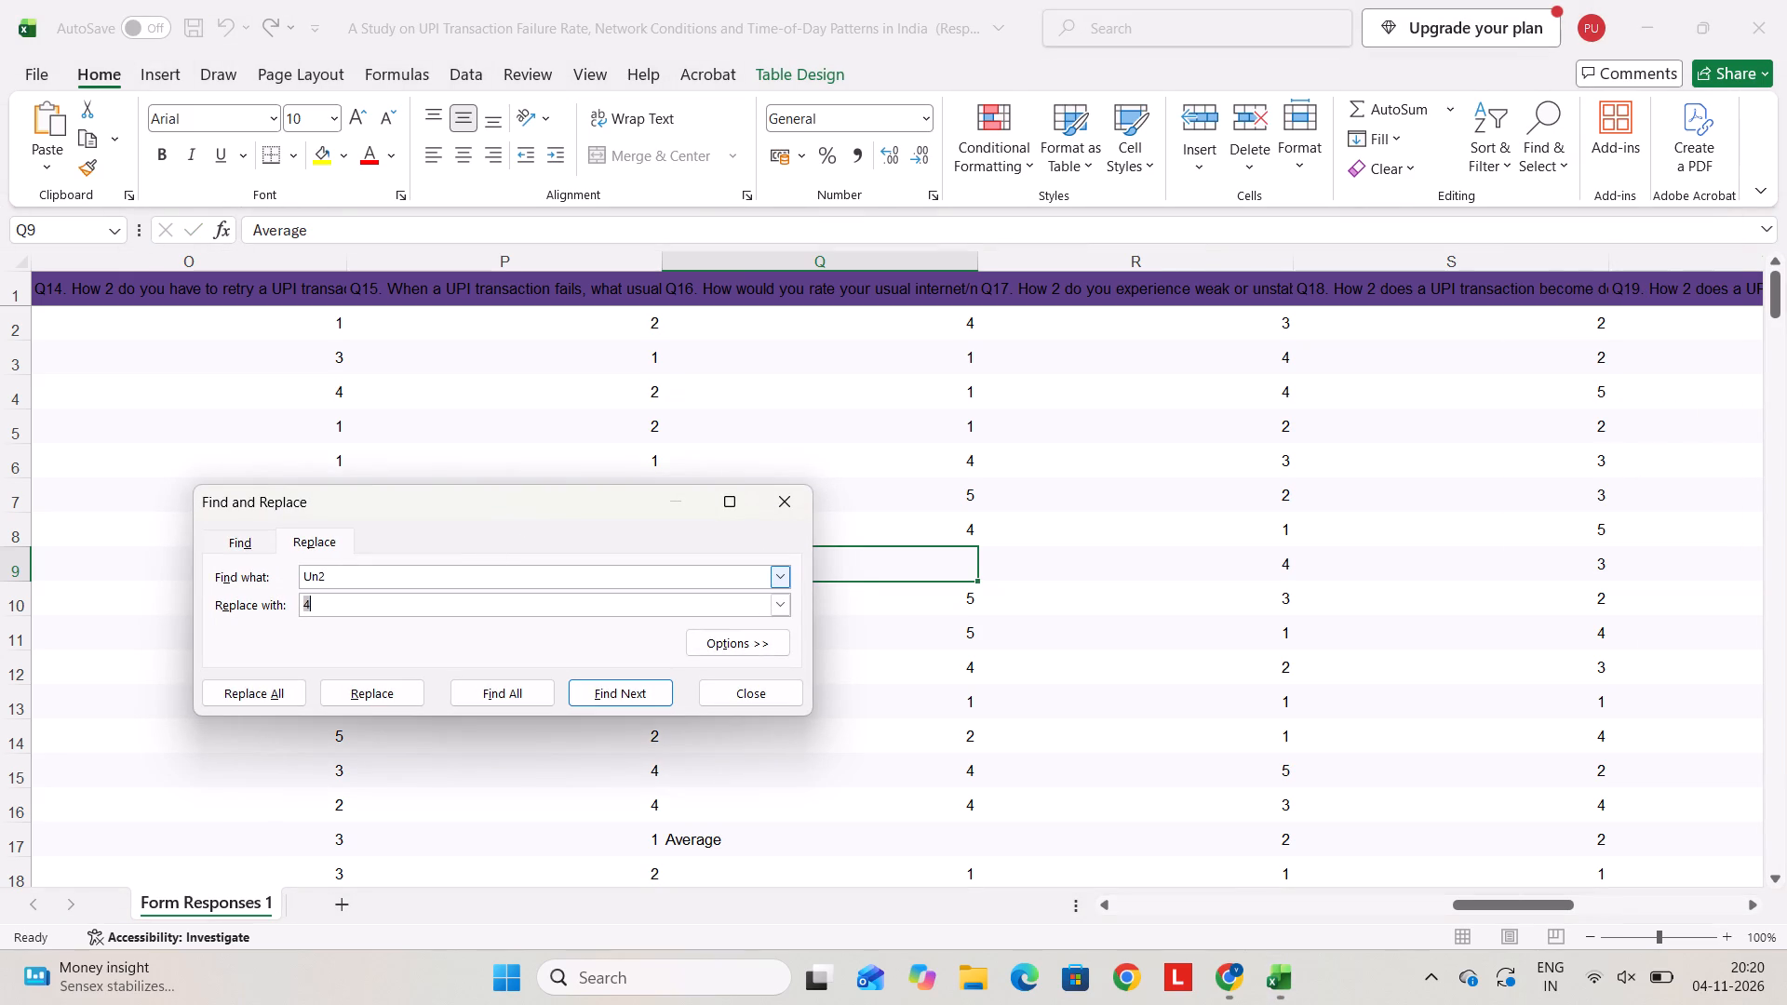
click(450, 579)
key(ctrl+a)
key(ctrl+v)
double_click(432, 601)
key(3)
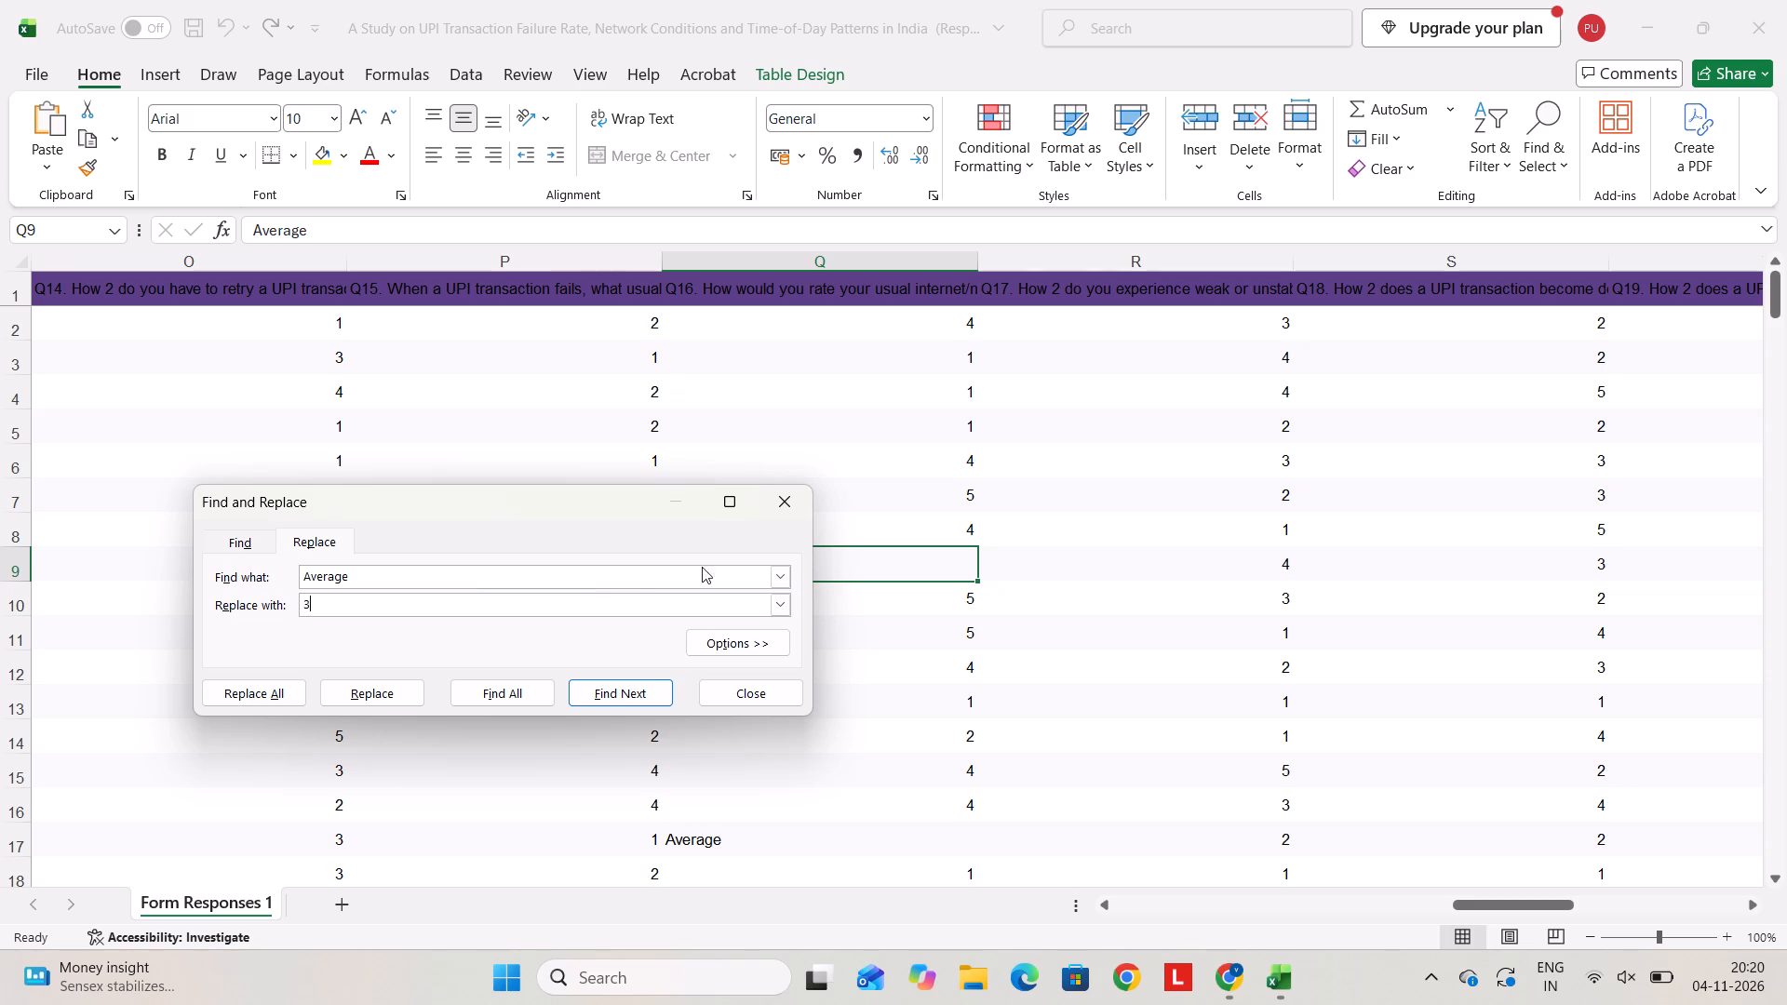
click(256, 702)
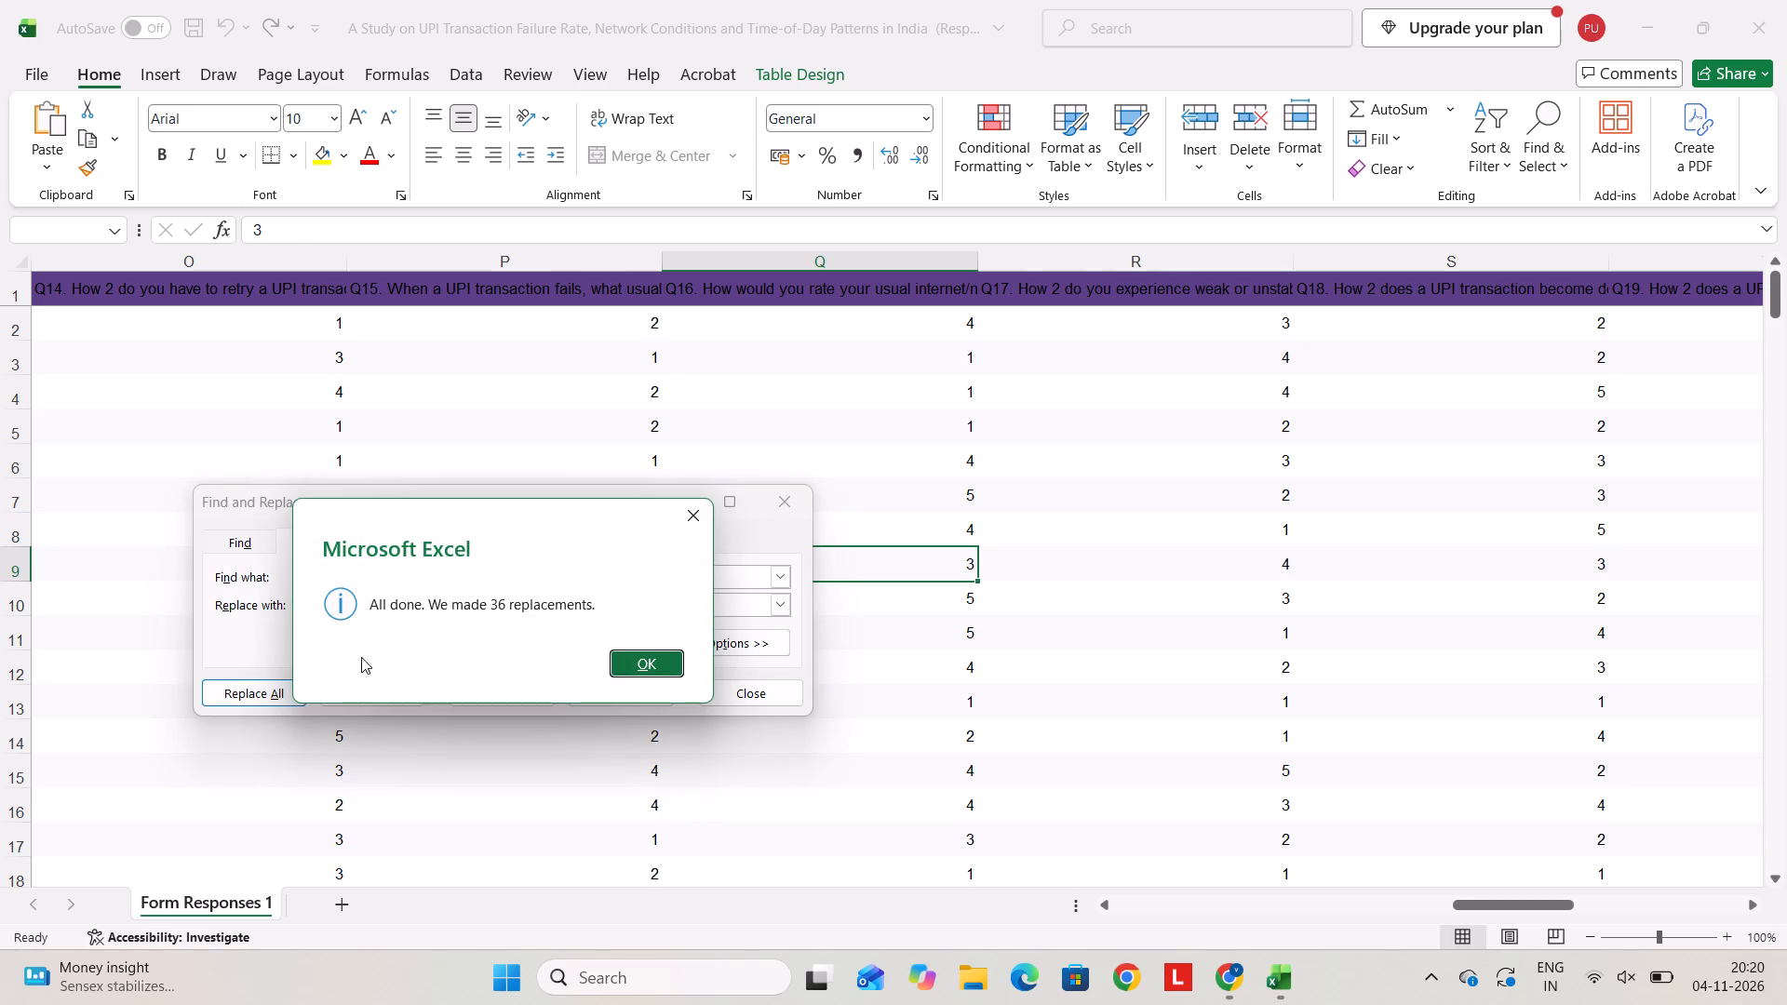
click(665, 673)
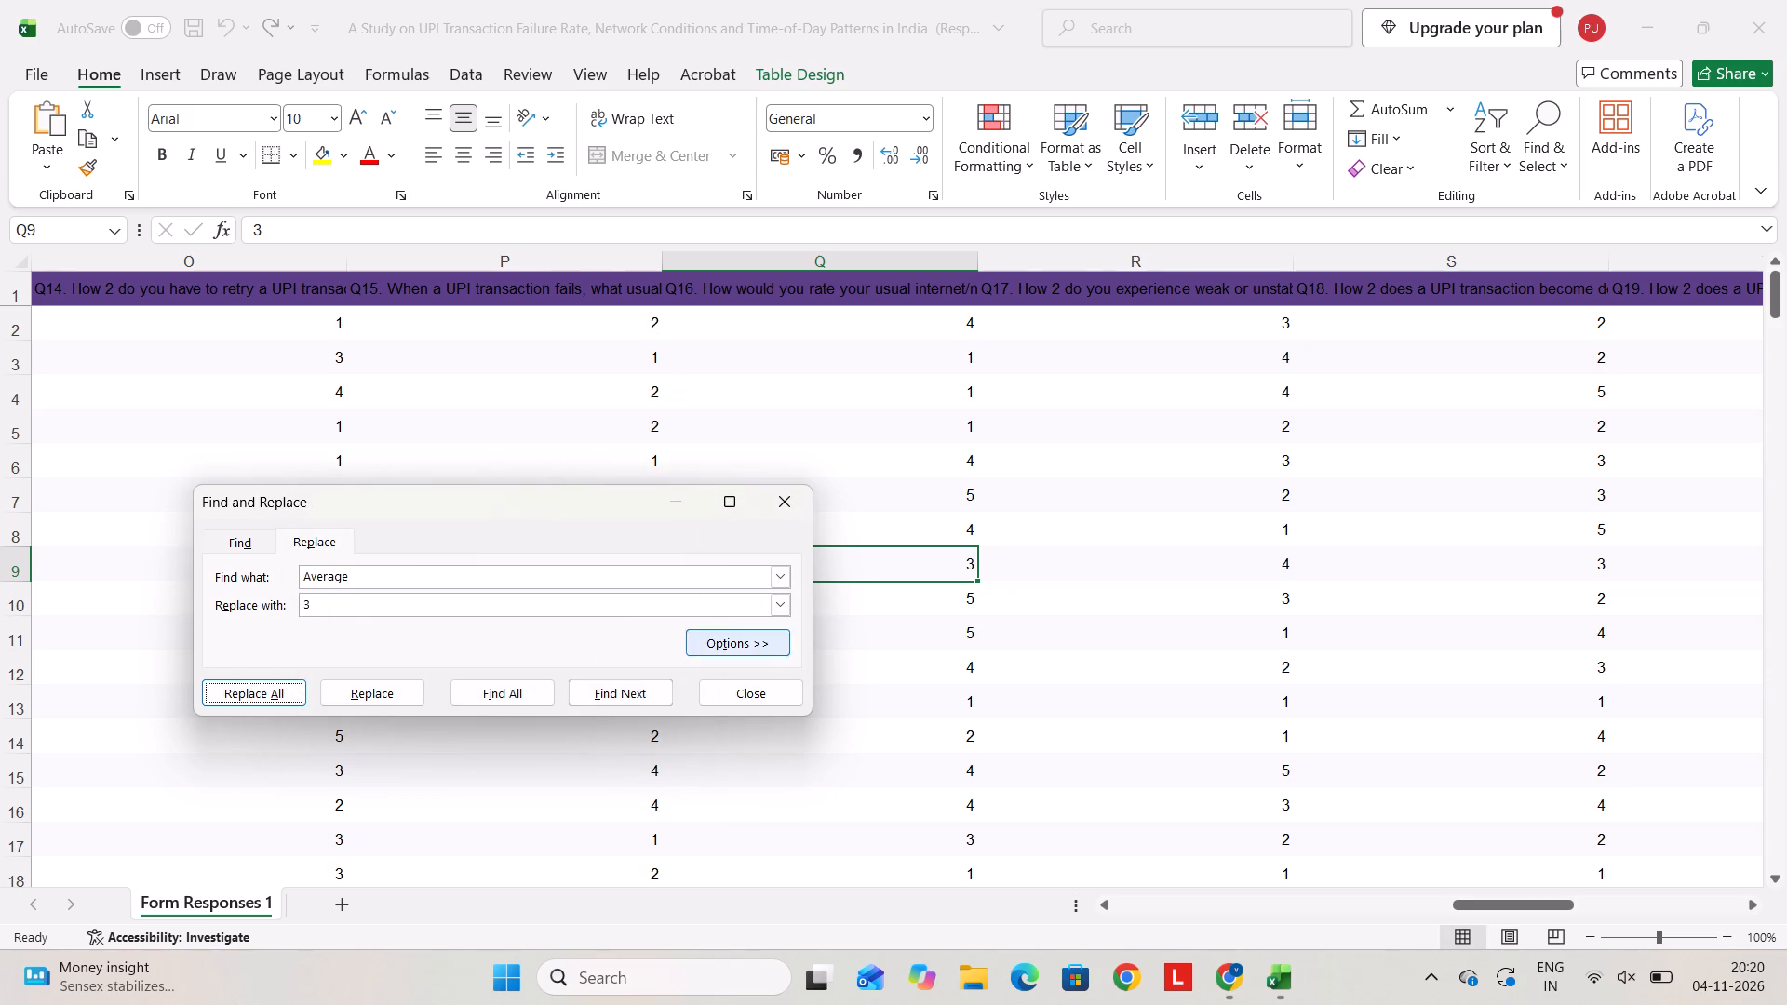
click(776, 492)
Examine the response columns from the Timestamp through Q12 for answers still left as text.
scroll(778, 505, right, 10)
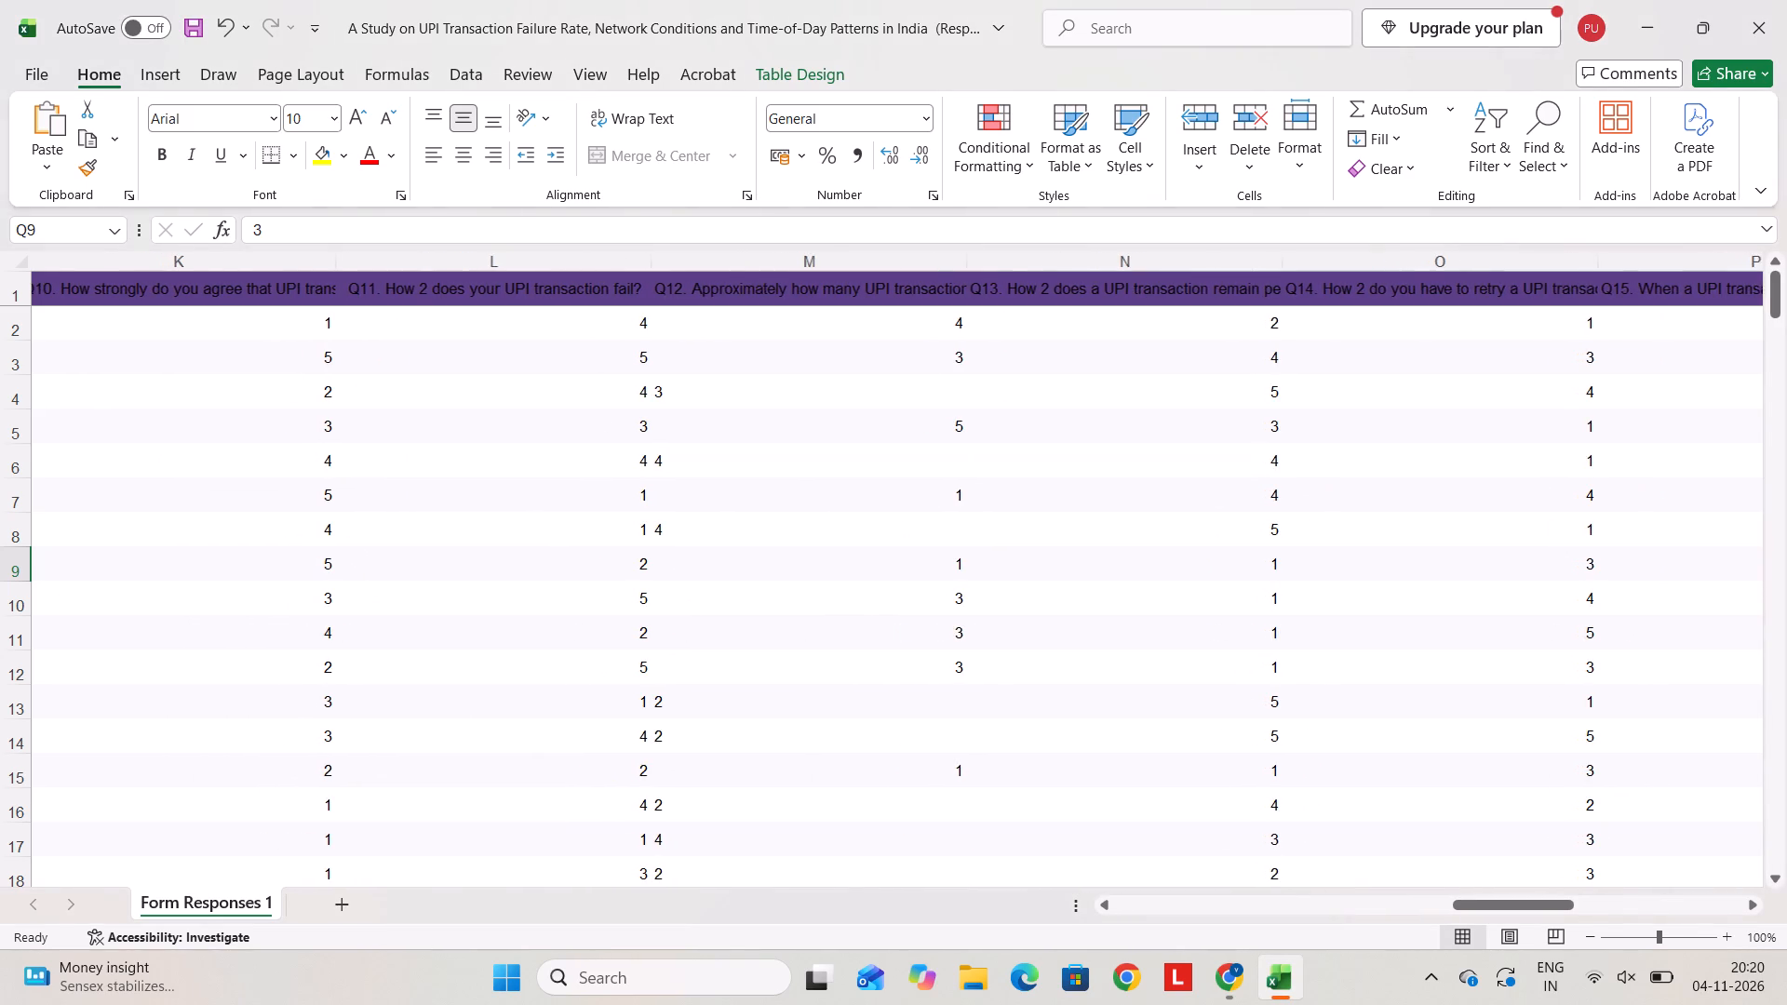
scroll(778, 505, right, 8)
scroll(778, 505, right, 13)
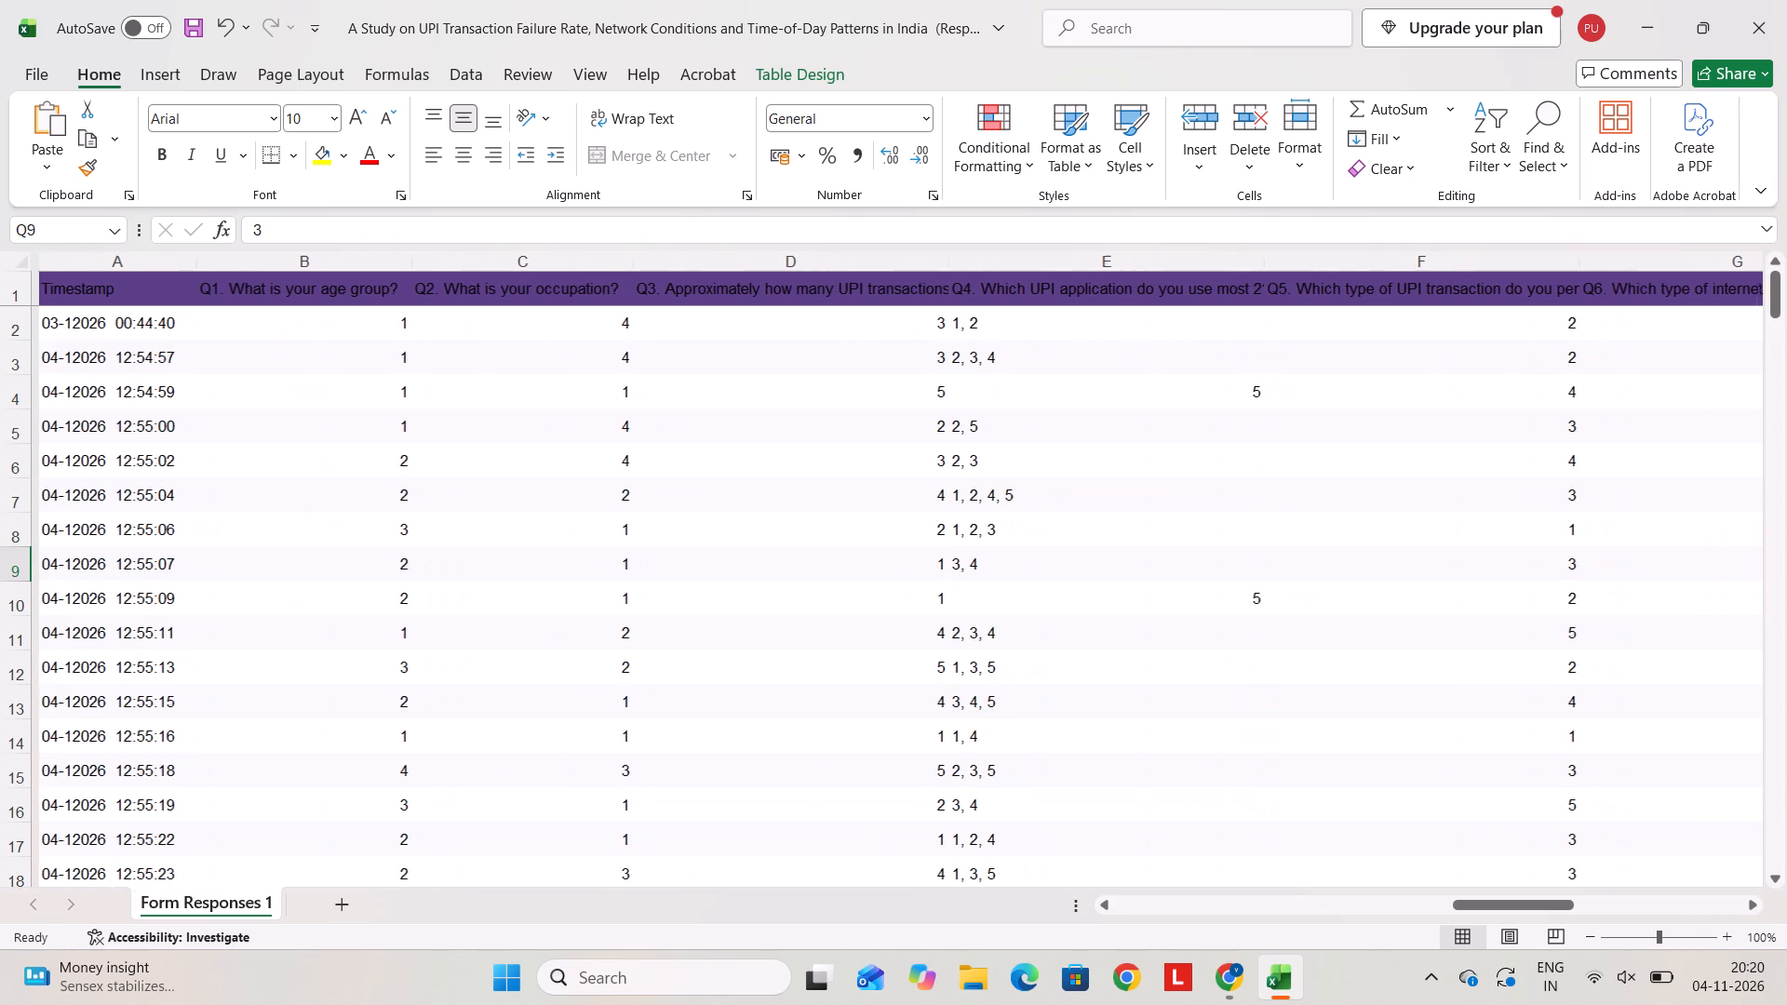
scroll(769, 510, left, 2)
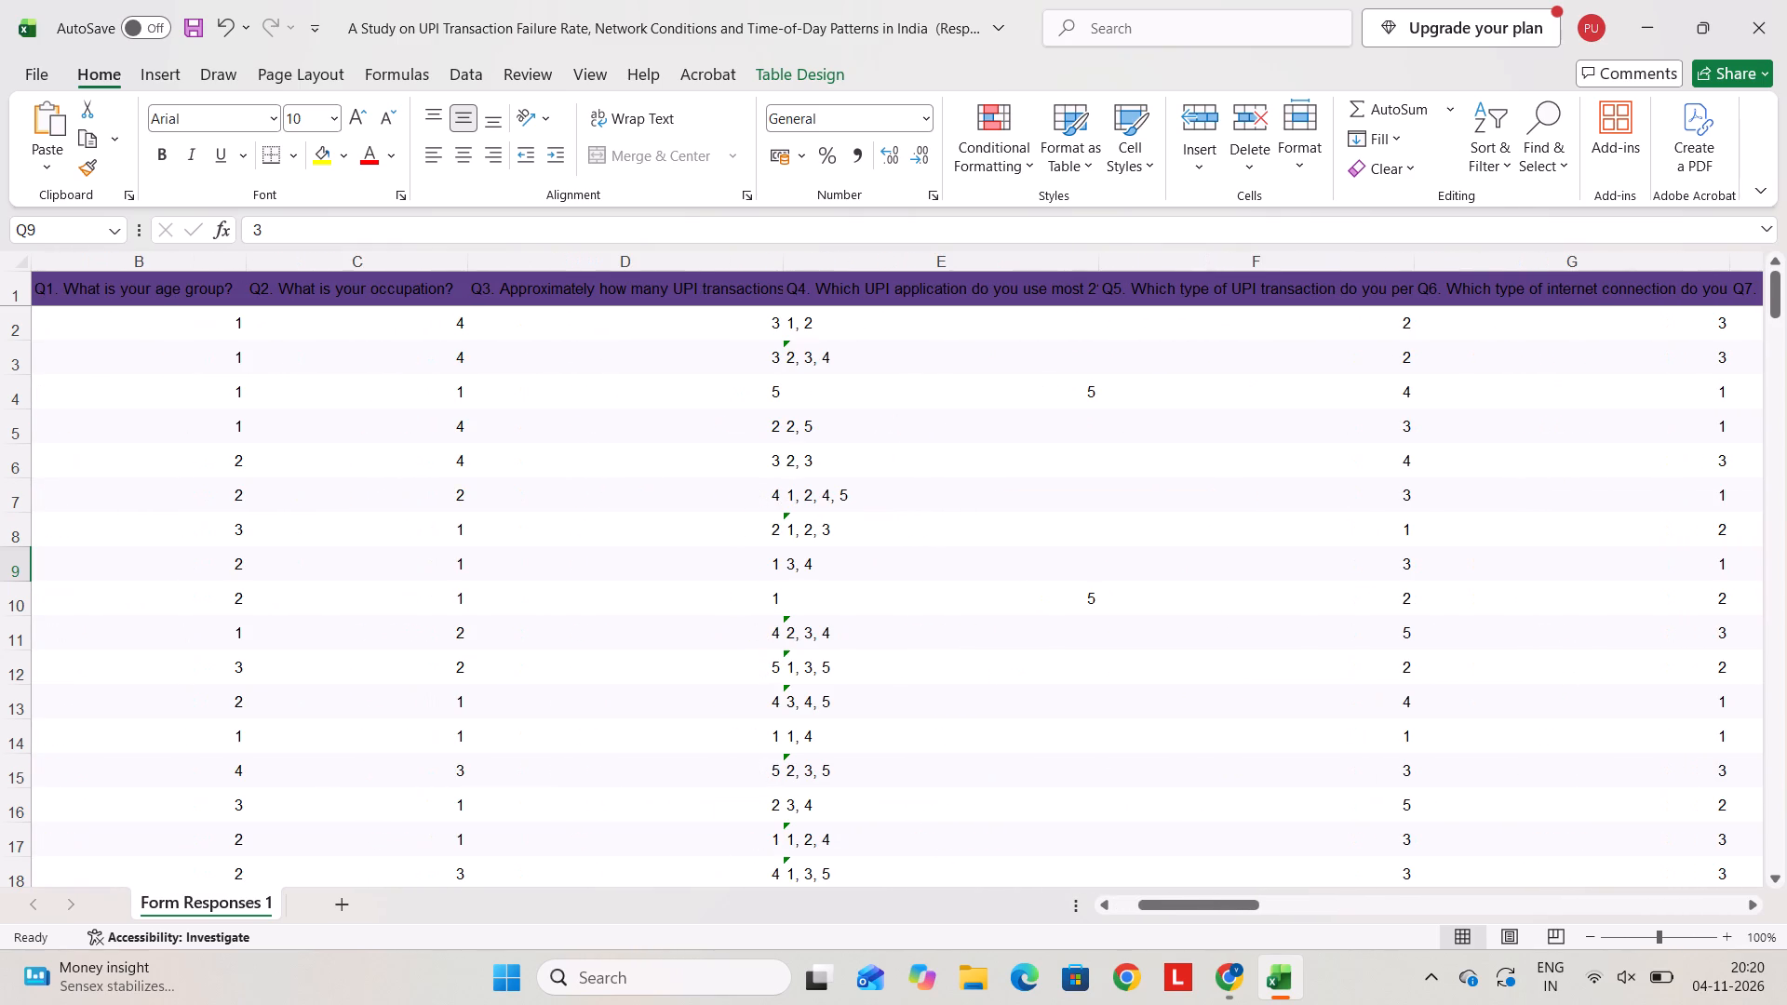
click(1089, 381)
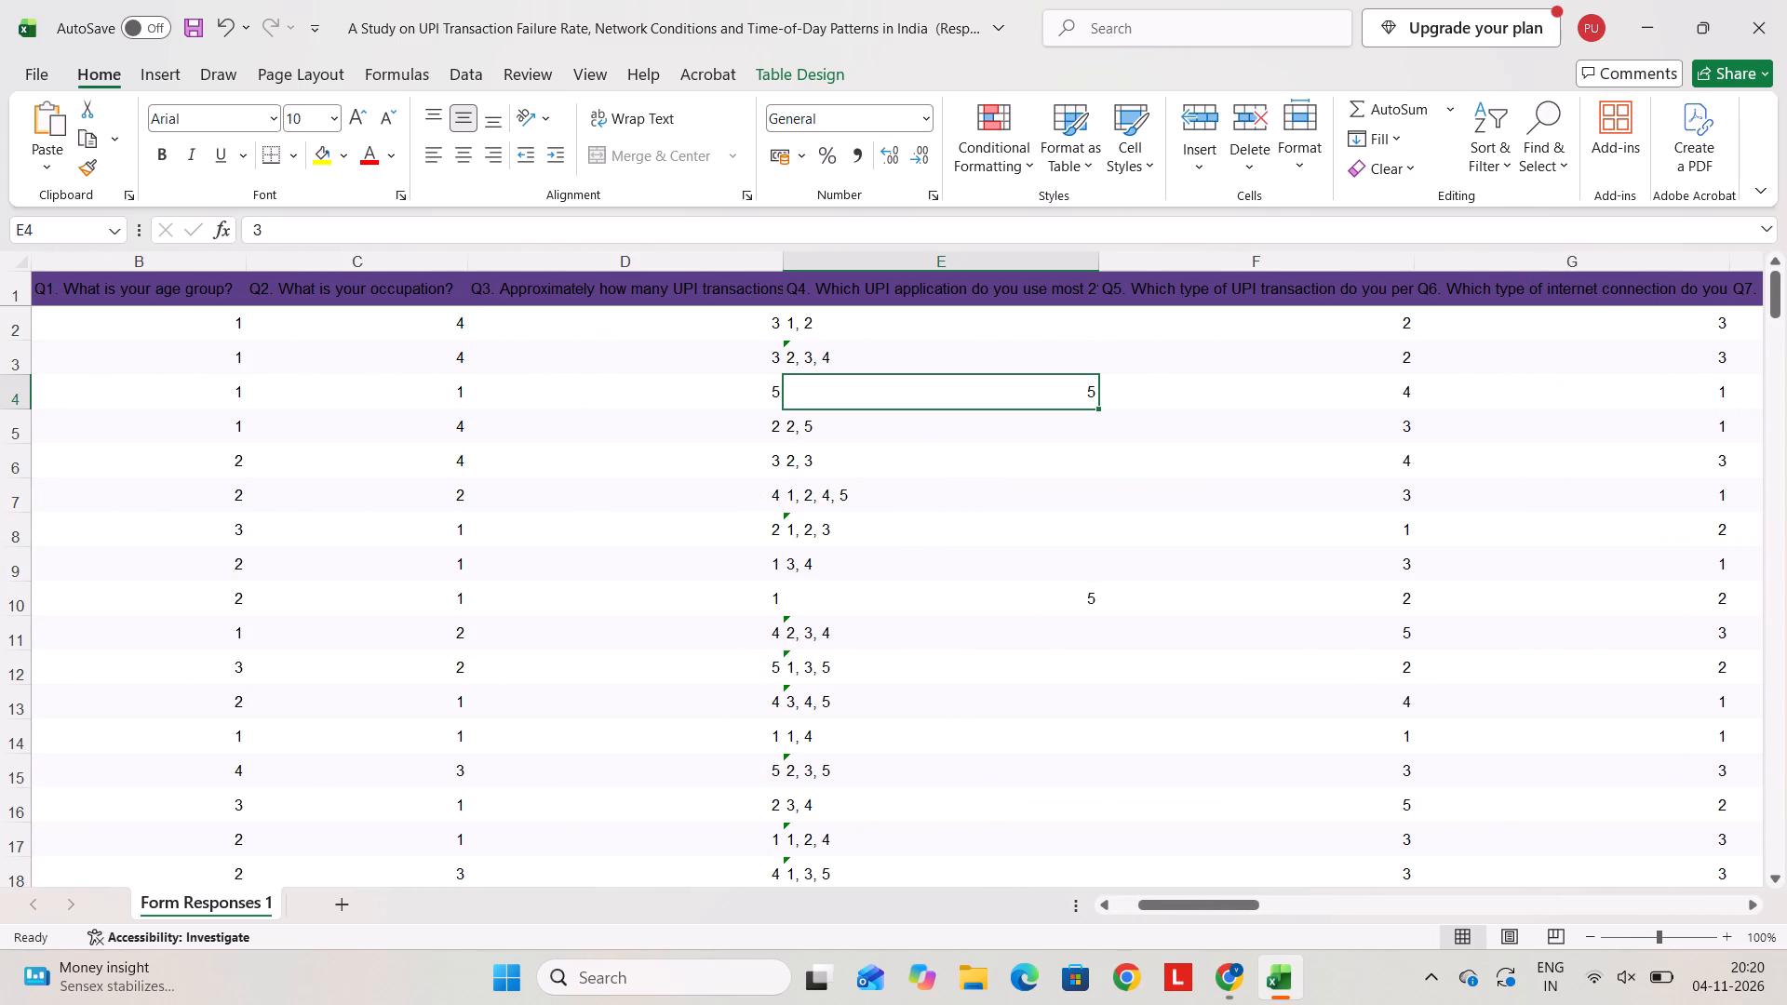
scroll(1277, 525, left, 11)
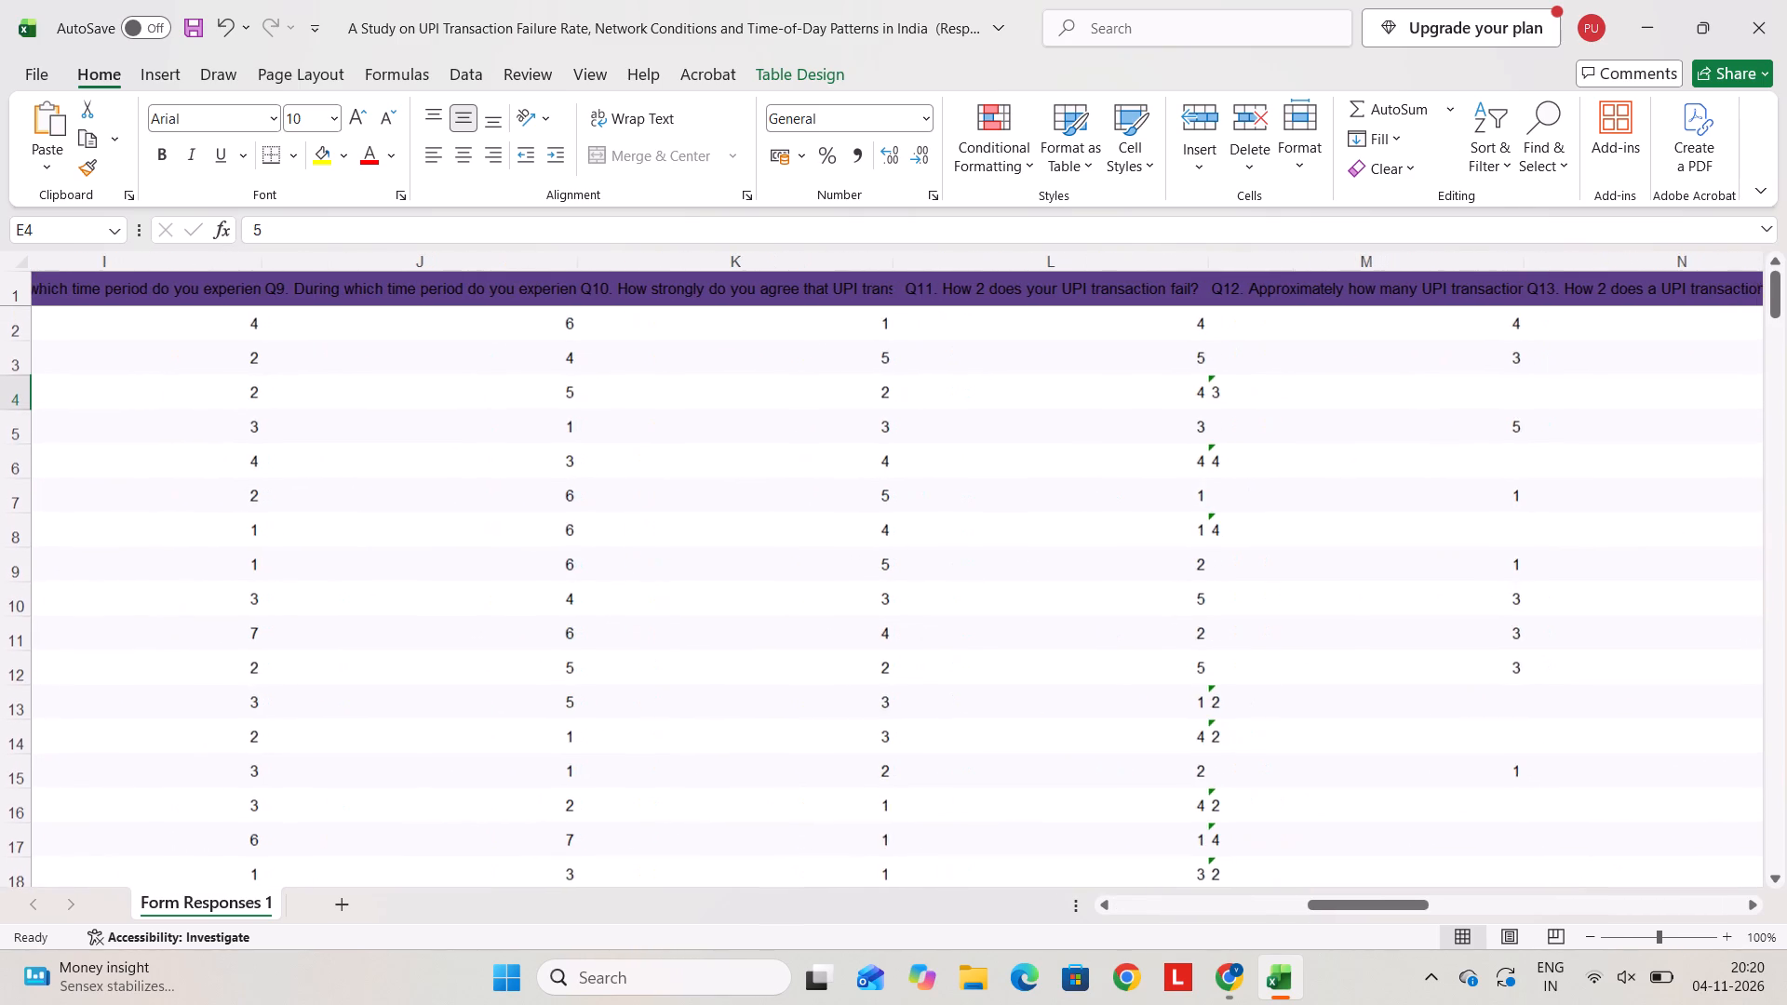
Convert the number stored as text in cell M6 of the Q12 column to a number.
scroll(1297, 532, left, 1)
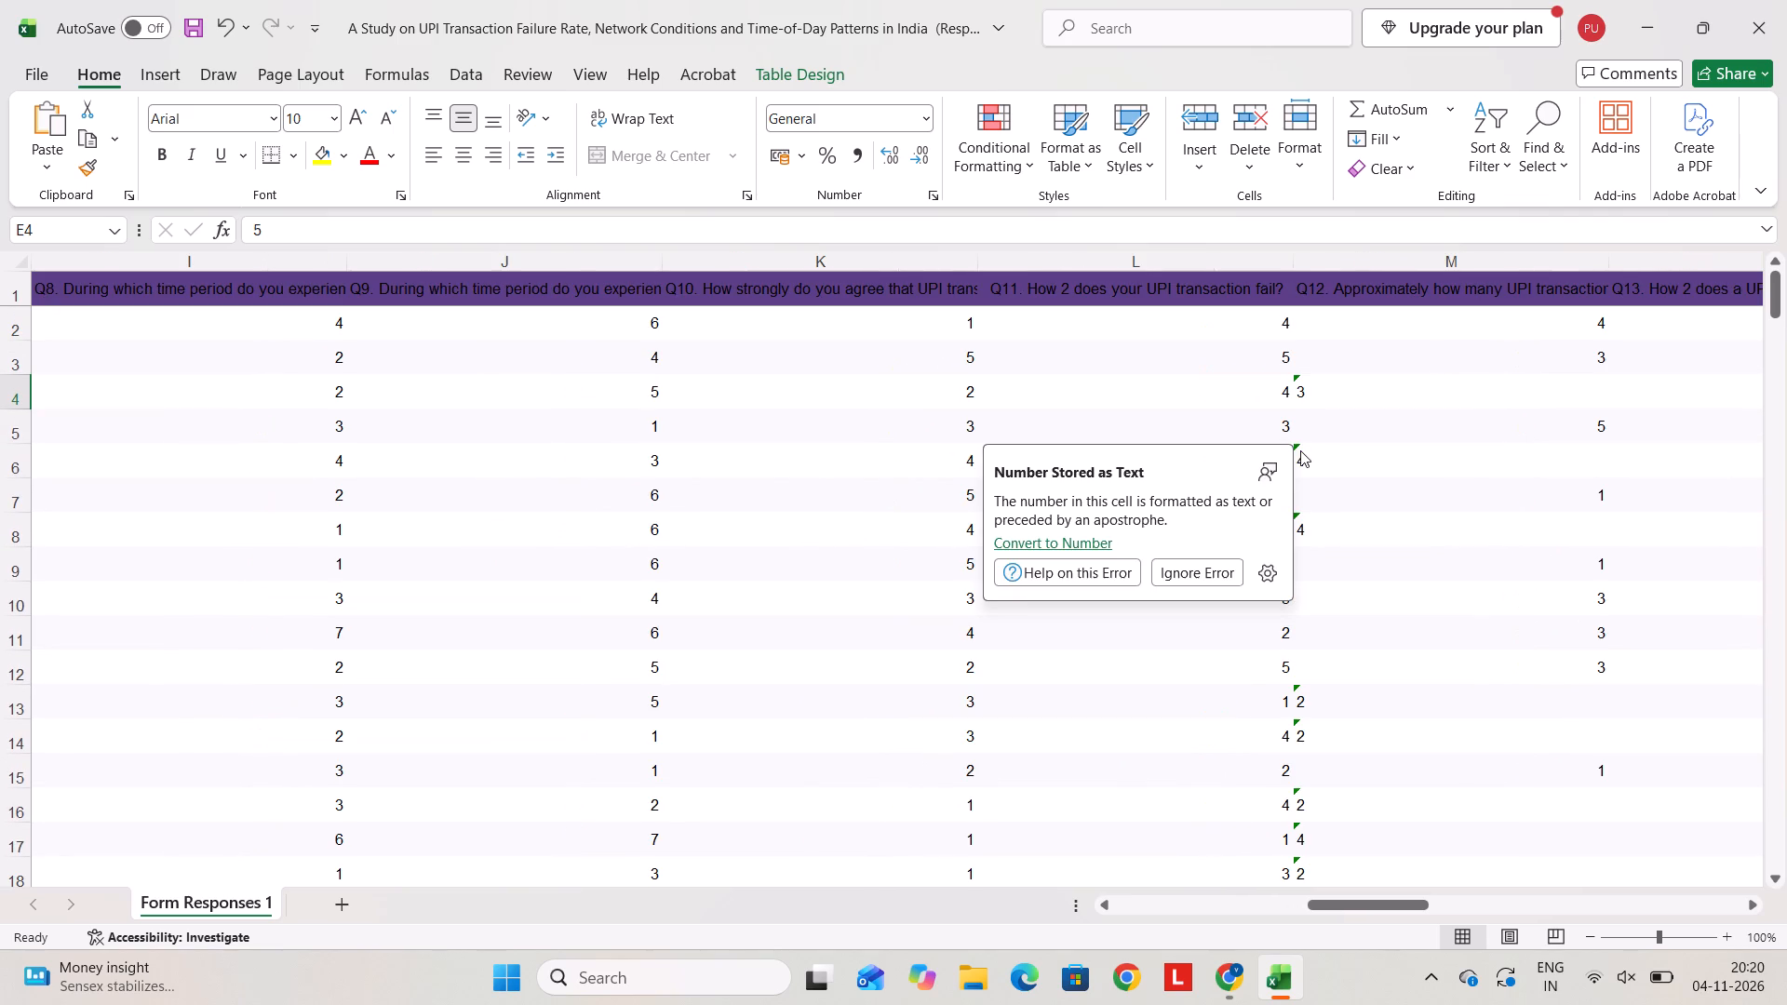
click(1076, 539)
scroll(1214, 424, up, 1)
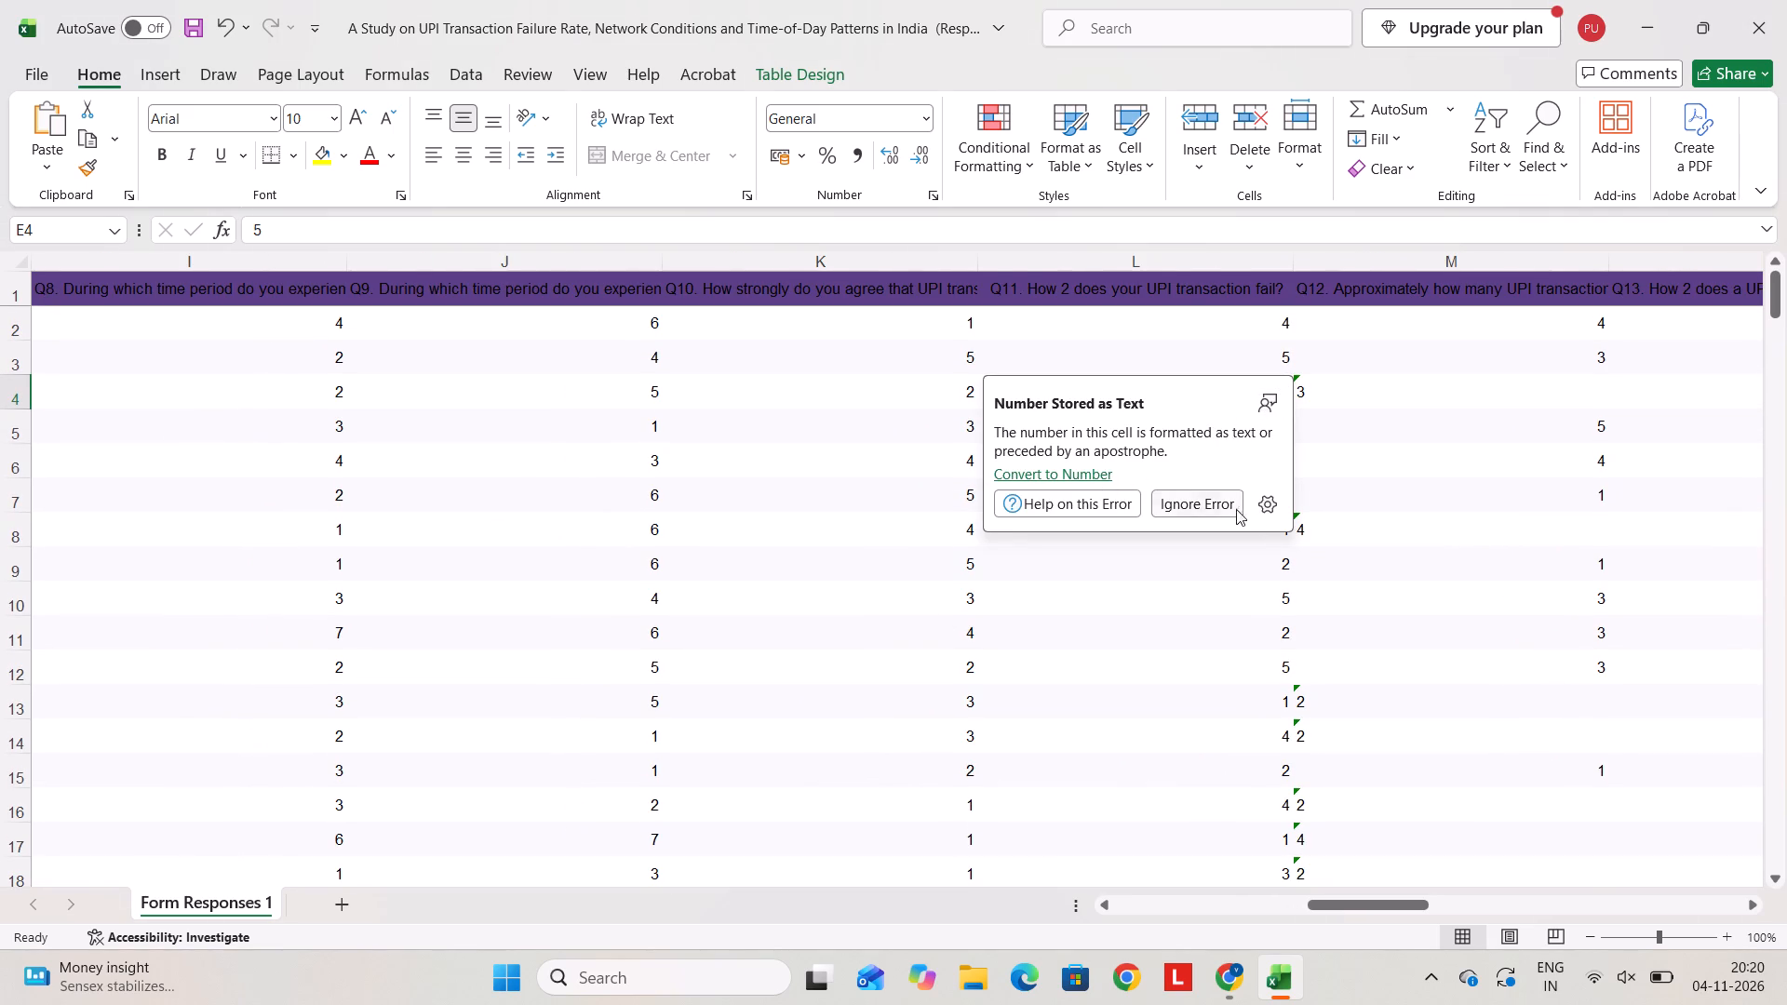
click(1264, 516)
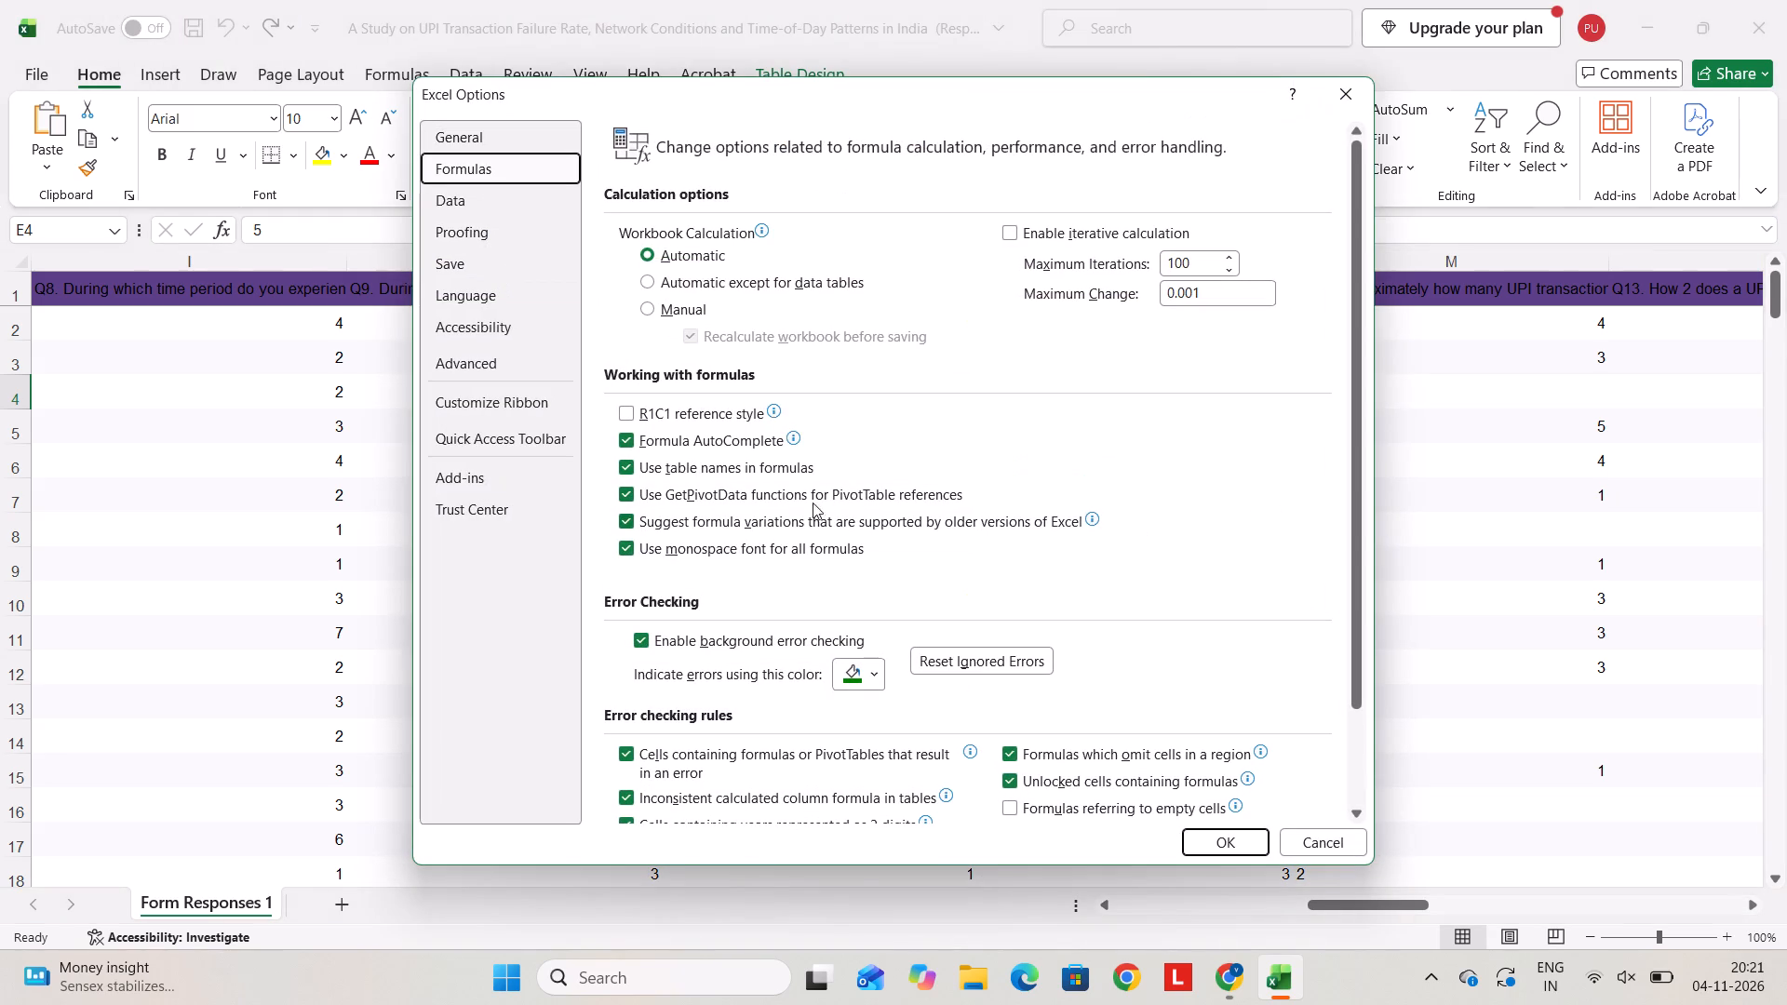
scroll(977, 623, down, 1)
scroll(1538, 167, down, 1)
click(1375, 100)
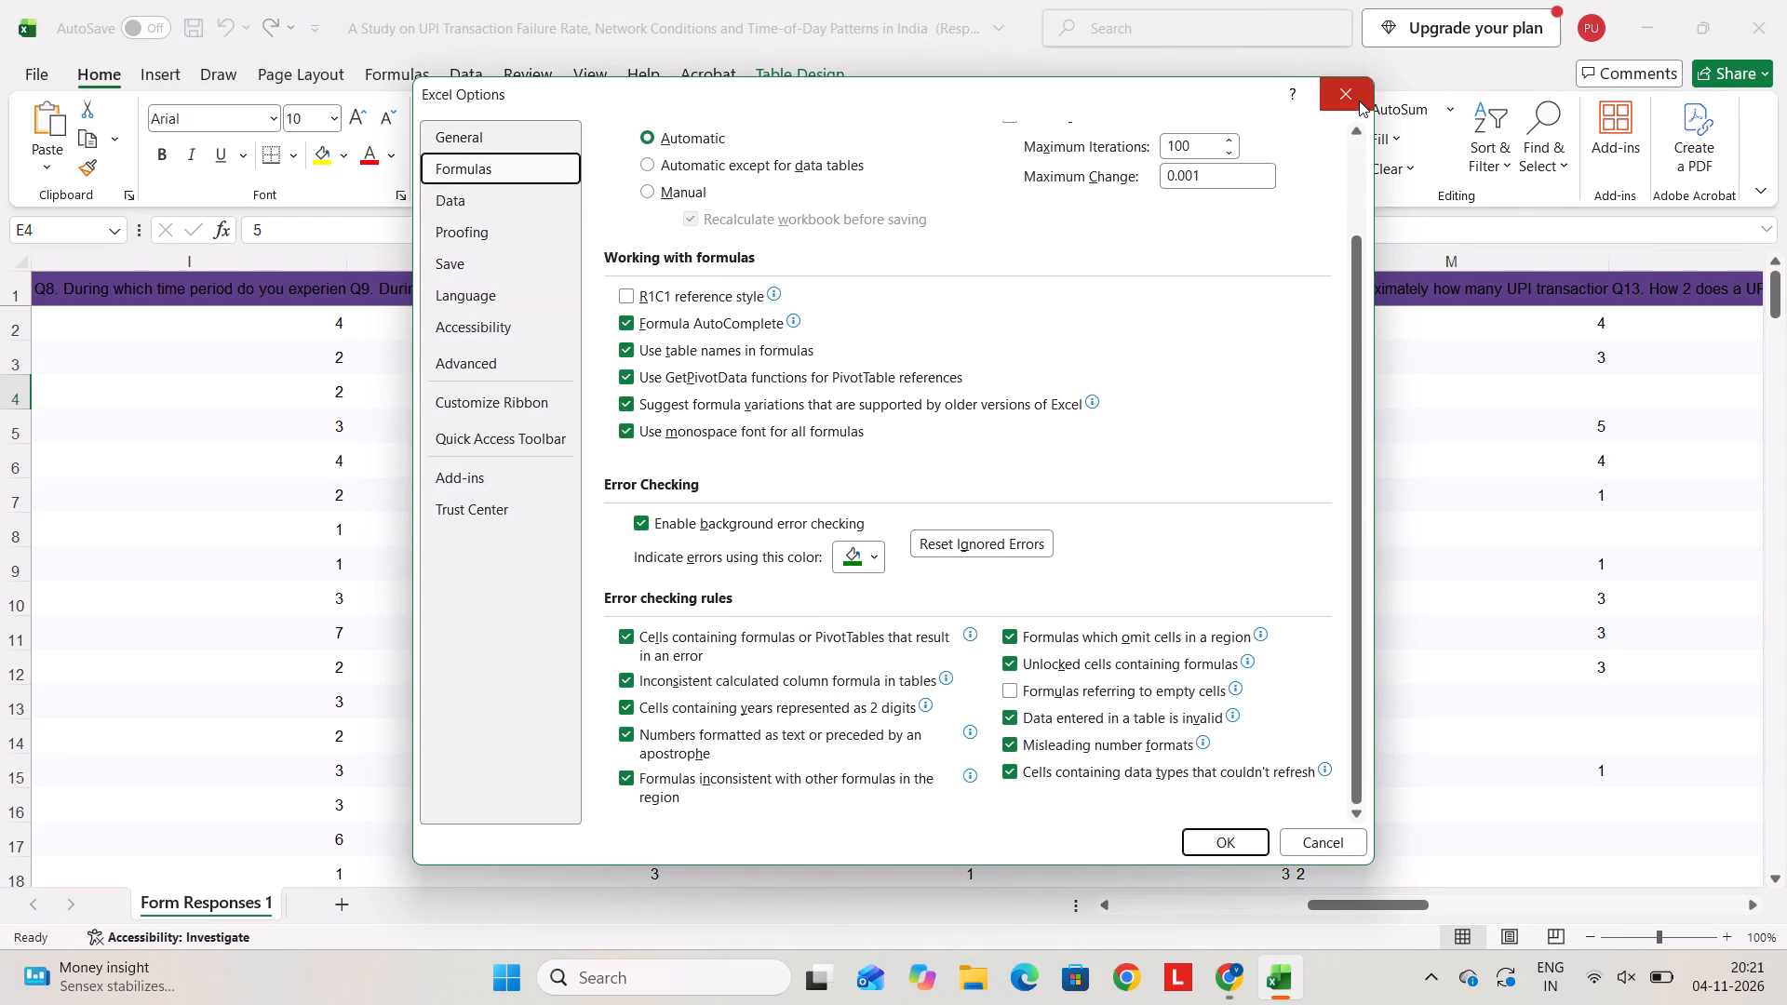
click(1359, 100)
Convert the numbers stored as text in cells M4 and M8 of the Q12 column to numbers.
click(1298, 381)
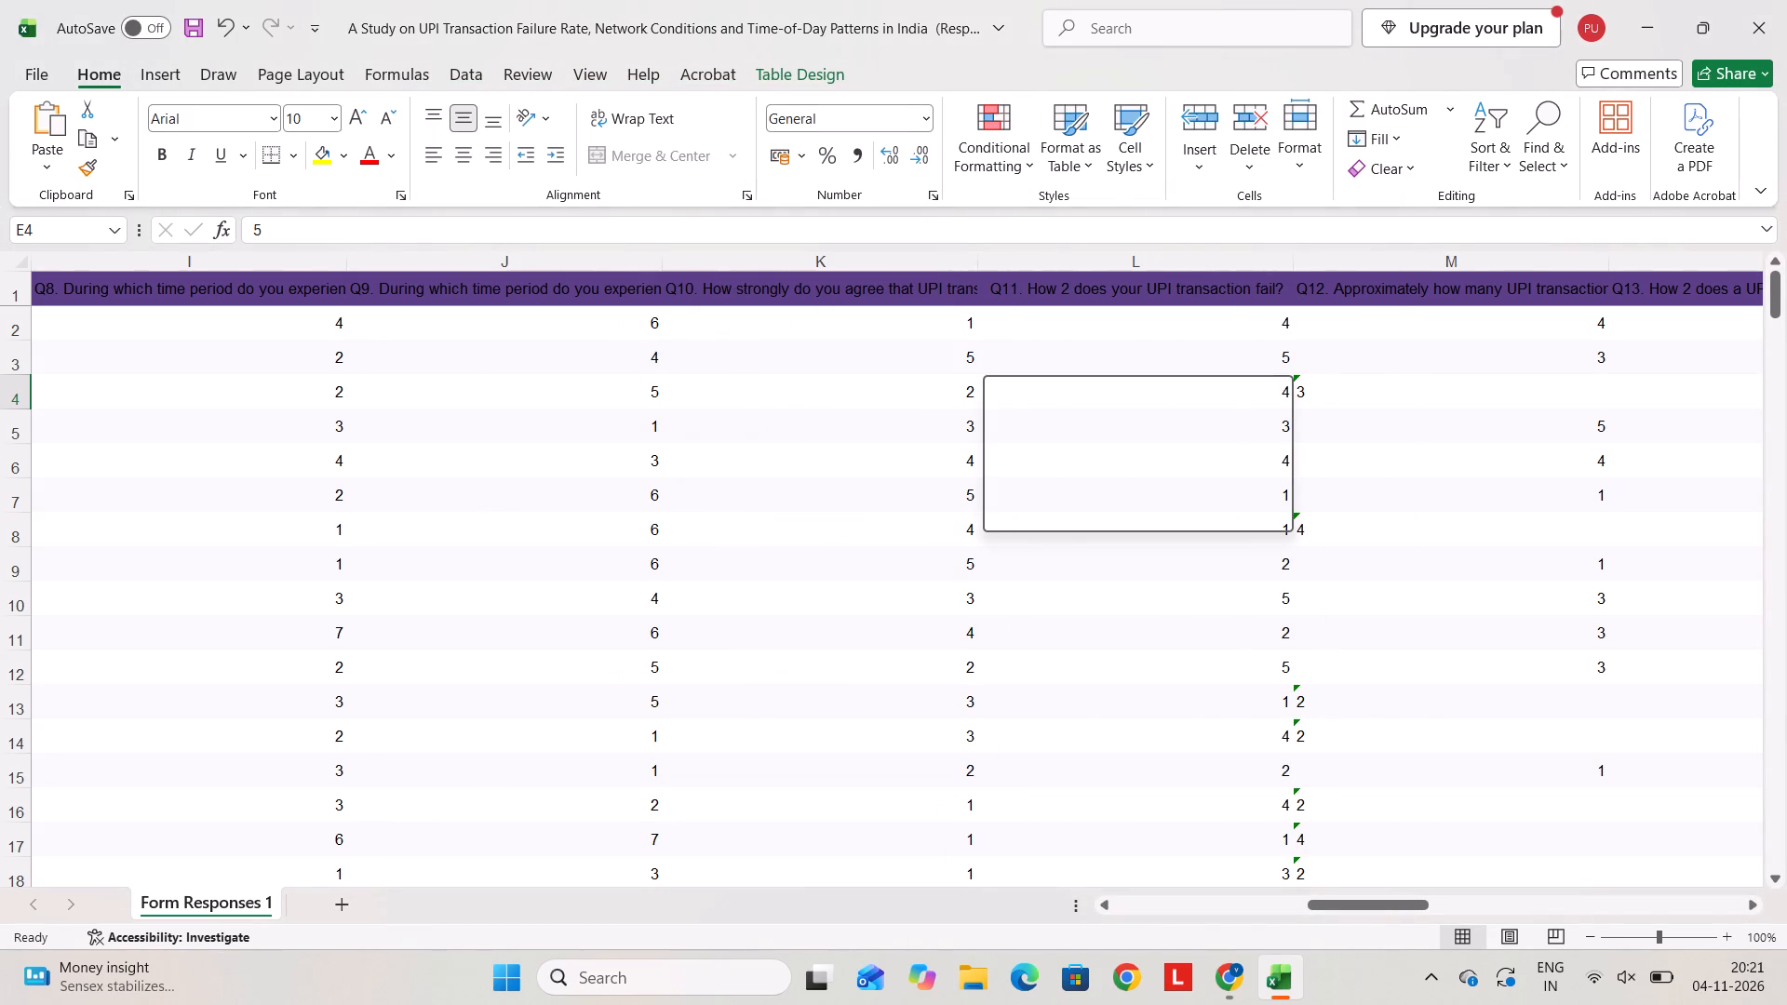
click(1299, 379)
click(1079, 473)
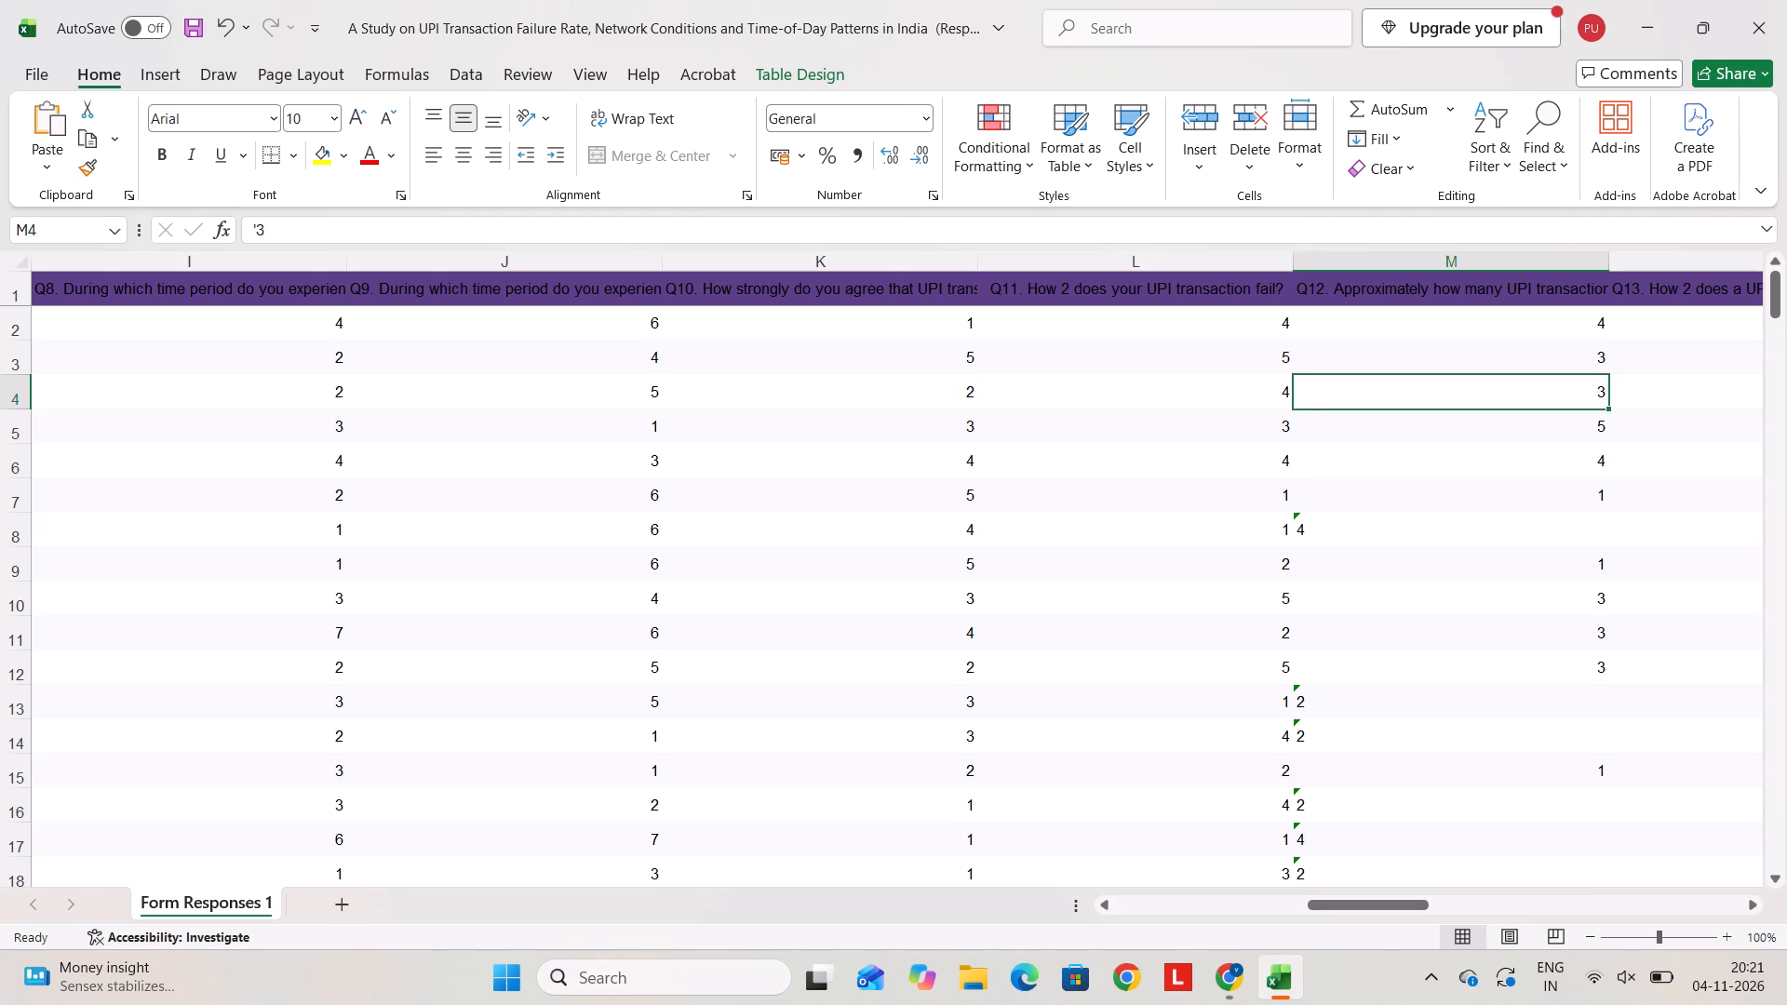
click(1292, 516)
click(1325, 523)
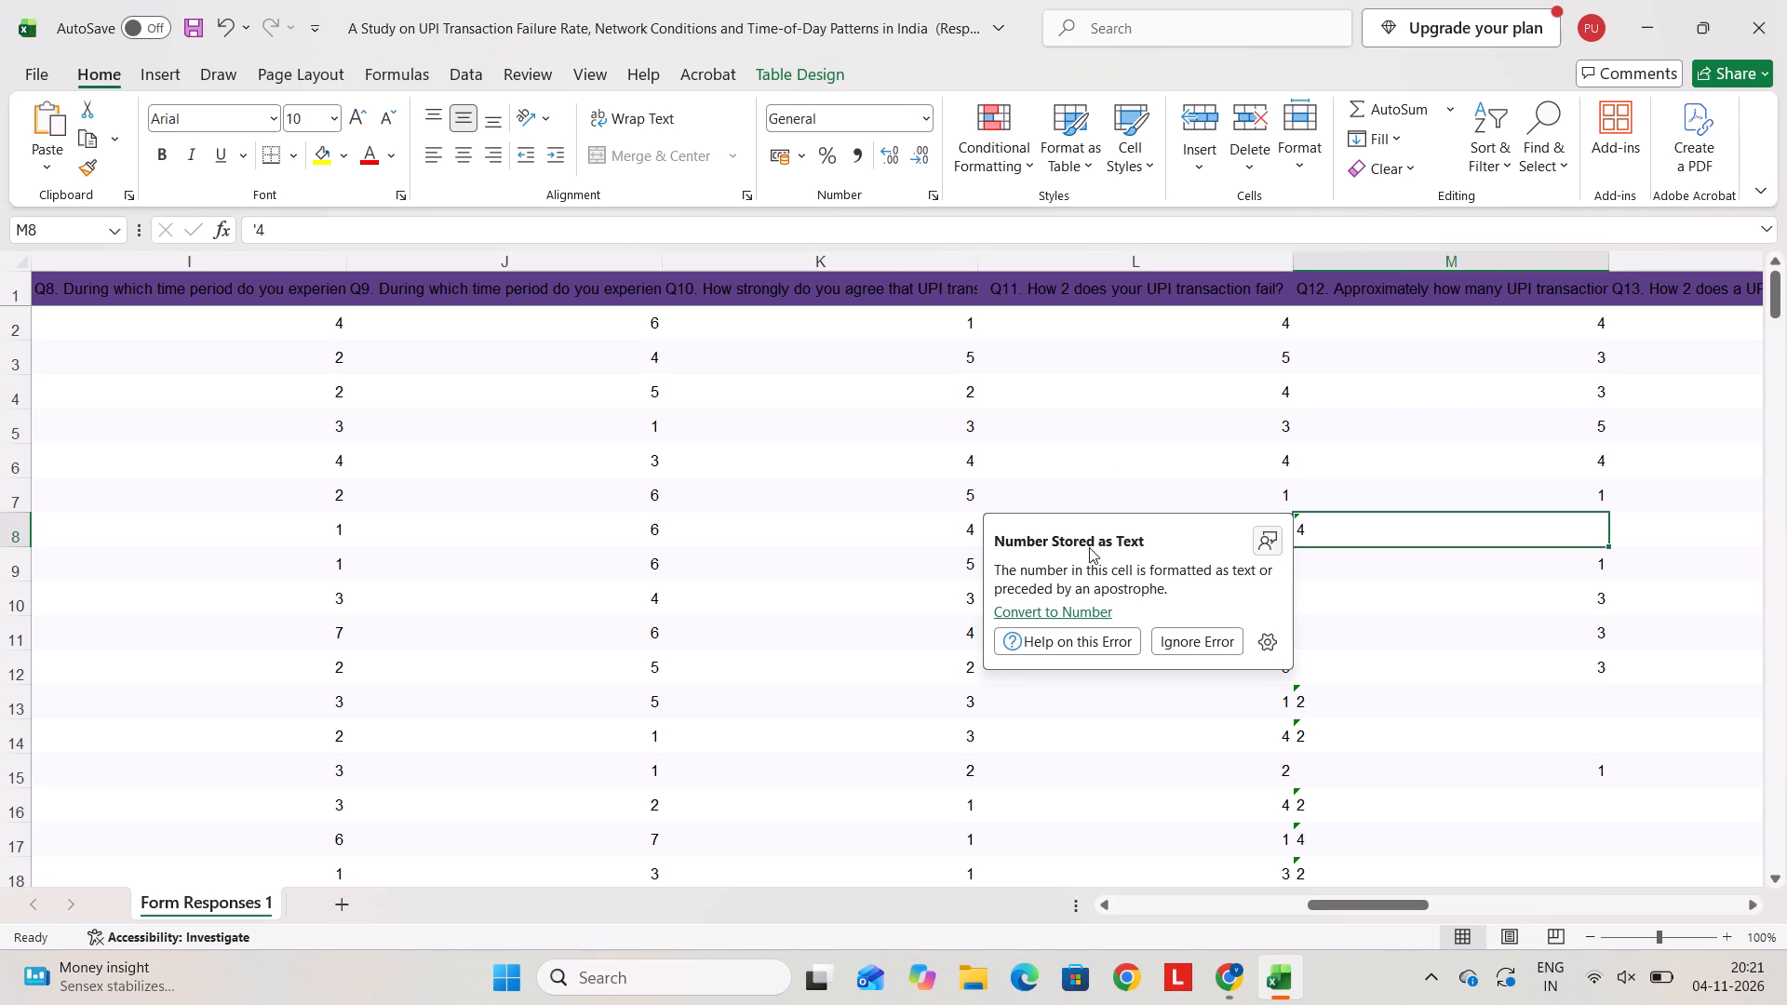
double_click(1043, 606)
Examine the Q12 column from cell M13 down past the last response for other numbers stored as text.
click(1318, 696)
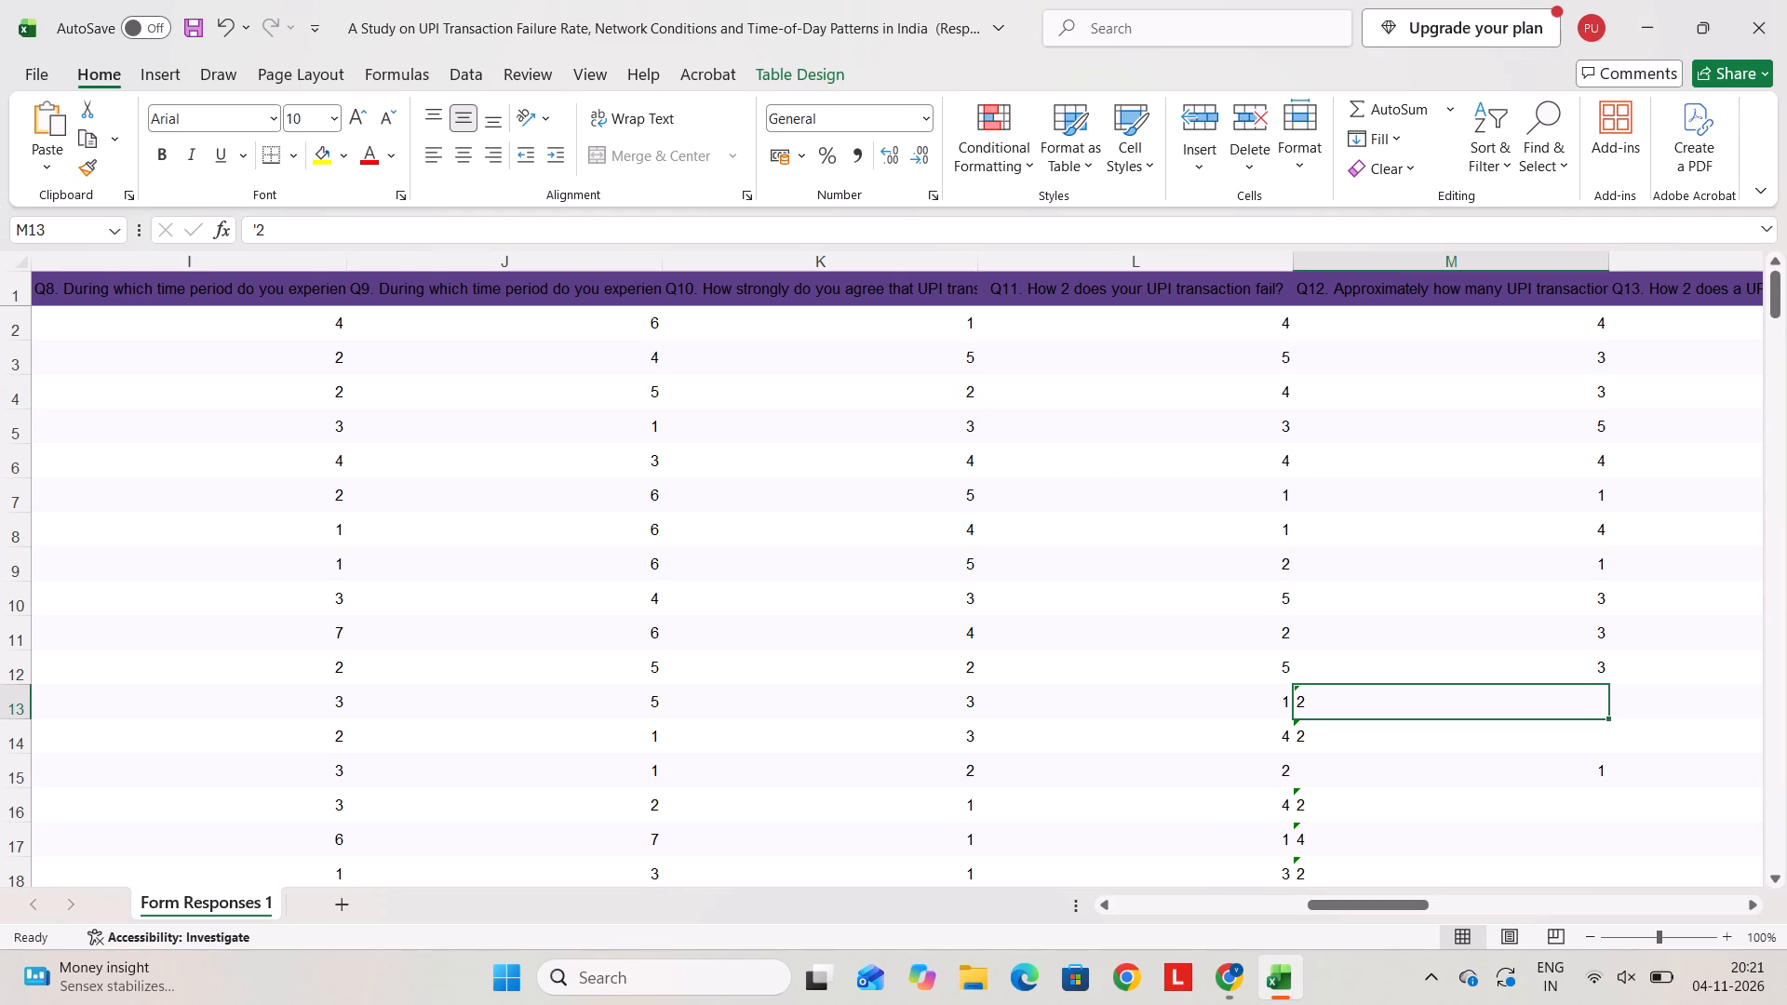
scroll(1342, 702, down, 7)
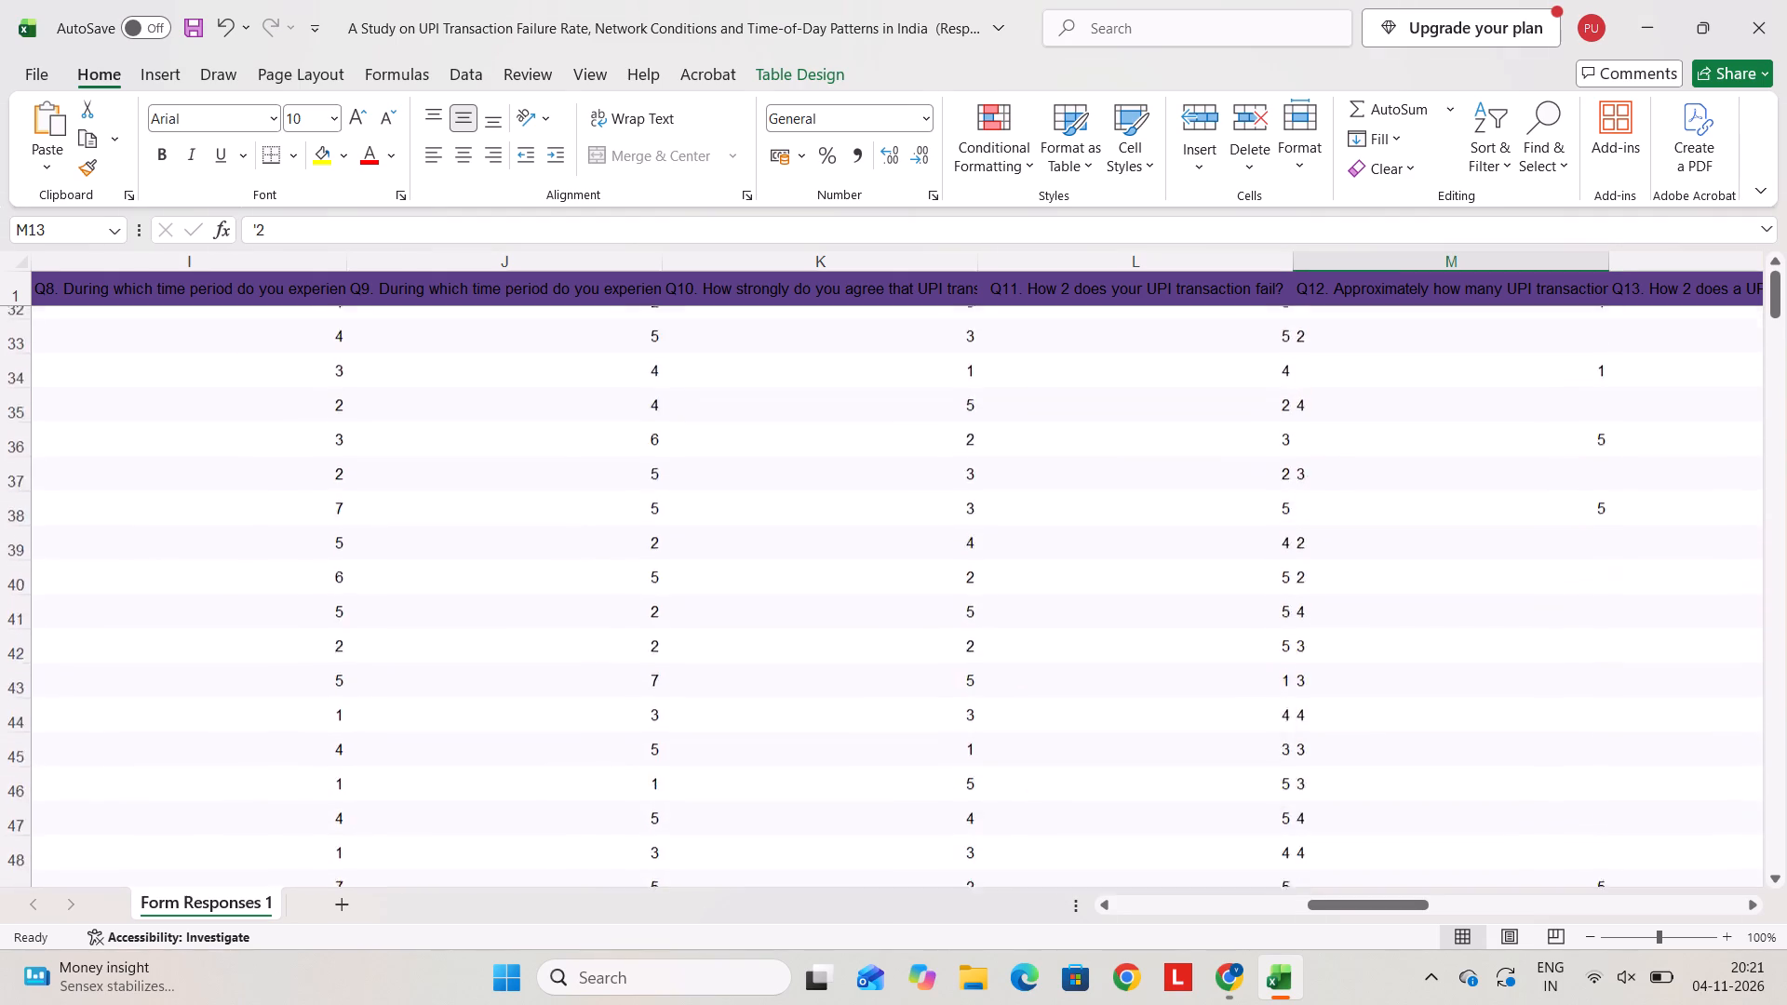
scroll(1350, 681, down, 12)
scroll(1562, 203, up, 12)
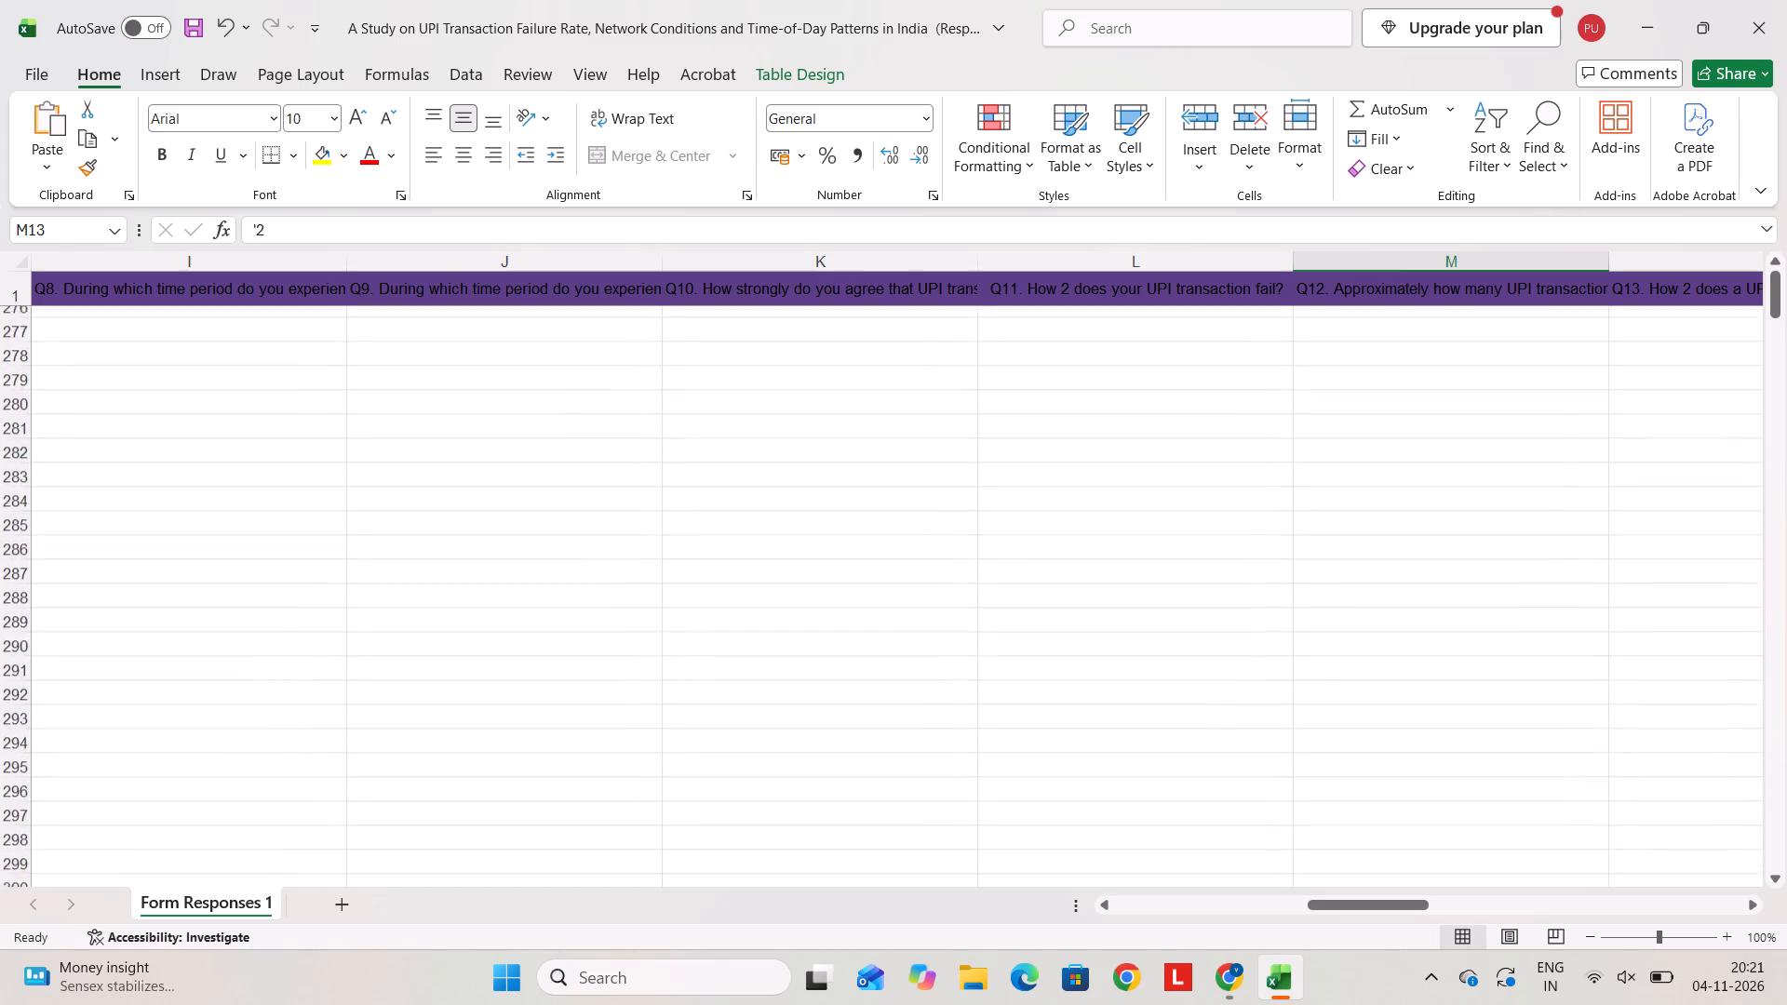
scroll(1367, 503, up, 5)
scroll(1323, 566, up, 7)
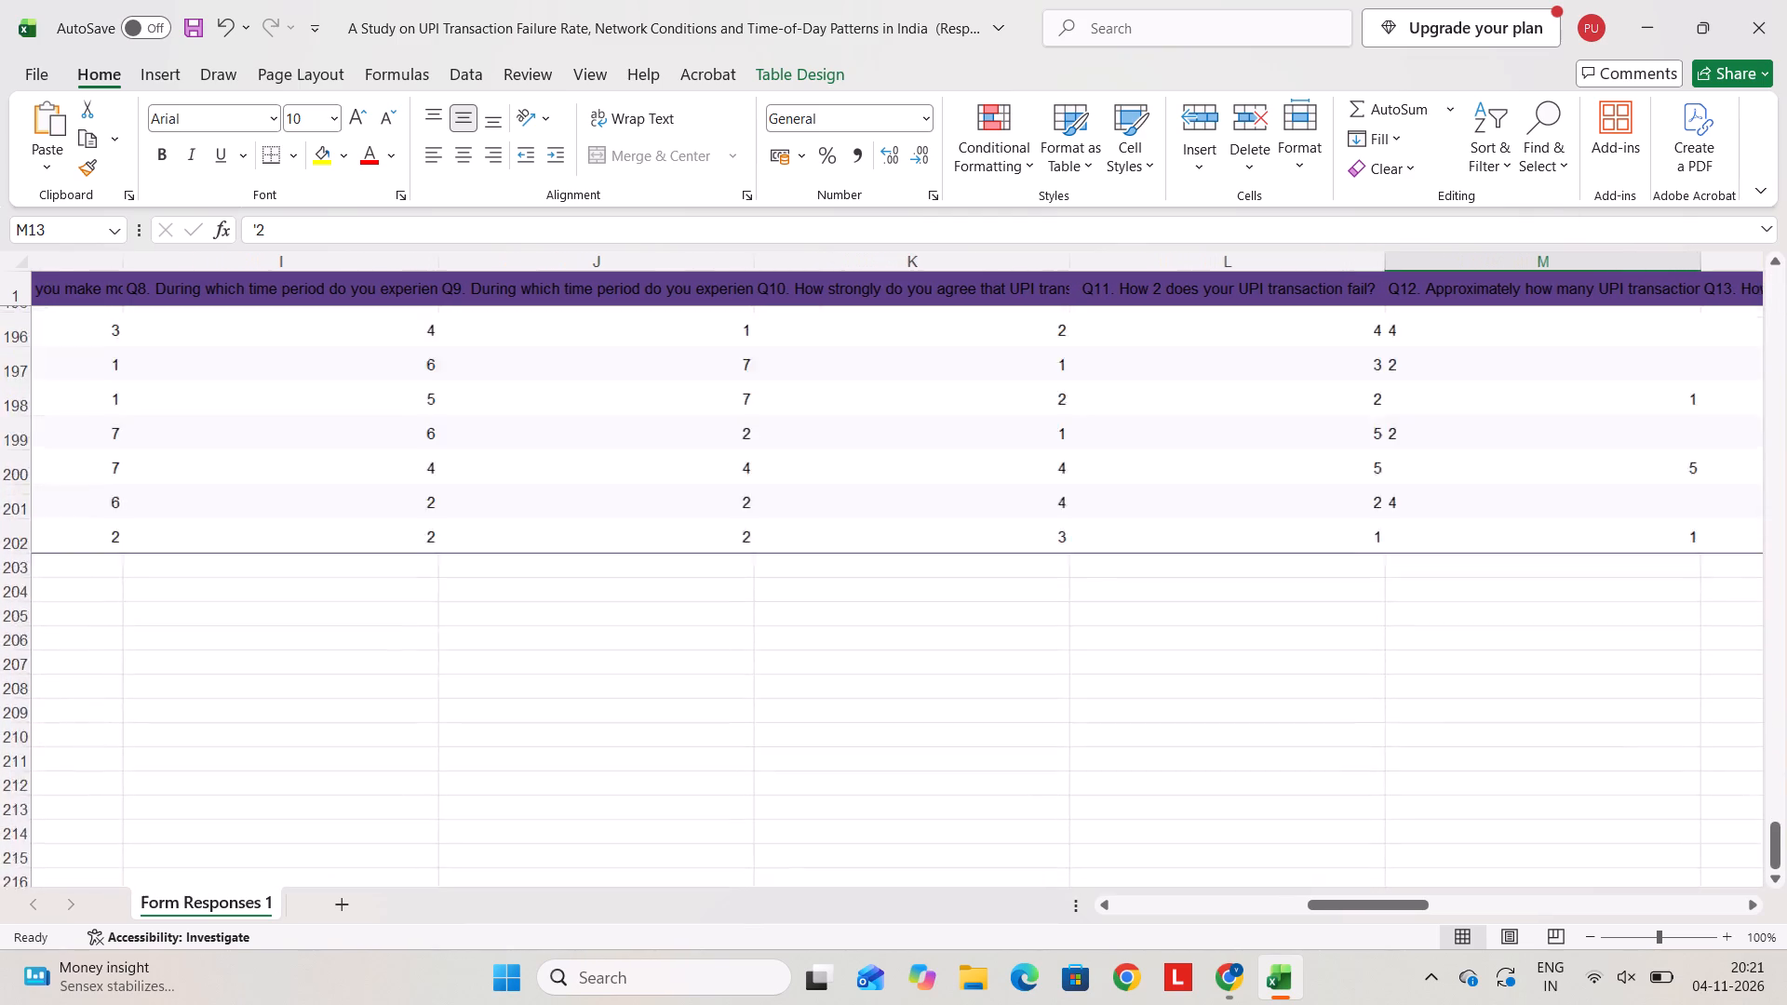
scroll(1323, 567, down, 8)
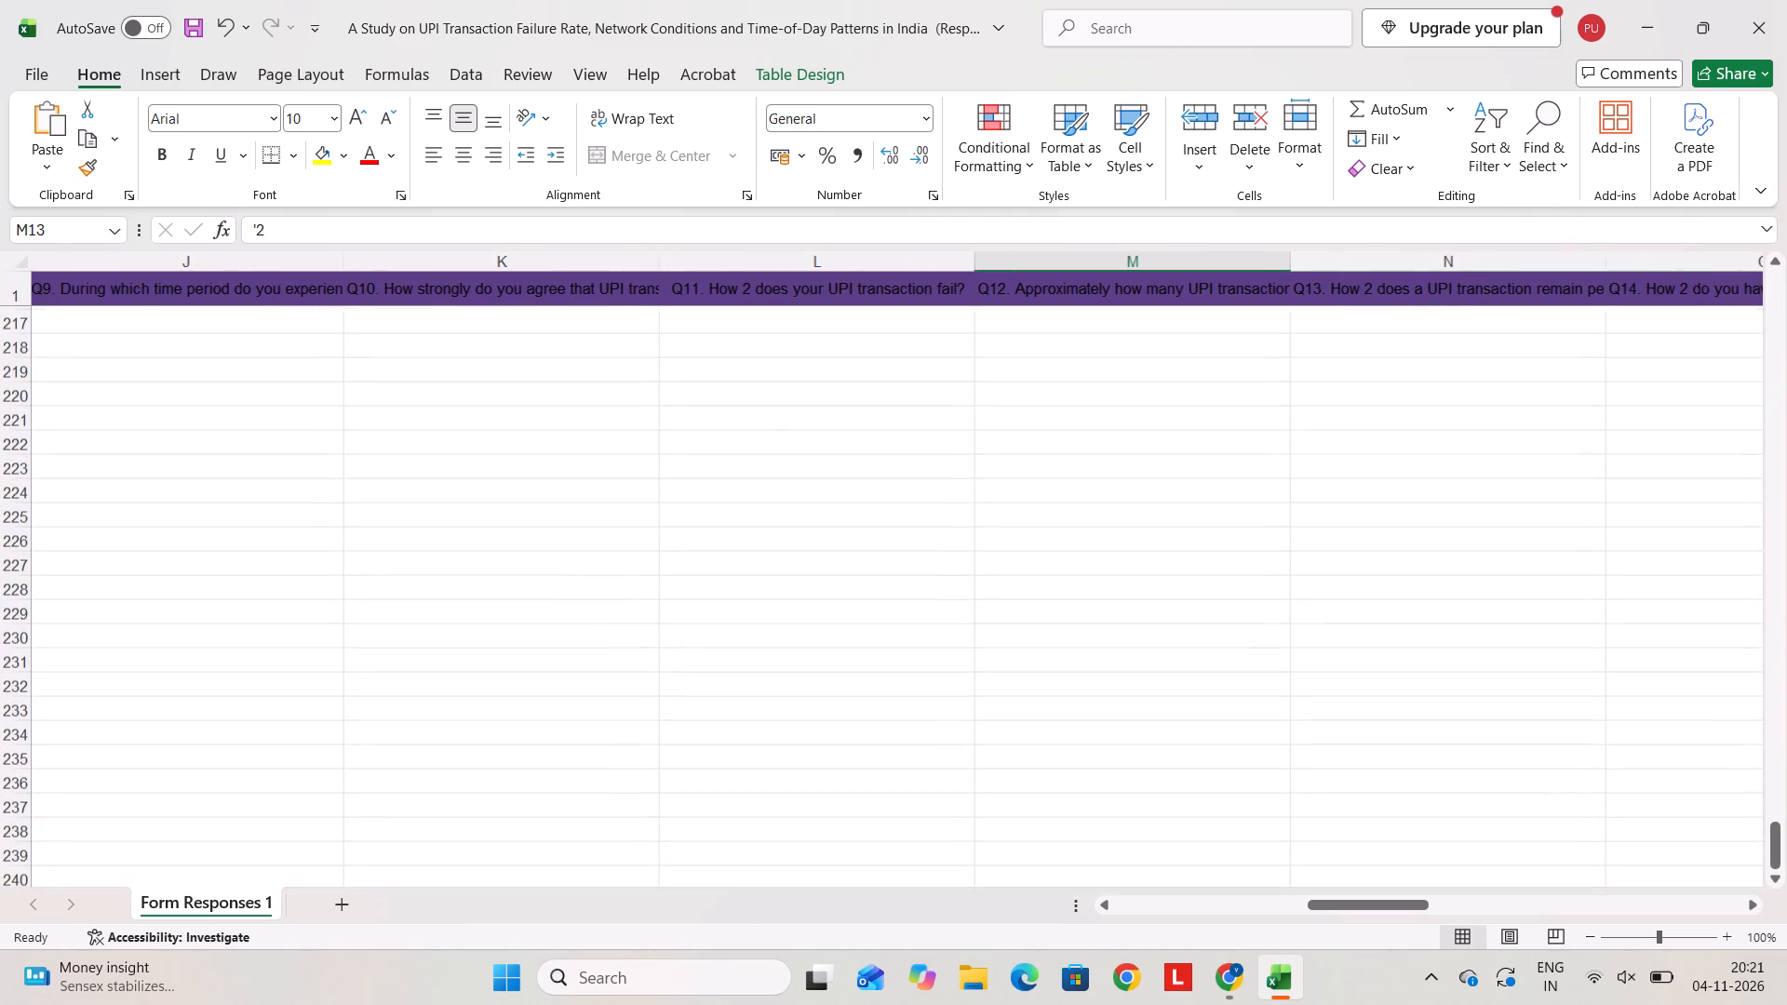
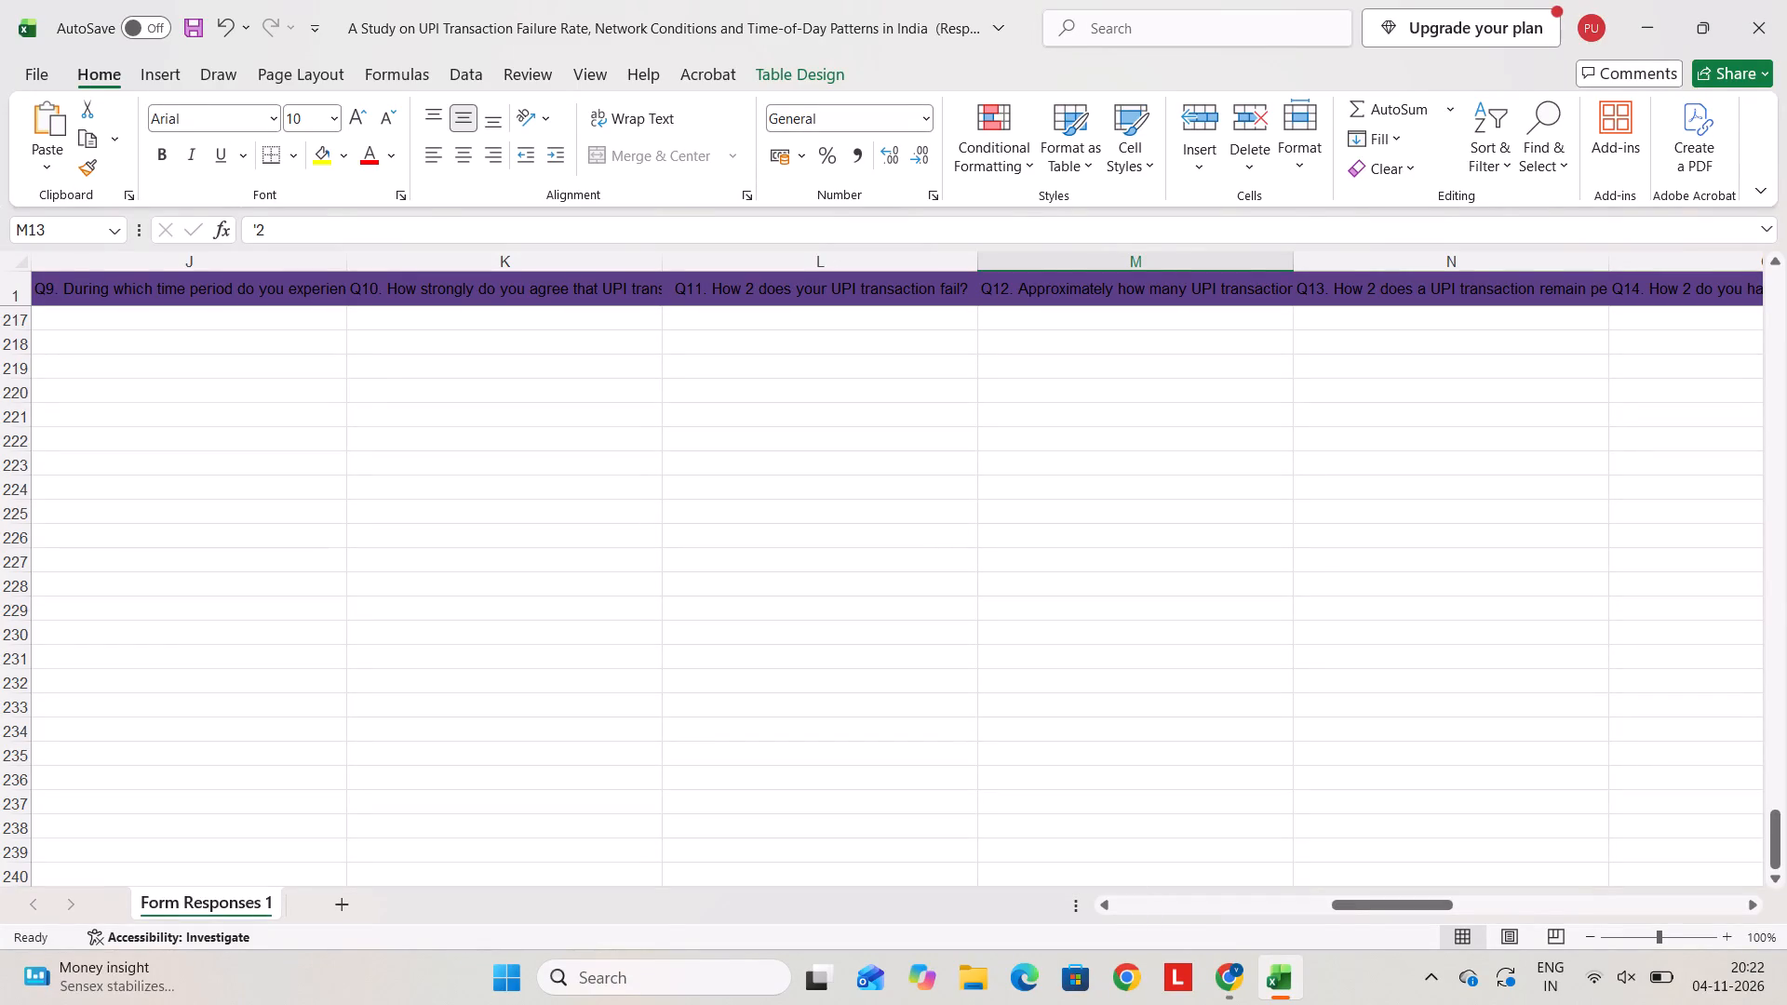
Convert the numbers stored as text in cells M13, M14 and M16 of the Q12 column to numbers.
drag(1773, 823, 1774, 813)
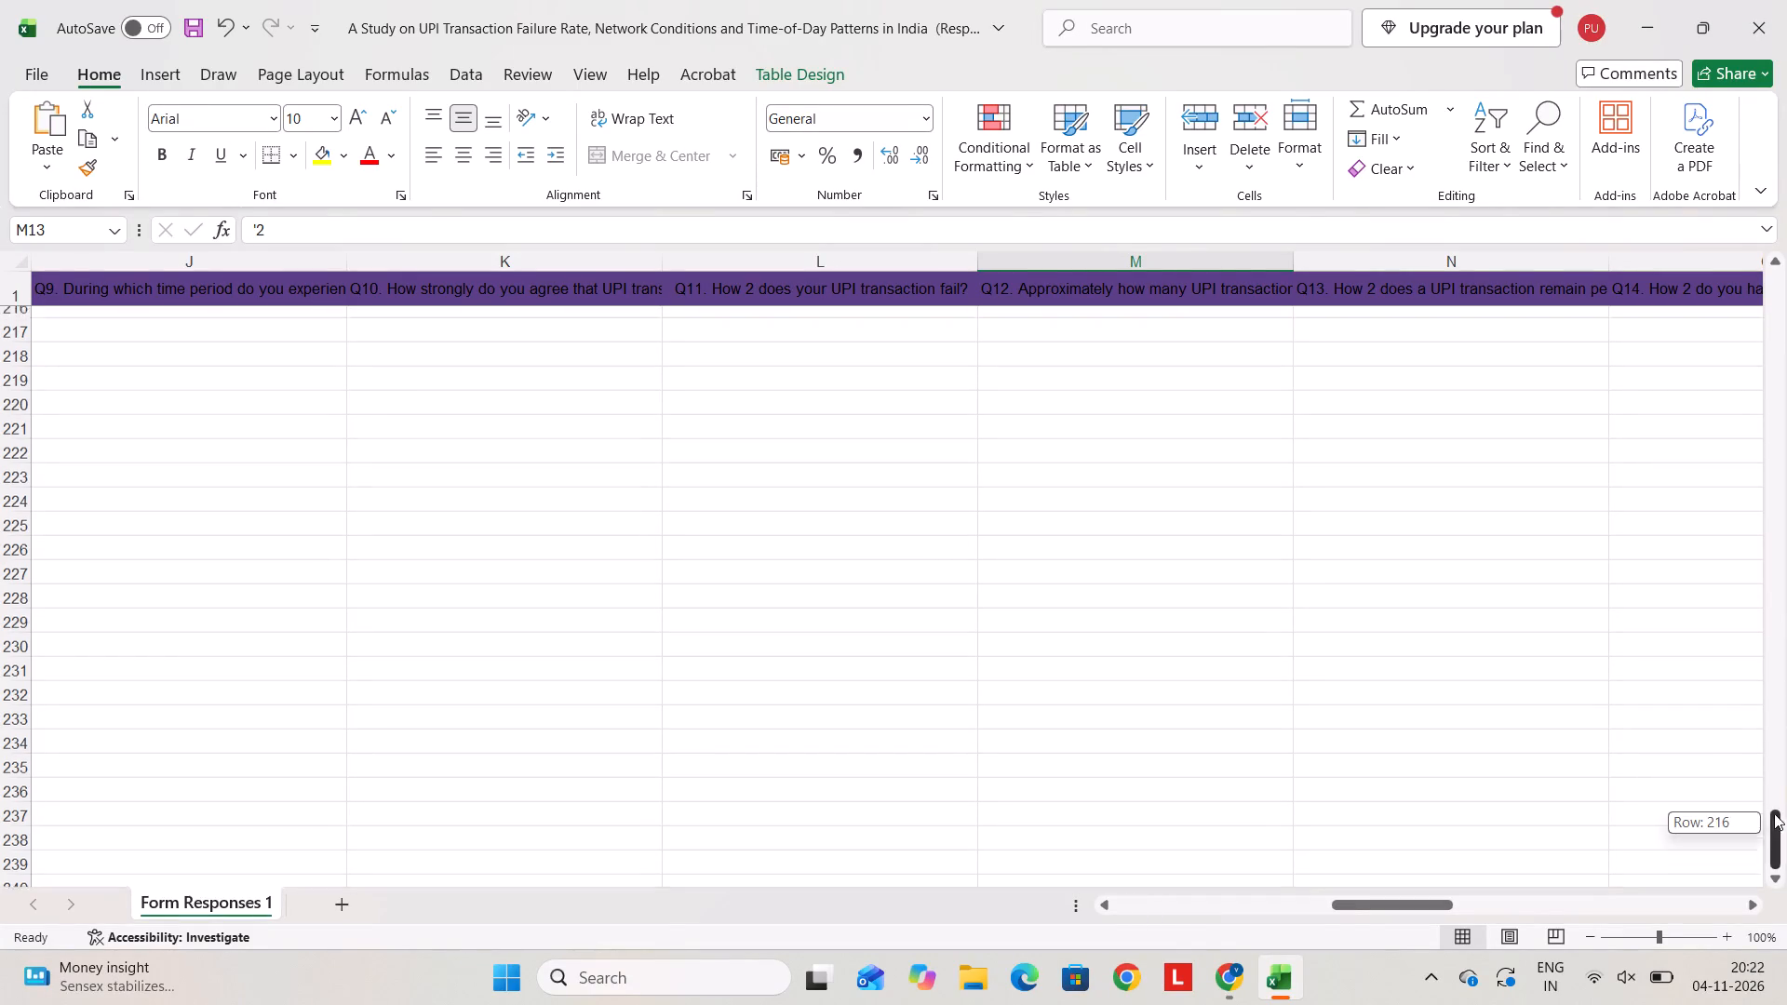
drag(1774, 813, 1745, 179)
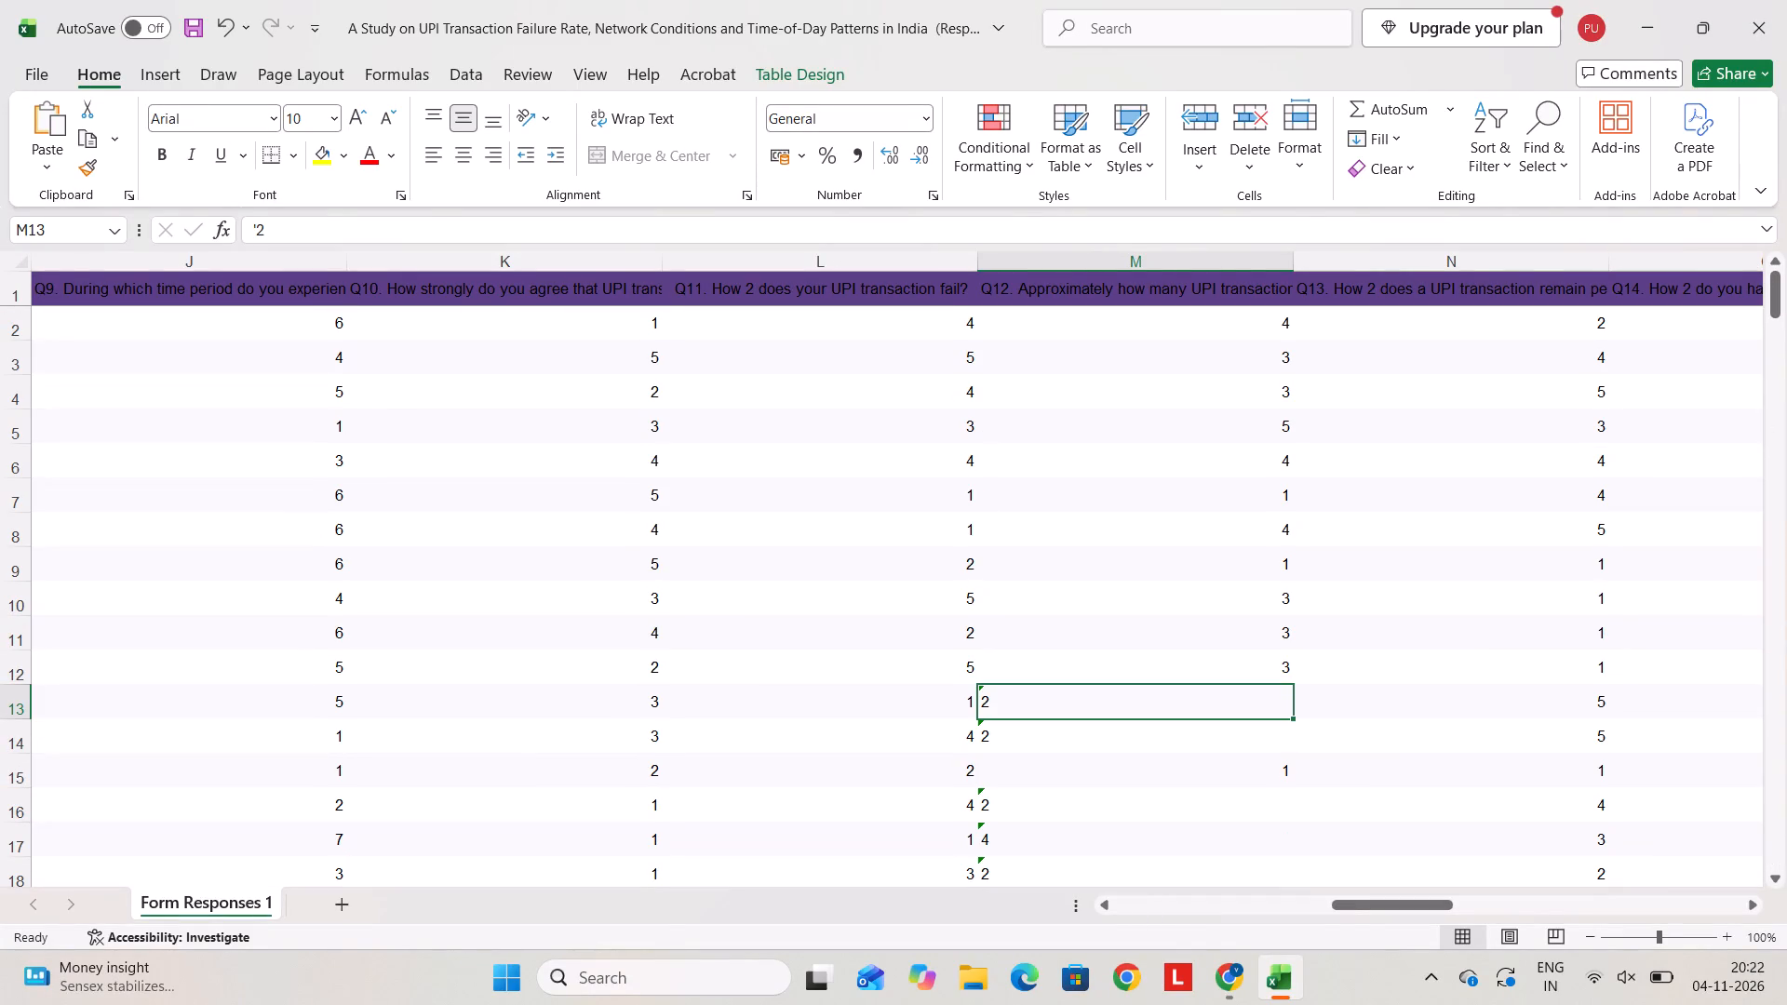
click(771, 789)
click(1003, 731)
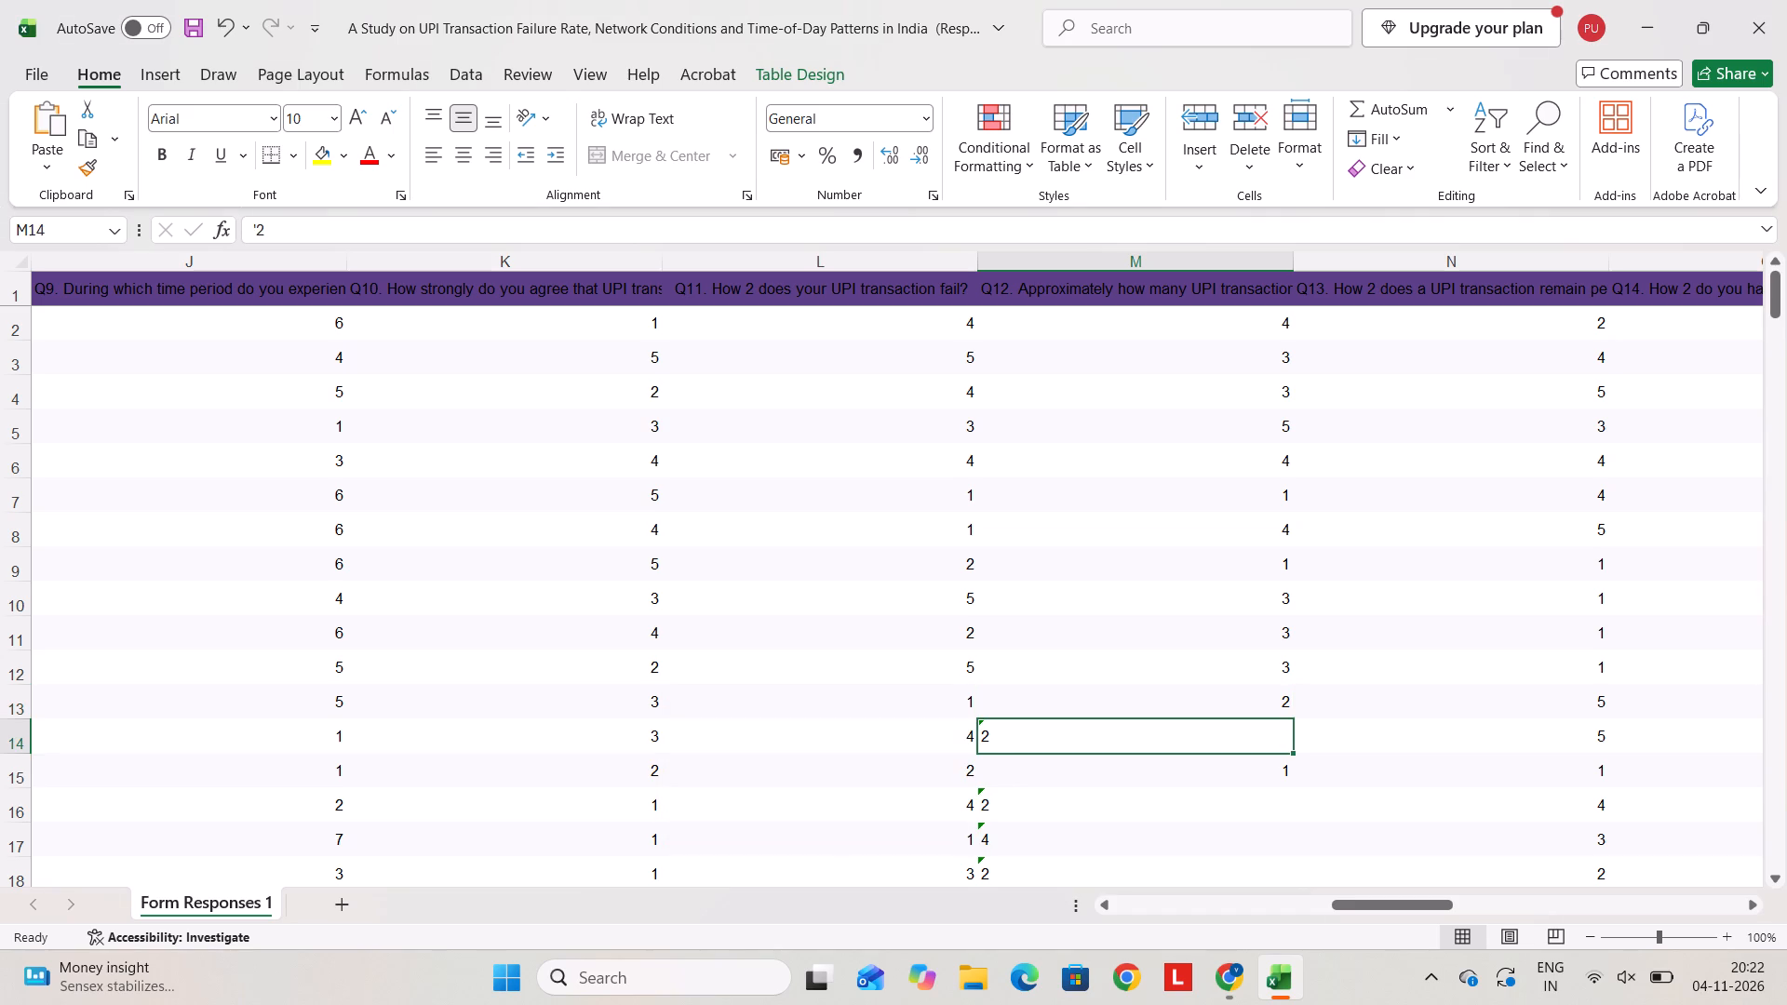
click(983, 725)
click(769, 819)
click(1021, 800)
click(985, 797)
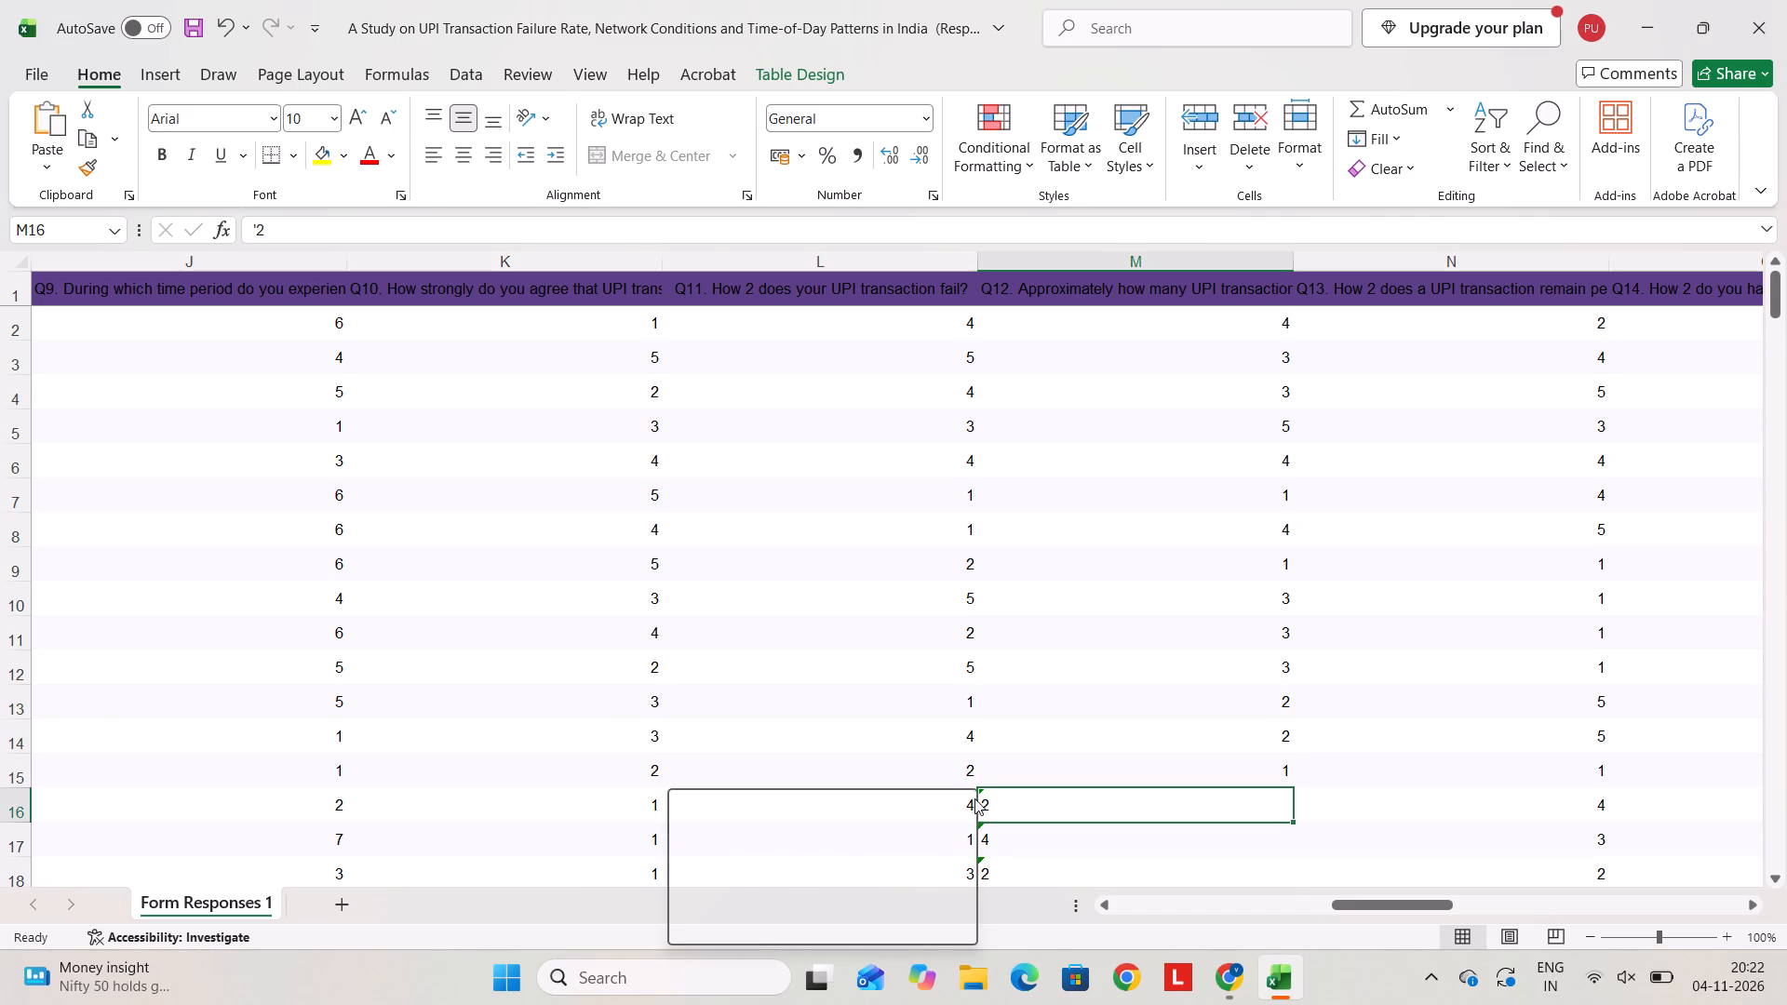
click(753, 880)
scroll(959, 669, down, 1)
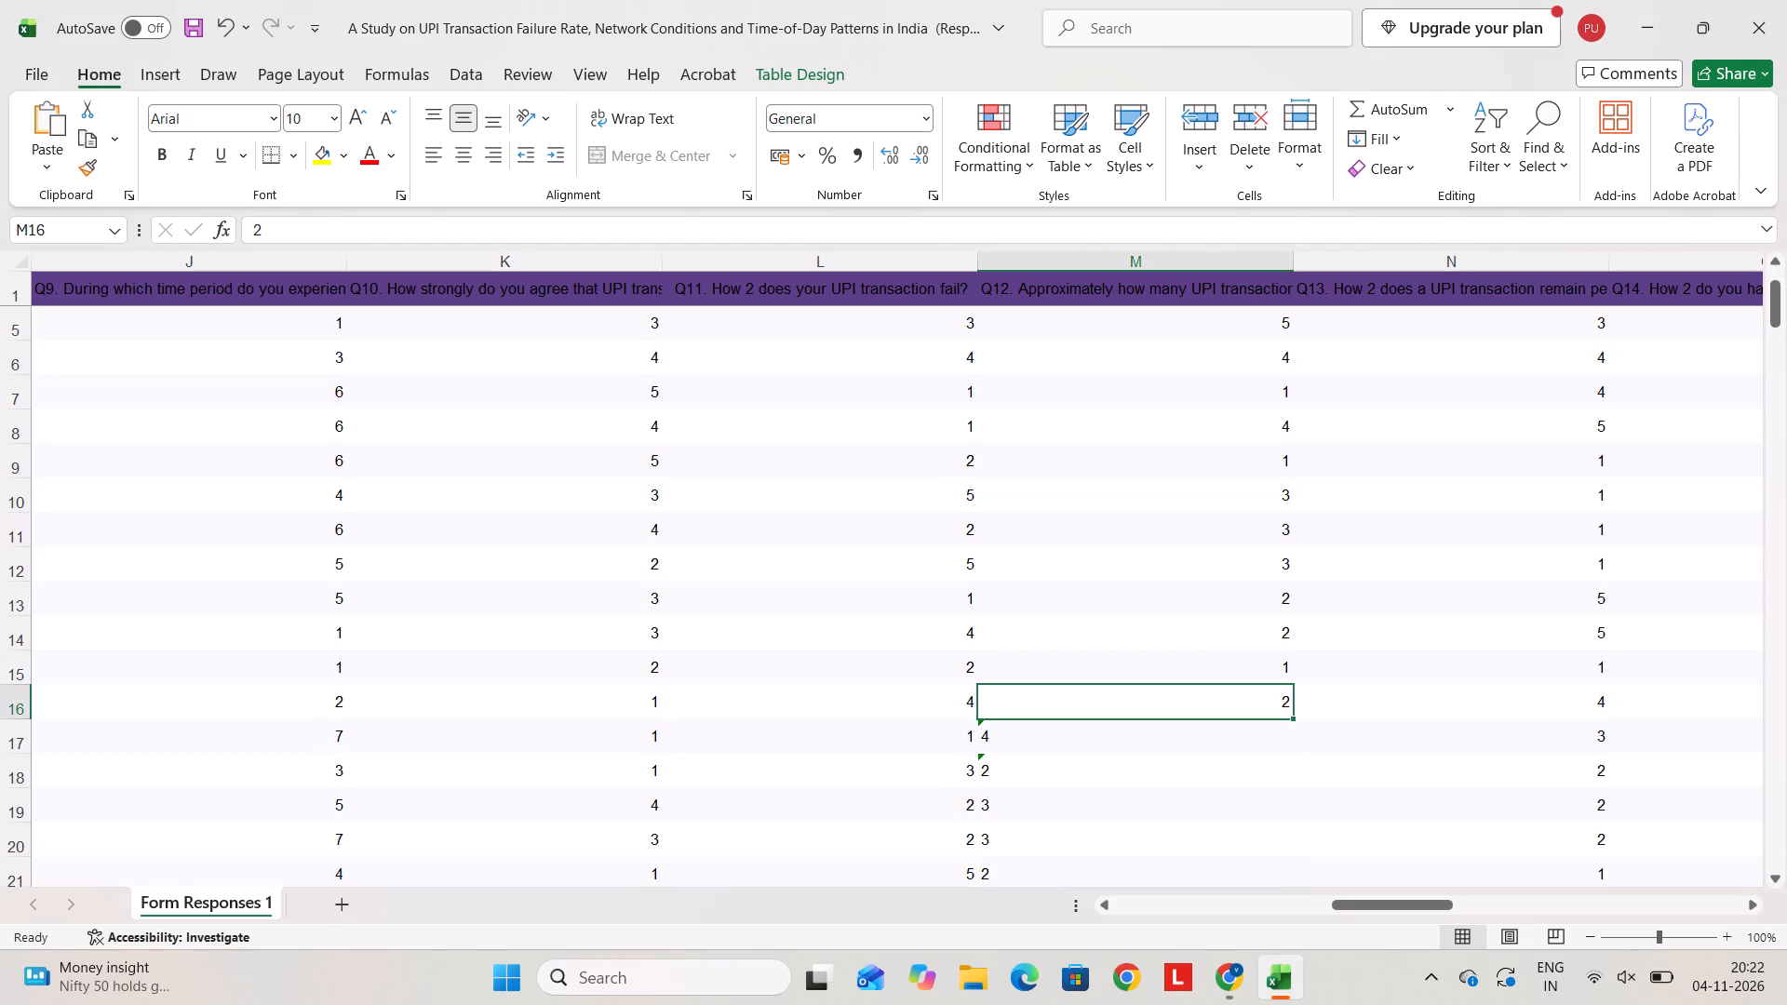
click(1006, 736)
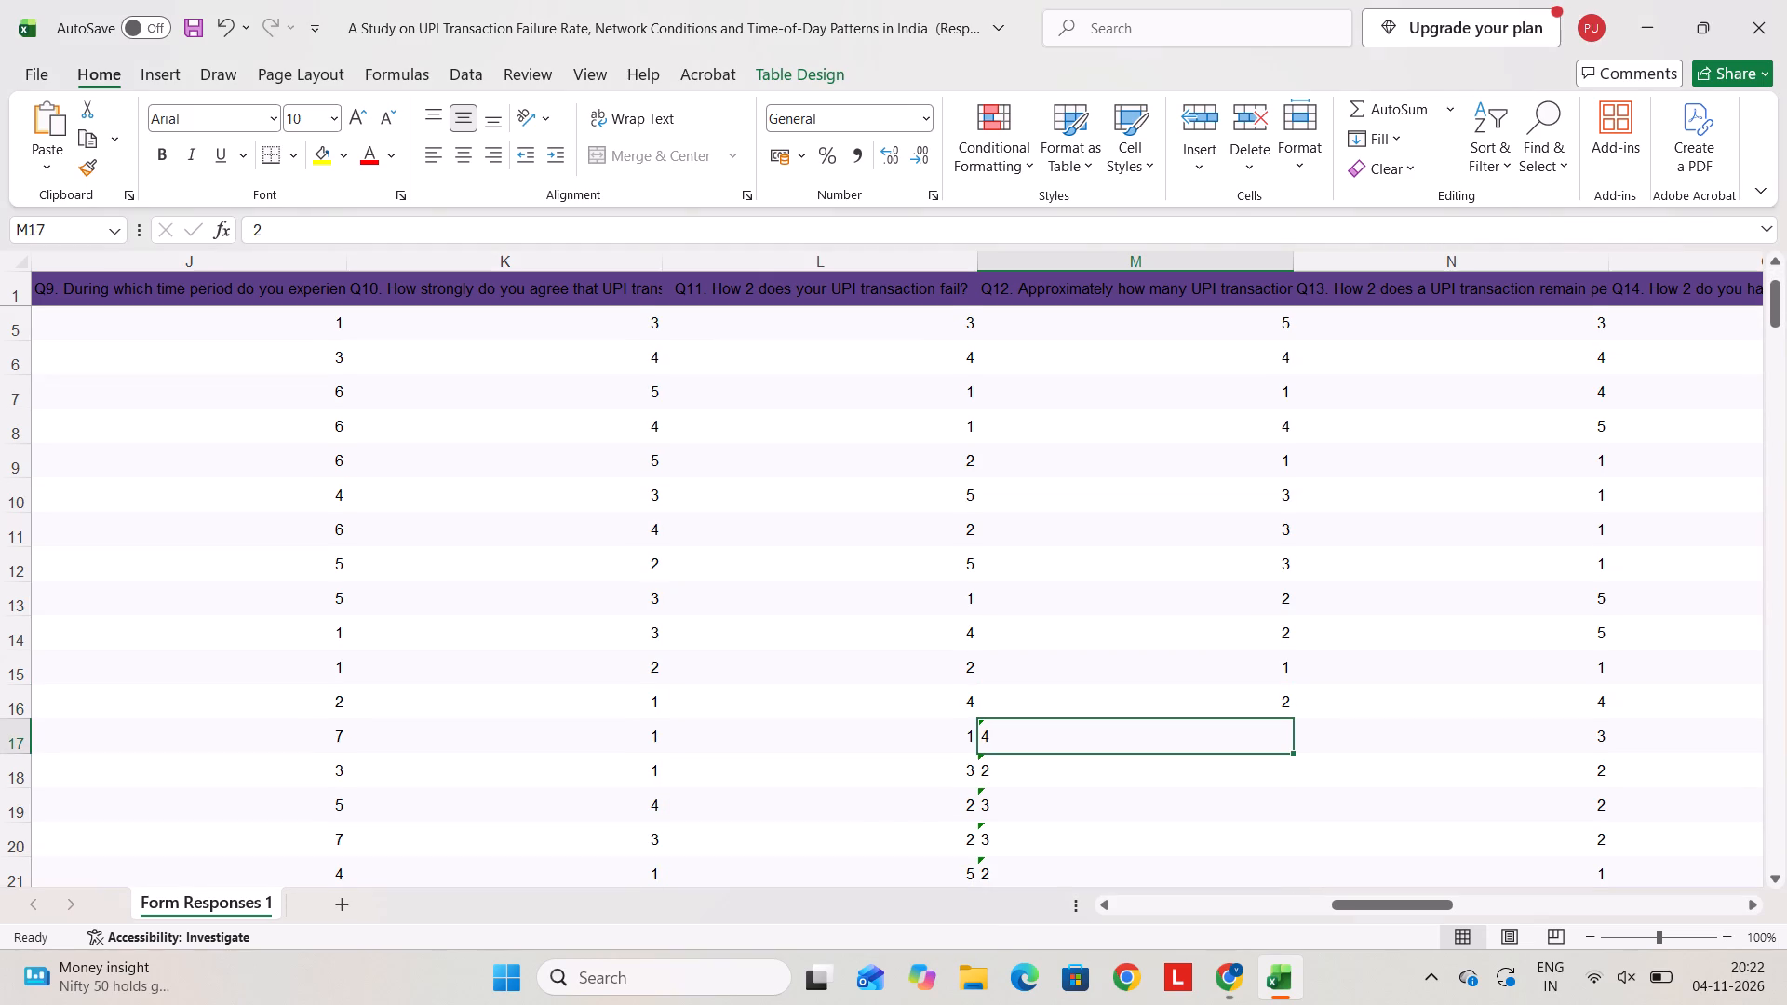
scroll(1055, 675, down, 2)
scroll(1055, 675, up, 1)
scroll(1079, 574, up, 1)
Save the survey responses workbook.
key(ctrl+s)
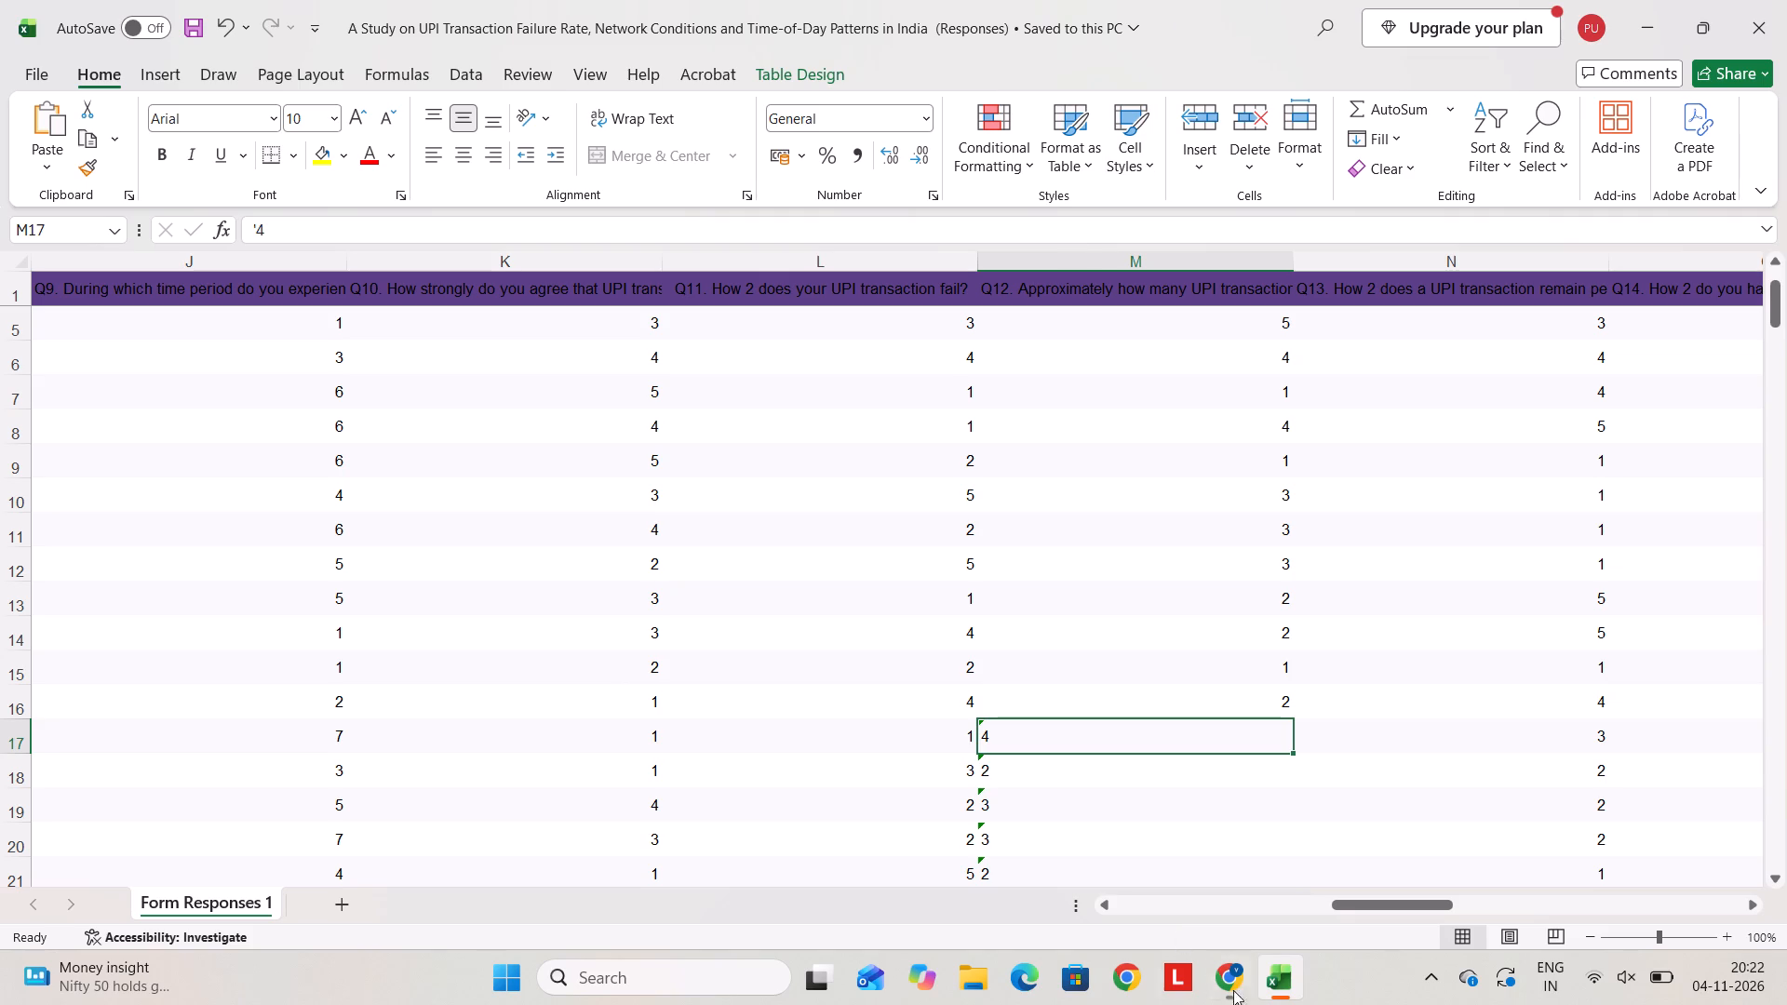
Switch to the desktop and launch Kuro.
click(1207, 980)
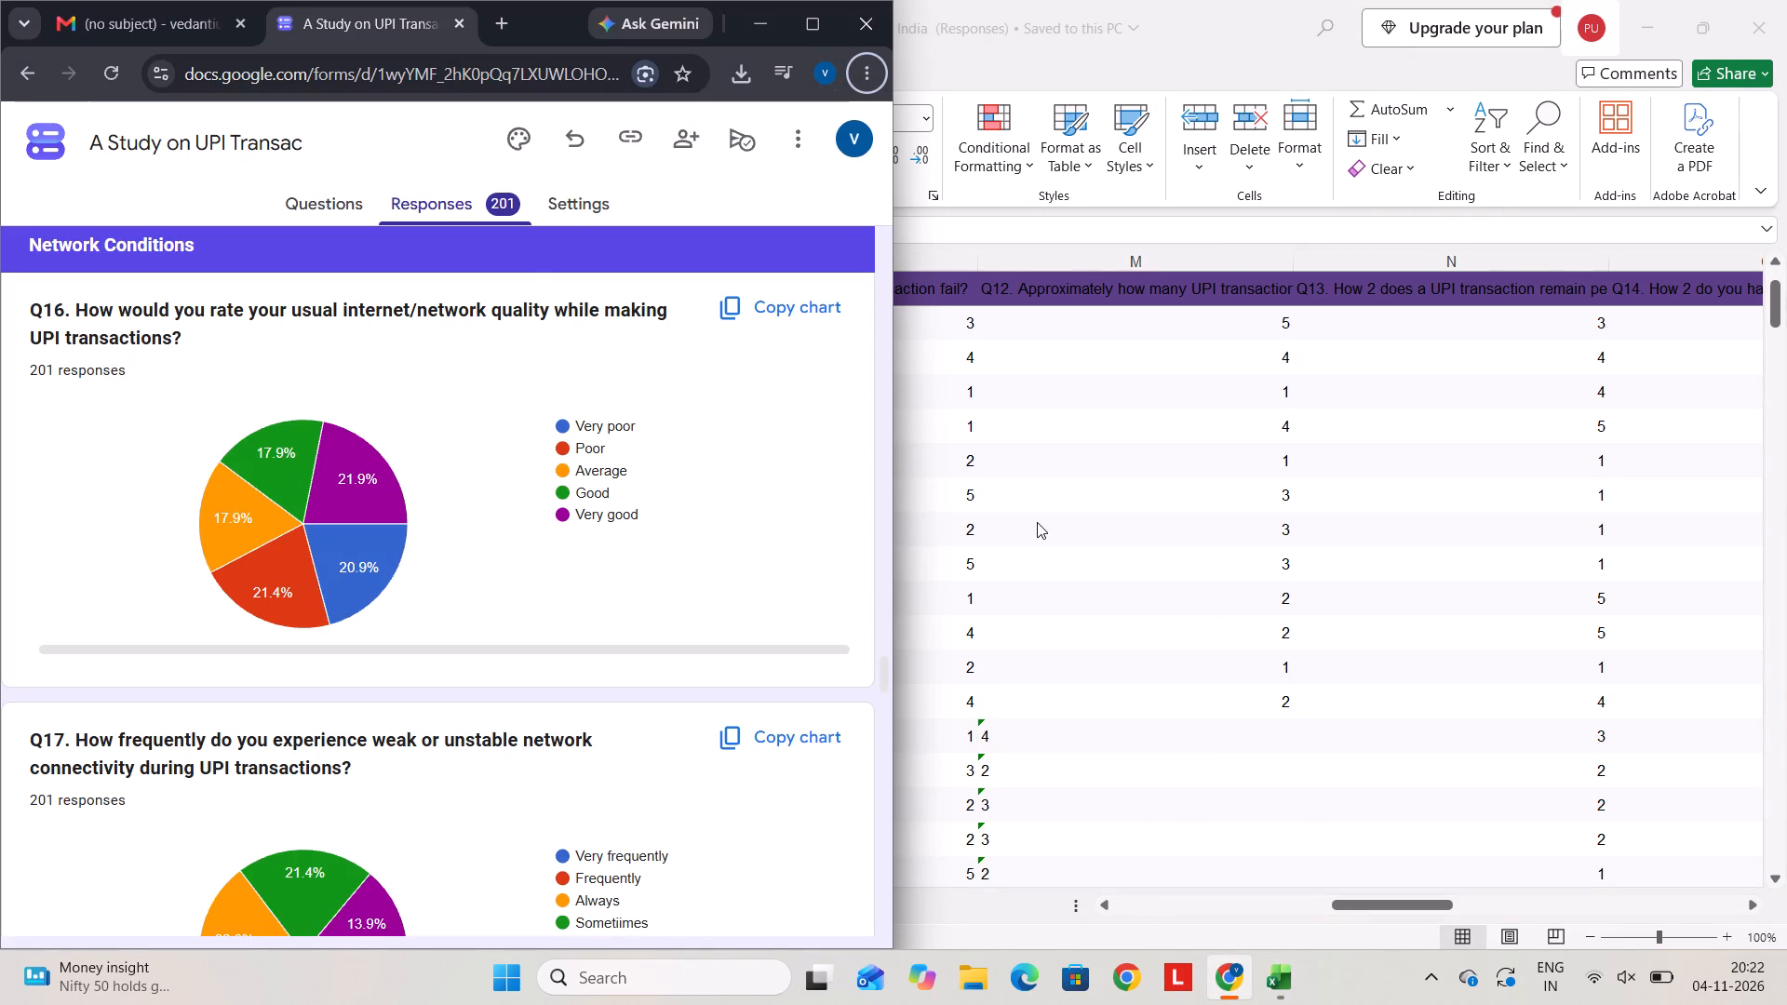
key(space)
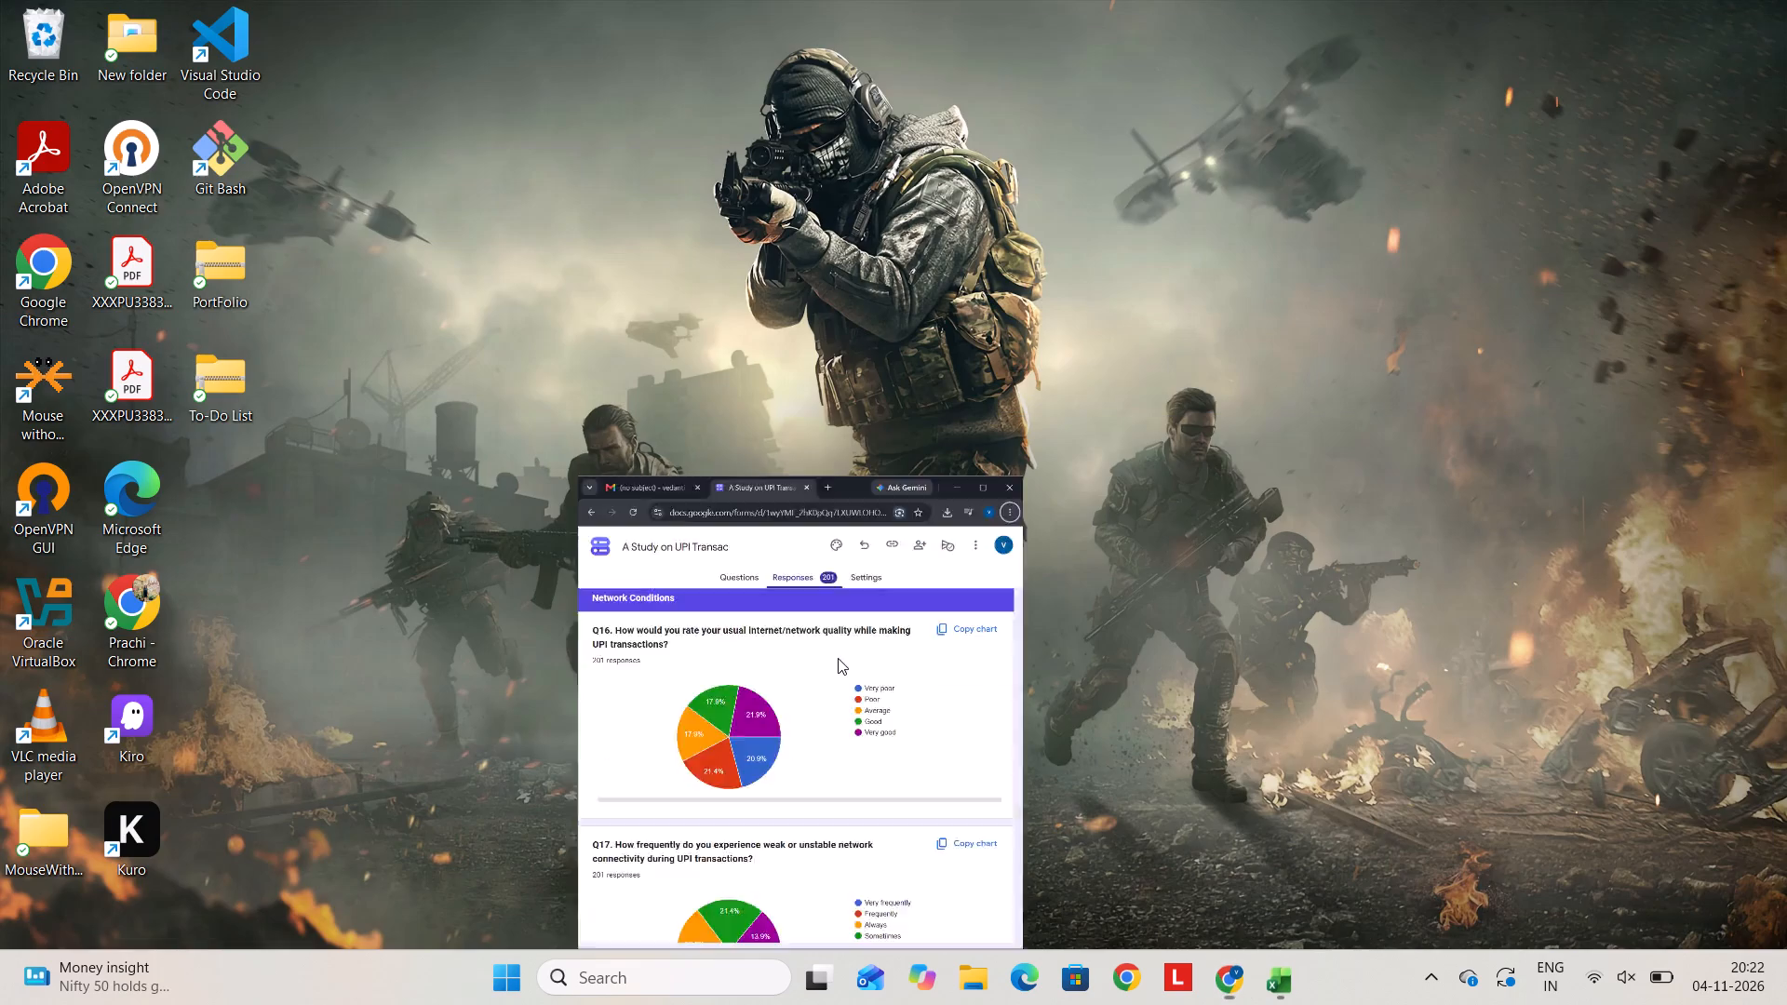
double_click(146, 809)
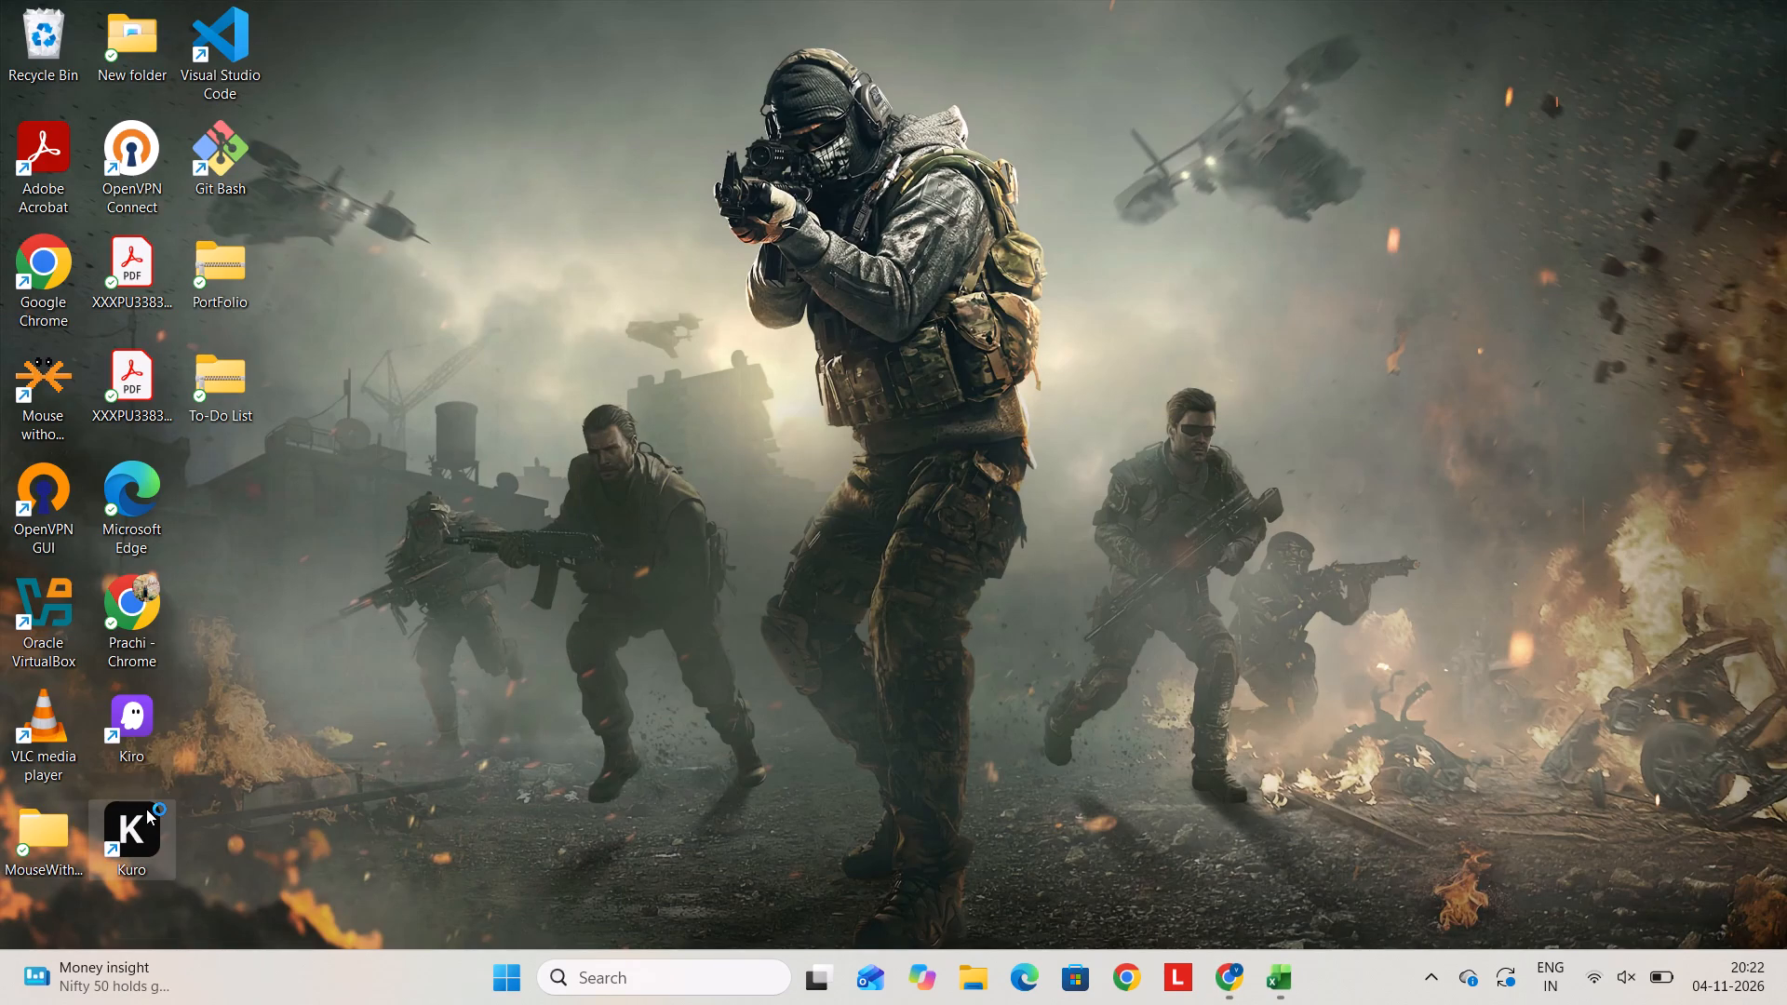